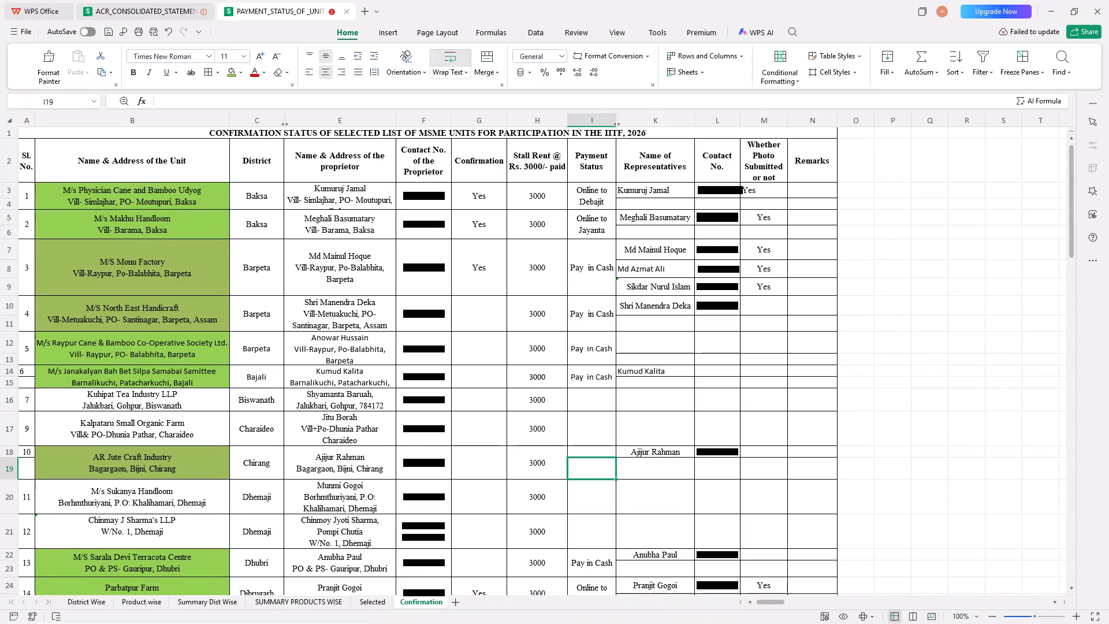
Find "Divine" in the Confirmation sheet and fill the Divine Grace Enterprise unit cell with light green.
{"action": "key", "text": "ctrl+f"}
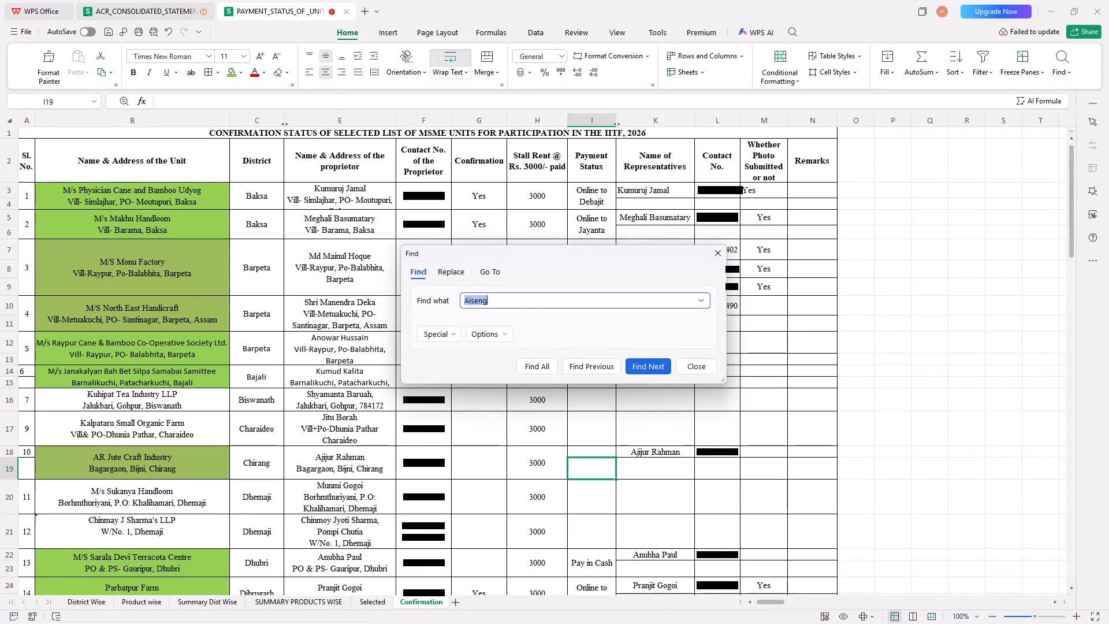
{"action": "type", "text": "Divine"}
{"action": "key", "text": "Return"}
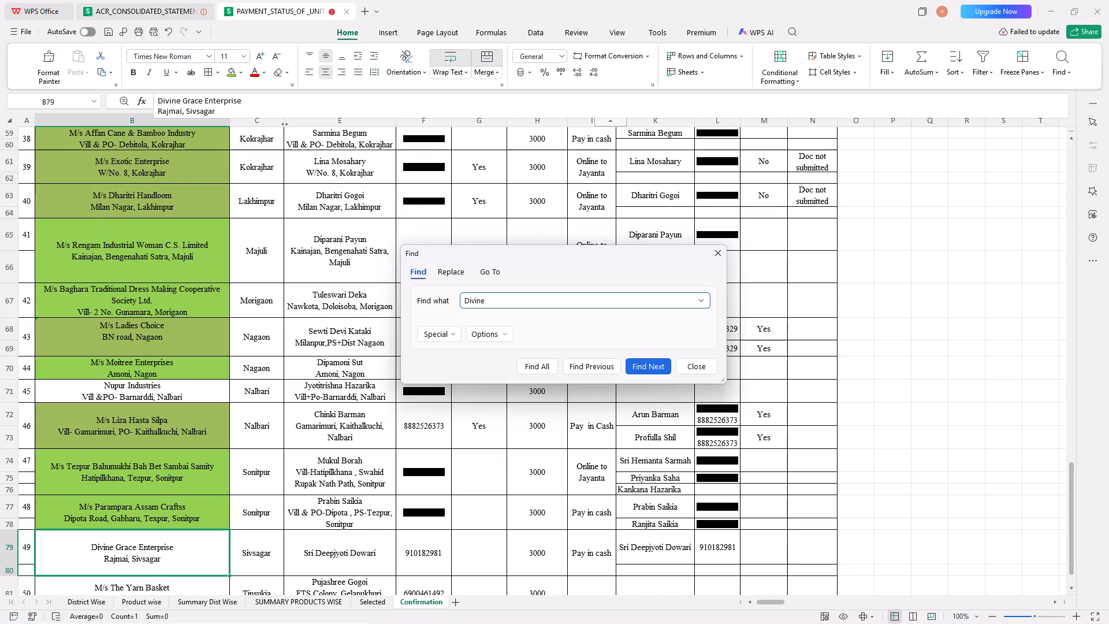
{"action": "left_click", "coordinate": [160, 557]}
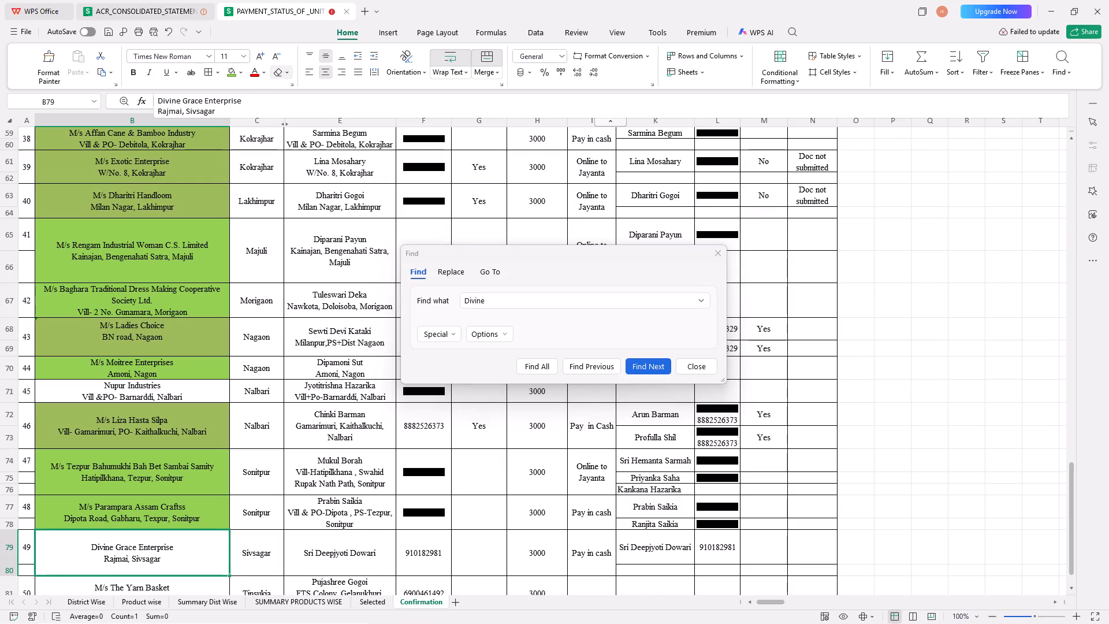
{"action": "left_click", "coordinate": [231, 75]}
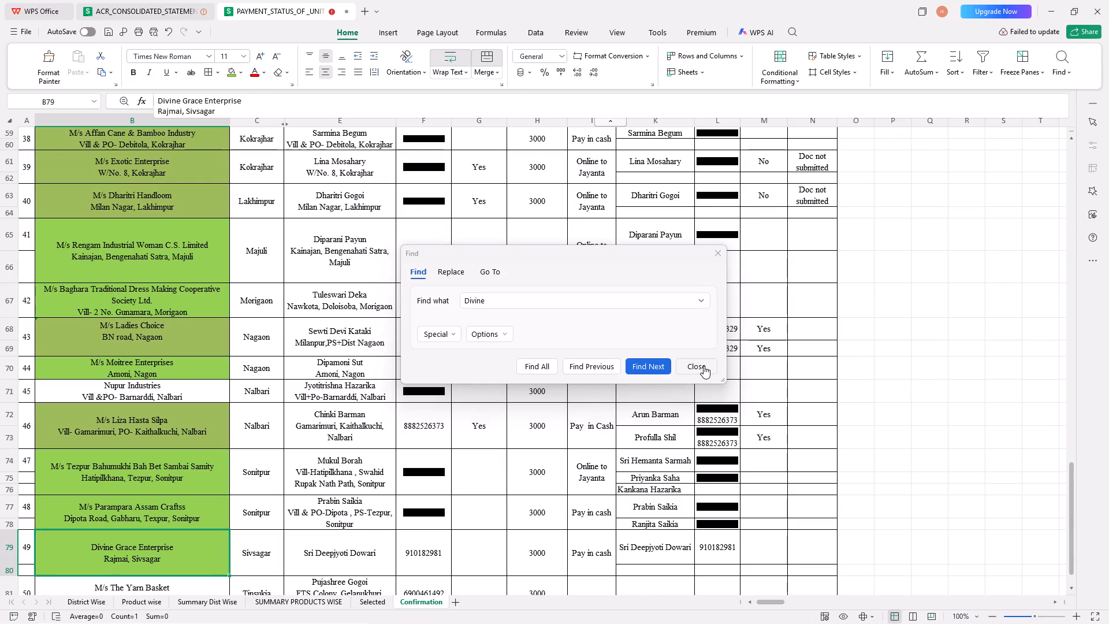
Search the sheet for "Sarala" to check the Sarala Devi Terracota Centre entry.
{"action": "left_click_drag", "start_coordinate": [503, 302], "coordinate": [237, 303]}
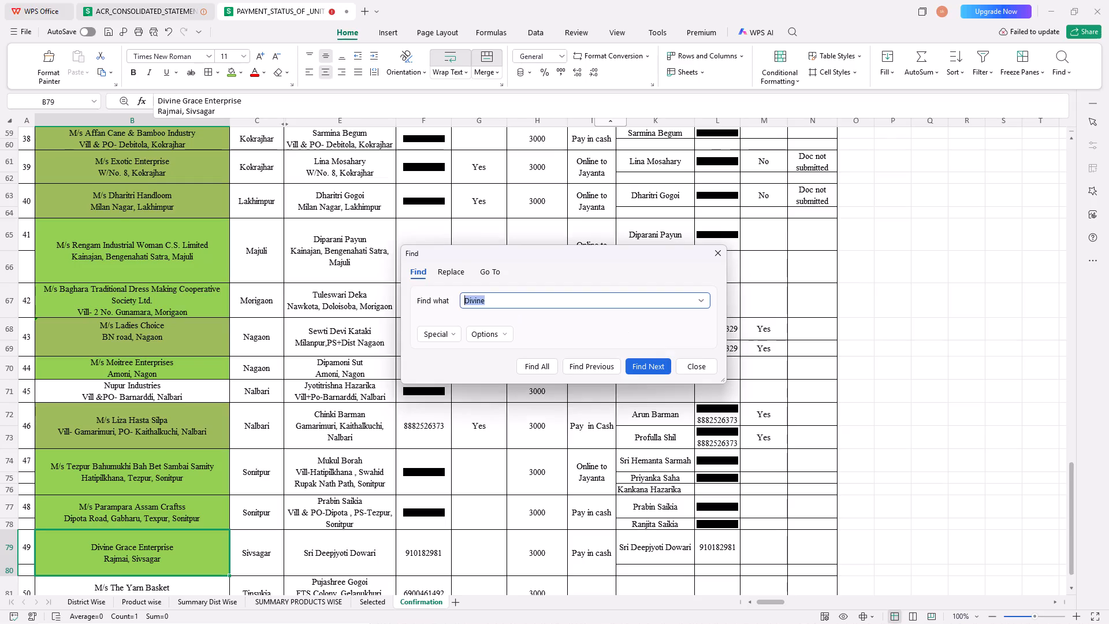
{"action": "key", "text": "BackSpace"}
{"action": "type", "text": "Sarala"}
{"action": "left_click", "coordinate": [648, 367]}
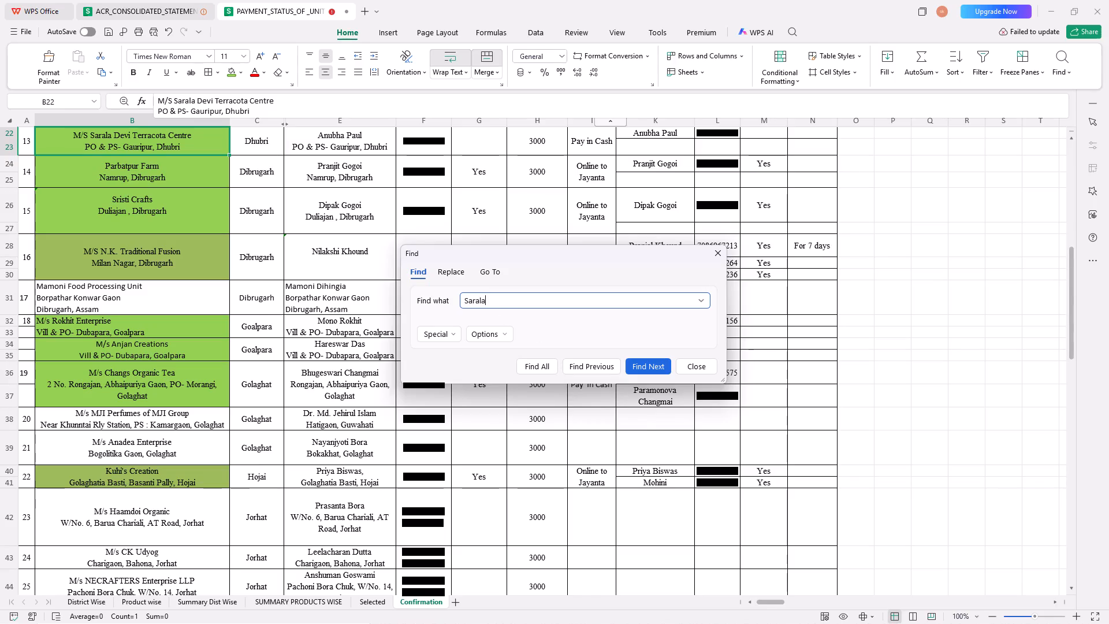
Find "Peeyonee" and fill the M/s Peeyonee unit cell with light green.
{"action": "left_click_drag", "start_coordinate": [491, 300], "coordinate": [438, 301]}
{"action": "key", "text": "BackSpace"}
{"action": "type", "text": "Peey"}
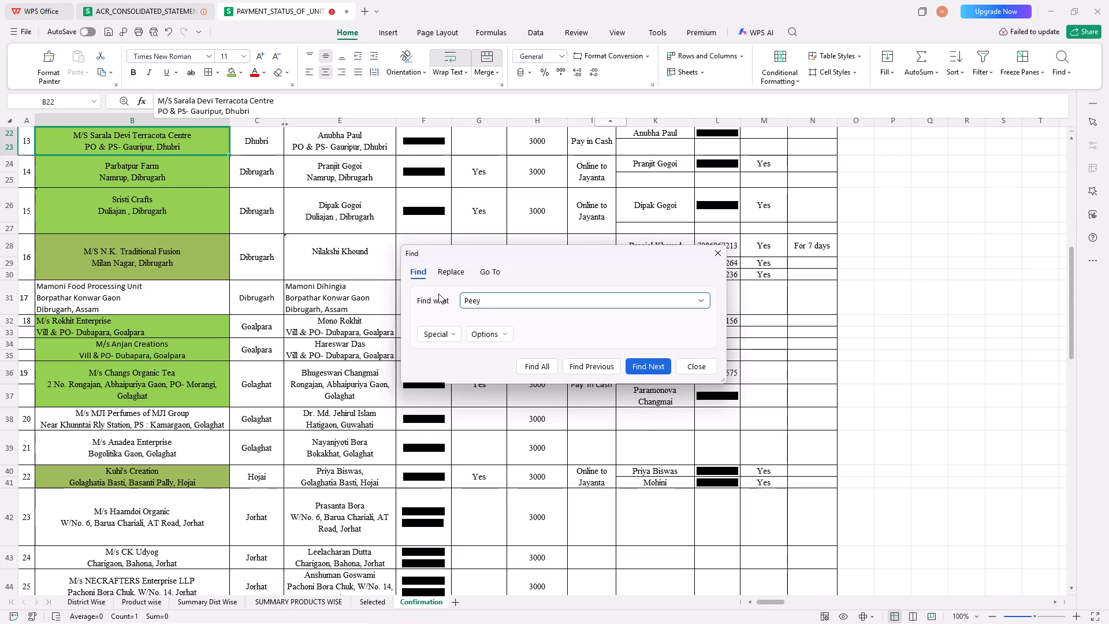
{"action": "type", "text": "onee"}
{"action": "key", "text": "Return"}
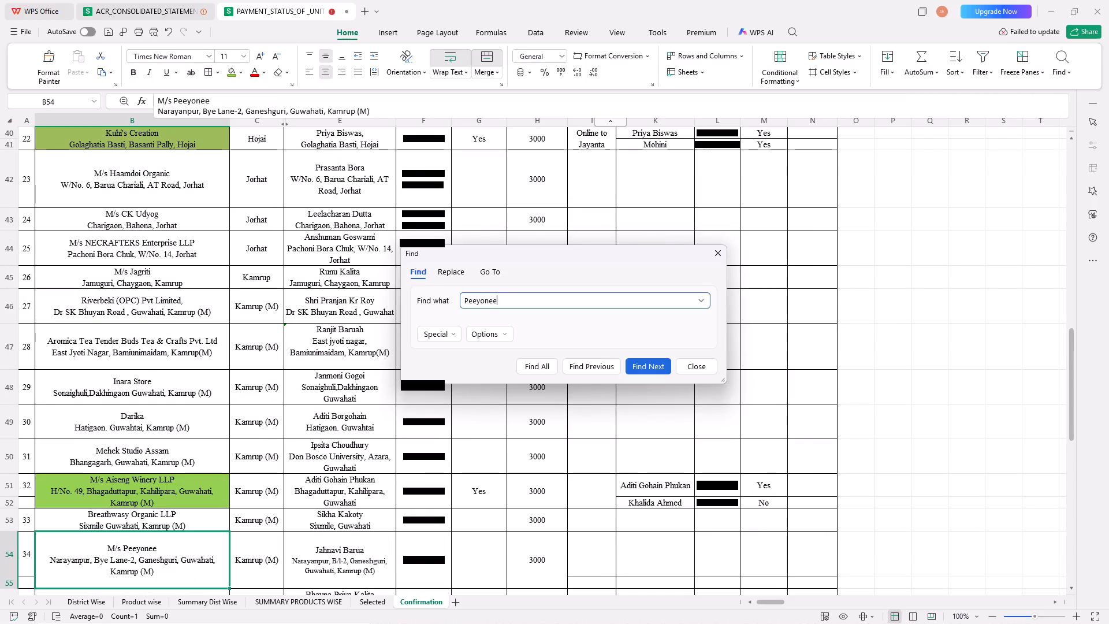
{"action": "left_click", "coordinate": [132, 576]}
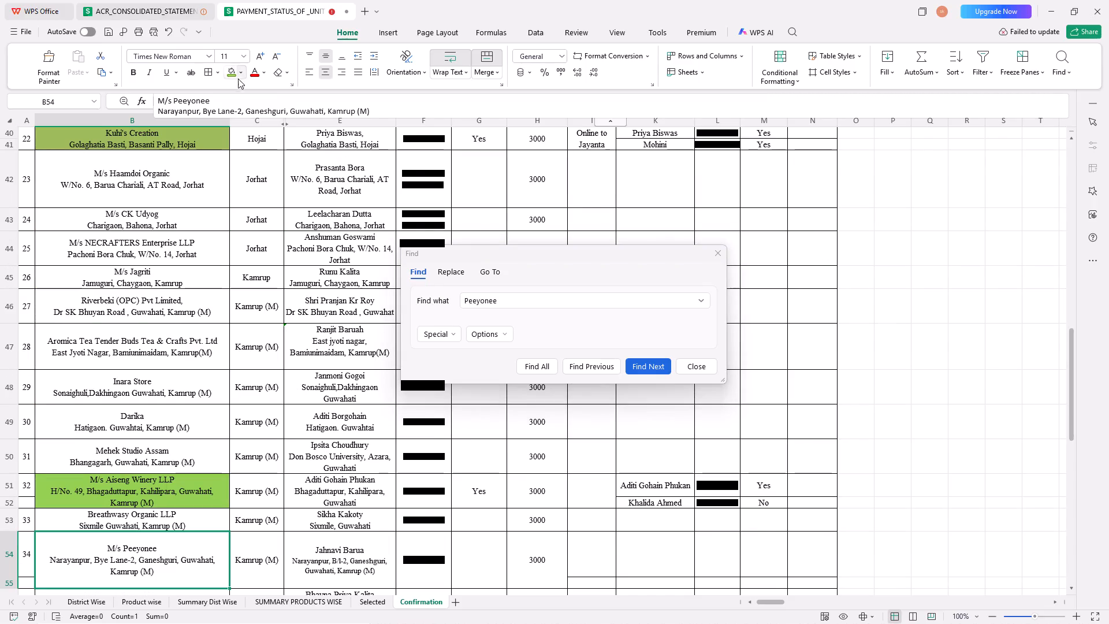
{"action": "left_click", "coordinate": [235, 75]}
Copy only the proprietor's name from the M/s Peeyonee row into its Name of Representatives cell, K54.
{"action": "left_click", "coordinate": [586, 549]}
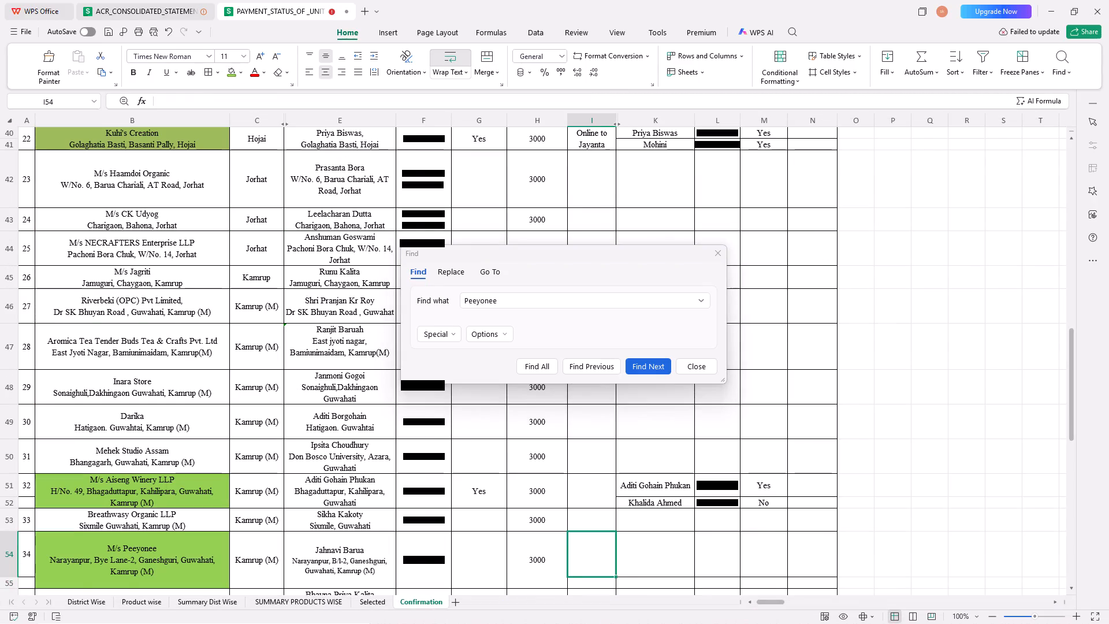
{"action": "left_click", "coordinate": [646, 548]}
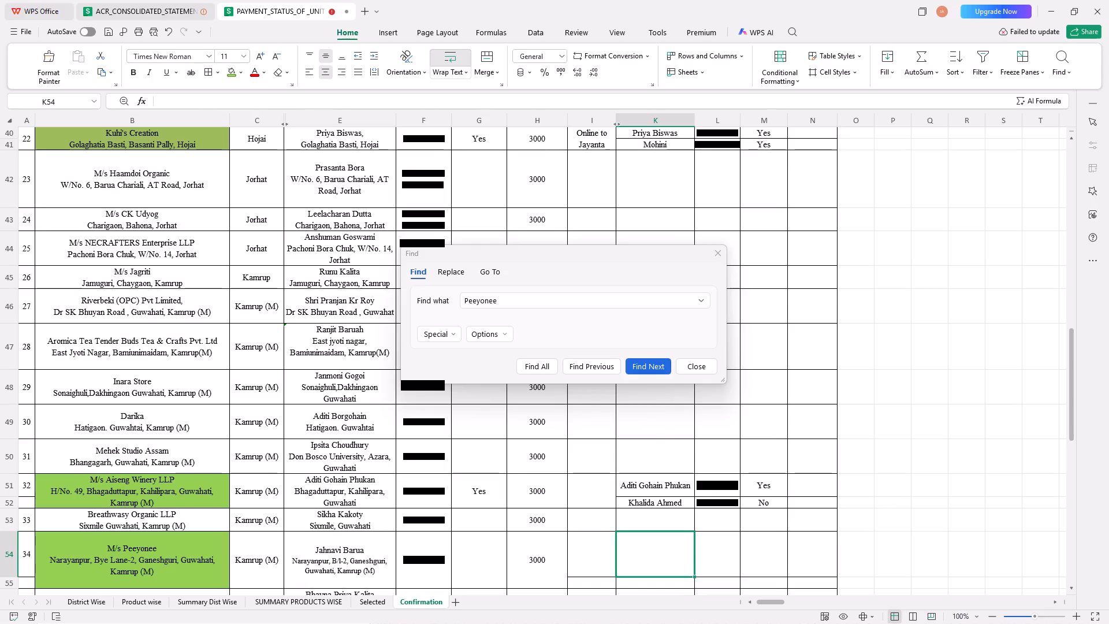
{"action": "triple_click", "coordinate": [337, 552]}
{"action": "double_click", "coordinate": [337, 552]}
{"action": "triple_click", "coordinate": [337, 551]}
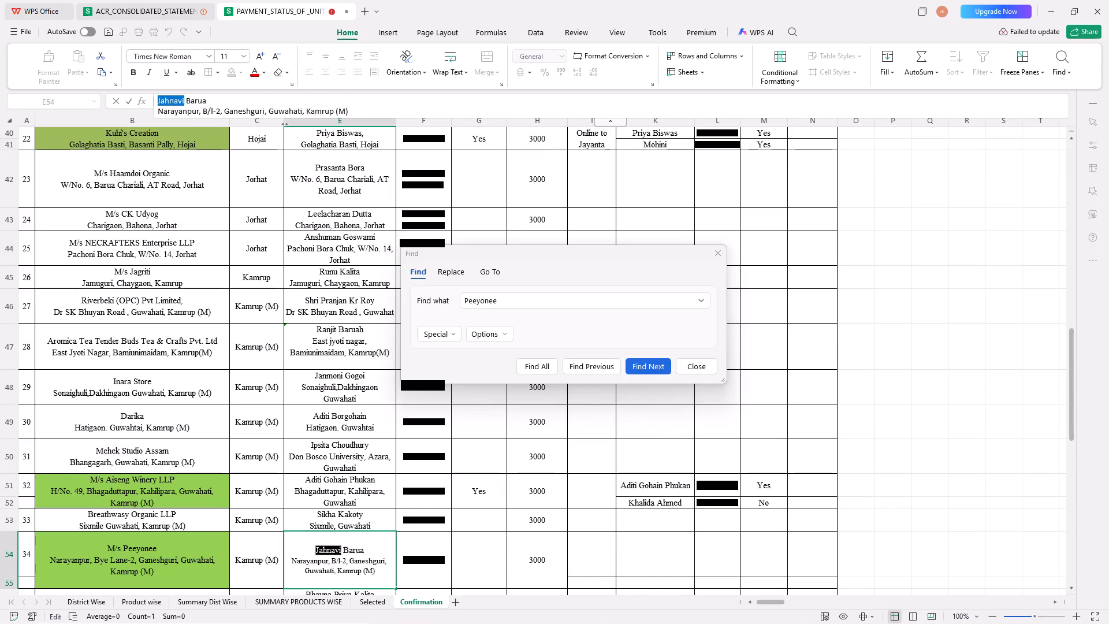
{"action": "triple_click", "coordinate": [337, 551]}
{"action": "double_click", "coordinate": [337, 551]}
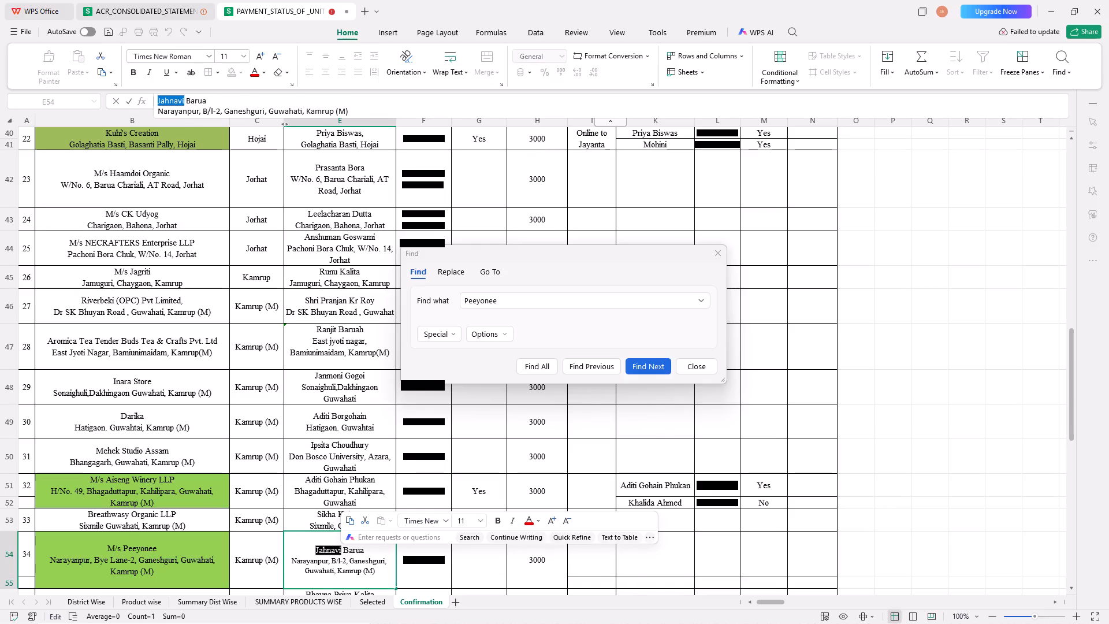
{"action": "left_click_drag", "start_coordinate": [369, 550], "coordinate": [311, 550]}
{"action": "key", "text": "ctrl+c"}
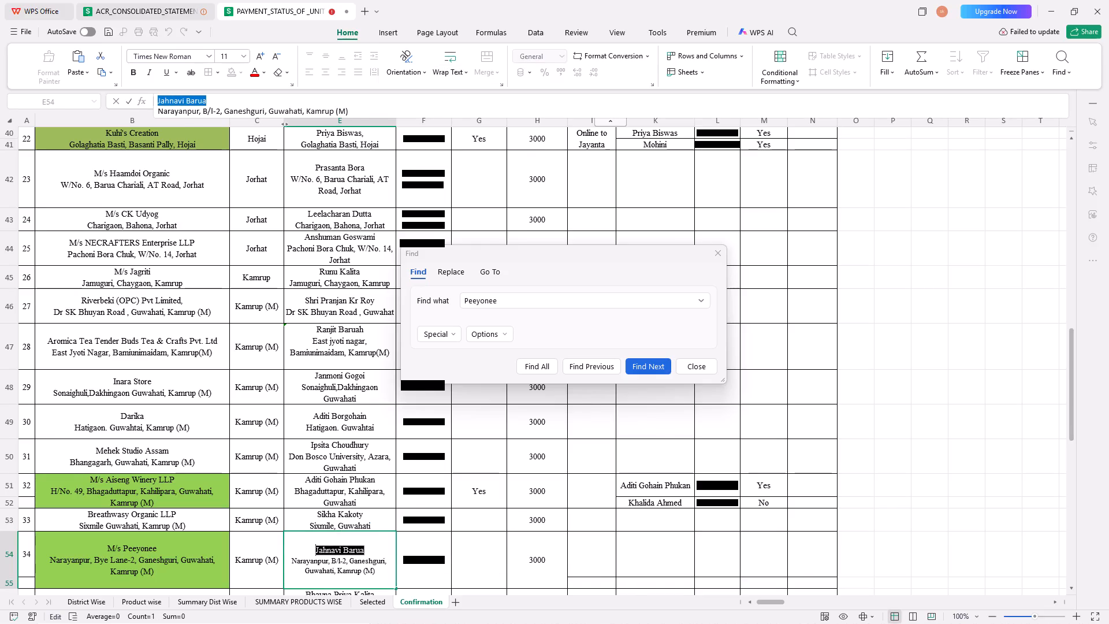
{"action": "left_click", "coordinate": [655, 547]}
{"action": "key", "text": "ctrl+v"}
Copy the proprietor's contact number in the M/s Peeyonee row into the representative's Contact No. cell, L54.
{"action": "triple_click", "coordinate": [411, 559]}
{"action": "left_click", "coordinate": [411, 559]}
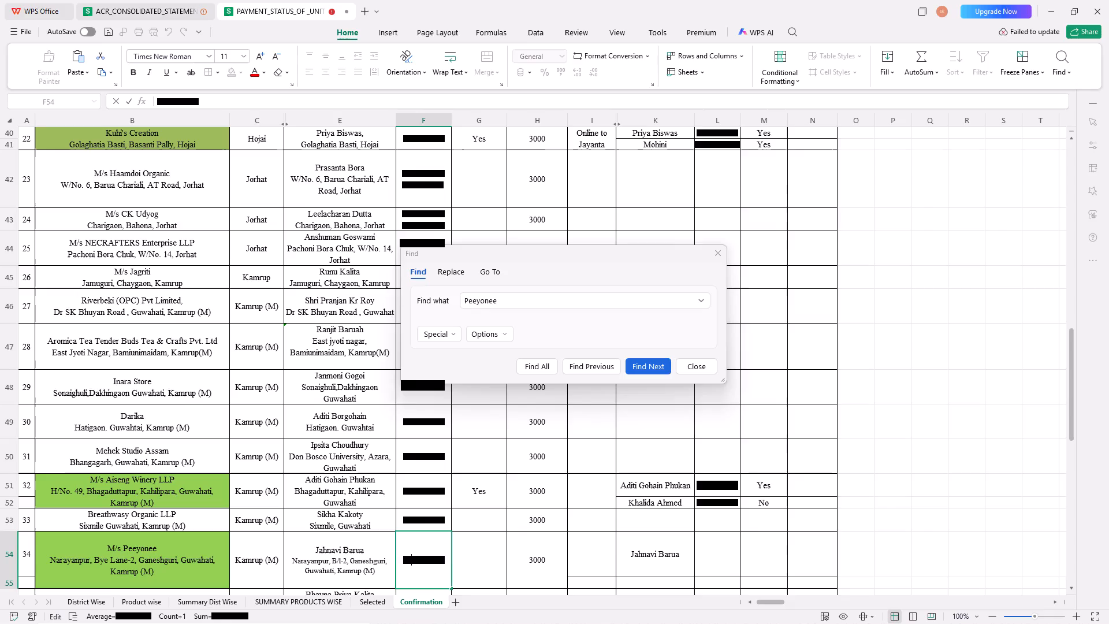
{"action": "key", "text": "ctrl+c"}
{"action": "left_click", "coordinate": [717, 559]}
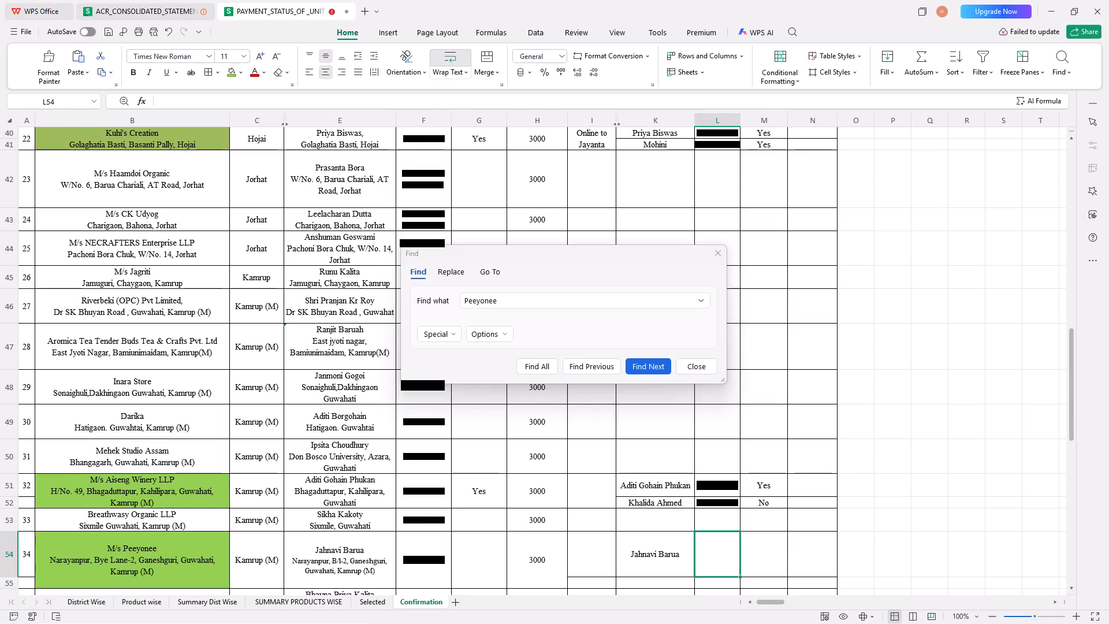
{"action": "key", "text": "ctrl+v"}
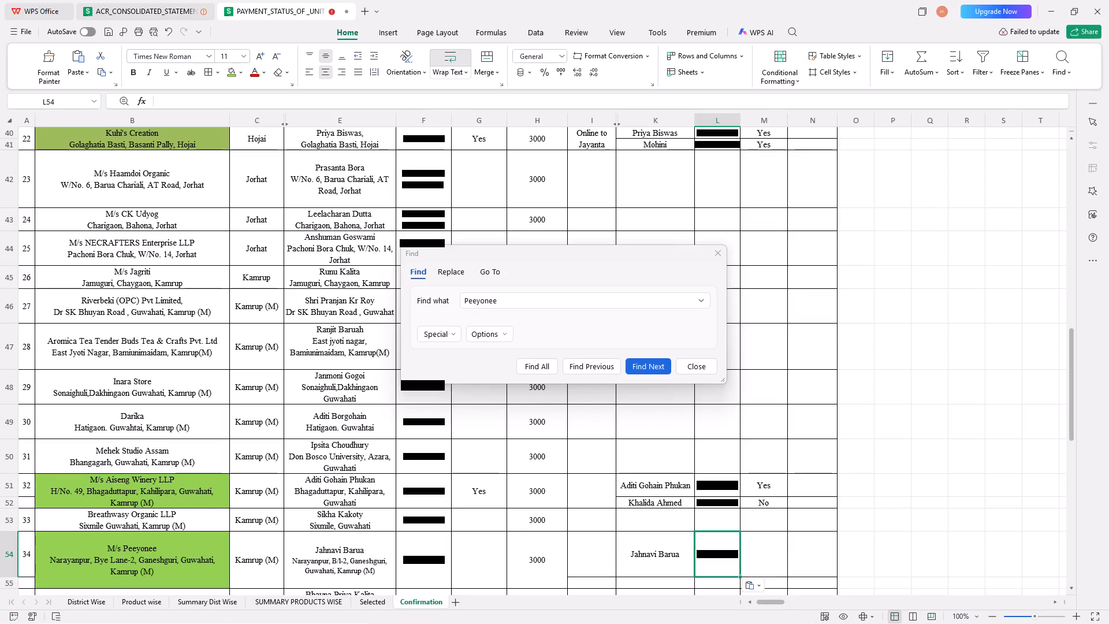
Search for "Raypur" and step through the matches to the M/s Raypur Cane & Bamboo Co-Operative Society Ltd. cell.
{"action": "left_click_drag", "start_coordinate": [522, 302], "coordinate": [266, 268]}
{"action": "key", "text": "BackSpace"}
{"action": "type", "text": "Raypur"}
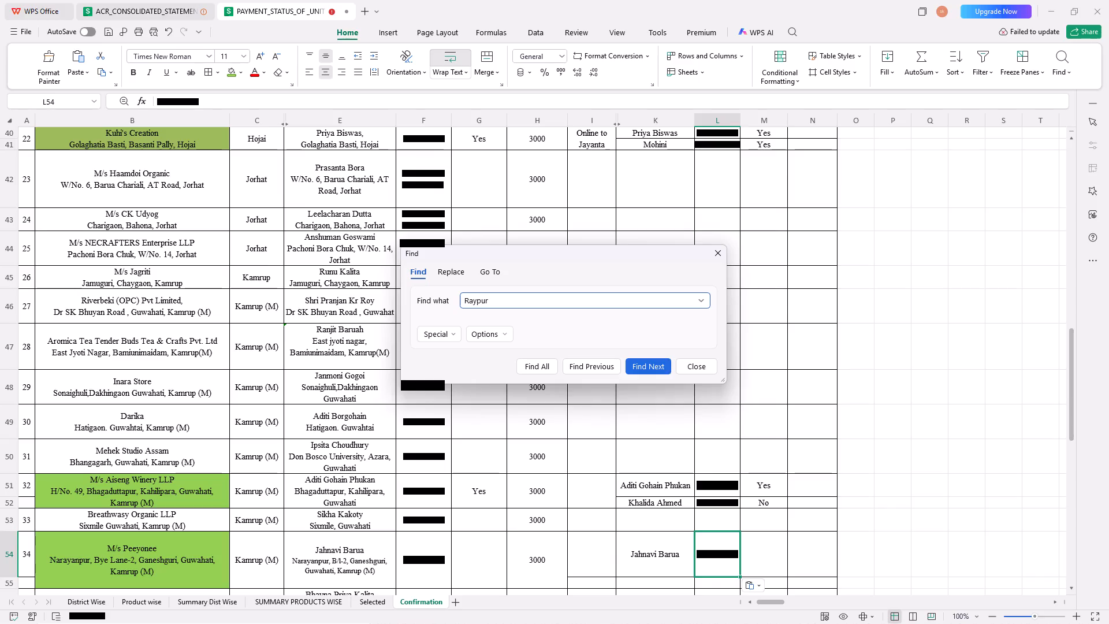
{"action": "left_click", "coordinate": [649, 365]}
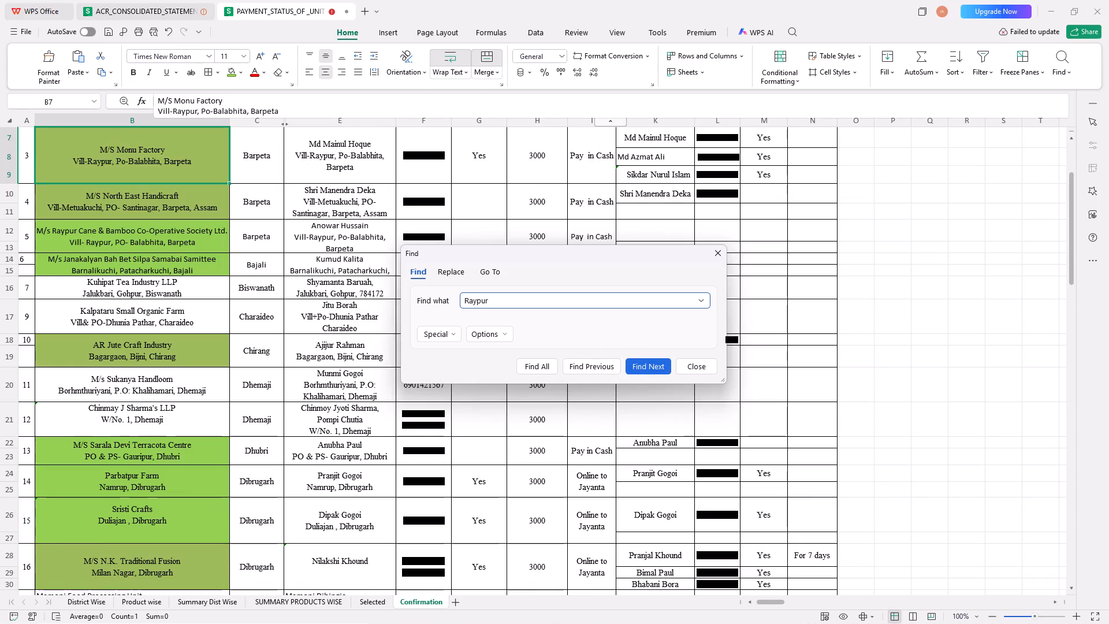
{"action": "left_click", "coordinate": [646, 361]}
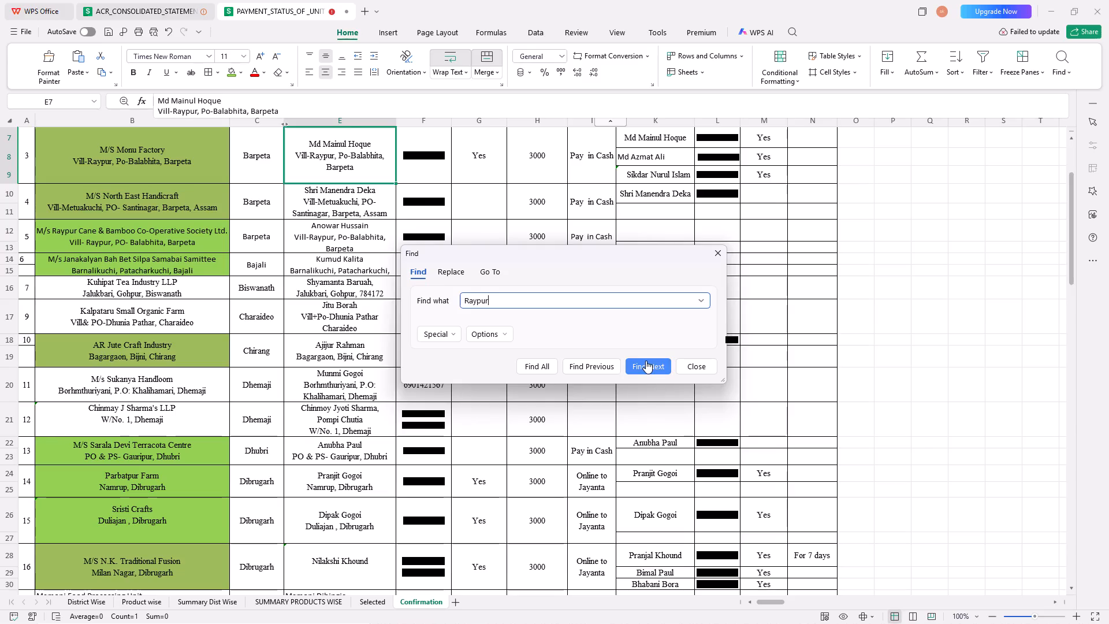
{"action": "left_click", "coordinate": [646, 361]}
{"action": "triple_click", "coordinate": [646, 361]}
{"action": "triple_click", "coordinate": [646, 361]}
{"action": "left_click", "coordinate": [646, 361]}
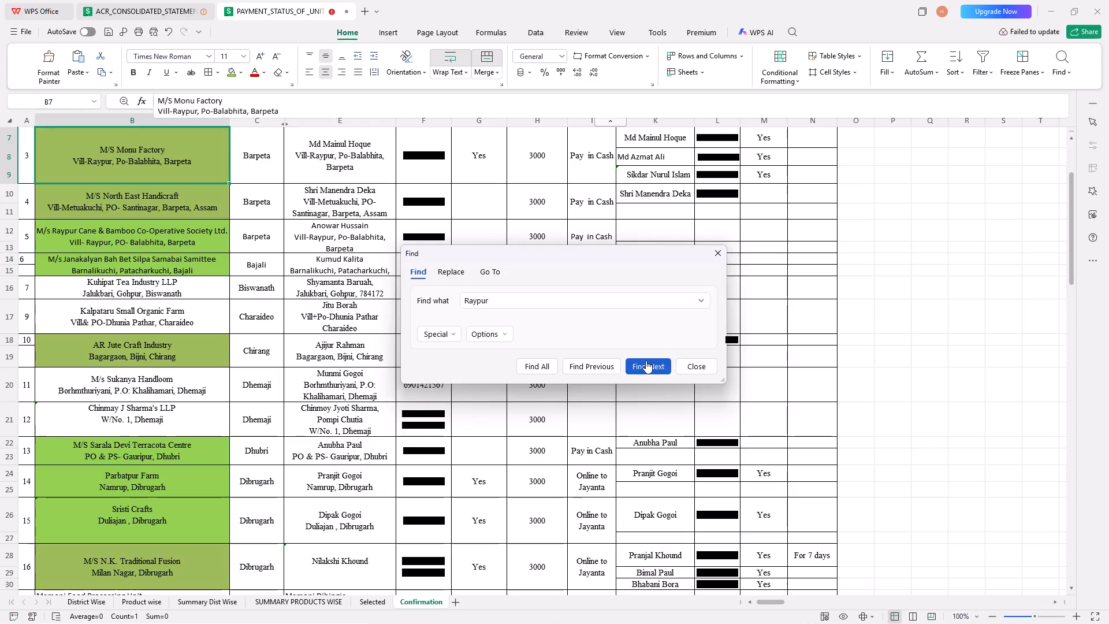
{"action": "left_click", "coordinate": [646, 361]}
{"action": "left_click", "coordinate": [690, 360]}
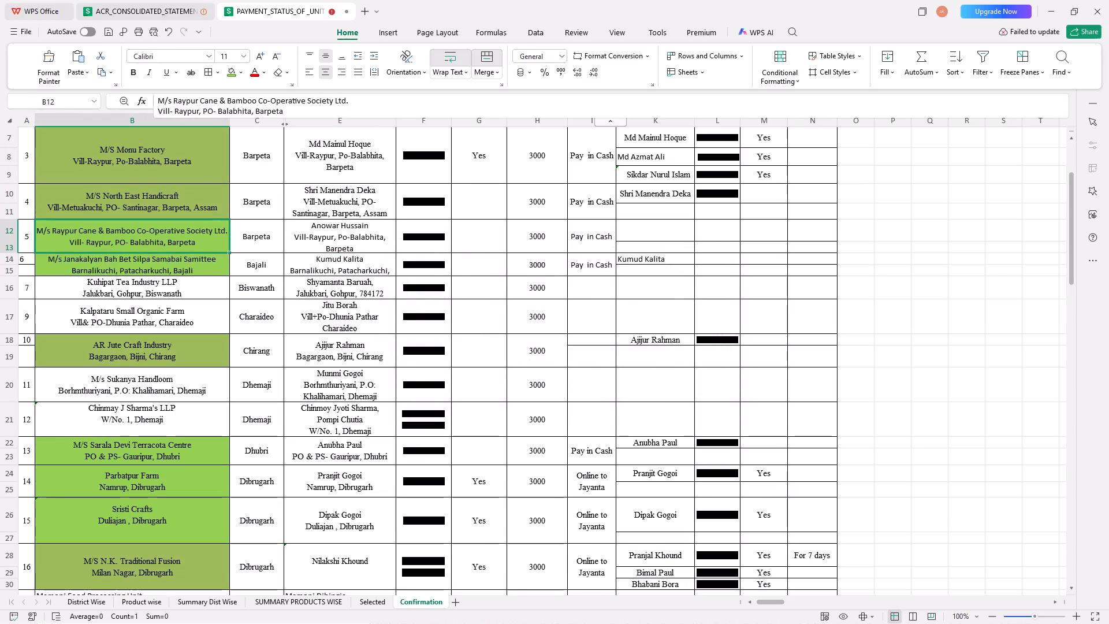
Copy only the proprietor's name from the Raypur Cane & Bamboo row into its Name of Representatives cell, K12.
{"action": "triple_click", "coordinate": [348, 226]}
{"action": "double_click", "coordinate": [348, 226]}
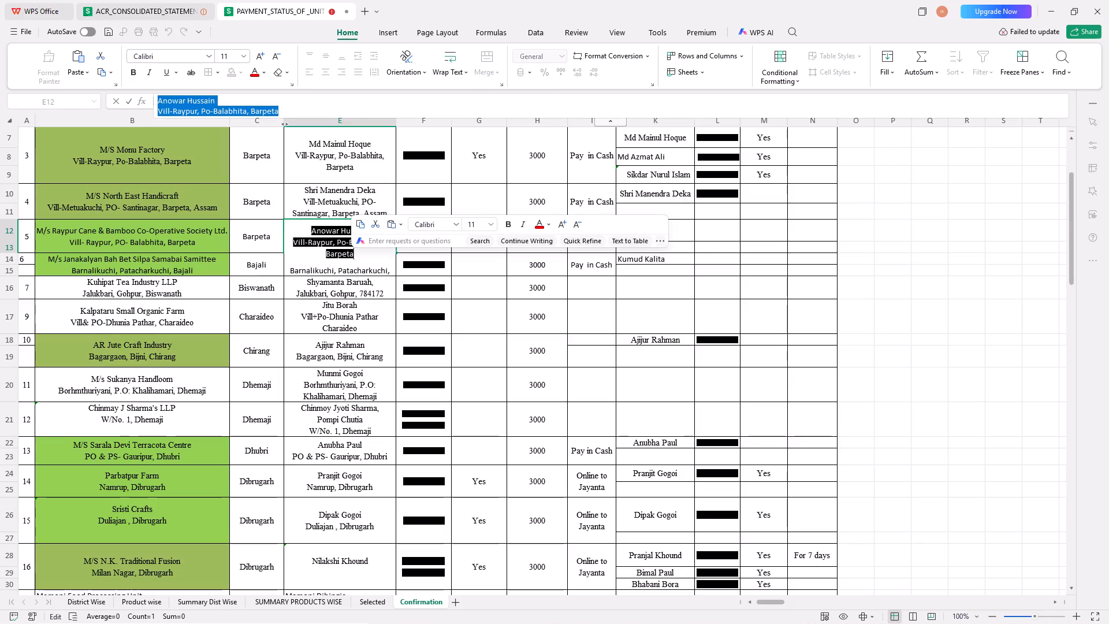
{"action": "left_click", "coordinate": [317, 230]}
{"action": "left_click_drag", "start_coordinate": [310, 232], "coordinate": [369, 232]}
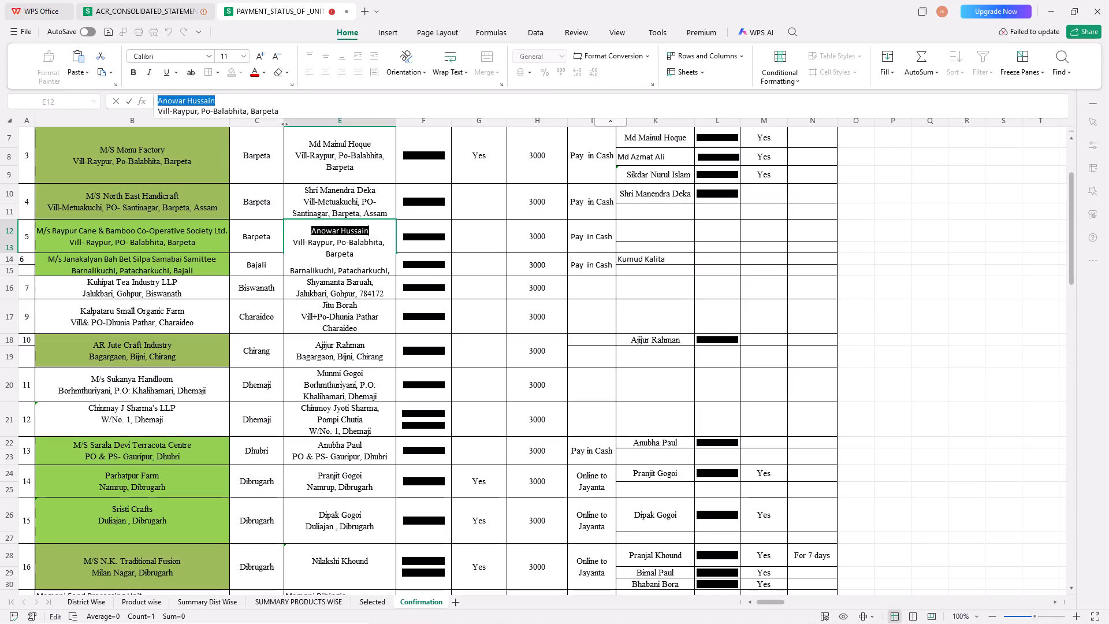
{"action": "key", "text": "ctrl+c"}
{"action": "left_click", "coordinate": [650, 228]}
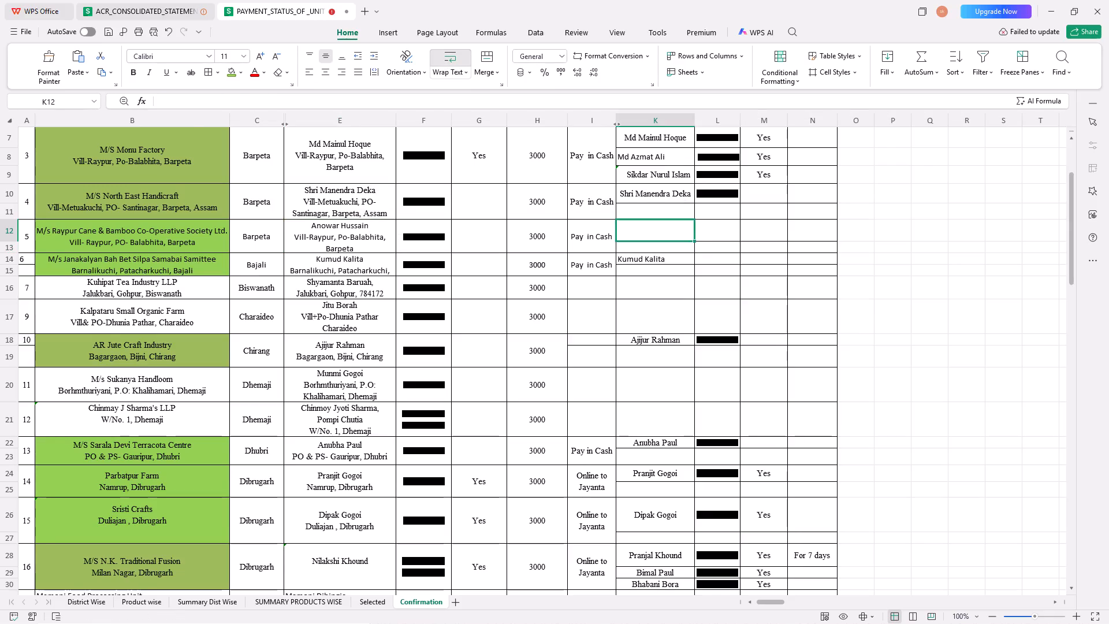
{"action": "key", "text": "ctrl+v"}
Copy the proprietor's contact number in the Raypur Cane & Bamboo row into the representative's Contact No. cell, L12.
{"action": "triple_click", "coordinate": [429, 235]}
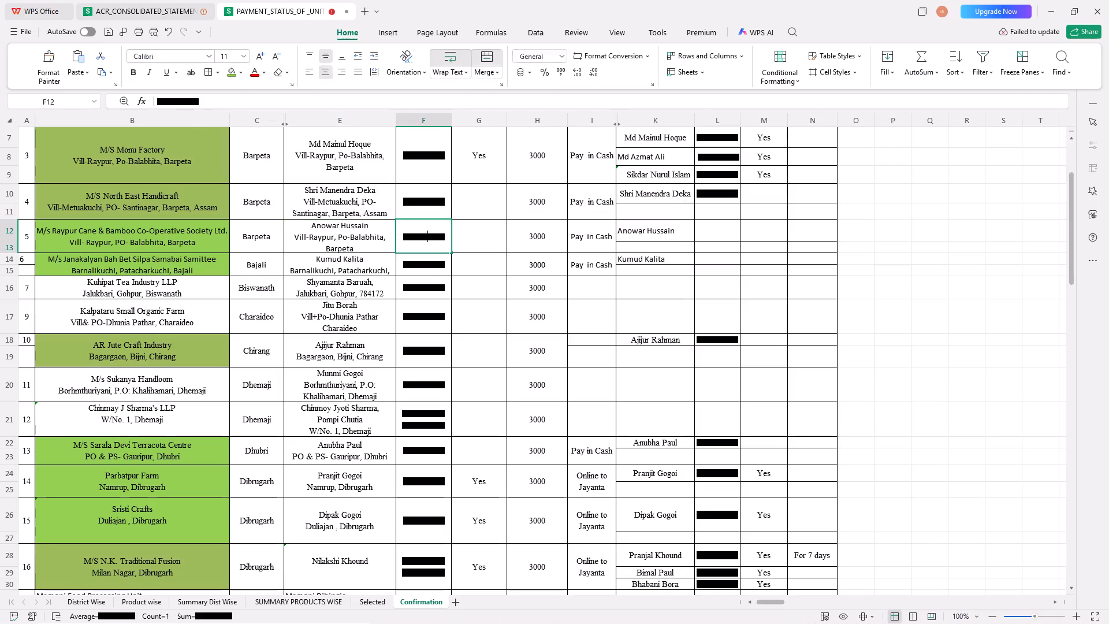
{"action": "left_click", "coordinate": [429, 235]}
{"action": "key", "text": "ctrl+c"}
{"action": "left_click", "coordinate": [709, 226]}
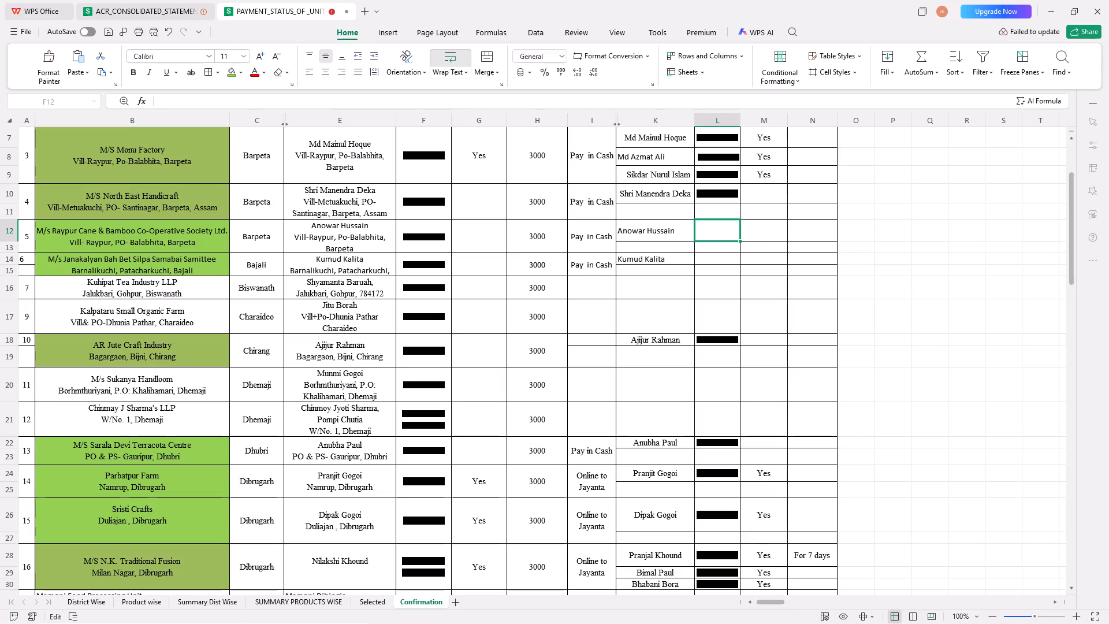
{"action": "key", "text": "ctrl+v"}
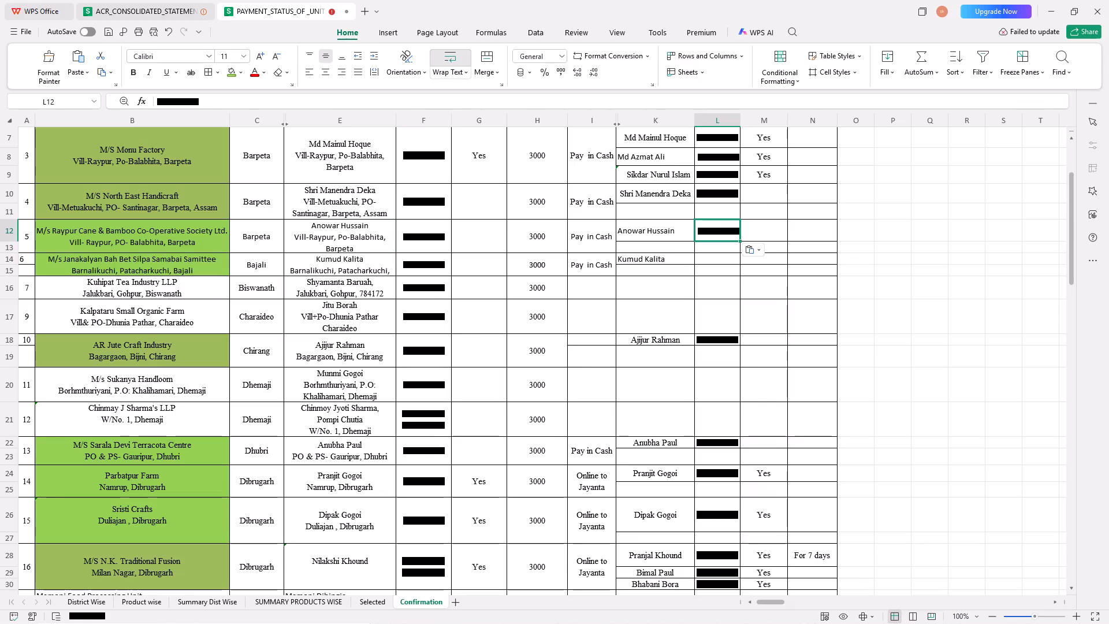
Search for "Innara", correct the search term to "Inara", and go to the Inara Store unit cell.
{"action": "key", "text": "ctrl+f"}
{"action": "type", "text": "Innara"}
{"action": "key", "text": "Return"}
{"action": "left_click", "coordinate": [649, 330]}
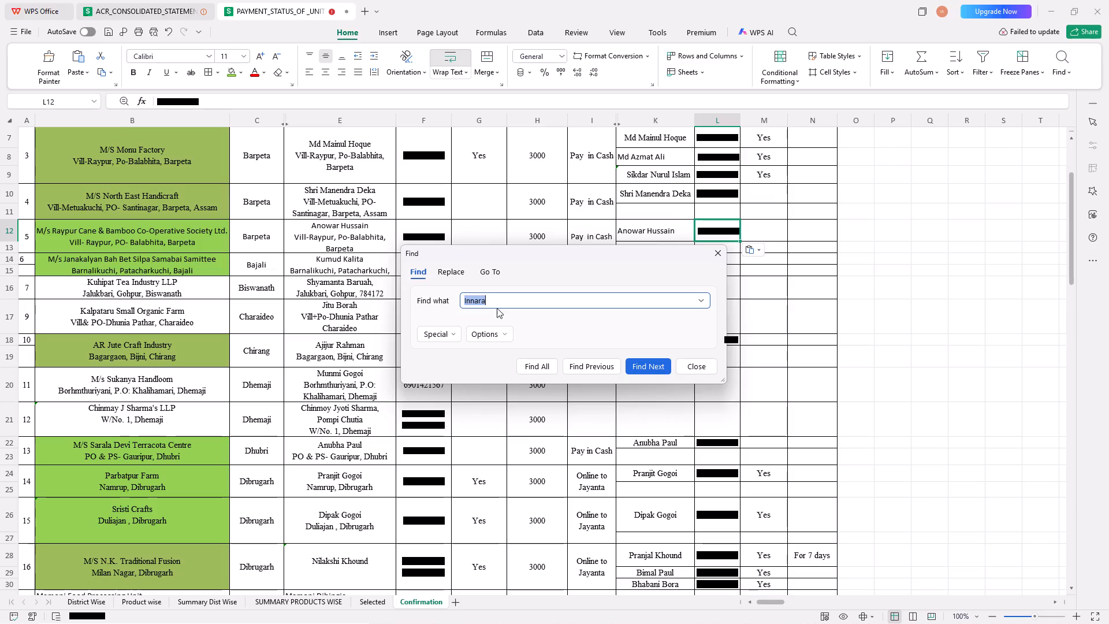
{"action": "left_click", "coordinate": [493, 299]}
{"action": "key", "text": "BackSpace"}
{"action": "key", "text": "BackSpace"}
{"action": "key", "text": "BackSpace"}
{"action": "key", "text": "BackSpace"}
{"action": "type", "text": "ara"}
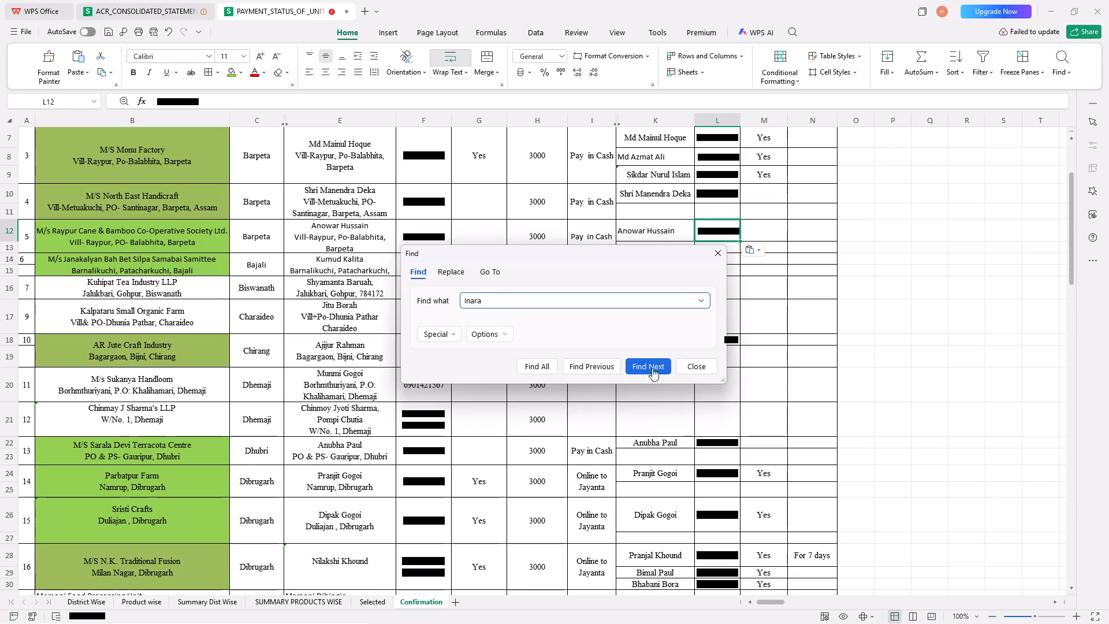
{"action": "left_click", "coordinate": [649, 363]}
{"action": "left_click", "coordinate": [117, 573]}
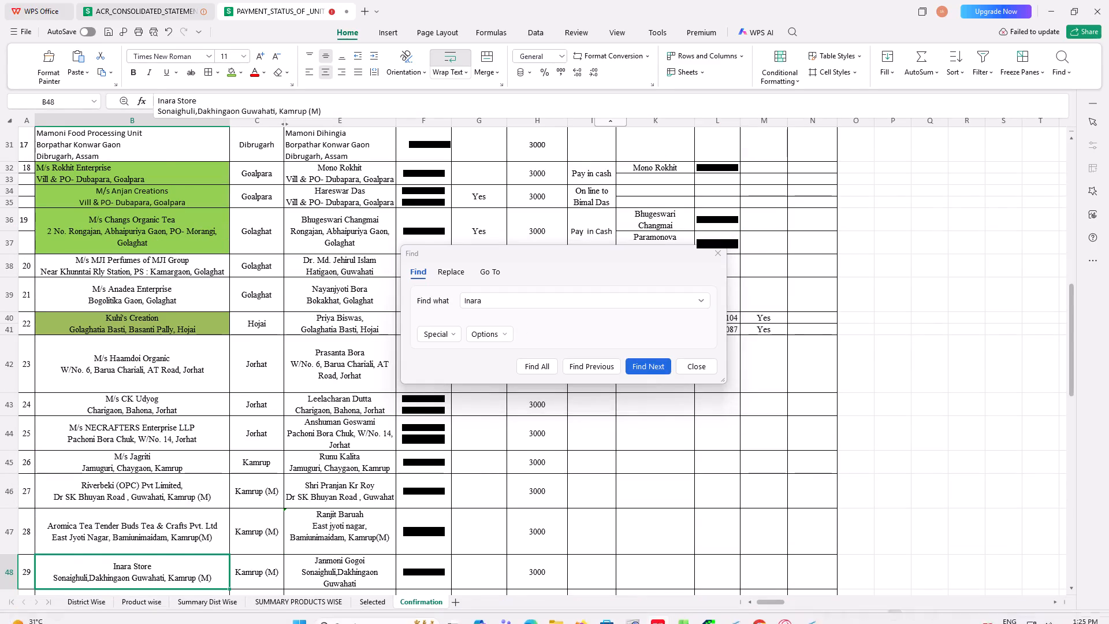
Insert a blank row between the Inara Store and Darika rows.
{"action": "scroll", "coordinate": [120, 530], "scroll_direction": "down", "scroll_amount": 2}
{"action": "left_click", "coordinate": [16, 530]}
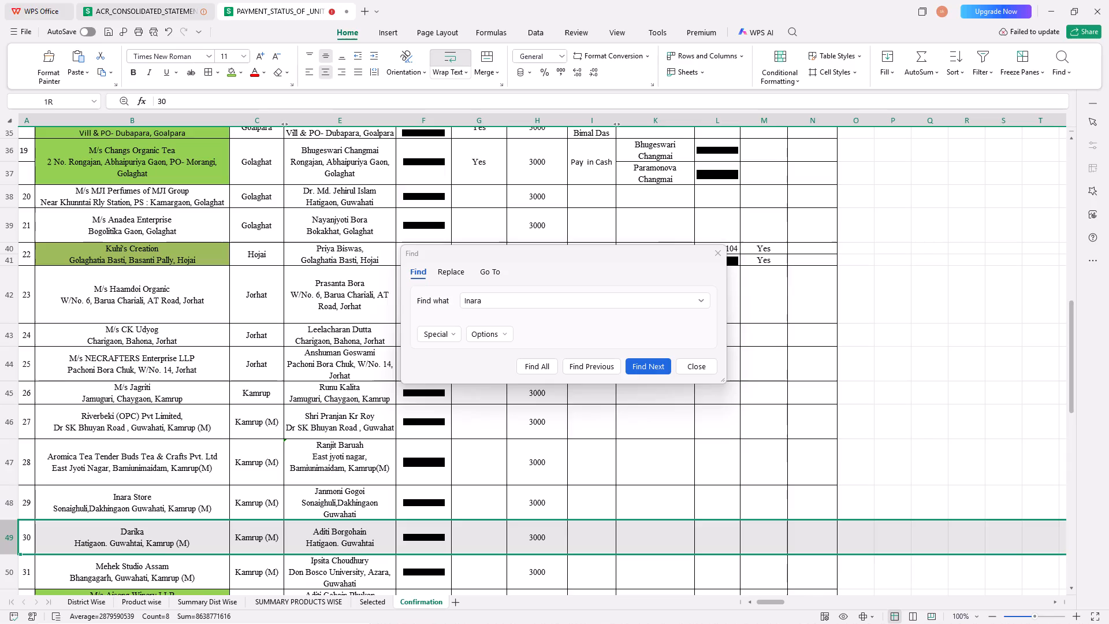
{"action": "key", "text": "ctrl+shift+equal"}
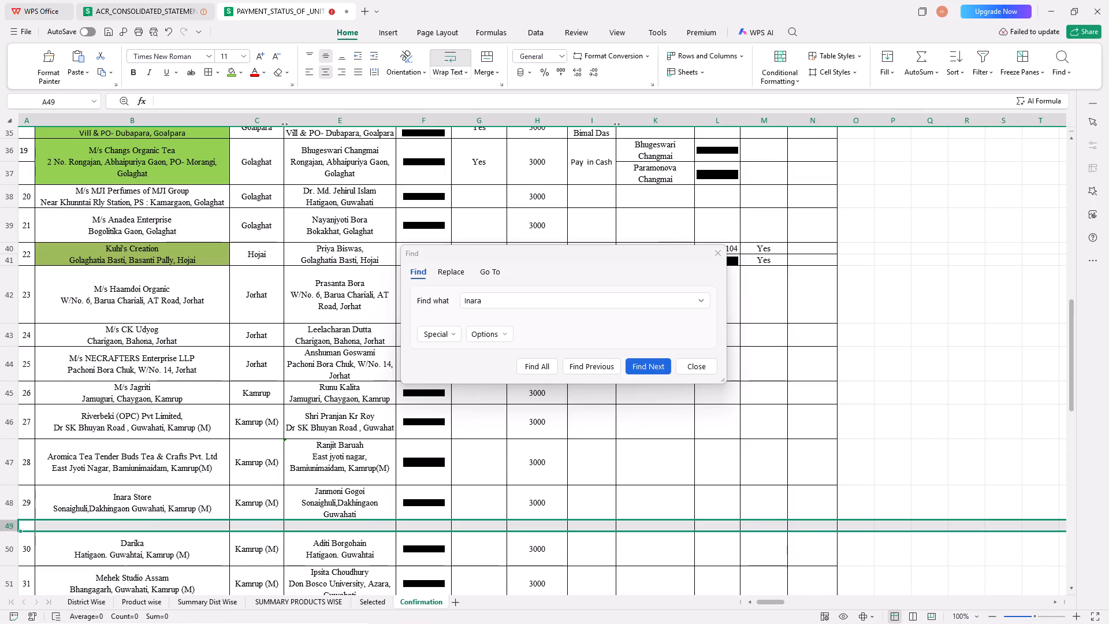
Merge and center Inara Store's unit cell (B48:B49) and its district cell (C48:C49) with the blank cells beneath them.
{"action": "left_click", "coordinate": [116, 527]}
{"action": "left_click_drag", "start_coordinate": [116, 505], "coordinate": [121, 523]}
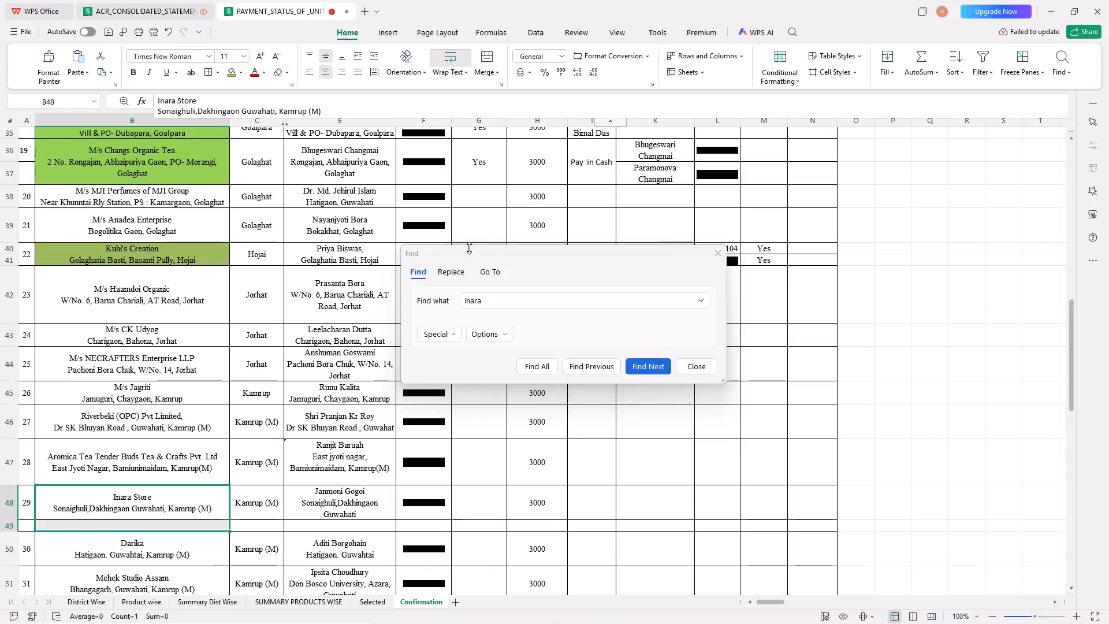
{"action": "left_click", "coordinate": [485, 69]}
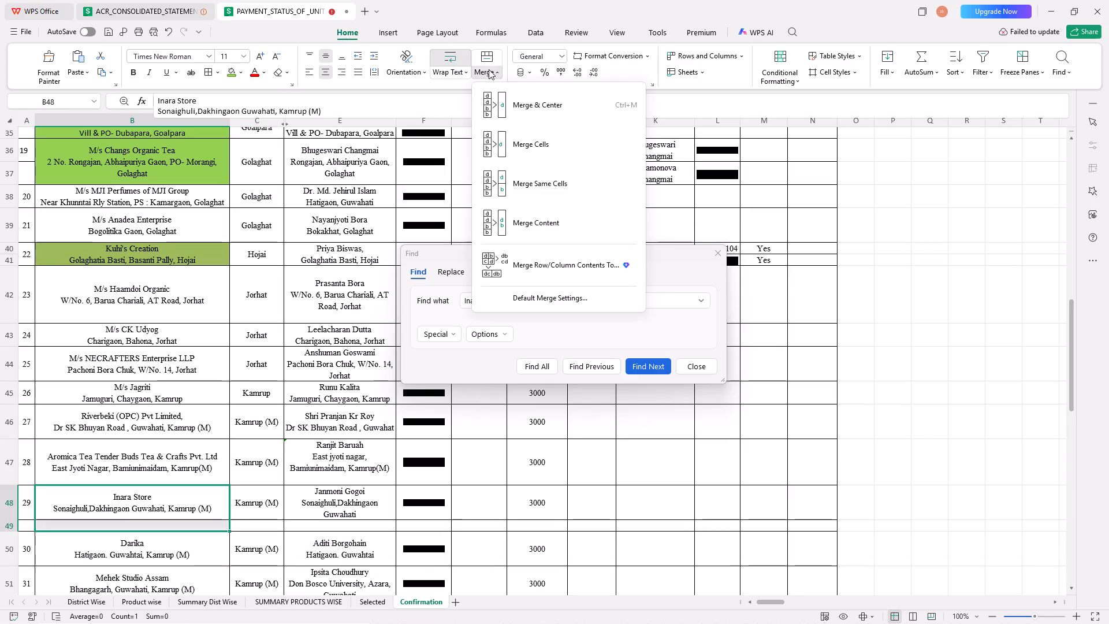
{"action": "left_click", "coordinate": [521, 109]}
{"action": "left_click_drag", "start_coordinate": [263, 503], "coordinate": [424, 522]}
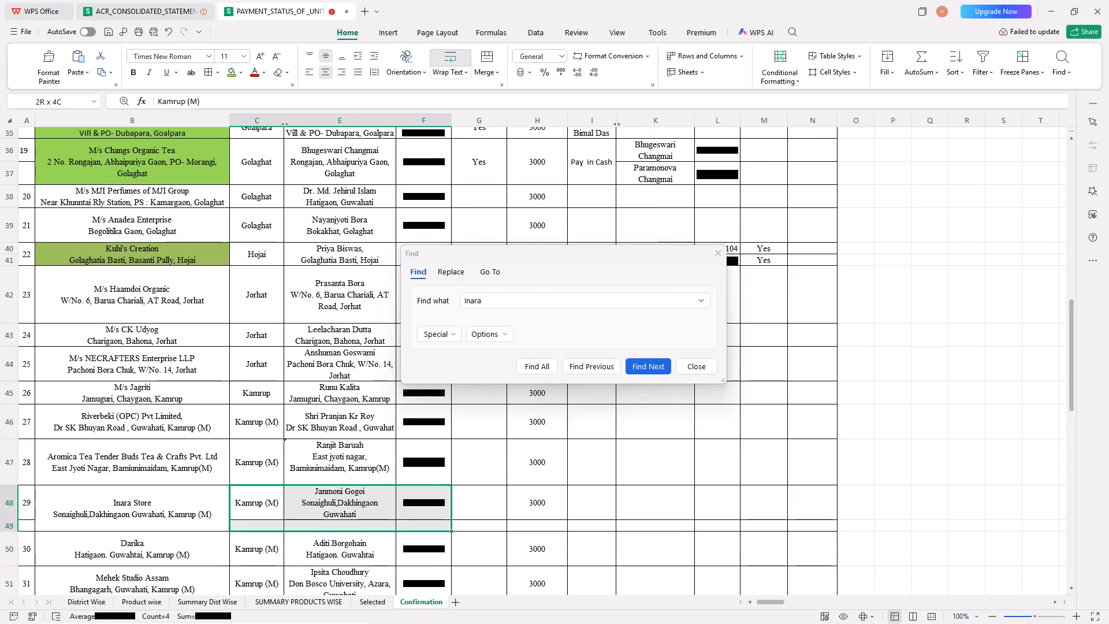
{"action": "left_click_drag", "start_coordinate": [424, 522], "coordinate": [469, 519]}
{"action": "left_click_drag", "start_coordinate": [266, 499], "coordinate": [264, 522]}
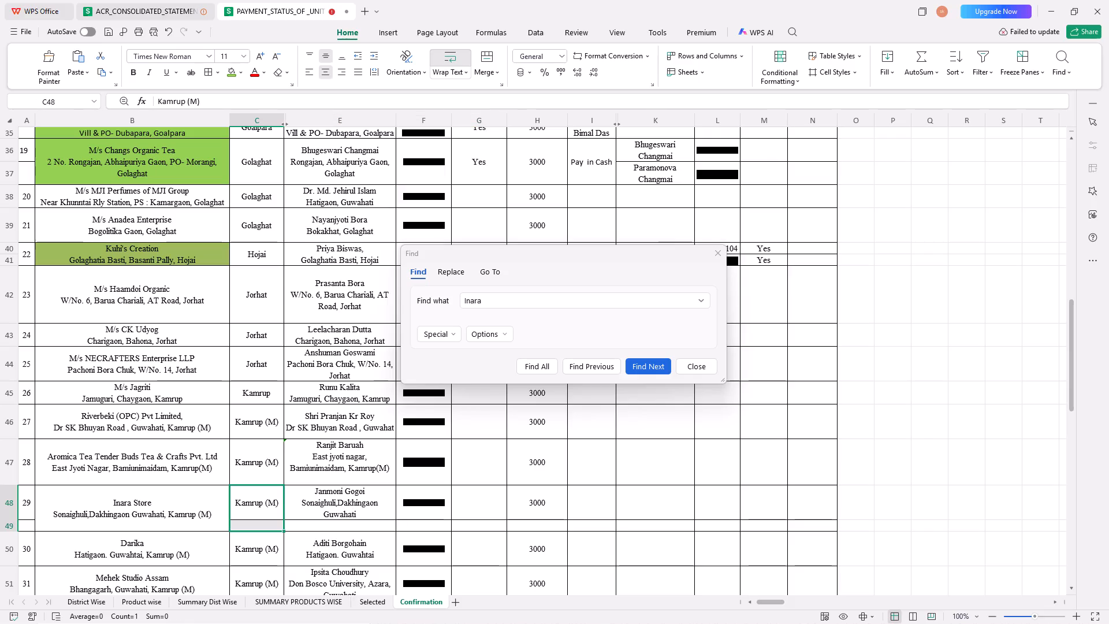
{"action": "left_click", "coordinate": [488, 73]}
{"action": "left_click", "coordinate": [541, 105]}
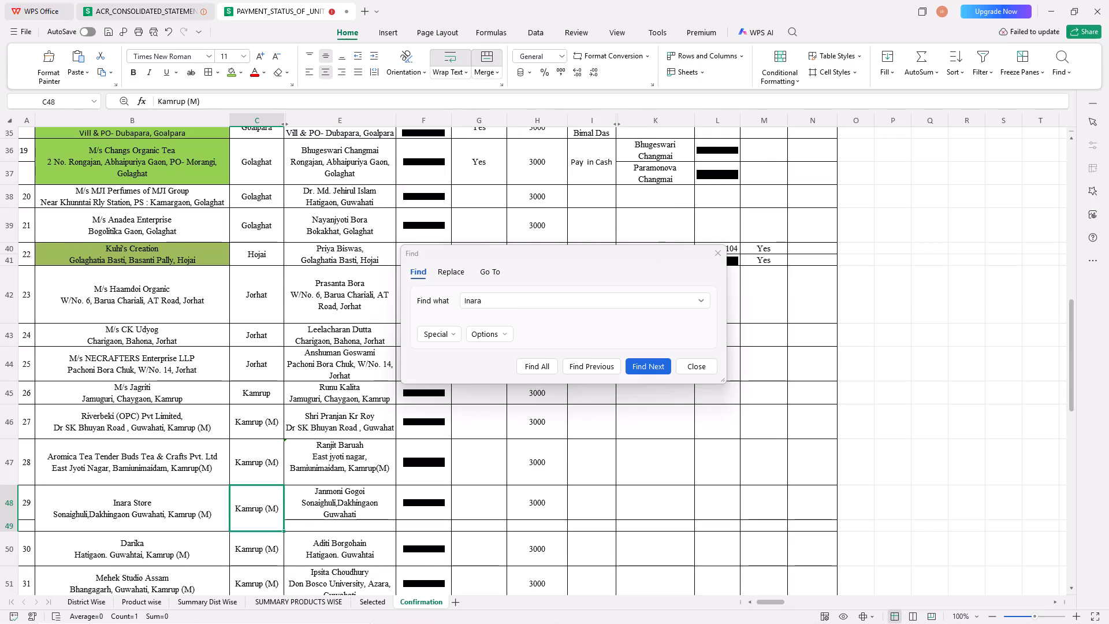
Copy the merged format of Inara Store's district cell onto its cells in columns E to I, rows 48 and 49.
{"action": "left_click", "coordinate": [251, 510]}
{"action": "left_click", "coordinate": [54, 79]}
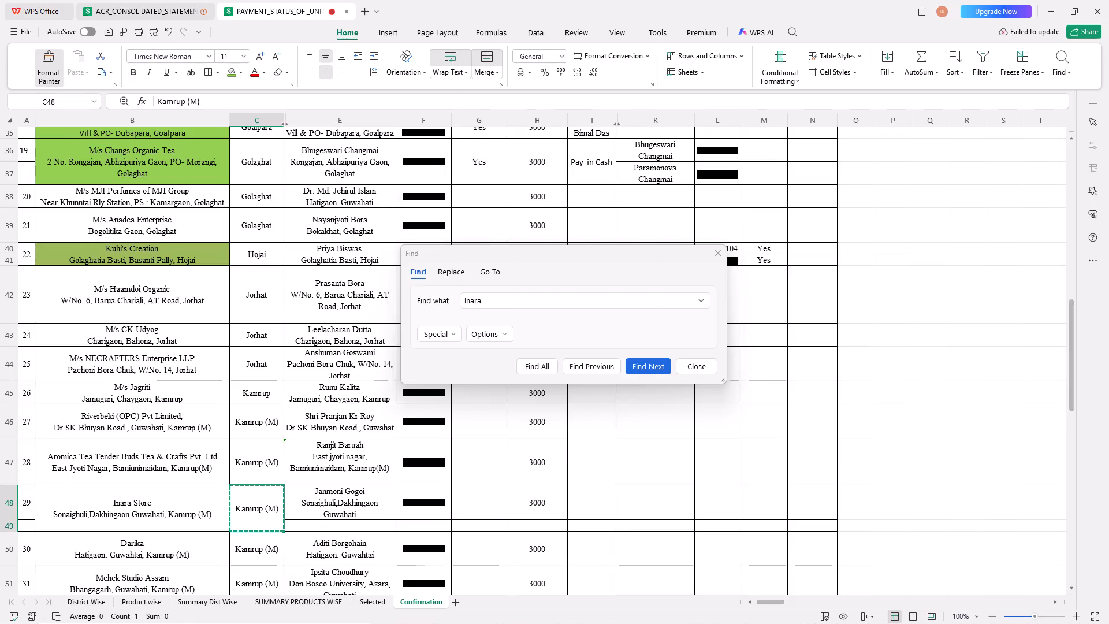
{"action": "left_click_drag", "start_coordinate": [334, 503], "coordinate": [534, 522]}
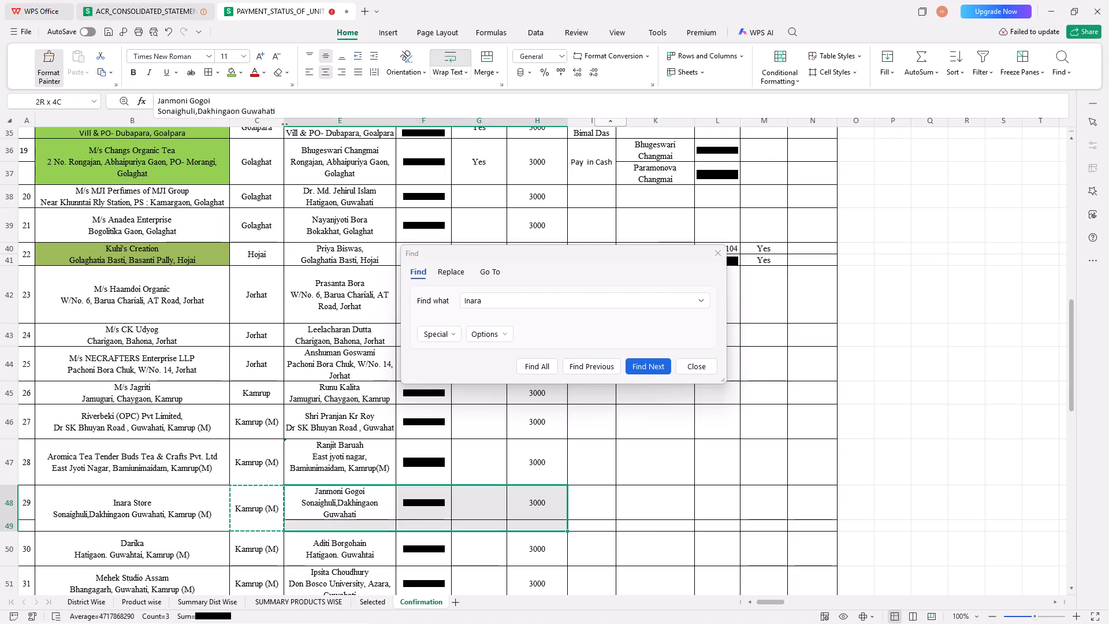
{"action": "left_click_drag", "start_coordinate": [534, 522], "coordinate": [576, 522]}
{"action": "left_click", "coordinate": [704, 365]}
{"action": "left_click", "coordinate": [585, 514]}
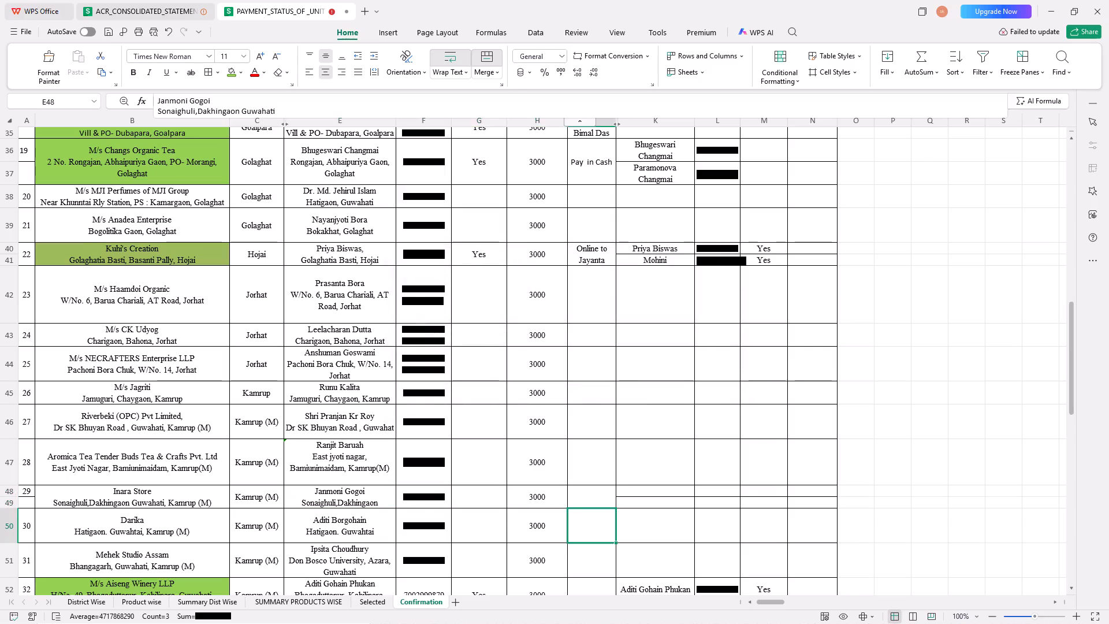
{"action": "left_click", "coordinate": [586, 497]}
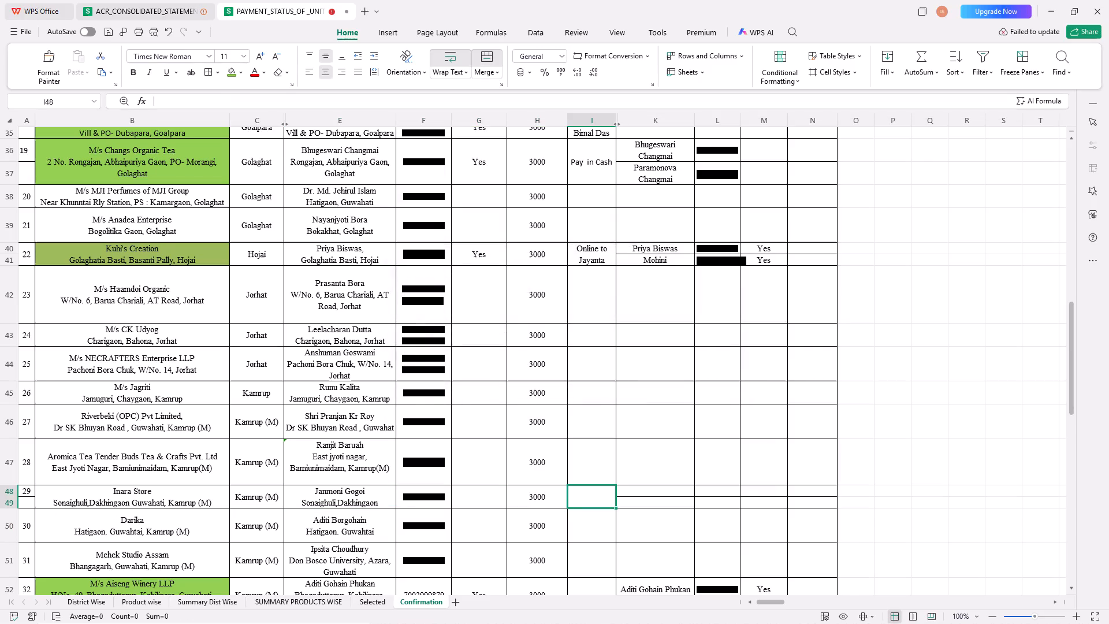
Search for "Peeyonee" and go to the M/s Peeyonee unit cell.
{"action": "scroll", "coordinate": [394, 466], "scroll_direction": "down", "scroll_amount": 2}
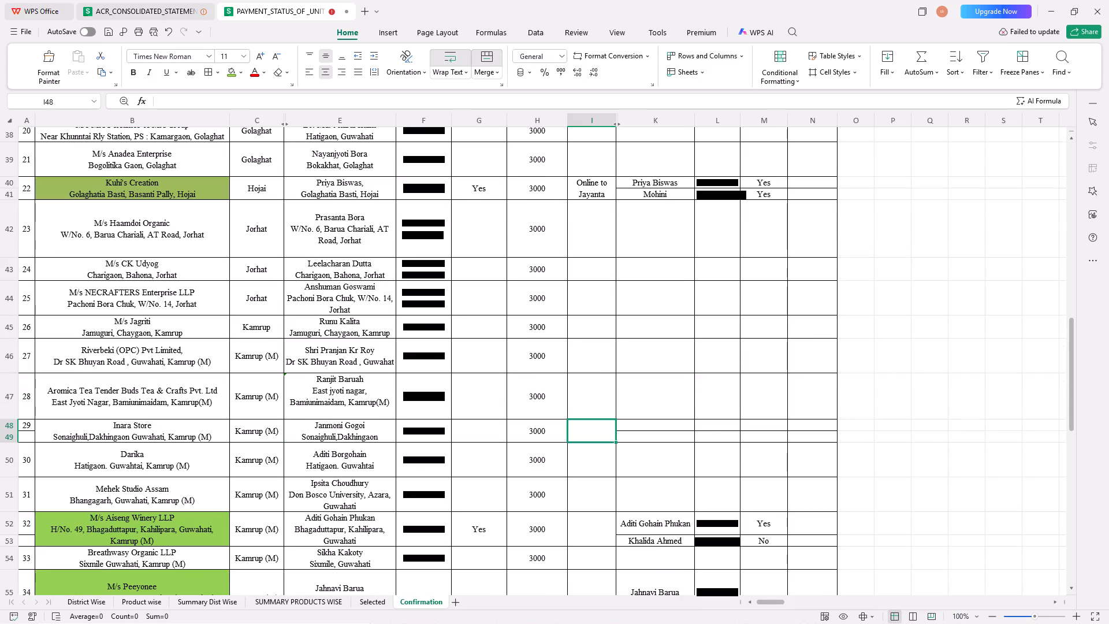
{"action": "key", "text": "ctrl+f"}
{"action": "type", "text": "Peeyonee"}
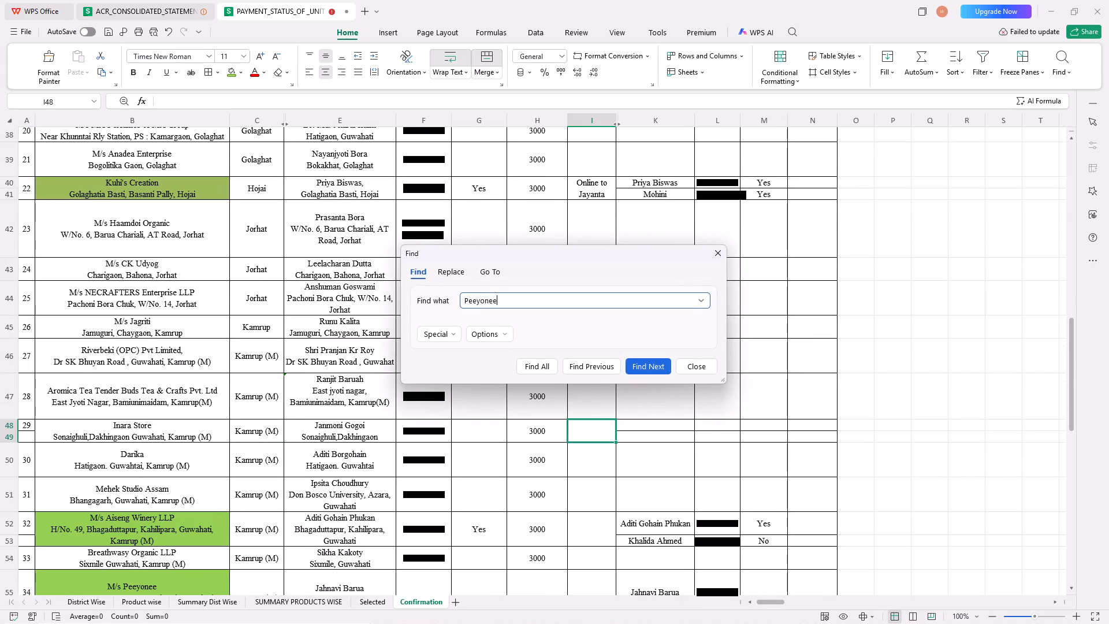
{"action": "left_click", "coordinate": [661, 366]}
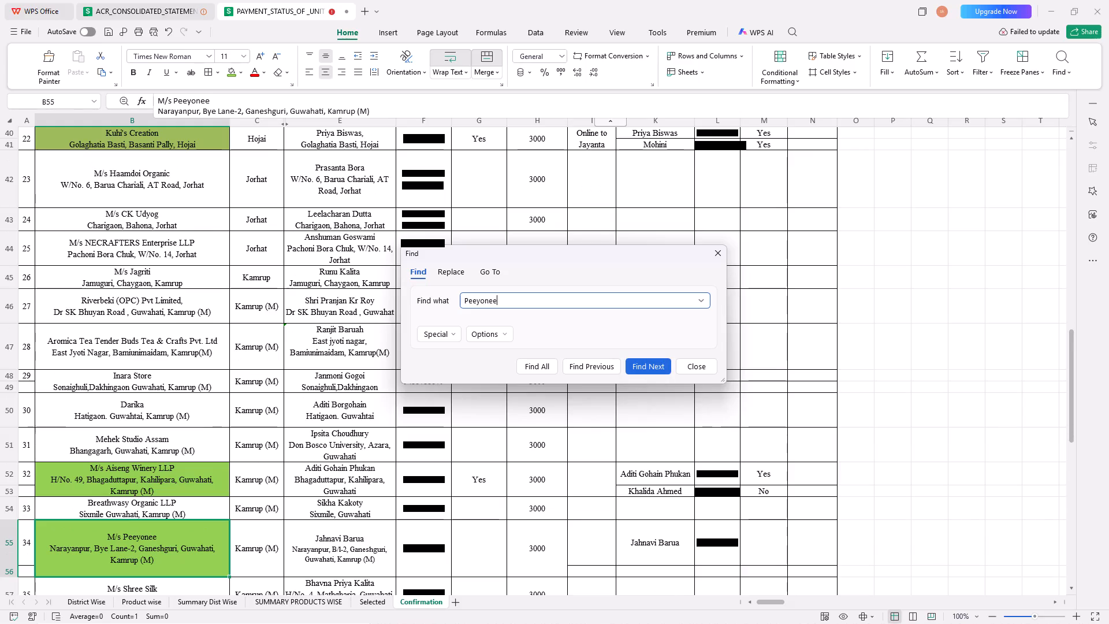
Copy the merged format of cell G55 in the M/s Peeyonee row onto its payment cell, I55:I56.
{"action": "left_click", "coordinate": [589, 552]}
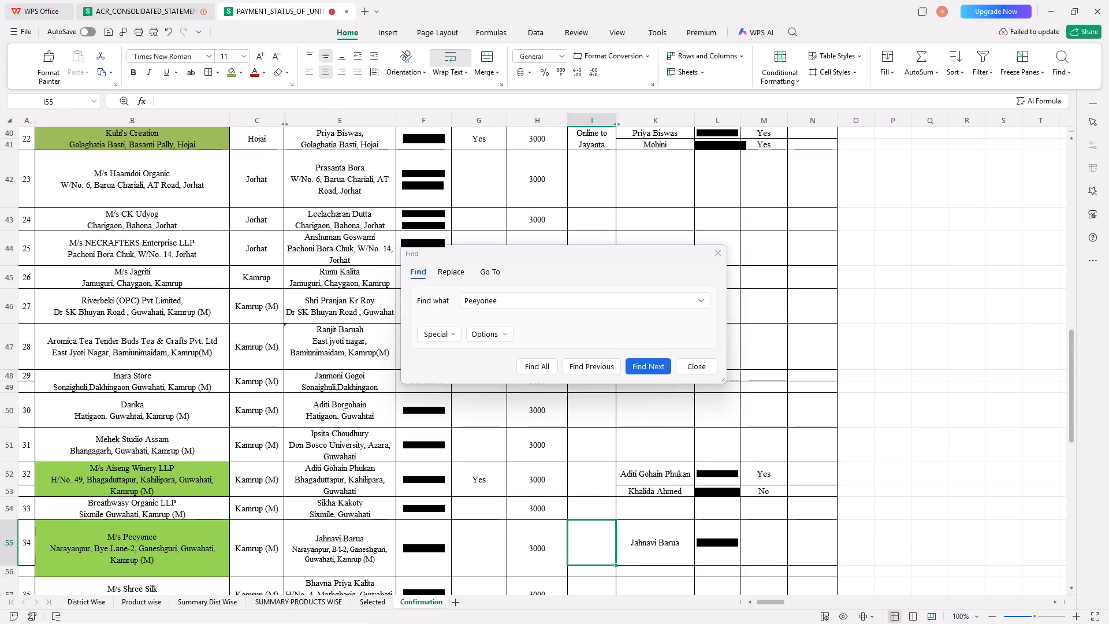
{"action": "left_click", "coordinate": [427, 553]}
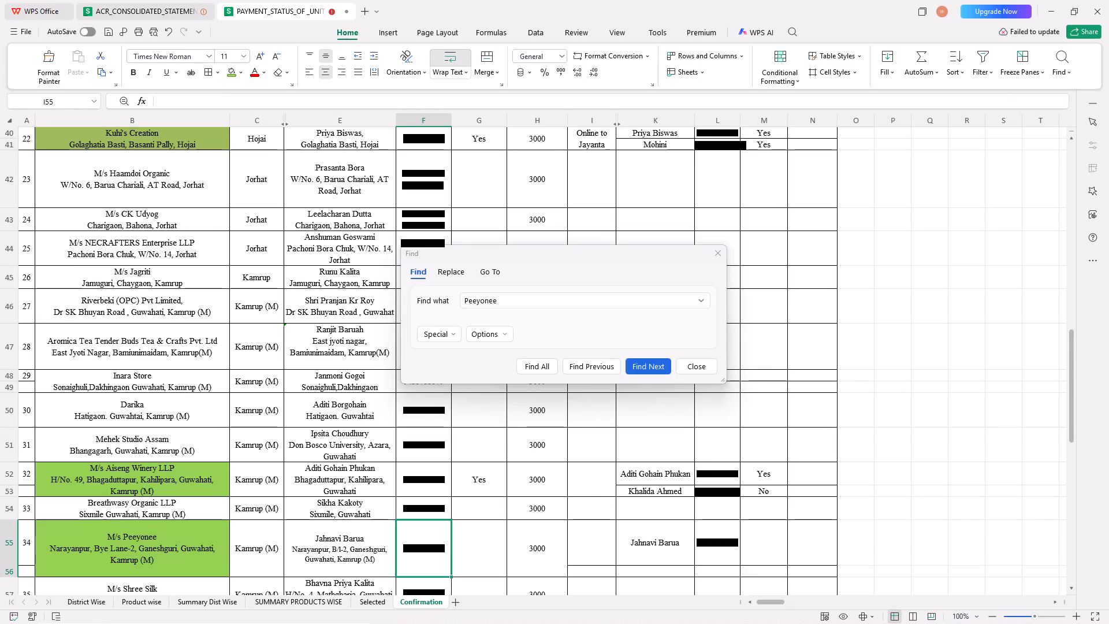
{"action": "left_click", "coordinate": [475, 545]}
{"action": "left_click", "coordinate": [51, 73]}
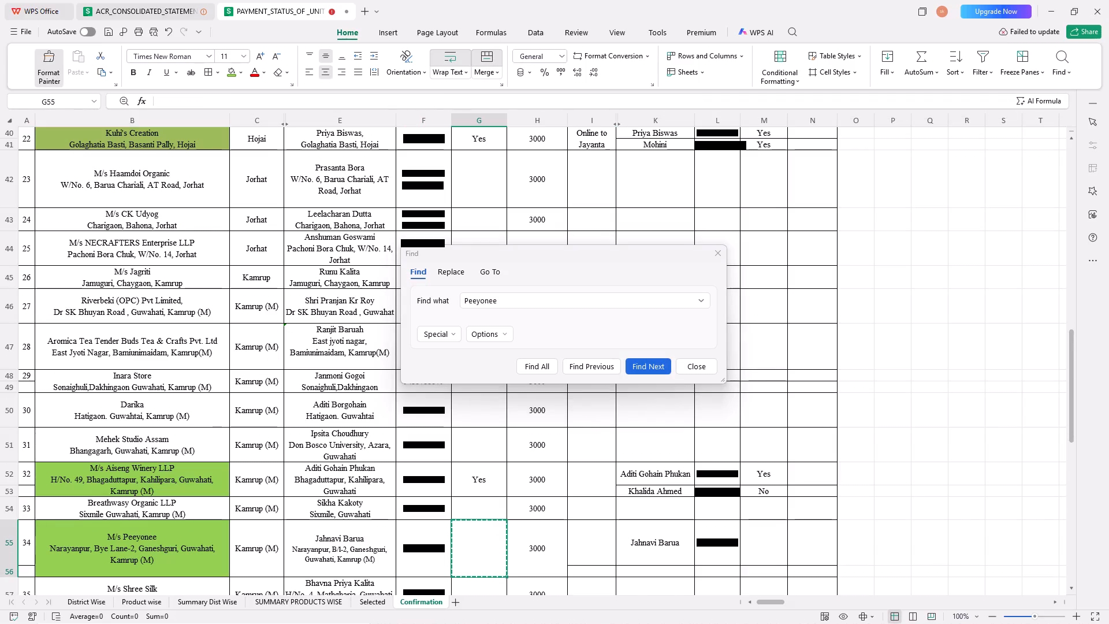
{"action": "left_click", "coordinate": [601, 544]}
Enter "Online to Jayanta" in M/s Peeyonee's payment cell, I55.
{"action": "double_click", "coordinate": [594, 544]}
{"action": "type", "text": "Online to"}
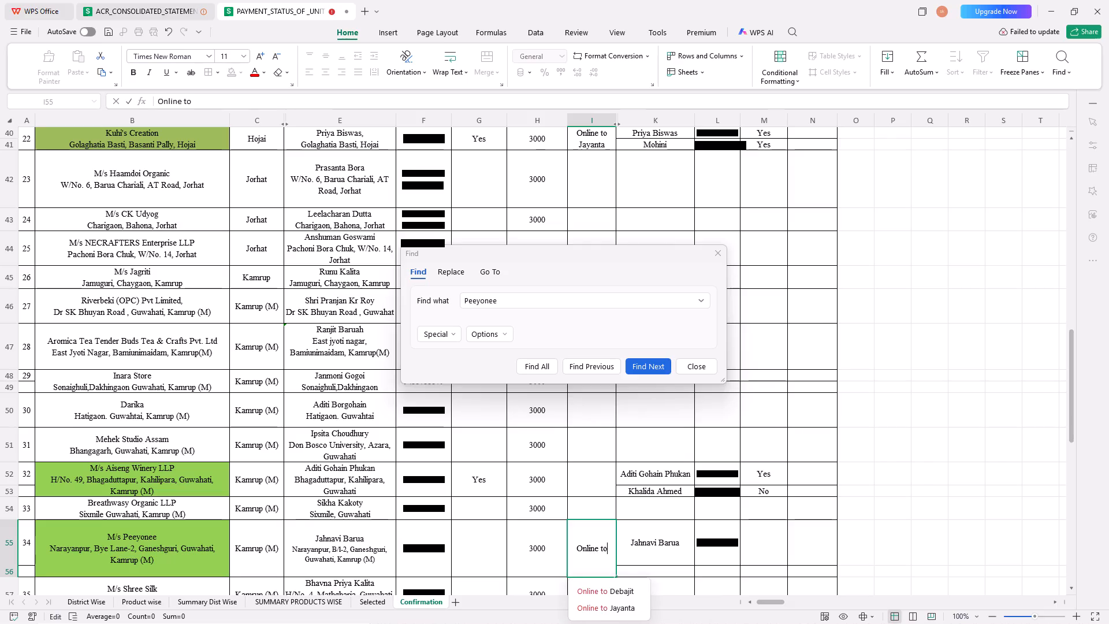
{"action": "key", "text": "Down"}
{"action": "key", "text": "Down"}
{"action": "key", "text": "Return"}
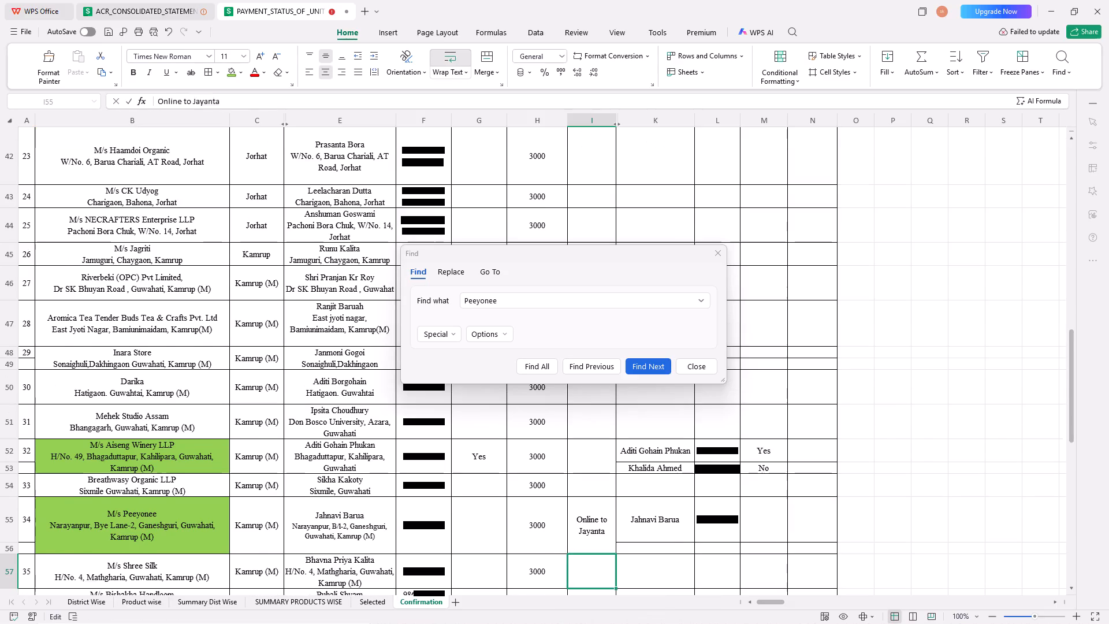
{"action": "key", "text": "Tab"}
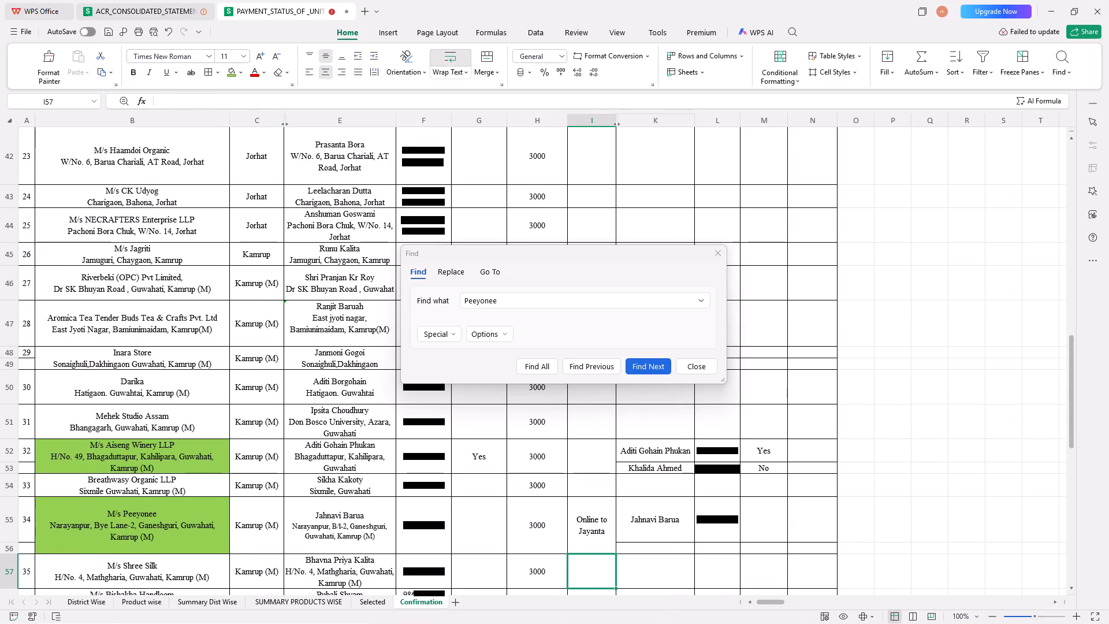
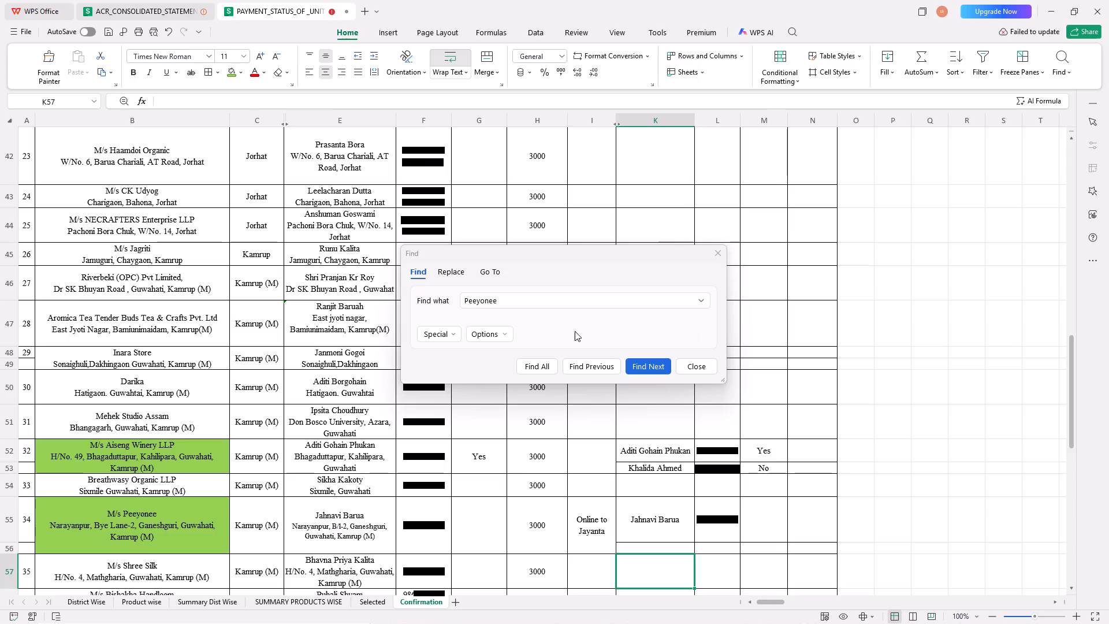
Search for "Divine" and open Divine Grace Enterprise's payment status cell, I80.
{"action": "left_click_drag", "start_coordinate": [532, 304], "coordinate": [396, 304]}
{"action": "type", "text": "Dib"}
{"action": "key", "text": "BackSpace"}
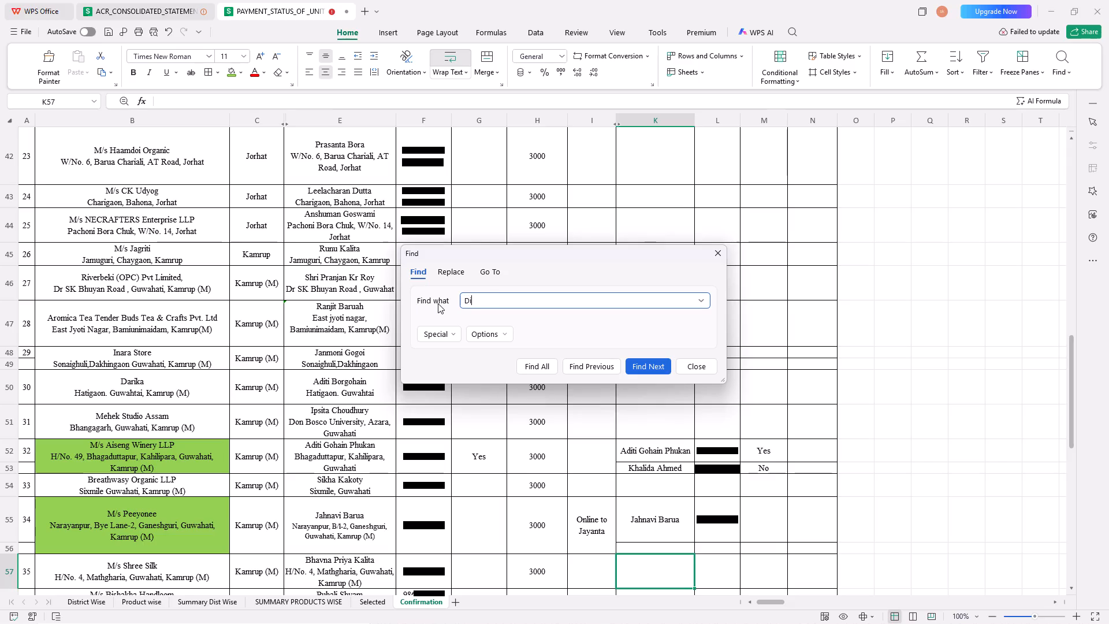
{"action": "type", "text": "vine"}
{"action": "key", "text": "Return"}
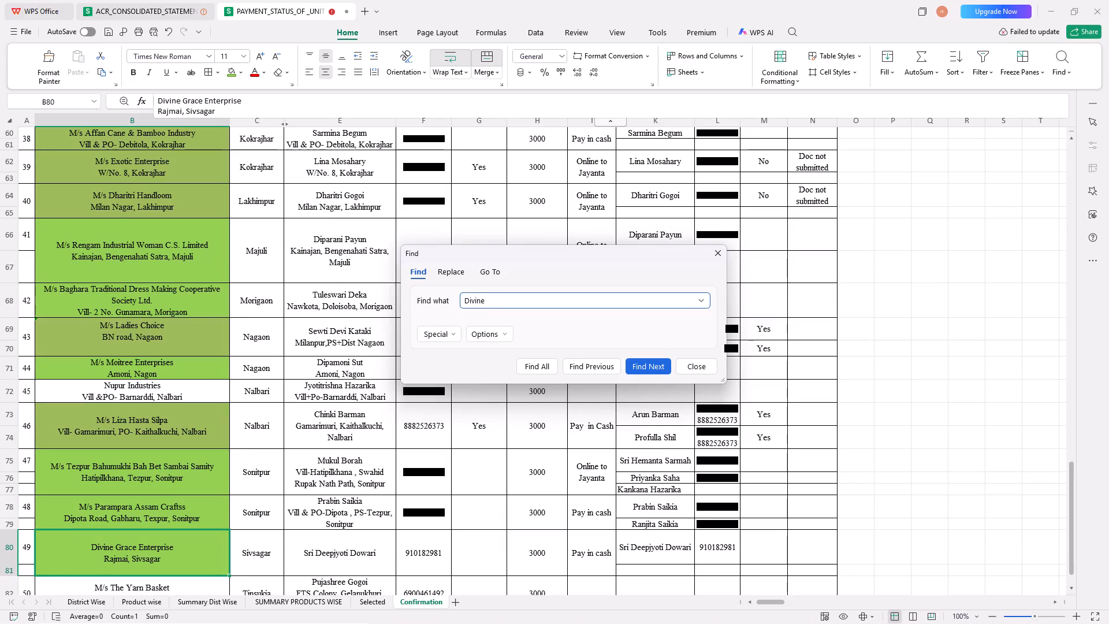
{"action": "triple_click", "coordinate": [594, 551]}
{"action": "double_click", "coordinate": [594, 551]}
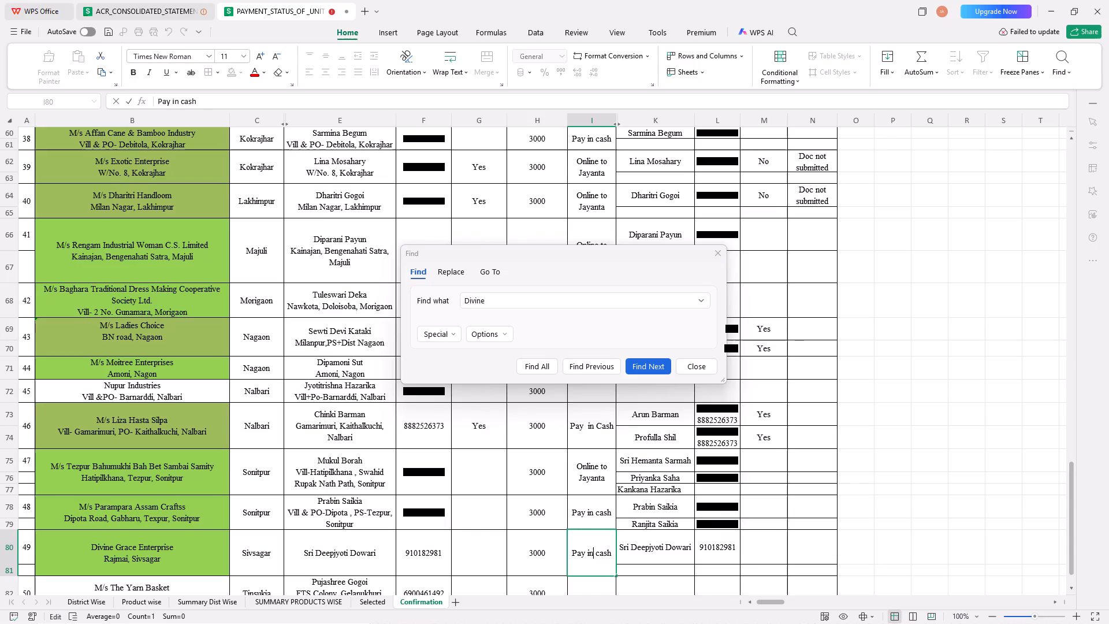
{"action": "left_click", "coordinate": [699, 367]}
Review the payment status and representative entries of the units from Divine Grace Enterprise back up to the first rows.
{"action": "scroll", "coordinate": [560, 553], "scroll_direction": "up", "scroll_amount": 6}
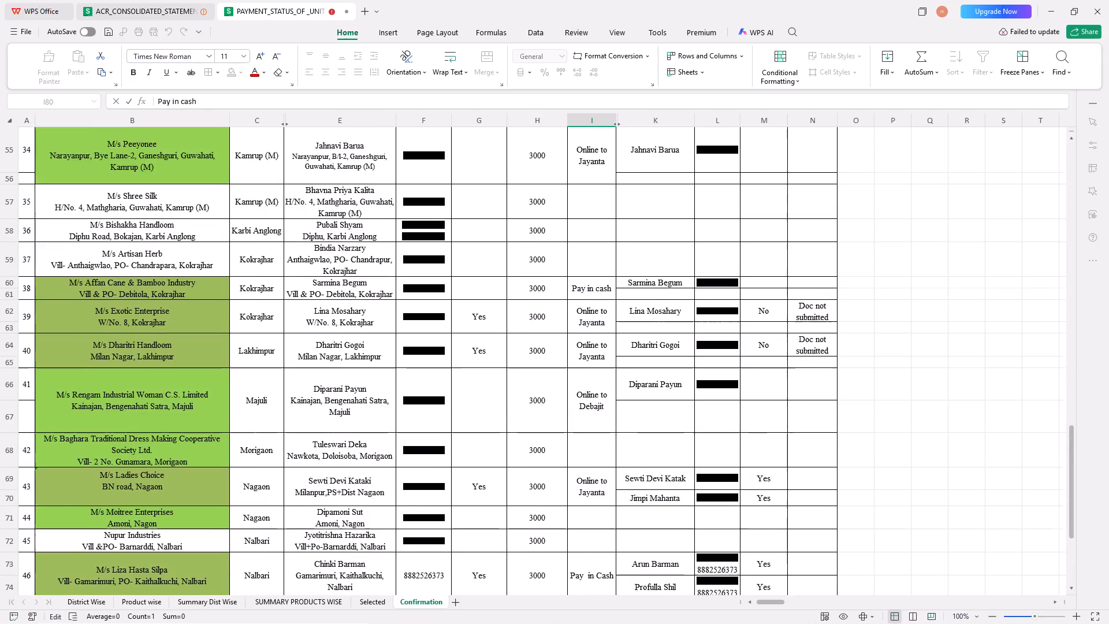
{"action": "scroll", "coordinate": [560, 553], "scroll_direction": "up", "scroll_amount": 13}
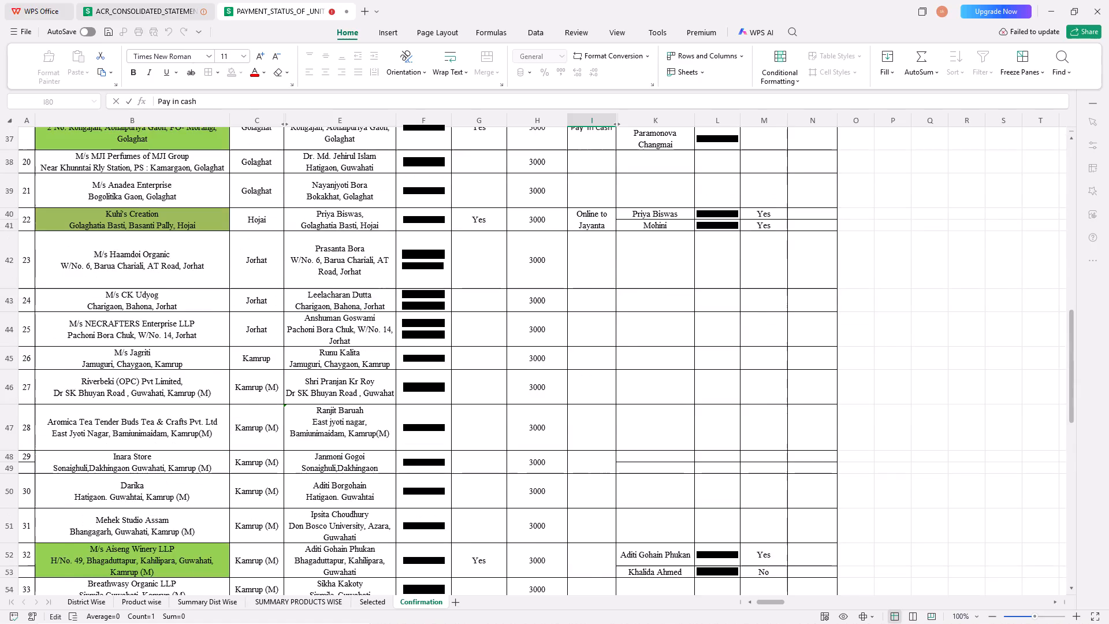
{"action": "scroll", "coordinate": [560, 553], "scroll_direction": "up", "scroll_amount": 14}
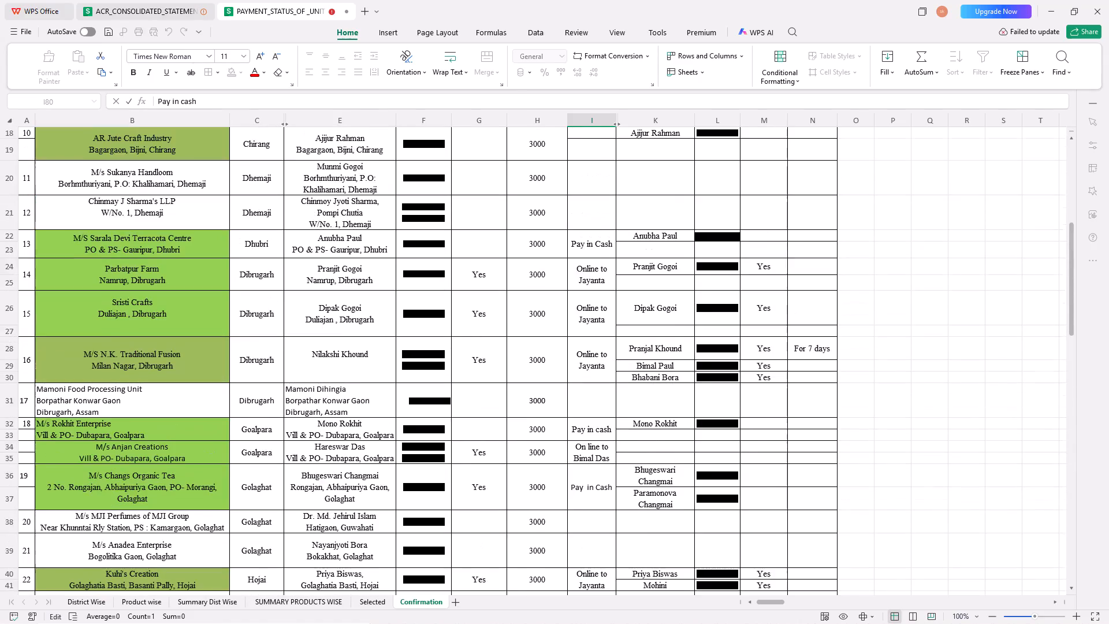
{"action": "scroll", "coordinate": [566, 552], "scroll_direction": "up", "scroll_amount": 10}
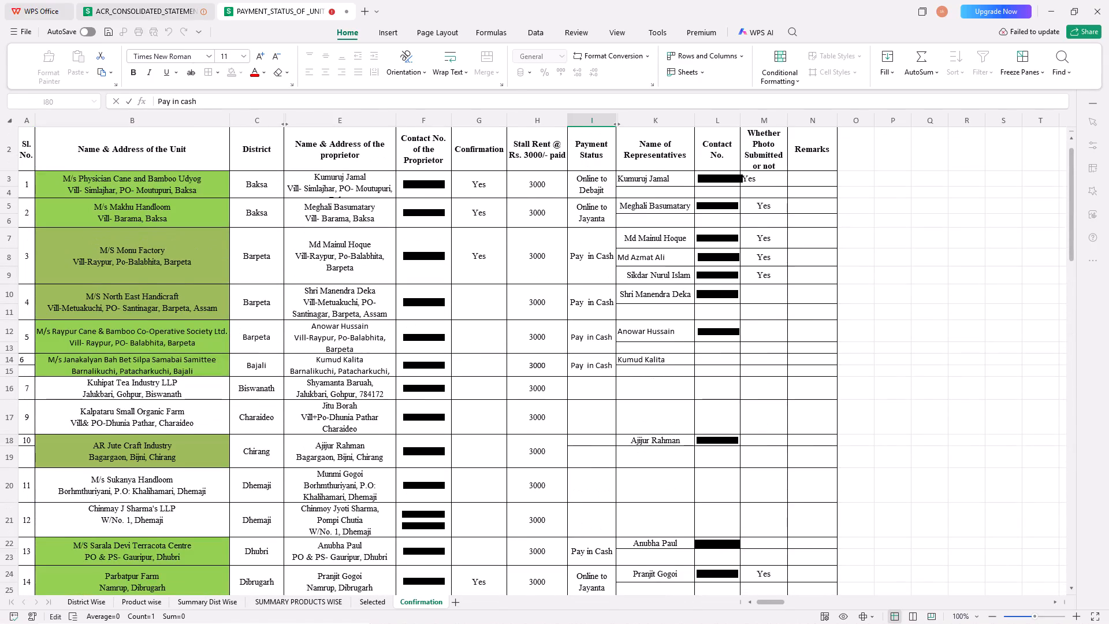
{"action": "scroll", "coordinate": [561, 481], "scroll_direction": "down", "scroll_amount": 11}
{"action": "scroll", "coordinate": [576, 507], "scroll_direction": "up", "scroll_amount": 2}
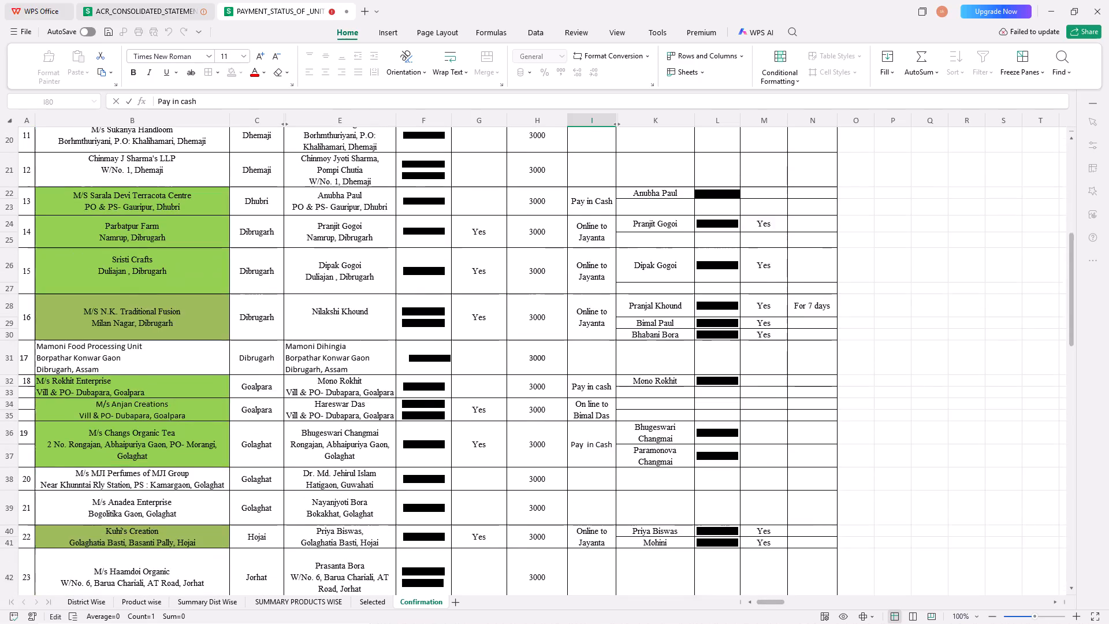
{"action": "scroll", "coordinate": [576, 507], "scroll_direction": "up", "scroll_amount": 2}
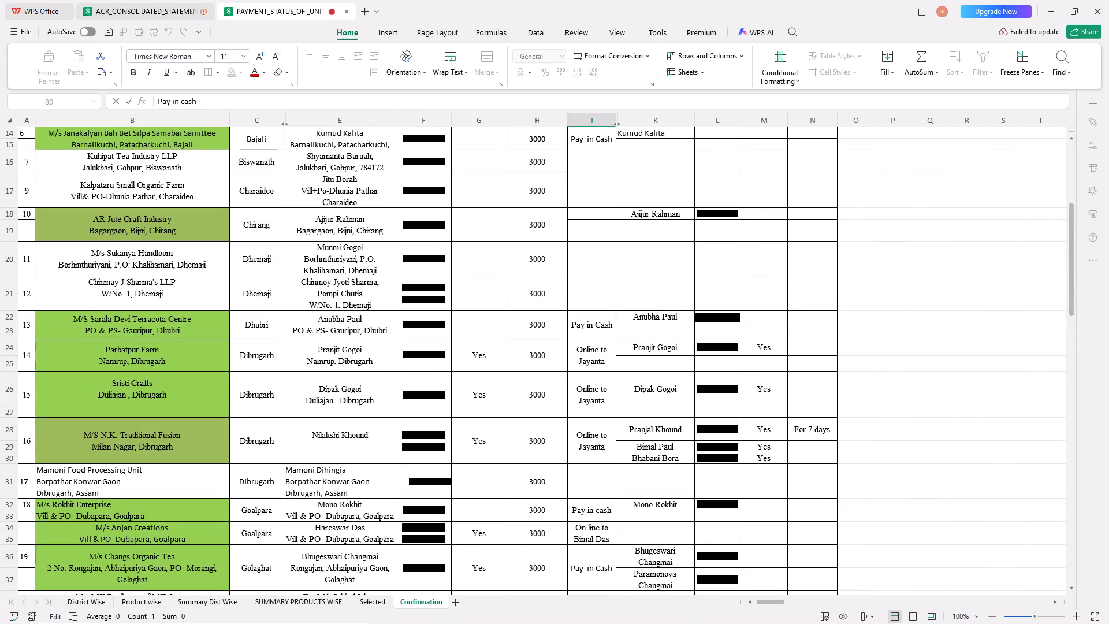
{"action": "scroll", "coordinate": [564, 505], "scroll_direction": "up", "scroll_amount": 4}
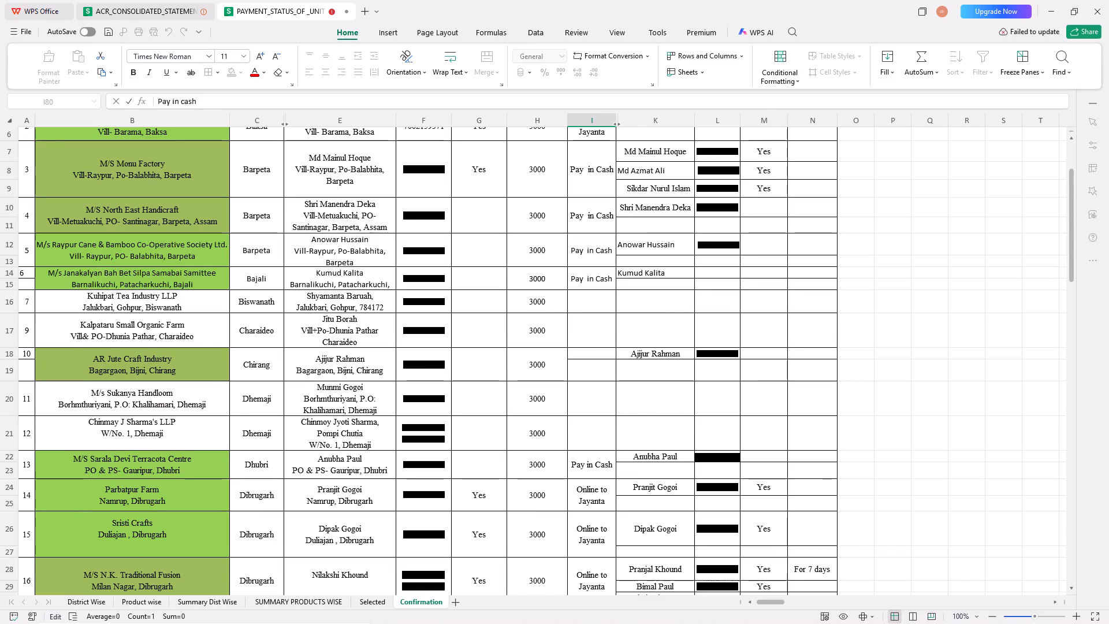
{"action": "scroll", "coordinate": [476, 485], "scroll_direction": "up", "scroll_amount": 5}
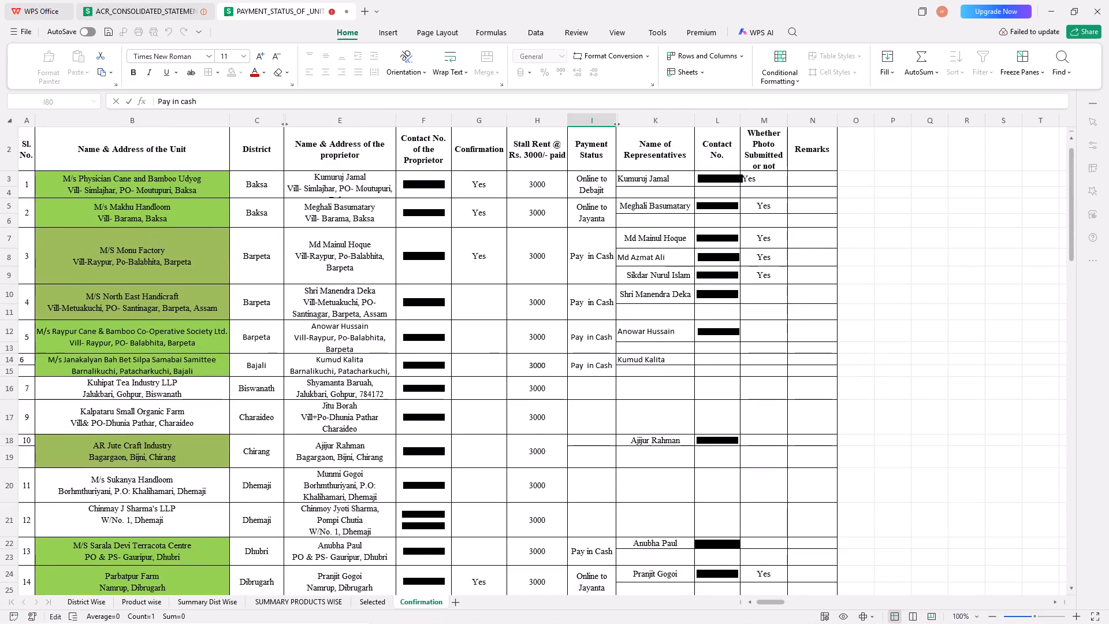
{"action": "left_click", "coordinate": [598, 351]}
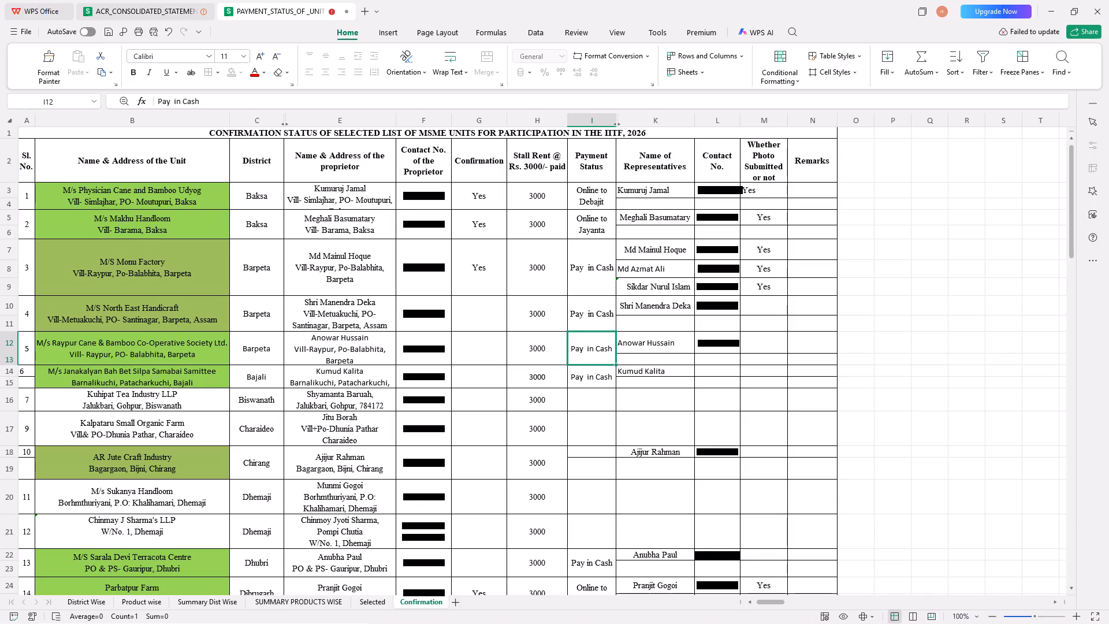
Search for "Inara" and fill the Inara Store unit cell, B48, with green.
{"action": "key", "text": "ctrl+f"}
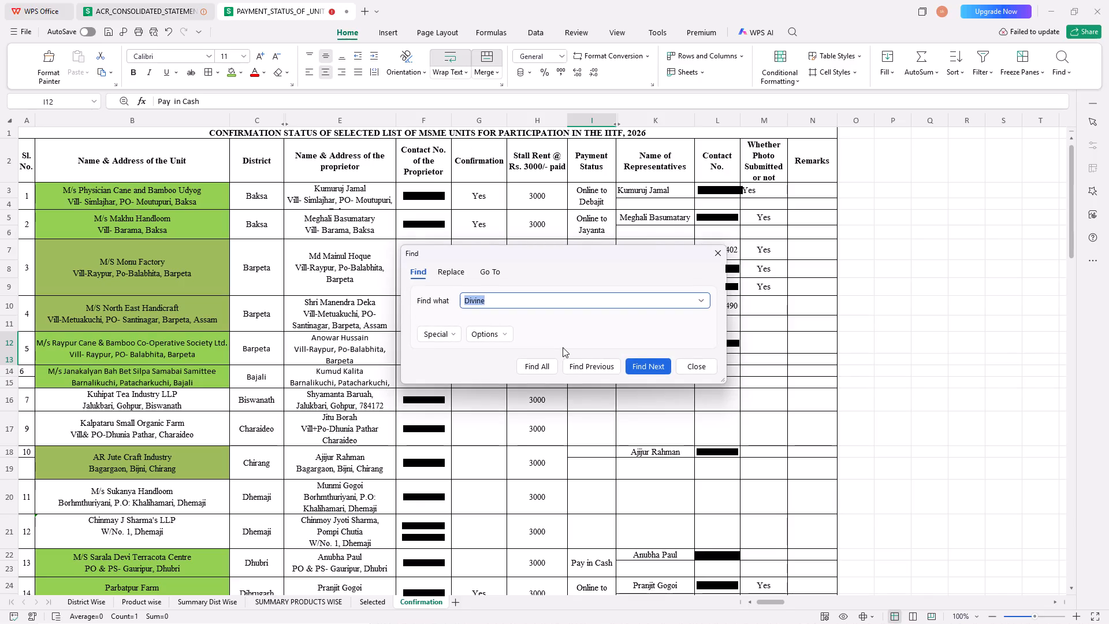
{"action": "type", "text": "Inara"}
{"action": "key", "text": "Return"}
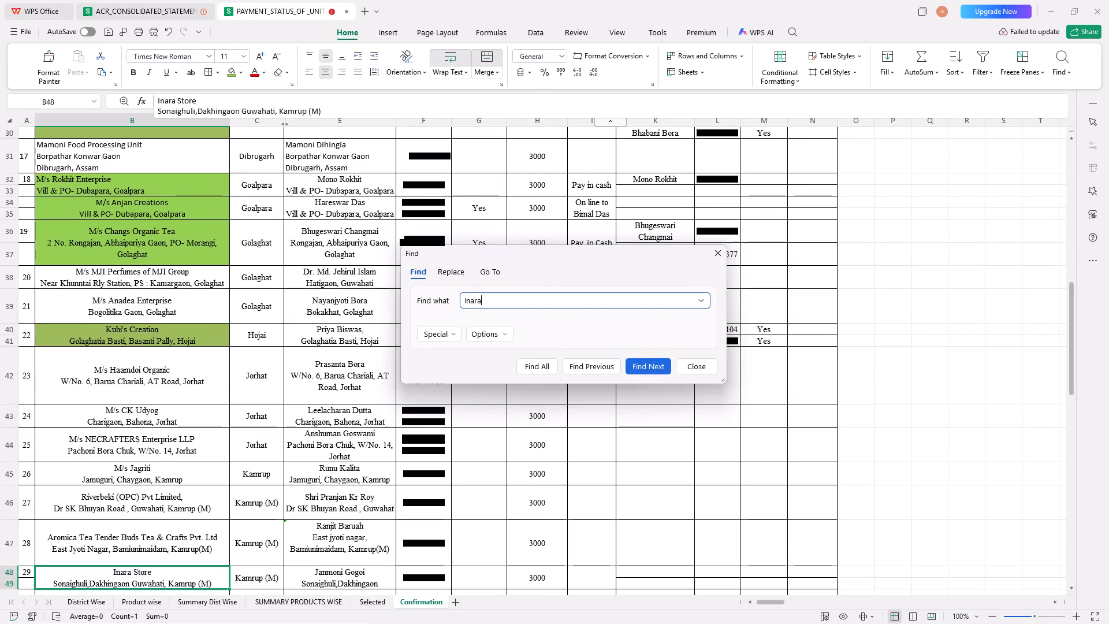
{"action": "left_click", "coordinate": [694, 364]}
{"action": "scroll", "coordinate": [211, 449], "scroll_direction": "down", "scroll_amount": 2}
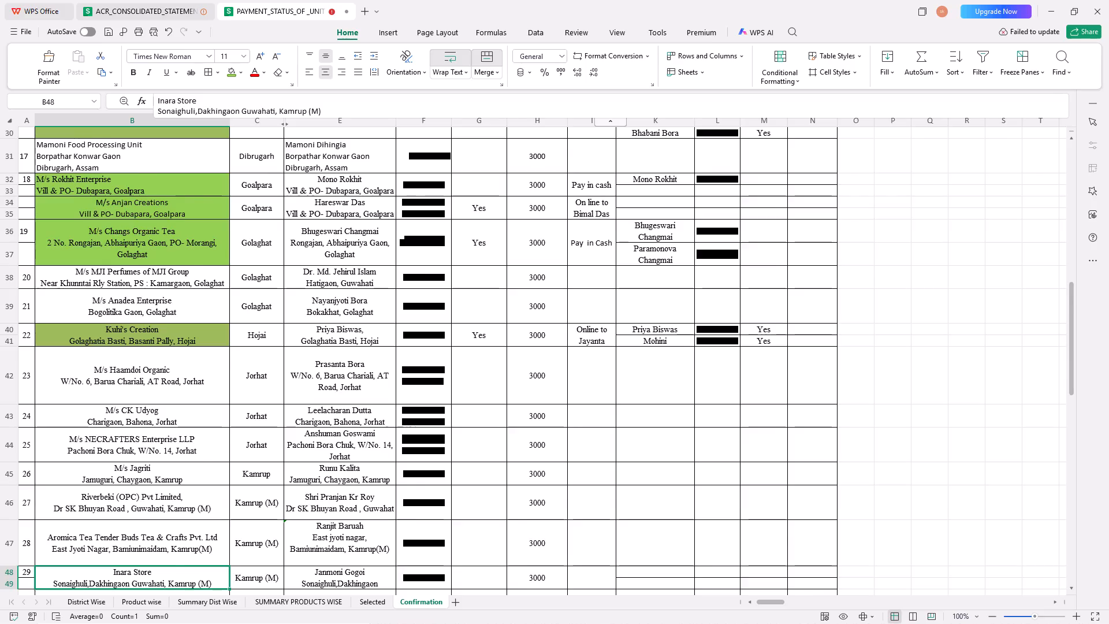
{"action": "left_click", "coordinate": [230, 70]}
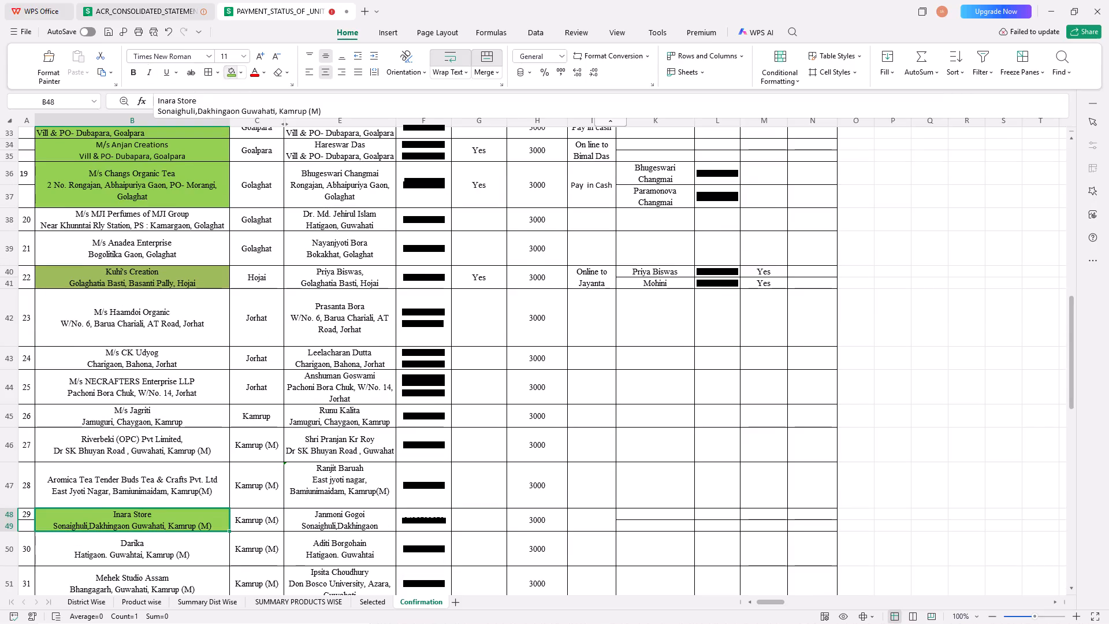
Copy only the proprietor's name from Inara Store's cell E48 into its representative cell, K48.
{"action": "left_click", "coordinate": [345, 507]}
{"action": "triple_click", "coordinate": [342, 517]}
{"action": "left_click", "coordinate": [342, 517]}
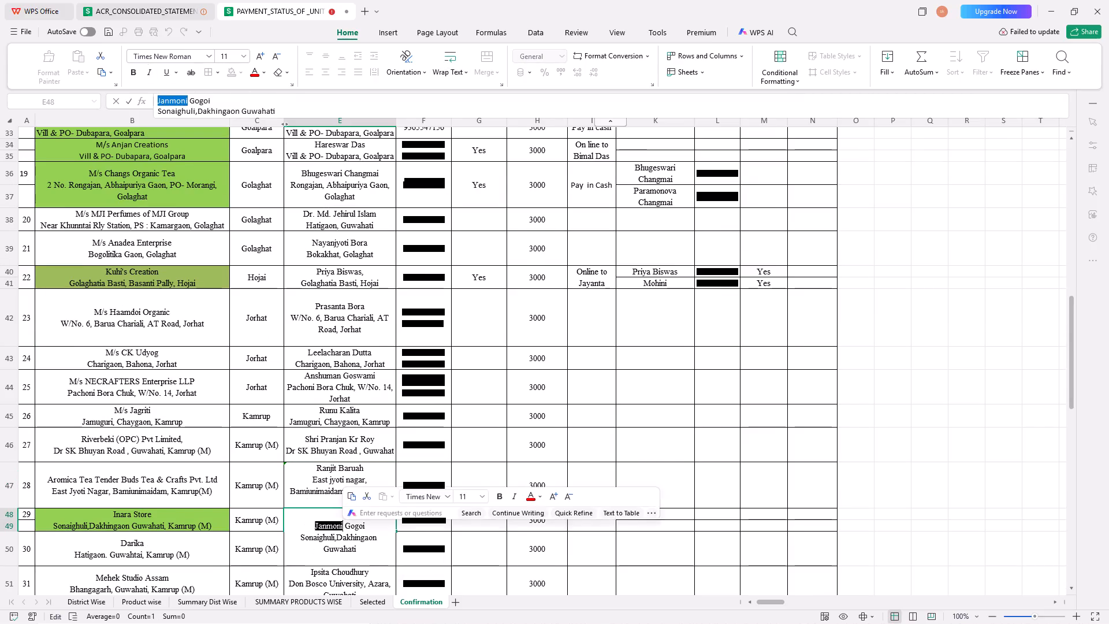
{"action": "triple_click", "coordinate": [340, 521]}
{"action": "double_click", "coordinate": [340, 521]}
{"action": "left_click_drag", "start_coordinate": [367, 525], "coordinate": [323, 523]}
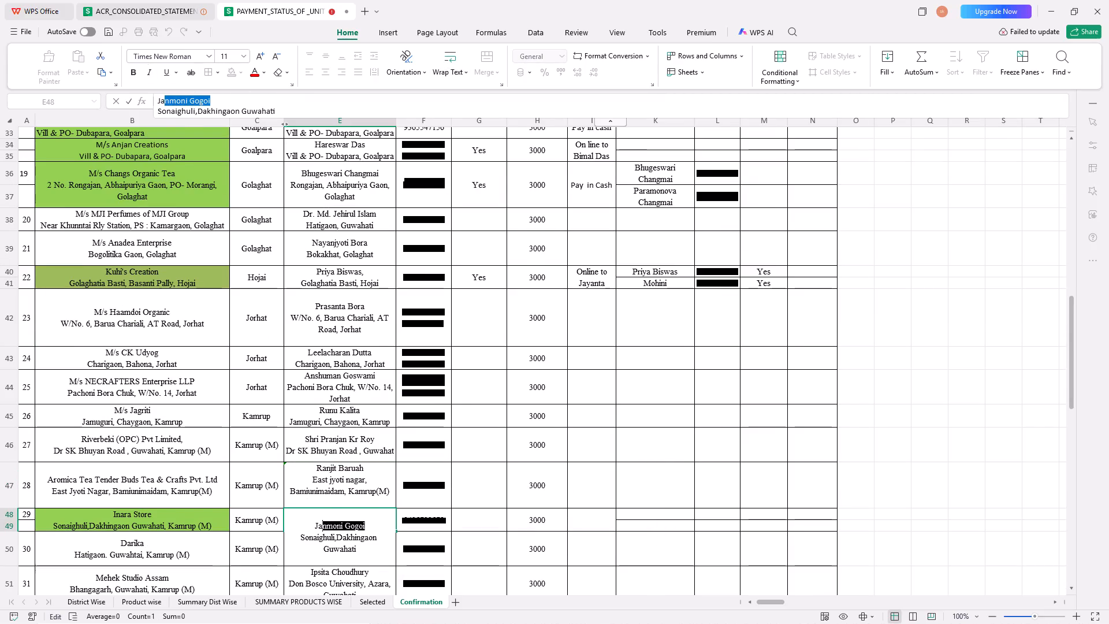
{"action": "left_click_drag", "start_coordinate": [323, 523], "coordinate": [318, 523]}
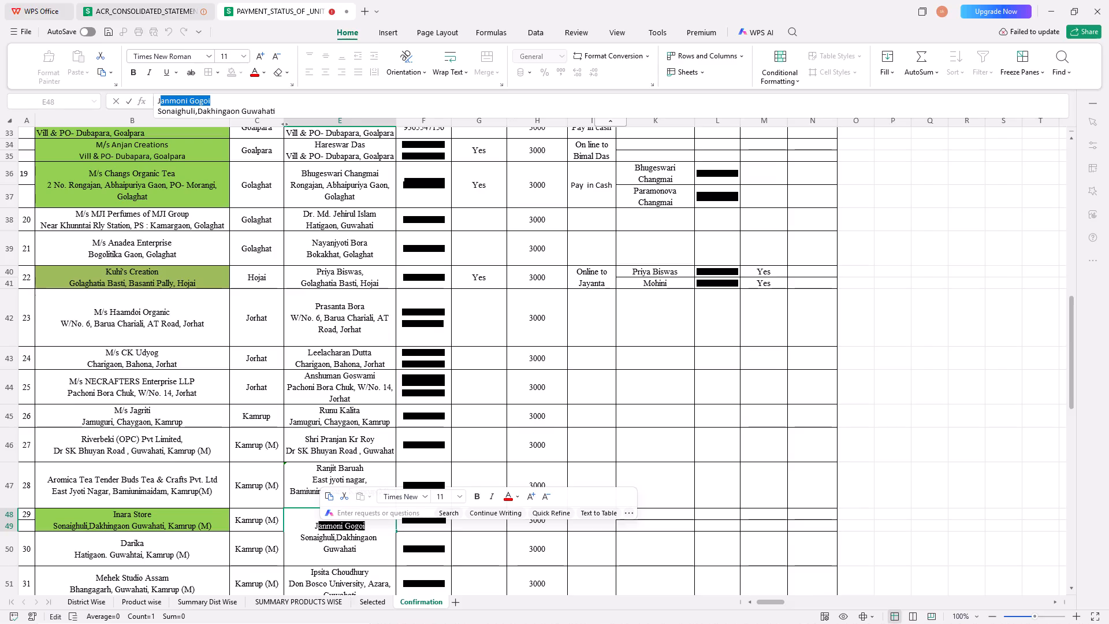
{"action": "key", "text": "ctrl+c"}
{"action": "double_click", "coordinate": [333, 520]}
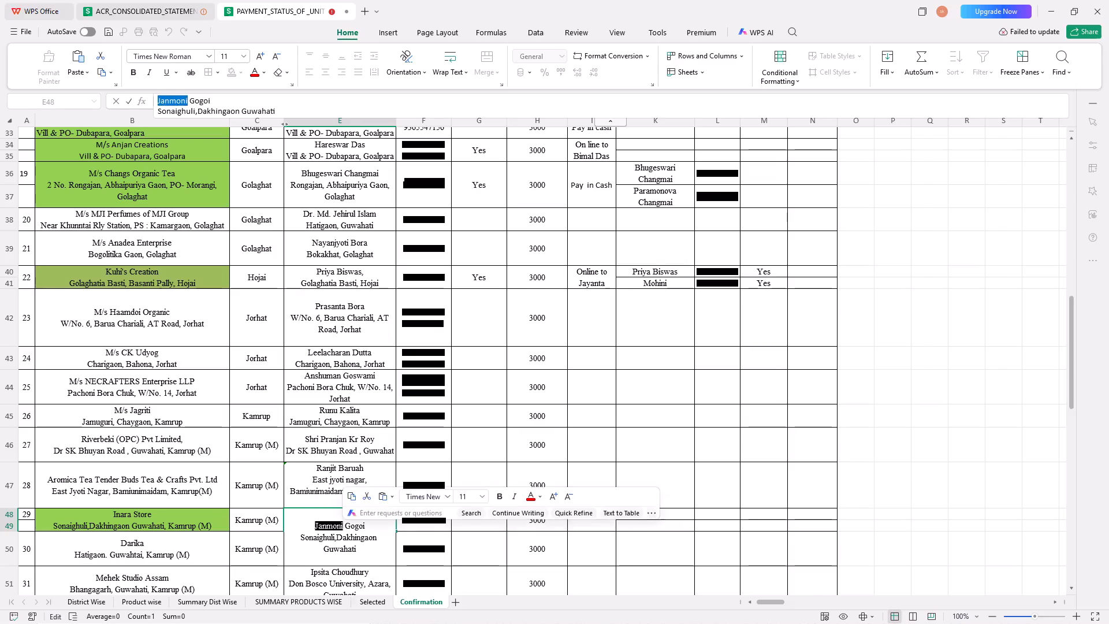
{"action": "triple_click", "coordinate": [333, 520]}
{"action": "left_click", "coordinate": [333, 520]}
{"action": "triple_click", "coordinate": [333, 519]}
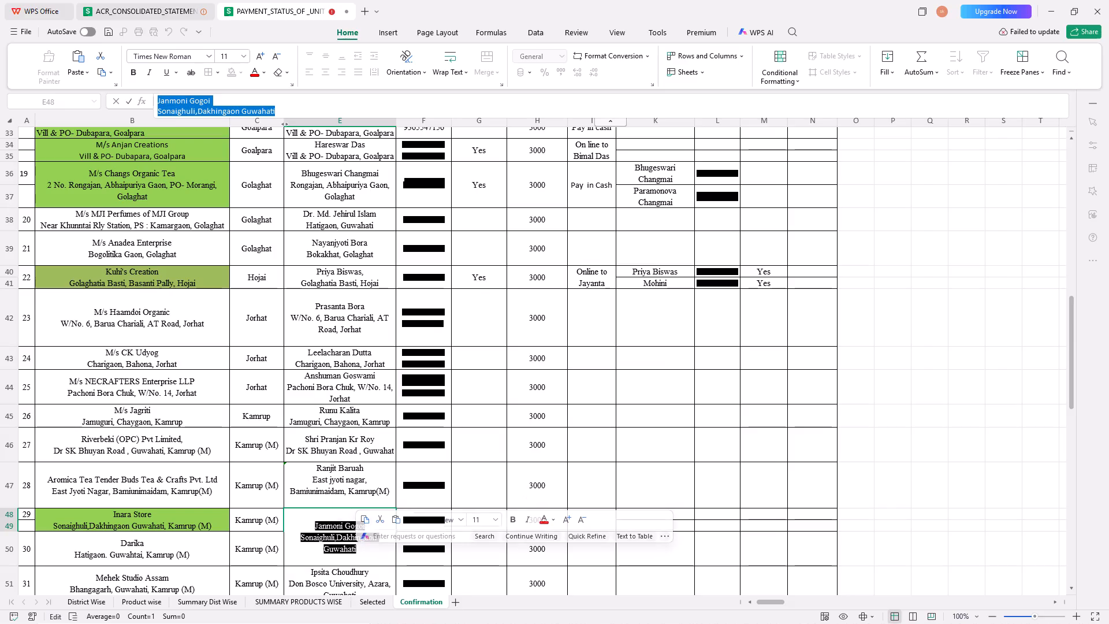
{"action": "left_click", "coordinate": [311, 518]}
{"action": "left_click_drag", "start_coordinate": [368, 526], "coordinate": [313, 522]}
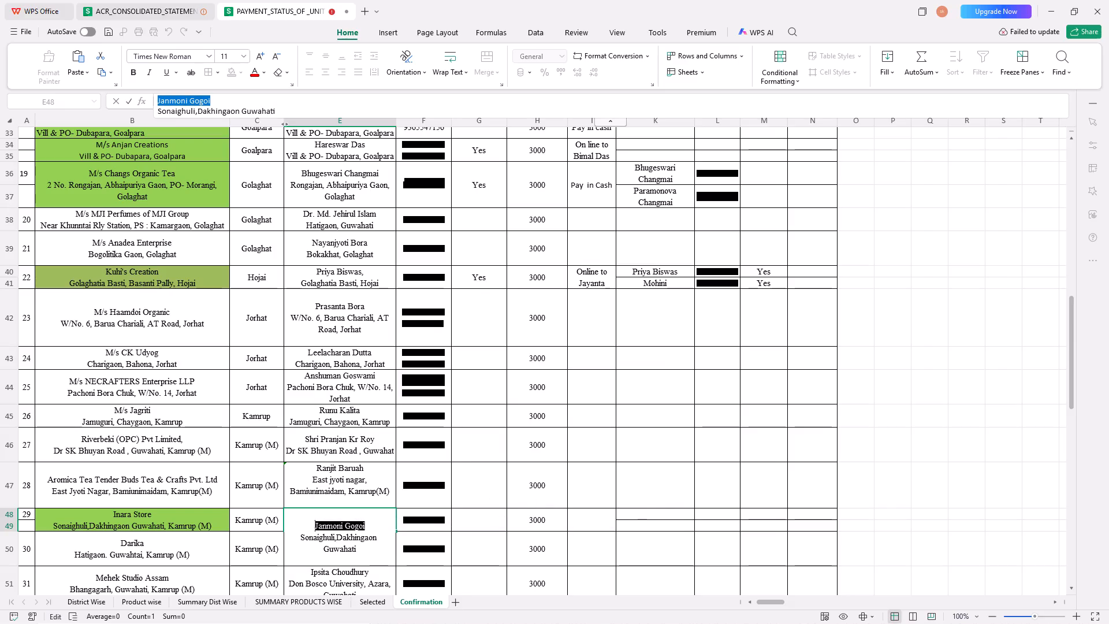
{"action": "key", "text": "ctrl+c"}
{"action": "left_click", "coordinate": [582, 522]}
{"action": "left_click", "coordinate": [636, 520]}
{"action": "left_click", "coordinate": [638, 514]}
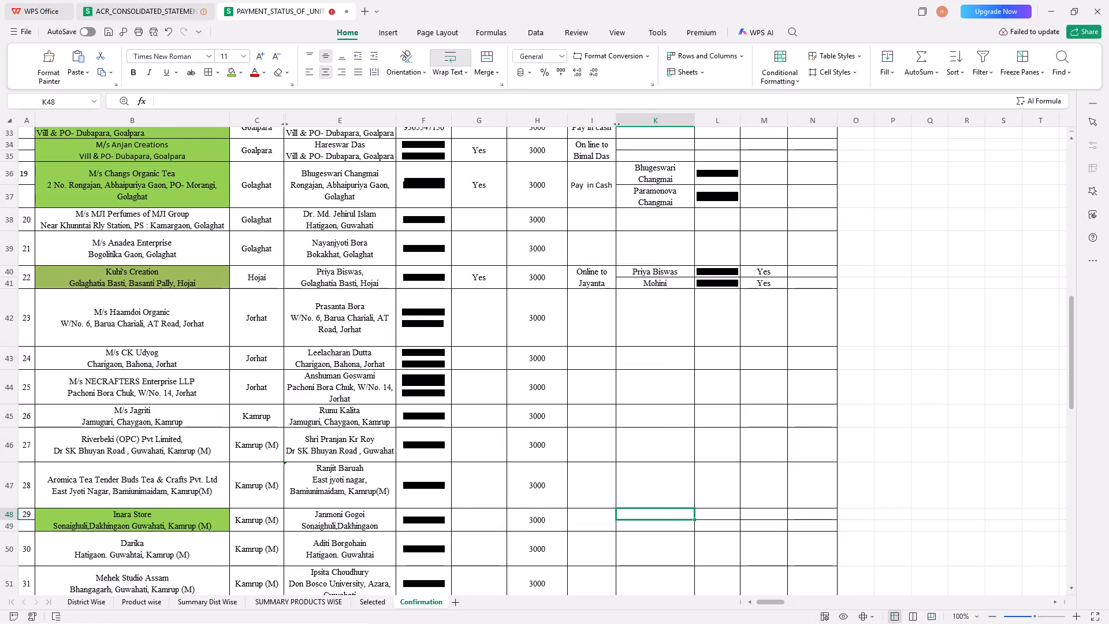
{"action": "key", "text": "ctrl+v"}
Copy the proprietor's contact number from Inara Store's cell F48 into the representative's contact cell, L48.
{"action": "triple_click", "coordinate": [411, 522]}
{"action": "double_click", "coordinate": [410, 520]}
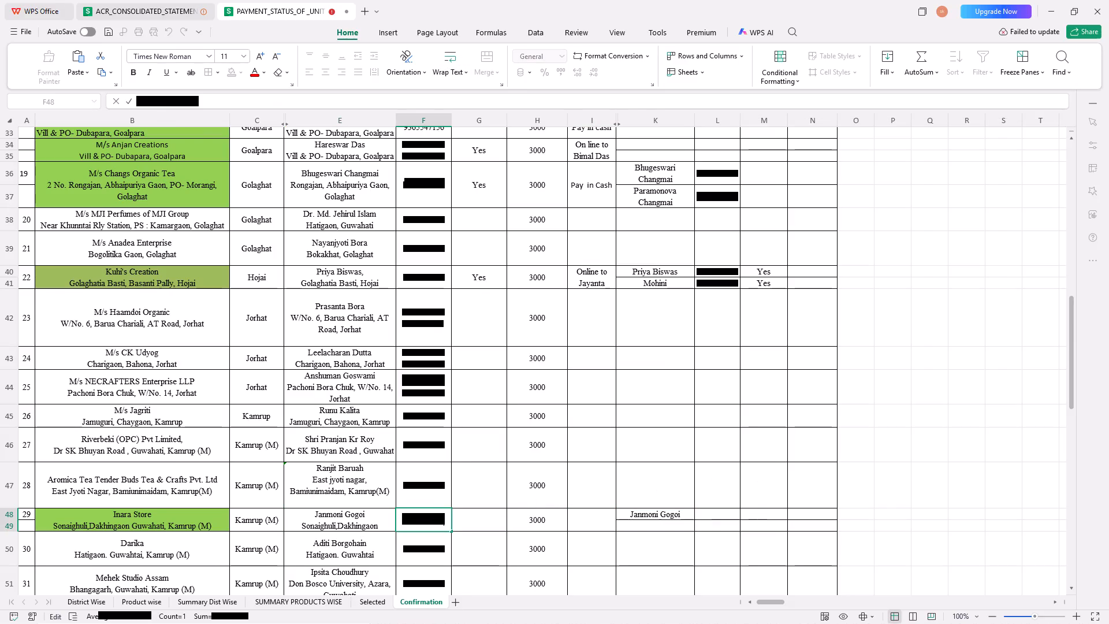
{"action": "key", "text": "ctrl+c"}
{"action": "left_click", "coordinate": [709, 517]}
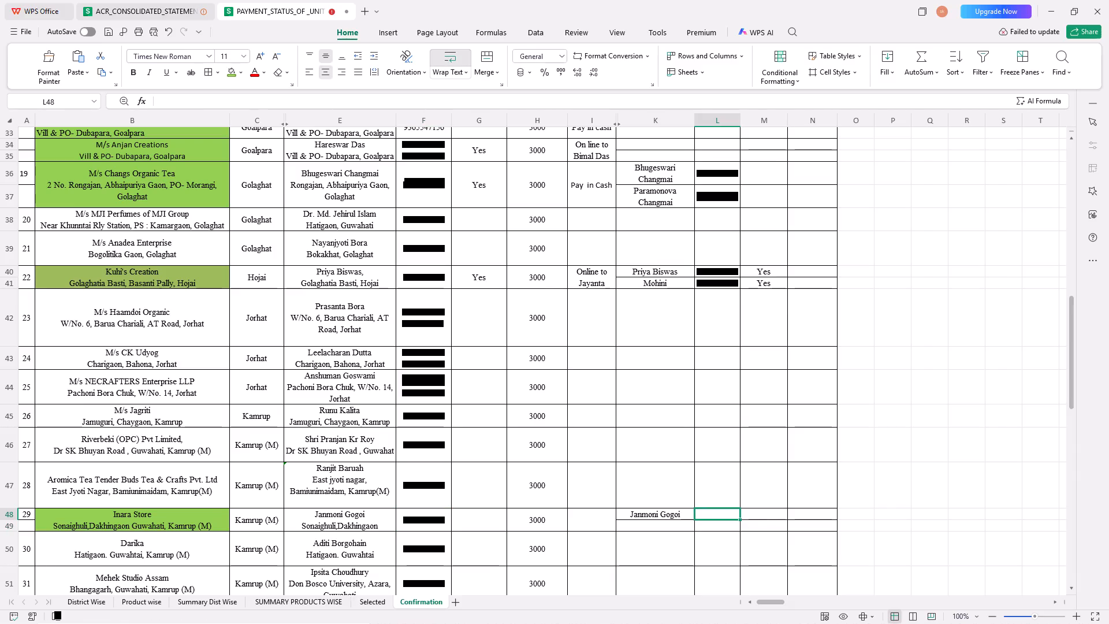
{"action": "key", "text": "ctrl+v"}
Search for "Moitree" and open the proprietor cell, E71, in the M/s Moitree Enterprises row.
{"action": "left_click", "coordinate": [507, 526]}
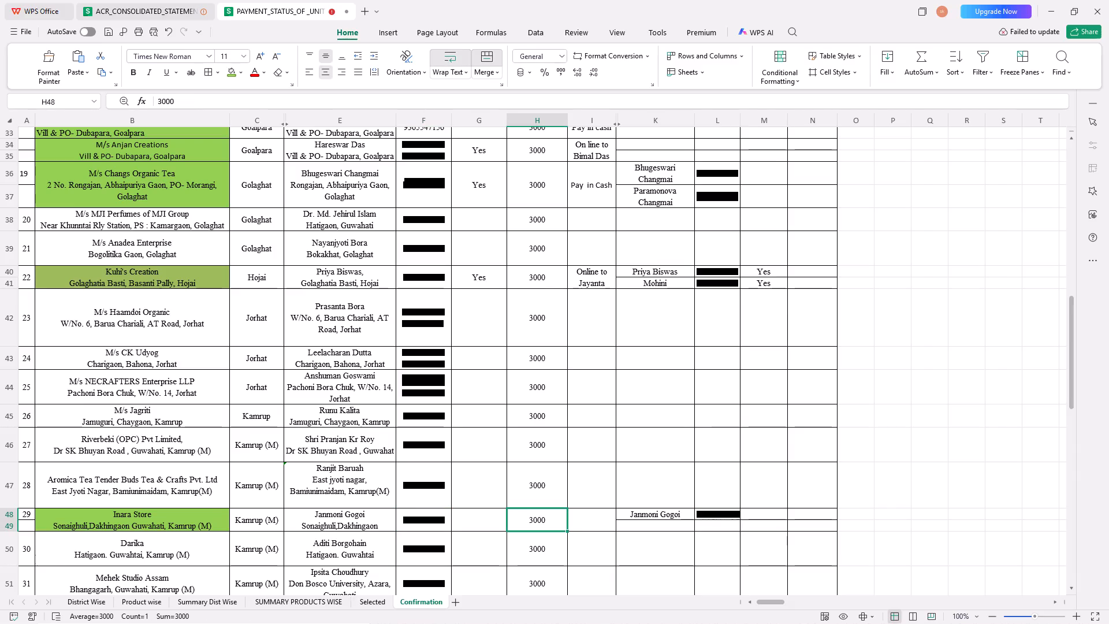
{"action": "key", "text": "ctrl+f"}
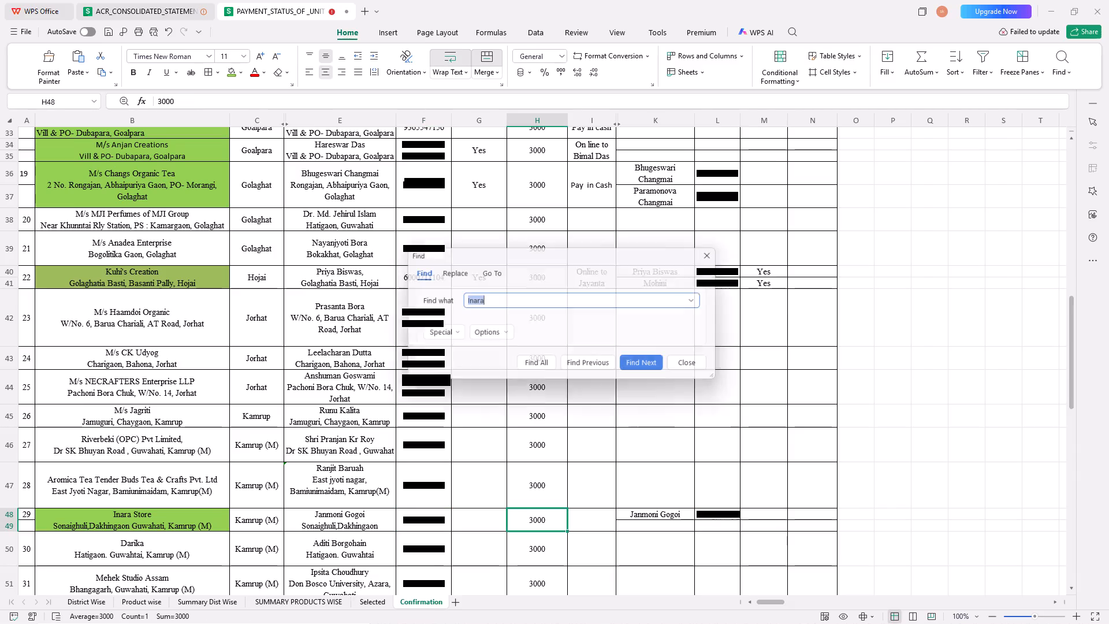
{"action": "key", "text": "BackSpace"}
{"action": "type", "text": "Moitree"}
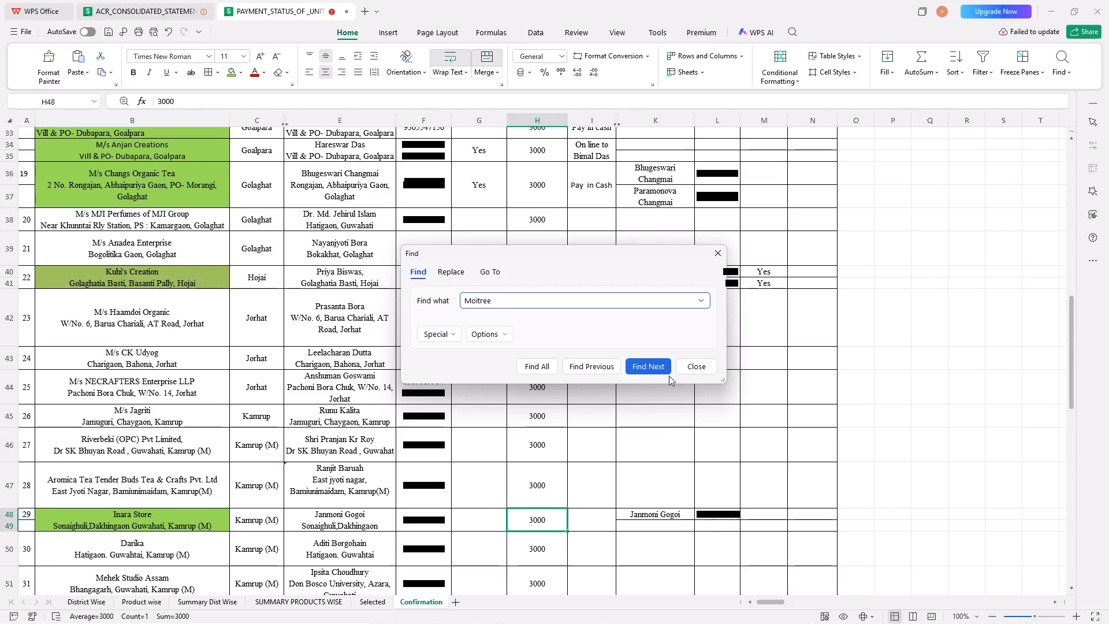
{"action": "left_click", "coordinate": [665, 365]}
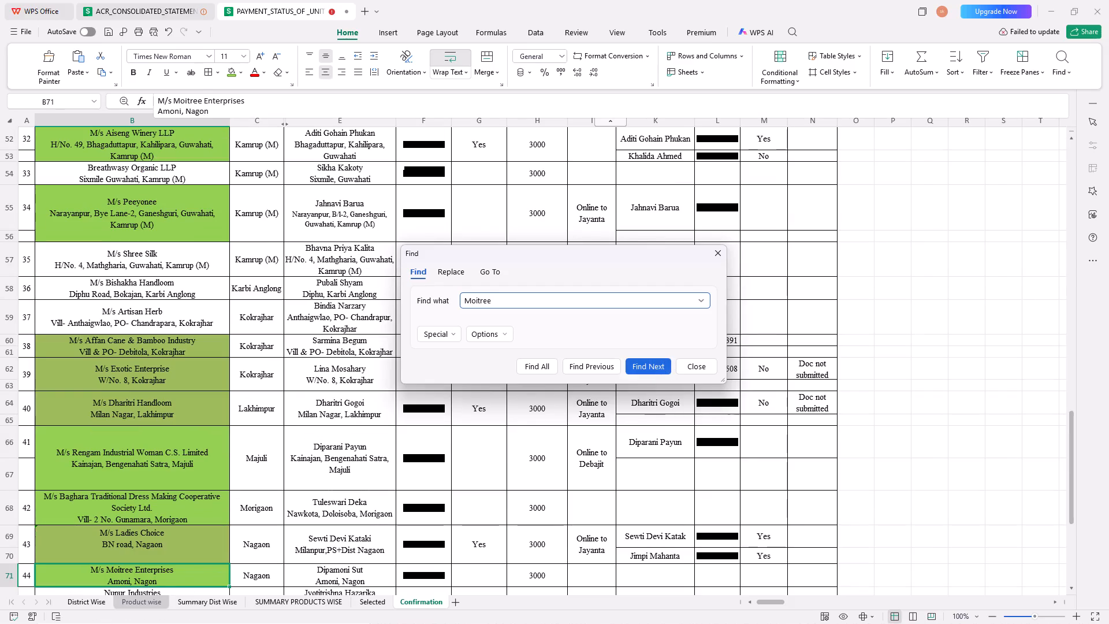
{"action": "left_click", "coordinate": [209, 573]}
{"action": "left_click", "coordinate": [251, 570]}
{"action": "left_click", "coordinate": [294, 573]}
{"action": "double_click", "coordinate": [351, 570]}
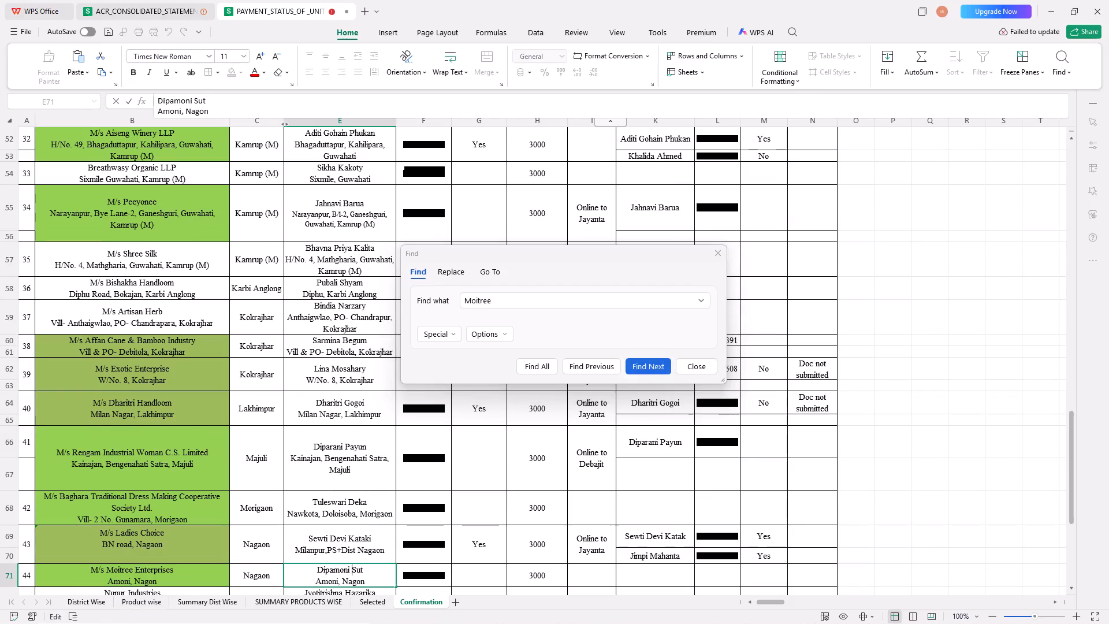
Insert a blank row directly below the M/s Moitree Enterprises row, above Nupur Industries.
{"action": "scroll", "coordinate": [134, 554], "scroll_direction": "down", "scroll_amount": 1}
{"action": "left_click", "coordinate": [9, 545]}
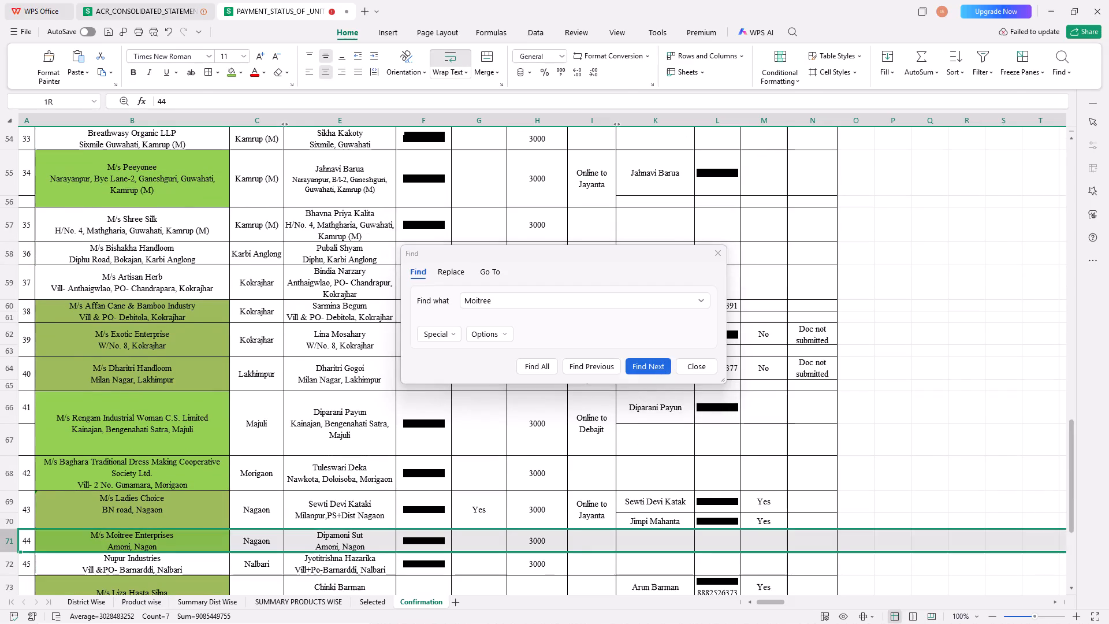
{"action": "left_click", "coordinate": [13, 558]}
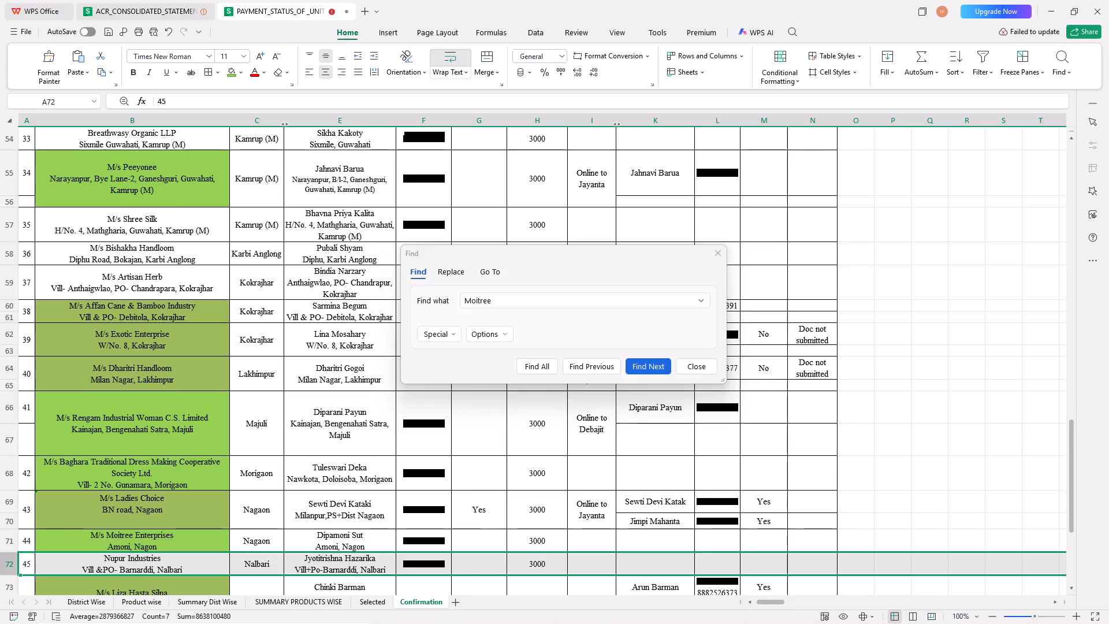
{"action": "key", "text": "ctrl+shift+equal"}
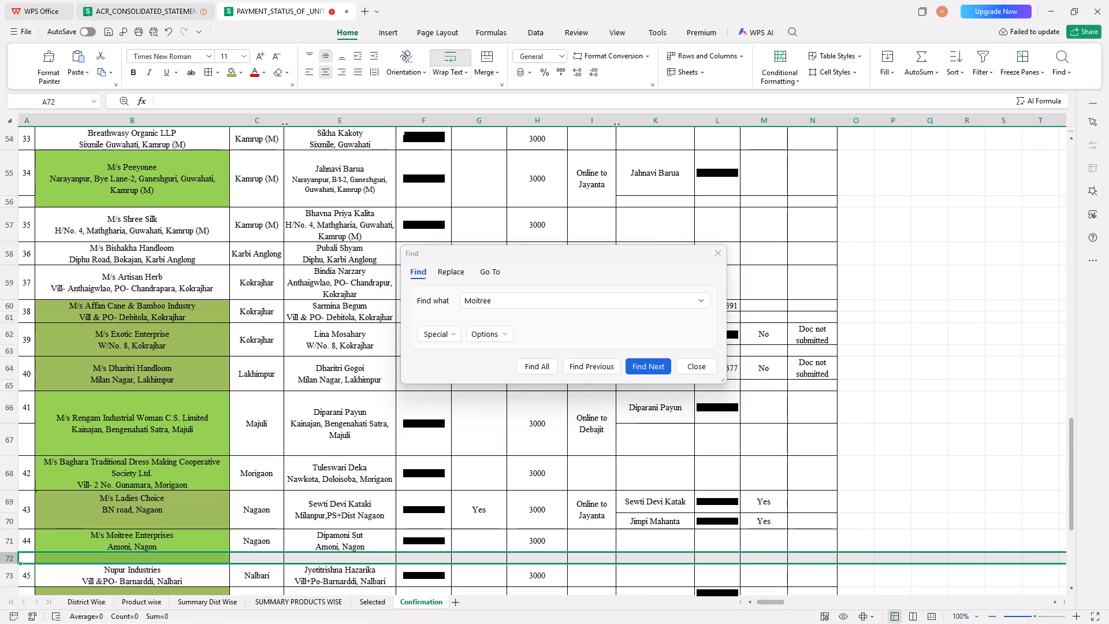
Merge M/s Moitree Enterprises' unit cell B71 with the blank cell B72 below it.
{"action": "left_click", "coordinate": [140, 544]}
{"action": "left_click_drag", "start_coordinate": [147, 538], "coordinate": [151, 560]}
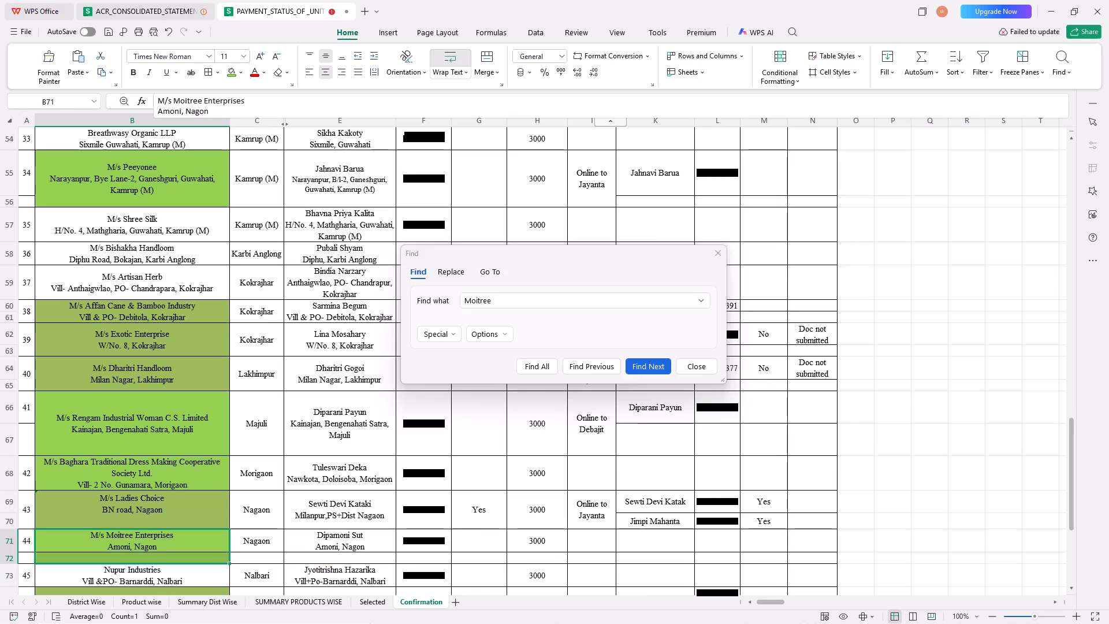
{"action": "left_click", "coordinate": [483, 67]}
{"action": "left_click", "coordinate": [518, 102]}
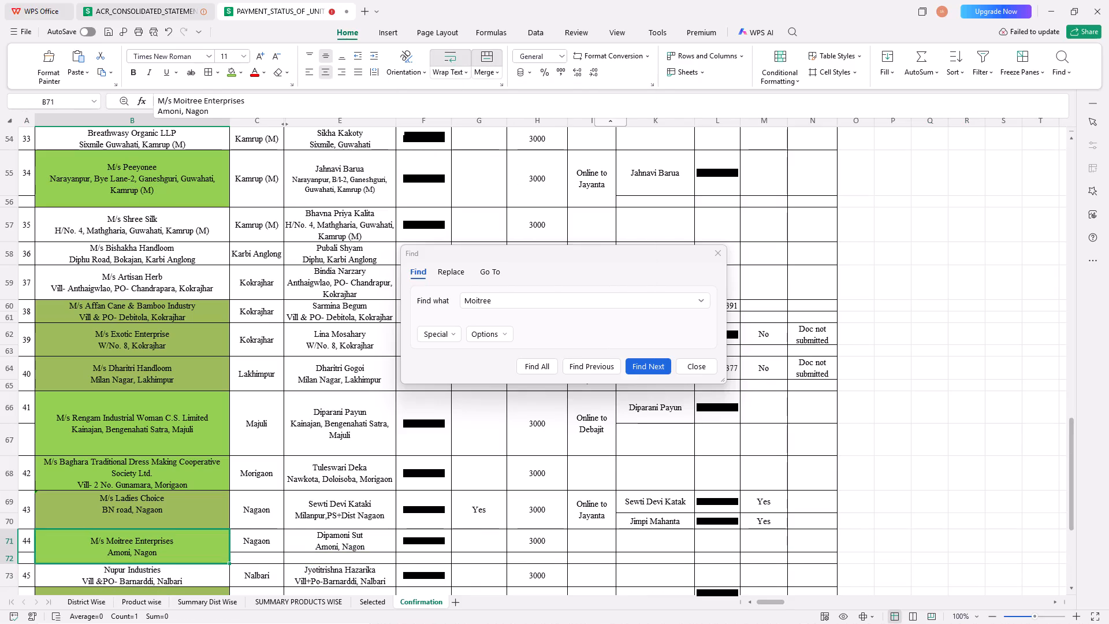
Merge M/s Moitree Enterprises' district cell C71 with the blank cell C72 below it.
{"action": "left_click_drag", "start_coordinate": [266, 534], "coordinate": [262, 558]}
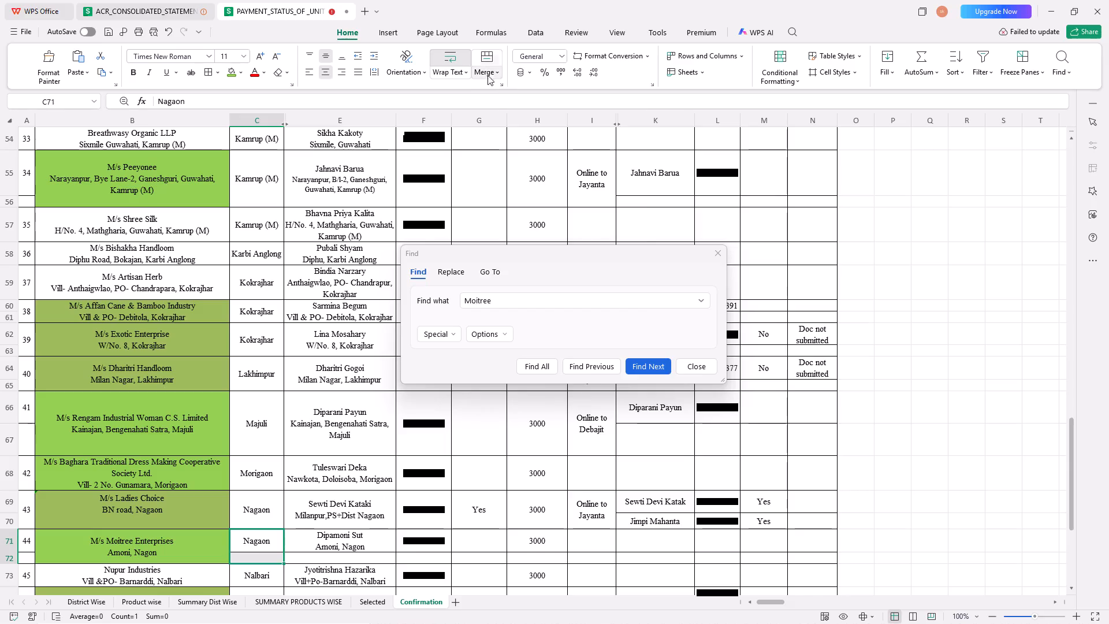
{"action": "left_click", "coordinate": [487, 72]}
{"action": "left_click", "coordinate": [529, 113]}
Copy the merged district cell's format onto E71:I72 so each column merges across M/s Moitree Enterprises' two rows.
{"action": "left_click", "coordinate": [266, 545]}
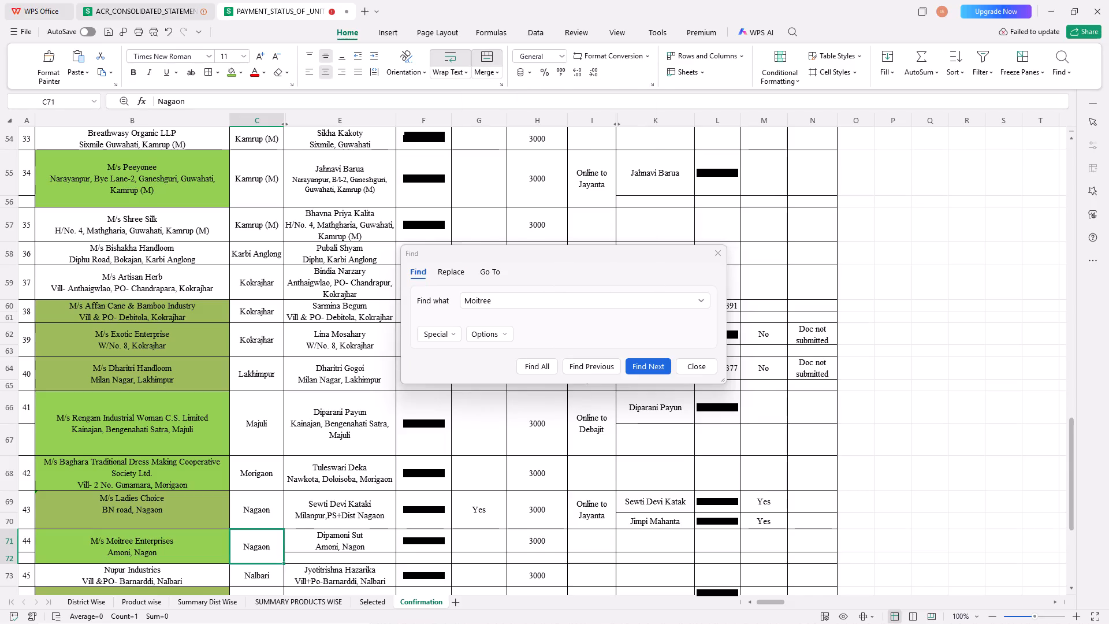
{"action": "left_click", "coordinate": [49, 82]}
{"action": "left_click_drag", "start_coordinate": [325, 540], "coordinate": [465, 552]}
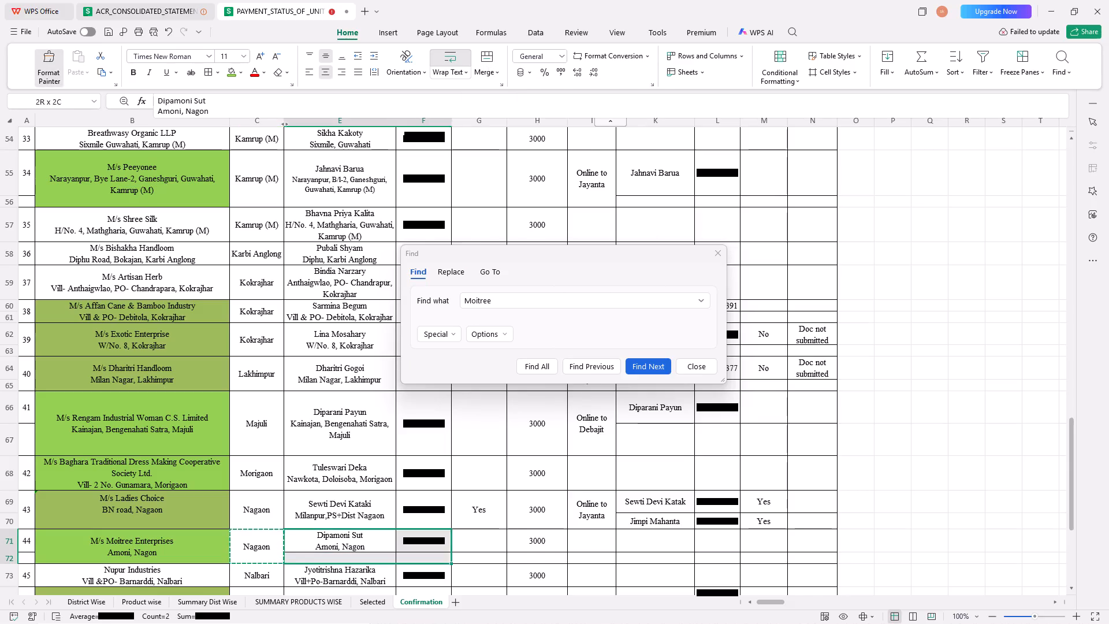
{"action": "left_click_drag", "start_coordinate": [465, 552], "coordinate": [591, 558]}
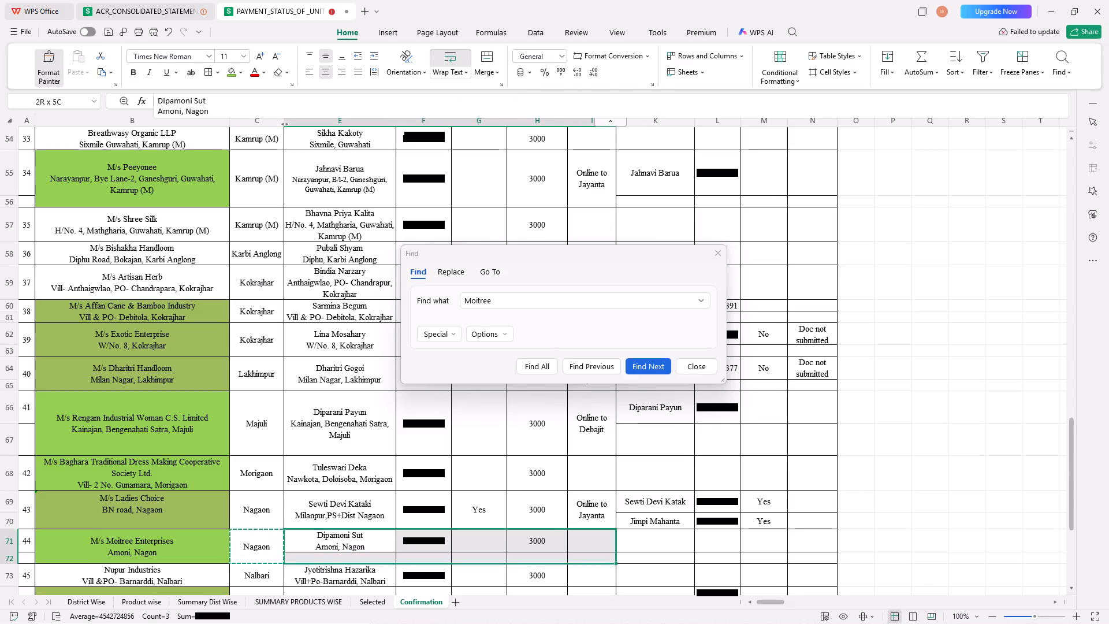
{"action": "left_click_drag", "start_coordinate": [591, 558], "coordinate": [574, 556]}
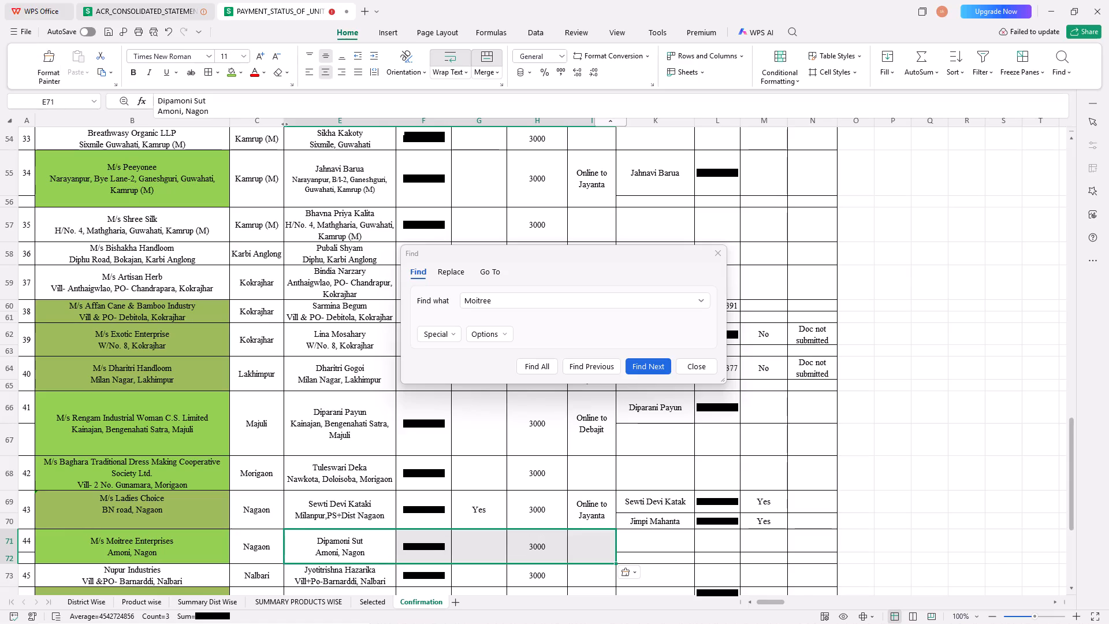
Enter "Pay in Cash" in M/s Moitree Enterprises' payment cell, I71.
{"action": "double_click", "coordinate": [586, 547]}
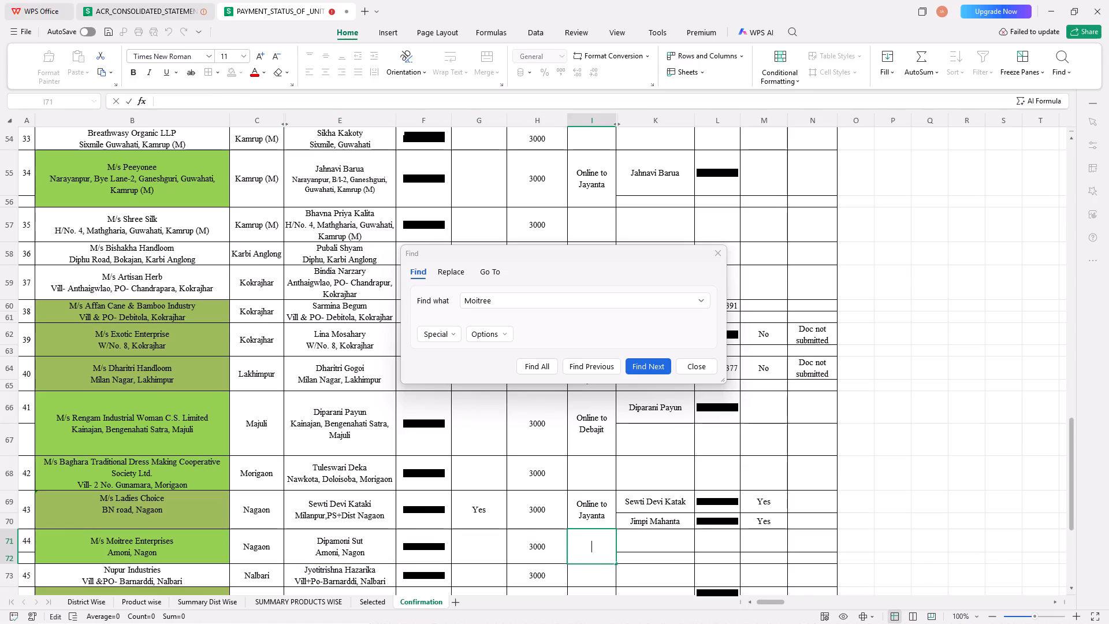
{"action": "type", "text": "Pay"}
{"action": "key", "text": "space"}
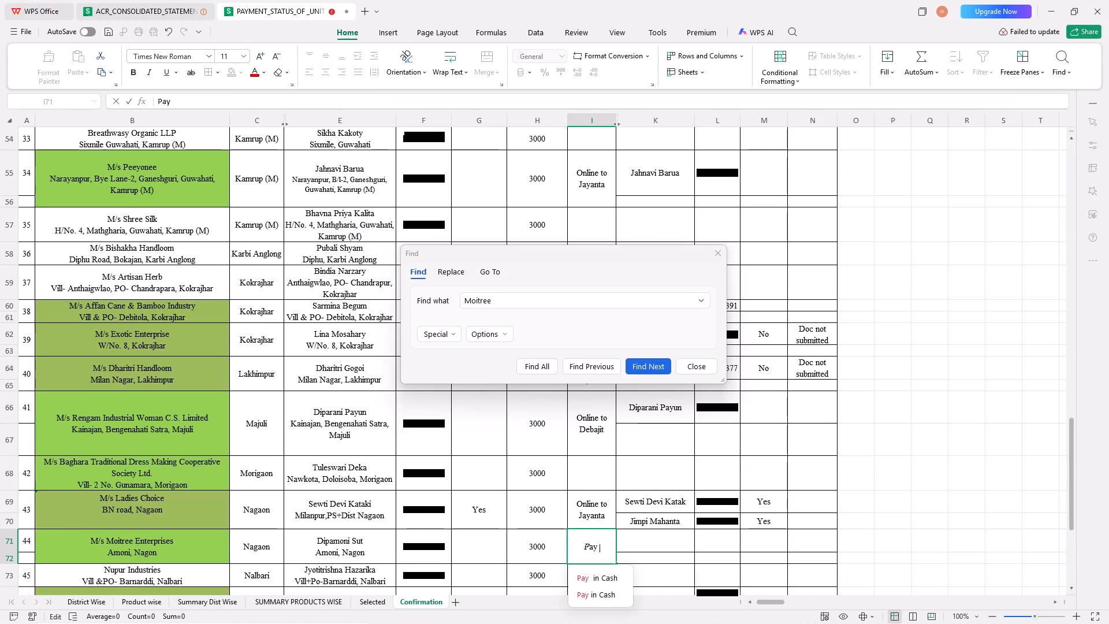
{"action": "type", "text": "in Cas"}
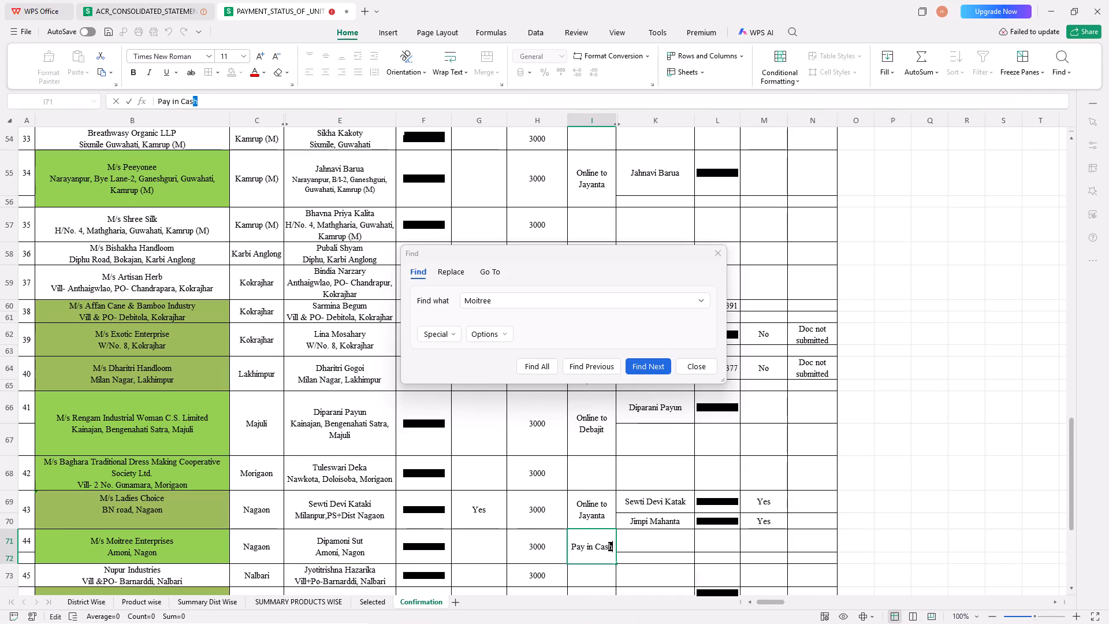
{"action": "left_click", "coordinate": [699, 528]}
Copy only the proprietor's name from M/s Moitree Enterprises' cell E71 into the representative cell, K71.
{"action": "left_click", "coordinate": [653, 533]}
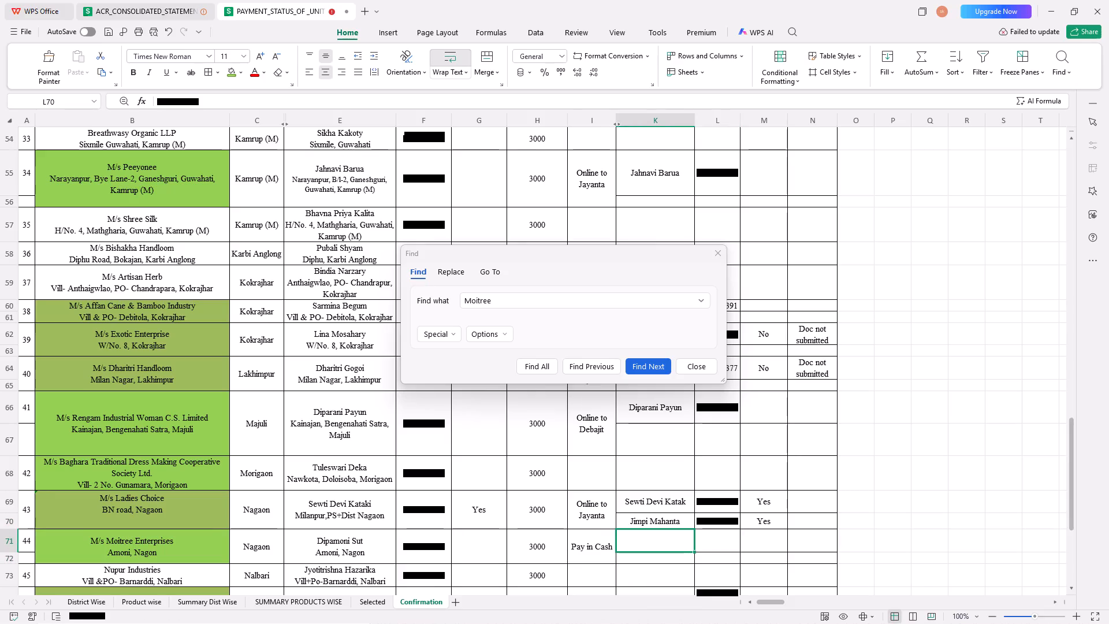
{"action": "triple_click", "coordinate": [356, 541]}
{"action": "double_click", "coordinate": [356, 541]}
{"action": "left_click", "coordinate": [356, 541]}
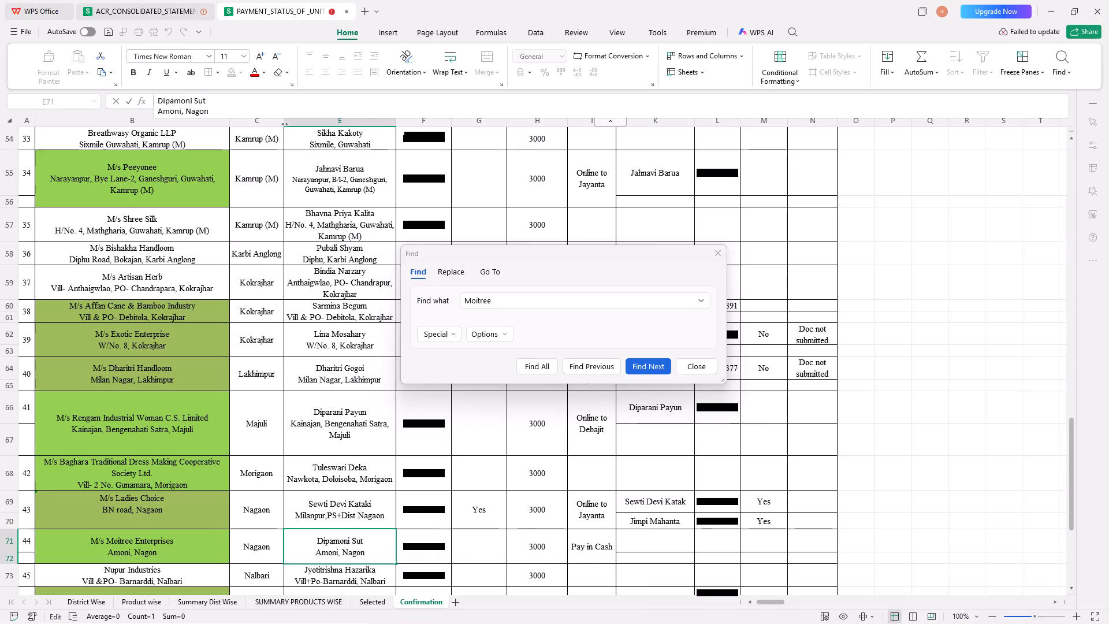
{"action": "left_click_drag", "start_coordinate": [367, 537], "coordinate": [314, 538]}
{"action": "key", "text": "ctrl+c"}
{"action": "left_click", "coordinate": [645, 540]}
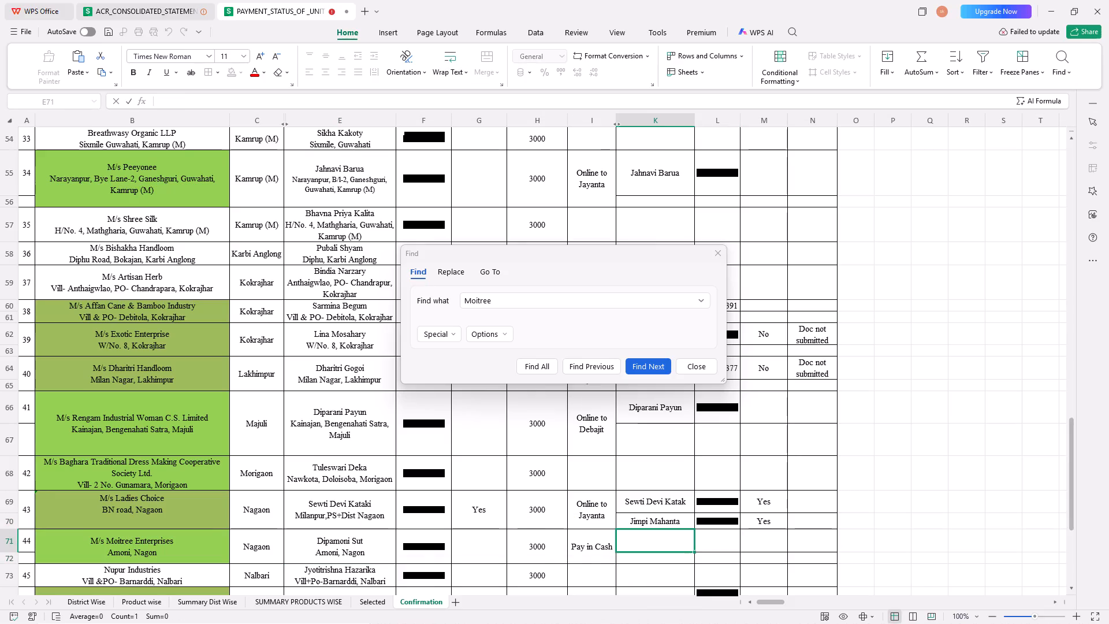
{"action": "key", "text": "ctrl+v"}
Copy the proprietor's contact number from M/s Moitree Enterprises' cell F71 into the representative's contact cell, L71.
{"action": "triple_click", "coordinate": [430, 547]}
{"action": "left_click", "coordinate": [430, 547]}
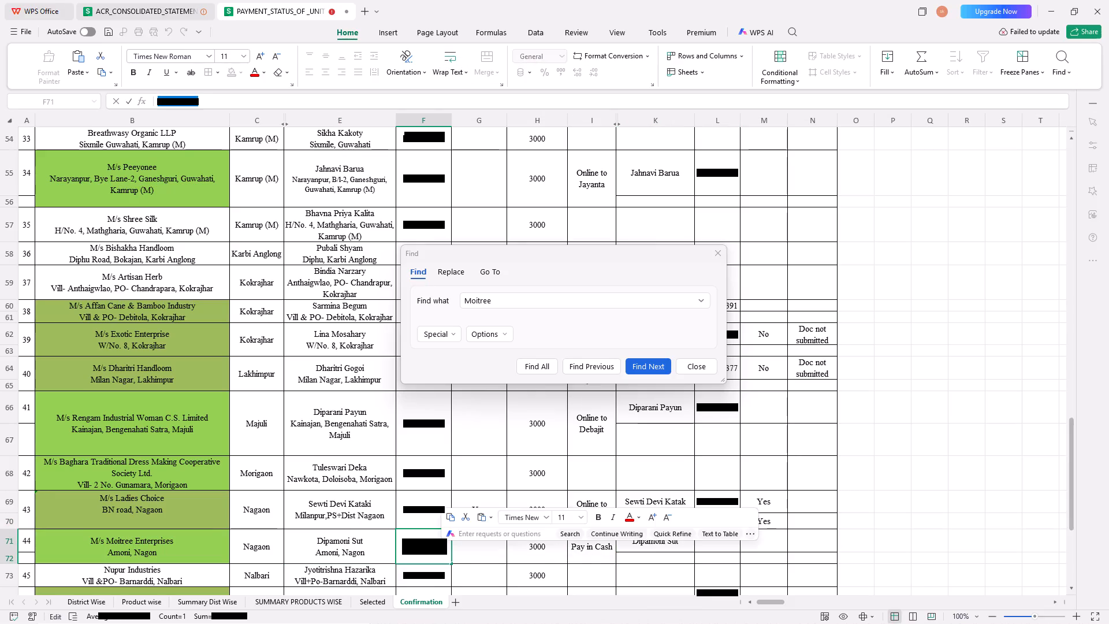
{"action": "key", "text": "ctrl+c"}
{"action": "left_click", "coordinate": [732, 545]}
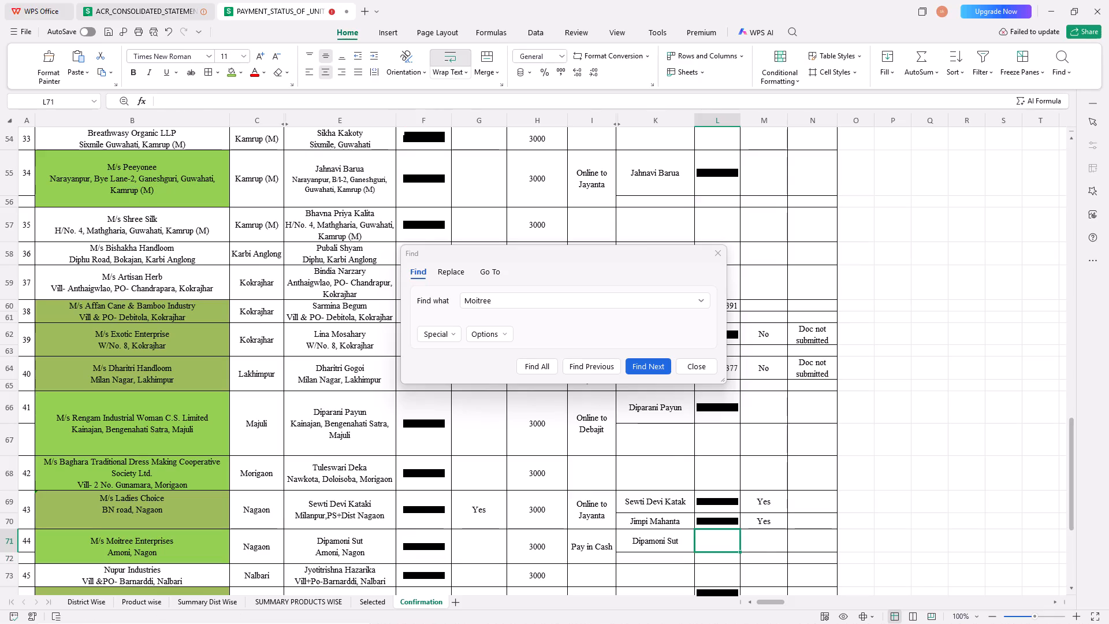
{"action": "key", "text": "ctrl+v"}
Enter "Yes" in cell M71 for M/s Moitree Enterprises' representative and close the search.
{"action": "left_click", "coordinate": [767, 544]}
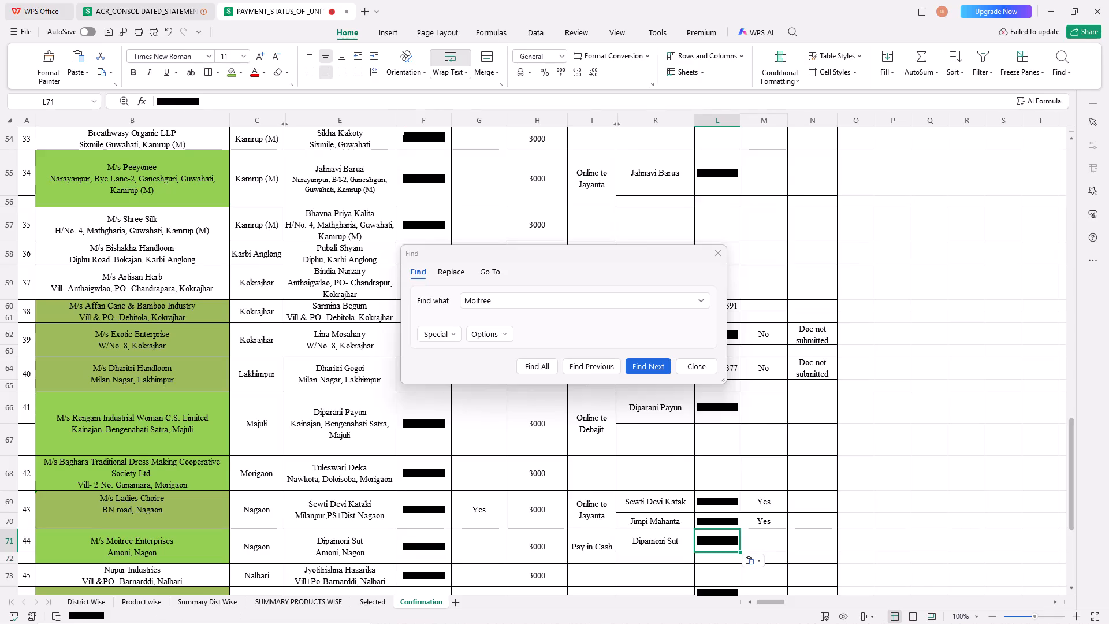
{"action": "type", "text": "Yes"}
{"action": "left_click", "coordinate": [732, 556]}
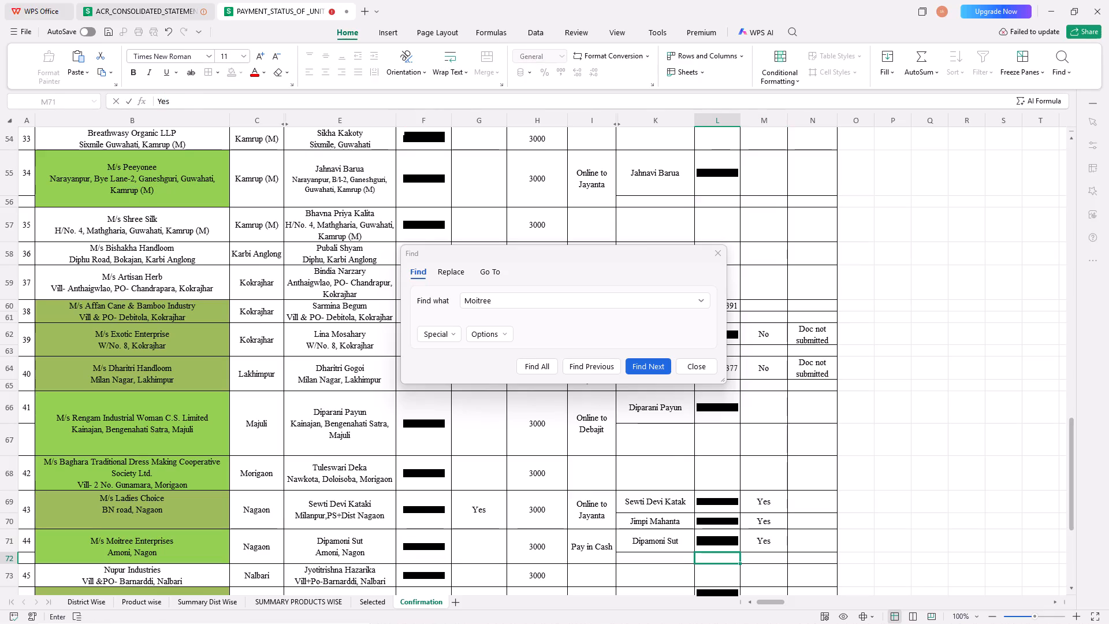
{"action": "left_click", "coordinate": [709, 365]}
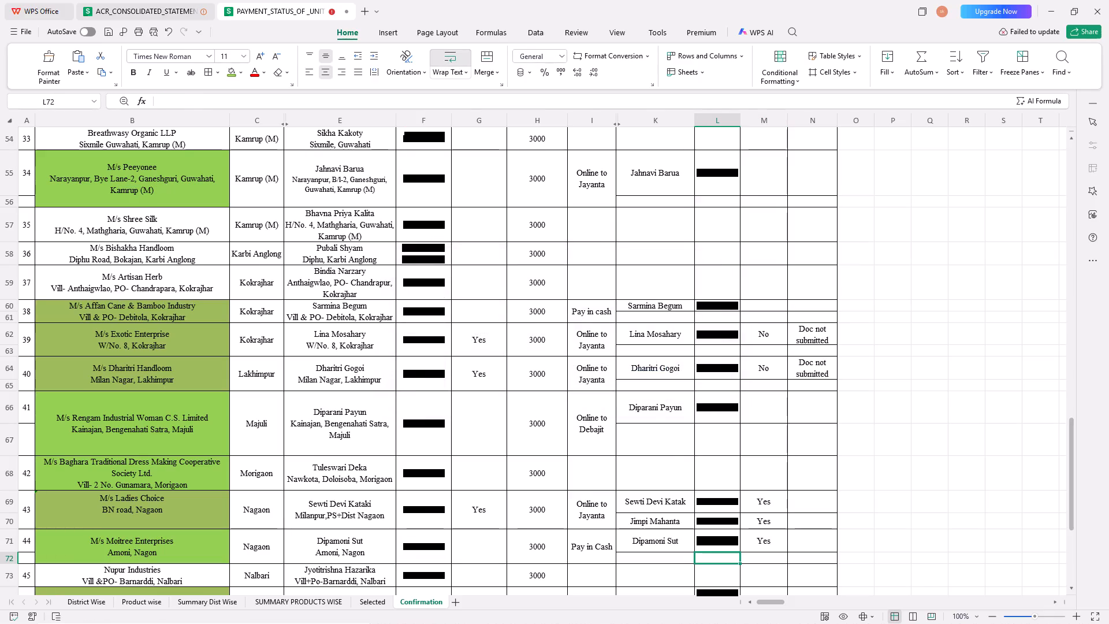
Search the sheet for "Inara" to return to the Inara Store row.
{"action": "scroll", "coordinate": [697, 432], "scroll_direction": "up", "scroll_amount": 8}
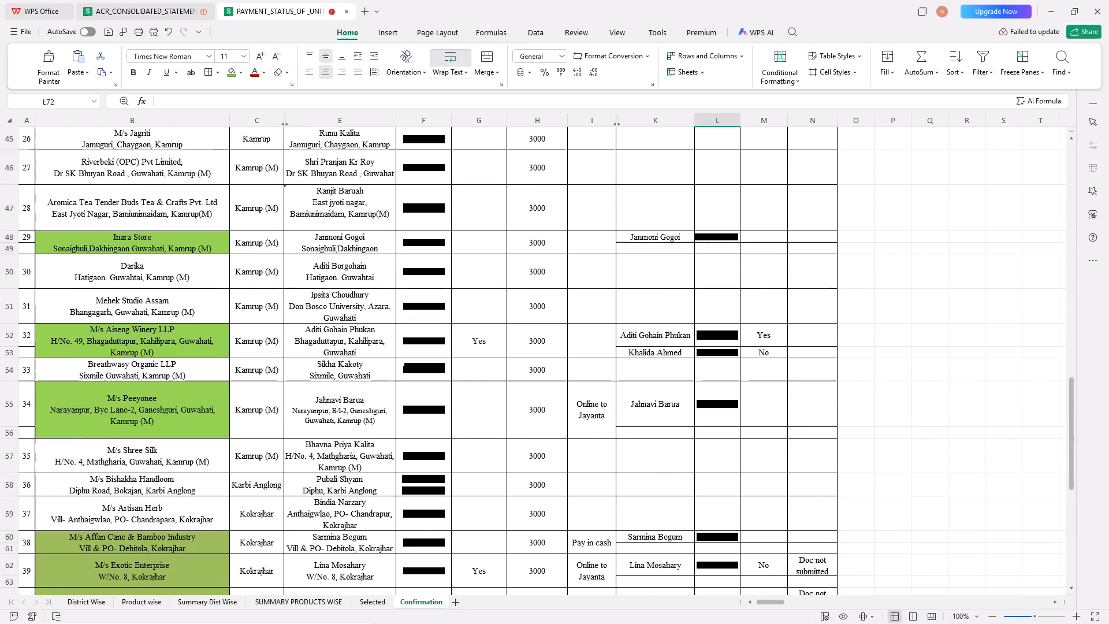
{"action": "scroll", "coordinate": [697, 430], "scroll_direction": "down", "scroll_amount": 12}
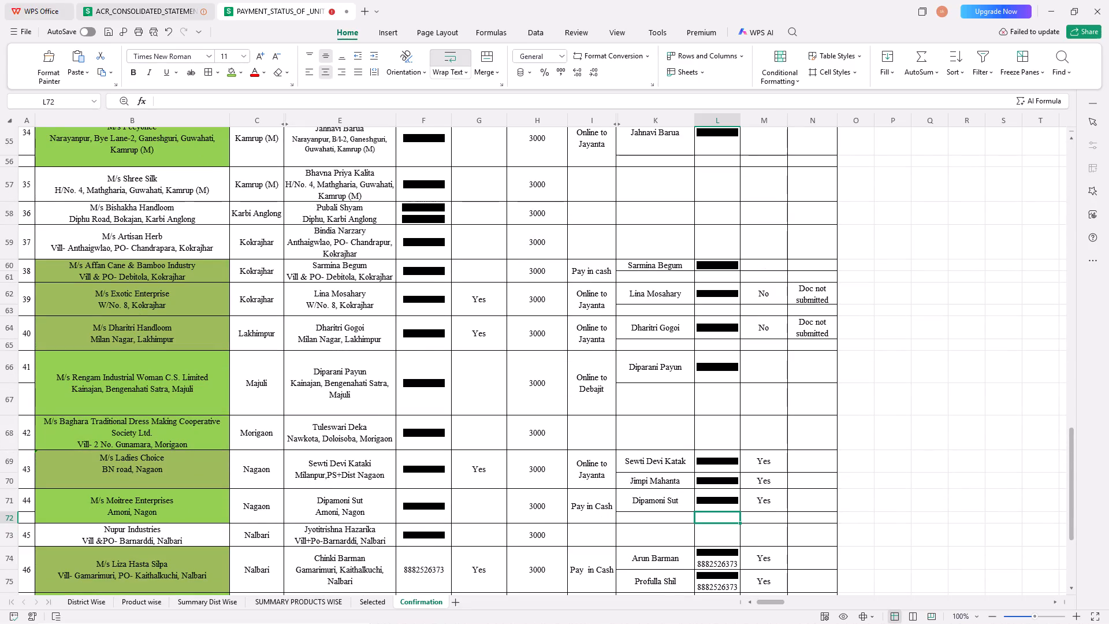
{"action": "key", "text": "ctrl+f"}
{"action": "left_click", "coordinate": [659, 366]}
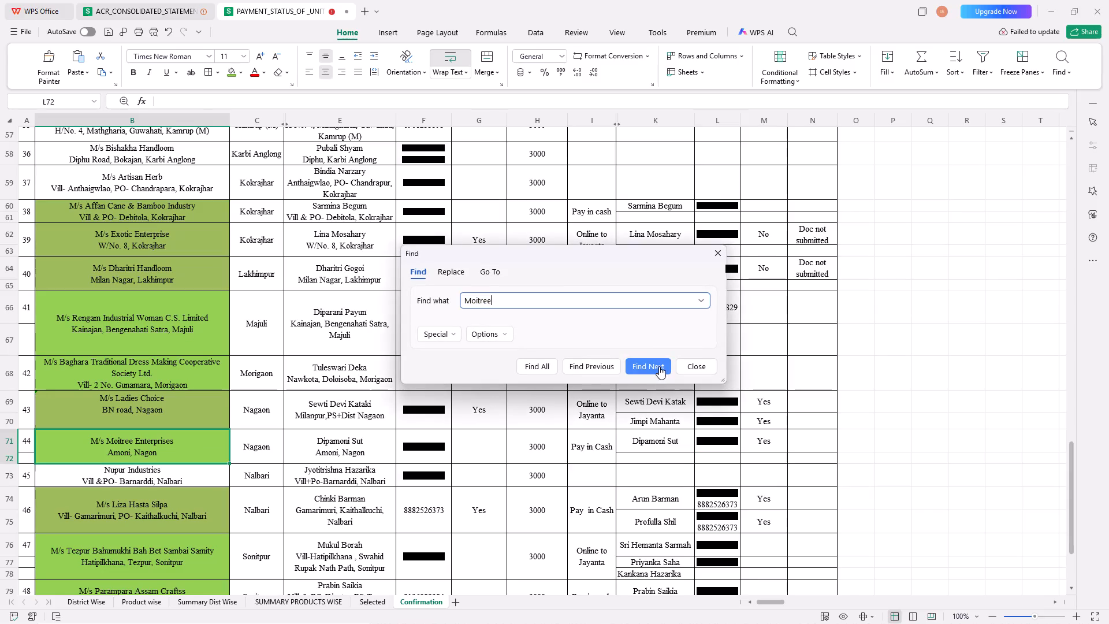
{"action": "left_click_drag", "start_coordinate": [520, 304], "coordinate": [379, 287]}
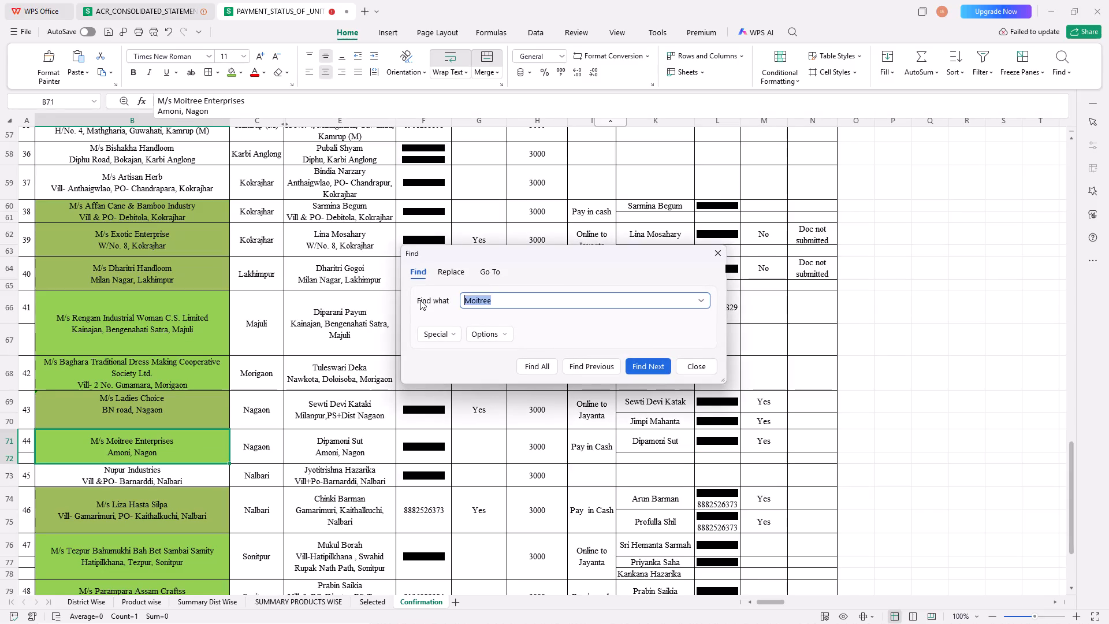
{"action": "key", "text": "BackSpace"}
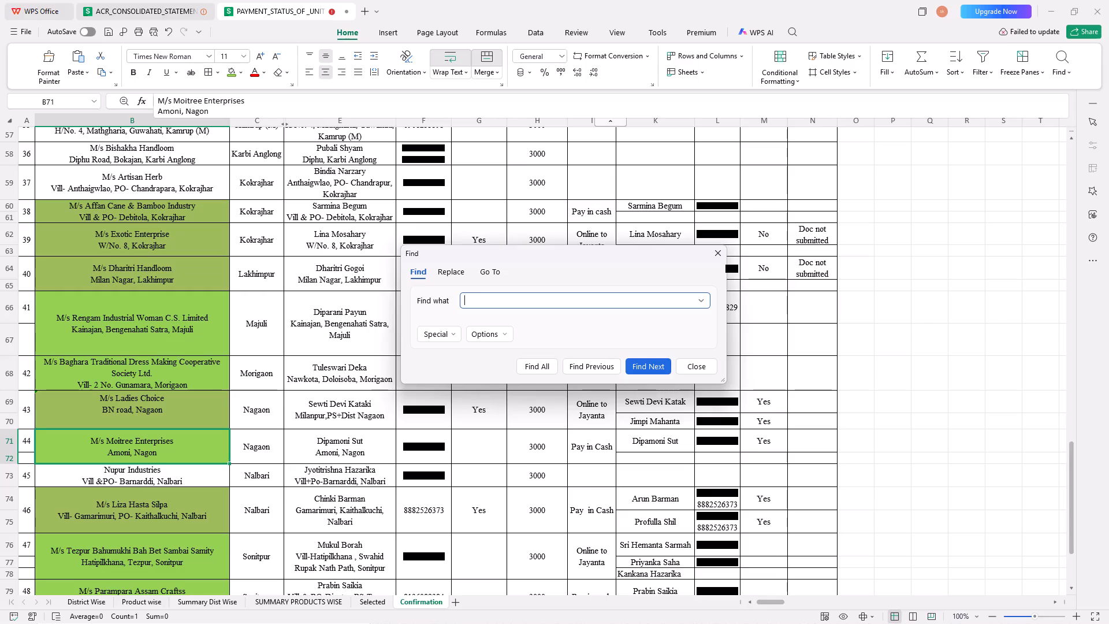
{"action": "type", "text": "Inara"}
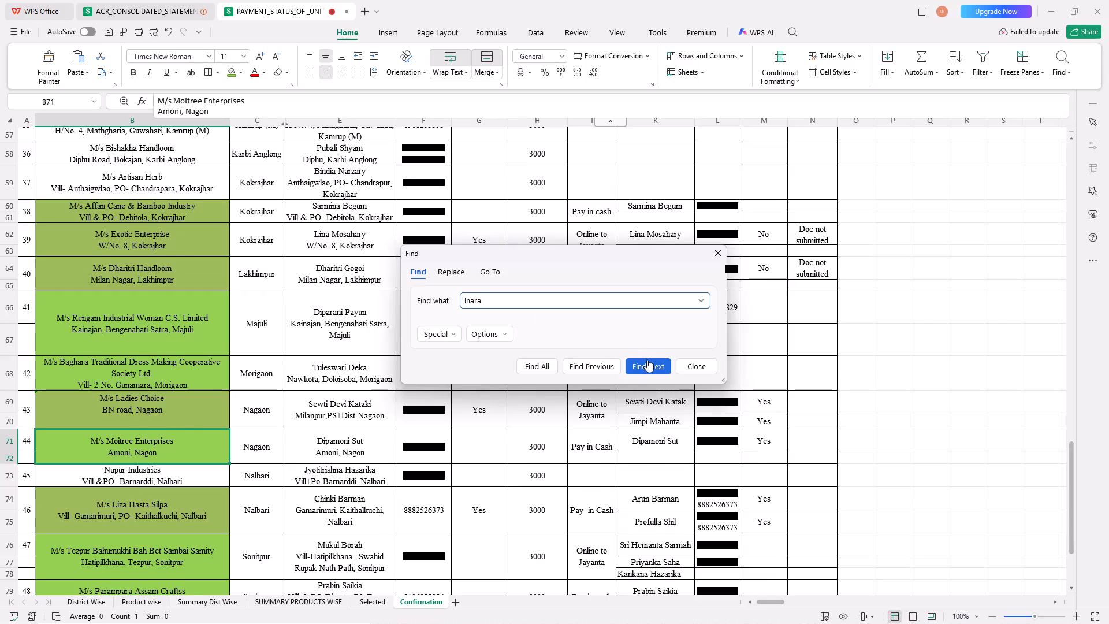
{"action": "left_click", "coordinate": [647, 360]}
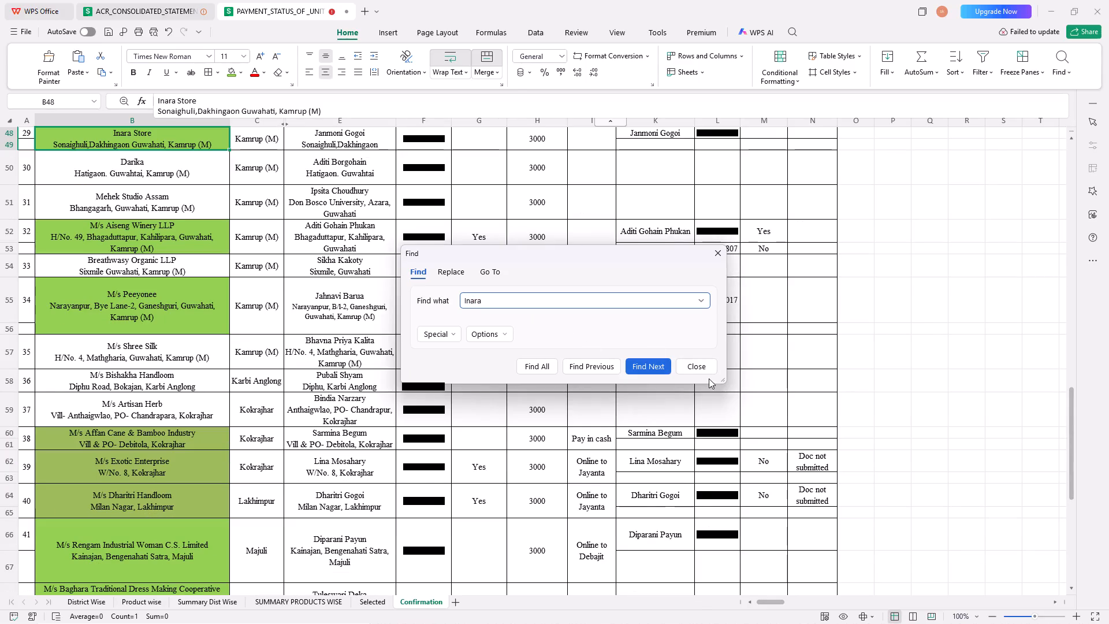
{"action": "left_click", "coordinate": [695, 367]}
Enter "Yes" in cell M48 for Inara Store's representative.
{"action": "scroll", "coordinate": [399, 310], "scroll_direction": "up", "scroll_amount": 3}
{"action": "left_click", "coordinate": [750, 226]}
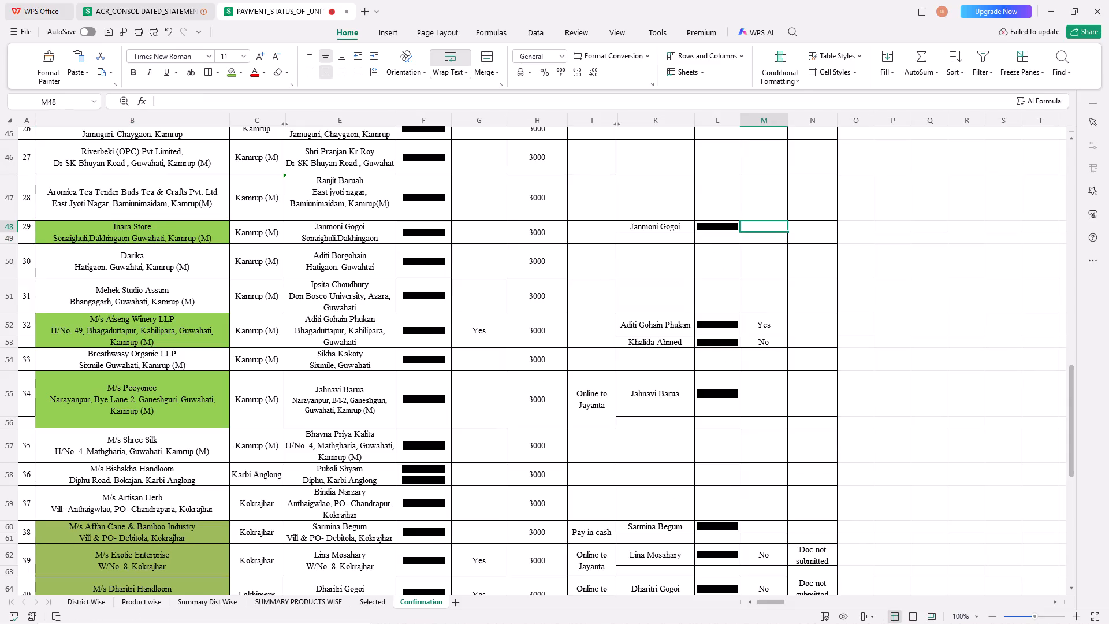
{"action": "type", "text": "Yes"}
{"action": "left_click", "coordinate": [680, 326]}
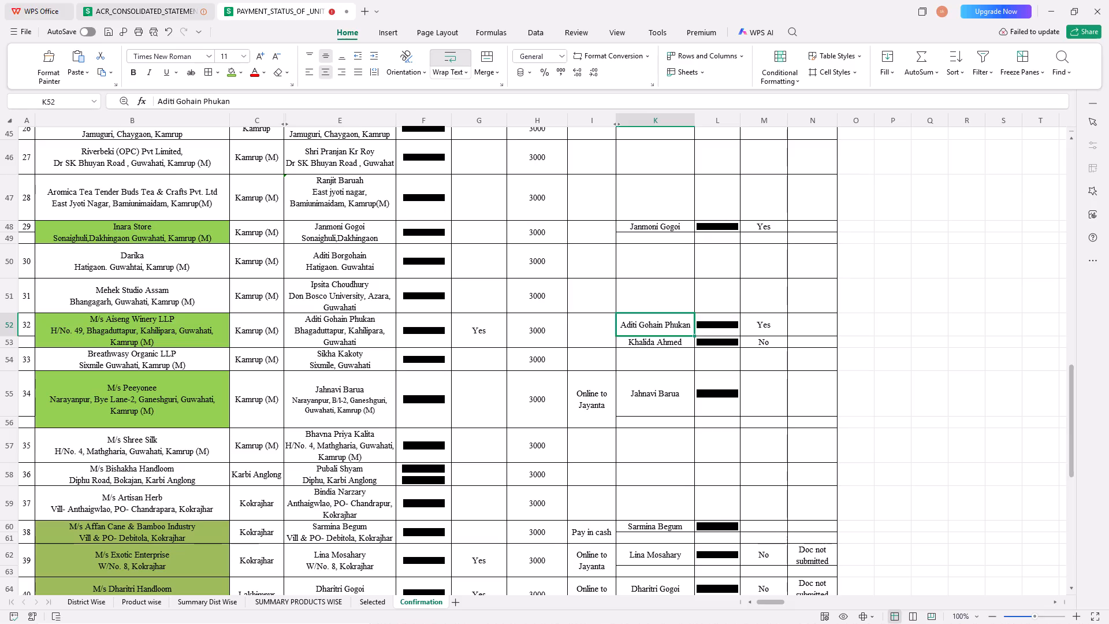
Search the confirmation sheet for "Sristee".
{"action": "key", "text": "ctrl+f"}
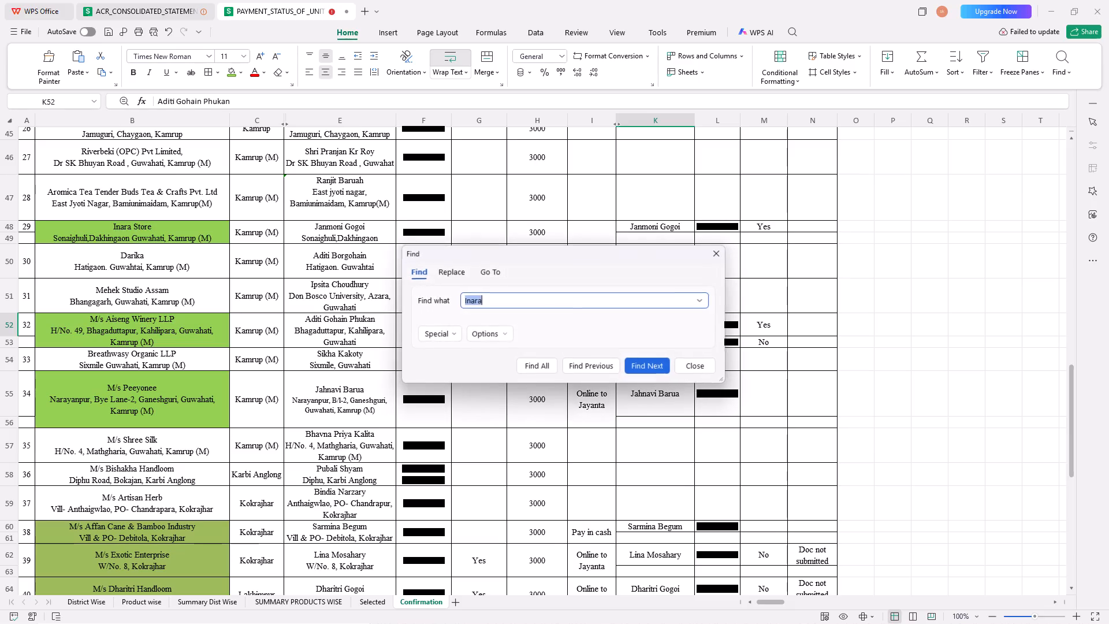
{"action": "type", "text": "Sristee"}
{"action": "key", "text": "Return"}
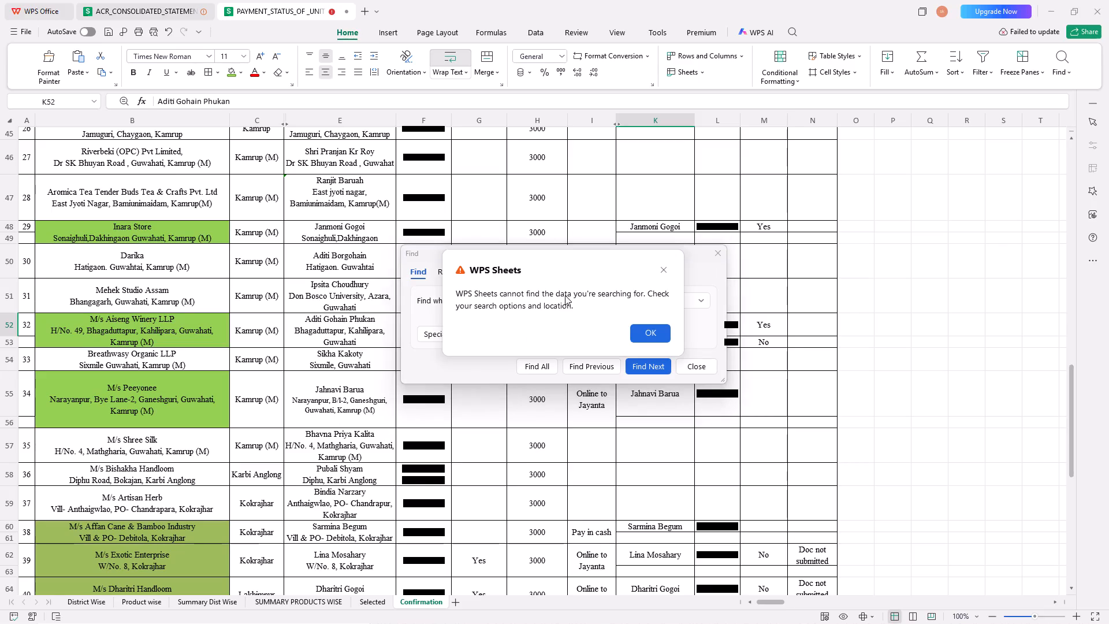
{"action": "left_click", "coordinate": [667, 270]}
Search for "Crafts" instead, go on to the Sristi Crafts entry in Dibrugarh, and review its row.
{"action": "left_click", "coordinate": [495, 302]}
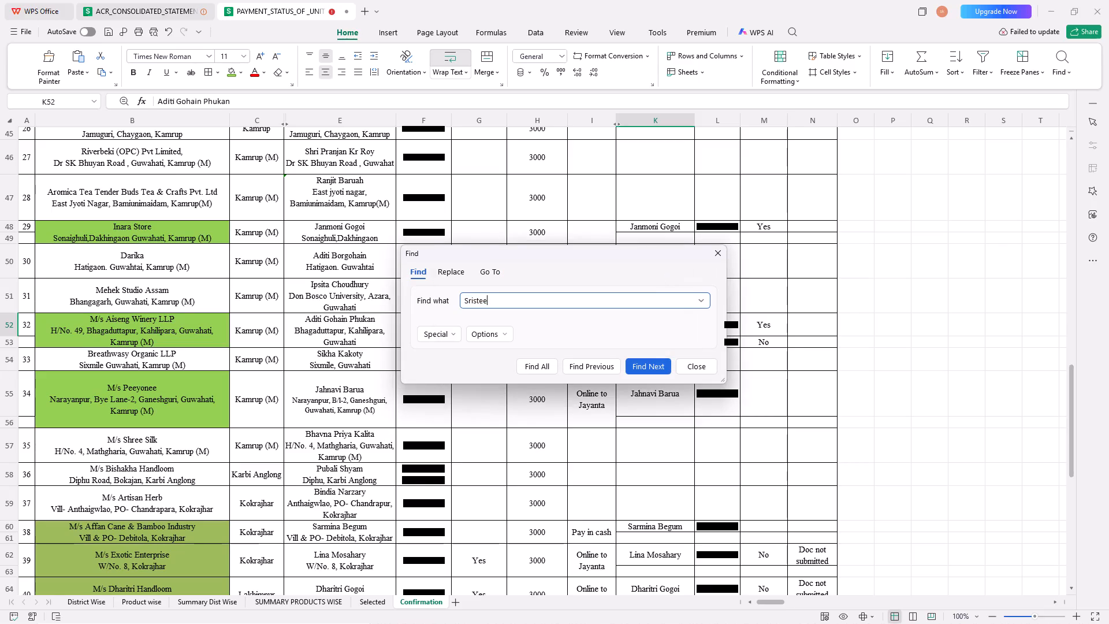
{"action": "key", "text": "BackSpace"}
{"action": "key", "text": "BackSpace"}
{"action": "key", "text": "BackSpace"}
{"action": "key", "text": "BackSpace"}
{"action": "key", "text": "BackSpace"}
{"action": "key", "text": "BackSpace"}
{"action": "key", "text": "BackSpace"}
{"action": "key", "text": "BackSpace"}
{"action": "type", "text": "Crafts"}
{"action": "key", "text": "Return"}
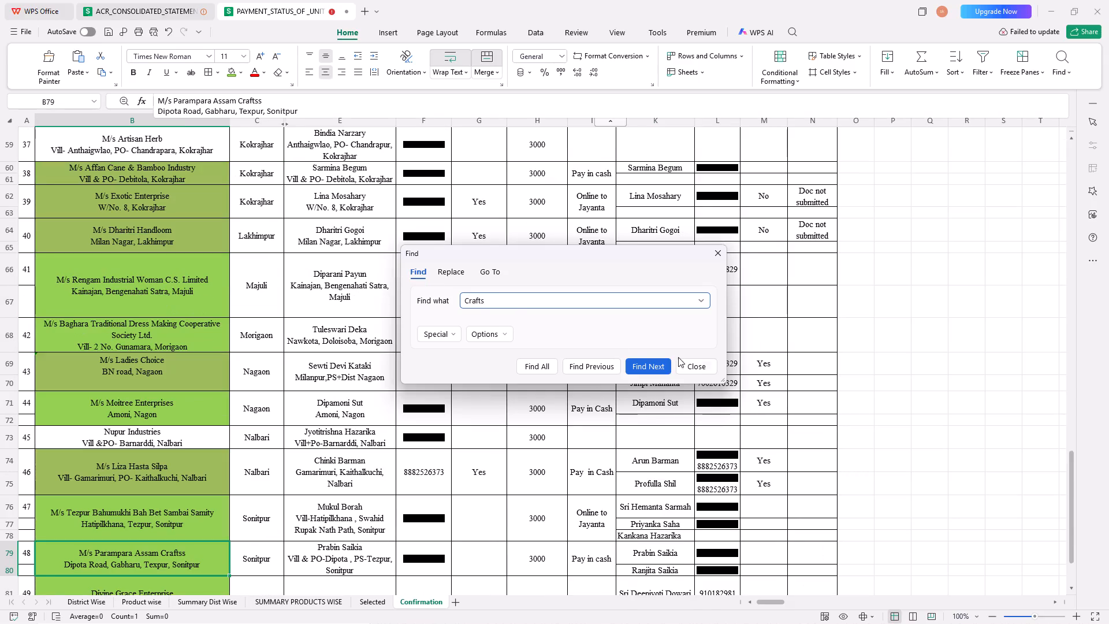
{"action": "left_click", "coordinate": [656, 367]}
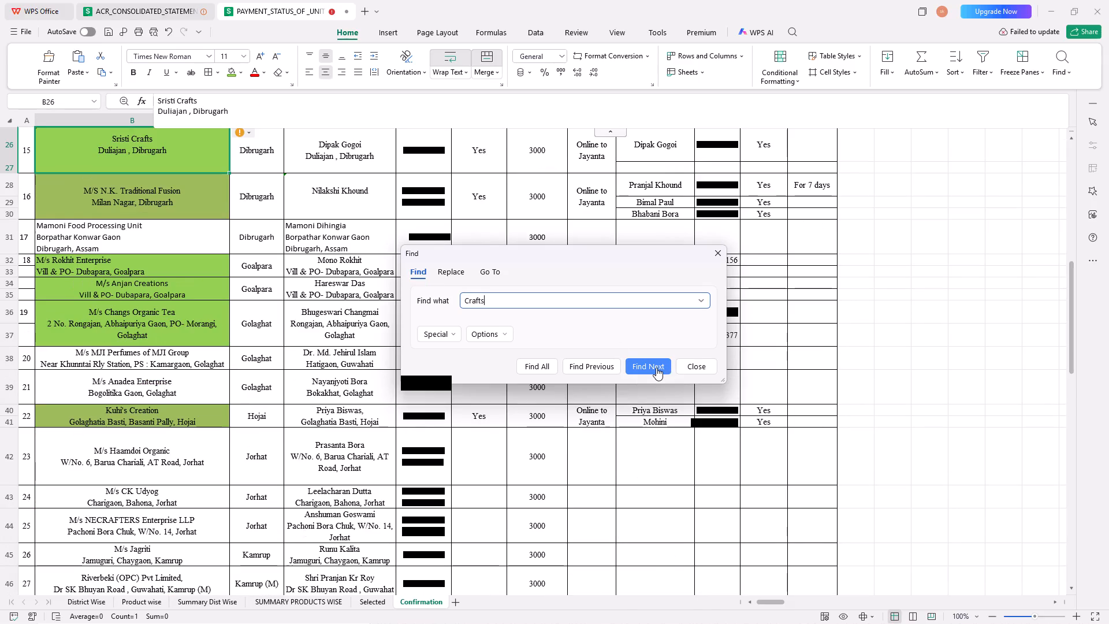
{"action": "left_click", "coordinate": [693, 368]}
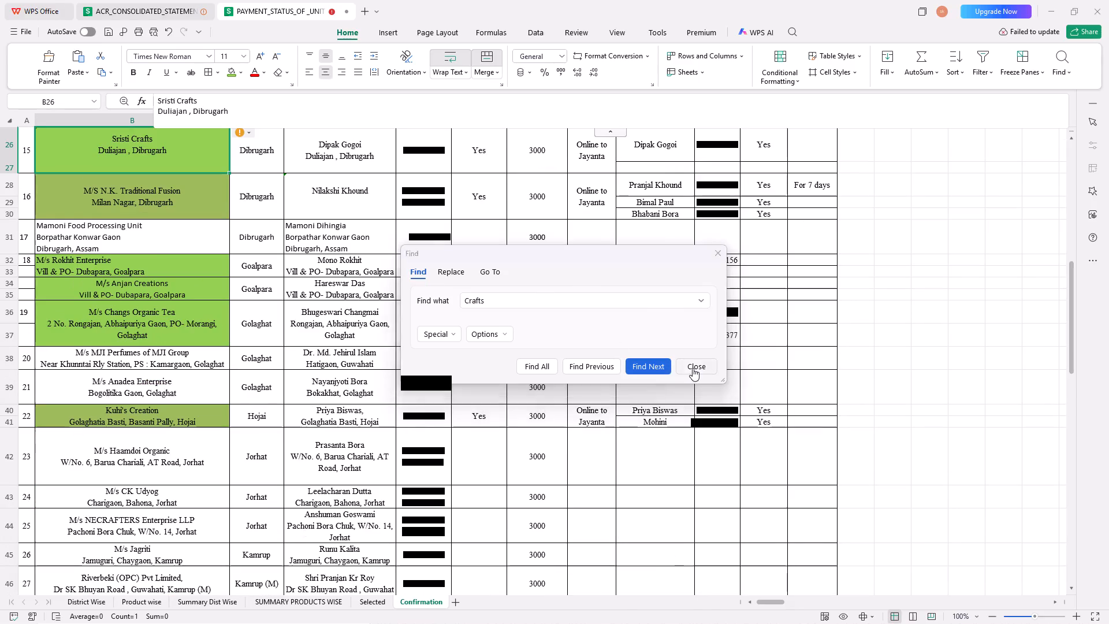
{"action": "scroll", "coordinate": [426, 347], "scroll_direction": "up", "scroll_amount": 3}
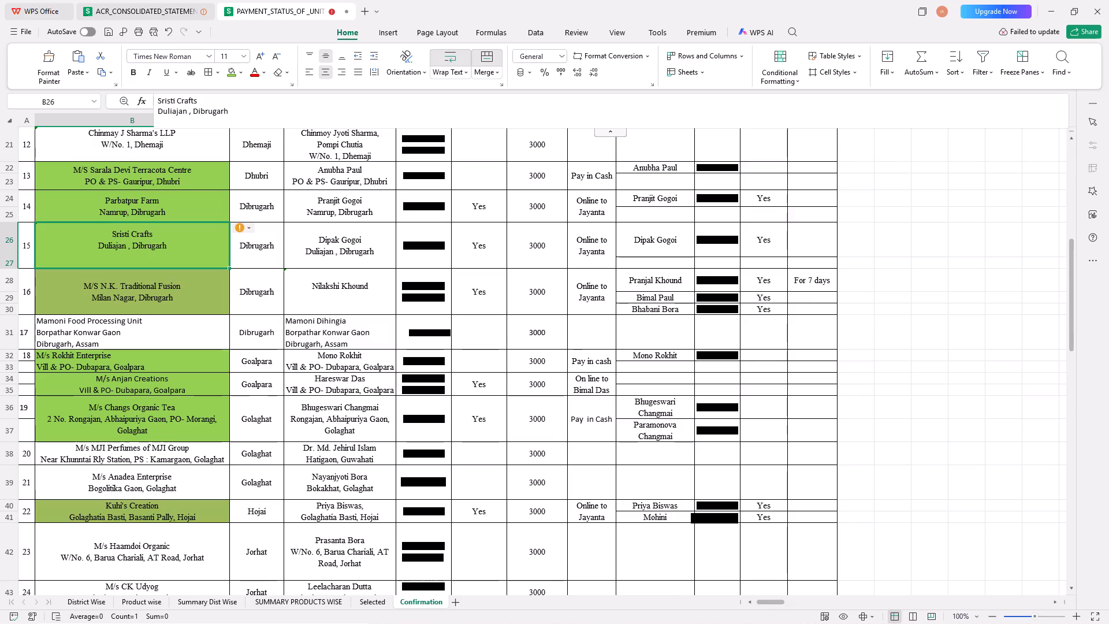
Search the confirmation sheet for "Baghara" to locate the dress making cooperative society's row.
{"action": "key", "text": "ctrl+f"}
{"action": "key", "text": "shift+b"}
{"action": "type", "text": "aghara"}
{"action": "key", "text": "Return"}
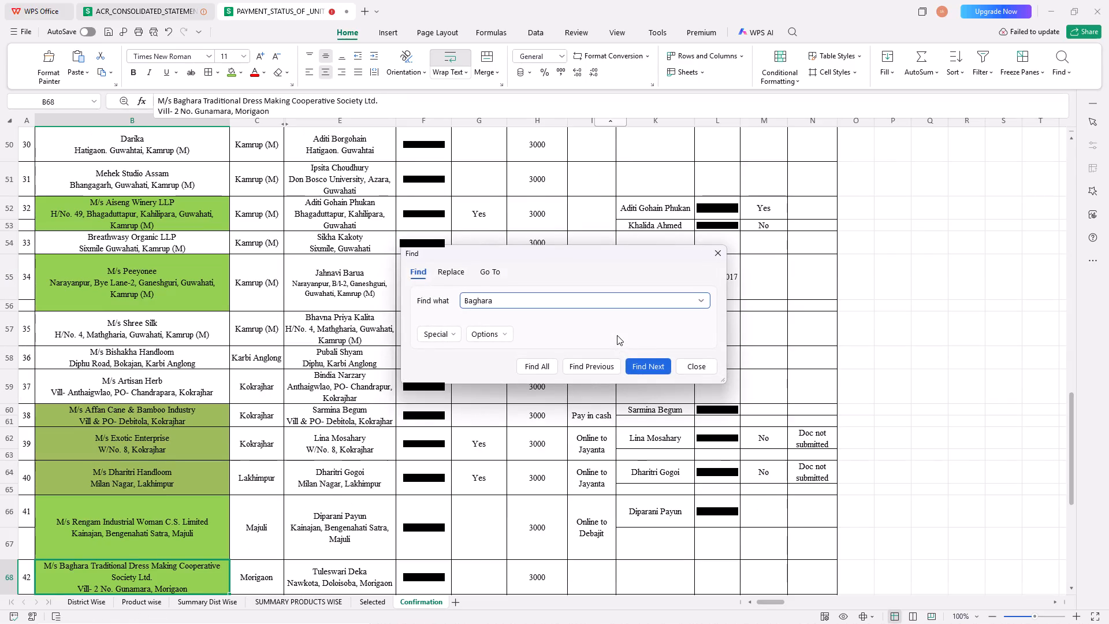
Enter "Pay In cash" as the payment mode in cell I68 for the Baghara dress making cooperative society.
{"action": "left_click", "coordinate": [689, 362]}
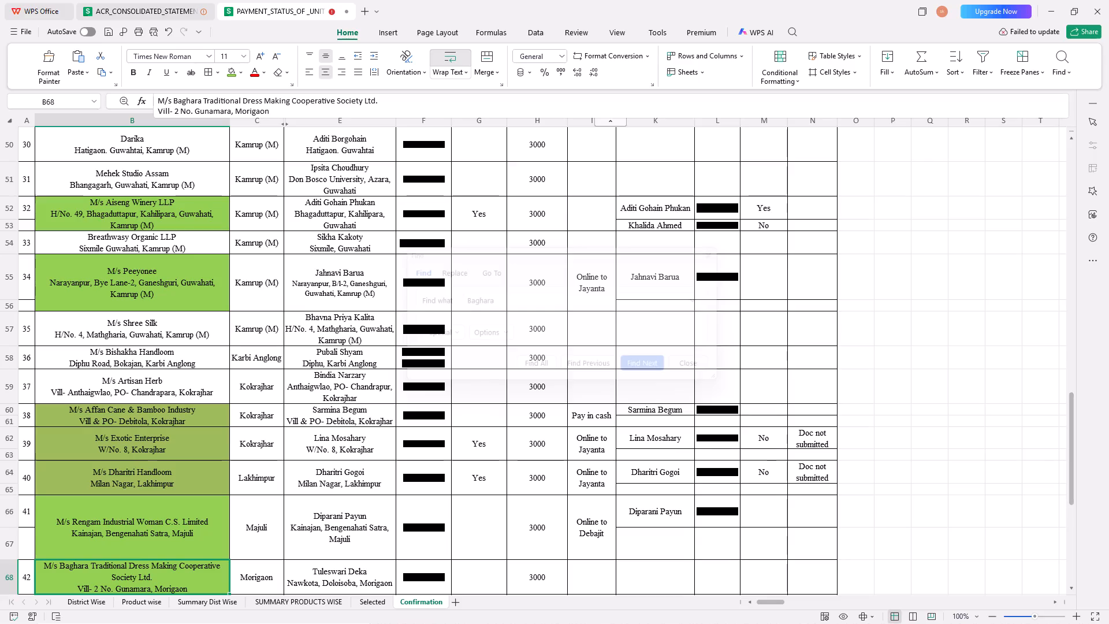
{"action": "scroll", "coordinate": [430, 578], "scroll_direction": "down", "scroll_amount": 2}
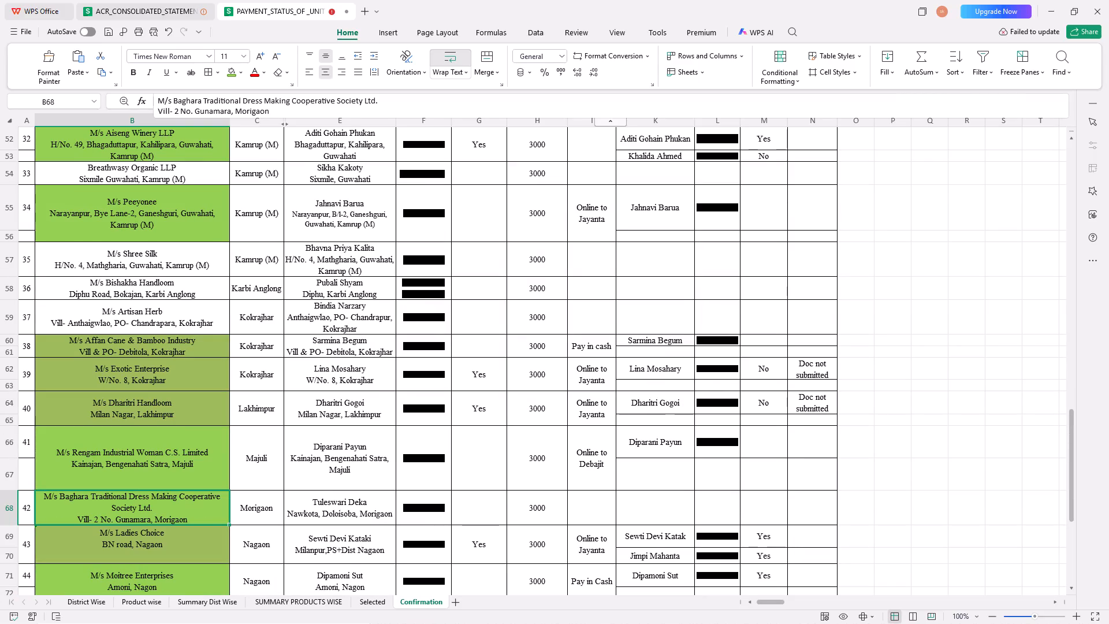
{"action": "left_click", "coordinate": [587, 506]}
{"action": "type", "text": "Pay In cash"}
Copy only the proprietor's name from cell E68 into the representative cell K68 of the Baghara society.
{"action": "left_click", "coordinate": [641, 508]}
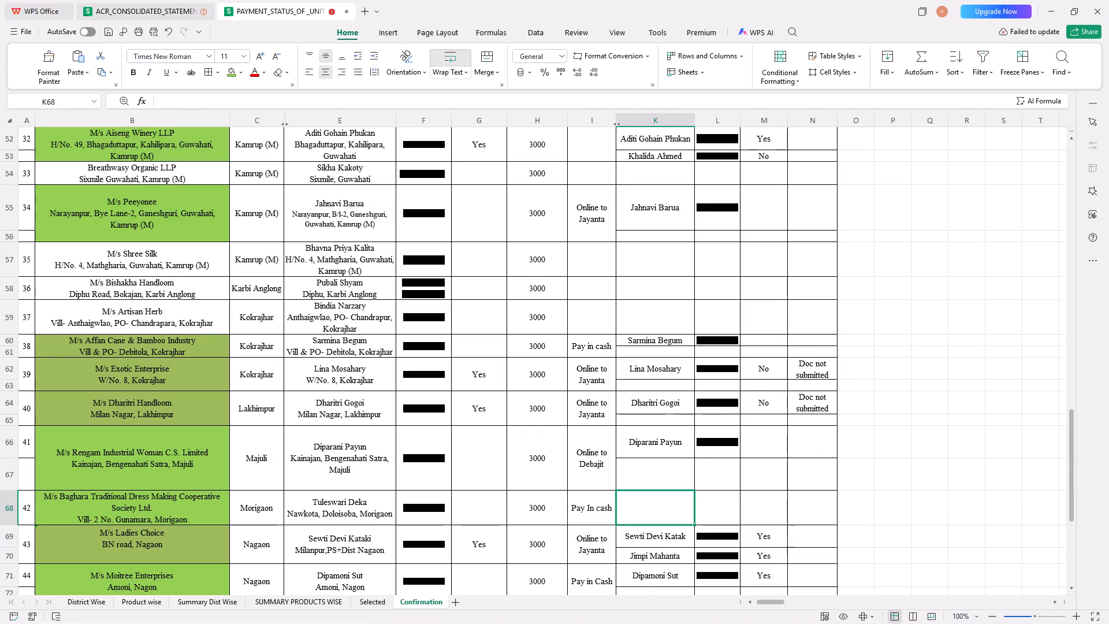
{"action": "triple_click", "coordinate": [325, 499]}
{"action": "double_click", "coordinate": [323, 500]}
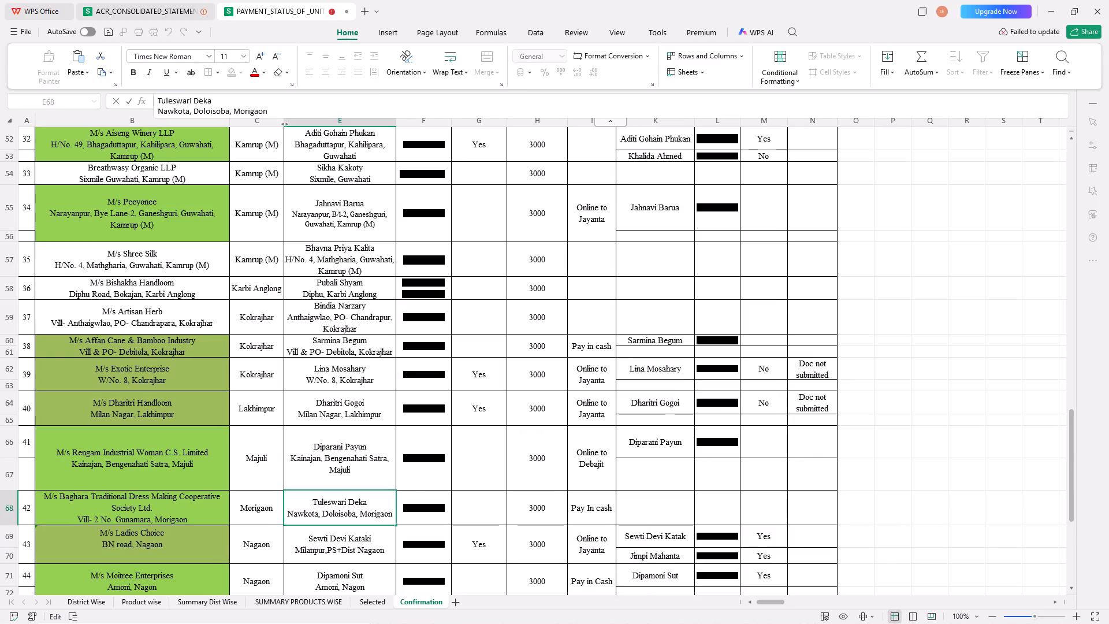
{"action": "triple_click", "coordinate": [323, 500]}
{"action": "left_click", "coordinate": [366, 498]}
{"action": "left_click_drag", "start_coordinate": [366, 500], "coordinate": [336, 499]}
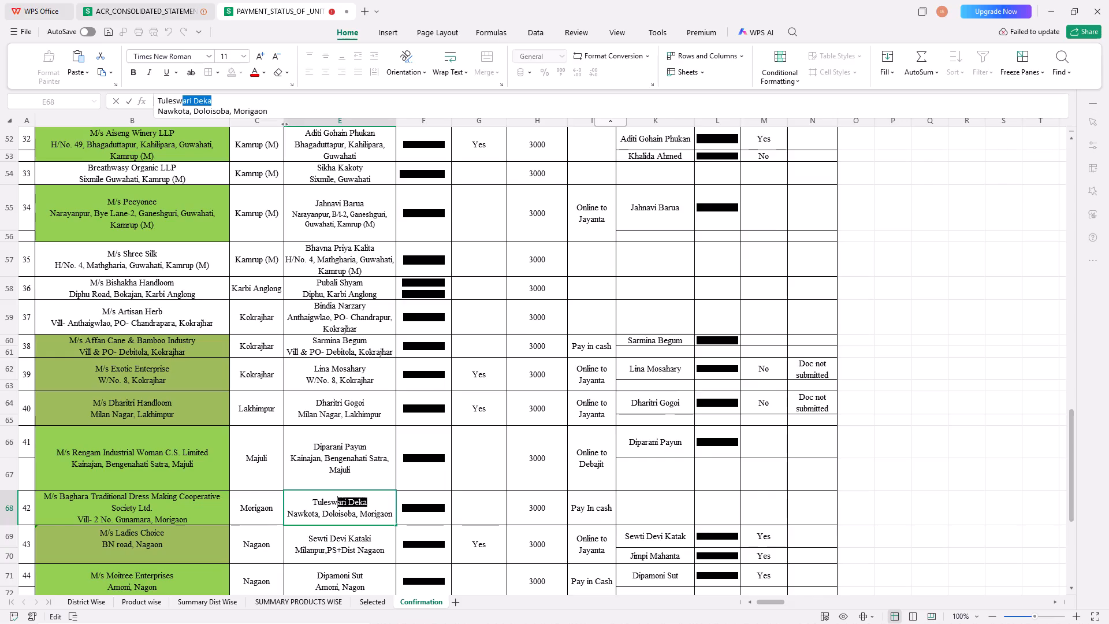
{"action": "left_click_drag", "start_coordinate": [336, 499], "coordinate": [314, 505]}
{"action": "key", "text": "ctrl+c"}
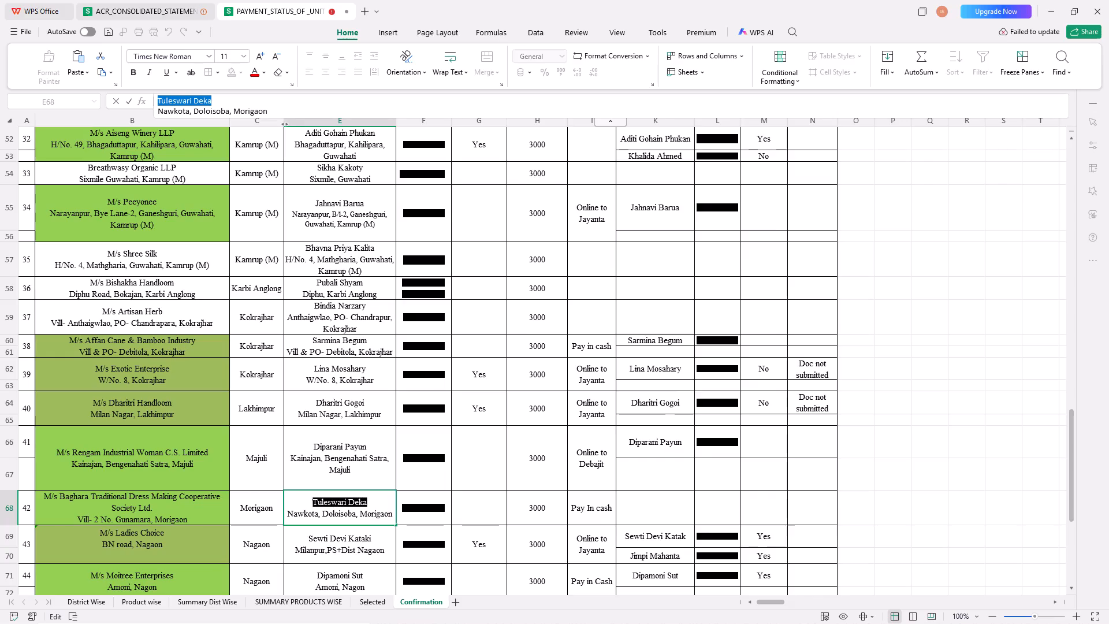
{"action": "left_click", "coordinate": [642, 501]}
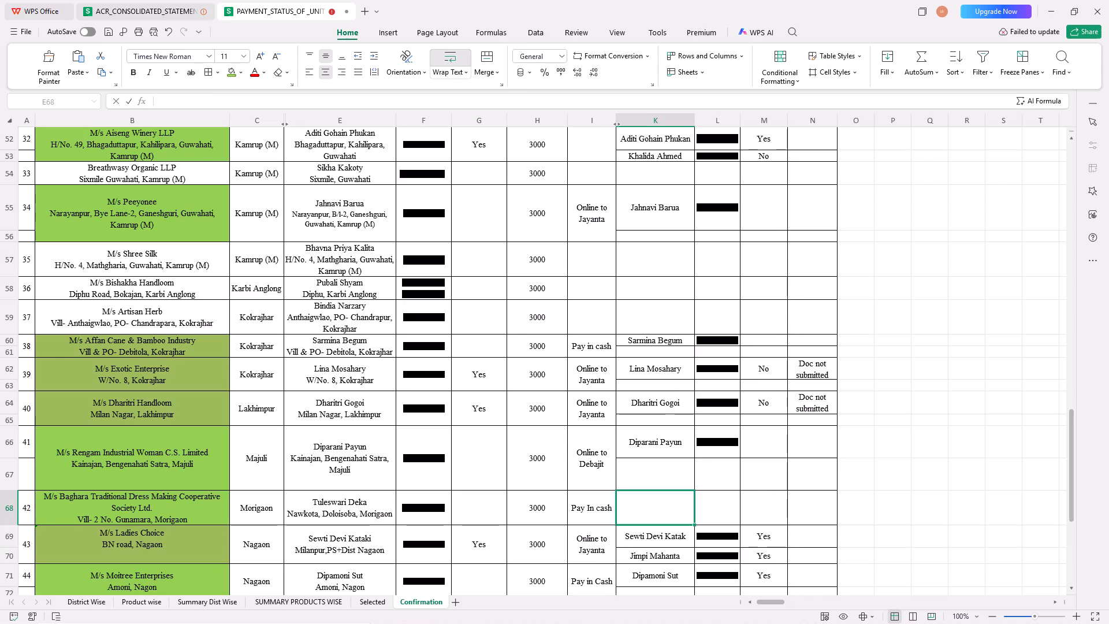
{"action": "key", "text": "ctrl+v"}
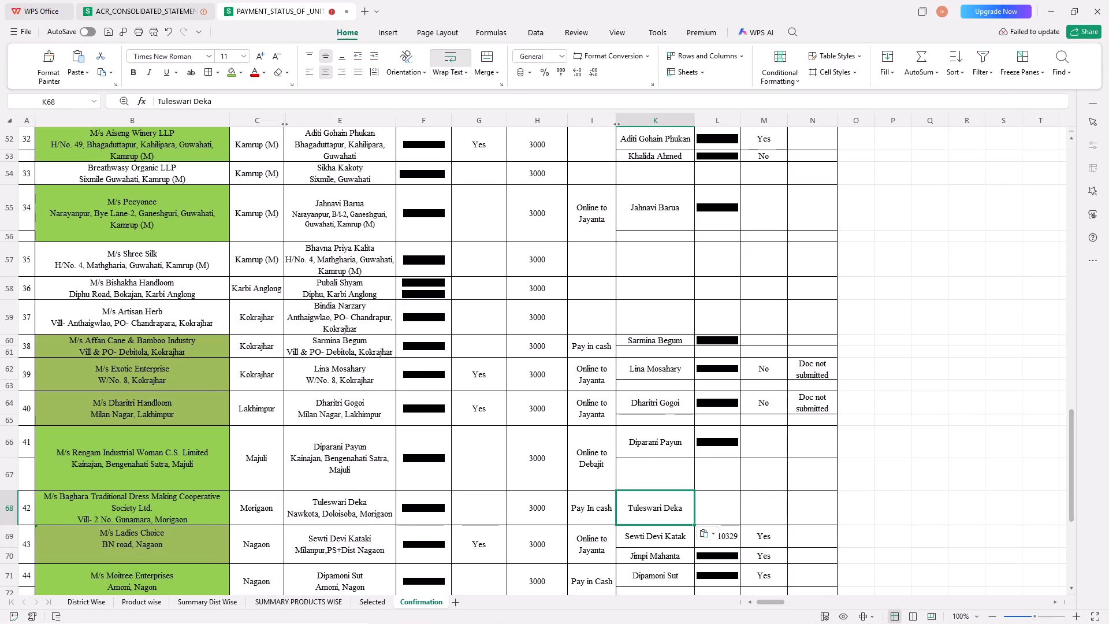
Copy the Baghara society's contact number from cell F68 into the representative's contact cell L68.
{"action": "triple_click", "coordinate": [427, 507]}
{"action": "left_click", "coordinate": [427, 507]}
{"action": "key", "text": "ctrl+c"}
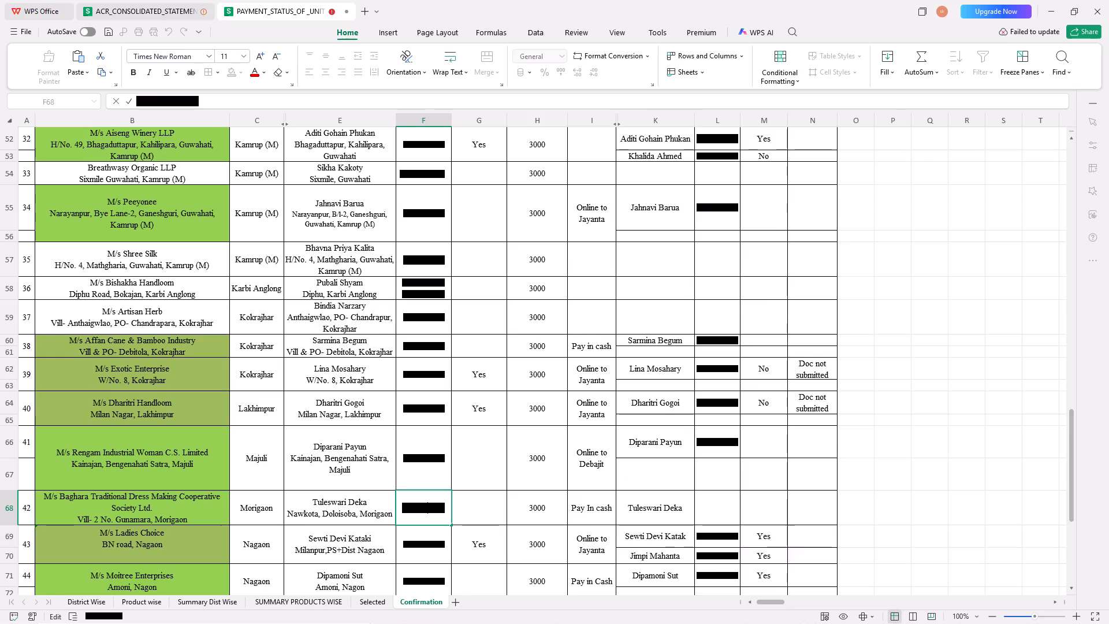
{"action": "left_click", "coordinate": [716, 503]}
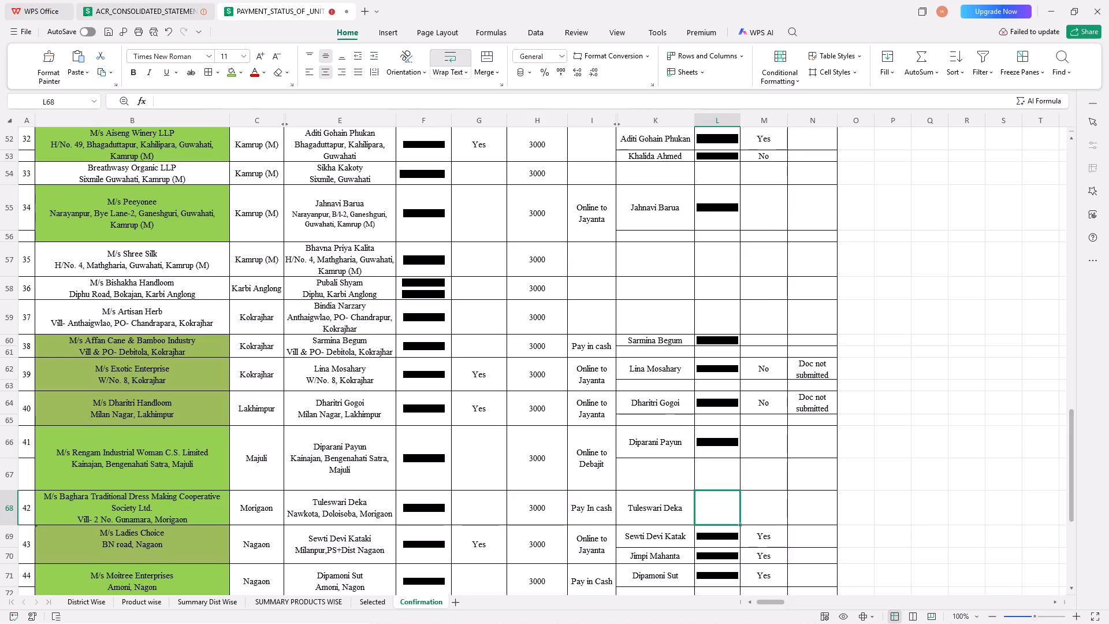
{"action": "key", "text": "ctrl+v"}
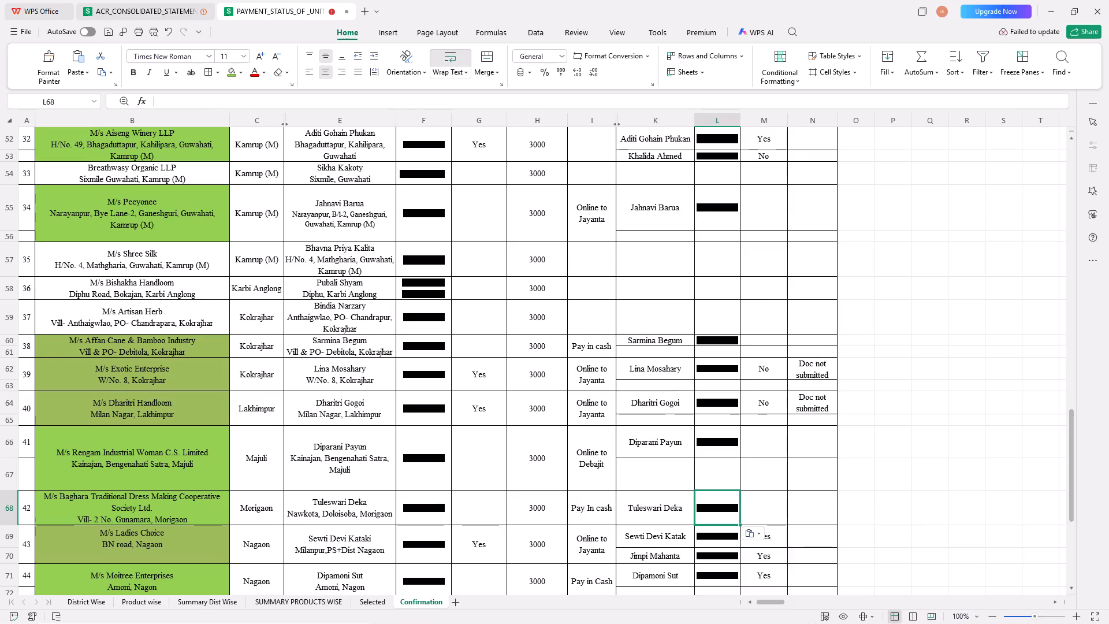
{"action": "triple_click", "coordinate": [660, 507]}
{"action": "double_click", "coordinate": [660, 506]}
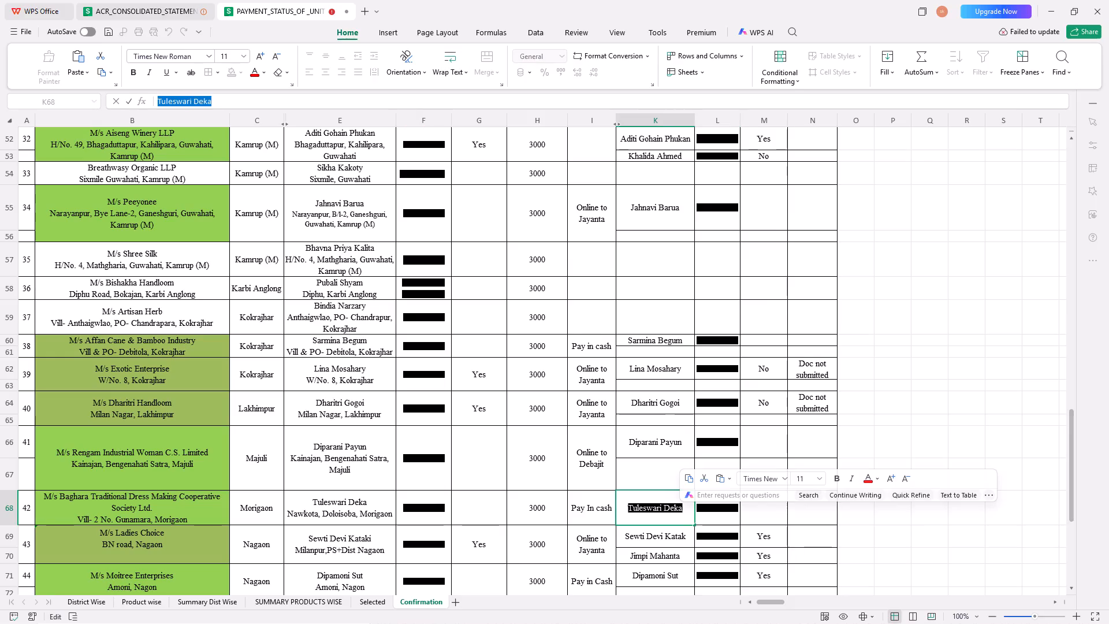
{"action": "key", "text": "BackSpace"}
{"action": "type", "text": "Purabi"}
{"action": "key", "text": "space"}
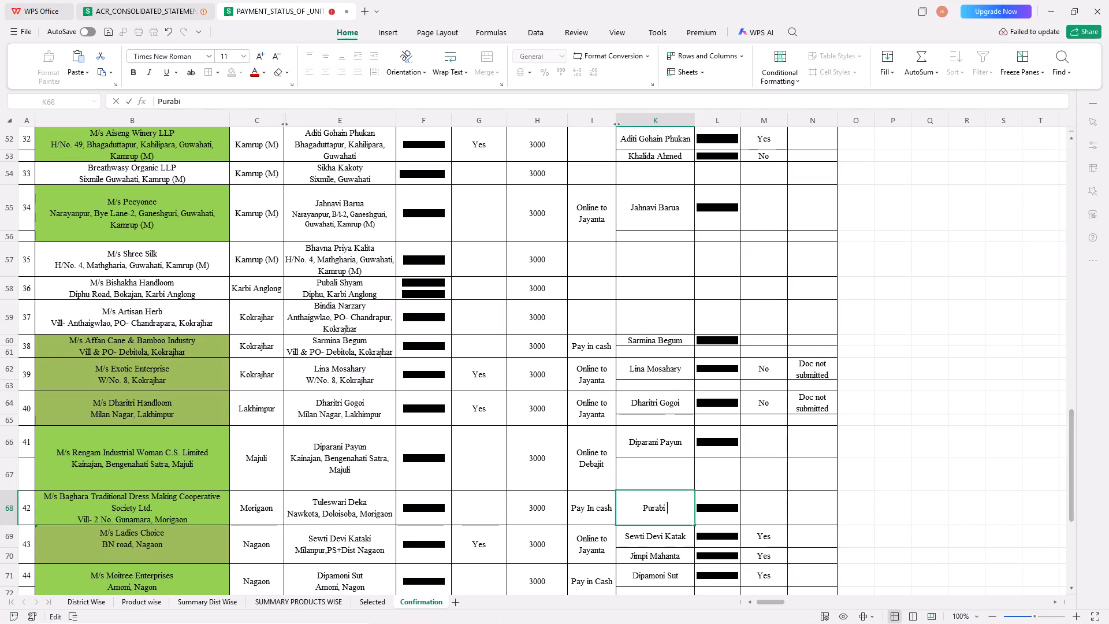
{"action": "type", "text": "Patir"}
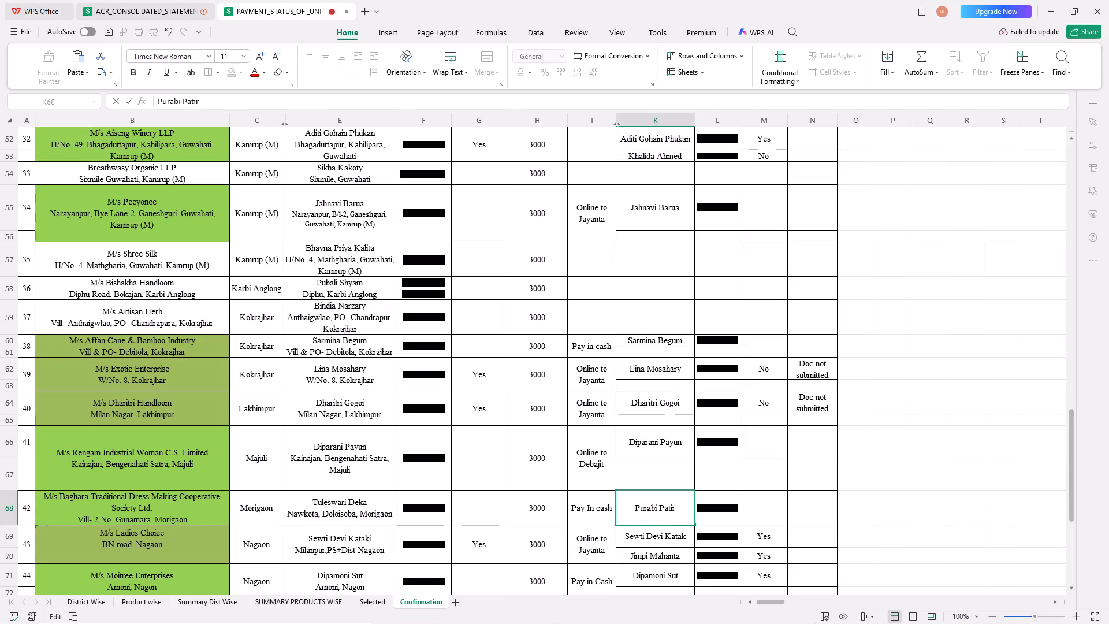
{"action": "left_click", "coordinate": [622, 526]}
{"action": "double_click", "coordinate": [678, 507]}
{"action": "key", "text": "BackSpace"}
{"action": "key", "text": "BackSpace"}
{"action": "key", "text": "BackSpace"}
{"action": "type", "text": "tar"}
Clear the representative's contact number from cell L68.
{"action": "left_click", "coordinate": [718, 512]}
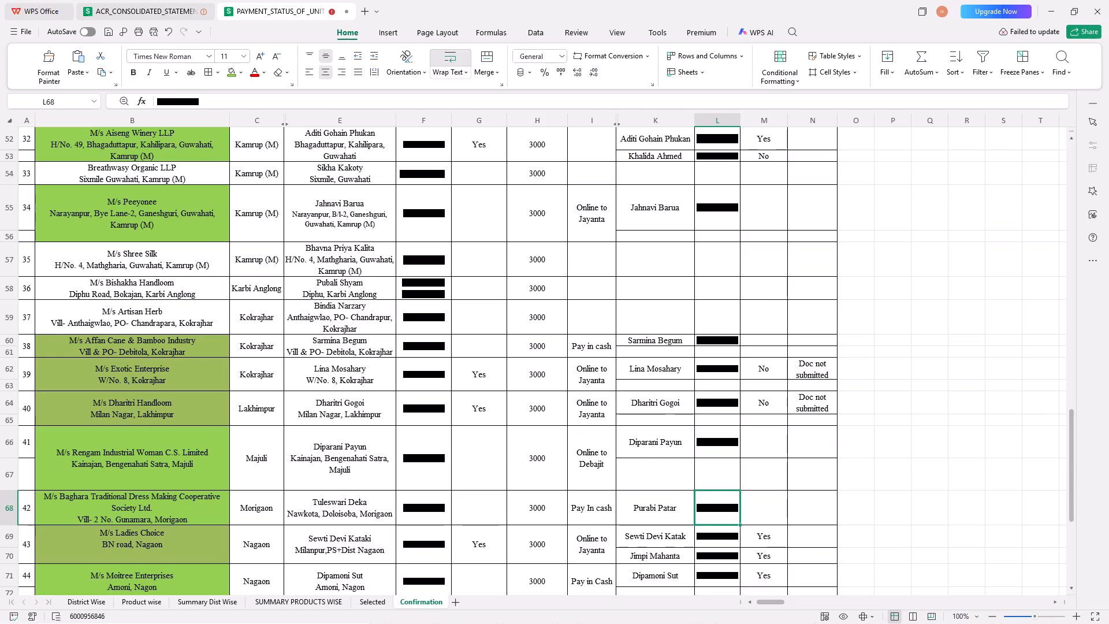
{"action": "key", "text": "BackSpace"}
Insert a blank row between the Baghara society's row 68 and the M/s Ladies Choice entry.
{"action": "left_click", "coordinate": [429, 565]}
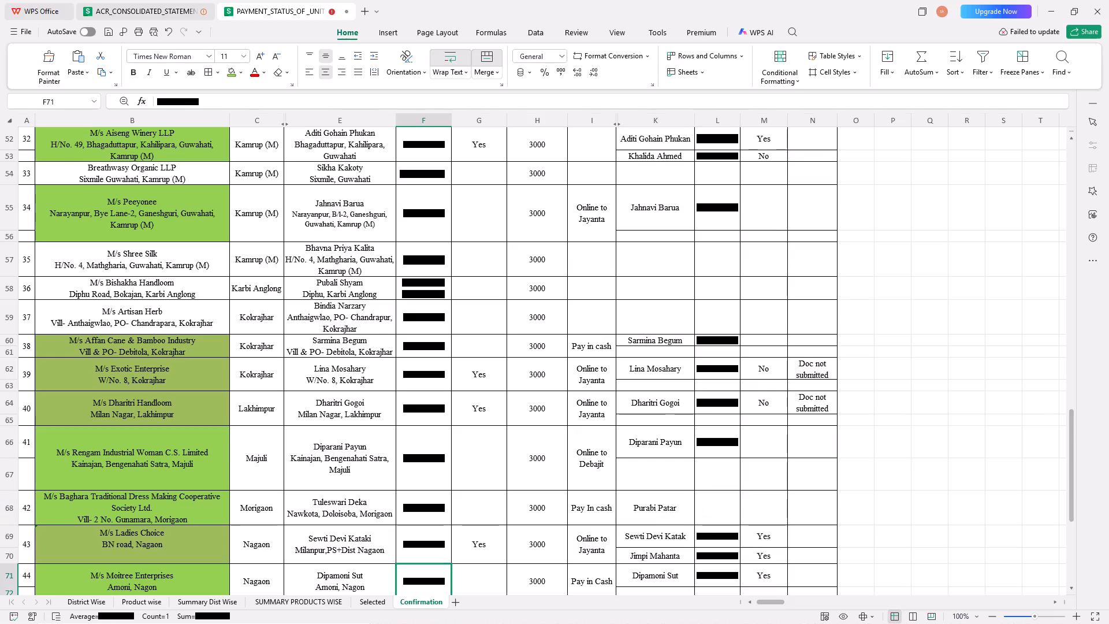
{"action": "left_click", "coordinate": [10, 515]}
{"action": "left_click", "coordinate": [13, 531]}
{"action": "key", "text": "ctrl+shift+equal"}
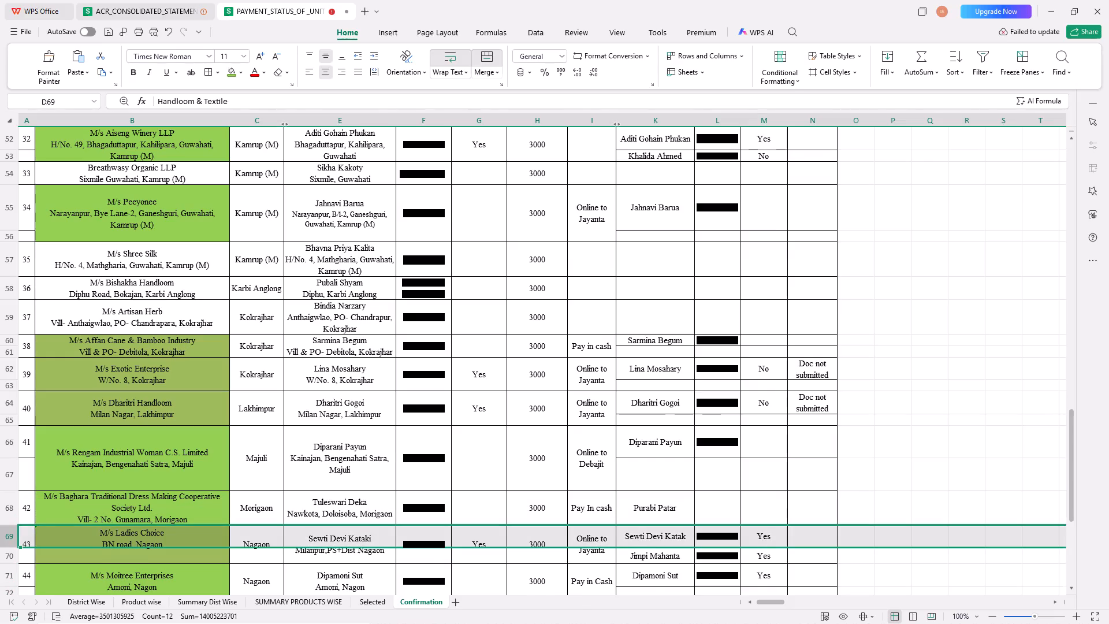
Merge and center the Baghara society's unit name cells B68:B69 and its district cells C68:C69.
{"action": "left_click_drag", "start_coordinate": [171, 459], "coordinate": [171, 469]}
{"action": "left_click_drag", "start_coordinate": [101, 500], "coordinate": [111, 522]}
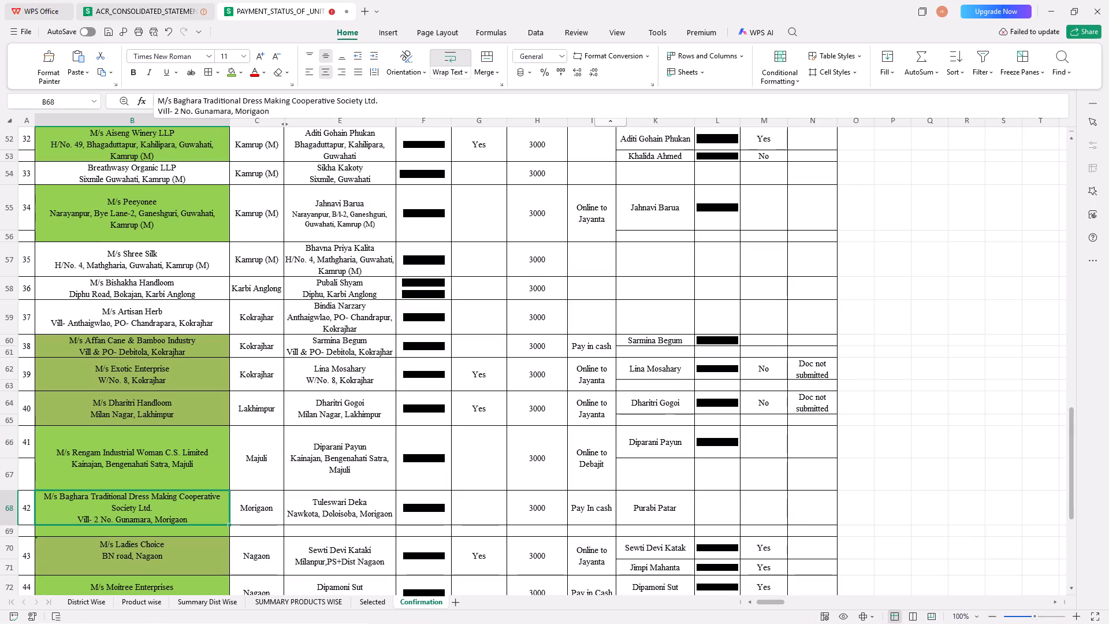
{"action": "left_click_drag", "start_coordinate": [111, 522], "coordinate": [124, 526]}
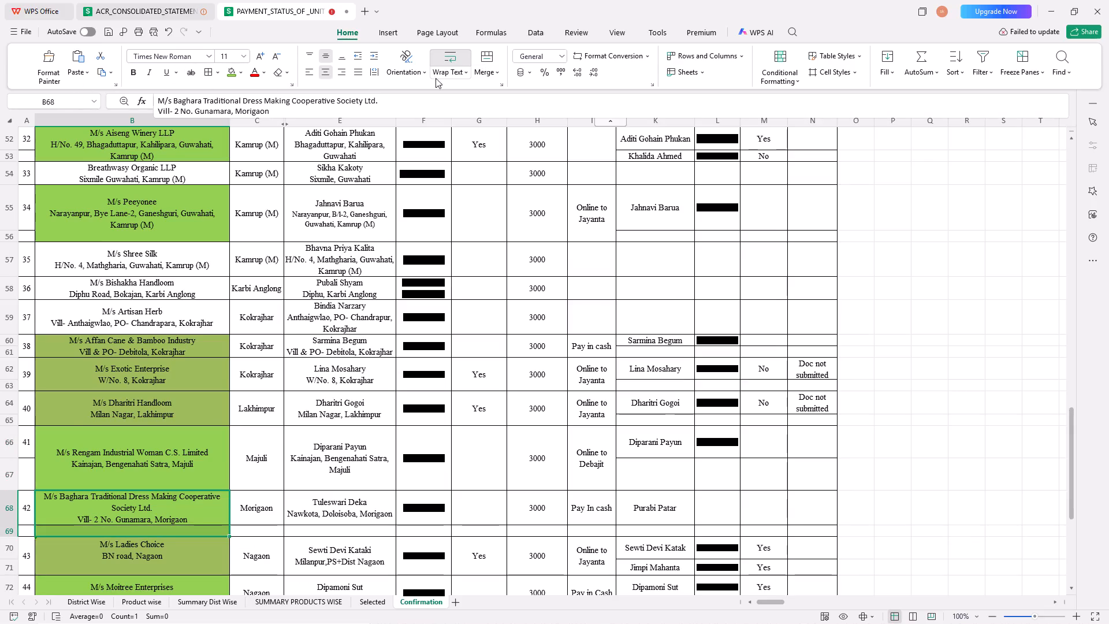
{"action": "left_click", "coordinate": [486, 68]}
{"action": "left_click", "coordinate": [519, 103]}
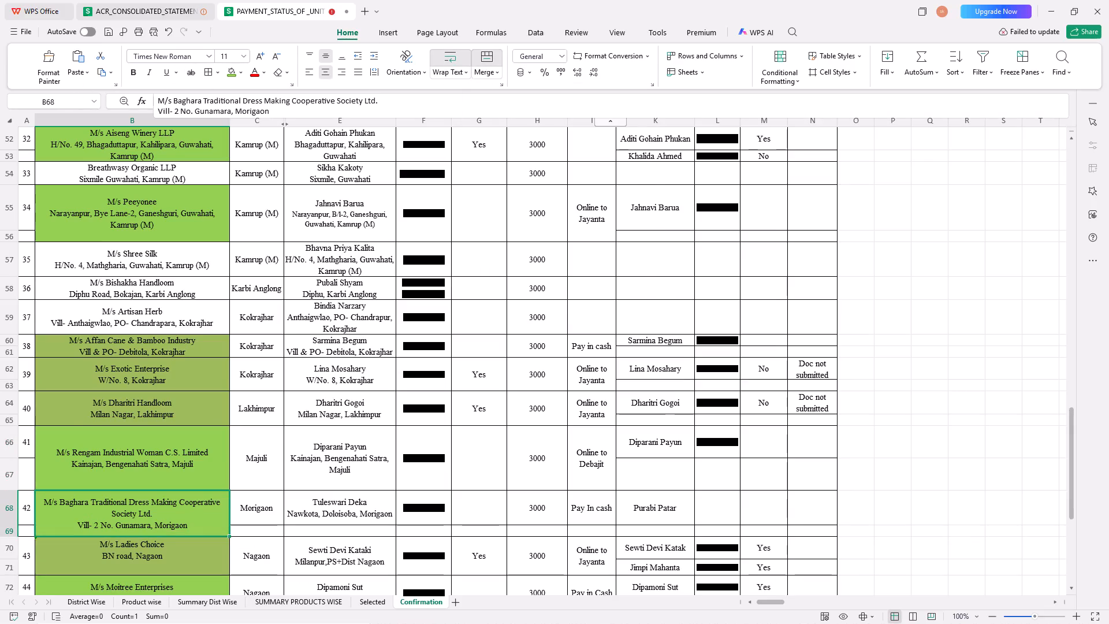
{"action": "left_click", "coordinate": [180, 514]}
{"action": "left_click_drag", "start_coordinate": [265, 504], "coordinate": [266, 528]}
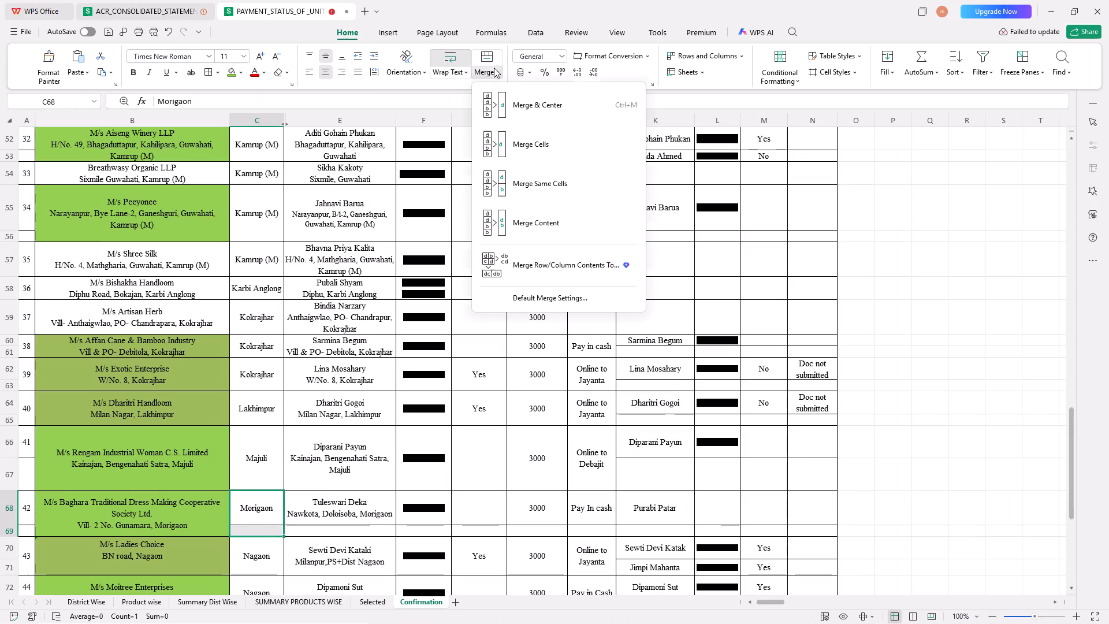
{"action": "left_click", "coordinate": [494, 68]}
{"action": "left_click", "coordinate": [534, 104]}
Apply the merged formatting of the Morigaon district cell C68 to cells E68:I69 with Format Painter.
{"action": "left_click", "coordinate": [265, 500]}
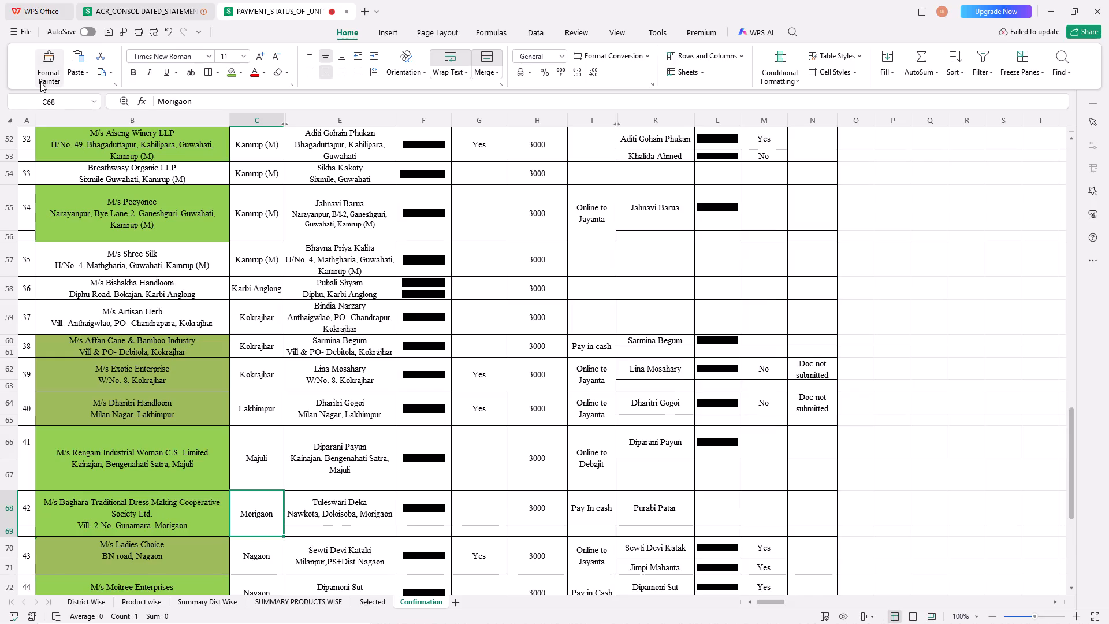
{"action": "left_click", "coordinate": [41, 77]}
{"action": "left_click_drag", "start_coordinate": [323, 512], "coordinate": [591, 524]}
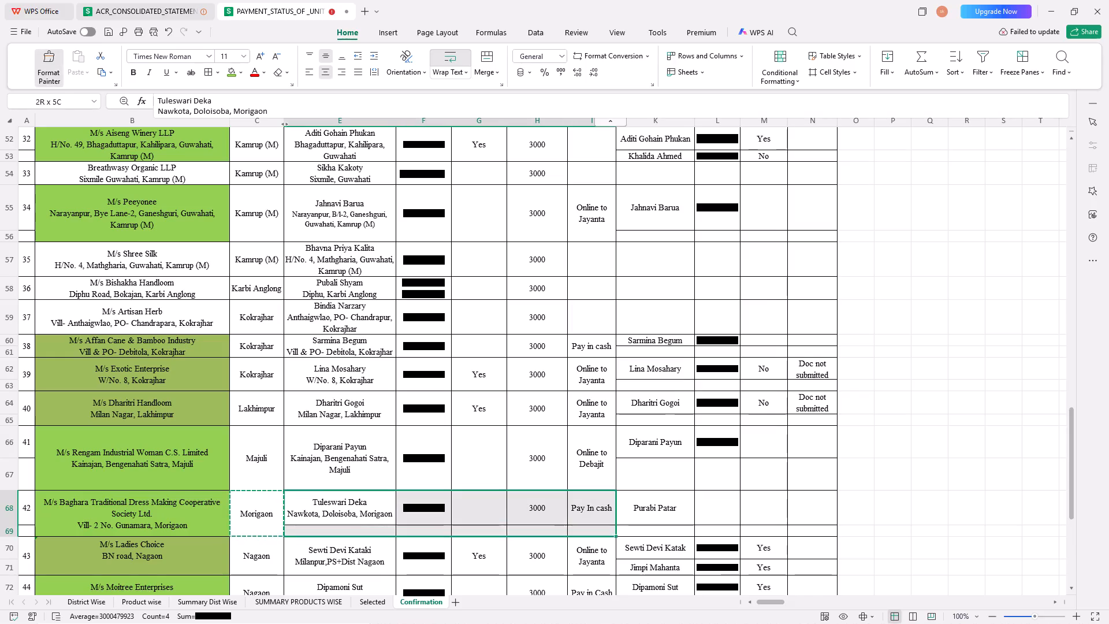
{"action": "left_click_drag", "start_coordinate": [591, 524], "coordinate": [598, 528]}
{"action": "left_click", "coordinate": [957, 474]}
Merge and center the Baghara society's serial number cells A68:A69.
{"action": "scroll", "coordinate": [304, 481], "scroll_direction": "down", "scroll_amount": 4}
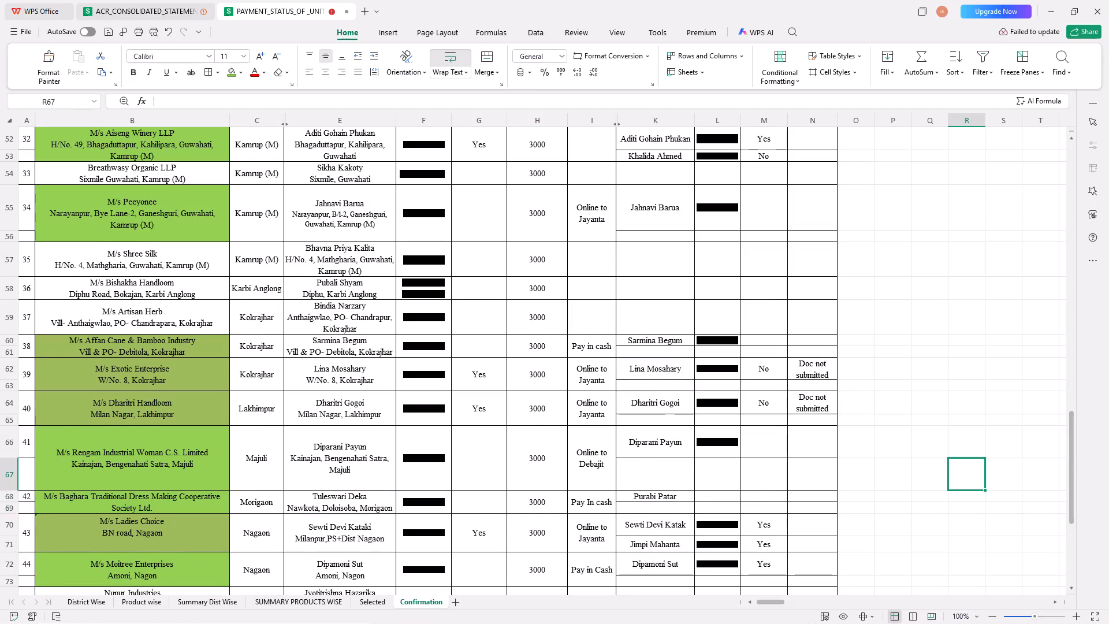
{"action": "scroll", "coordinate": [333, 500], "scroll_direction": "up", "scroll_amount": 3}
{"action": "scroll", "coordinate": [329, 516], "scroll_direction": "down", "scroll_amount": 2}
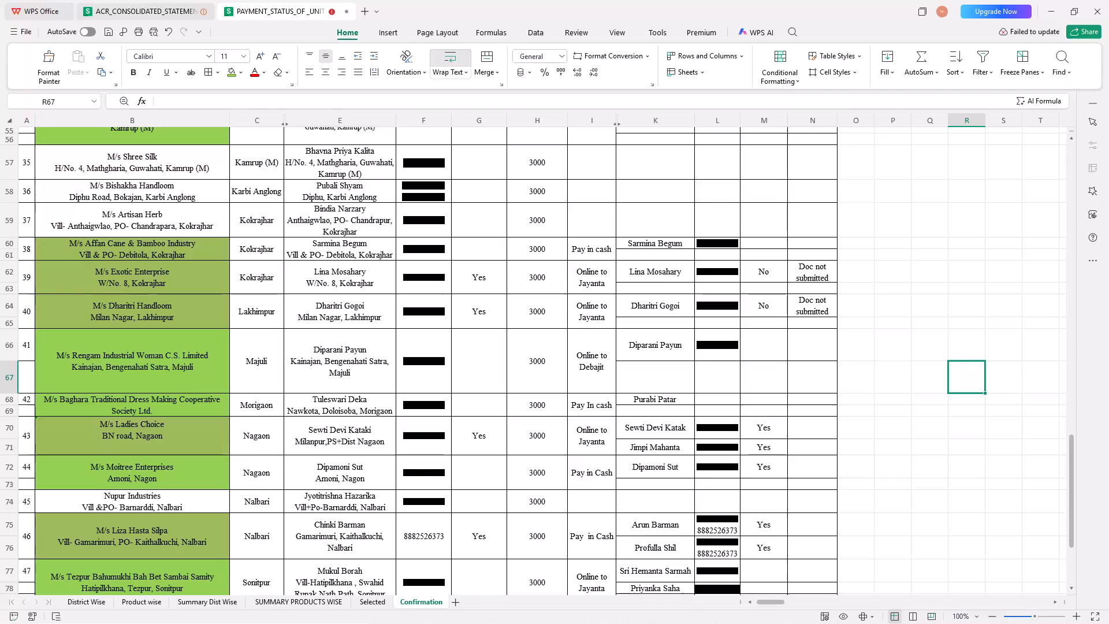
{"action": "left_click", "coordinate": [104, 402]}
{"action": "left_click_drag", "start_coordinate": [21, 395], "coordinate": [23, 410]}
{"action": "left_click", "coordinate": [494, 68]}
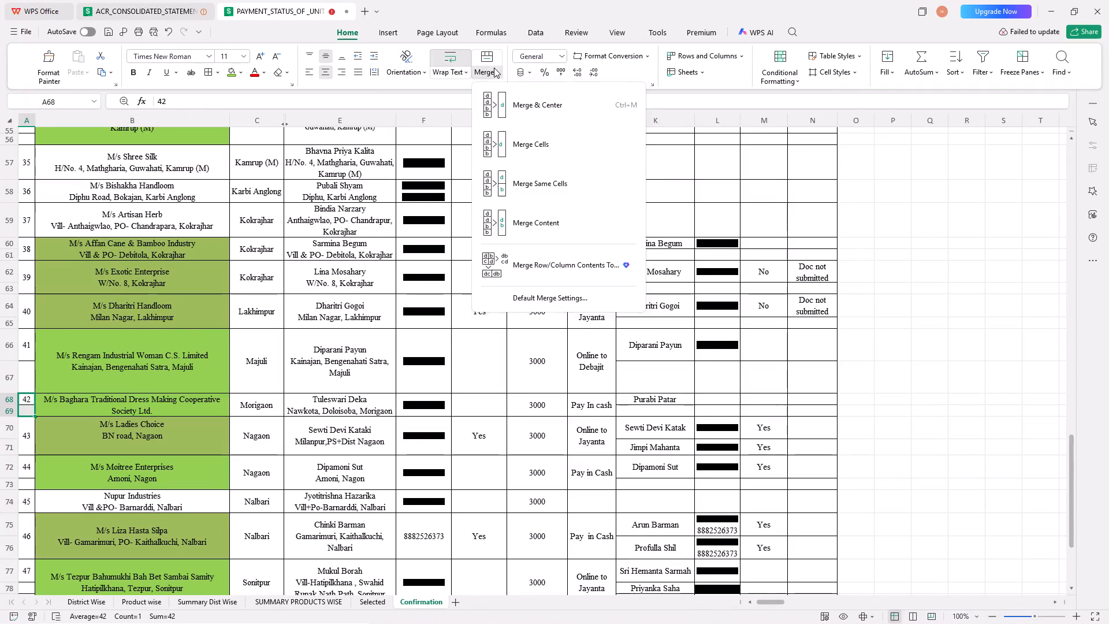
{"action": "left_click", "coordinate": [526, 103]}
Open the Baghara society representative's contact number cell L68 for editing.
{"action": "left_click", "coordinate": [814, 226]}
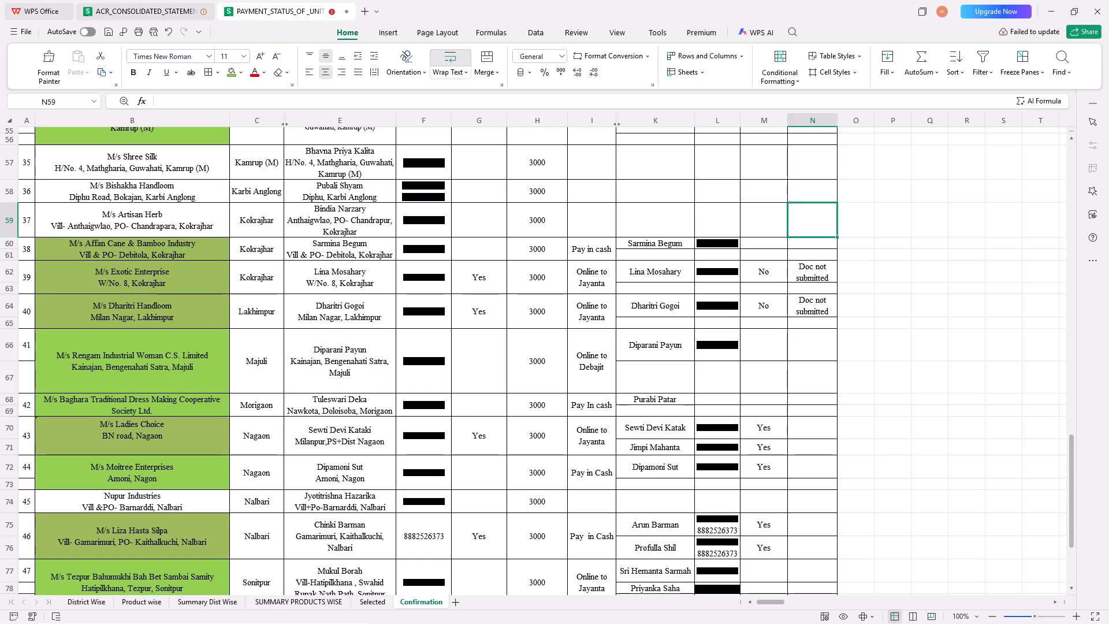
{"action": "double_click", "coordinate": [716, 399]}
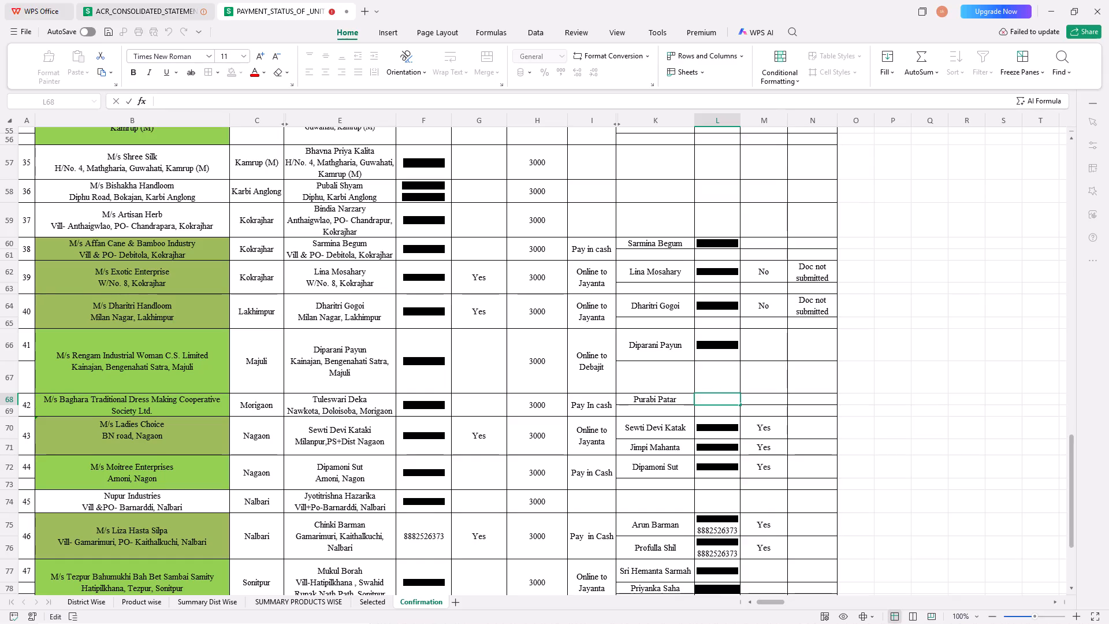
{"action": "scroll", "coordinate": [342, 480], "scroll_direction": "up", "scroll_amount": 1}
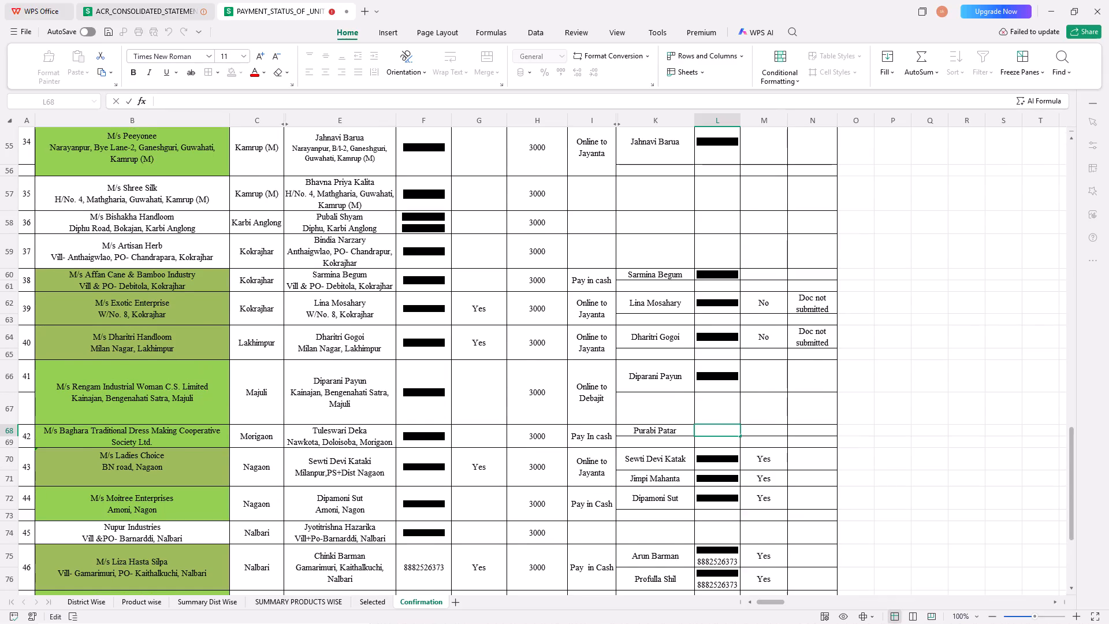
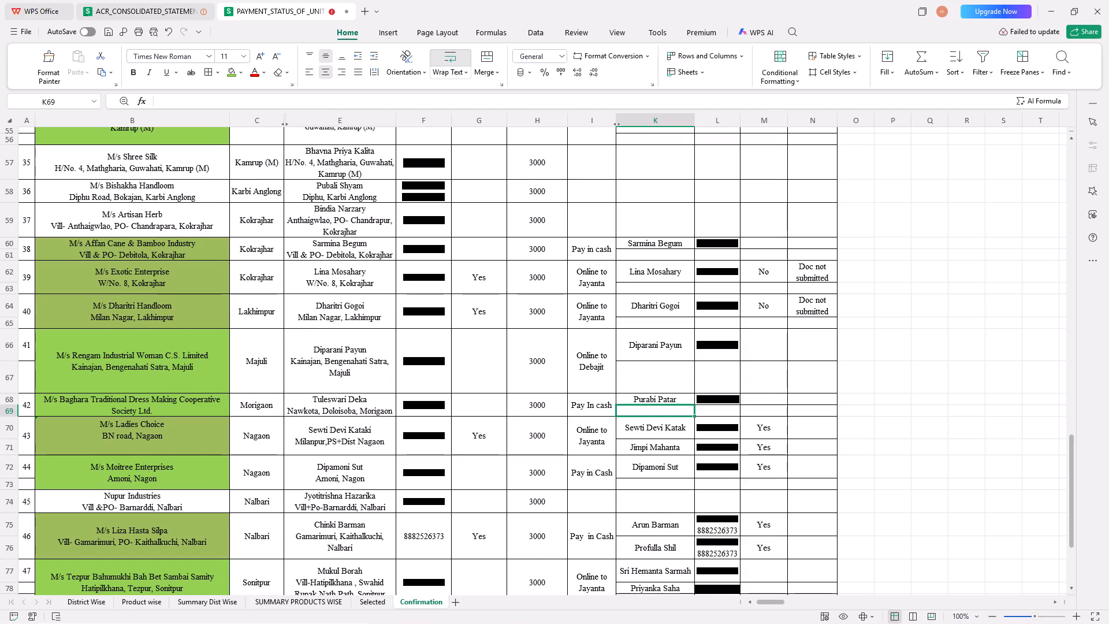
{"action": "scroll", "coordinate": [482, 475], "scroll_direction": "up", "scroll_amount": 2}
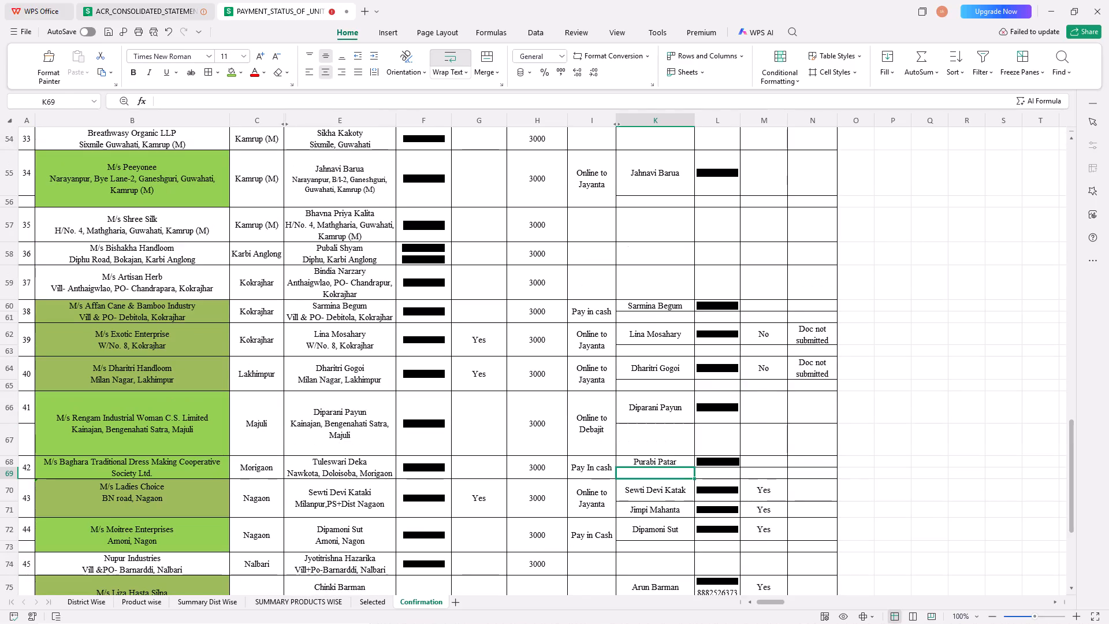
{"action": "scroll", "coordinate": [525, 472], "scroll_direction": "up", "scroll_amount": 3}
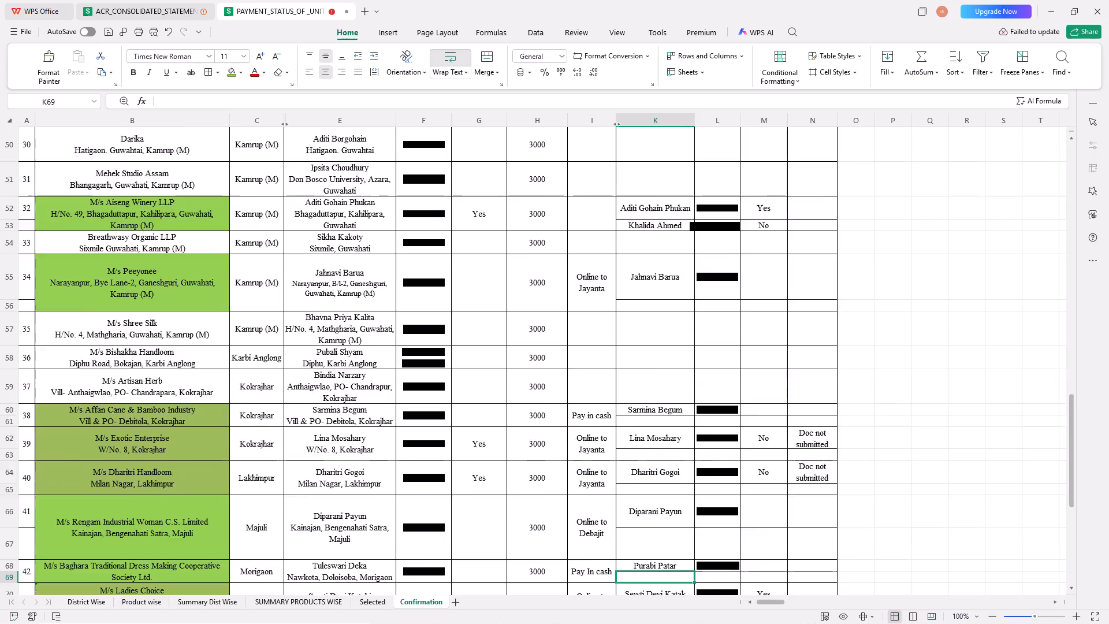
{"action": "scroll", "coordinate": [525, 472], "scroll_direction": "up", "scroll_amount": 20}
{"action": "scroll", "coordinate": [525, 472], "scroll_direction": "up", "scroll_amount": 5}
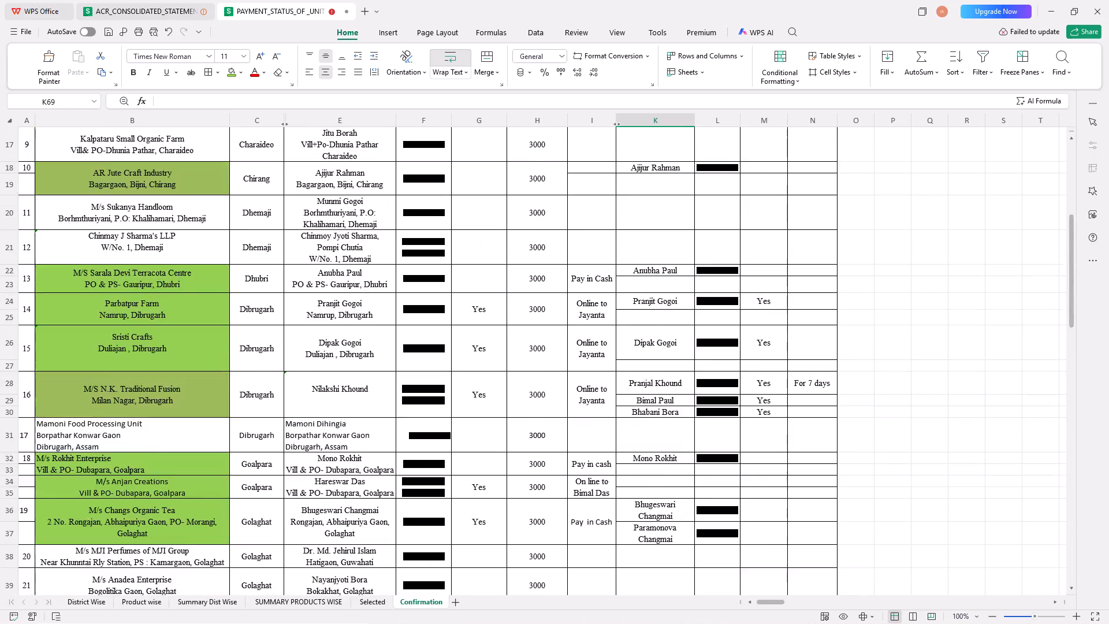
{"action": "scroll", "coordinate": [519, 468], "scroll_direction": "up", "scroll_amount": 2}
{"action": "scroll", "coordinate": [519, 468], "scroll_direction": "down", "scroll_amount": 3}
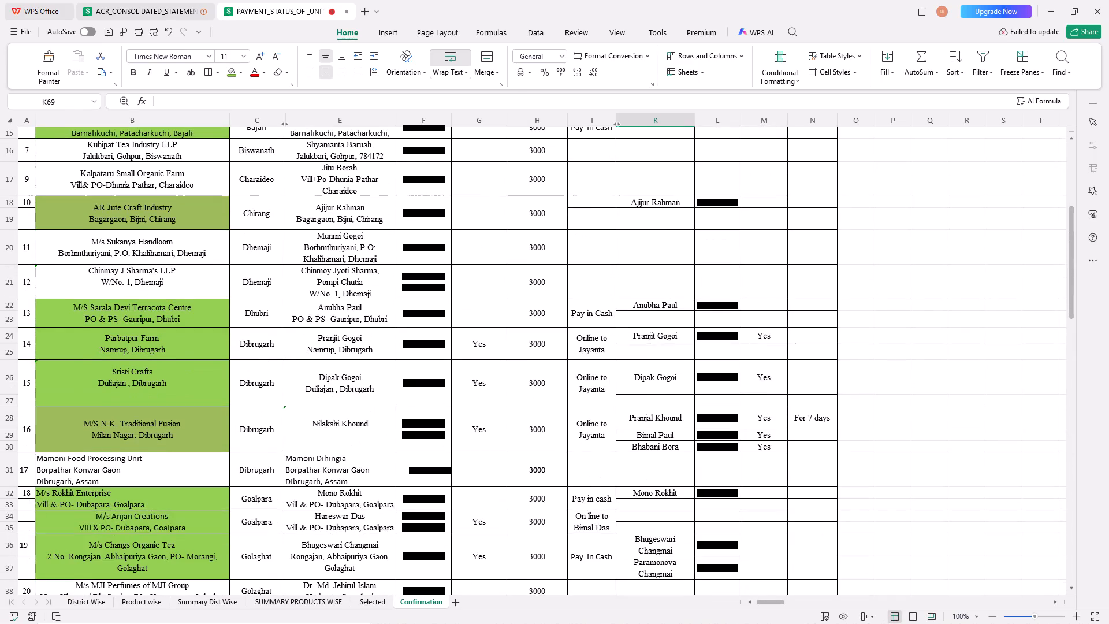
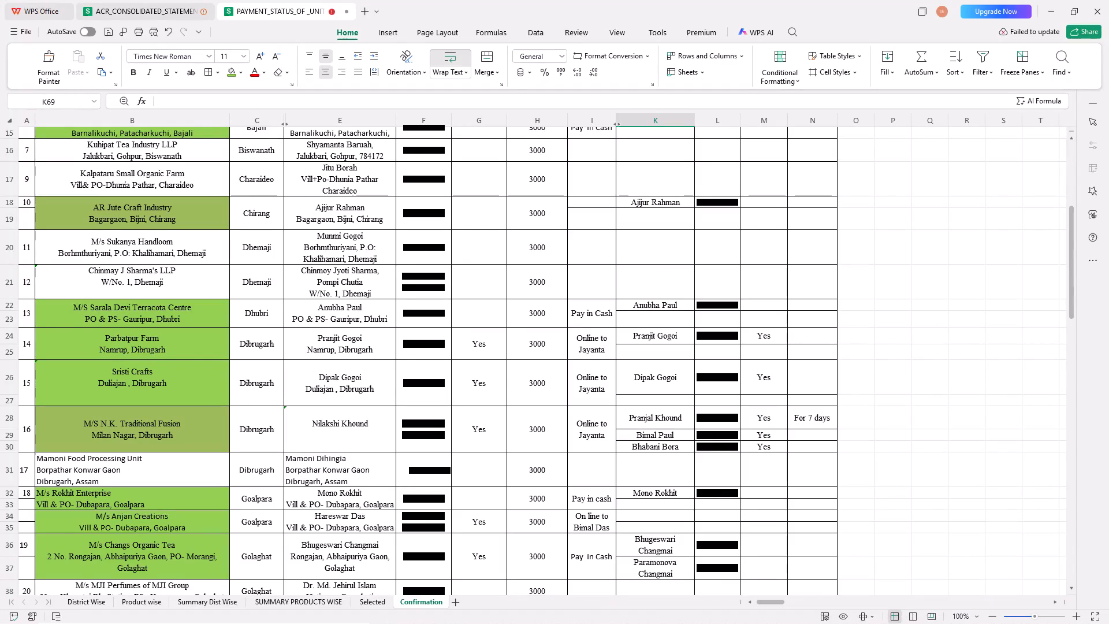
Find the Breathwasy Organic LLP entry by searching for "Breath" and fill its name cell green.
{"action": "key", "text": "ctrl+f"}
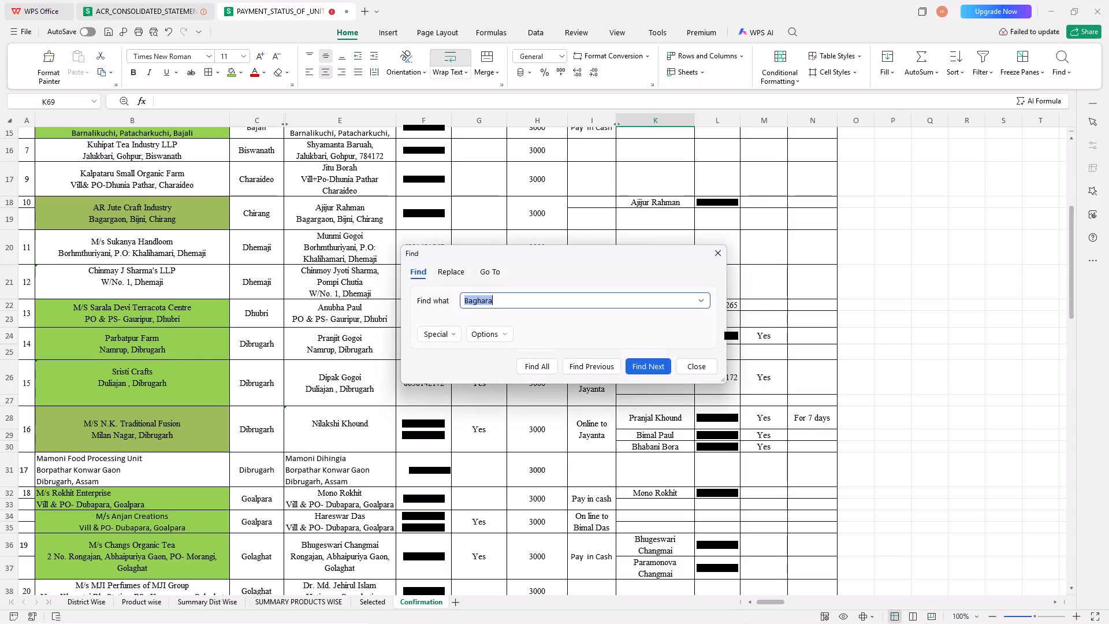
{"action": "type", "text": "Brath"}
{"action": "key", "text": "Return"}
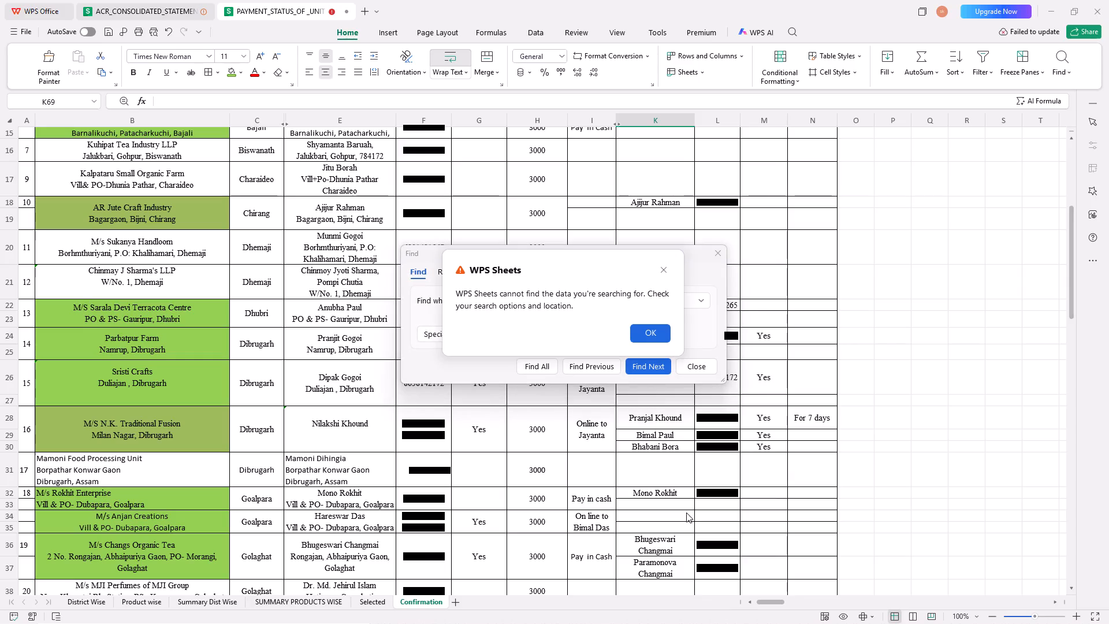
{"action": "left_click", "coordinate": [667, 269]}
{"action": "left_click", "coordinate": [468, 302]}
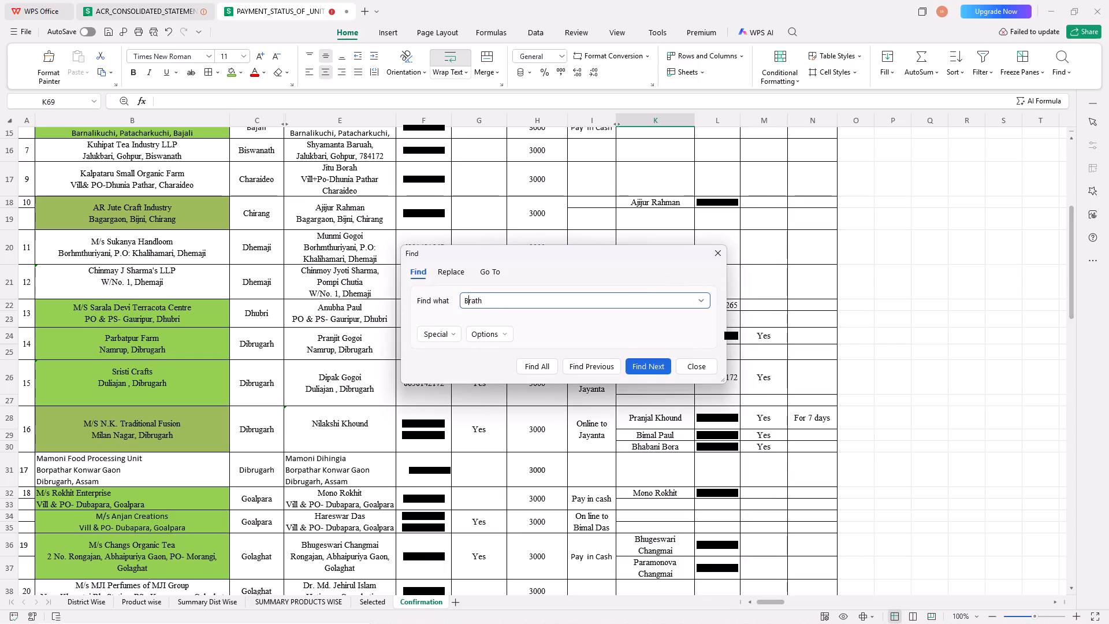
{"action": "left_click", "coordinate": [474, 300]}
{"action": "left_click", "coordinate": [472, 299]}
{"action": "key", "text": "e"}
{"action": "left_click", "coordinate": [654, 365]}
{"action": "left_click", "coordinate": [124, 563]}
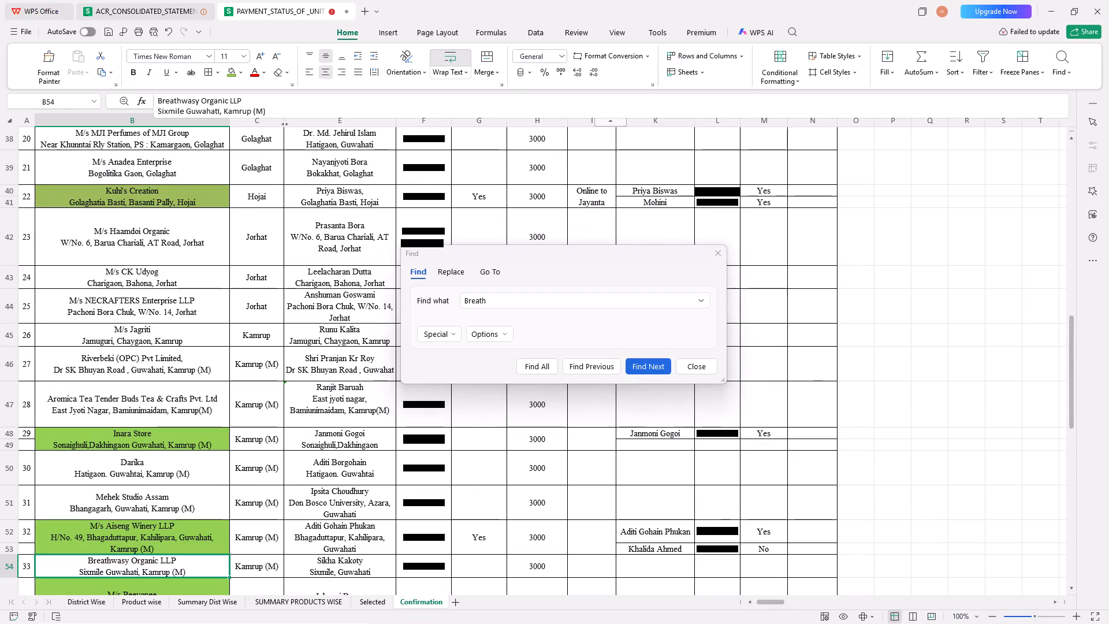
{"action": "left_click", "coordinate": [232, 69]}
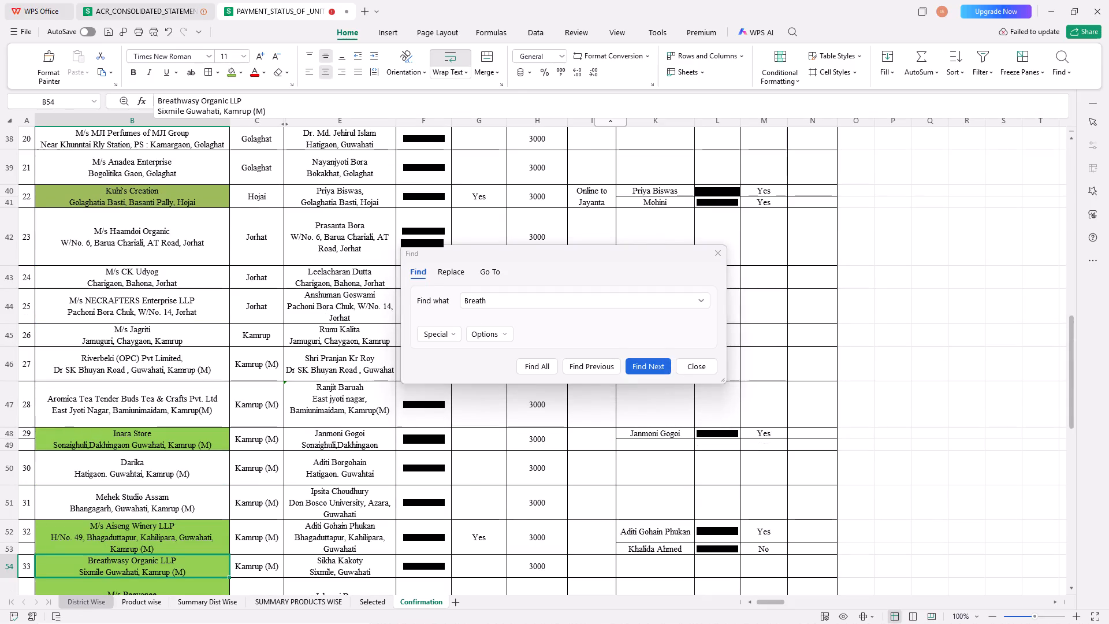
Insert one row below the Breathwasy Organic LLP row.
{"action": "scroll", "coordinate": [172, 558], "scroll_direction": "down", "scroll_amount": 1}
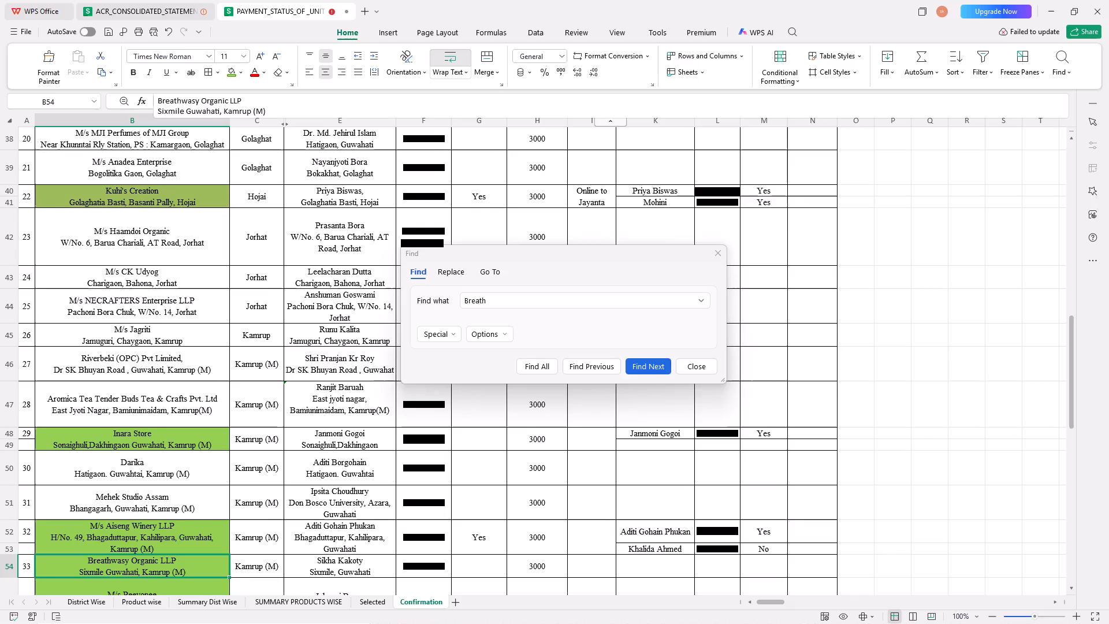
{"action": "left_click", "coordinate": [494, 528]}
{"action": "left_click", "coordinate": [575, 528]}
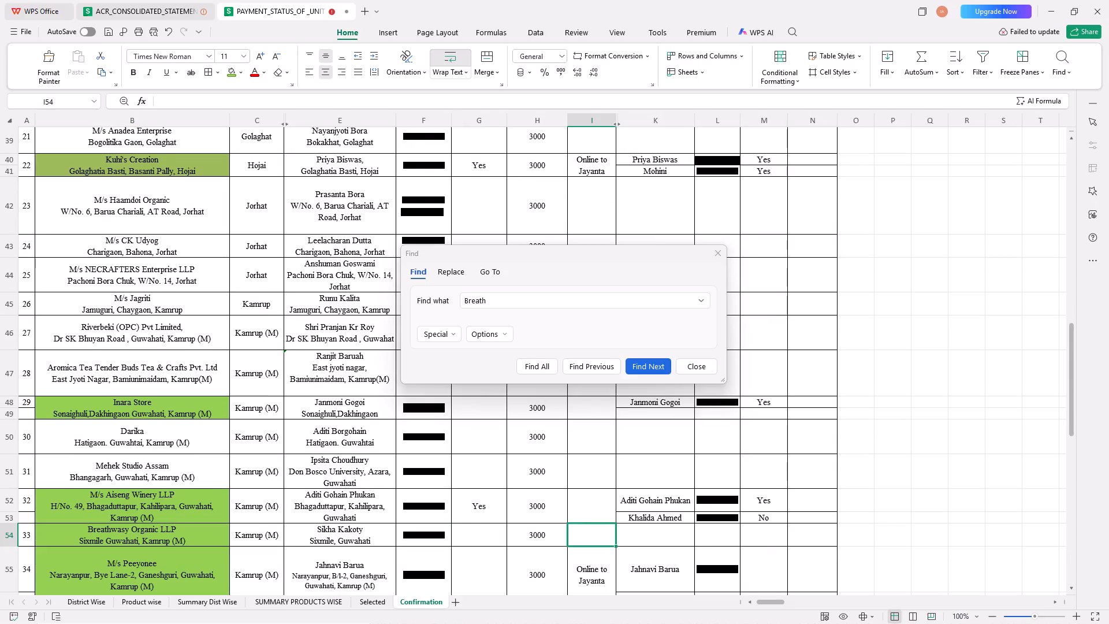
{"action": "left_click", "coordinate": [10, 537]}
{"action": "right_click", "coordinate": [5, 537]}
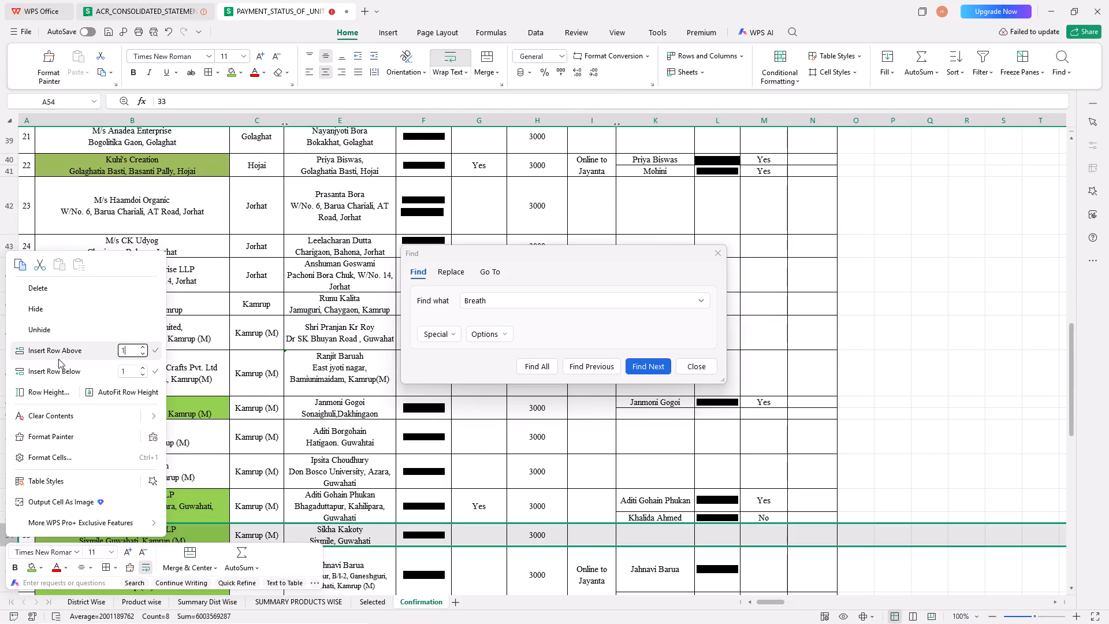
{"action": "left_click", "coordinate": [66, 373]}
{"action": "left_click", "coordinate": [134, 540]}
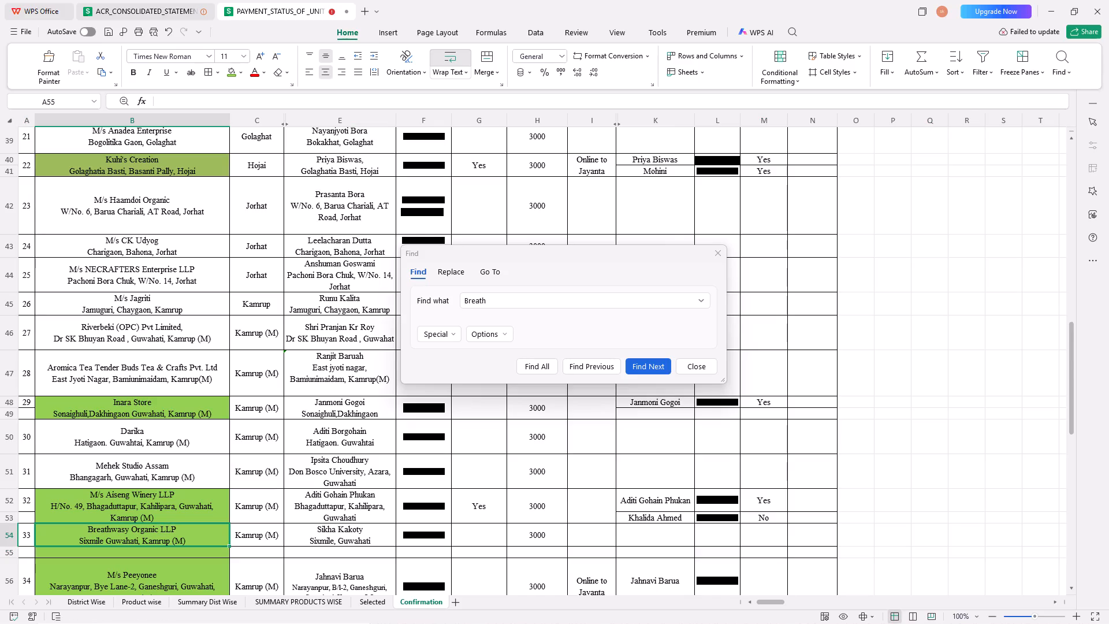
Enter "Online to Jayanta" as the payment detail for Breathwasy Organic LLP in column I.
{"action": "left_click", "coordinate": [522, 546]}
{"action": "left_click", "coordinate": [605, 536]}
{"action": "double_click", "coordinate": [575, 532]}
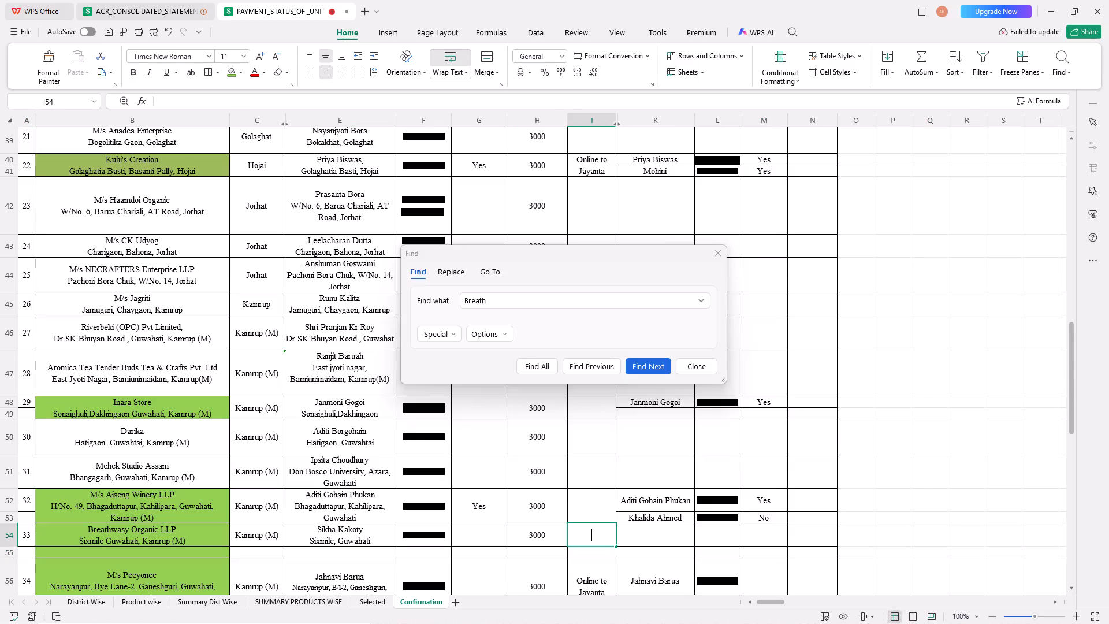
{"action": "type", "text": "On line to Ja"}
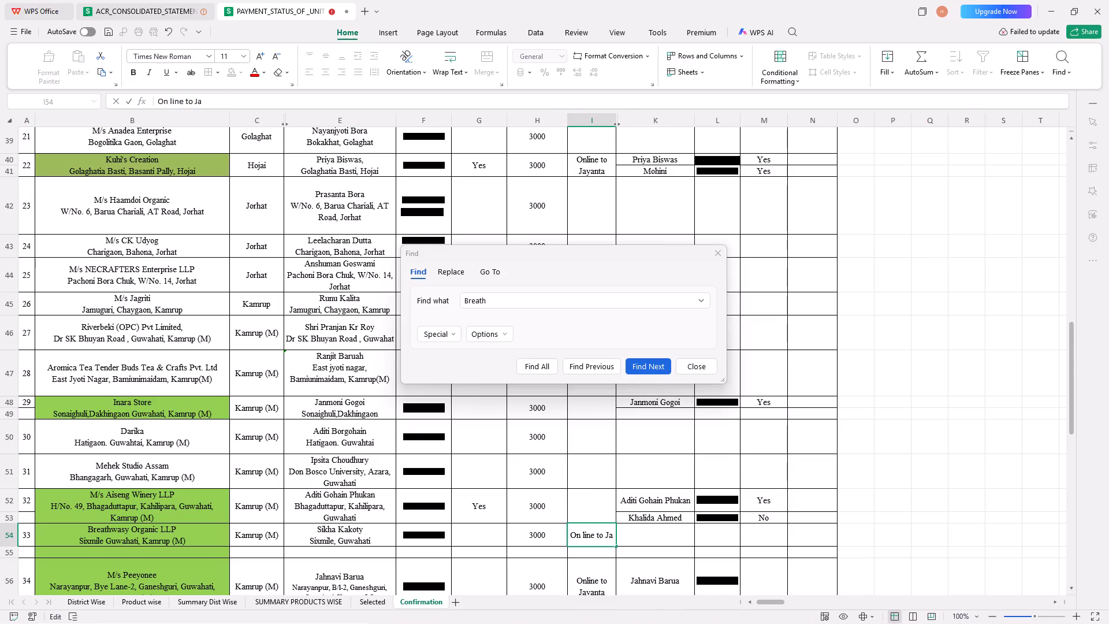
{"action": "left_click", "coordinate": [591, 586]}
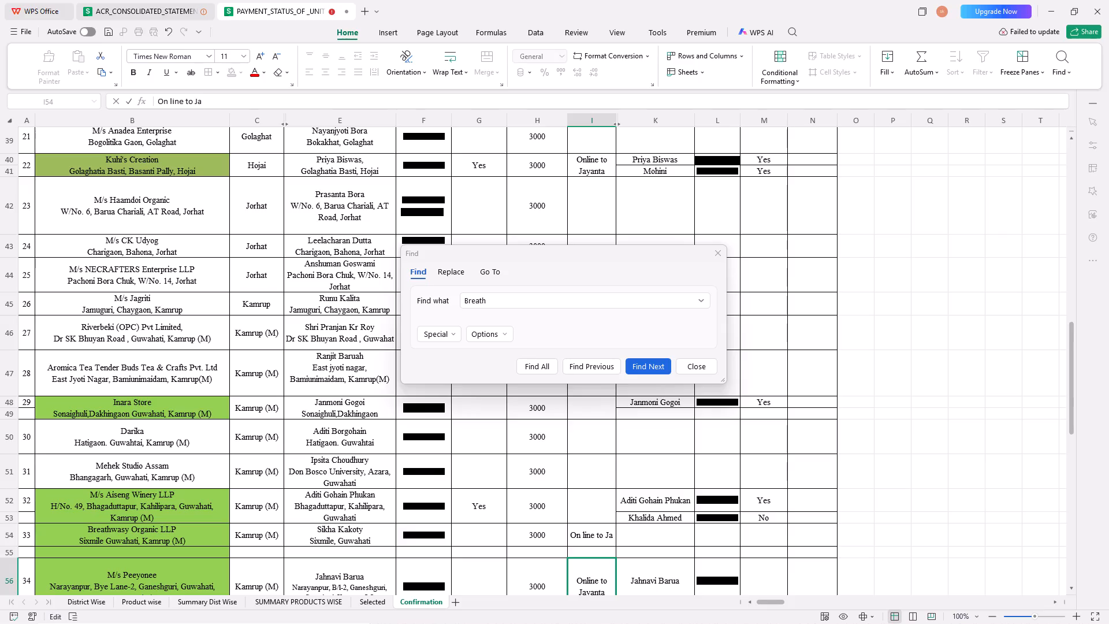
{"action": "left_click", "coordinate": [596, 551]}
{"action": "double_click", "coordinate": [615, 532]}
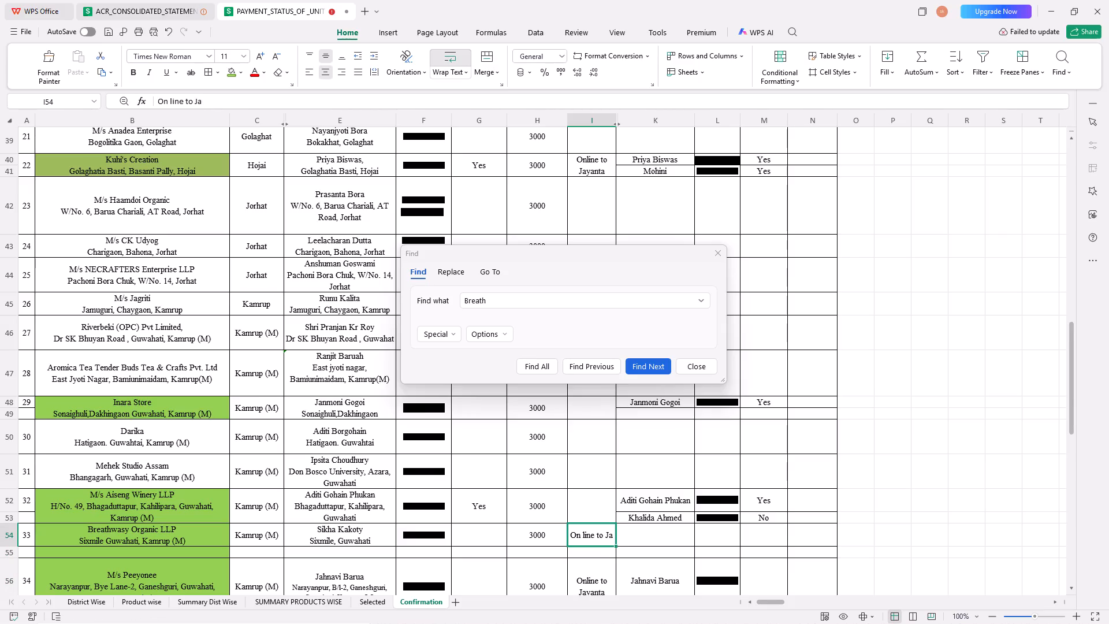
{"action": "double_click", "coordinate": [611, 535]}
{"action": "left_click", "coordinate": [613, 533]}
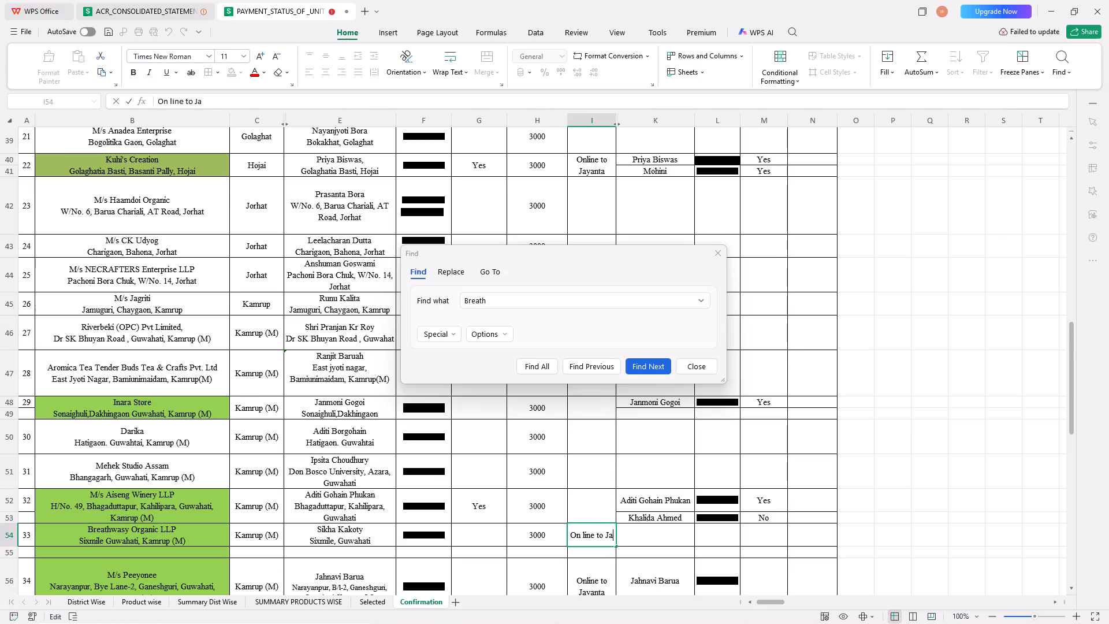
{"action": "left_click", "coordinate": [582, 535]}
{"action": "key", "text": "BackSpace"}
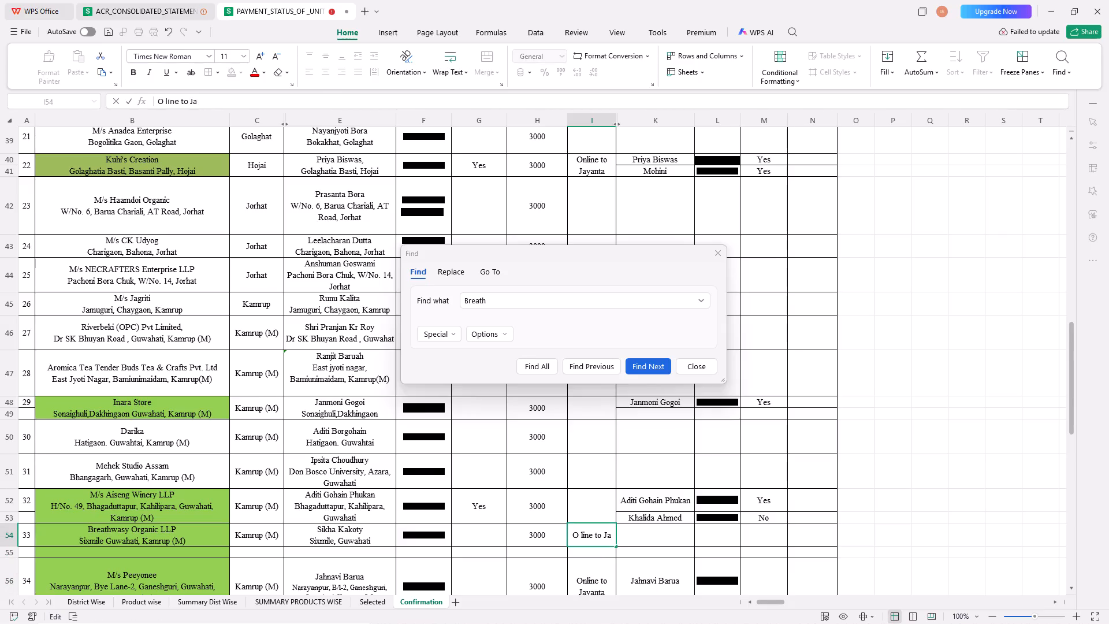
{"action": "left_click", "coordinate": [582, 534]}
{"action": "key", "text": "BackSpace"}
{"action": "key", "text": "BackSpace"}
{"action": "type", "text": "nl"}
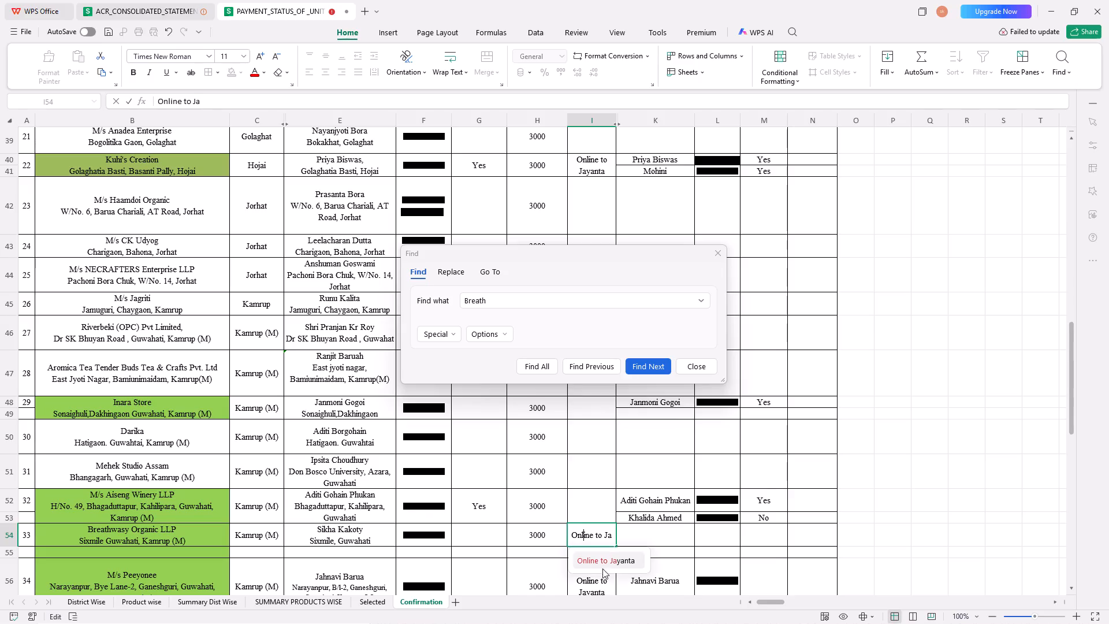
{"action": "left_click", "coordinate": [602, 568]}
{"action": "left_click", "coordinate": [631, 528]}
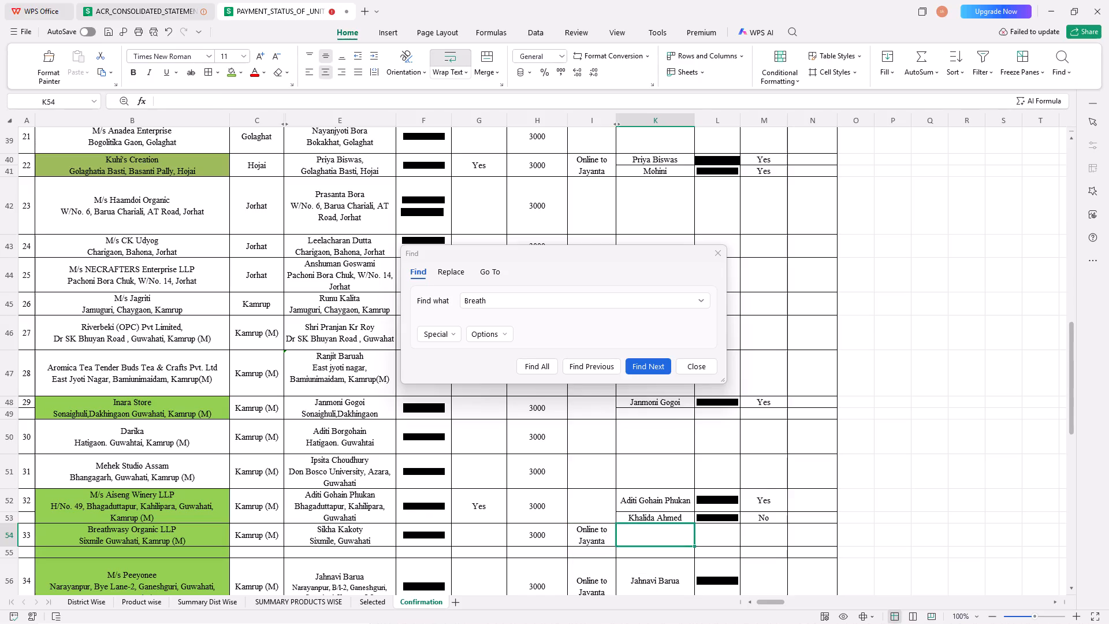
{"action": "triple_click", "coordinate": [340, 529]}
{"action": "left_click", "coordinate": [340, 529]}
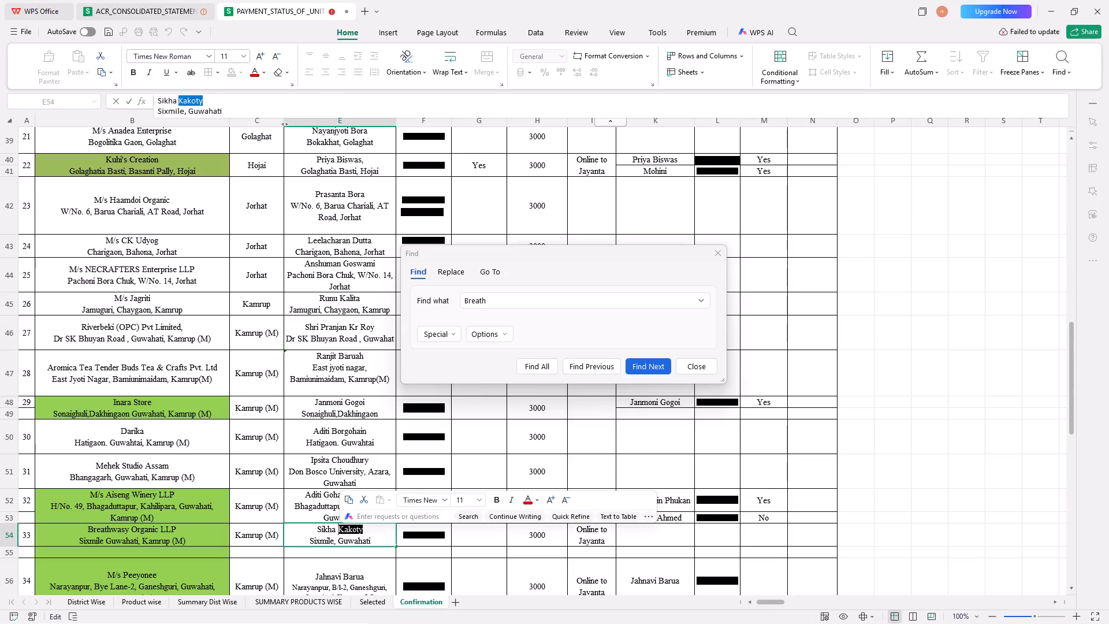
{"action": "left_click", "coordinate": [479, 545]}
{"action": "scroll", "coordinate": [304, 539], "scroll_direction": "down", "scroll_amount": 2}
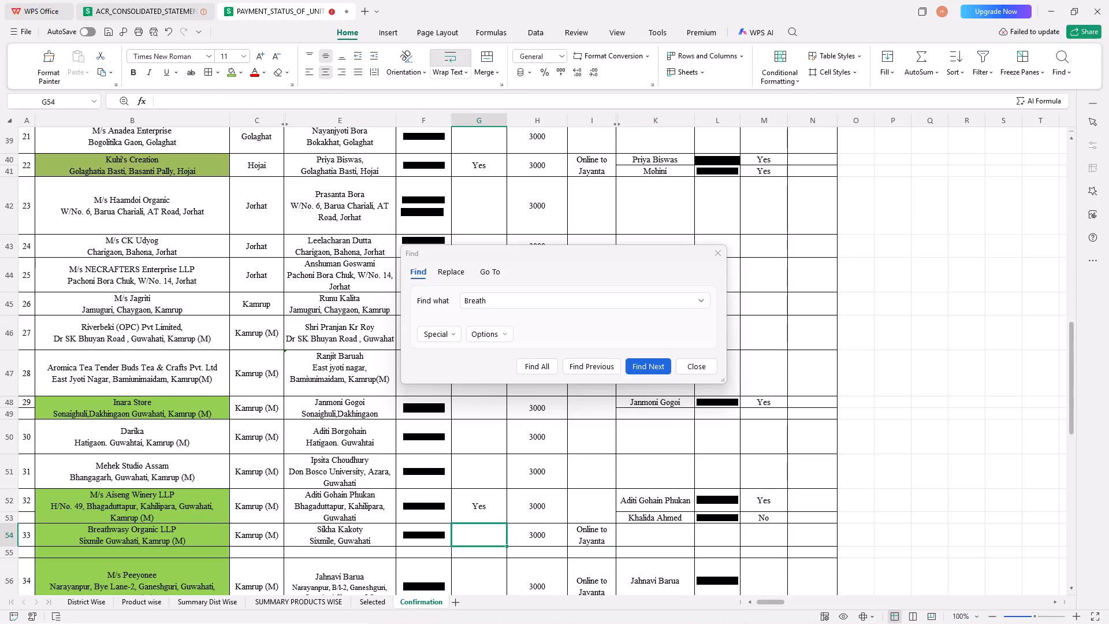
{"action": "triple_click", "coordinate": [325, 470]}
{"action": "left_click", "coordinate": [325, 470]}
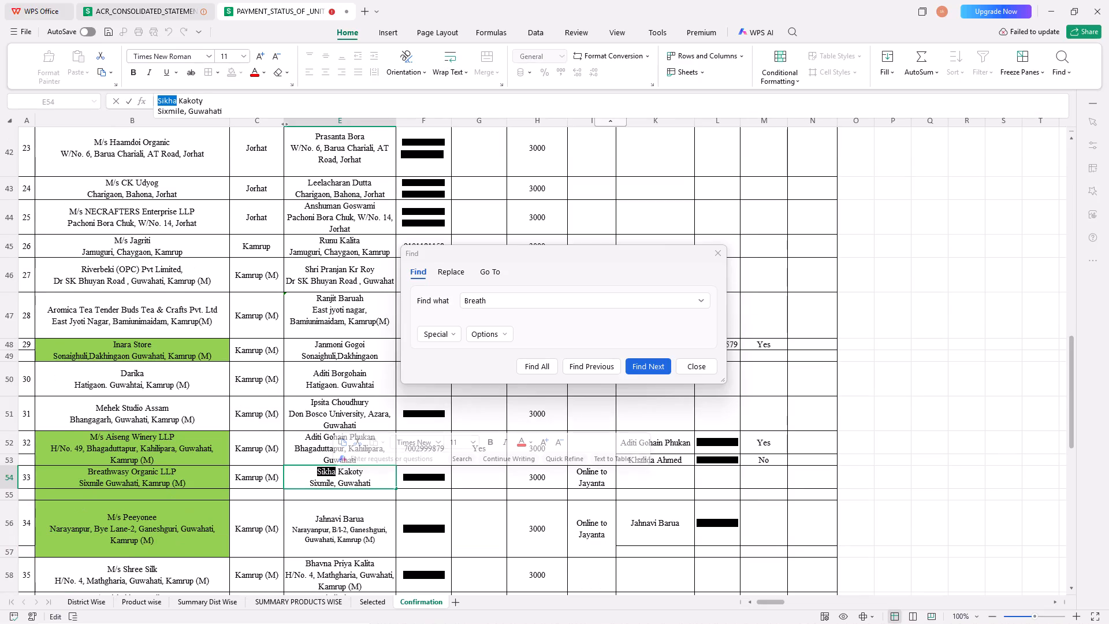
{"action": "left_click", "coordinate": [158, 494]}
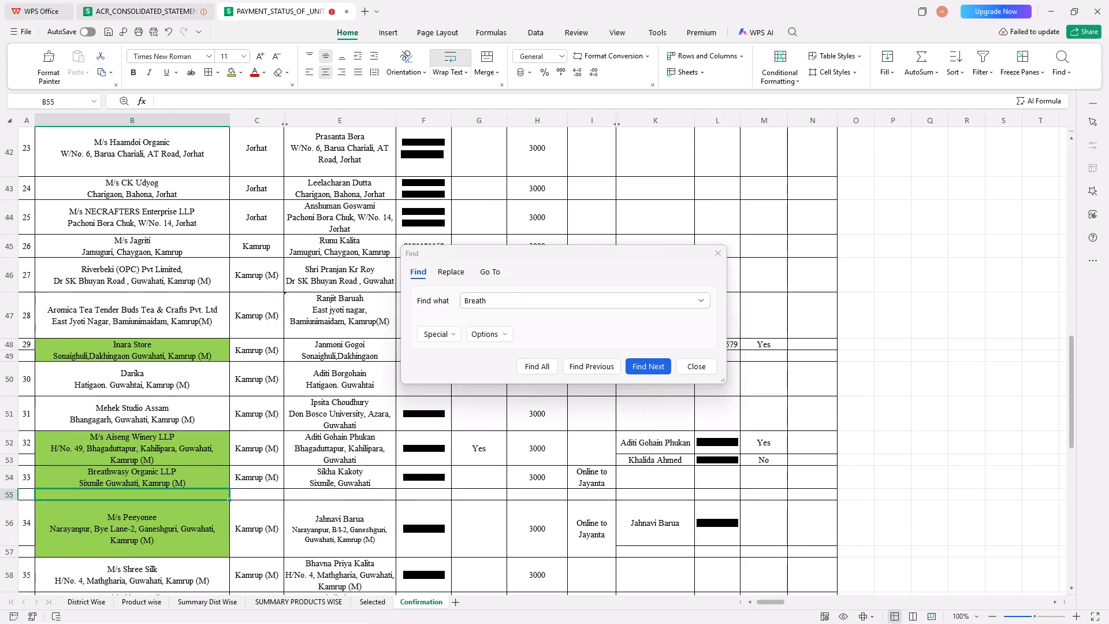
Find the M/s Artisan Herb entry by searching for "Artisan" and fill its name cell green.
{"action": "left_click_drag", "start_coordinate": [494, 302], "coordinate": [388, 295]}
{"action": "key", "text": "BackSpace"}
{"action": "type", "text": "Artisan"}
{"action": "key", "text": "Return"}
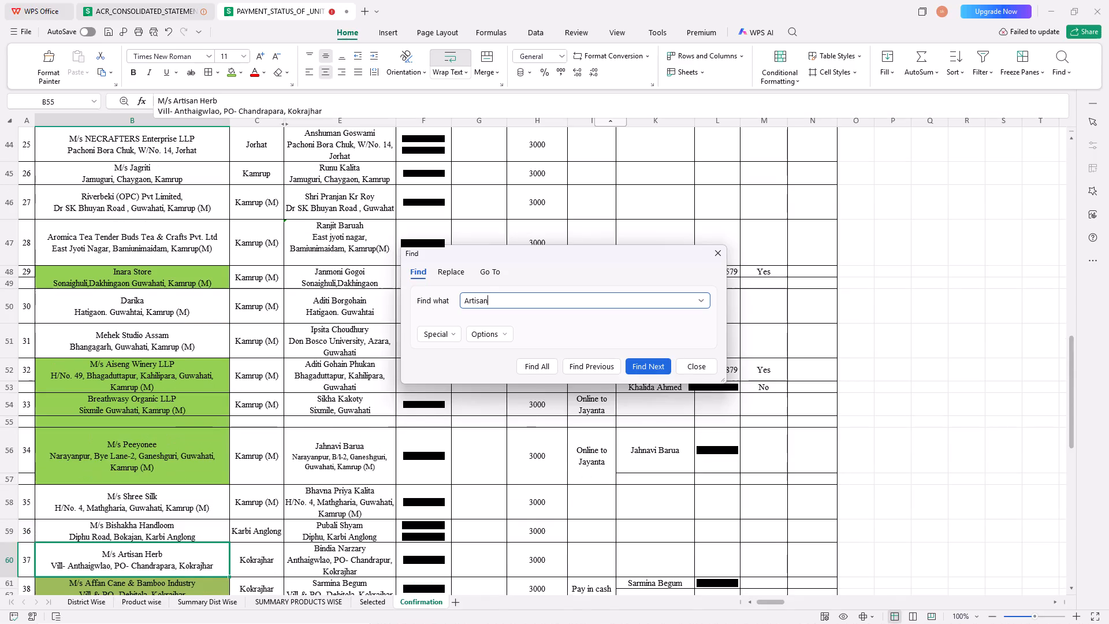
{"action": "triple_click", "coordinate": [166, 555]}
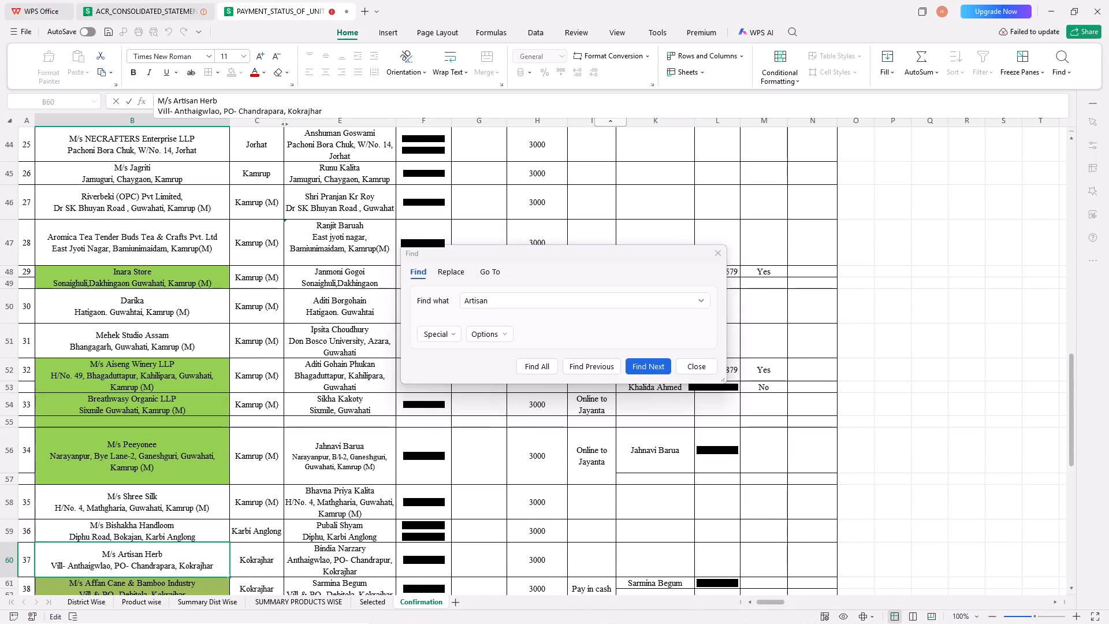
{"action": "left_click", "coordinate": [488, 560]}
{"action": "left_click", "coordinate": [578, 555]}
{"action": "left_click", "coordinate": [129, 565]}
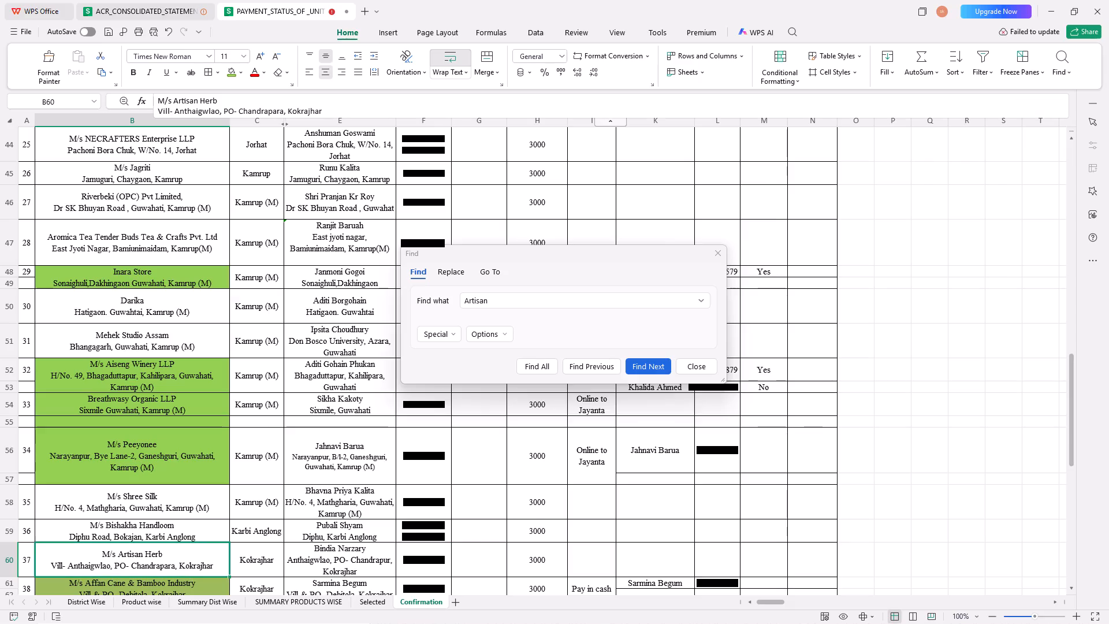
{"action": "left_click", "coordinate": [231, 70]}
Enter "Pay in Cash" as the payment detail for M/s Artisan Herb in column I.
{"action": "left_click", "coordinate": [418, 560]}
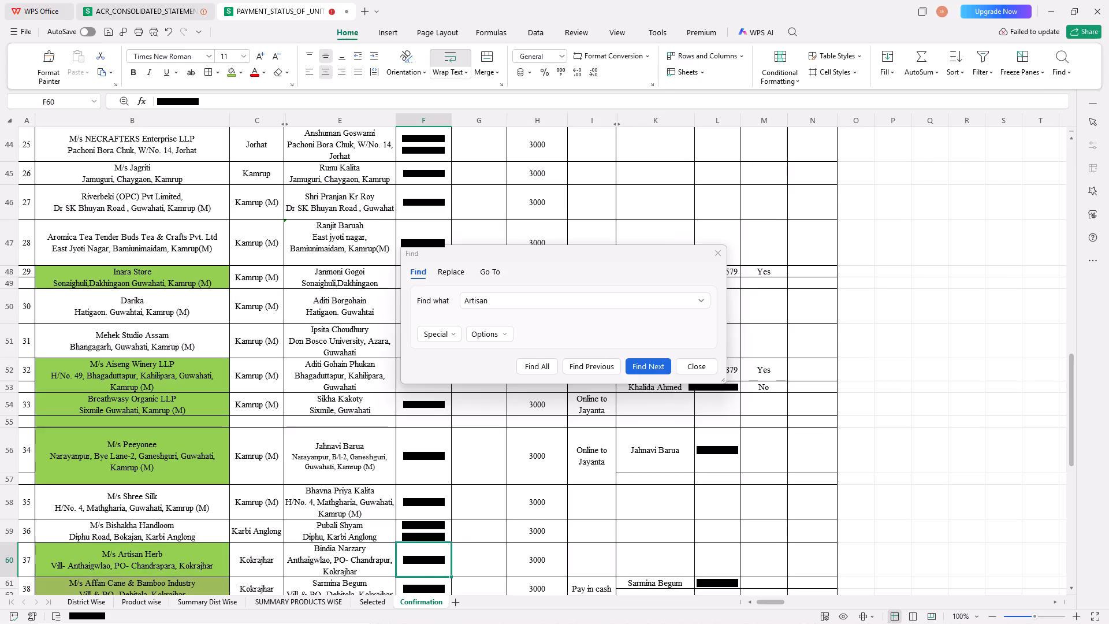
{"action": "left_click", "coordinate": [543, 561]}
{"action": "left_click", "coordinate": [583, 559]}
{"action": "type", "text": "Pay"}
{"action": "left_click", "coordinate": [628, 577]}
{"action": "left_click", "coordinate": [640, 554]}
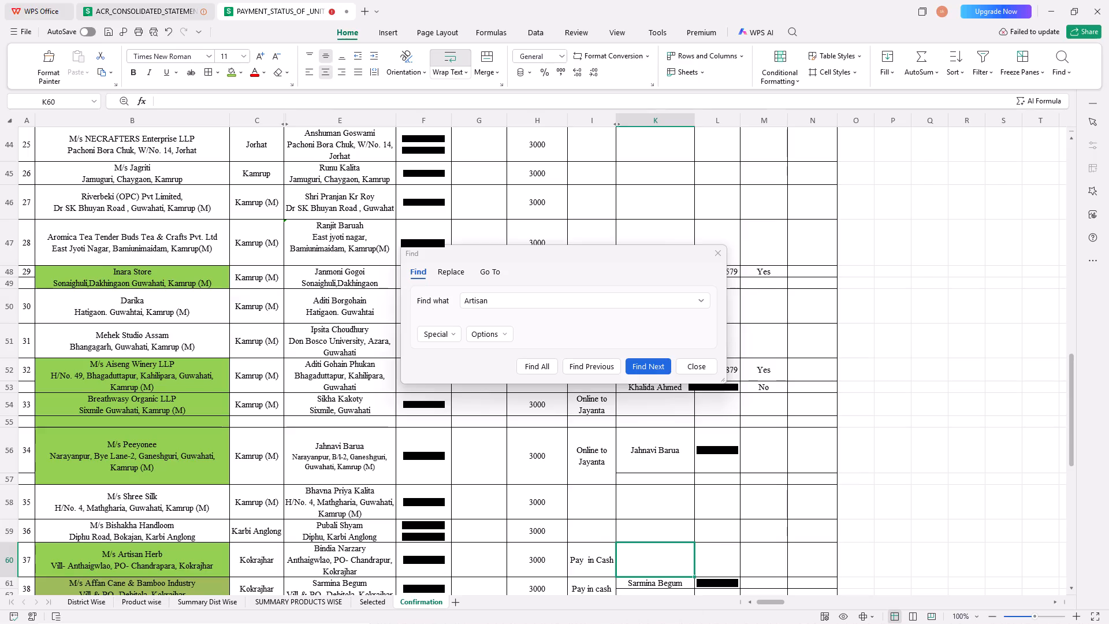
Search the sheet for "Changs" and check the payment entry of M/s Changs Organic Tea.
{"action": "left_click_drag", "start_coordinate": [505, 299], "coordinate": [408, 284]}
{"action": "key", "text": "BackSpace"}
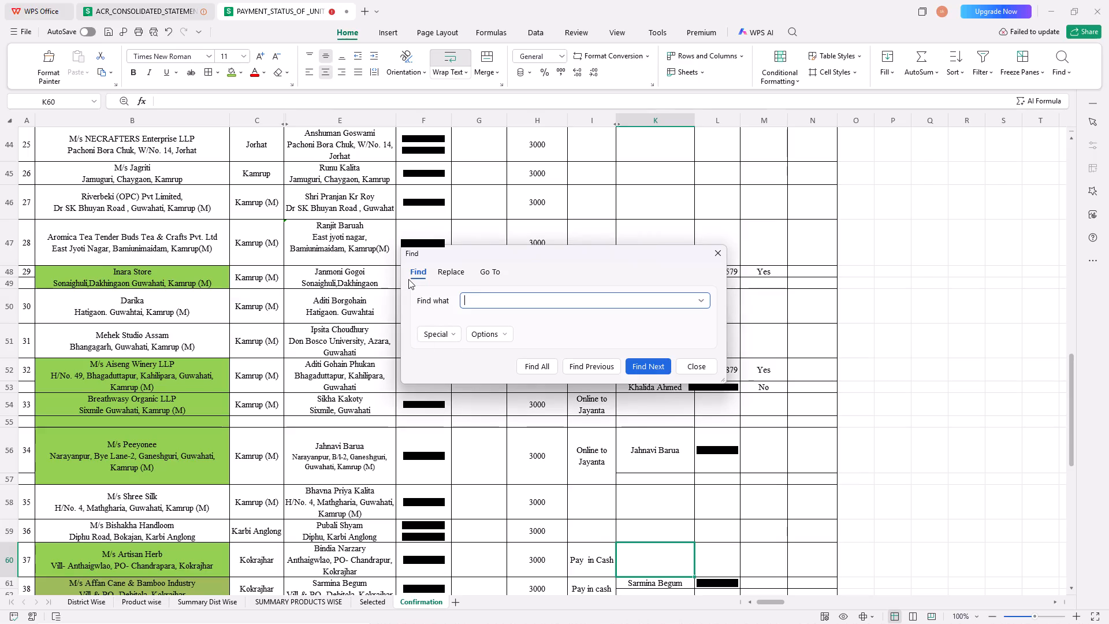
{"action": "type", "text": "Chanf"}
{"action": "key", "text": "BackSpace"}
{"action": "type", "text": "gs"}
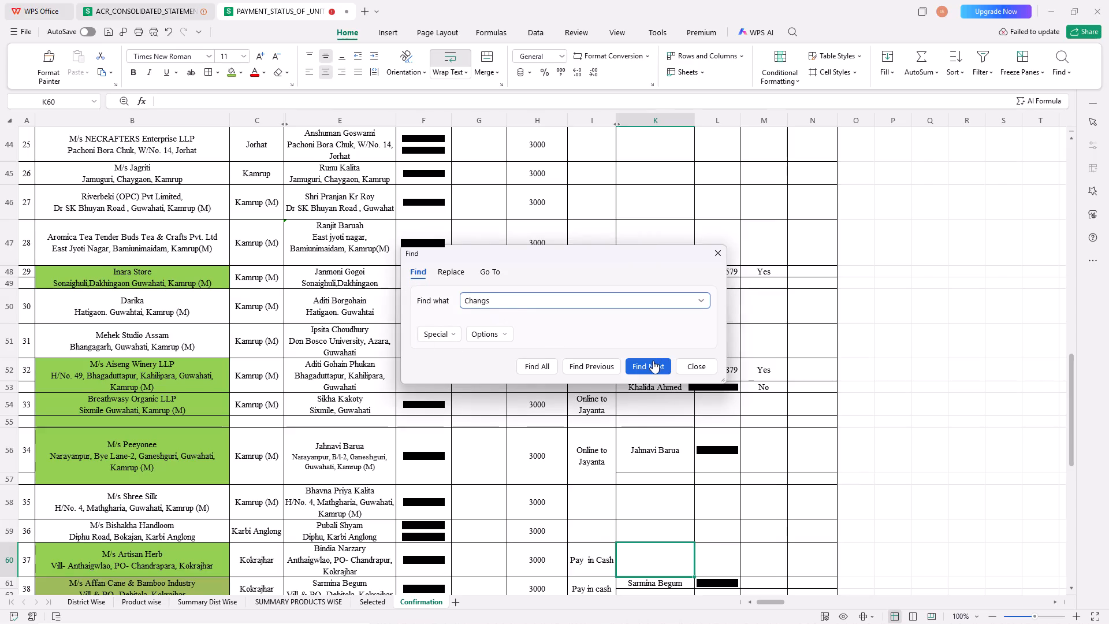
{"action": "left_click", "coordinate": [653, 361]}
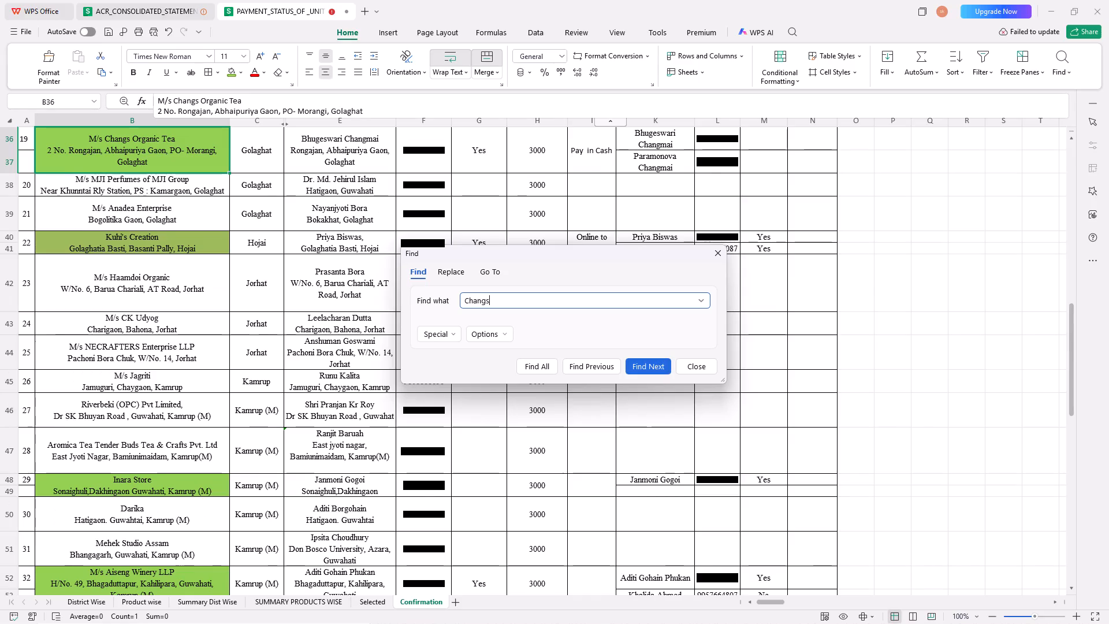
{"action": "left_click", "coordinate": [698, 367]}
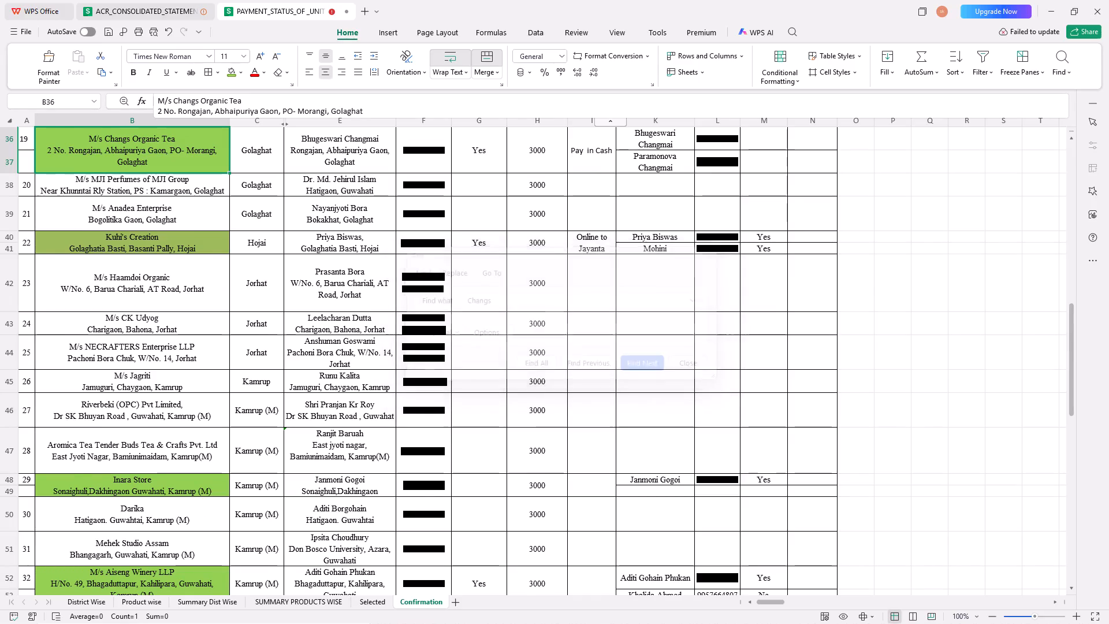
{"action": "scroll", "coordinate": [391, 226], "scroll_direction": "up", "scroll_amount": 2}
{"action": "scroll", "coordinate": [381, 272], "scroll_direction": "up", "scroll_amount": 2}
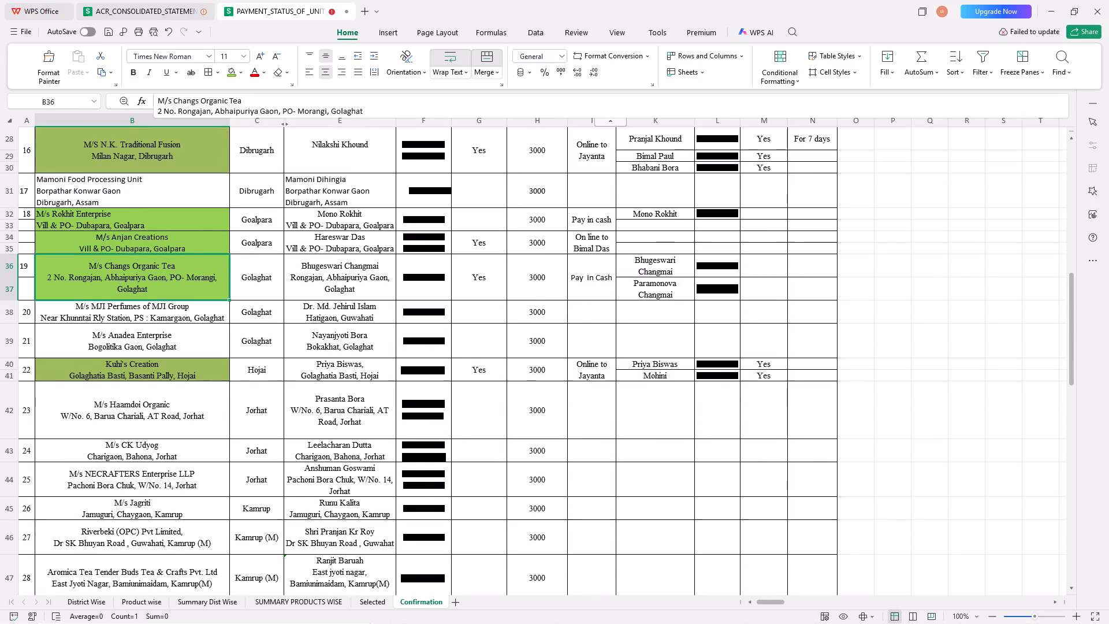
{"action": "left_click", "coordinate": [590, 284]}
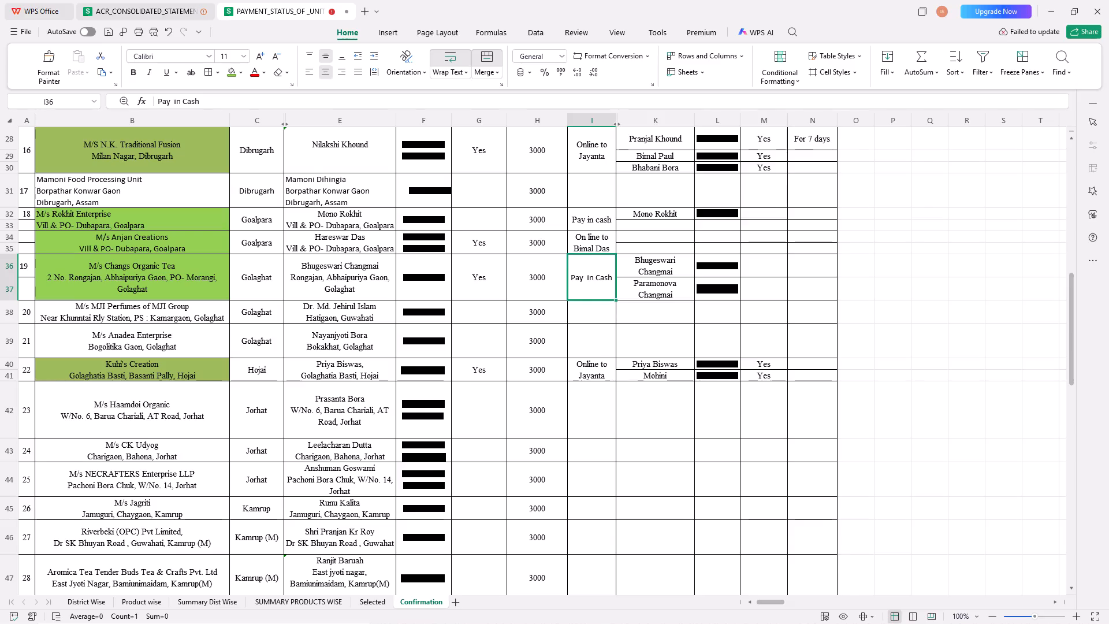
Search the sheet for "Parampara" to locate the M/s Parampara Assam Craftss entry.
{"action": "key", "text": "ctrl+f"}
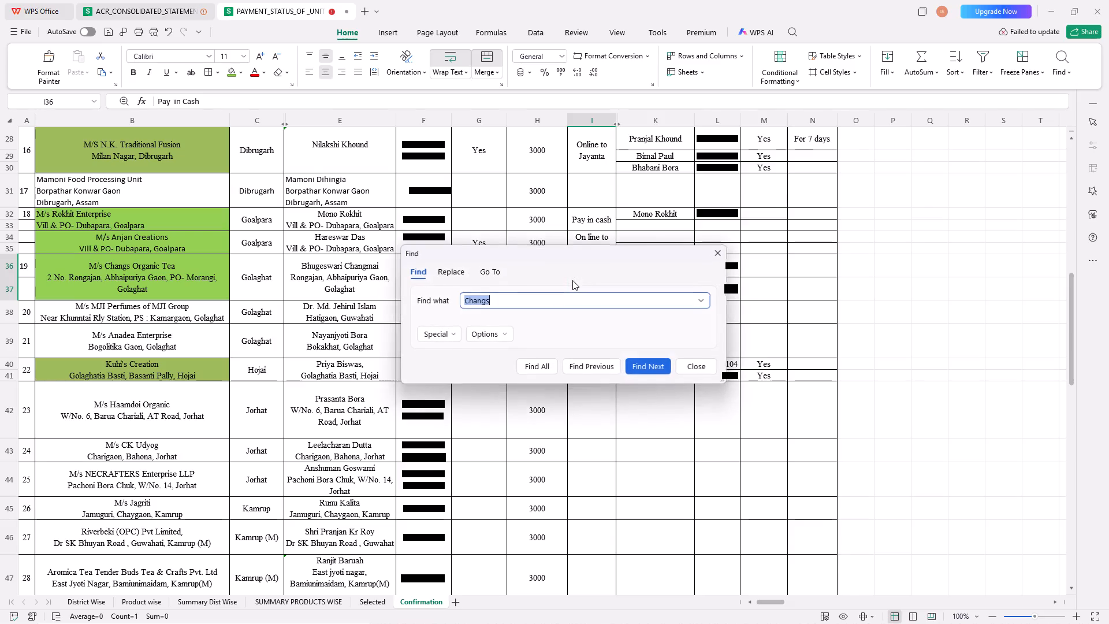
{"action": "type", "text": "Parampa"}
{"action": "type", "text": "r5a"}
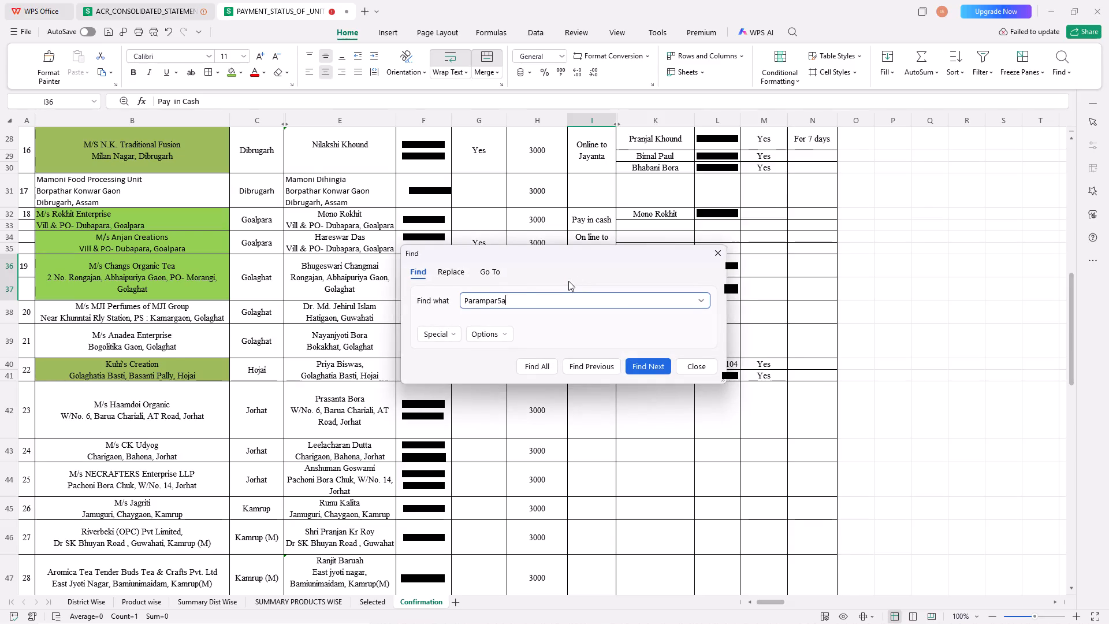
{"action": "key", "text": "BackSpace"}
{"action": "key", "text": "BackSpace"}
{"action": "type", "text": "ra"}
{"action": "left_click", "coordinate": [660, 362]}
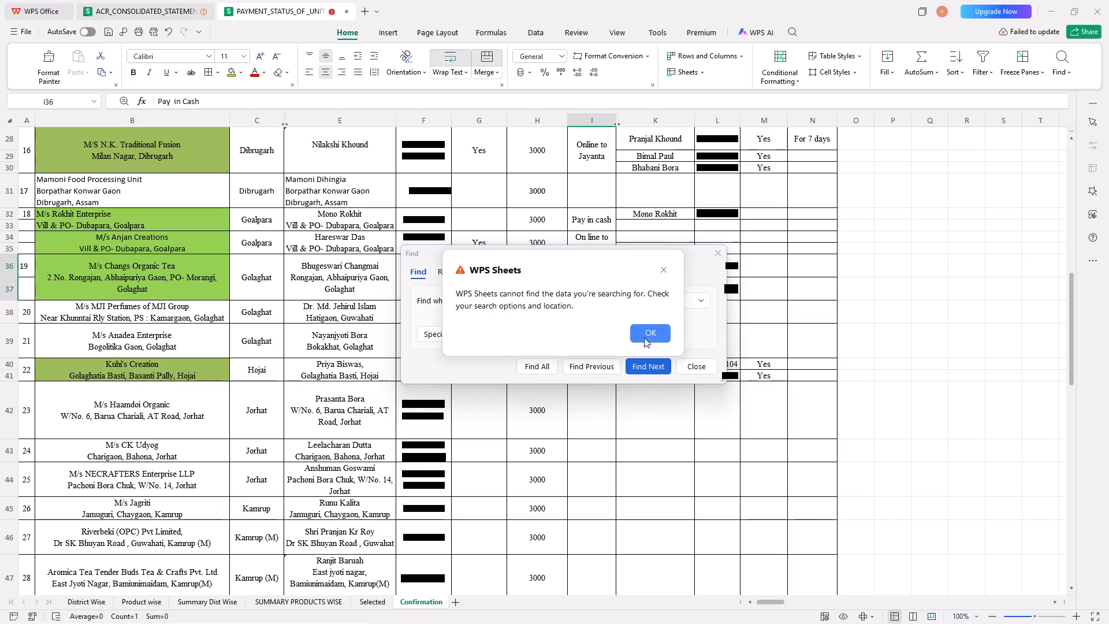
{"action": "left_click", "coordinate": [646, 331]}
{"action": "left_click", "coordinate": [500, 299]}
{"action": "key", "text": "BackSpace"}
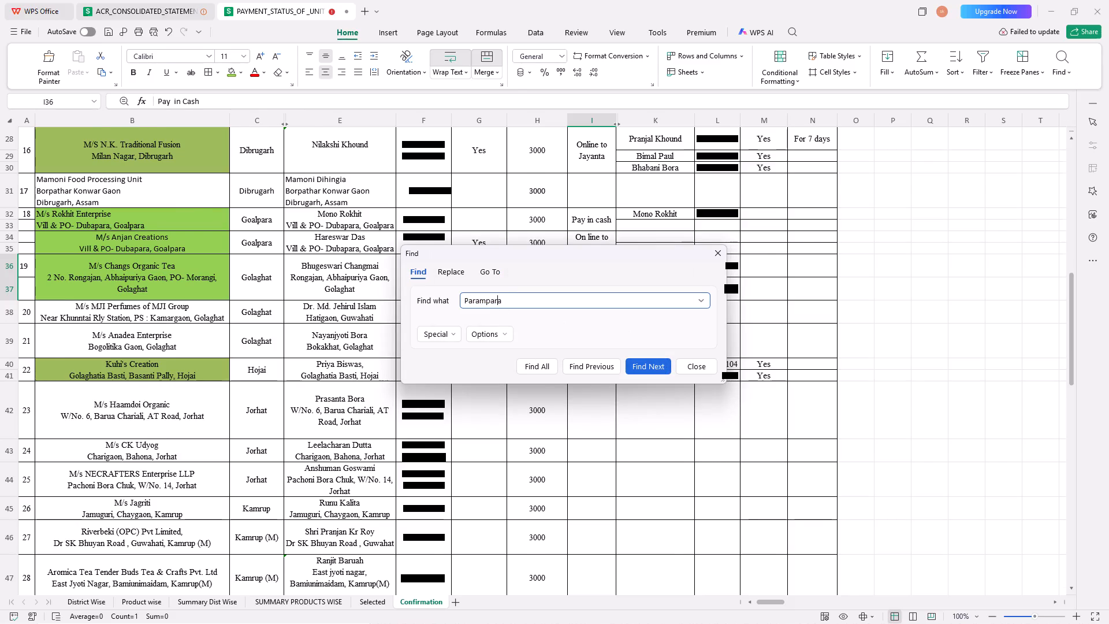
{"action": "key", "text": "Return"}
{"action": "key", "text": "Return"}
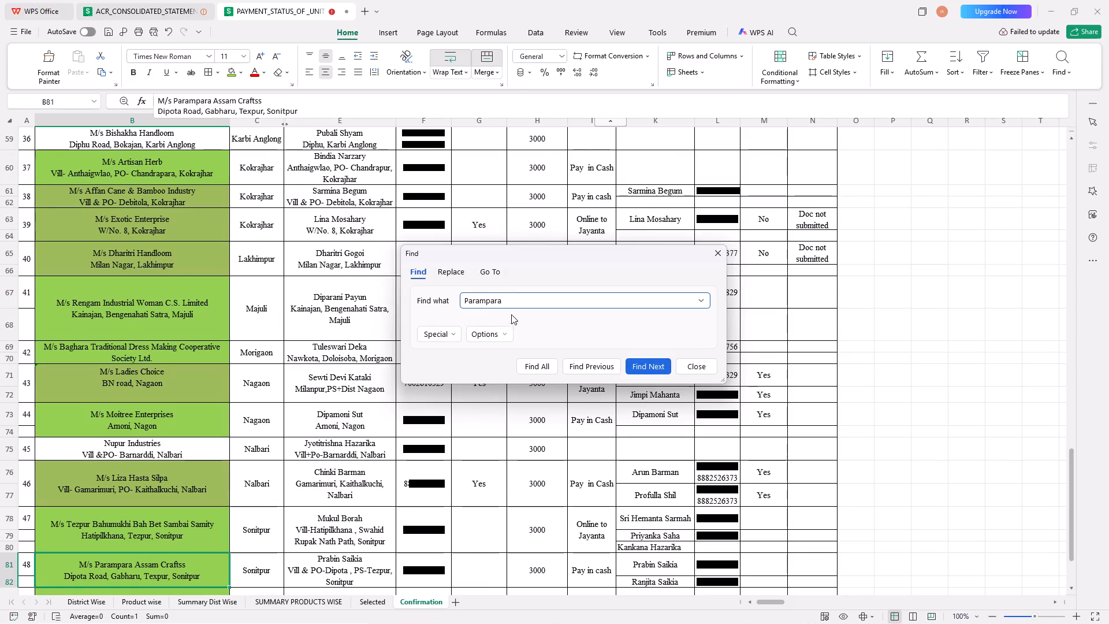
{"action": "left_click", "coordinate": [659, 366]}
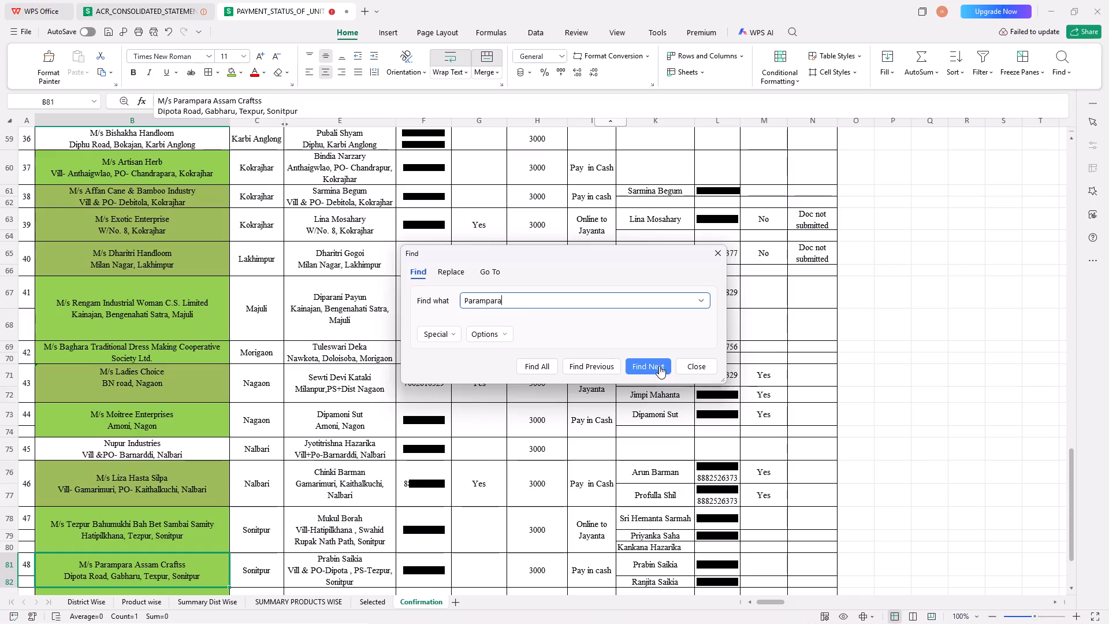
Search again with the shorter term "Param" and check the payment entry of M/s Parampara Assam Craftss.
{"action": "left_click", "coordinate": [518, 302]}
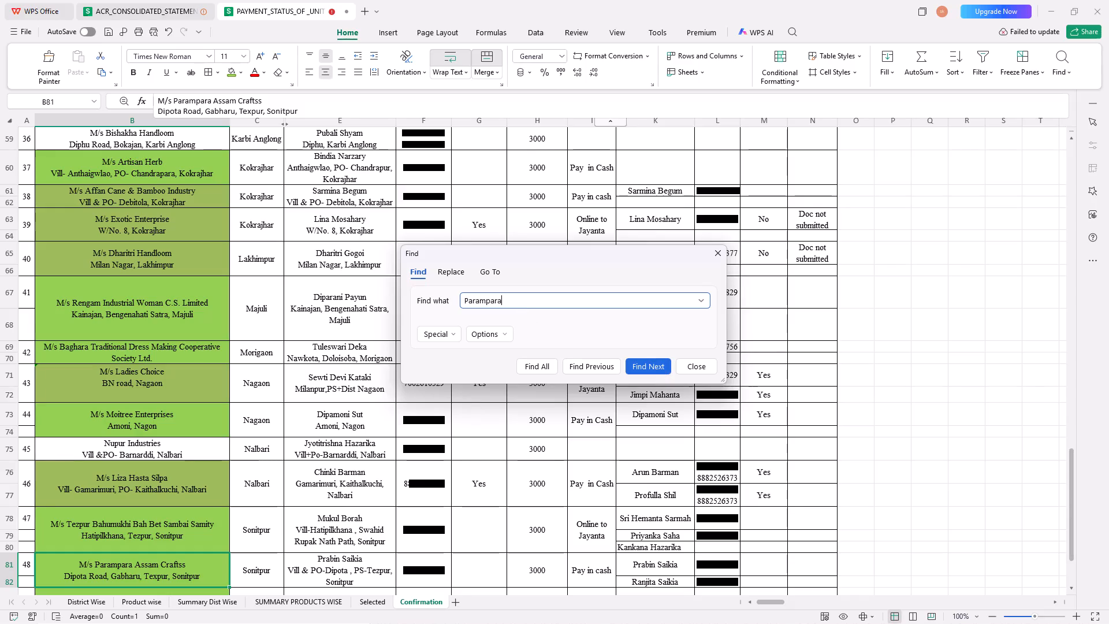
{"action": "key", "text": "BackSpace"}
{"action": "key", "text": "BackSpace"}
{"action": "key", "text": "BackSpace"}
{"action": "key", "text": "BackSpace"}
{"action": "left_click", "coordinate": [658, 366]}
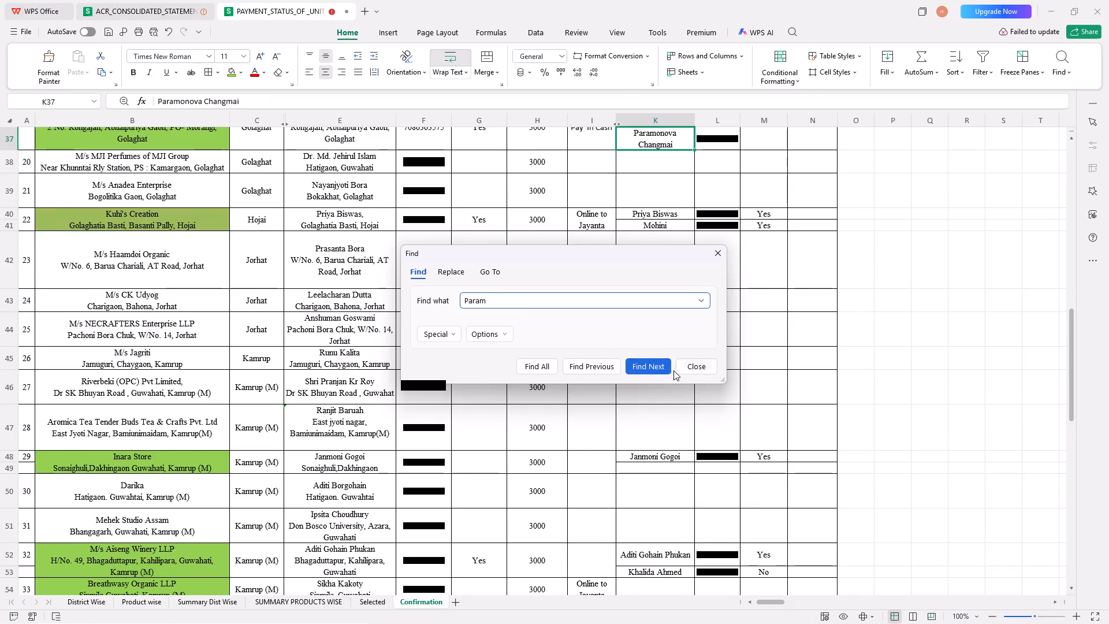
{"action": "left_click", "coordinate": [646, 364]}
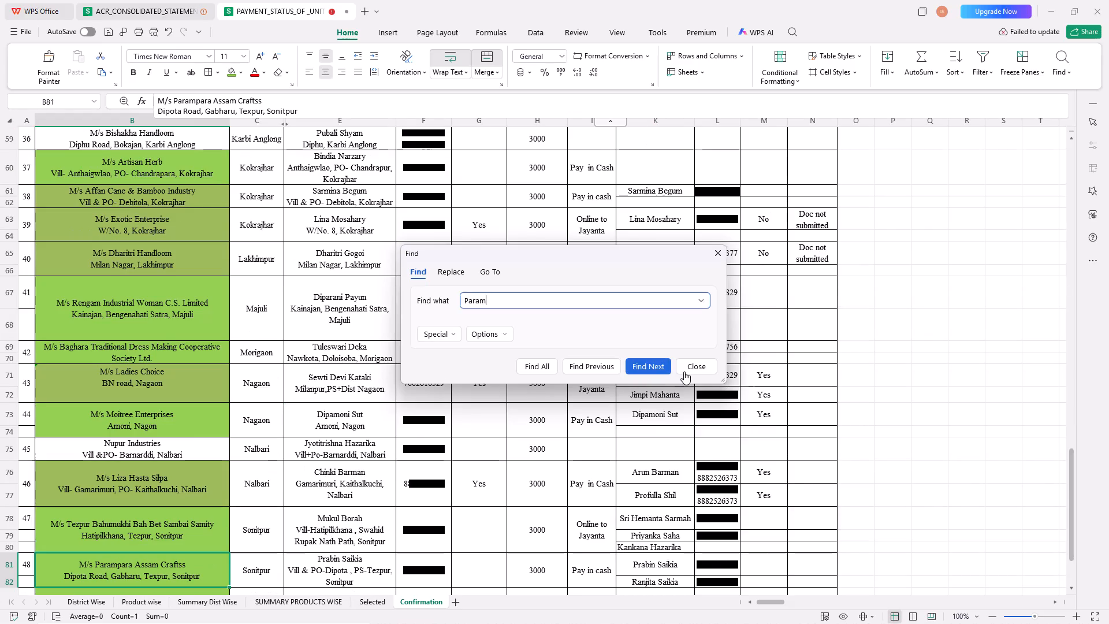
{"action": "left_click", "coordinate": [689, 365]}
{"action": "left_click", "coordinate": [339, 566]}
{"action": "left_click", "coordinate": [534, 564]}
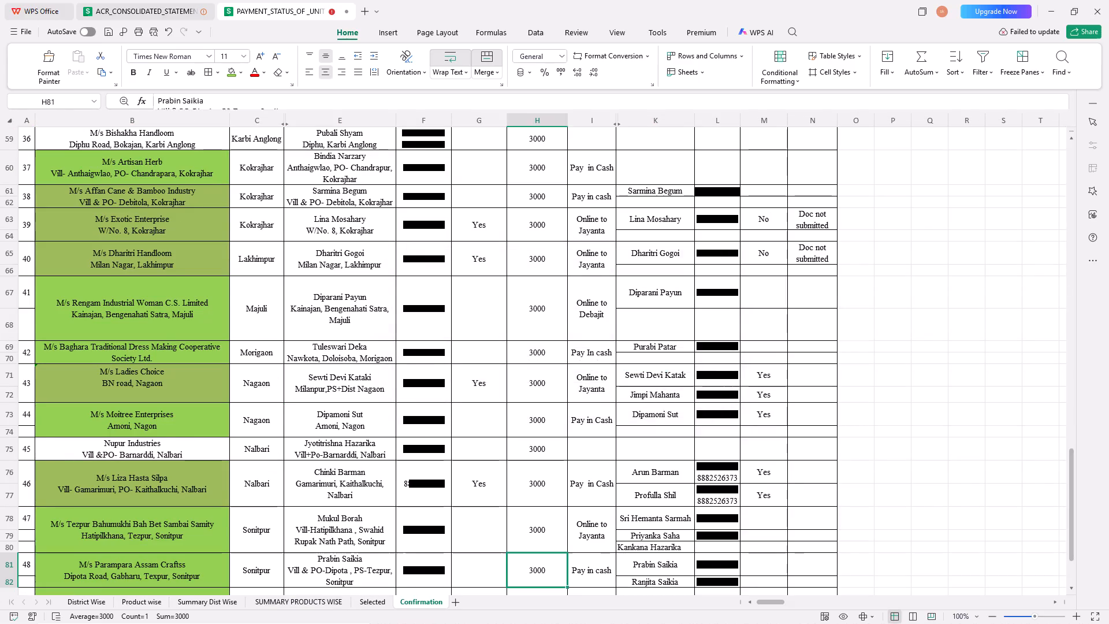
{"action": "left_click", "coordinate": [574, 572]}
Check the representative and payment entries of M/s Tezpur Bahumukhi Bah Bet Sambai Samity.
{"action": "scroll", "coordinate": [580, 558], "scroll_direction": "down", "scroll_amount": 1}
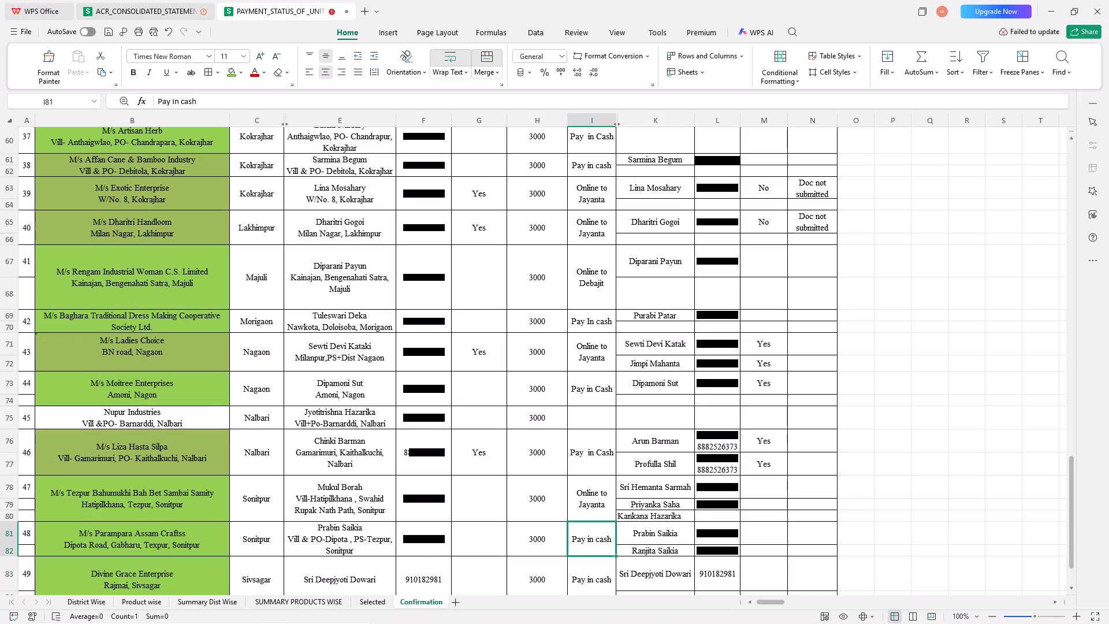
{"action": "left_click", "coordinate": [107, 500]}
{"action": "left_click", "coordinate": [619, 504]}
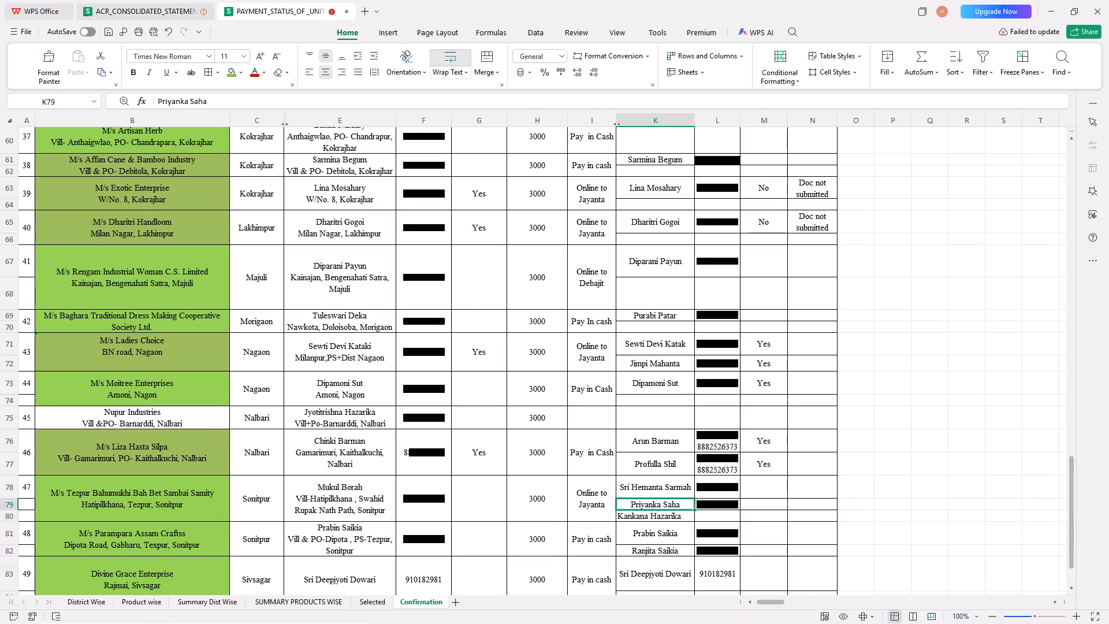
{"action": "left_click", "coordinate": [601, 497]}
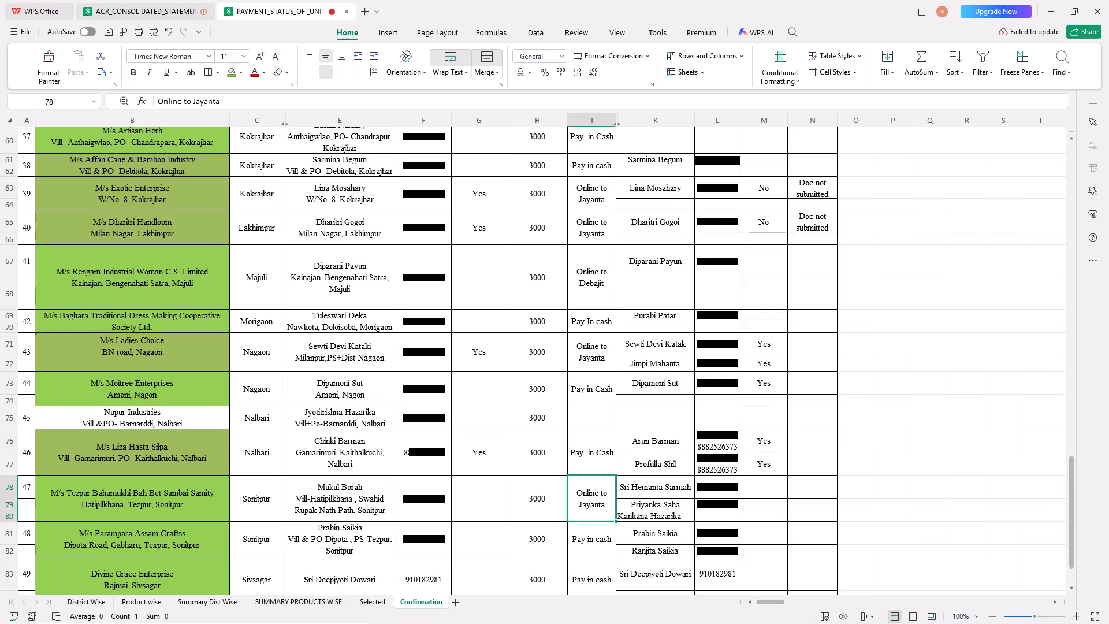
Find M/s Aiseng Winery LLP by searching for "Aiseng" and enter "Pay in Cash" as its payment detail in column I.
{"action": "key", "text": "ctrl+f"}
{"action": "type", "text": "Aiseng"}
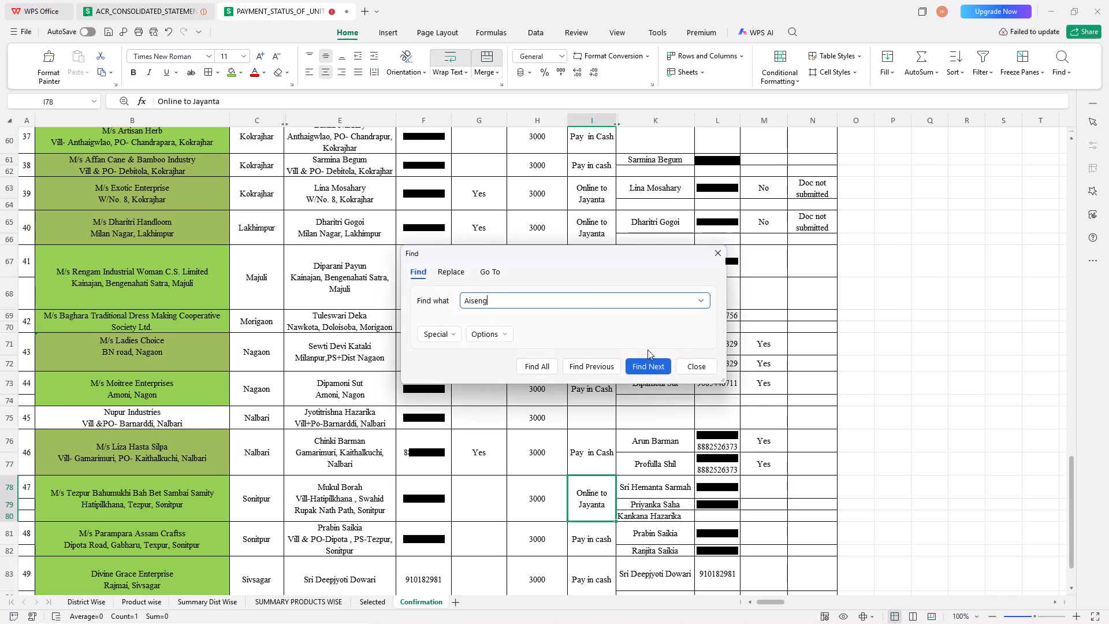
{"action": "left_click", "coordinate": [643, 364]}
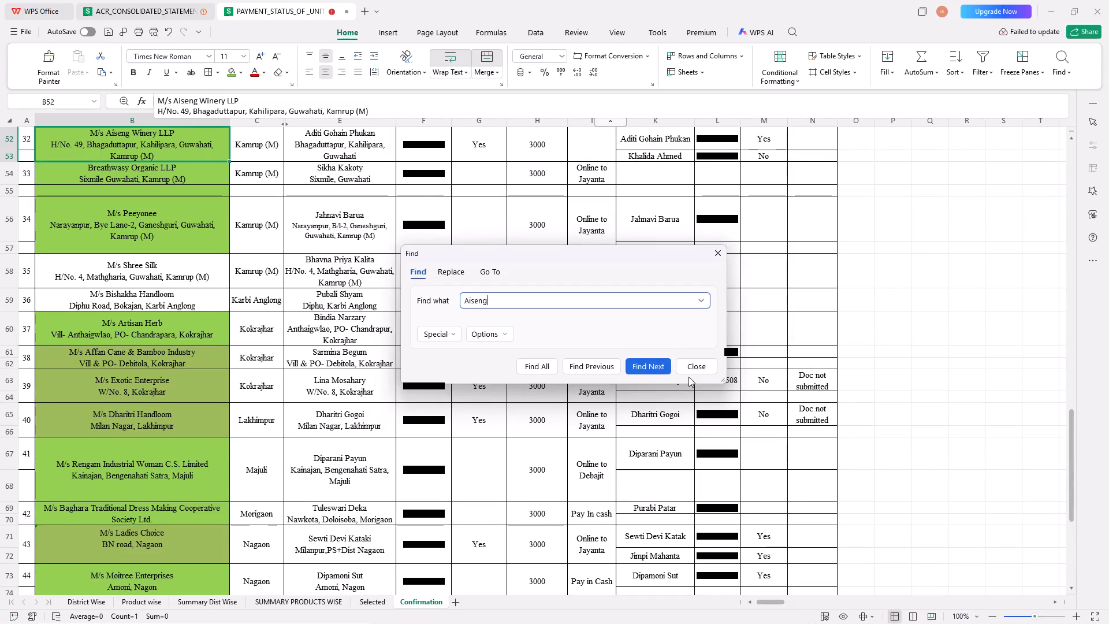
{"action": "left_click", "coordinate": [693, 365]}
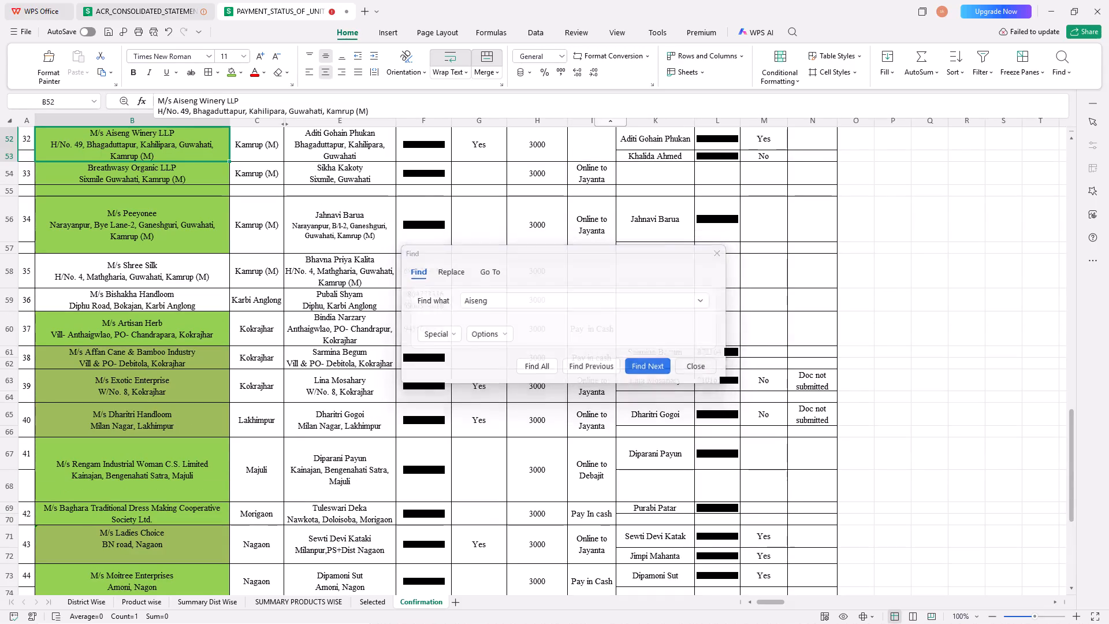
{"action": "scroll", "coordinate": [567, 327], "scroll_direction": "up", "scroll_amount": 3}
{"action": "left_click", "coordinate": [583, 240]}
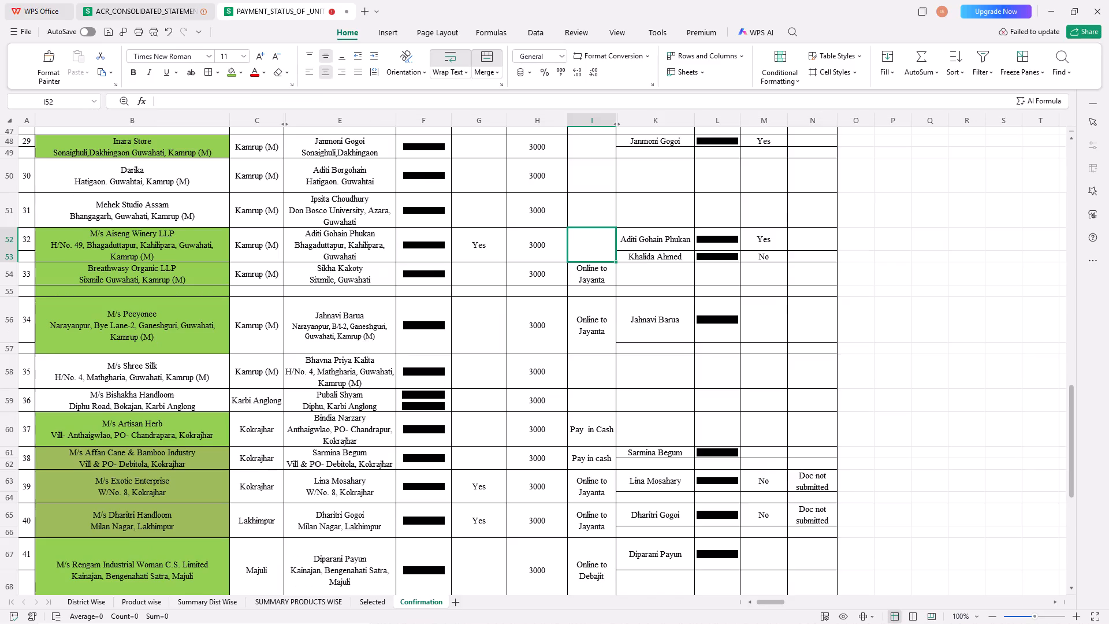
{"action": "type", "text": "Pay"}
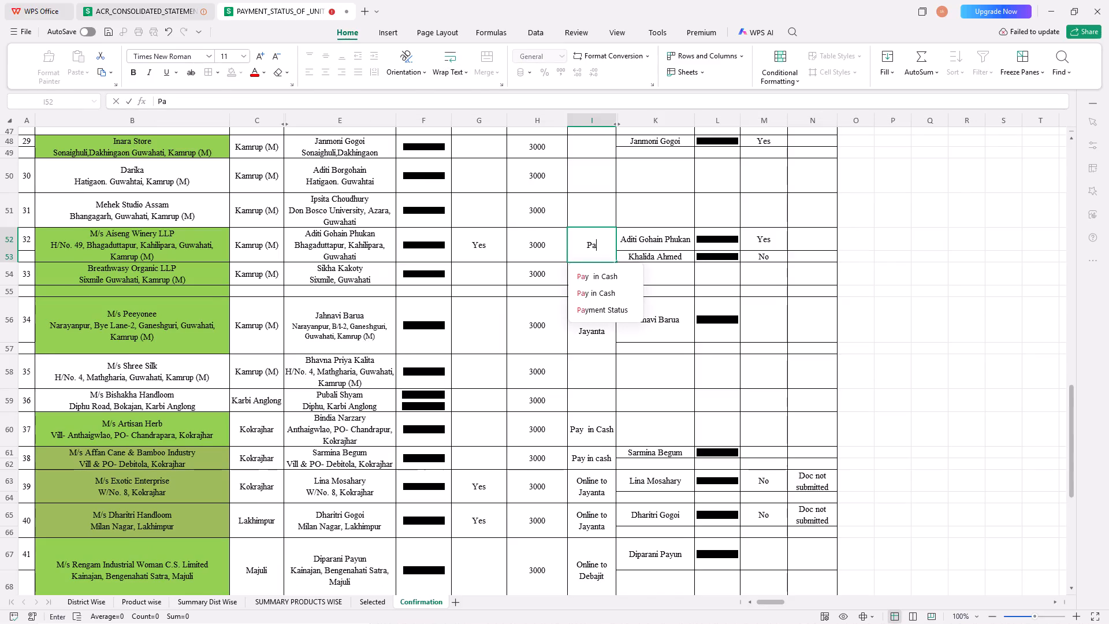
{"action": "key", "text": "space"}
{"action": "left_click", "coordinate": [592, 273]}
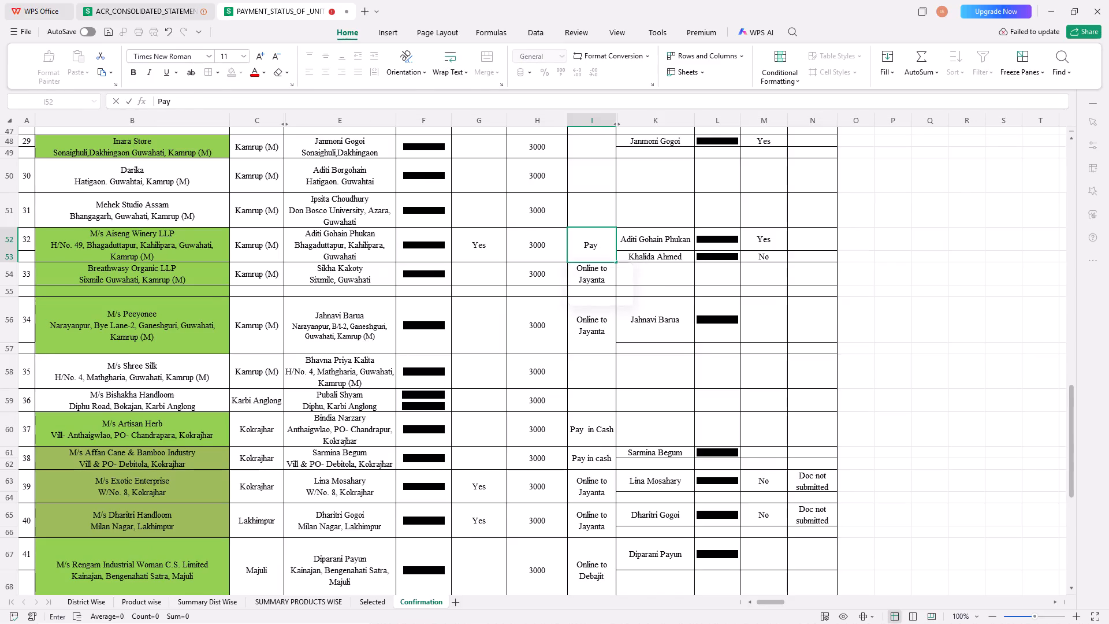
{"action": "left_click", "coordinate": [591, 294]}
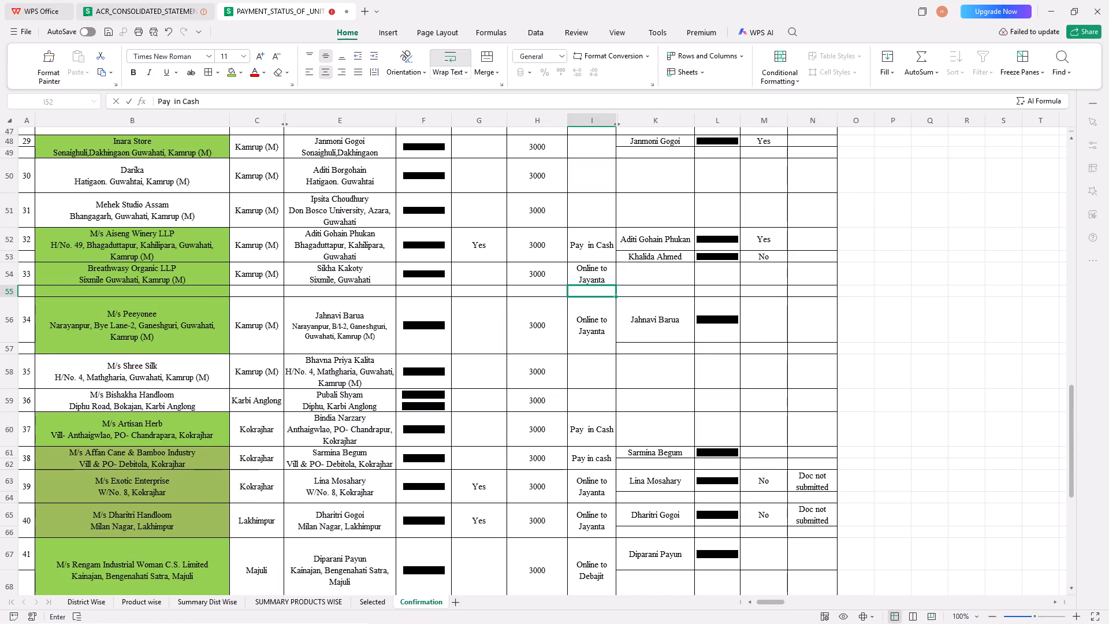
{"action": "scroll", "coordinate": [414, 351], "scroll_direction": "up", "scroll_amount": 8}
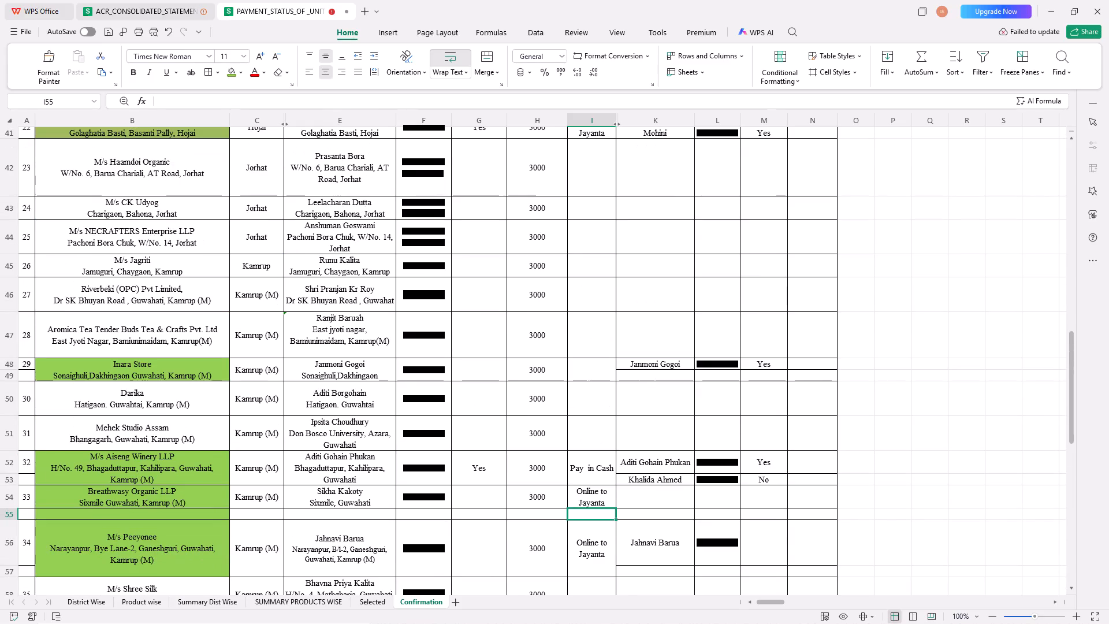
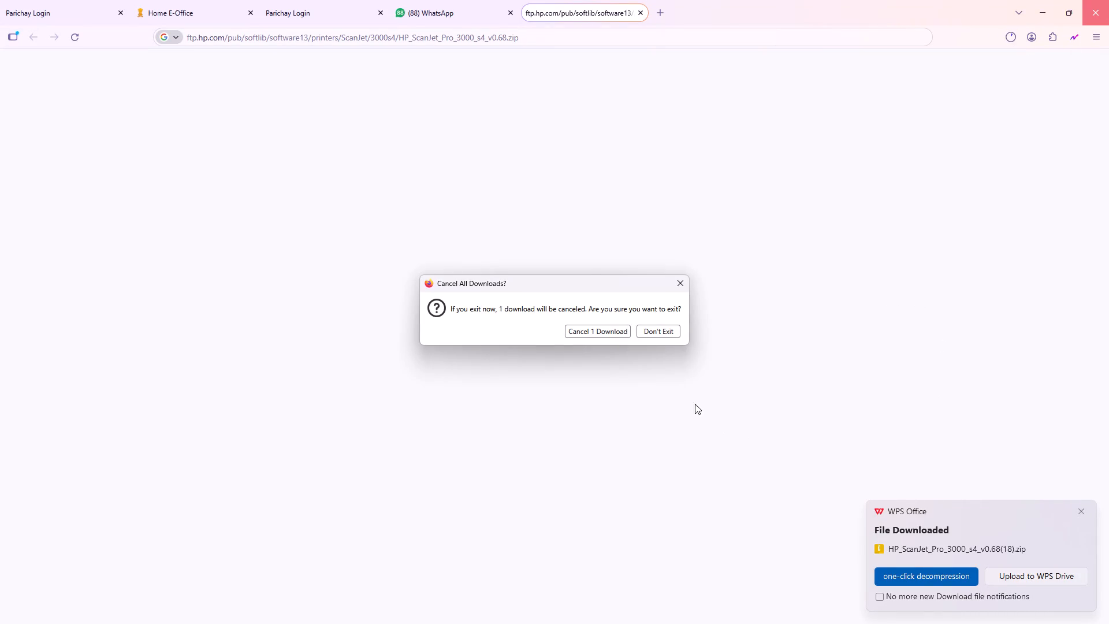
Keep the browser open with its running download and minimize the open windows to reach the desktop.
{"action": "left_click", "coordinate": [652, 328]}
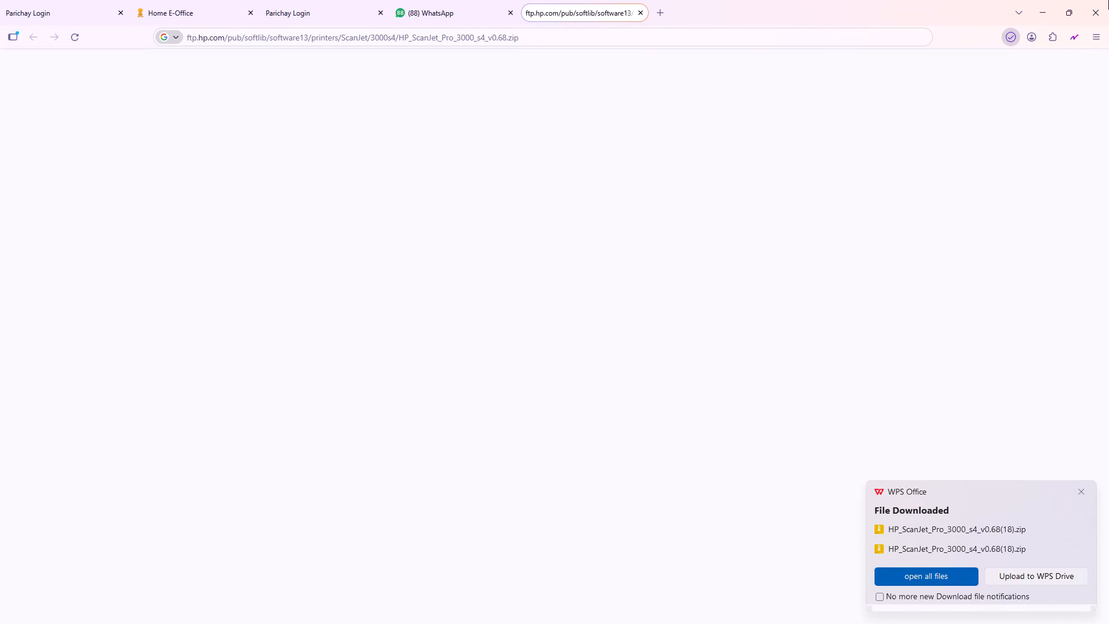
{"action": "left_click", "coordinate": [1050, 6]}
{"action": "left_click", "coordinate": [858, 262]}
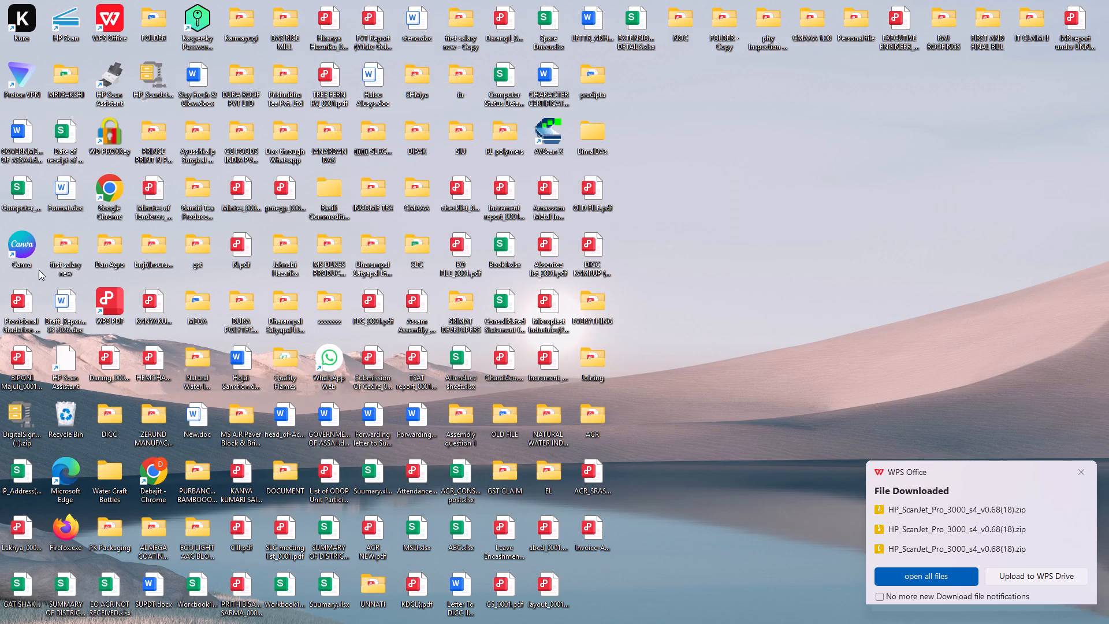
Open HP Scan from the desktop, accept the download of version 63.8.6459, and dismiss the WPS Office download notification.
{"action": "double_click", "coordinate": [66, 19]}
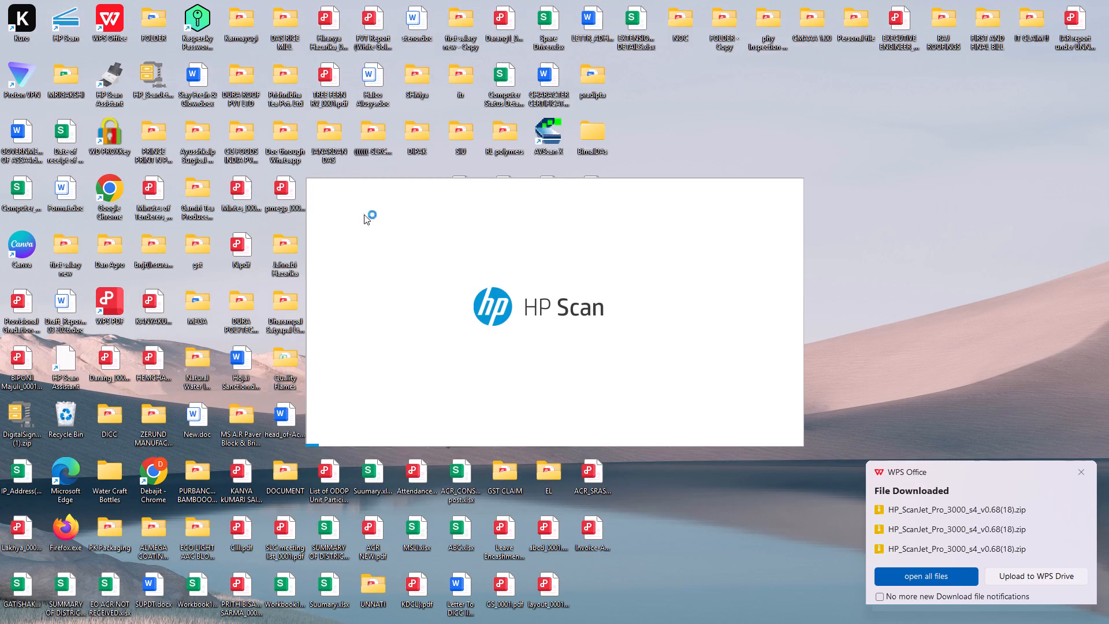
{"action": "left_click", "coordinate": [718, 448]}
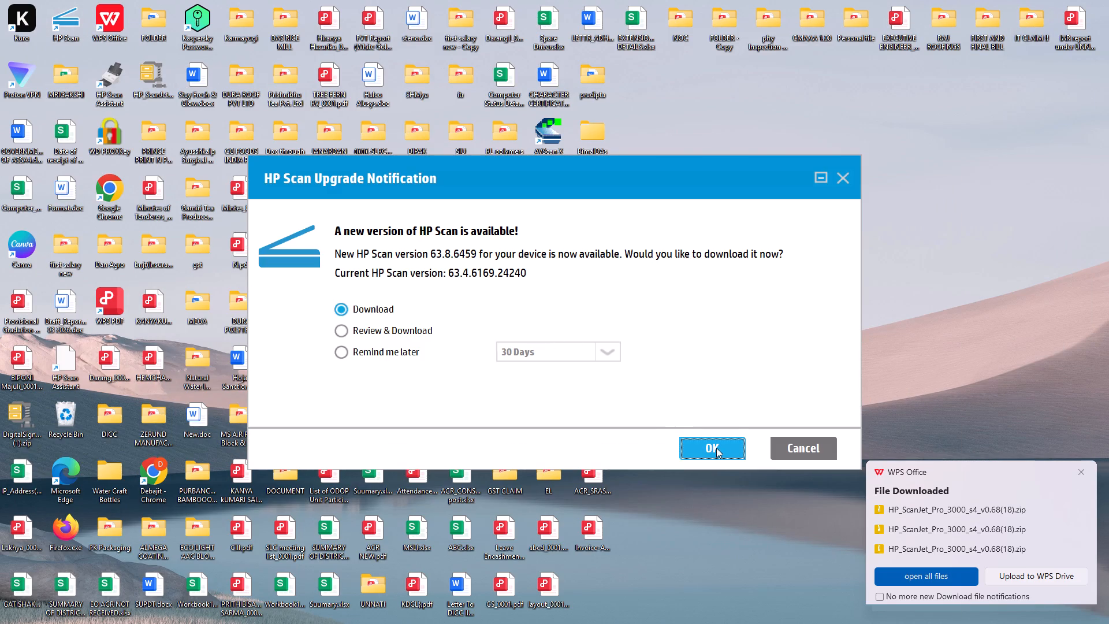
{"action": "left_click", "coordinate": [699, 446]}
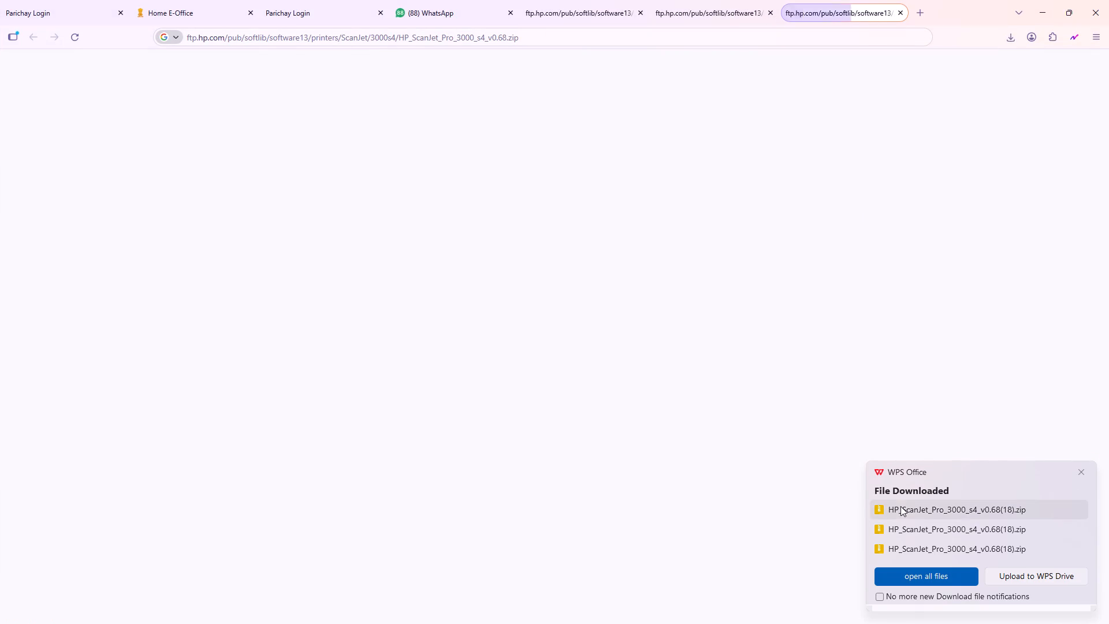
{"action": "left_click", "coordinate": [1084, 476]}
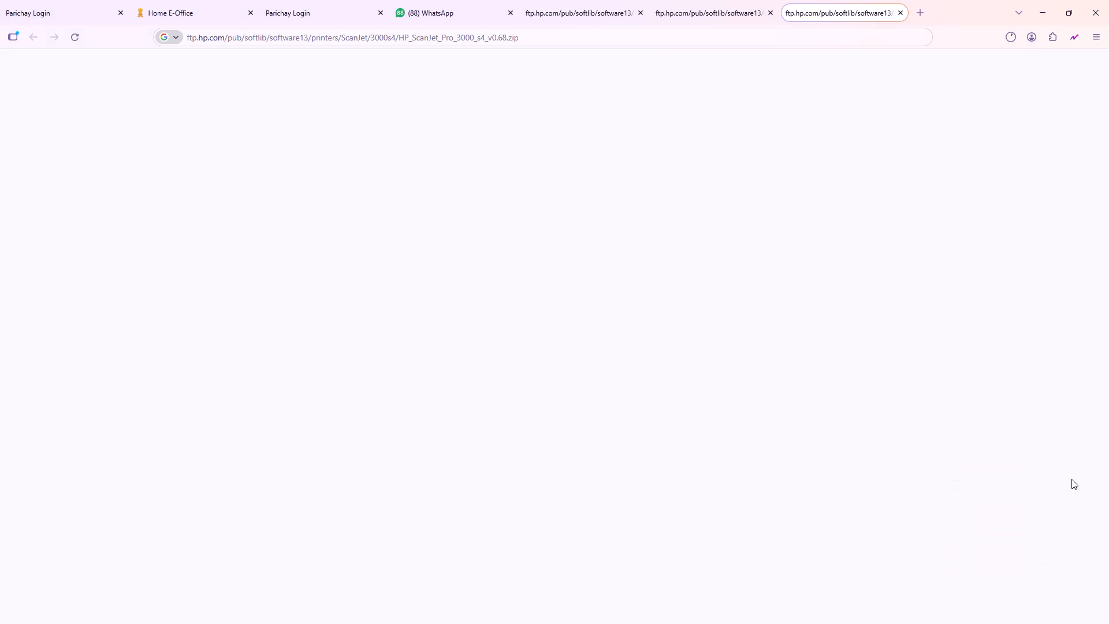
Scan the first page of the document with HP ScanJet Pro 3000 s4 and add a second scanned page.
{"action": "left_click", "coordinate": [868, 542]}
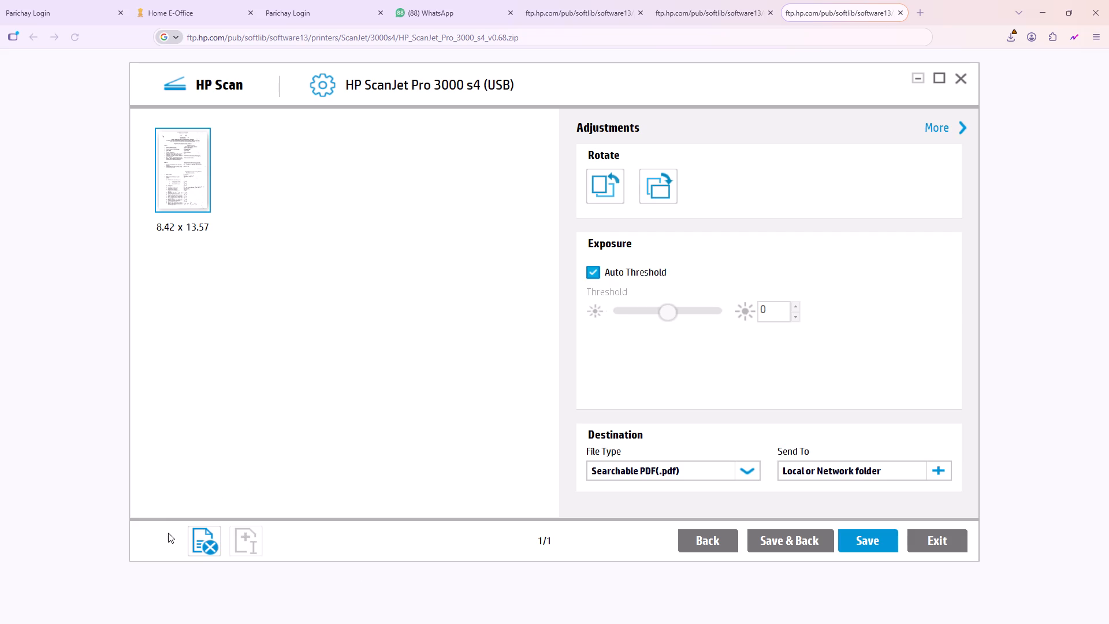
{"action": "left_click", "coordinate": [159, 542]}
{"action": "left_click", "coordinate": [858, 541]}
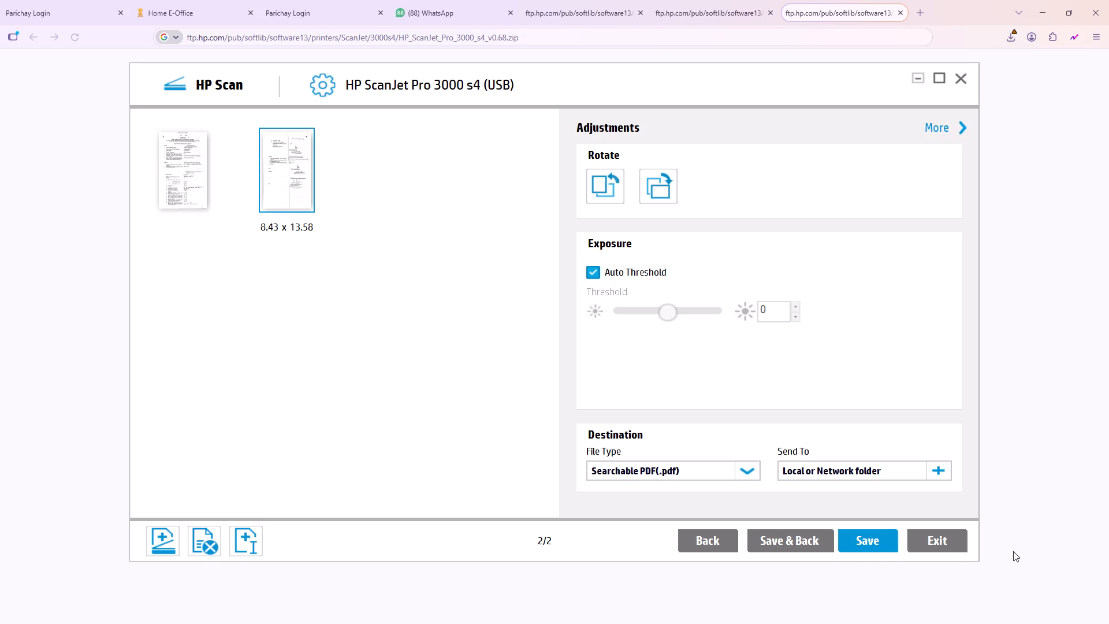
Save the two-page scan as a searchable PDF on the Desktop, using the person's name as the file name.
{"action": "left_click", "coordinate": [868, 547]}
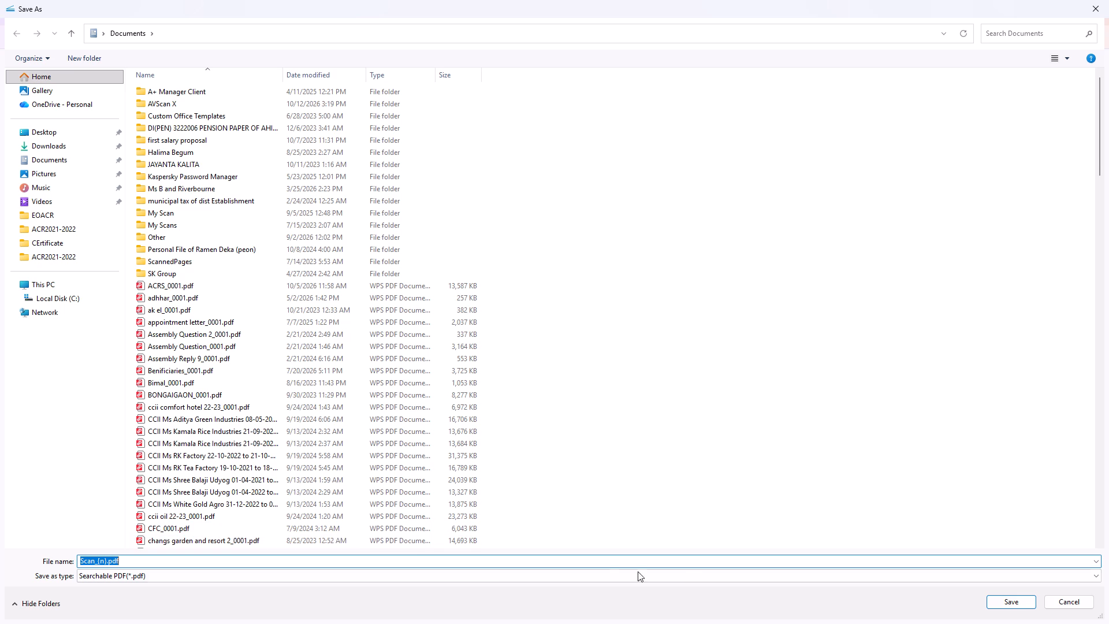
{"action": "left_click", "coordinate": [64, 131]}
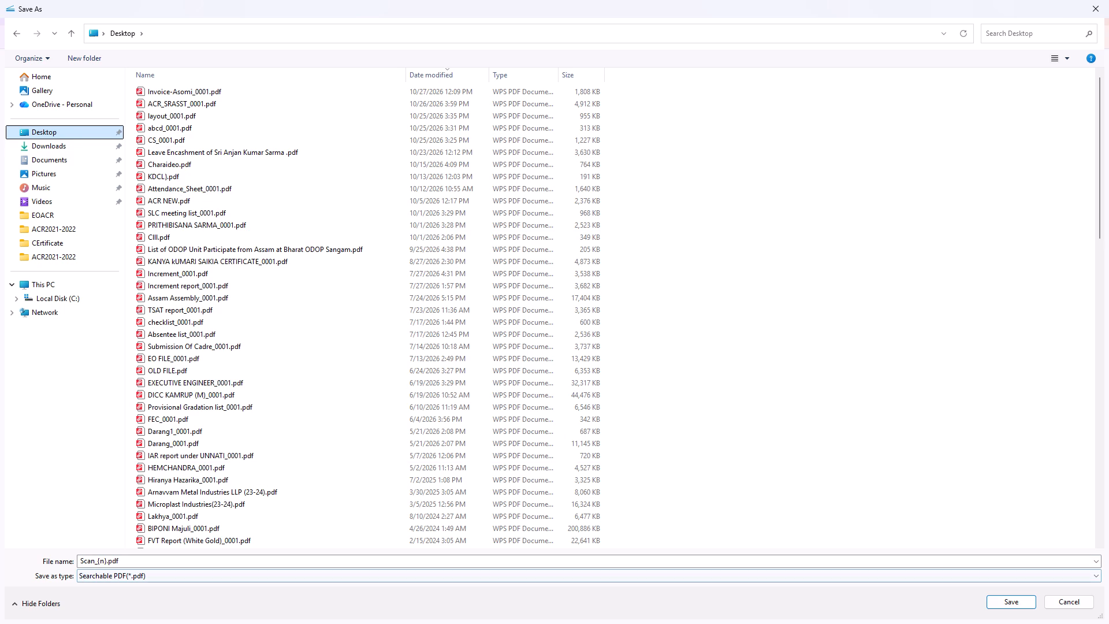
{"action": "left_click", "coordinate": [95, 560]}
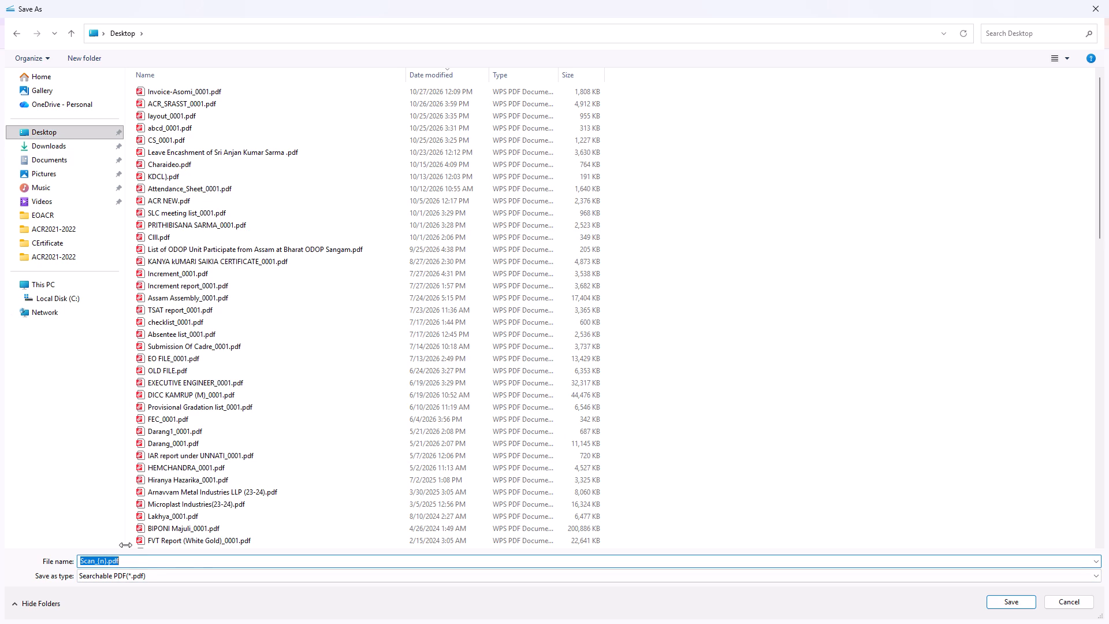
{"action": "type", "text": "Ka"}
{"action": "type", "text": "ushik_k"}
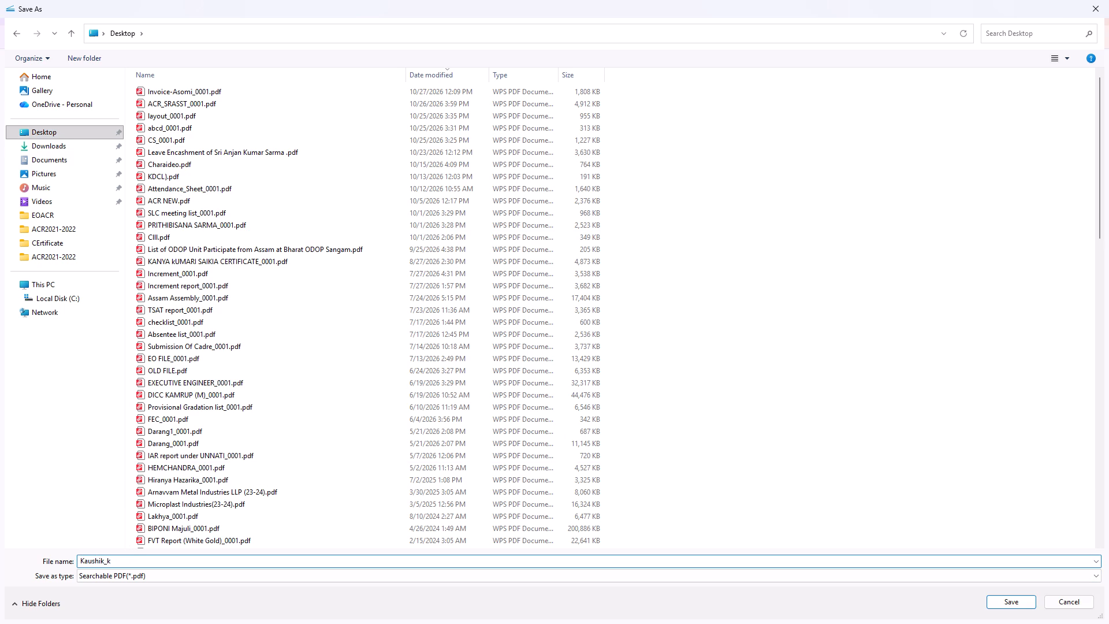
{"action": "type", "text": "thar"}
{"action": "left_click", "coordinate": [110, 560]}
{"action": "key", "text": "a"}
{"action": "left_click", "coordinate": [1016, 606]}
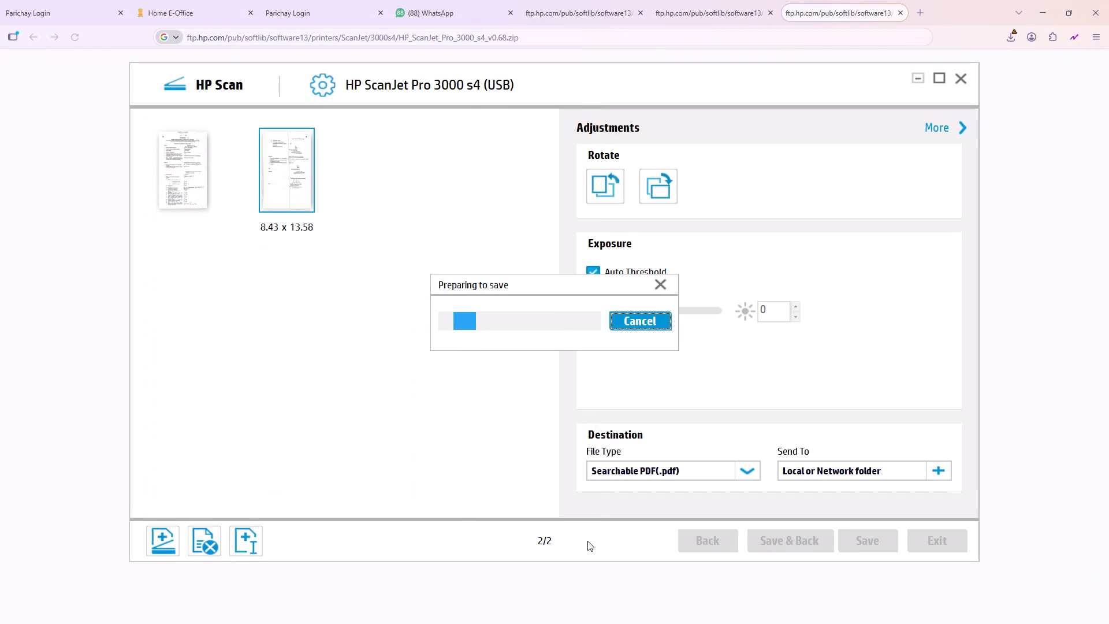
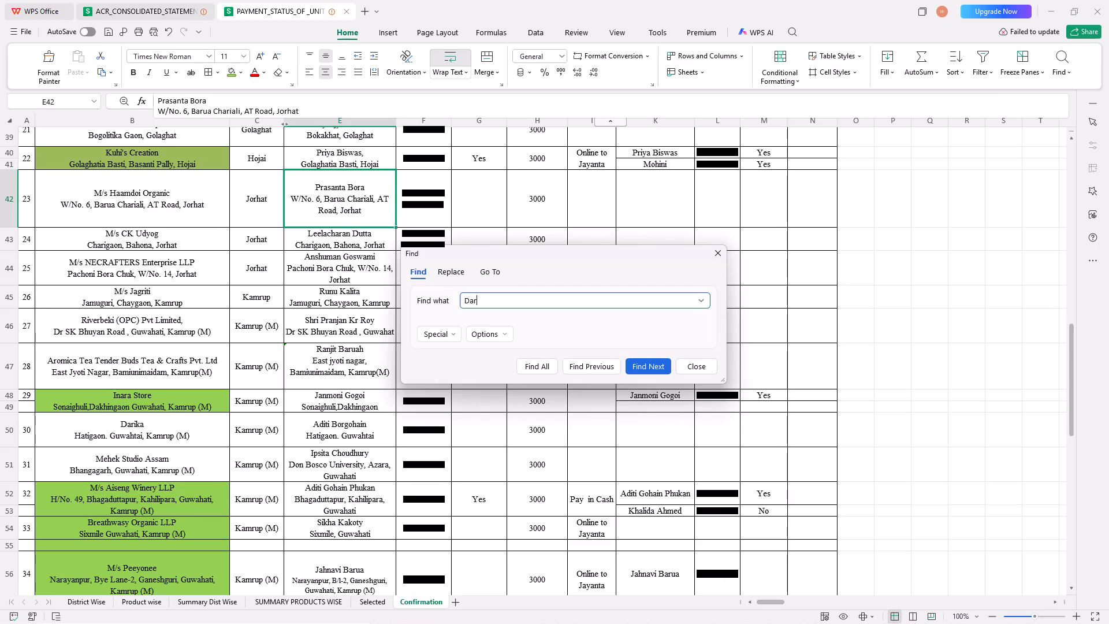
Find the Darika entry in the Confirmation sheet and insert a blank row directly below it.
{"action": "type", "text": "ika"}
{"action": "left_click", "coordinate": [659, 366]}
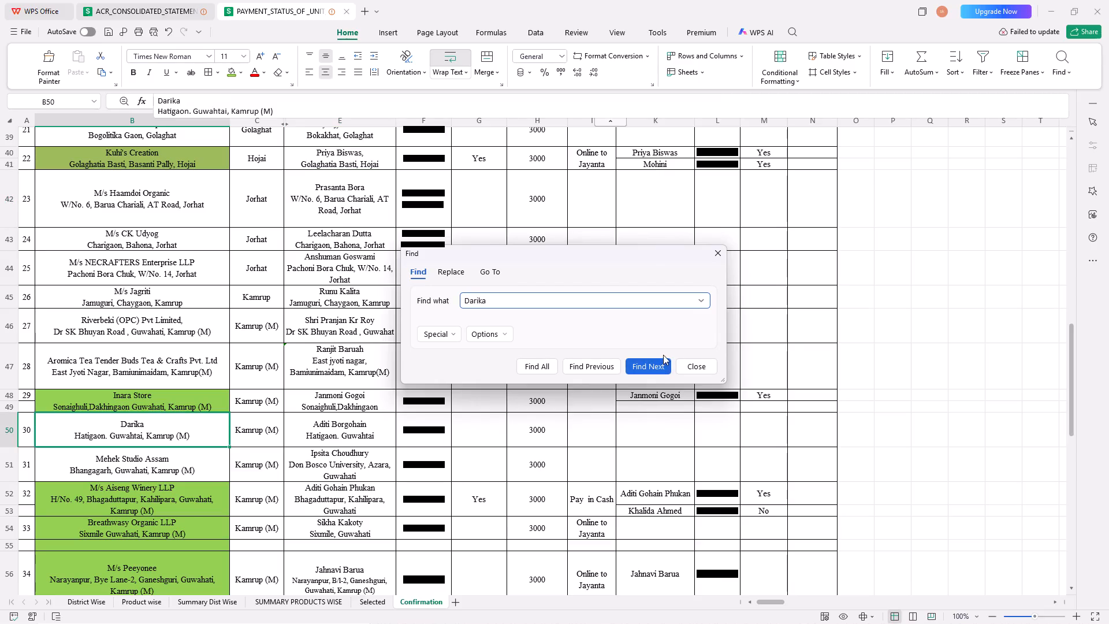
{"action": "left_click", "coordinate": [714, 361]}
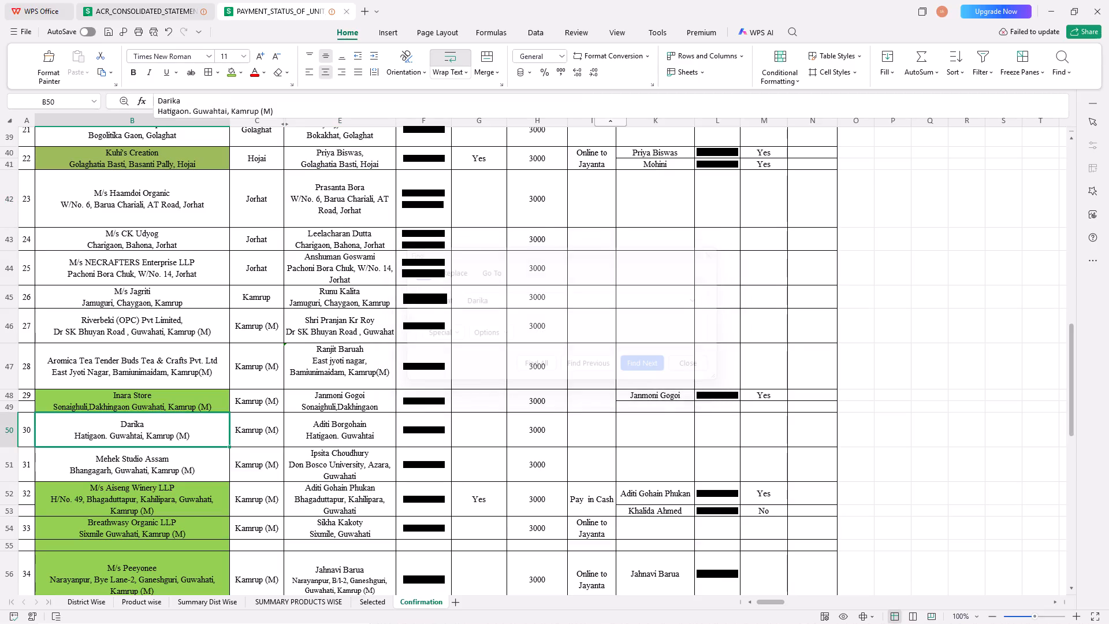
{"action": "left_click", "coordinate": [164, 434]}
{"action": "left_click", "coordinate": [9, 440]}
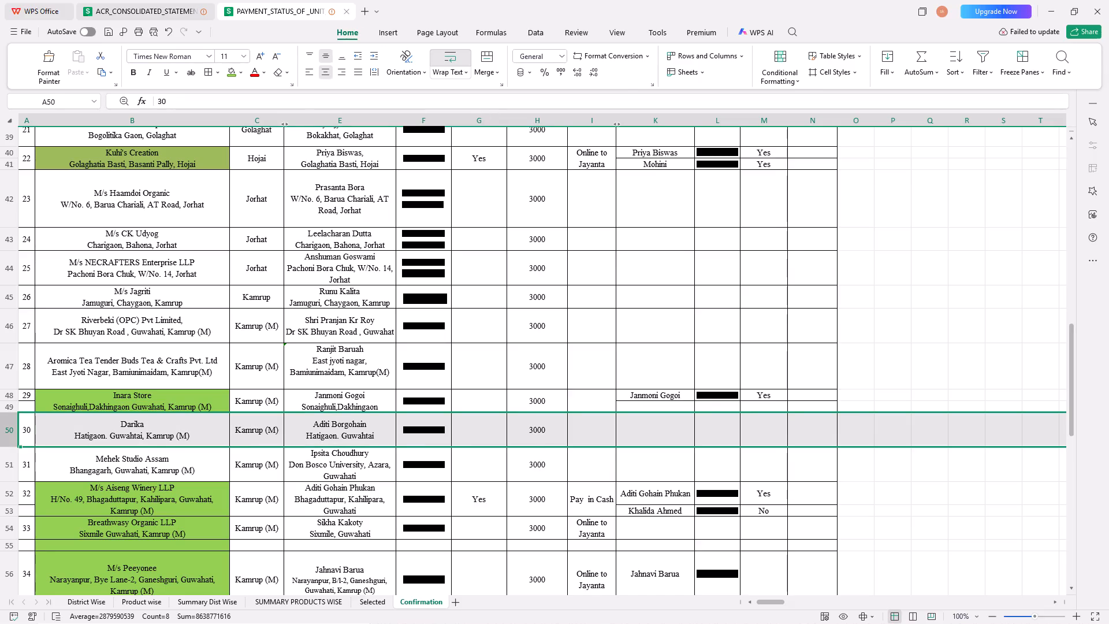
{"action": "left_click", "coordinate": [13, 460]}
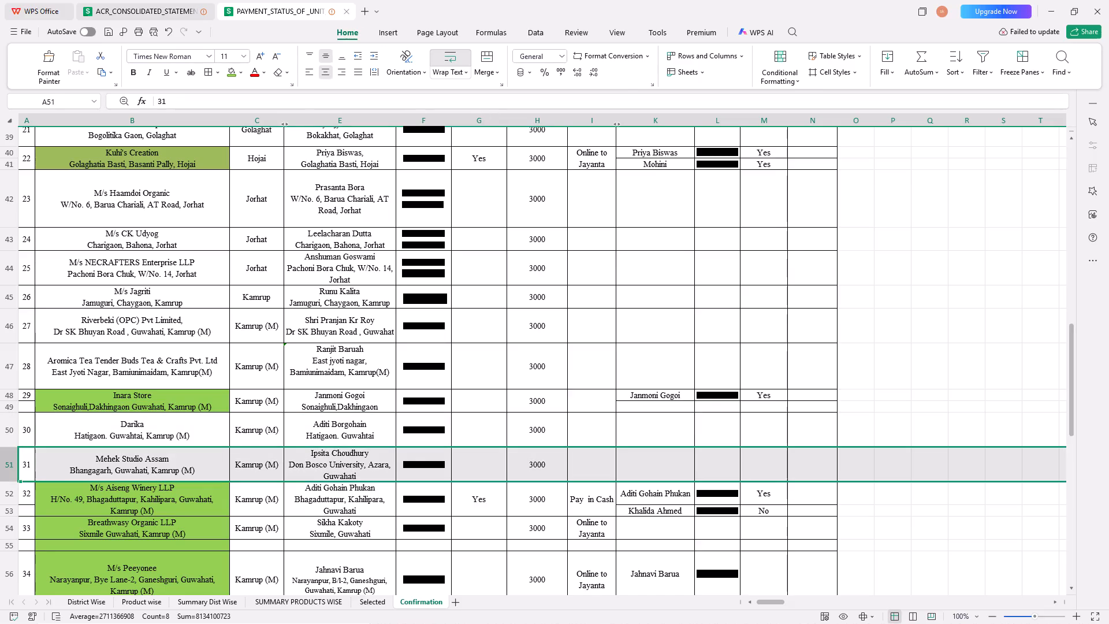
{"action": "key", "text": "ctrl+shift+equal"}
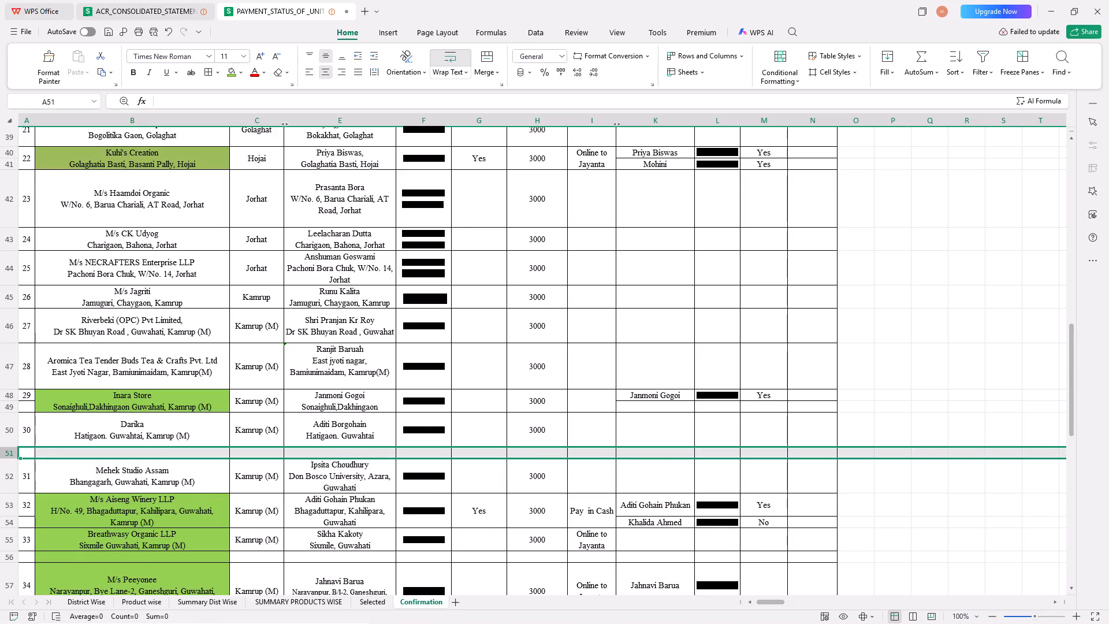
Merge Darika's unit name cell with the blank cell below it, B50:B51, and fill it green.
{"action": "left_click", "coordinate": [113, 447]}
{"action": "left_click", "coordinate": [124, 434]}
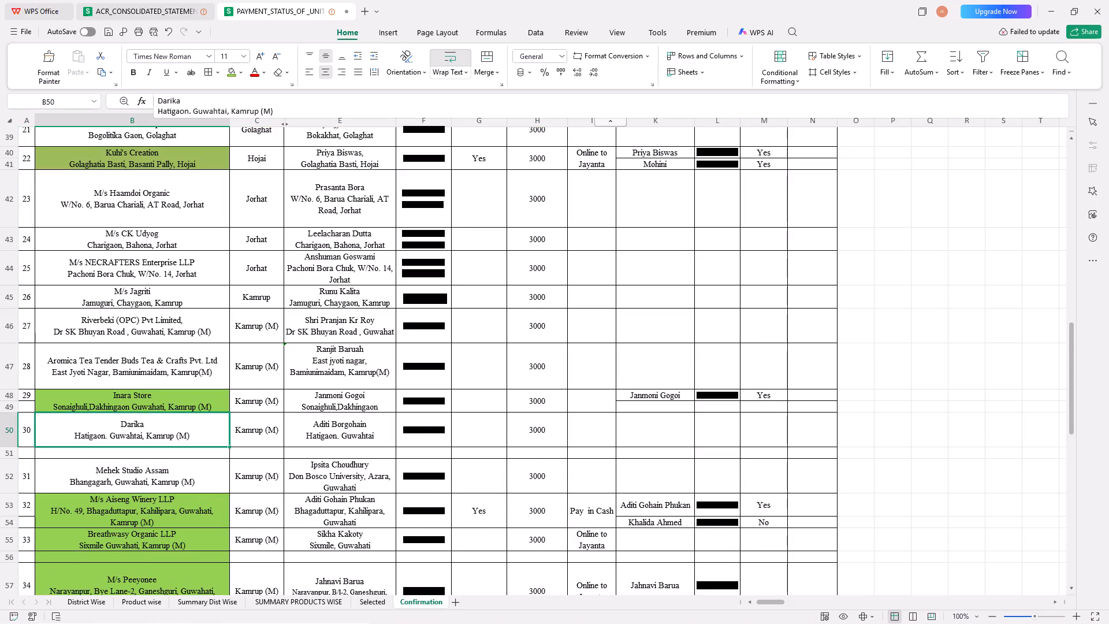
{"action": "left_click_drag", "start_coordinate": [146, 430], "coordinate": [150, 453]}
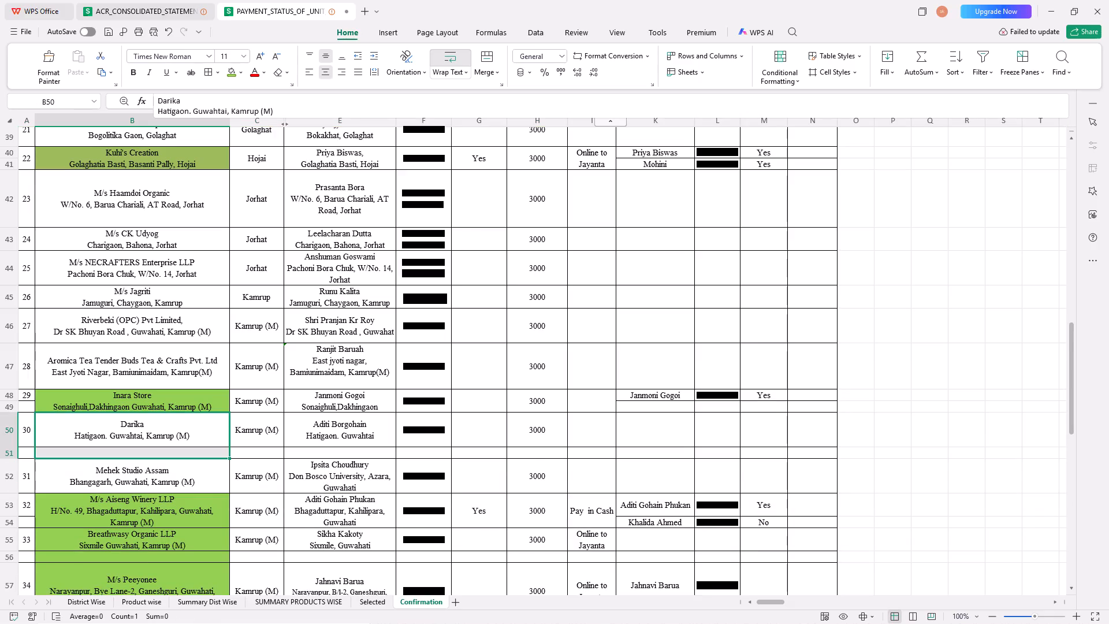
{"action": "left_click", "coordinate": [489, 68]}
{"action": "left_click", "coordinate": [541, 105]}
{"action": "left_click", "coordinate": [108, 428]}
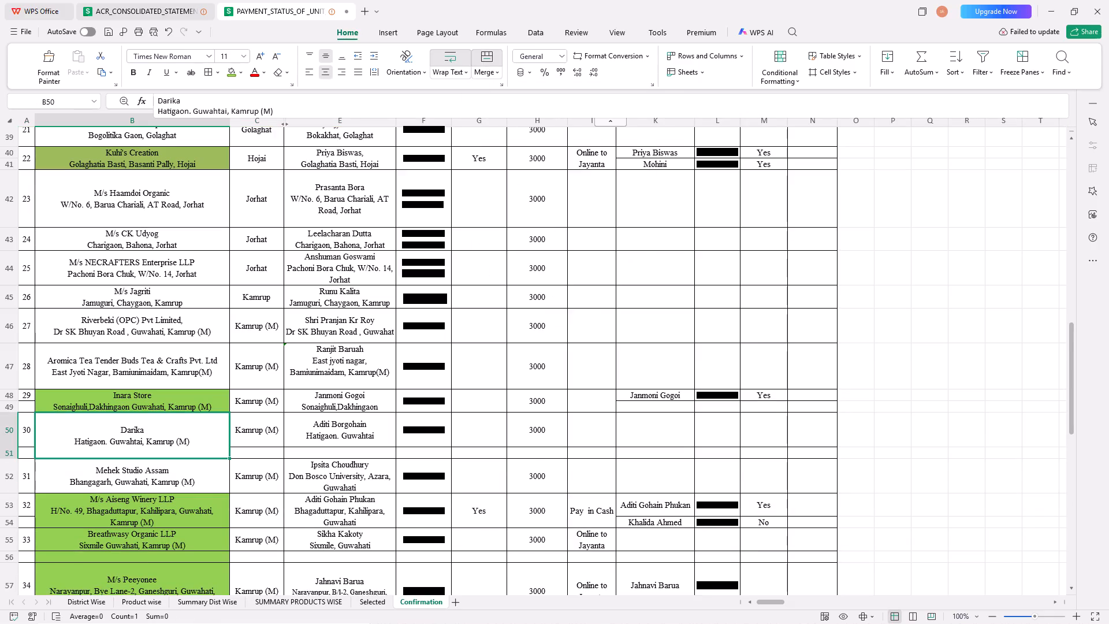
{"action": "left_click", "coordinate": [233, 75]}
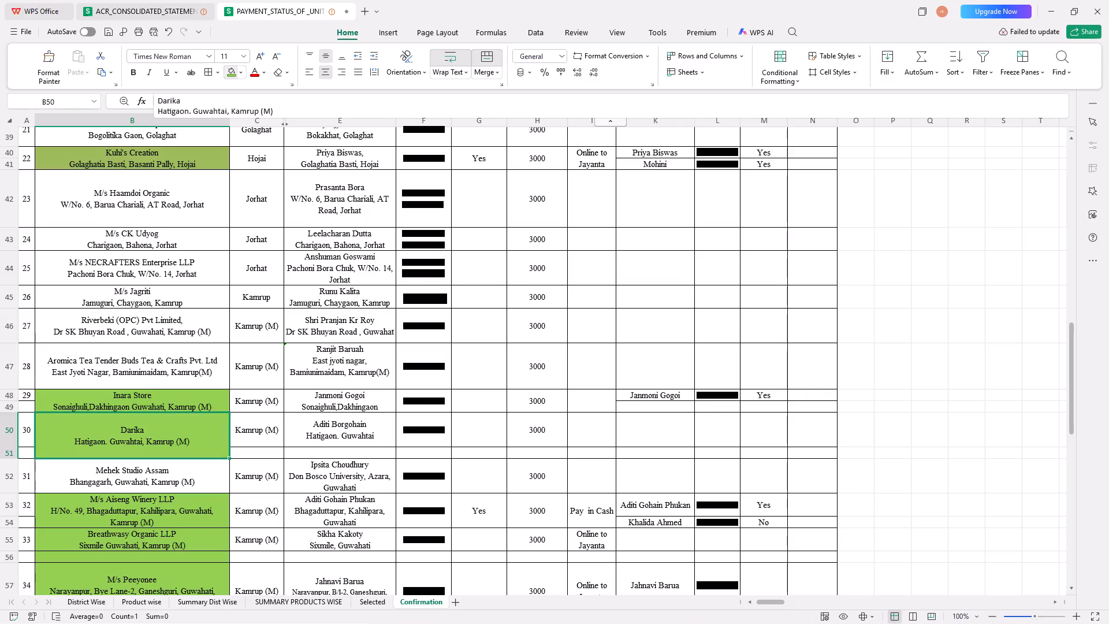
Merge Darika's district cells C50:C51 and copy that merged format to columns E through H of rows 50 and 51.
{"action": "left_click", "coordinate": [261, 425]}
{"action": "left_click", "coordinate": [330, 437]}
{"action": "left_click_drag", "start_coordinate": [265, 433], "coordinate": [262, 448]}
{"action": "left_click", "coordinate": [486, 72]}
{"action": "left_click", "coordinate": [533, 103]}
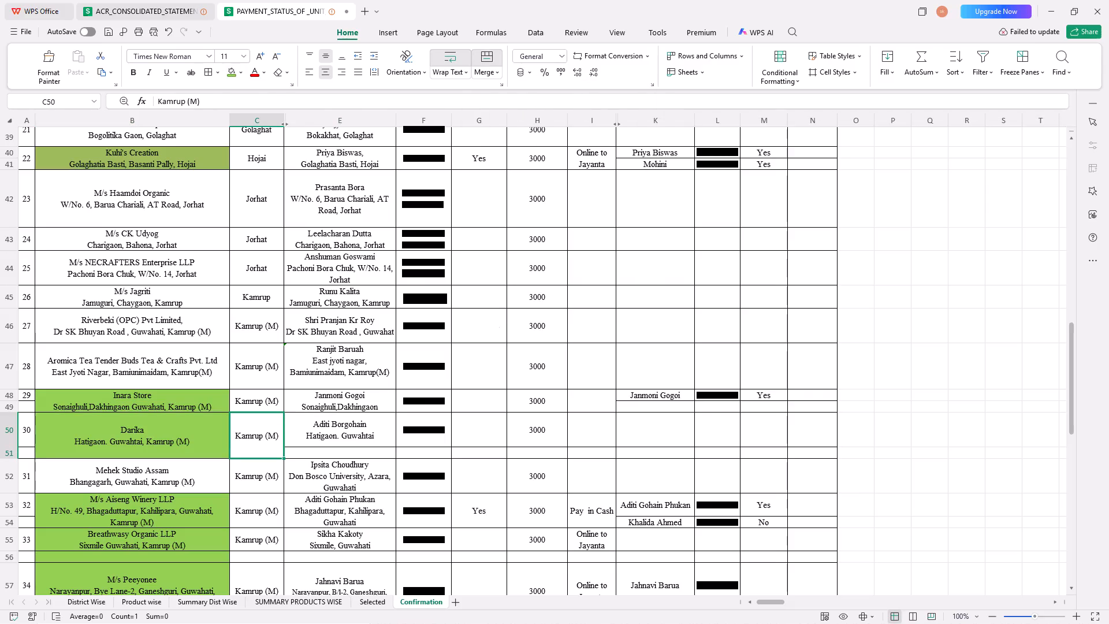
{"action": "left_click", "coordinate": [252, 451]}
{"action": "left_click", "coordinate": [45, 79]}
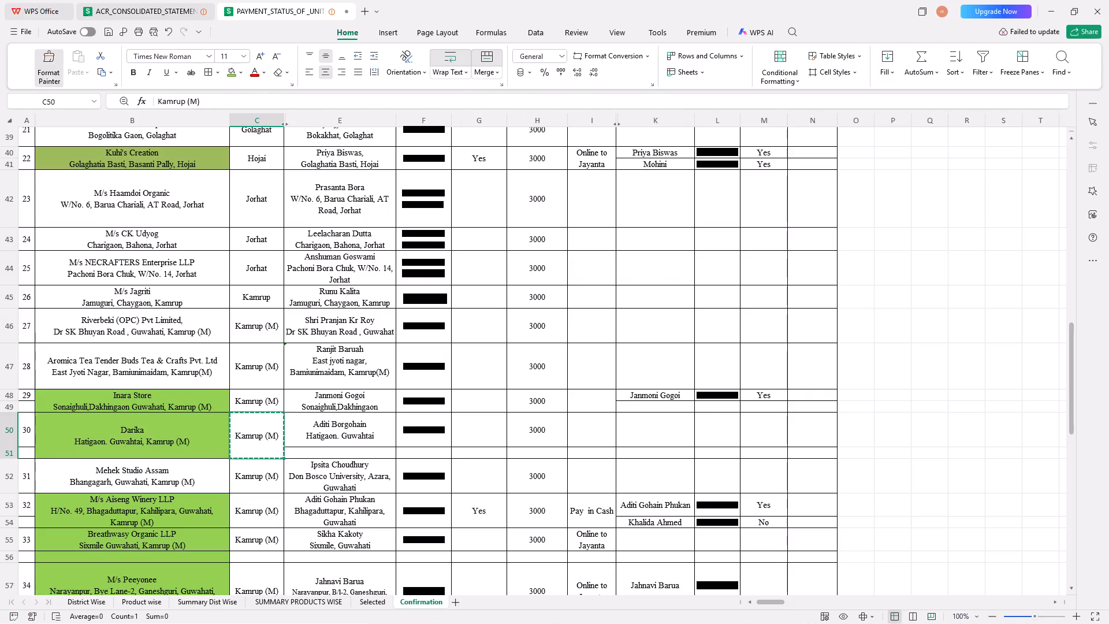
{"action": "left_click_drag", "start_coordinate": [331, 426], "coordinate": [516, 453]}
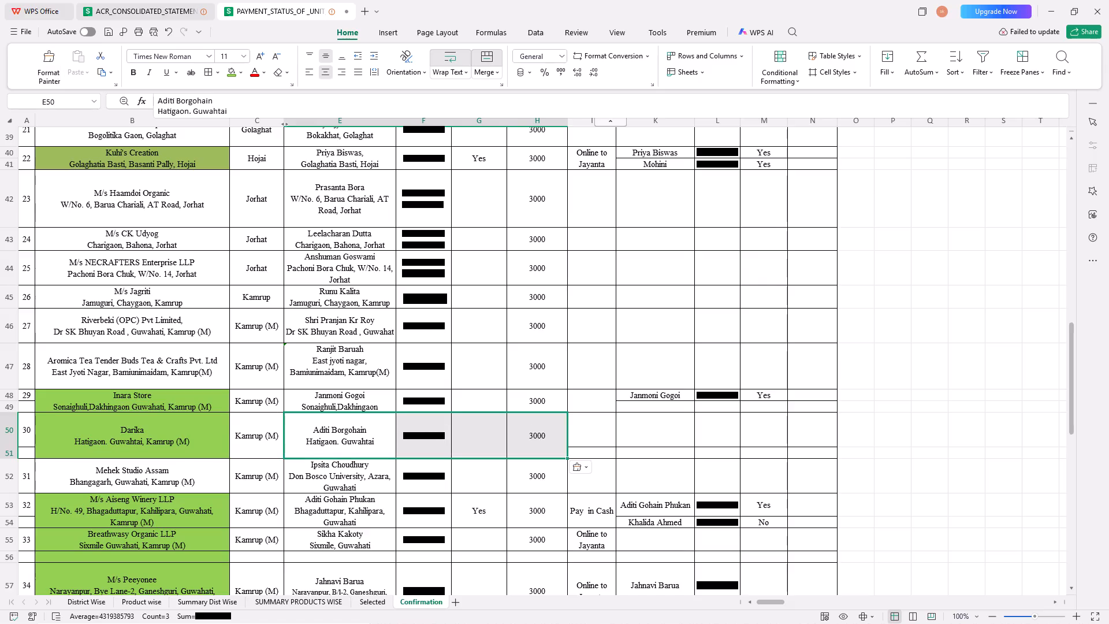
{"action": "double_click", "coordinate": [345, 430]}
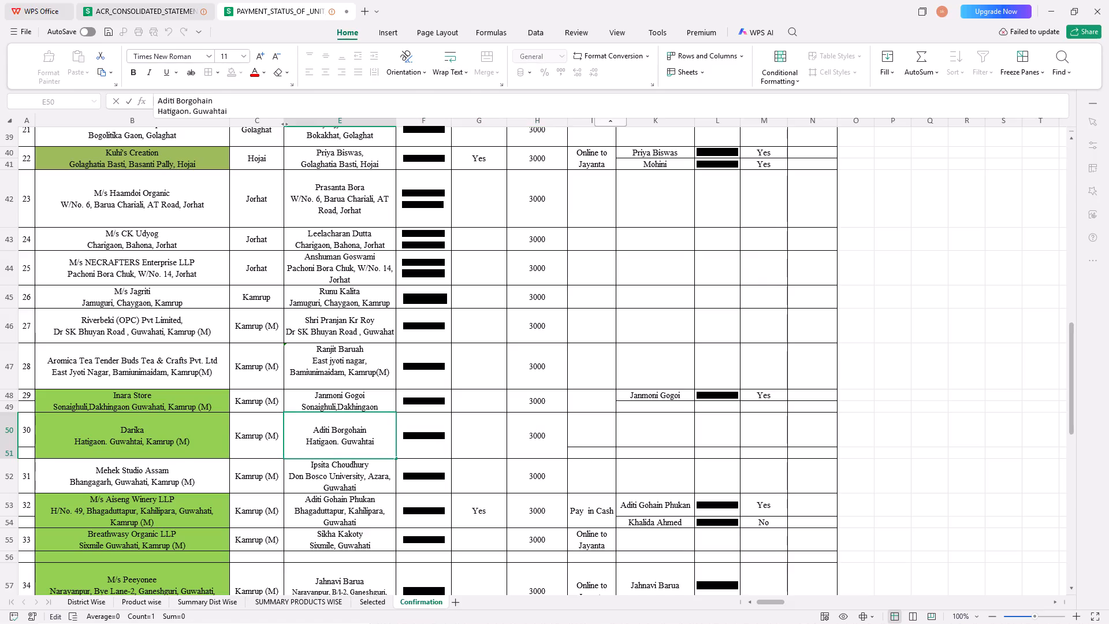
{"action": "left_click", "coordinate": [341, 431]}
{"action": "key", "text": "BackSpace"}
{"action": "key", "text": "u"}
{"action": "left_click", "coordinate": [346, 429]}
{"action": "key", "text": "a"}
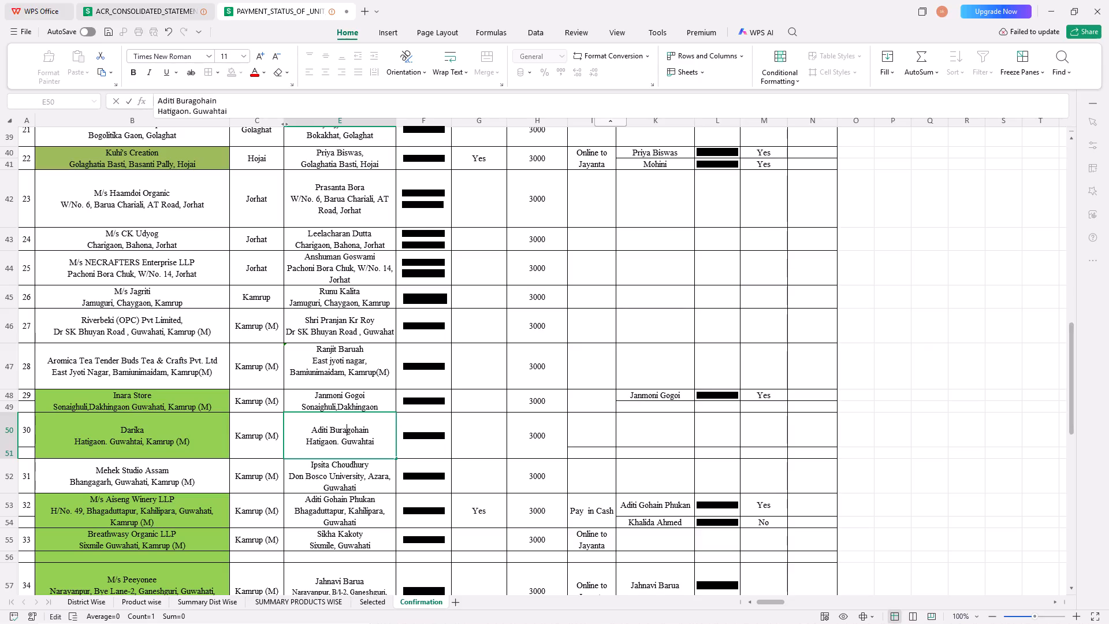
{"action": "left_click", "coordinate": [533, 443]}
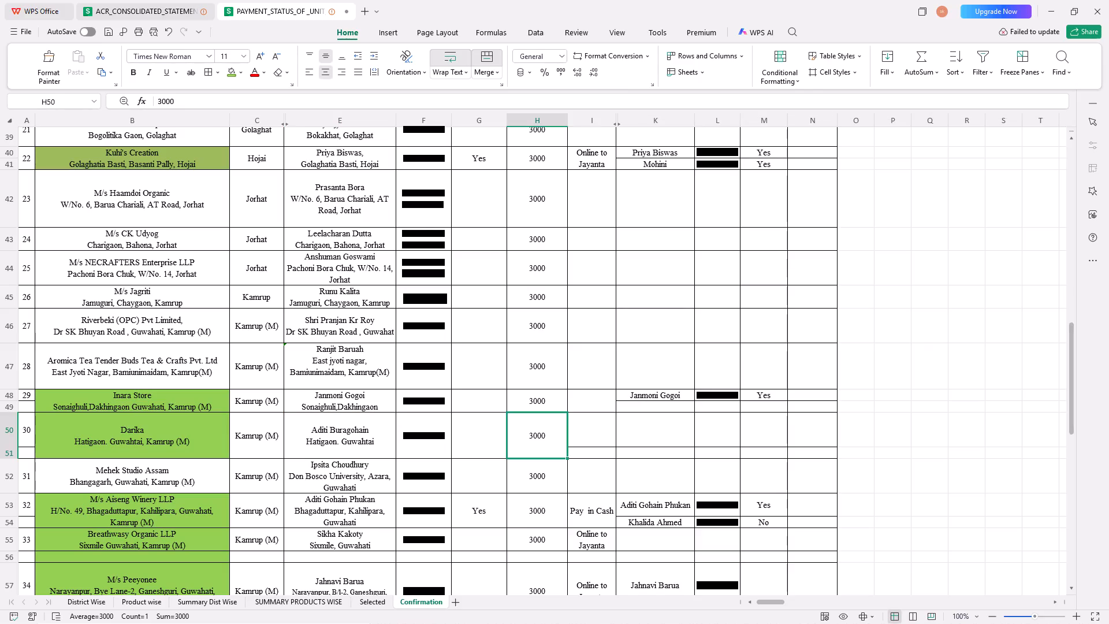
Copy the contact person's name from E50, without the address, into Darika's first representative name cell K50.
{"action": "left_click", "coordinate": [623, 426]}
{"action": "left_click", "coordinate": [602, 429]}
{"action": "left_click", "coordinate": [650, 429]}
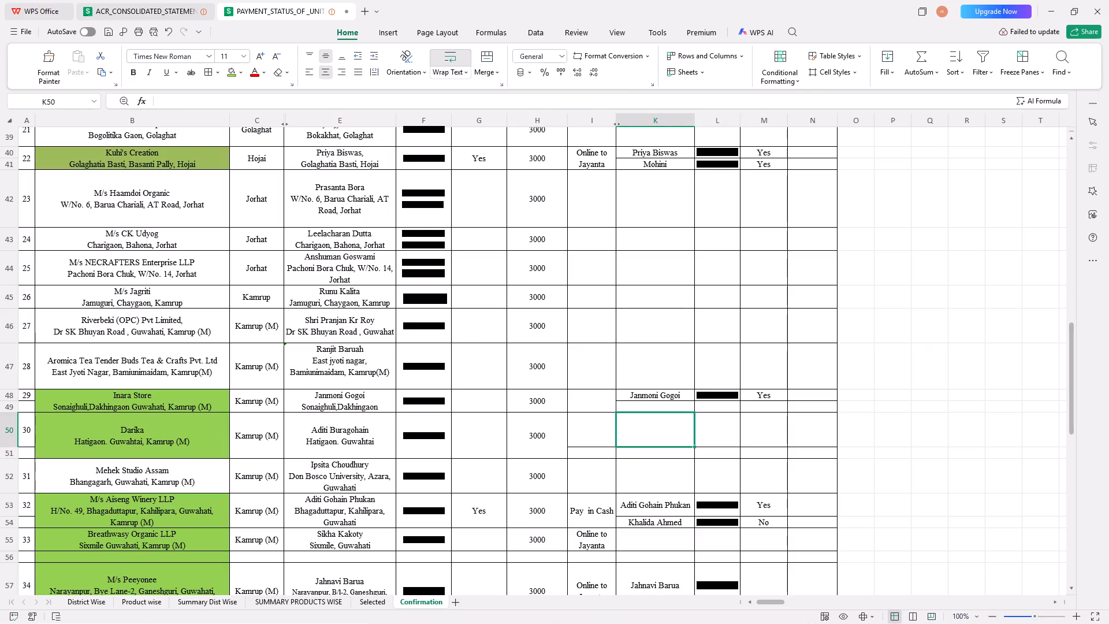
{"action": "double_click", "coordinate": [650, 425]}
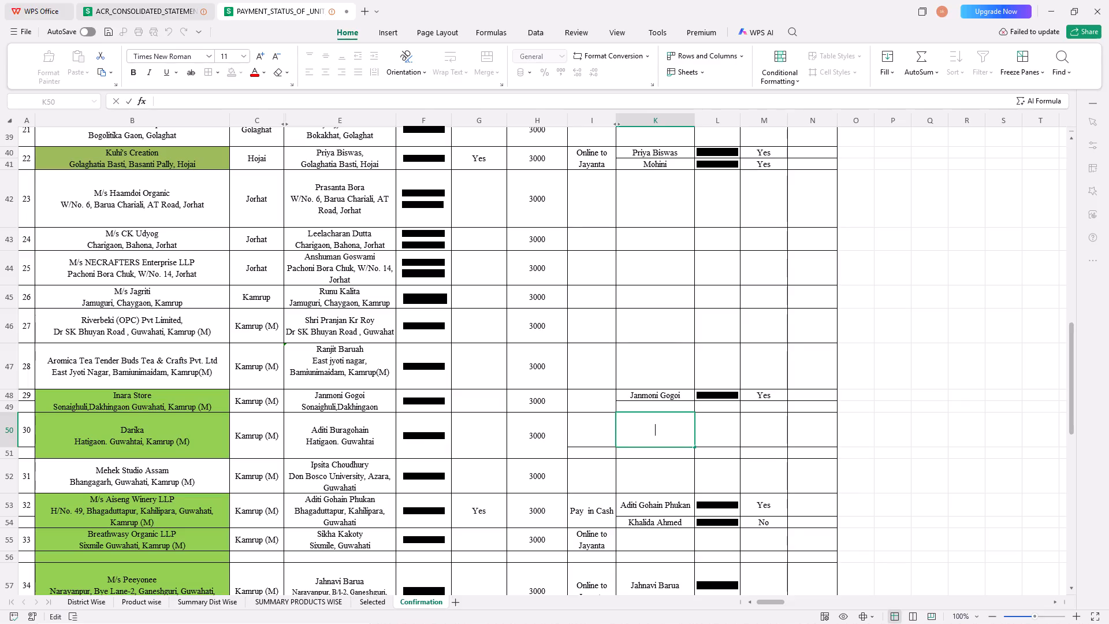
{"action": "triple_click", "coordinate": [351, 428]}
{"action": "double_click", "coordinate": [351, 428]}
{"action": "left_click", "coordinate": [341, 432]}
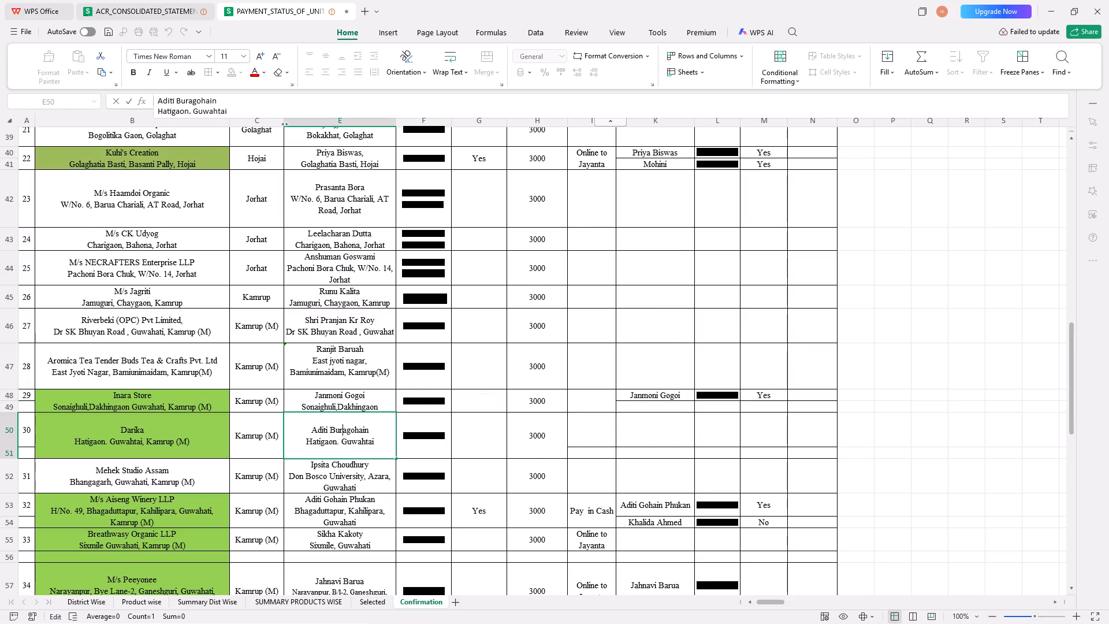
{"action": "left_click_drag", "start_coordinate": [372, 428], "coordinate": [308, 430]}
{"action": "key", "text": "ctrl+c"}
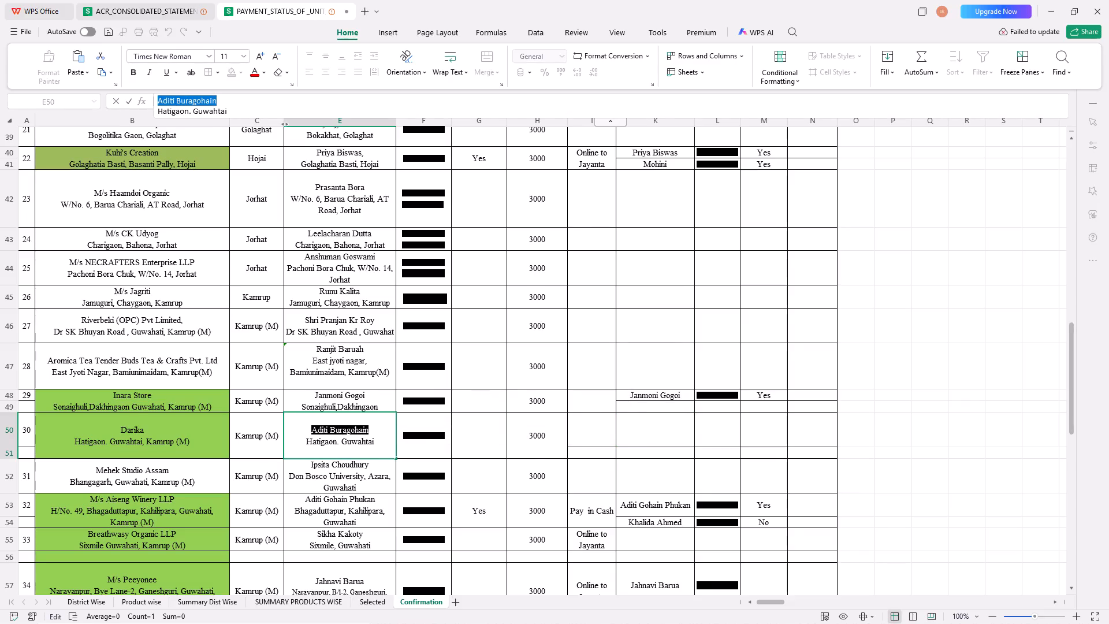
{"action": "left_click", "coordinate": [641, 427]}
{"action": "key", "text": "ctrl+v"}
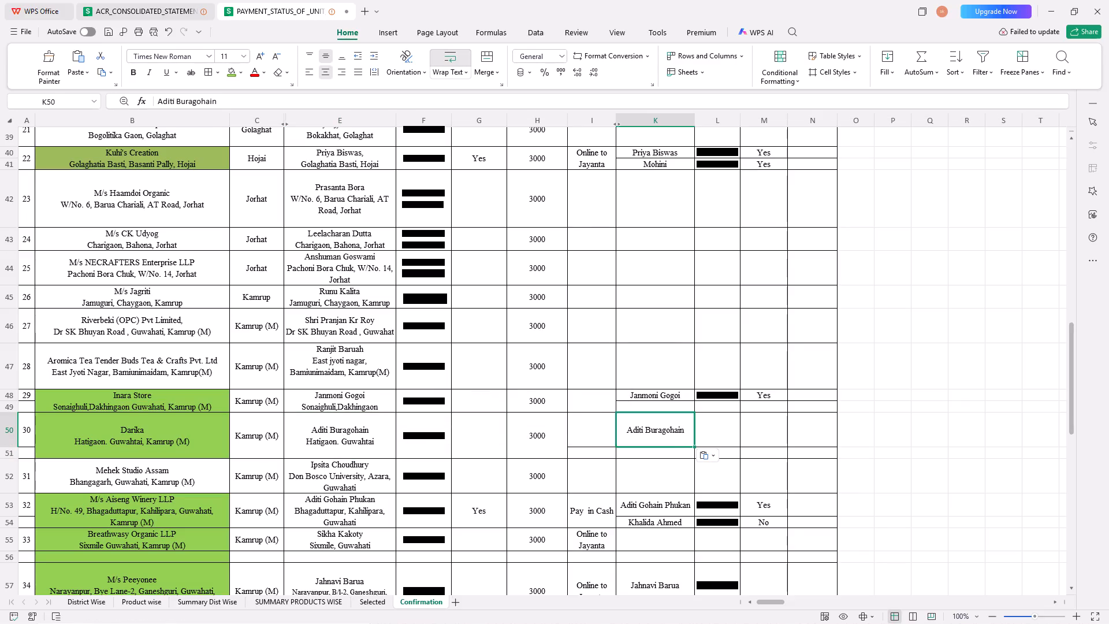
Copy Darika's contact phone number from F50 into the first representative's phone cell L50.
{"action": "triple_click", "coordinate": [427, 437]}
{"action": "double_click", "coordinate": [427, 437]}
{"action": "key", "text": "ctrl+c"}
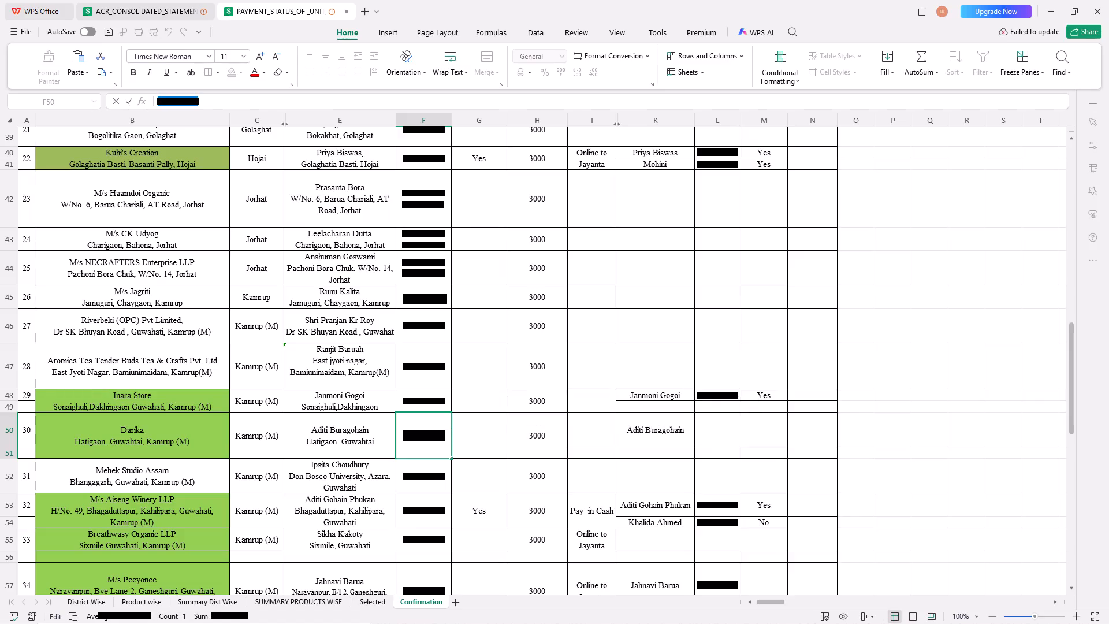
{"action": "left_click", "coordinate": [728, 432]}
{"action": "key", "text": "ctrl+v"}
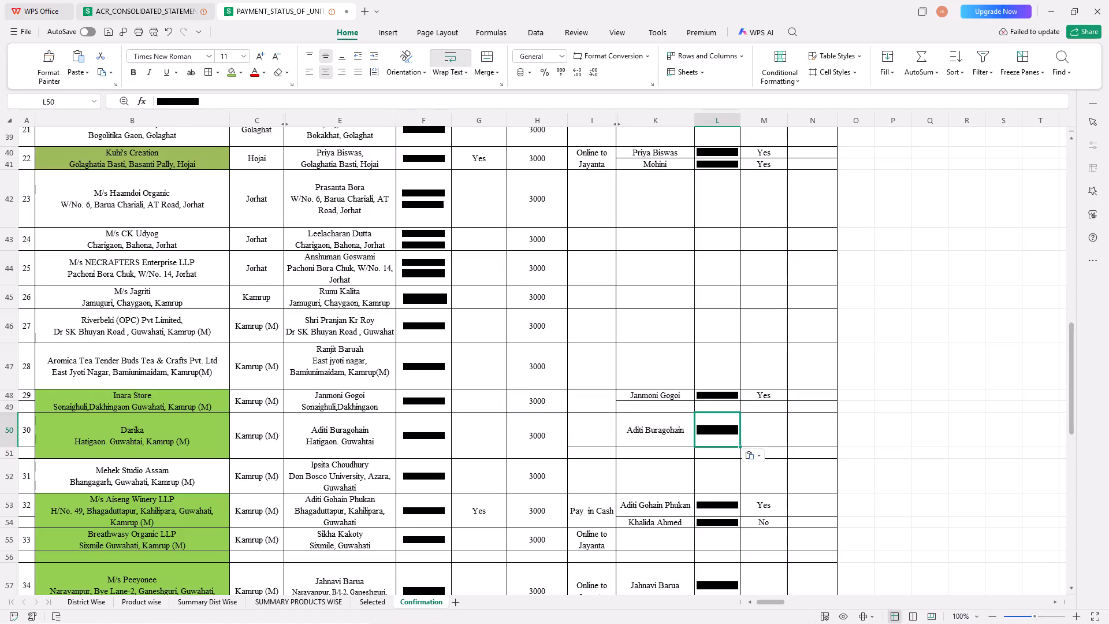
Enter the second representative's name for Darika in cell K51.
{"action": "left_click", "coordinate": [631, 452]}
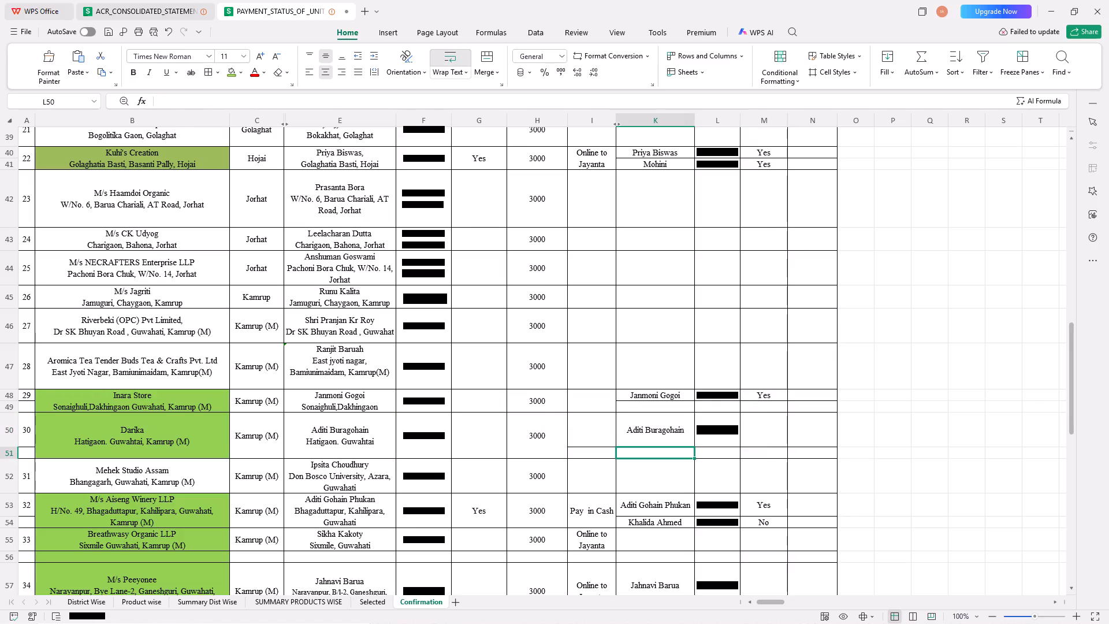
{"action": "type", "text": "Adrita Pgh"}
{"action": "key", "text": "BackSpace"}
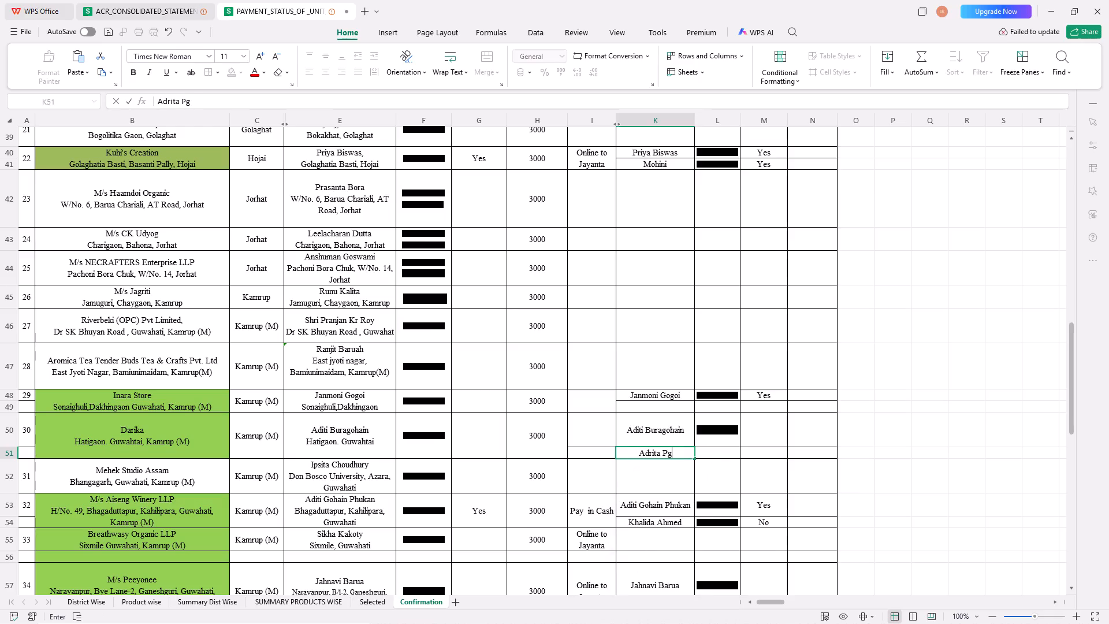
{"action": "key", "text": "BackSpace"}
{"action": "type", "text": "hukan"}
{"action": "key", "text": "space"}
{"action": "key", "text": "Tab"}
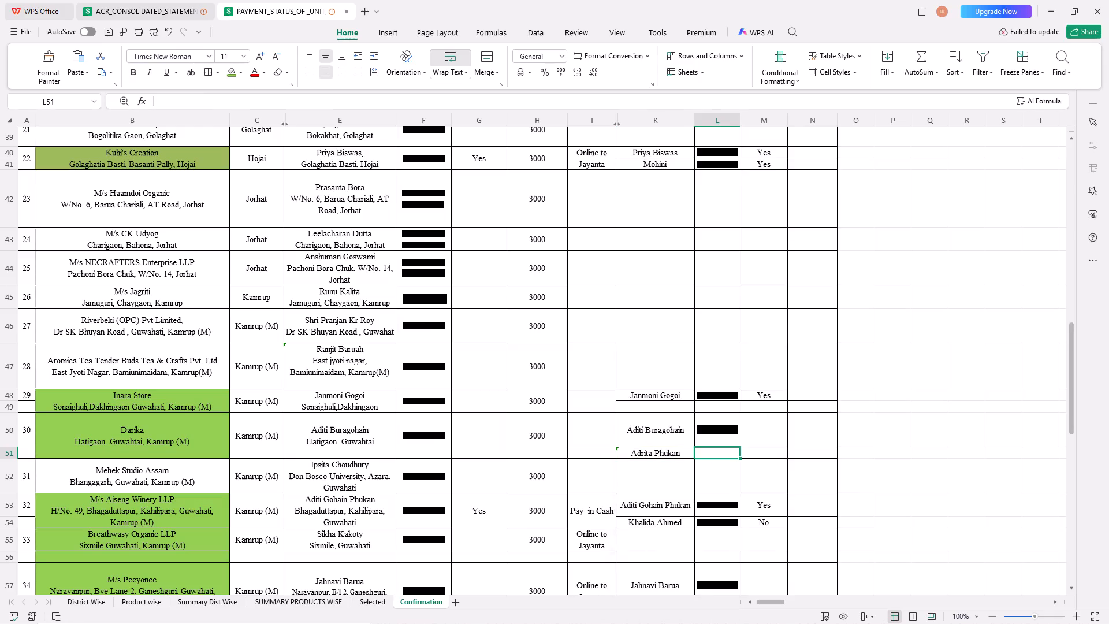
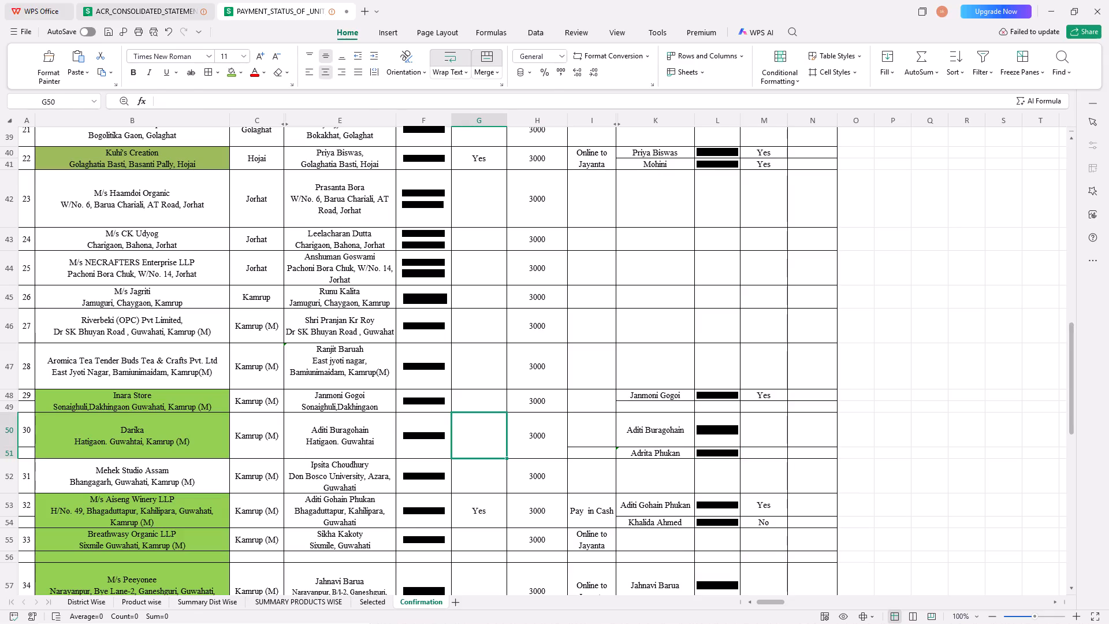
Copy the merged-cell formatting of G50 onto Darika's payment cells I50:I51 with Format Painter.
{"action": "left_click", "coordinate": [47, 79]}
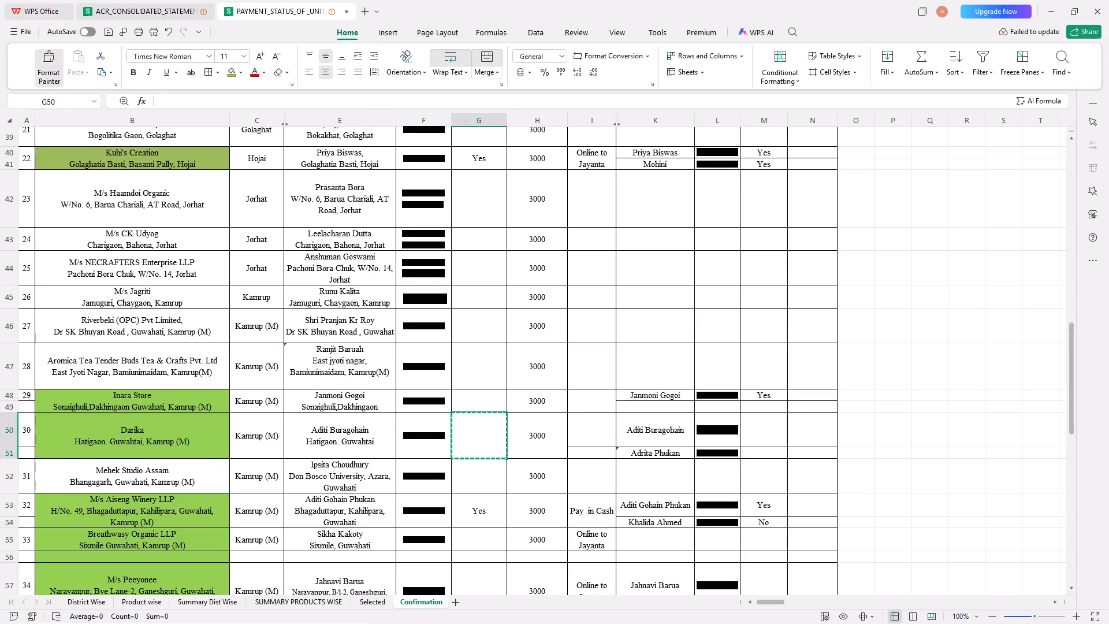
{"action": "left_click_drag", "start_coordinate": [584, 425], "coordinate": [594, 453]}
{"action": "left_click", "coordinate": [833, 437]}
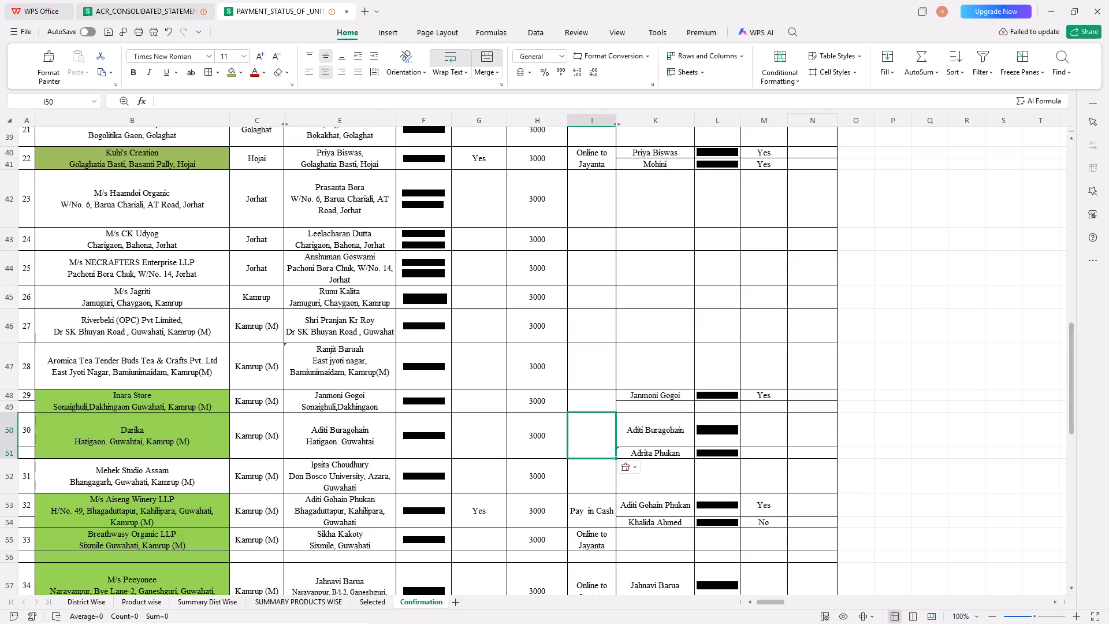
Enter "Online to Jayanta" as the payment note in Darika's merged cell I50.
{"action": "double_click", "coordinate": [594, 445]}
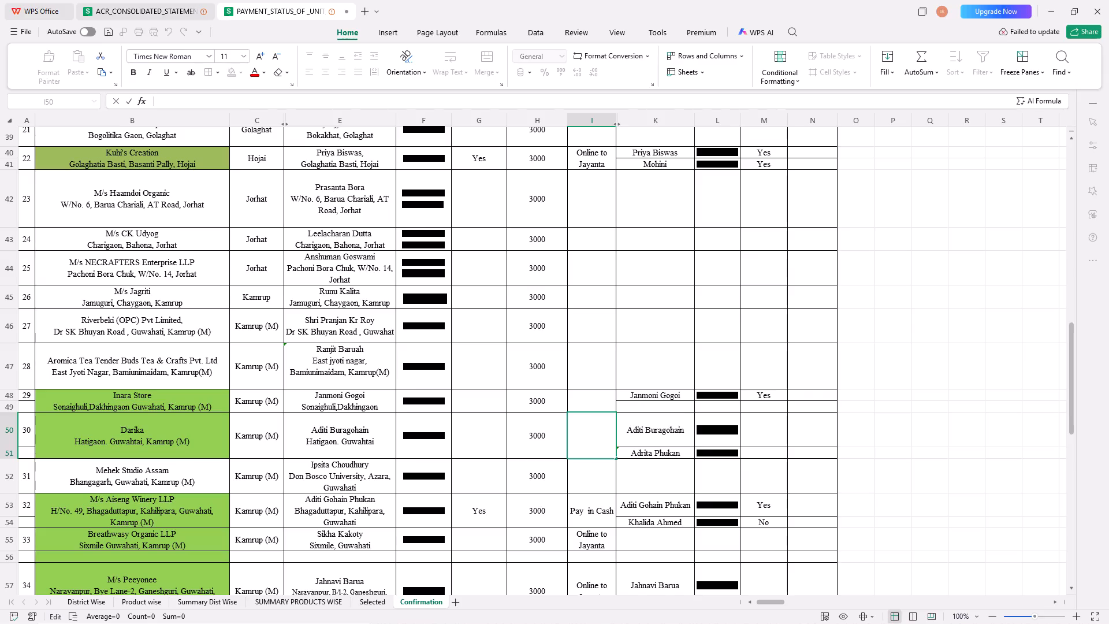
{"action": "type", "text": "Onlin"}
{"action": "left_click", "coordinate": [601, 488]}
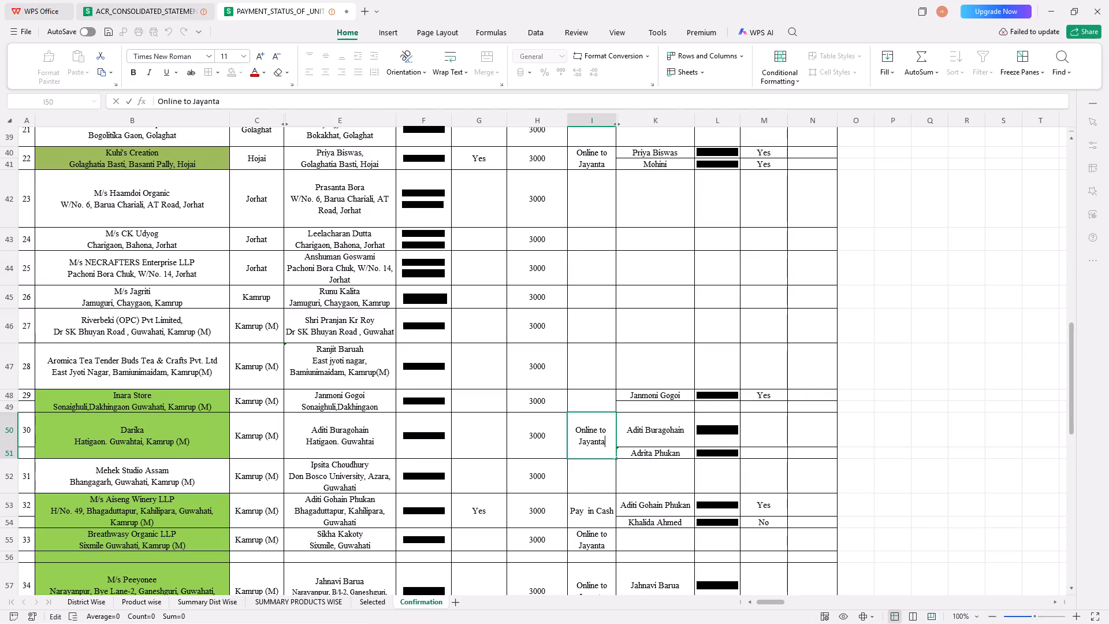
{"action": "left_click", "coordinate": [462, 441]}
{"action": "left_click", "coordinate": [287, 441]}
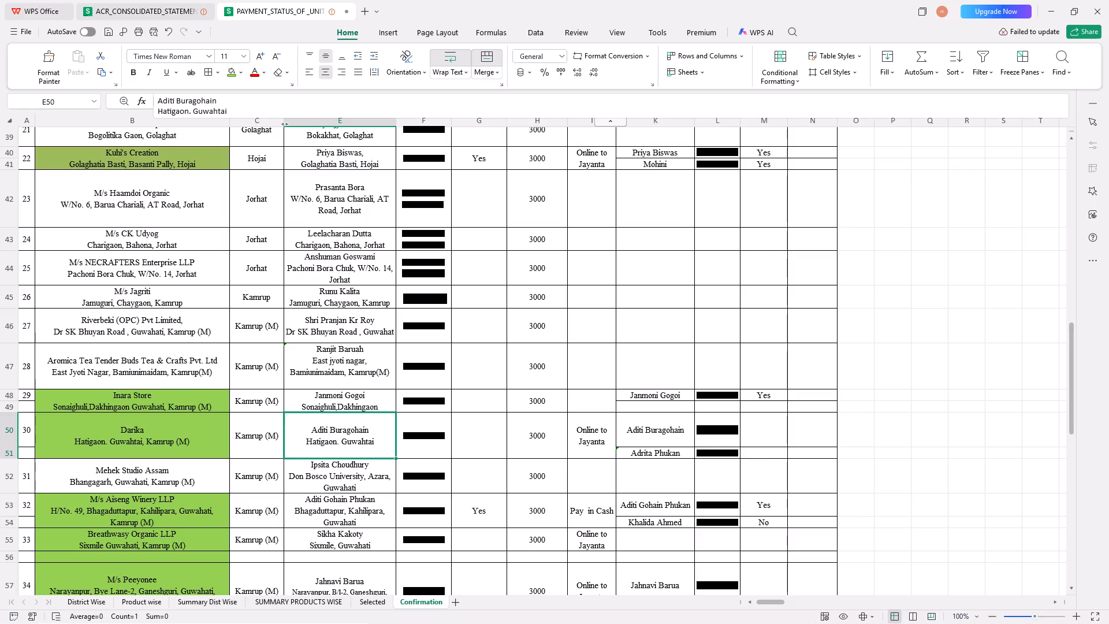
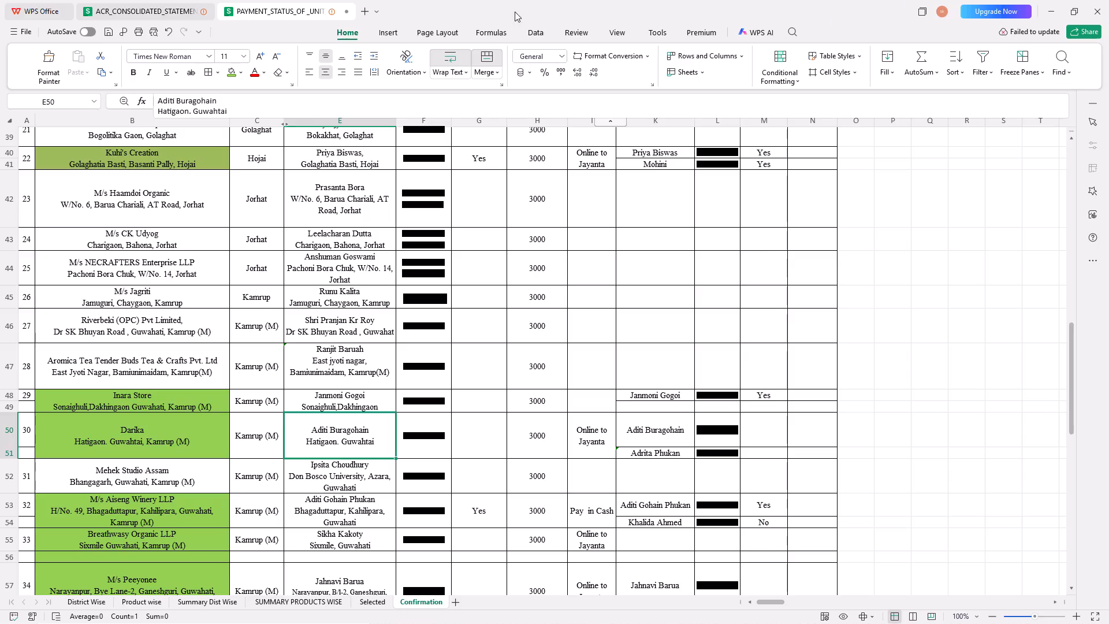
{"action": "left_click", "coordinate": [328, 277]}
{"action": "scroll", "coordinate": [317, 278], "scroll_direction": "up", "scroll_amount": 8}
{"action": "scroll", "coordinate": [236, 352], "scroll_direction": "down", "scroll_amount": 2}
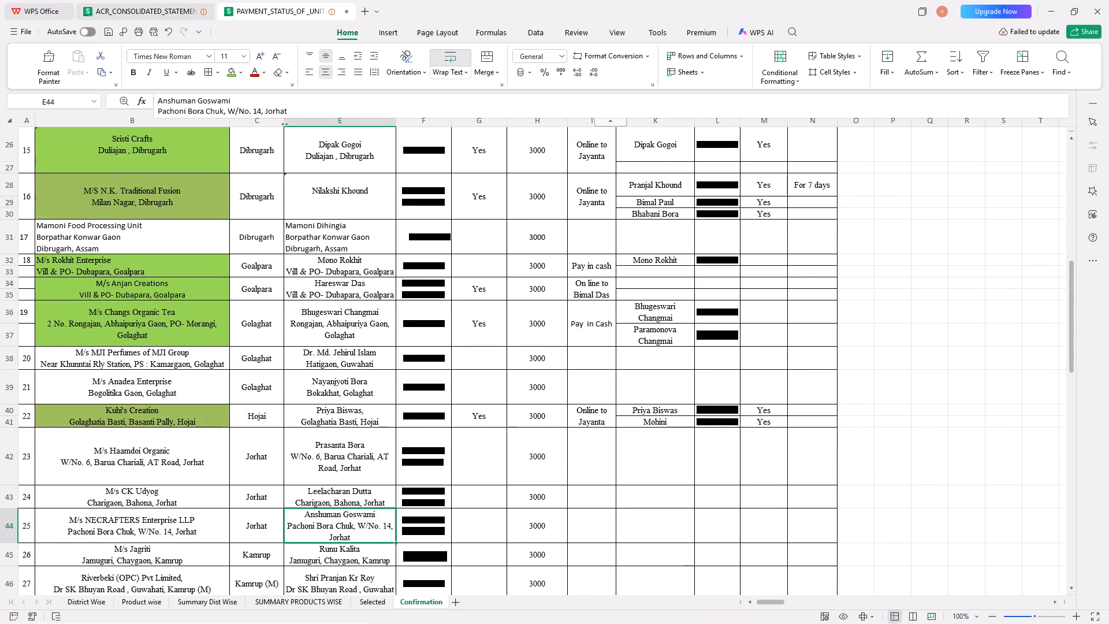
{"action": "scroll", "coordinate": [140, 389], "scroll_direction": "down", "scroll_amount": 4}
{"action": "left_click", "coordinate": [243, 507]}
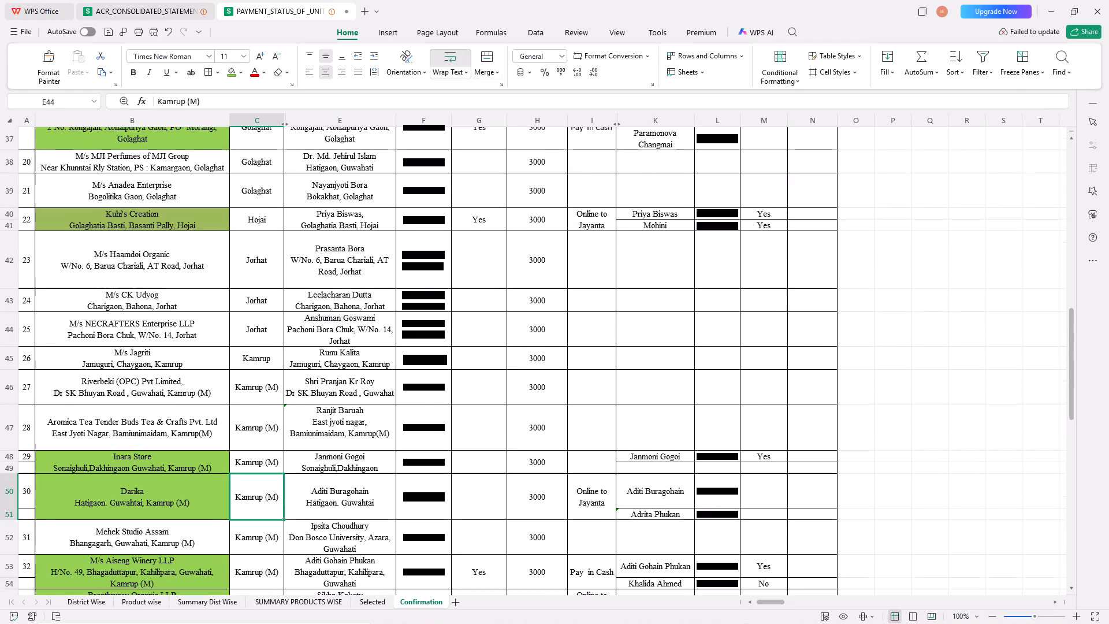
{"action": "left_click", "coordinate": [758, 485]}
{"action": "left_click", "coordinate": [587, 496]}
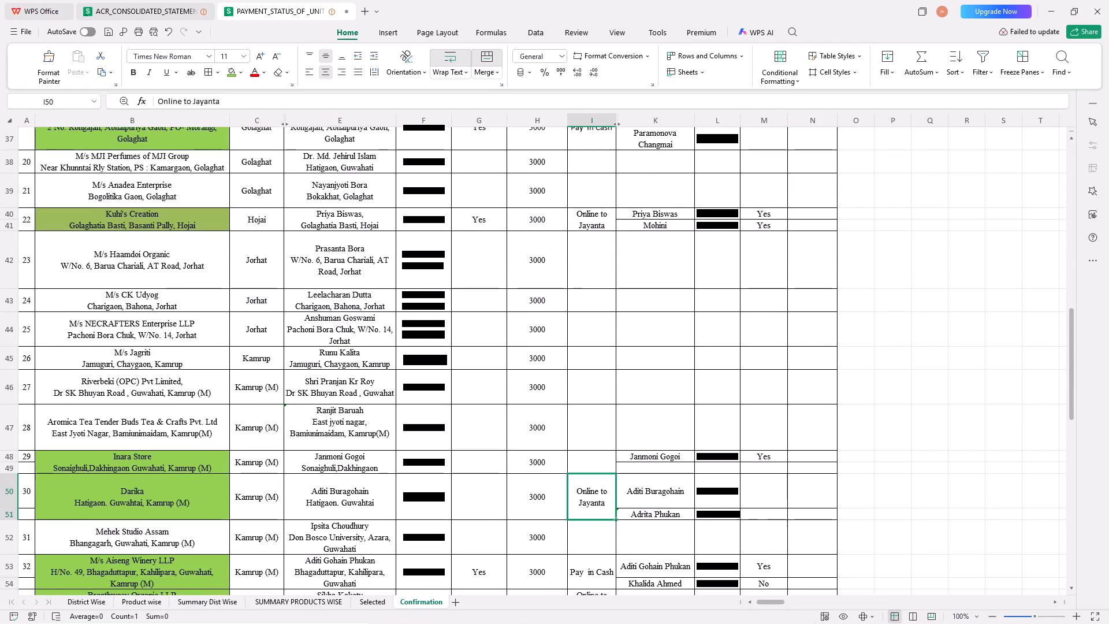
Fill the stall rent cells of units 1 to 6 (H3:H15) with the same green as the unit names.
{"action": "scroll", "coordinate": [330, 507], "scroll_direction": "up", "scroll_amount": 19}
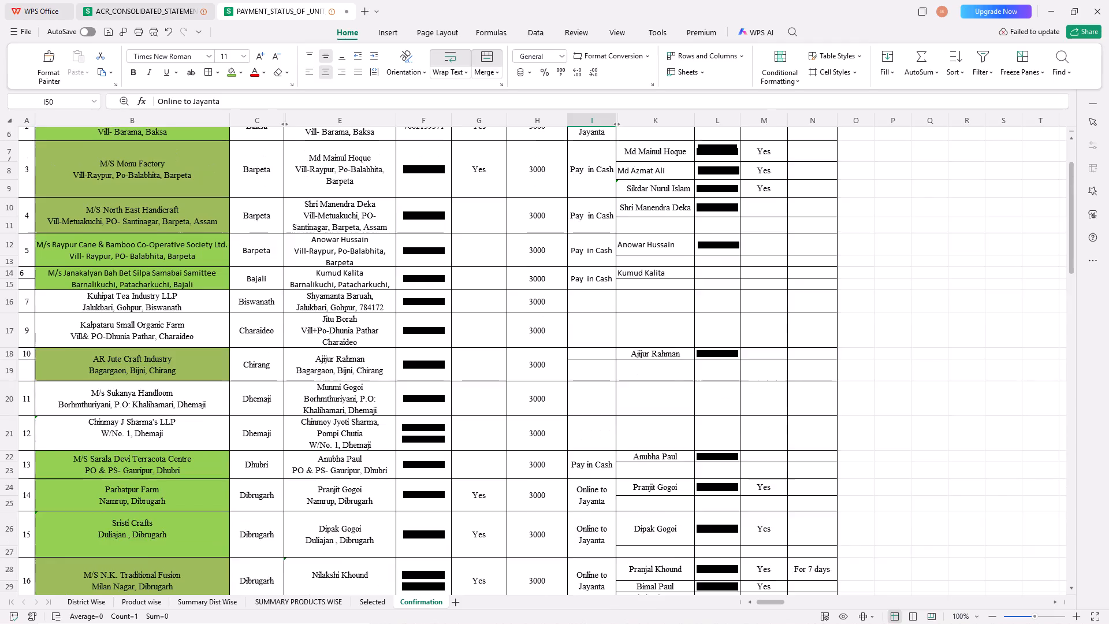
{"action": "scroll", "coordinate": [312, 465], "scroll_direction": "up", "scroll_amount": 8}
{"action": "left_click", "coordinate": [527, 196]}
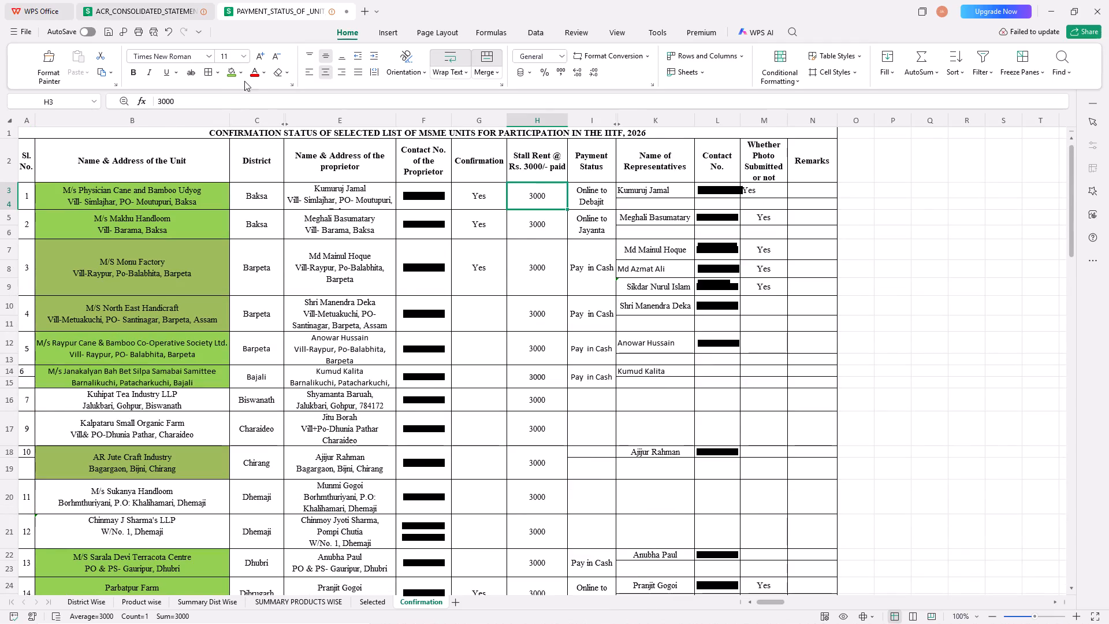
{"action": "left_click", "coordinate": [228, 71]}
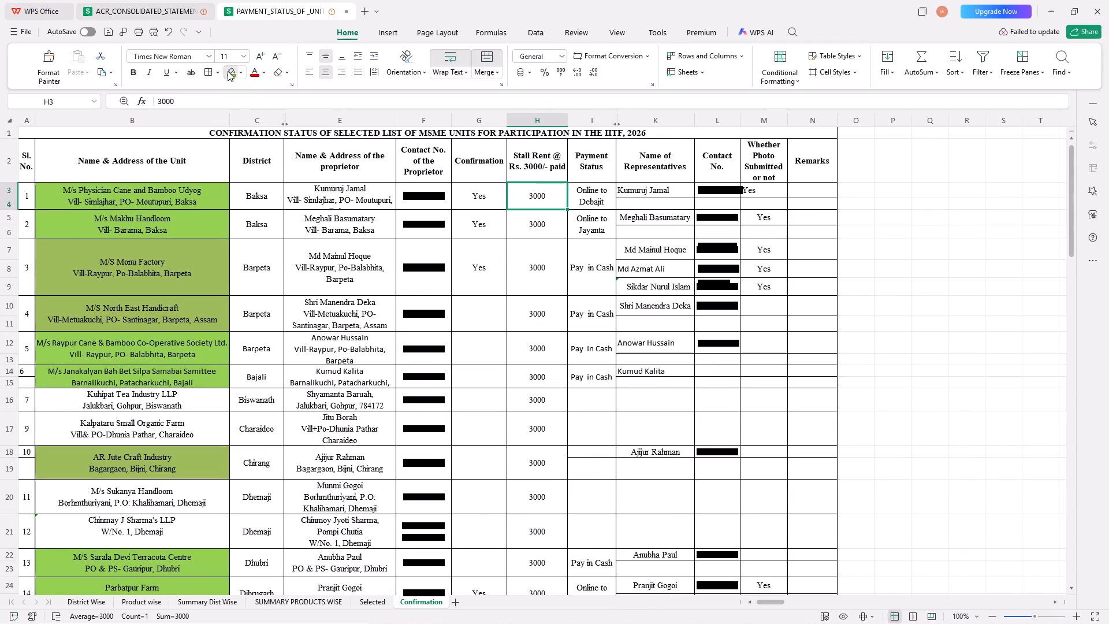
{"action": "left_click_drag", "start_coordinate": [543, 195], "coordinate": [544, 354]}
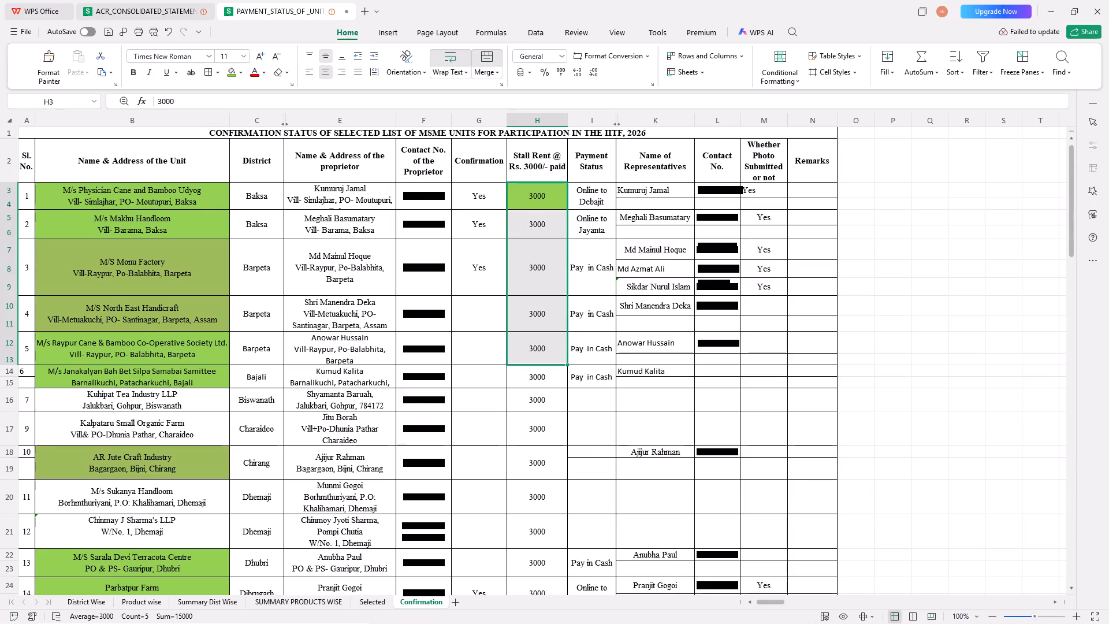
{"action": "left_click", "coordinate": [593, 350]}
{"action": "left_click_drag", "start_coordinate": [521, 199], "coordinate": [544, 373]}
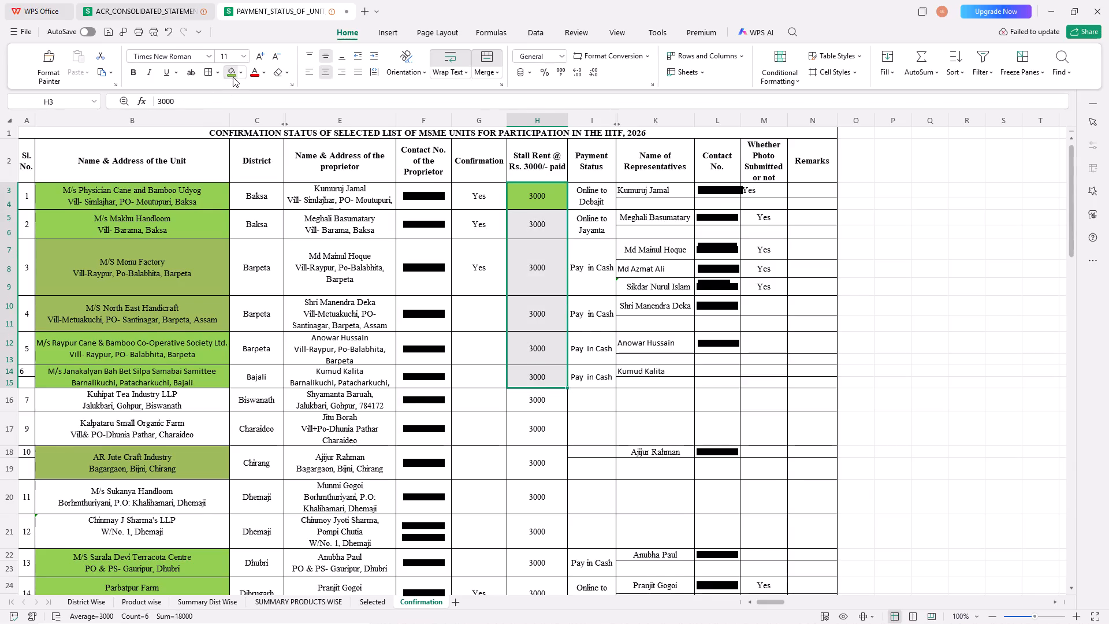
{"action": "left_click", "coordinate": [233, 77]}
Apply the green fill to the stall rent cells of AR Jute Craft Industry (H18) and units 13 to 16 (H22:H30).
{"action": "scroll", "coordinate": [464, 405], "scroll_direction": "down", "scroll_amount": 2}
{"action": "left_click", "coordinate": [526, 403]}
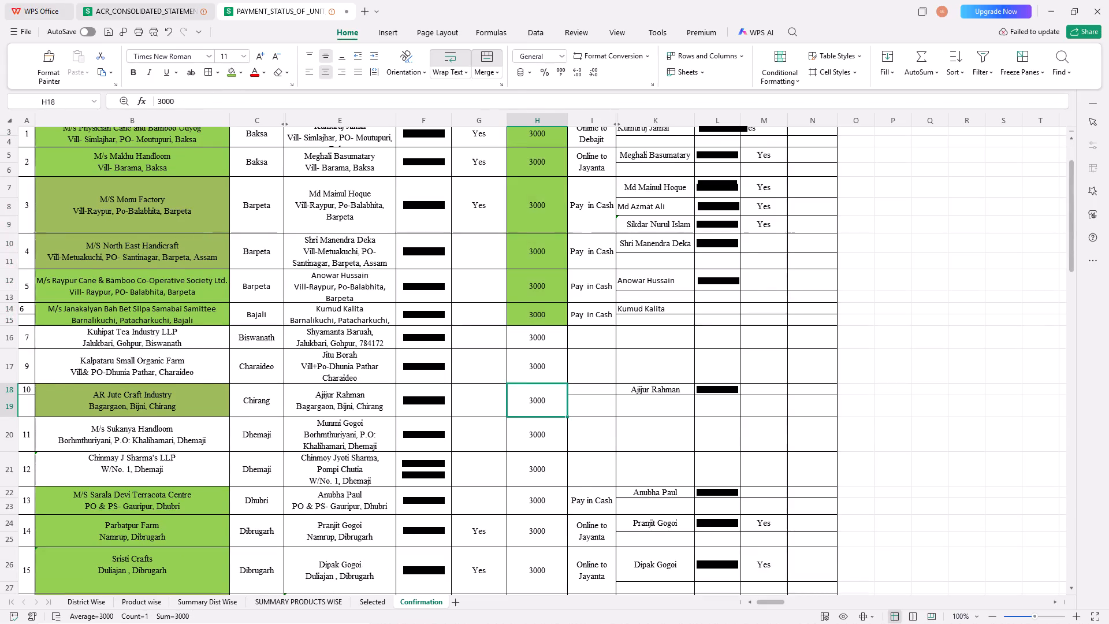
{"action": "left_click", "coordinate": [231, 70]}
{"action": "scroll", "coordinate": [395, 402], "scroll_direction": "down", "scroll_amount": 1}
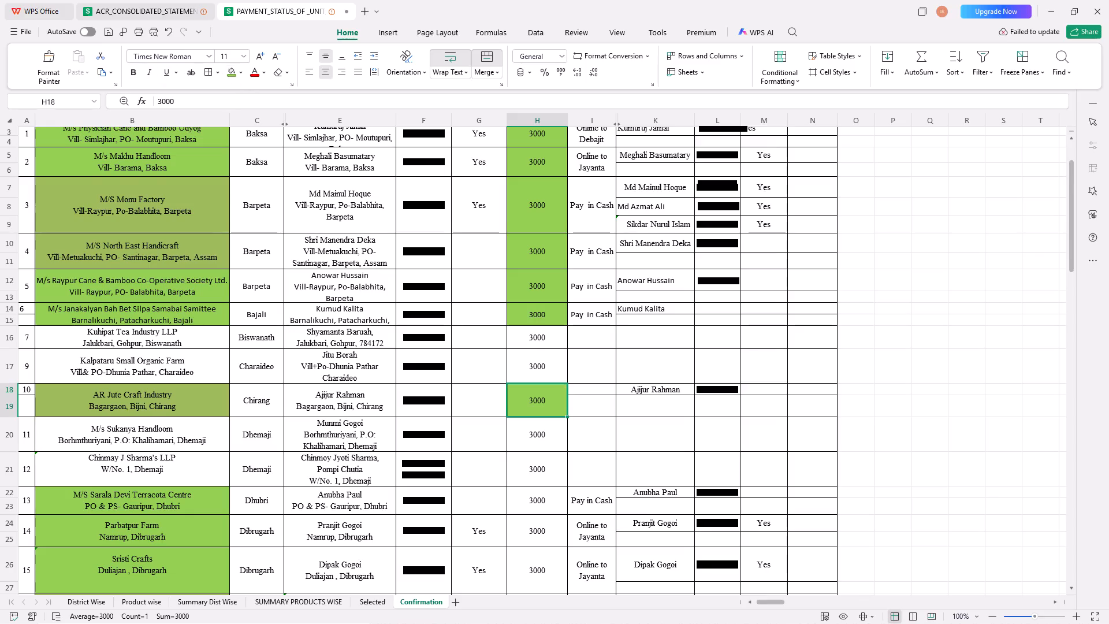
{"action": "left_click_drag", "start_coordinate": [538, 468], "coordinate": [544, 584]}
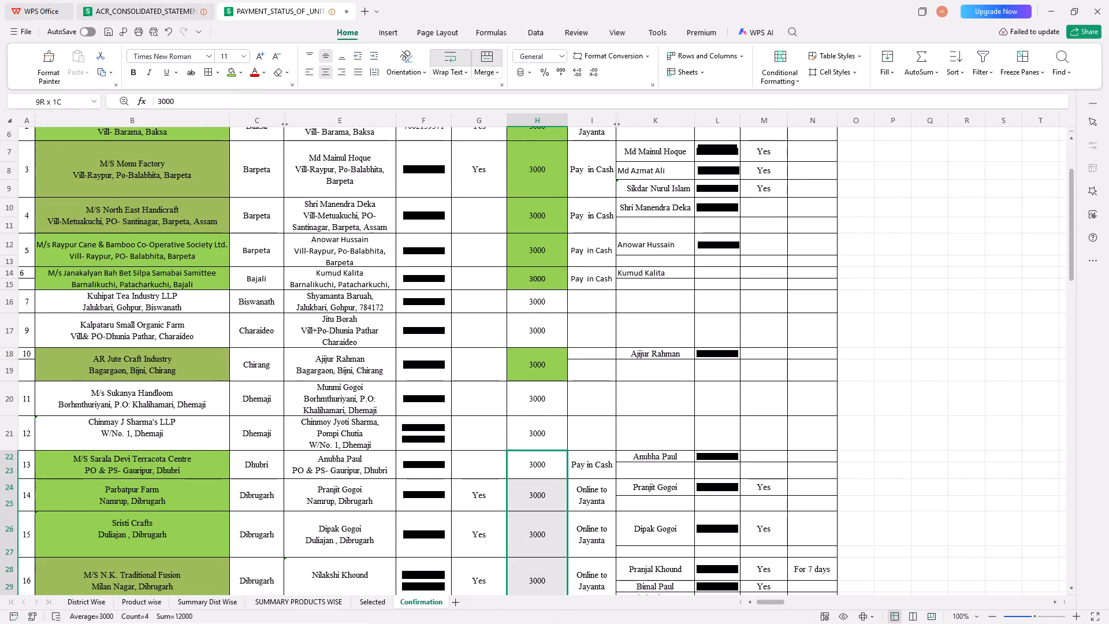
{"action": "left_click_drag", "start_coordinate": [544, 584], "coordinate": [517, 491]}
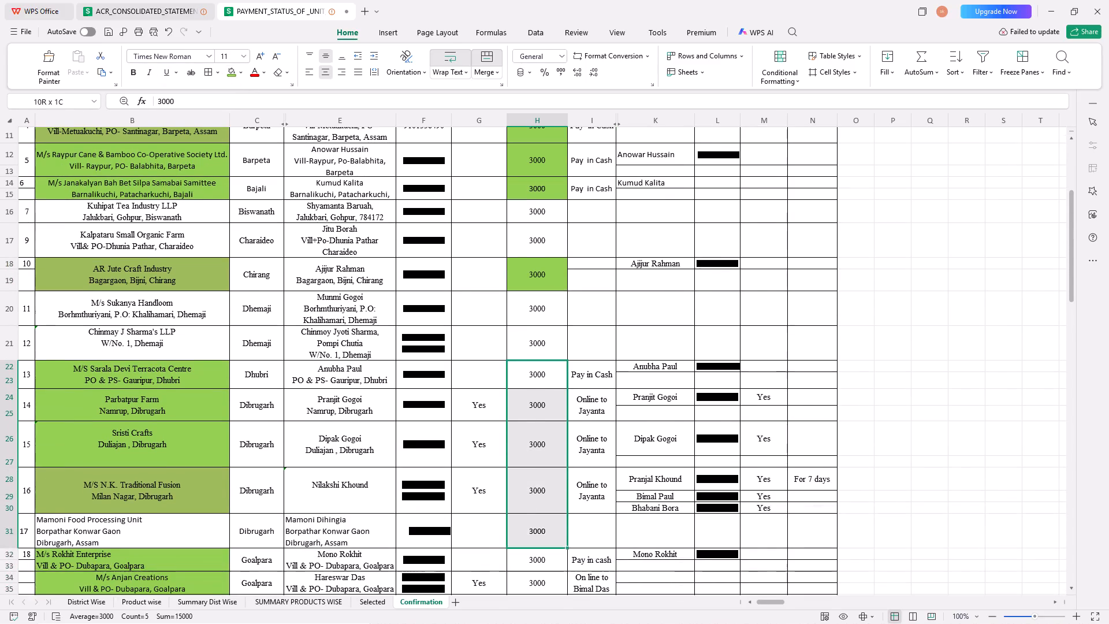
{"action": "left_click_drag", "start_coordinate": [517, 491], "coordinate": [526, 496]}
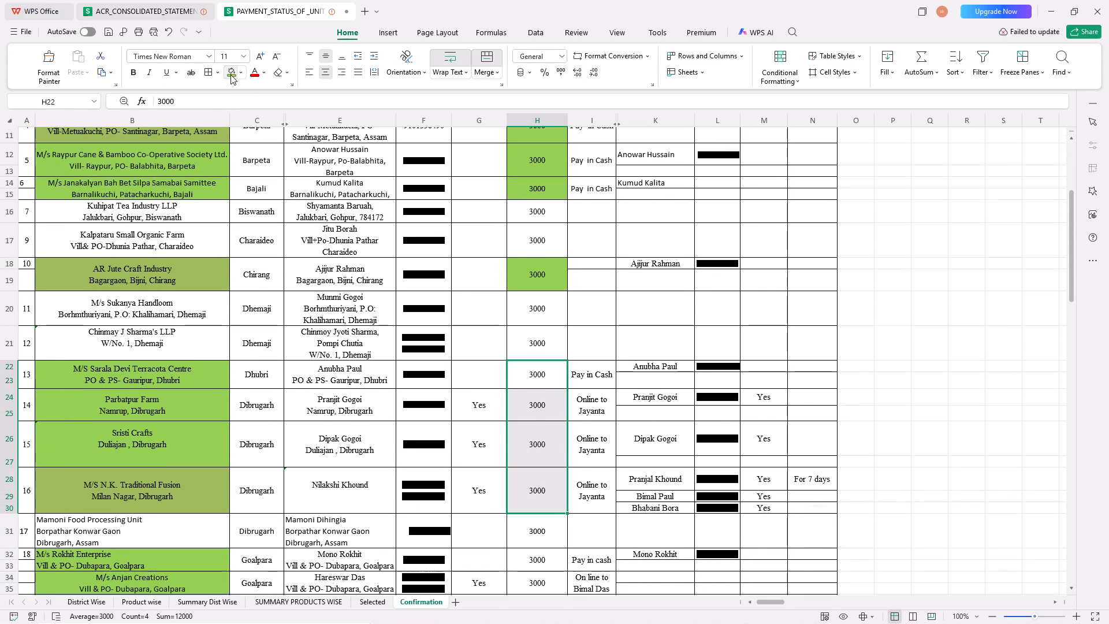
{"action": "left_click", "coordinate": [230, 74]}
Apply the green fill to the stall rent cells from Rokhit Enterprise to Changs Organic Tea (H32:H37) and Kuhi's Creation (H40).
{"action": "scroll", "coordinate": [504, 547], "scroll_direction": "down", "scroll_amount": 2}
{"action": "scroll", "coordinate": [414, 555], "scroll_direction": "down", "scroll_amount": 1}
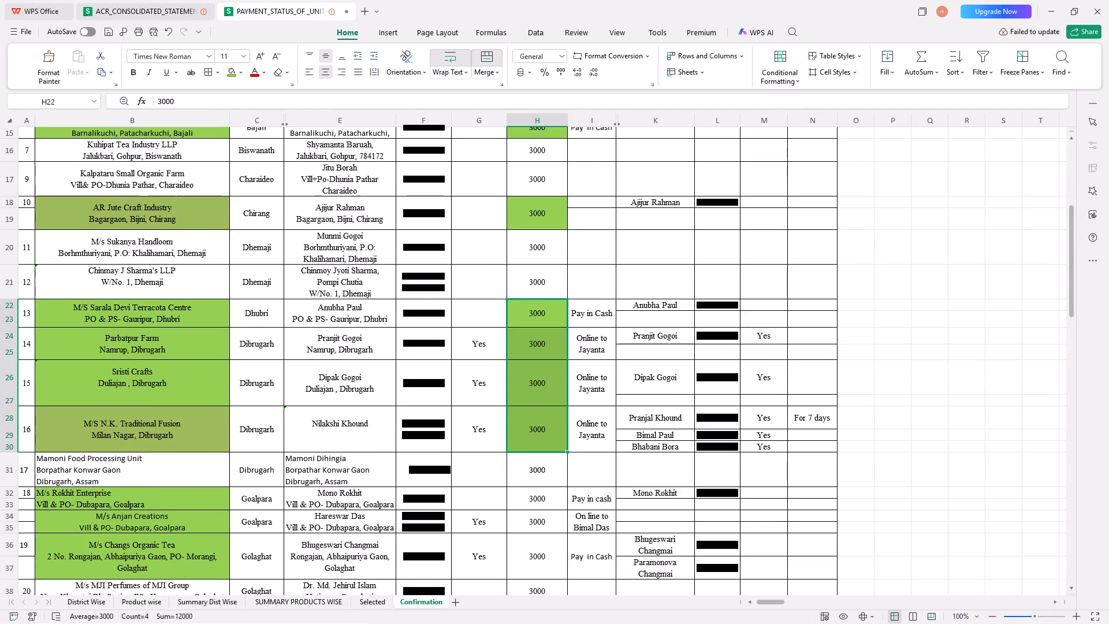
{"action": "left_click_drag", "start_coordinate": [534, 458], "coordinate": [536, 526]}
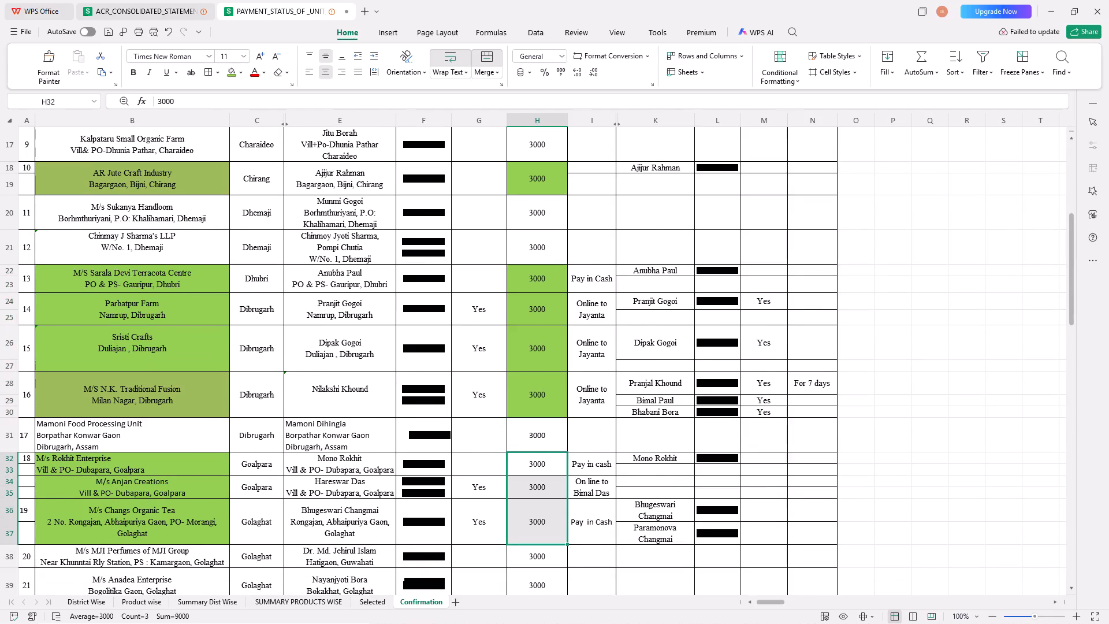
{"action": "left_click", "coordinate": [230, 73]}
{"action": "scroll", "coordinate": [430, 393], "scroll_direction": "down", "scroll_amount": 1}
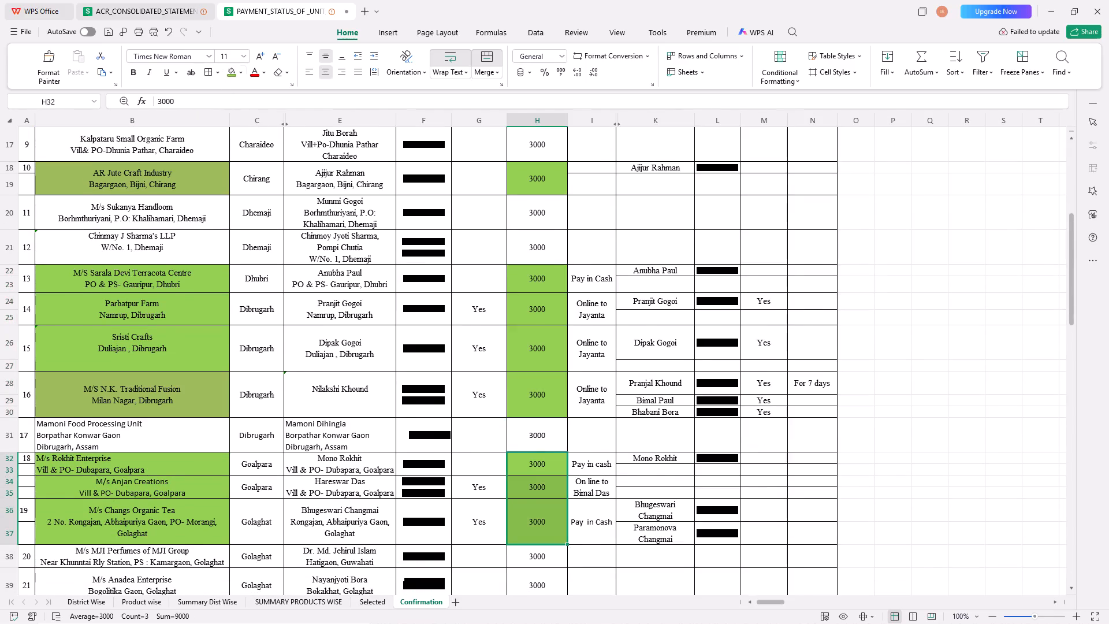
{"action": "scroll", "coordinate": [412, 417], "scroll_direction": "down", "scroll_amount": 3}
{"action": "left_click", "coordinate": [537, 476]}
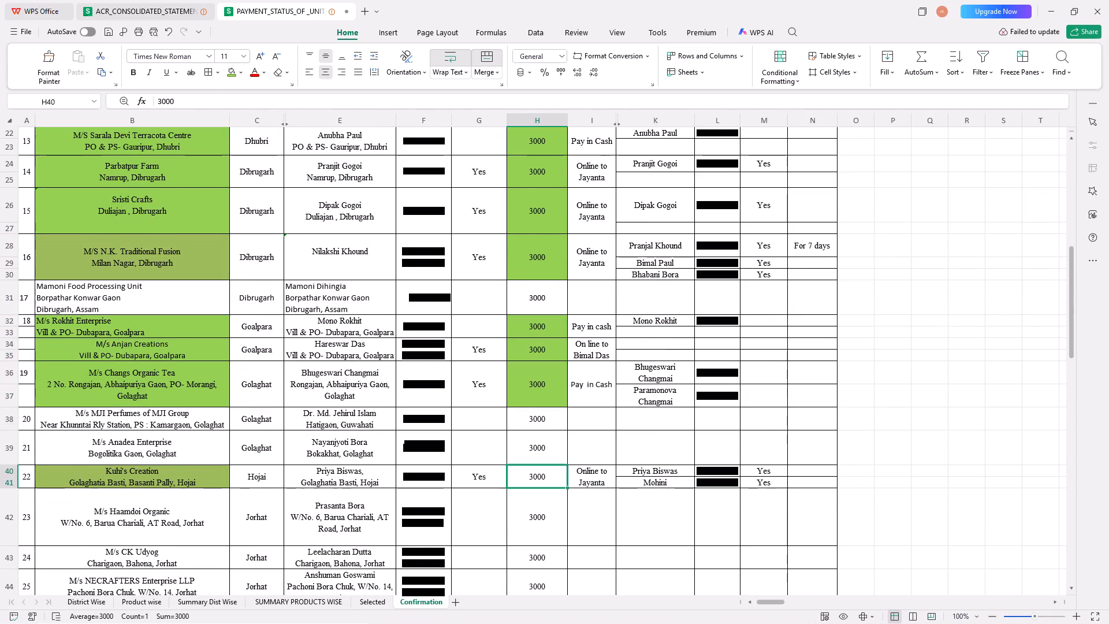
{"action": "left_click", "coordinate": [230, 73]}
Fill green the stall rent cells of Inara Store and Darika (H48:H51) and of Aiseng Winery and Breathwasy Organic (H53:H55).
{"action": "scroll", "coordinate": [320, 459], "scroll_direction": "down", "scroll_amount": 4}
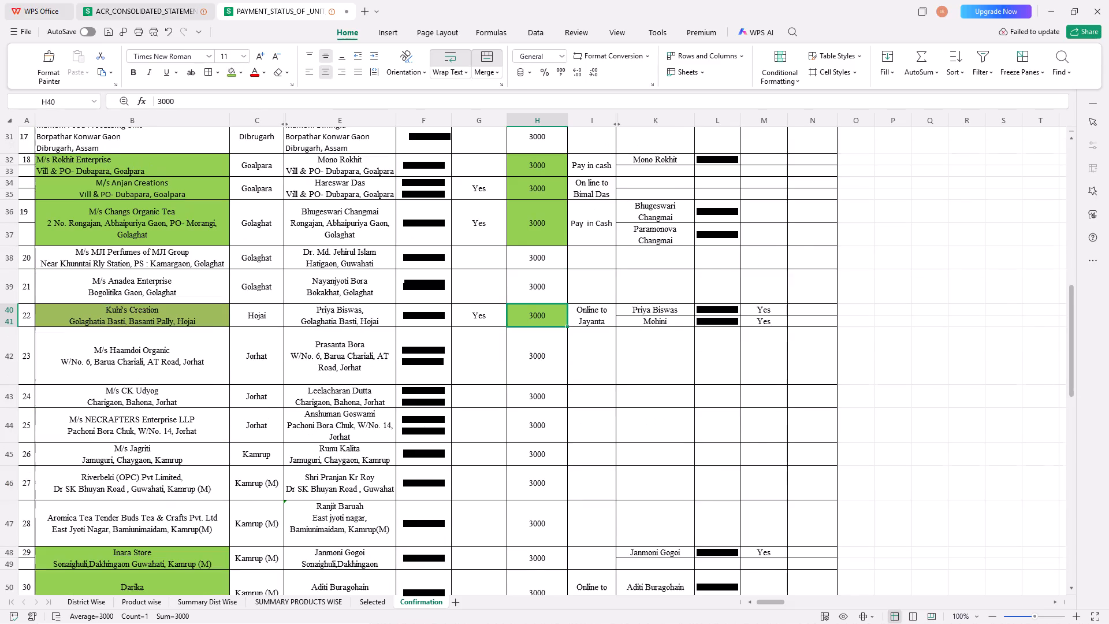
{"action": "scroll", "coordinate": [343, 477], "scroll_direction": "down", "scroll_amount": 3}
{"action": "left_click_drag", "start_coordinate": [530, 497], "coordinate": [539, 543]}
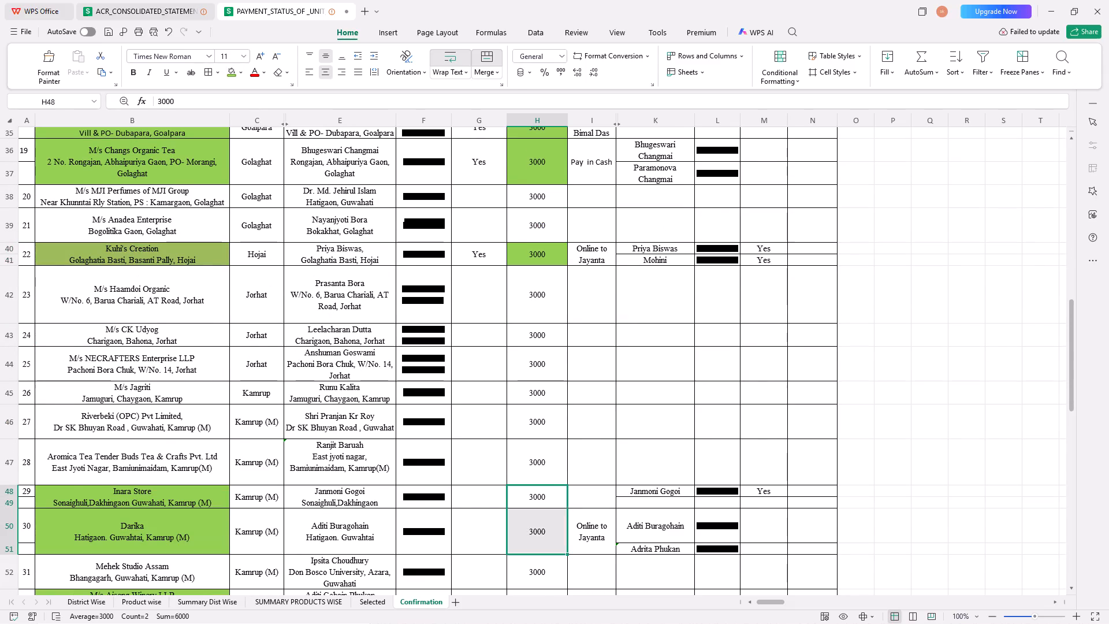
{"action": "left_click", "coordinate": [227, 72]}
{"action": "scroll", "coordinate": [326, 332], "scroll_direction": "down", "scroll_amount": 4}
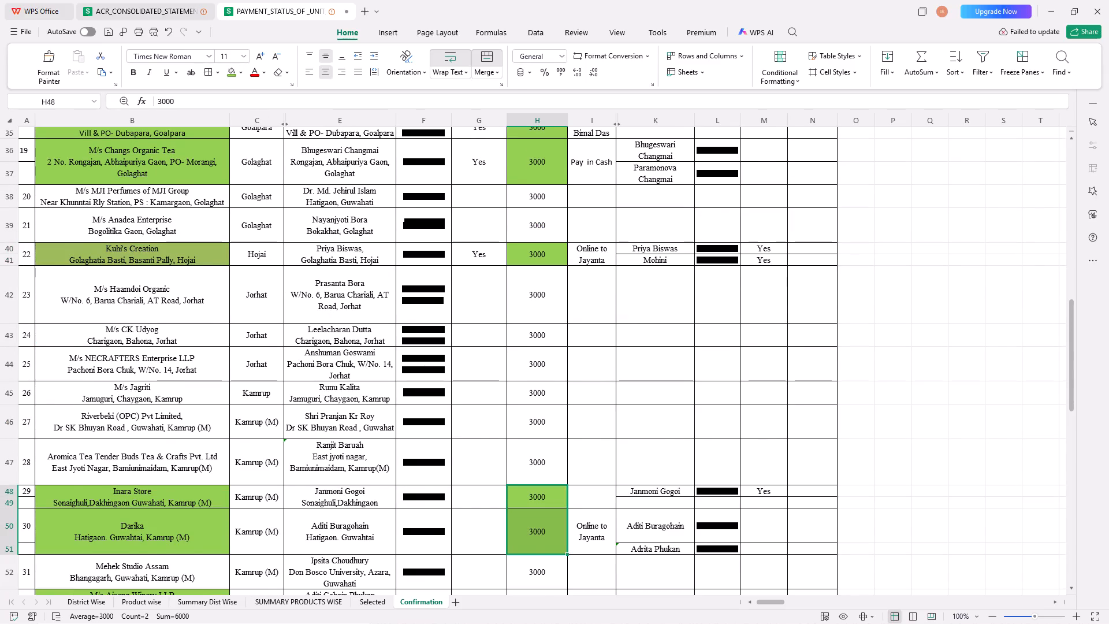
{"action": "scroll", "coordinate": [340, 356], "scroll_direction": "down", "scroll_amount": 1}
{"action": "scroll", "coordinate": [240, 428], "scroll_direction": "down", "scroll_amount": 2}
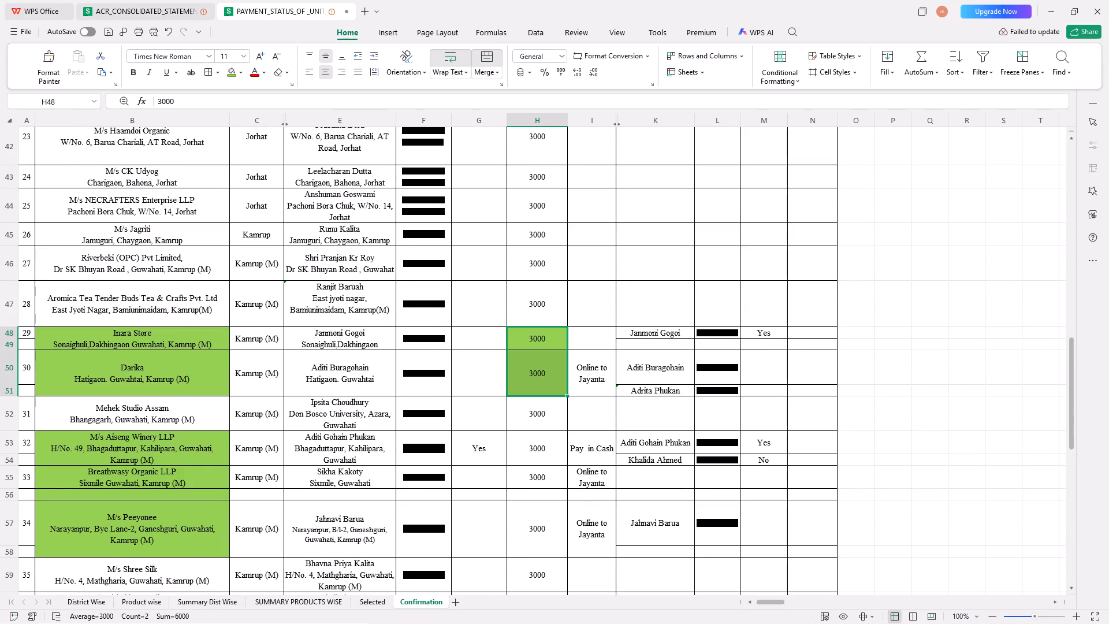
{"action": "left_click_drag", "start_coordinate": [547, 383], "coordinate": [546, 415]}
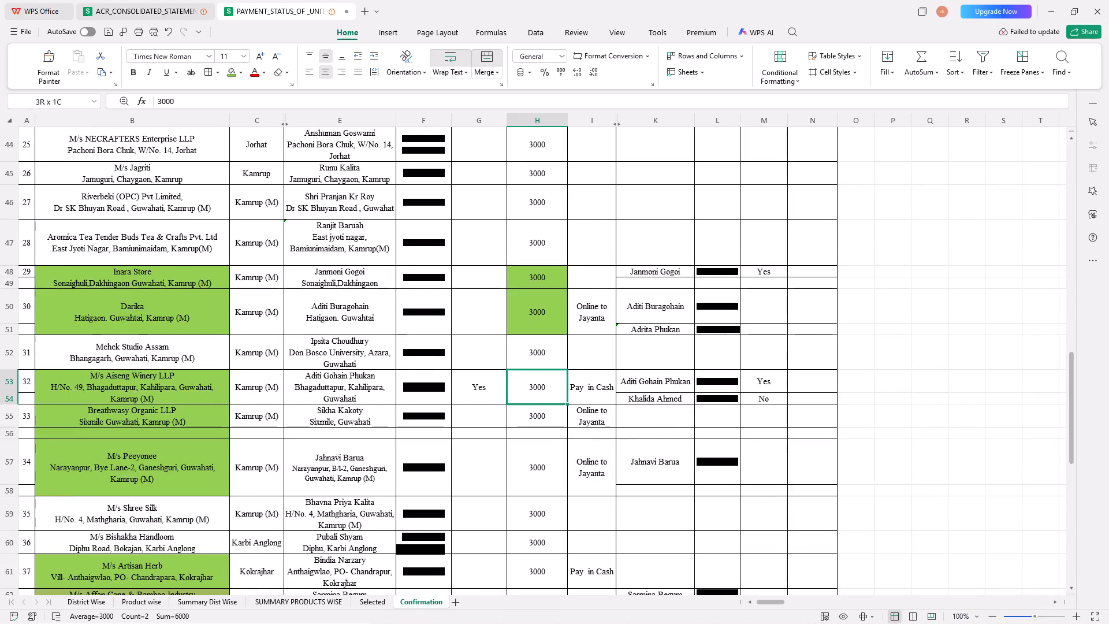
{"action": "left_click_drag", "start_coordinate": [546, 415], "coordinate": [546, 415]}
{"action": "left_click", "coordinate": [228, 69]}
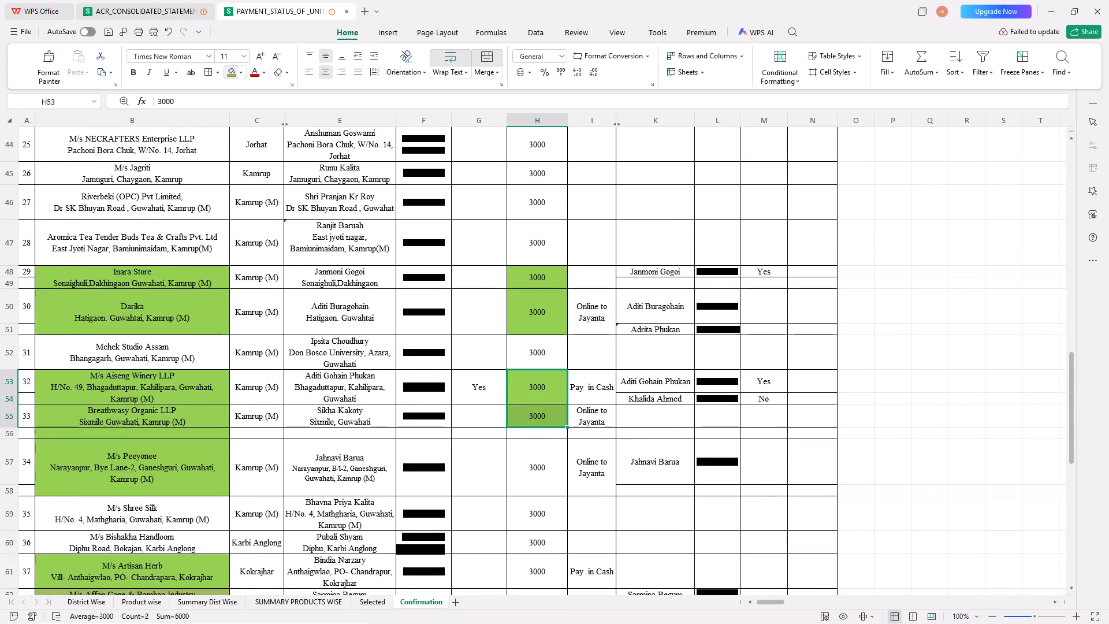
Apply the green fill to the stall rent cells of Peeyonee (H57) and of Artisan Herb through Moitree Enterprises (H61:H75).
{"action": "scroll", "coordinate": [285, 432], "scroll_direction": "down", "scroll_amount": 2}
{"action": "left_click", "coordinate": [532, 398]}
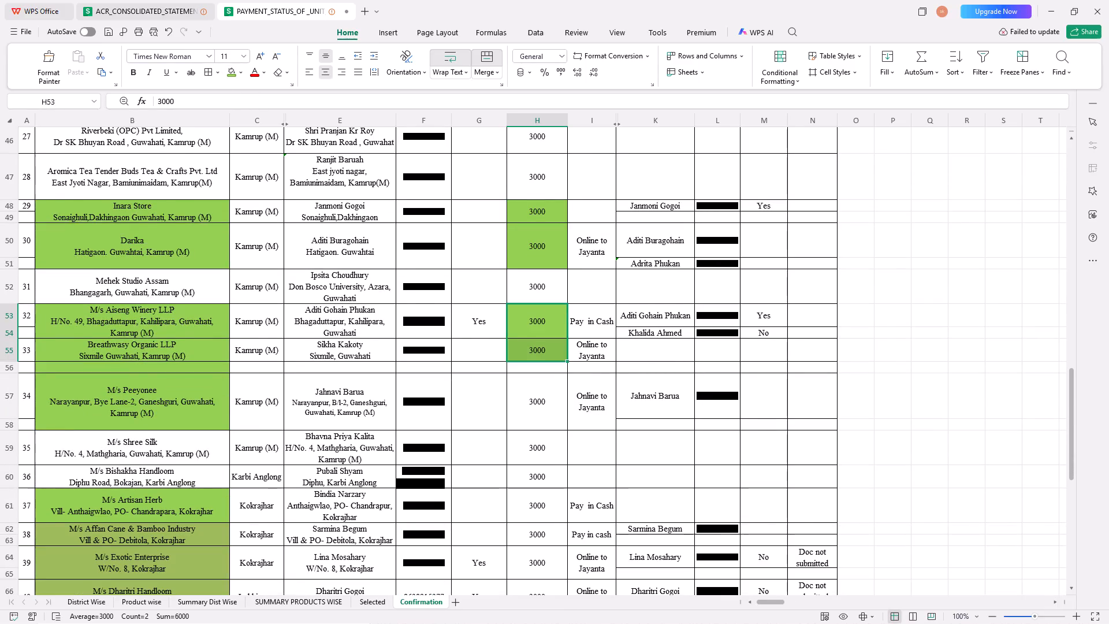
{"action": "left_click", "coordinate": [229, 70]}
{"action": "scroll", "coordinate": [437, 377], "scroll_direction": "down", "scroll_amount": 3}
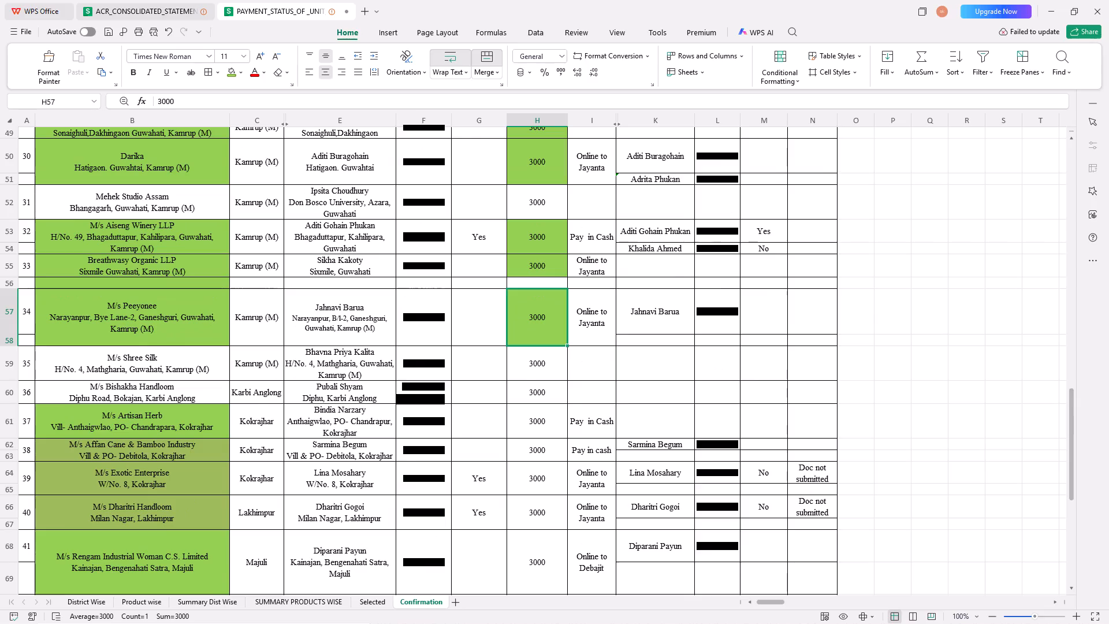
{"action": "scroll", "coordinate": [224, 434], "scroll_direction": "down", "scroll_amount": 1}
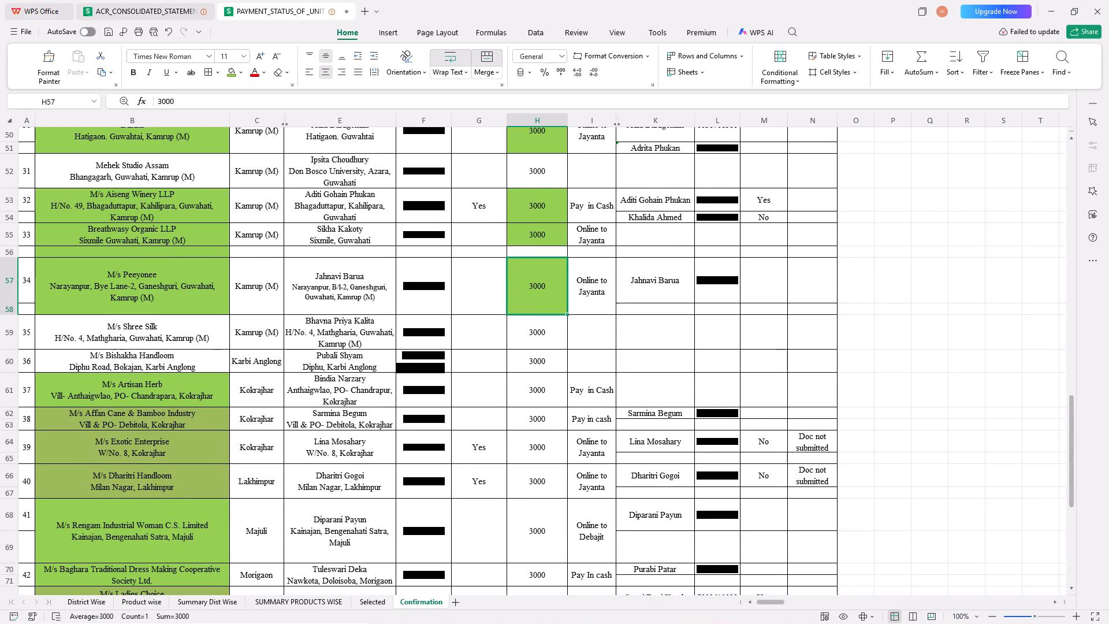
{"action": "left_click_drag", "start_coordinate": [536, 381], "coordinate": [519, 574]}
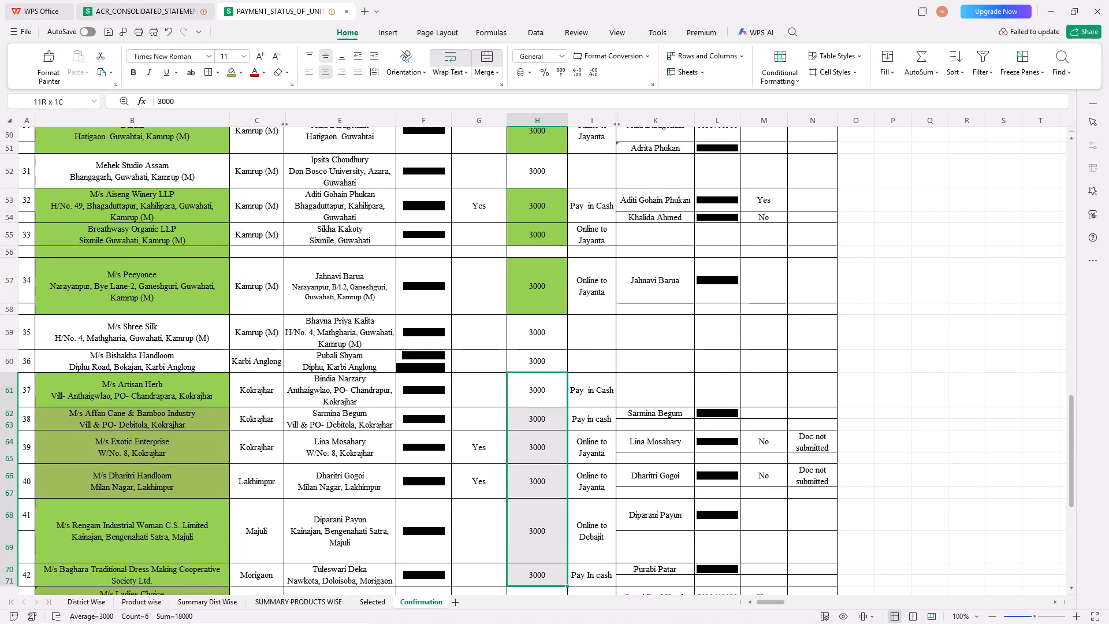
{"action": "left_click_drag", "start_coordinate": [519, 574], "coordinate": [511, 606]}
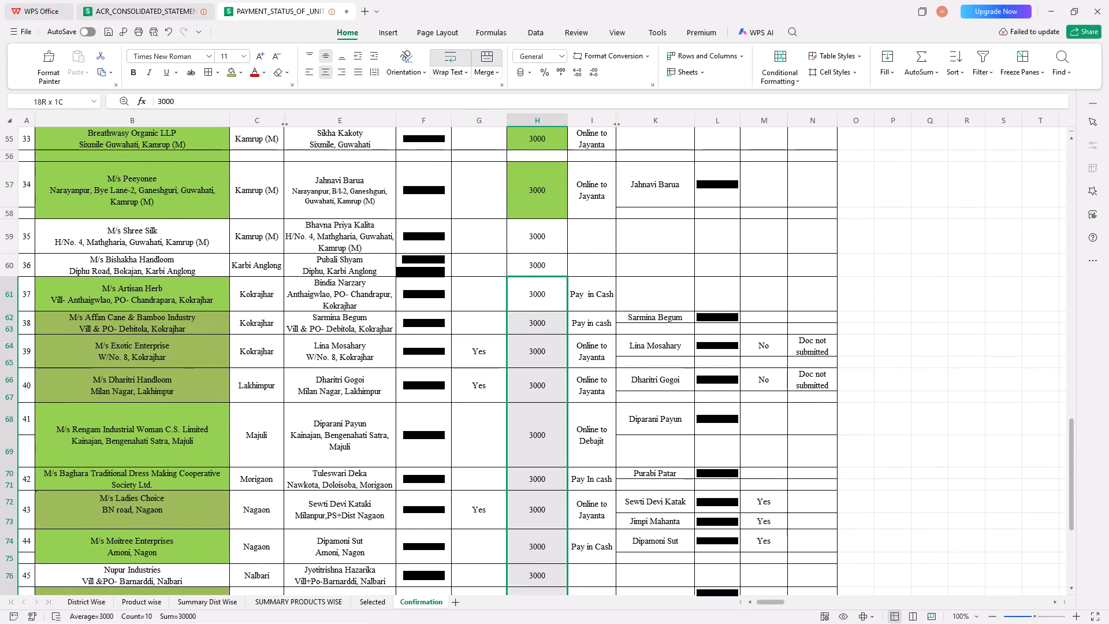
{"action": "left_click_drag", "start_coordinate": [511, 606], "coordinate": [530, 521]}
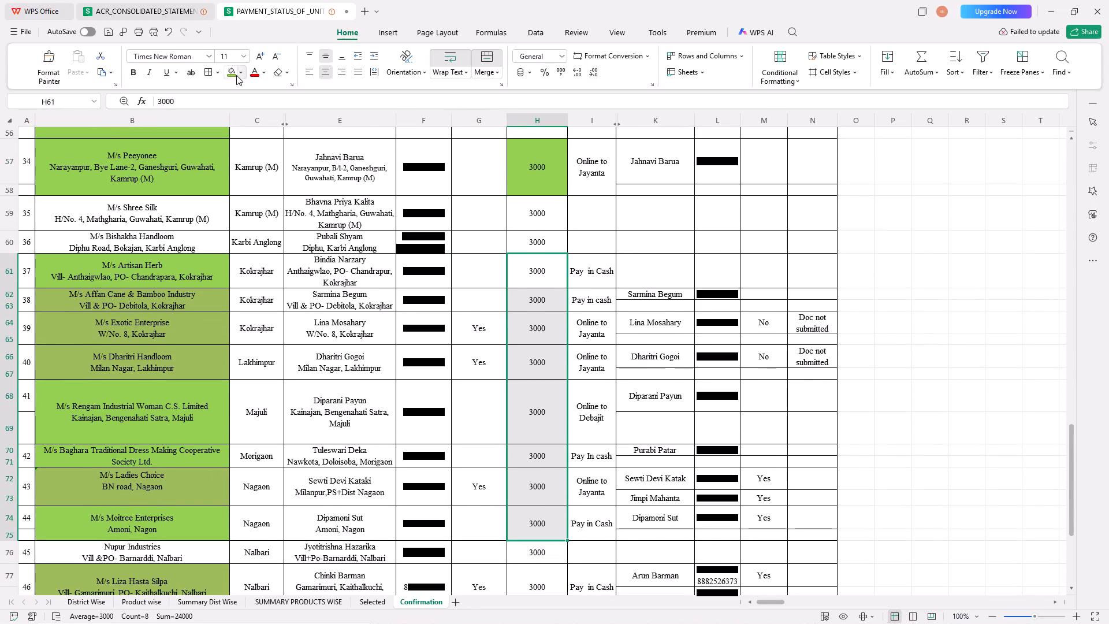
{"action": "left_click", "coordinate": [232, 75]}
Apply the green fill to the stall rent cells from Liza Hasta Silpa to Divine Grace Enterprise (H77:H85).
{"action": "scroll", "coordinate": [427, 404], "scroll_direction": "down", "scroll_amount": 2}
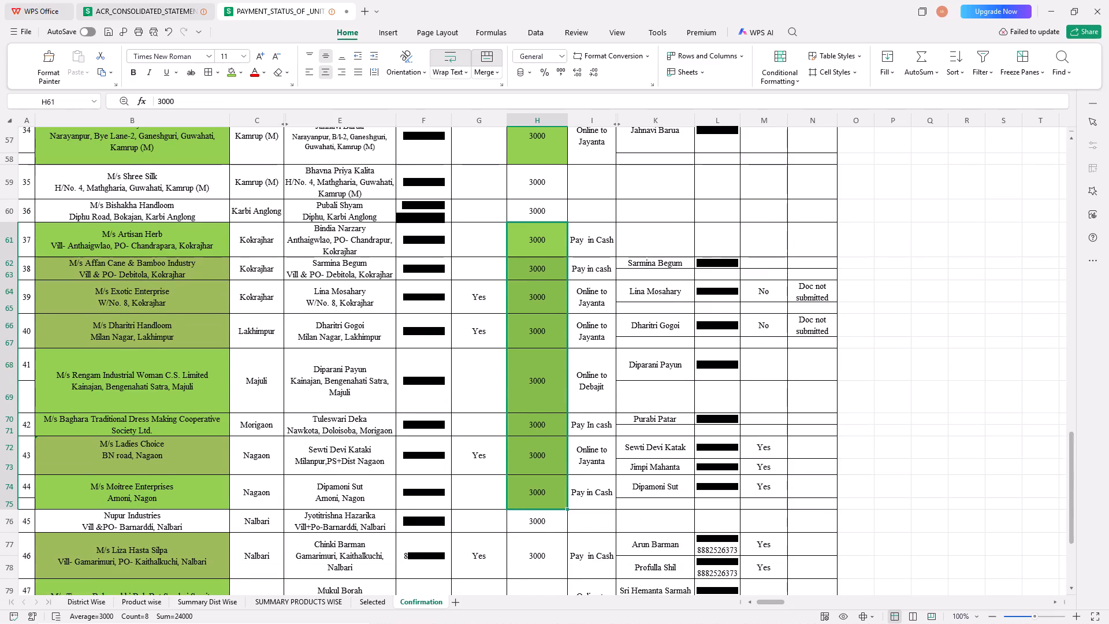
{"action": "scroll", "coordinate": [397, 425], "scroll_direction": "down", "scroll_amount": 5}
{"action": "left_click_drag", "start_coordinate": [537, 365], "coordinate": [537, 460]}
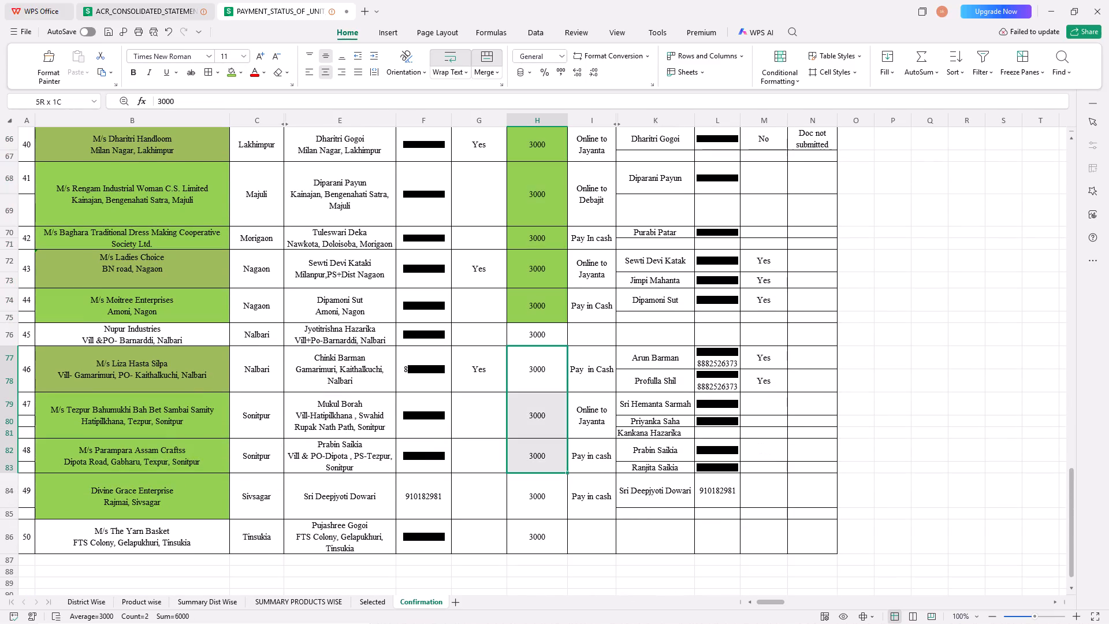
{"action": "left_click_drag", "start_coordinate": [537, 460], "coordinate": [539, 488]}
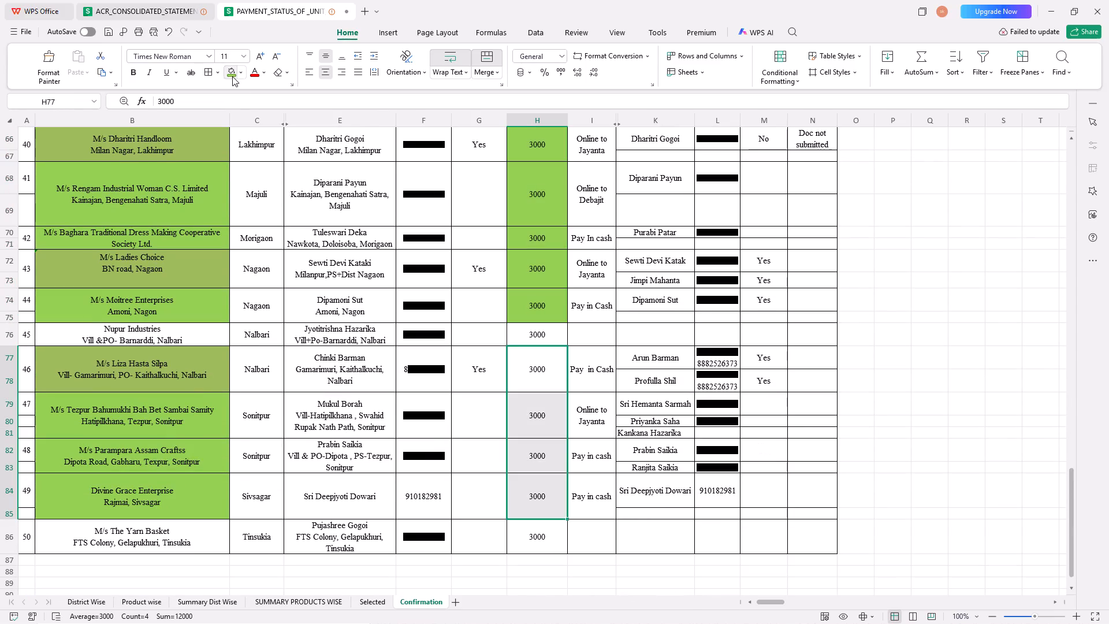
{"action": "left_click", "coordinate": [232, 76]}
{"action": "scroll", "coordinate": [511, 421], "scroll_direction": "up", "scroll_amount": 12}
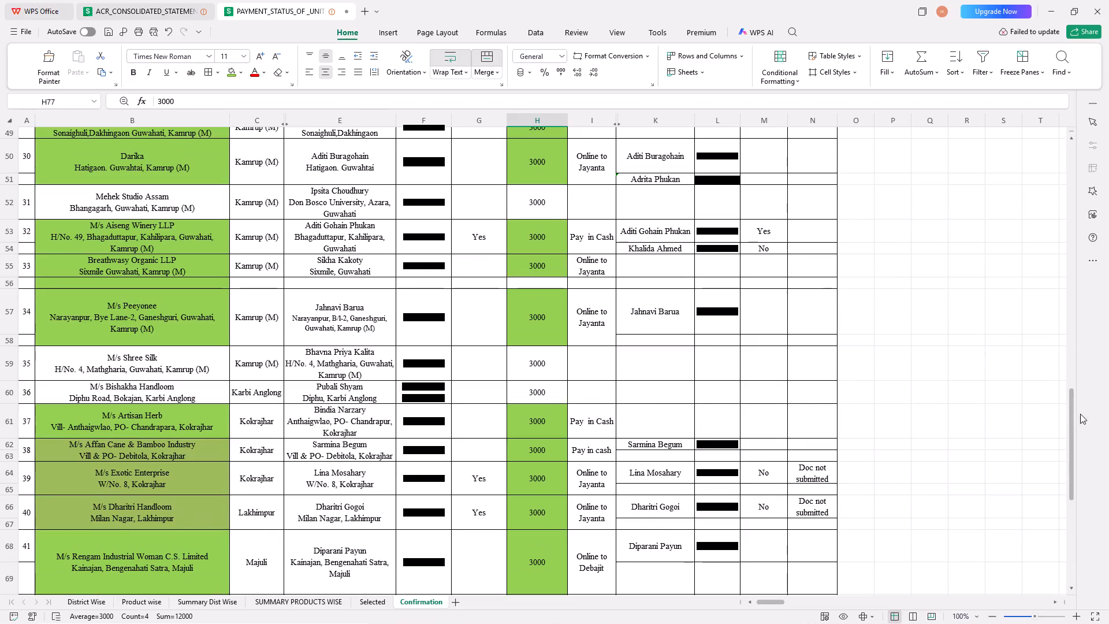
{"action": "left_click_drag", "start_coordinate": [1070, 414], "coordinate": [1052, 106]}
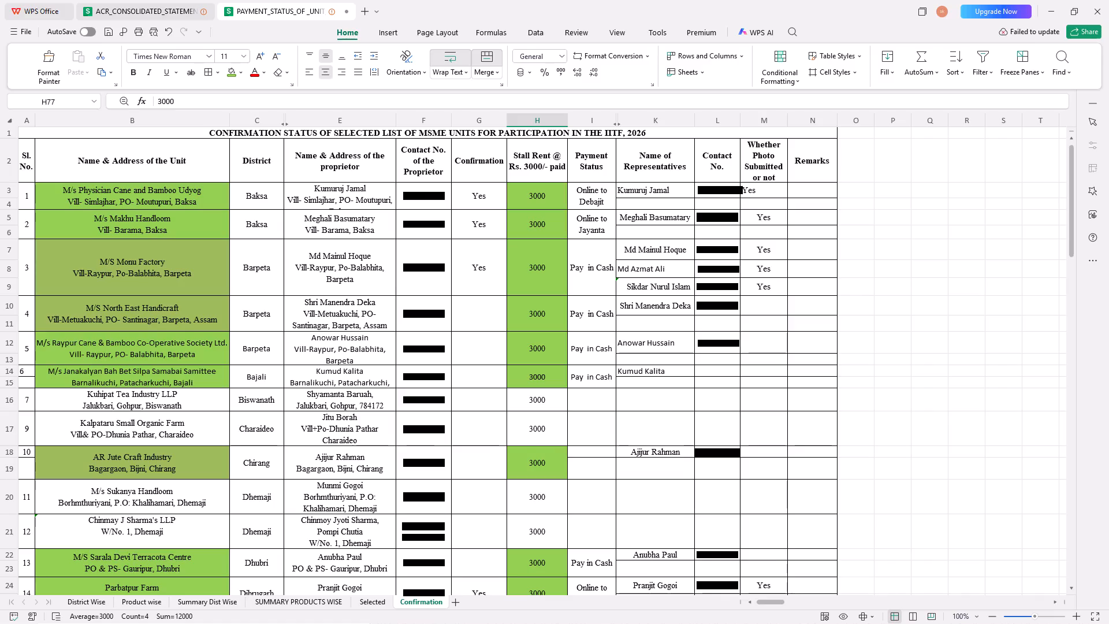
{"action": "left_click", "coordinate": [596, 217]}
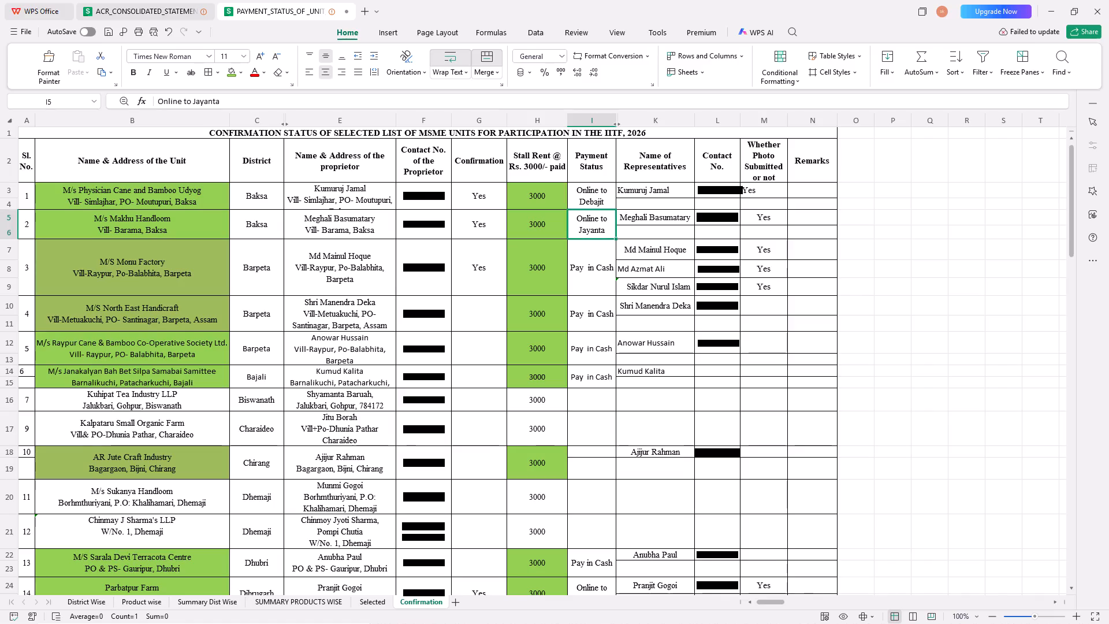
Add filters to header row 2 and show only the rows whose Payment Status is "Online to Jayanta".
{"action": "left_click", "coordinate": [14, 152]}
{"action": "key", "text": "ctrl+shift+l"}
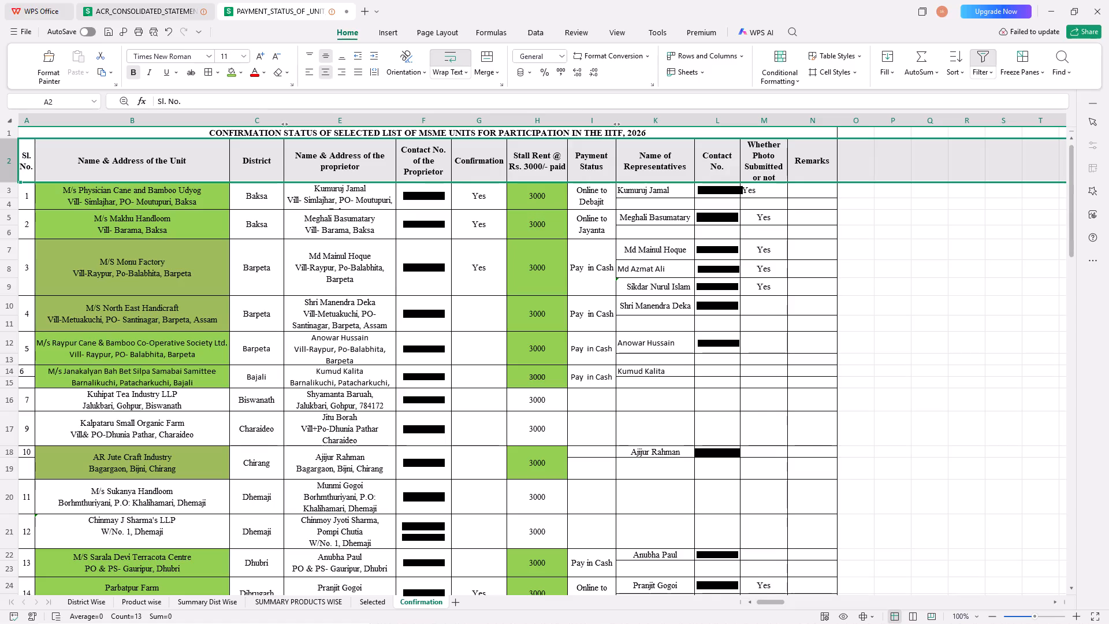
{"action": "left_click", "coordinate": [601, 206]}
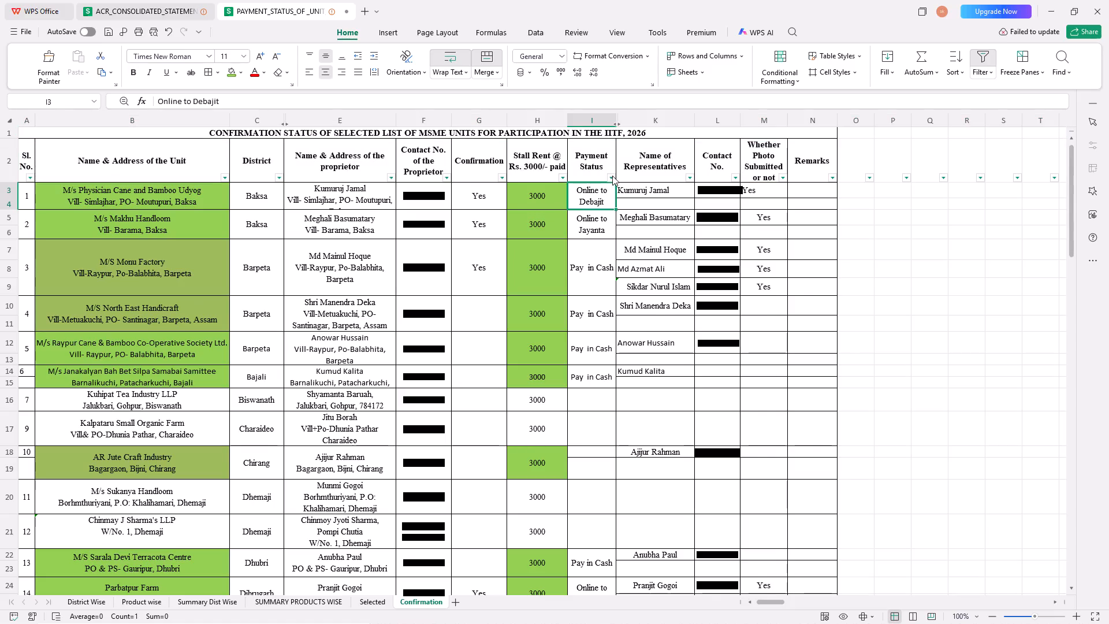
{"action": "left_click", "coordinate": [612, 176]}
{"action": "left_click", "coordinate": [650, 291]}
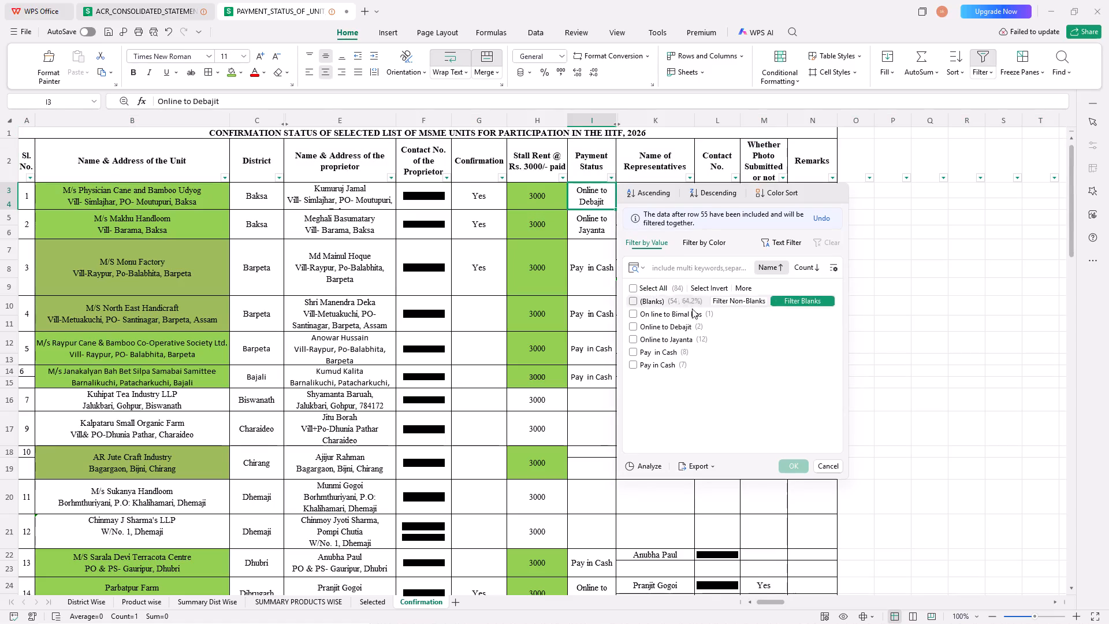
{"action": "left_click", "coordinate": [664, 341]}
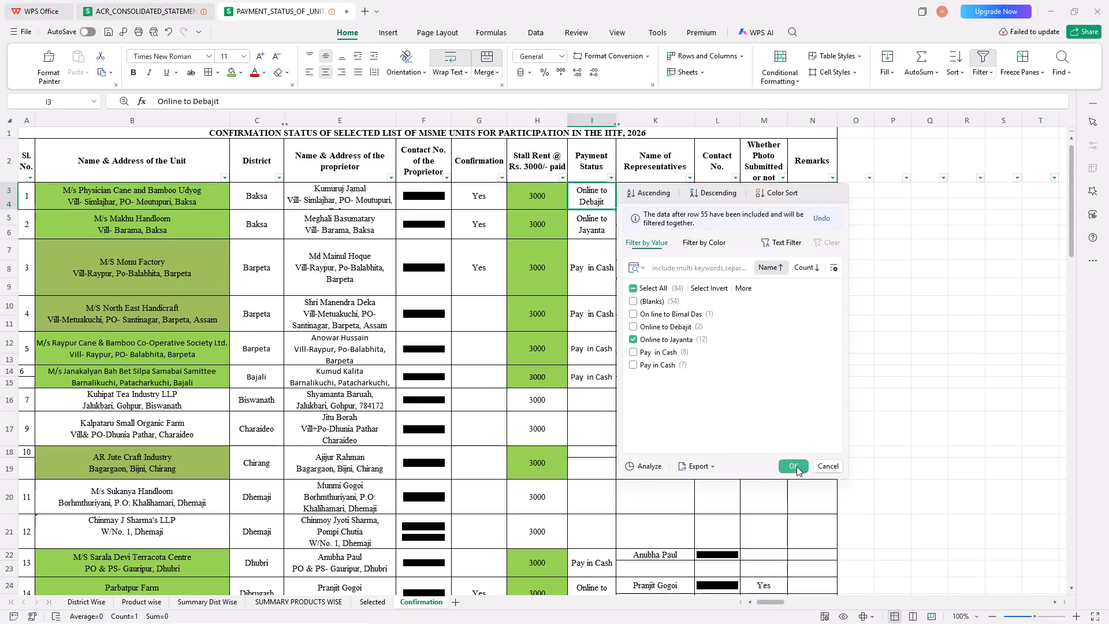
{"action": "left_click", "coordinate": [797, 466]}
{"action": "scroll", "coordinate": [423, 406], "scroll_direction": "up", "scroll_amount": 5}
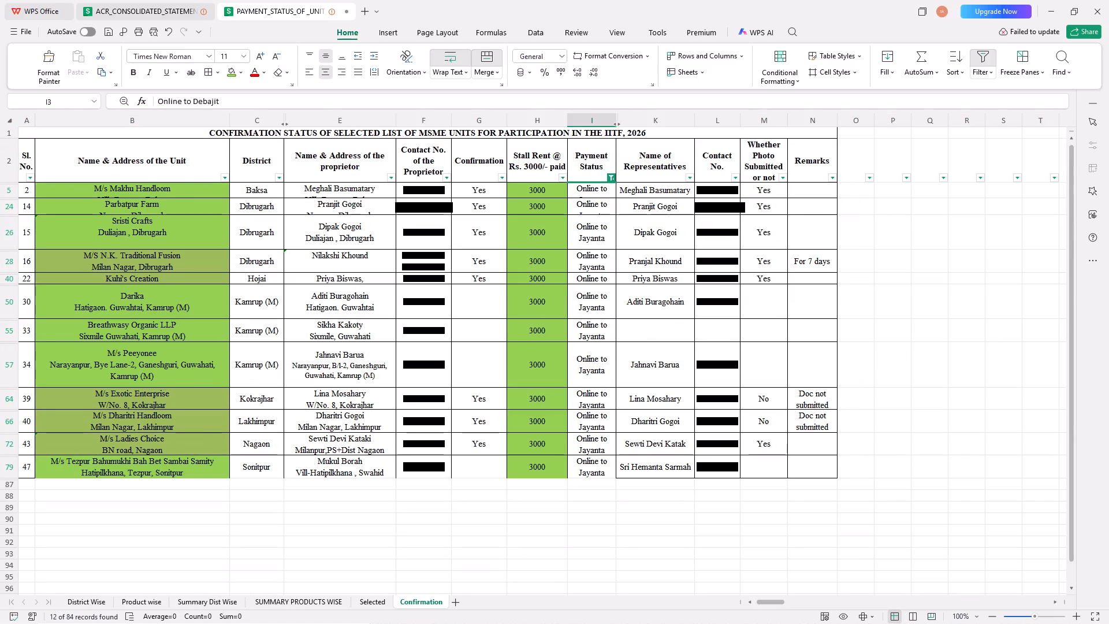
Increase the height of row 5 (M/s Makhu Handloom) so that its two-line text fits.
{"action": "left_click_drag", "start_coordinate": [11, 201], "coordinate": [11, 214]}
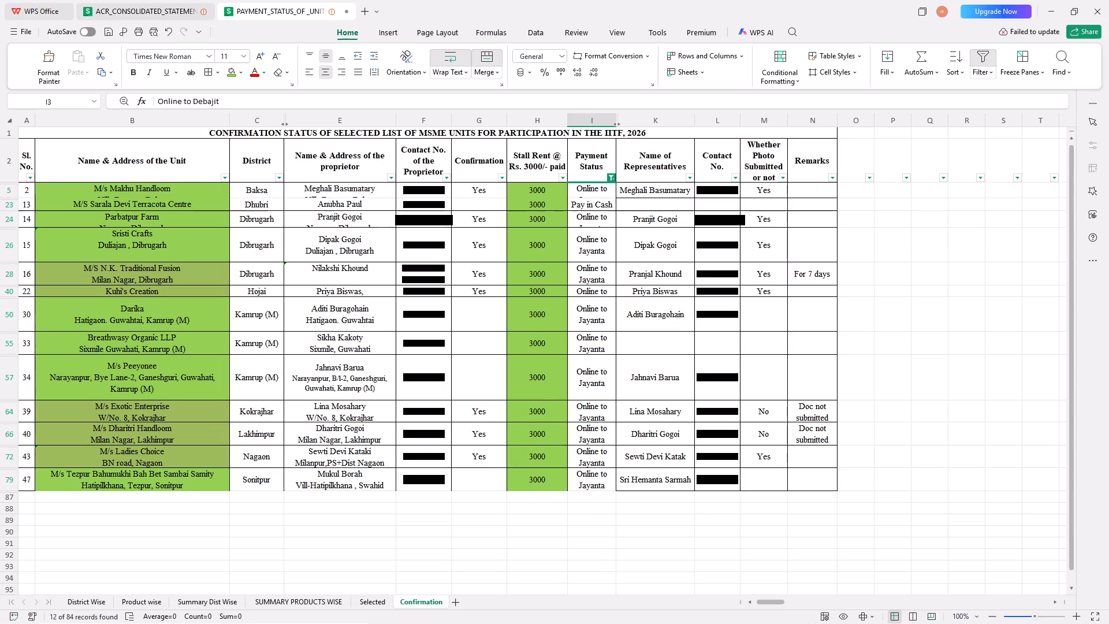
{"action": "left_click_drag", "start_coordinate": [12, 197], "coordinate": [9, 213]}
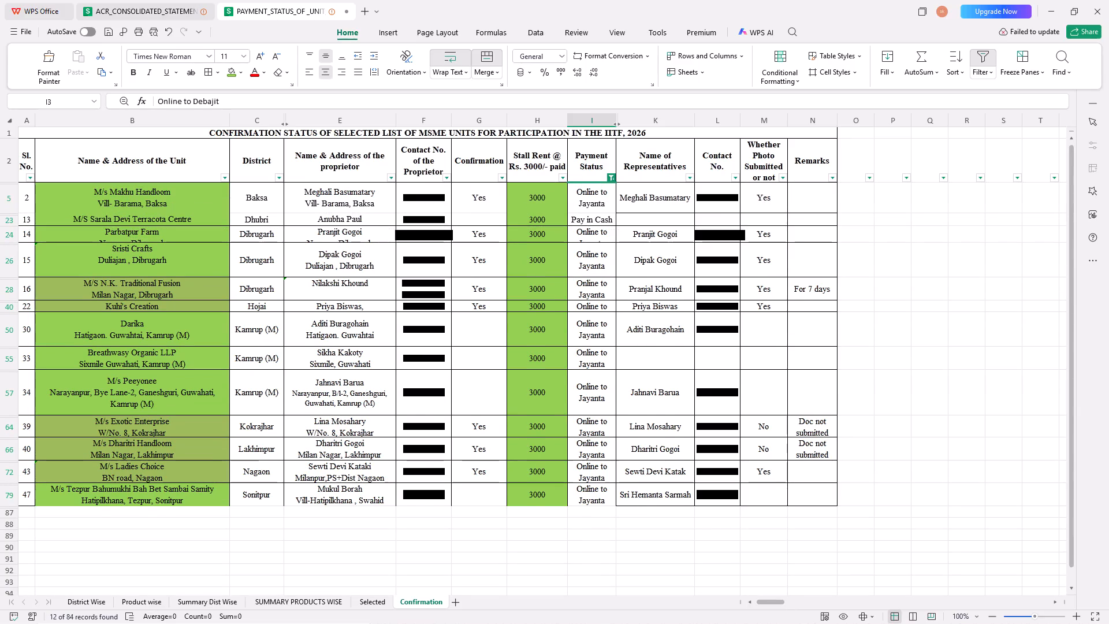
Reset the Payment Status filter to include all values.
{"action": "left_click", "coordinate": [611, 179]}
{"action": "left_click", "coordinate": [646, 263]}
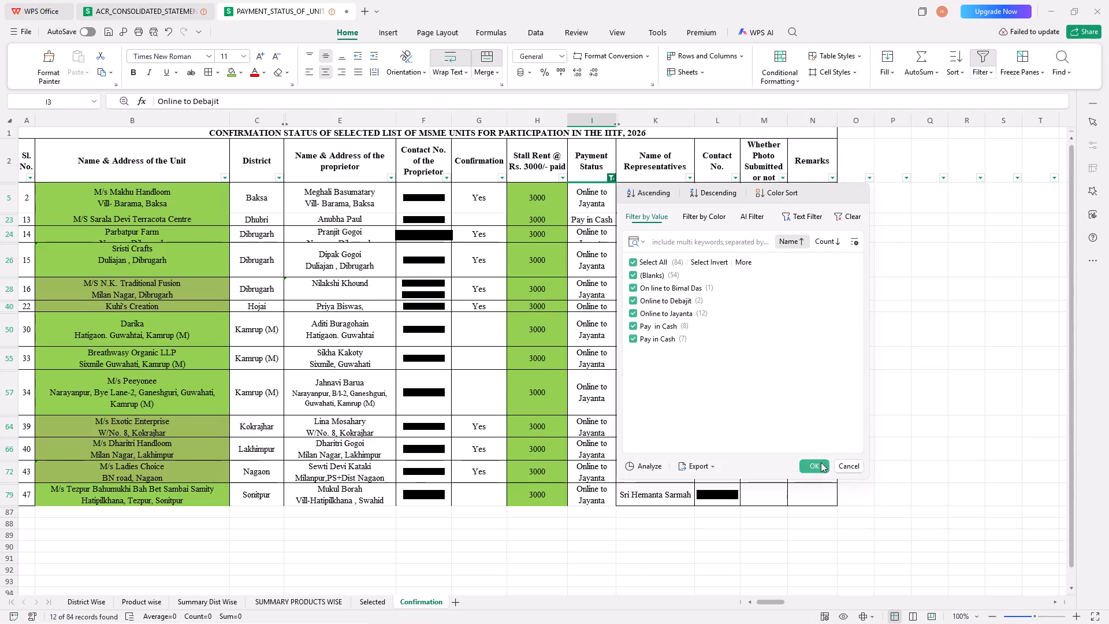
{"action": "left_click", "coordinate": [821, 462]}
{"action": "scroll", "coordinate": [458, 381], "scroll_direction": "up", "scroll_amount": 3}
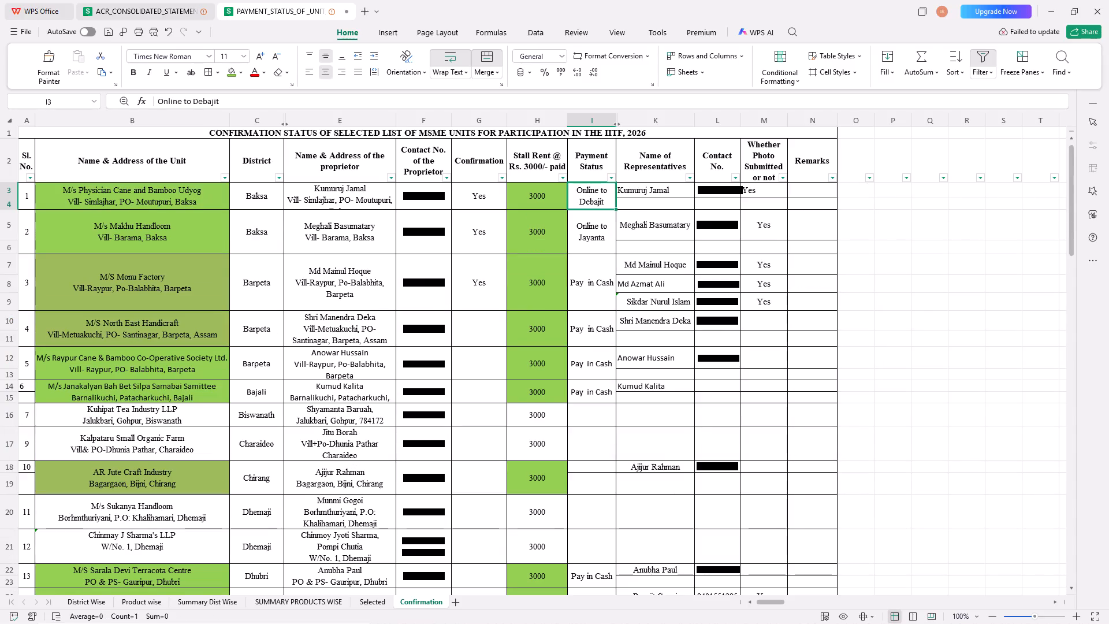
Search the sheet for "Darika" and fill that unit's payment status cell (I50) green.
{"action": "left_click", "coordinate": [595, 235]}
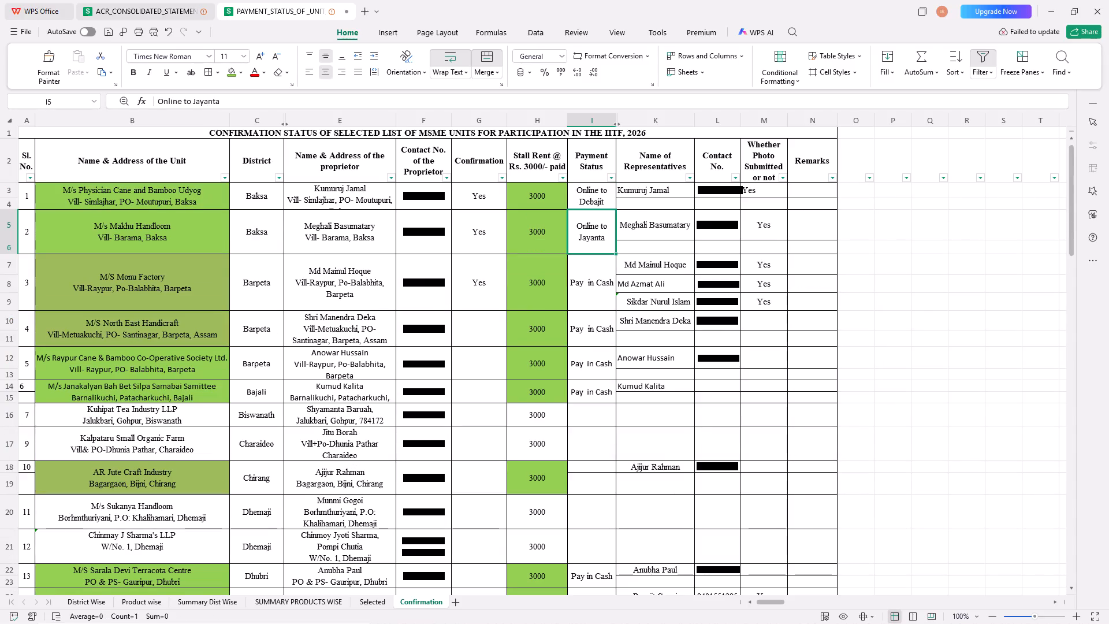
{"action": "scroll", "coordinate": [307, 529], "scroll_direction": "down", "scroll_amount": 3}
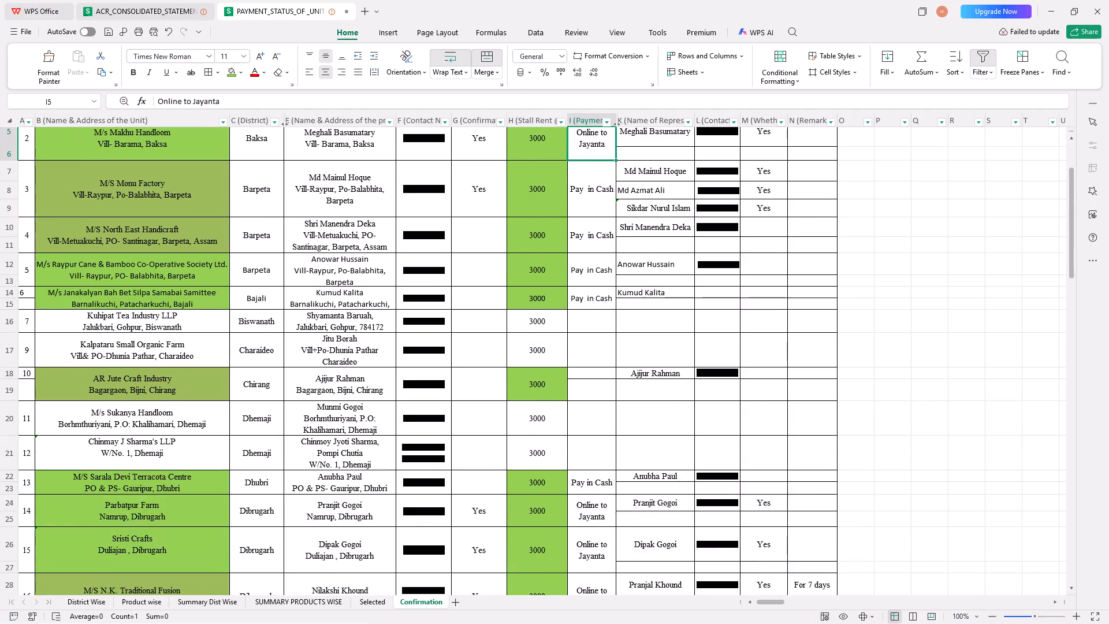
{"action": "scroll", "coordinate": [328, 536], "scroll_direction": "down", "scroll_amount": 8}
{"action": "key", "text": "ctrl+f"}
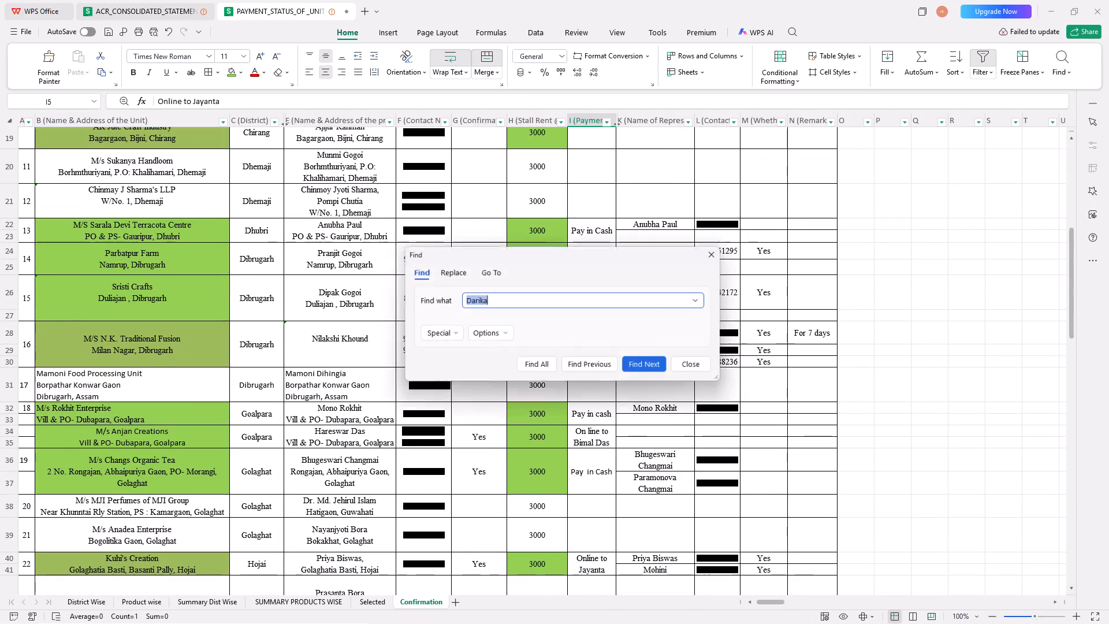
{"action": "left_click", "coordinate": [651, 365]}
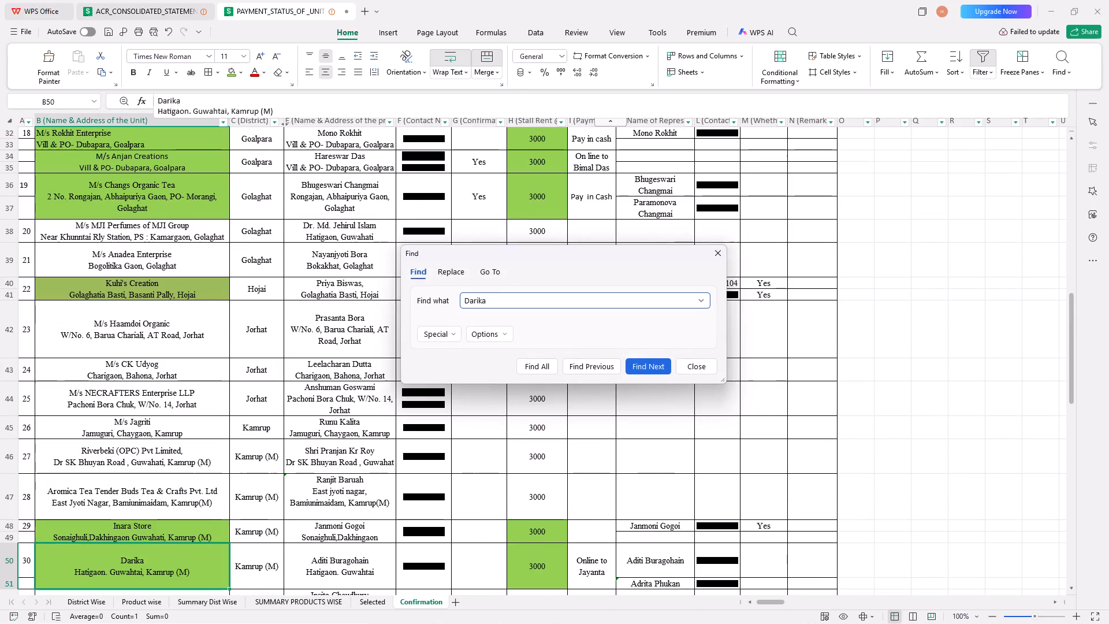
{"action": "left_click", "coordinate": [603, 570]}
{"action": "left_click", "coordinate": [696, 365]}
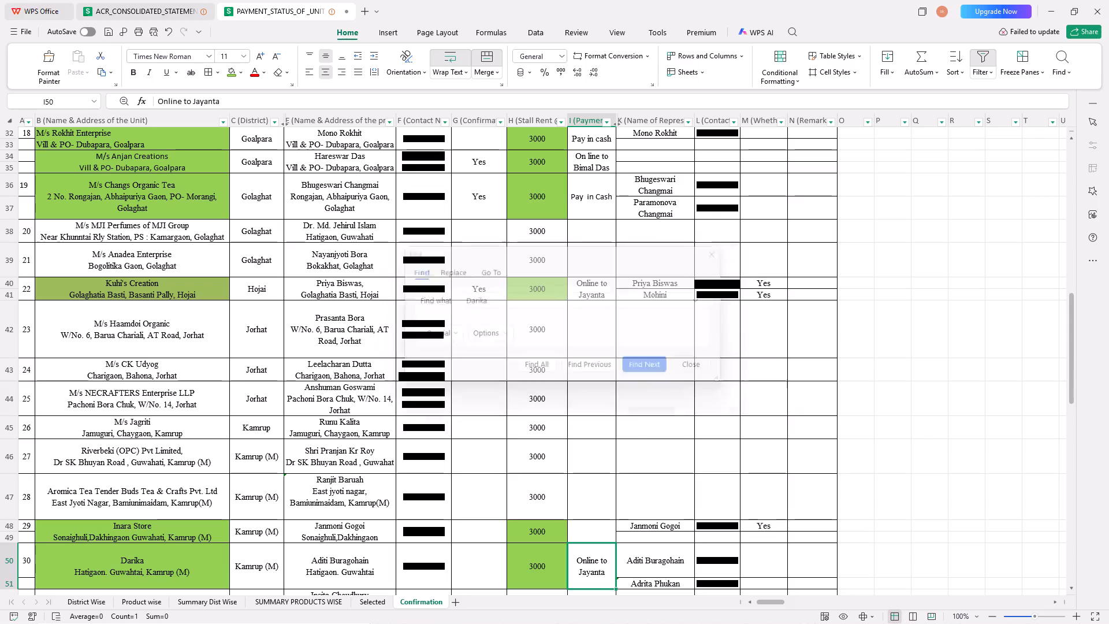
{"action": "left_click", "coordinate": [594, 574]}
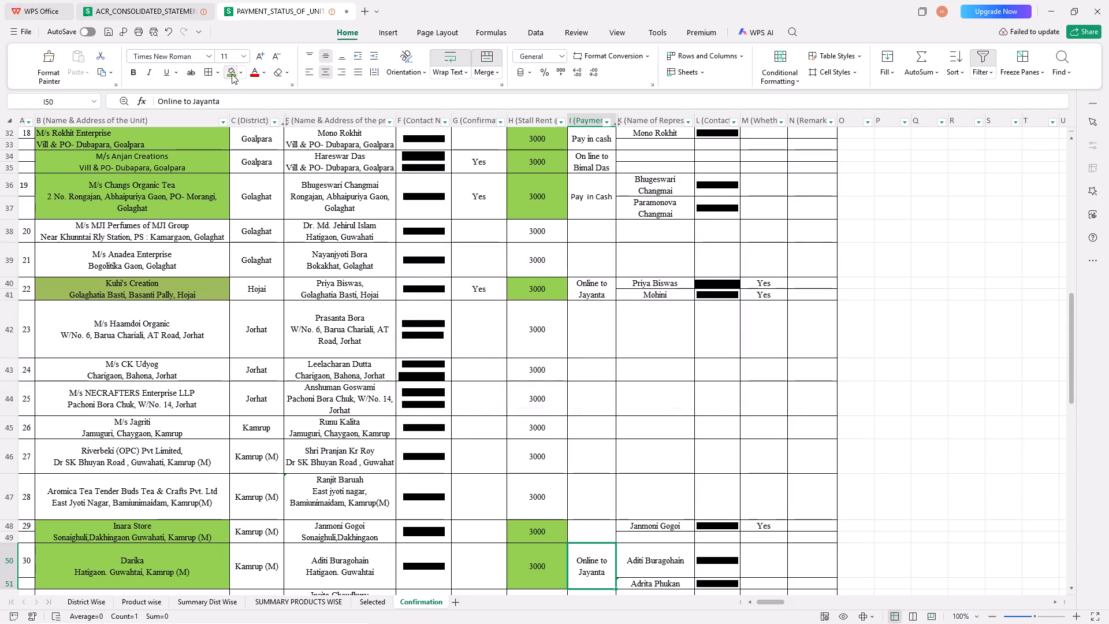
{"action": "left_click", "coordinate": [232, 74]}
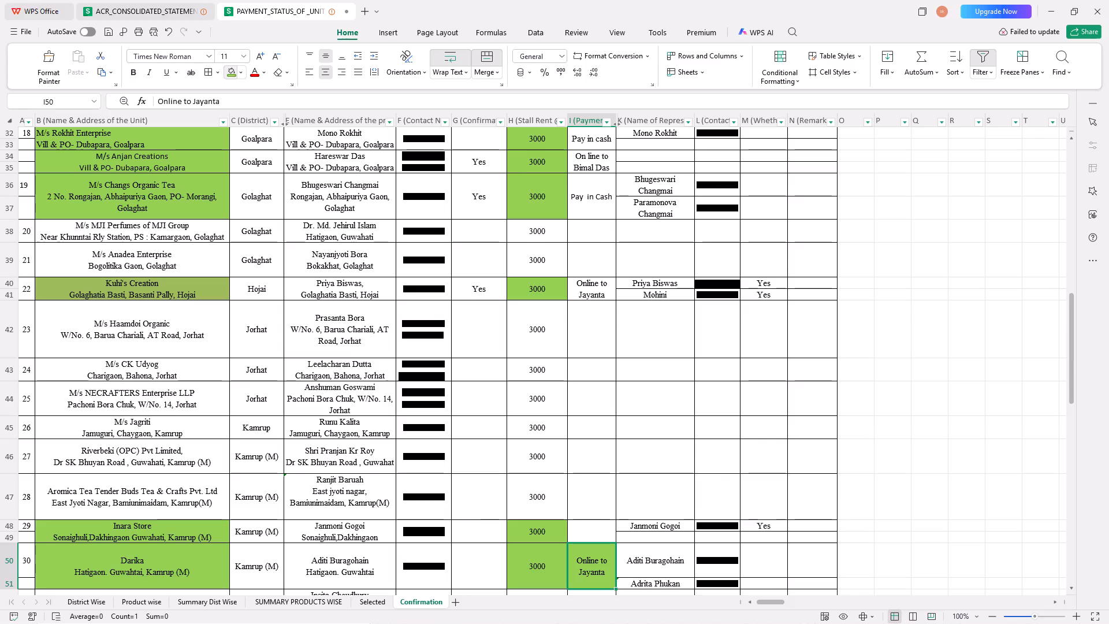
Search the sheet for "Shyam" and fill the unit name cell of M/s Bishakha Handloom (B60) green.
{"action": "left_click", "coordinate": [593, 536]}
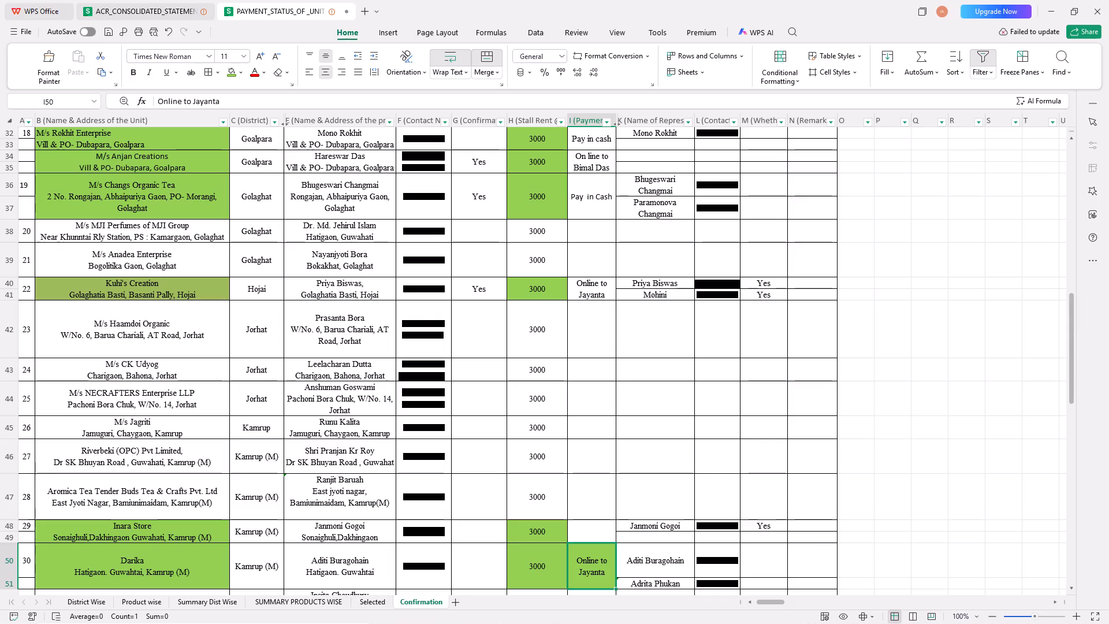
{"action": "key", "text": "ctrl+f"}
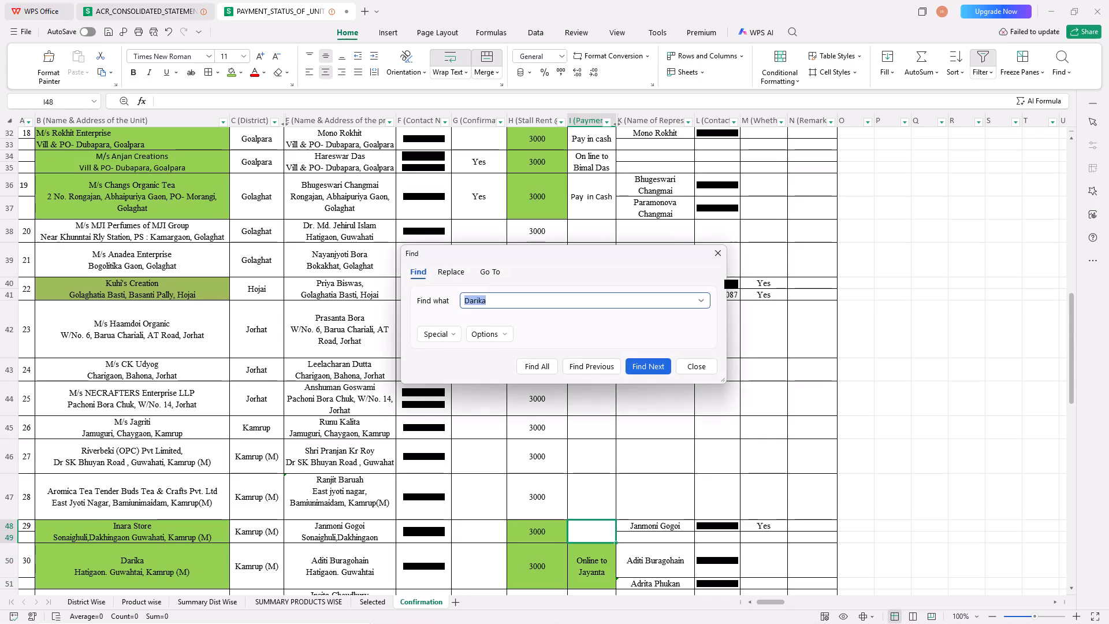
{"action": "key", "text": "BackSpace"}
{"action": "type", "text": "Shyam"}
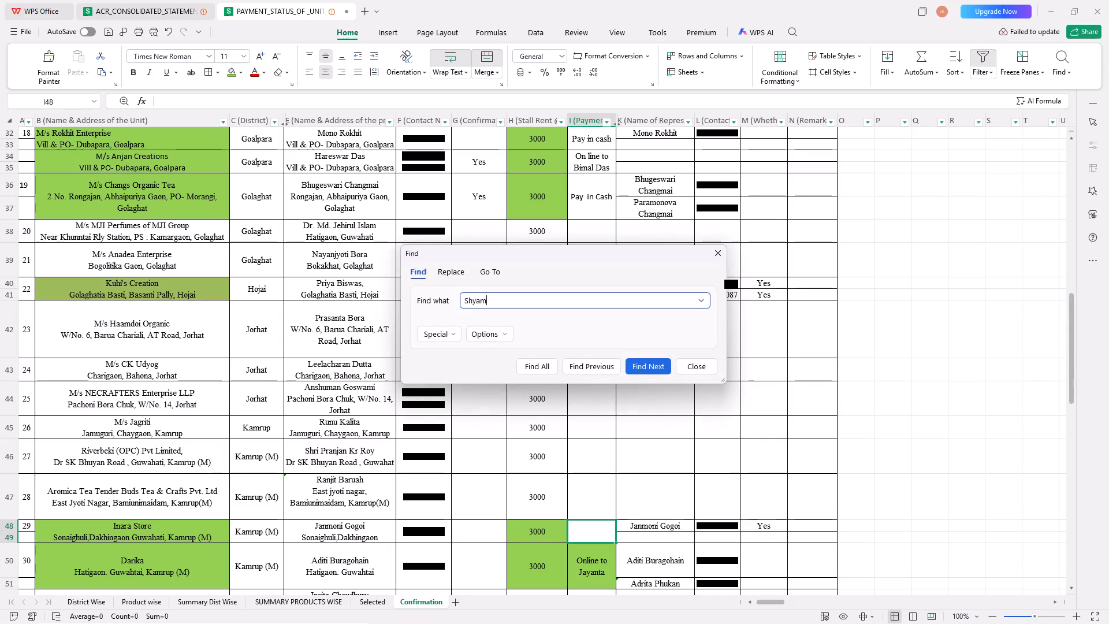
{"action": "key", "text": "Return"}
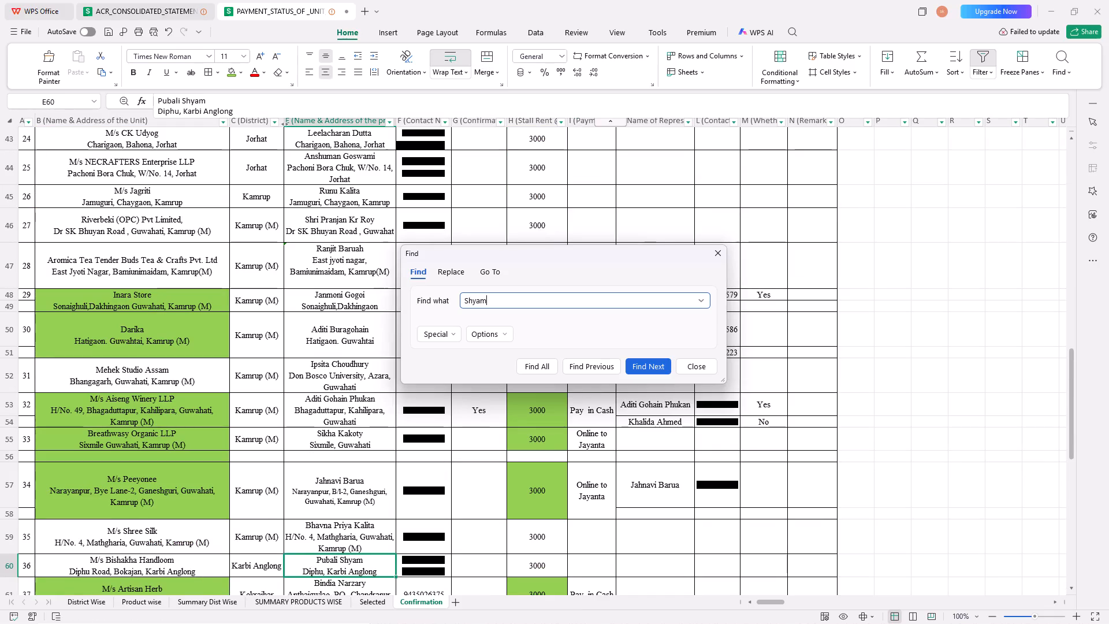
{"action": "left_click", "coordinate": [651, 364]}
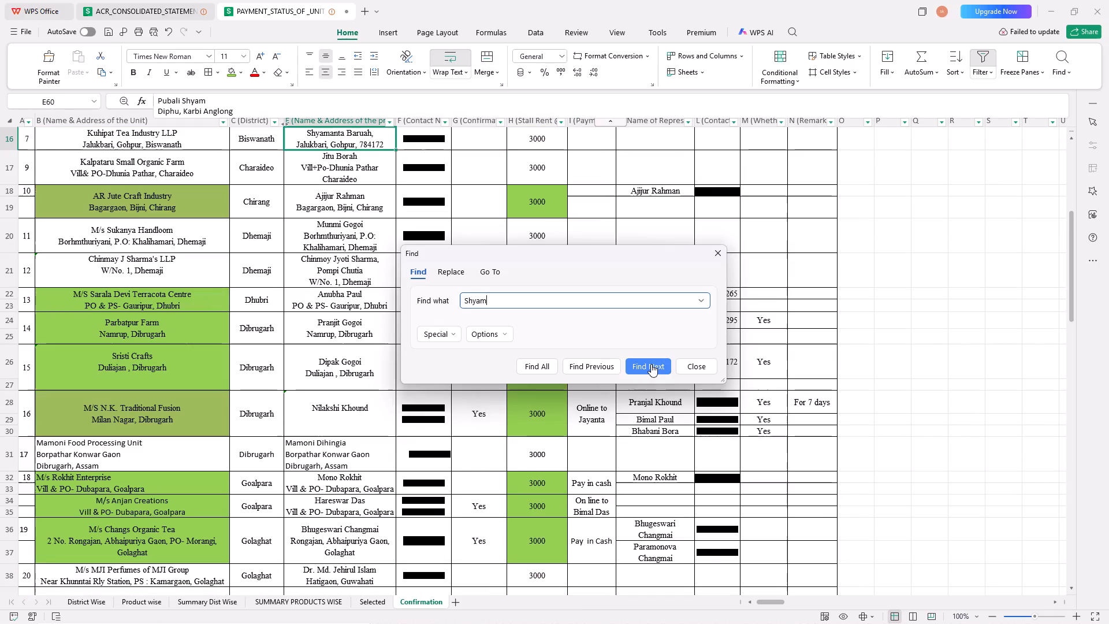
{"action": "left_click", "coordinate": [651, 364]}
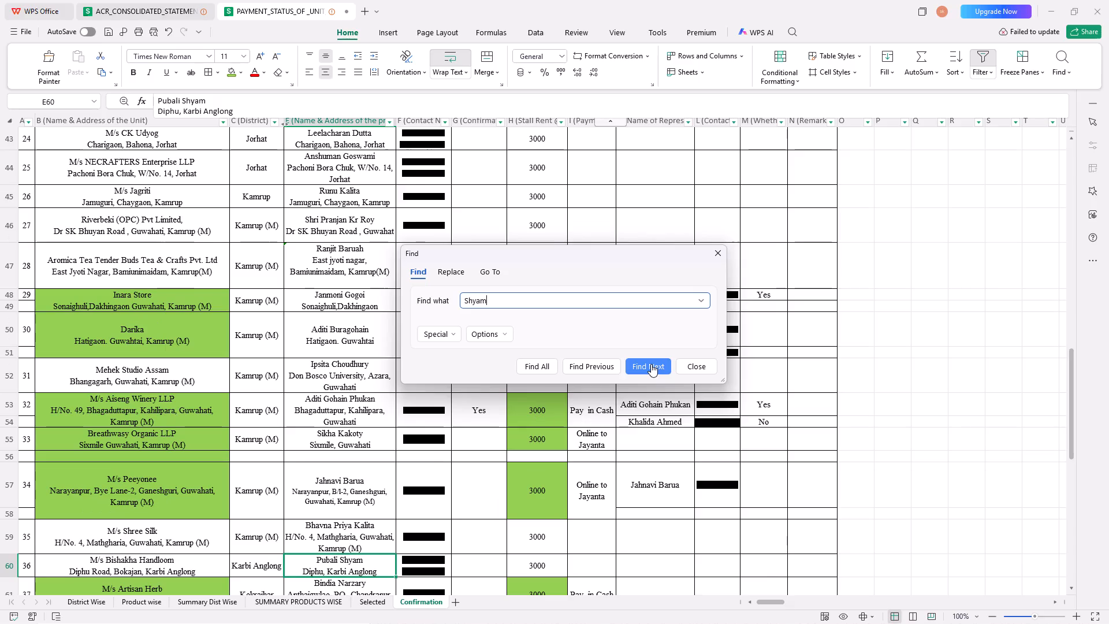
{"action": "left_click_drag", "start_coordinate": [498, 298], "coordinate": [444, 296]}
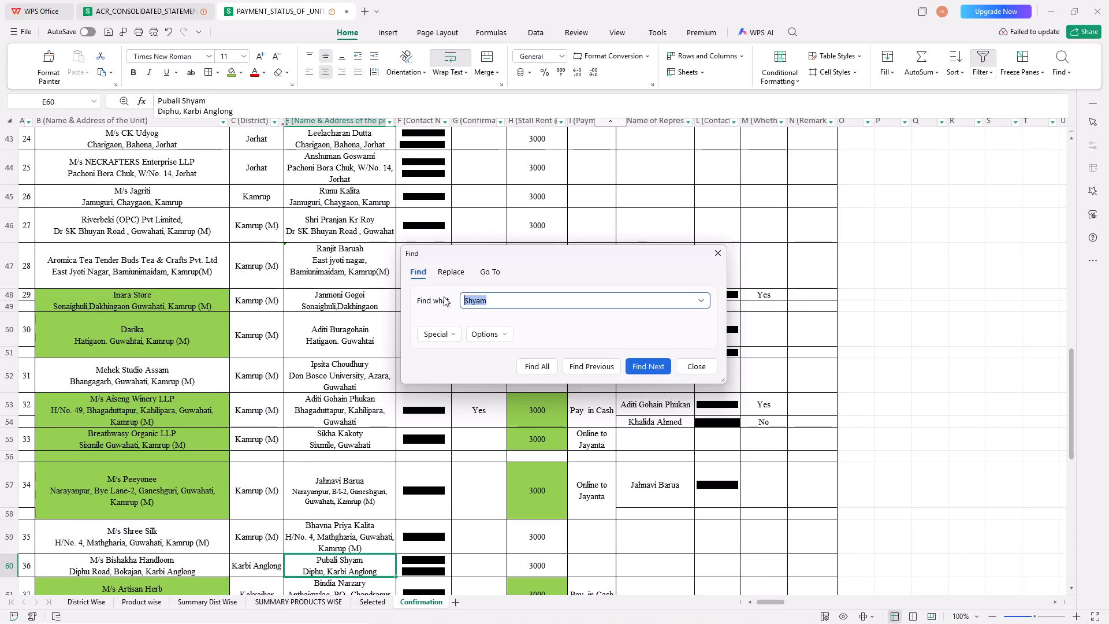
{"action": "key", "text": "BackSpace"}
{"action": "left_click", "coordinate": [183, 555]}
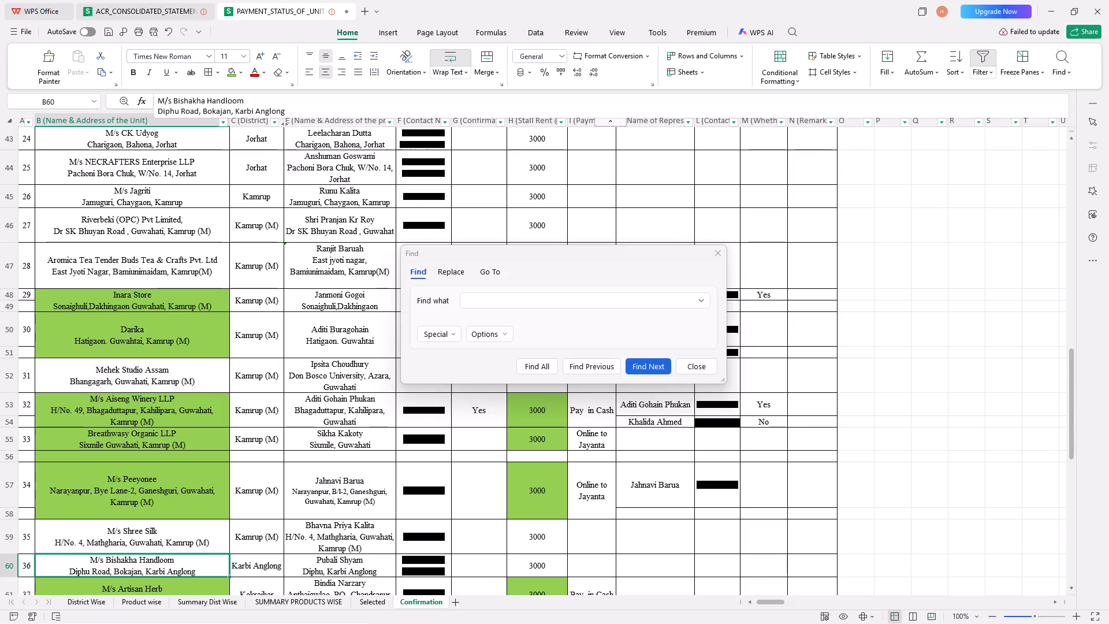
{"action": "left_click", "coordinate": [189, 563]}
{"action": "left_click", "coordinate": [701, 366]}
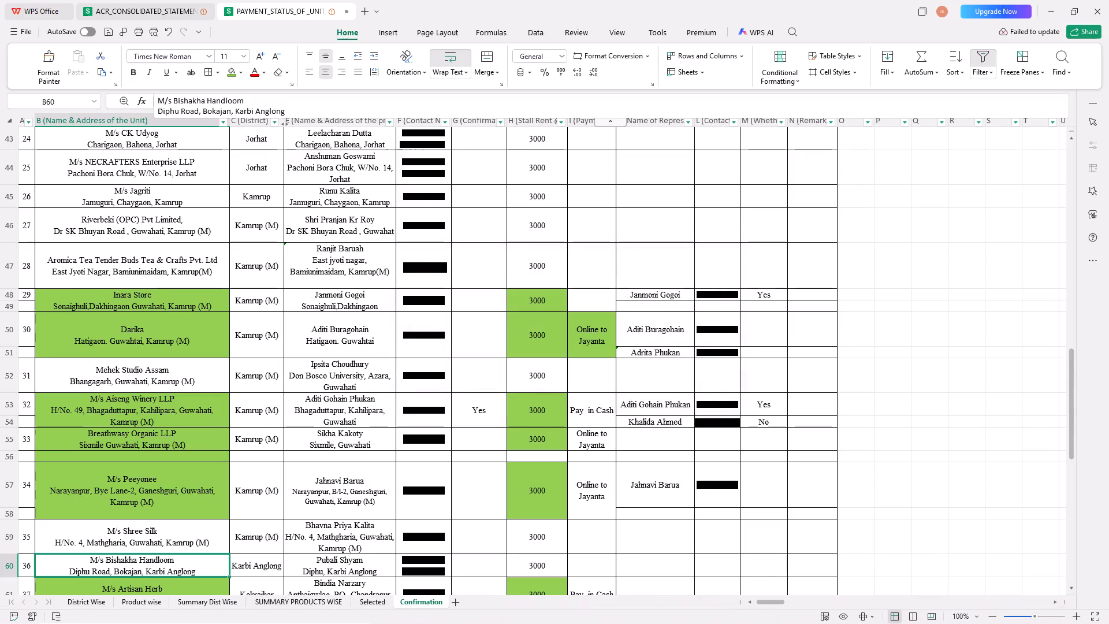
{"action": "left_click", "coordinate": [231, 73]}
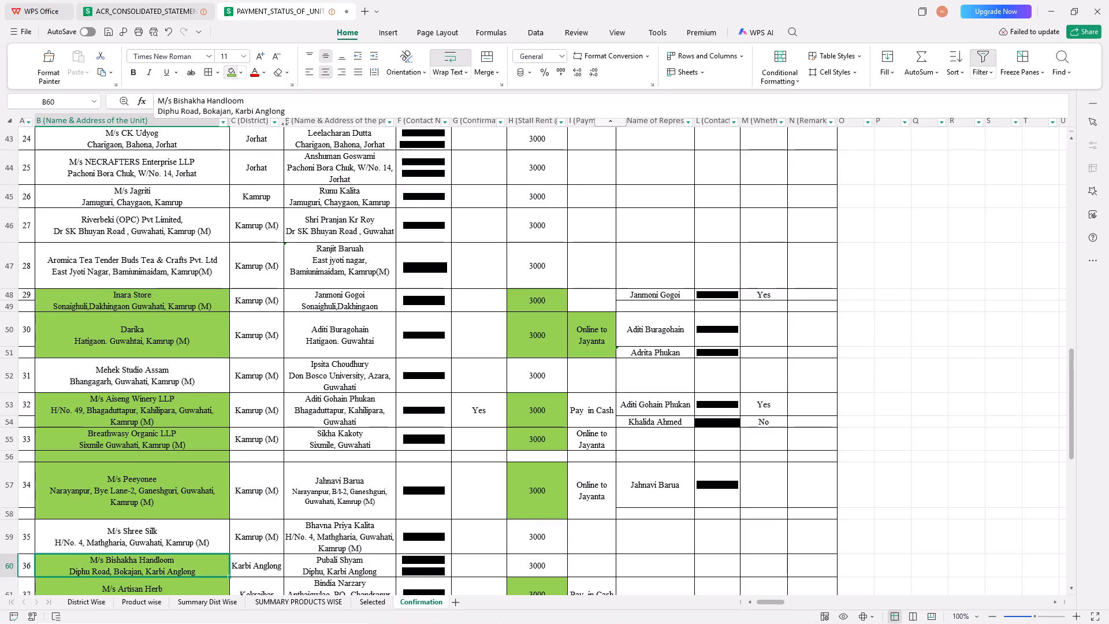
Enter "Online to Jayanta" as the payment status of M/s Bishakha Handloom (I60).
{"action": "left_click", "coordinate": [588, 566]}
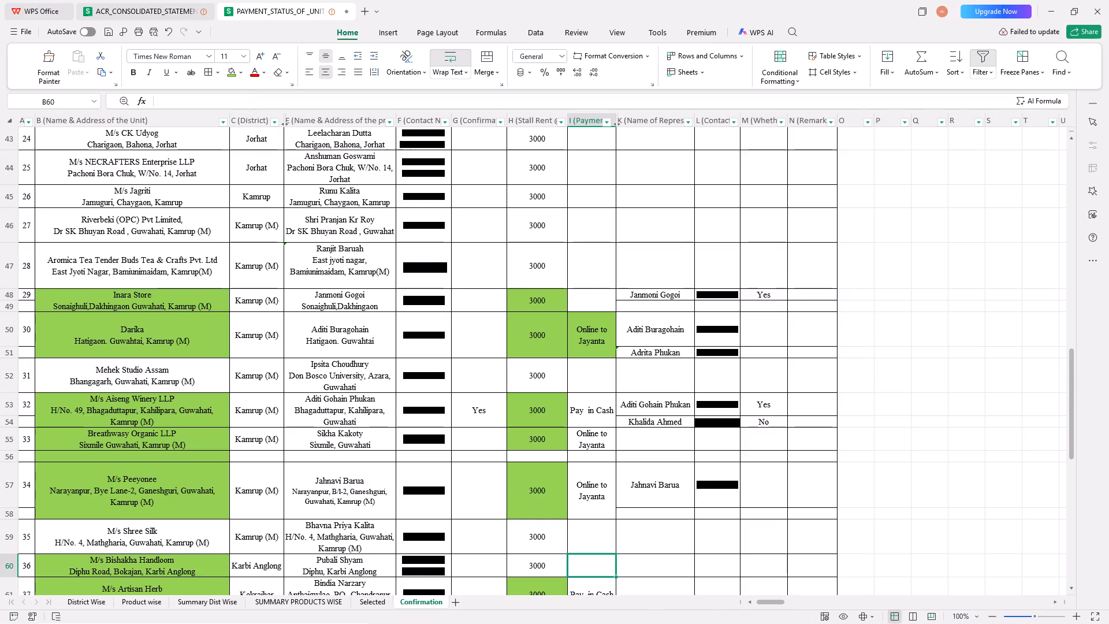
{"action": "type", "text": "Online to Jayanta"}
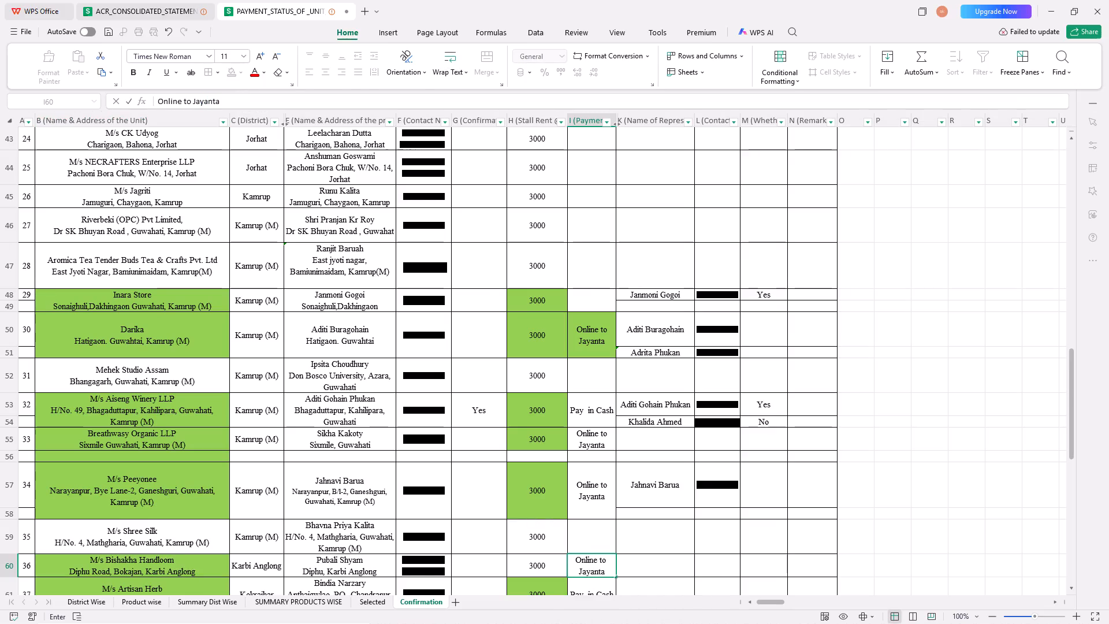
{"action": "left_click", "coordinate": [667, 574]}
Fill the payment status (I60) and stall rent (H60) cells of M/s Bishakha Handloom green.
{"action": "left_click", "coordinate": [578, 558]}
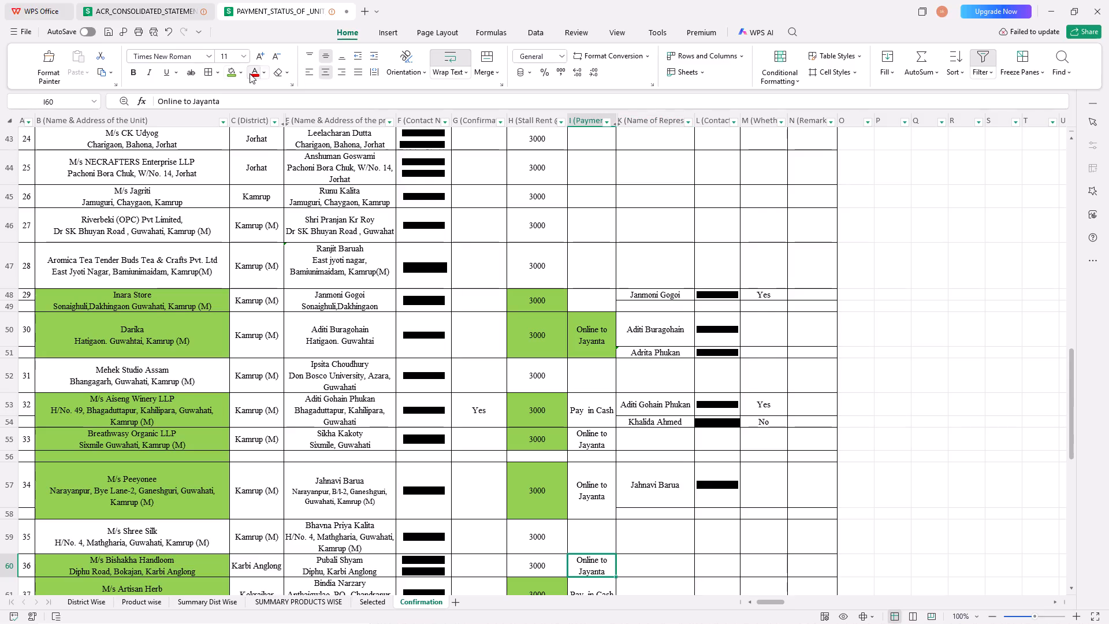
{"action": "left_click", "coordinate": [228, 75]}
{"action": "left_click", "coordinate": [530, 569]}
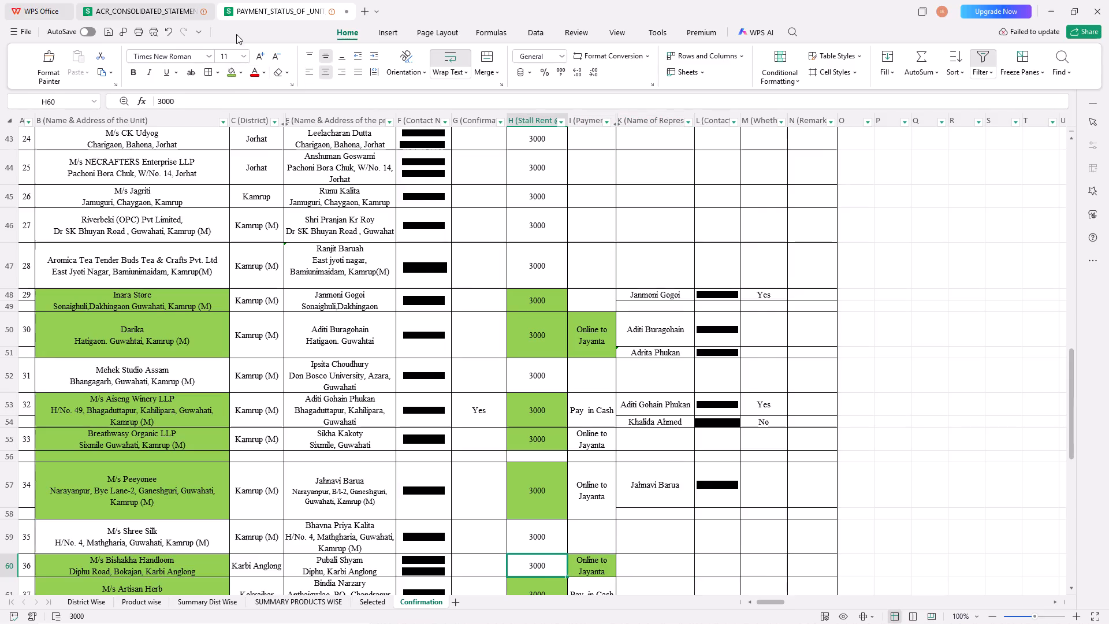
{"action": "left_click", "coordinate": [230, 76]}
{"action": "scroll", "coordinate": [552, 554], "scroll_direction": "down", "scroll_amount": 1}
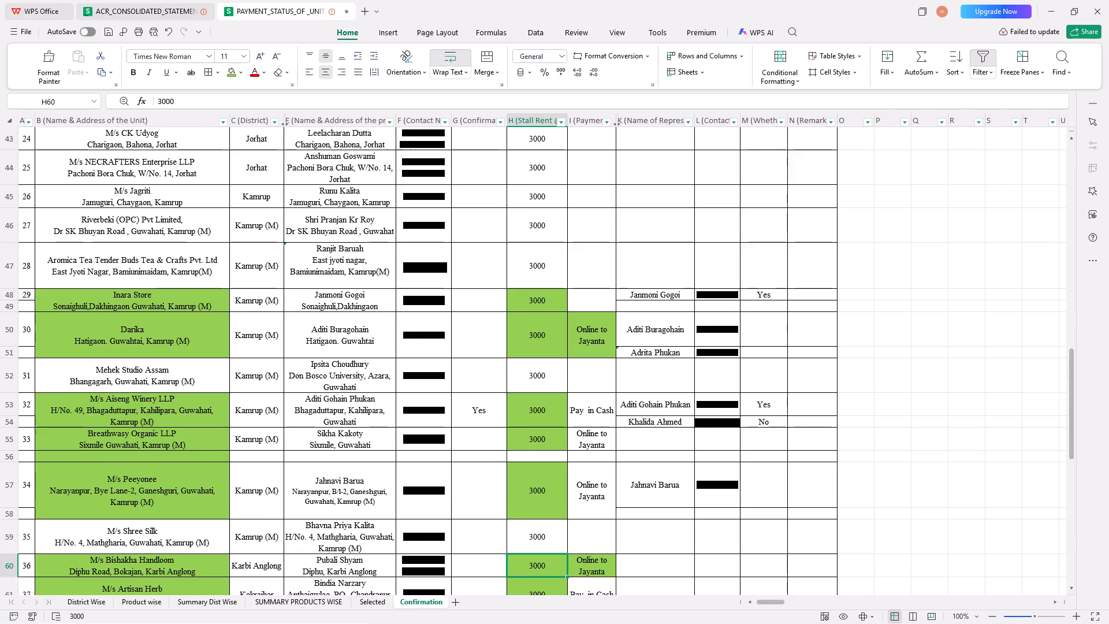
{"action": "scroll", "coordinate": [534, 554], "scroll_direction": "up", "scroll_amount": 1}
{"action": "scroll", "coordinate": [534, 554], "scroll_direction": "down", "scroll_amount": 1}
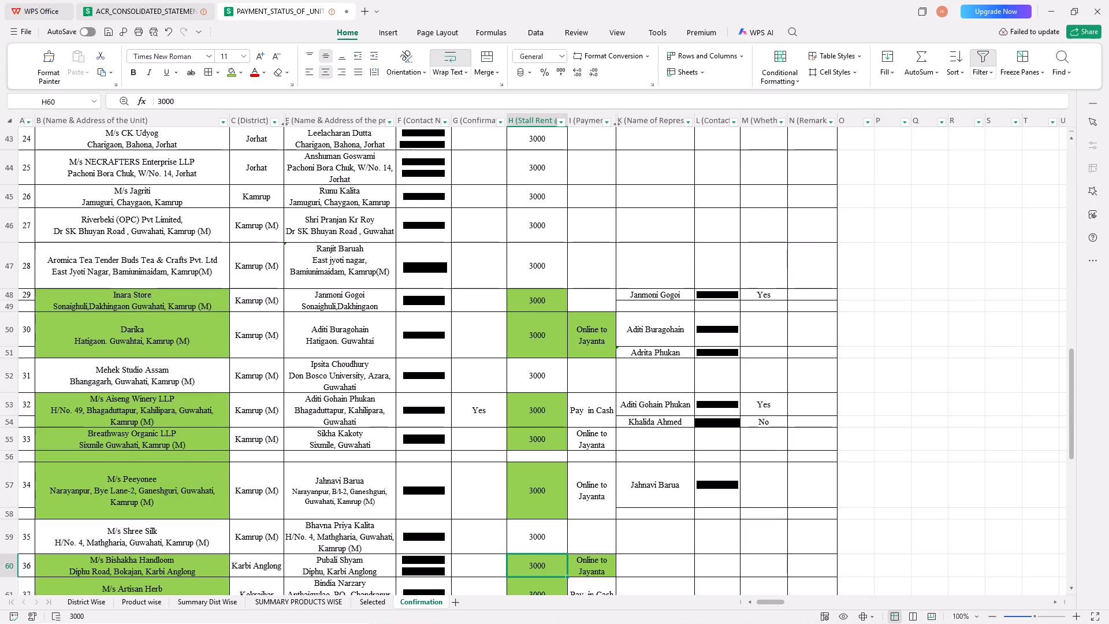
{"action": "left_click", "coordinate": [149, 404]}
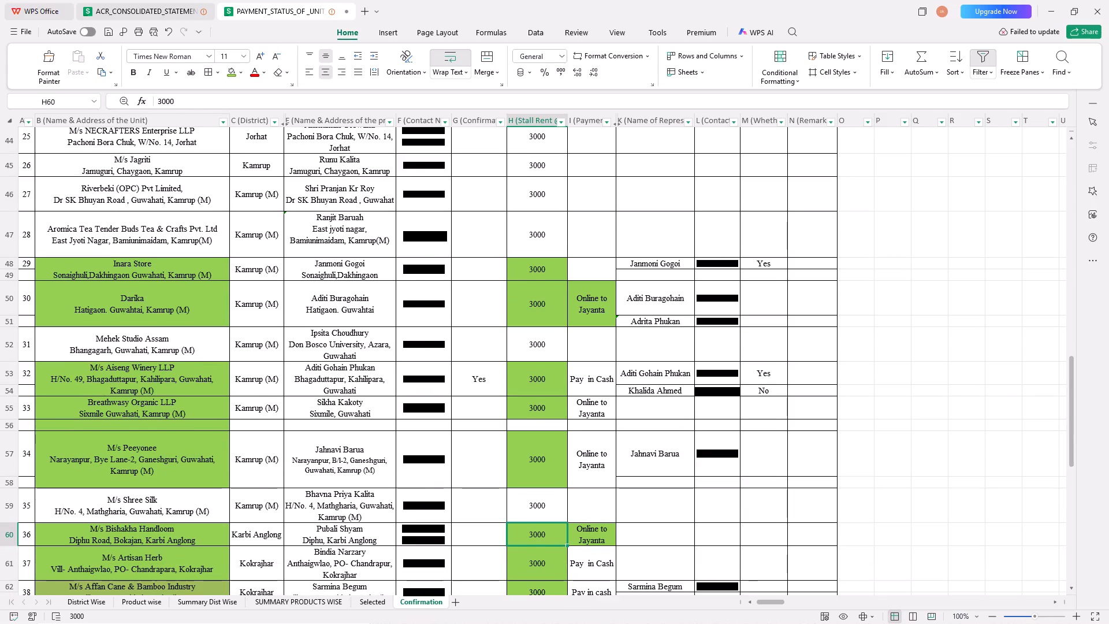
Fill the payment status cell of Breathwasy Organic LLP (I55) green.
{"action": "left_click", "coordinate": [589, 406]}
{"action": "left_click", "coordinate": [233, 73]}
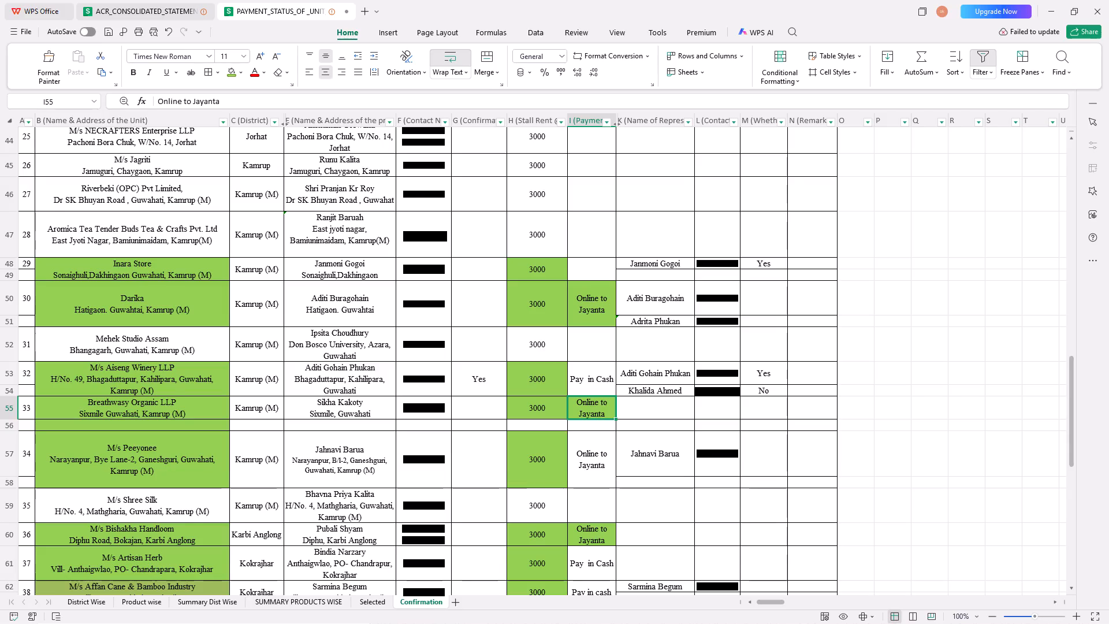
Search the sheet for "Parbat" and fill the stall rent and payment status cells of Parbatpur Farm (H24:I24) green.
{"action": "scroll", "coordinate": [353, 510], "scroll_direction": "up", "scroll_amount": 2}
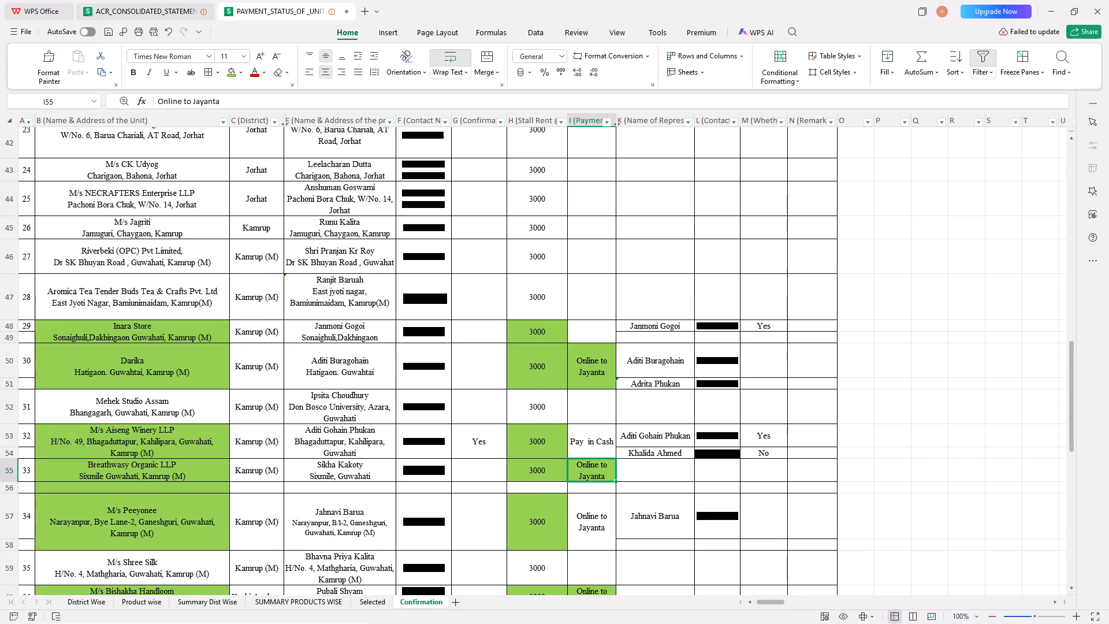
{"action": "scroll", "coordinate": [418, 523], "scroll_direction": "up", "scroll_amount": 9}
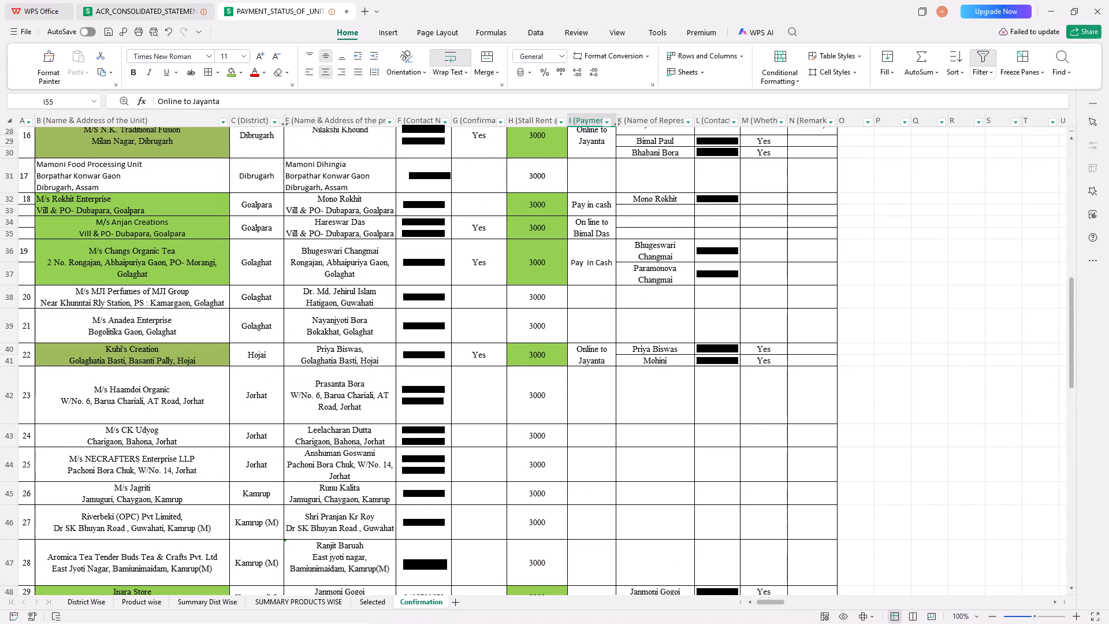
{"action": "key", "text": "ctrl+f"}
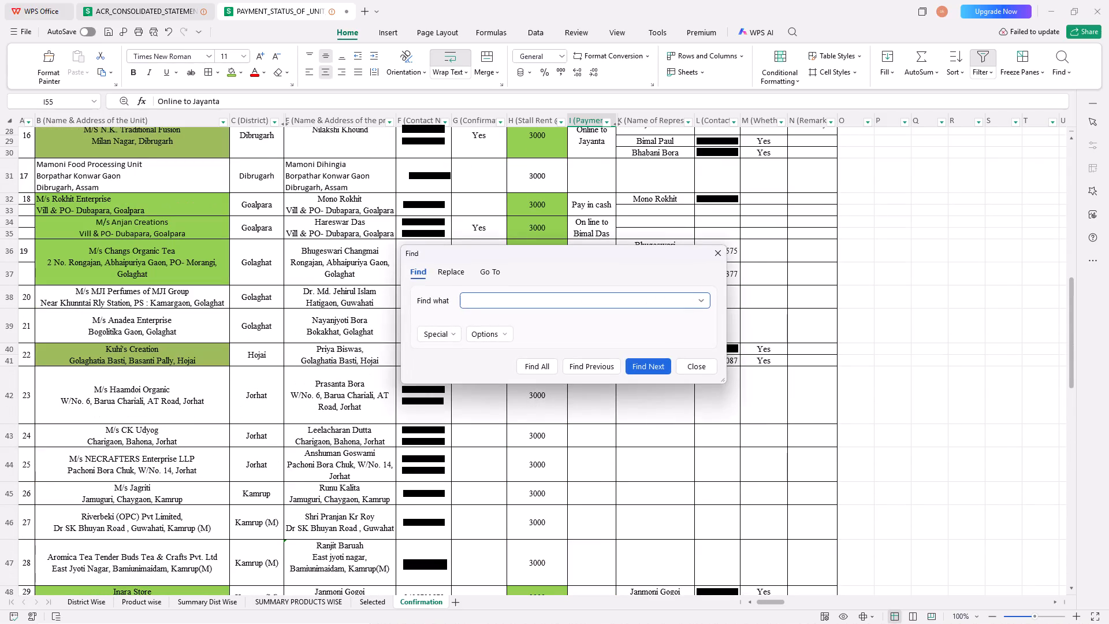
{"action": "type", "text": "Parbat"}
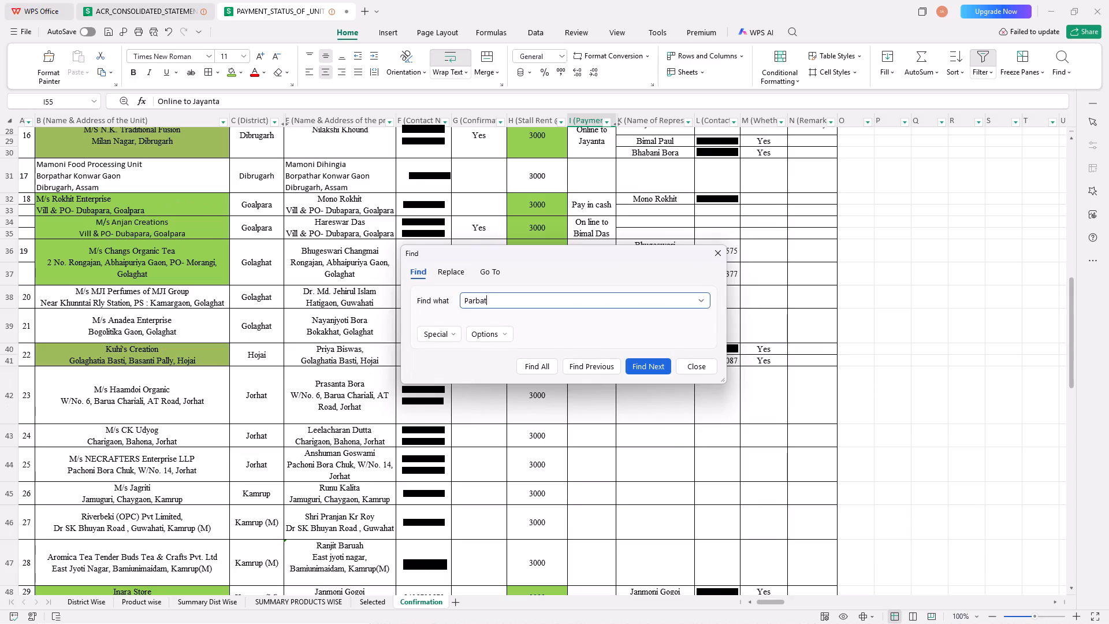
{"action": "left_click", "coordinate": [656, 364]}
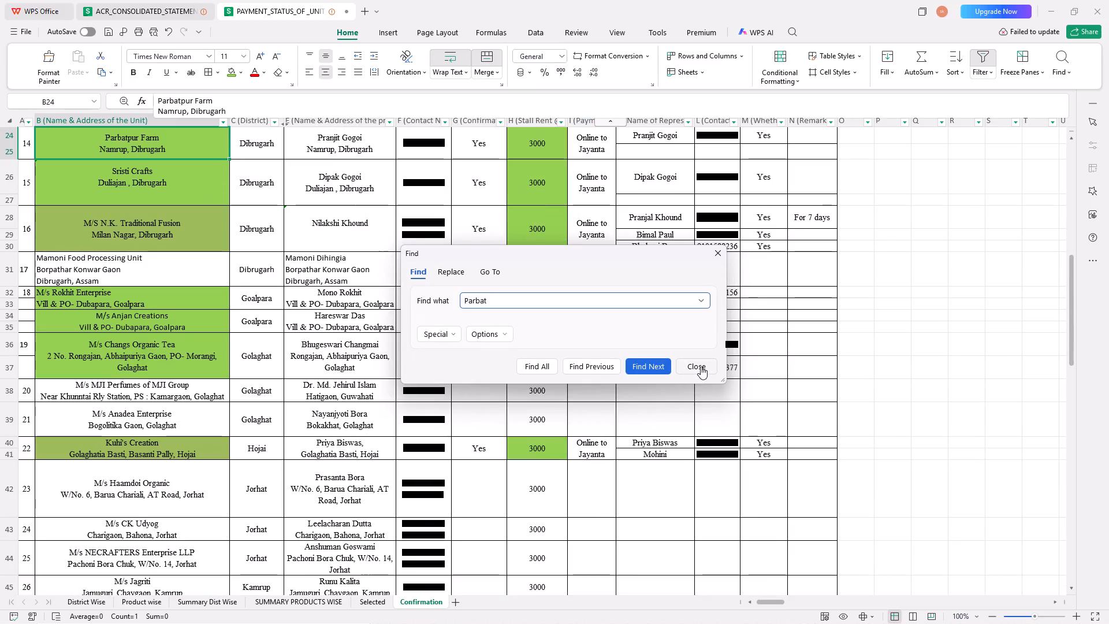
{"action": "left_click", "coordinate": [656, 362]}
{"action": "left_click", "coordinate": [656, 362]}
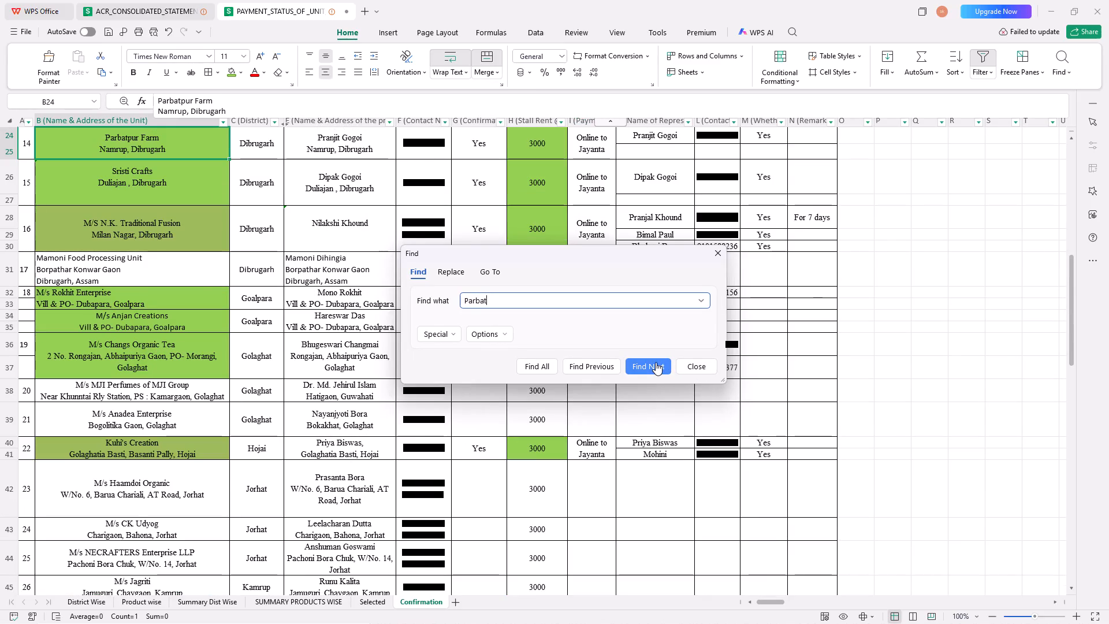
{"action": "left_click", "coordinate": [698, 365]}
{"action": "scroll", "coordinate": [439, 314], "scroll_direction": "up", "scroll_amount": 3}
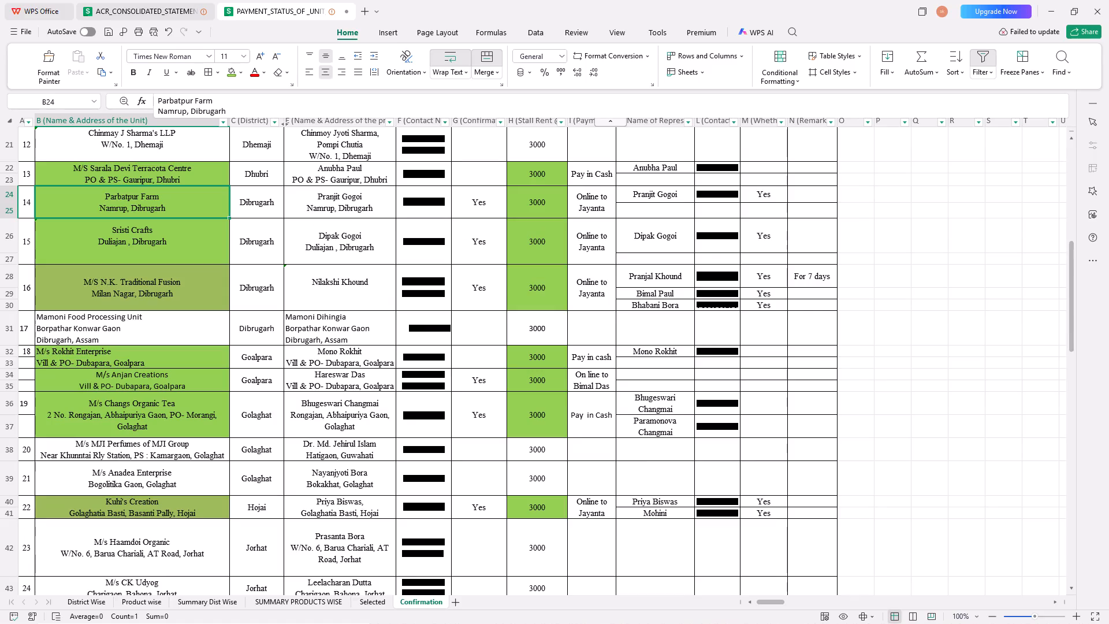
{"action": "left_click_drag", "start_coordinate": [523, 201], "coordinate": [568, 201]}
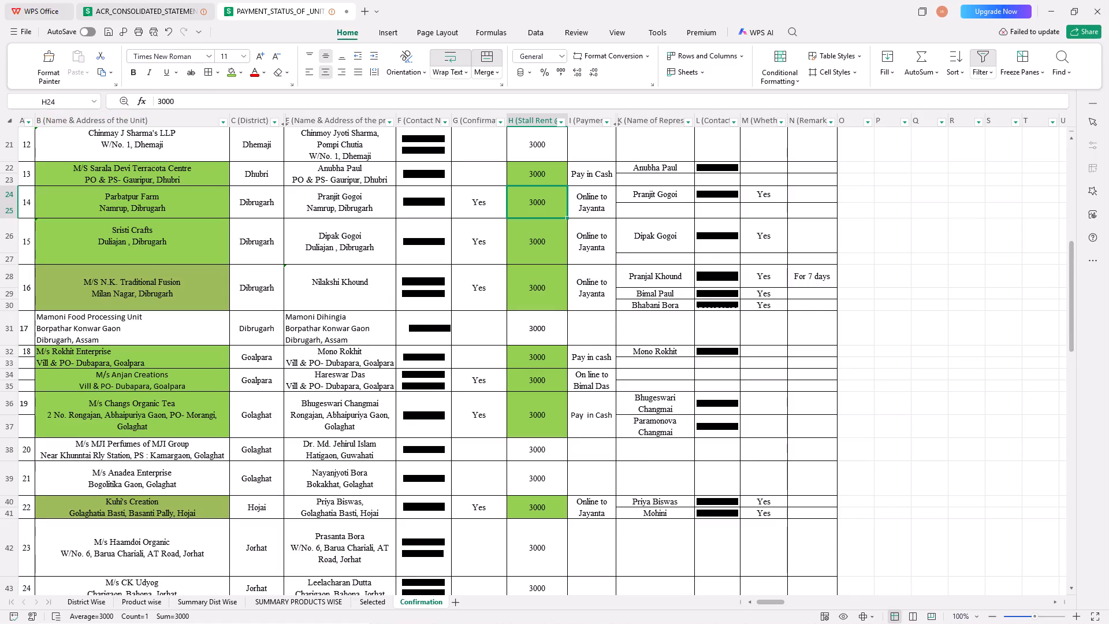
{"action": "left_click_drag", "start_coordinate": [568, 201], "coordinate": [580, 201]}
{"action": "left_click", "coordinate": [231, 74]}
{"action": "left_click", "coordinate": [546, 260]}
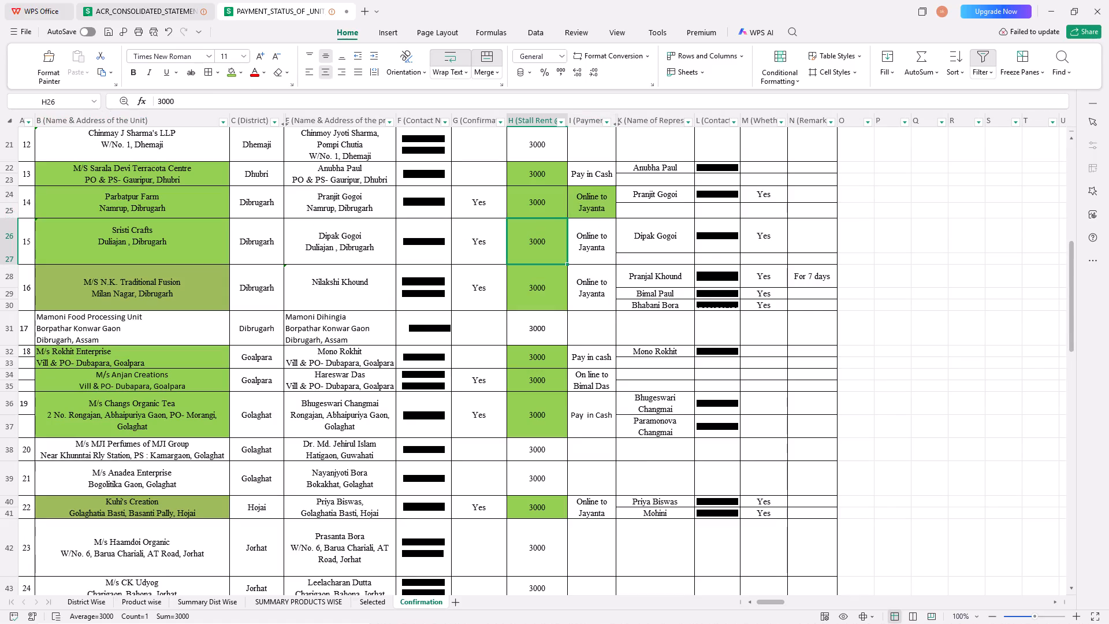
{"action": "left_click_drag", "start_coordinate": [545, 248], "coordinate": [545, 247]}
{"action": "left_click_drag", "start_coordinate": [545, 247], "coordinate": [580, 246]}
Look through the confirmation list's unit names, proprietors, representatives and payment statuses for the next paid unit.
{"action": "scroll", "coordinate": [550, 308], "scroll_direction": "down", "scroll_amount": 4}
{"action": "scroll", "coordinate": [576, 310], "scroll_direction": "up", "scroll_amount": 2}
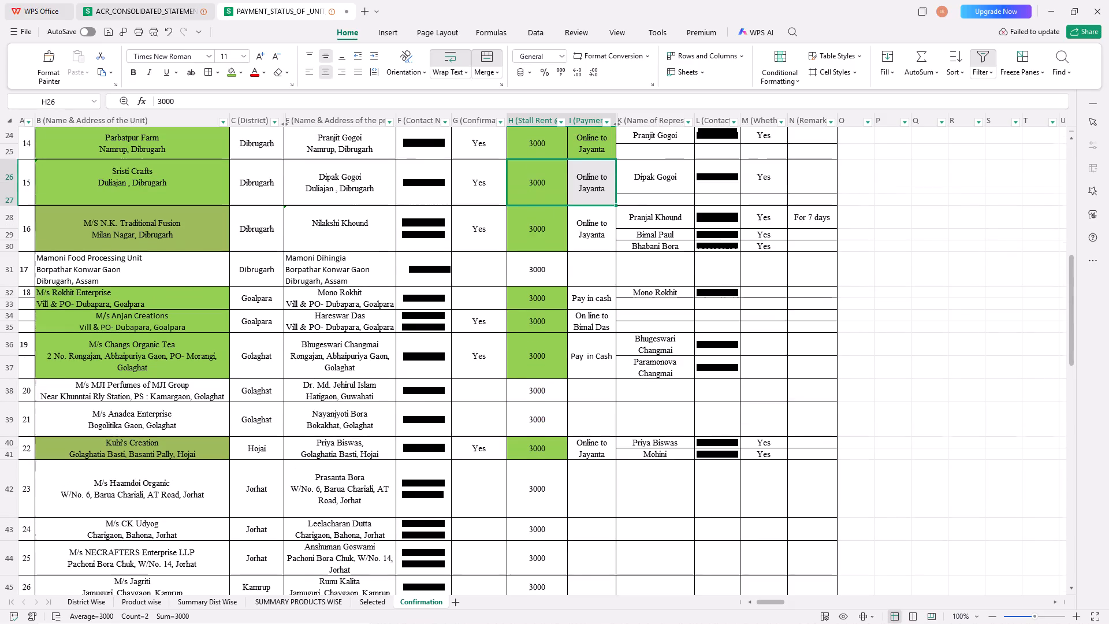
{"action": "scroll", "coordinate": [576, 309], "scroll_direction": "up", "scroll_amount": 2}
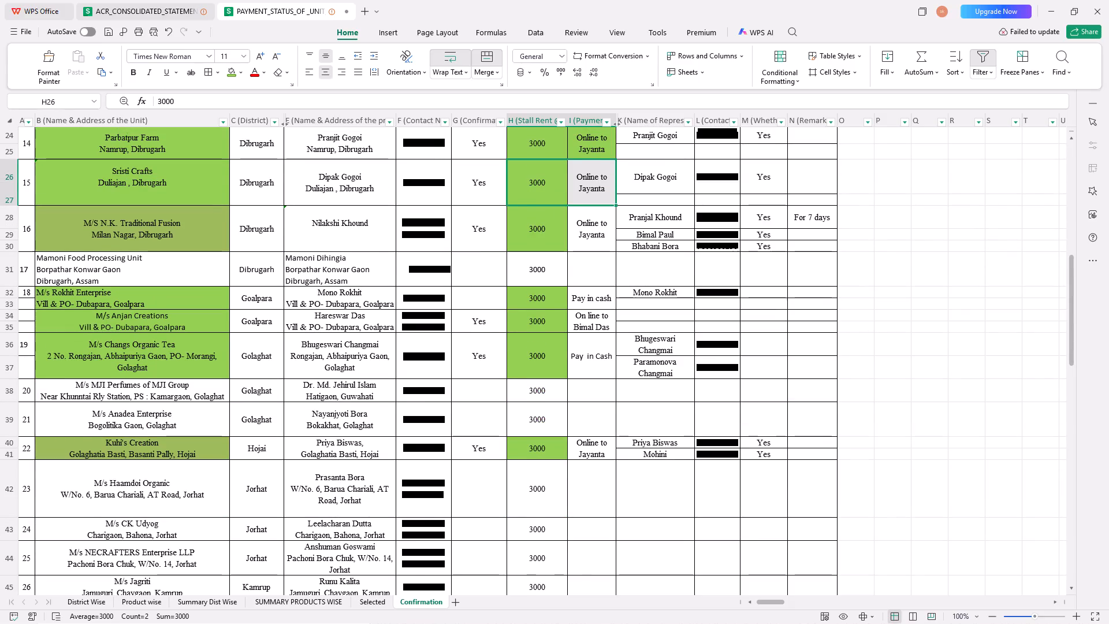
{"action": "left_click", "coordinate": [589, 407]}
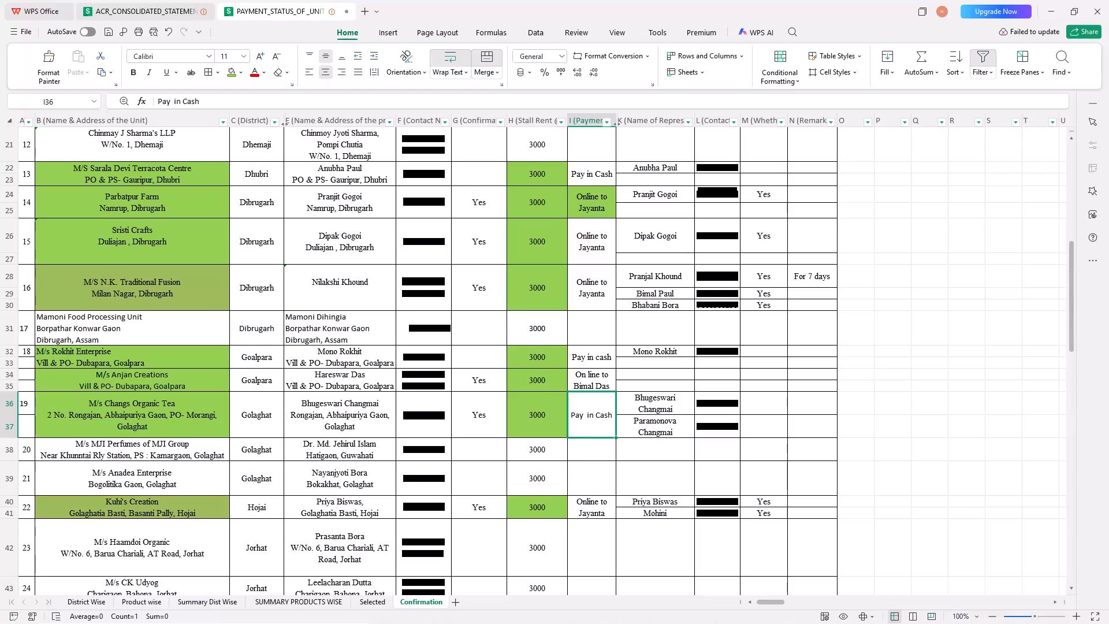
{"action": "scroll", "coordinate": [552, 458], "scroll_direction": "up", "scroll_amount": 3}
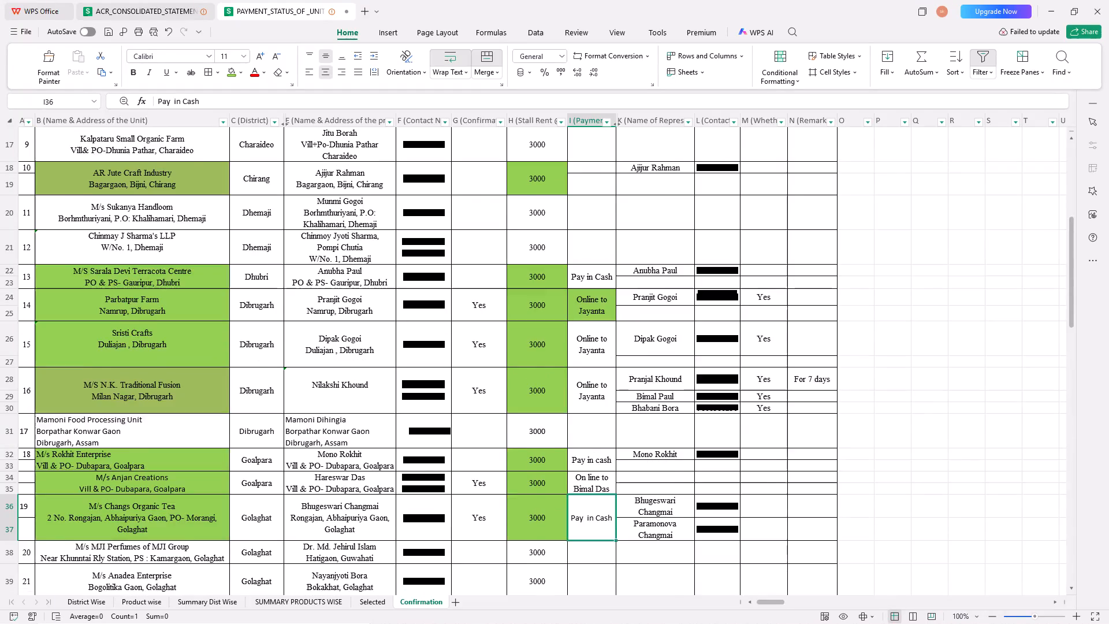
{"action": "scroll", "coordinate": [552, 456], "scroll_direction": "up", "scroll_amount": 6}
{"action": "scroll", "coordinate": [147, 195], "scroll_direction": "up", "scroll_amount": 4}
{"action": "scroll", "coordinate": [144, 248], "scroll_direction": "up", "scroll_amount": 3}
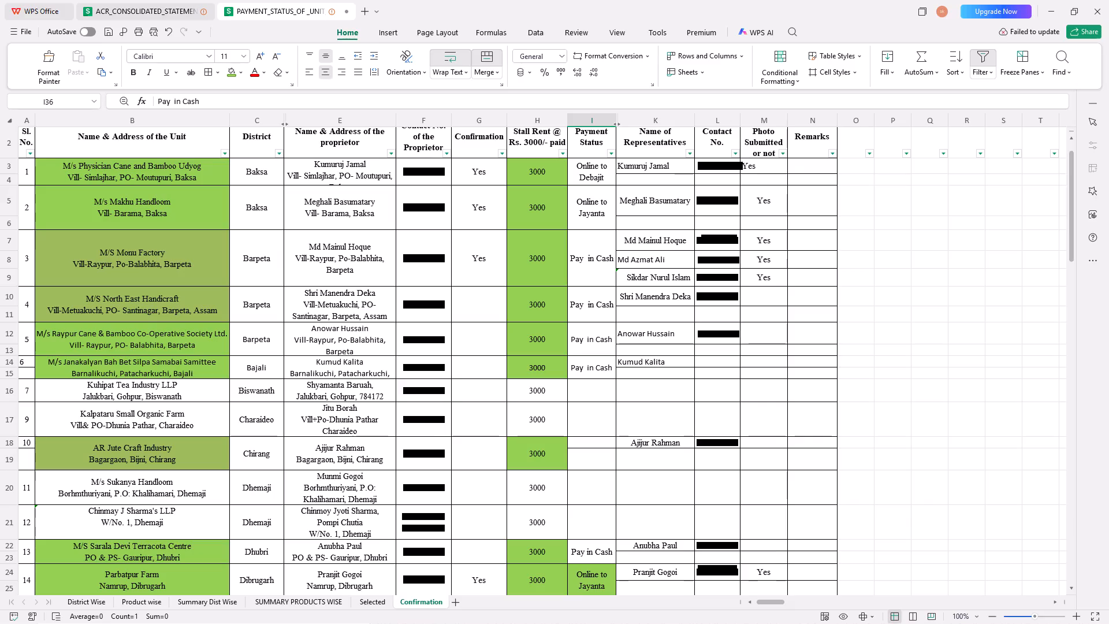
{"action": "scroll", "coordinate": [283, 451], "scroll_direction": "down", "scroll_amount": 3}
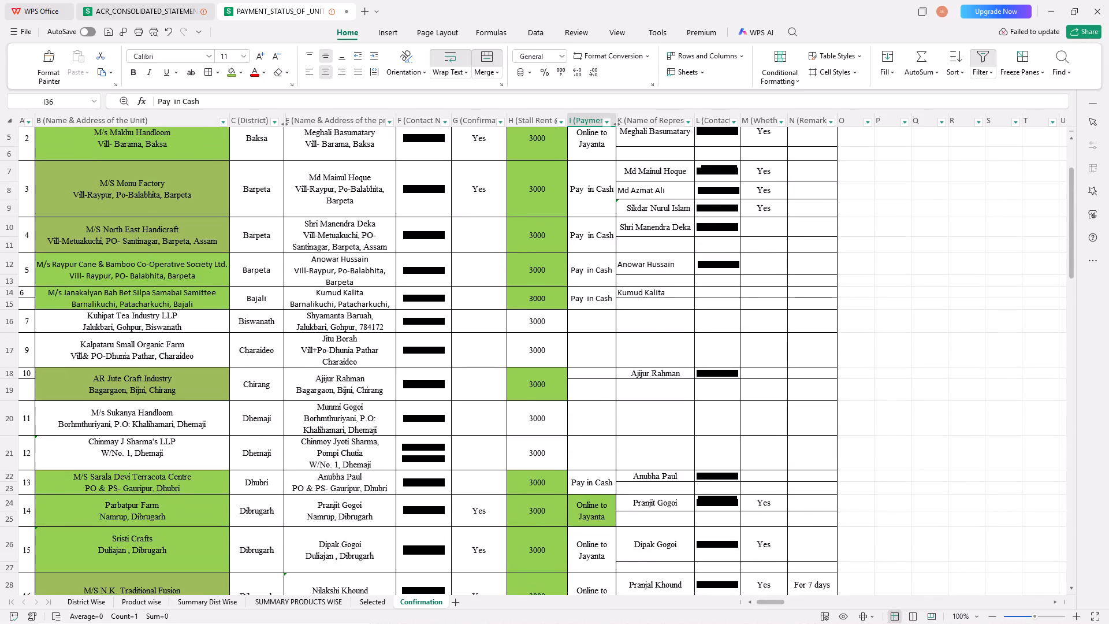
{"action": "scroll", "coordinate": [291, 361], "scroll_direction": "up", "scroll_amount": 5}
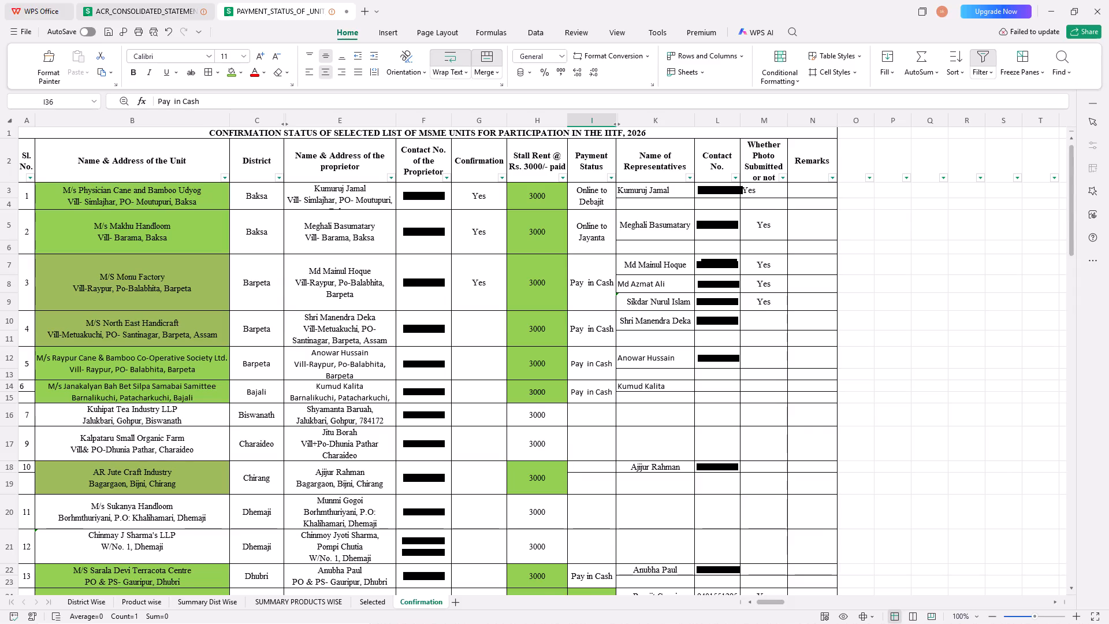
{"action": "scroll", "coordinate": [420, 396], "scroll_direction": "down", "scroll_amount": 10}
{"action": "scroll", "coordinate": [366, 532], "scroll_direction": "down", "scroll_amount": 3}
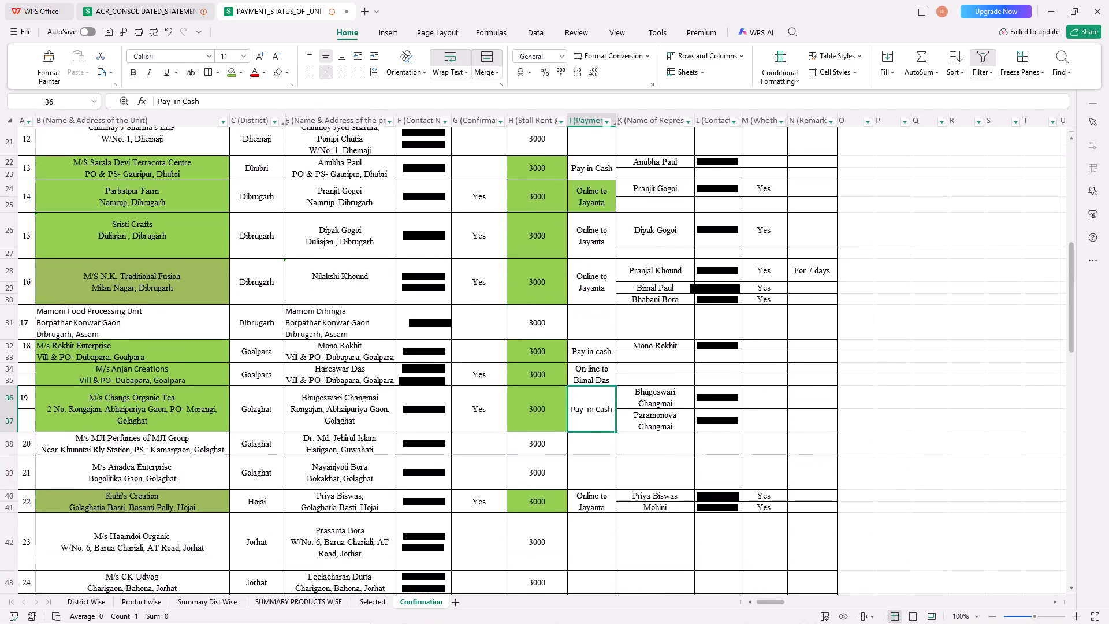
{"action": "scroll", "coordinate": [366, 532], "scroll_direction": "down", "scroll_amount": 20}
{"action": "scroll", "coordinate": [366, 532], "scroll_direction": "down", "scroll_amount": 2}
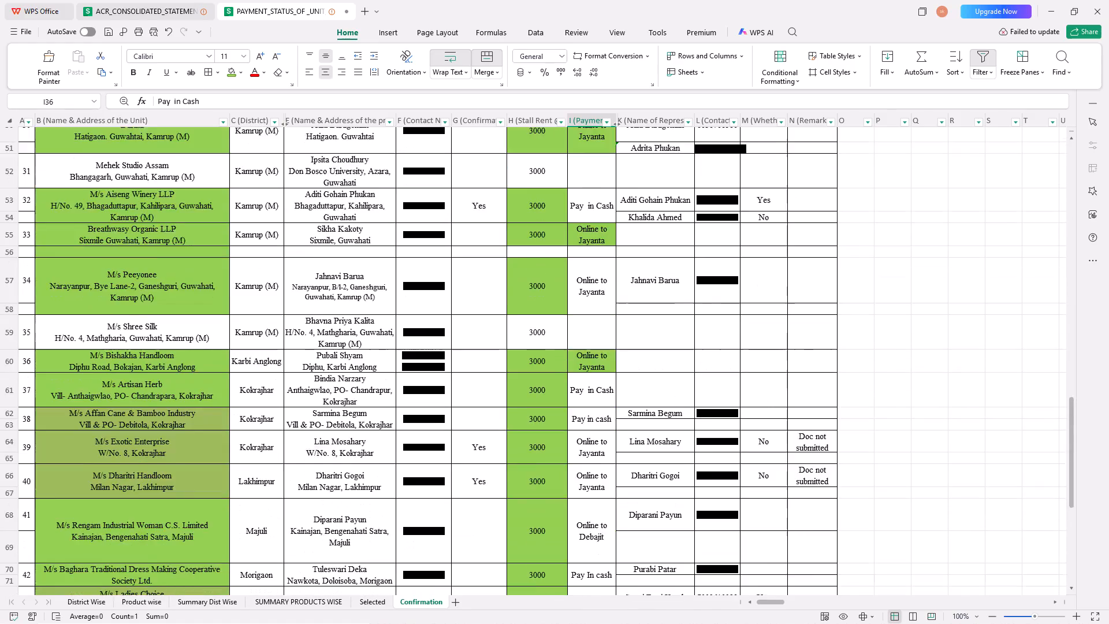
{"action": "scroll", "coordinate": [363, 537], "scroll_direction": "down", "scroll_amount": 11}
{"action": "scroll", "coordinate": [361, 539], "scroll_direction": "up", "scroll_amount": 6}
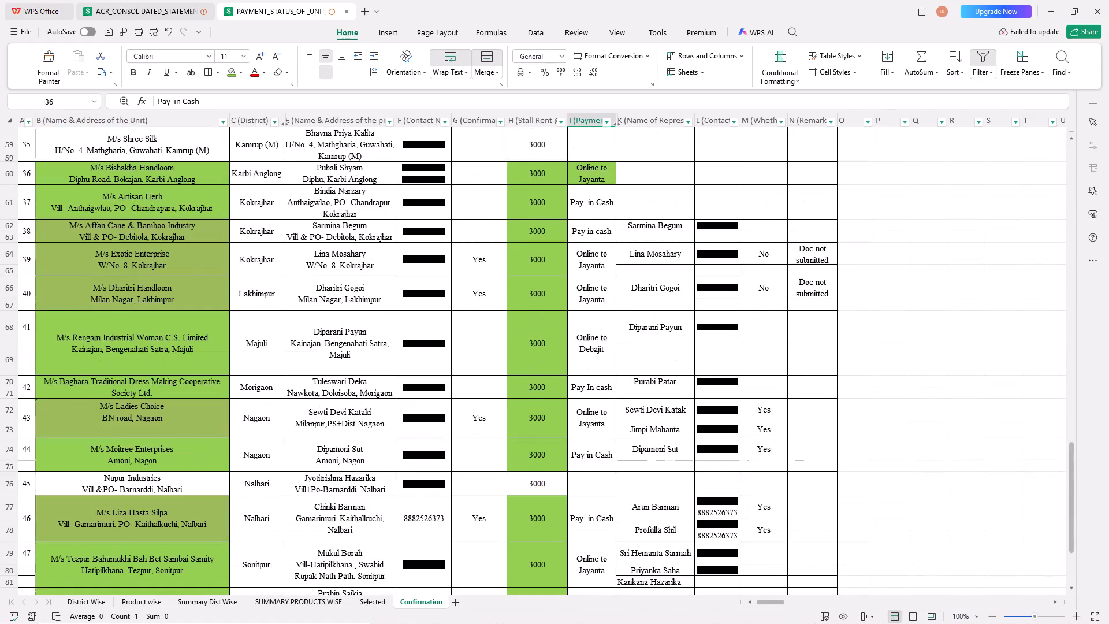
{"action": "scroll", "coordinate": [361, 539], "scroll_direction": "up", "scroll_amount": 4}
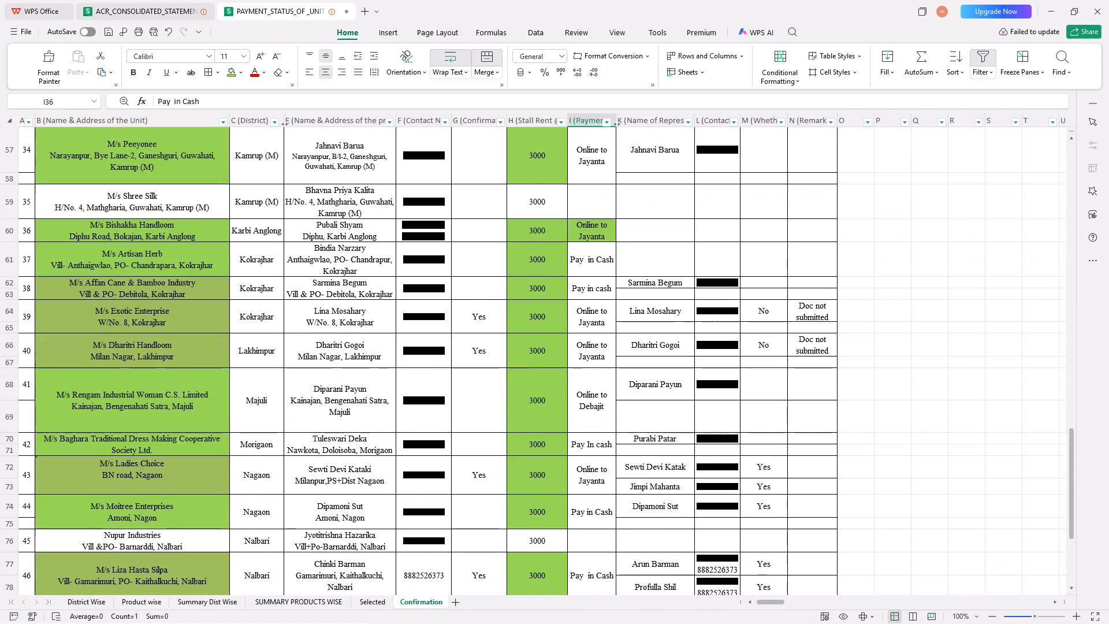
{"action": "scroll", "coordinate": [361, 539], "scroll_direction": "up", "scroll_amount": 5}
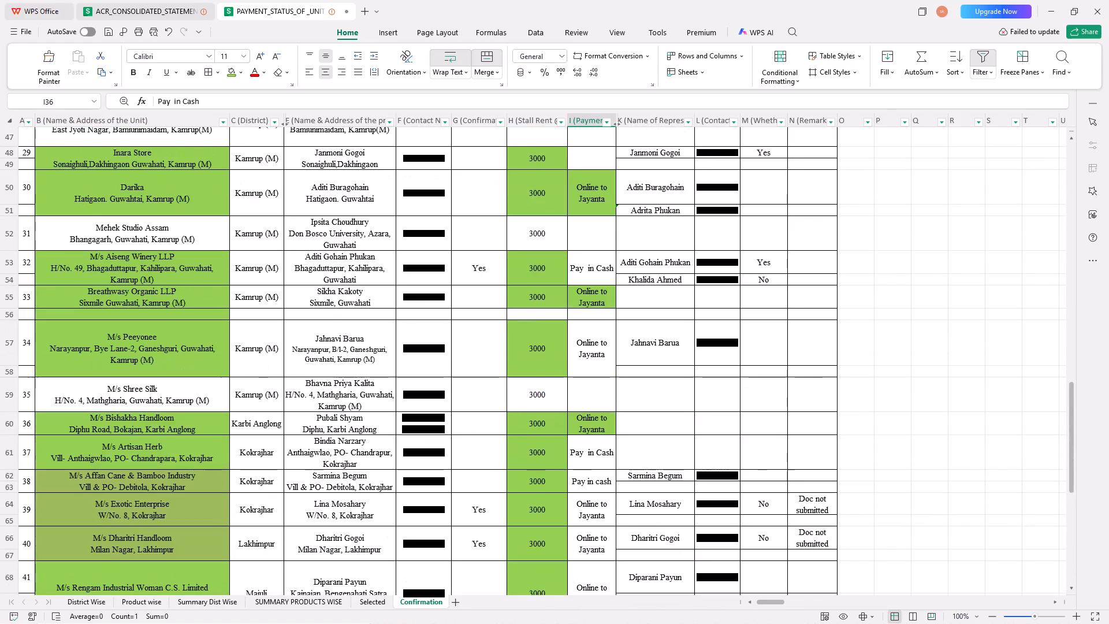
{"action": "scroll", "coordinate": [361, 539], "scroll_direction": "up", "scroll_amount": 11}
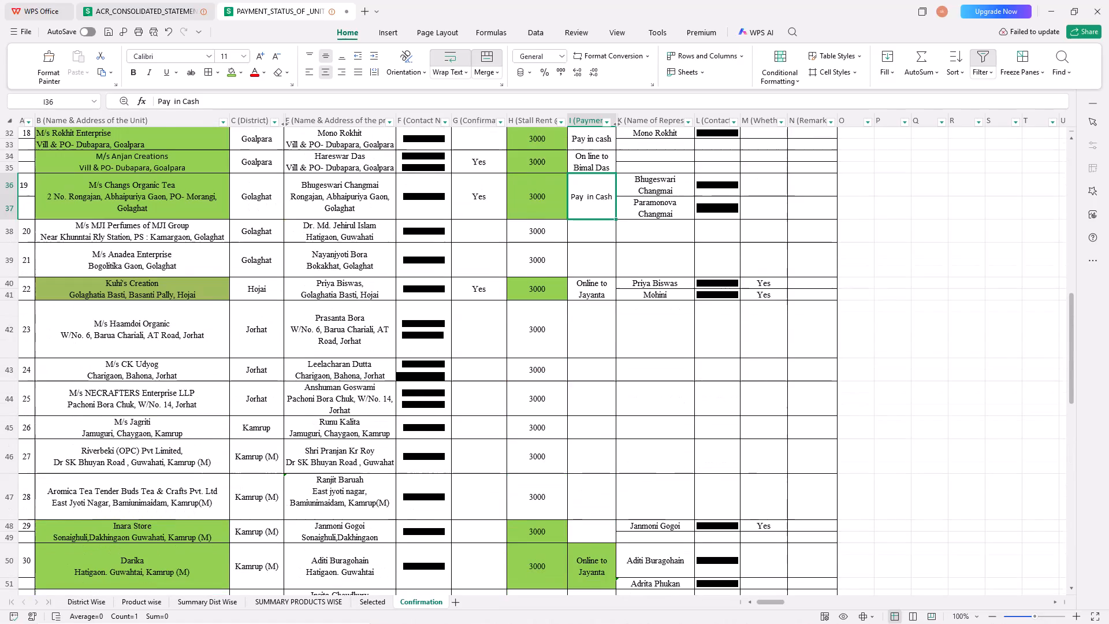
{"action": "scroll", "coordinate": [361, 539], "scroll_direction": "up", "scroll_amount": 7}
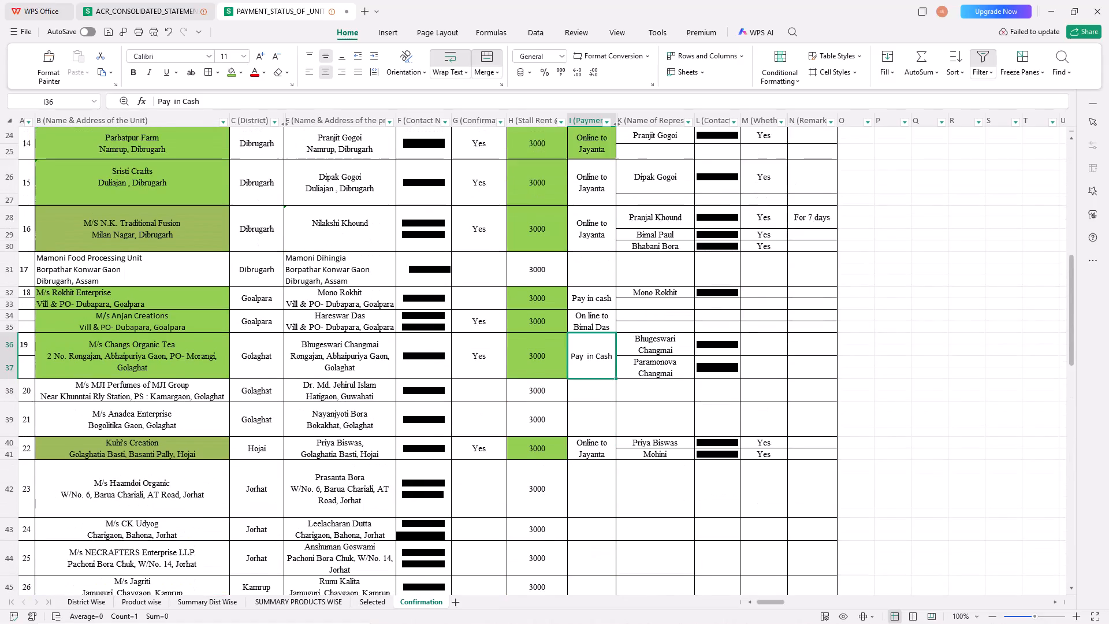
{"action": "scroll", "coordinate": [361, 539], "scroll_direction": "up", "scroll_amount": 4}
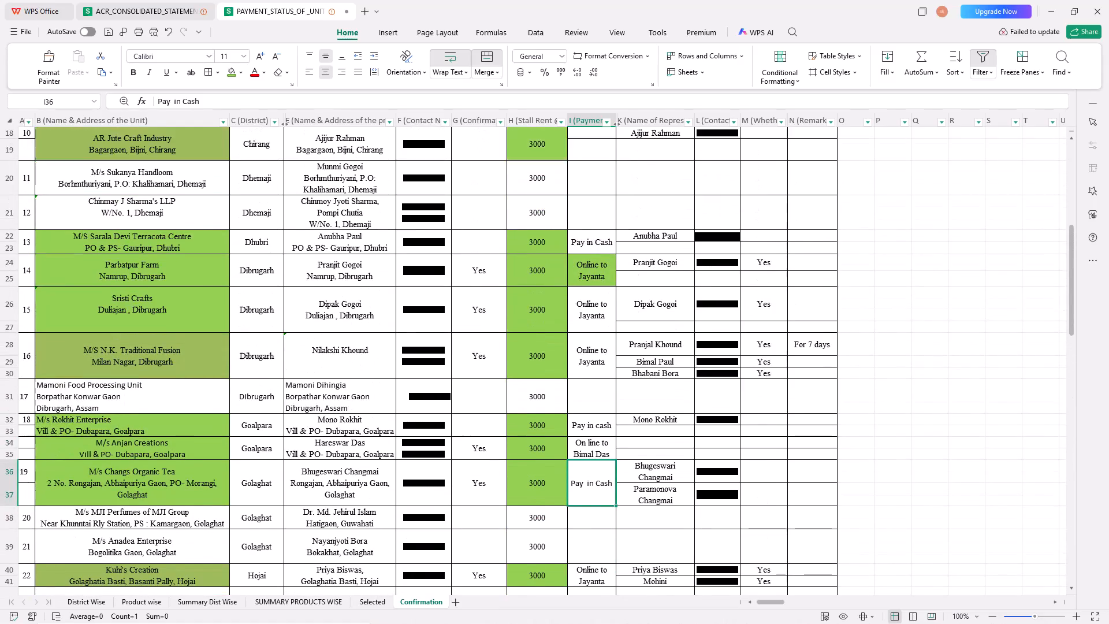
{"action": "scroll", "coordinate": [361, 539], "scroll_direction": "up", "scroll_amount": 17}
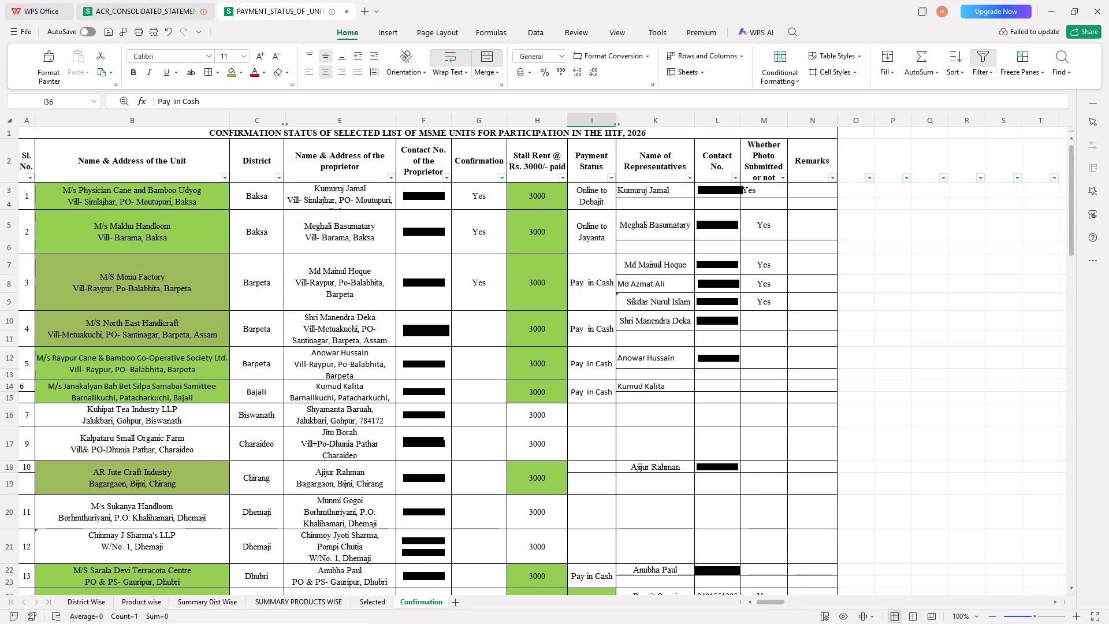
Search the sheet for "Mukunda", retrying the search without stray spaces in the term.
{"action": "key", "text": "ctrl+f"}
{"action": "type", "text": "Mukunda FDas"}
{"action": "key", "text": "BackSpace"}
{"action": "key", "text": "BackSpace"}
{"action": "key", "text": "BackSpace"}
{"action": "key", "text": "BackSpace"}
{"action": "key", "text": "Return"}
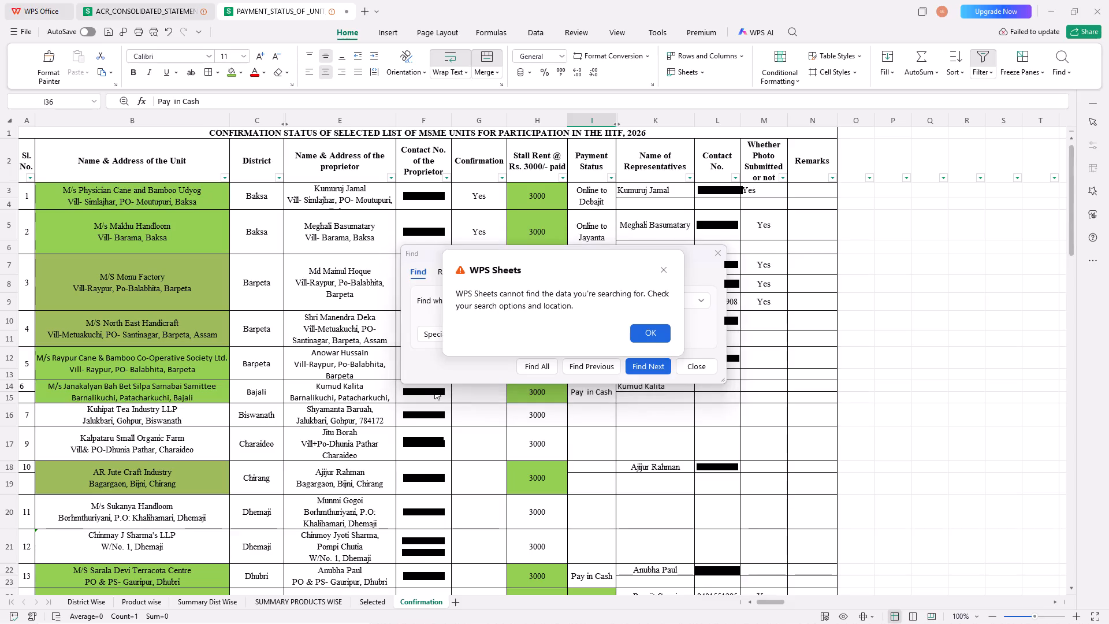
{"action": "left_click", "coordinate": [651, 336]}
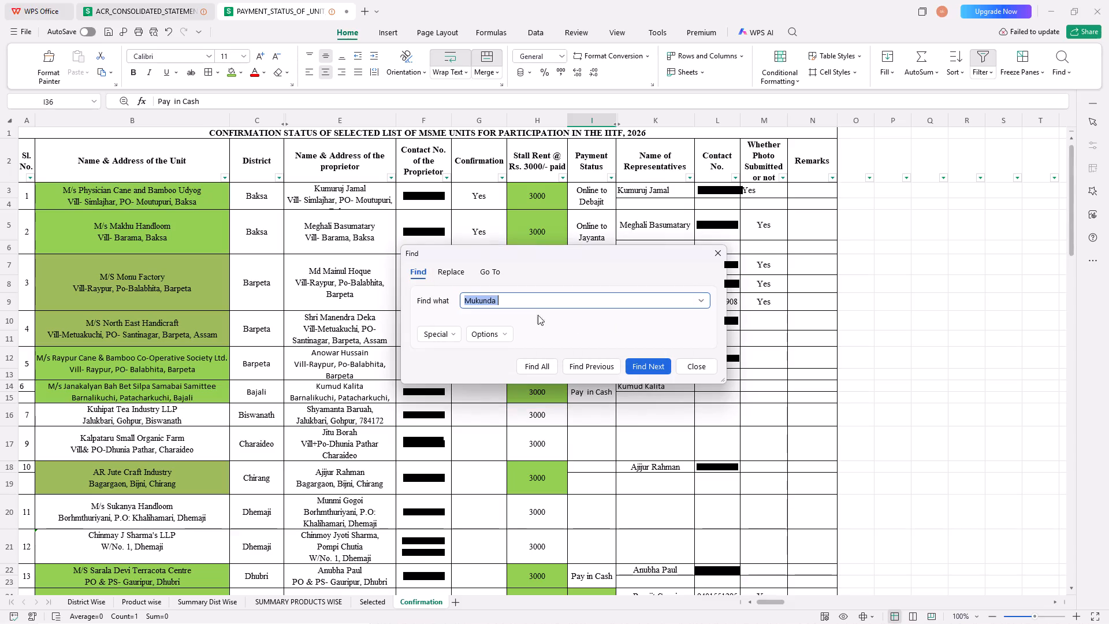
{"action": "key", "text": "BackSpace"}
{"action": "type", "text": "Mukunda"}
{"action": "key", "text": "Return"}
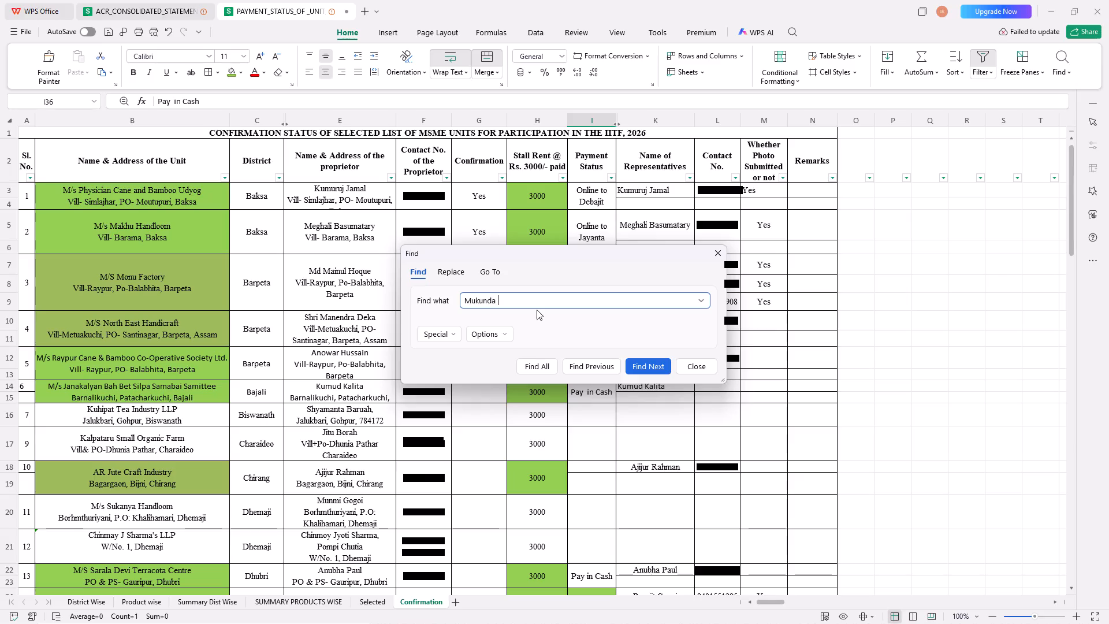
{"action": "left_click", "coordinate": [511, 296]}
{"action": "key", "text": "BackSpace"}
{"action": "left_click", "coordinate": [647, 365]}
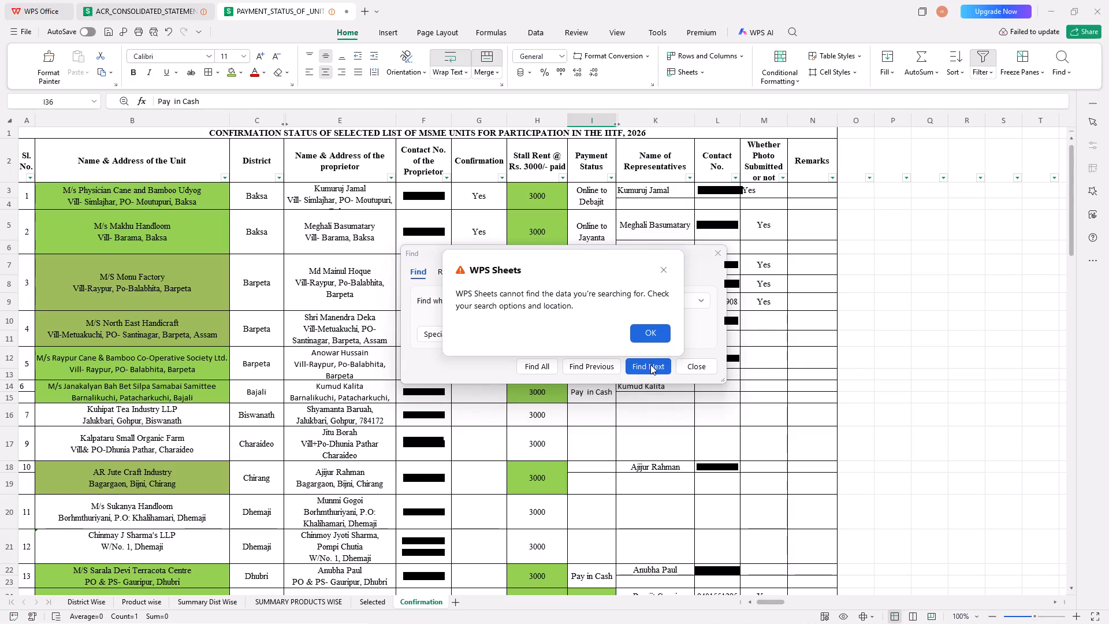
{"action": "left_click", "coordinate": [646, 332]}
{"action": "left_click", "coordinate": [465, 303]}
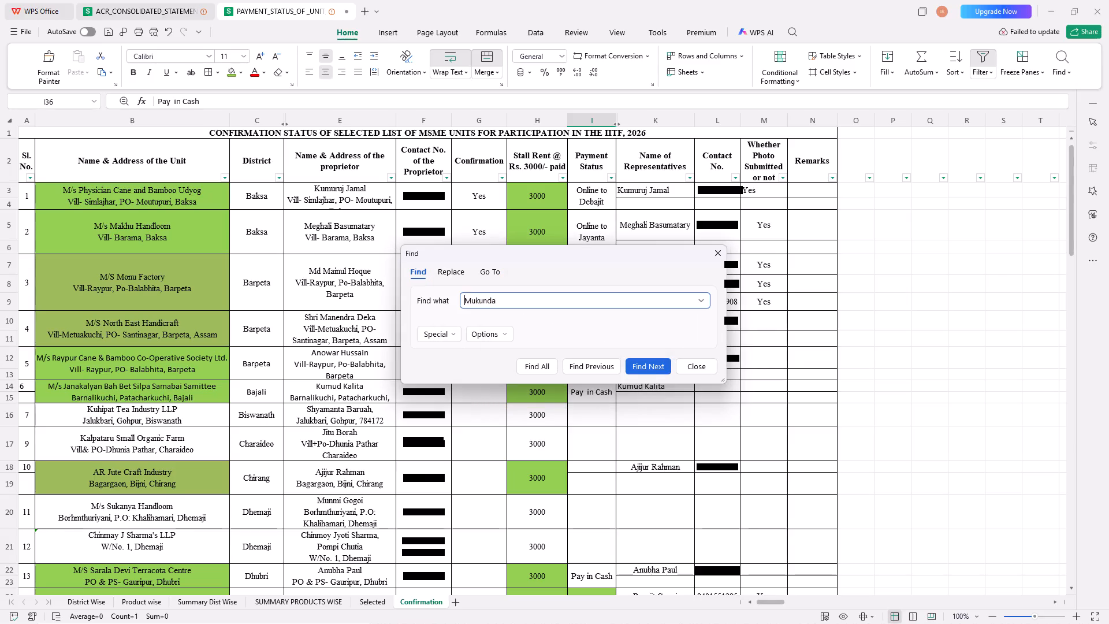
{"action": "key", "text": "BackSpace"}
{"action": "left_click", "coordinate": [646, 366]}
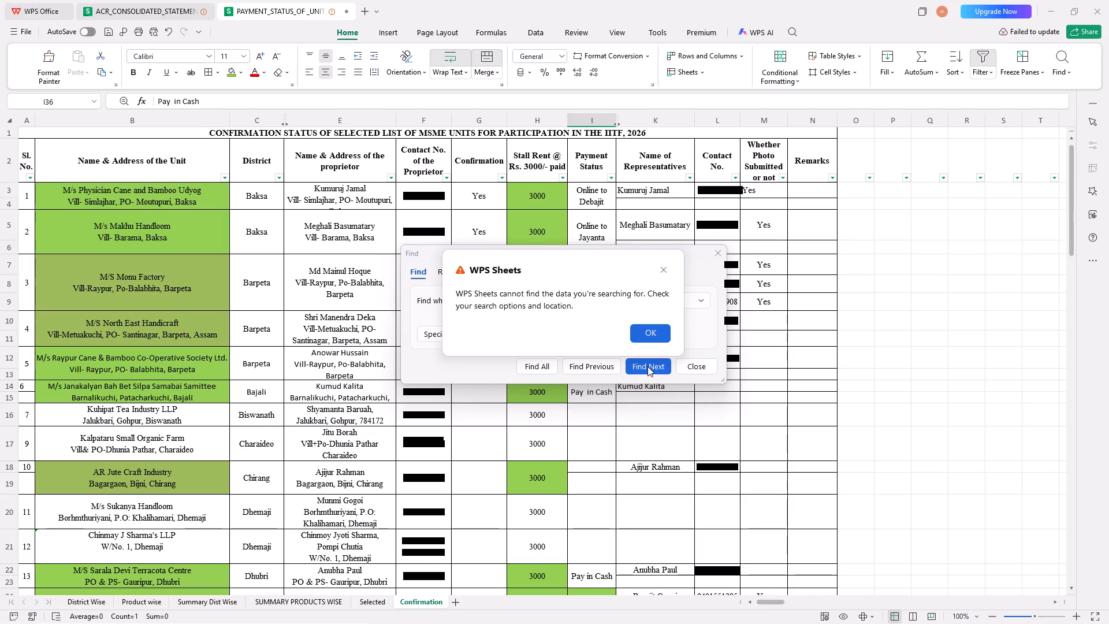
{"action": "left_click", "coordinate": [651, 331]}
{"action": "left_click", "coordinate": [703, 369]}
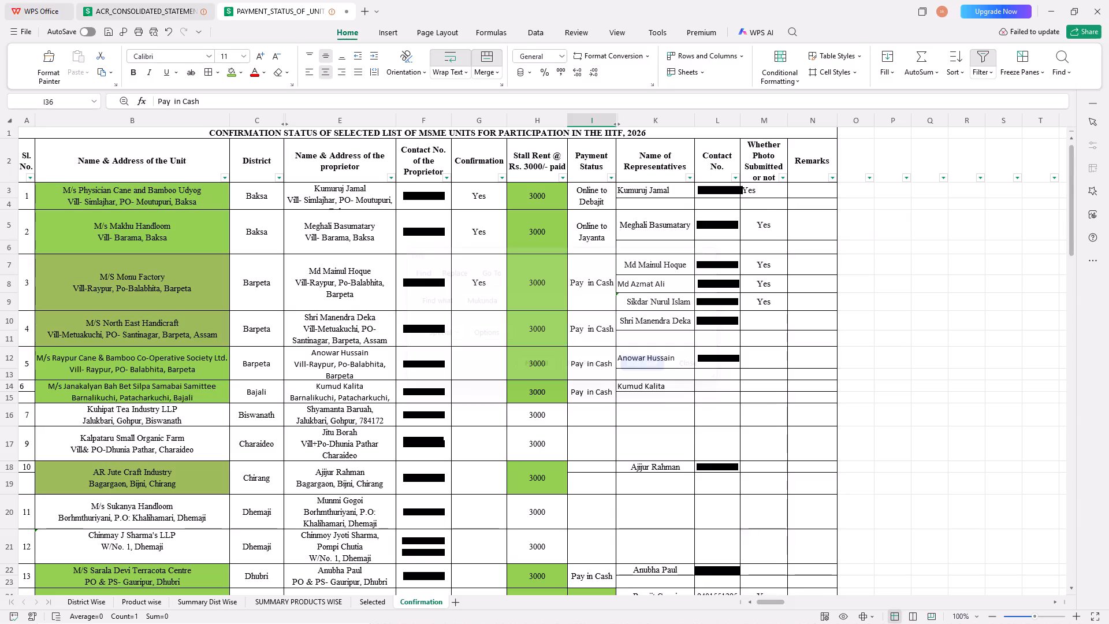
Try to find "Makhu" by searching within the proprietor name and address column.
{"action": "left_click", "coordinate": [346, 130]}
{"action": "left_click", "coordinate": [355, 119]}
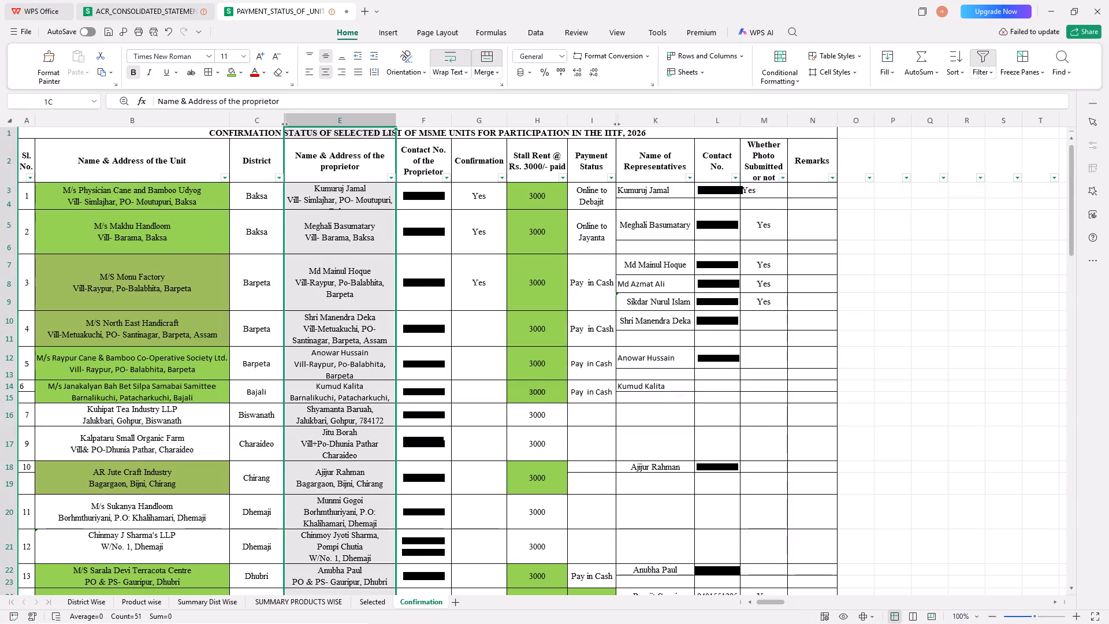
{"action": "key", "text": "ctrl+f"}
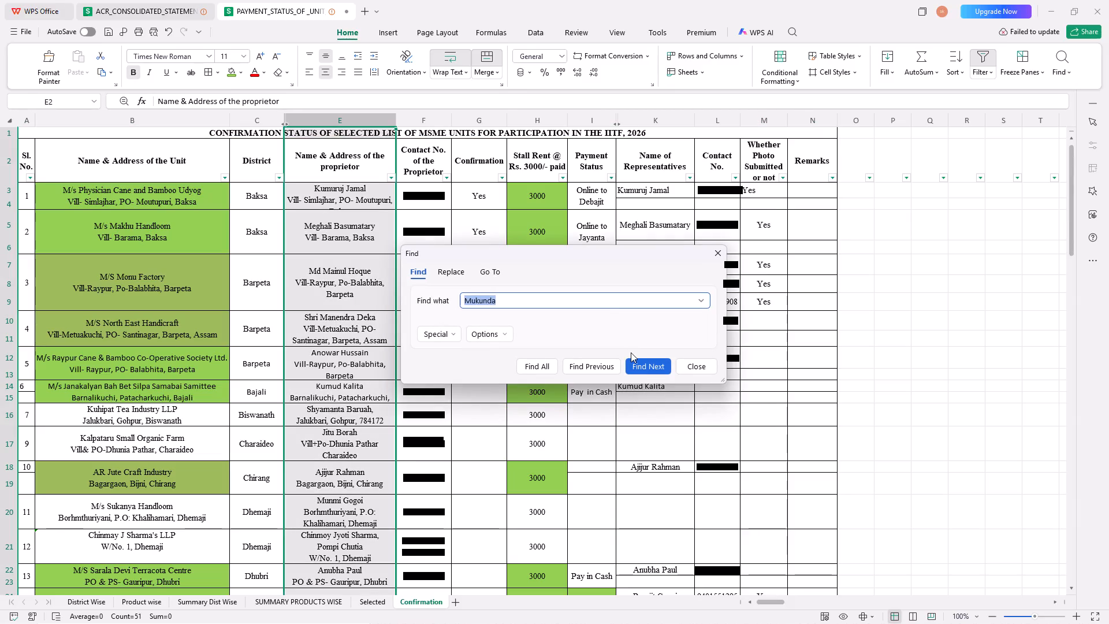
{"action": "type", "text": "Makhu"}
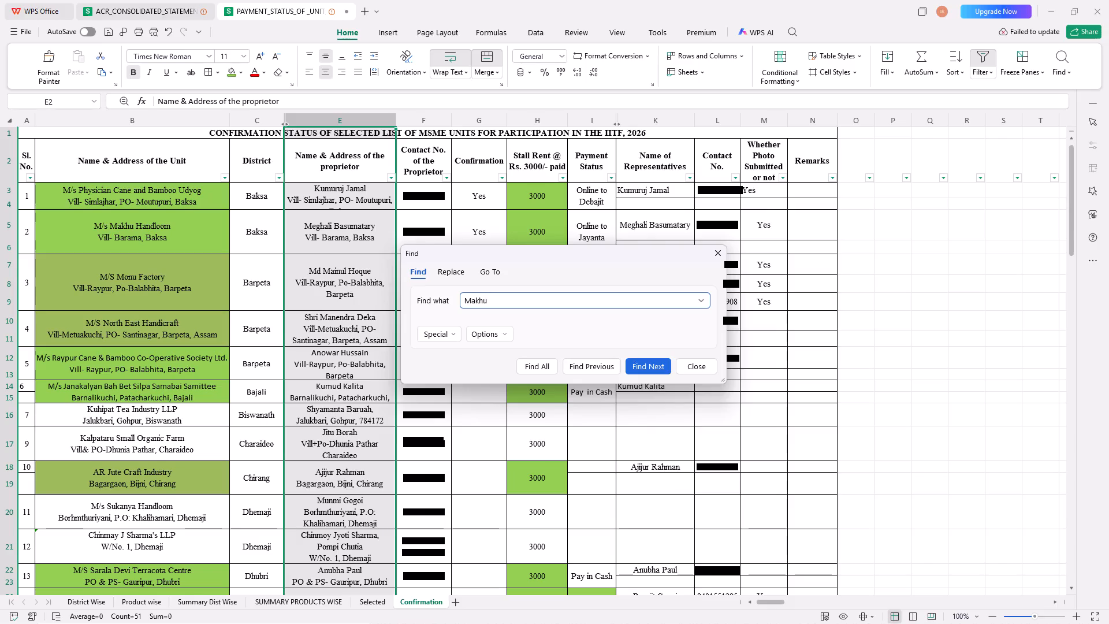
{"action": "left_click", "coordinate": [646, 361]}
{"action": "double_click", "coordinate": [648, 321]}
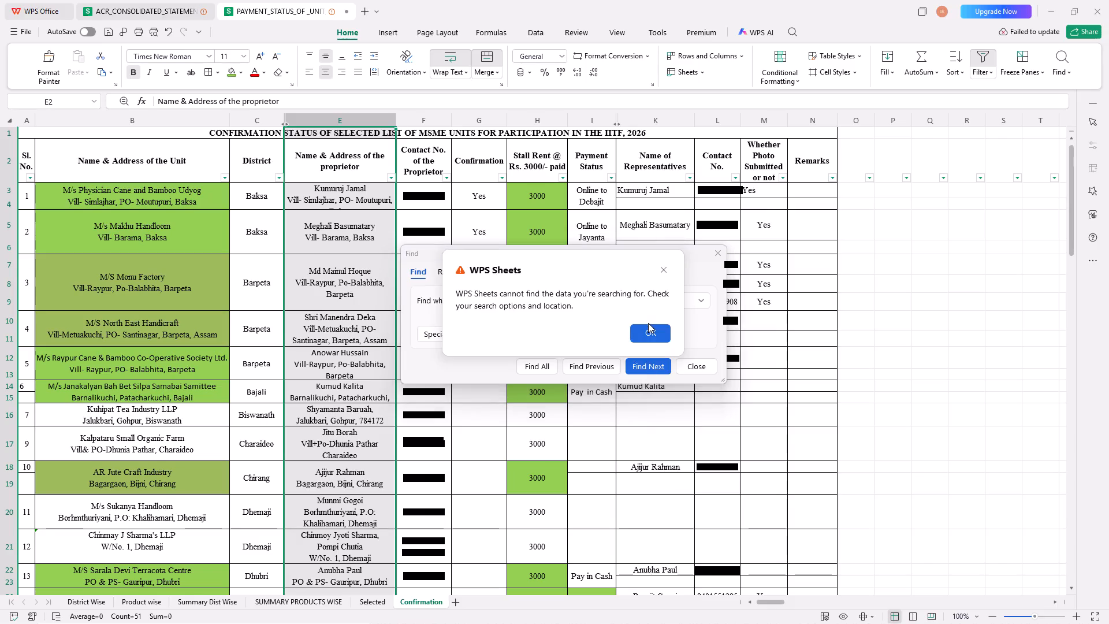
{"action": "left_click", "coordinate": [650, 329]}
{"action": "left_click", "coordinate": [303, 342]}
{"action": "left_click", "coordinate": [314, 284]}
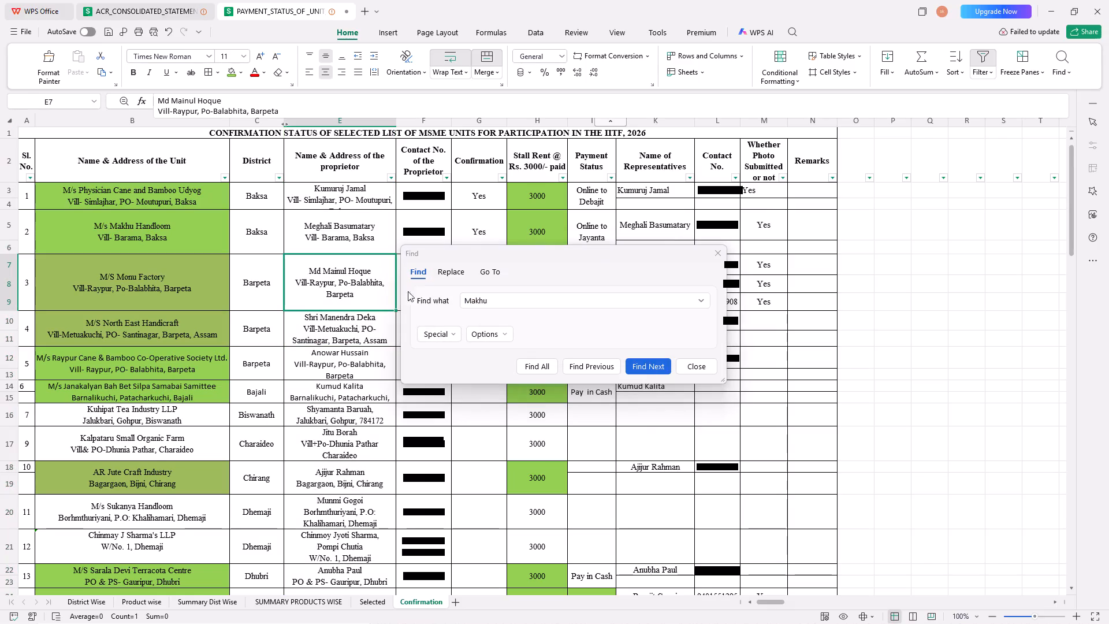
Search the whole sheet for "Makhu" and fill the payment status cell of M/s Makhu Handloom (I5) green.
{"action": "left_click", "coordinate": [468, 299]}
{"action": "key", "text": "BackSpace"}
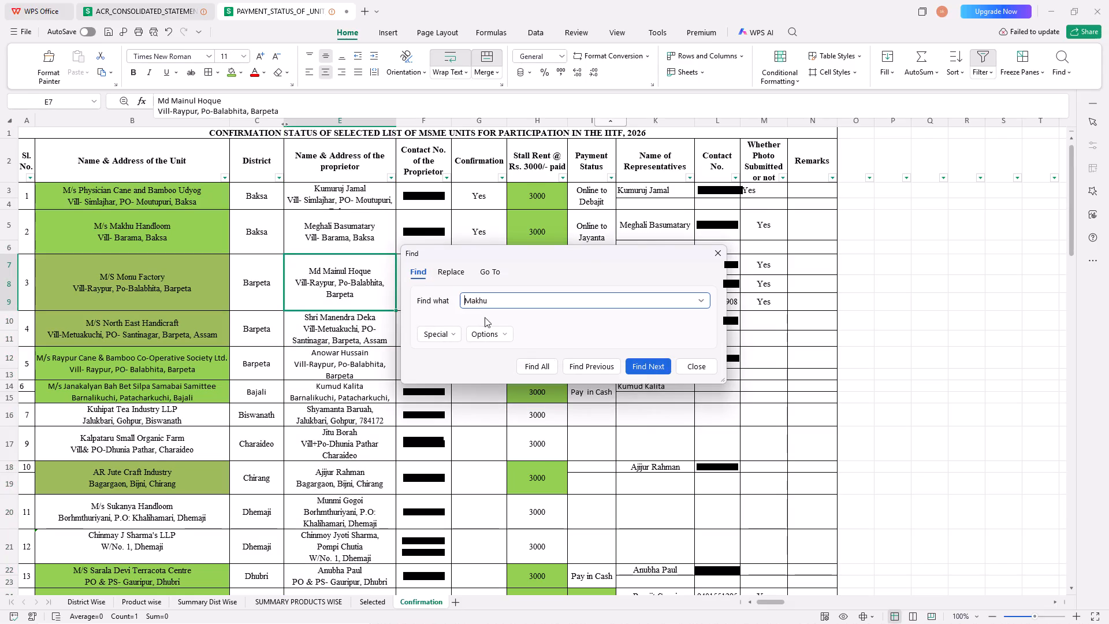
{"action": "left_click", "coordinate": [641, 369]}
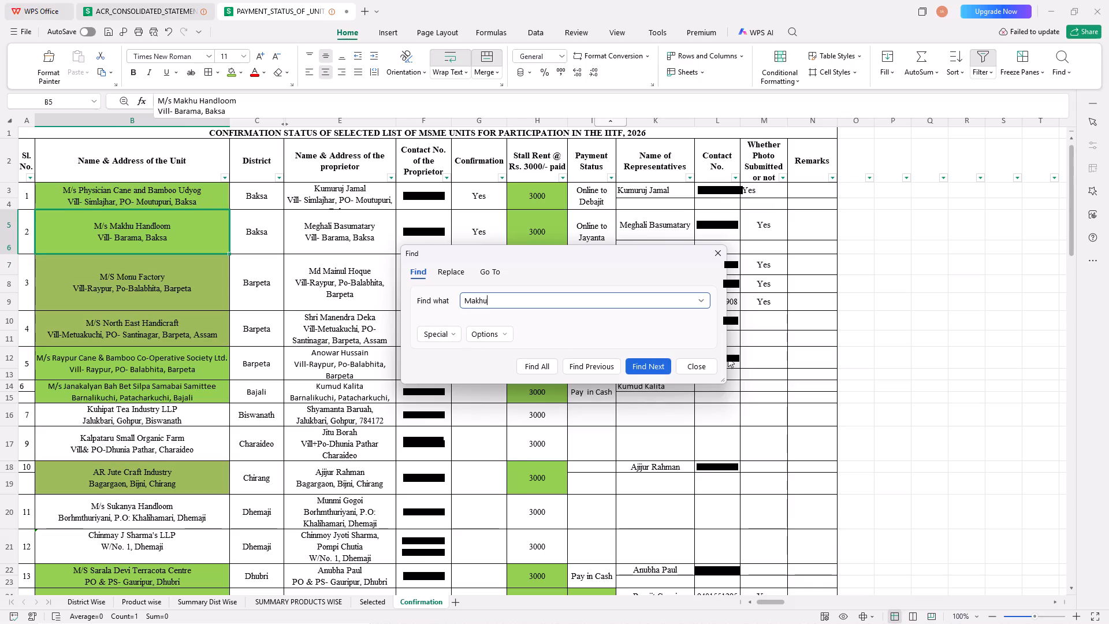
{"action": "left_click", "coordinate": [683, 361]}
{"action": "left_click", "coordinate": [328, 229]}
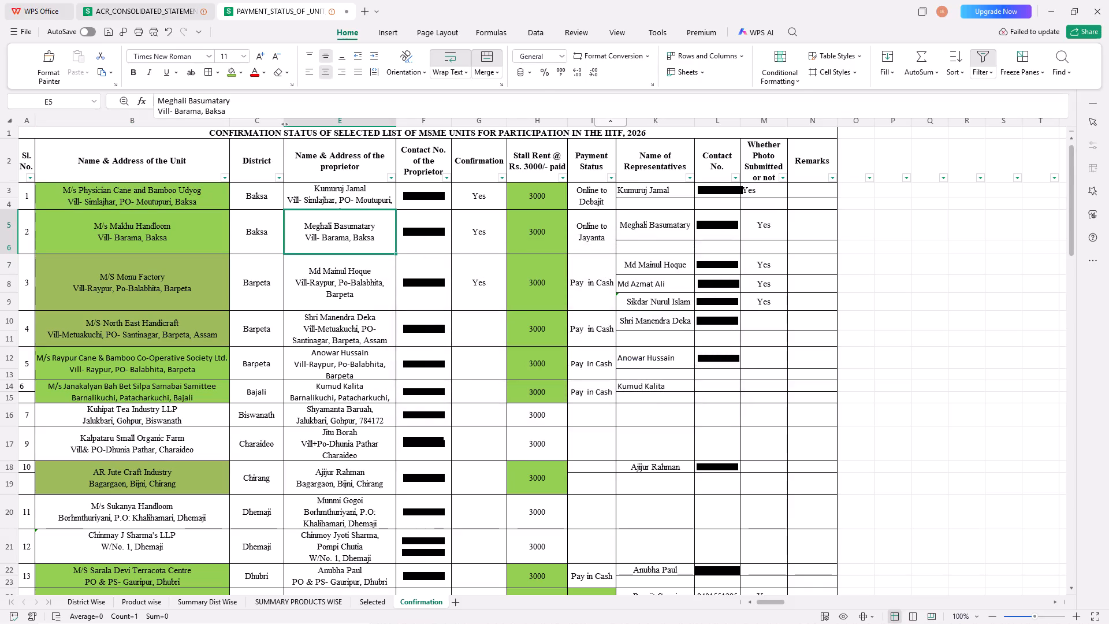
{"action": "left_click", "coordinate": [606, 235]}
{"action": "left_click", "coordinate": [234, 70]}
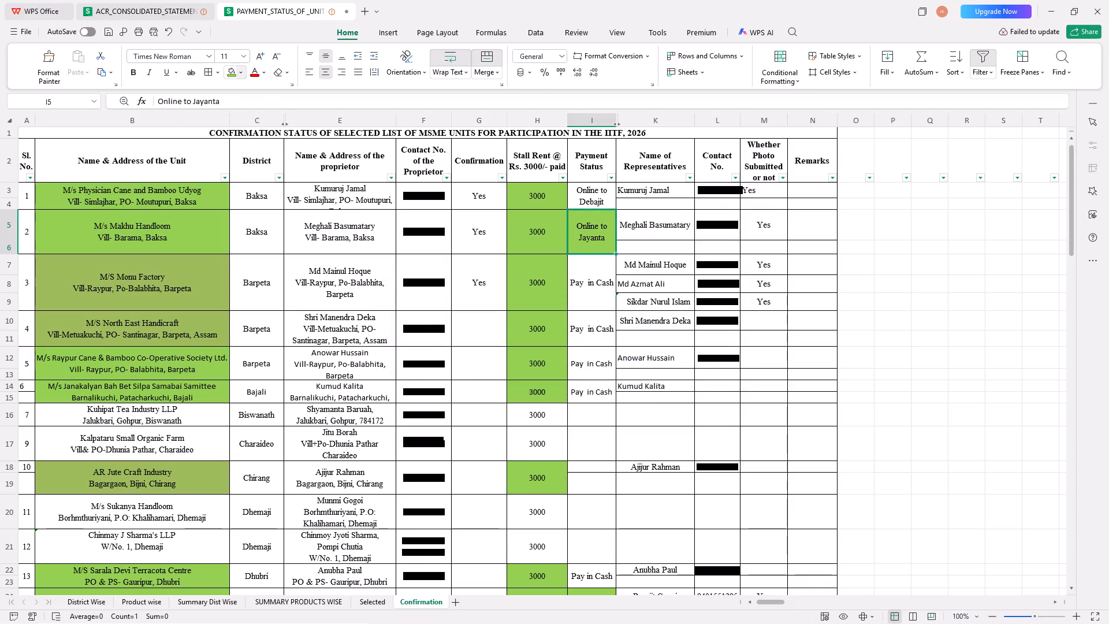
{"action": "left_click", "coordinate": [805, 226]}
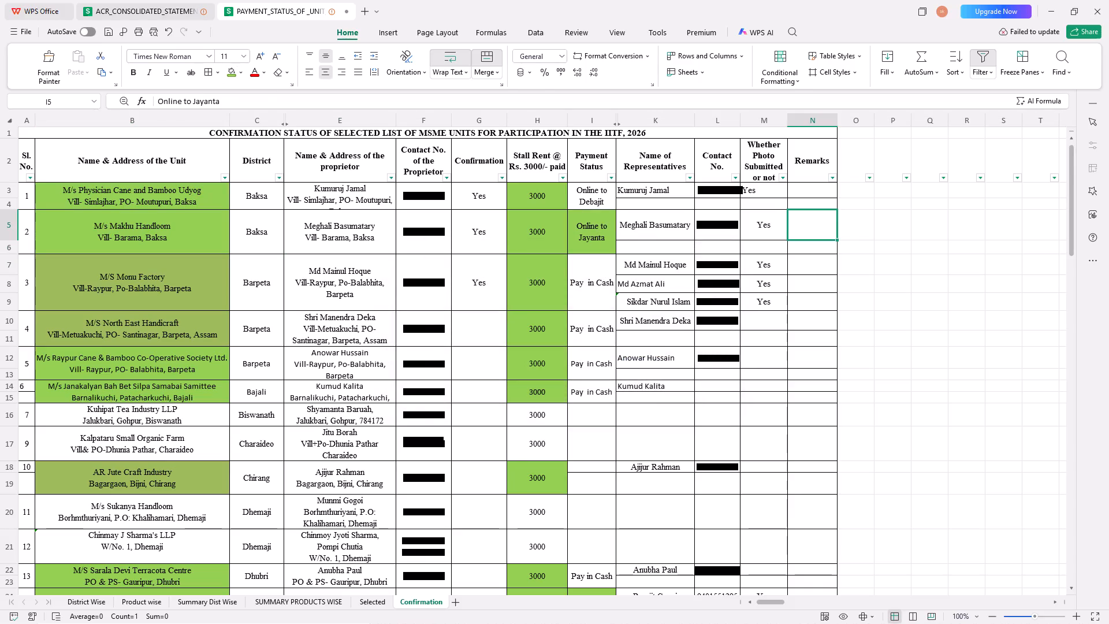
{"action": "scroll", "coordinate": [565, 318], "scroll_direction": "up", "scroll_amount": 1}
Search the sheet for "Riverbeki" and fill the unit name cell of Riverbeki (OPC) Pvt Limited (B46) green.
{"action": "left_click", "coordinate": [478, 318]}
{"action": "key", "text": "ctrl+d"}
{"action": "left_click", "coordinate": [485, 373]}
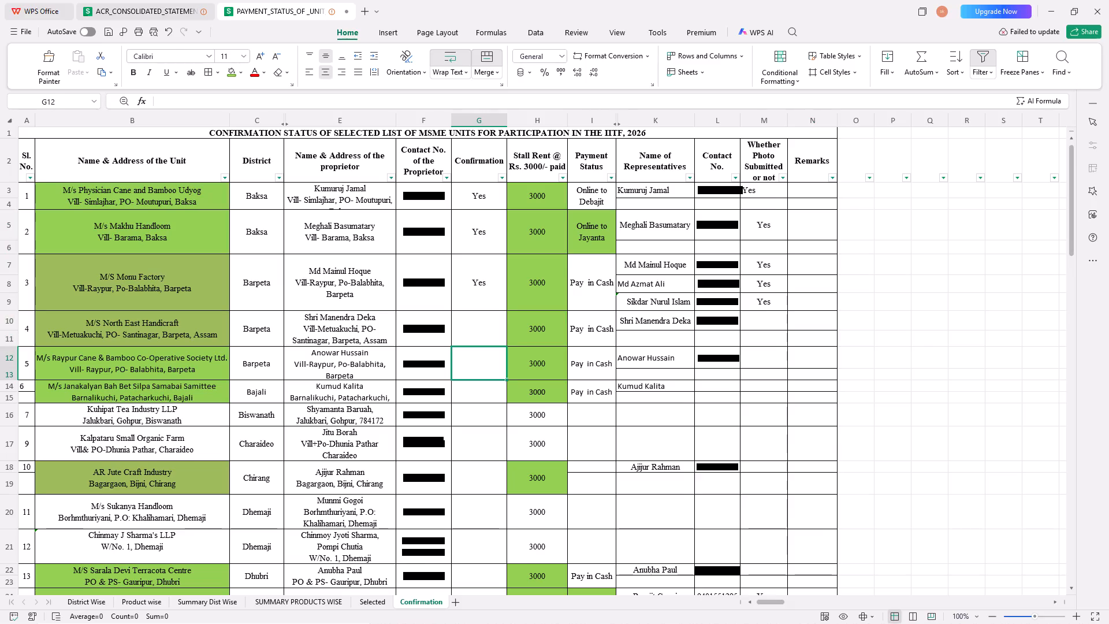
{"action": "key", "text": "ctrl+f"}
{"action": "key", "text": "BackSpace"}
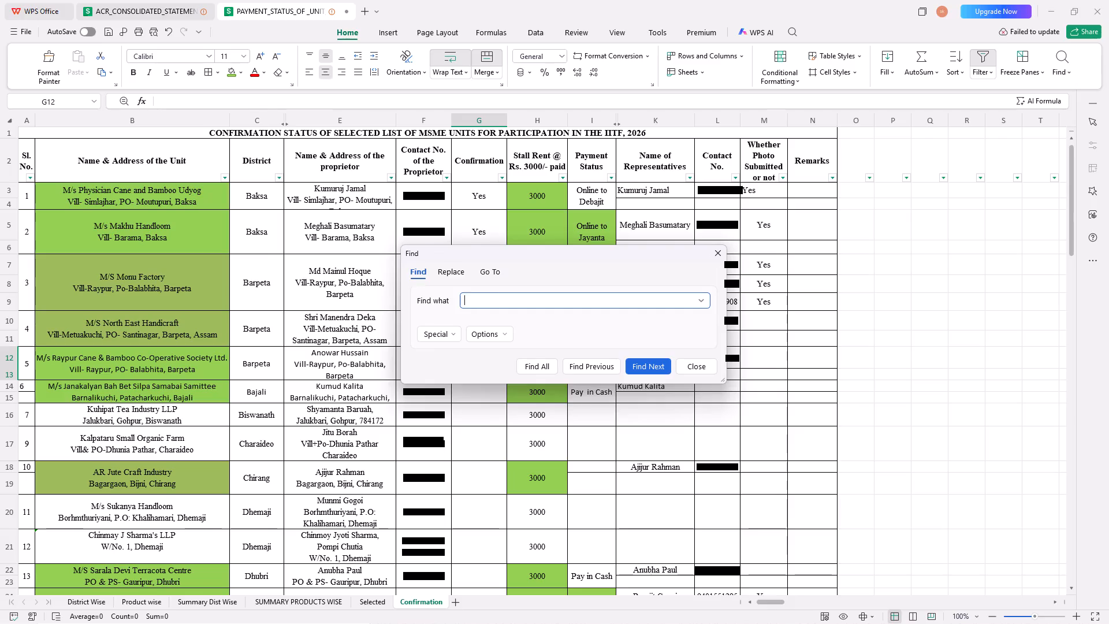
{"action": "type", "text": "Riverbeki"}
{"action": "left_click", "coordinate": [636, 360]}
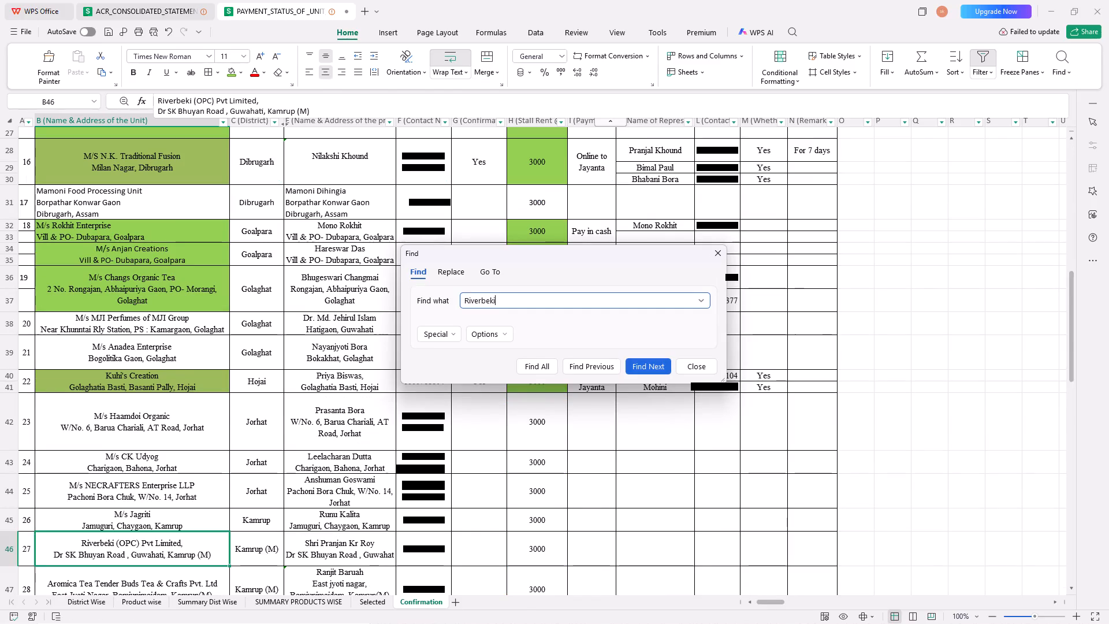
{"action": "left_click", "coordinate": [703, 363]}
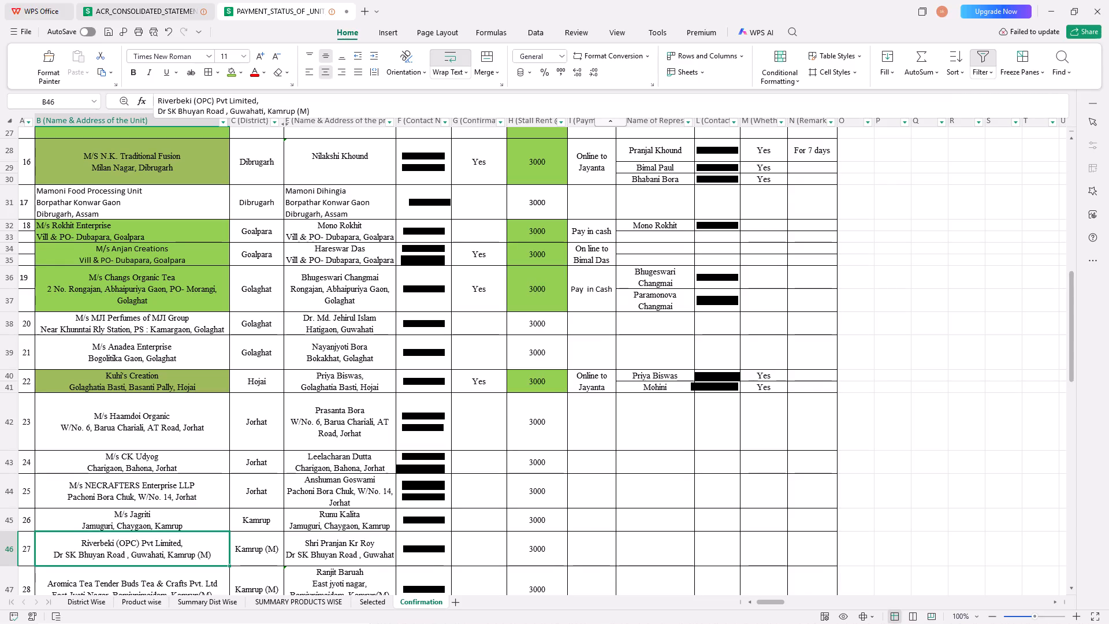
{"action": "left_click", "coordinate": [6, 550]}
{"action": "left_click", "coordinate": [120, 558]}
{"action": "left_click", "coordinate": [230, 72]}
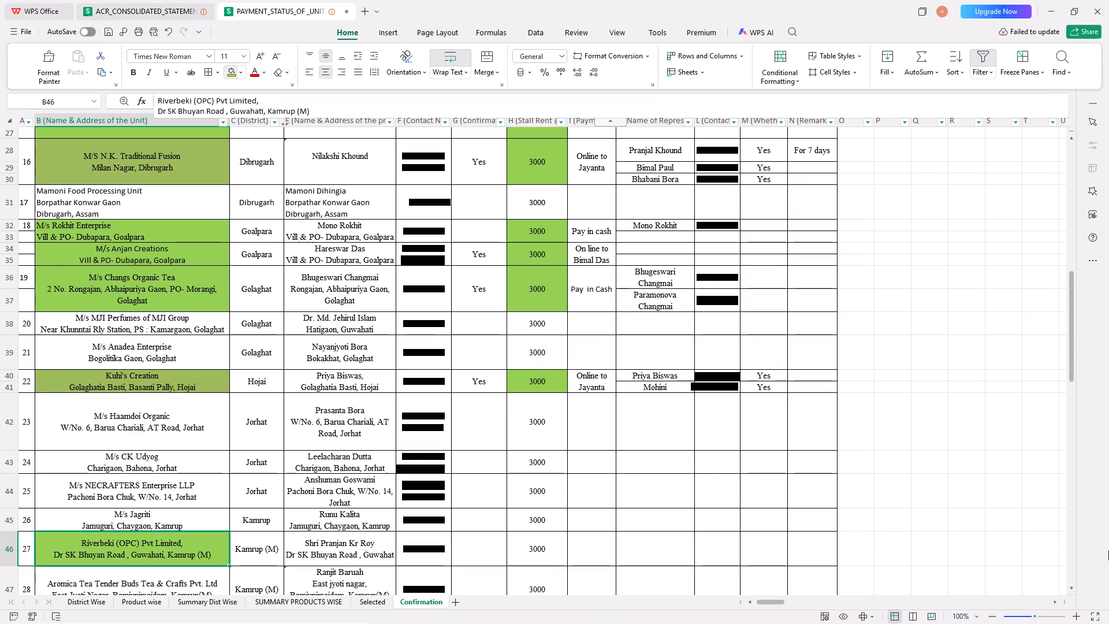
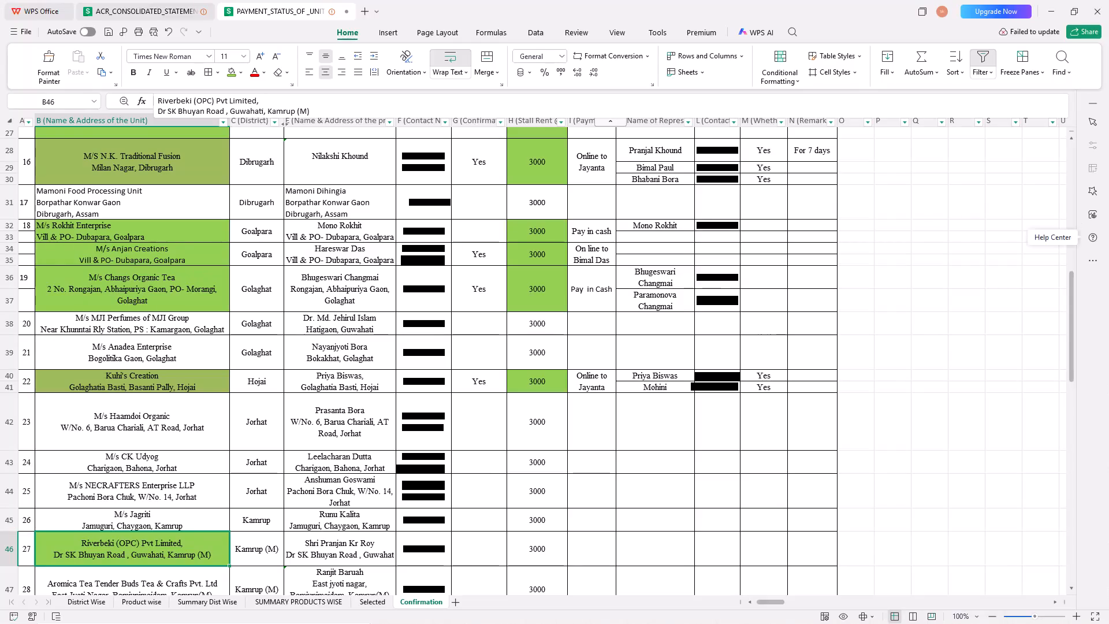
Enter "Online to Jayanta" as Riverbeki (OPC) Pvt Limited's payment status (I46) and fill its stall rent and payment status cells (H46:I46) green.
{"action": "left_click", "coordinate": [480, 554]}
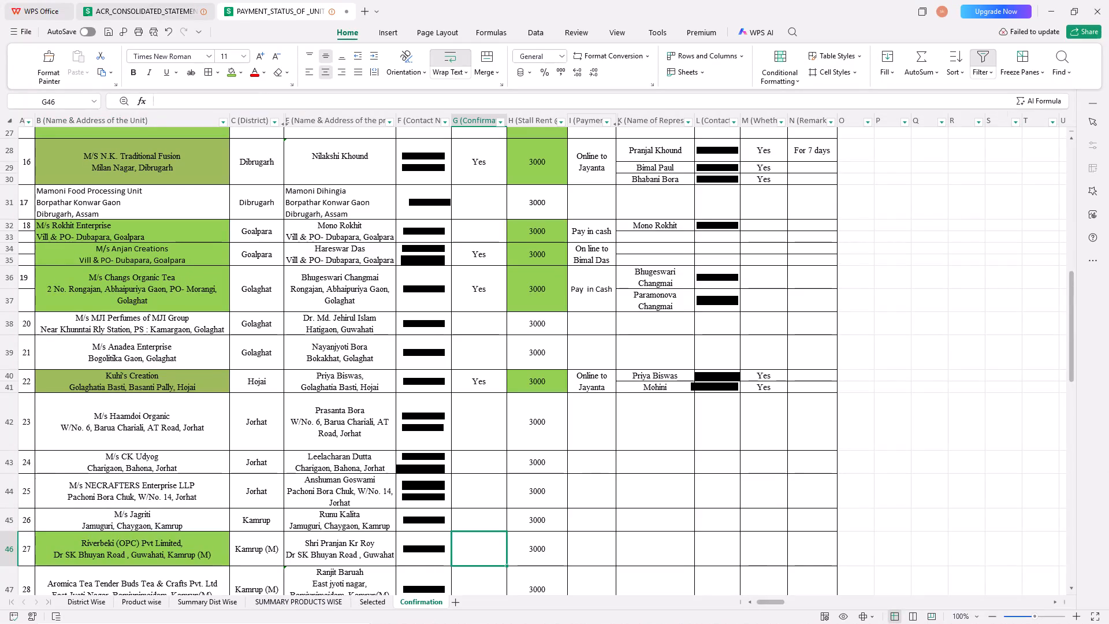
{"action": "left_click", "coordinate": [579, 552]}
{"action": "type", "text": "Online to"}
{"action": "key", "text": "space"}
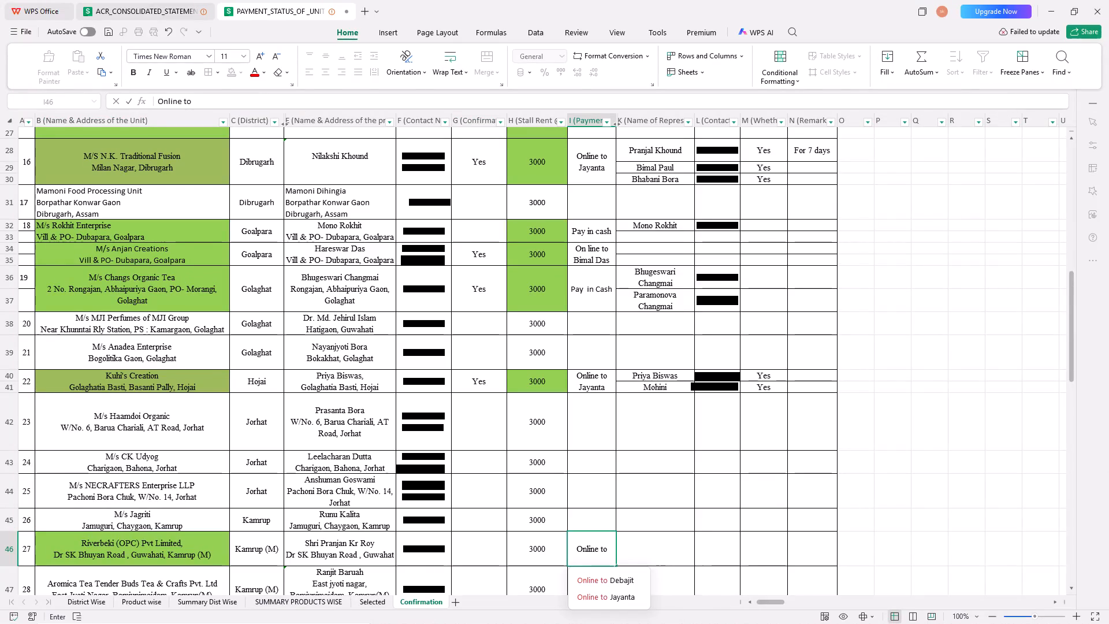
{"action": "left_click", "coordinate": [615, 593]}
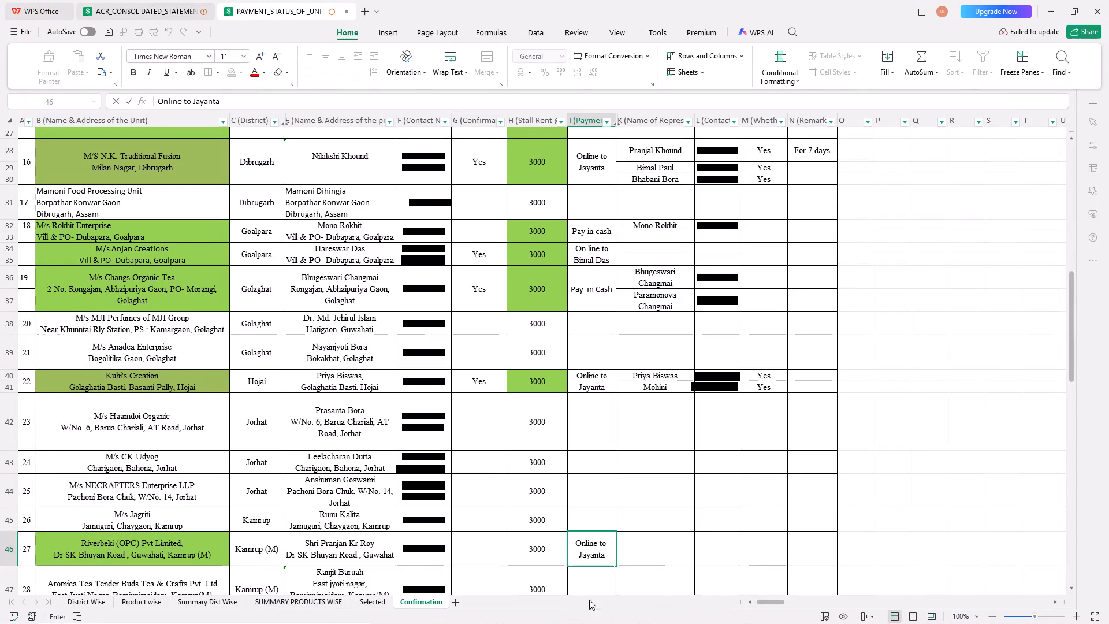
{"action": "left_click", "coordinate": [528, 551]}
{"action": "left_click_drag", "start_coordinate": [529, 551], "coordinate": [598, 552]}
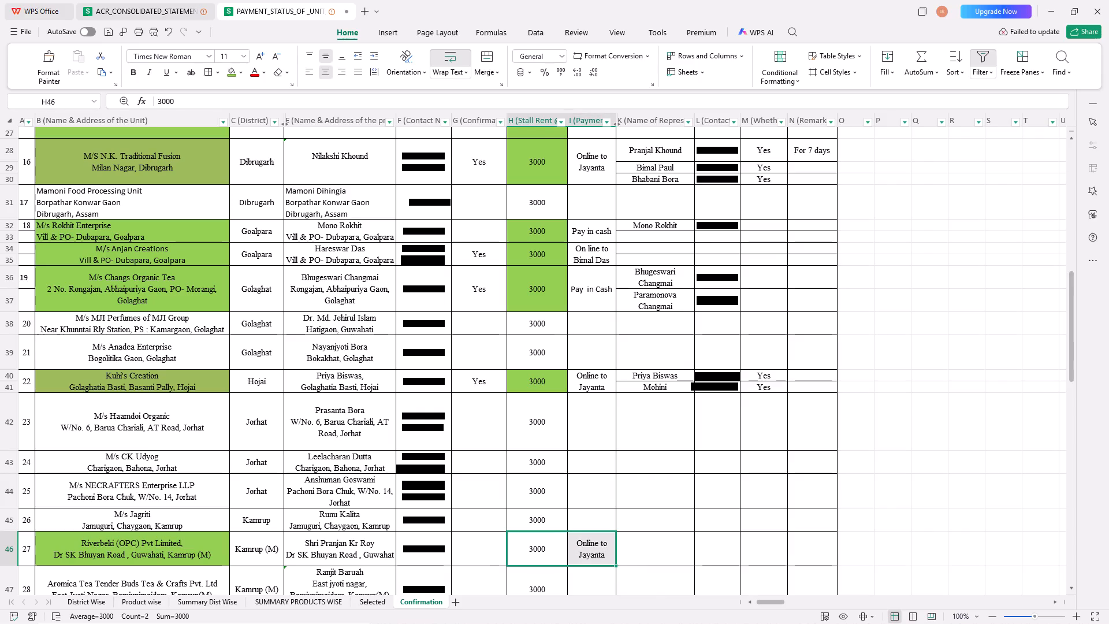
{"action": "left_click", "coordinate": [232, 71]}
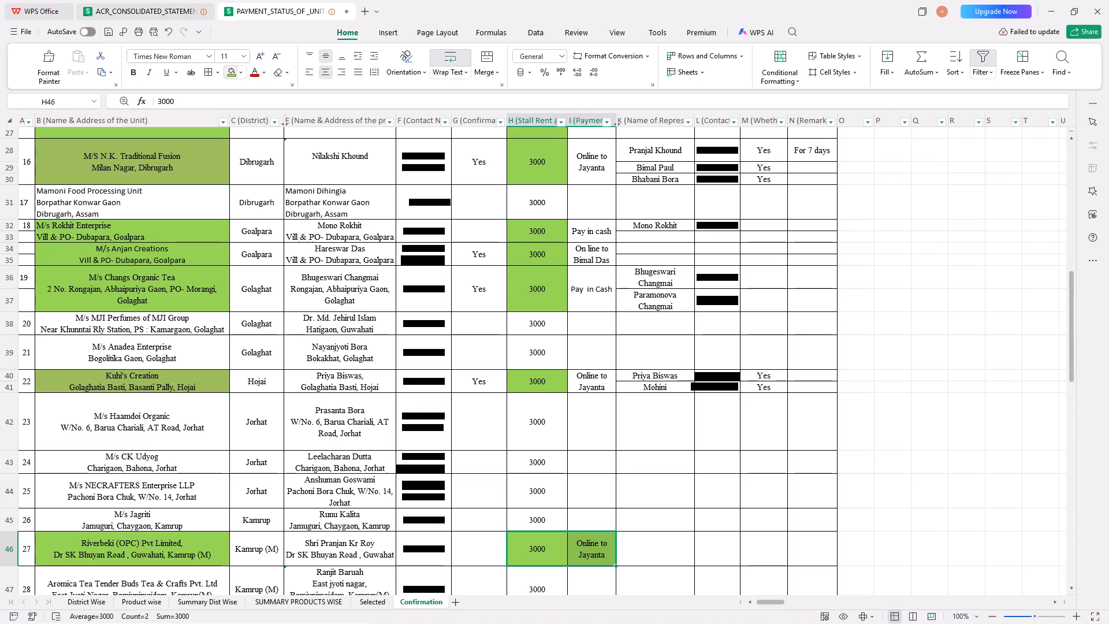
{"action": "left_click", "coordinate": [17, 559]}
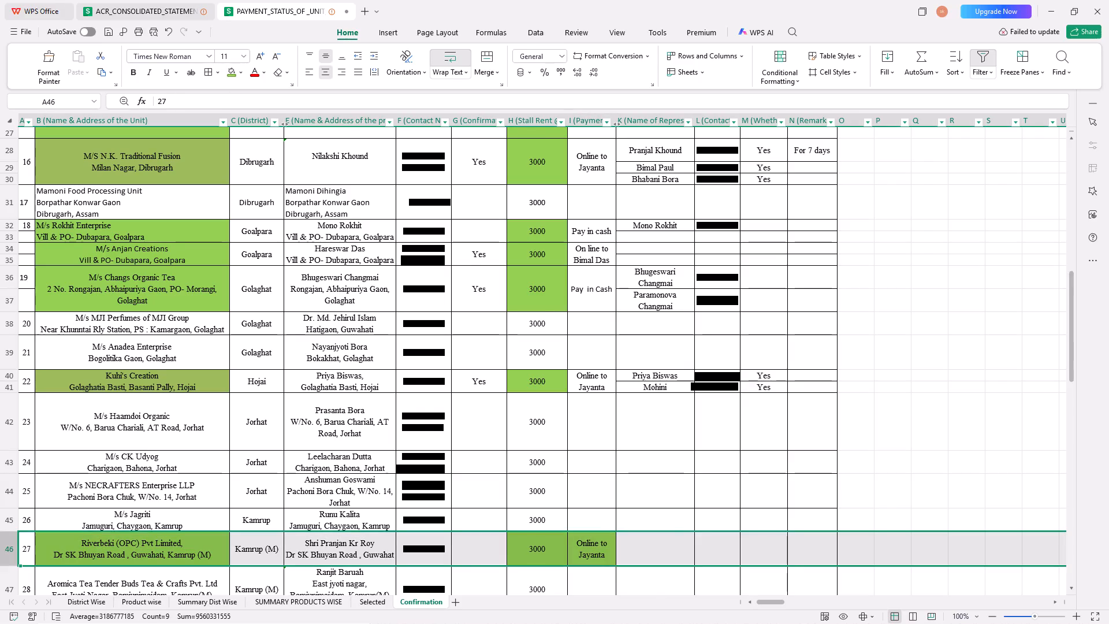
Search the confirmation sheet for "Srish", repeating the search from a single selected cell.
{"action": "scroll", "coordinate": [238, 464], "scroll_direction": "up", "scroll_amount": 11}
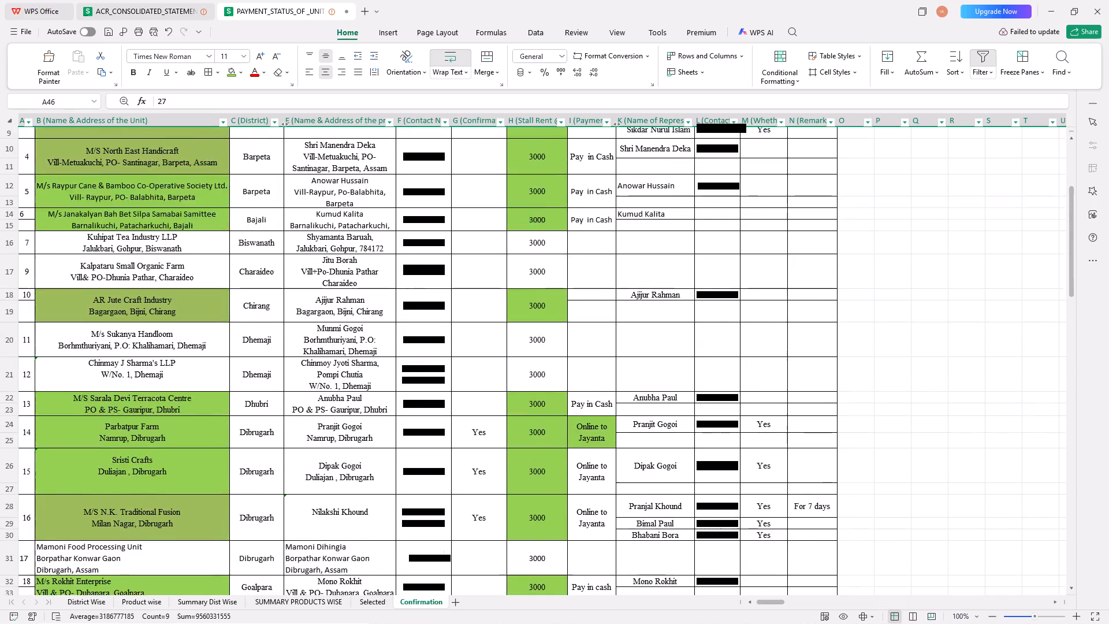
{"action": "scroll", "coordinate": [238, 464], "scroll_direction": "up", "scroll_amount": 8}
{"action": "key", "text": "ctrl+f"}
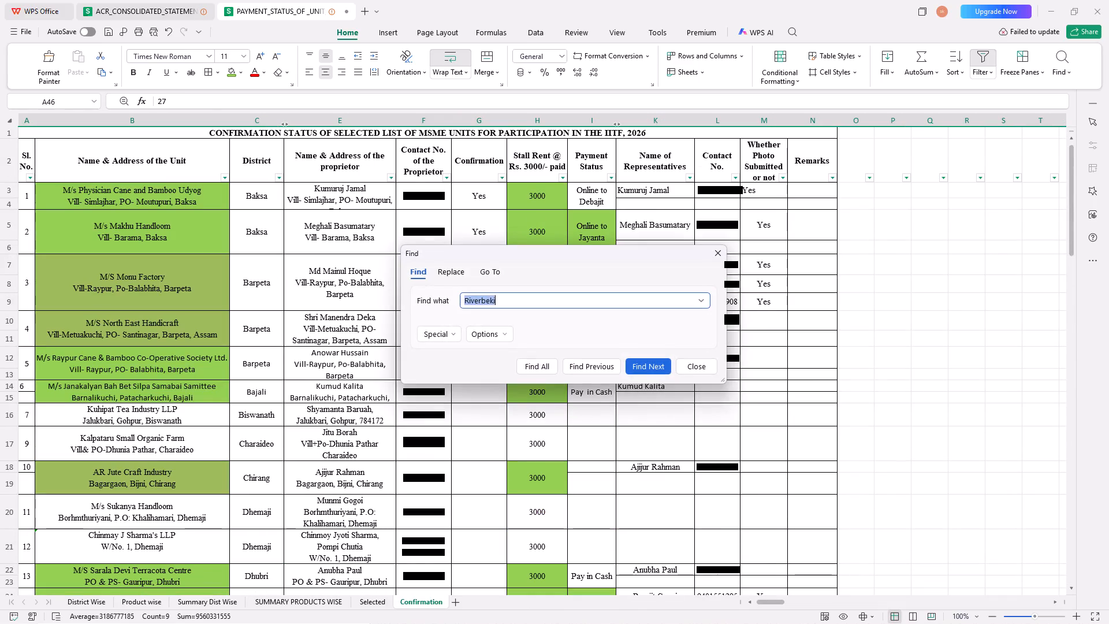
{"action": "key", "text": "BackSpace"}
{"action": "type", "text": "Srish"}
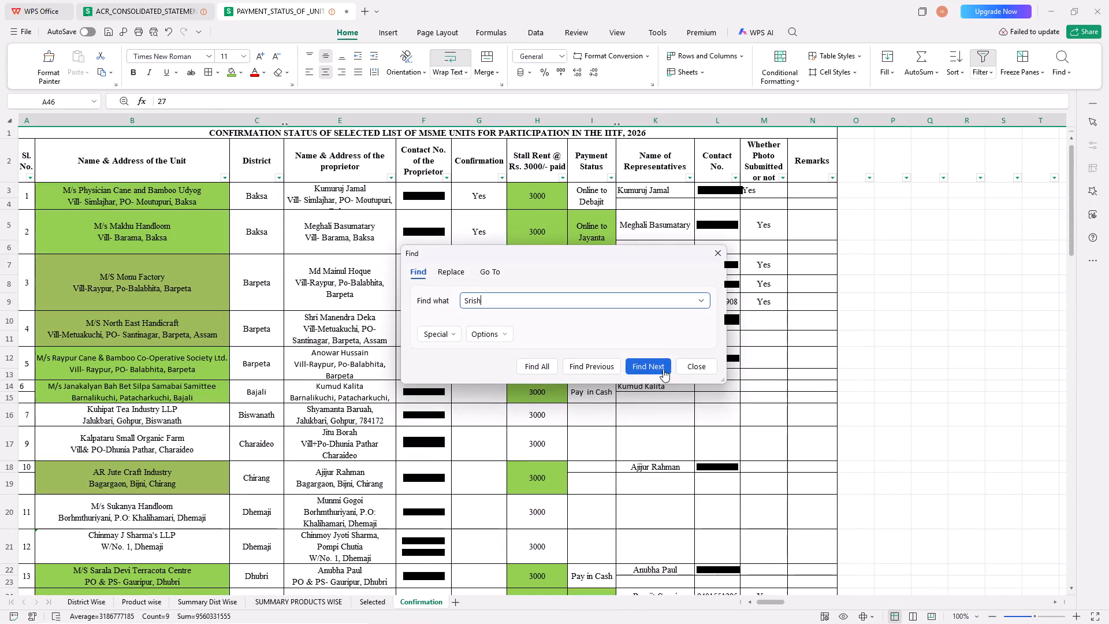
{"action": "left_click", "coordinate": [661, 366]}
{"action": "left_click", "coordinate": [648, 329]}
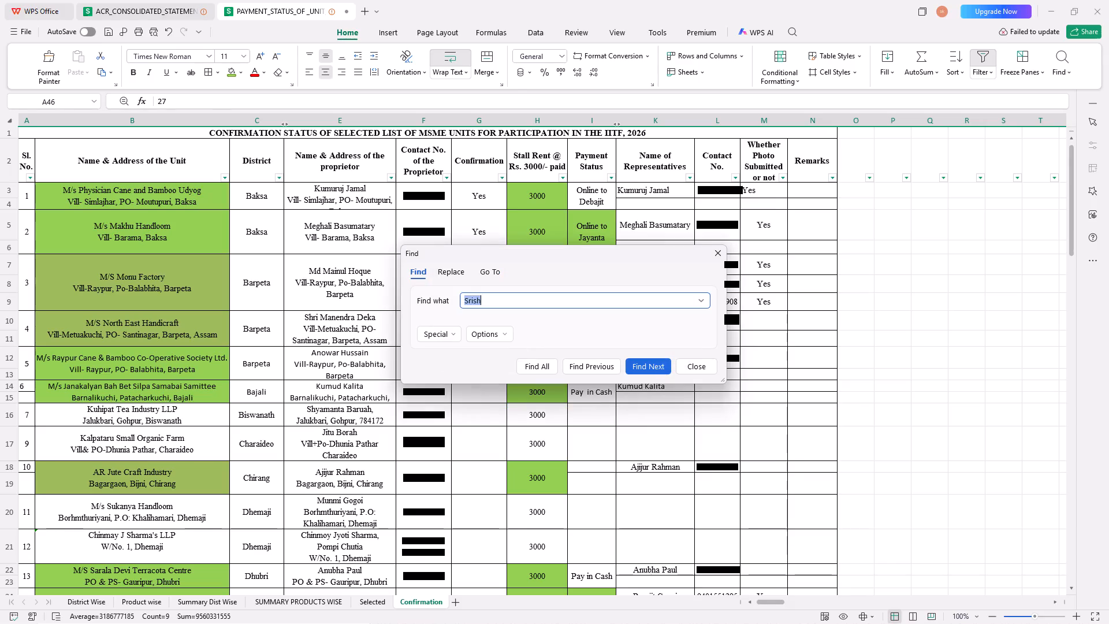
{"action": "left_click", "coordinate": [235, 351]}
{"action": "left_click", "coordinate": [644, 364]}
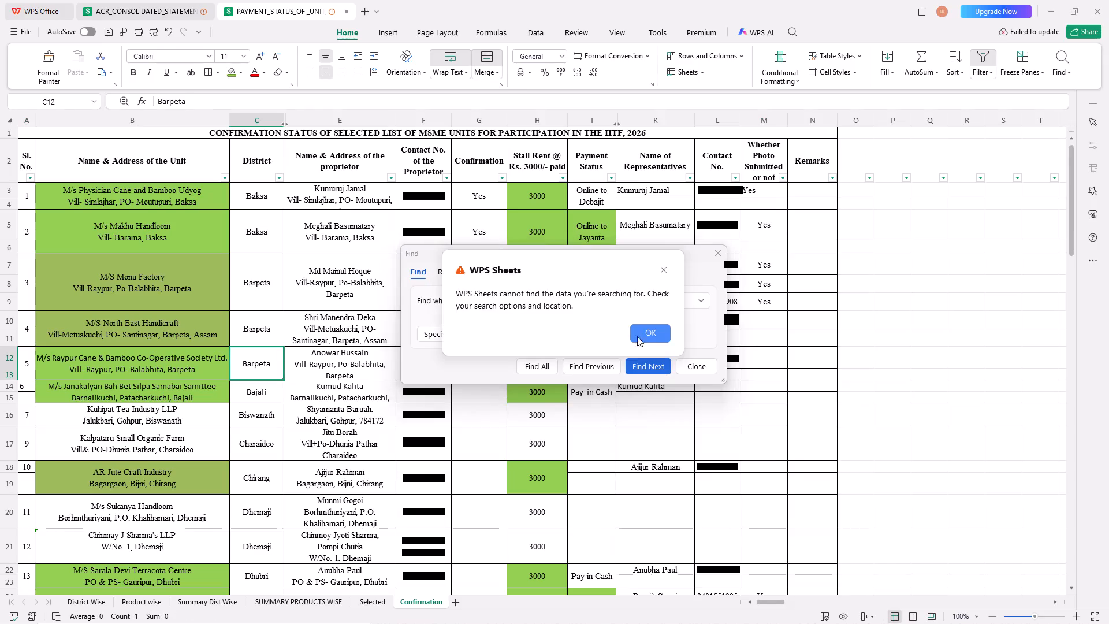
{"action": "left_click", "coordinate": [648, 331]}
{"action": "left_click", "coordinate": [91, 361]}
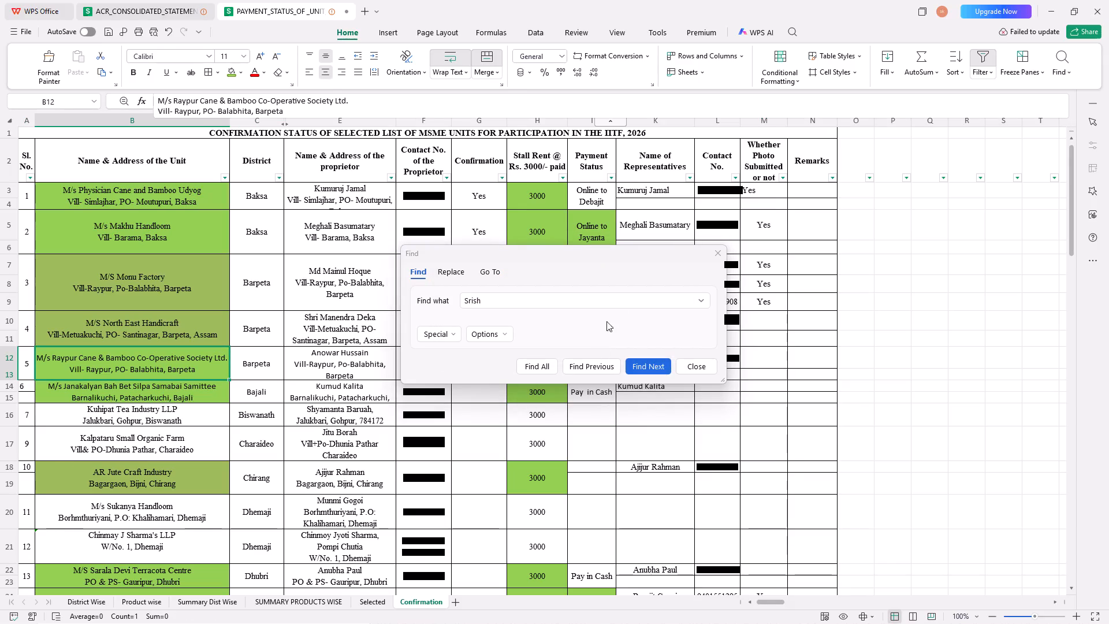
Extend the search term to "Srishti" and search the sheet again.
{"action": "left_click", "coordinate": [485, 299]}
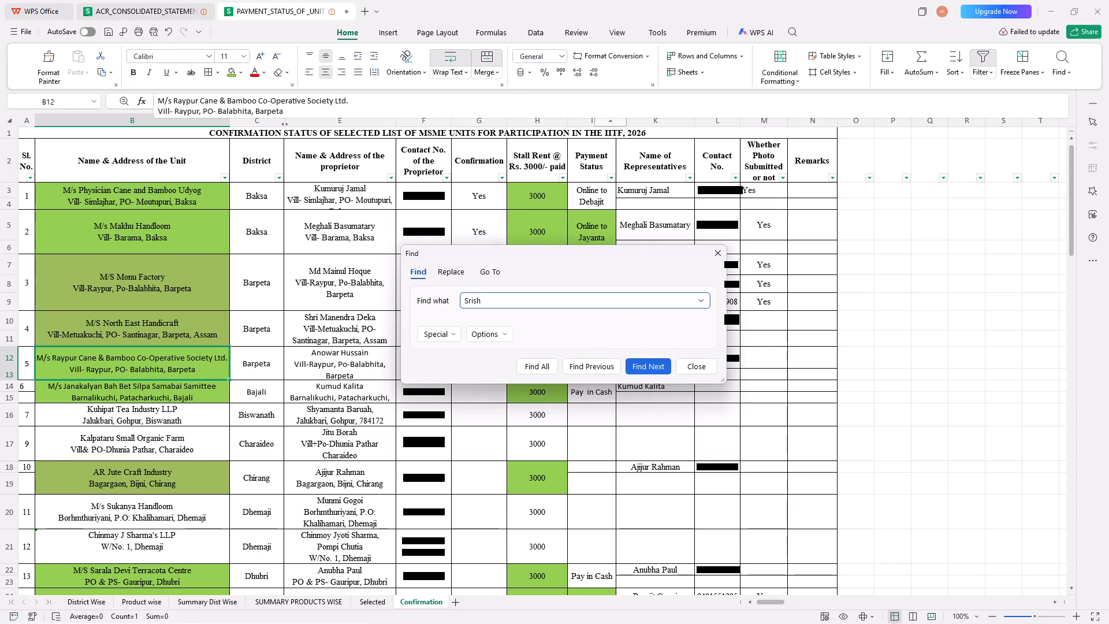
{"action": "key", "text": "t"}
{"action": "key", "text": "i"}
{"action": "left_click", "coordinate": [644, 361]}
{"action": "left_click", "coordinate": [659, 330]}
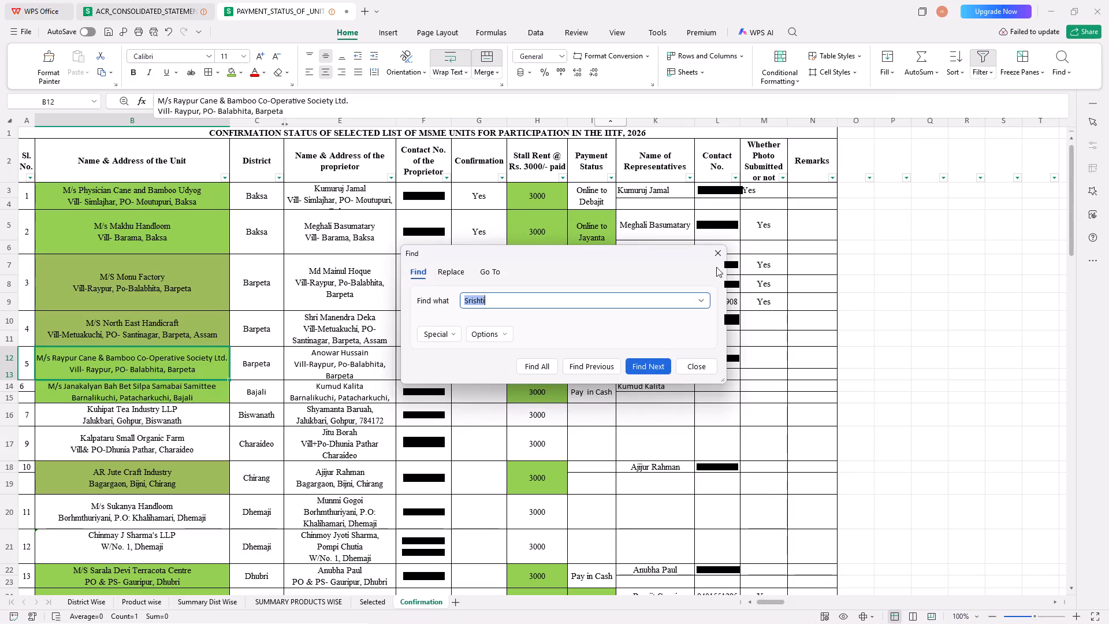
{"action": "left_click", "coordinate": [717, 254]}
Locate Sristi Crafts, Duliajan, in the unit list and fill its payment status cell (I26) green.
{"action": "left_click", "coordinate": [308, 278]}
{"action": "scroll", "coordinate": [278, 537], "scroll_direction": "up", "scroll_amount": 3}
{"action": "scroll", "coordinate": [235, 553], "scroll_direction": "down", "scroll_amount": 2}
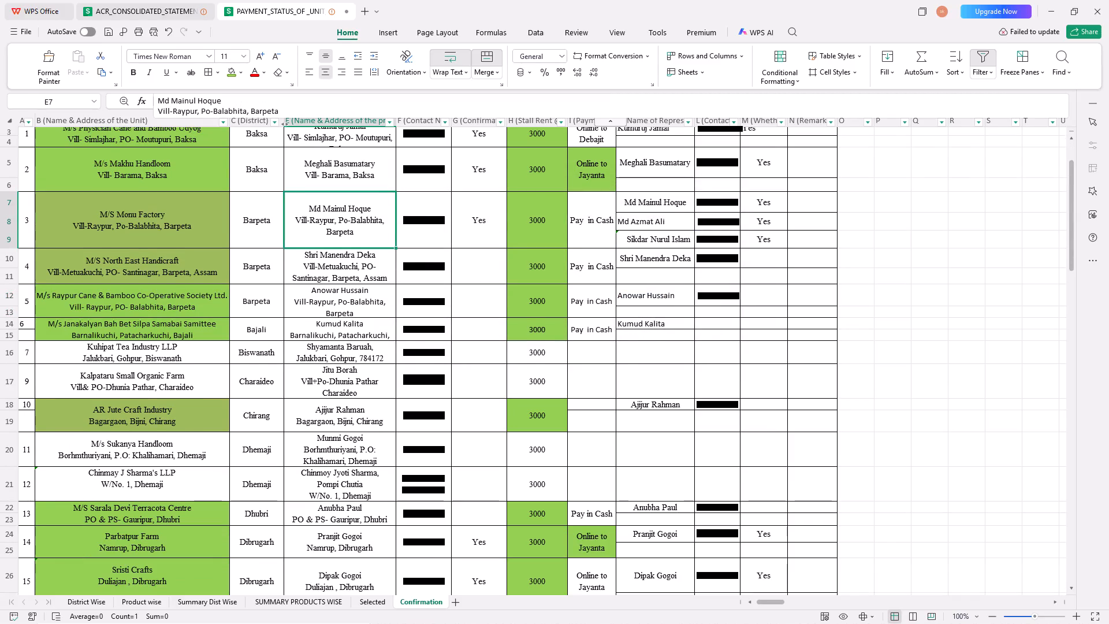
{"action": "left_click", "coordinate": [133, 576]}
{"action": "scroll", "coordinate": [257, 563], "scroll_direction": "down", "scroll_amount": 2}
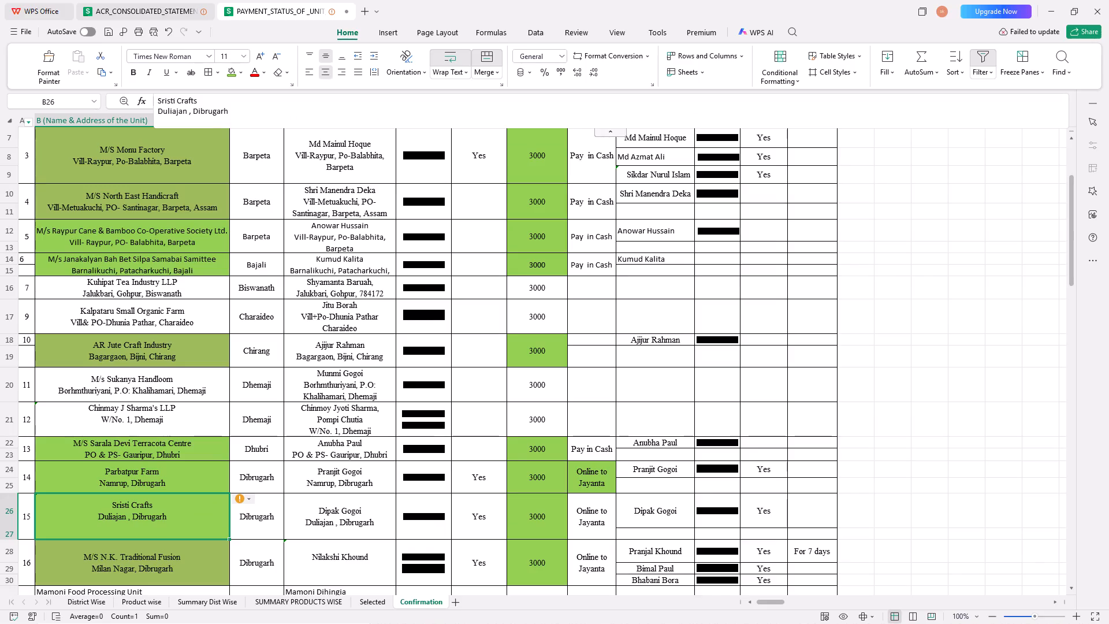
{"action": "left_click", "coordinate": [583, 518]}
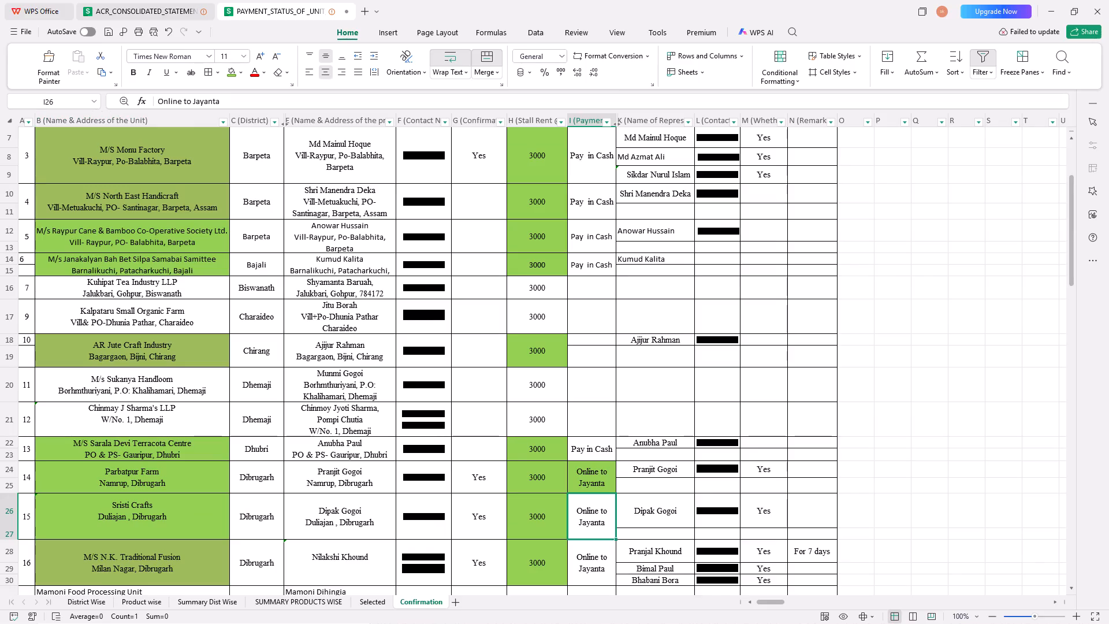
{"action": "left_click", "coordinate": [234, 73]}
Search the sheet for "Lina" and fill the payment status cell of M/s Exotic Enterprise (I64) green.
{"action": "scroll", "coordinate": [425, 460], "scroll_direction": "down", "scroll_amount": 2}
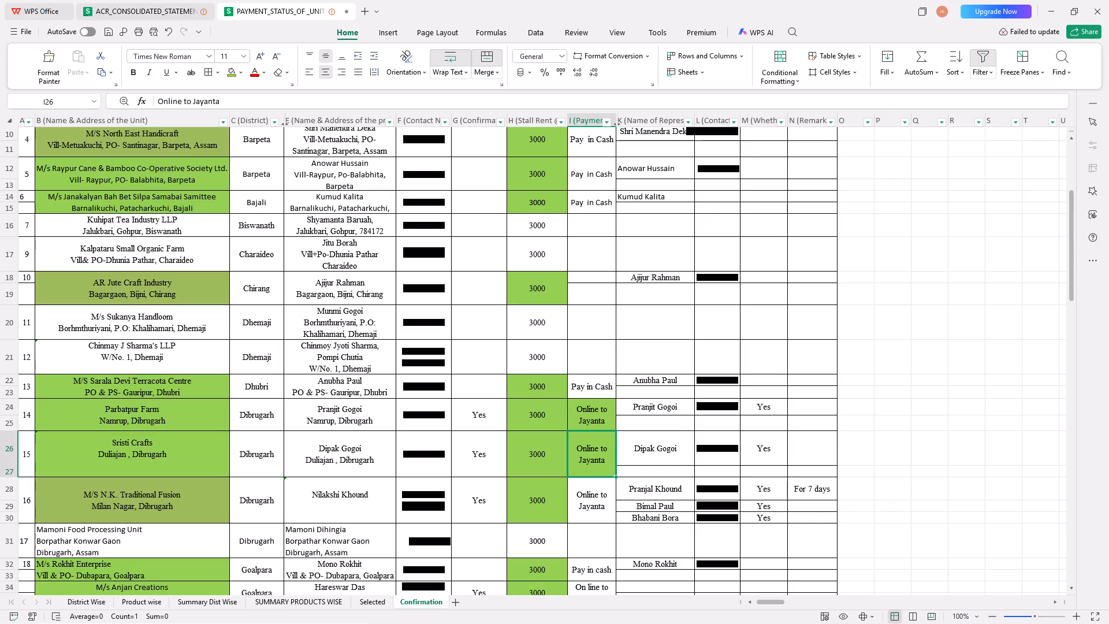
{"action": "left_click", "coordinate": [108, 538]}
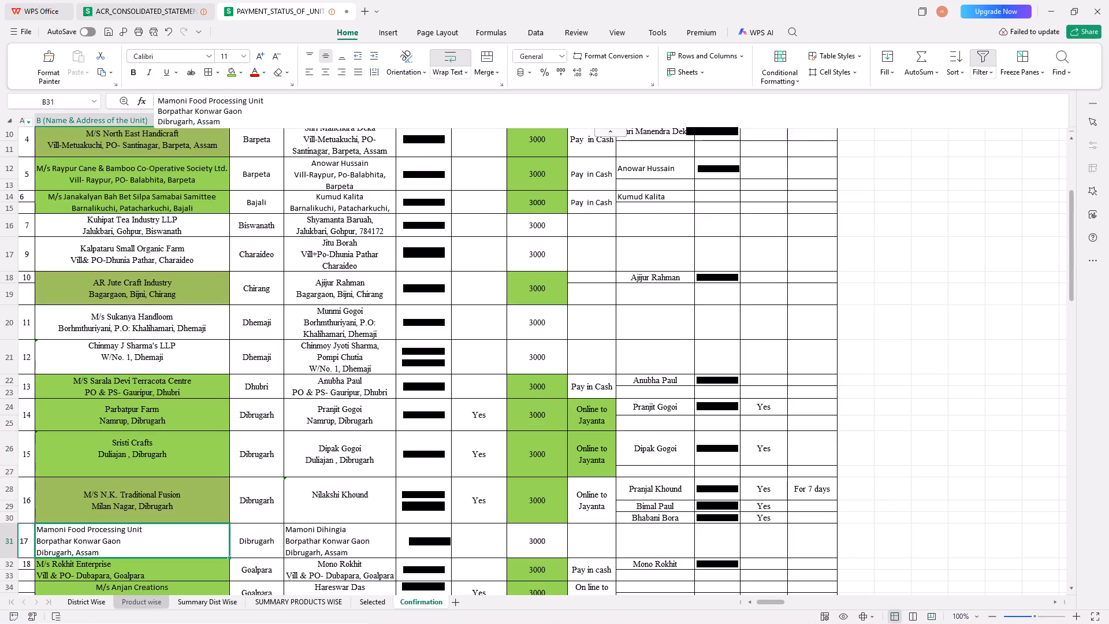
{"action": "key", "text": "ctrl+f"}
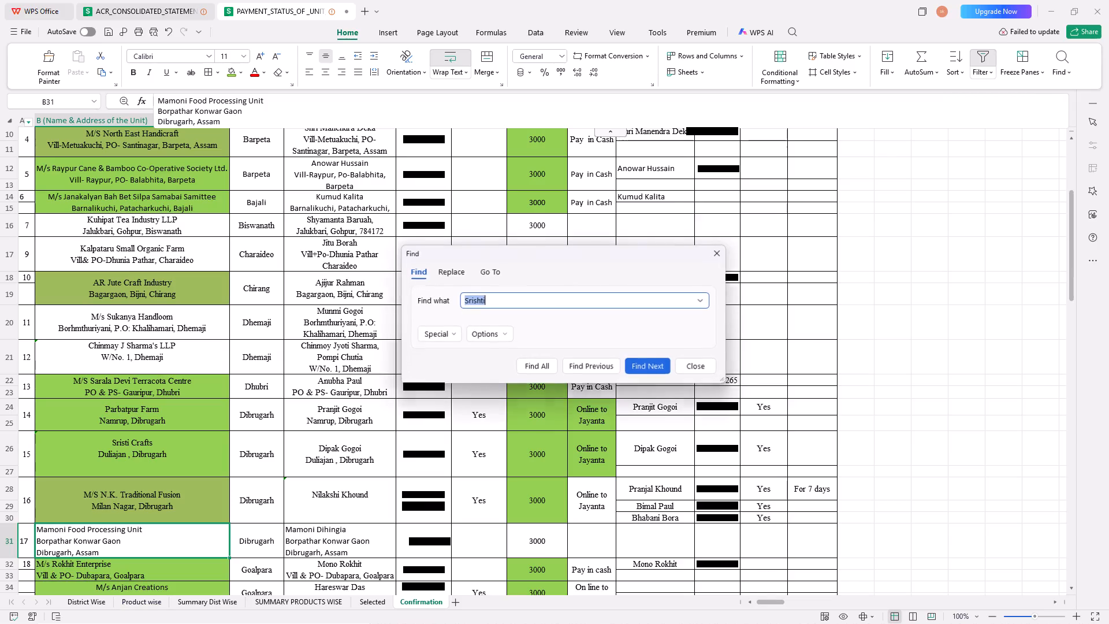
{"action": "type", "text": "Lina"}
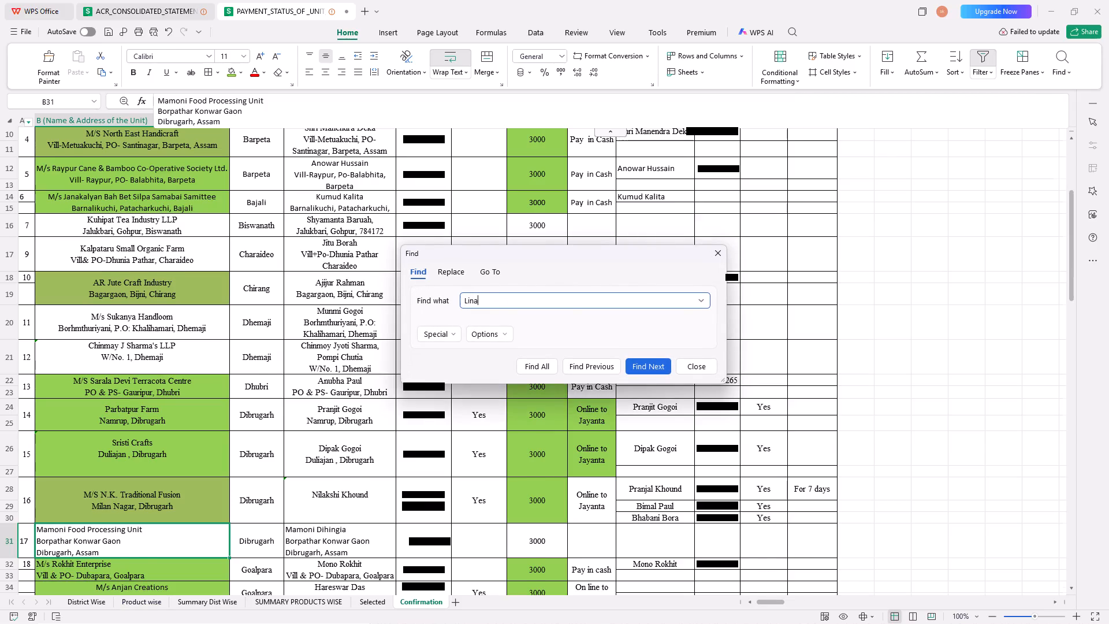
{"action": "key", "text": "Return"}
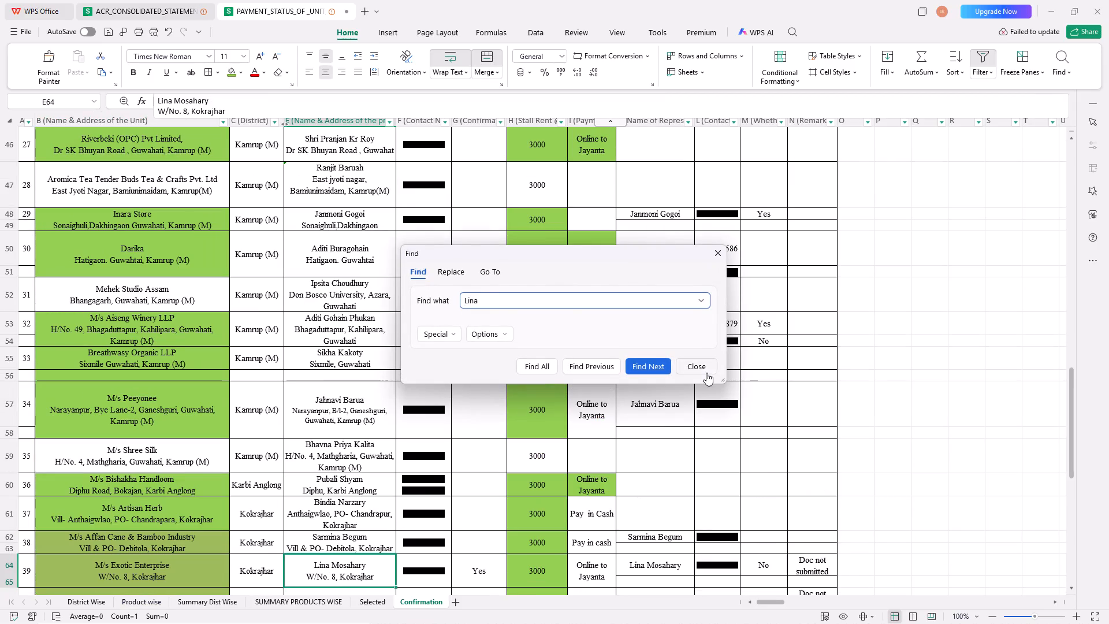
{"action": "left_click", "coordinate": [705, 367]}
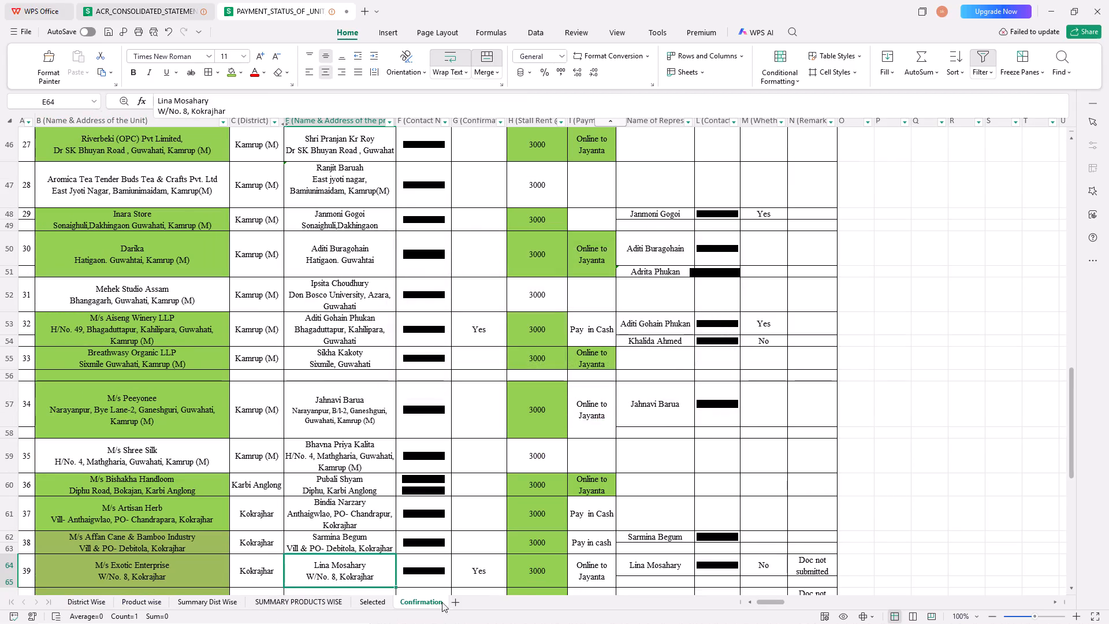
{"action": "scroll", "coordinate": [430, 559], "scroll_direction": "down", "scroll_amount": 1}
{"action": "left_click", "coordinate": [598, 532]}
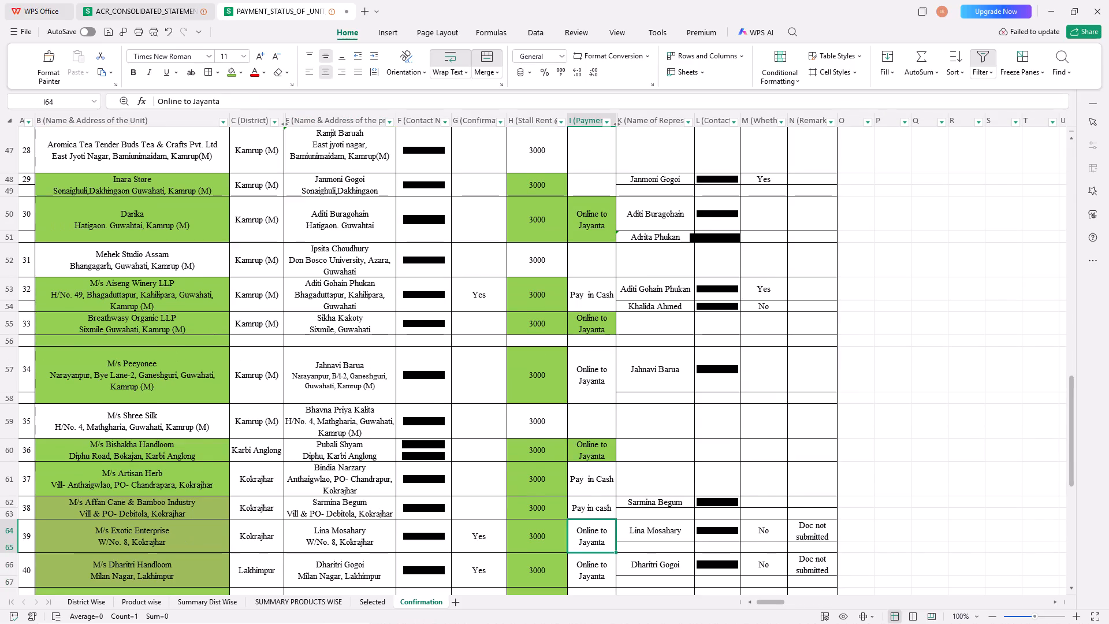
{"action": "left_click", "coordinate": [234, 72]}
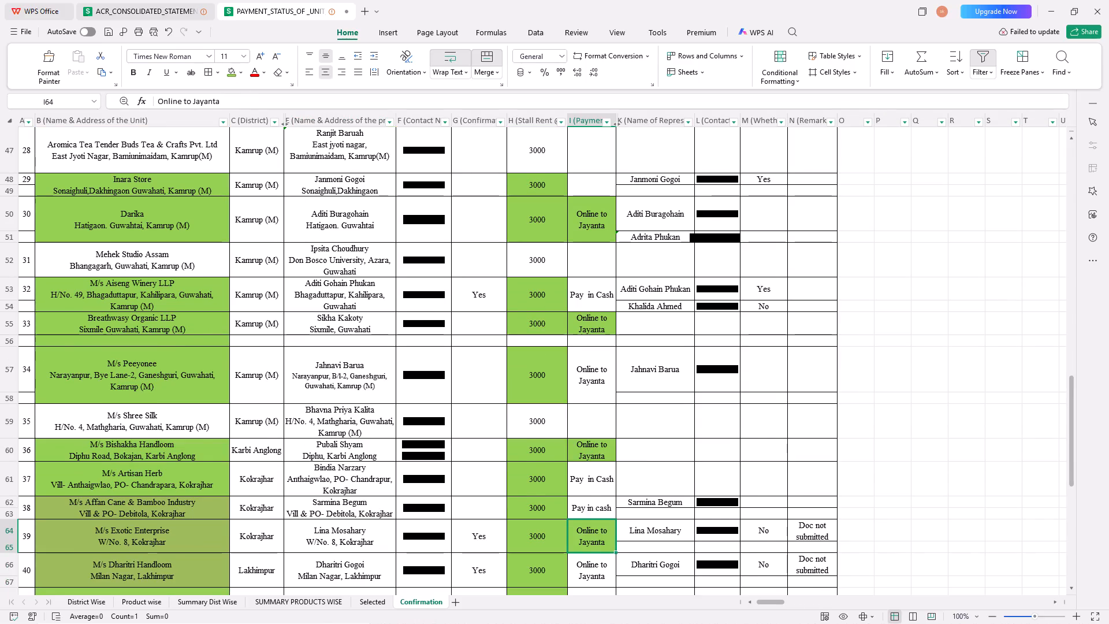
Examine the payment status entries around M/s Dharitri Handloom and through the Golaghat, Jorhat and Kamrup units for payments still to verify.
{"action": "left_click", "coordinate": [415, 539]}
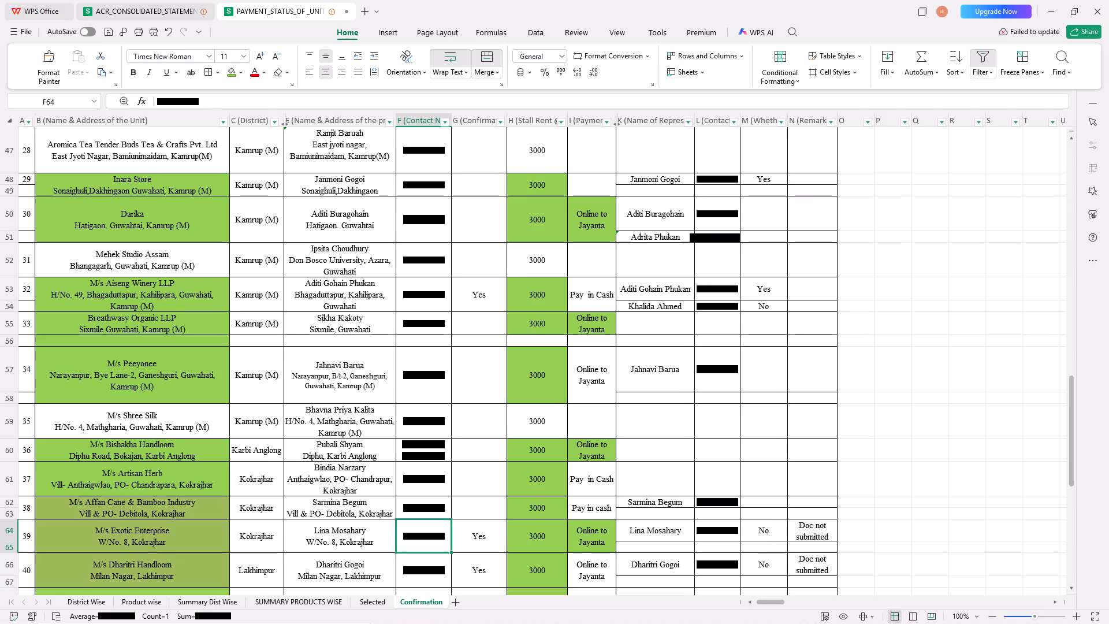
{"action": "scroll", "coordinate": [294, 556], "scroll_direction": "down", "scroll_amount": 2}
{"action": "left_click", "coordinate": [267, 519]}
{"action": "left_click", "coordinate": [364, 532]}
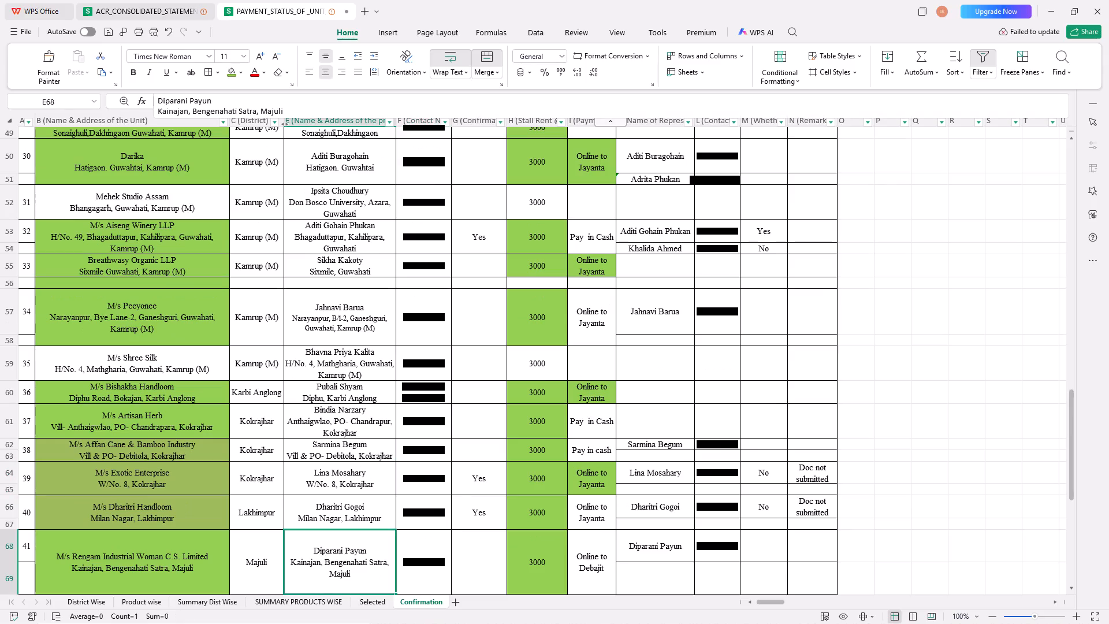
{"action": "left_click", "coordinate": [407, 510]}
{"action": "left_click", "coordinate": [511, 511]}
{"action": "left_click", "coordinate": [589, 514]}
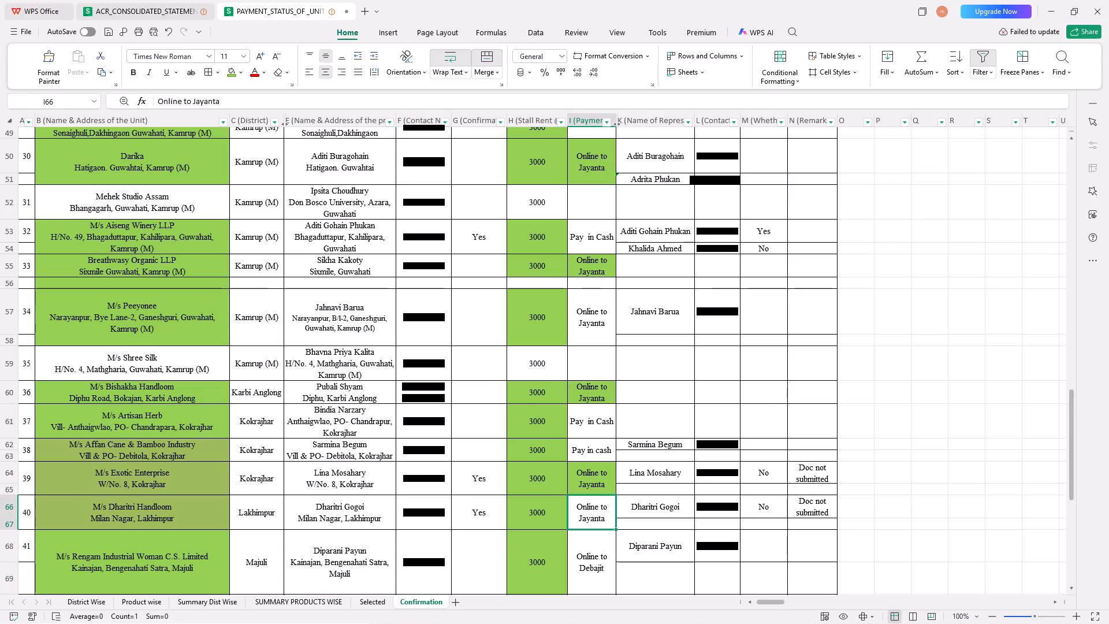
{"action": "scroll", "coordinate": [436, 555], "scroll_direction": "down", "scroll_amount": 1}
{"action": "scroll", "coordinate": [436, 555], "scroll_direction": "up", "scroll_amount": 6}
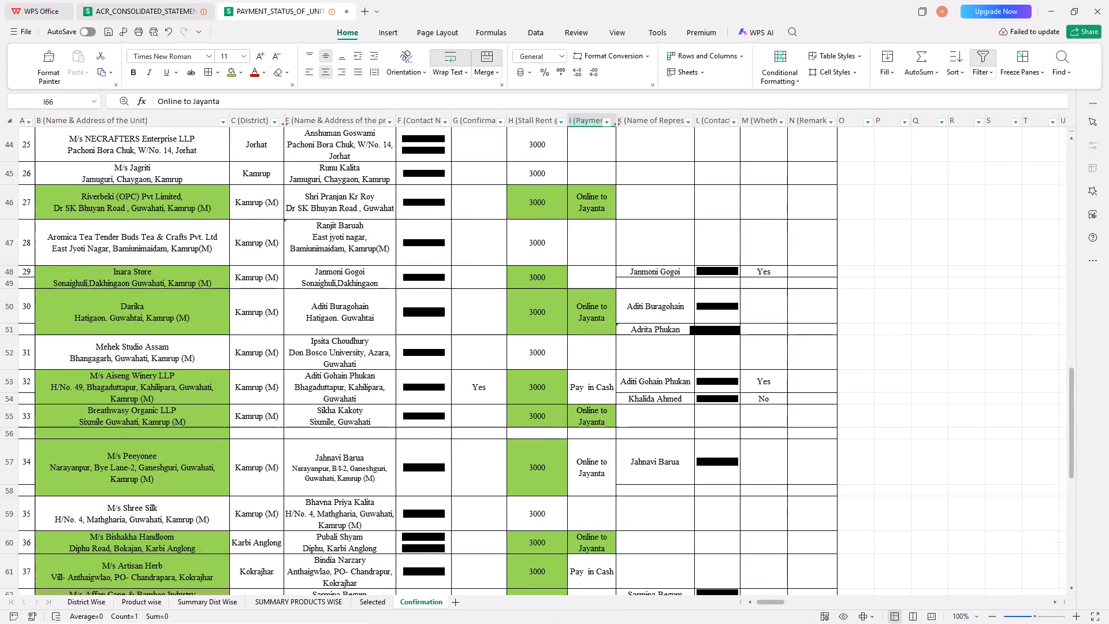
{"action": "scroll", "coordinate": [457, 517], "scroll_direction": "up", "scroll_amount": 9}
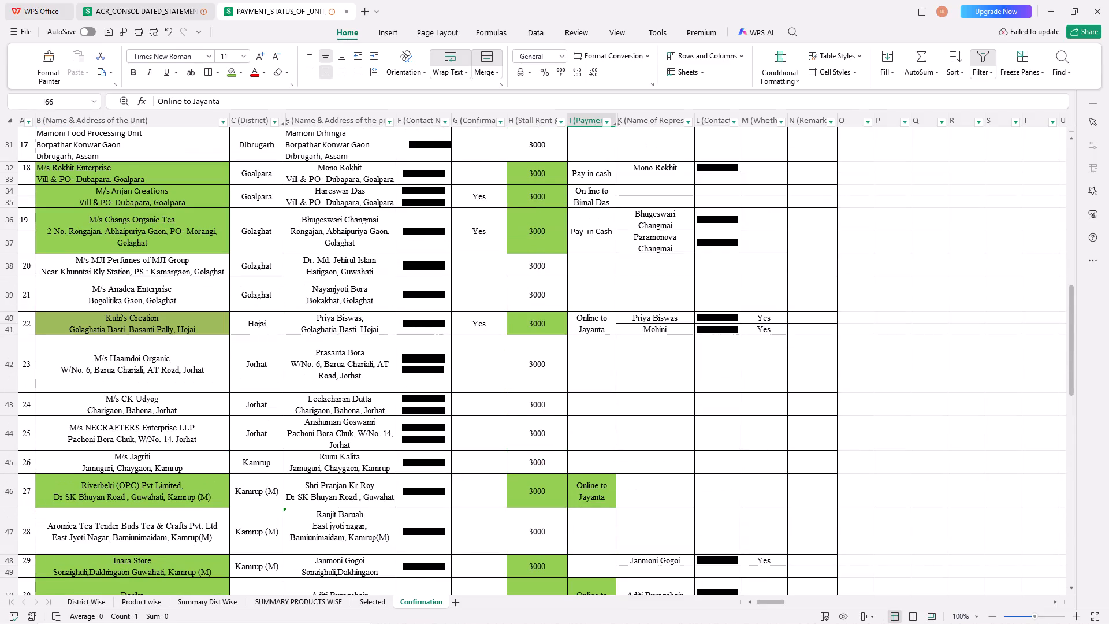
{"action": "scroll", "coordinate": [624, 517], "scroll_direction": "down", "scroll_amount": 5}
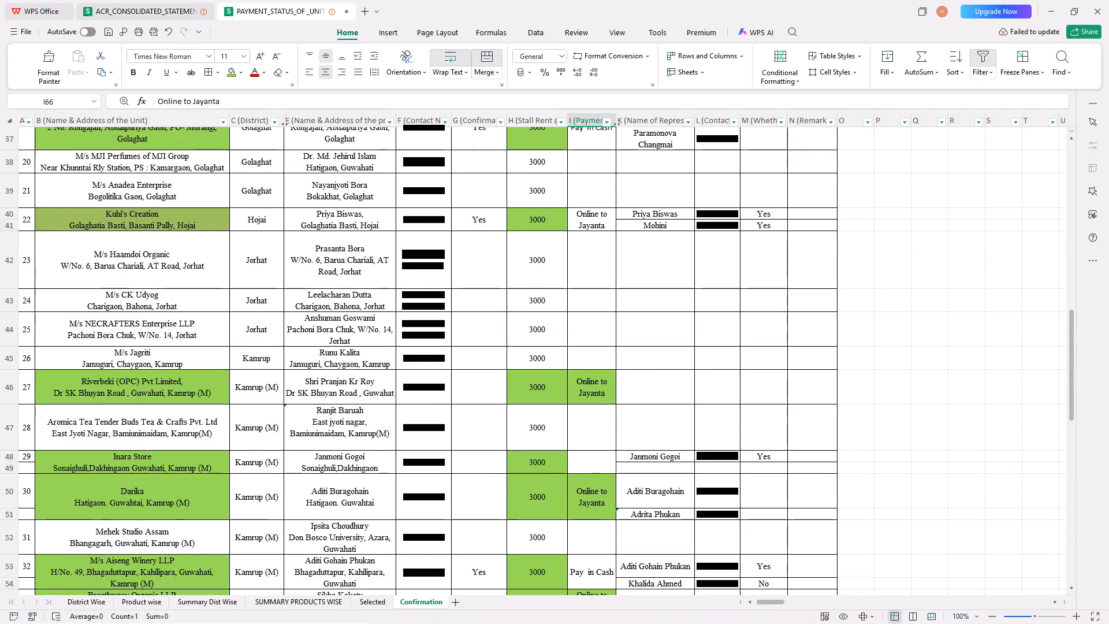
{"action": "scroll", "coordinate": [612, 514], "scroll_direction": "down", "scroll_amount": 3}
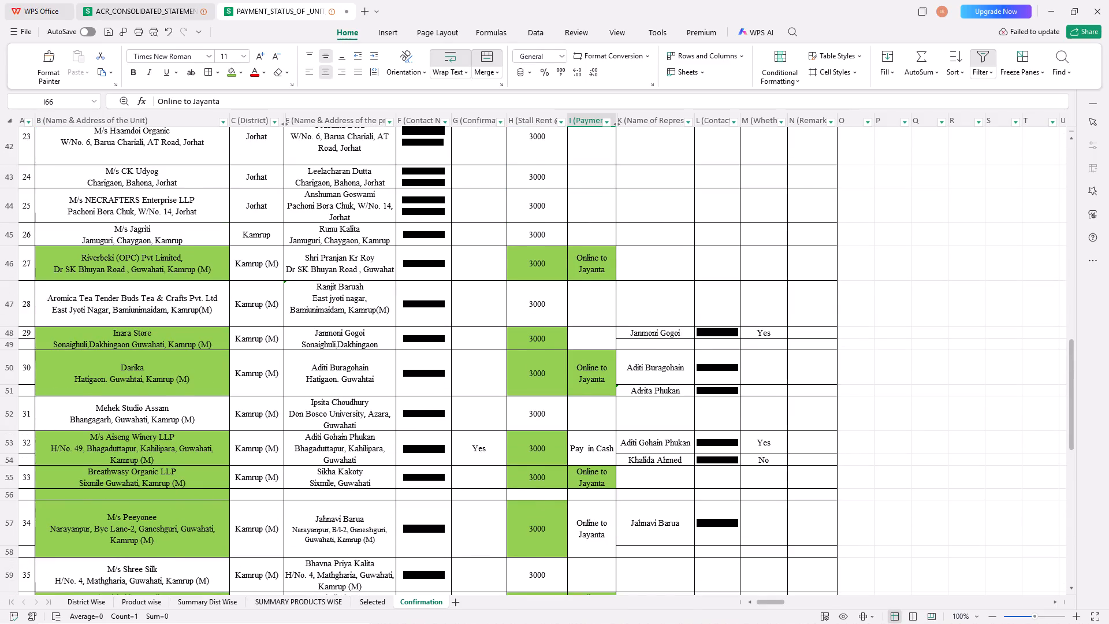
Search the sheet for "Dharitri" and fill M/s Dharitri Handloom's stall rent and payment status cells (H66:I66) green.
{"action": "key", "text": "ctrl+f"}
{"action": "type", "text": "Dhar"}
{"action": "type", "text": "itr"}
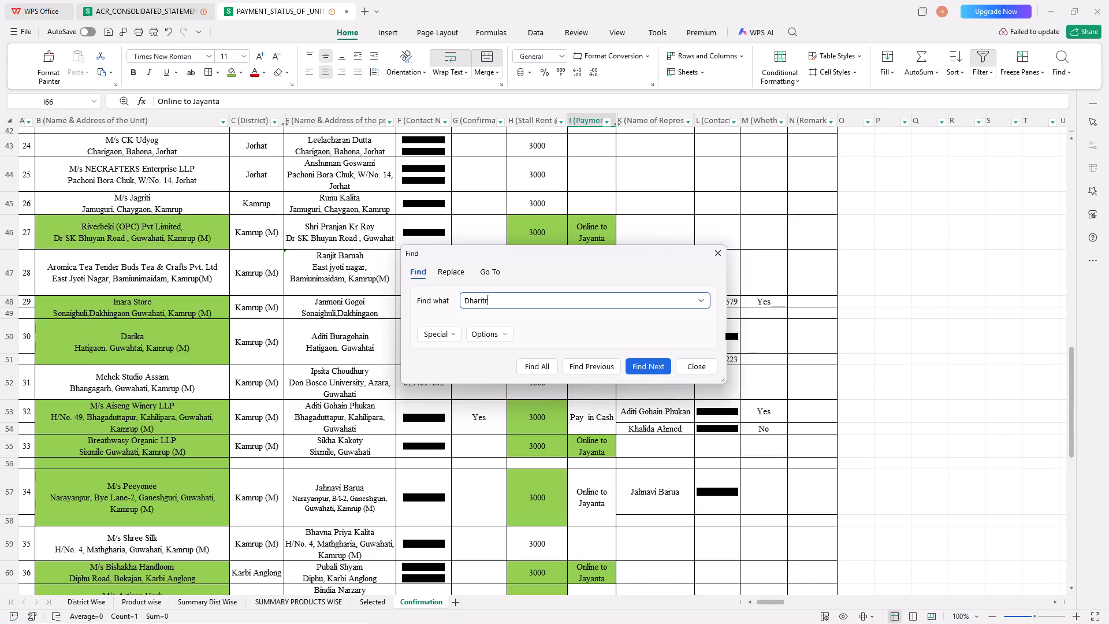
{"action": "key", "text": "i"}
{"action": "left_click", "coordinate": [653, 365]}
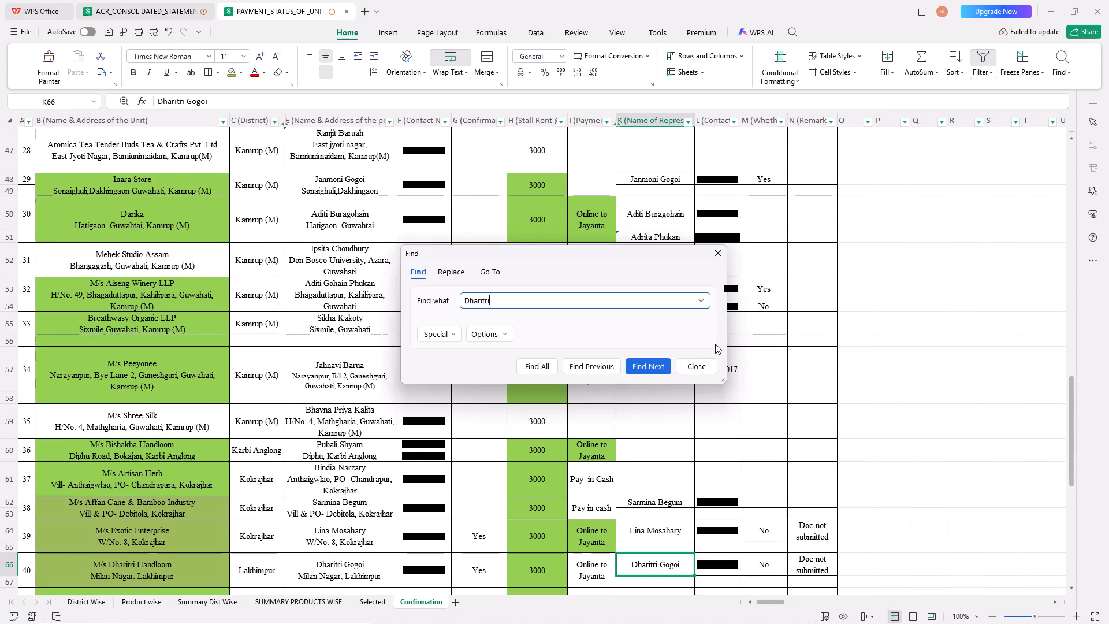
{"action": "left_click", "coordinate": [710, 363]}
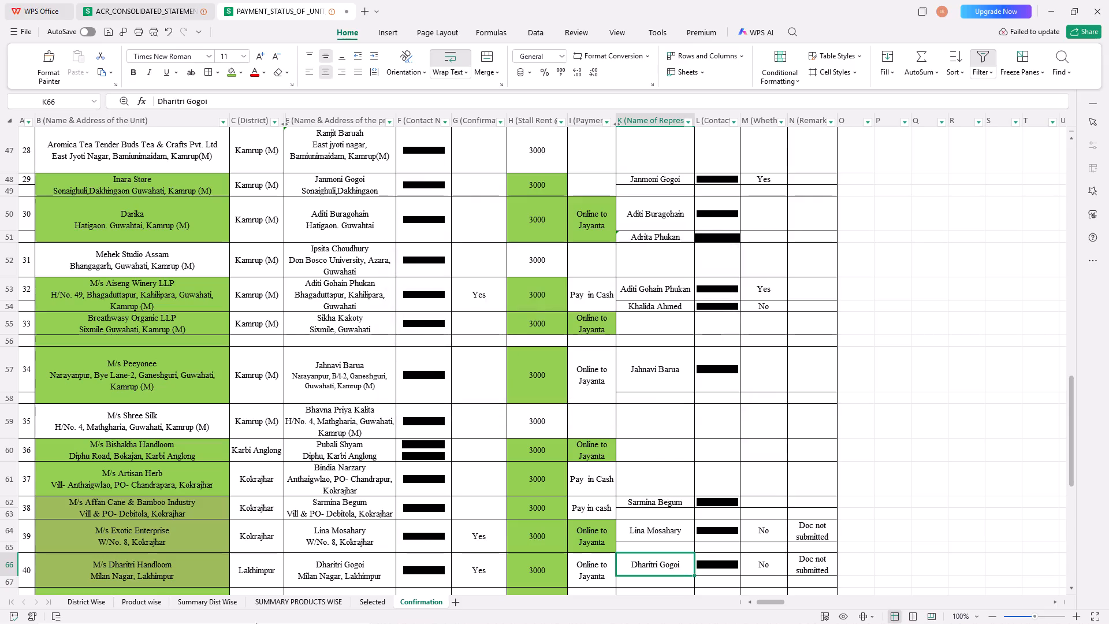
{"action": "left_click", "coordinate": [259, 580]}
{"action": "key", "text": "Tab"}
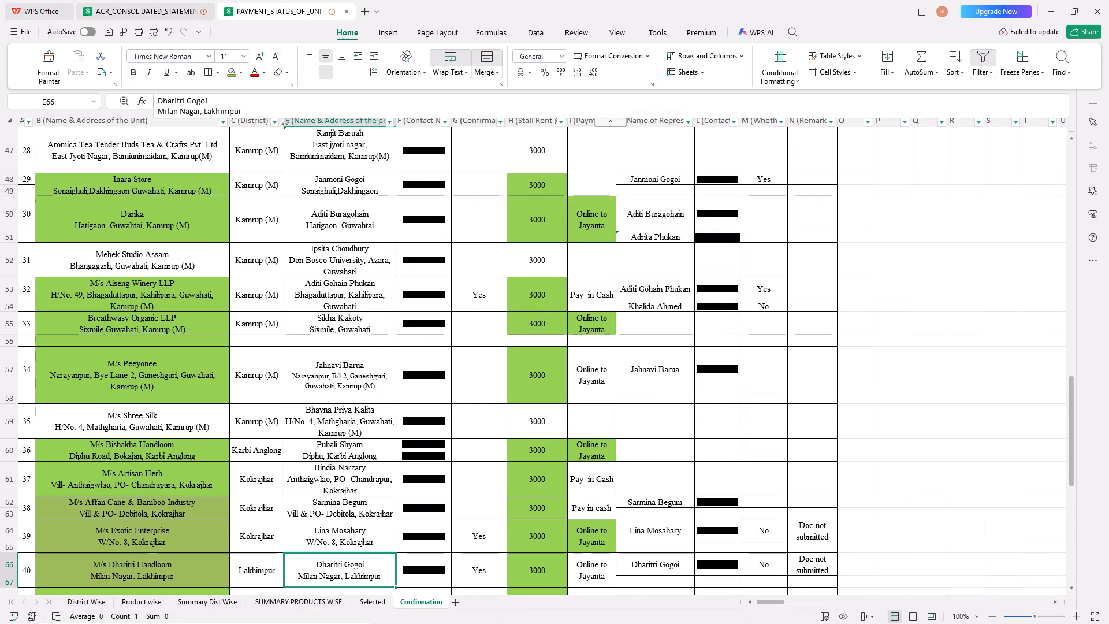
{"action": "key", "text": "Tab"}
{"action": "key", "text": "Tab"}
{"action": "key", "text": "Tab"}
{"action": "key", "text": "Tab"}
{"action": "left_click_drag", "start_coordinate": [545, 567], "coordinate": [592, 576]}
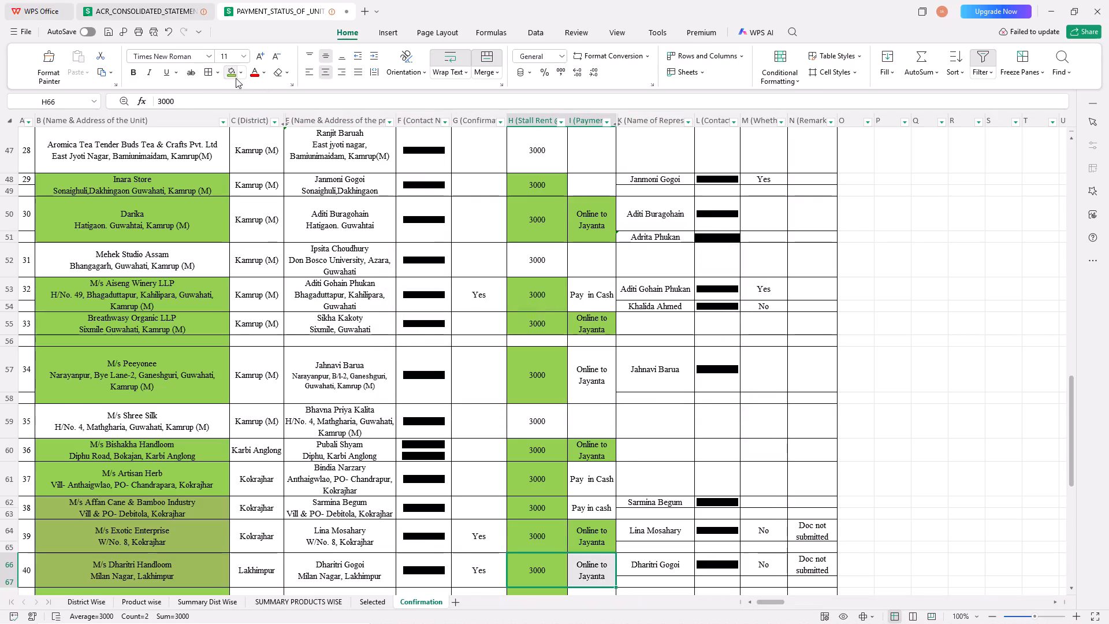
{"action": "left_click", "coordinate": [232, 74]}
Search the sheet for "Ladies" and fill the payment status cell of M/s Ladies Choice, Nagaon (I72), green.
{"action": "scroll", "coordinate": [578, 426], "scroll_direction": "down", "scroll_amount": 3}
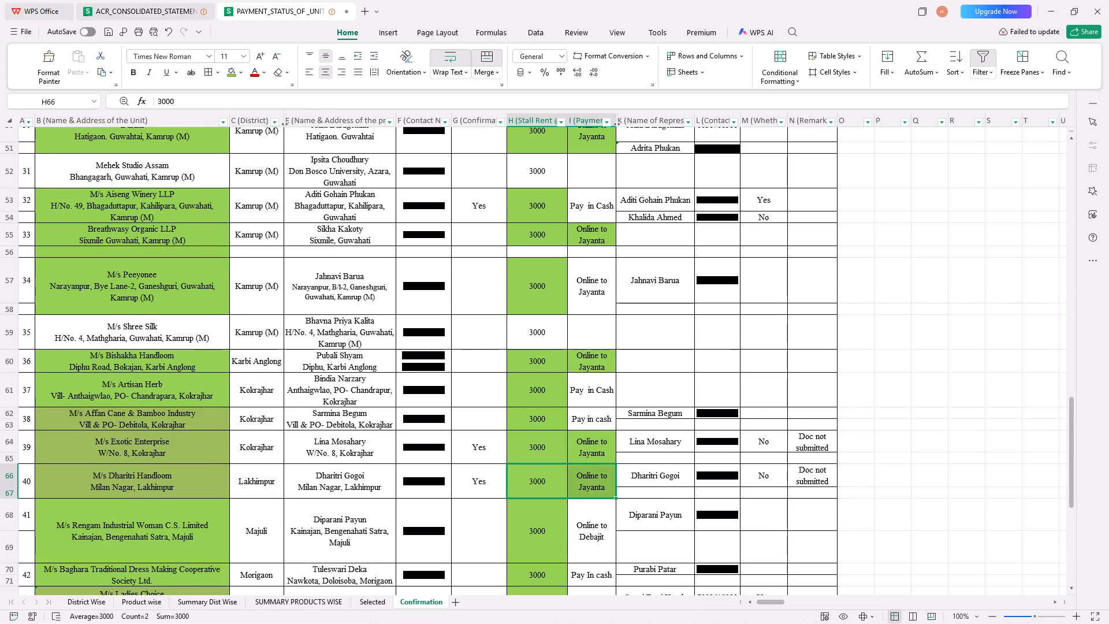
{"action": "left_click", "coordinate": [177, 538]}
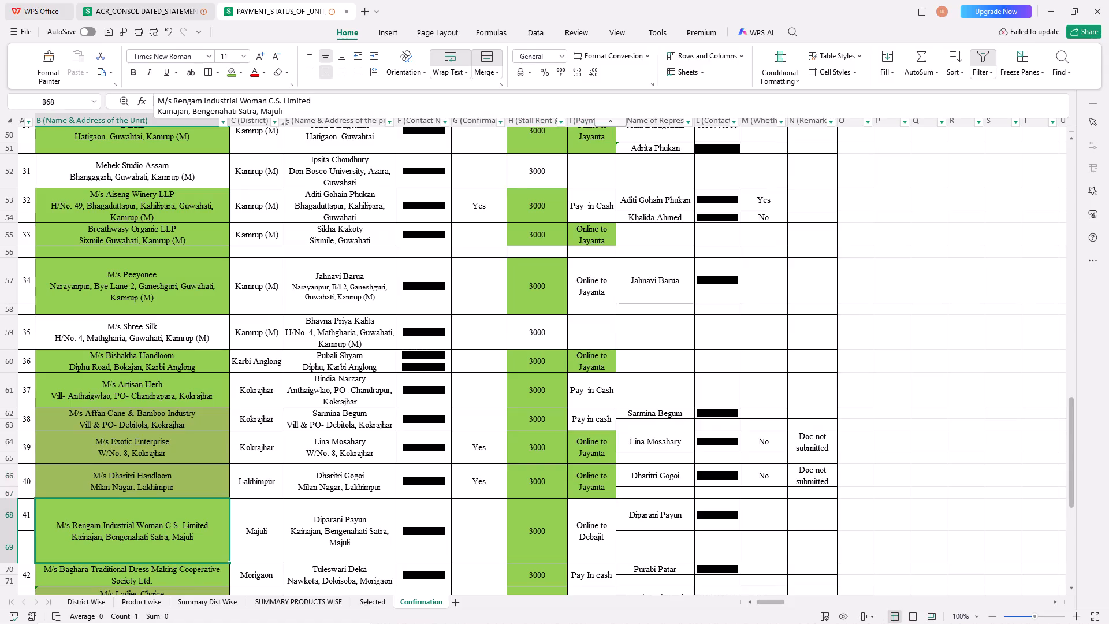
{"action": "left_click", "coordinate": [601, 538]}
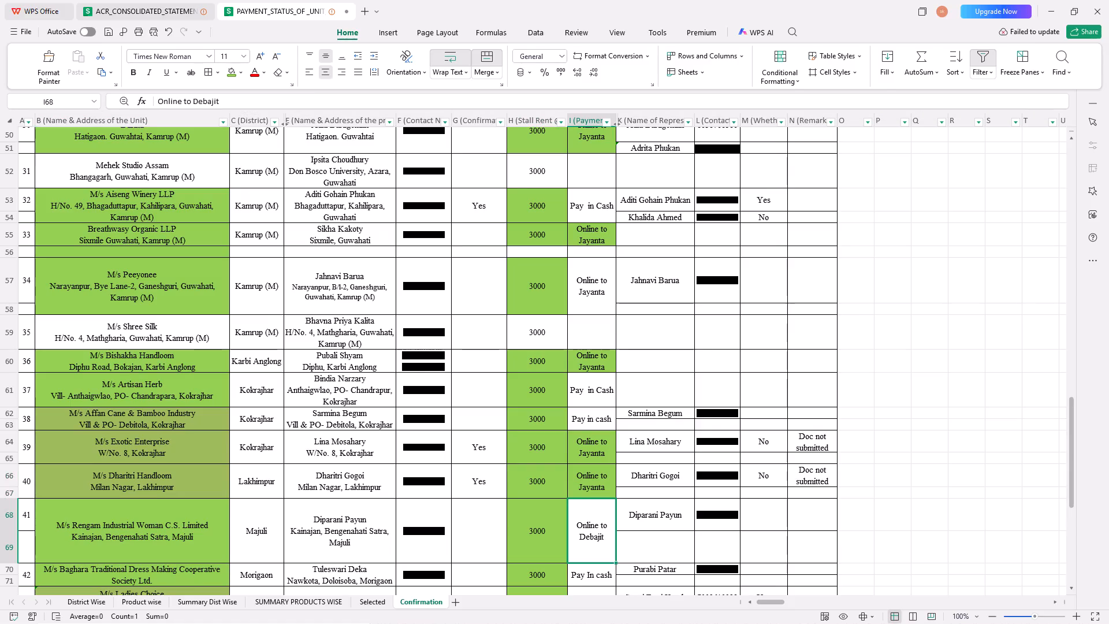
{"action": "key", "text": "ctrl+f"}
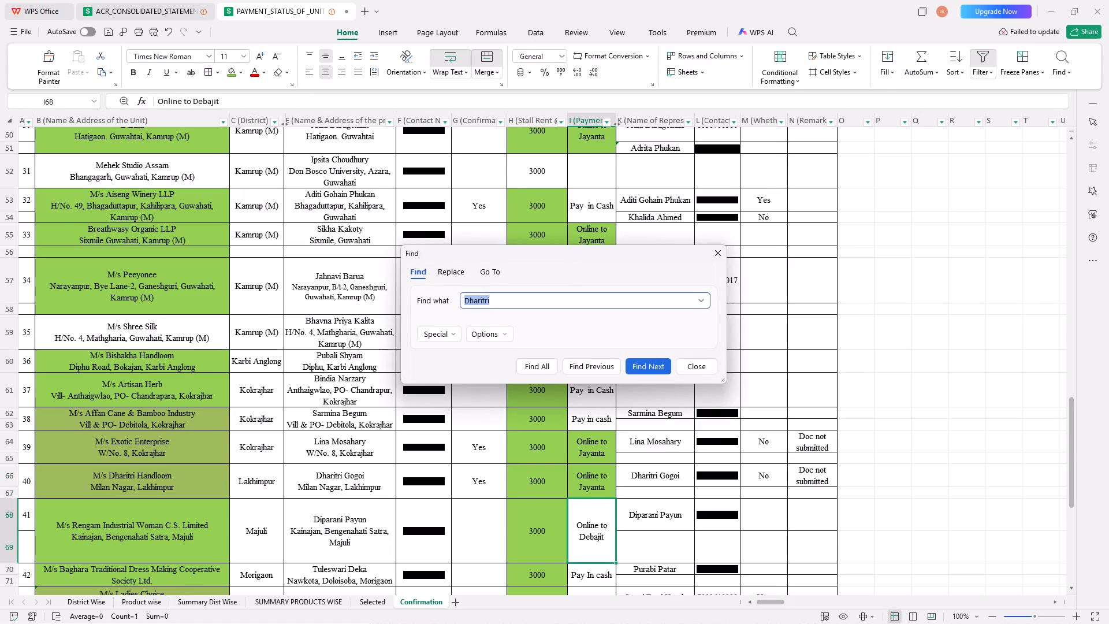
{"action": "type", "text": "Ladies"}
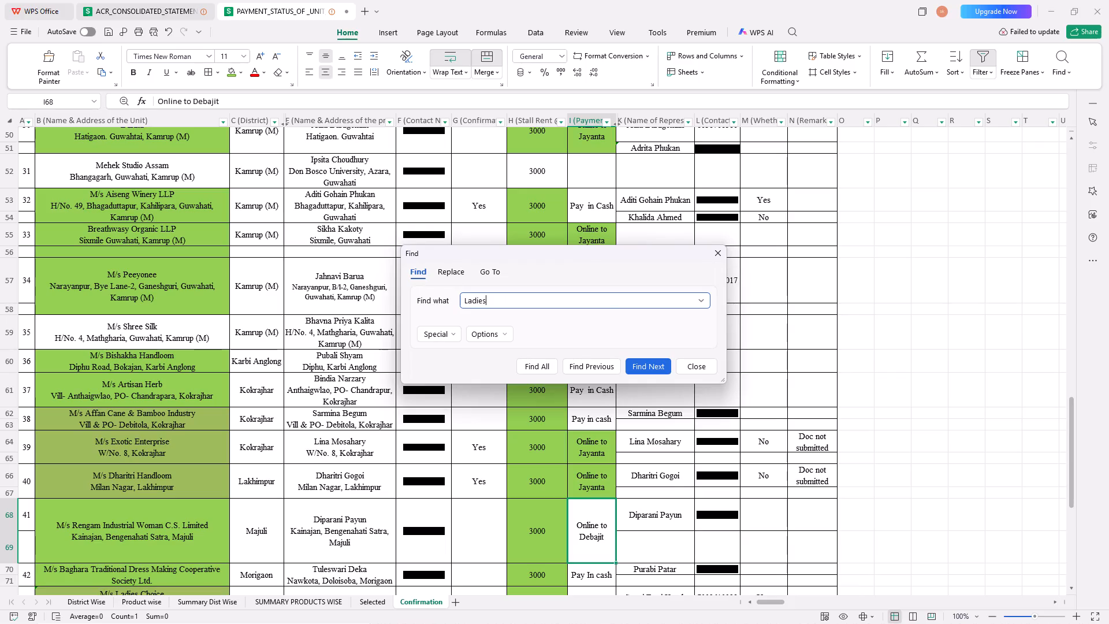
{"action": "left_click", "coordinate": [650, 366]}
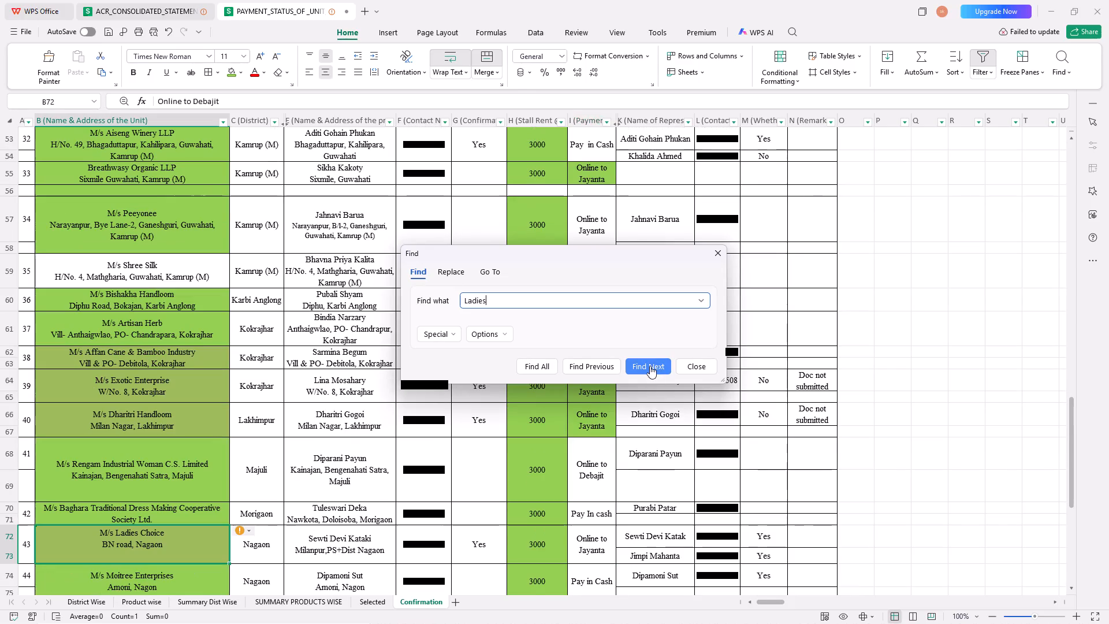
{"action": "key", "text": "Tab"}
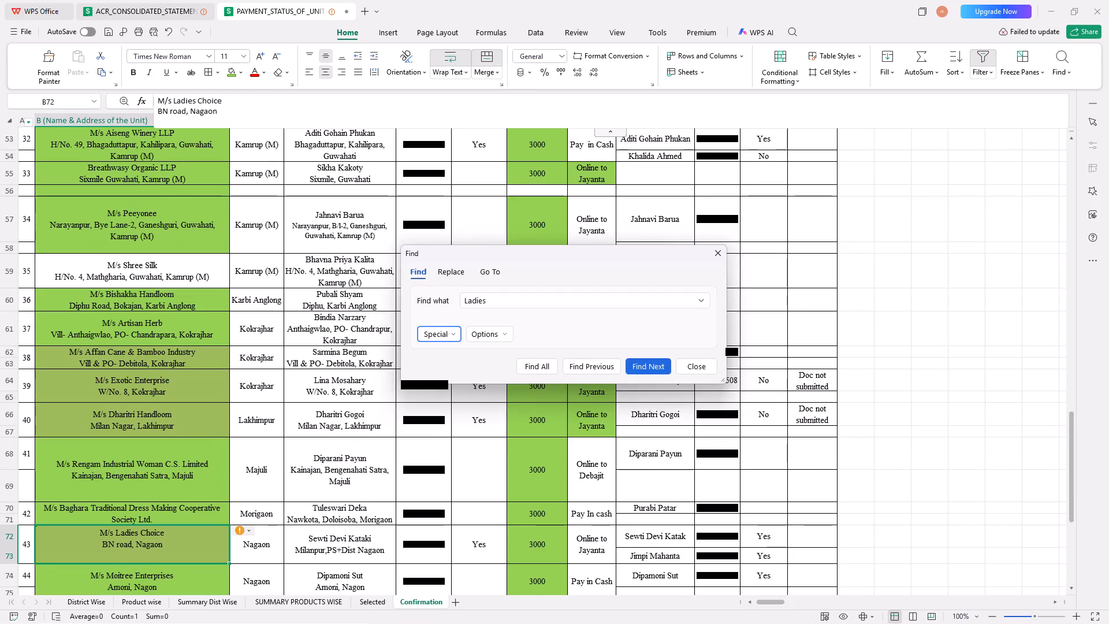
{"action": "left_click", "coordinate": [705, 365]}
{"action": "key", "text": "Tab"}
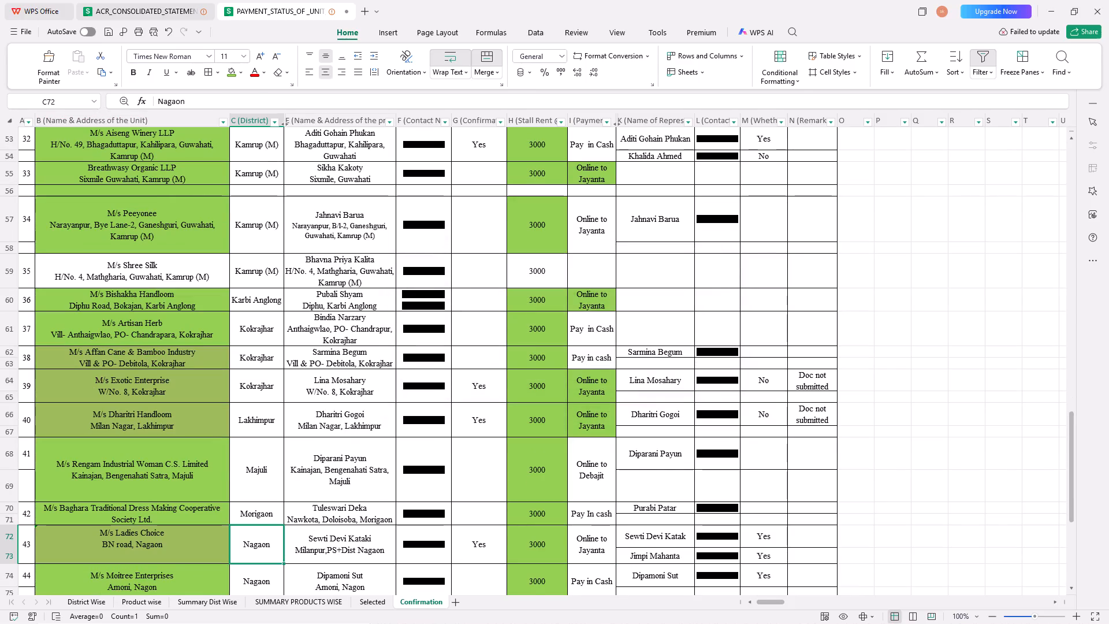
{"action": "key", "text": "Tab"}
{"action": "key", "text": "Tab"}
{"action": "key", "text": "Tab"}
{"action": "key", "text": "Tab"}
{"action": "key", "text": "Tab"}
{"action": "left_click", "coordinate": [587, 545]}
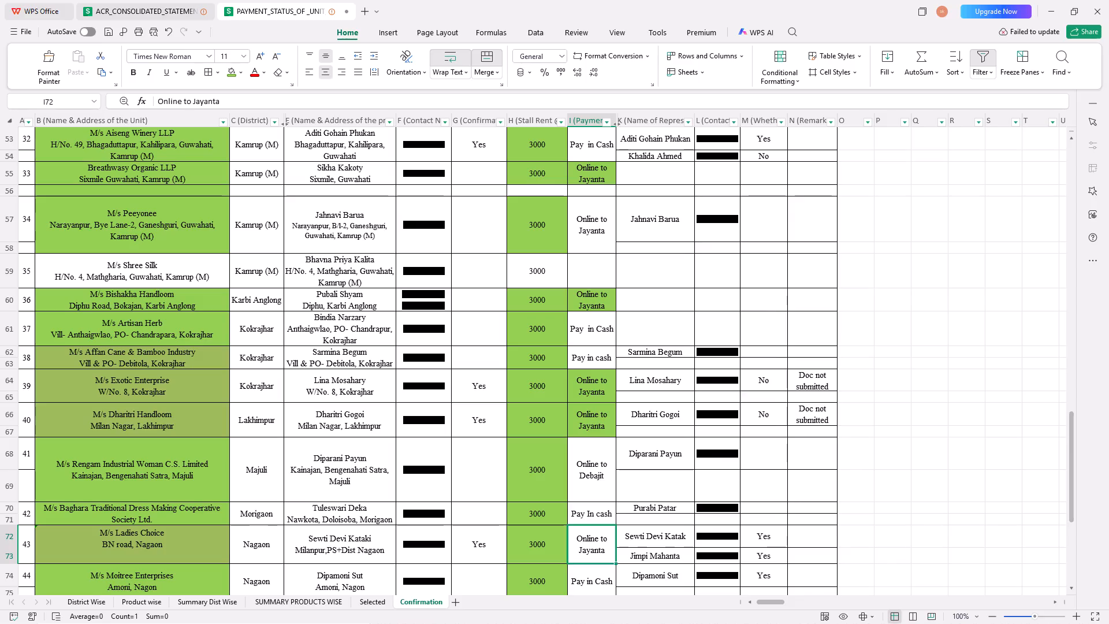
{"action": "left_click", "coordinate": [224, 74]}
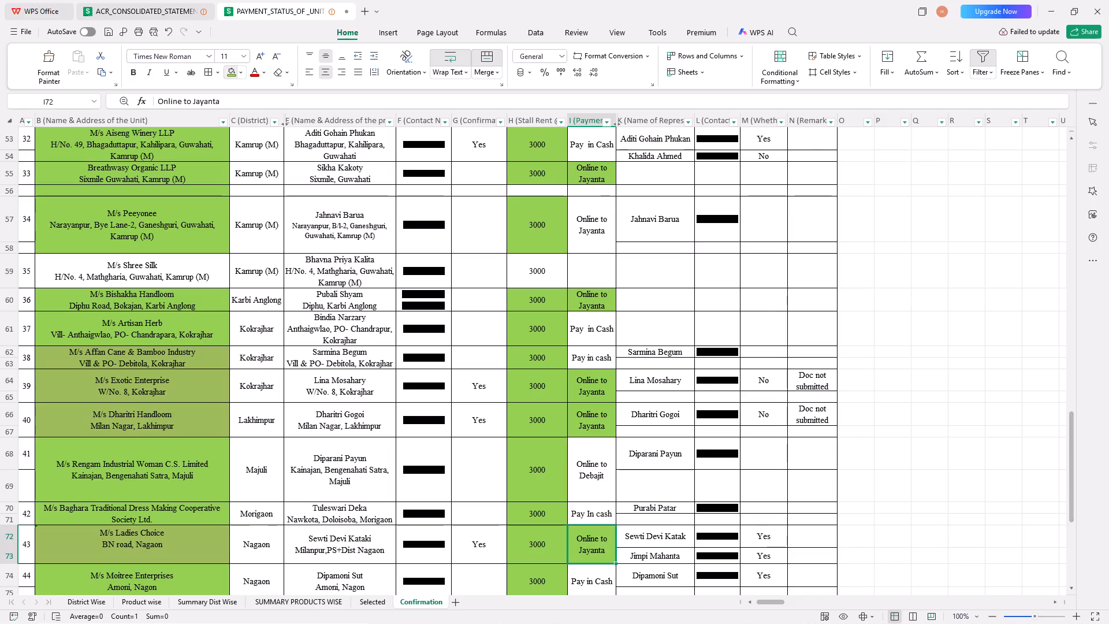
{"action": "key", "text": "ctrl+f"}
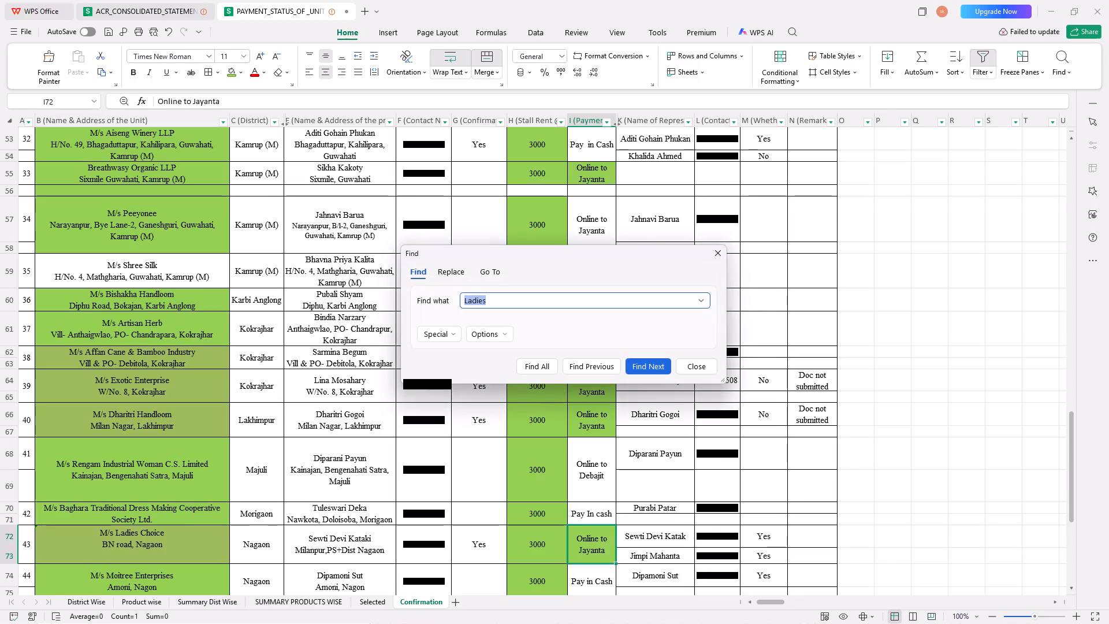
{"action": "left_click", "coordinate": [695, 367]}
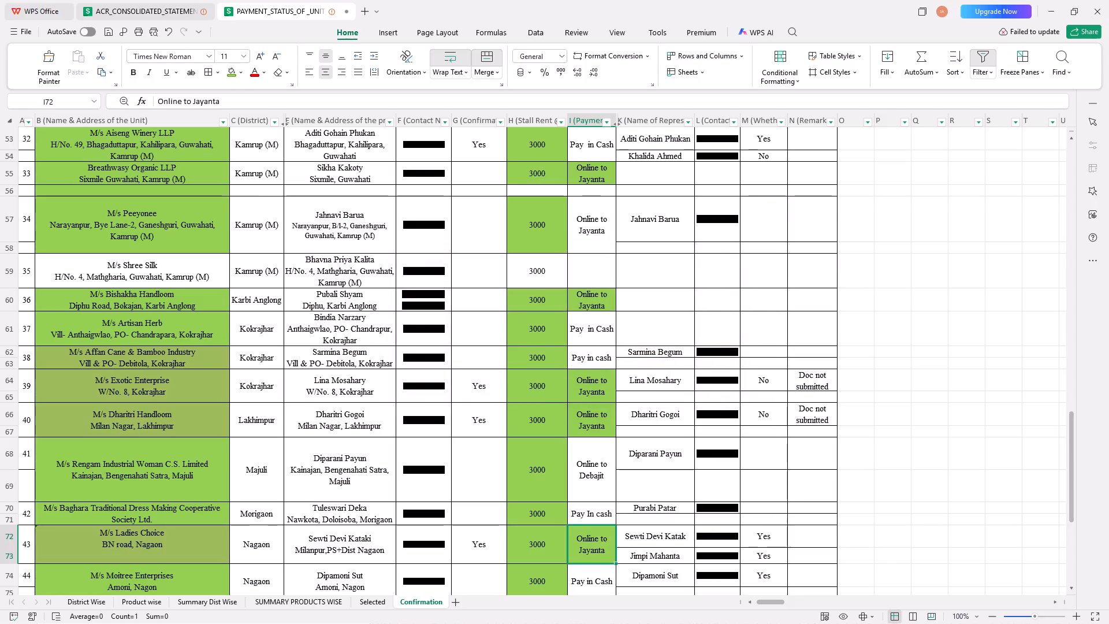
Locate M/S N.K. Traditional Fusion, Dibrugarh, in the unit list and fill its payment status cell (I28) green.
{"action": "scroll", "coordinate": [221, 492], "scroll_direction": "up", "scroll_amount": 20}
{"action": "scroll", "coordinate": [221, 492], "scroll_direction": "up", "scroll_amount": 3}
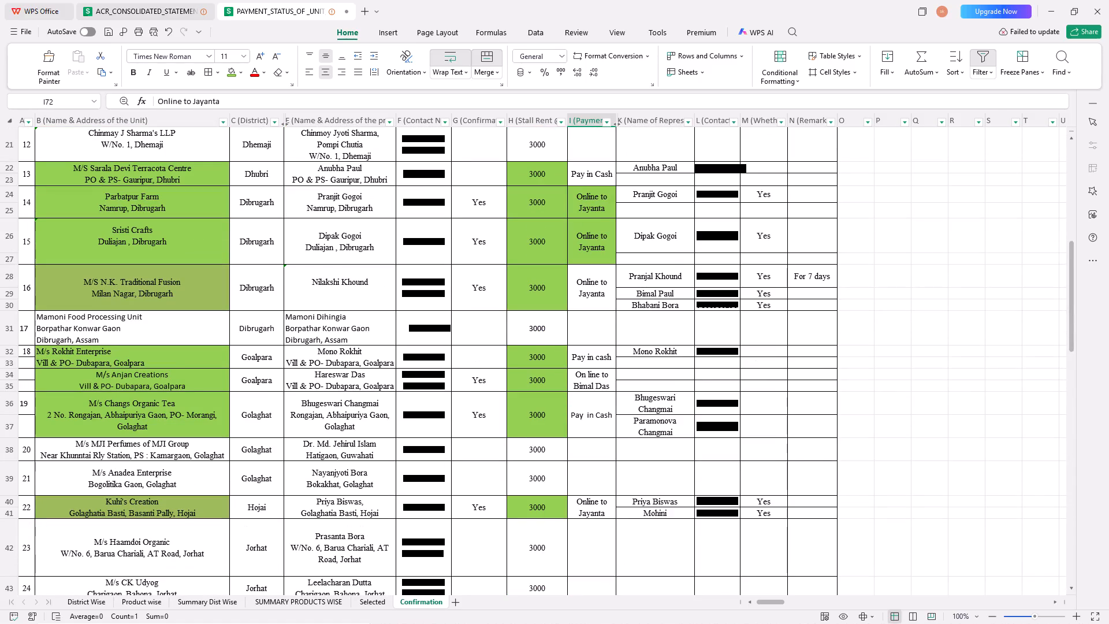
{"action": "scroll", "coordinate": [203, 294], "scroll_direction": "up", "scroll_amount": 1}
{"action": "left_click", "coordinate": [157, 333]}
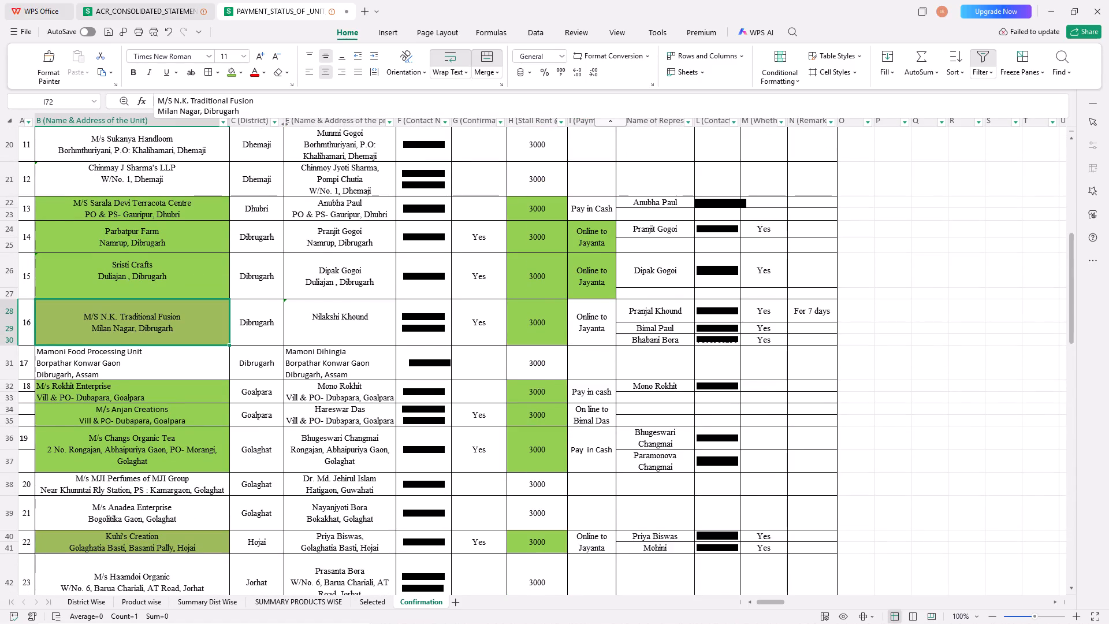
{"action": "left_click", "coordinate": [596, 322]}
{"action": "left_click", "coordinate": [233, 73]}
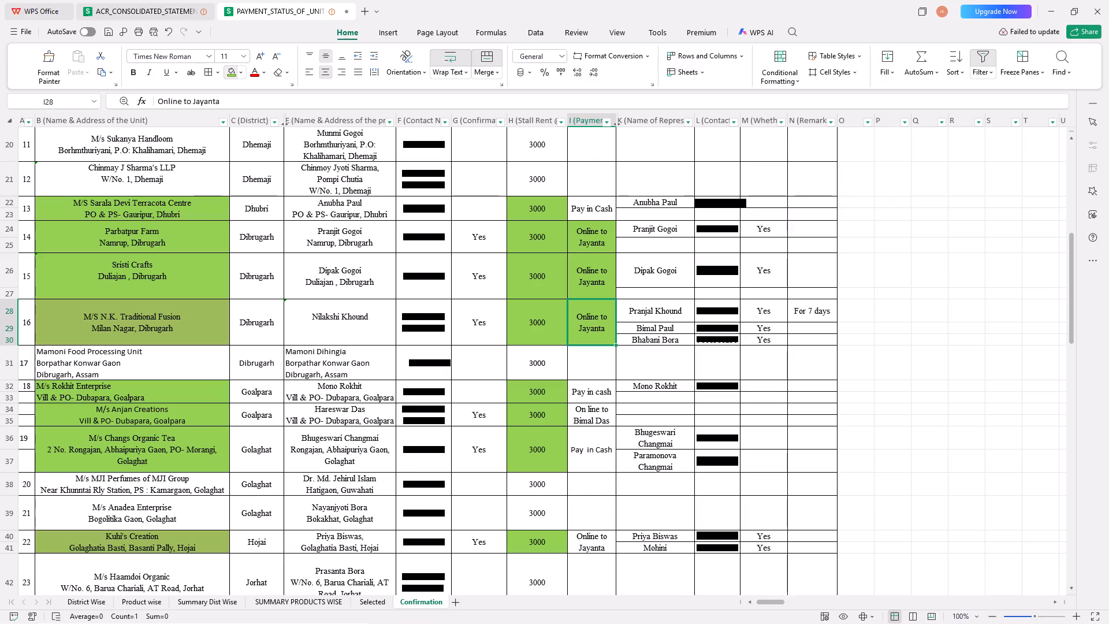
Examine the payment status entries of the Dibrugarh, Dhubri, Chirang, Barpeta and Baksa units for payments still to verify.
{"action": "scroll", "coordinate": [612, 422], "scroll_direction": "up", "scroll_amount": 2}
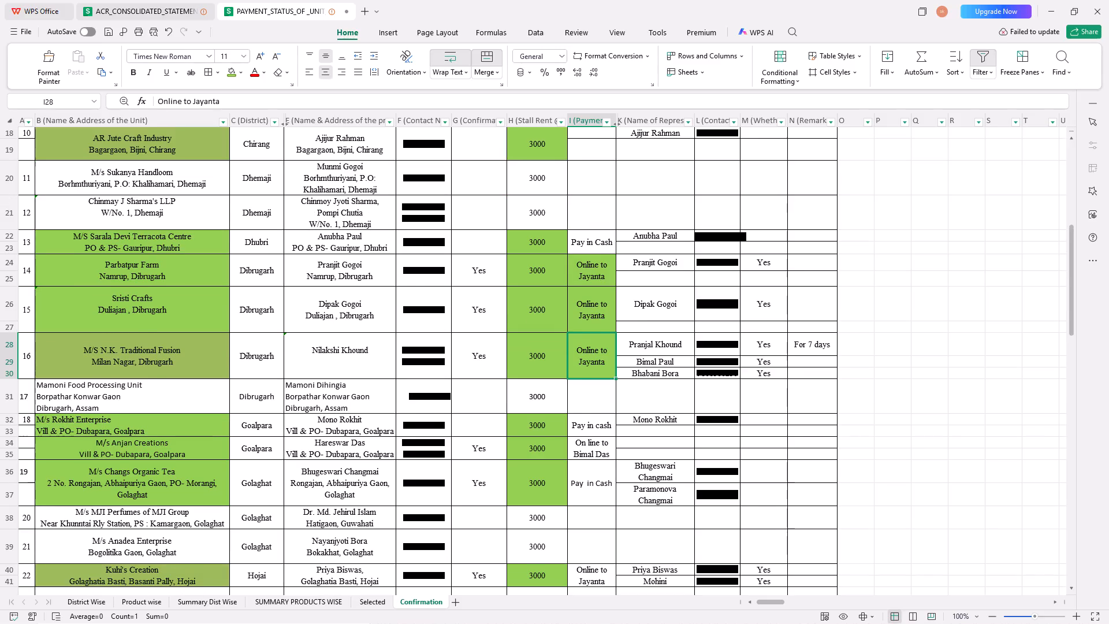
{"action": "scroll", "coordinate": [612, 422], "scroll_direction": "up", "scroll_amount": 4}
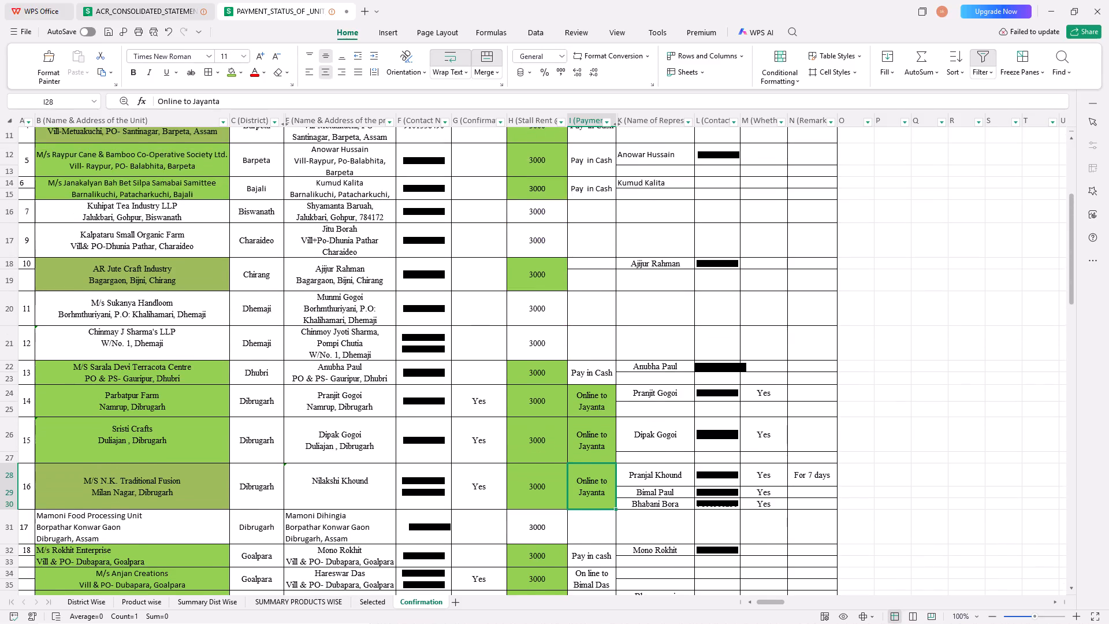
{"action": "scroll", "coordinate": [612, 422], "scroll_direction": "up", "scroll_amount": 7}
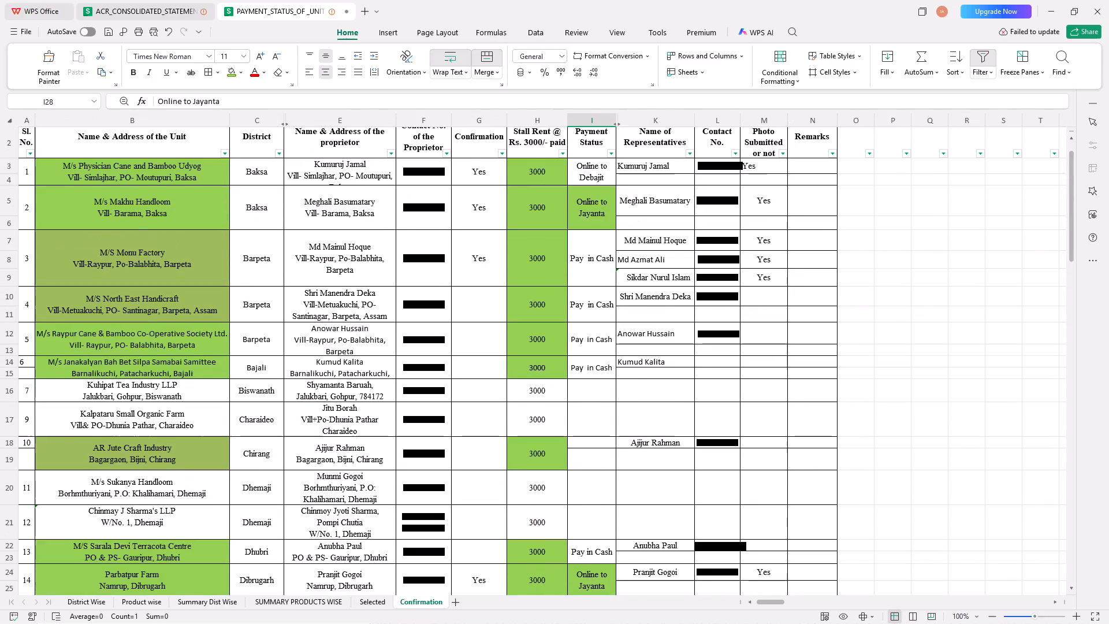
{"action": "scroll", "coordinate": [612, 422], "scroll_direction": "down", "scroll_amount": 2}
{"action": "scroll", "coordinate": [612, 422], "scroll_direction": "up", "scroll_amount": 2}
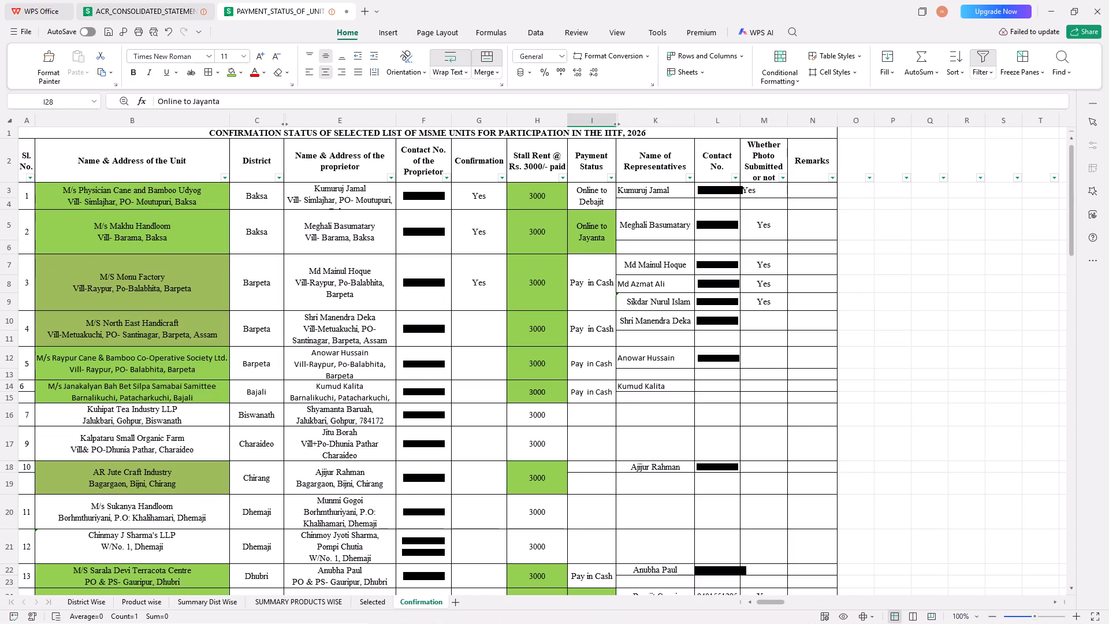
{"action": "scroll", "coordinate": [612, 422], "scroll_direction": "down", "scroll_amount": 3}
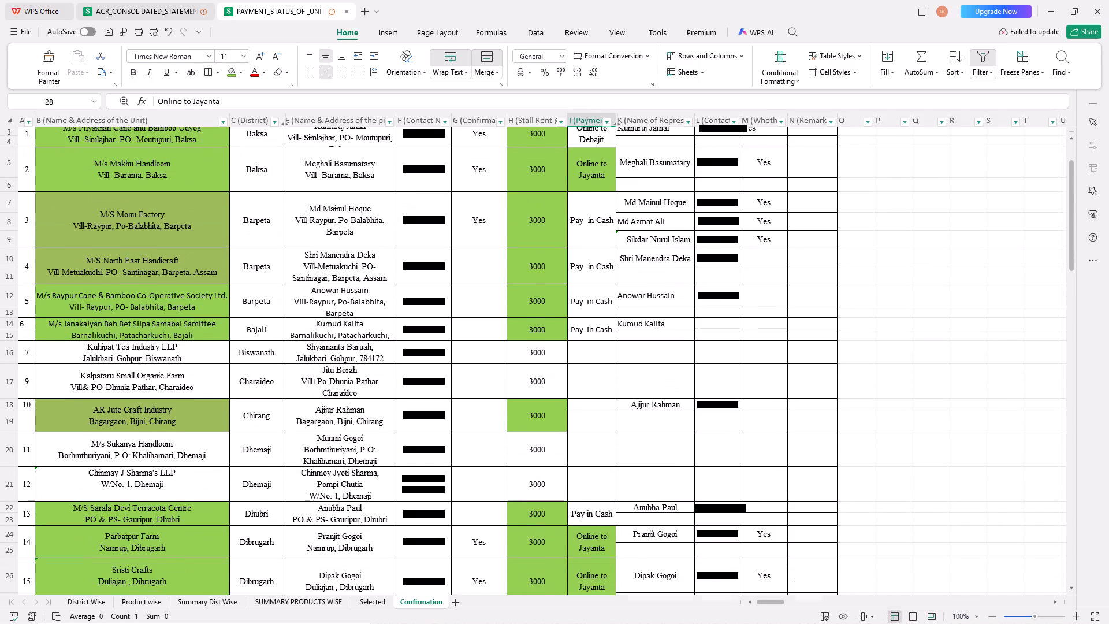
Search the sheet for "Priya" and fill the payment status cell of Kuhi's Creation, Hojai (I40), green.
{"action": "key", "text": "ctrl+f"}
{"action": "type", "text": "Priya"}
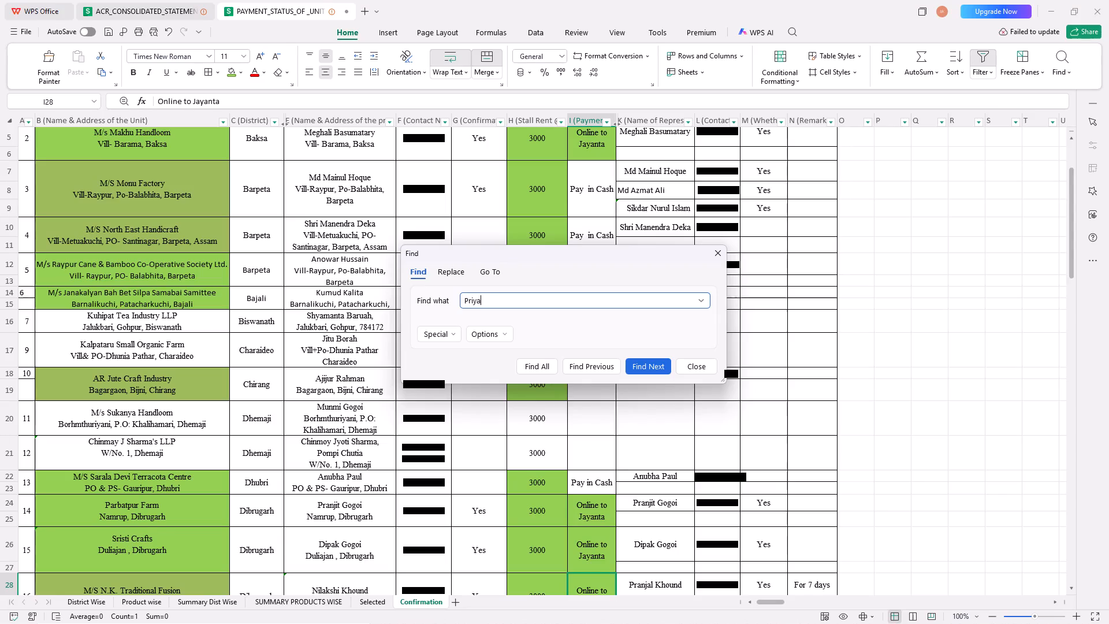
{"action": "left_click", "coordinate": [652, 367]}
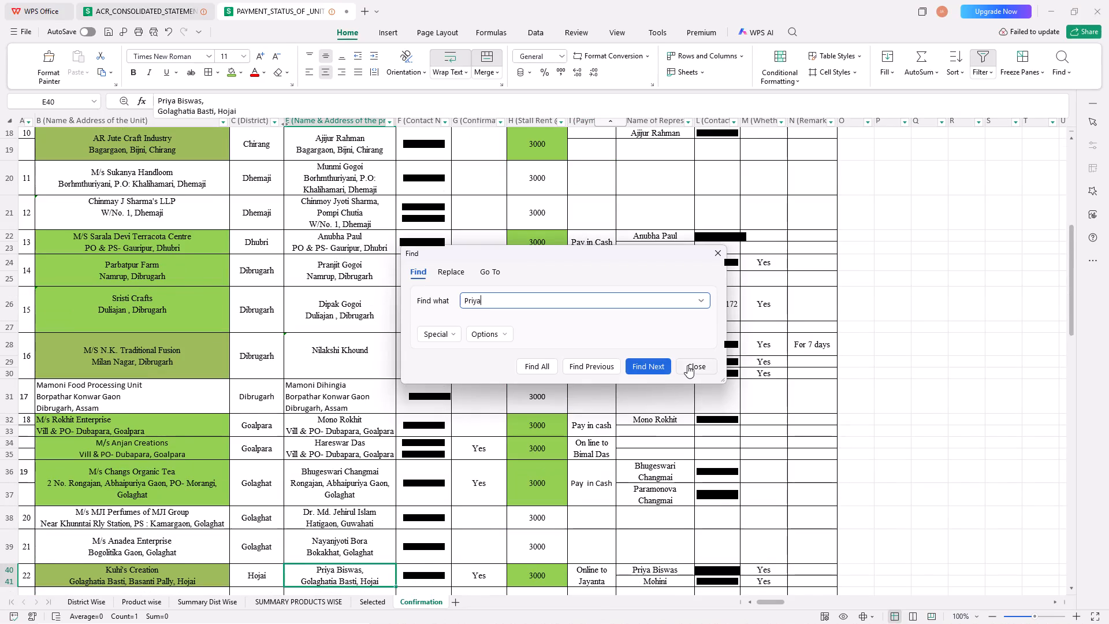
{"action": "left_click", "coordinate": [687, 365]}
{"action": "left_click", "coordinate": [579, 572]}
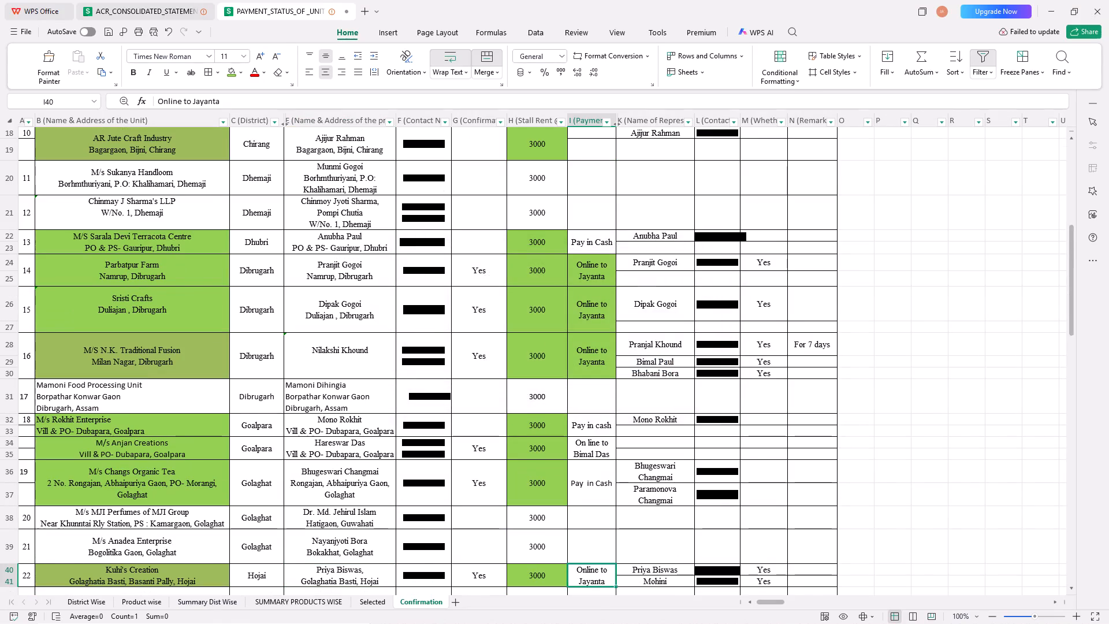
{"action": "left_click", "coordinate": [230, 72]}
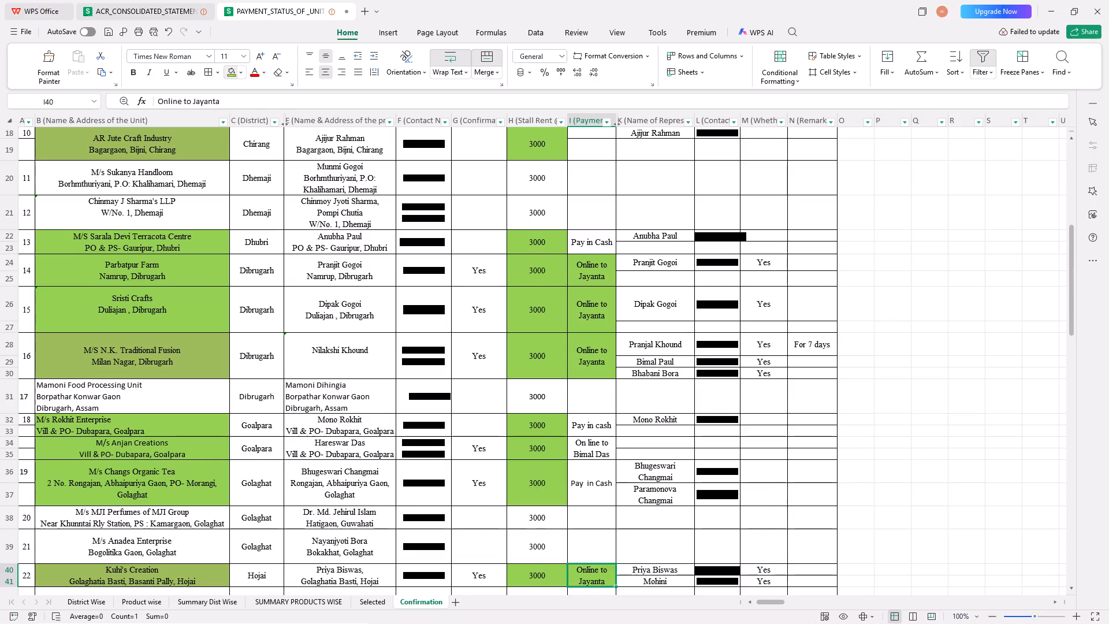
Review the payment status column from the Baksa units through the Jorhat units for online payments not yet highlighted.
{"action": "scroll", "coordinate": [591, 318], "scroll_direction": "down", "scroll_amount": 2}
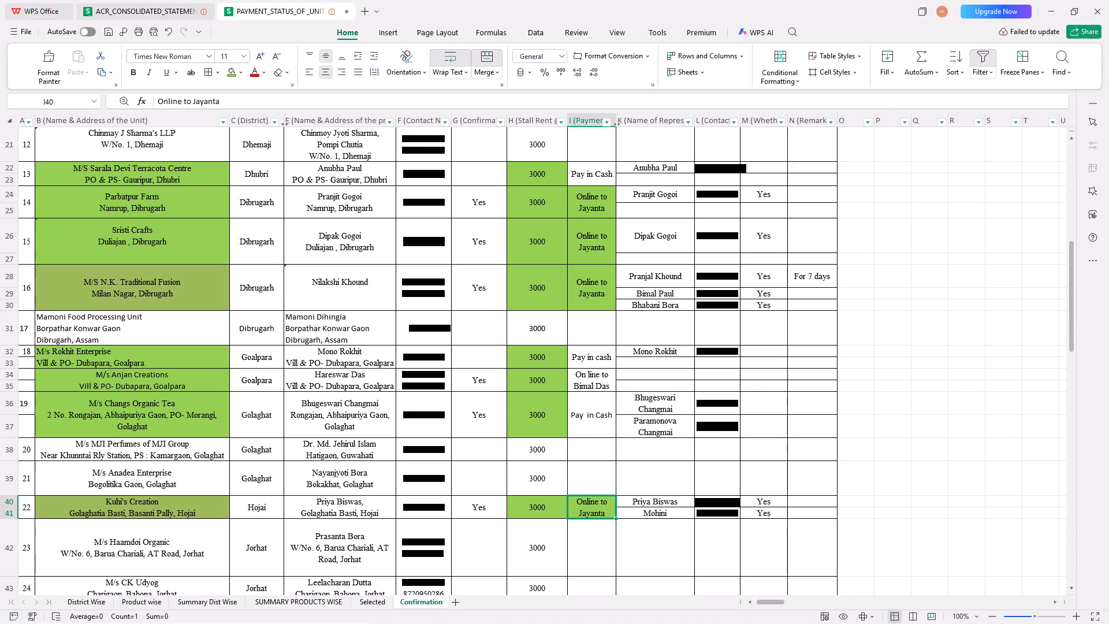
{"action": "scroll", "coordinate": [408, 548], "scroll_direction": "up", "scroll_amount": 4}
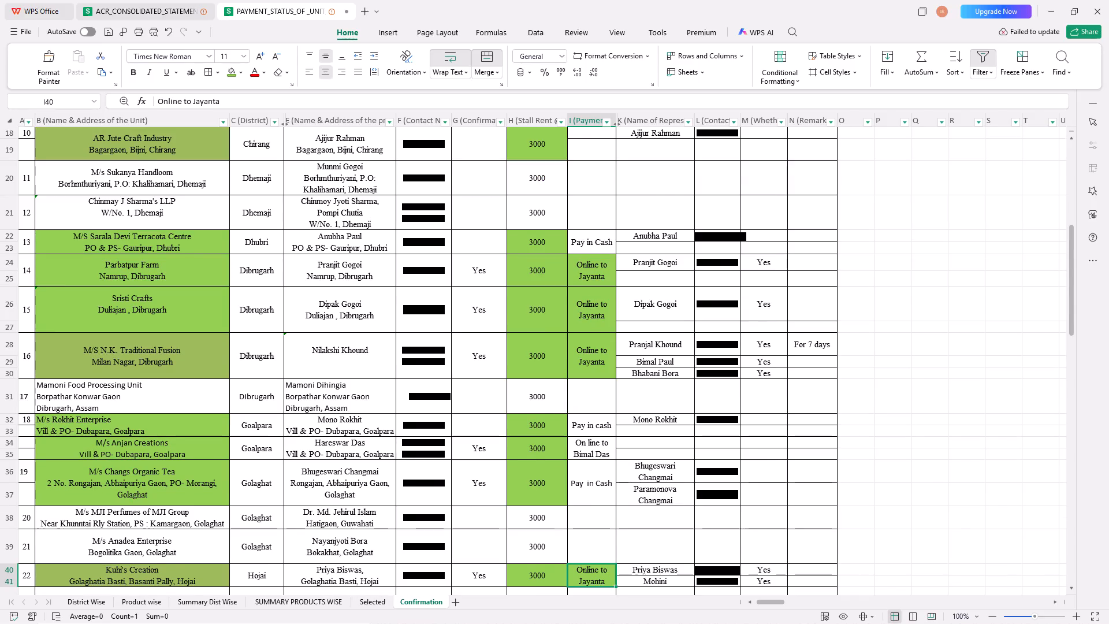
{"action": "scroll", "coordinate": [408, 548], "scroll_direction": "up", "scroll_amount": 9}
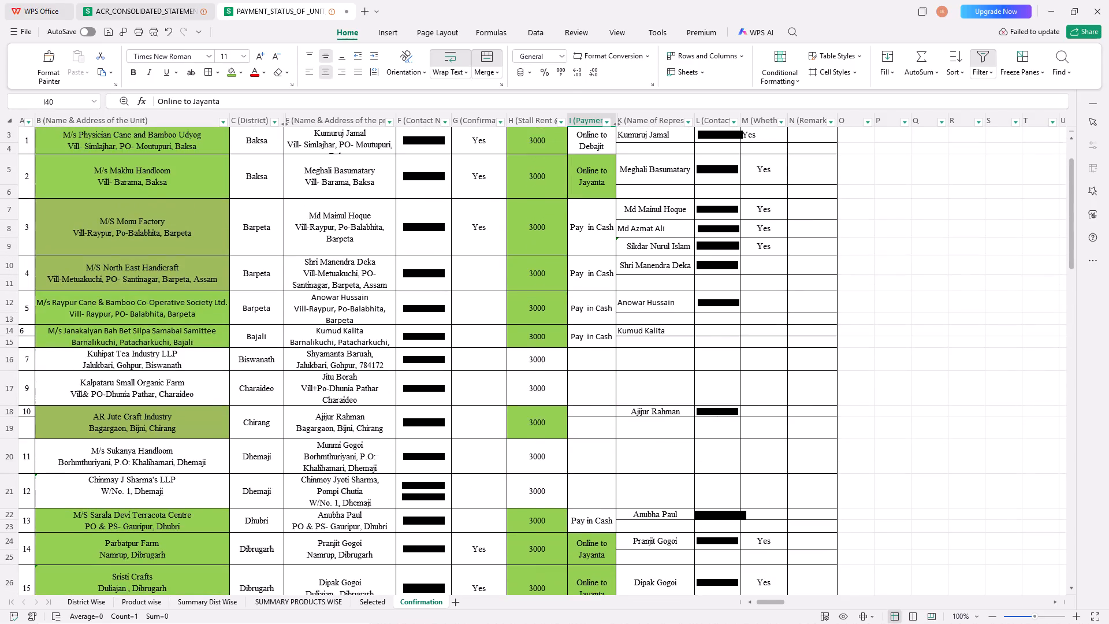
{"action": "scroll", "coordinate": [408, 548], "scroll_direction": "down", "scroll_amount": 15}
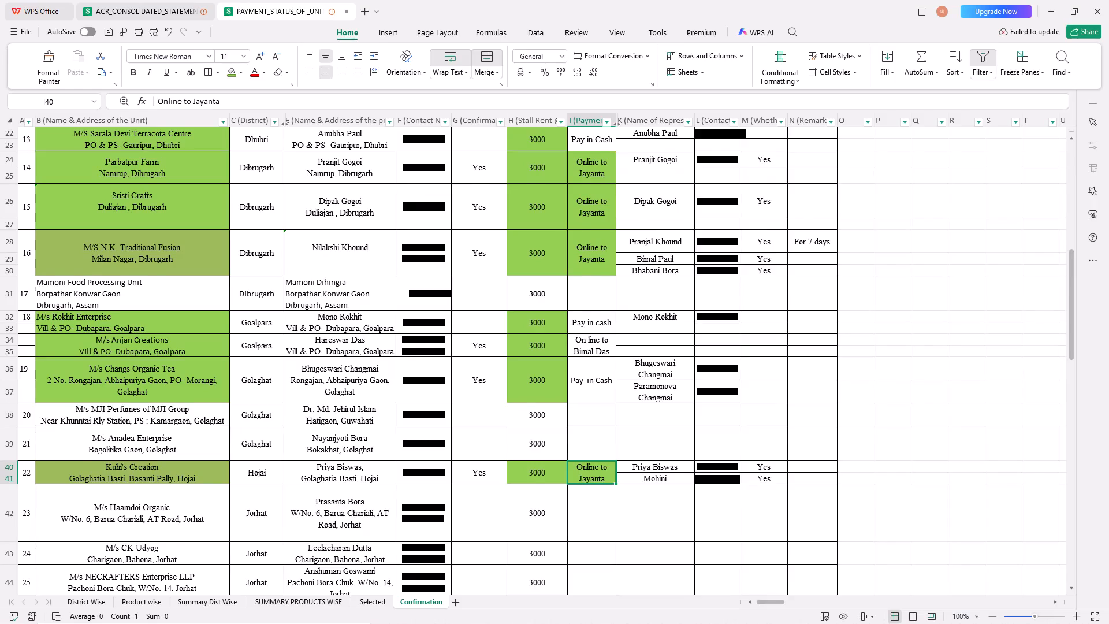
{"action": "scroll", "coordinate": [641, 500], "scroll_direction": "up", "scroll_amount": 16}
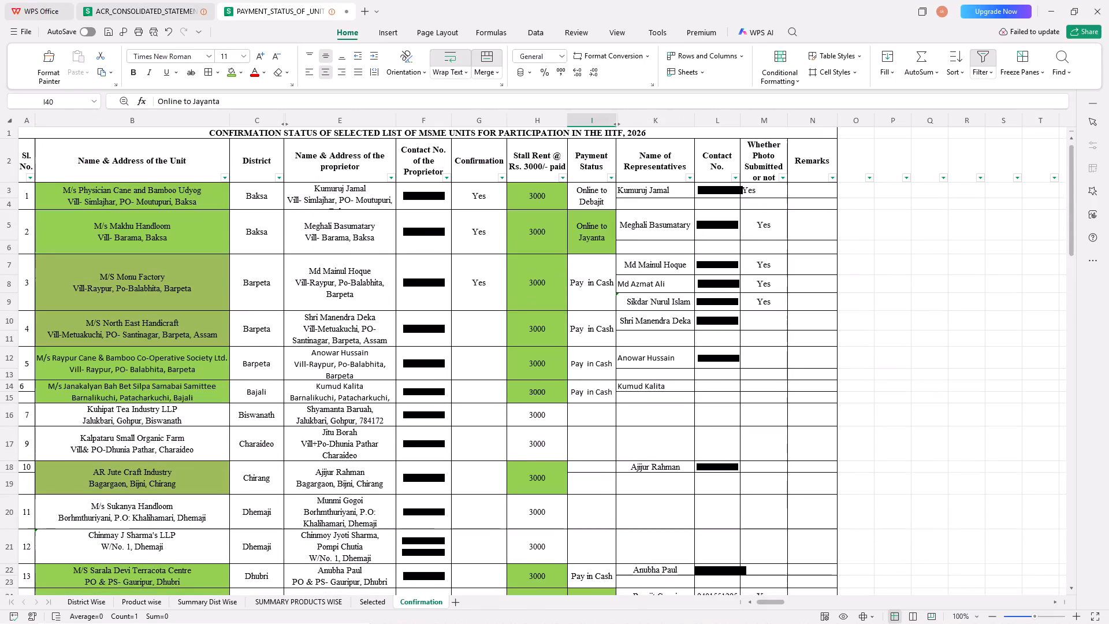
Review the payment status column from the Baksa units through the Tinsukia unit for unhighlighted online payments, including M/s Peeyonee's entry (I57).
{"action": "scroll", "coordinate": [640, 497], "scroll_direction": "up", "scroll_amount": 3}
{"action": "scroll", "coordinate": [637, 497], "scroll_direction": "down", "scroll_amount": 10}
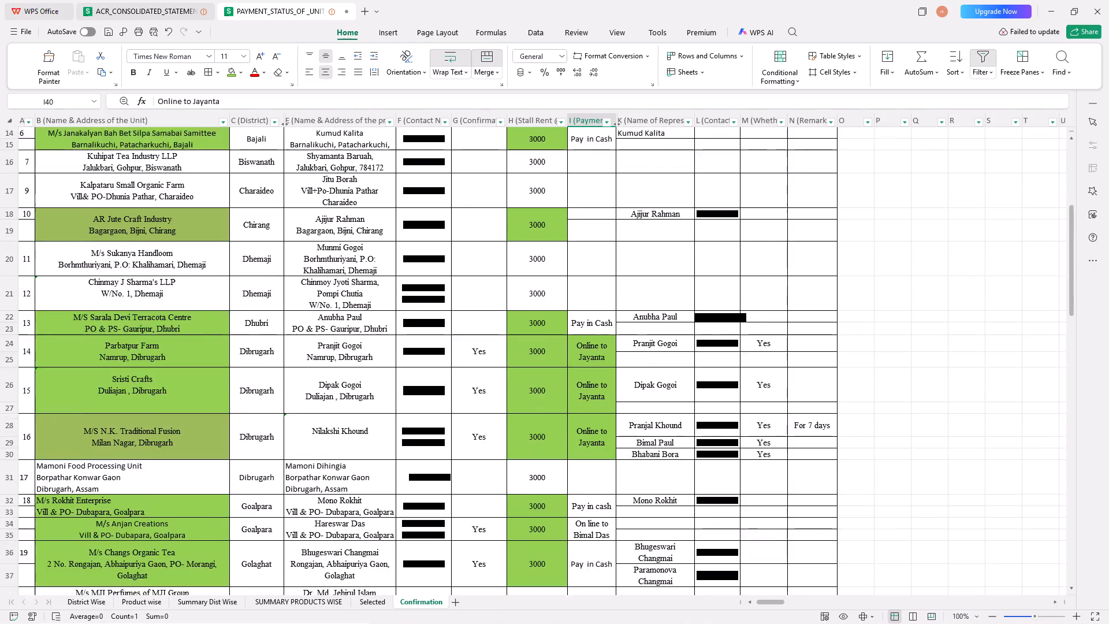
{"action": "scroll", "coordinate": [627, 499], "scroll_direction": "down", "scroll_amount": 15}
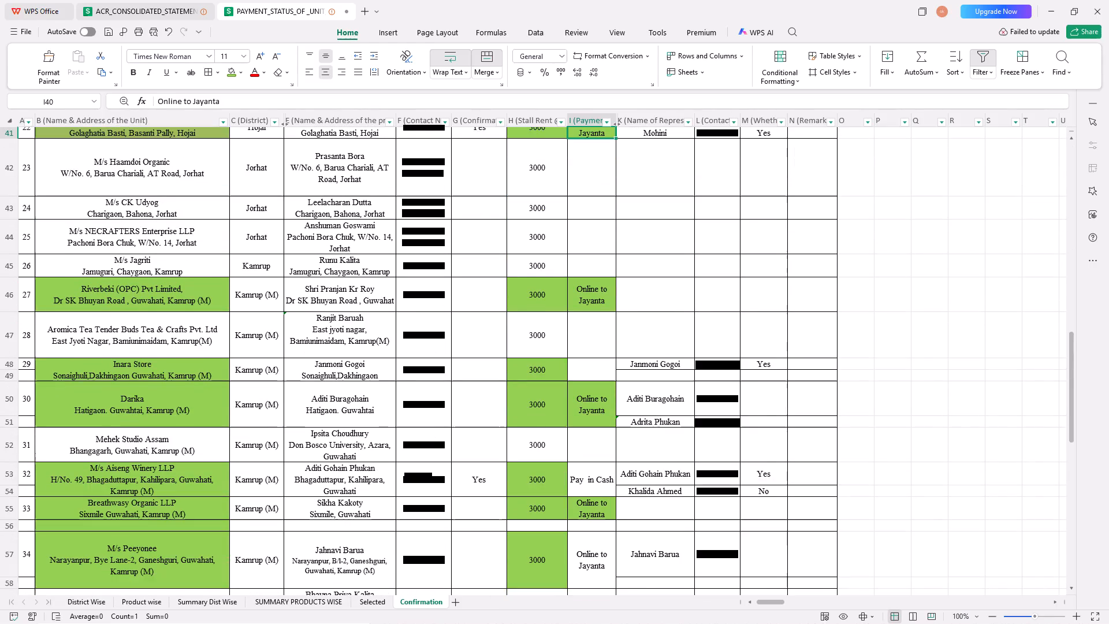
{"action": "scroll", "coordinate": [588, 522], "scroll_direction": "down", "scroll_amount": 3}
{"action": "left_click", "coordinate": [586, 473]}
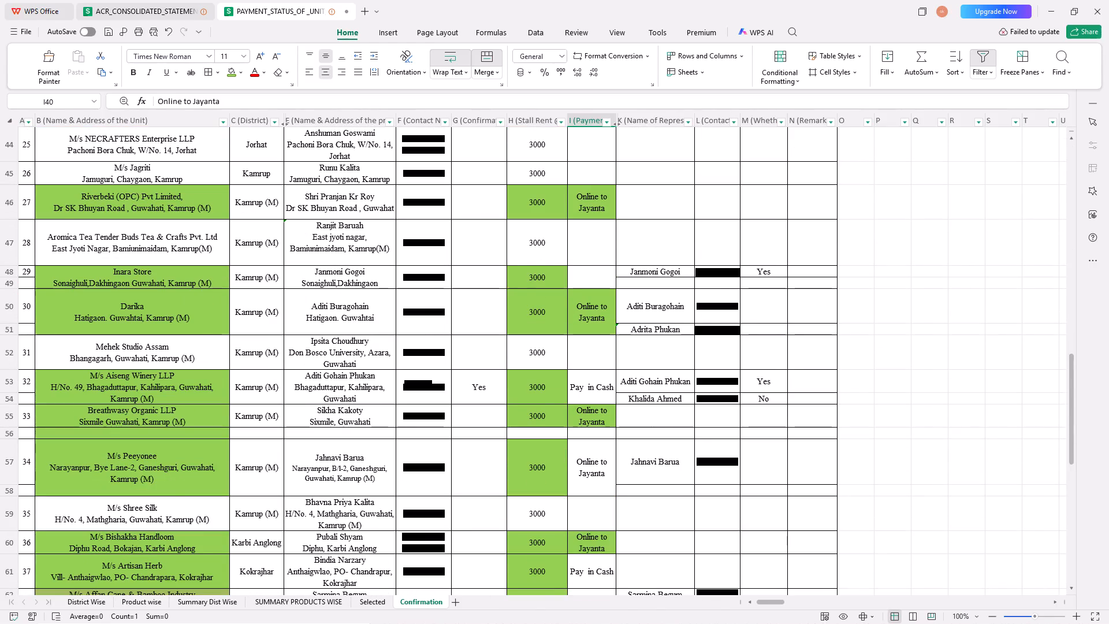
{"action": "scroll", "coordinate": [585, 516], "scroll_direction": "down", "scroll_amount": 1}
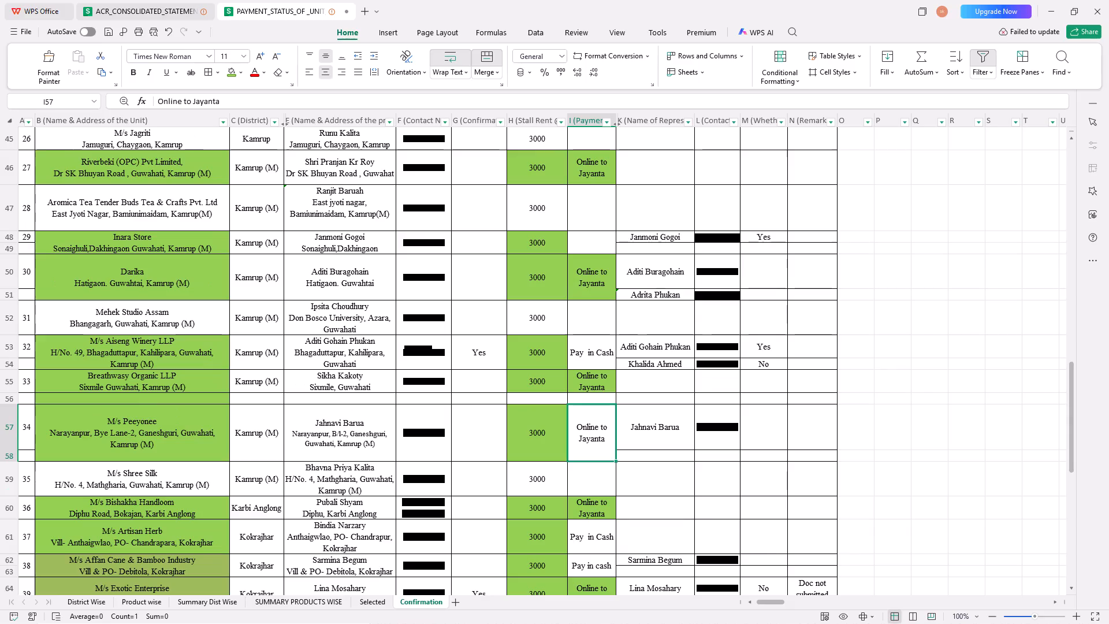
{"action": "scroll", "coordinate": [568, 517], "scroll_direction": "down", "scroll_amount": 2}
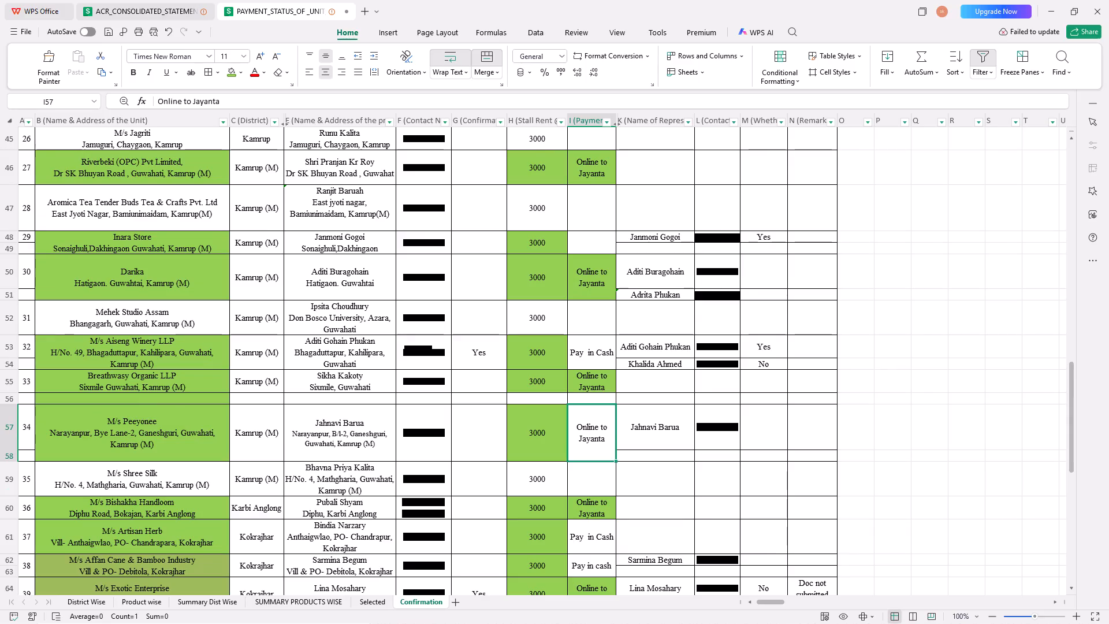
{"action": "scroll", "coordinate": [572, 537], "scroll_direction": "down", "scroll_amount": 4}
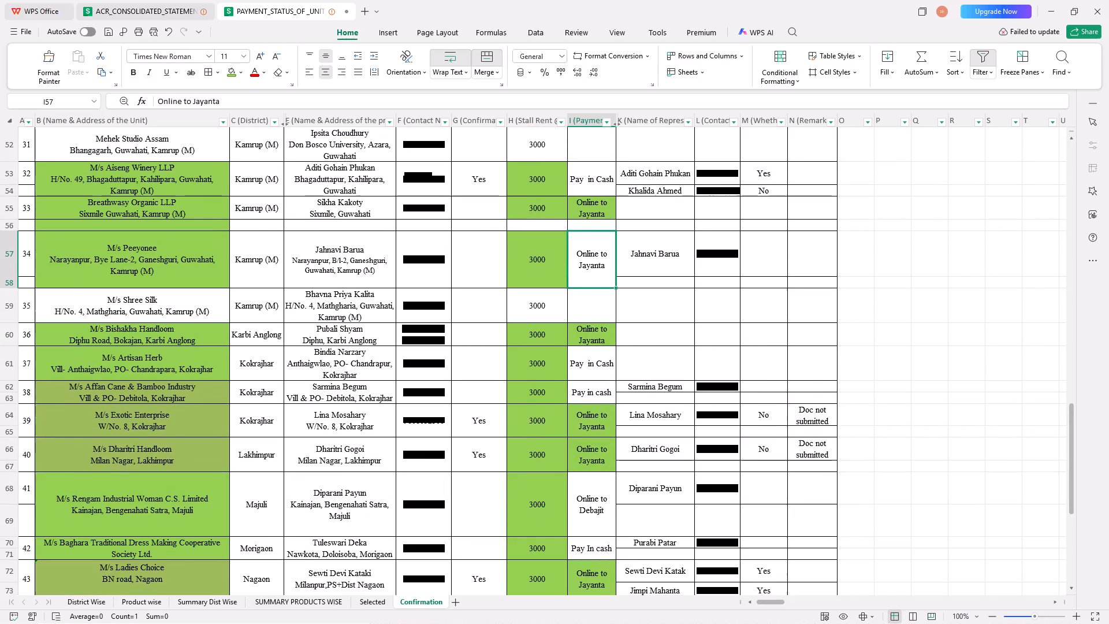
{"action": "scroll", "coordinate": [571, 543], "scroll_direction": "down", "scroll_amount": 14}
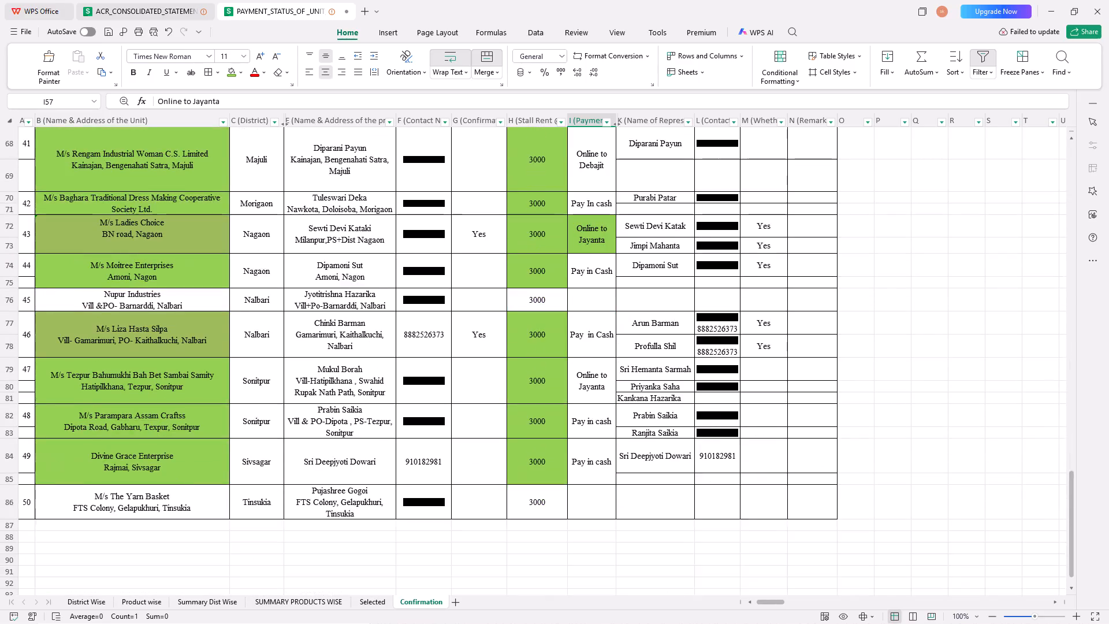
Recheck the payment status entries back up to the first Baksa unit and down again to the Nalbari units.
{"action": "scroll", "coordinate": [568, 545], "scroll_direction": "up", "scroll_amount": 14}
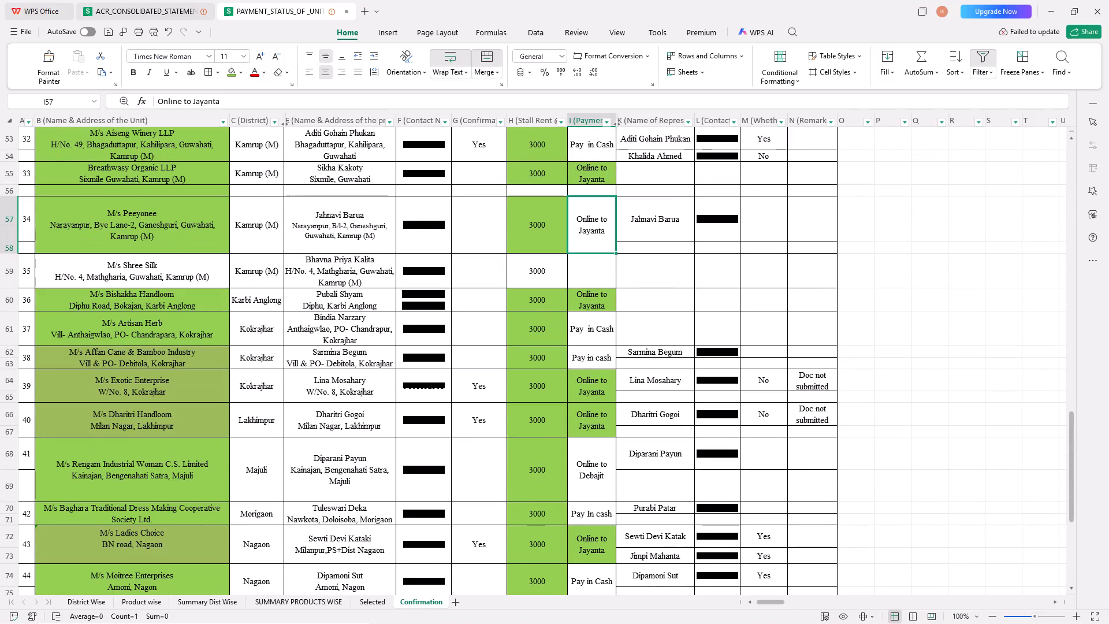
{"action": "scroll", "coordinate": [733, 588], "scroll_direction": "up", "scroll_amount": 19}
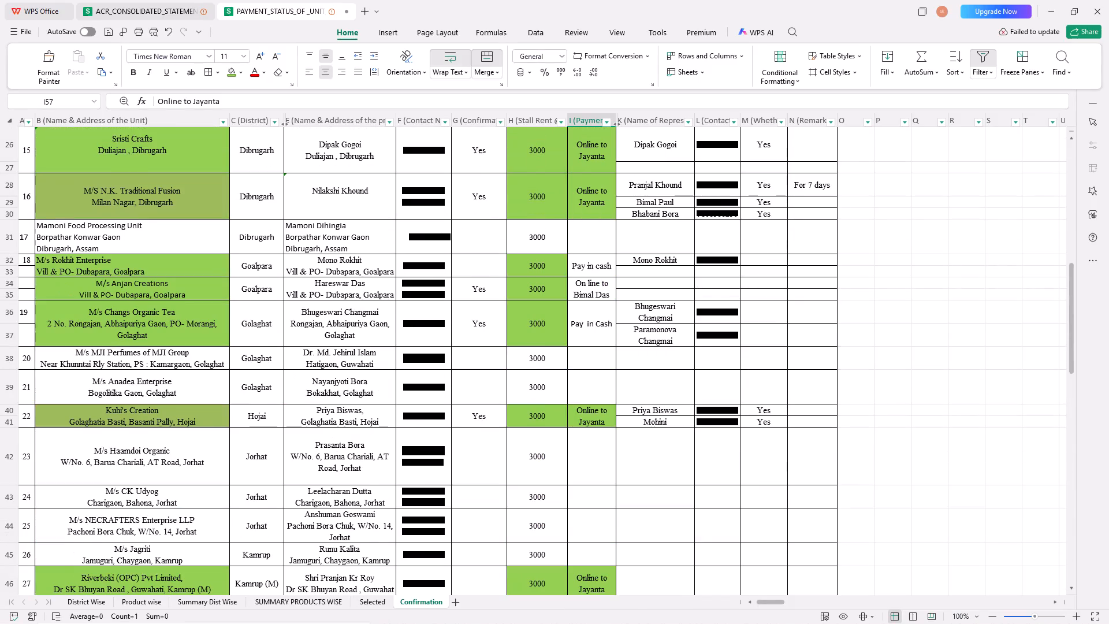
{"action": "scroll", "coordinate": [250, 370], "scroll_direction": "up", "scroll_amount": 16}
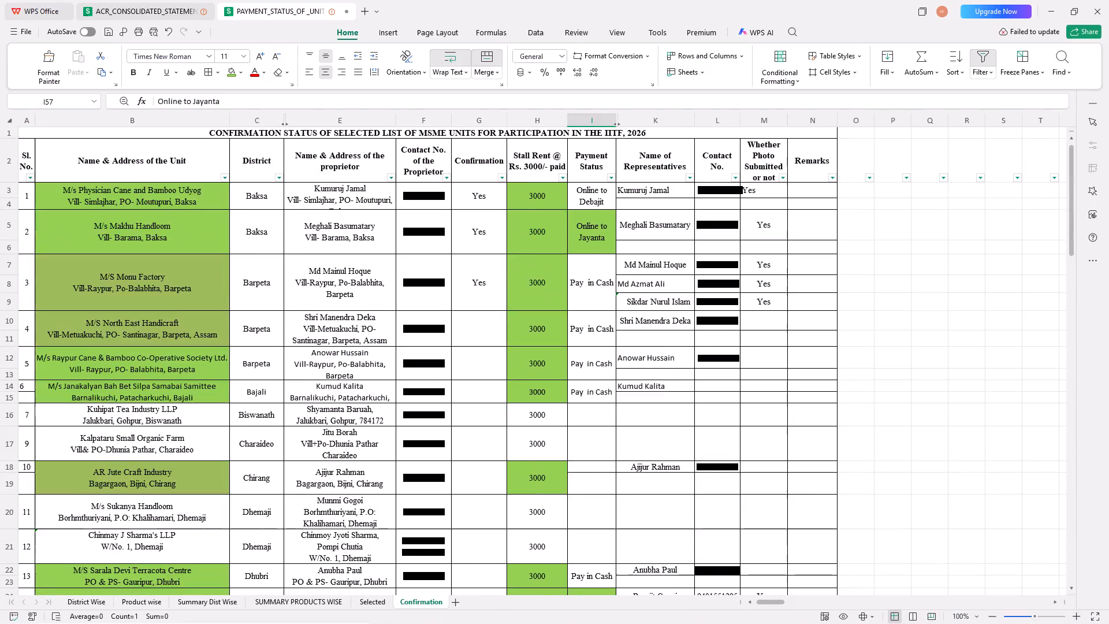
{"action": "scroll", "coordinate": [276, 304], "scroll_direction": "down", "scroll_amount": 20}
{"action": "scroll", "coordinate": [276, 304], "scroll_direction": "down", "scroll_amount": 1}
{"action": "scroll", "coordinate": [263, 423], "scroll_direction": "down", "scroll_amount": 11}
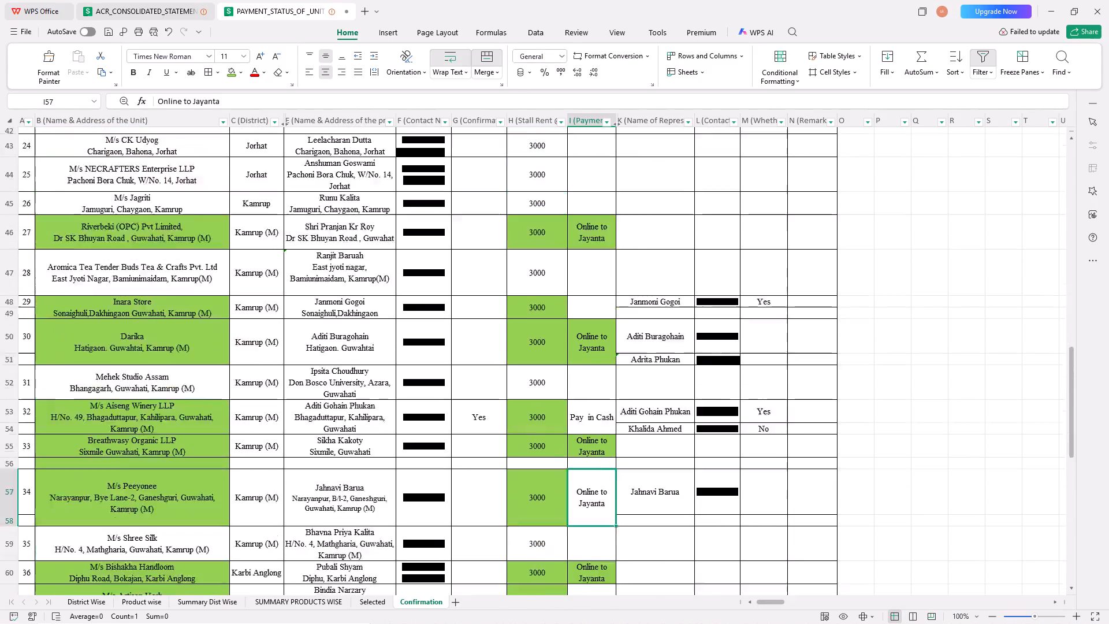
{"action": "scroll", "coordinate": [263, 423], "scroll_direction": "down", "scroll_amount": 9}
{"action": "scroll", "coordinate": [263, 432], "scroll_direction": "up", "scroll_amount": 1}
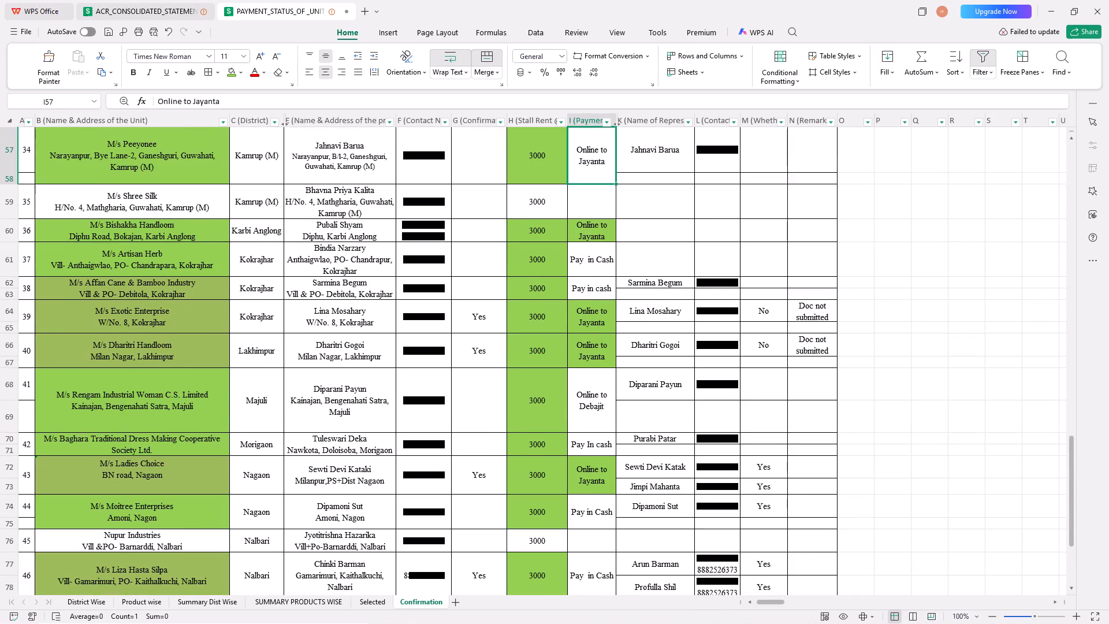
Examine the payment status and representative entries around the Majuli unit, down to Tinsukia and back up to the Kamrup (M) units.
{"action": "left_click", "coordinate": [258, 406]}
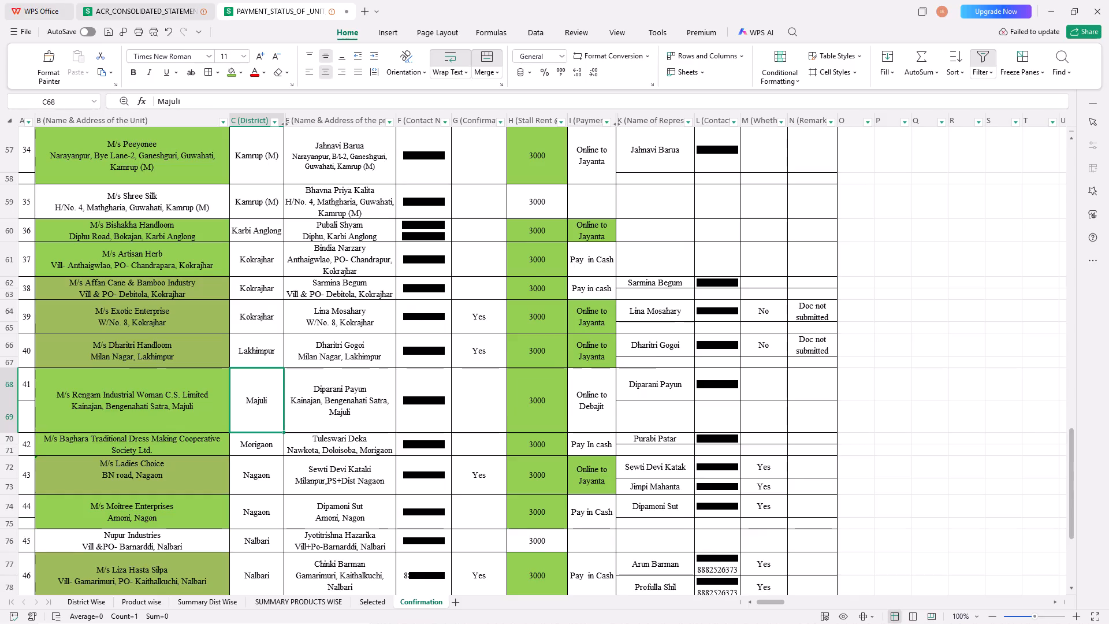
{"action": "scroll", "coordinate": [303, 522], "scroll_direction": "down", "scroll_amount": 13}
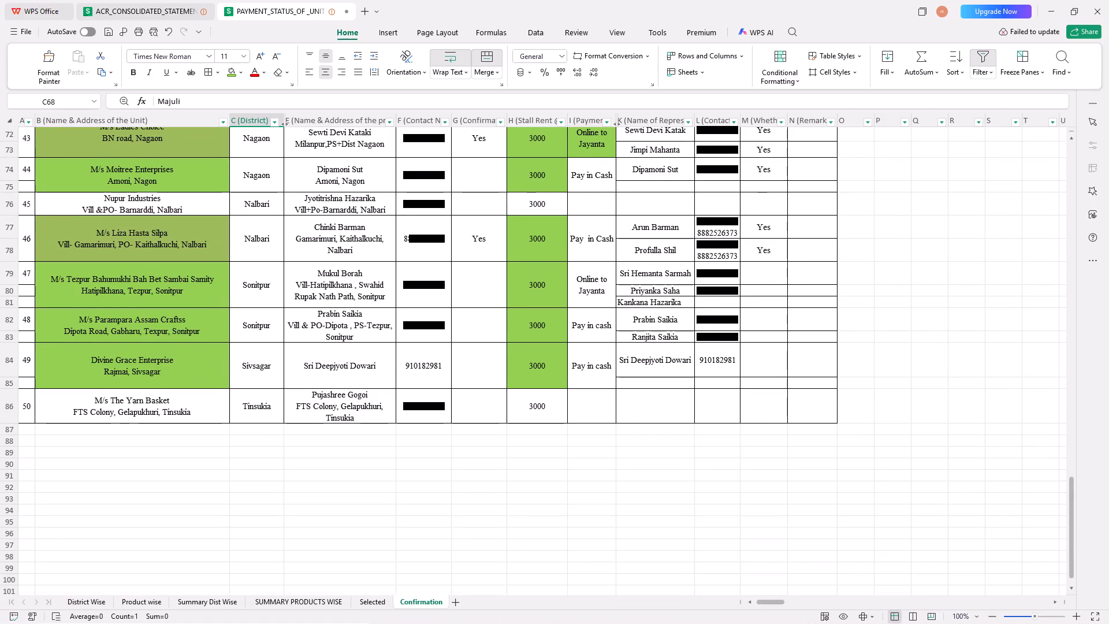
{"action": "scroll", "coordinate": [419, 570], "scroll_direction": "up", "scroll_amount": 9}
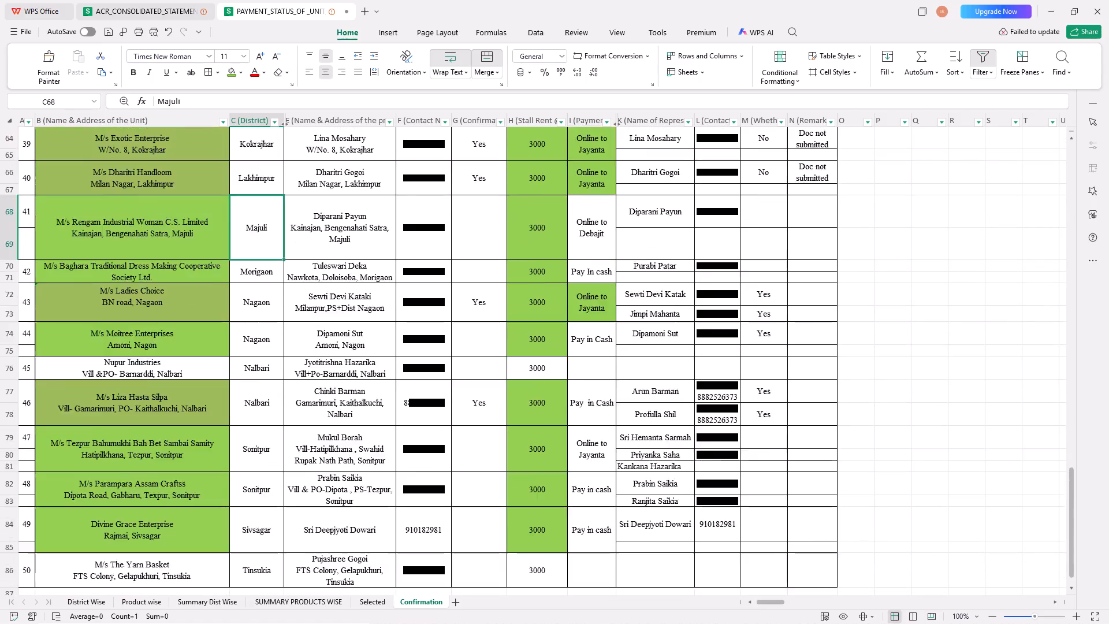
{"action": "scroll", "coordinate": [419, 570], "scroll_direction": "up", "scroll_amount": 4}
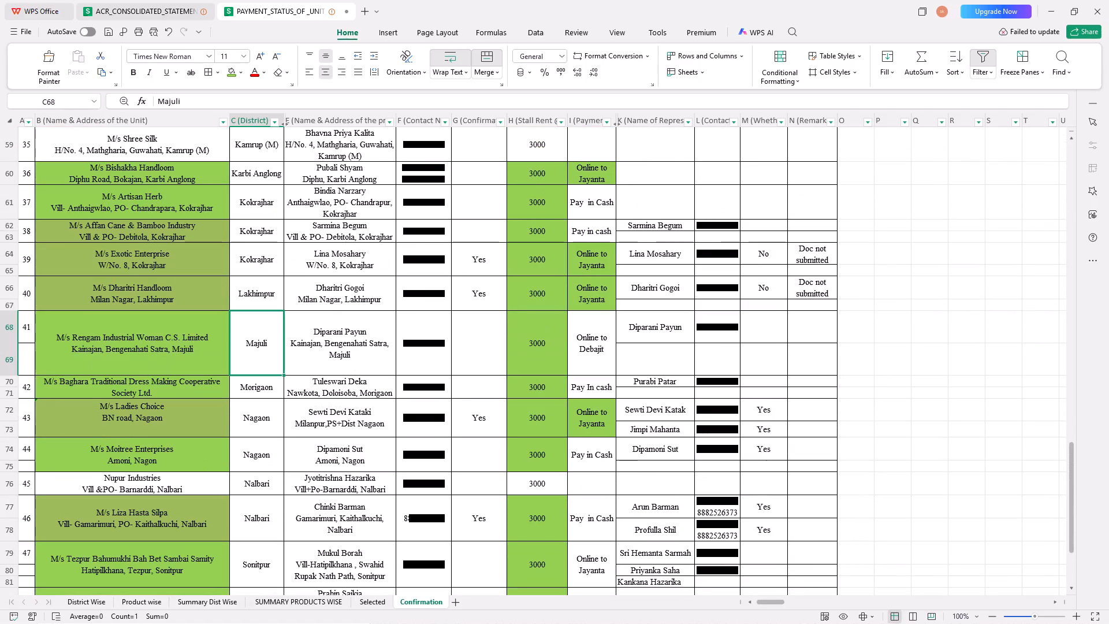
{"action": "scroll", "coordinate": [419, 570], "scroll_direction": "up", "scroll_amount": 5}
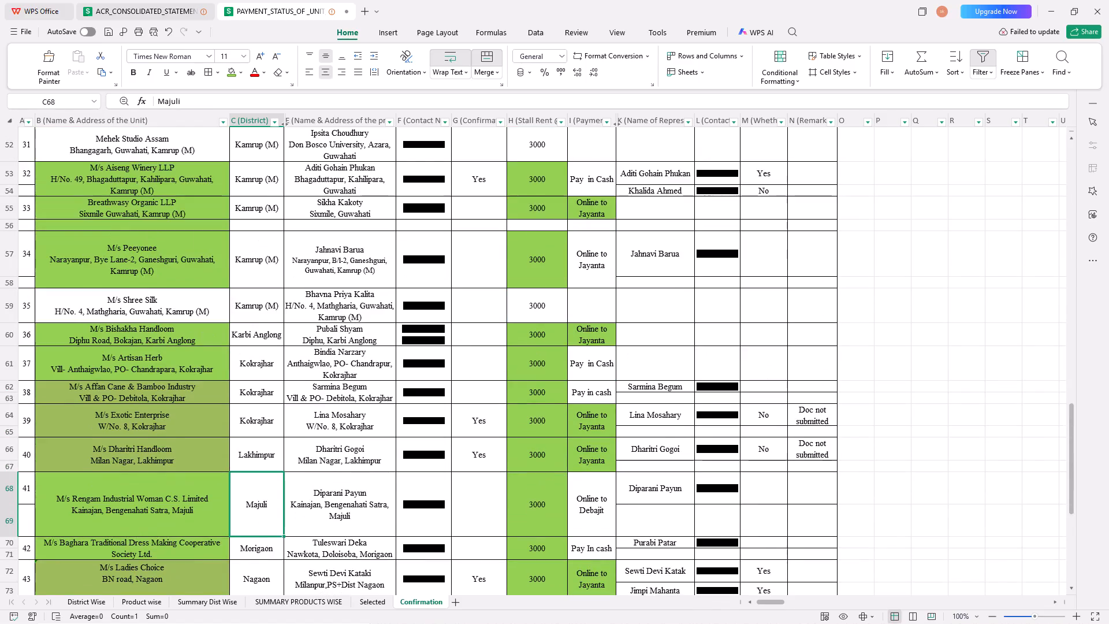
{"action": "scroll", "coordinate": [420, 568], "scroll_direction": "up", "scroll_amount": 5}
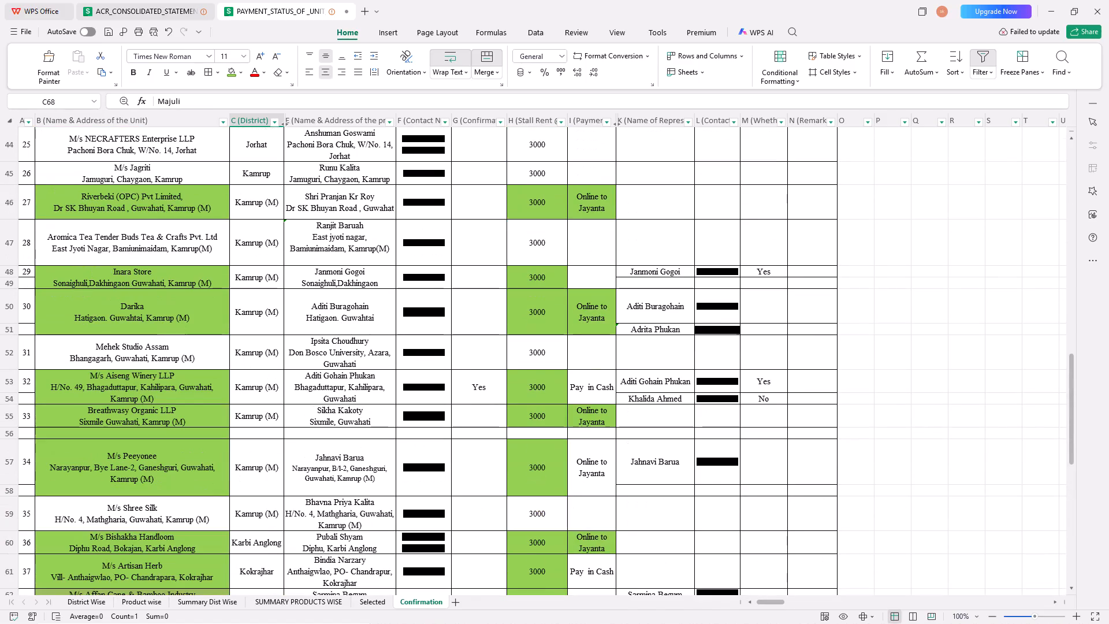
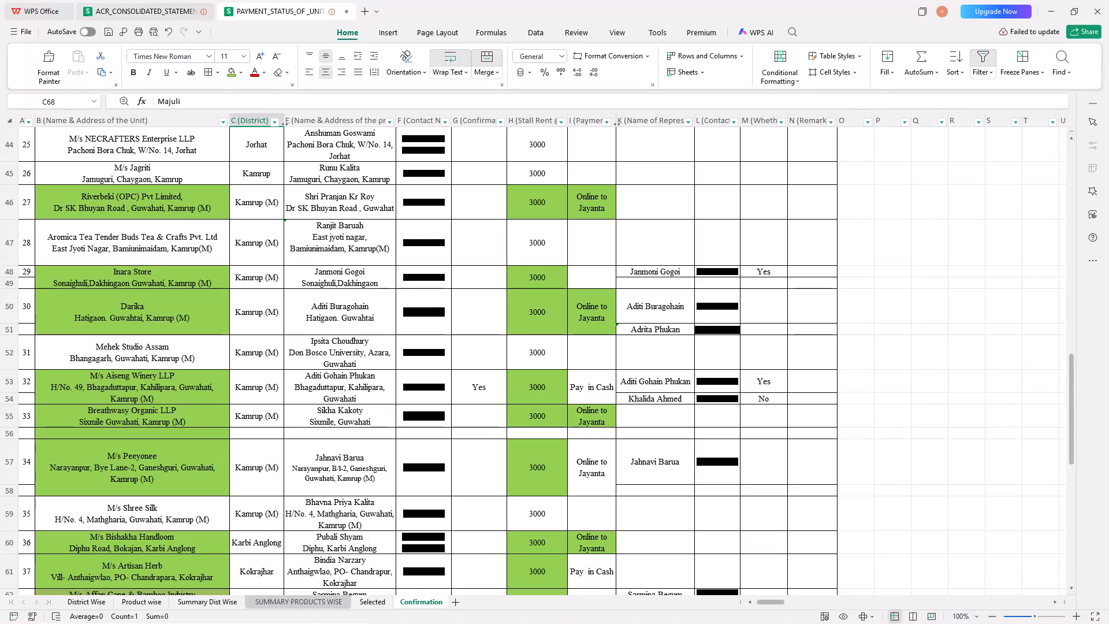
Highlight the Mehek Studio Assam name and address cell (B52) in yellow.
{"action": "left_click", "coordinate": [147, 354]}
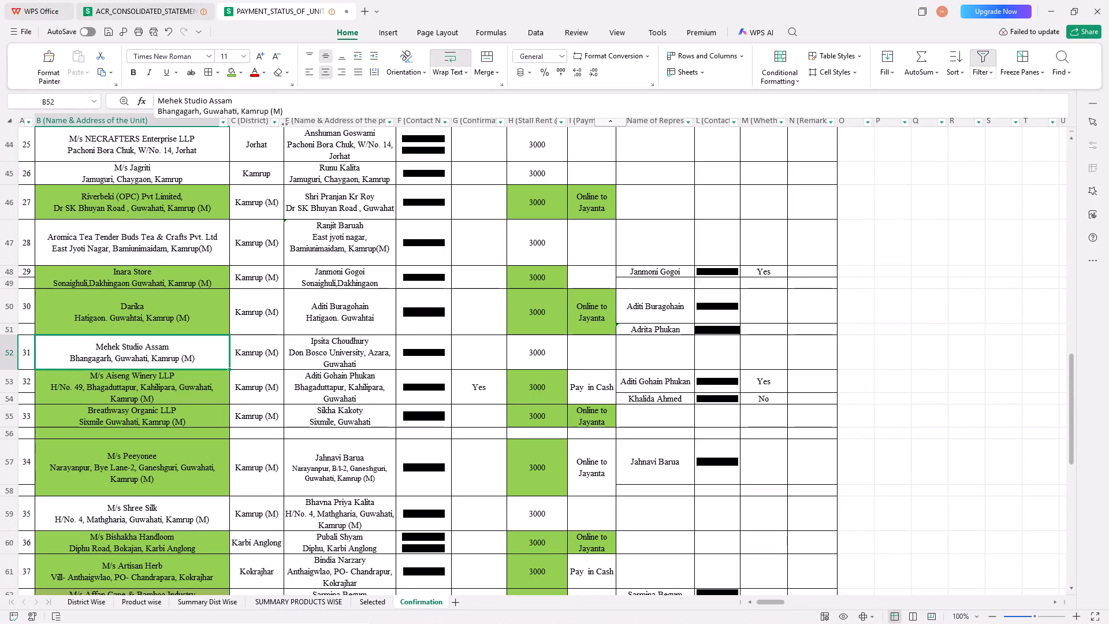
{"action": "left_click", "coordinate": [240, 71]}
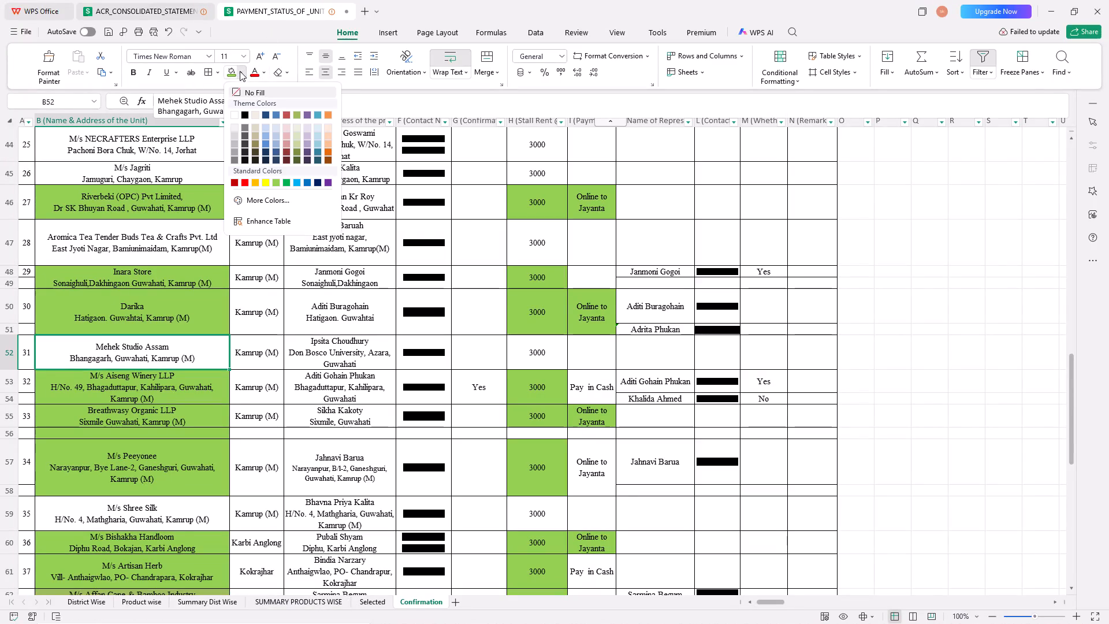
{"action": "left_click", "coordinate": [263, 183]}
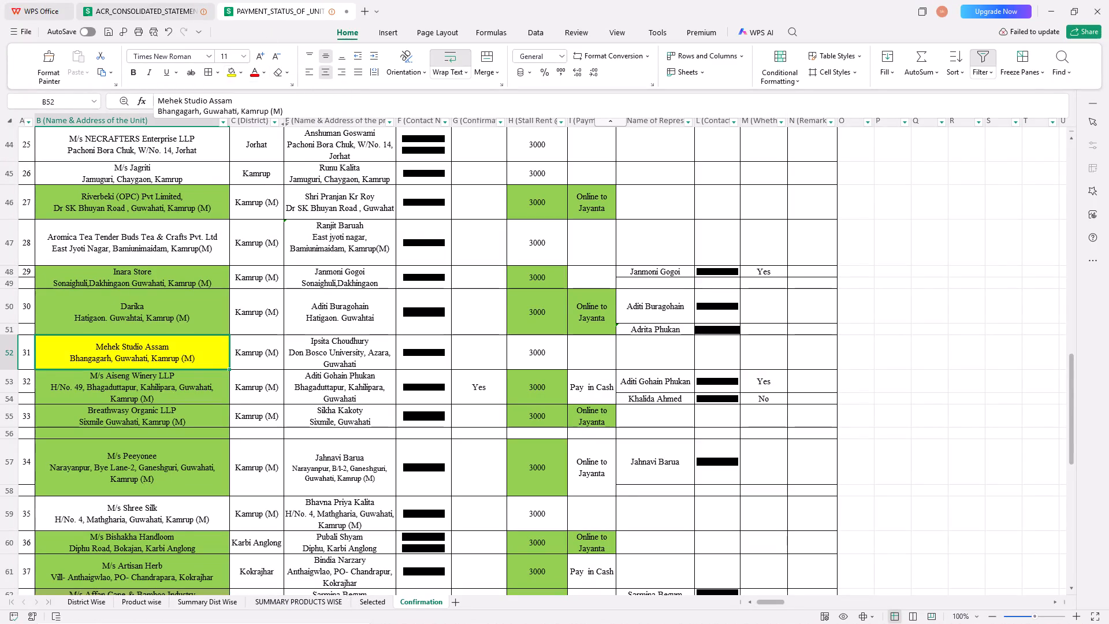
{"action": "left_click", "coordinate": [253, 353]}
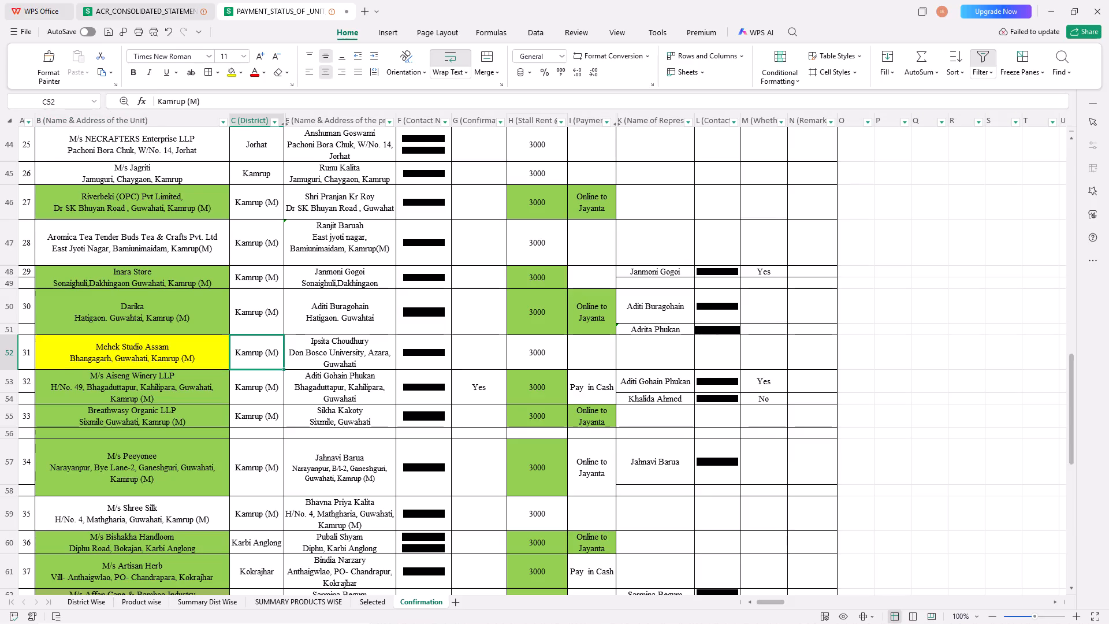
Clear the stall rent amount for Mehek Studio Assam (H52).
{"action": "left_click", "coordinate": [535, 355]}
{"action": "key", "text": "BackSpace"}
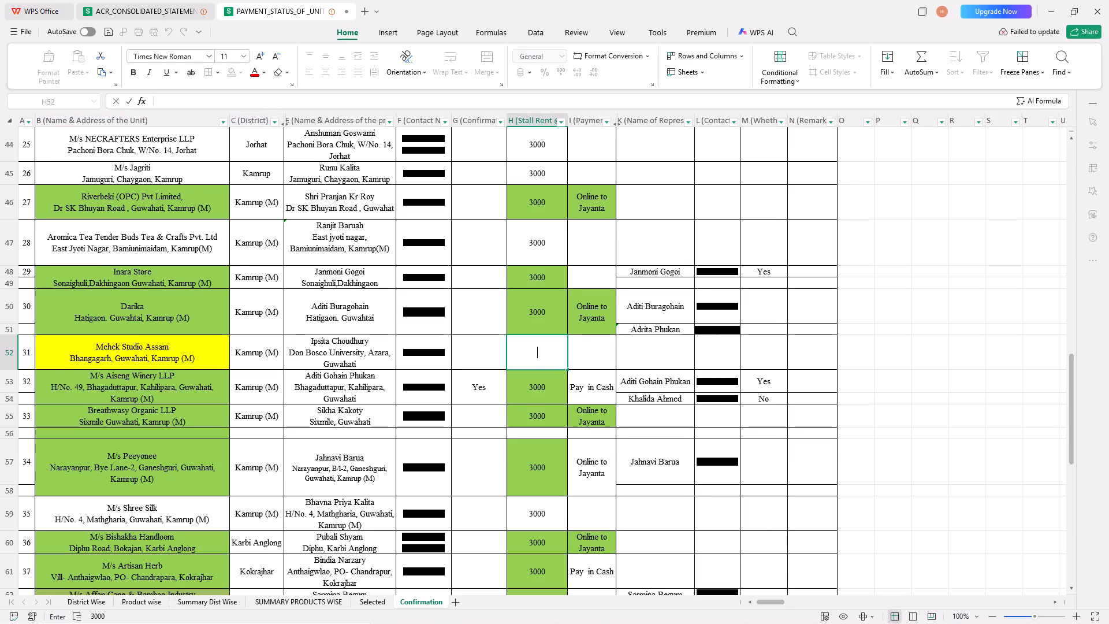
Enter the remark "Withdraw Application" for Mehek Studio Assam (N52).
{"action": "left_click", "coordinate": [810, 352]}
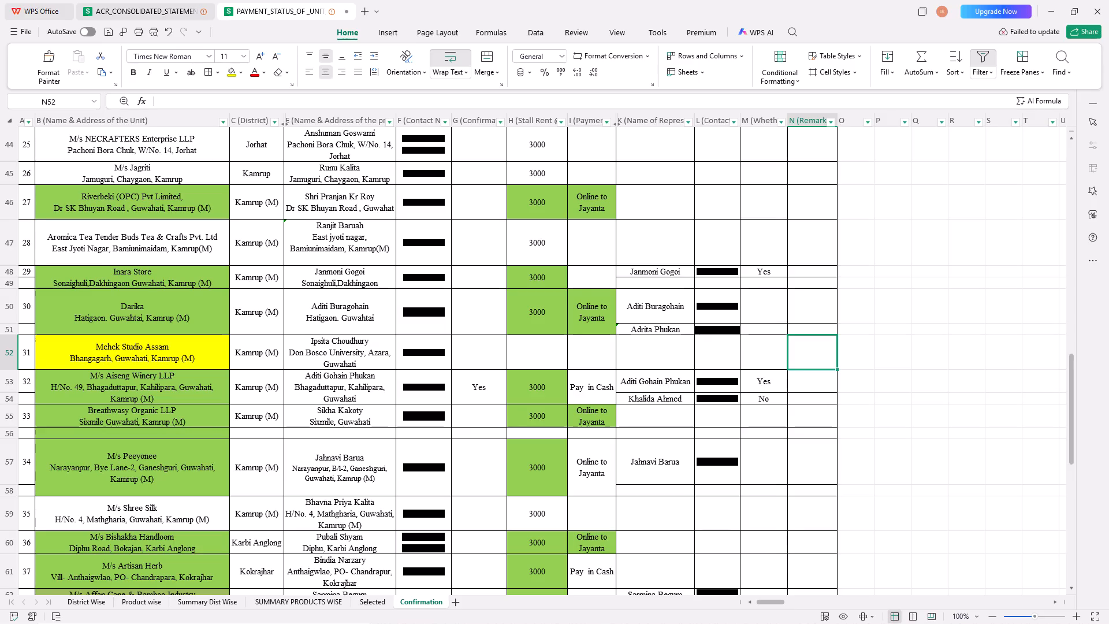
{"action": "type", "text": "Withdraw Application"}
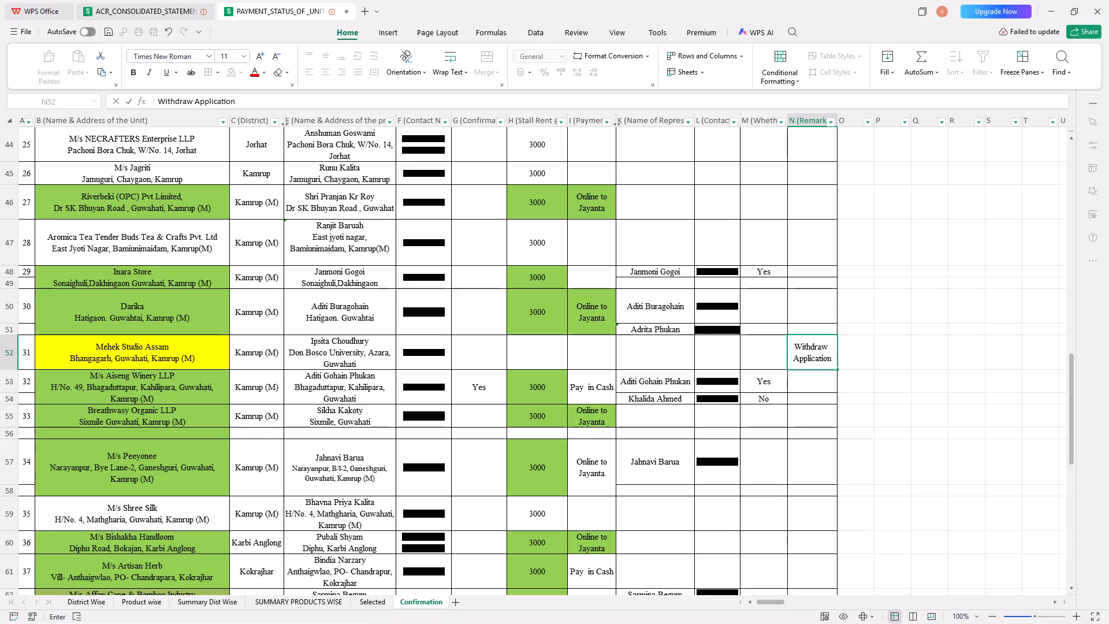
{"action": "double_click", "coordinate": [775, 406]}
{"action": "left_click", "coordinate": [674, 354]}
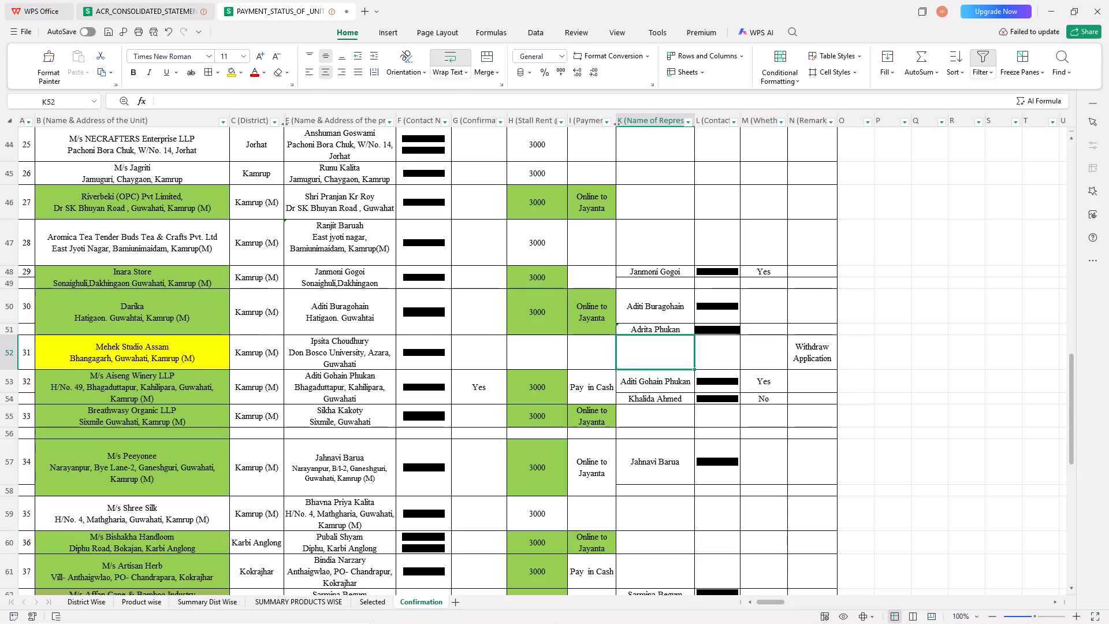
{"action": "left_click", "coordinate": [188, 359]}
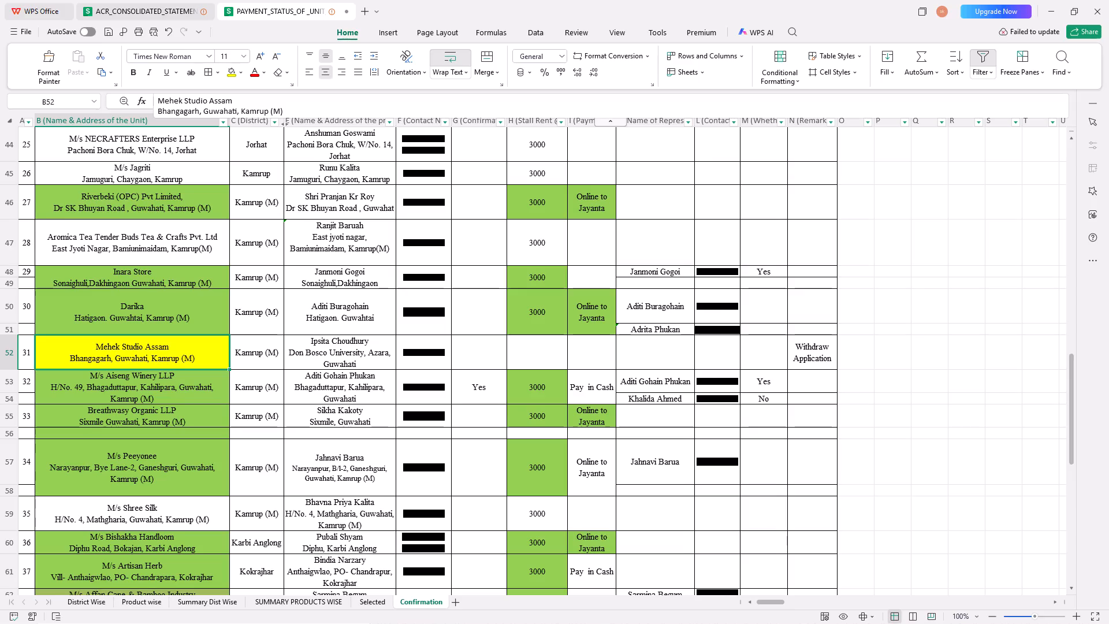
Review the payment status and remarks entries across the whole unit list, from the Baksa units through the Tinsukia unit.
{"action": "scroll", "coordinate": [233, 515], "scroll_direction": "down", "scroll_amount": 4}
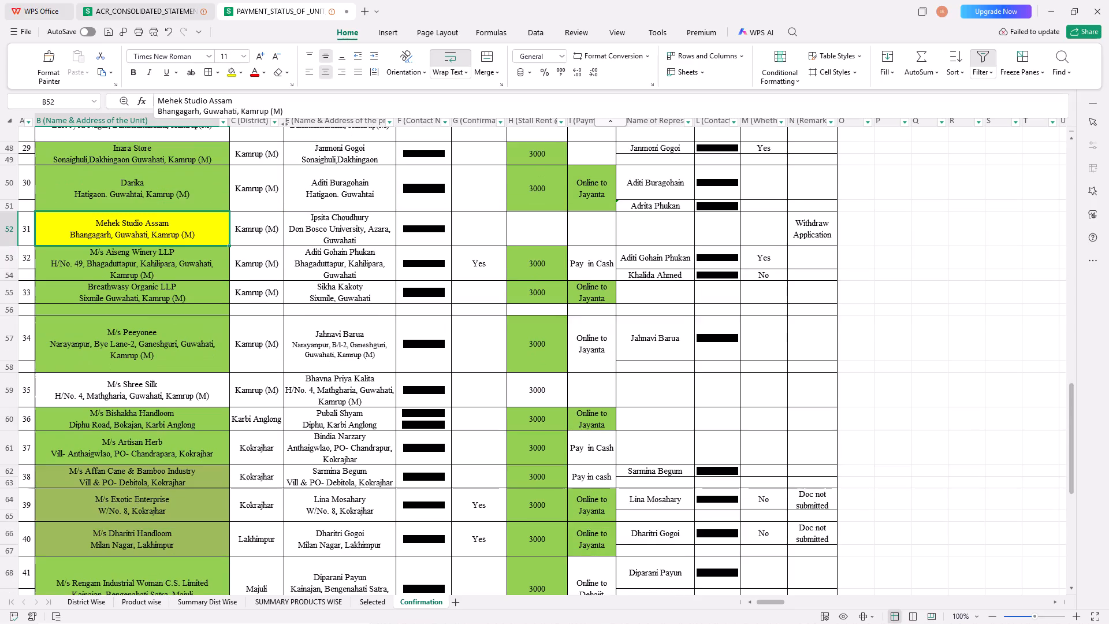
{"action": "scroll", "coordinate": [232, 515], "scroll_direction": "down", "scroll_amount": 17}
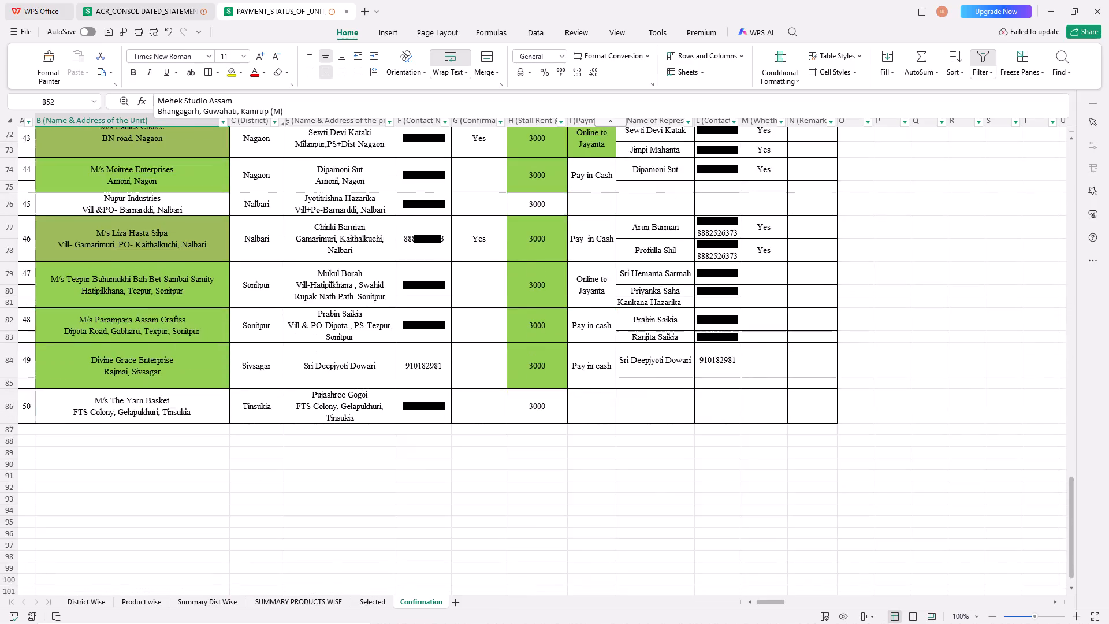
{"action": "scroll", "coordinate": [232, 515], "scroll_direction": "up", "scroll_amount": 7}
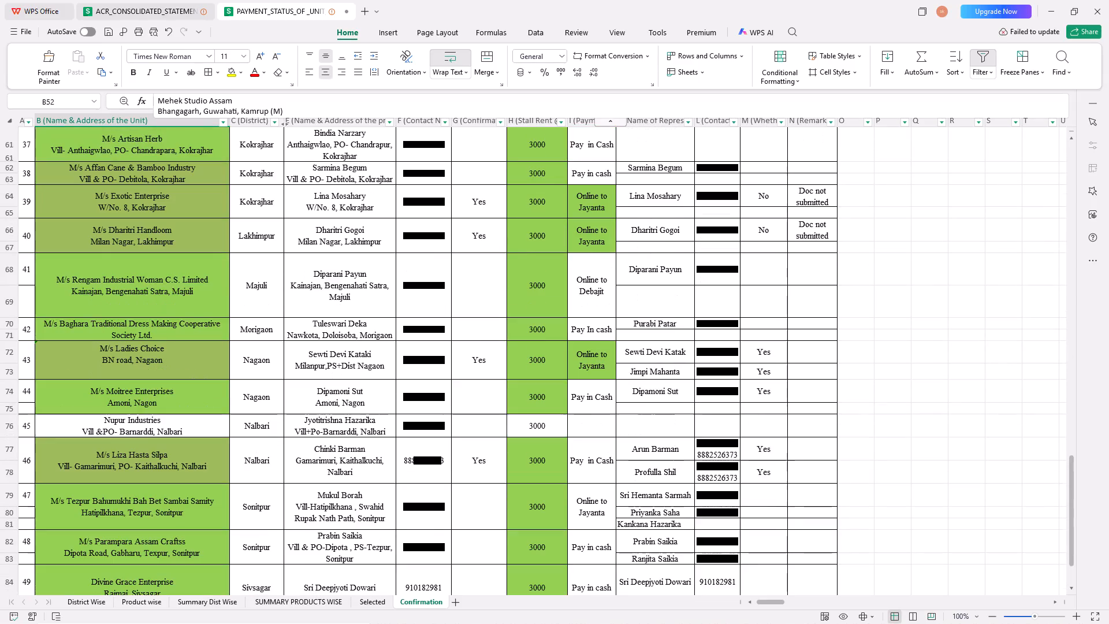
{"action": "scroll", "coordinate": [230, 512], "scroll_direction": "up", "scroll_amount": 16}
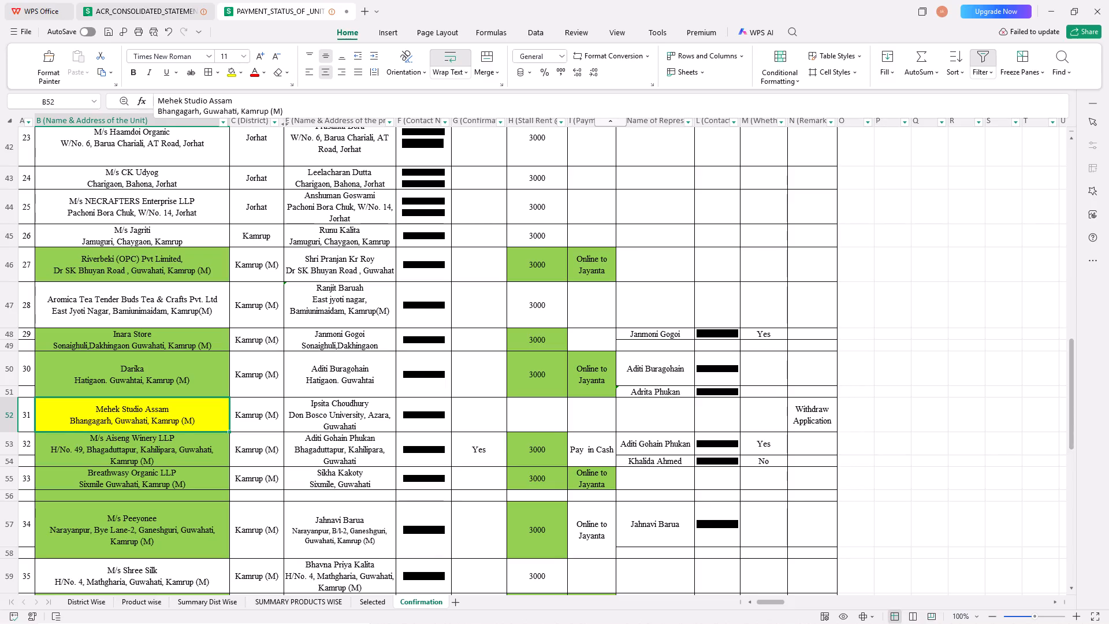
{"action": "scroll", "coordinate": [297, 442], "scroll_direction": "up", "scroll_amount": 16}
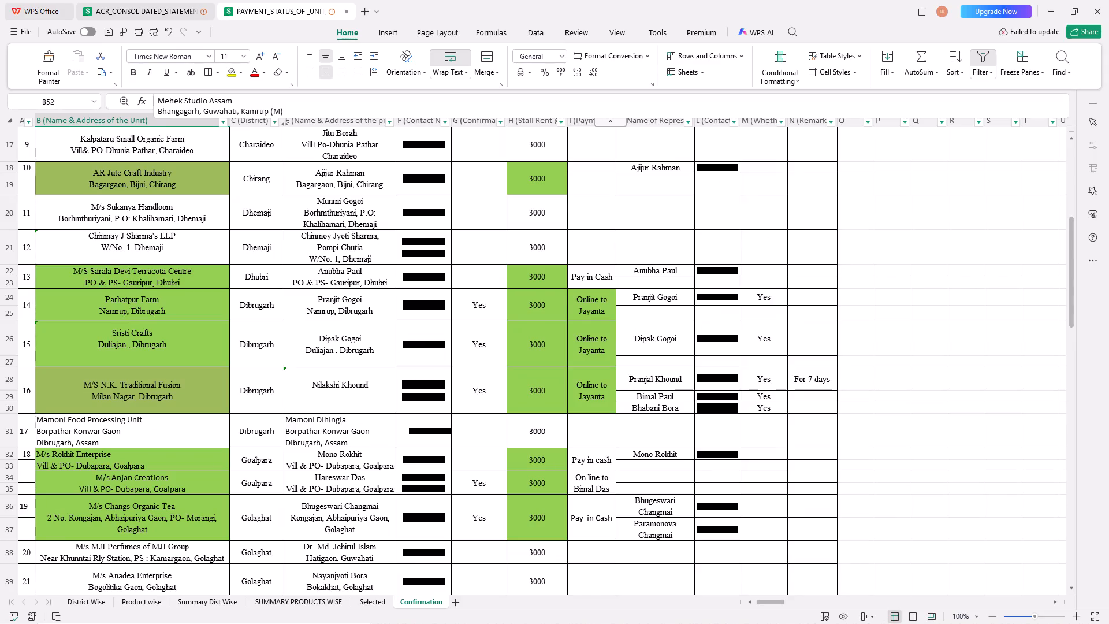
{"action": "scroll", "coordinate": [315, 415], "scroll_direction": "up", "scroll_amount": 12}
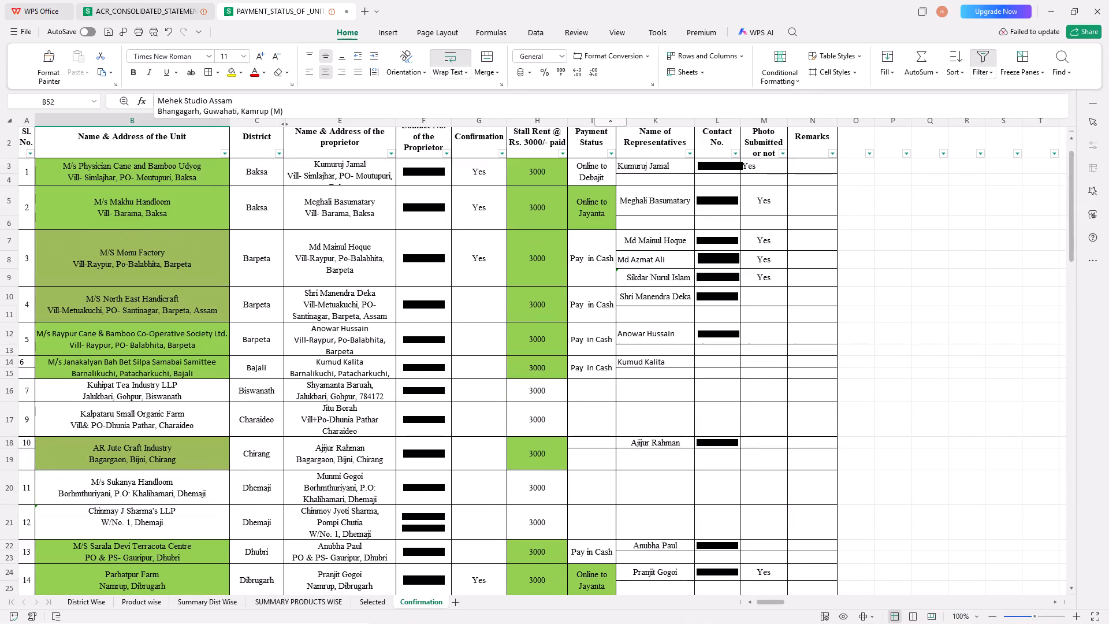
{"action": "scroll", "coordinate": [232, 507], "scroll_direction": "down", "scroll_amount": 2}
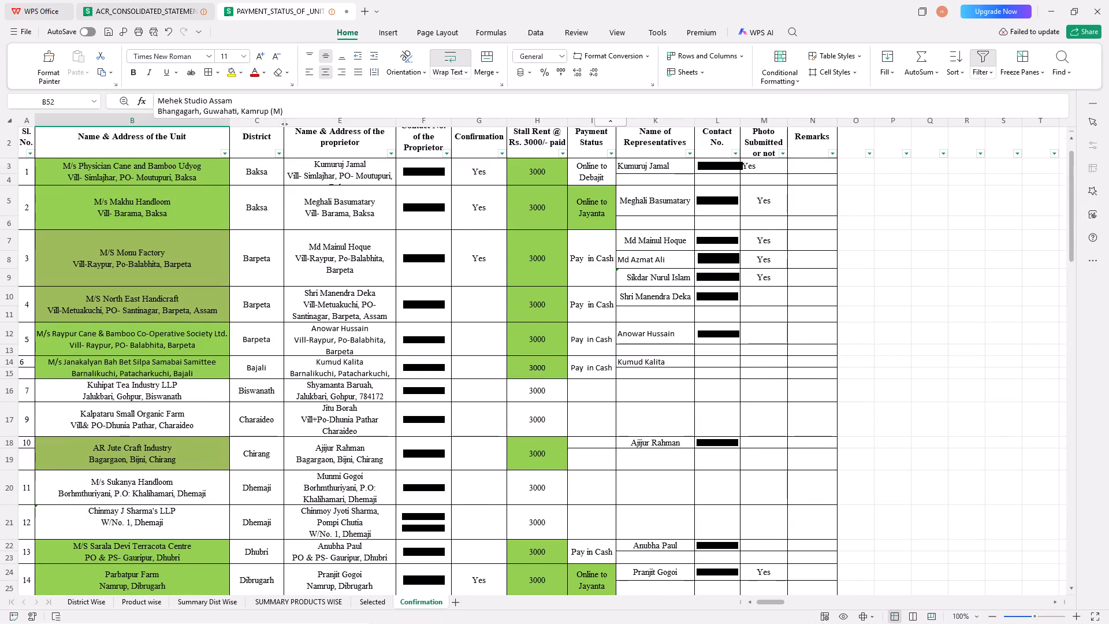
{"action": "scroll", "coordinate": [233, 508], "scroll_direction": "down", "scroll_amount": 9}
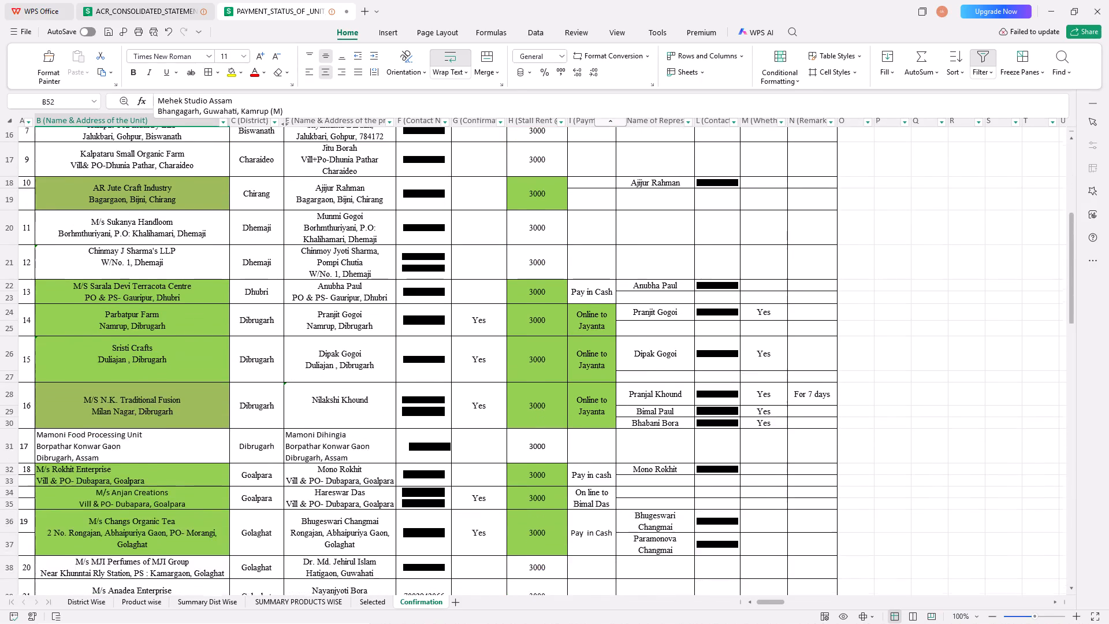
{"action": "scroll", "coordinate": [244, 528], "scroll_direction": "down", "scroll_amount": 8}
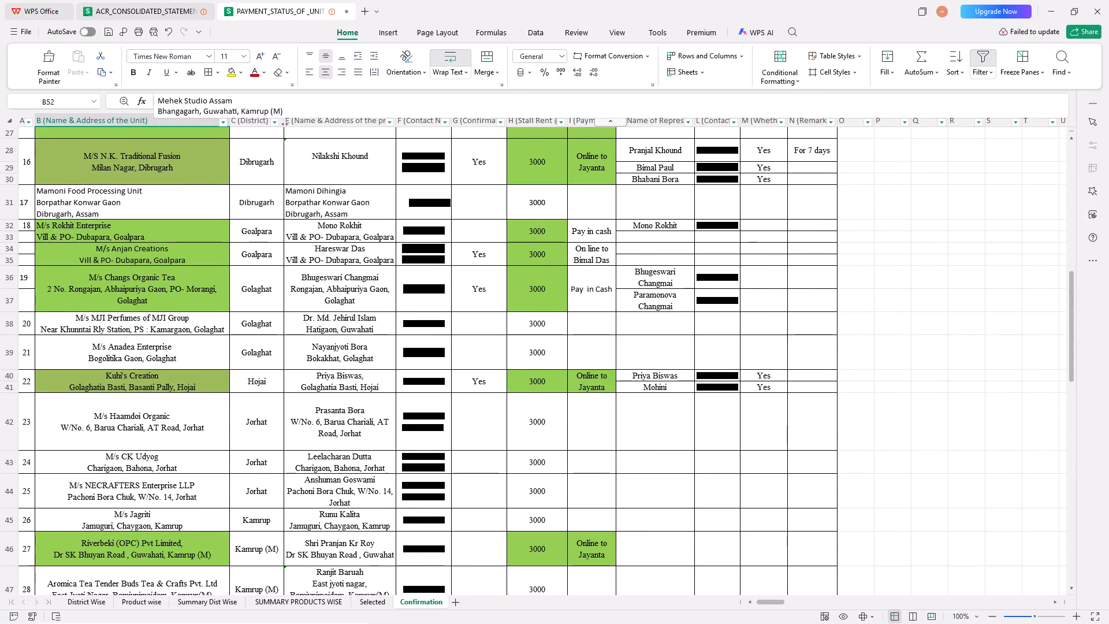
{"action": "scroll", "coordinate": [251, 538], "scroll_direction": "down", "scroll_amount": 14}
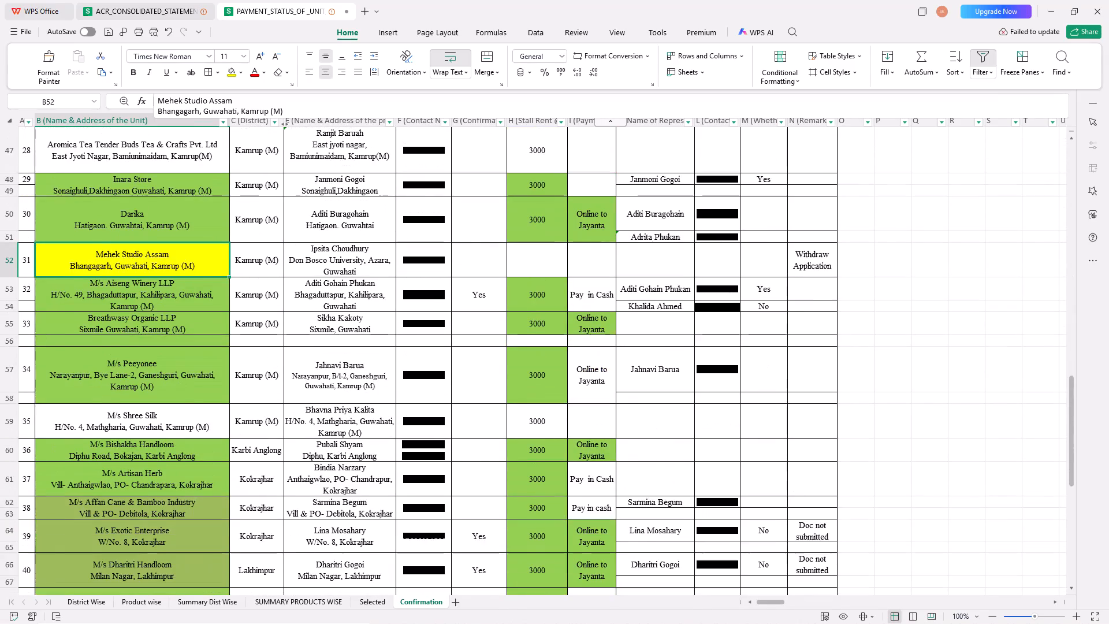
{"action": "scroll", "coordinate": [250, 543], "scroll_direction": "down", "scroll_amount": 2}
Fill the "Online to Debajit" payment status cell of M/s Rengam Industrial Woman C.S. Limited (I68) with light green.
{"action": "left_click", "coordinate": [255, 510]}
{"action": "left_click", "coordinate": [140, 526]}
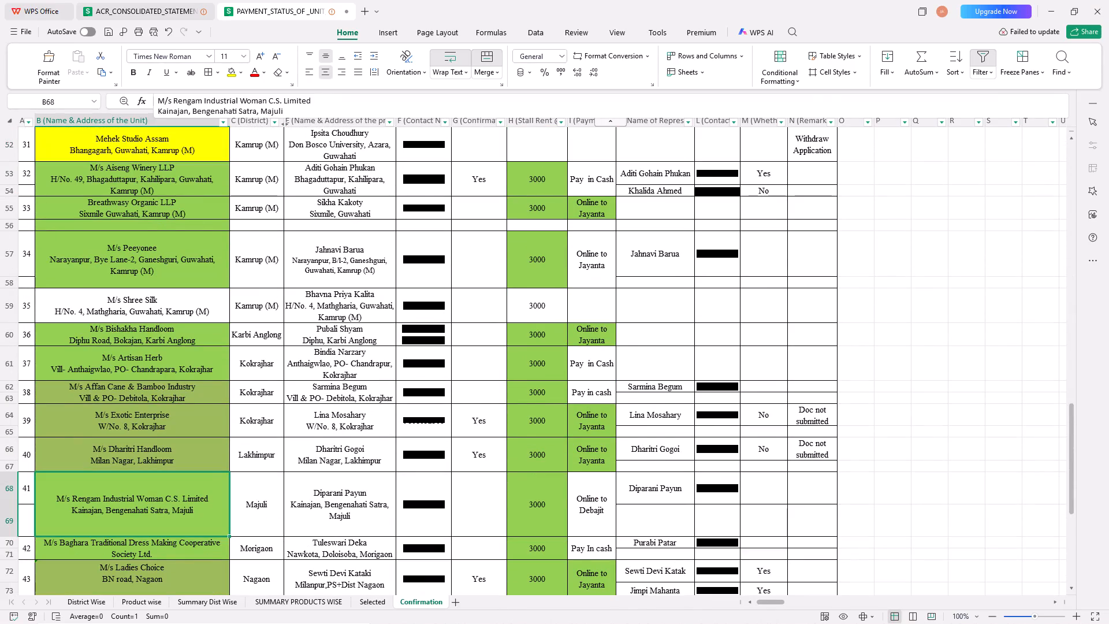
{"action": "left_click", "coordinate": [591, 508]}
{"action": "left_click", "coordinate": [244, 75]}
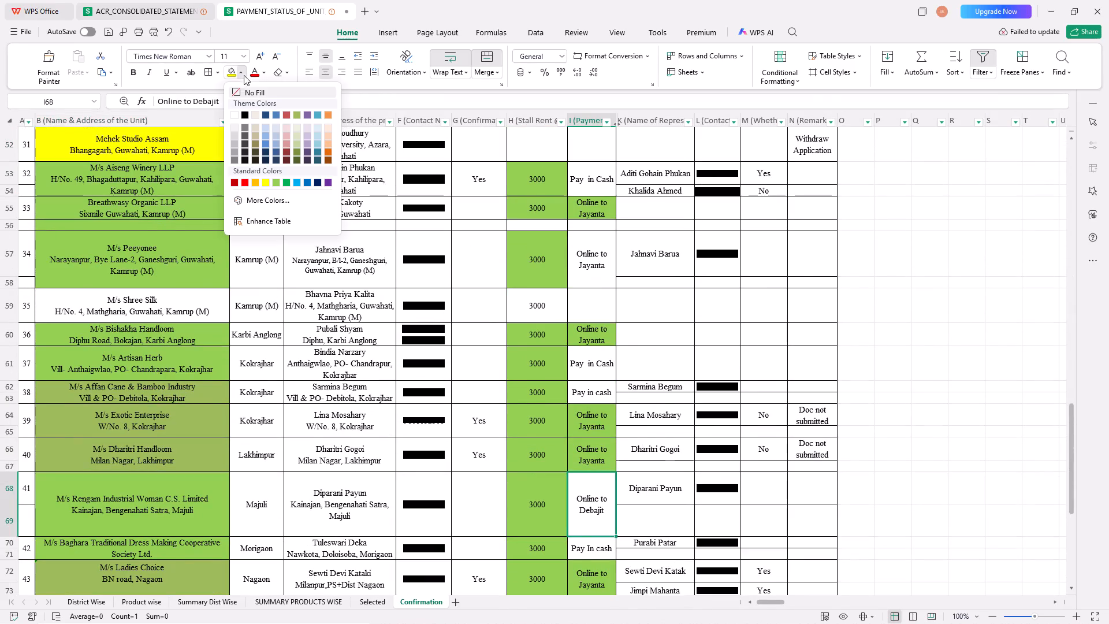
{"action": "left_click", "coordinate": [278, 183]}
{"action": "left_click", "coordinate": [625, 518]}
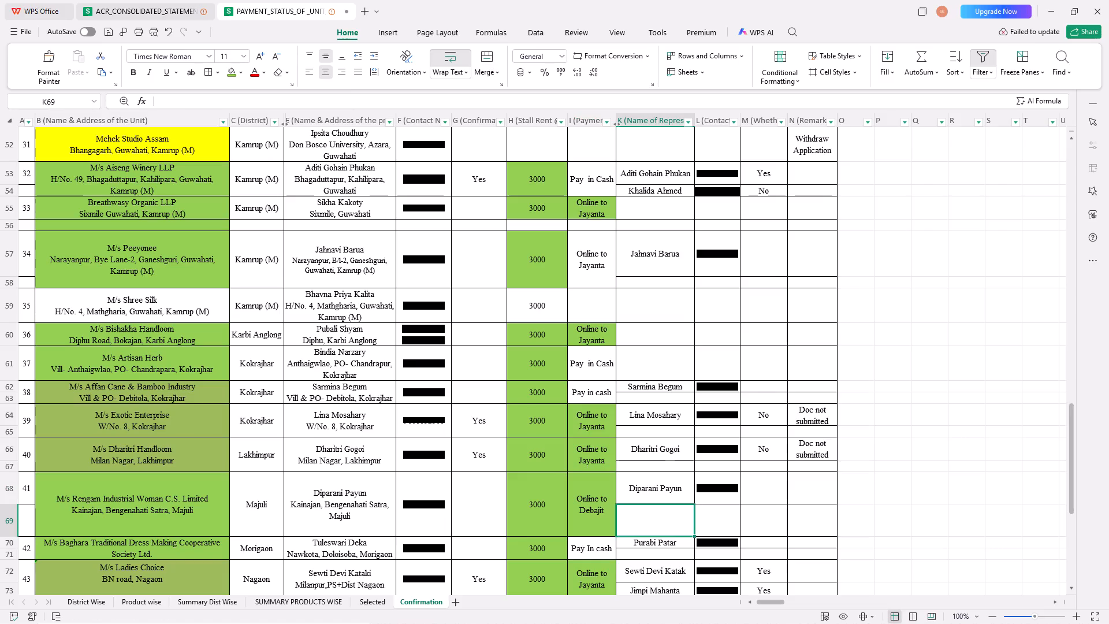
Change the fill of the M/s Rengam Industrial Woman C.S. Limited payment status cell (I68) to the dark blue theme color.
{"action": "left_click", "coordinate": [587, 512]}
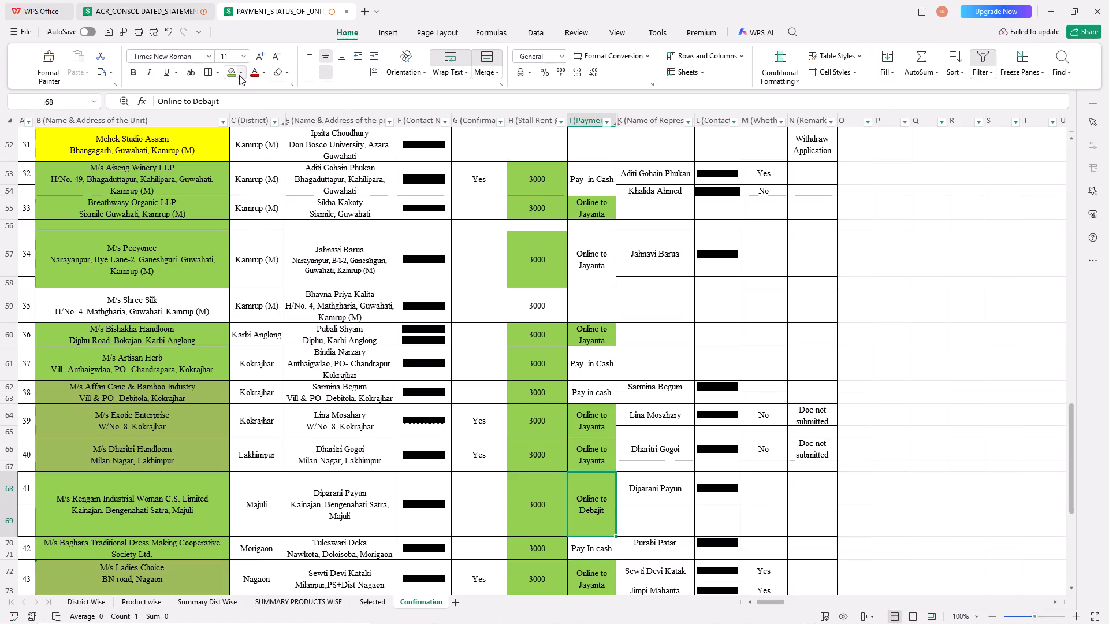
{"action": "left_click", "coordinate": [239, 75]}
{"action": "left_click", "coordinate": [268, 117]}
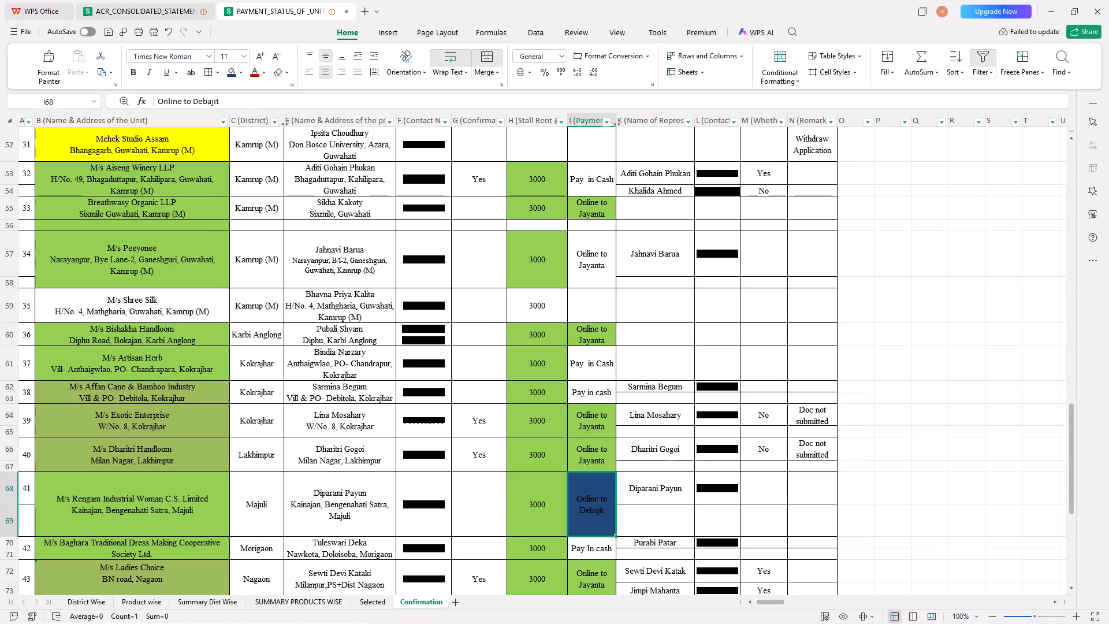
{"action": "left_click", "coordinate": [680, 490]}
Fill the M/s Rengam Industrial Woman C.S. Limited payment status cell (I68) with the lighter, medium blue theme color.
{"action": "left_click", "coordinate": [591, 504]}
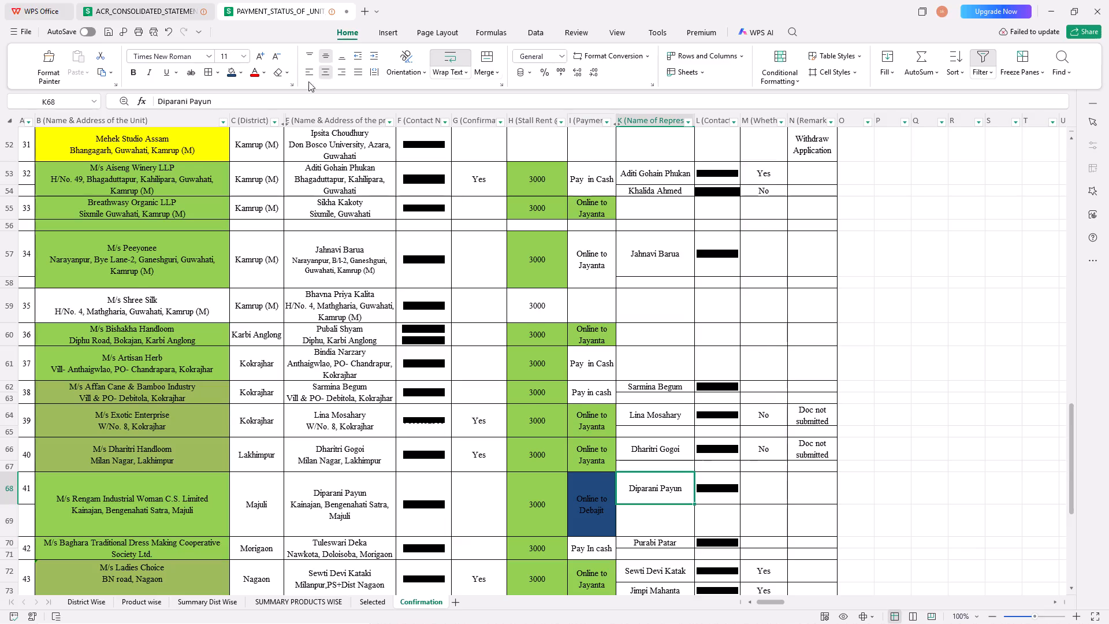
{"action": "left_click", "coordinate": [241, 73]}
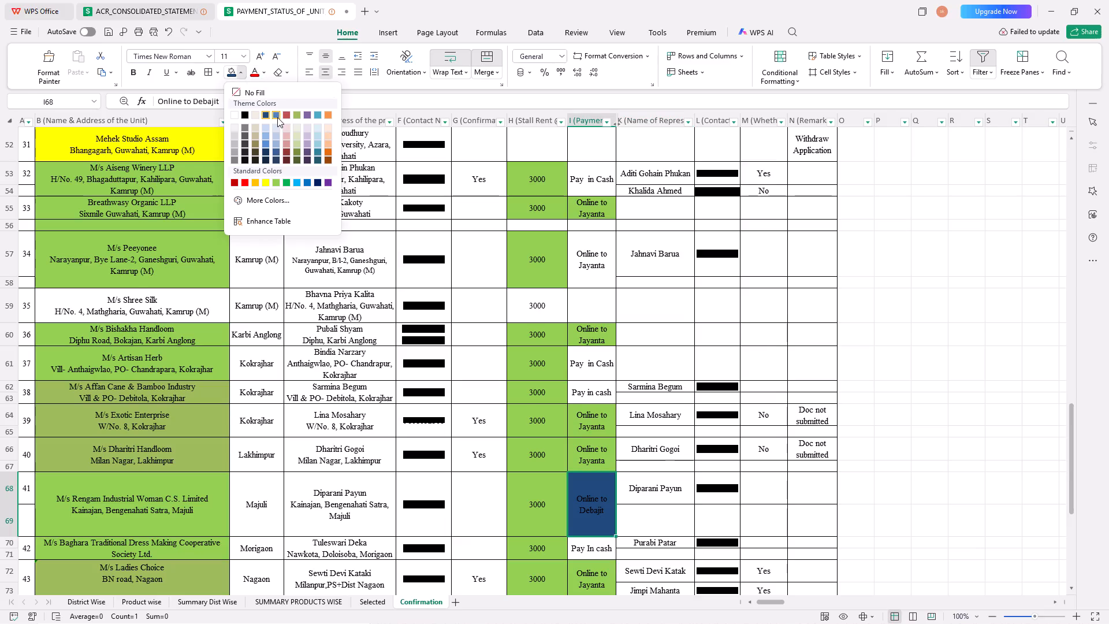
{"action": "left_click", "coordinate": [277, 117]}
{"action": "left_click", "coordinate": [687, 511]}
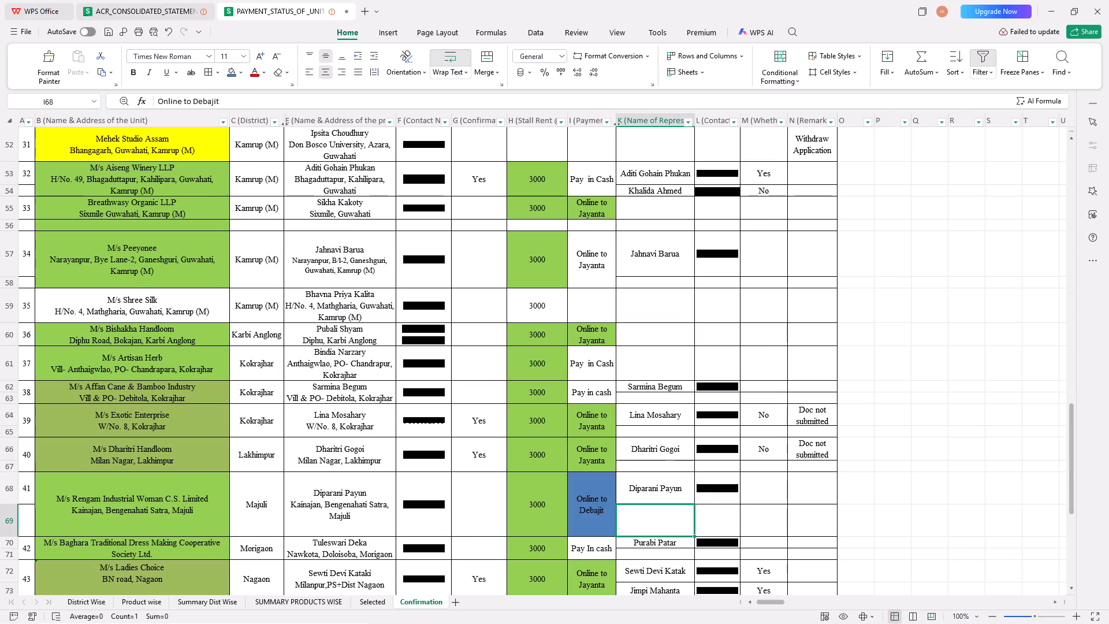
Look through the payment status column down to the Tinsukia unit and back up to Baksa for other online payments to Debajit.
{"action": "scroll", "coordinate": [586, 500], "scroll_direction": "down", "scroll_amount": 3}
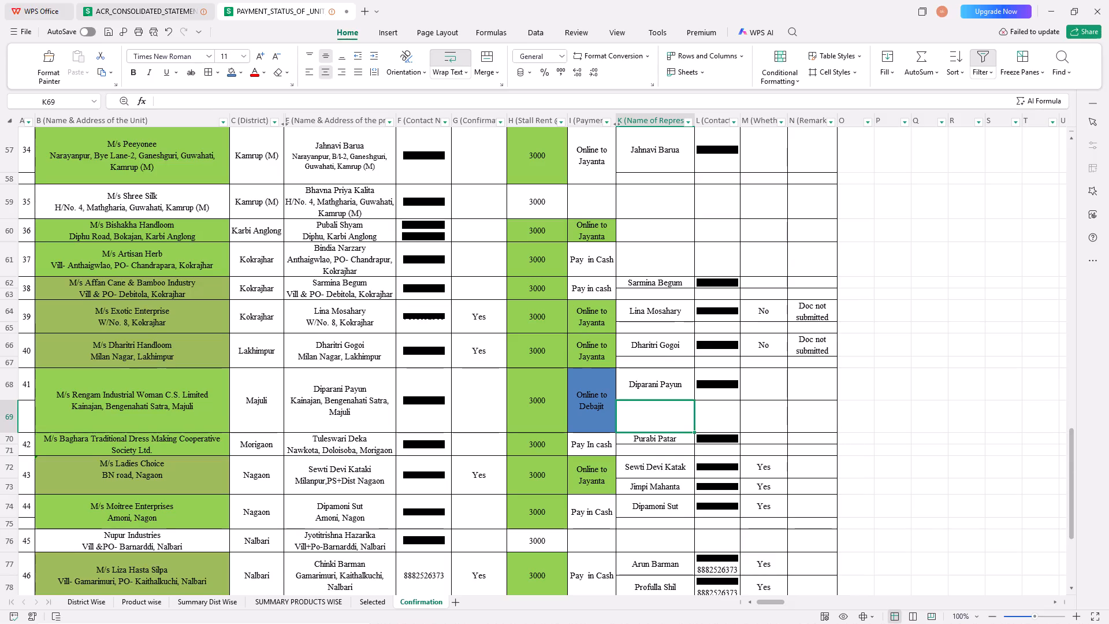
{"action": "scroll", "coordinate": [639, 523], "scroll_direction": "down", "scroll_amount": 1}
{"action": "scroll", "coordinate": [626, 572], "scroll_direction": "down", "scroll_amount": 1}
{"action": "scroll", "coordinate": [631, 455], "scroll_direction": "down", "scroll_amount": 3}
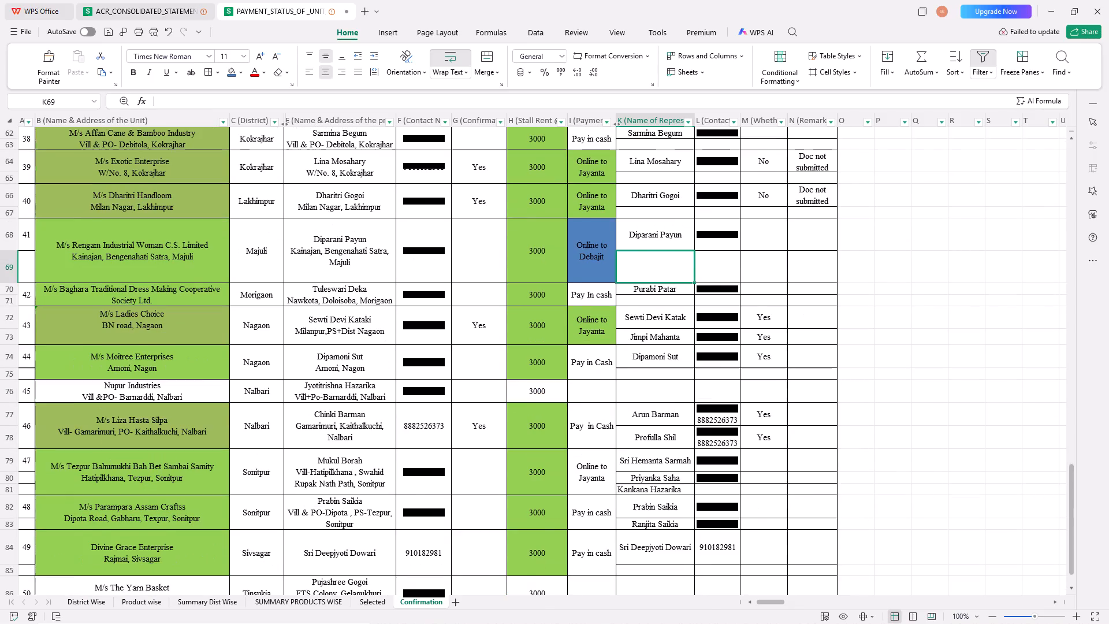
{"action": "scroll", "coordinate": [631, 455], "scroll_direction": "down", "scroll_amount": 5}
{"action": "scroll", "coordinate": [631, 455], "scroll_direction": "up", "scroll_amount": 5}
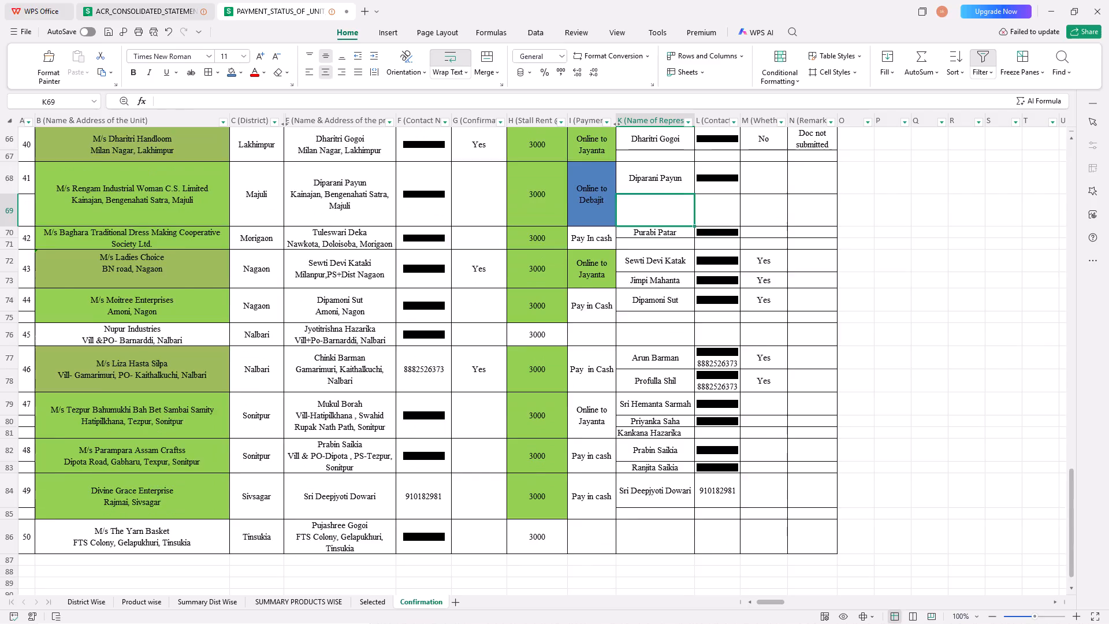
{"action": "scroll", "coordinate": [631, 455], "scroll_direction": "up", "scroll_amount": 17}
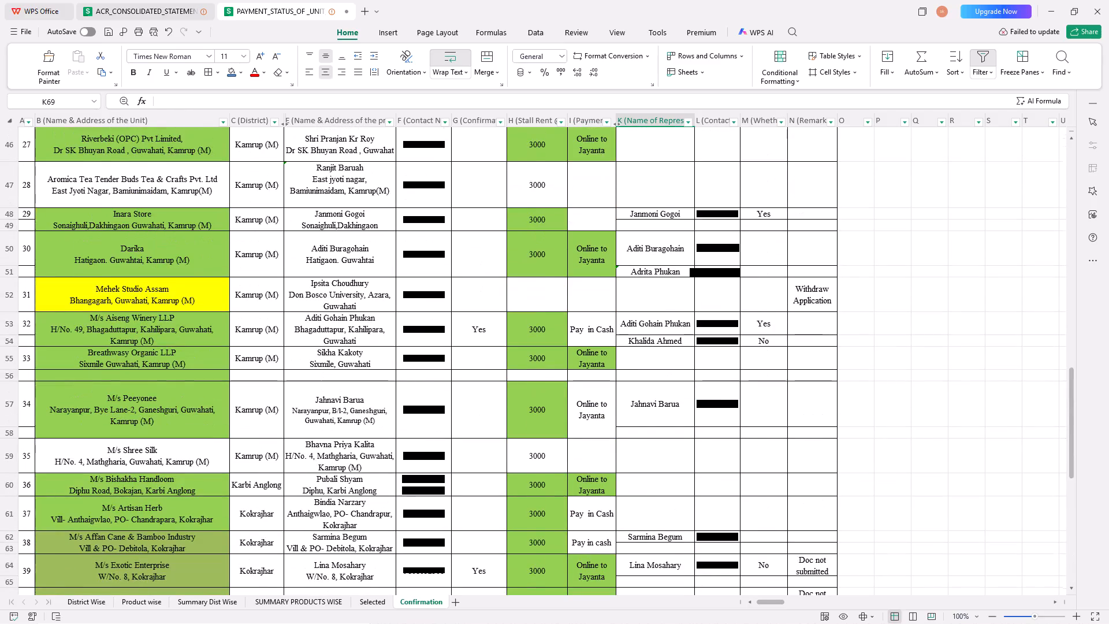
{"action": "scroll", "coordinate": [632, 455], "scroll_direction": "up", "scroll_amount": 13}
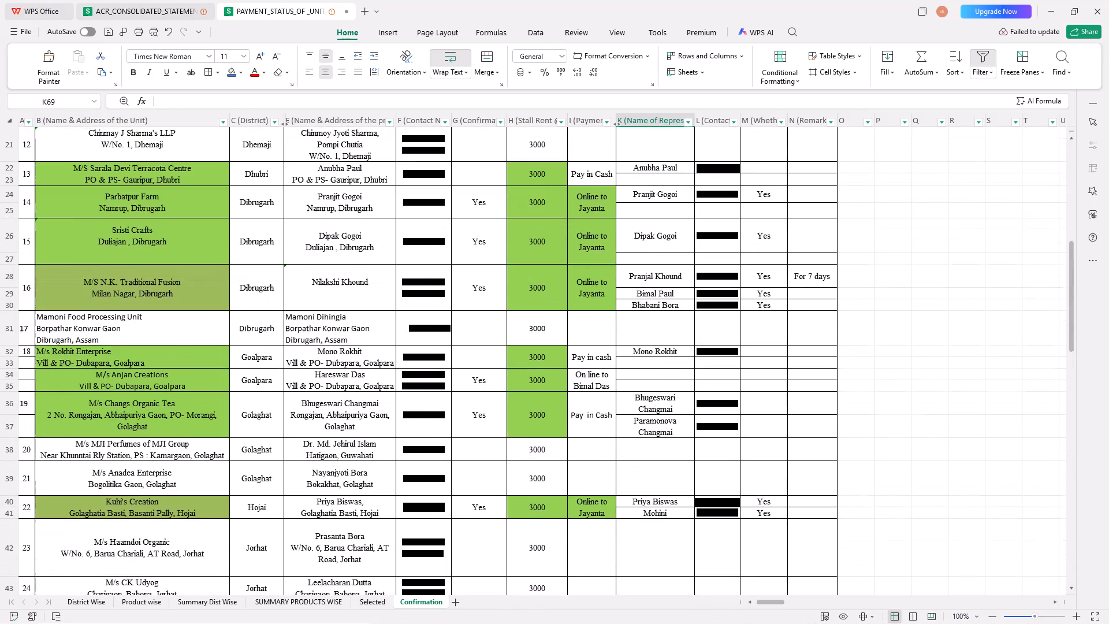
{"action": "scroll", "coordinate": [632, 455], "scroll_direction": "up", "scroll_amount": 17}
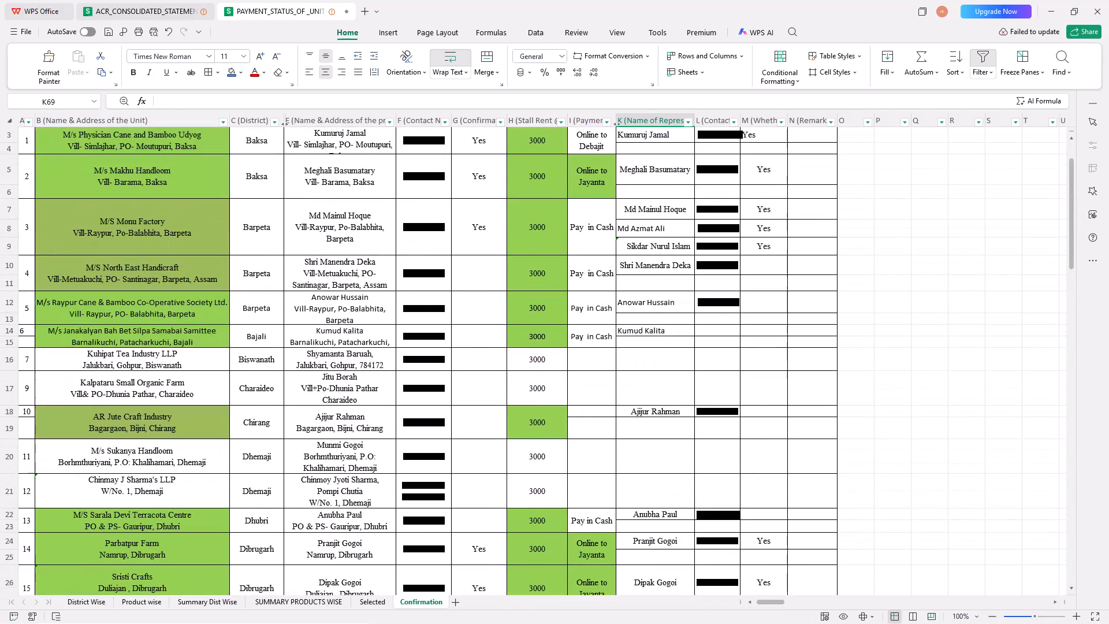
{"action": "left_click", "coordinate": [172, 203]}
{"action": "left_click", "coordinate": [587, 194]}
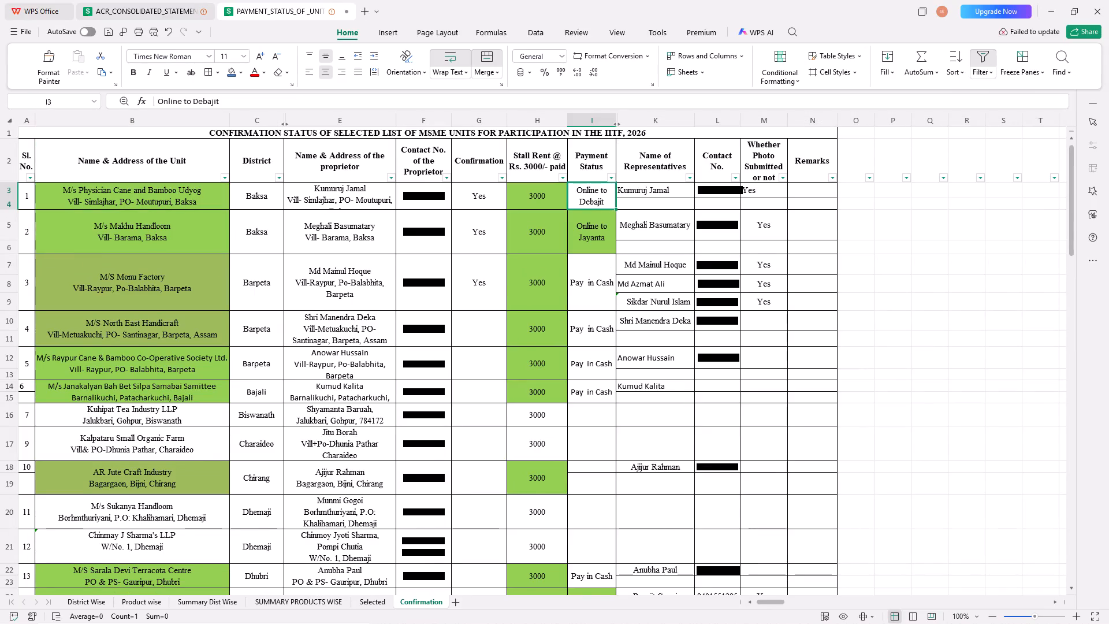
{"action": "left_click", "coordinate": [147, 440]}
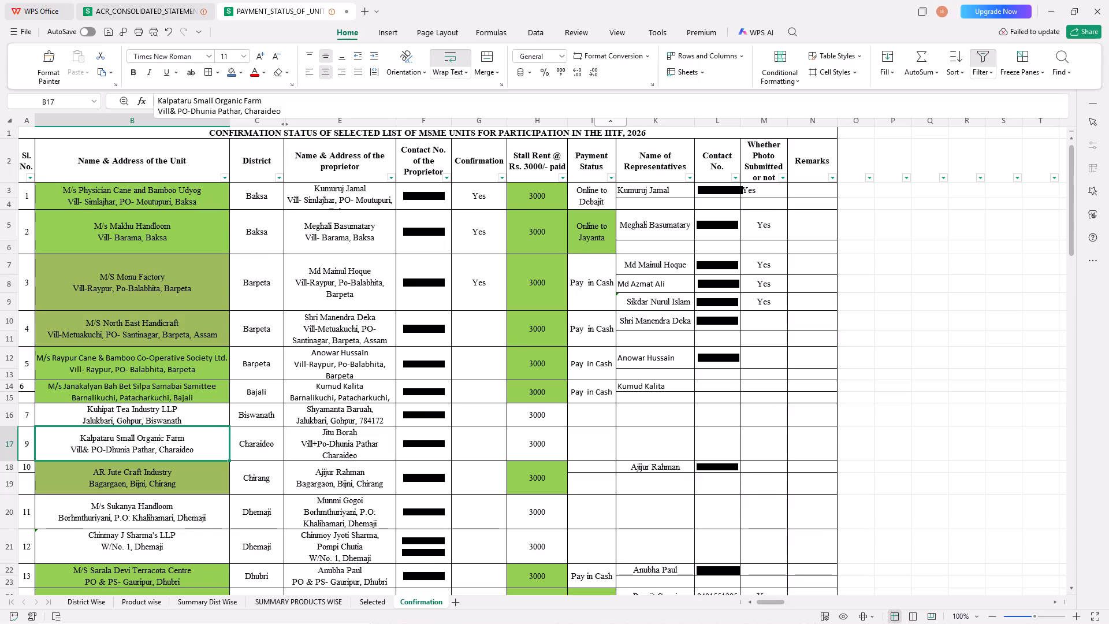
Search the confirmation sheet for "C.K", then clear the search text and close the search.
{"action": "key", "text": "ctrl+f"}
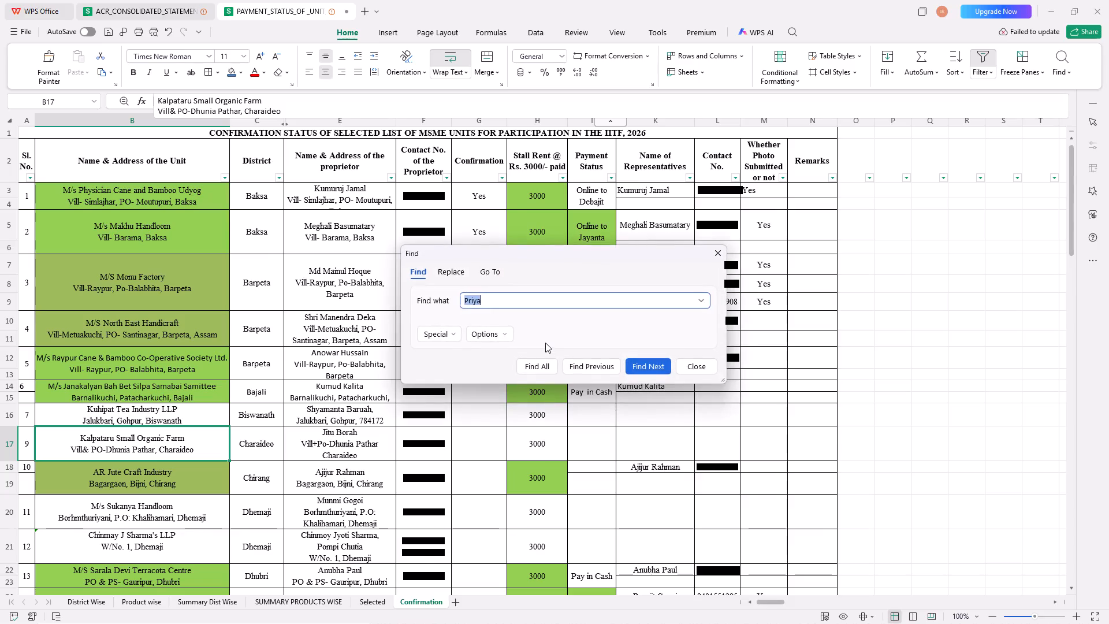
{"action": "key", "text": "BackSpace"}
{"action": "type", "text": "C.K"}
{"action": "left_click", "coordinate": [643, 363]}
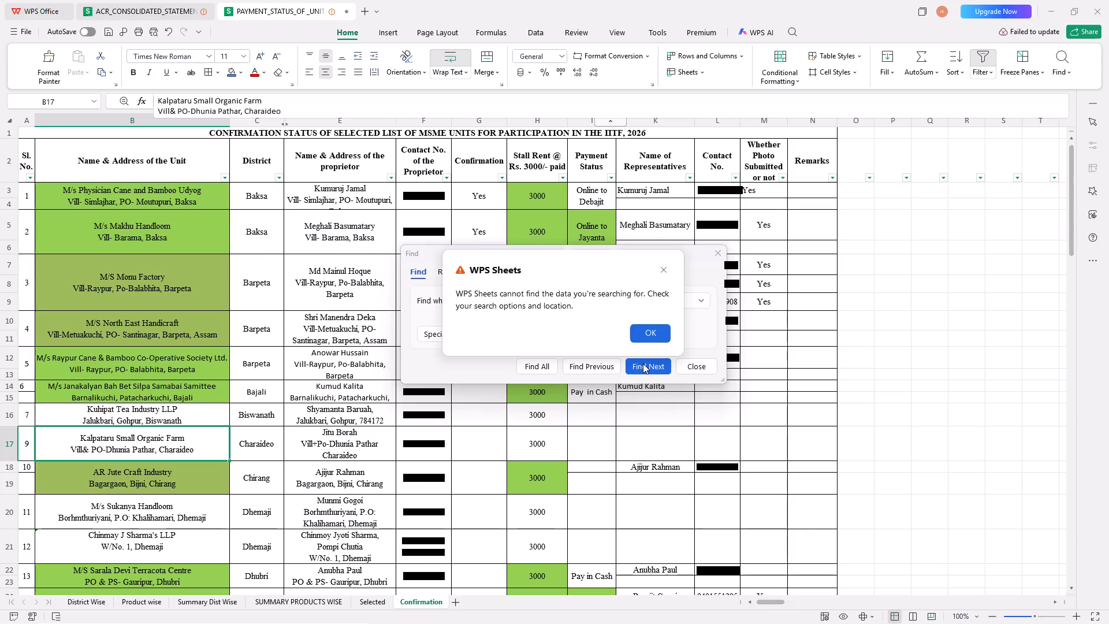
{"action": "triple_click", "coordinate": [643, 363]}
{"action": "double_click", "coordinate": [643, 363]}
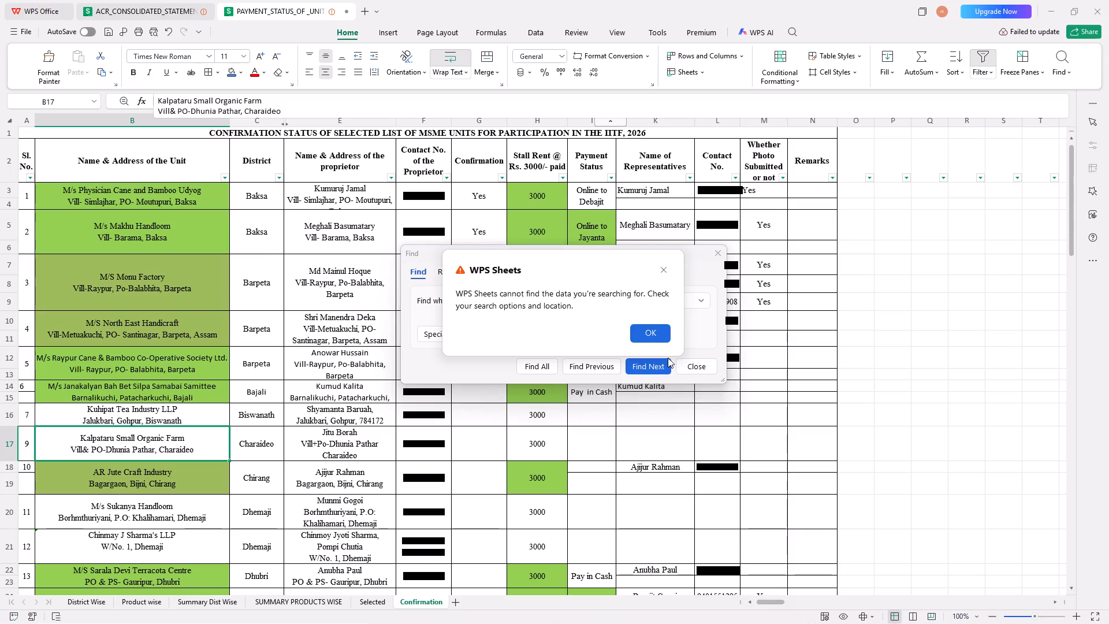
{"action": "left_click", "coordinate": [644, 325]}
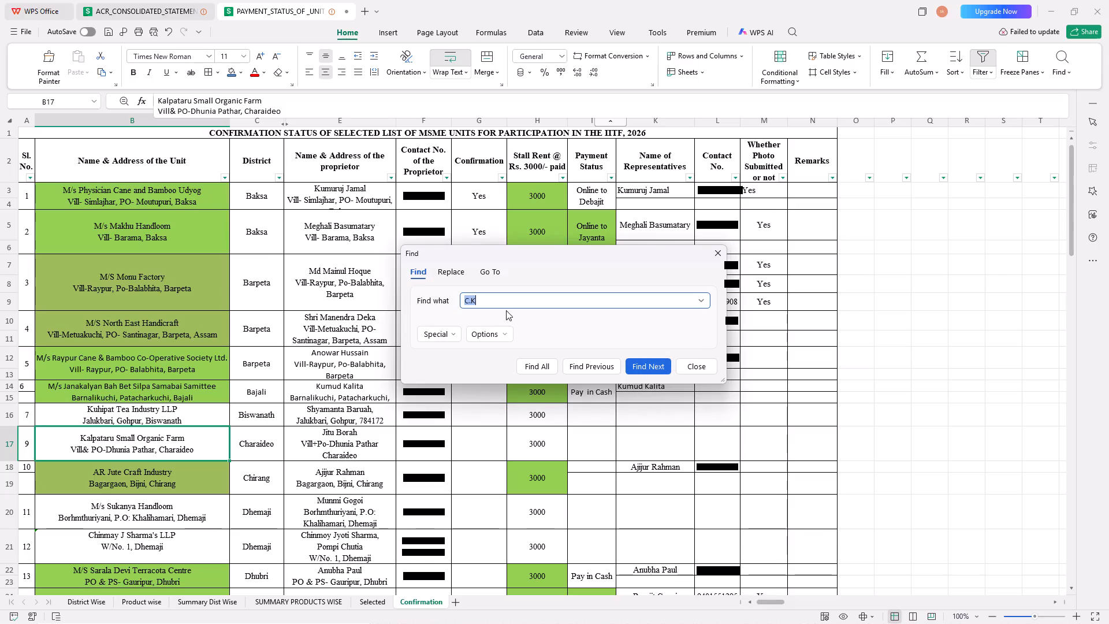
{"action": "left_click", "coordinate": [496, 303]}
{"action": "key", "text": "shift+greater"}
{"action": "key", "text": "BackSpace"}
{"action": "key", "text": "BackSpace"}
{"action": "key", "text": "BackSpace"}
{"action": "key", "text": "BackSpace"}
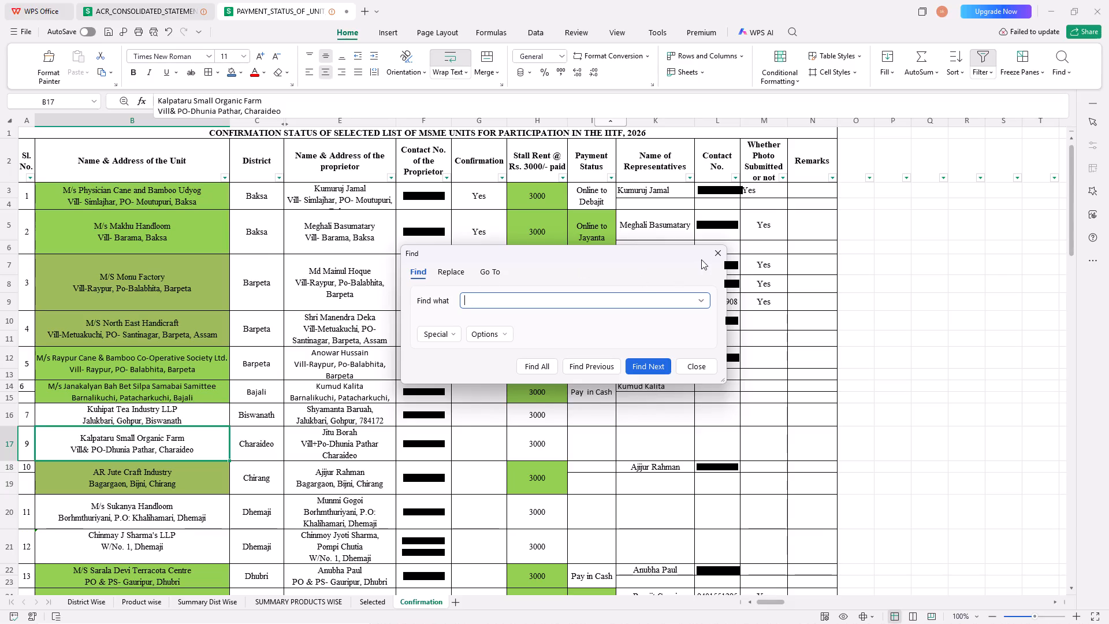
{"action": "left_click", "coordinate": [717, 255]}
Fill the M/s CK Udyog unit name cell (B43) in the Jorhat rows with light green.
{"action": "scroll", "coordinate": [347, 381], "scroll_direction": "down", "scroll_amount": 4}
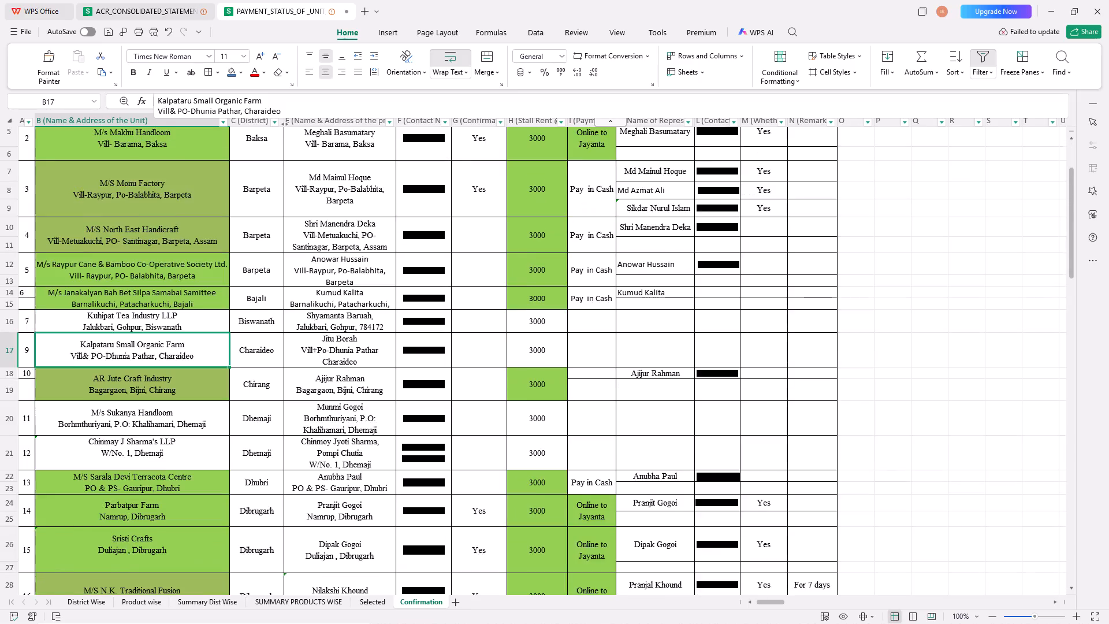
{"action": "scroll", "coordinate": [345, 383], "scroll_direction": "down", "scroll_amount": 10}
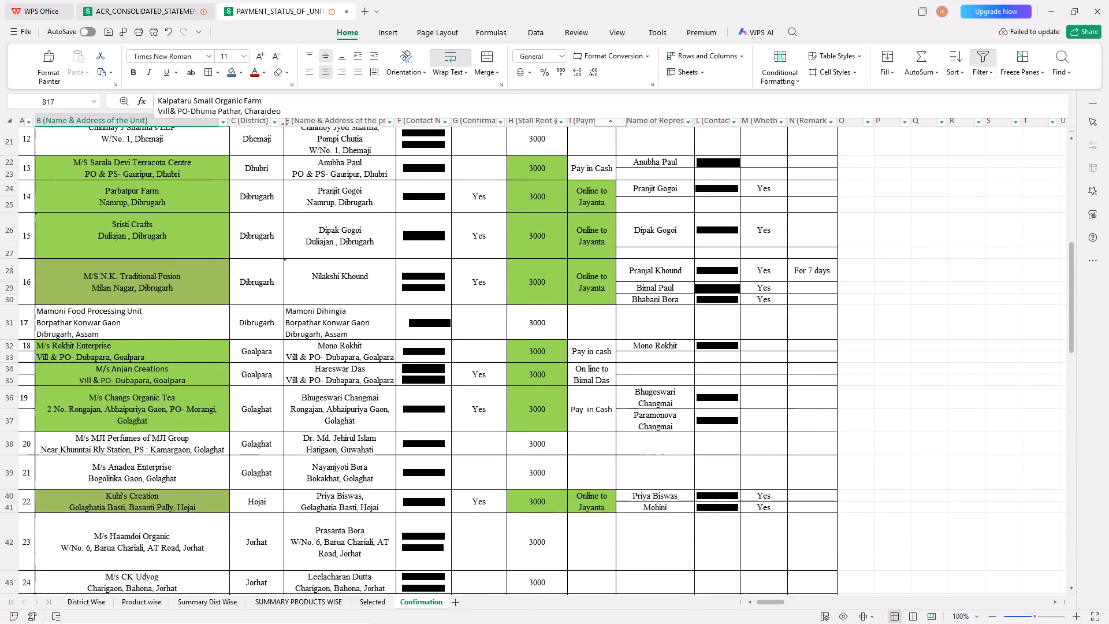
{"action": "scroll", "coordinate": [322, 400], "scroll_direction": "down", "scroll_amount": 2}
{"action": "left_click", "coordinate": [156, 518]}
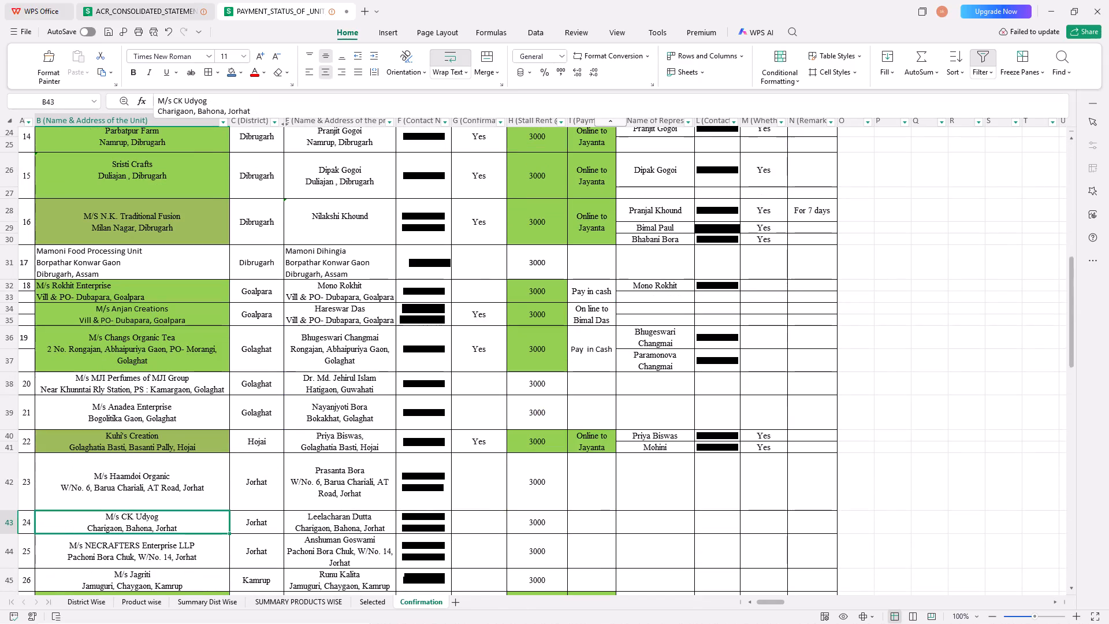
{"action": "left_click", "coordinate": [262, 530]}
{"action": "left_click", "coordinate": [311, 526]}
{"action": "left_click", "coordinate": [273, 523]}
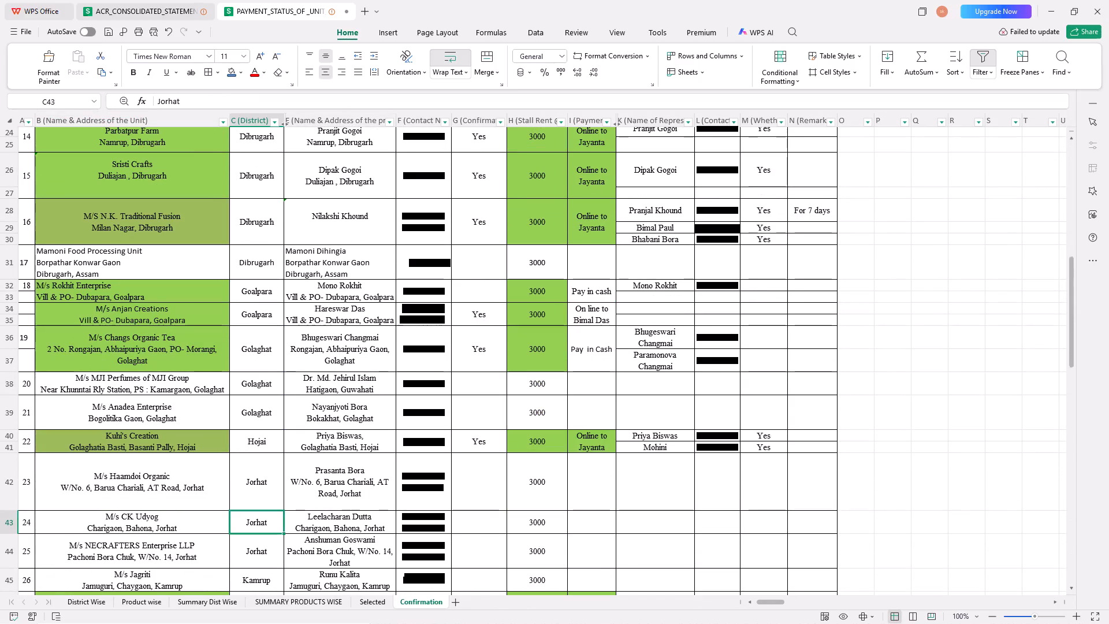
{"action": "left_click", "coordinate": [355, 530]}
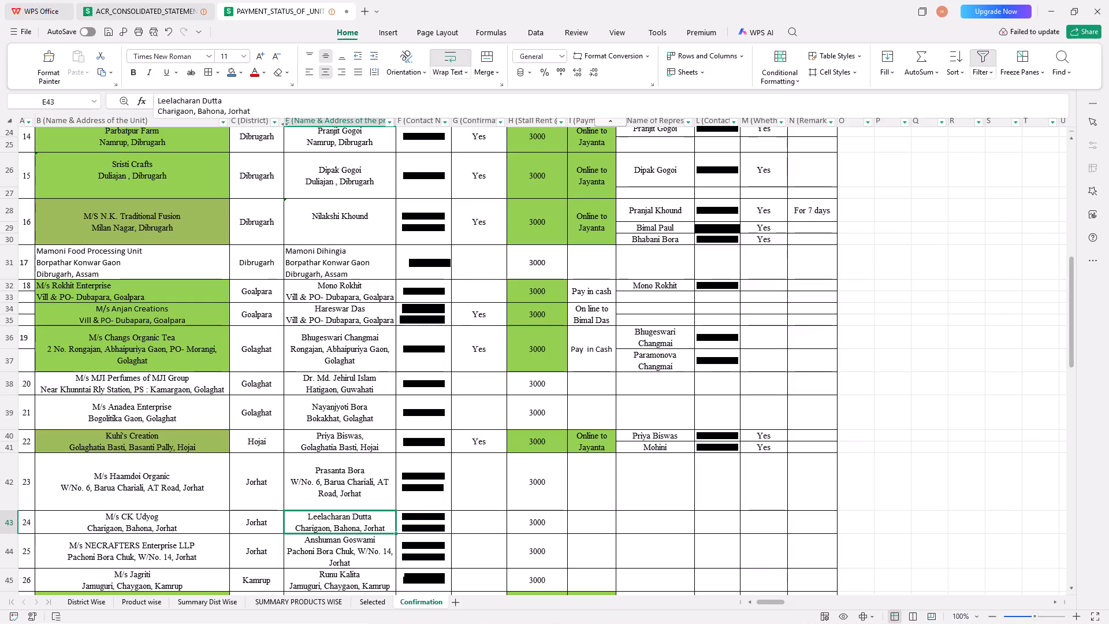
{"action": "left_click", "coordinate": [155, 514]}
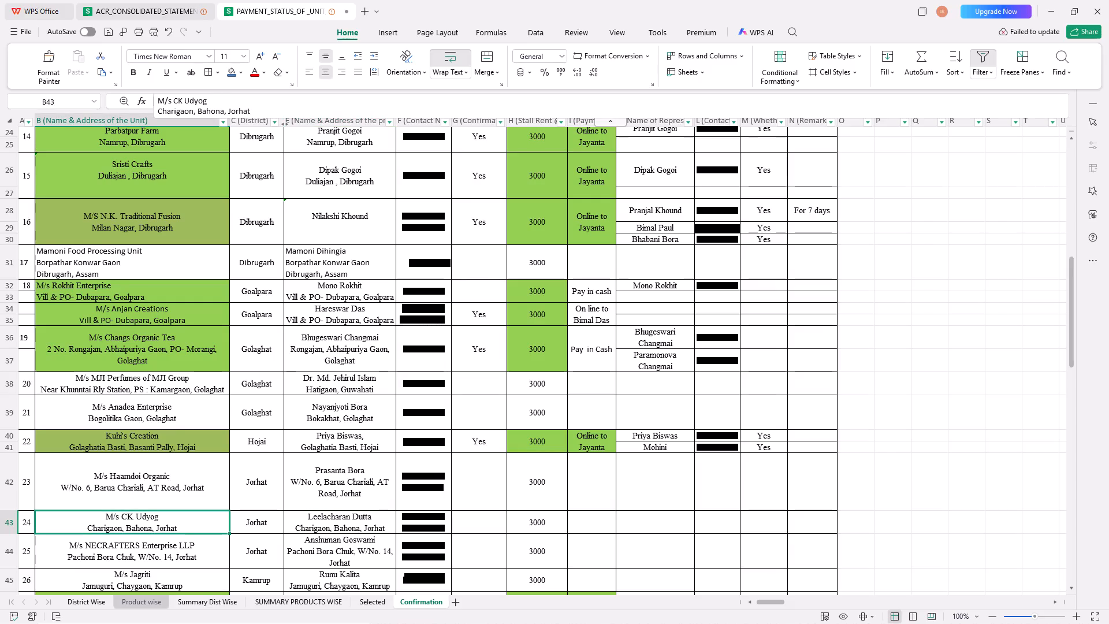
{"action": "left_click", "coordinate": [241, 73]}
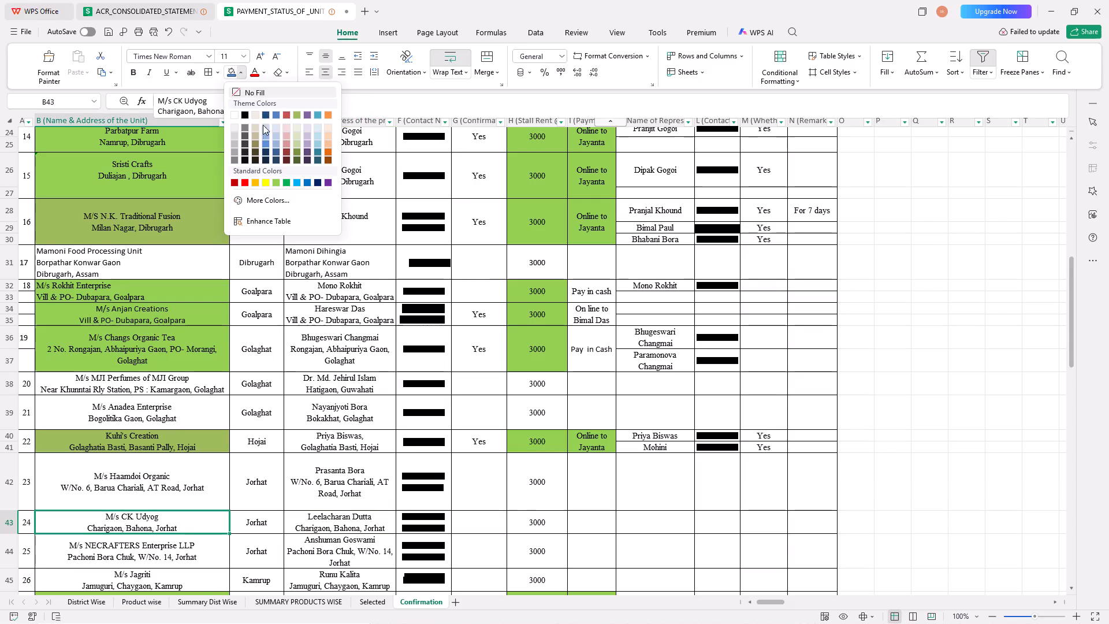
{"action": "left_click", "coordinate": [278, 182]}
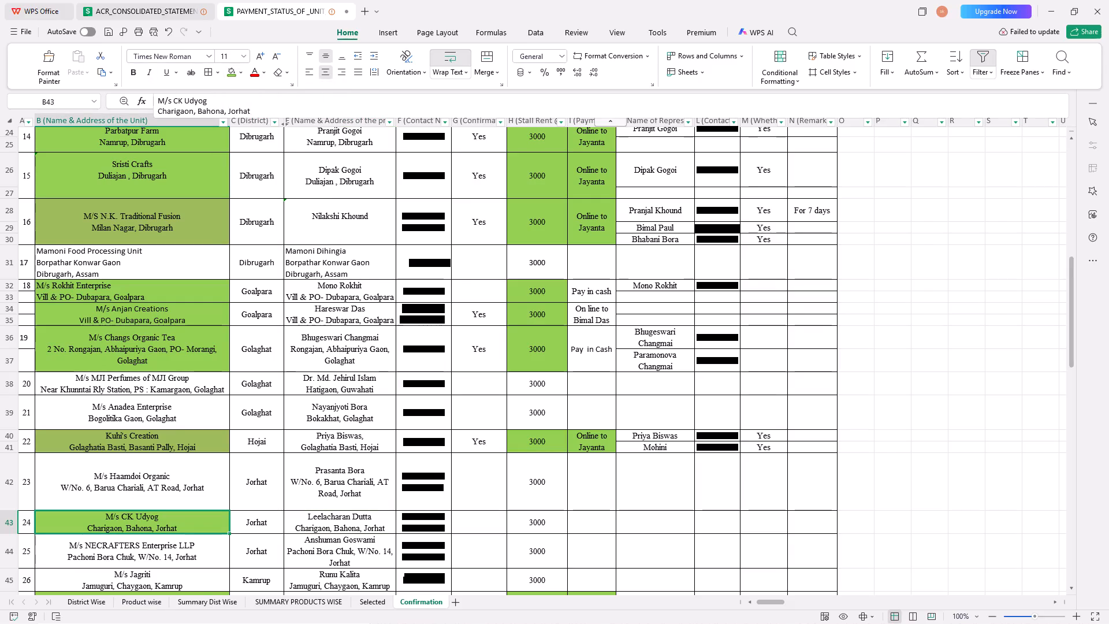
Enter "Online to Jayanta" as the payment status of M/s CK Udyog (I43).
{"action": "left_click", "coordinate": [251, 522]}
{"action": "left_click", "coordinate": [370, 517]}
{"action": "left_click", "coordinate": [591, 522]}
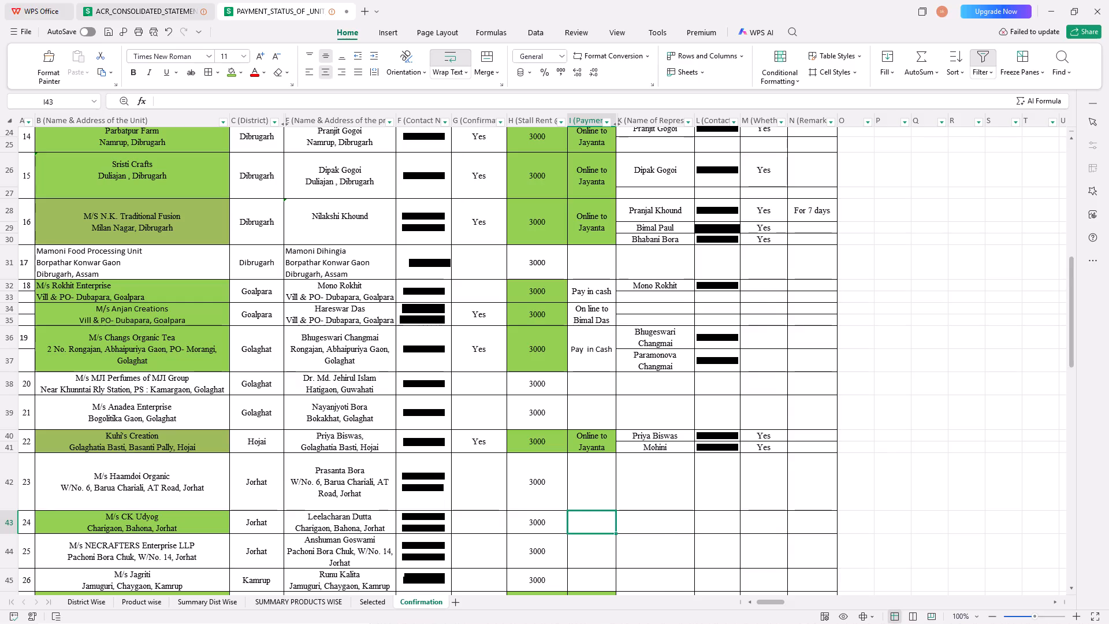
{"action": "type", "text": "On"}
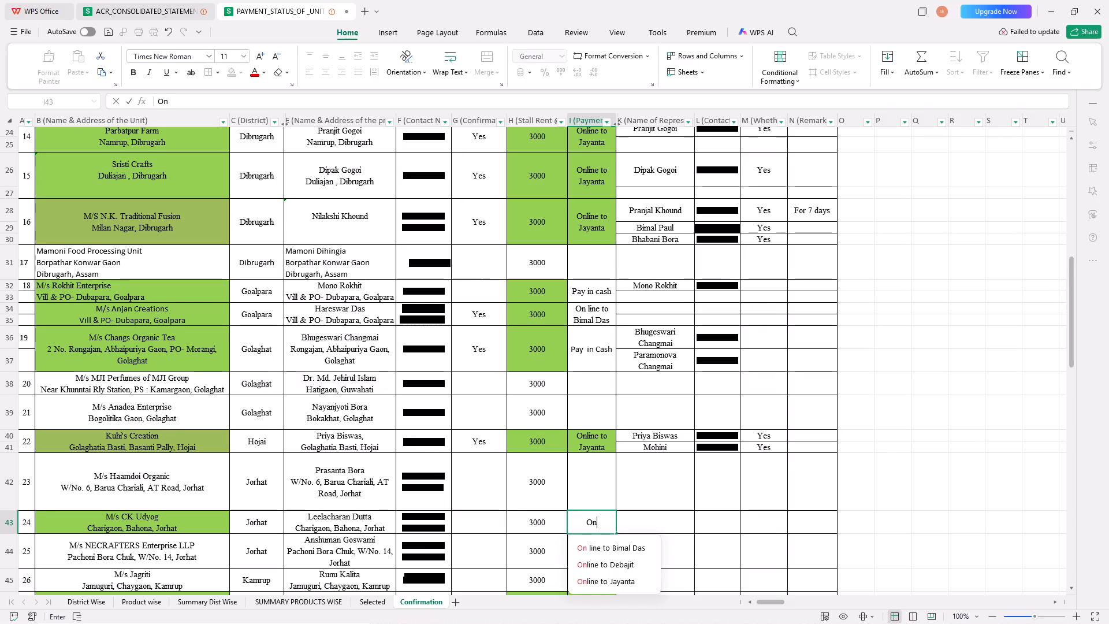
{"action": "left_click", "coordinate": [622, 578]}
{"action": "left_click", "coordinate": [581, 521]}
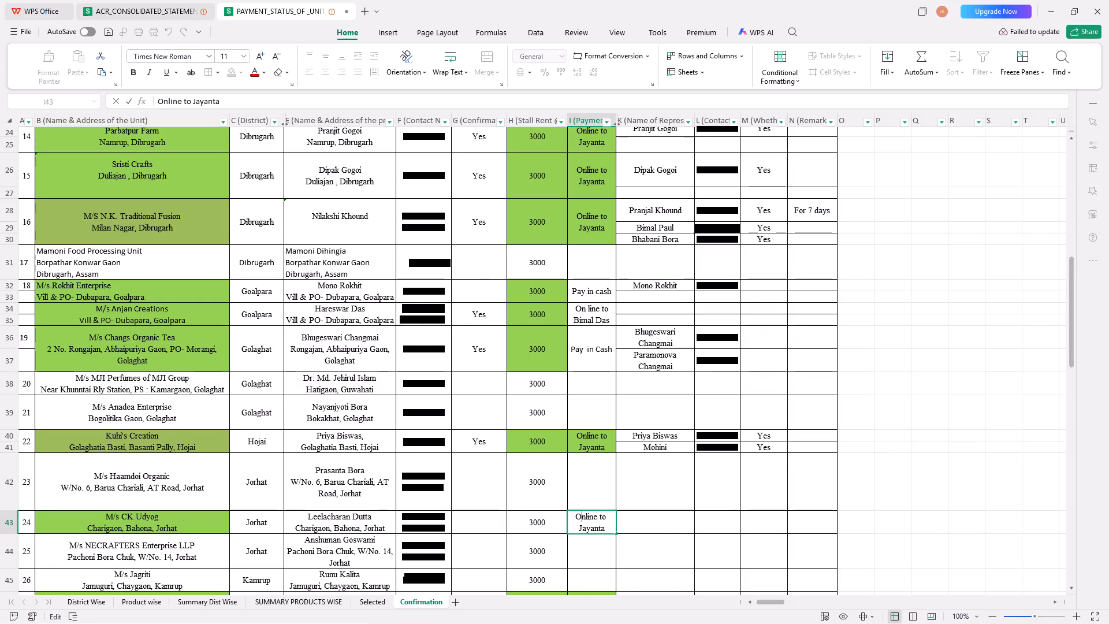
{"action": "left_click", "coordinate": [721, 560]}
Fill the stall rent and payment status cells of M/s CK Udyog (H43:I43) with light green.
{"action": "left_click", "coordinate": [598, 529]}
{"action": "left_click_drag", "start_coordinate": [540, 524], "coordinate": [587, 522]}
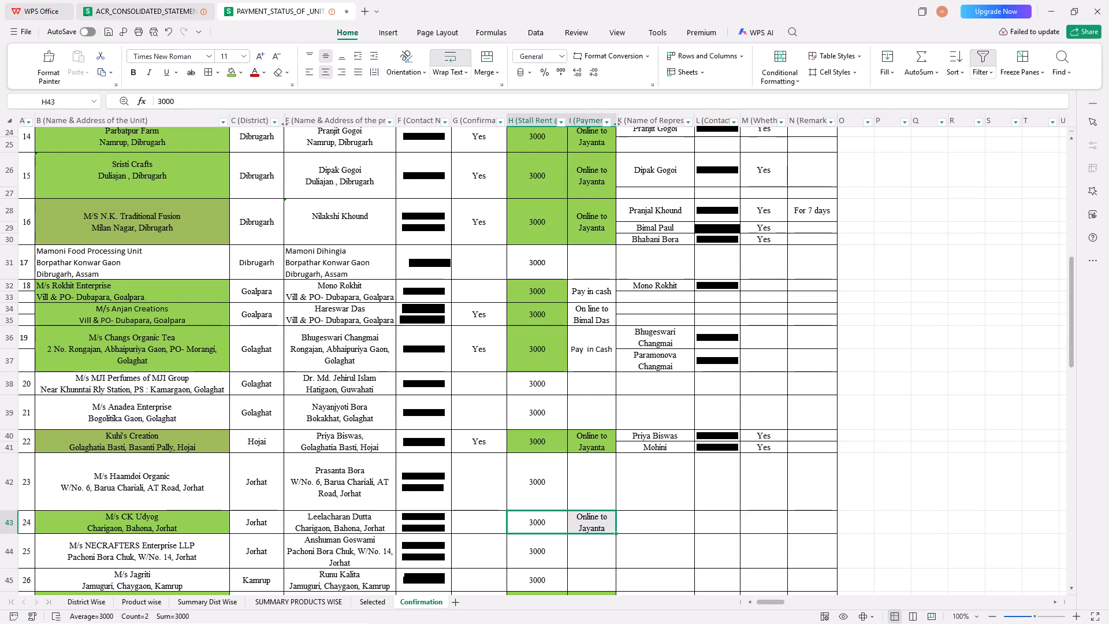
{"action": "left_click", "coordinate": [228, 69]}
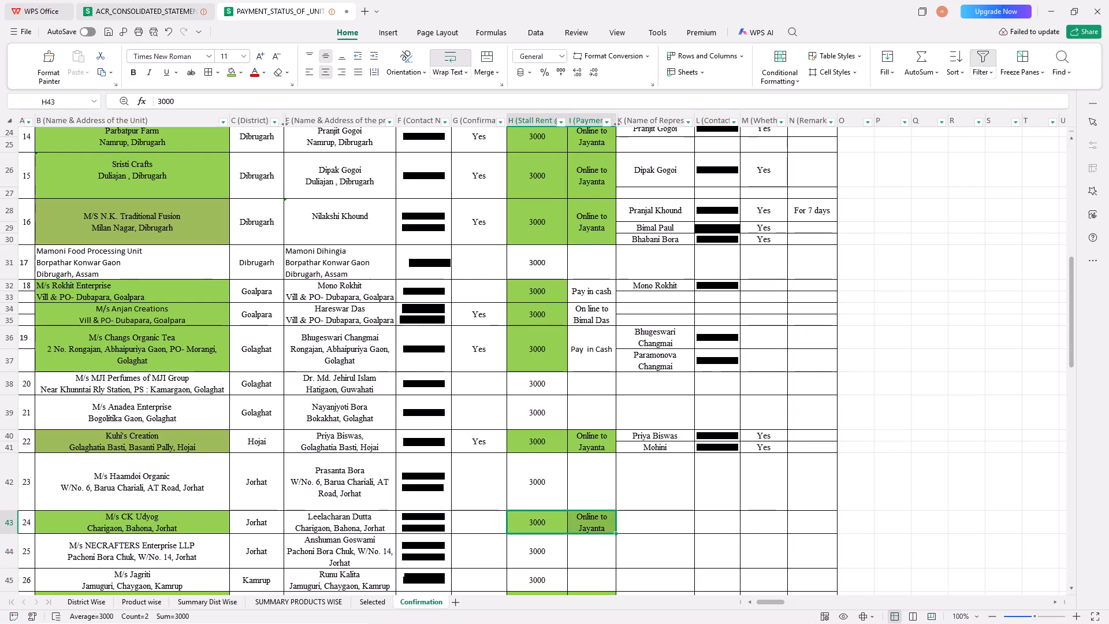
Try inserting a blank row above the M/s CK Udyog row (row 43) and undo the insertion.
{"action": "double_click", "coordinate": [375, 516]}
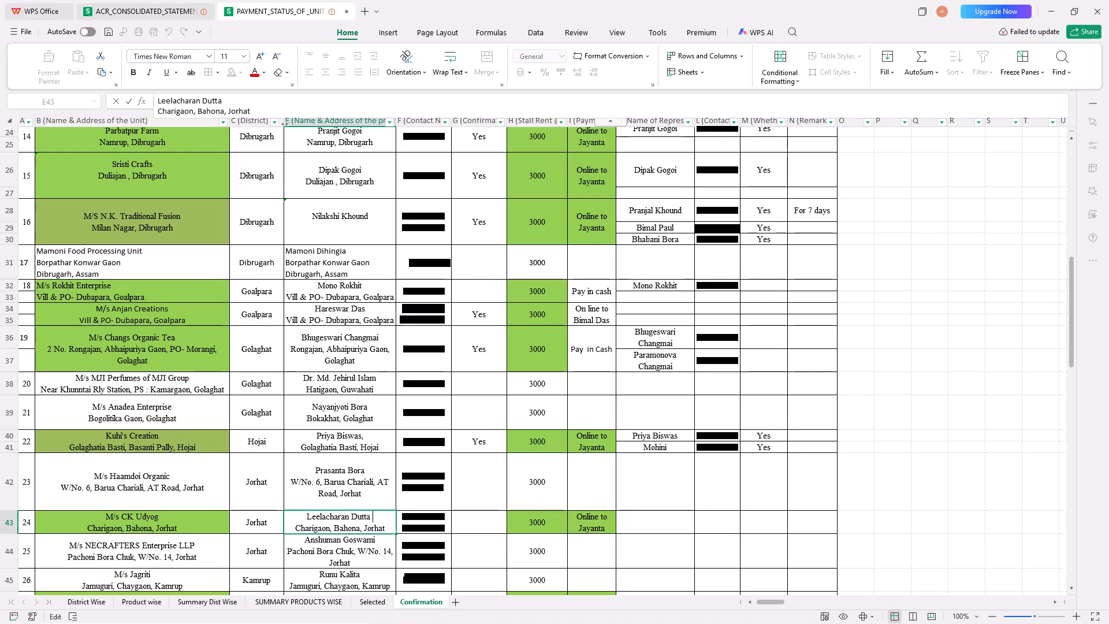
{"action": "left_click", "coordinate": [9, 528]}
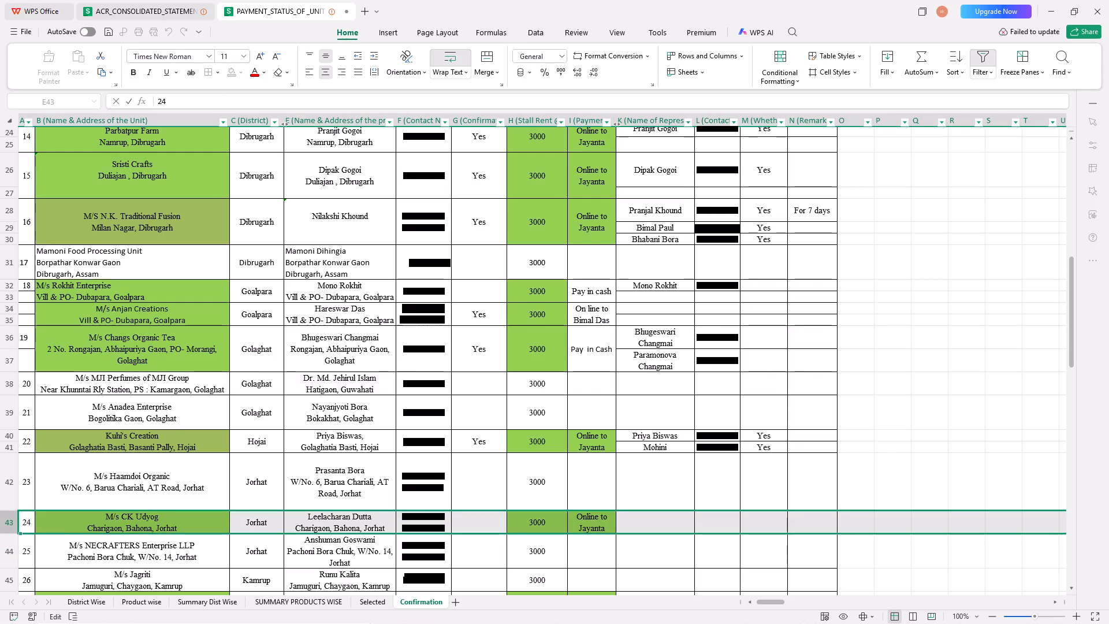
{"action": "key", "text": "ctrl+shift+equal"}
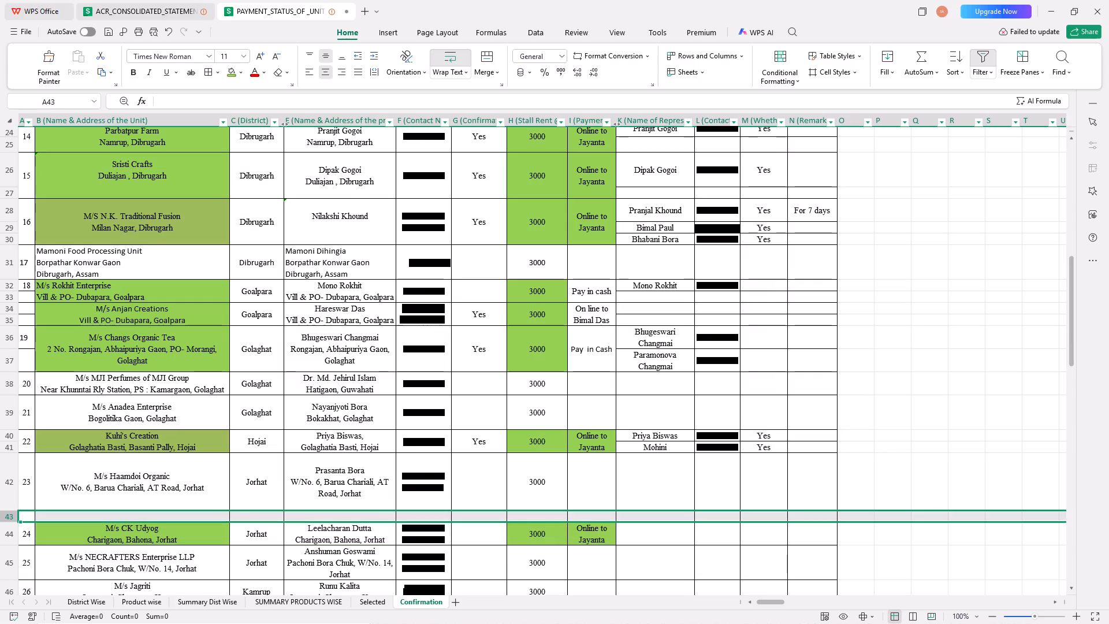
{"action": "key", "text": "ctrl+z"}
Insert a blank row directly below M/s CK Udyog, above M/s NECRAFTERS Enterprise LLP (row 44).
{"action": "left_click", "coordinate": [18, 552]}
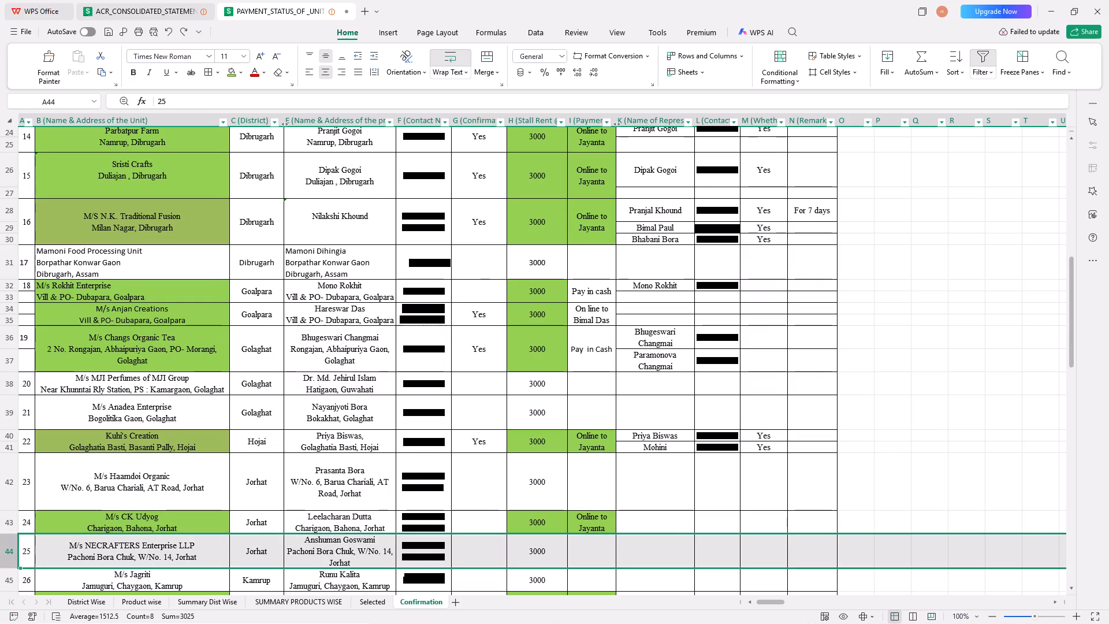
{"action": "key", "text": "ctrl+shift+equal"}
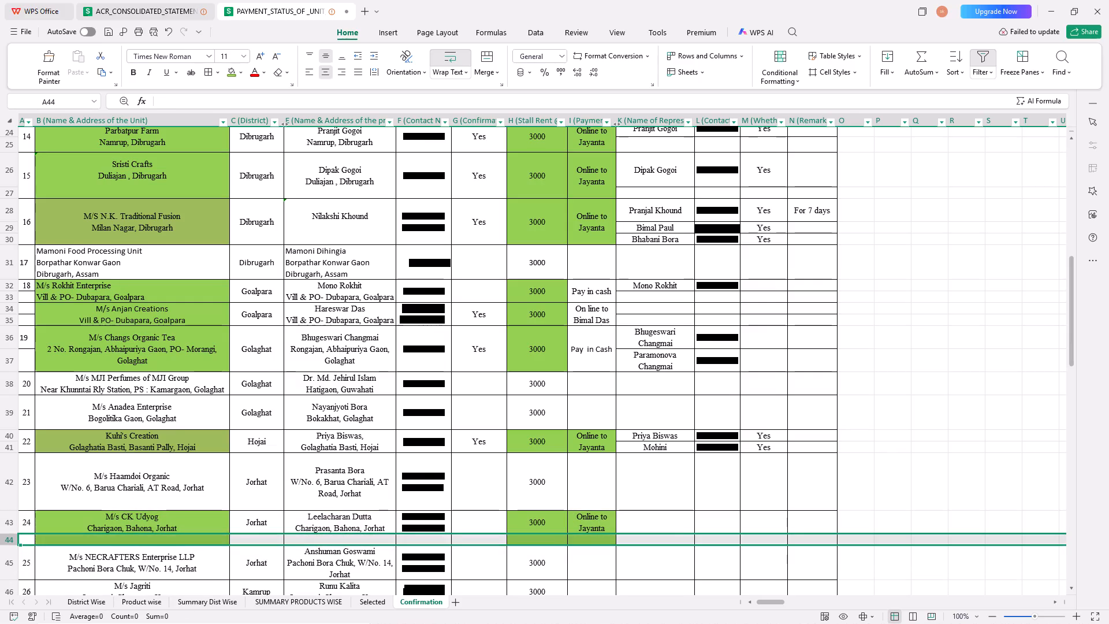
Merge and center the M/s CK Udyog unit name and district cells, each across rows 43 and 44.
{"action": "left_click", "coordinate": [189, 547]}
{"action": "left_click", "coordinate": [146, 526]}
{"action": "left_click_drag", "start_coordinate": [145, 522], "coordinate": [143, 538]}
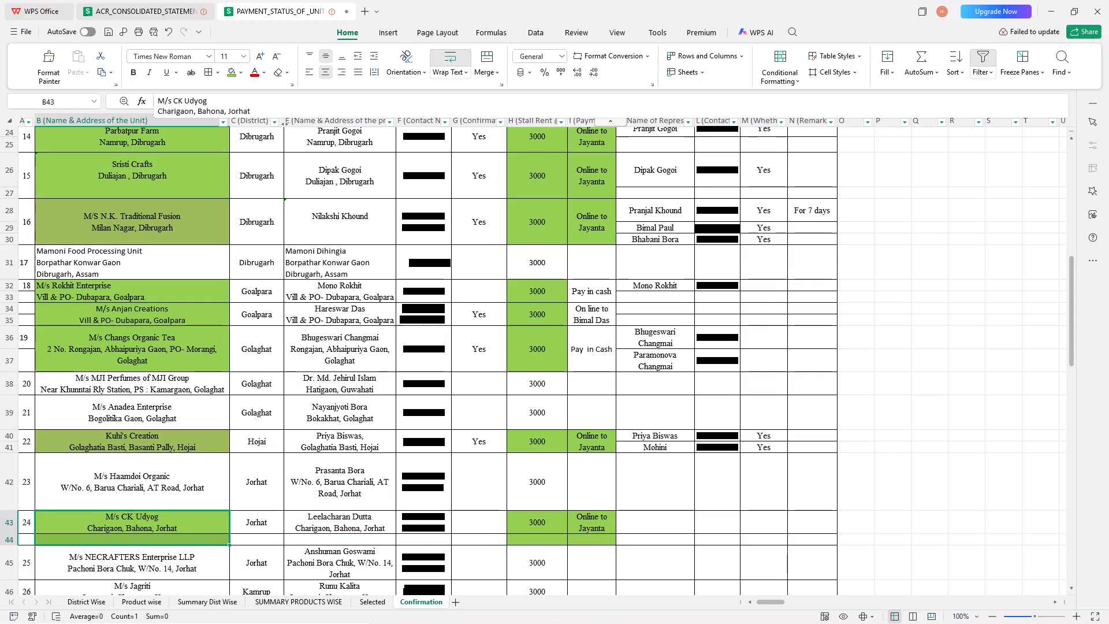
{"action": "left_click", "coordinate": [494, 71]}
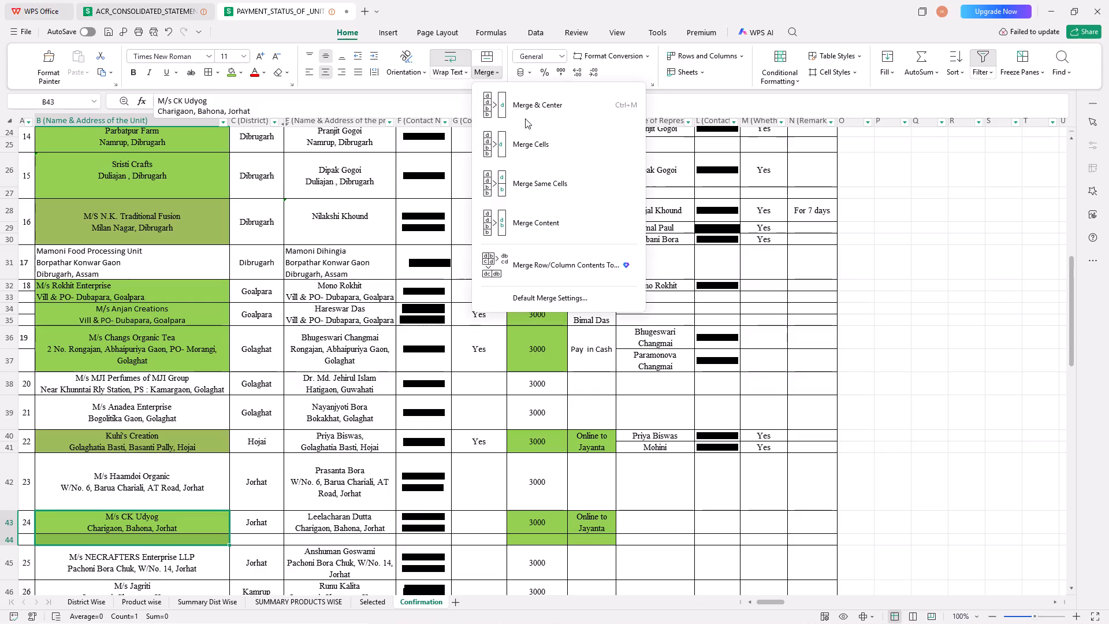
{"action": "left_click", "coordinate": [525, 115]}
{"action": "left_click_drag", "start_coordinate": [256, 522], "coordinate": [256, 535]}
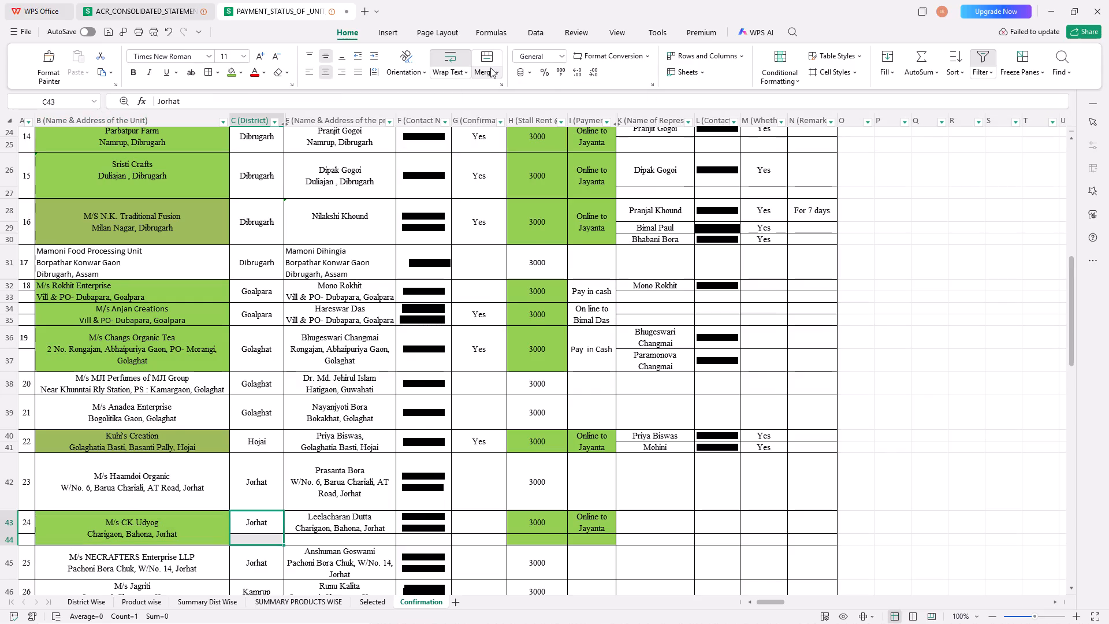
{"action": "left_click", "coordinate": [490, 68]}
{"action": "left_click", "coordinate": [550, 103]}
Merge and center the M/s CK Udyog proprietor and contact number cells (columns E and F), each across rows 43 and 44.
{"action": "left_click_drag", "start_coordinate": [319, 515], "coordinate": [328, 546]}
{"action": "left_click_drag", "start_coordinate": [334, 523], "coordinate": [336, 536]}
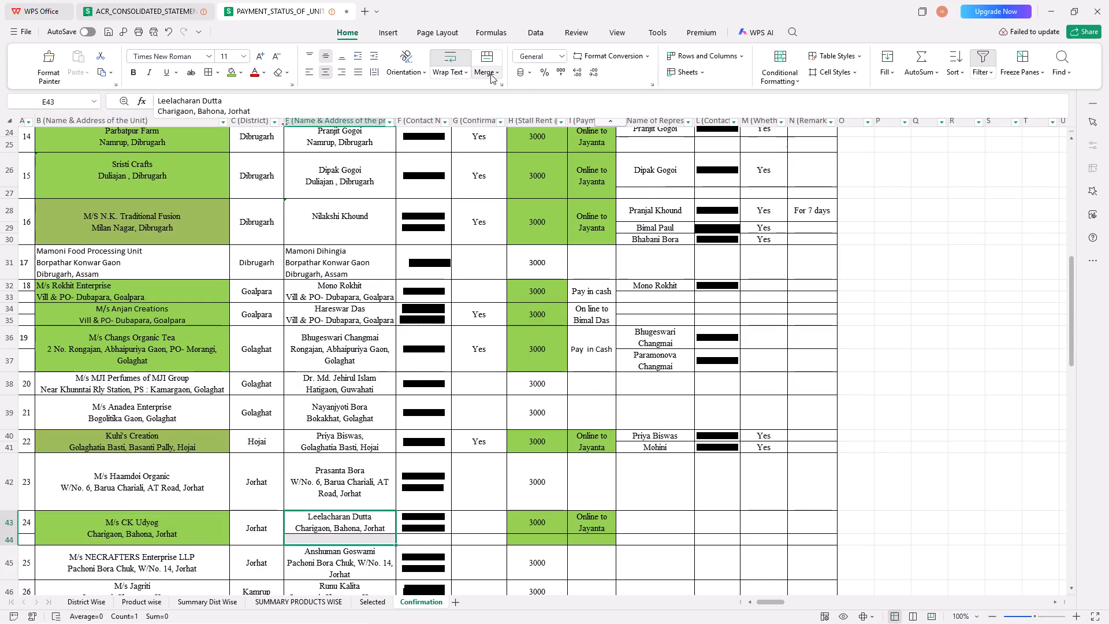
{"action": "left_click", "coordinate": [490, 74]}
{"action": "left_click", "coordinate": [523, 102]}
{"action": "left_click_drag", "start_coordinate": [435, 520], "coordinate": [433, 533]}
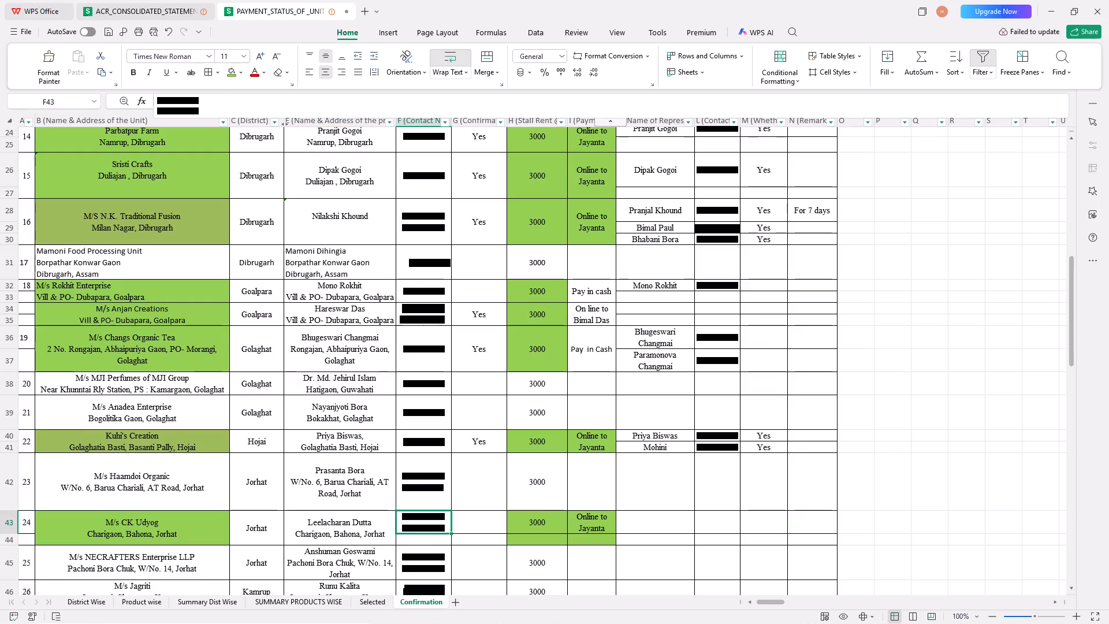
{"action": "left_click_drag", "start_coordinate": [433, 533], "coordinate": [433, 534]}
{"action": "left_click", "coordinate": [491, 74]}
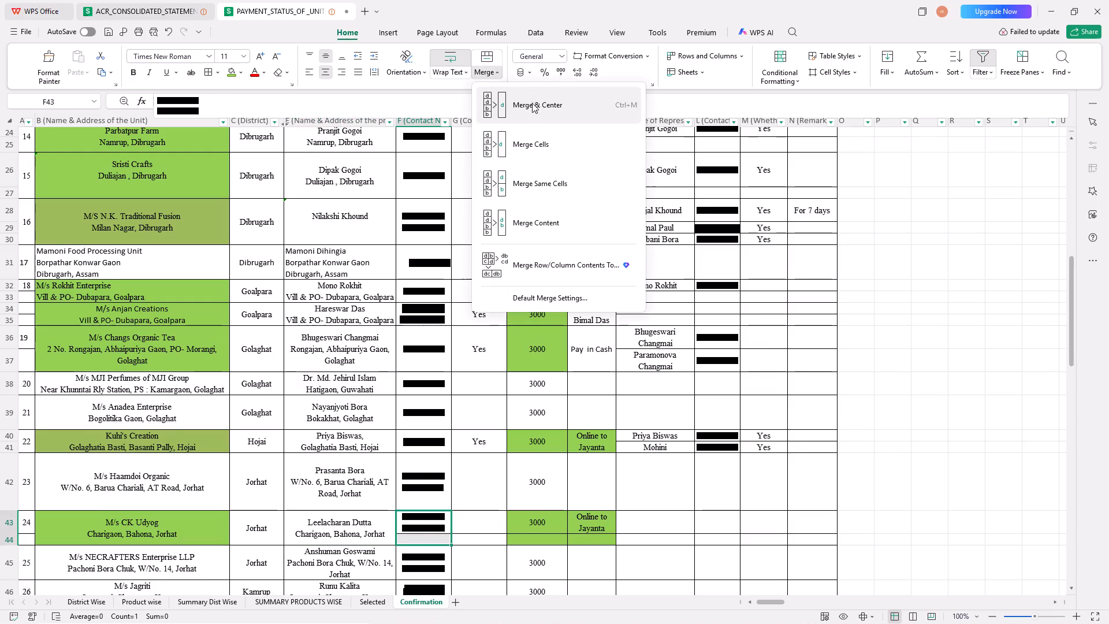
{"action": "left_click", "coordinate": [531, 106]}
Copy the merged contact cell's format (F43) with Format Painter onto the M/s CK Udyog confirmation and stall rent cells (G43:H44).
{"action": "left_click", "coordinate": [425, 530]}
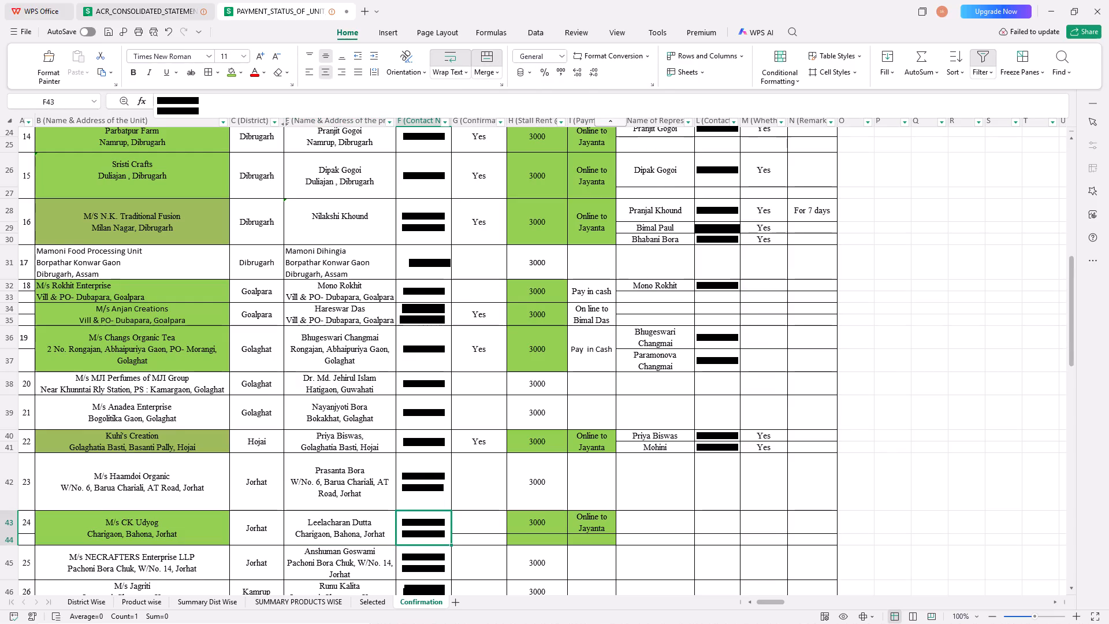
{"action": "left_click", "coordinate": [51, 76]}
{"action": "left_click_drag", "start_coordinate": [477, 523], "coordinate": [530, 535]}
{"action": "left_click", "coordinate": [705, 519]}
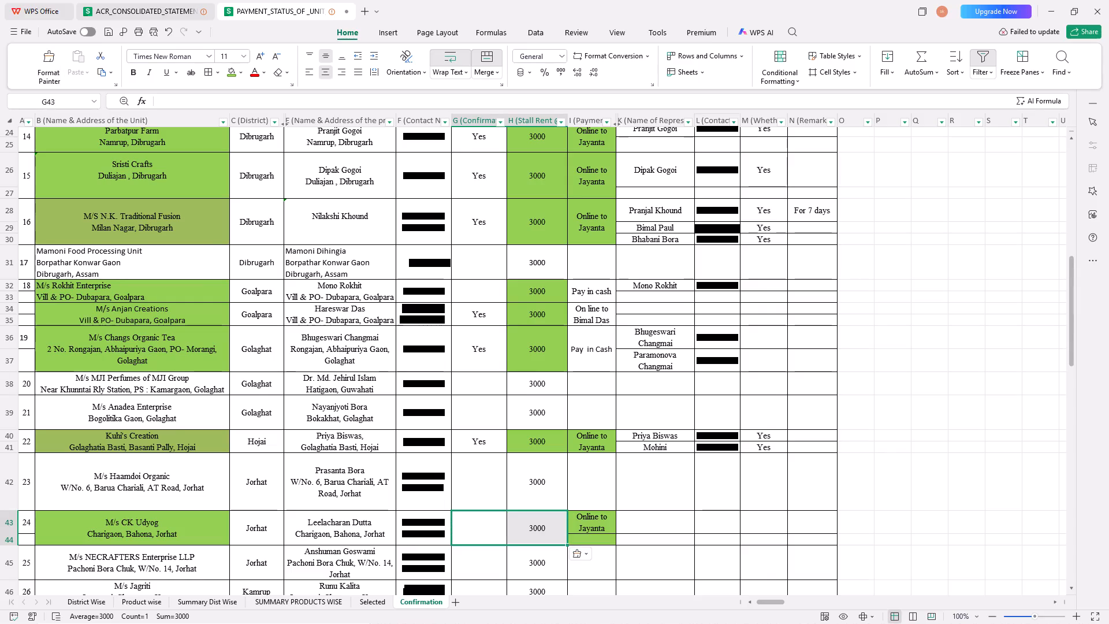
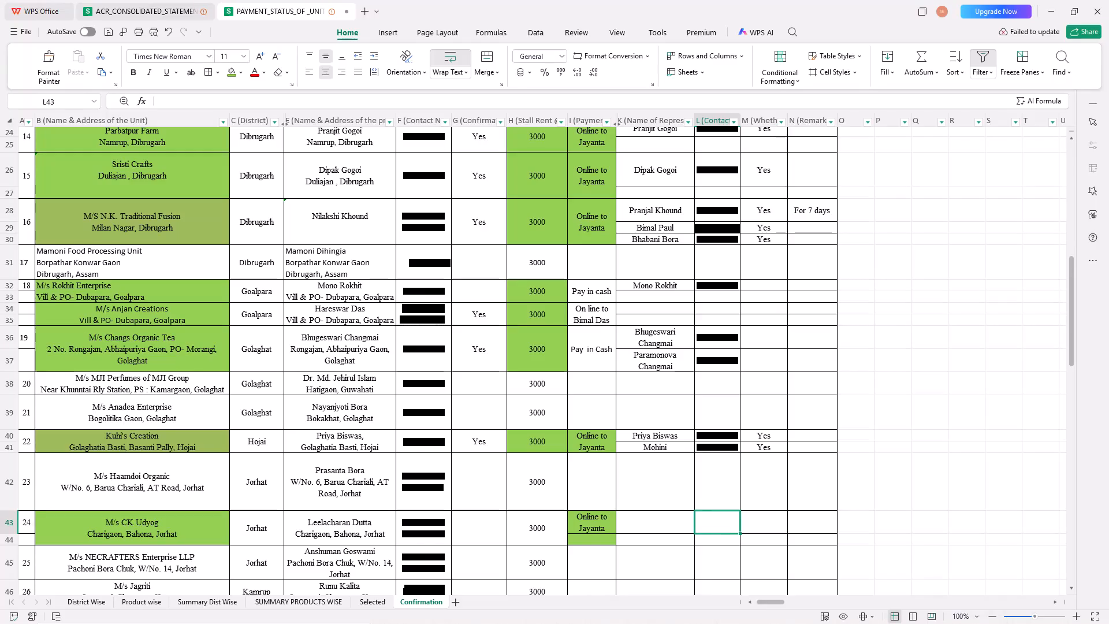
Review the confirmation, stall rent, payment and representative entries of the units listed above and around M/s CK Udyog.
{"action": "scroll", "coordinate": [404, 436], "scroll_direction": "up", "scroll_amount": 5}
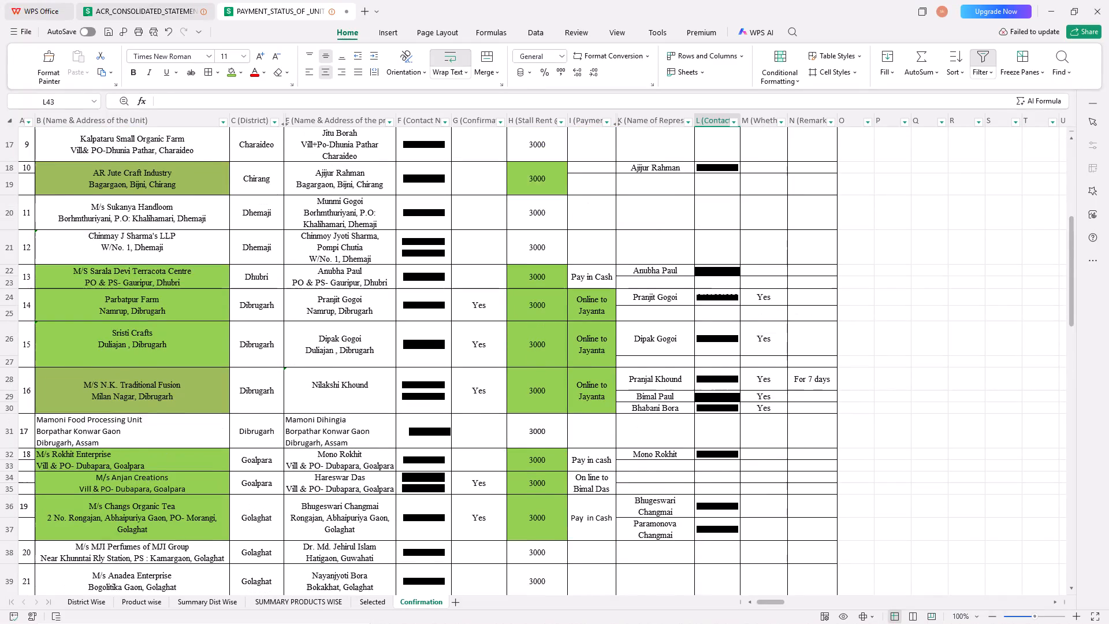
{"action": "scroll", "coordinate": [403, 436], "scroll_direction": "up", "scroll_amount": 9}
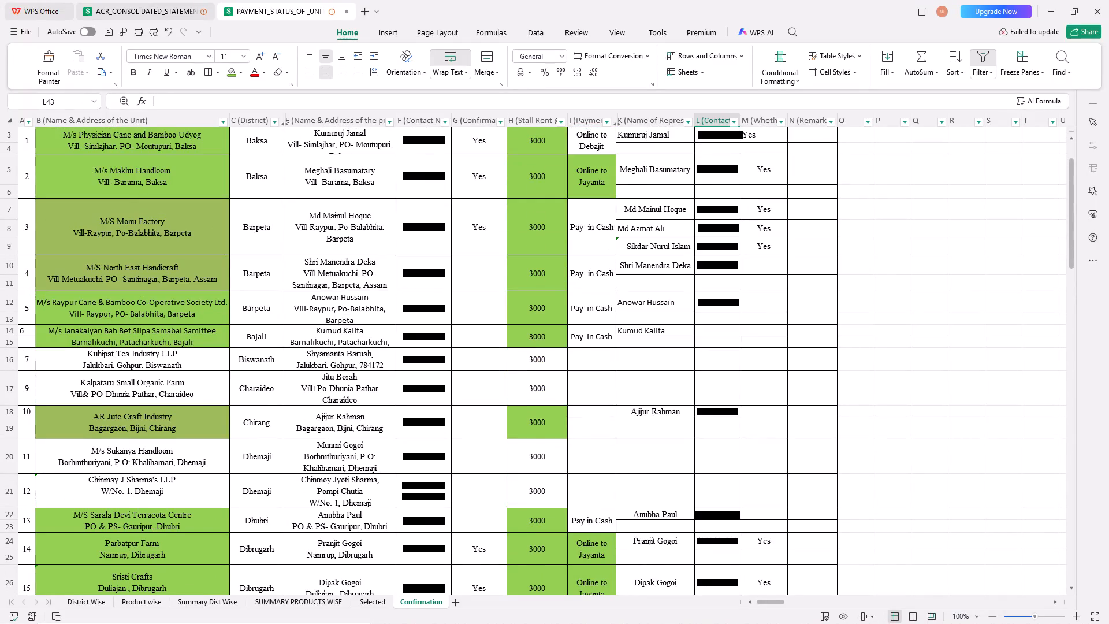
{"action": "scroll", "coordinate": [417, 429], "scroll_direction": "up", "scroll_amount": 2}
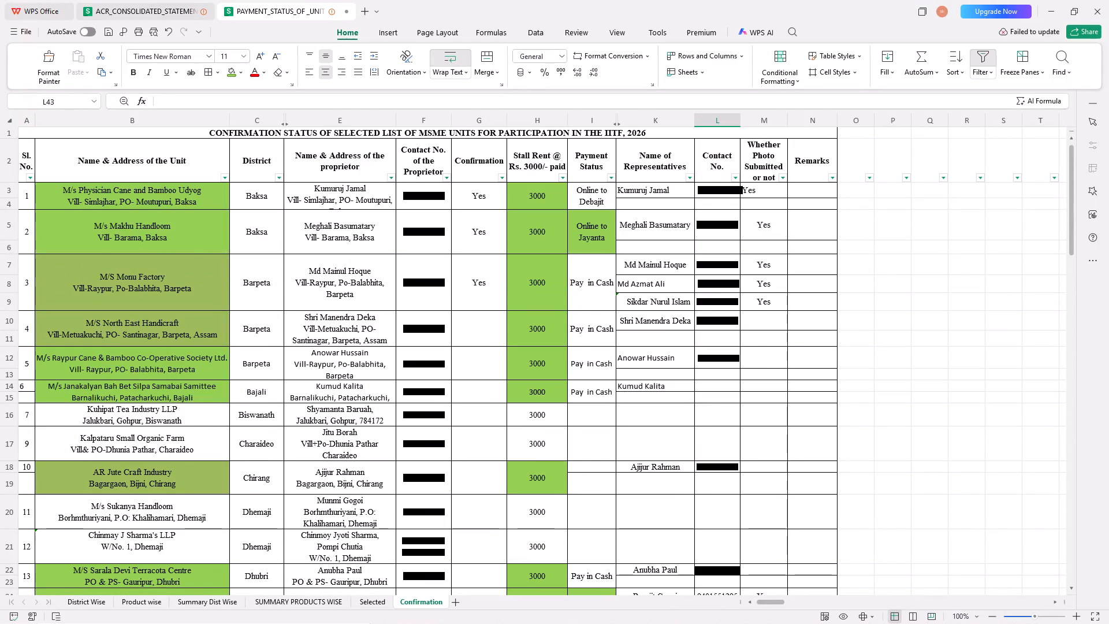
{"action": "scroll", "coordinate": [222, 499], "scroll_direction": "down", "scroll_amount": 7}
{"action": "scroll", "coordinate": [162, 525], "scroll_direction": "down", "scroll_amount": 4}
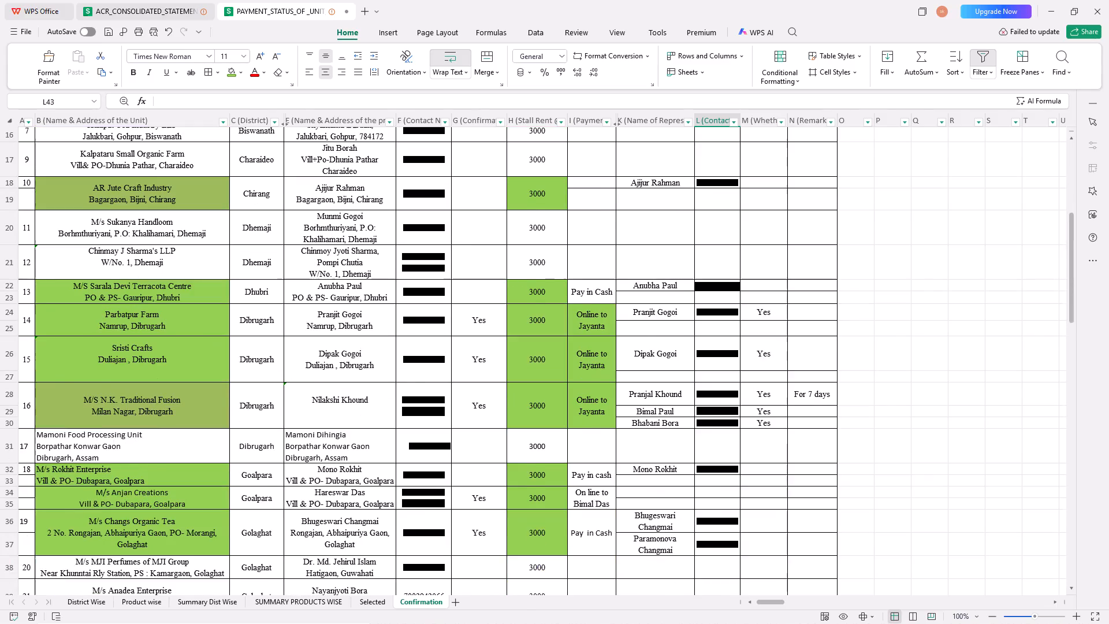
{"action": "scroll", "coordinate": [163, 523], "scroll_direction": "down", "scroll_amount": 9}
{"action": "scroll", "coordinate": [178, 526], "scroll_direction": "up", "scroll_amount": 2}
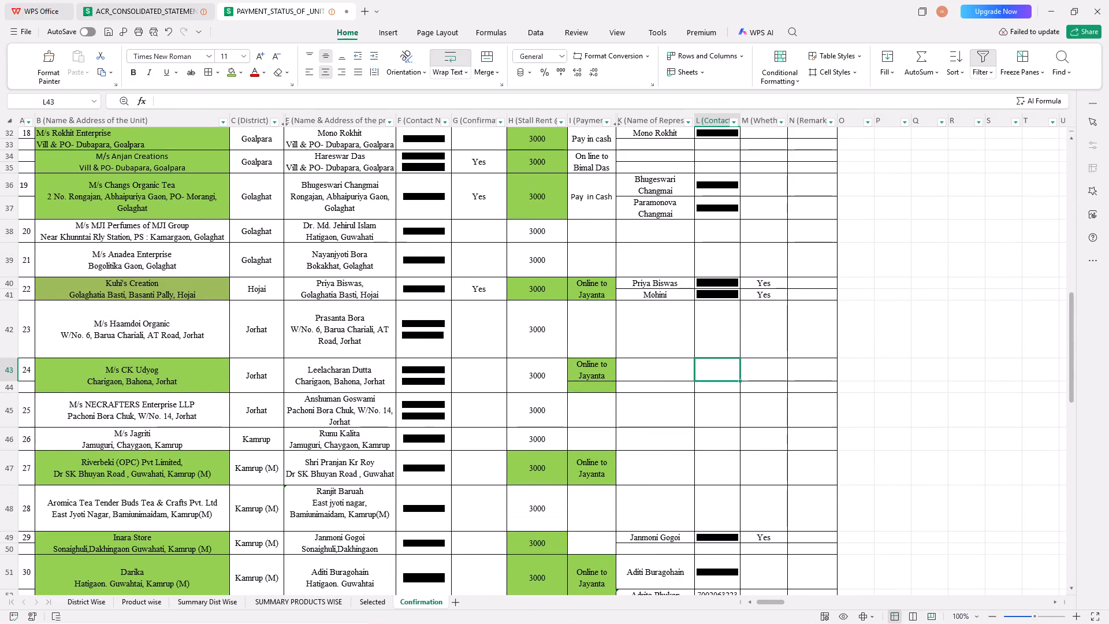
Fill the M/s CK Udyog stall rent cell green and enter "yes" in its confirmation cell.
{"action": "left_click", "coordinate": [133, 440]}
{"action": "left_click_drag", "start_coordinate": [529, 436], "coordinate": [535, 439]}
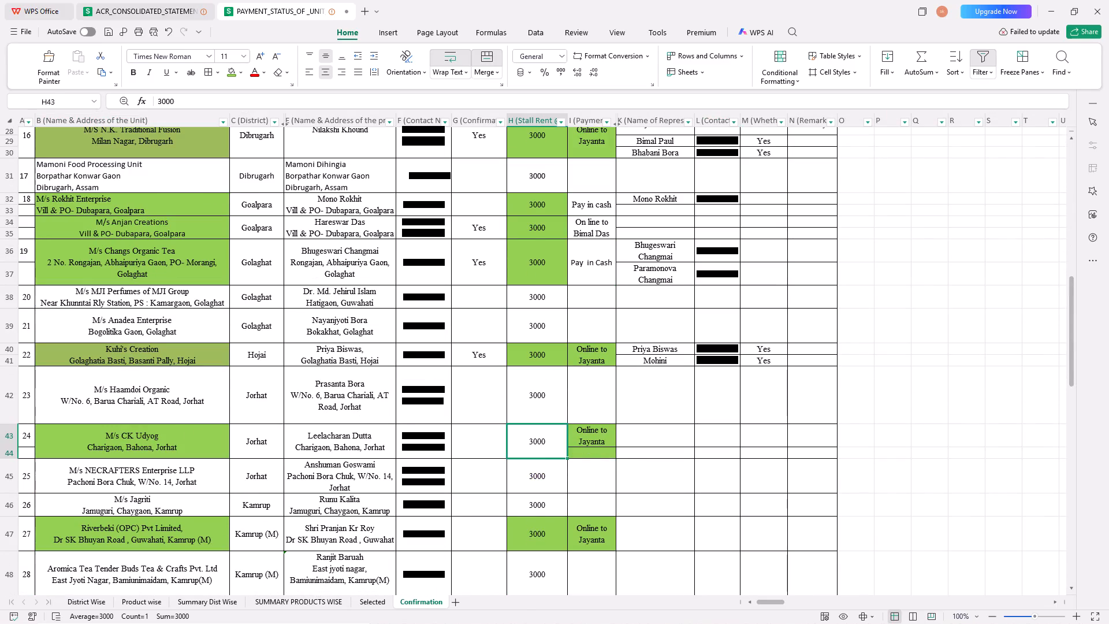
{"action": "left_click", "coordinate": [228, 69]}
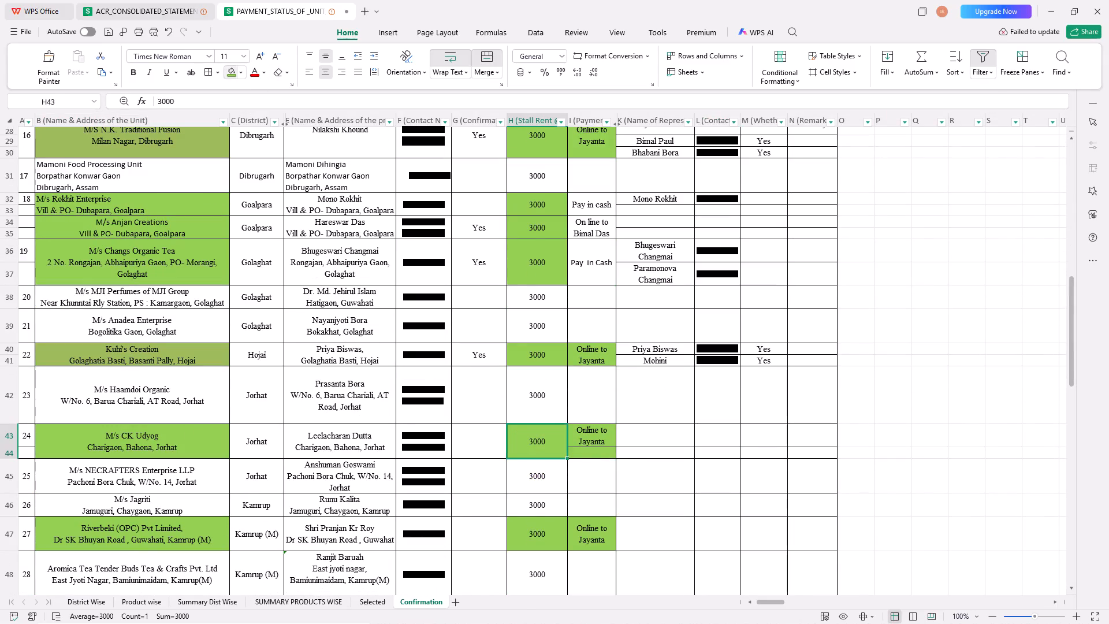
{"action": "left_click", "coordinate": [473, 442]}
{"action": "type", "text": "yes"}
{"action": "left_click", "coordinate": [576, 465]}
Merge and center the M/s CK Udyog payment status cells (I43:I44) across rows 43 and 44.
{"action": "left_click_drag", "start_coordinate": [599, 433], "coordinate": [598, 433]}
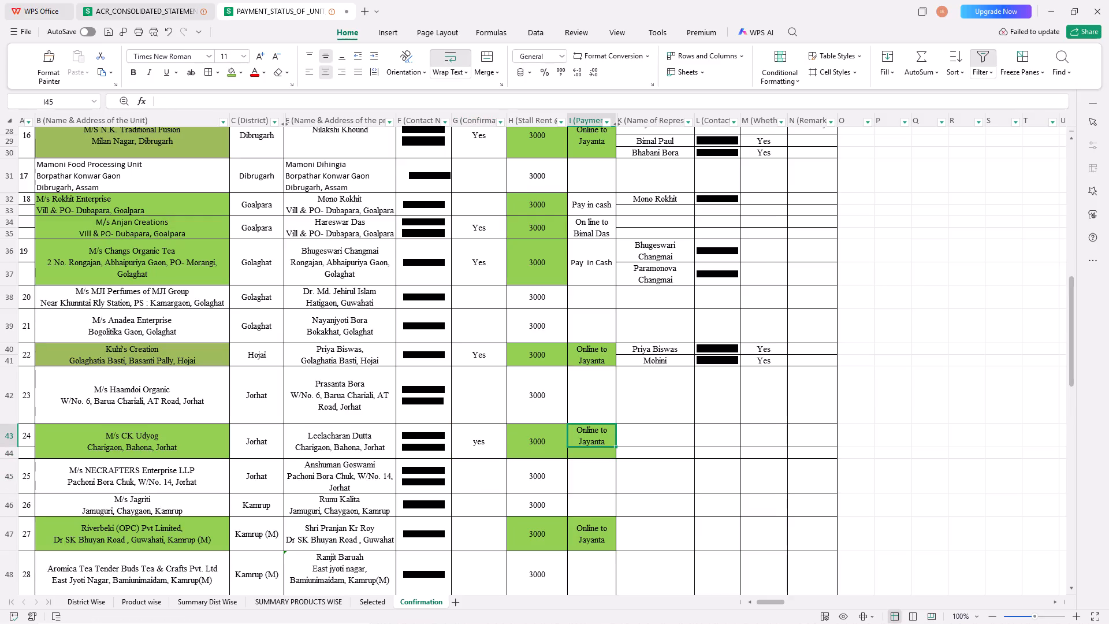
{"action": "left_click_drag", "start_coordinate": [598, 433], "coordinate": [598, 450]}
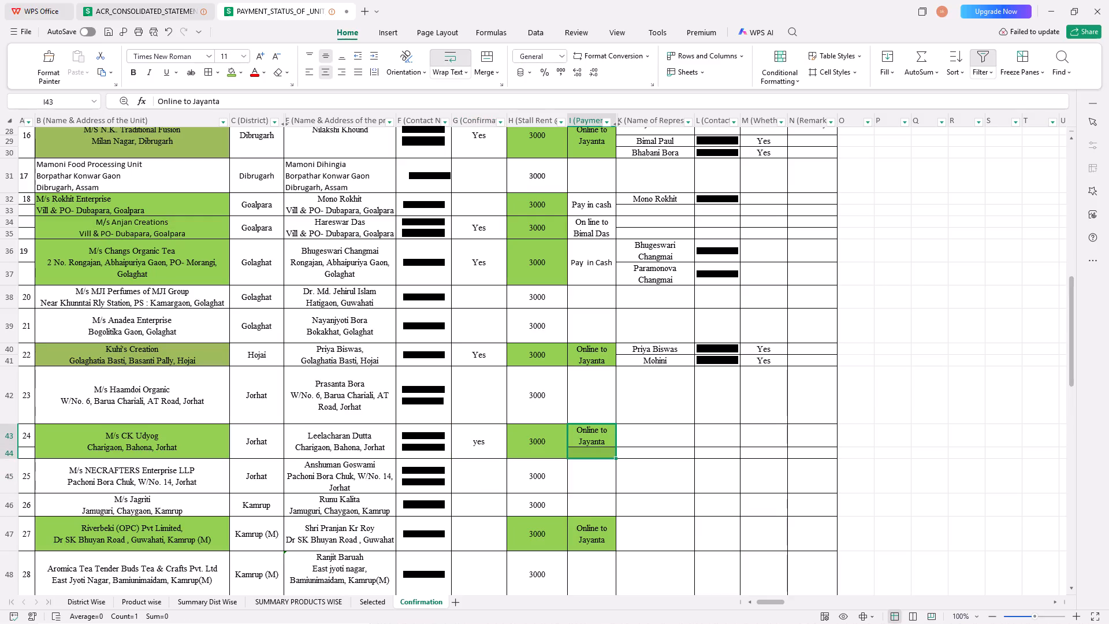
{"action": "left_click", "coordinate": [486, 69]}
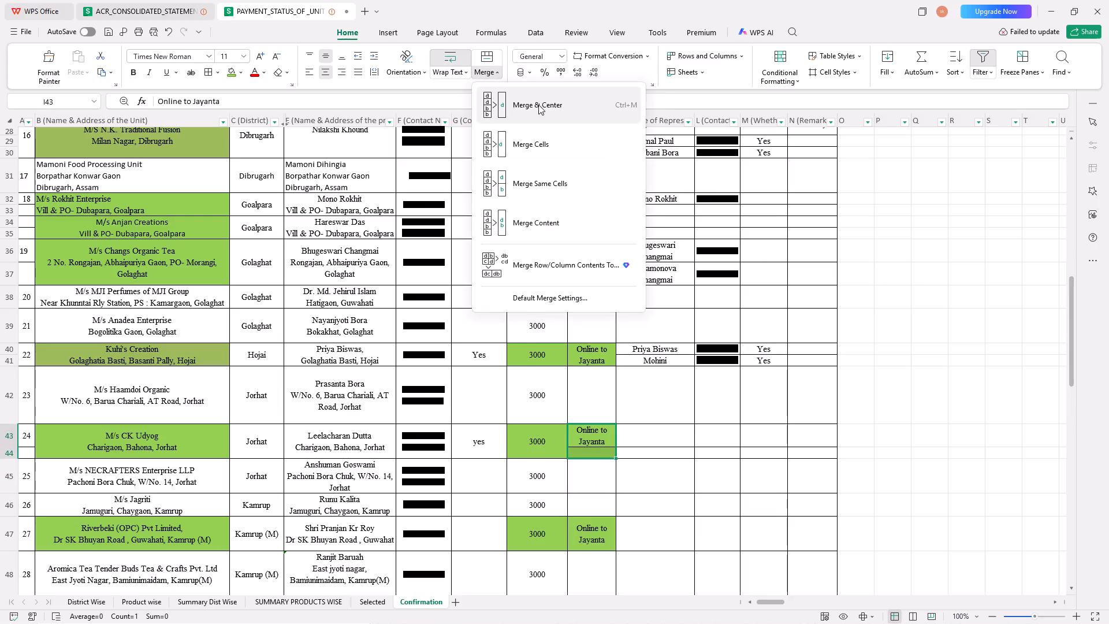
{"action": "left_click", "coordinate": [538, 105]}
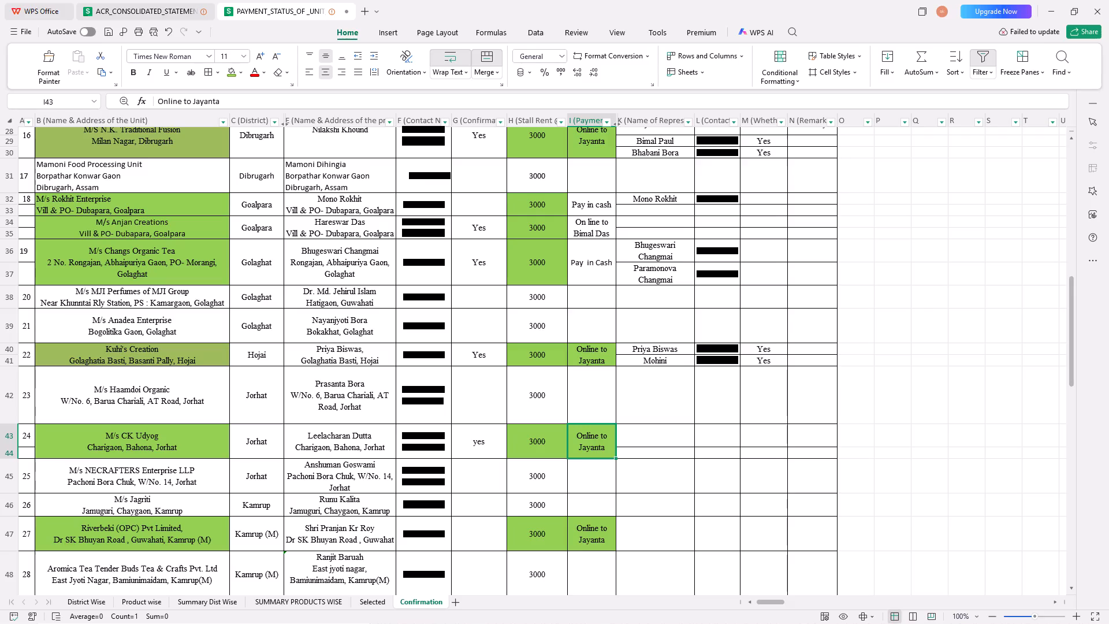
Search the sheet for "Kalpa" and select the Kalpataru Small Organic Farm unit cell.
{"action": "key", "text": "ctrl+f"}
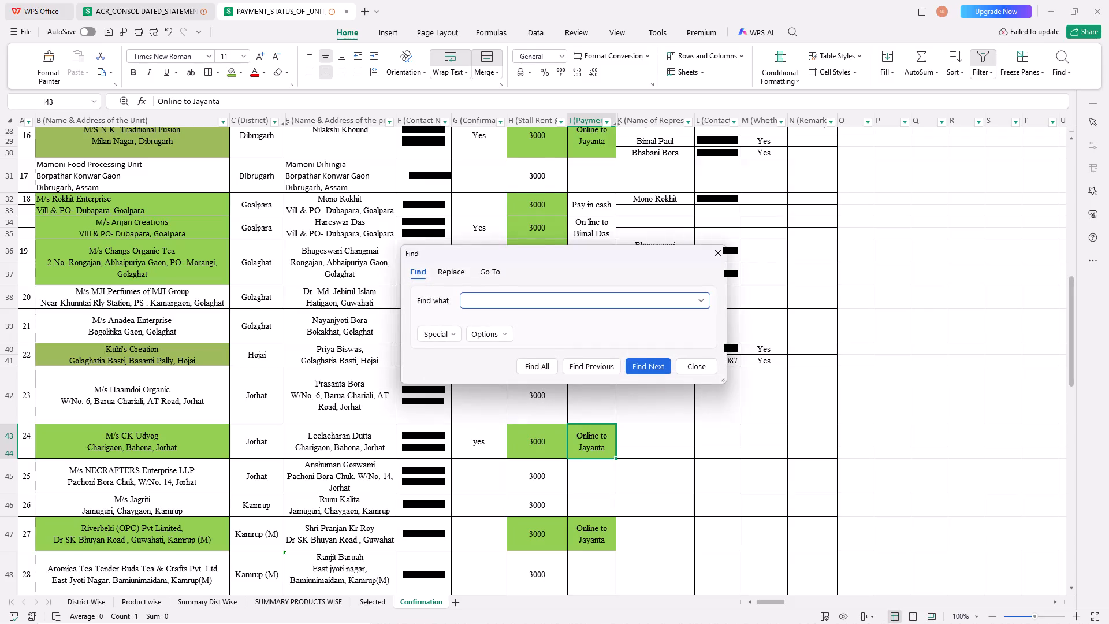
{"action": "type", "text": "Kalpa"}
{"action": "type", "text": "ata"}
{"action": "key", "text": "BackSpace"}
{"action": "key", "text": "BackSpace"}
{"action": "key", "text": "BackSpace"}
{"action": "left_click", "coordinate": [639, 361]}
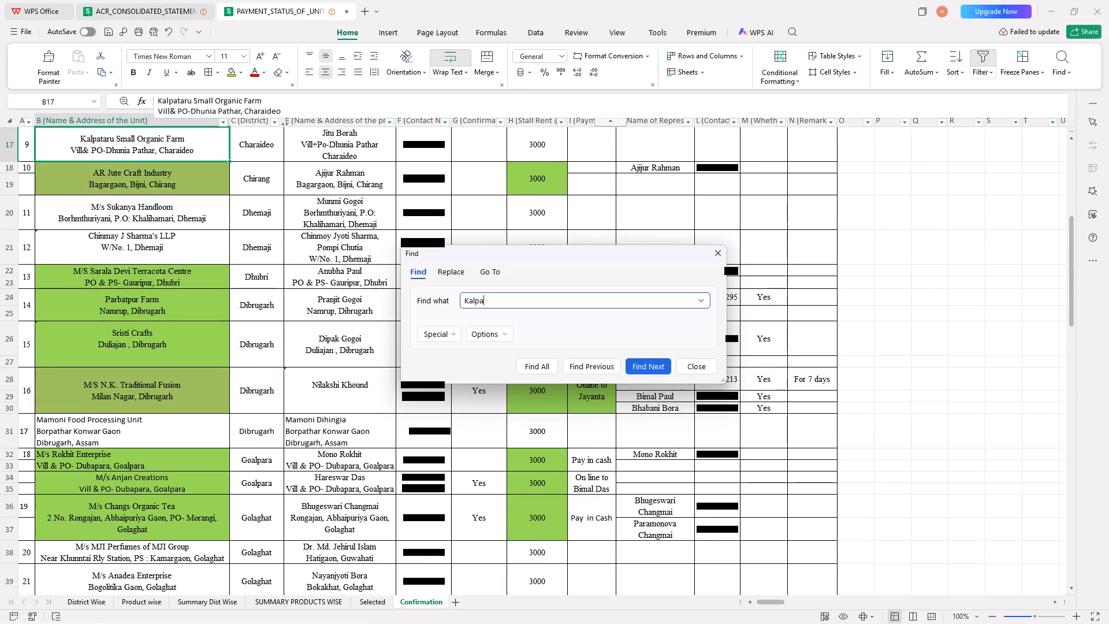
{"action": "left_click", "coordinate": [699, 366]}
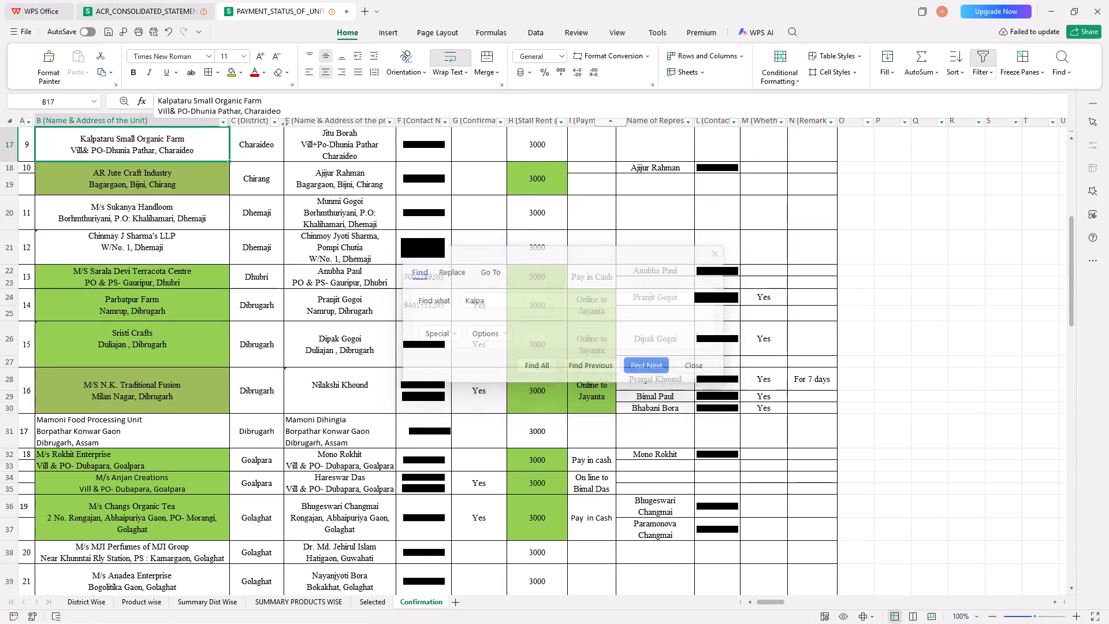
{"action": "key", "text": "Tab"}
{"action": "key", "text": "Tab"}
{"action": "left_click", "coordinate": [128, 141]}
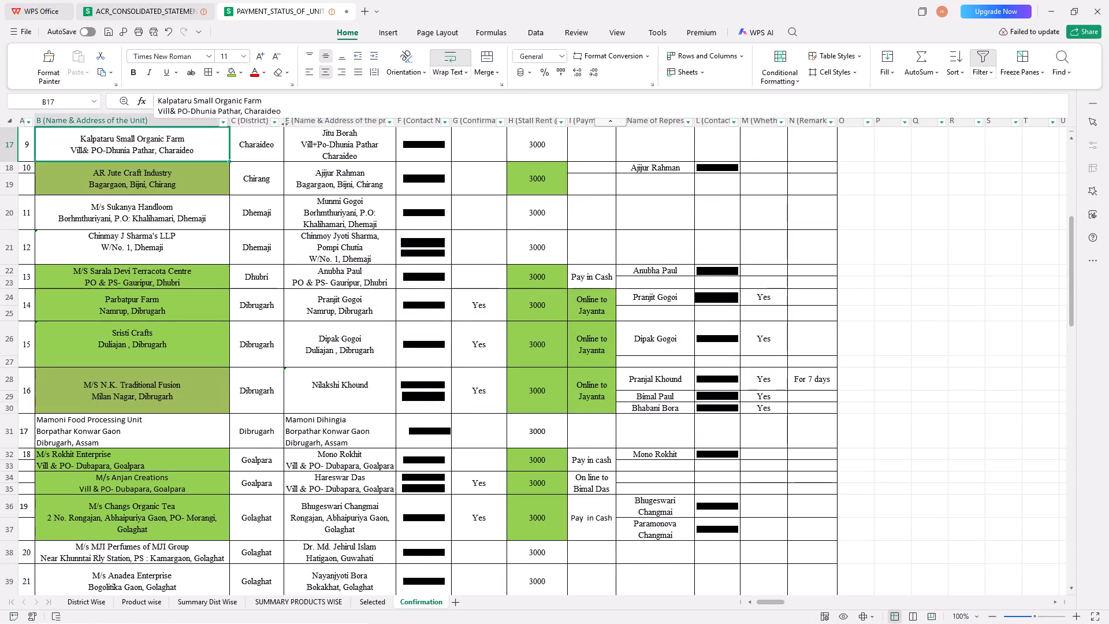
Set the payment status of Kalpataru Small Organic Farm (I17) to "Online to Jayanta".
{"action": "scroll", "coordinate": [200, 199], "scroll_direction": "up", "scroll_amount": 2}
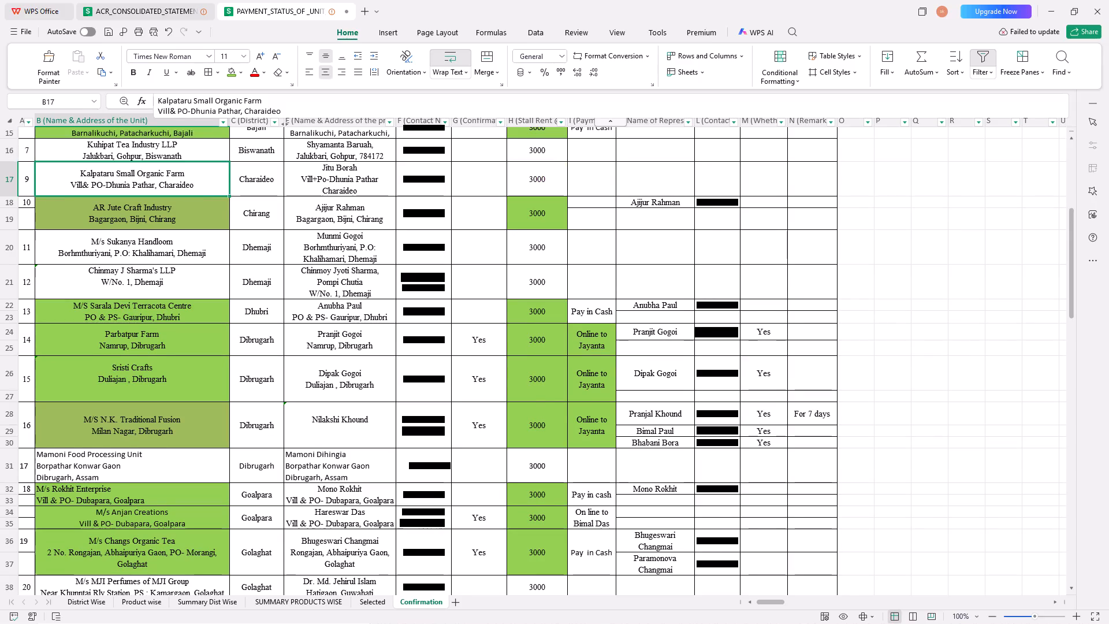
{"action": "left_click", "coordinate": [591, 206]}
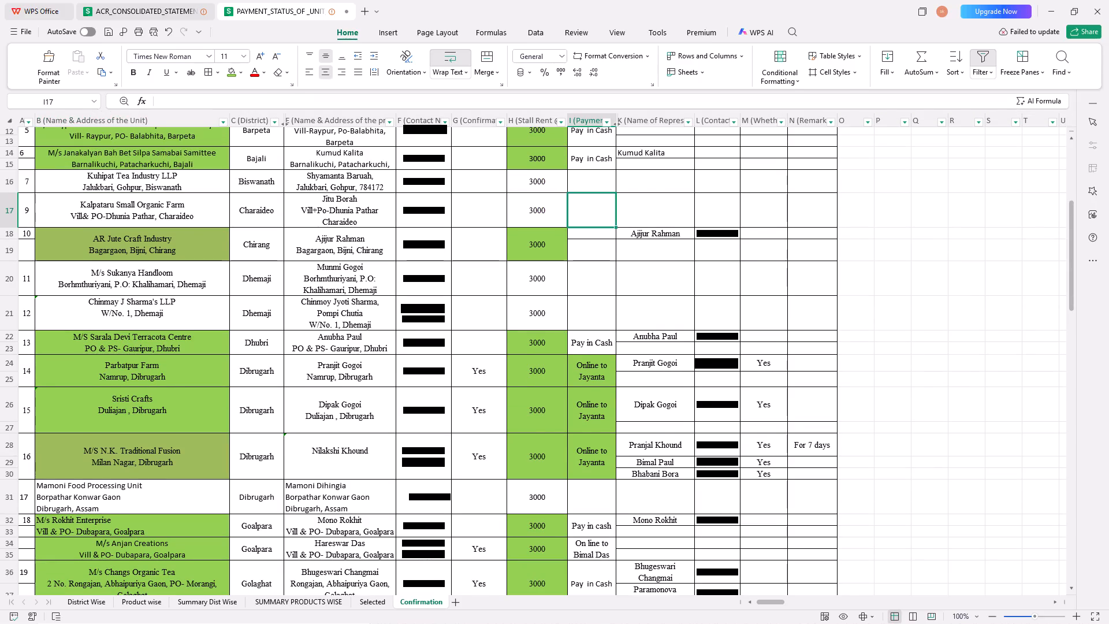
{"action": "type", "text": "On l"}
{"action": "key", "text": "BackSpace"}
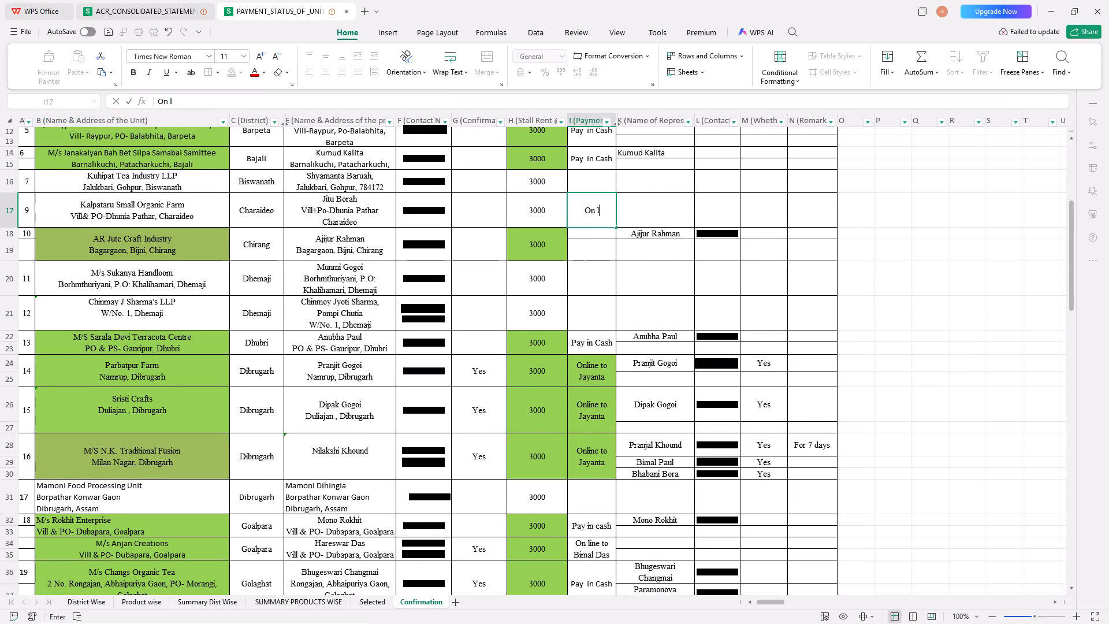
{"action": "key", "text": "BackSpace"}
{"action": "key", "text": "BackSpace"}
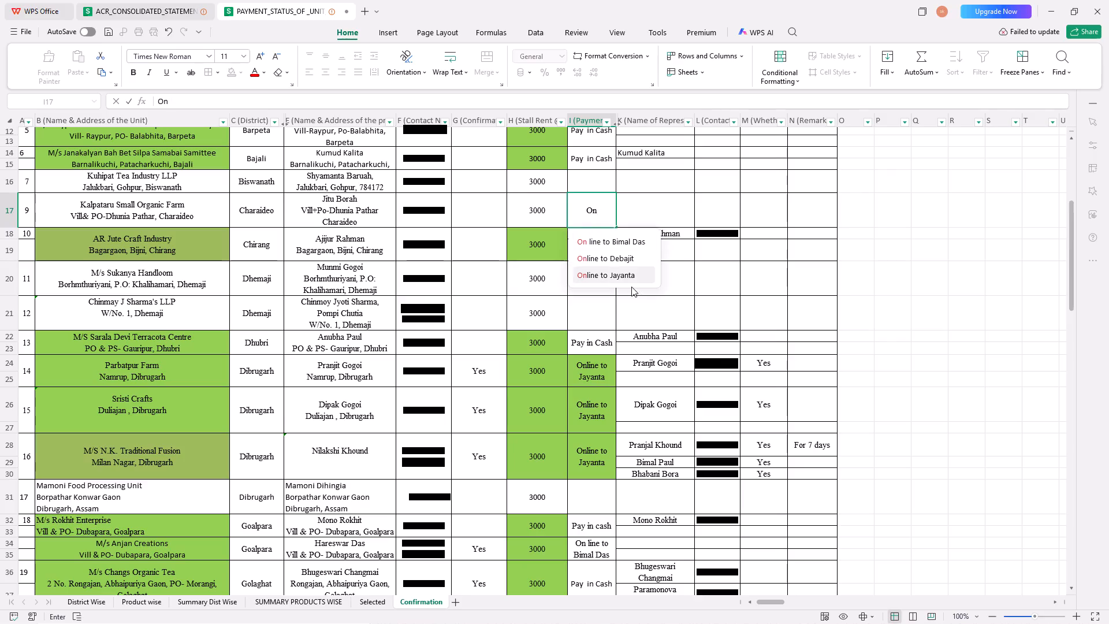
{"action": "left_click", "coordinate": [629, 274]}
Fill the Kalpataru Small Organic Farm stall rent, payment status and unit name cells in row 17 green.
{"action": "left_click", "coordinate": [539, 210]}
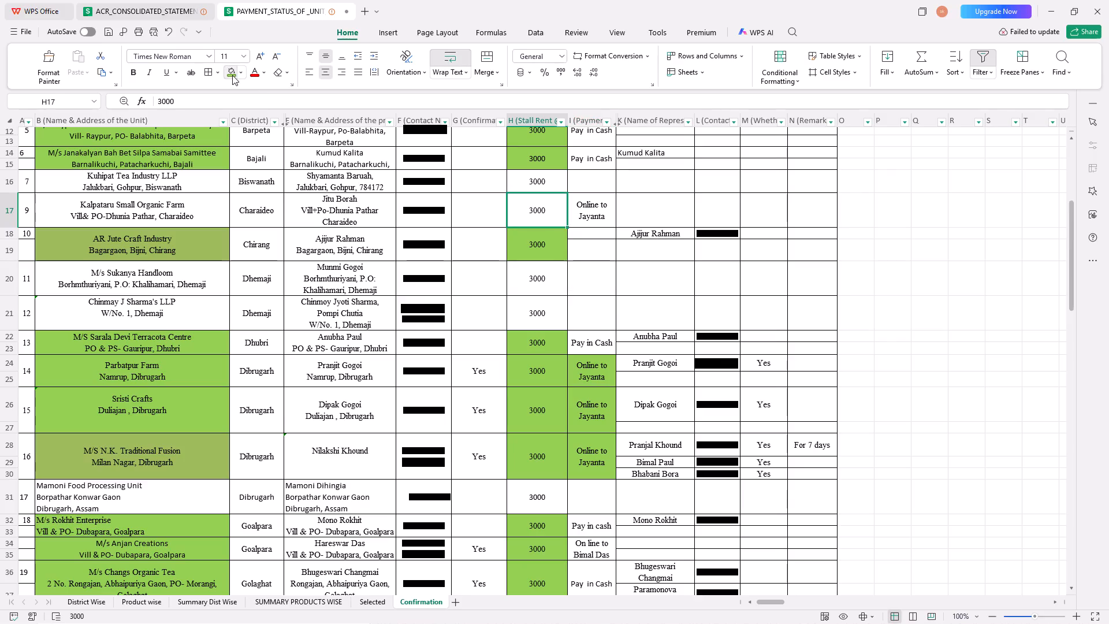
{"action": "left_click", "coordinate": [231, 73]}
{"action": "left_click", "coordinate": [585, 213]}
{"action": "left_click", "coordinate": [228, 72]}
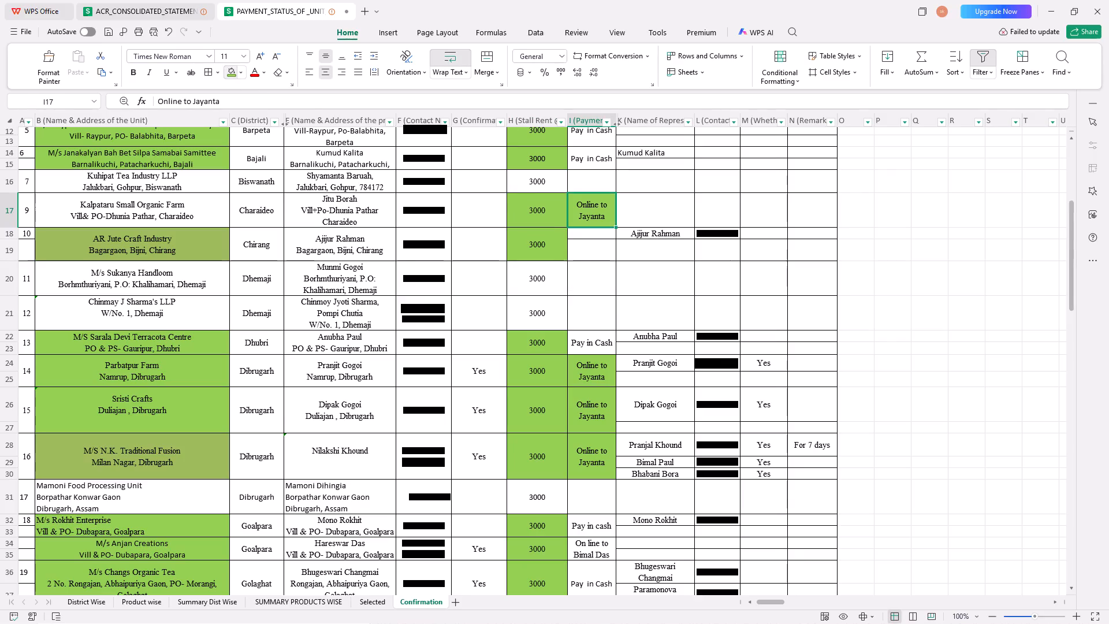
{"action": "left_click", "coordinate": [158, 202]}
{"action": "left_click", "coordinate": [226, 75]}
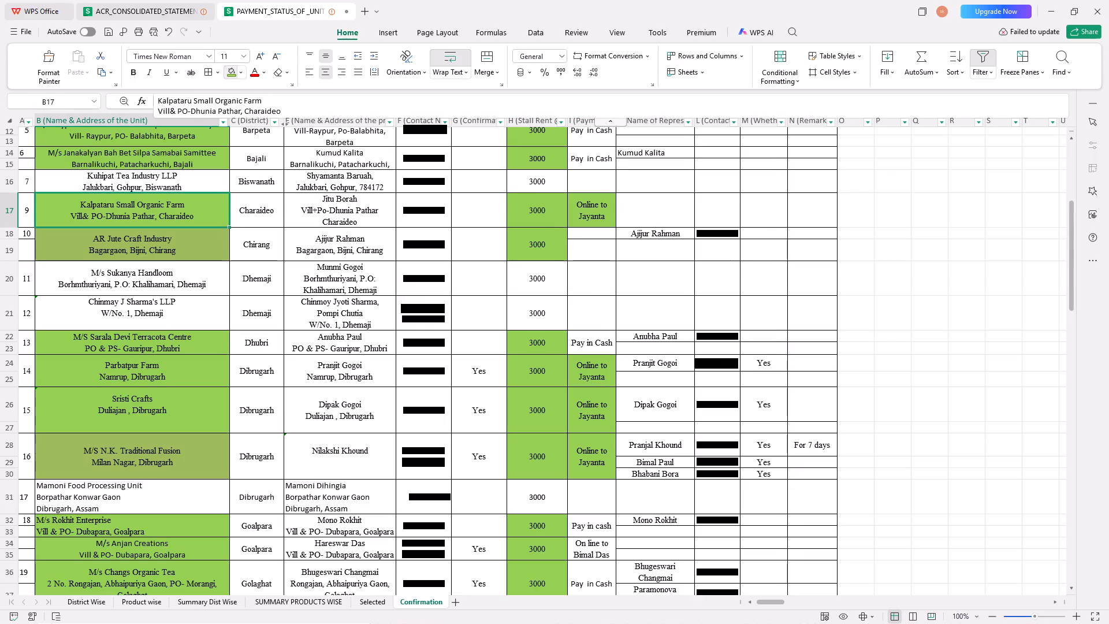
{"action": "left_click", "coordinate": [557, 261]}
Insert a blank row directly below Kalpataru Small Organic Farm, above AR Jute Craft Industry (row 18).
{"action": "left_click", "coordinate": [5, 220]}
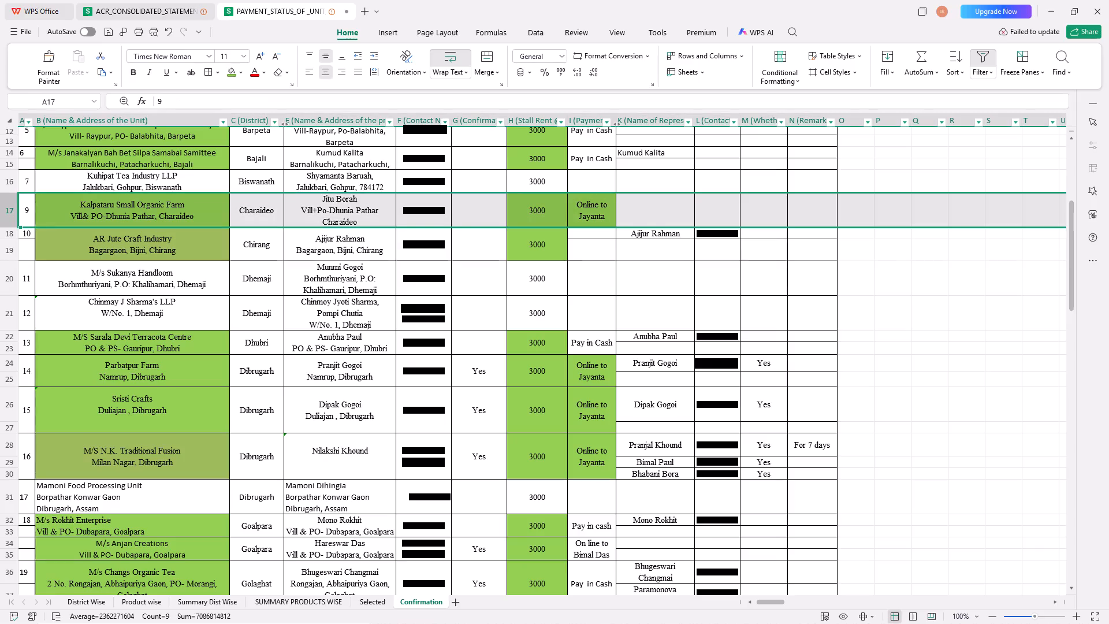
{"action": "left_click", "coordinate": [1, 232]}
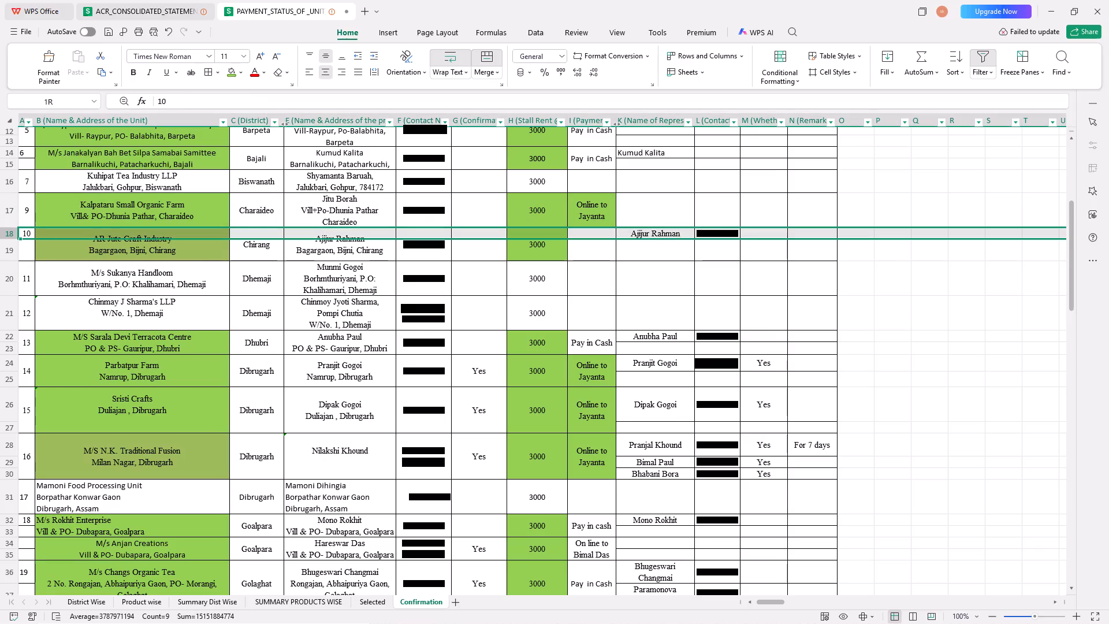
{"action": "left_click", "coordinate": [376, 286]}
{"action": "left_click", "coordinate": [9, 232]}
{"action": "key", "text": "ctrl+shift+equal"}
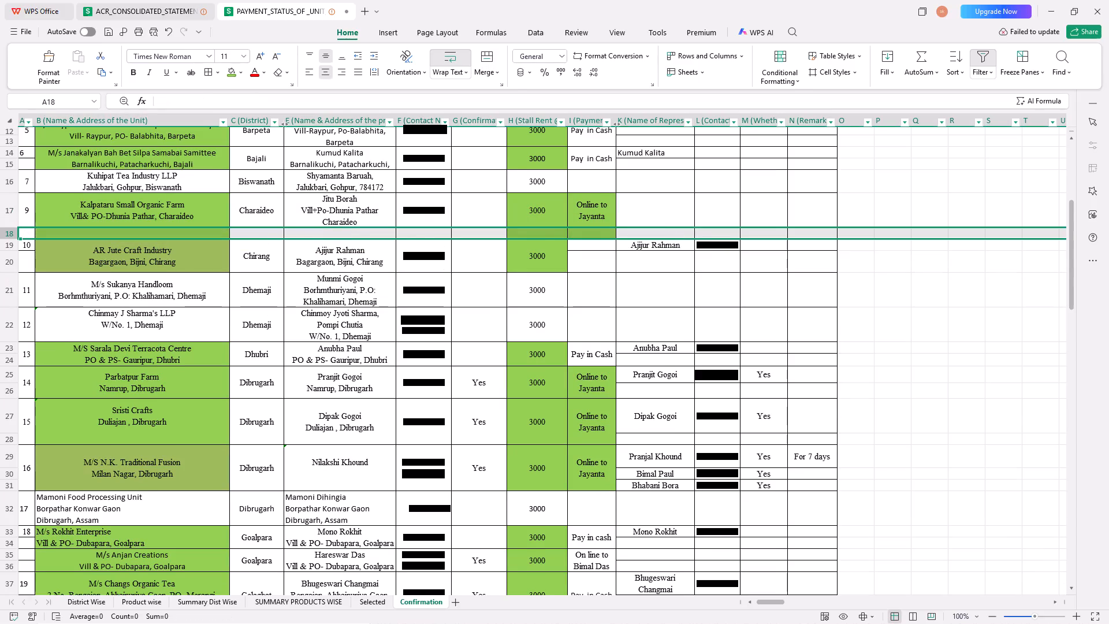
{"action": "left_click", "coordinate": [170, 297]}
Merge and center the Kalpataru Small Organic Farm unit name and district cells, each across rows 17 and 18.
{"action": "left_click_drag", "start_coordinate": [147, 202], "coordinate": [146, 228]}
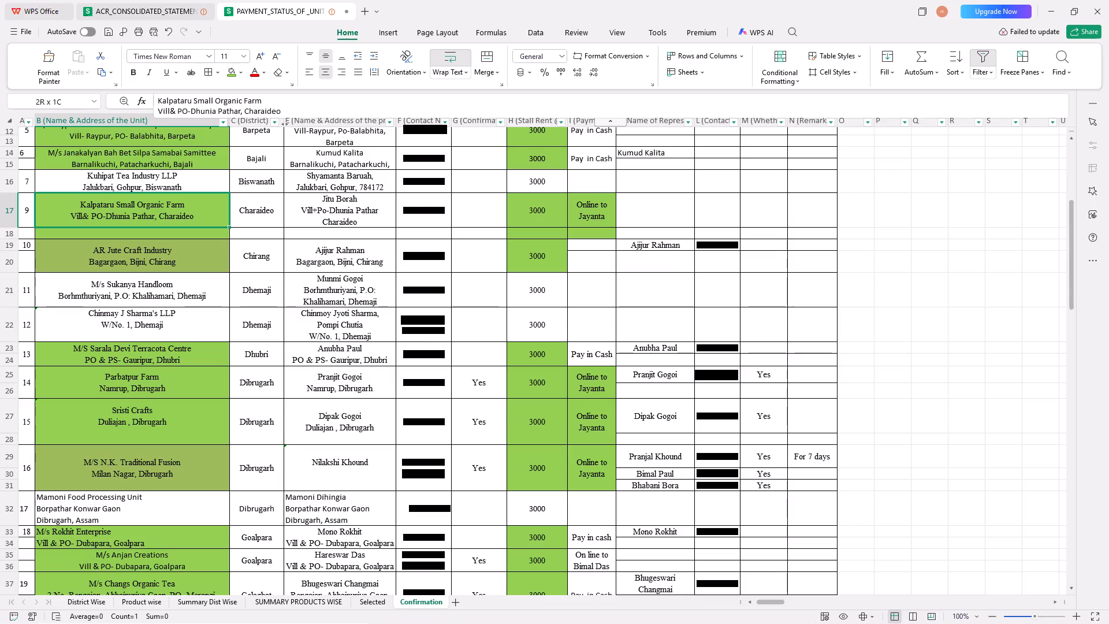
{"action": "left_click_drag", "start_coordinate": [146, 228], "coordinate": [147, 235]}
{"action": "left_click", "coordinate": [491, 69]}
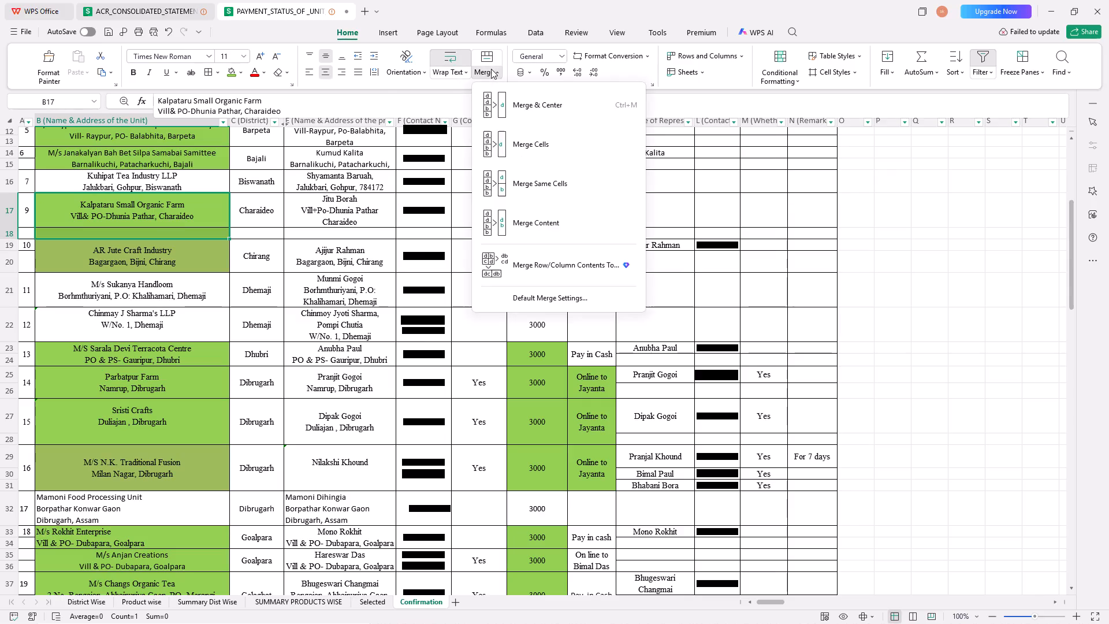
{"action": "left_click", "coordinate": [541, 107]}
{"action": "left_click_drag", "start_coordinate": [261, 209], "coordinate": [261, 229]}
{"action": "left_click", "coordinate": [492, 70]}
{"action": "left_click", "coordinate": [557, 103]}
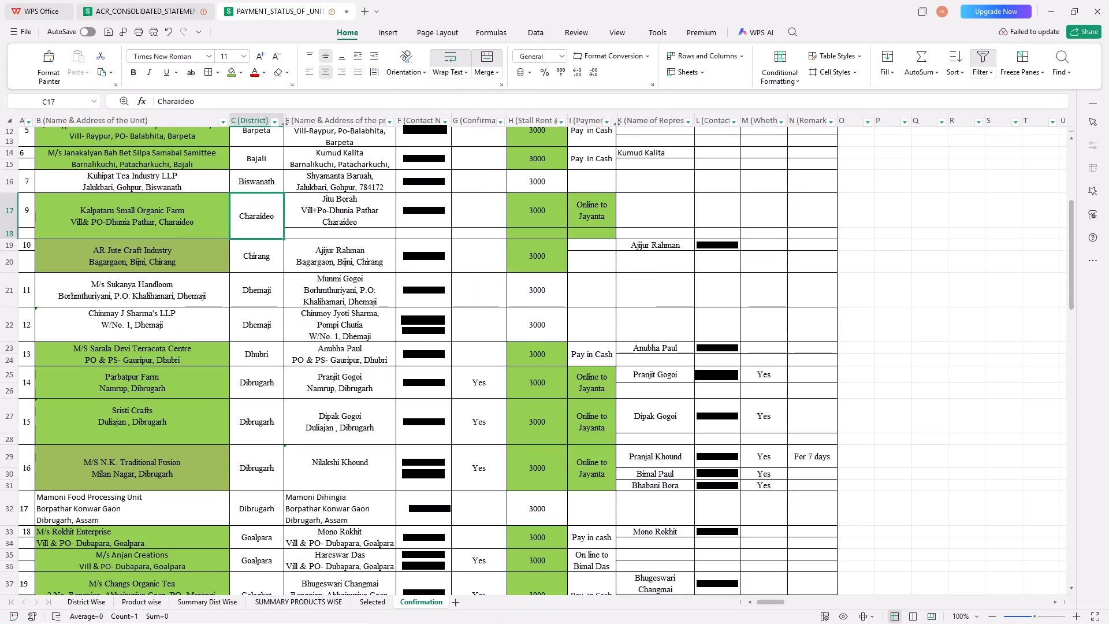
Copy the merged district cell's format (C17) with Format Painter onto the Kalpataru proprietor, contact number and confirmation cells (E17:G18).
{"action": "left_click_drag", "start_coordinate": [252, 216], "coordinate": [344, 227]}
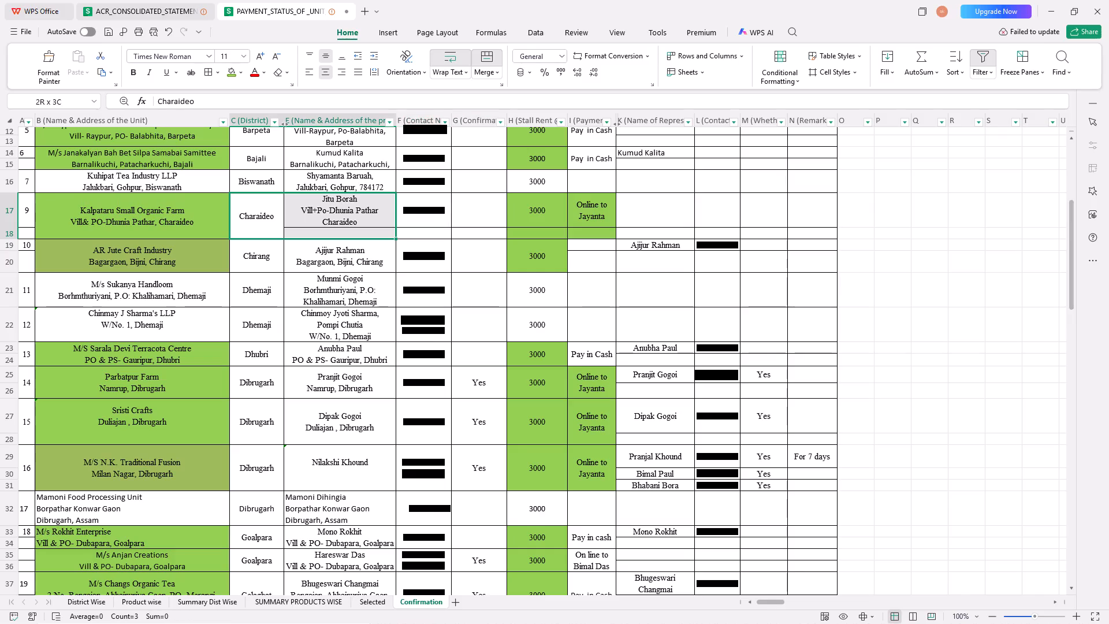
{"action": "left_click_drag", "start_coordinate": [344, 227], "coordinate": [267, 221]}
{"action": "left_click", "coordinate": [43, 63]}
{"action": "left_click_drag", "start_coordinate": [344, 205], "coordinate": [429, 224]}
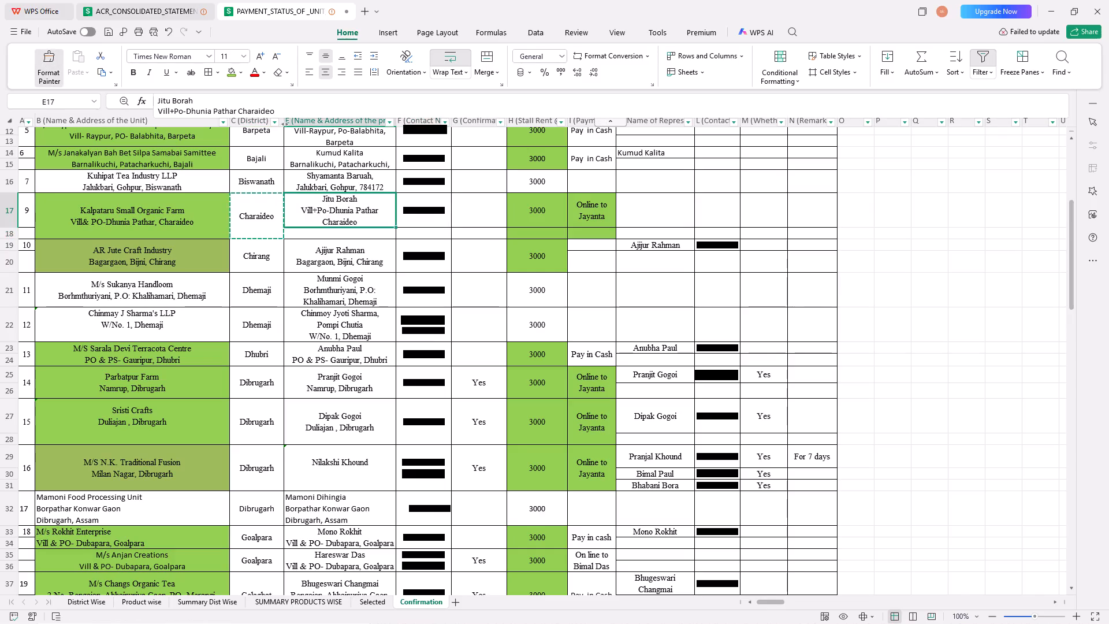
{"action": "left_click_drag", "start_coordinate": [429, 224], "coordinate": [481, 233]}
Merge and center the Kalpataru Small Organic Farm stall rent cells (H17:H18).
{"action": "left_click", "coordinate": [541, 214]}
{"action": "left_click_drag", "start_coordinate": [542, 211], "coordinate": [546, 236]}
{"action": "left_click", "coordinate": [489, 64]}
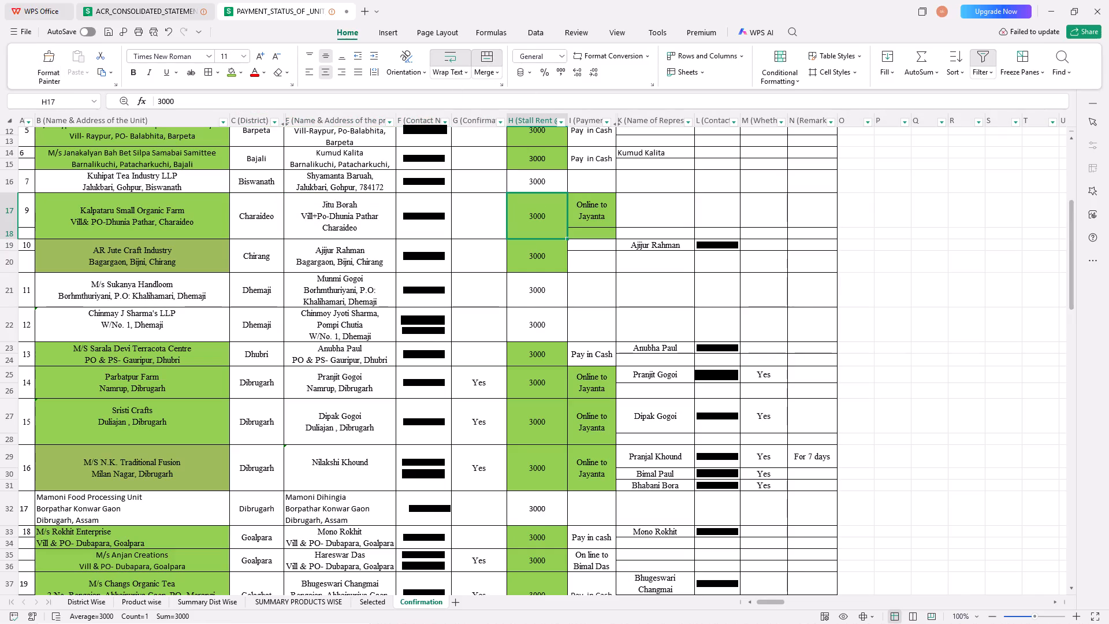
Merge and center the Kalpataru Small Organic Farm payment status cells (I17:I18).
{"action": "left_click_drag", "start_coordinate": [587, 208], "coordinate": [595, 229]}
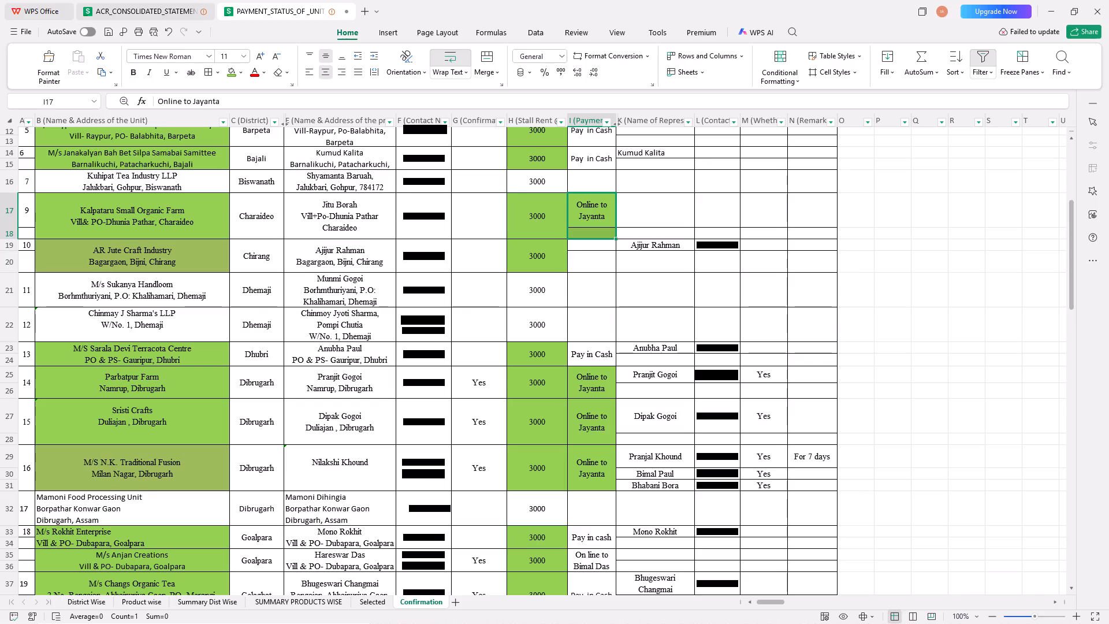
{"action": "left_click", "coordinate": [485, 60]}
{"action": "left_click", "coordinate": [678, 212]}
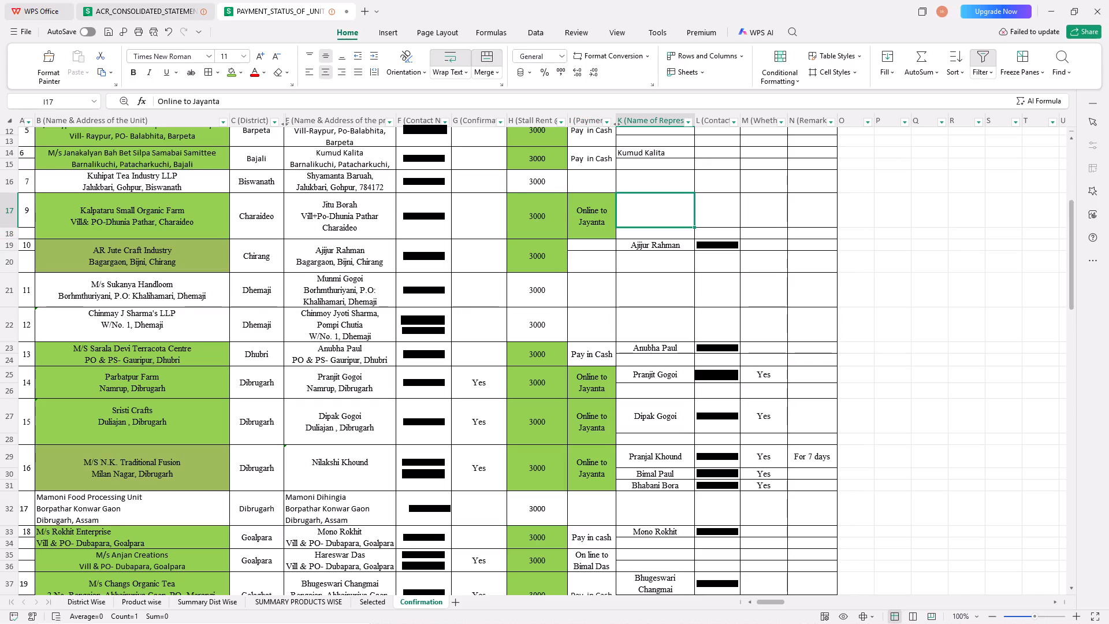
Review the whole Confirmation sheet from the first unit to the last, checking unit colors, payment status and representative entries.
{"action": "scroll", "coordinate": [580, 321], "scroll_direction": "up", "scroll_amount": 3}
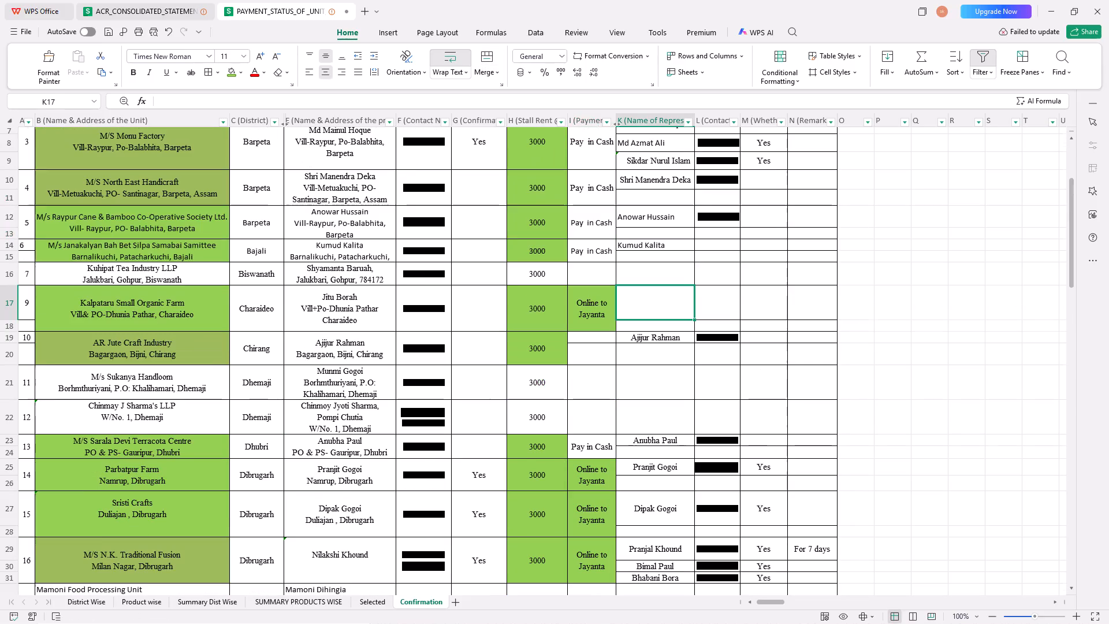
{"action": "scroll", "coordinate": [578, 323], "scroll_direction": "up", "scroll_amount": 8}
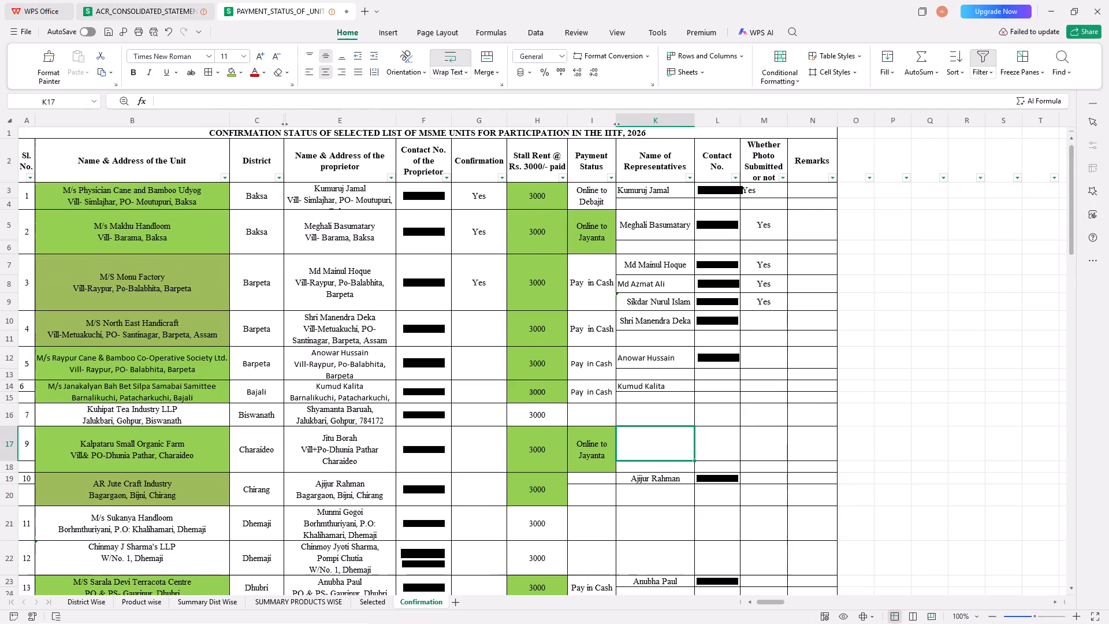
{"action": "scroll", "coordinate": [575, 325], "scroll_direction": "down", "scroll_amount": 10}
{"action": "scroll", "coordinate": [555, 343], "scroll_direction": "up", "scroll_amount": 4}
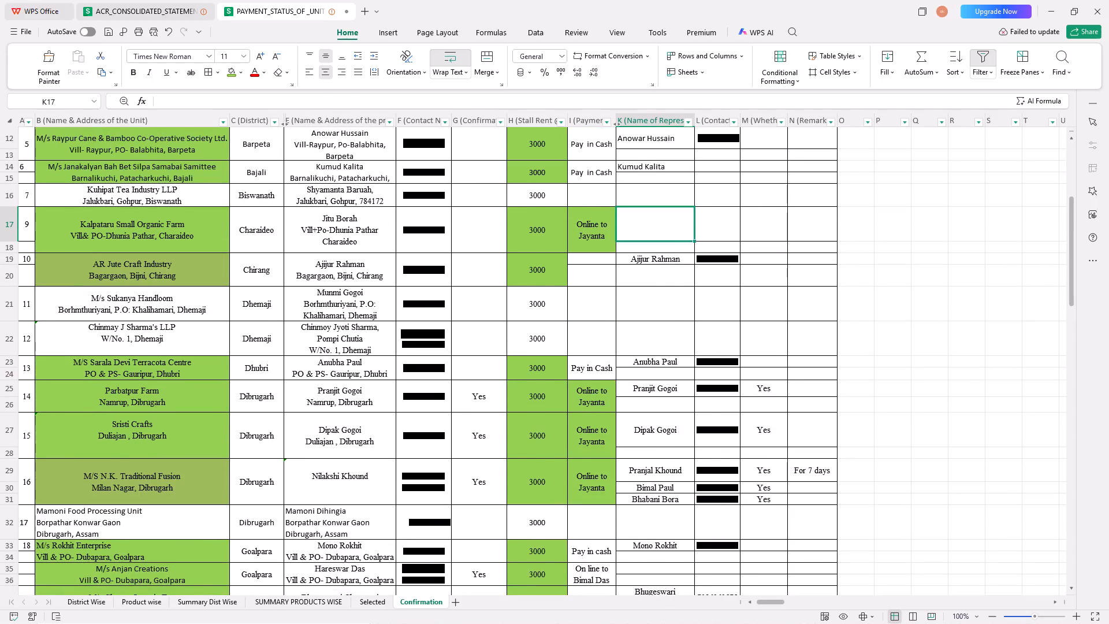
{"action": "scroll", "coordinate": [464, 425], "scroll_direction": "up", "scroll_amount": 9}
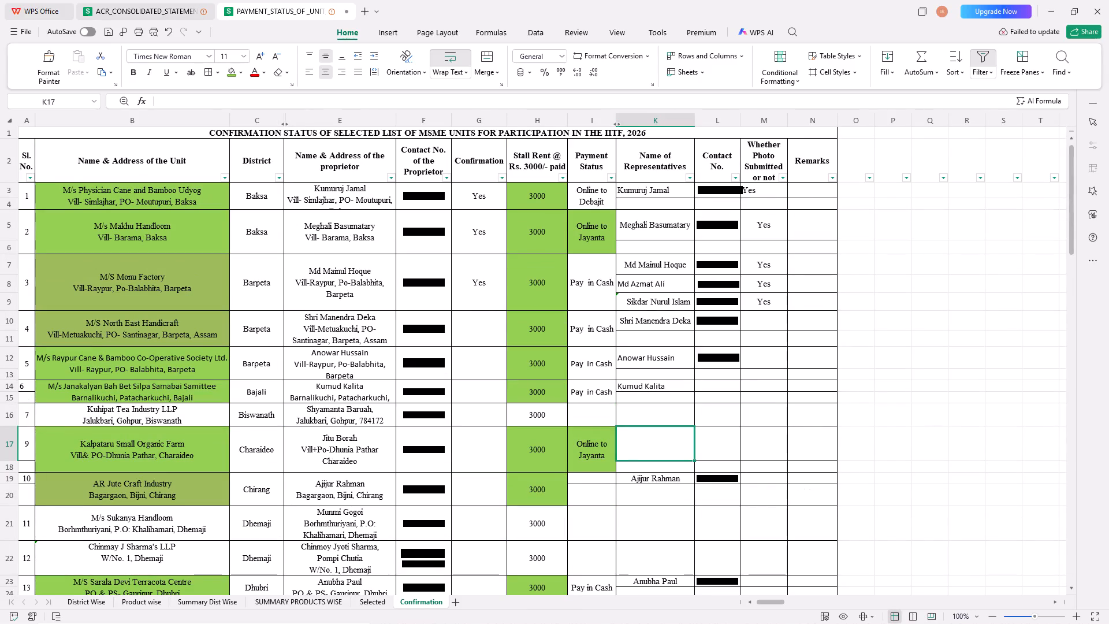
{"action": "scroll", "coordinate": [507, 396], "scroll_direction": "down", "scroll_amount": 4}
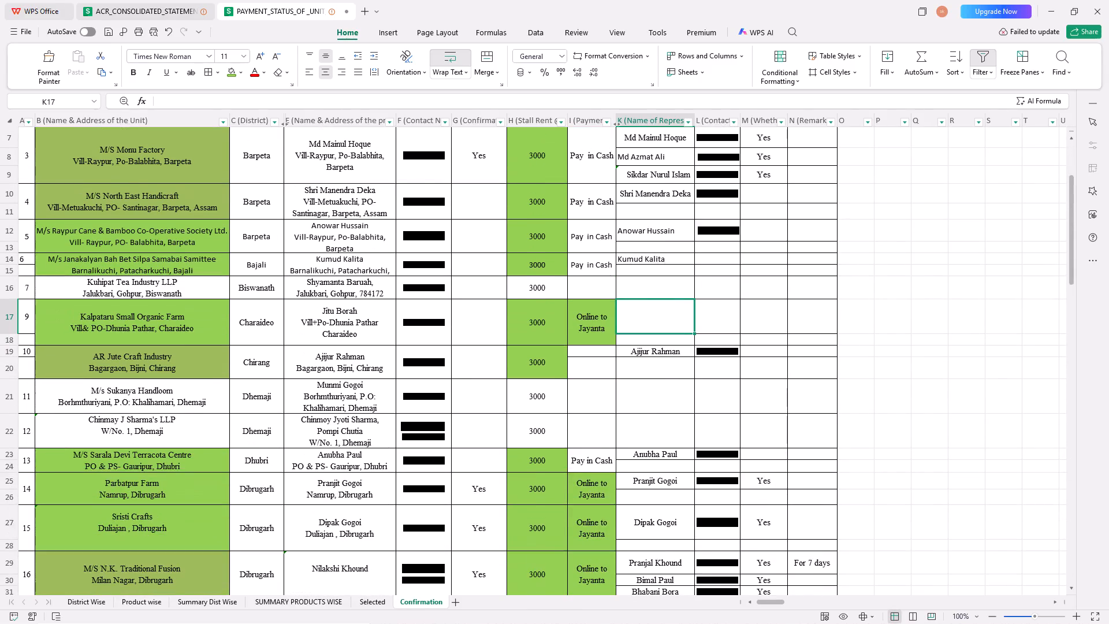
{"action": "scroll", "coordinate": [503, 406], "scroll_direction": "down", "scroll_amount": 7}
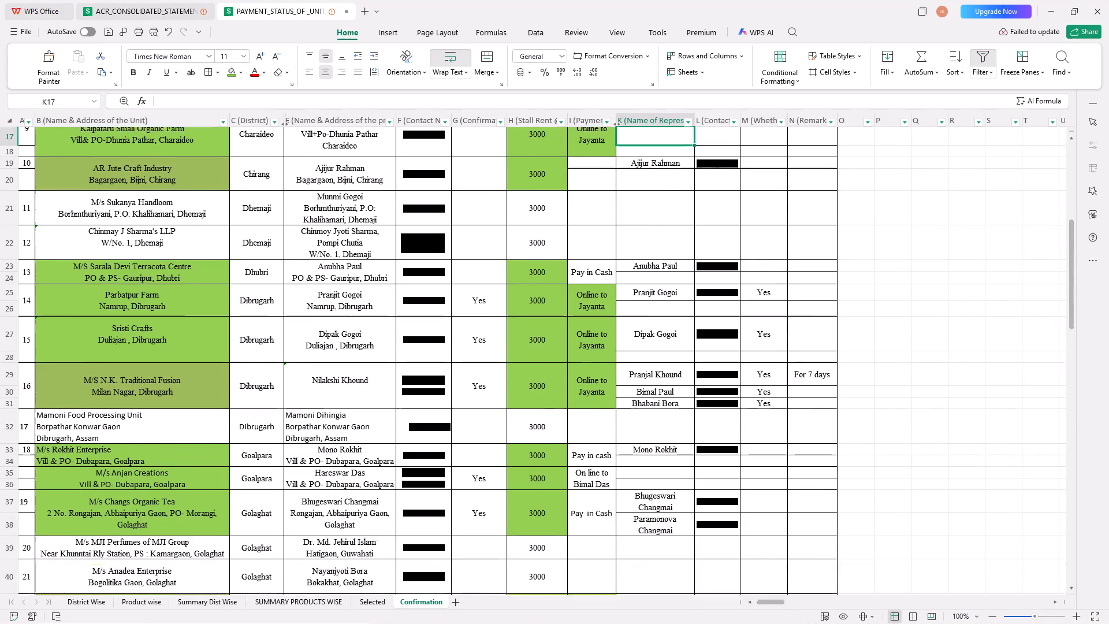
{"action": "scroll", "coordinate": [502, 414], "scroll_direction": "down", "scroll_amount": 11}
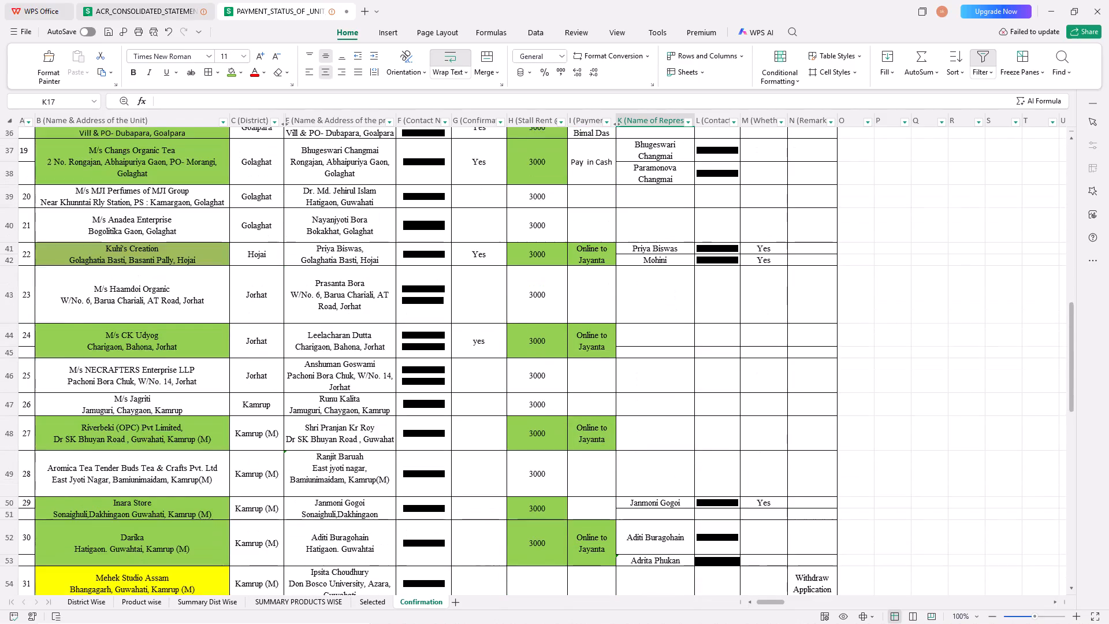
{"action": "scroll", "coordinate": [500, 420], "scroll_direction": "down", "scroll_amount": 13}
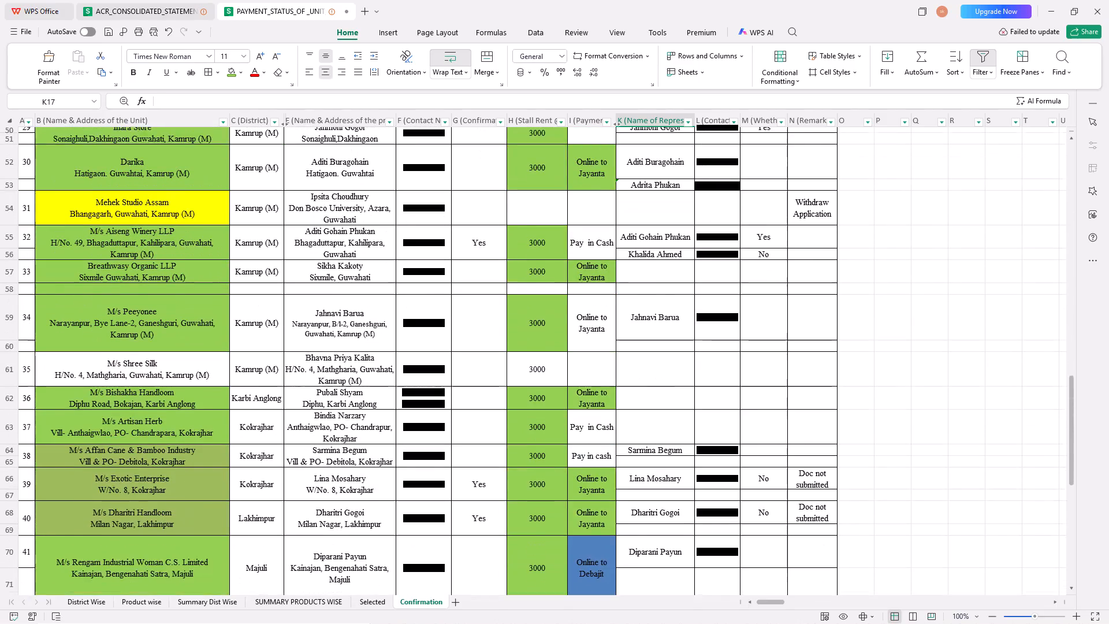
{"action": "scroll", "coordinate": [500, 424], "scroll_direction": "down", "scroll_amount": 11}
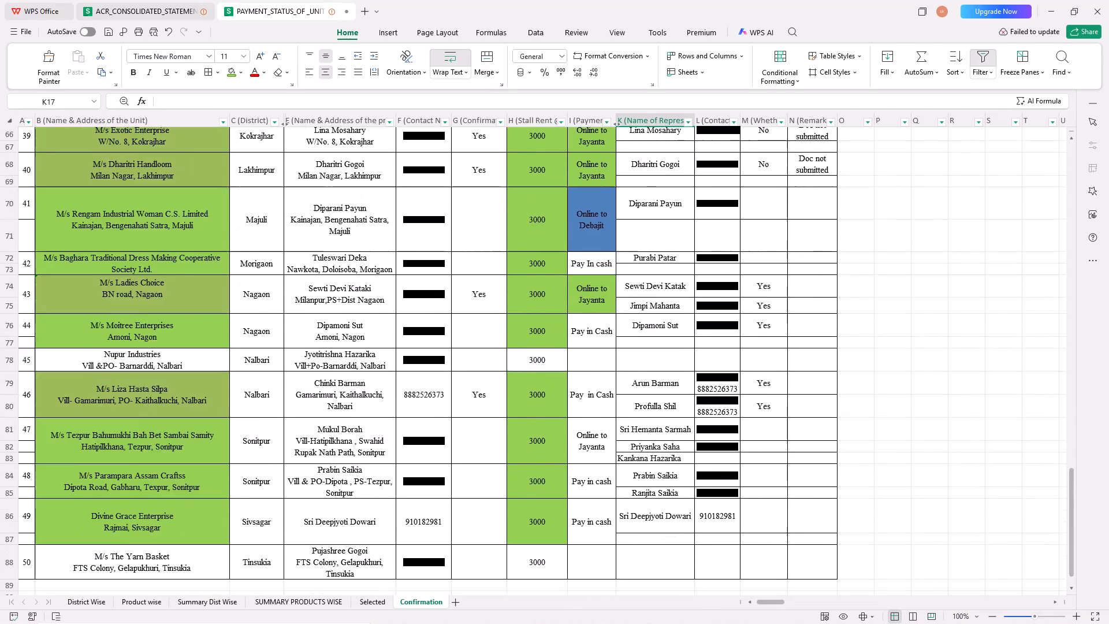
{"action": "scroll", "coordinate": [500, 426], "scroll_direction": "up", "scroll_amount": 13}
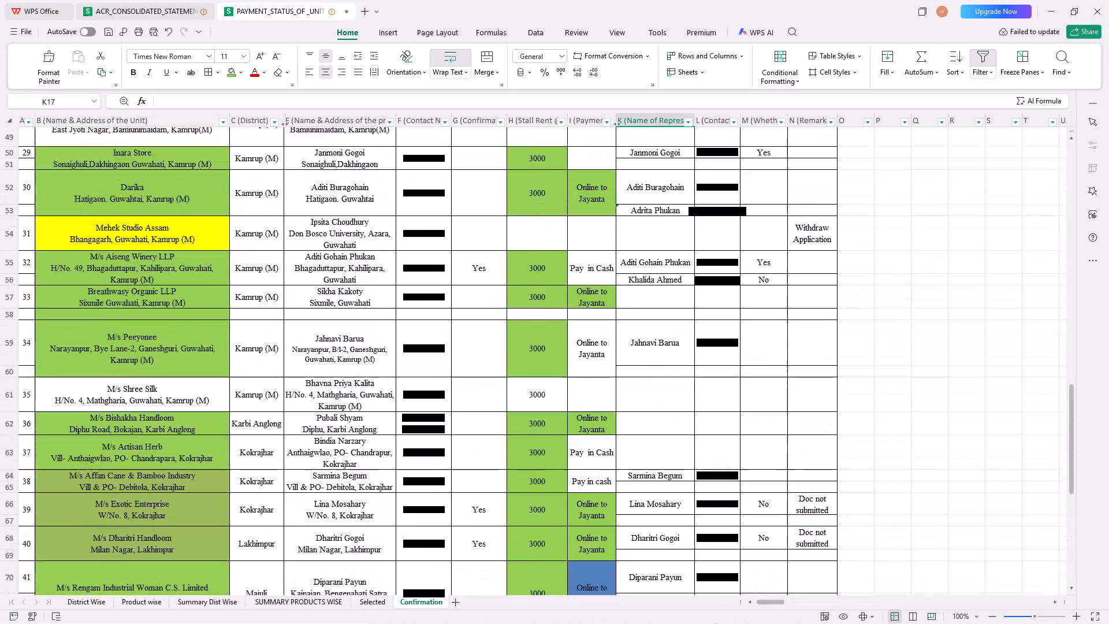
{"action": "scroll", "coordinate": [500, 426], "scroll_direction": "up", "scroll_amount": 19}
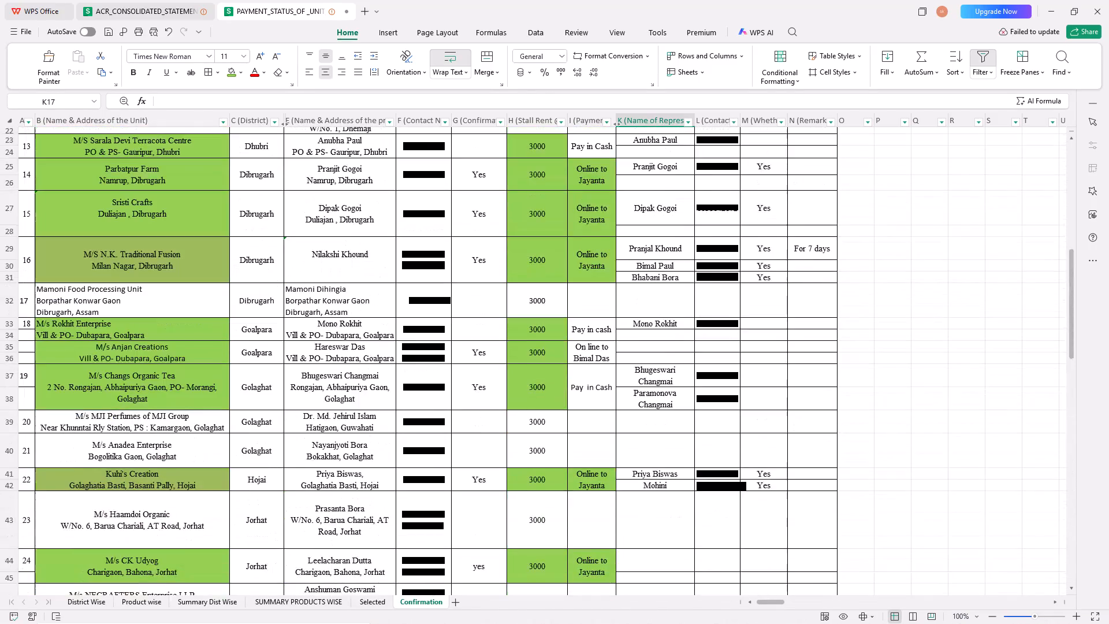
{"action": "scroll", "coordinate": [500, 425], "scroll_direction": "up", "scroll_amount": 15}
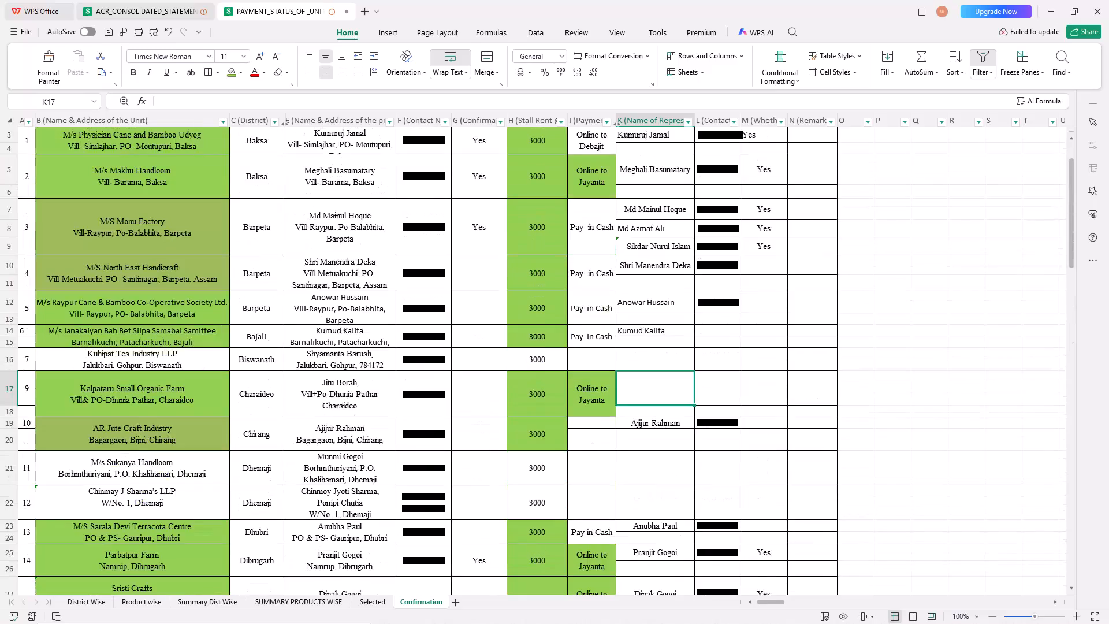
{"action": "scroll", "coordinate": [500, 425], "scroll_direction": "up", "scroll_amount": 3}
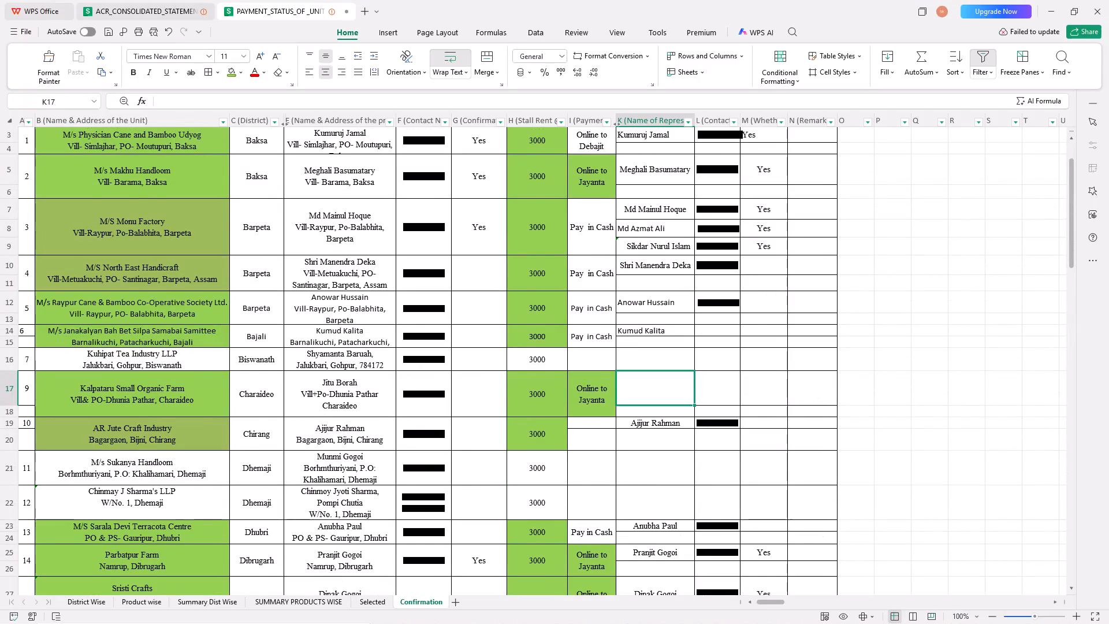
Find the unit matching "Sukanya" and fill its name and address cell (B21) with the red theme color.
{"action": "key", "text": "ctrl+f"}
{"action": "type", "text": "Sukanya"}
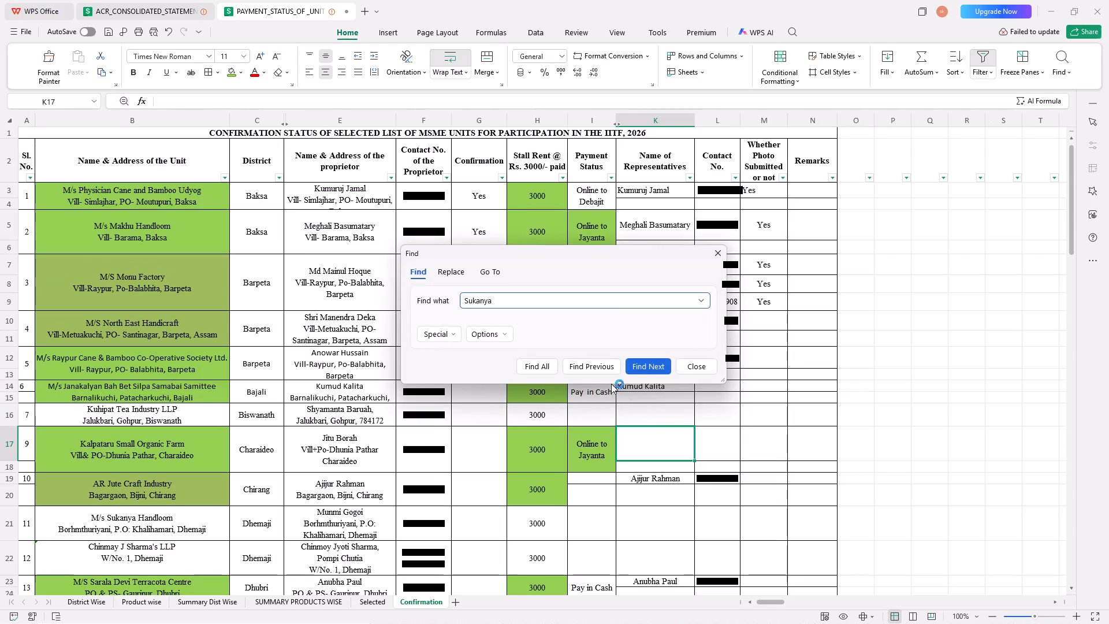
{"action": "left_click", "coordinate": [644, 365]}
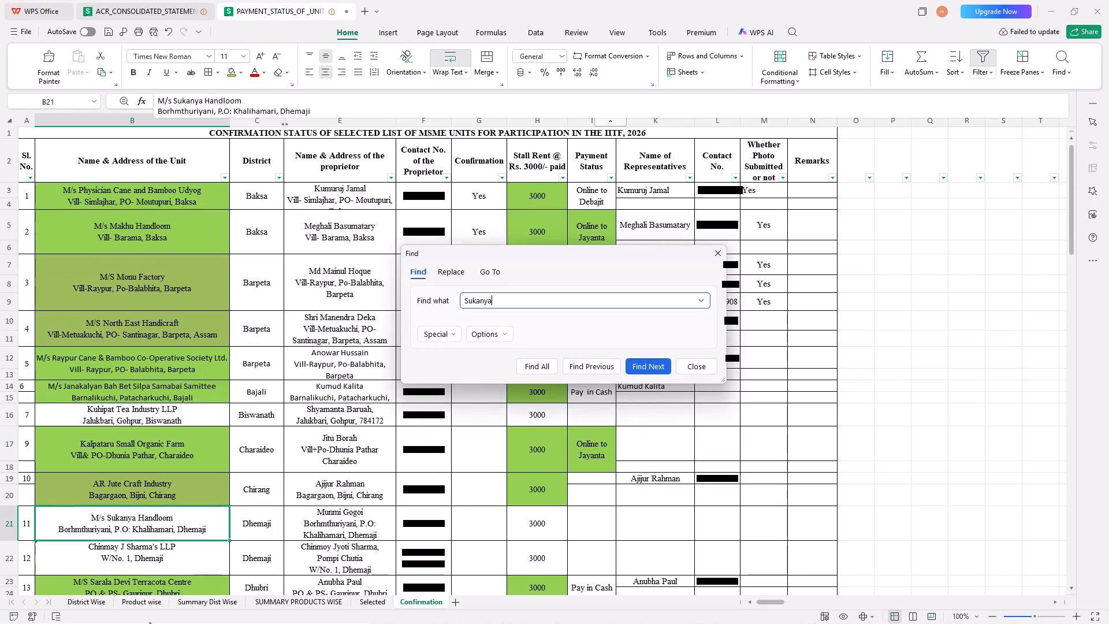
{"action": "left_click", "coordinate": [695, 365]}
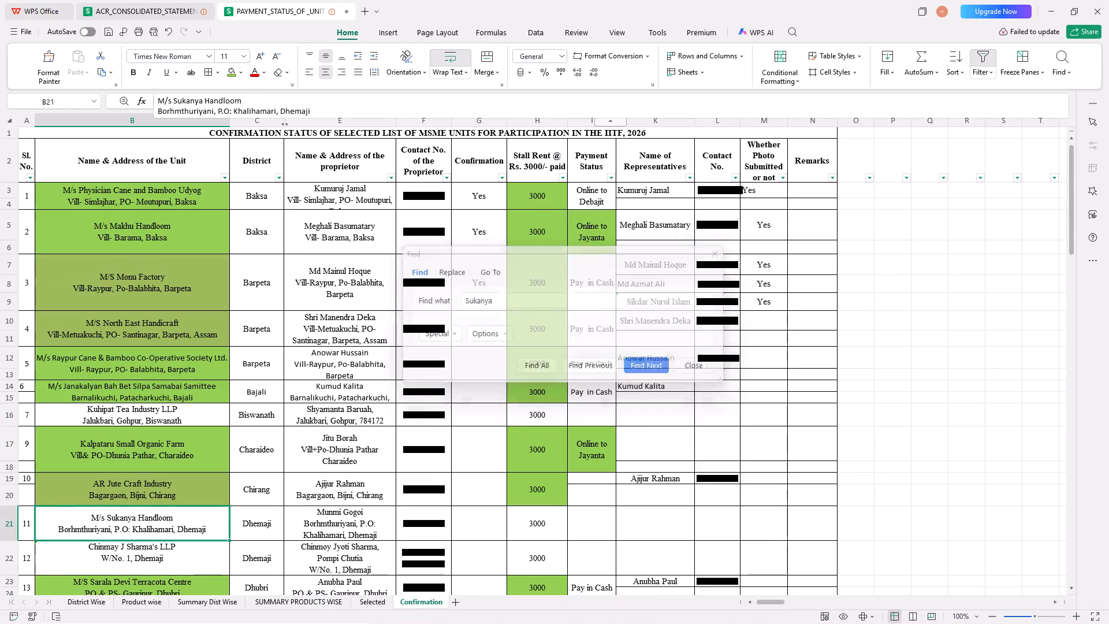
{"action": "left_click", "coordinate": [801, 524]}
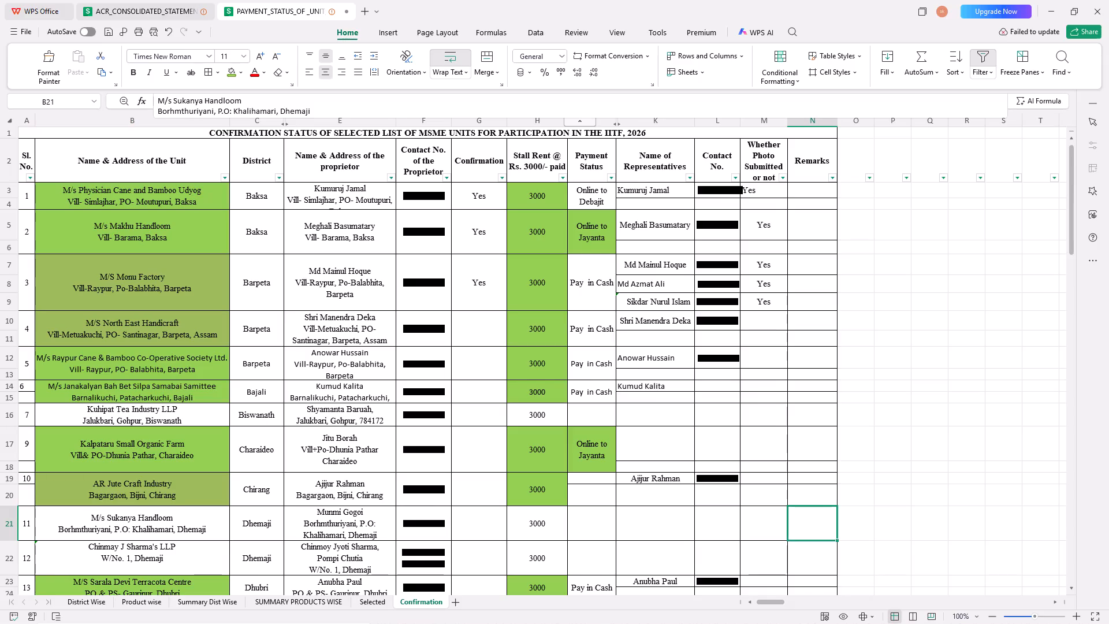
{"action": "left_click", "coordinate": [84, 528]}
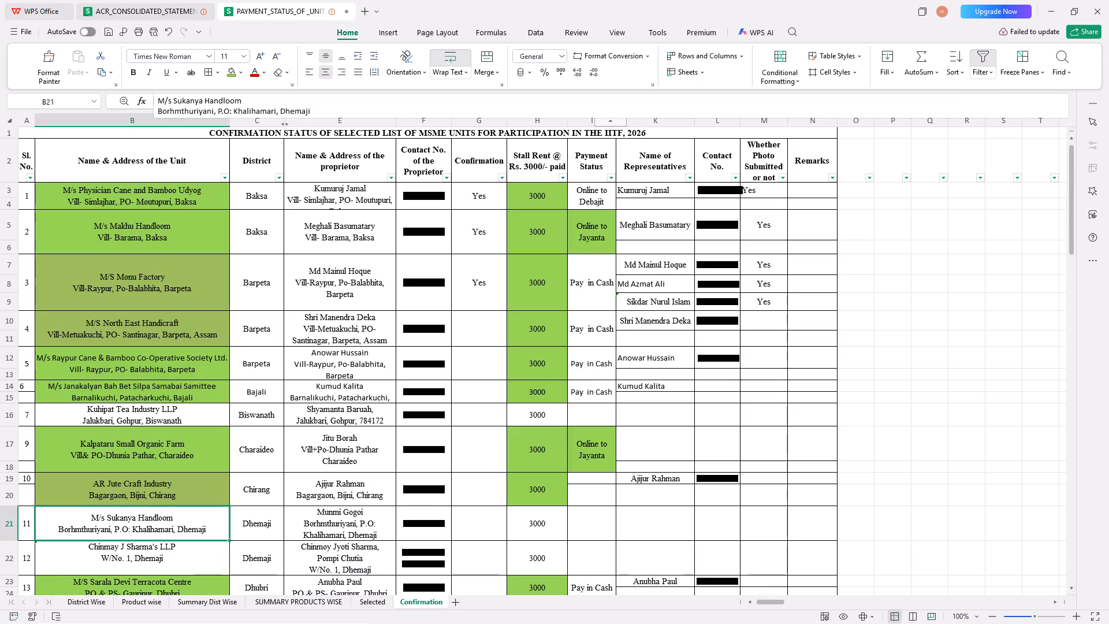
{"action": "left_click", "coordinate": [243, 73]}
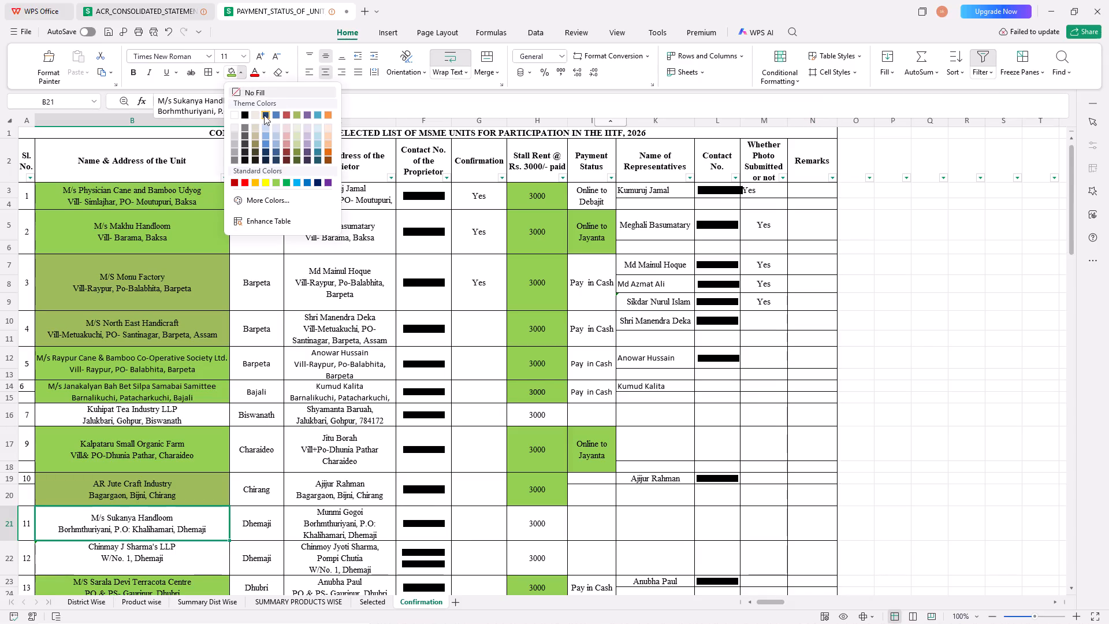
{"action": "left_click", "coordinate": [288, 116]}
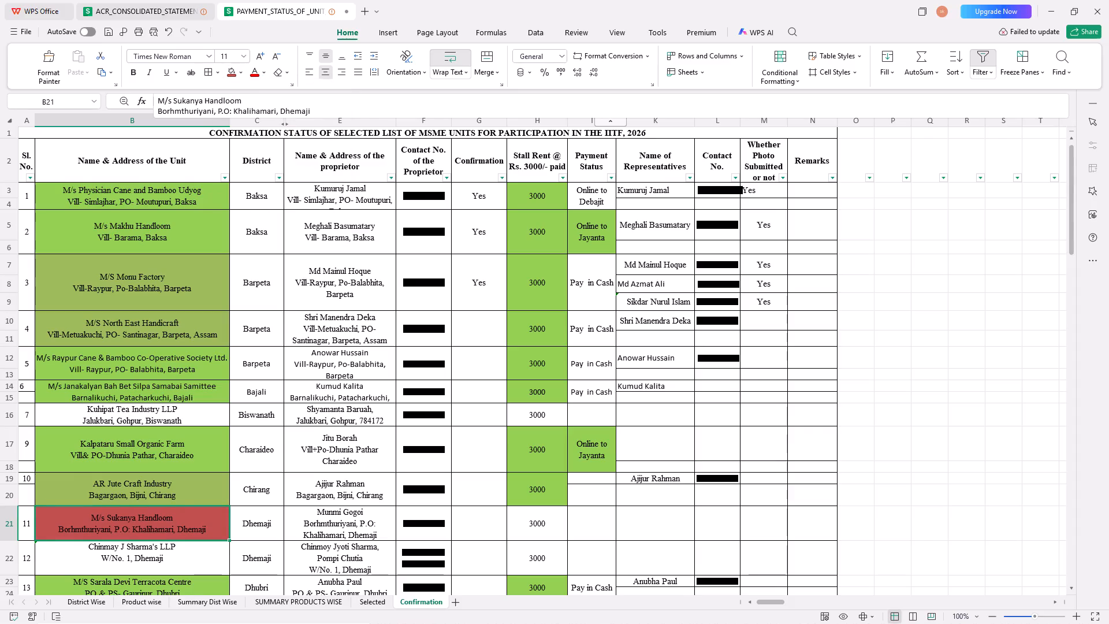
Fill the "Online to Debajit" payment status cell of M/s Physician Cane and Bamboo Udyog (I3) with the blue theme color.
{"action": "scroll", "coordinate": [504, 511], "scroll_direction": "up", "scroll_amount": 2}
{"action": "left_click", "coordinate": [137, 199]}
{"action": "left_click", "coordinate": [594, 195]}
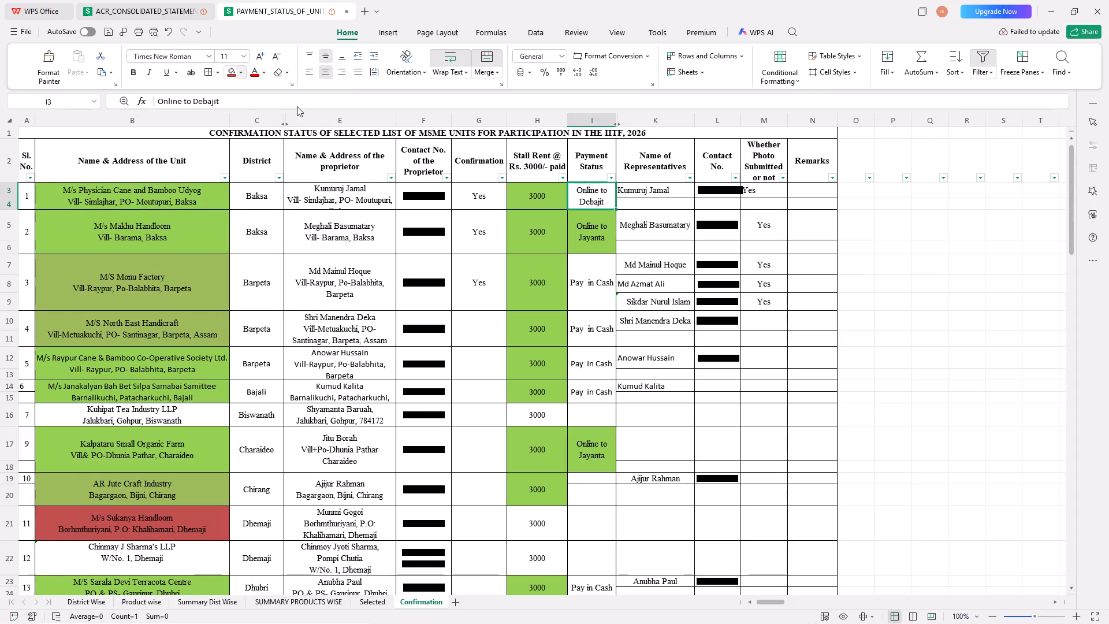
{"action": "left_click", "coordinate": [238, 75]}
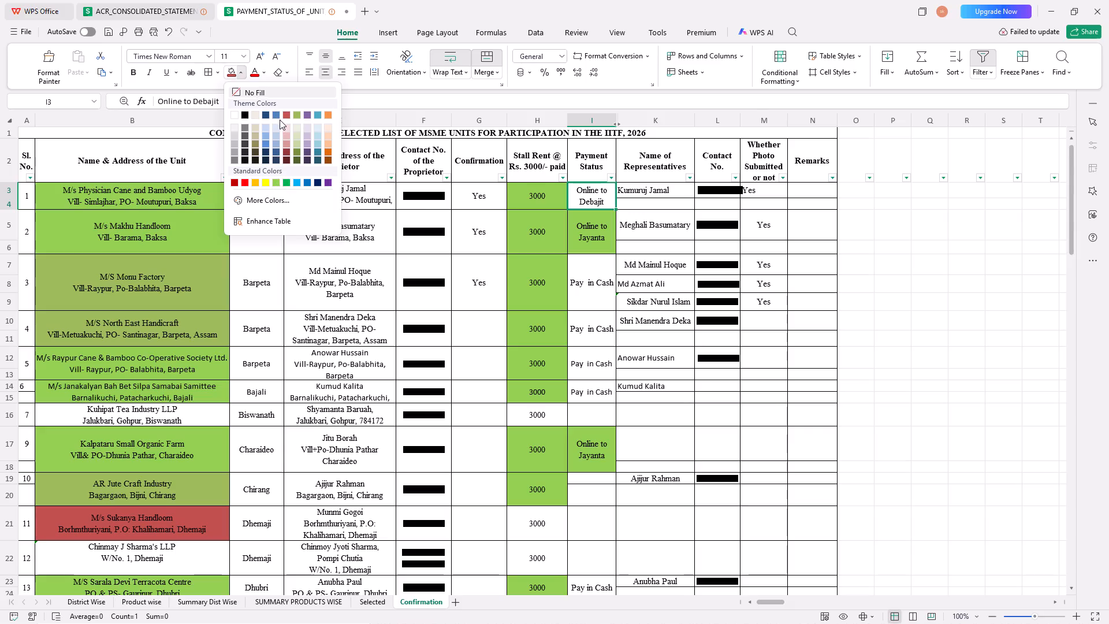
{"action": "left_click", "coordinate": [276, 116]}
{"action": "left_click", "coordinate": [589, 240]}
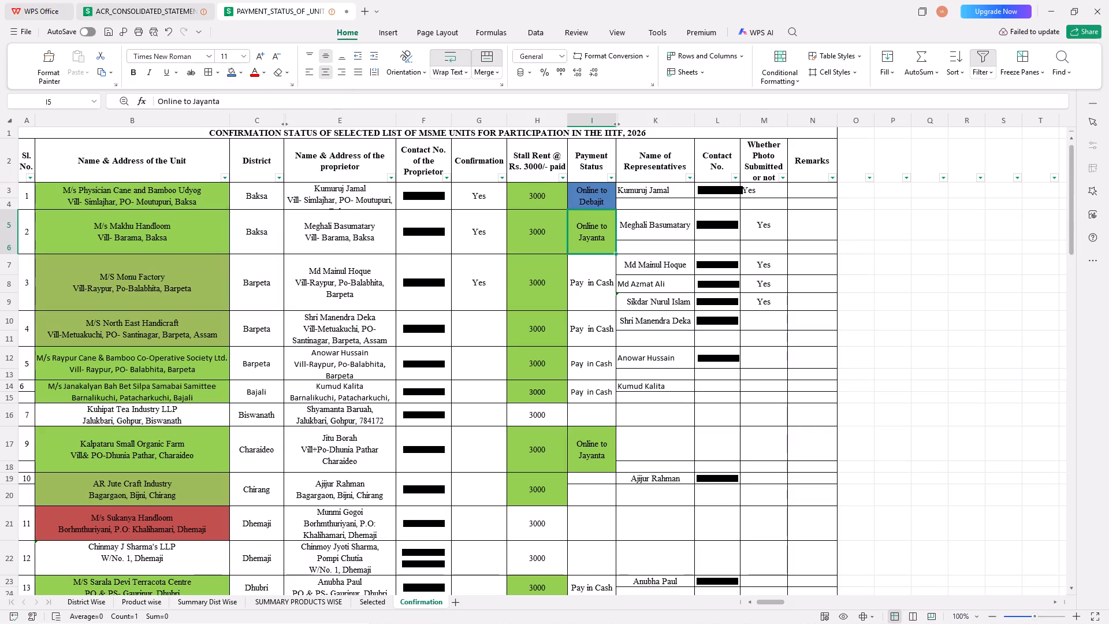
Examine the payment status entries and their color coding down the full unit list and back up.
{"action": "scroll", "coordinate": [569, 433], "scroll_direction": "down", "scroll_amount": 5}
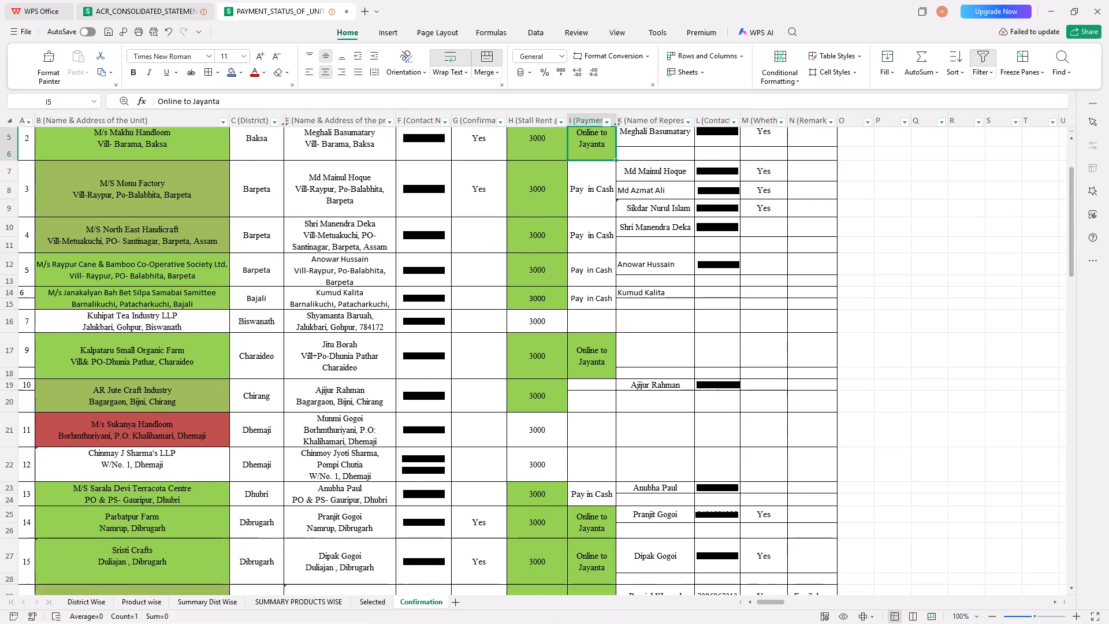
{"action": "scroll", "coordinate": [572, 462], "scroll_direction": "down", "scroll_amount": 11}
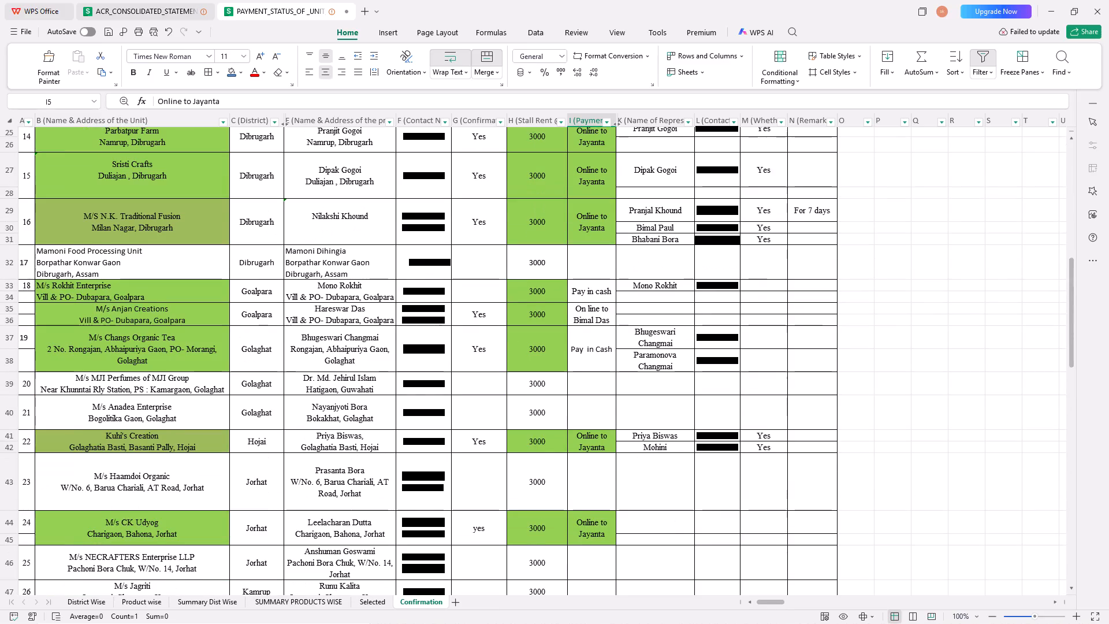
{"action": "scroll", "coordinate": [570, 479], "scroll_direction": "down", "scroll_amount": 12}
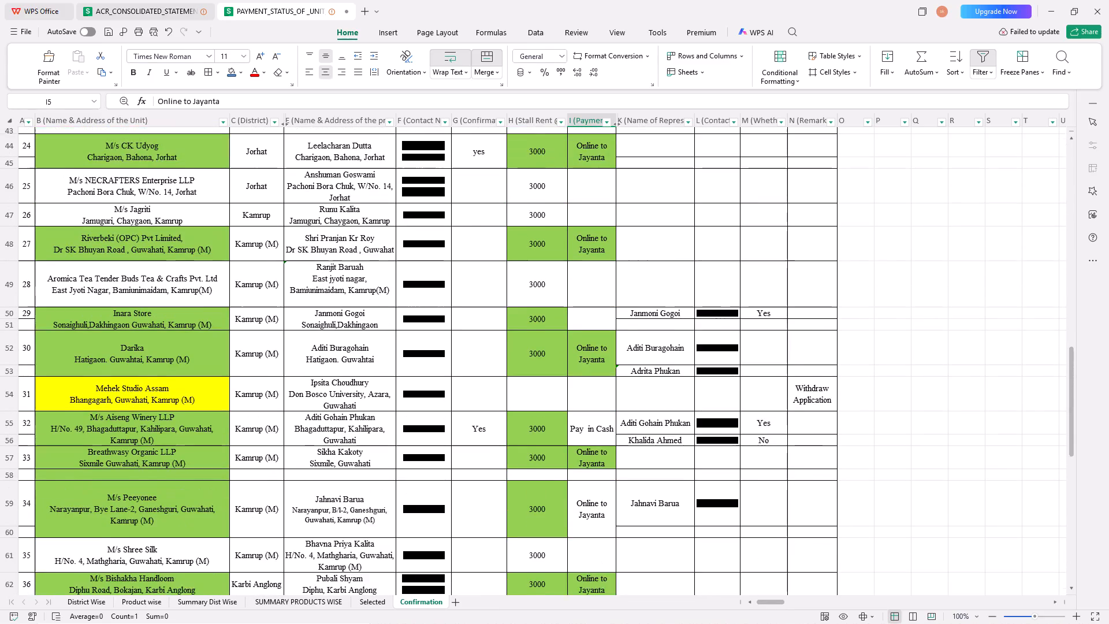
{"action": "scroll", "coordinate": [579, 493], "scroll_direction": "down", "scroll_amount": 7}
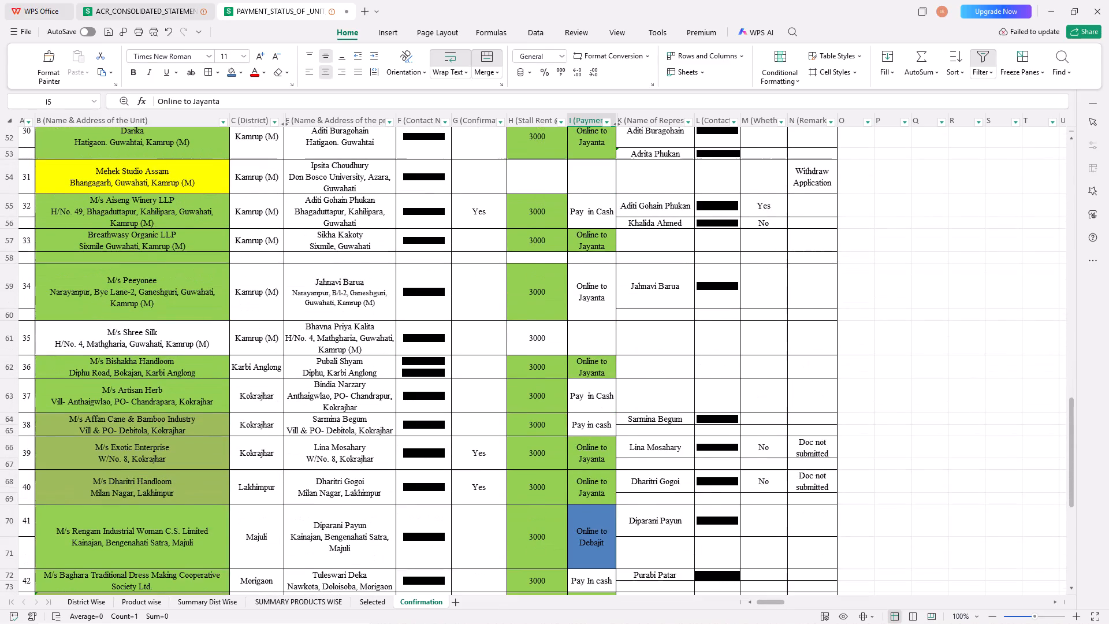
{"action": "scroll", "coordinate": [579, 495], "scroll_direction": "down", "scroll_amount": 10}
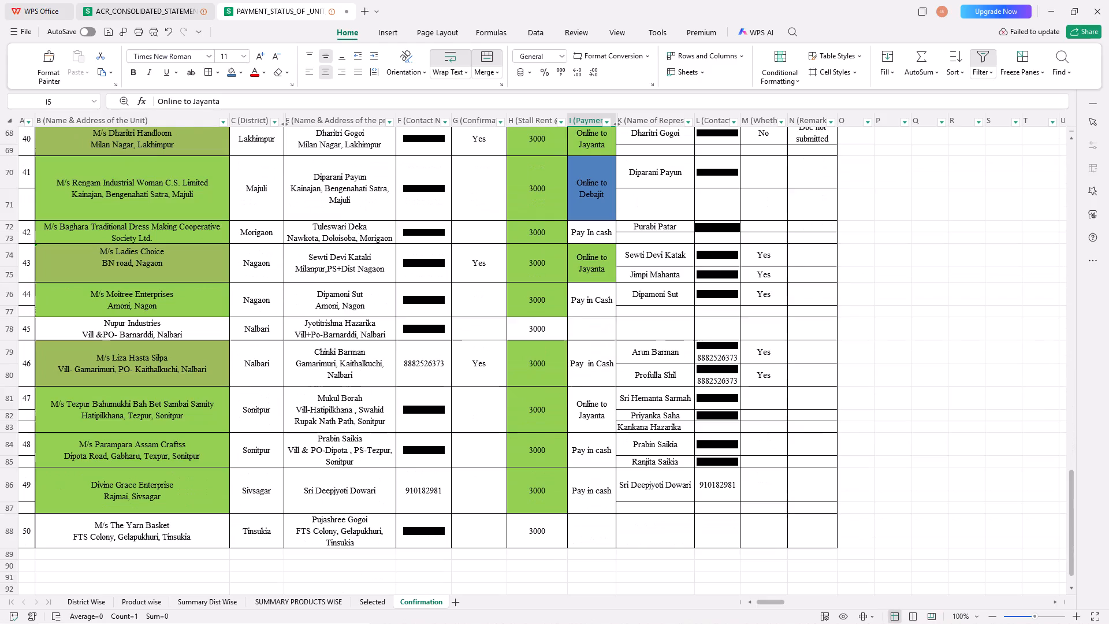
{"action": "scroll", "coordinate": [579, 502], "scroll_direction": "up", "scroll_amount": 15}
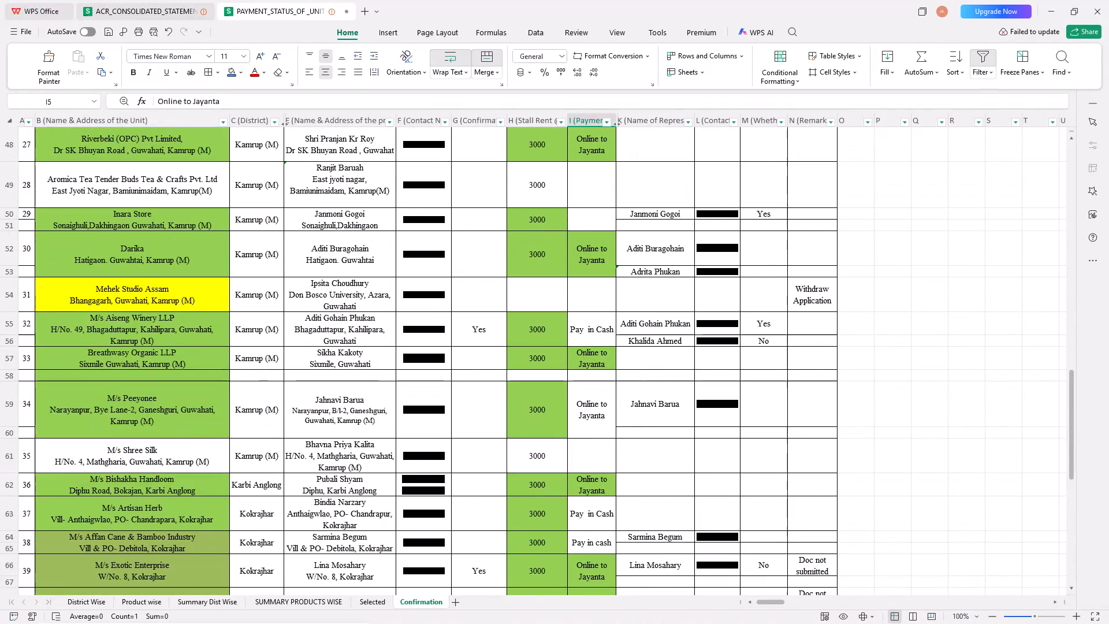
{"action": "scroll", "coordinate": [580, 498], "scroll_direction": "up", "scroll_amount": 4}
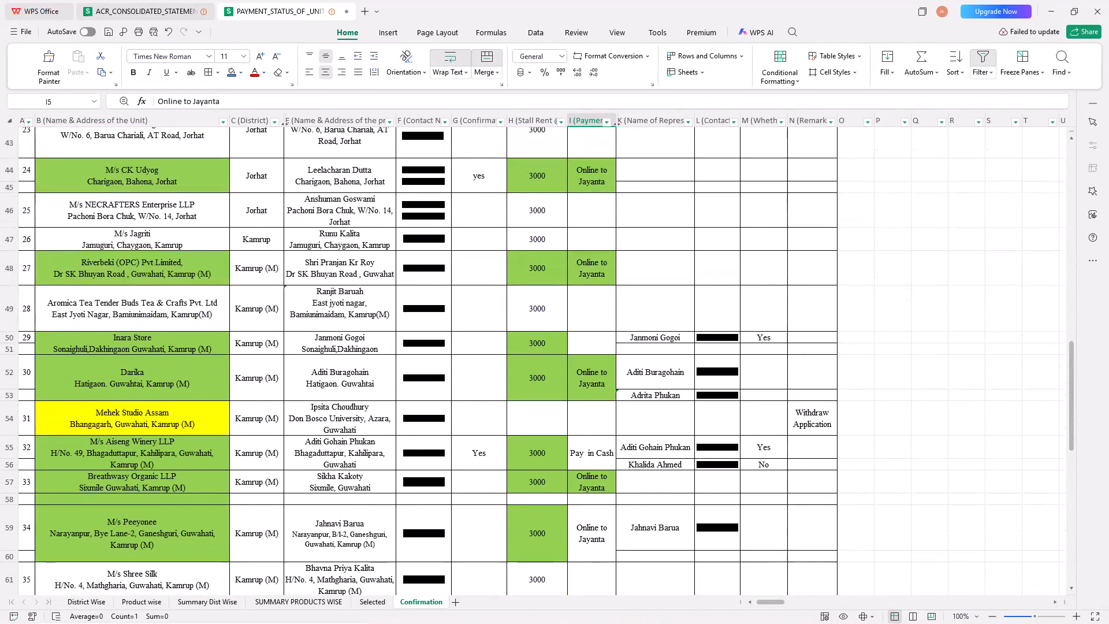
{"action": "scroll", "coordinate": [571, 485], "scroll_direction": "up", "scroll_amount": 2}
{"action": "scroll", "coordinate": [407, 470], "scroll_direction": "up", "scroll_amount": 1}
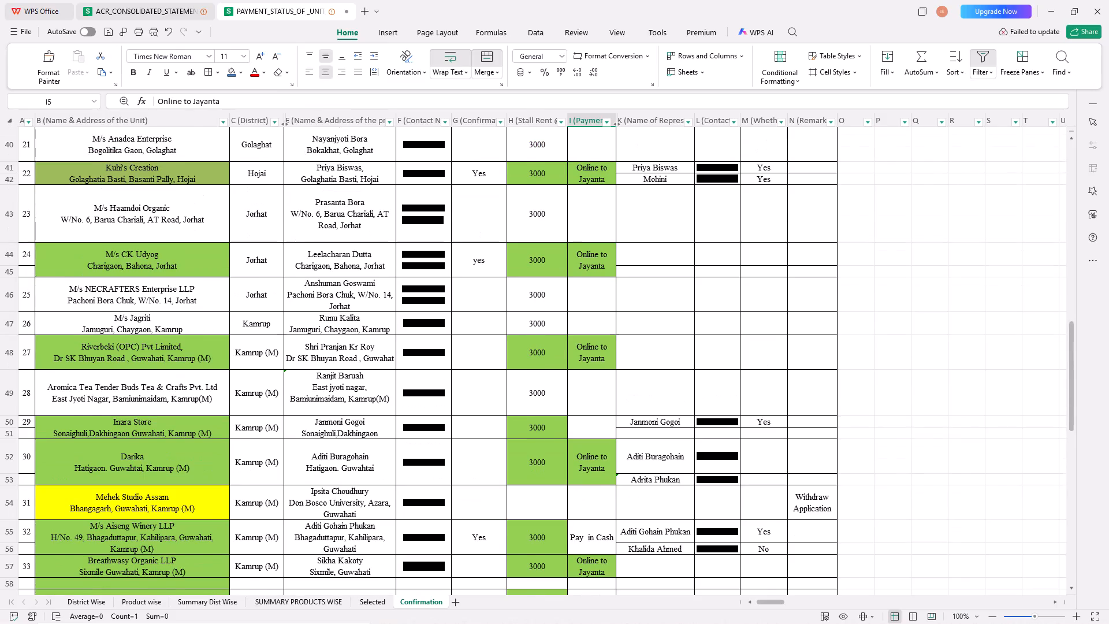
{"action": "scroll", "coordinate": [406, 469], "scroll_direction": "up", "scroll_amount": 8}
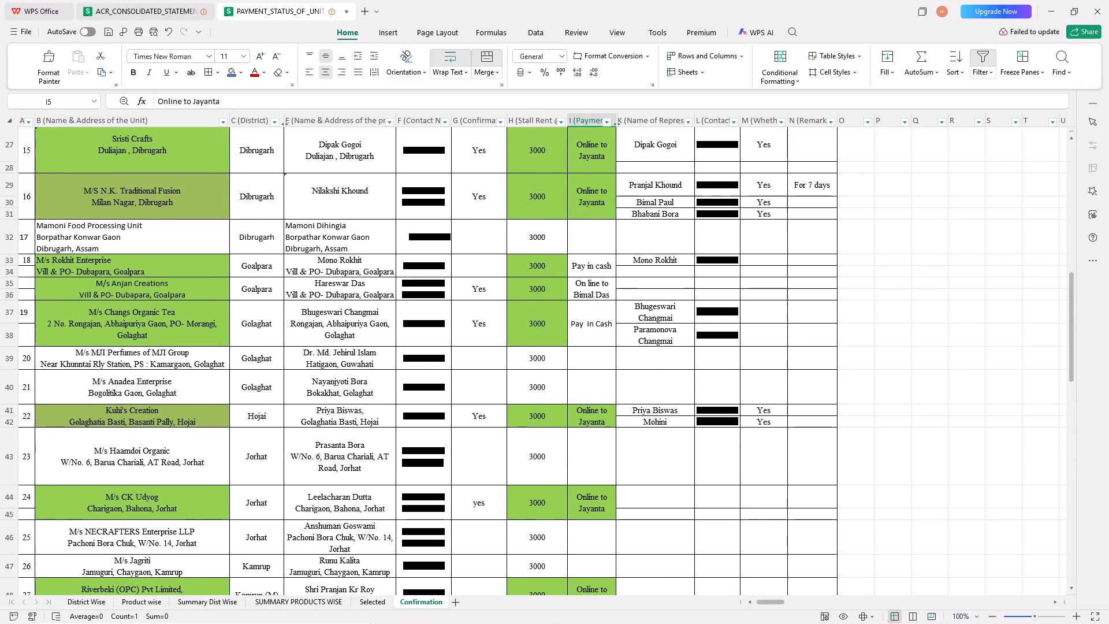
Search the Confirmation sheet for the AR Jute unit, using "AR" and "A. R Jute" as search terms.
{"action": "scroll", "coordinate": [406, 469], "scroll_direction": "up", "scroll_amount": 7}
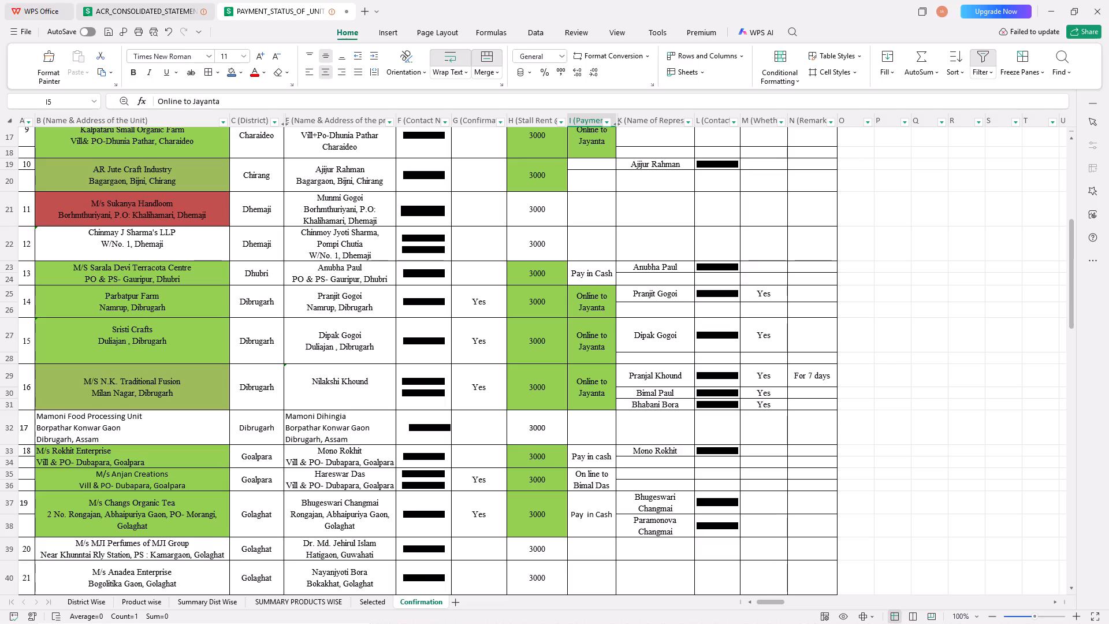
{"action": "key", "text": "ctrl+f"}
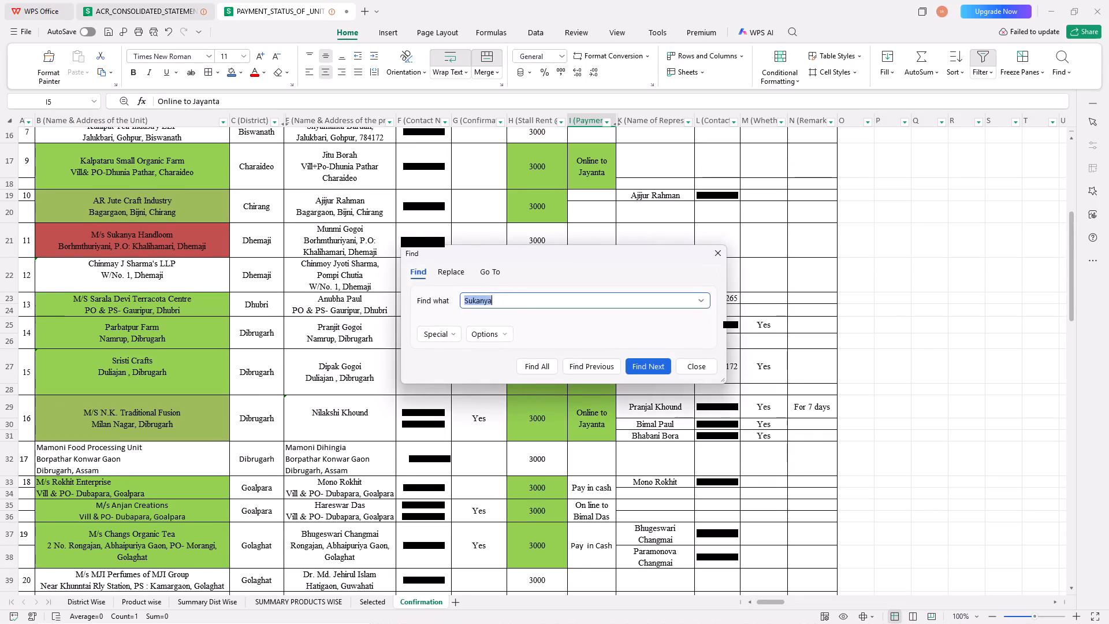
{"action": "key", "text": "BackSpace"}
{"action": "type", "text": "AR"}
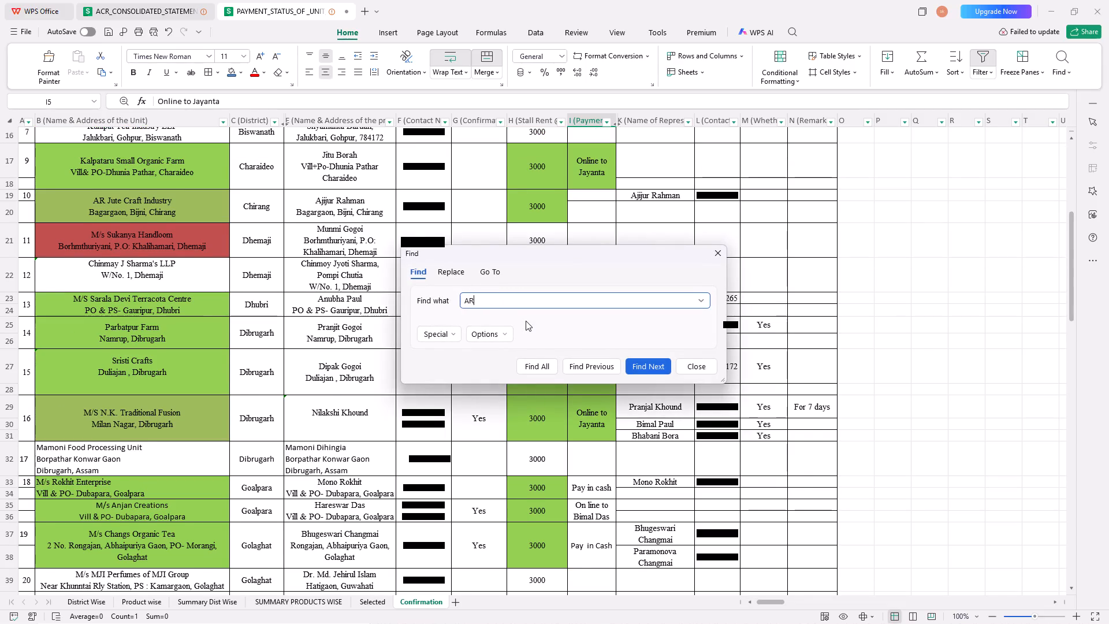
{"action": "left_click", "coordinate": [647, 369]}
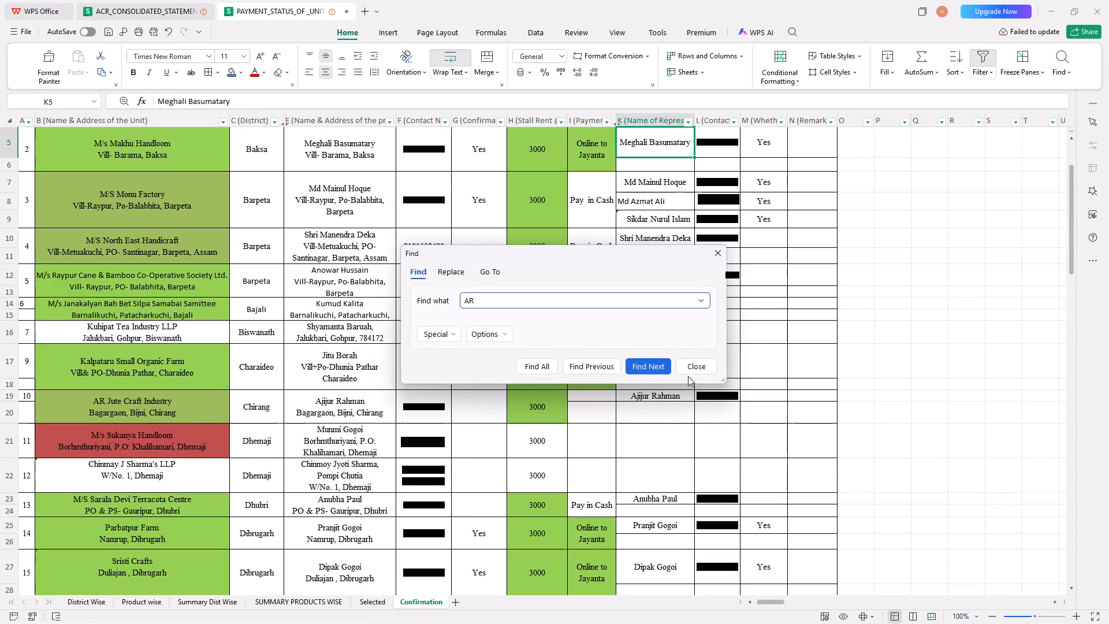
{"action": "left_click", "coordinate": [699, 367]}
{"action": "key", "text": "Tab"}
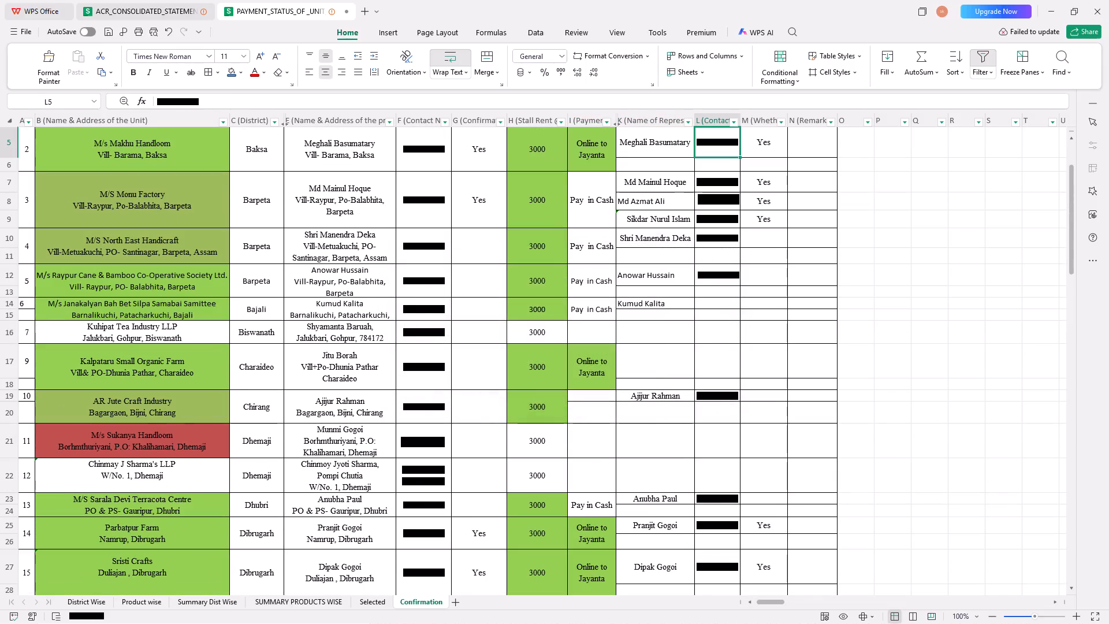
{"action": "key", "text": "Tab"}
{"action": "key", "text": "ctrl+f"}
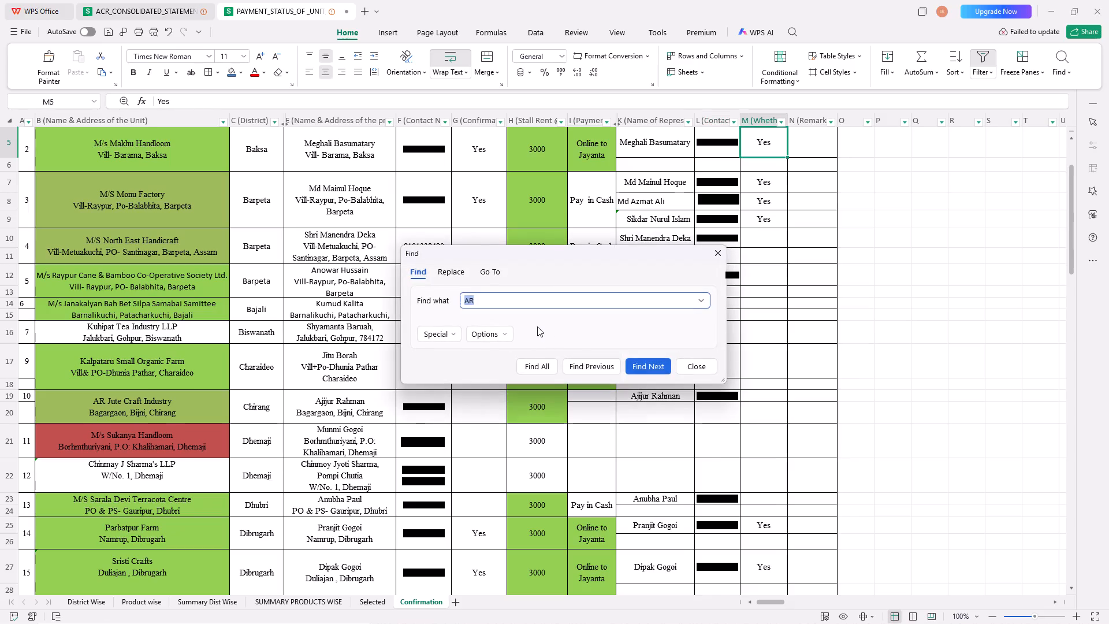
{"action": "key", "text": "BackSpace"}
{"action": "type", "text": "A. R Jute"}
{"action": "key", "text": "Return"}
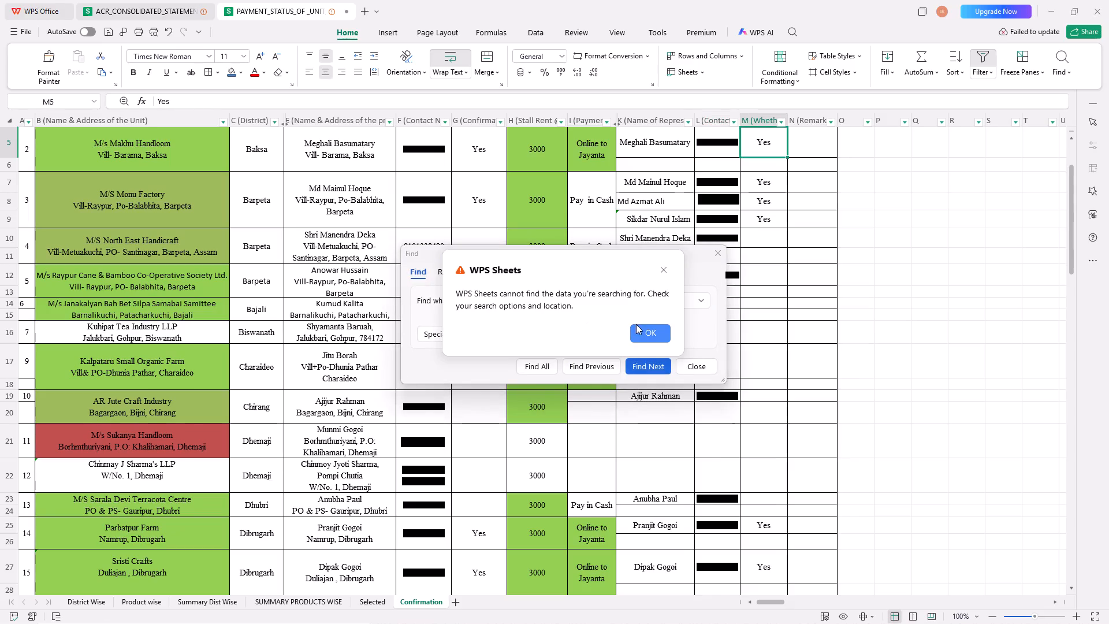
{"action": "left_click", "coordinate": [645, 329]}
{"action": "left_click", "coordinate": [719, 250]}
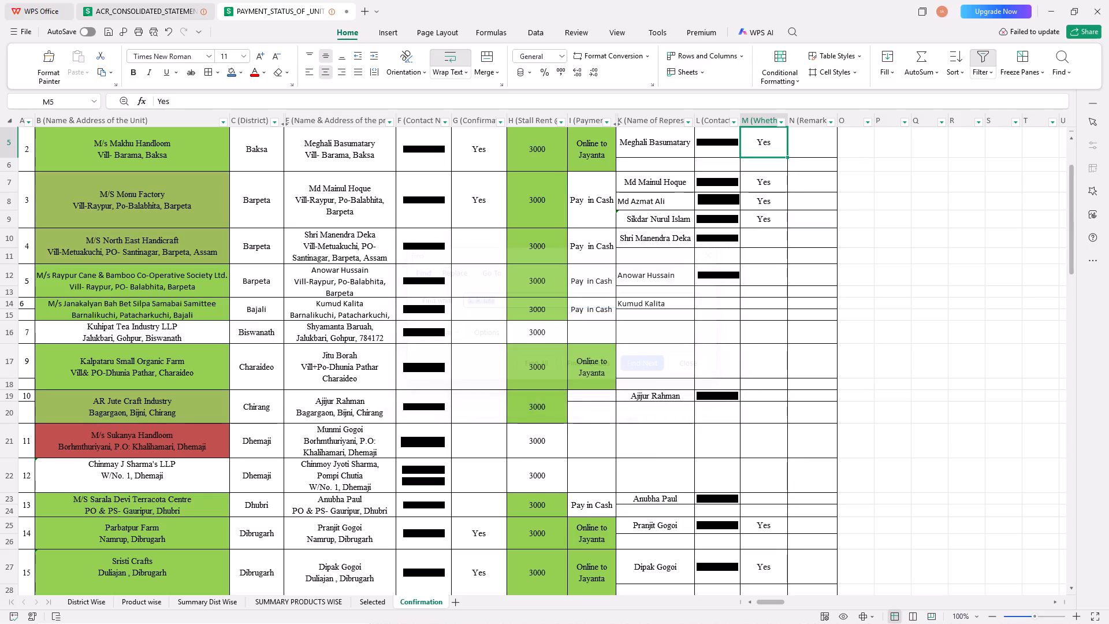
Merge and center the two payment status cells (I19:I20) of AR Jute Craft Industry.
{"action": "scroll", "coordinate": [120, 438], "scroll_direction": "up", "scroll_amount": 4}
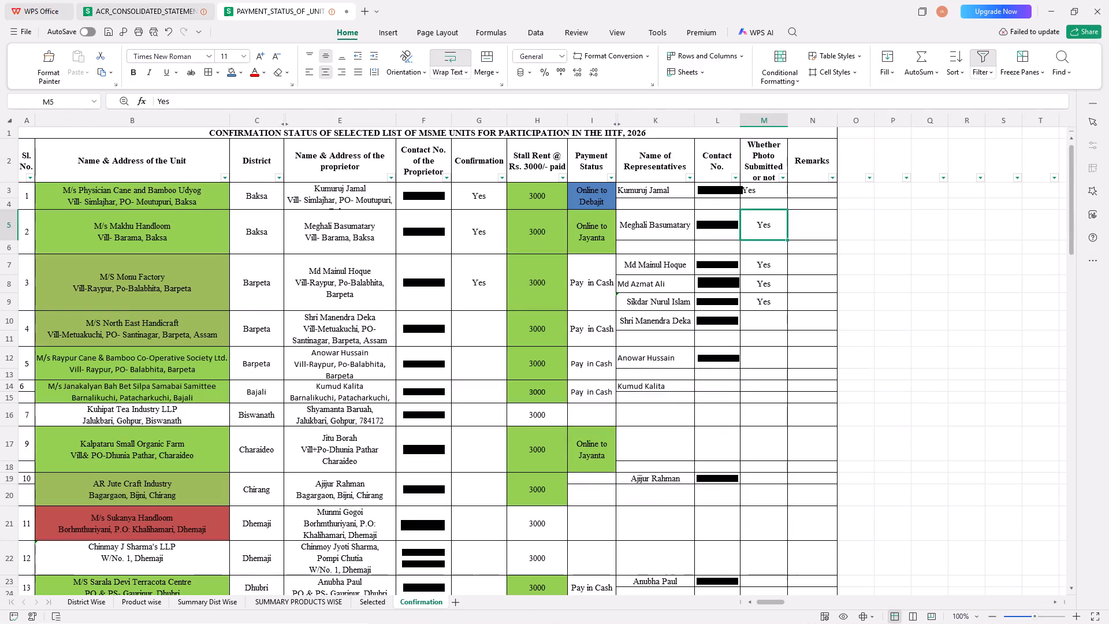
{"action": "scroll", "coordinate": [121, 435], "scroll_direction": "up", "scroll_amount": 4}
{"action": "scroll", "coordinate": [177, 302], "scroll_direction": "down", "scroll_amount": 2}
{"action": "left_click", "coordinate": [138, 311]}
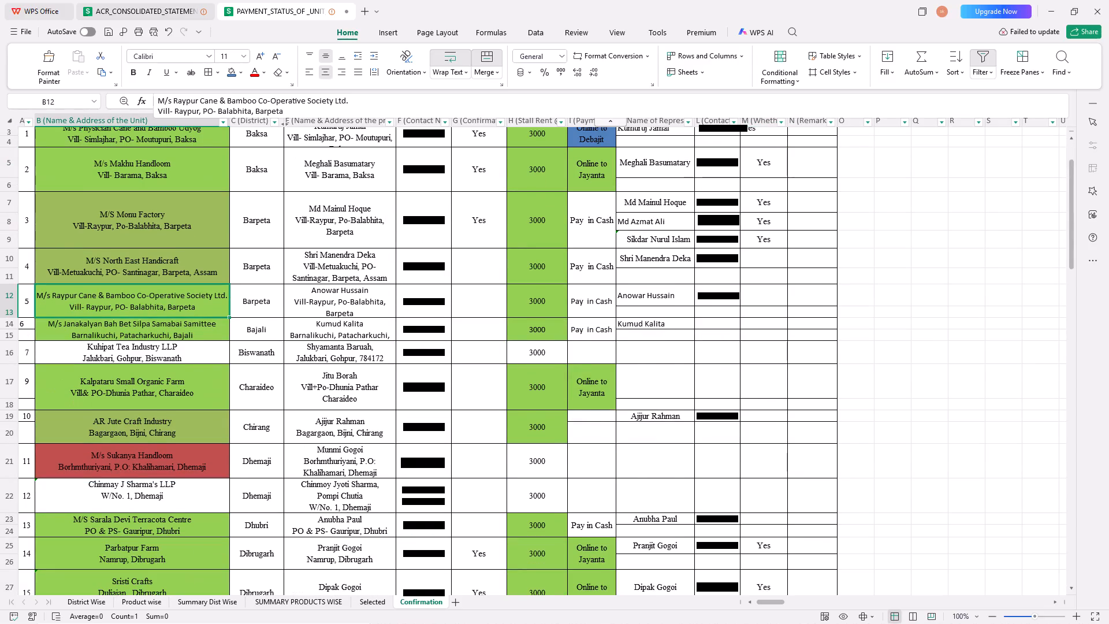
{"action": "key", "text": "Down"}
{"action": "key", "text": "Down"}
{"action": "key", "text": "Down"}
{"action": "key", "text": "Down"}
{"action": "key", "text": "Down"}
{"action": "key", "text": "Up"}
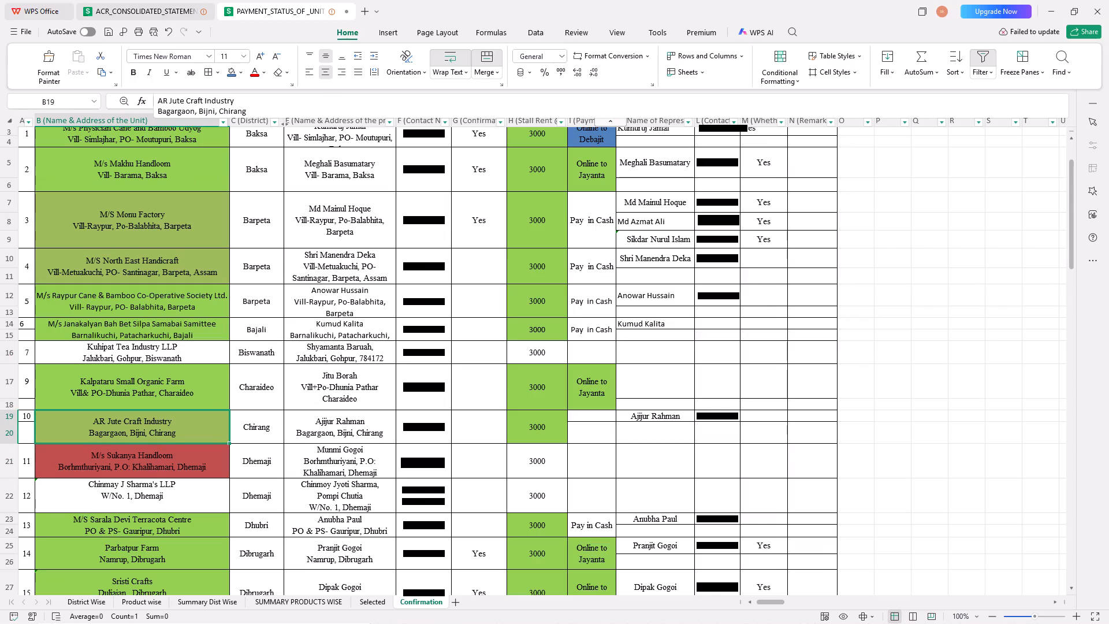
{"action": "left_click_drag", "start_coordinate": [590, 419], "coordinate": [589, 436]}
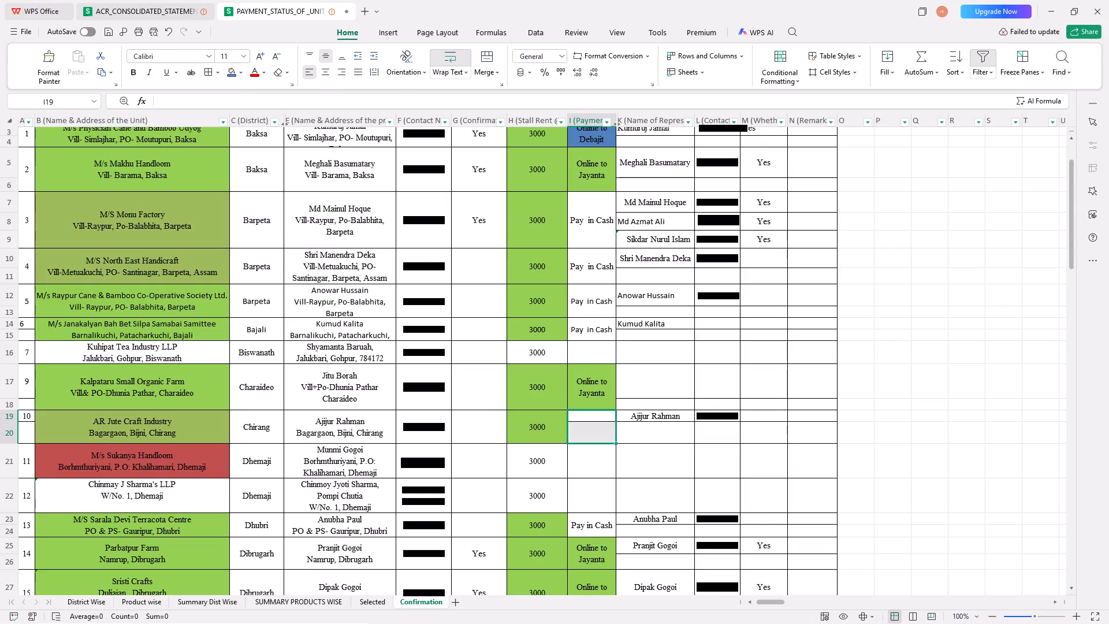
{"action": "left_click", "coordinate": [490, 65]}
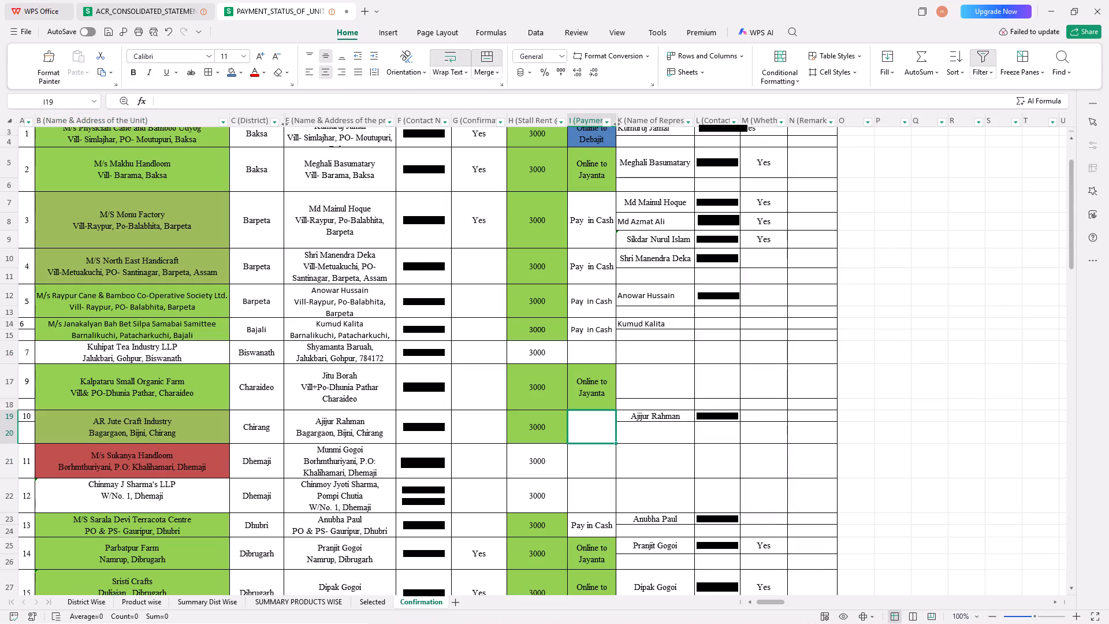
Enter "Online to Debajit" as the payment status of AR Jute Craft Industry (I19).
{"action": "double_click", "coordinate": [599, 431]}
{"action": "type", "text": "Online to Debajiy"}
{"action": "key", "text": "BackSpace"}
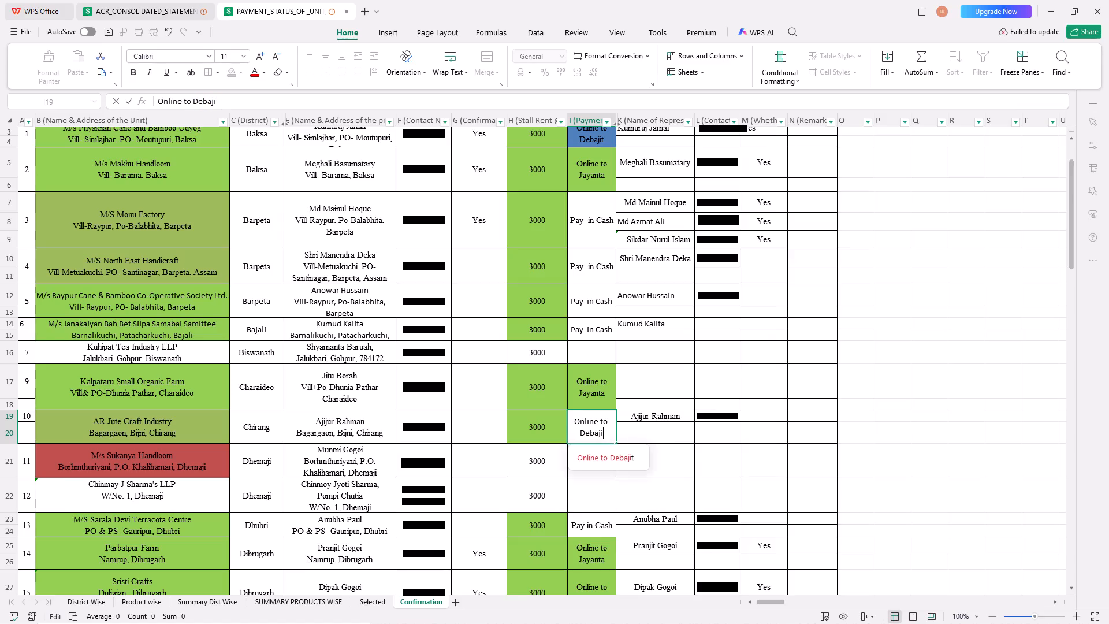
{"action": "key", "text": "t"}
{"action": "left_click", "coordinate": [600, 460]}
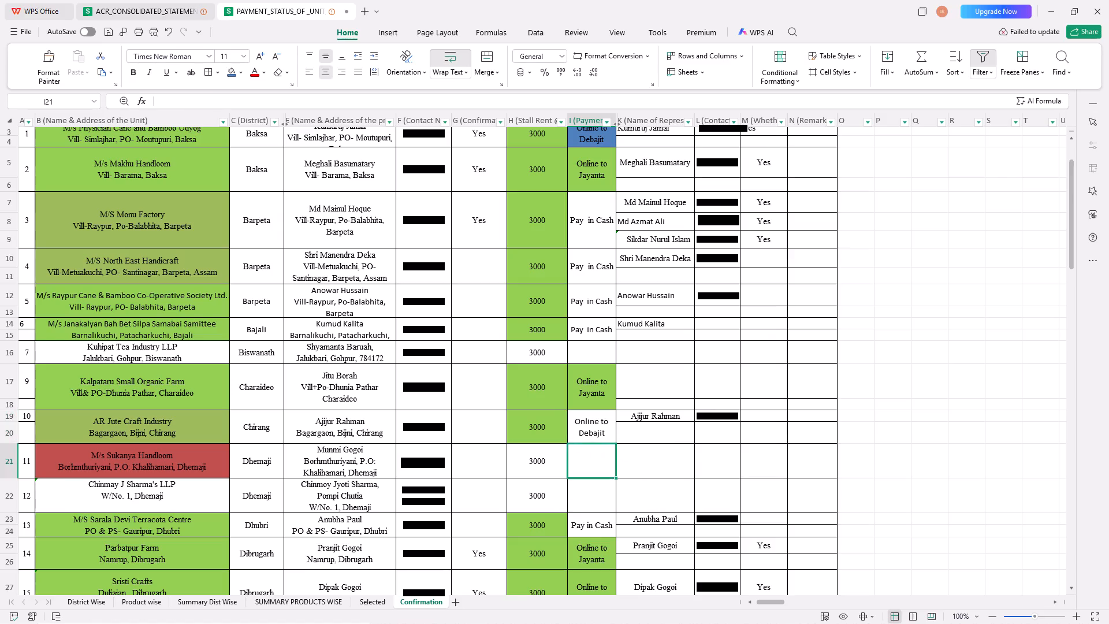
Fill the payment status cell of AR Jute Craft Industry (I19) with the blue theme color.
{"action": "left_click", "coordinate": [536, 423]}
{"action": "left_click_drag", "start_coordinate": [541, 426], "coordinate": [587, 429]}
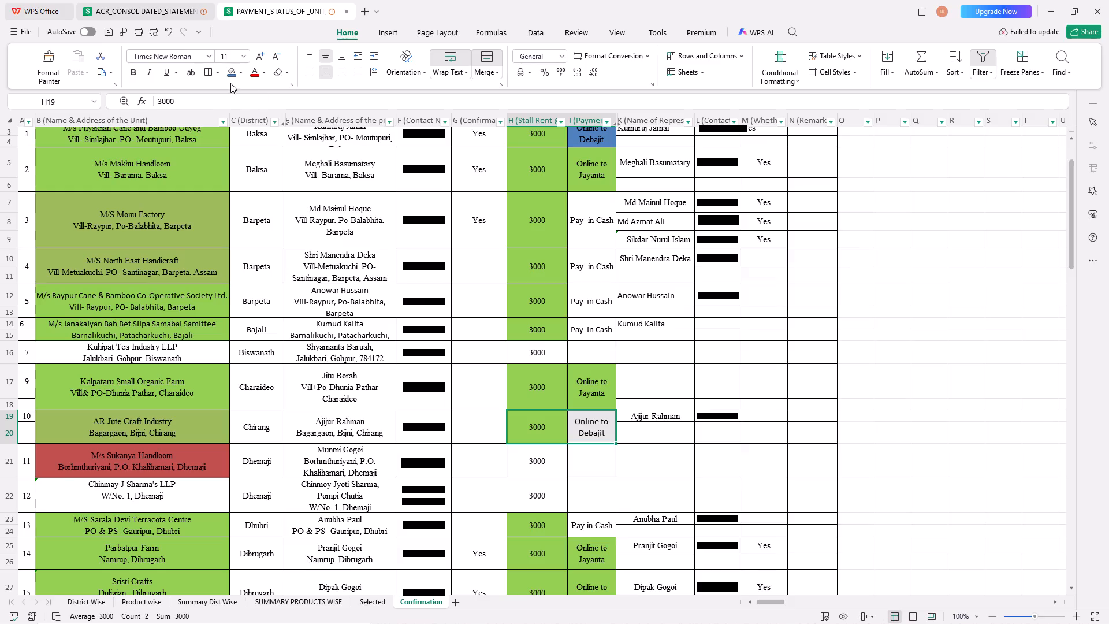
{"action": "left_click", "coordinate": [602, 430]}
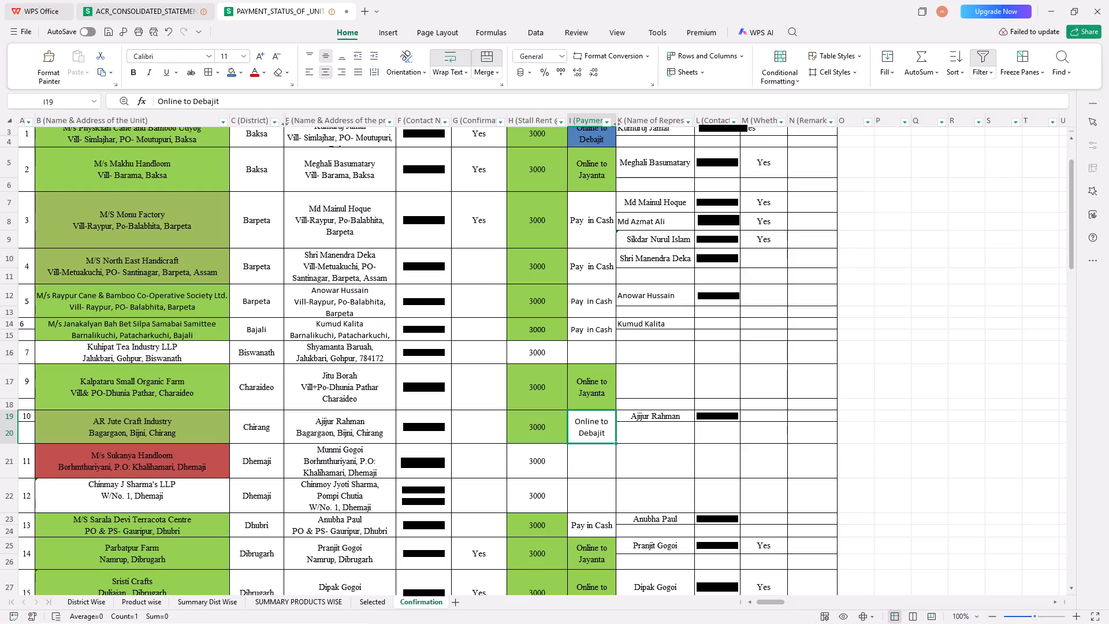
{"action": "left_click", "coordinate": [232, 72]}
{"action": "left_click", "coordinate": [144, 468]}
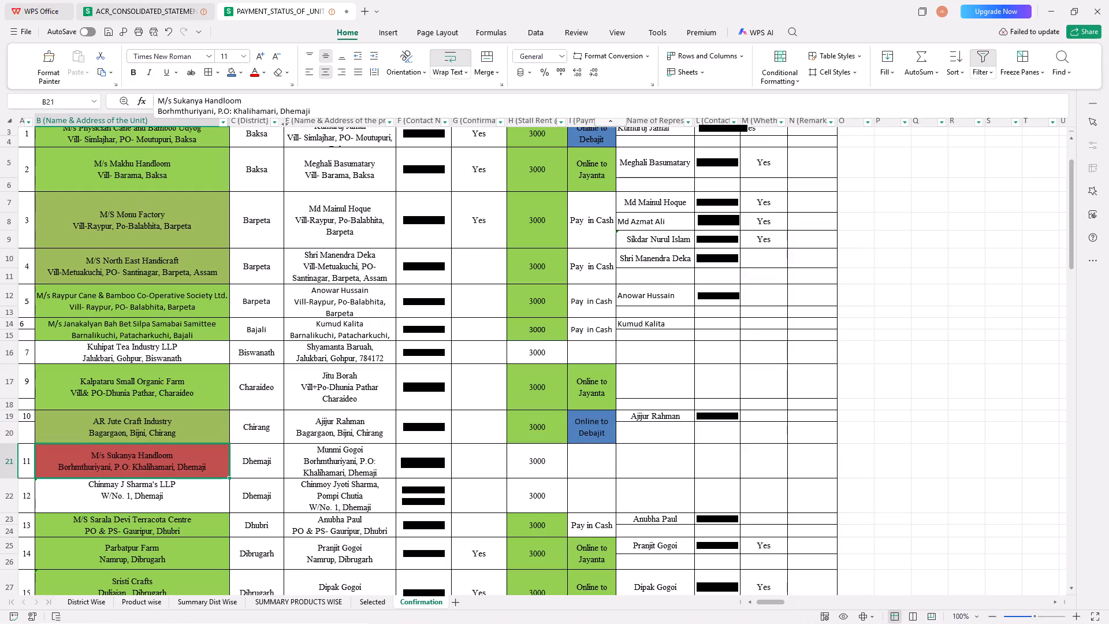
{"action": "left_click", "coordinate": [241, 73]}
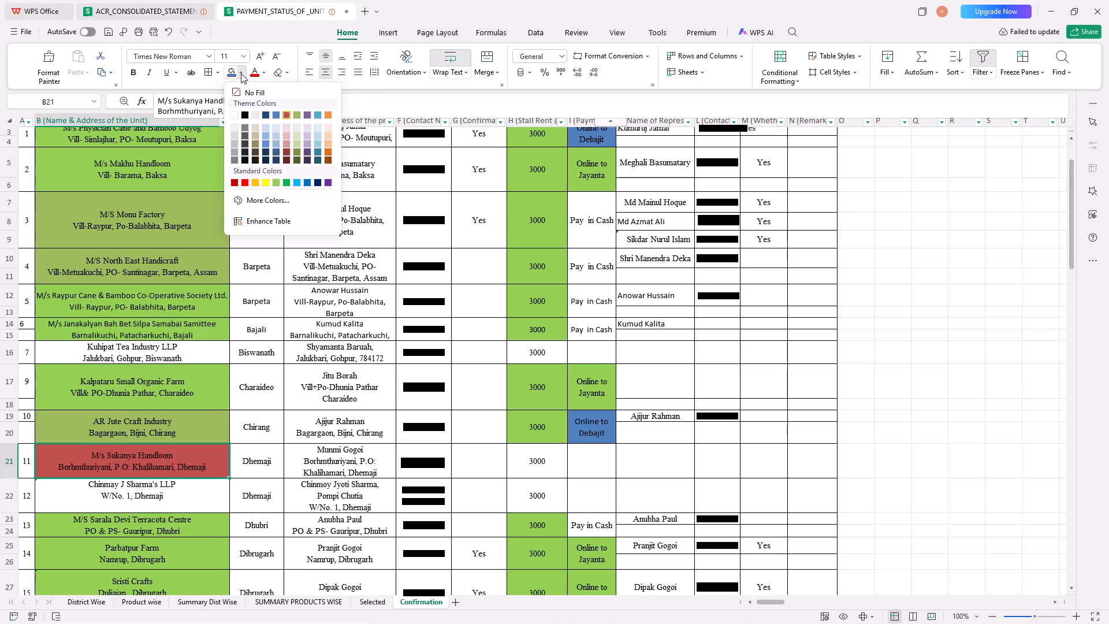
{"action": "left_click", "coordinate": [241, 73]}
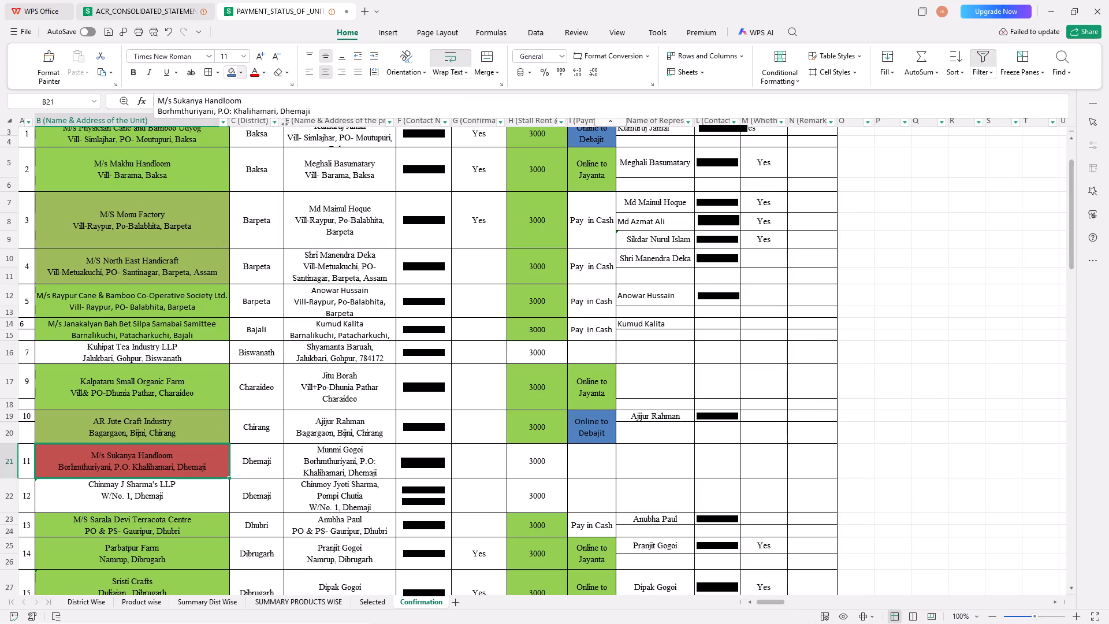
Examine the payment status entries and color coding through the unit list and back up to AR Jute Craft Industry.
{"action": "scroll", "coordinate": [254, 523], "scroll_direction": "up", "scroll_amount": 3}
{"action": "scroll", "coordinate": [254, 523], "scroll_direction": "down", "scroll_amount": 3}
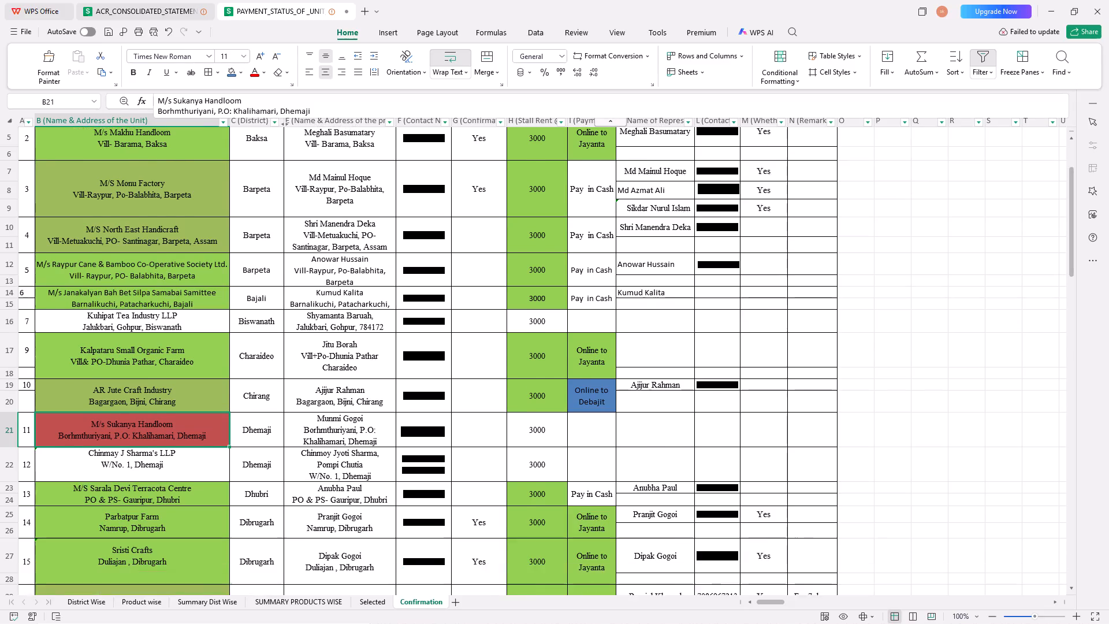
{"action": "scroll", "coordinate": [304, 547], "scroll_direction": "down", "scroll_amount": 6}
{"action": "scroll", "coordinate": [441, 564], "scroll_direction": "down", "scroll_amount": 13}
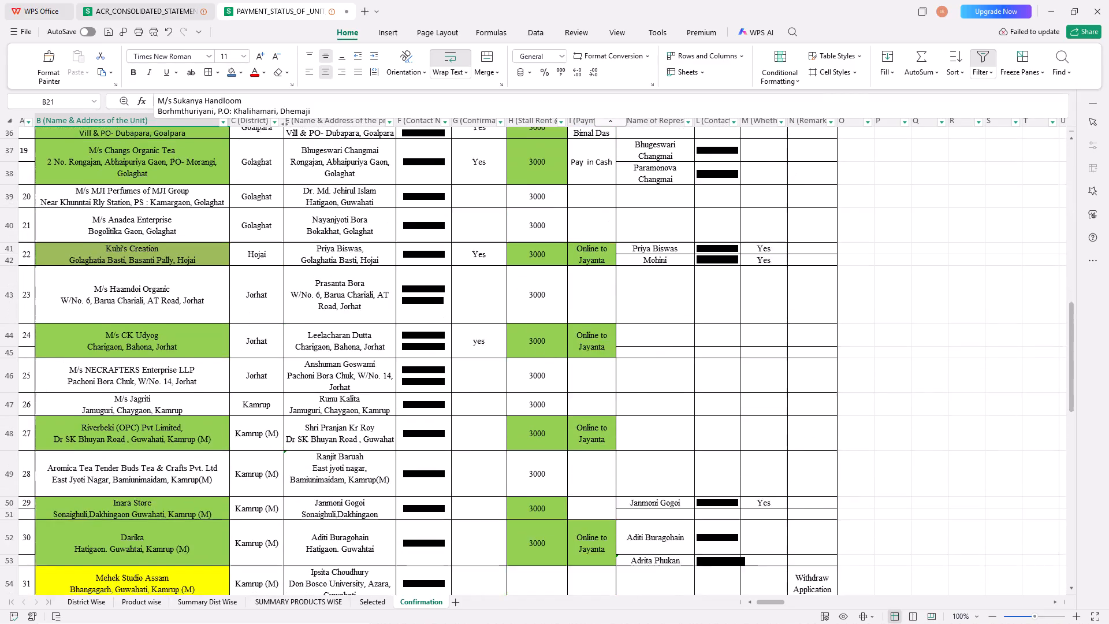
{"action": "scroll", "coordinate": [441, 564], "scroll_direction": "down", "scroll_amount": 17}
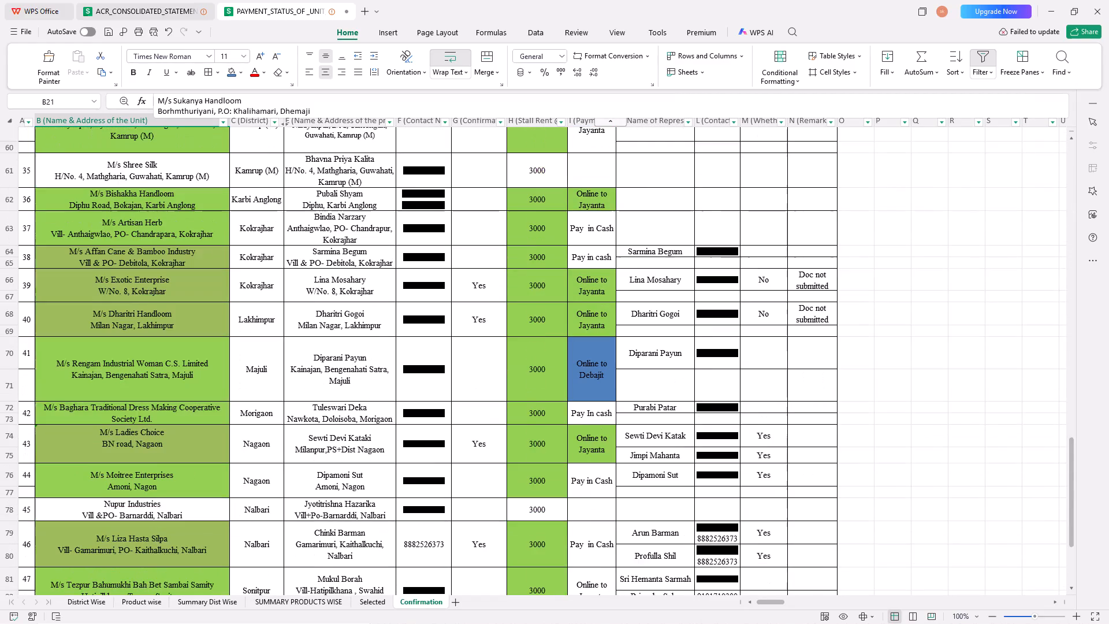
{"action": "scroll", "coordinate": [440, 562], "scroll_direction": "down", "scroll_amount": 1}
{"action": "scroll", "coordinate": [439, 562], "scroll_direction": "up", "scroll_amount": 15}
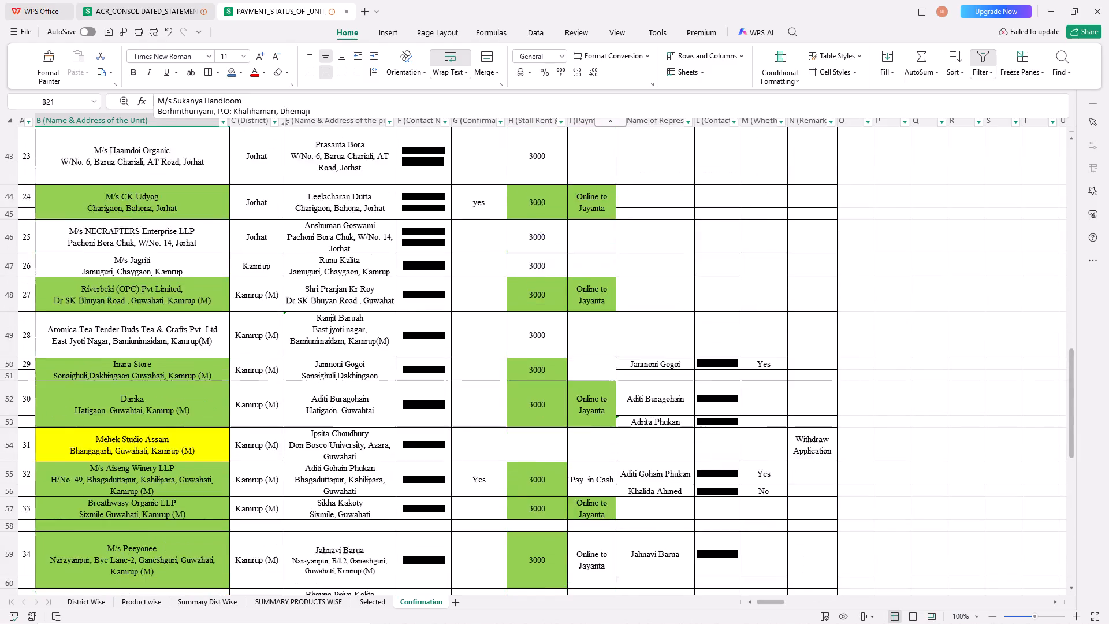
{"action": "scroll", "coordinate": [439, 561], "scroll_direction": "up", "scroll_amount": 2}
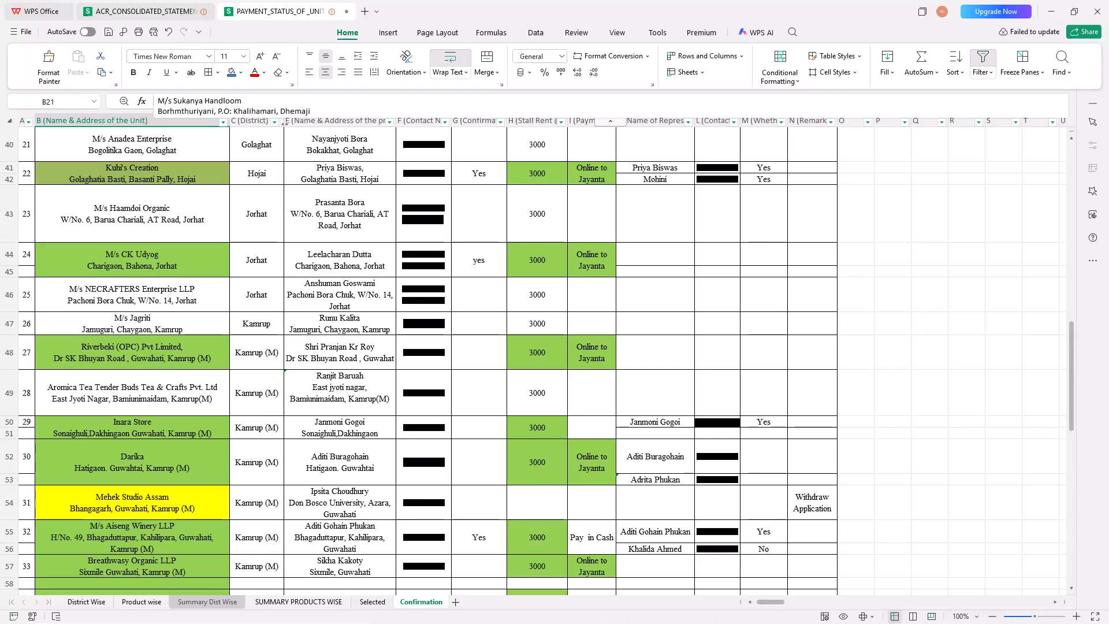
{"action": "scroll", "coordinate": [303, 451], "scroll_direction": "up", "scroll_amount": 15}
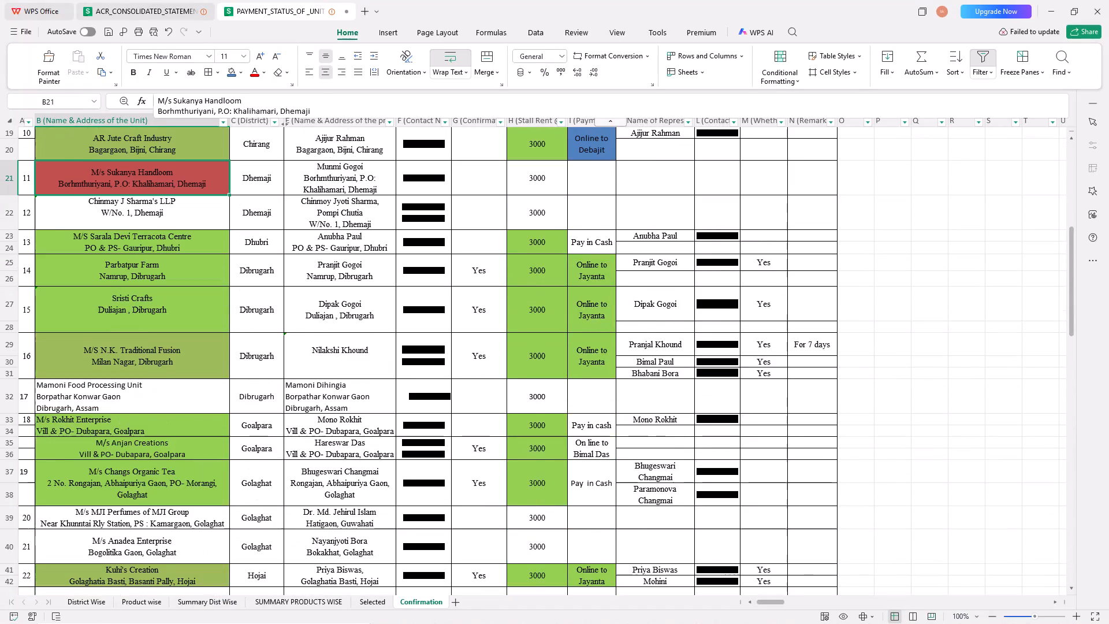
{"action": "key", "text": "ctrl+f"}
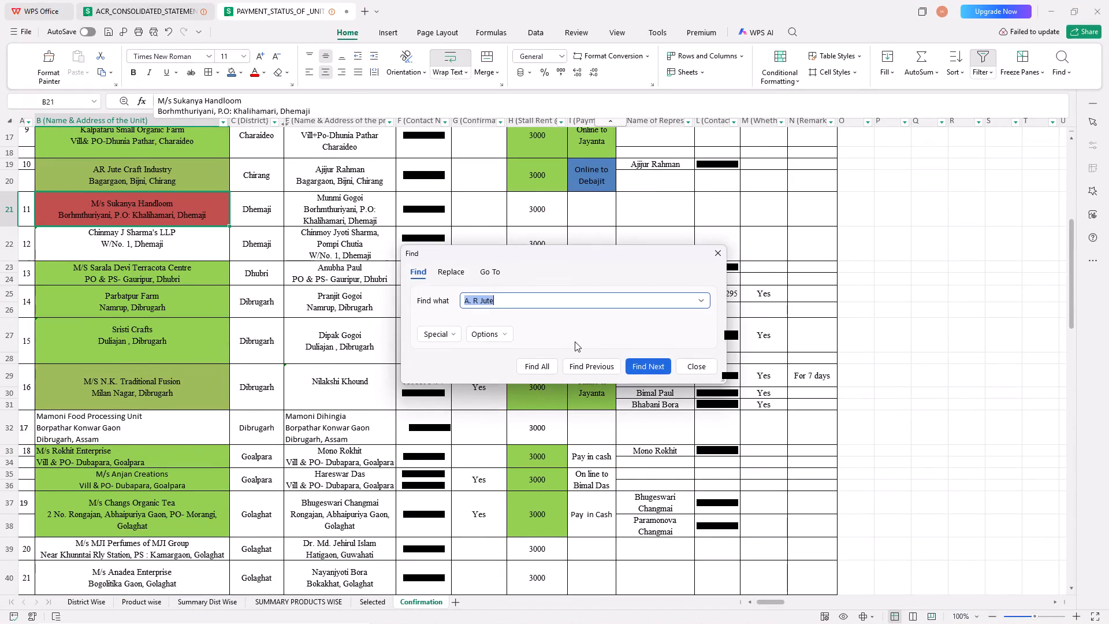
{"action": "left_click", "coordinate": [715, 255]}
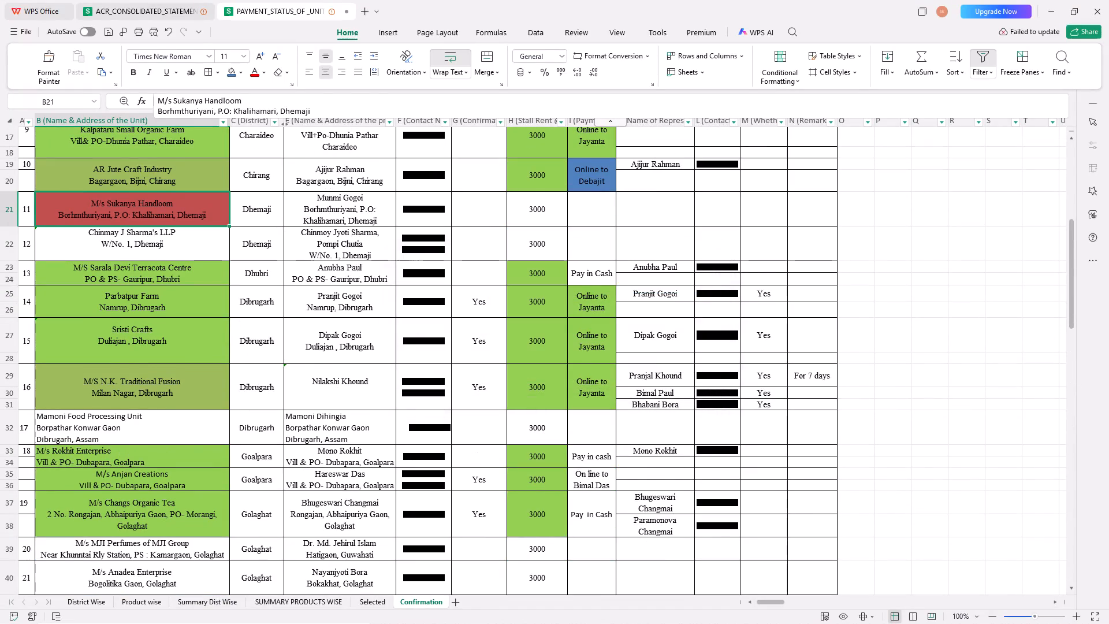
Examine the stall rent, payment status and representative contact entries of M/s Peeyonee (row 59).
{"action": "scroll", "coordinate": [267, 393], "scroll_direction": "down", "scroll_amount": 13}
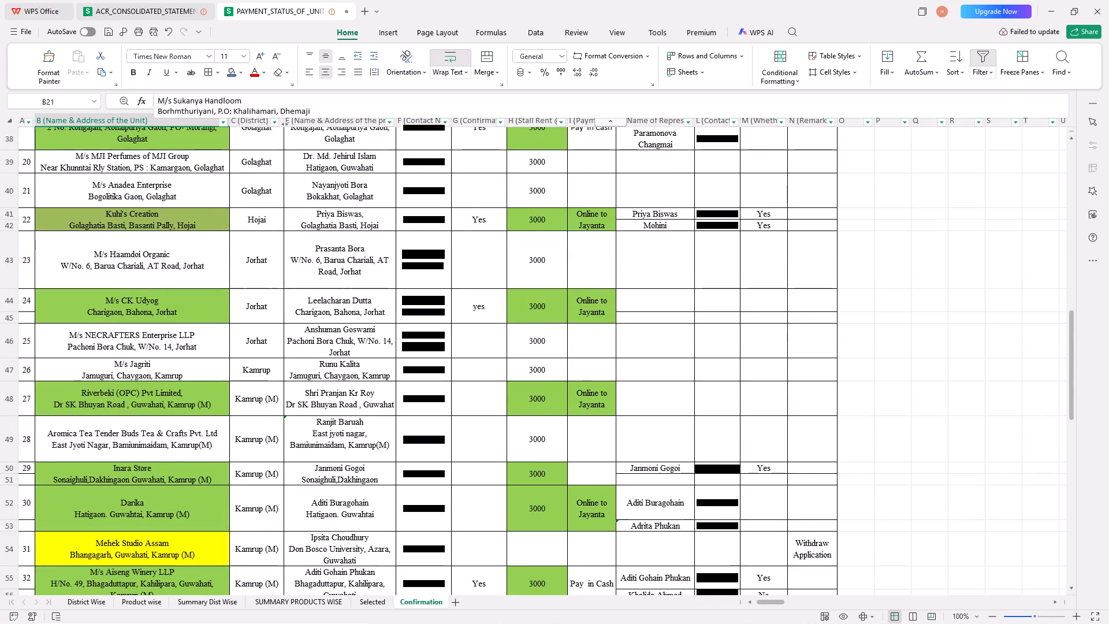
{"action": "left_click", "coordinate": [250, 437]}
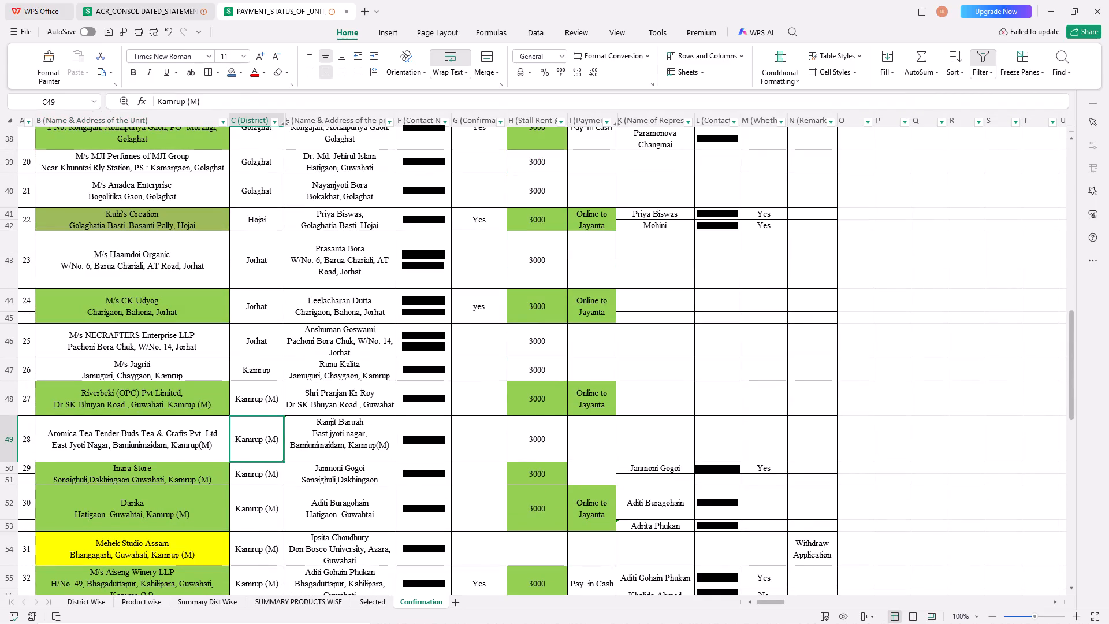
{"action": "scroll", "coordinate": [258, 533], "scroll_direction": "down", "scroll_amount": 3}
{"action": "left_click", "coordinate": [158, 559]}
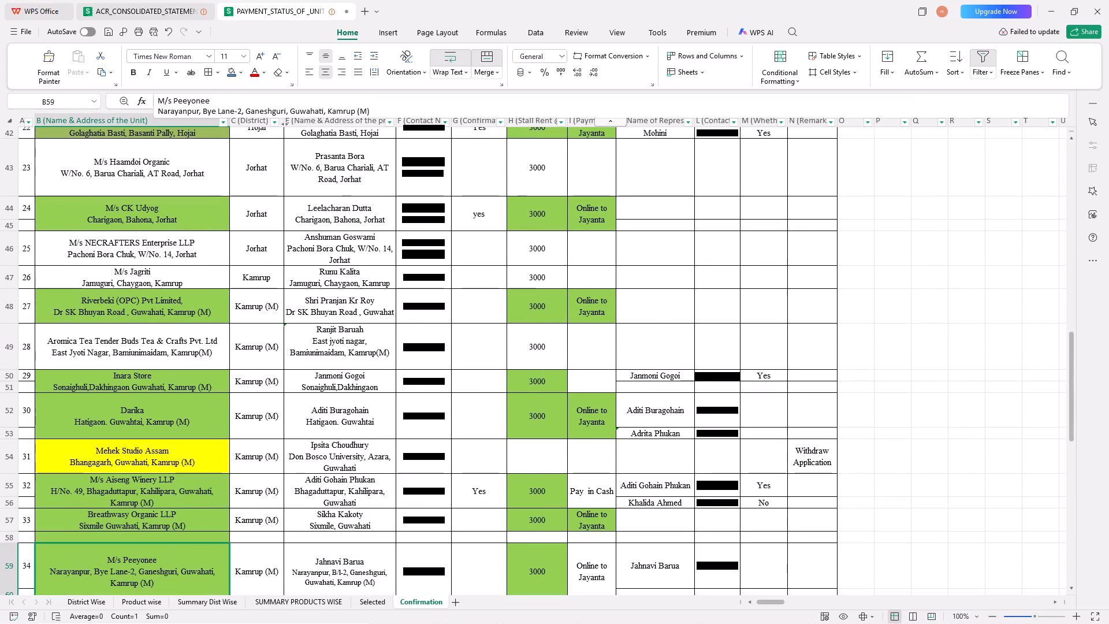
{"action": "left_click", "coordinate": [548, 573]}
{"action": "left_click", "coordinate": [609, 576]}
{"action": "scroll", "coordinate": [583, 567], "scroll_direction": "down", "scroll_amount": 1}
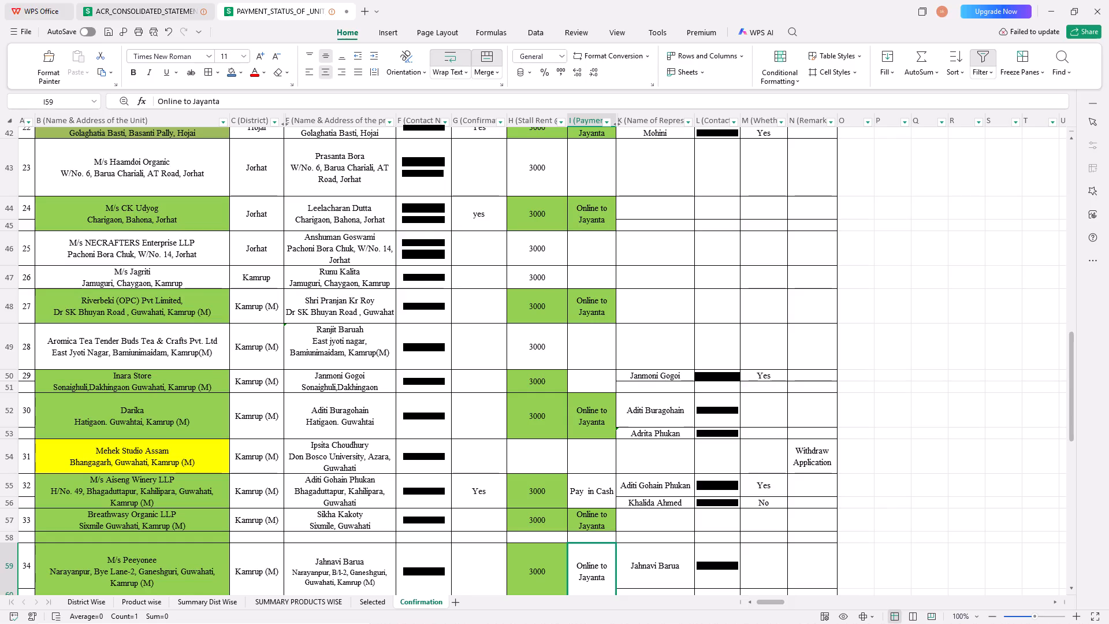
{"action": "triple_click", "coordinate": [721, 533]}
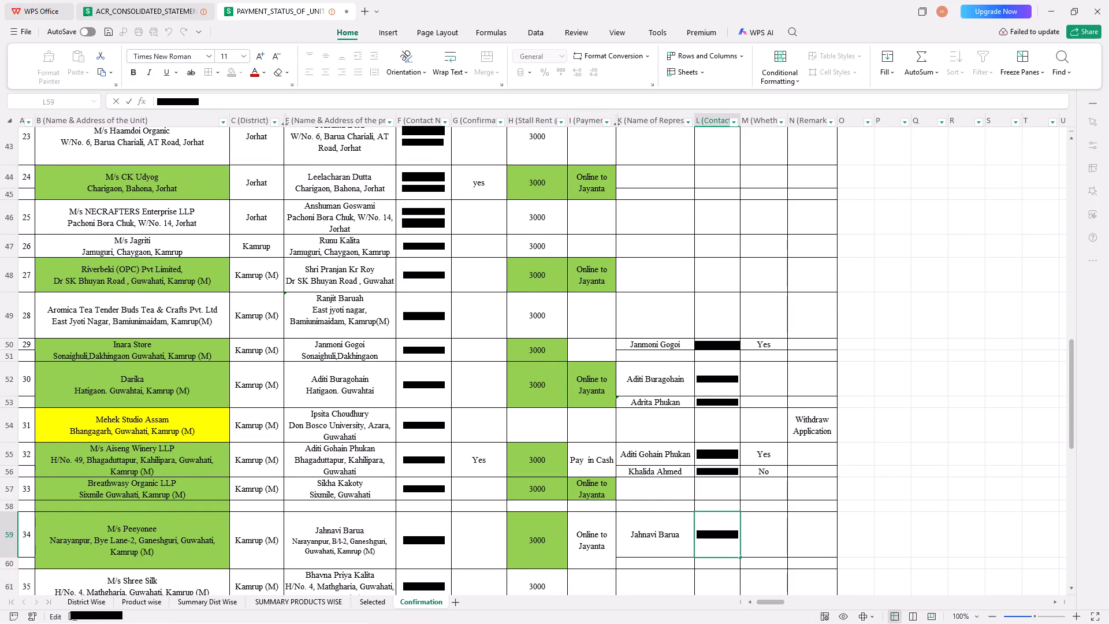
{"action": "left_click", "coordinate": [585, 537]}
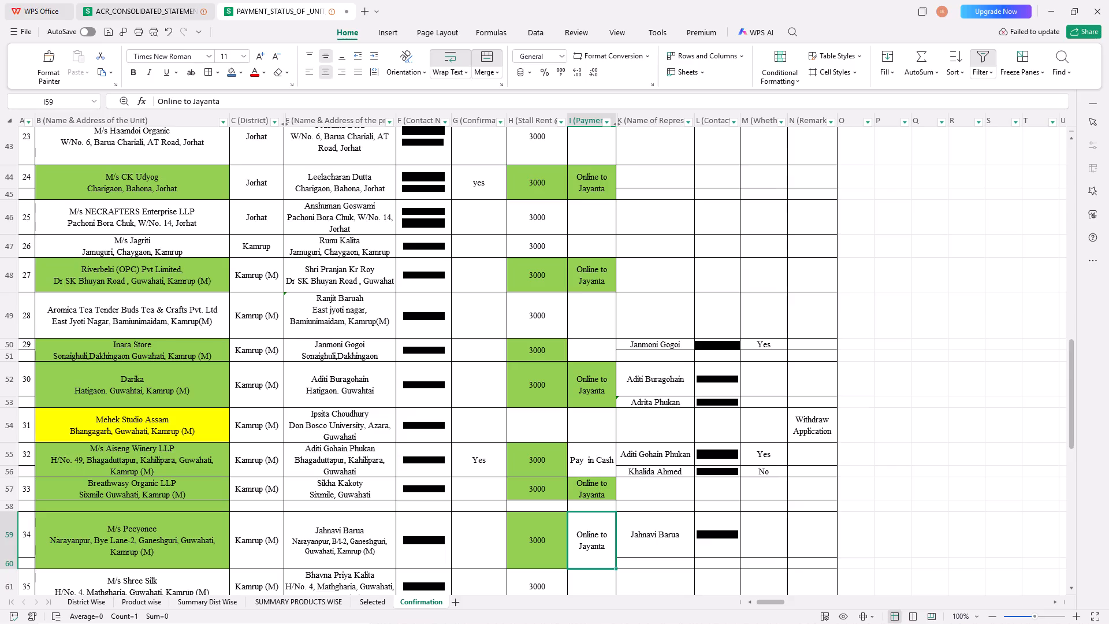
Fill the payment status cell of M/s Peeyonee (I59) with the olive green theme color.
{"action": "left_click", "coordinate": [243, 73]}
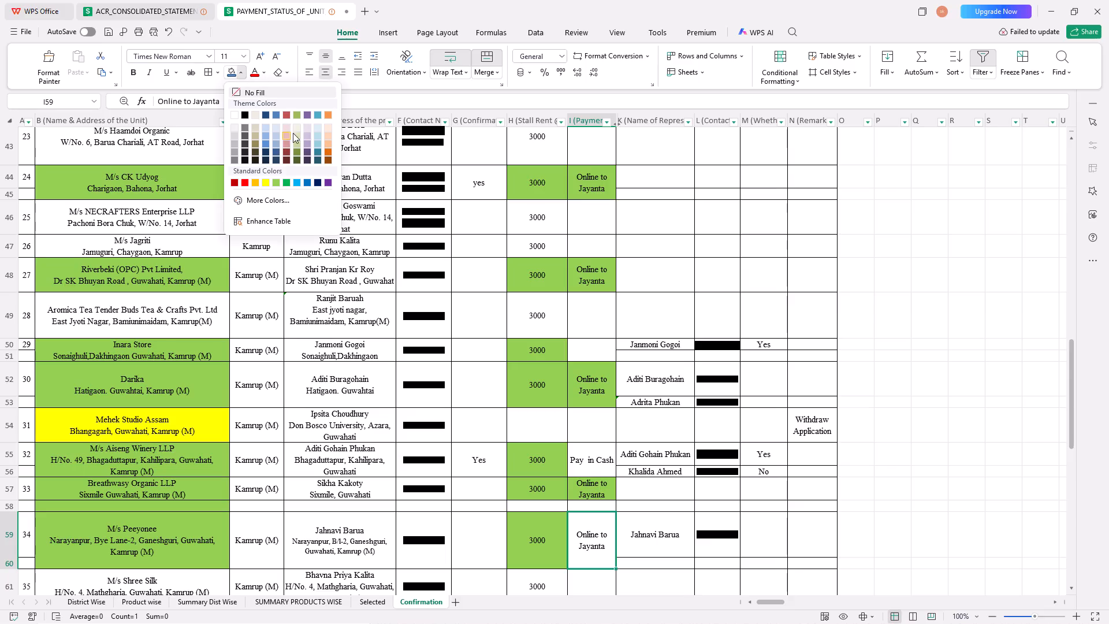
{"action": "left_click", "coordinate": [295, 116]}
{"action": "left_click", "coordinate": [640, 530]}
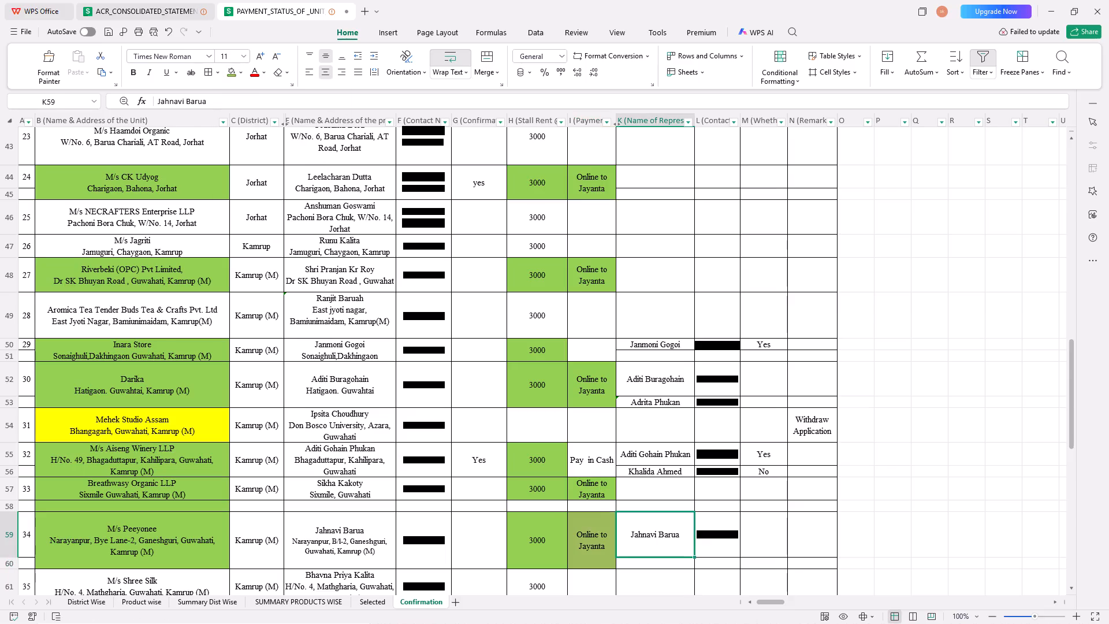
Copy the green formatting of M/s Peeyonee's stall rent cell (H59) onto its payment status cell (I59) with Format Painter.
{"action": "left_click", "coordinate": [531, 547]}
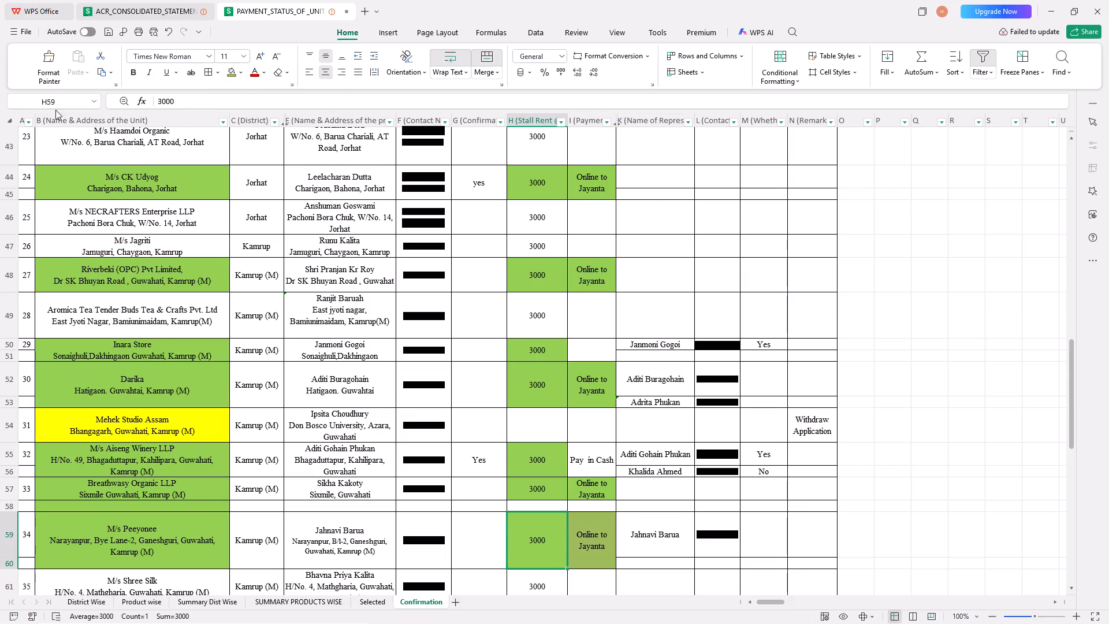
{"action": "left_click", "coordinate": [48, 70]}
{"action": "left_click", "coordinate": [586, 539]}
{"action": "left_click", "coordinate": [764, 551]}
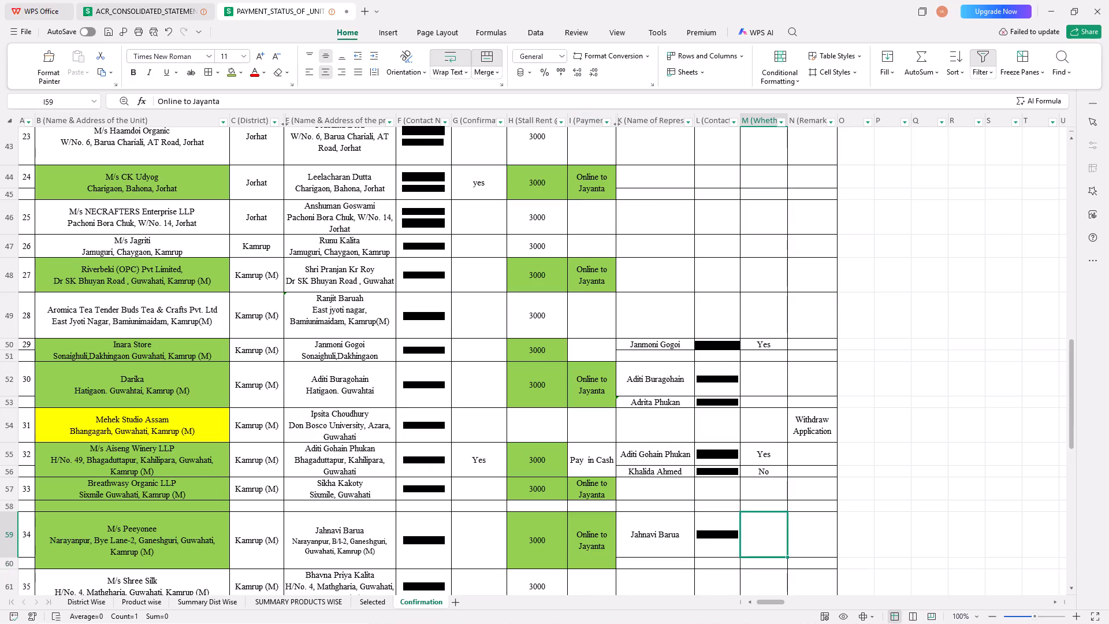
Examine the payment status entries and color coding from M/s Peeyonee down to the end of the unit list and back up.
{"action": "scroll", "coordinate": [668, 540], "scroll_direction": "down", "scroll_amount": 3}
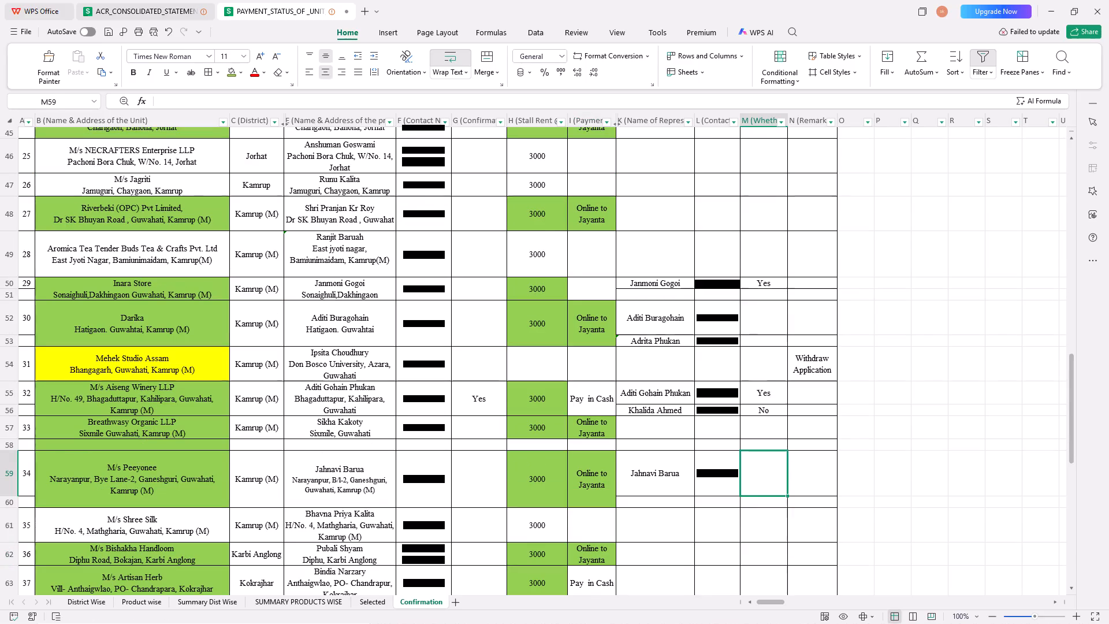
{"action": "scroll", "coordinate": [396, 530], "scroll_direction": "down", "scroll_amount": 2}
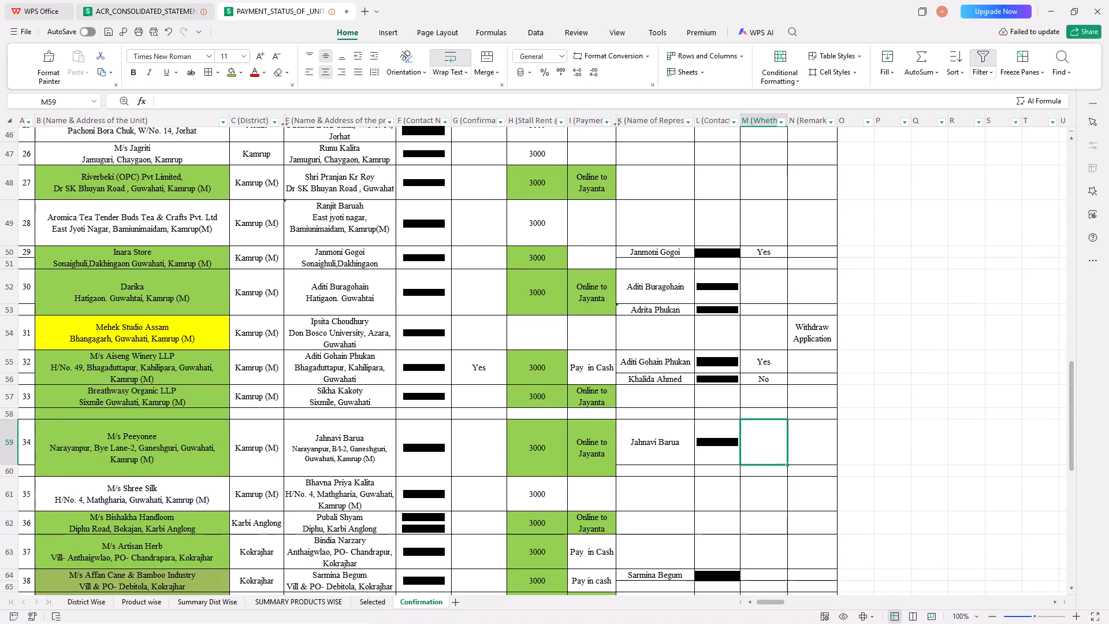
{"action": "scroll", "coordinate": [396, 530], "scroll_direction": "down", "scroll_amount": 6}
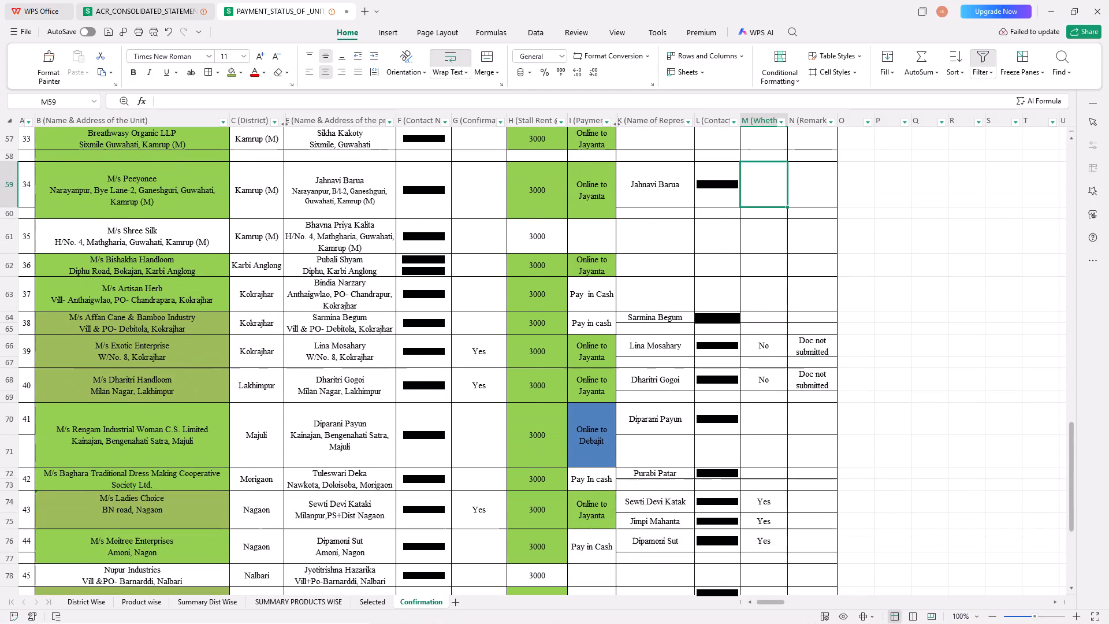
{"action": "scroll", "coordinate": [403, 520], "scroll_direction": "down", "scroll_amount": 8}
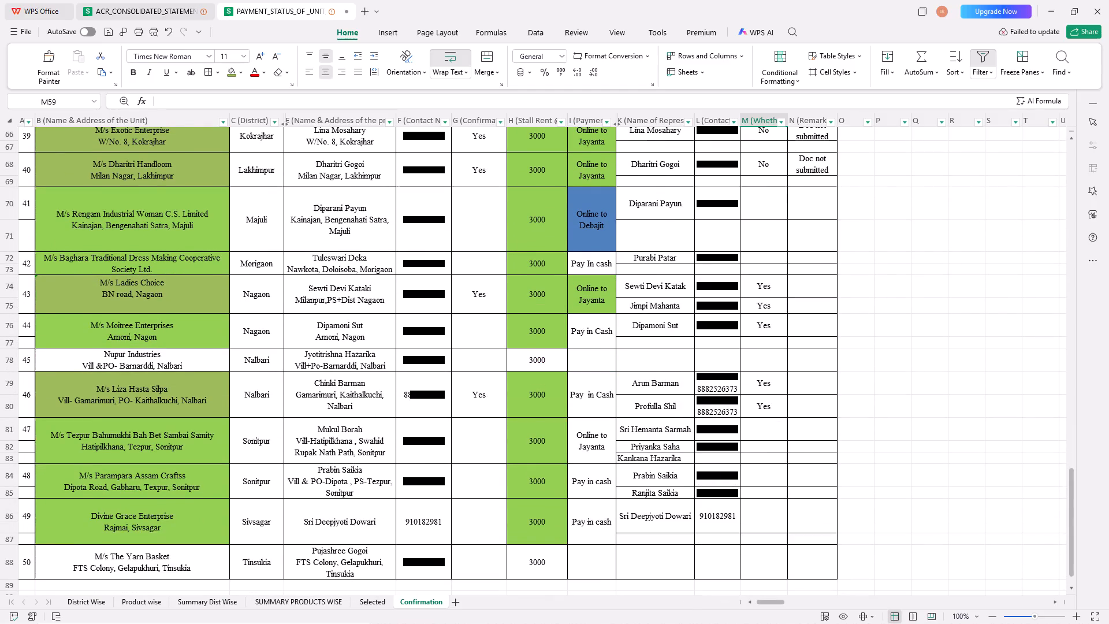
{"action": "scroll", "coordinate": [404, 520], "scroll_direction": "down", "scroll_amount": 2}
{"action": "scroll", "coordinate": [404, 520], "scroll_direction": "up", "scroll_amount": 3}
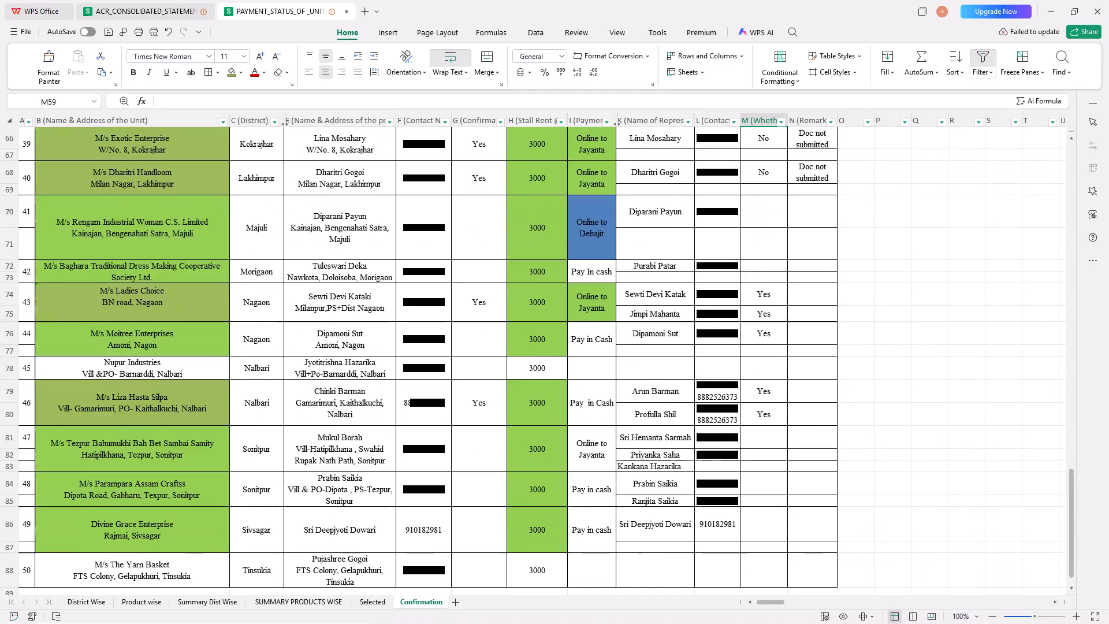
{"action": "scroll", "coordinate": [404, 520], "scroll_direction": "up", "scroll_amount": 2}
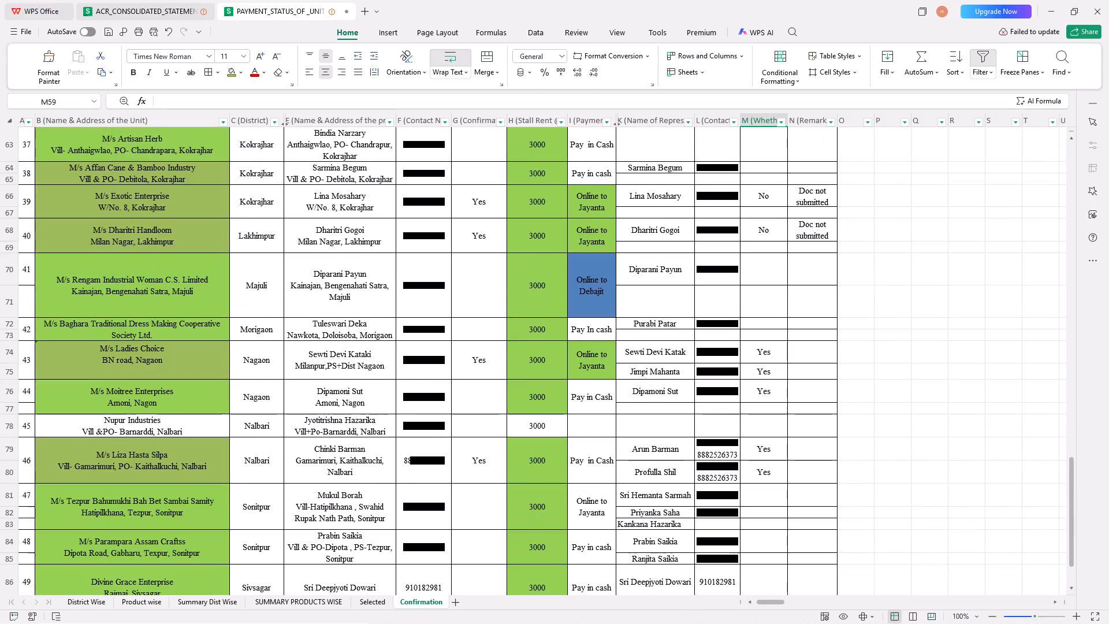
{"action": "scroll", "coordinate": [404, 520], "scroll_direction": "up", "scroll_amount": 6}
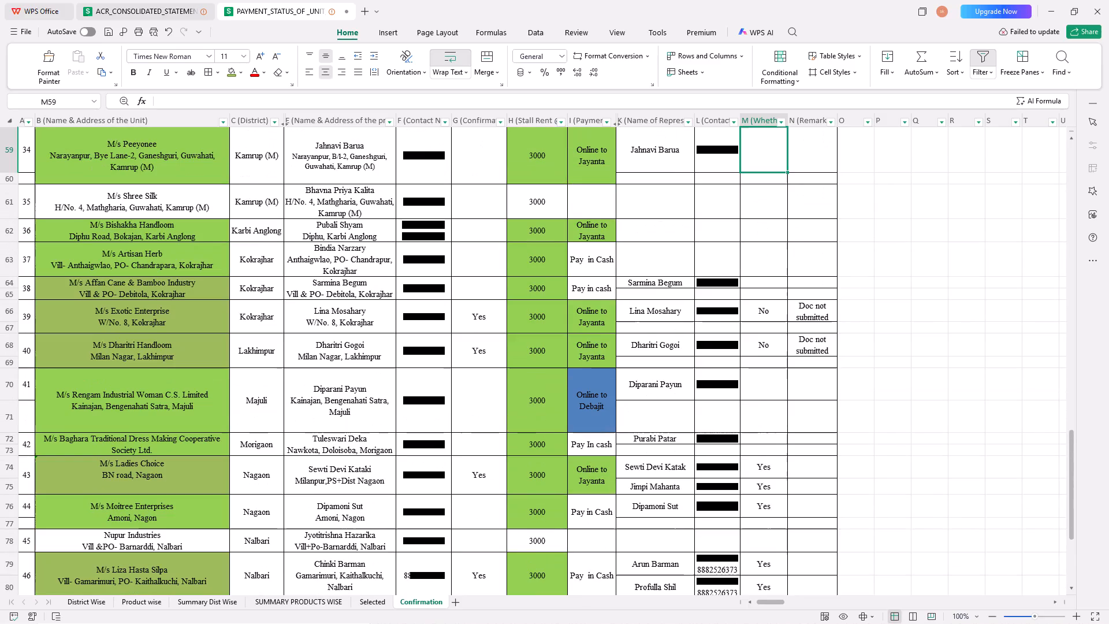
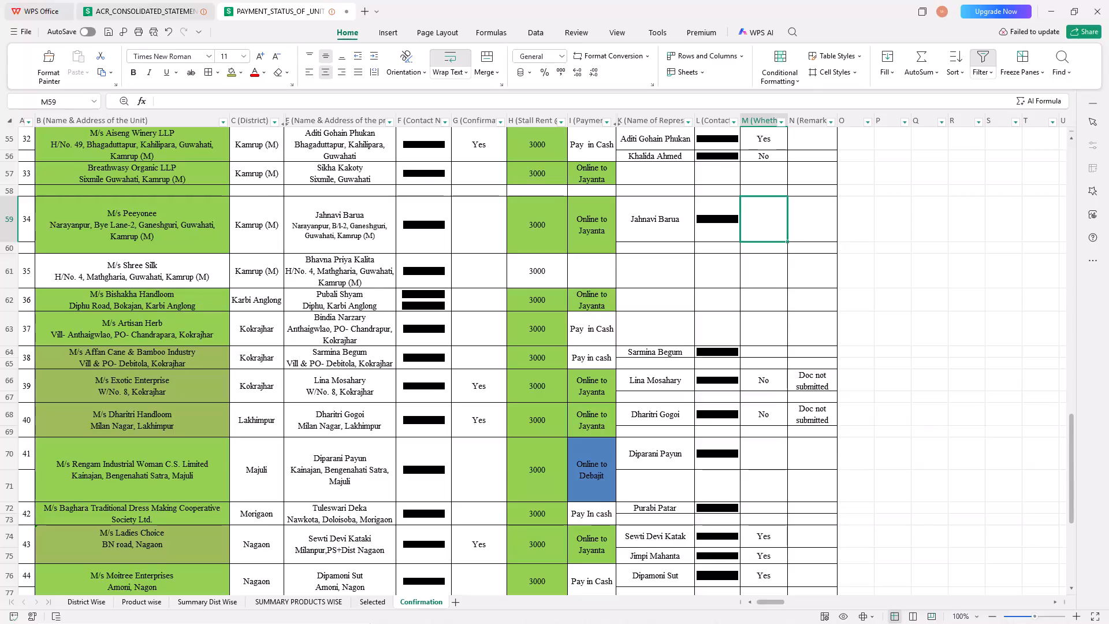
Examine the payment status entries and color coding across the whole unit list, from the last unit back to the sheet title.
{"action": "scroll", "coordinate": [479, 458], "scroll_direction": "down", "scroll_amount": 11}
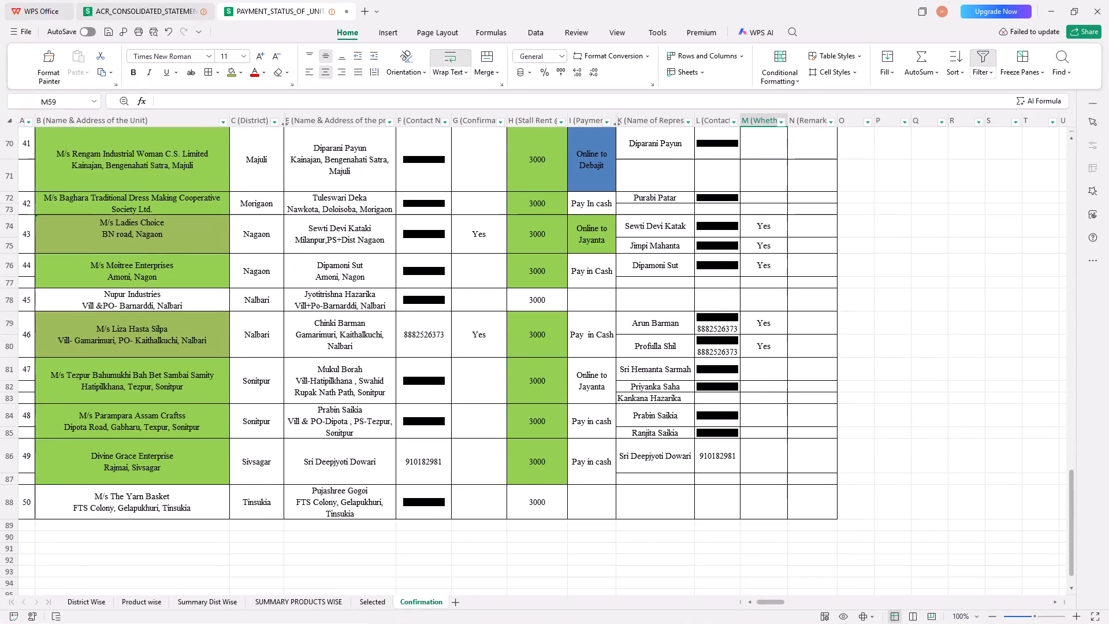
{"action": "scroll", "coordinate": [445, 454], "scroll_direction": "up", "scroll_amount": 19}
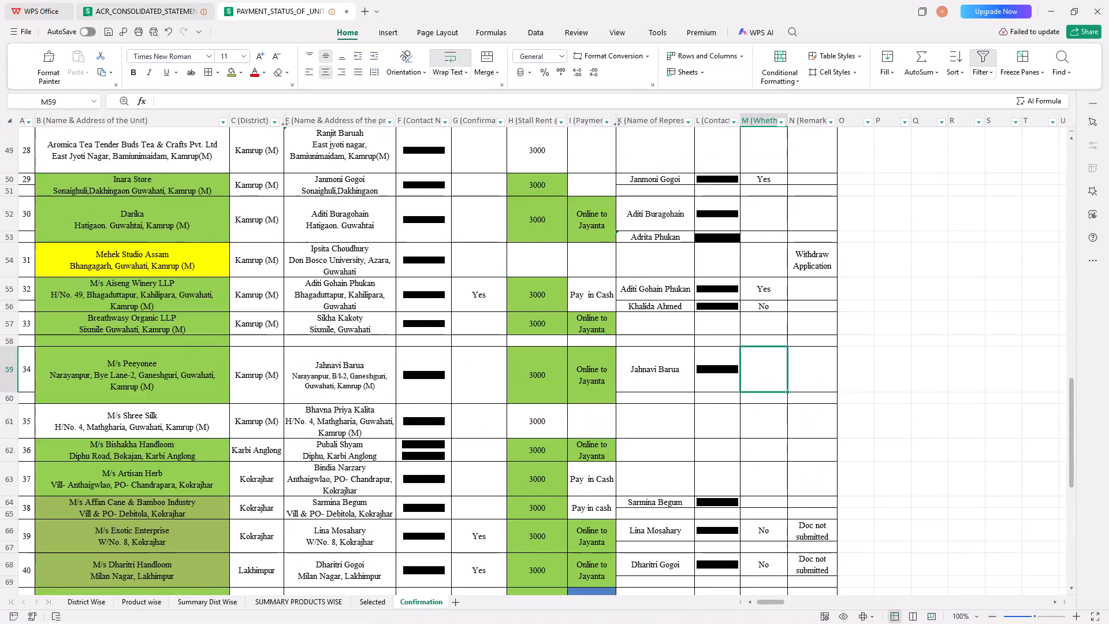
{"action": "scroll", "coordinate": [445, 452], "scroll_direction": "up", "scroll_amount": 17}
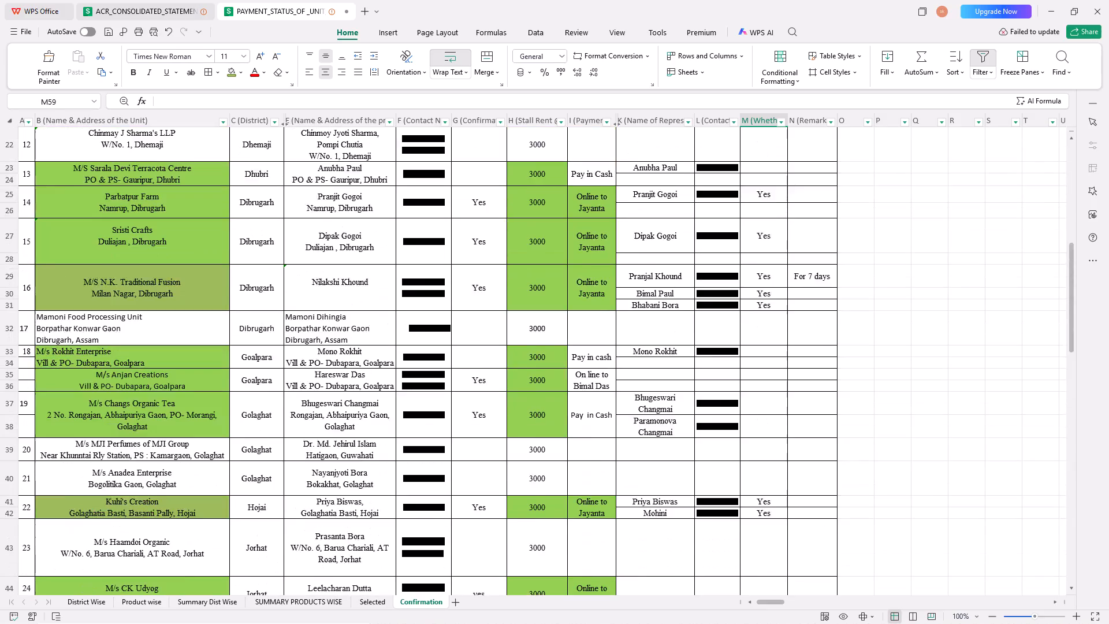
{"action": "scroll", "coordinate": [445, 448], "scroll_direction": "up", "scroll_amount": 10}
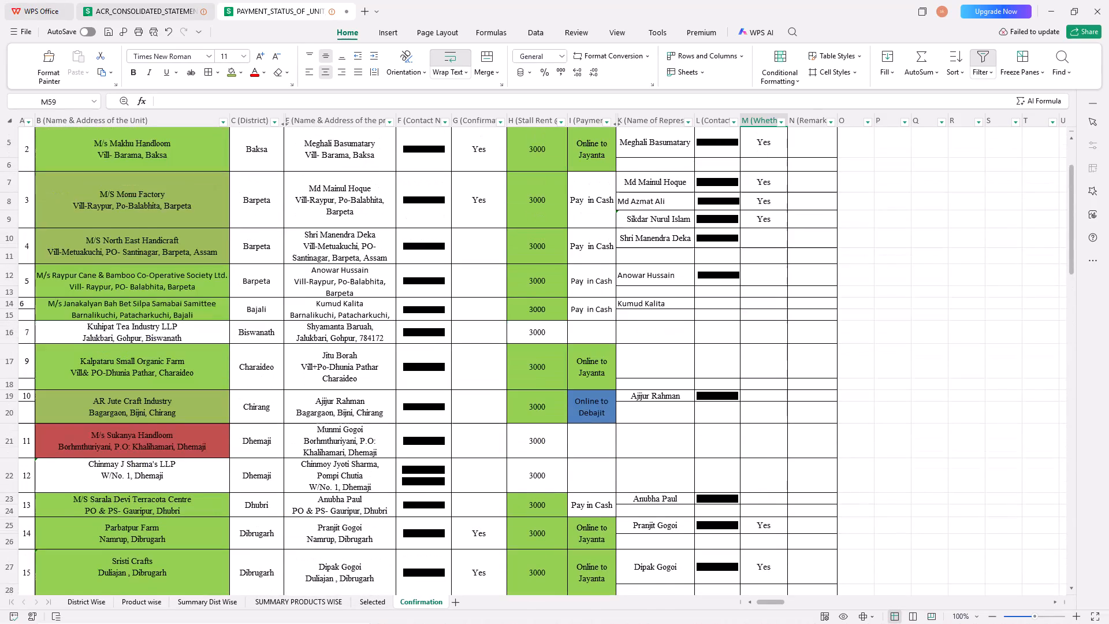
{"action": "scroll", "coordinate": [444, 445], "scroll_direction": "up", "scroll_amount": 9}
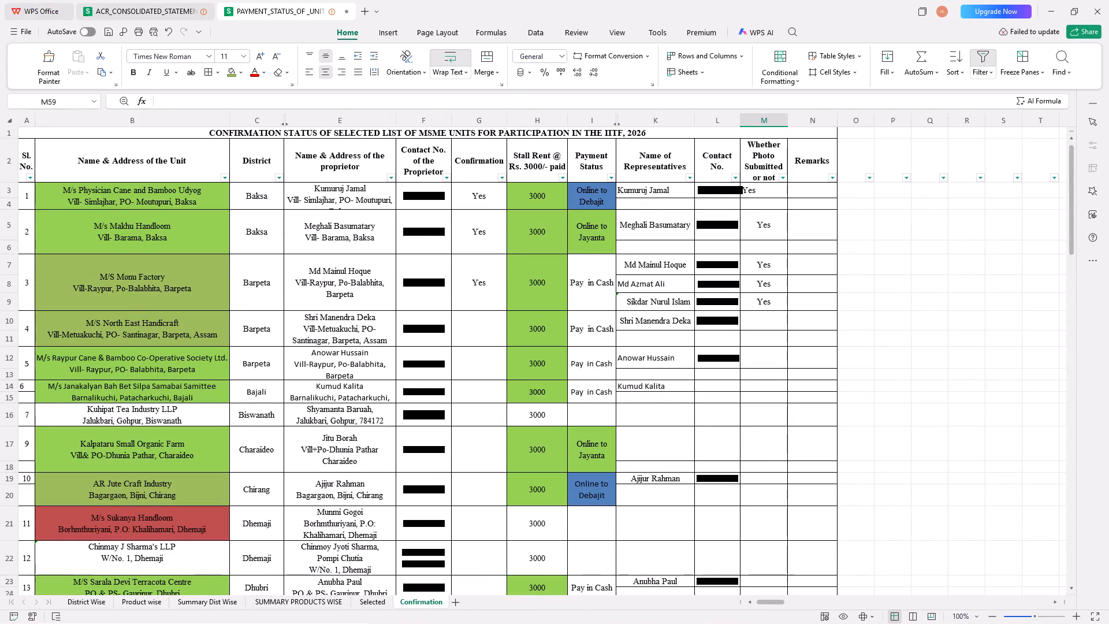
{"action": "left_click", "coordinate": [189, 413]}
{"action": "scroll", "coordinate": [166, 448], "scroll_direction": "down", "scroll_amount": 20}
{"action": "scroll", "coordinate": [166, 448], "scroll_direction": "down", "scroll_amount": 5}
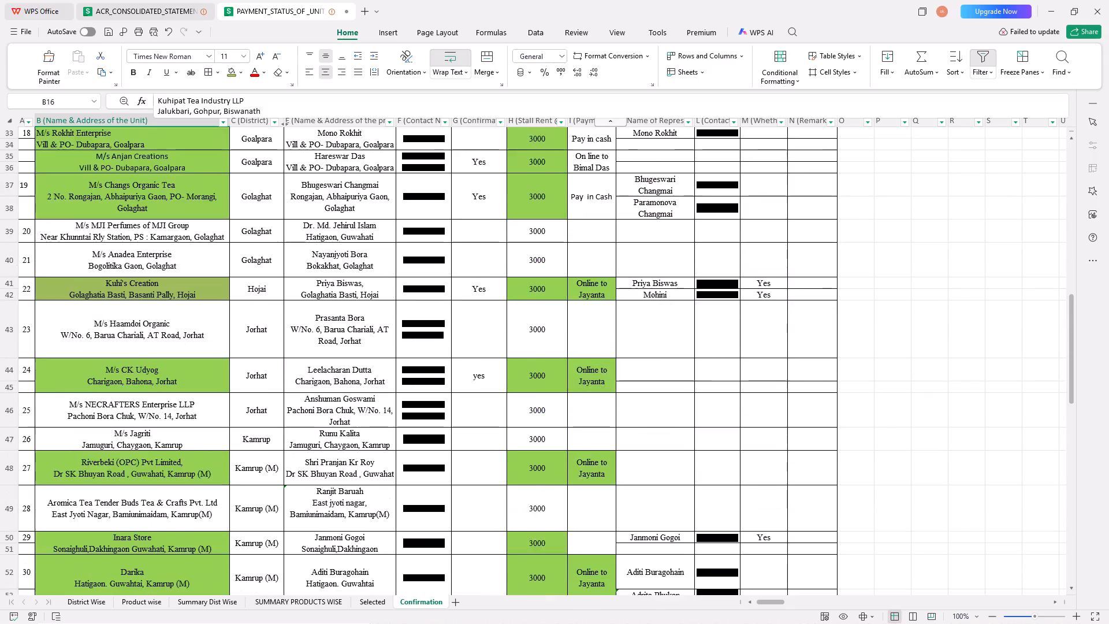
{"action": "scroll", "coordinate": [157, 463], "scroll_direction": "down", "scroll_amount": 20}
{"action": "scroll", "coordinate": [157, 463], "scroll_direction": "down", "scroll_amount": 10}
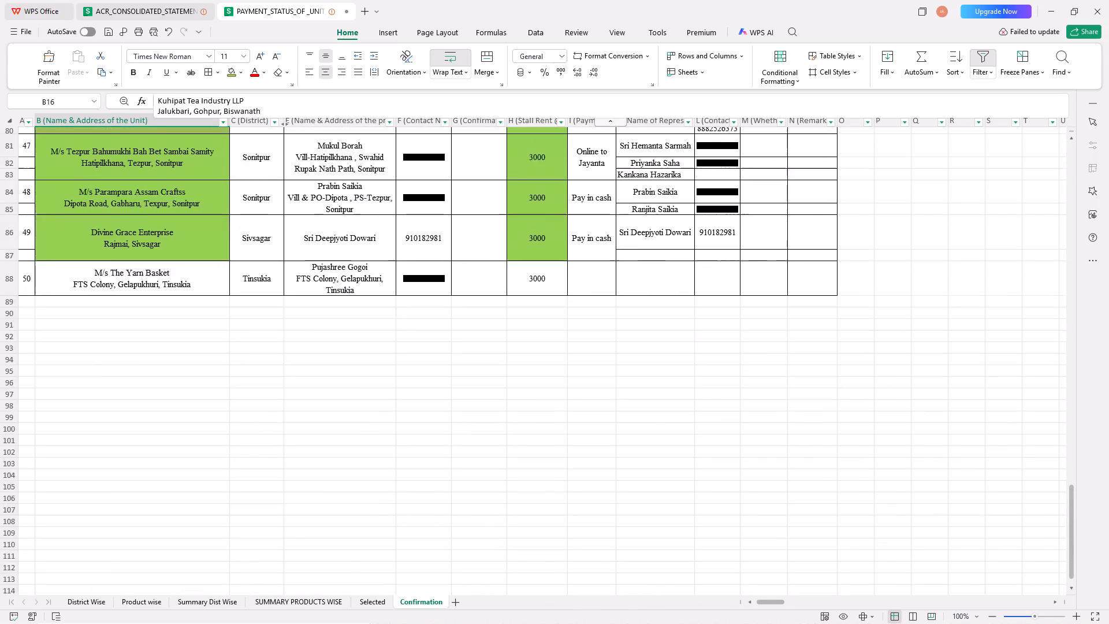
{"action": "scroll", "coordinate": [155, 466], "scroll_direction": "up", "scroll_amount": 20}
{"action": "scroll", "coordinate": [155, 466], "scroll_direction": "up", "scroll_amount": 3}
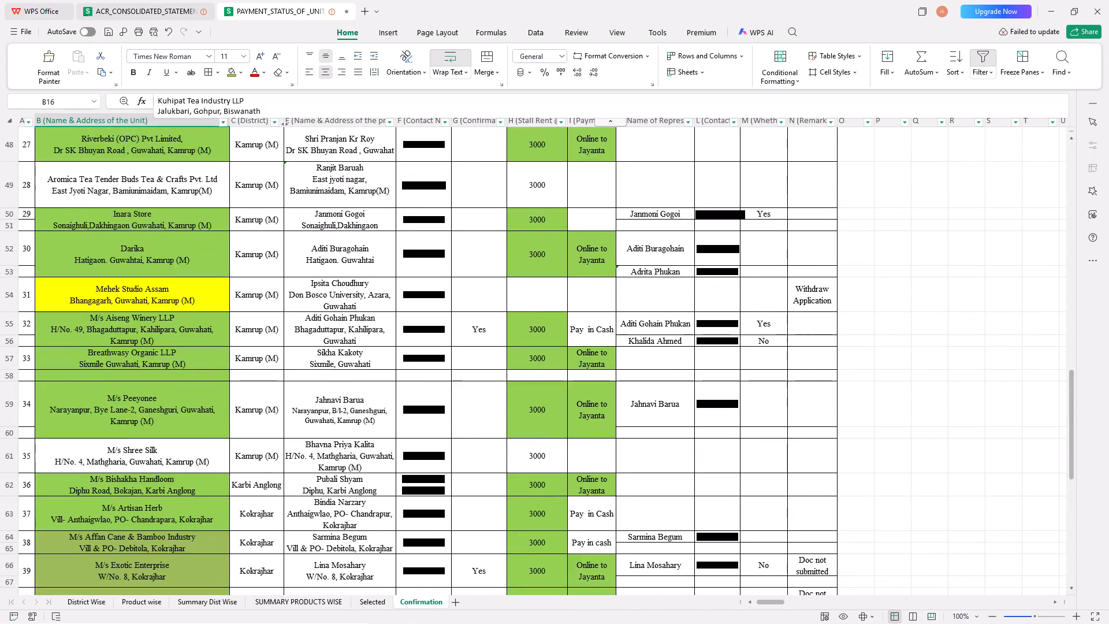
{"action": "scroll", "coordinate": [157, 455], "scroll_direction": "up", "scroll_amount": 20}
{"action": "scroll", "coordinate": [157, 455], "scroll_direction": "up", "scroll_amount": 2}
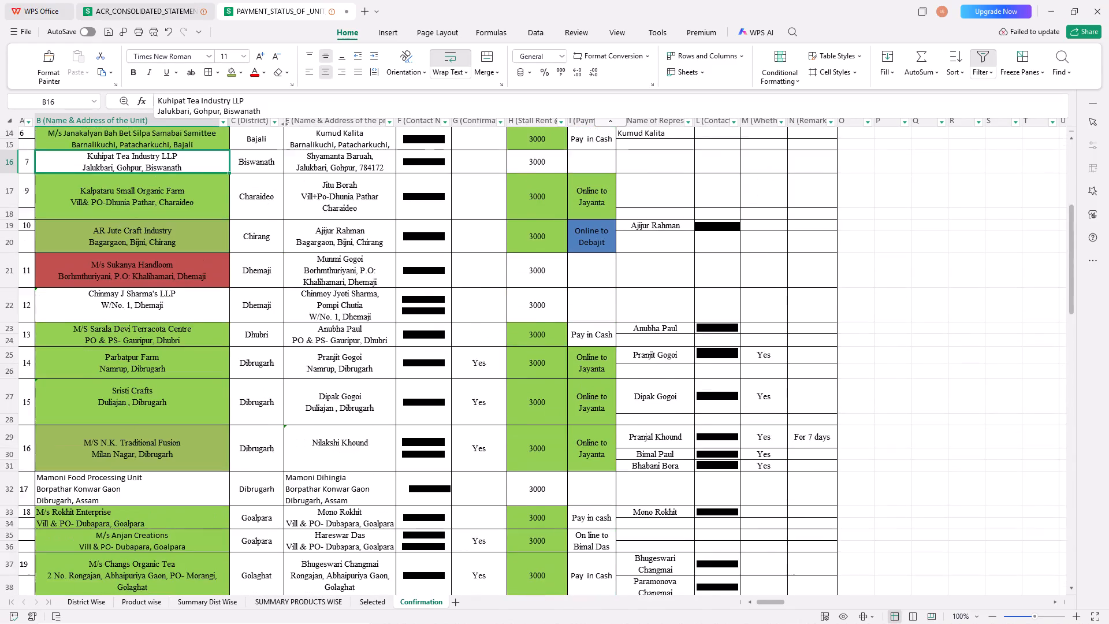
{"action": "scroll", "coordinate": [158, 452], "scroll_direction": "up", "scroll_amount": 15}
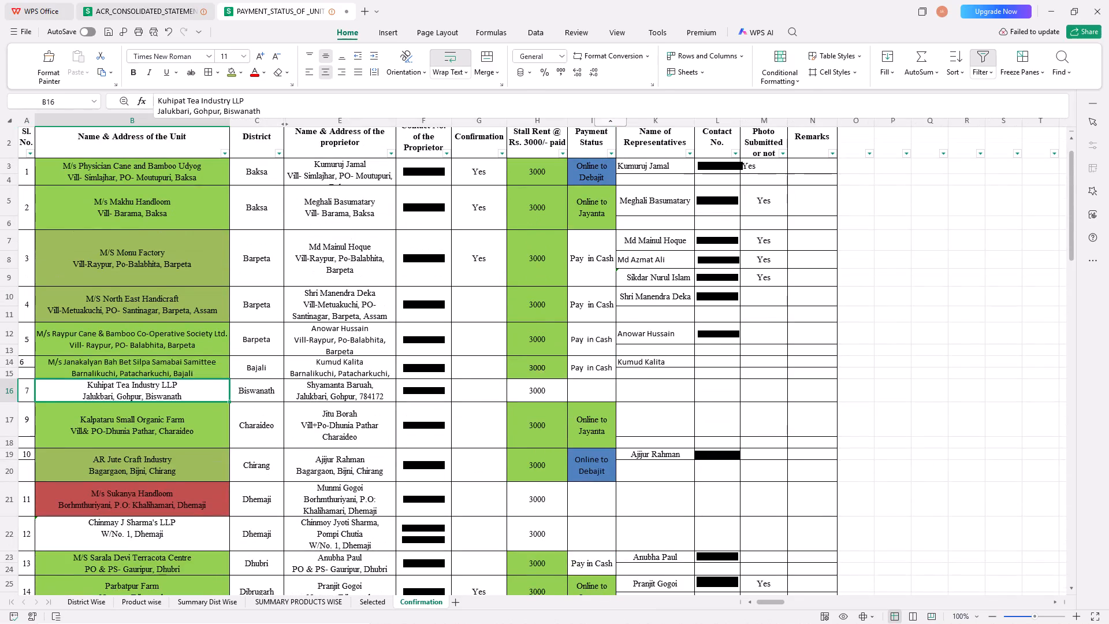
{"action": "scroll", "coordinate": [158, 453], "scroll_direction": "up", "scroll_amount": 5}
Review the units without a payment status one by one, from Kuhipat Tea Industry LLP (row 16) to M/s Haamdoi Organic (row 43).
{"action": "left_click", "coordinate": [118, 422]}
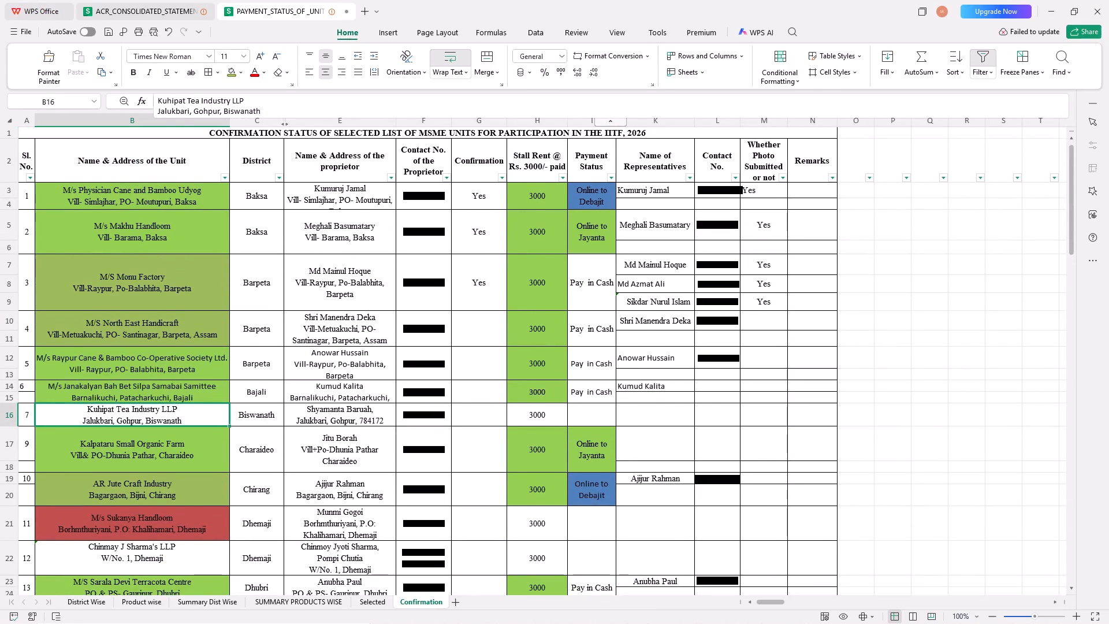
{"action": "scroll", "coordinate": [135, 447], "scroll_direction": "down", "scroll_amount": 1}
{"action": "scroll", "coordinate": [110, 492], "scroll_direction": "down", "scroll_amount": 1}
{"action": "left_click", "coordinate": [113, 496]}
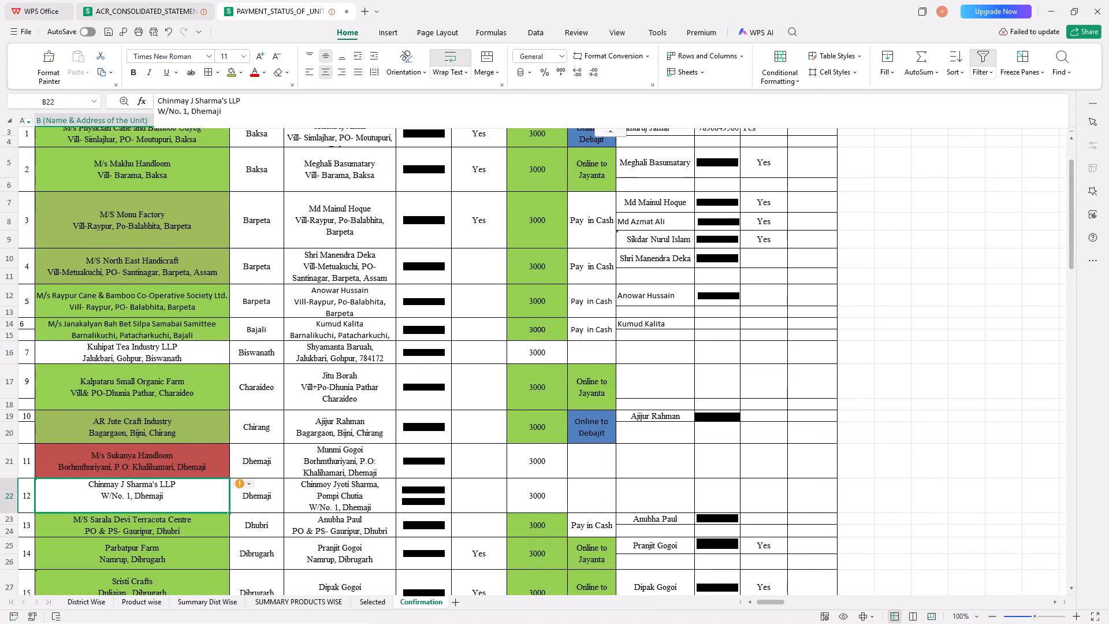
{"action": "left_click", "coordinate": [140, 456]}
{"action": "scroll", "coordinate": [124, 506], "scroll_direction": "down", "scroll_amount": 6}
{"action": "left_click", "coordinate": [121, 496]}
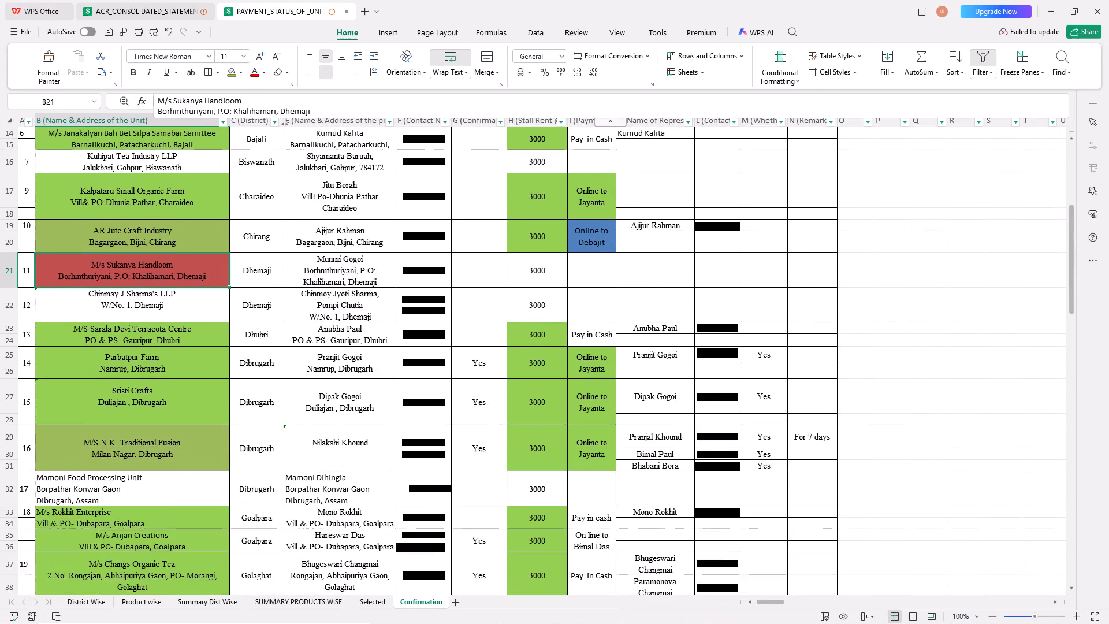
{"action": "scroll", "coordinate": [124, 493], "scroll_direction": "down", "scroll_amount": 5}
{"action": "left_click", "coordinate": [127, 448]}
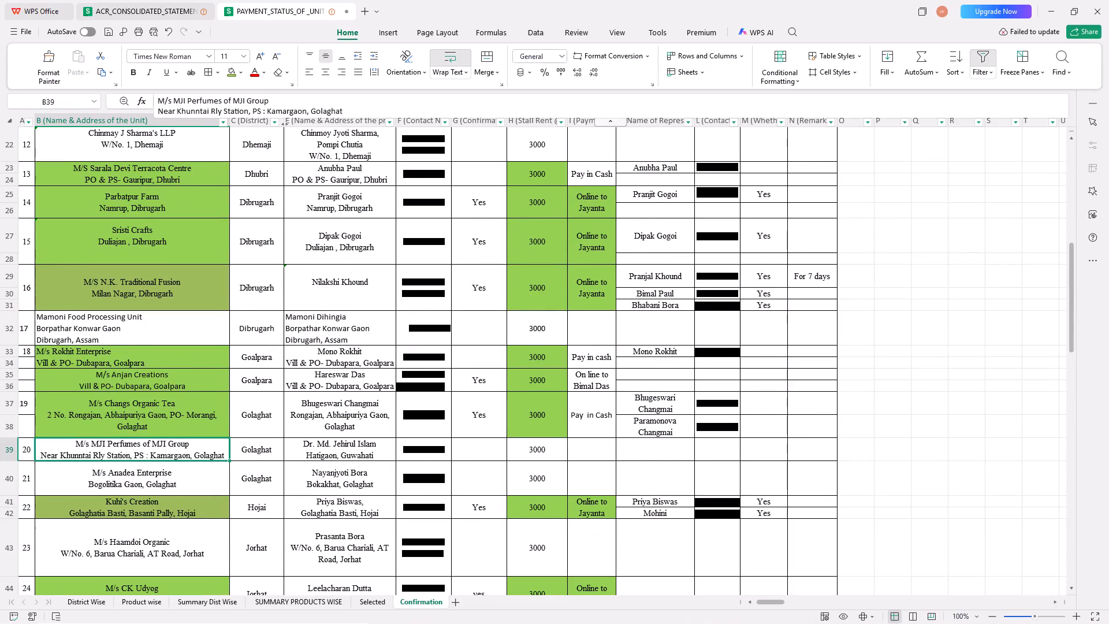
{"action": "left_click", "coordinate": [135, 474]}
{"action": "left_click", "coordinate": [120, 536]}
{"action": "scroll", "coordinate": [121, 540], "scroll_direction": "down", "scroll_amount": 2}
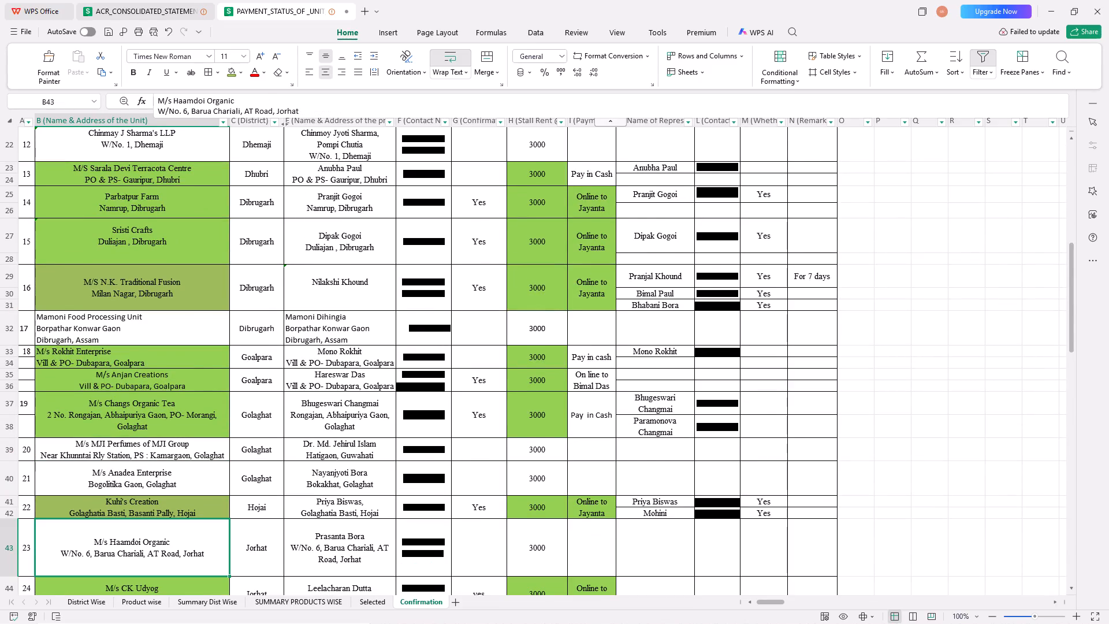
{"action": "left_click", "coordinate": [133, 485]}
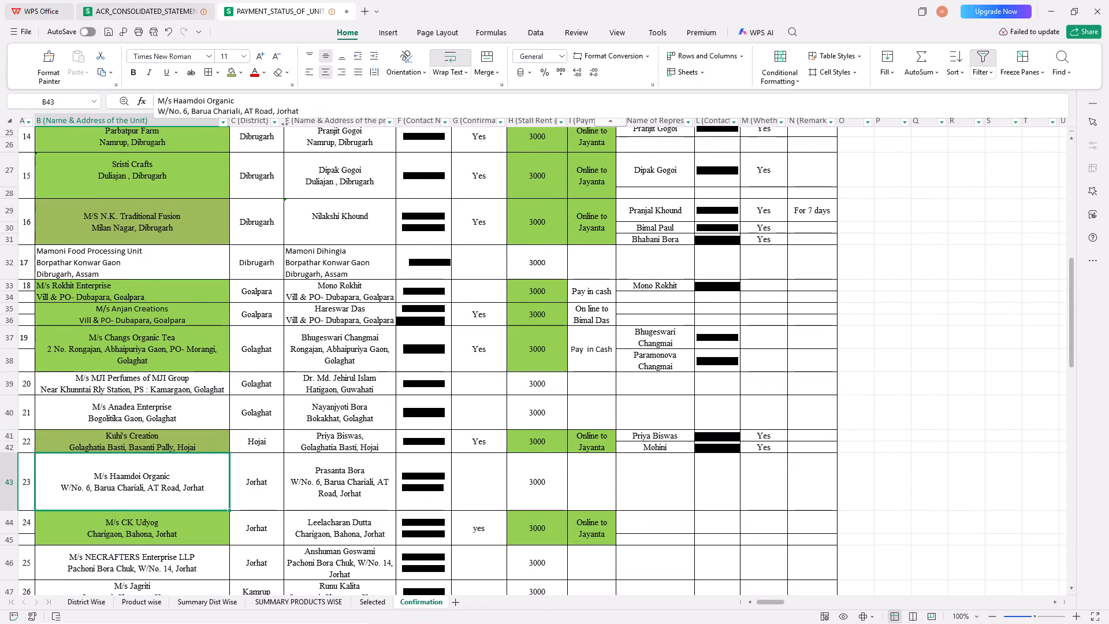
Continue reviewing the unit names below M/s Haamdoi Organic, down to M/s The Yarn Basket (row 88).
{"action": "key", "text": "Down"}
{"action": "key", "text": "Down"}
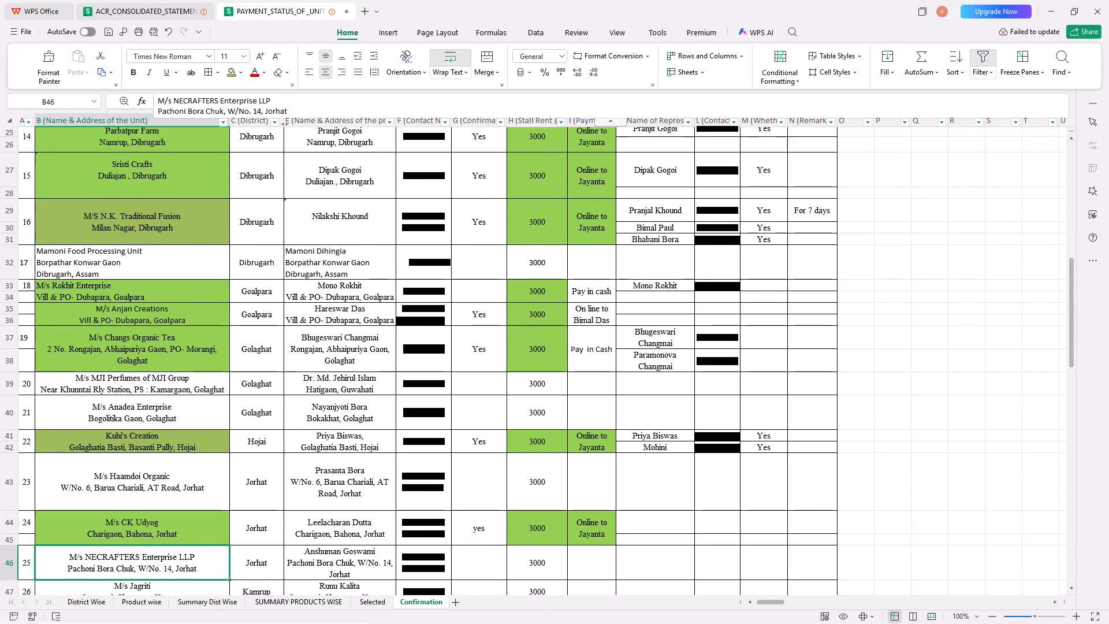
{"action": "key", "text": "Down"}
{"action": "key", "text": "Down"}
{"action": "key", "text": "Down"}
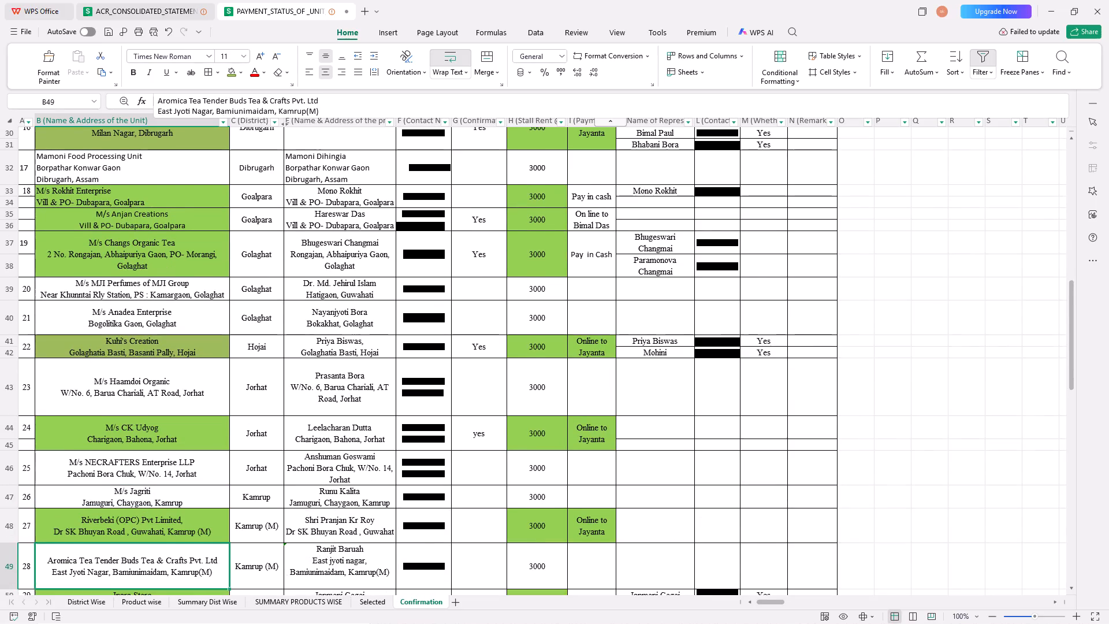
{"action": "key", "text": "Down"}
{"action": "key", "text": "Down"}
{"action": "key", "text": "Down"}
{"action": "key", "text": "Down"}
{"action": "key", "text": "Down"}
{"action": "key", "text": "Down"}
{"action": "key", "text": "Down"}
{"action": "key", "text": "Down"}
{"action": "key", "text": "Down"}
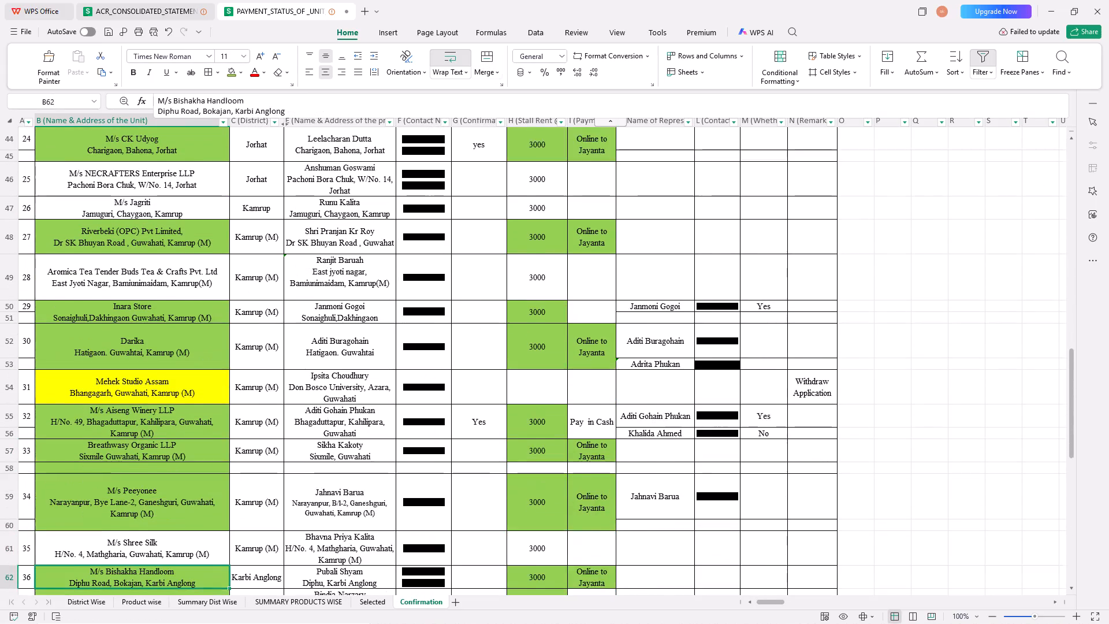
{"action": "key", "text": "Down"}
{"action": "key", "text": "Up"}
{"action": "key", "text": "Up"}
{"action": "key", "text": "Down"}
{"action": "key", "text": "Down"}
{"action": "key", "text": "Down"}
{"action": "key", "text": "Down"}
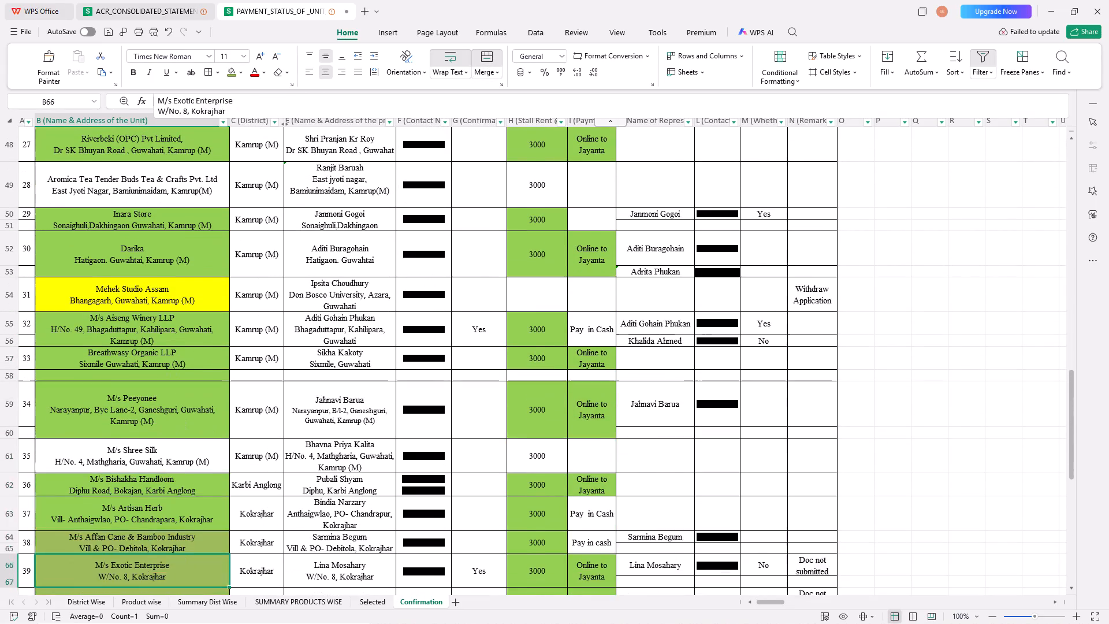
{"action": "key", "text": "Down"}
{"action": "key", "text": "Down"}
{"action": "key", "text": "Down"}
{"action": "key", "text": "Down"}
{"action": "key", "text": "Down"}
{"action": "key", "text": "Down"}
{"action": "key", "text": "Down"}
{"action": "key", "text": "Up"}
{"action": "key", "text": "Up"}
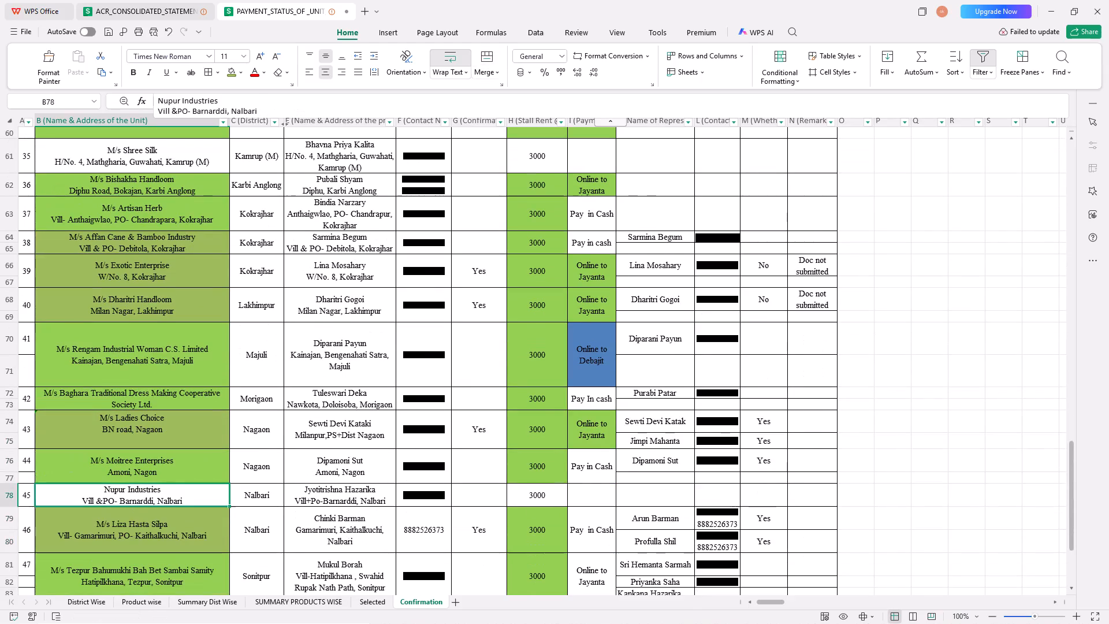
{"action": "key", "text": "Down"}
{"action": "key", "text": "Down"}
{"action": "key", "text": "Down"}
{"action": "key", "text": "Down"}
{"action": "key", "text": "Down"}
{"action": "key", "text": "Down"}
{"action": "key", "text": "Down"}
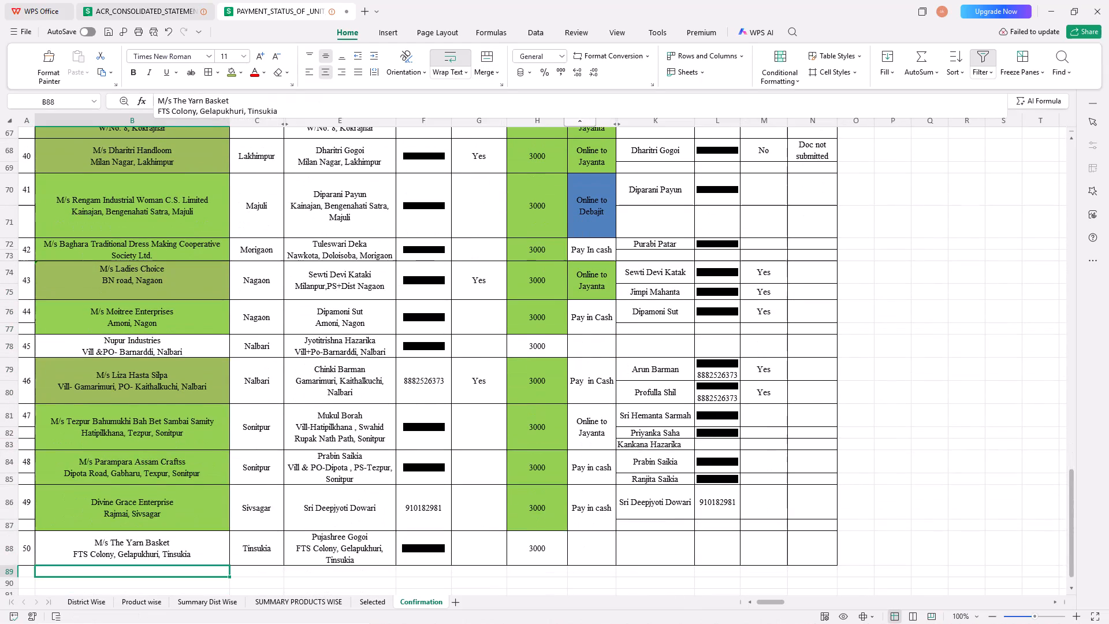
{"action": "key", "text": "Up"}
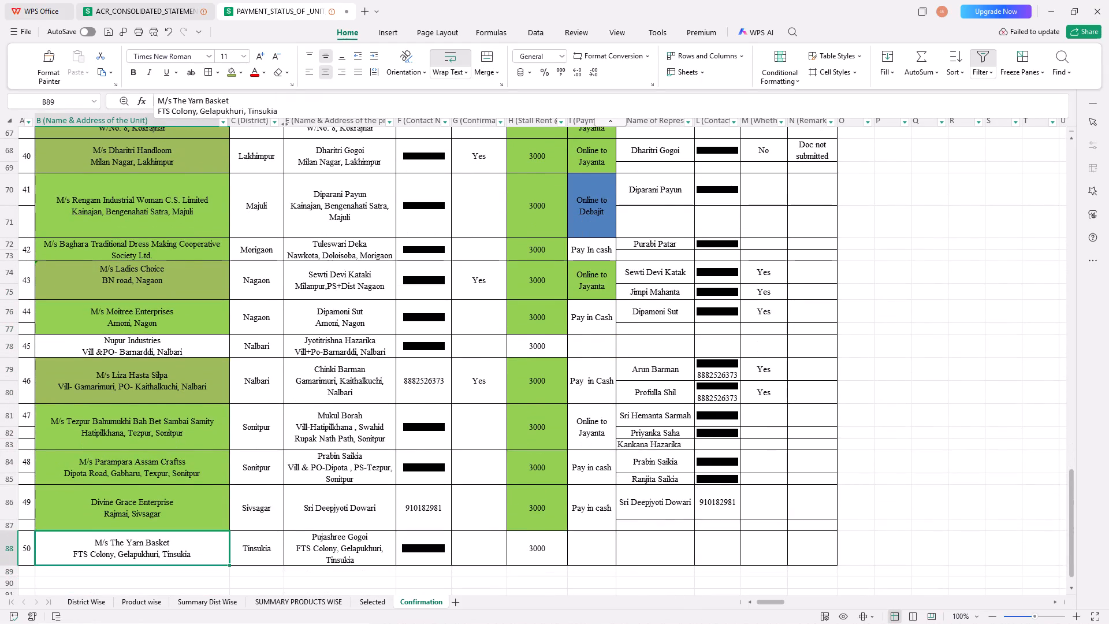
Recheck the units without a payment status from Kuhipat Tea Industry LLP (row 16) down to Mamoni Food Processing Unit (row 32).
{"action": "scroll", "coordinate": [195, 488], "scroll_direction": "up", "scroll_amount": 18}
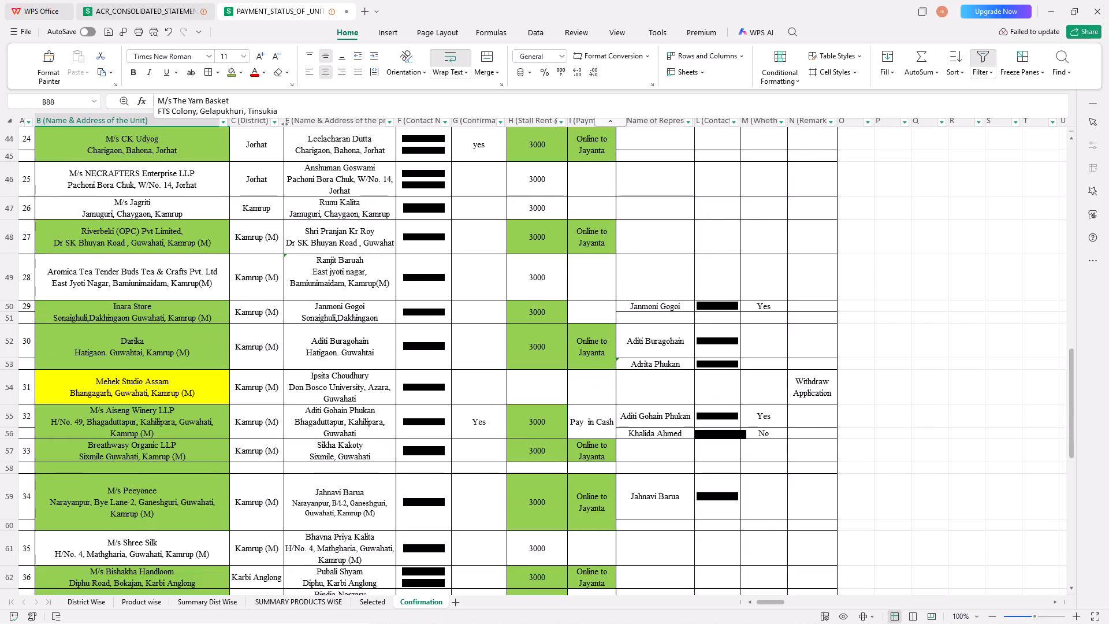
{"action": "left_click_drag", "start_coordinate": [1069, 373], "coordinate": [1039, 100]}
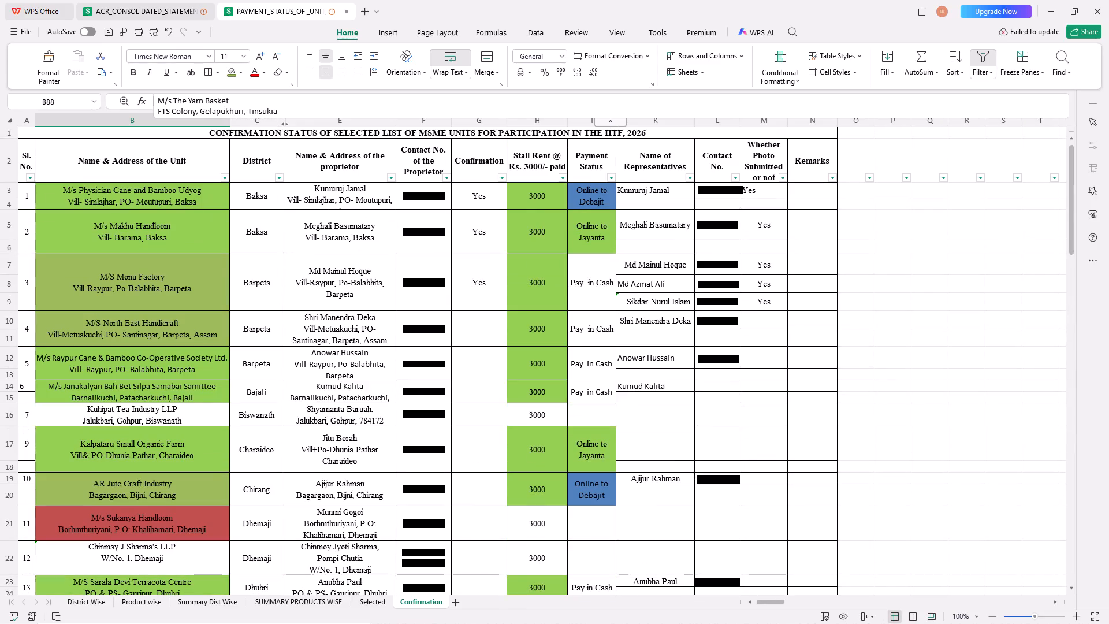
{"action": "left_click", "coordinate": [140, 412]}
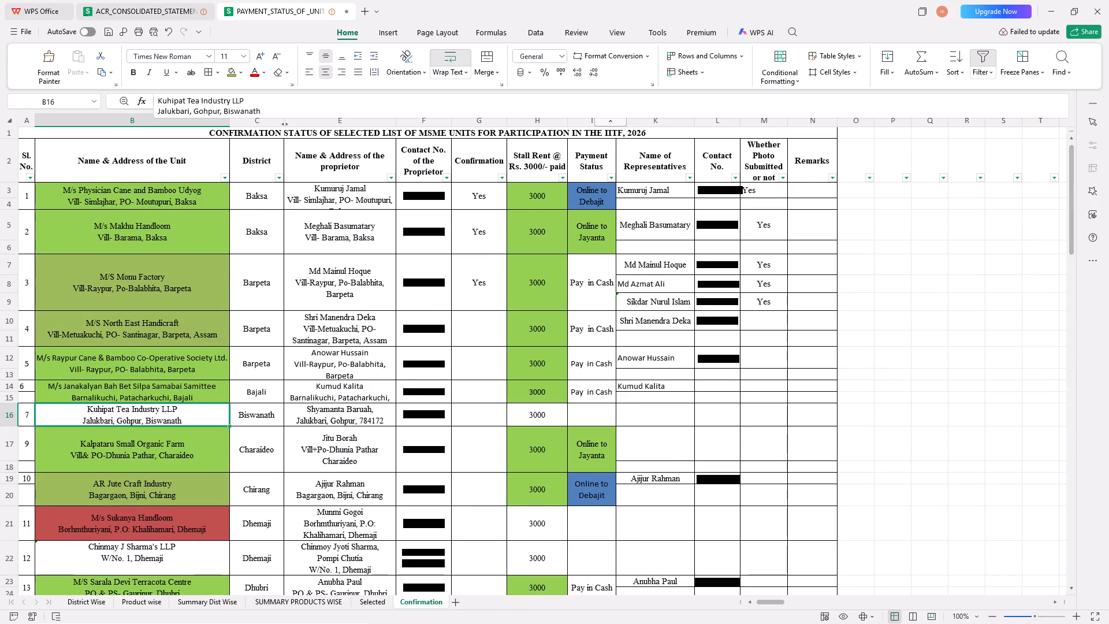
{"action": "key", "text": "Down"}
{"action": "key", "text": "Down"}
{"action": "key", "text": "Down"}
{"action": "key", "text": "Down"}
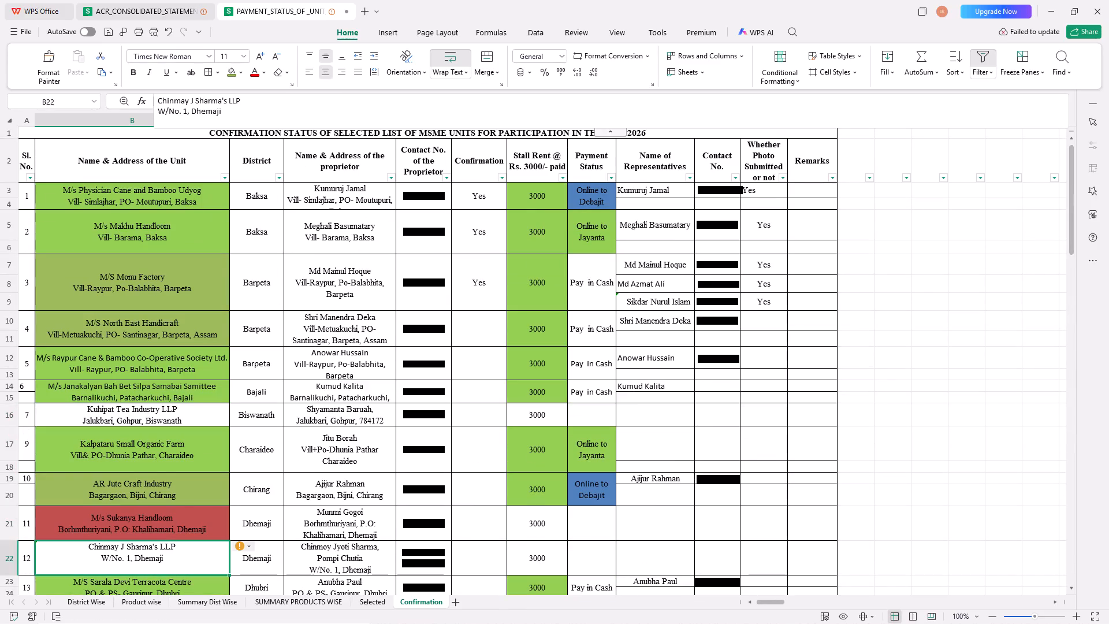
{"action": "left_click", "coordinate": [145, 559]}
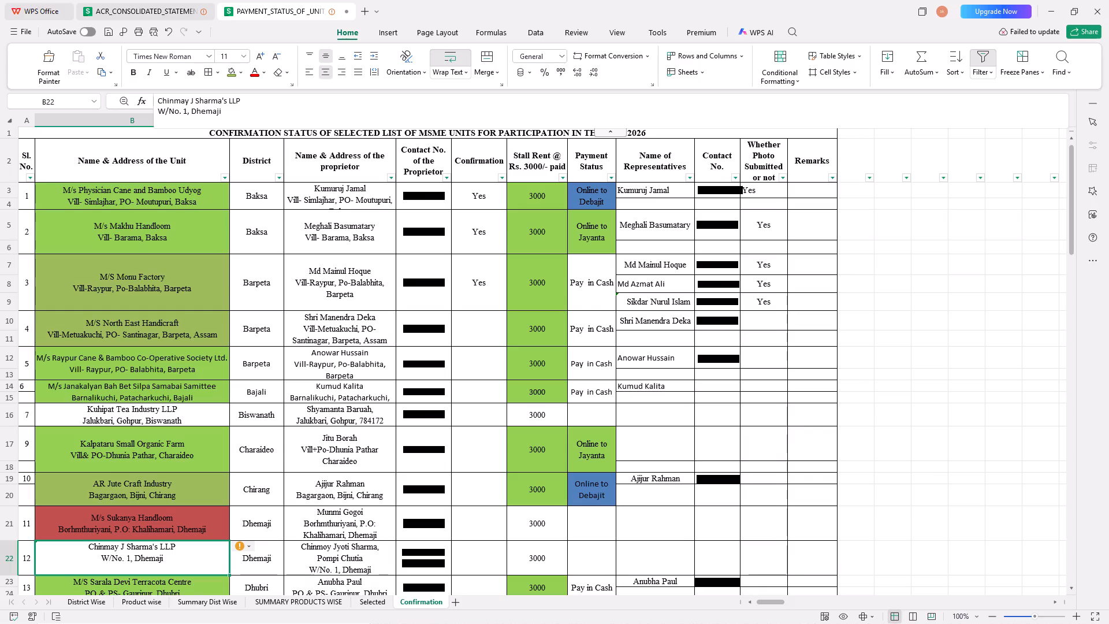
{"action": "key", "text": "Down"}
{"action": "key", "text": "Down"}
{"action": "key", "text": "Down"}
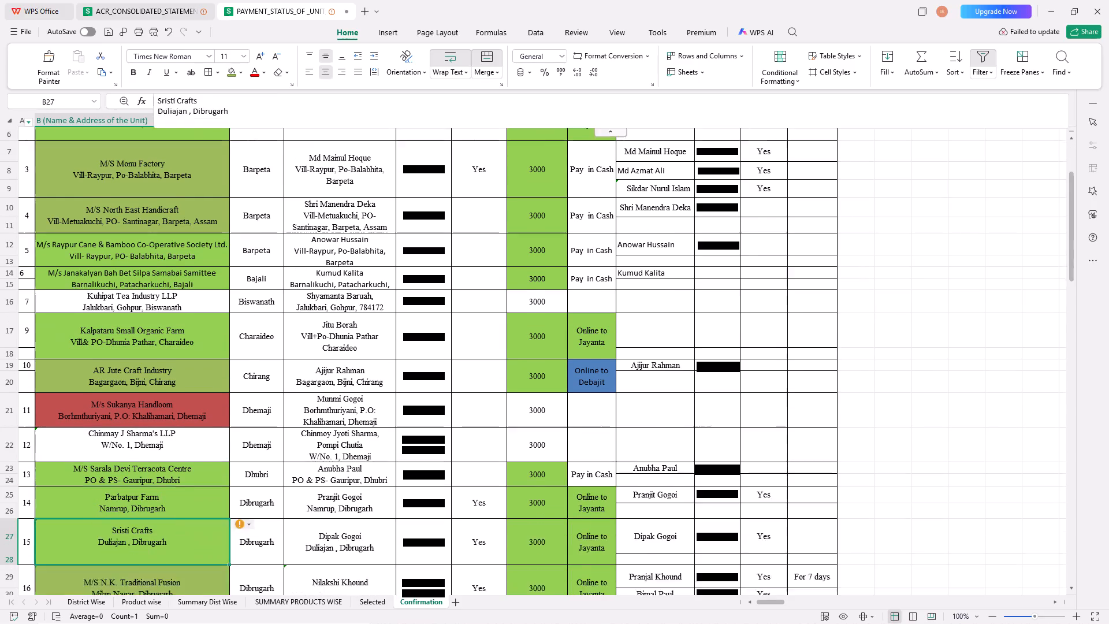
{"action": "key", "text": "Down"}
{"action": "key", "text": "Down"}
{"action": "key", "text": "Down"}
{"action": "key", "text": "Up"}
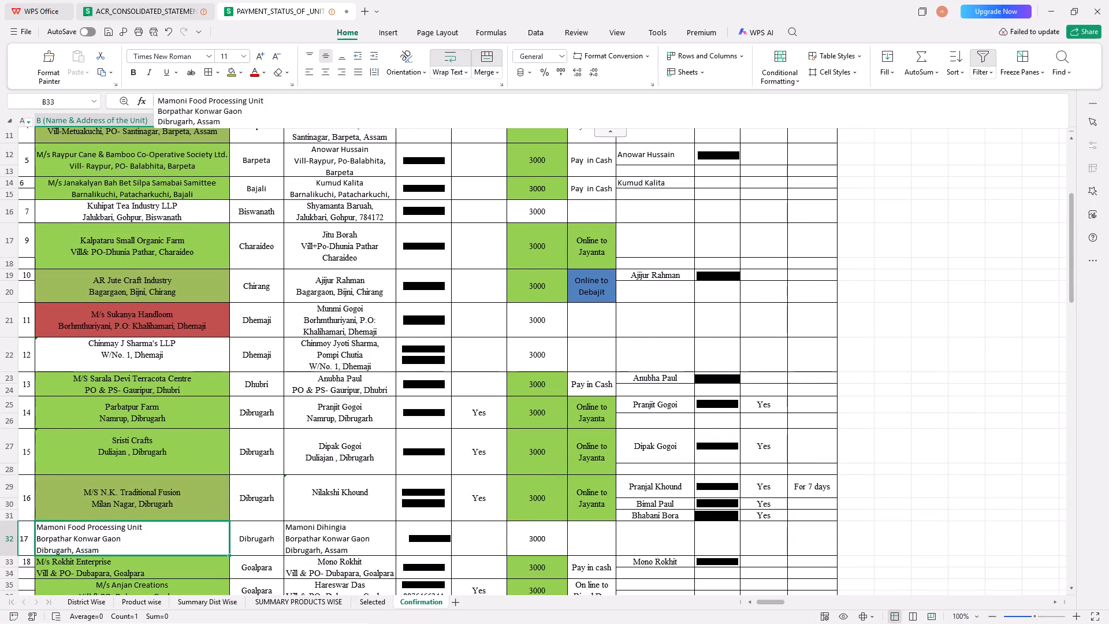
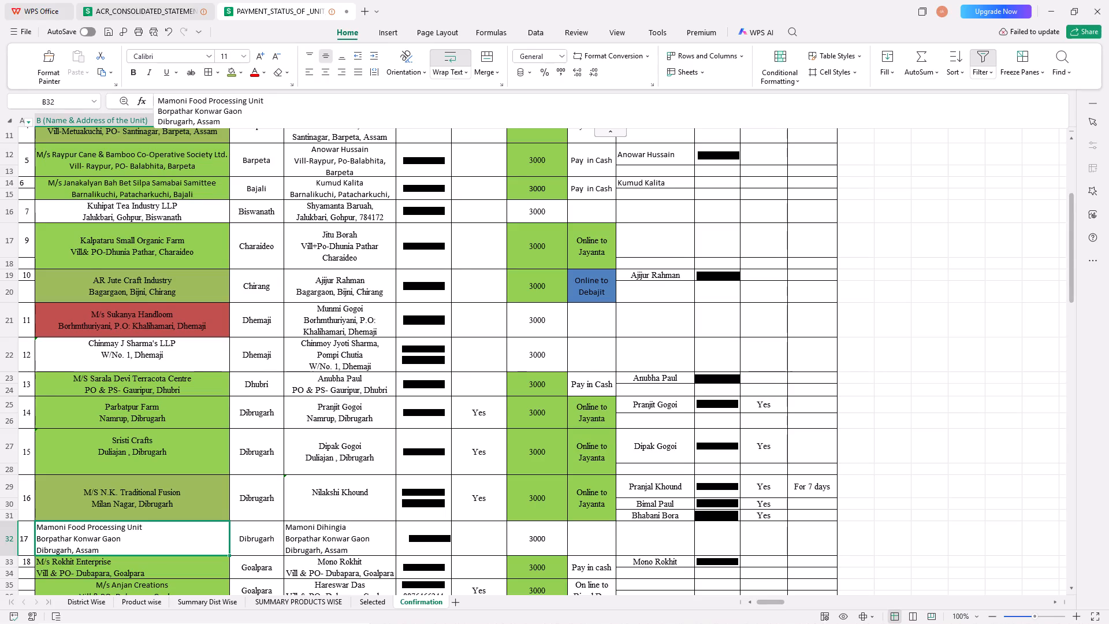
Examine the payment status entries and their colors down to M/s The Yarn Basket (row 88) and back up to the Goalpara units.
{"action": "scroll", "coordinate": [196, 467], "scroll_direction": "up", "scroll_amount": 12}
{"action": "scroll", "coordinate": [193, 466], "scroll_direction": "down", "scroll_amount": 9}
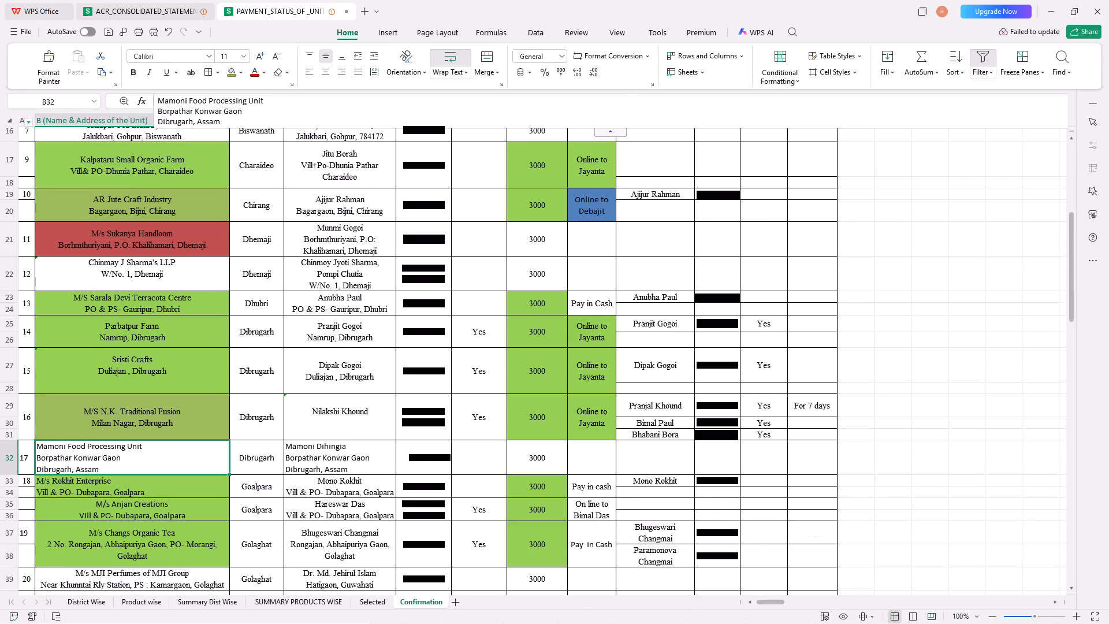
{"action": "scroll", "coordinate": [414, 469], "scroll_direction": "up", "scroll_amount": 8}
{"action": "scroll", "coordinate": [415, 469], "scroll_direction": "down", "scroll_amount": 6}
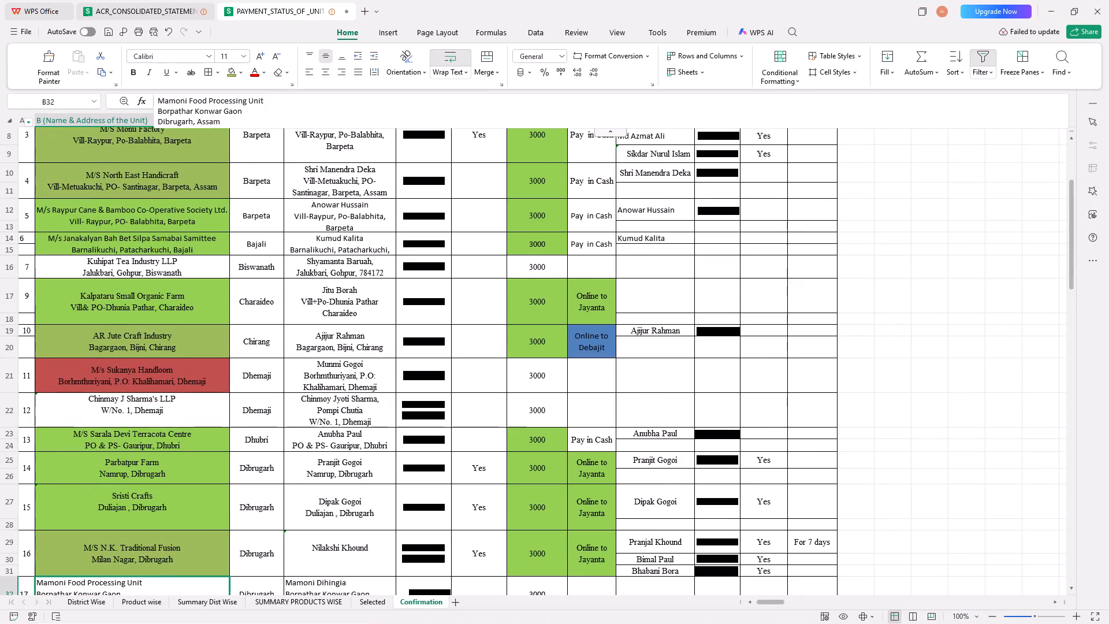
{"action": "scroll", "coordinate": [415, 472], "scroll_direction": "down", "scroll_amount": 20}
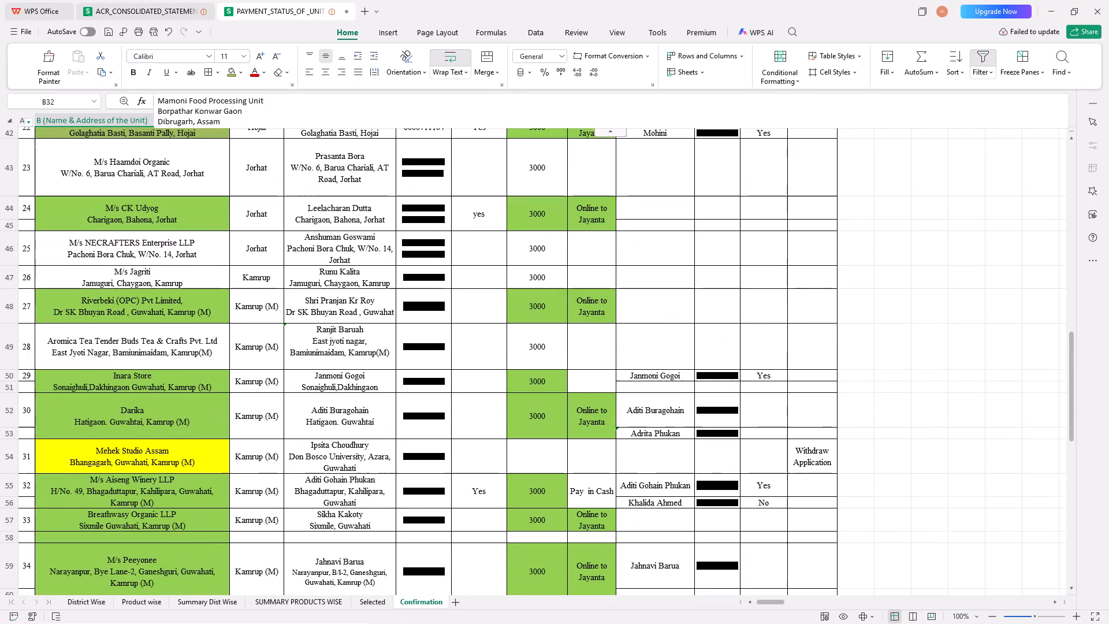
{"action": "scroll", "coordinate": [408, 492], "scroll_direction": "down", "scroll_amount": 12}
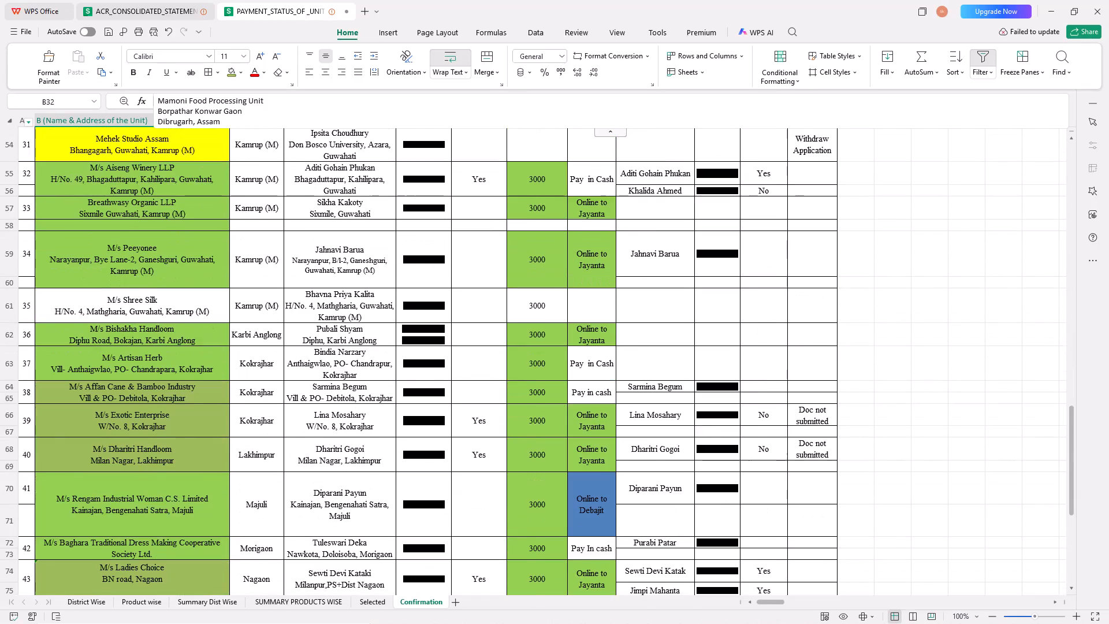
{"action": "scroll", "coordinate": [409, 495], "scroll_direction": "down", "scroll_amount": 8}
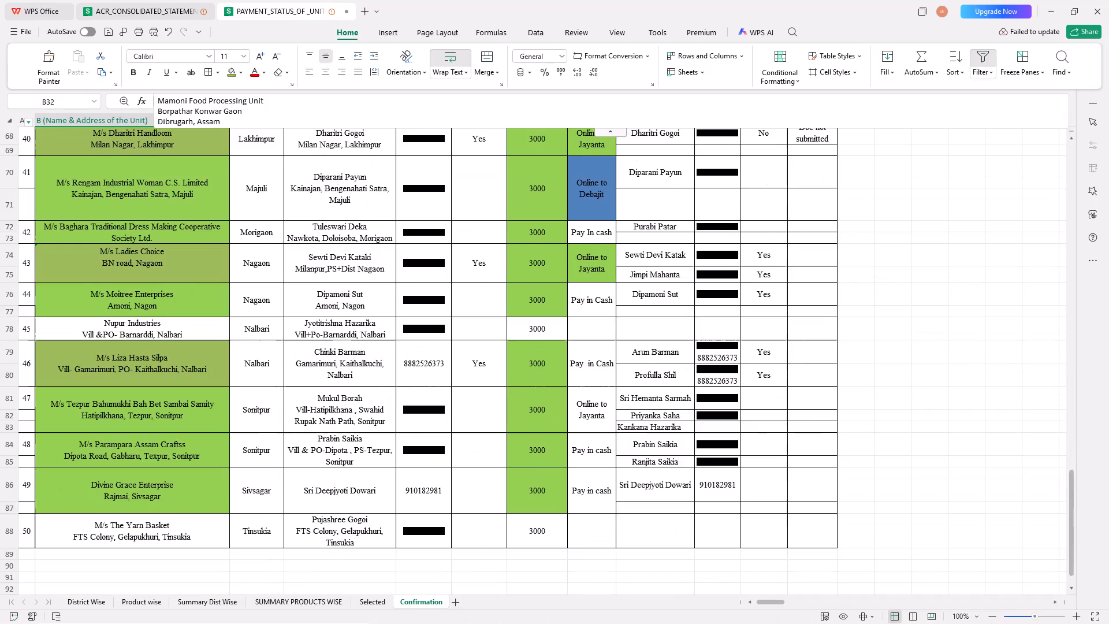
{"action": "scroll", "coordinate": [410, 493], "scroll_direction": "up", "scroll_amount": 15}
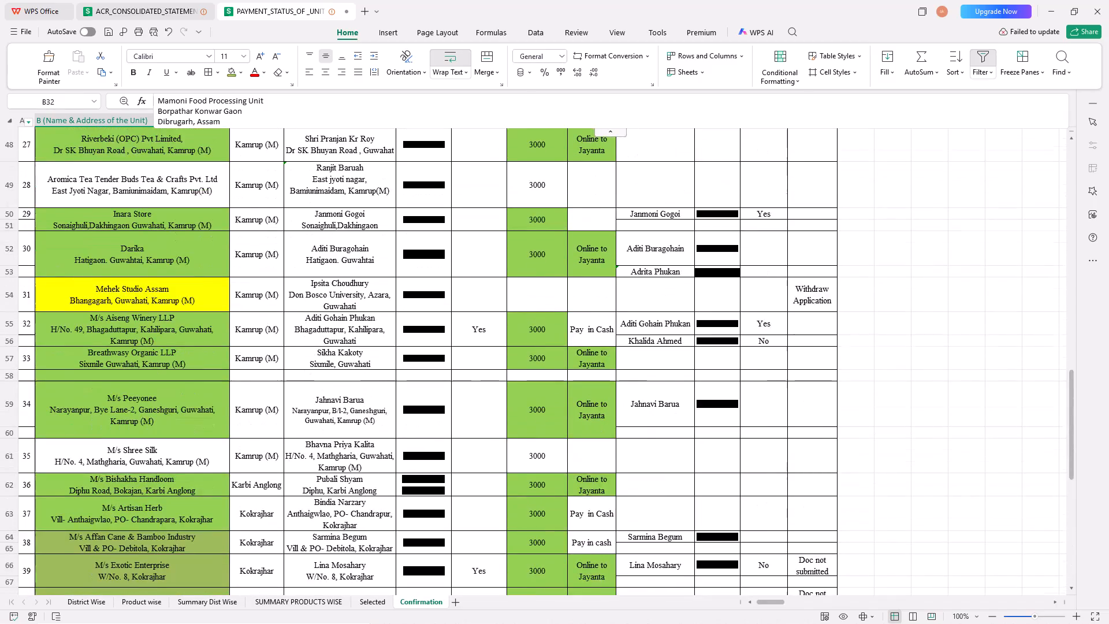
{"action": "scroll", "coordinate": [411, 492], "scroll_direction": "up", "scroll_amount": 15}
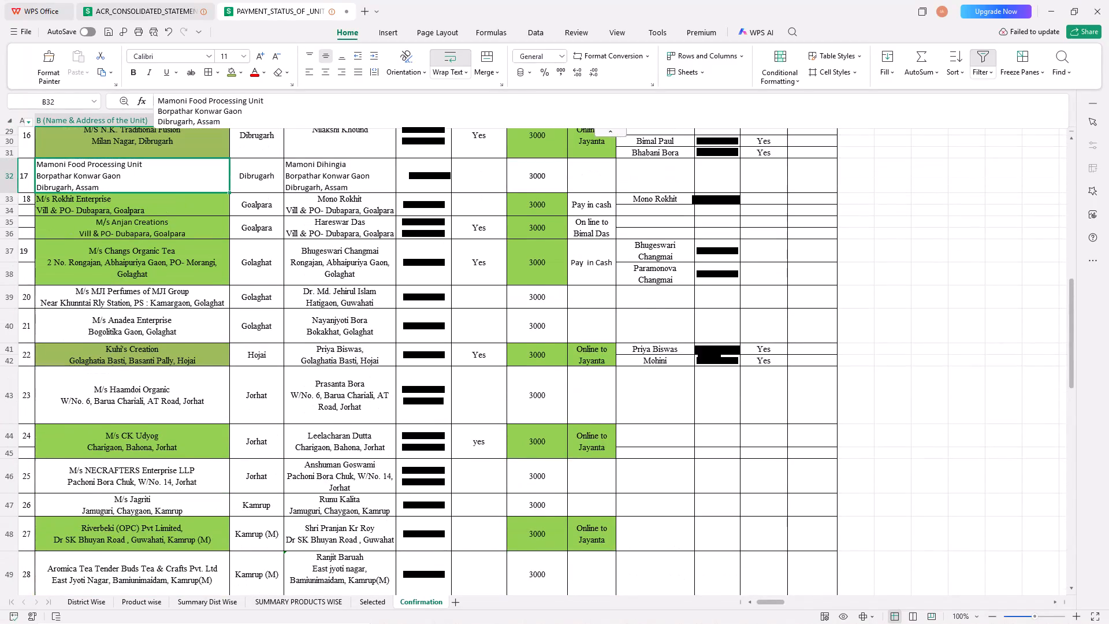
{"action": "scroll", "coordinate": [411, 492], "scroll_direction": "up", "scroll_amount": 5}
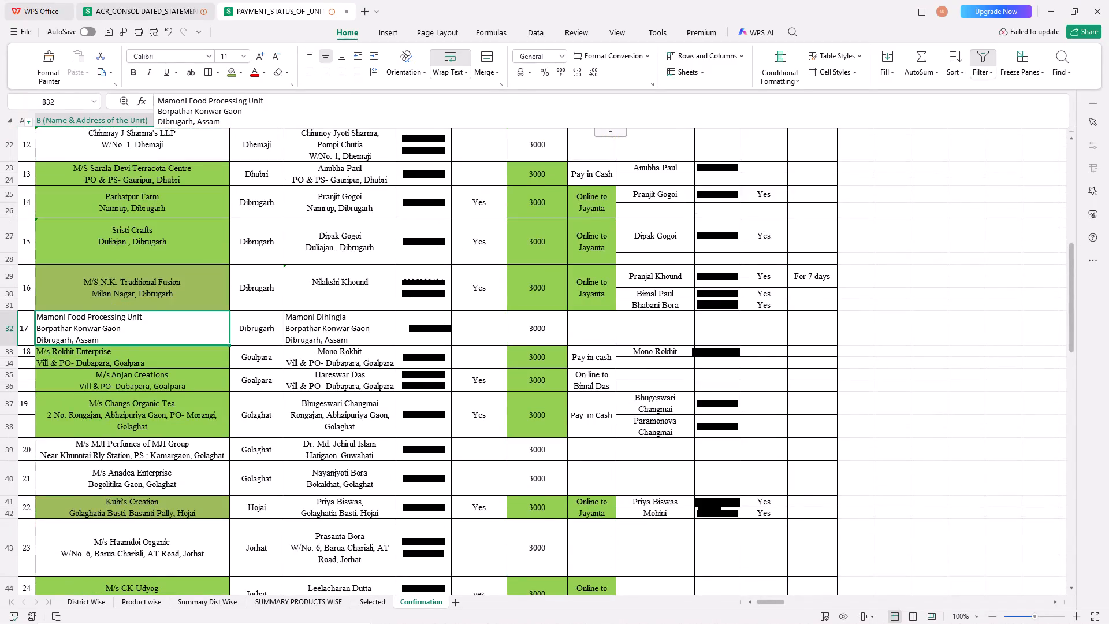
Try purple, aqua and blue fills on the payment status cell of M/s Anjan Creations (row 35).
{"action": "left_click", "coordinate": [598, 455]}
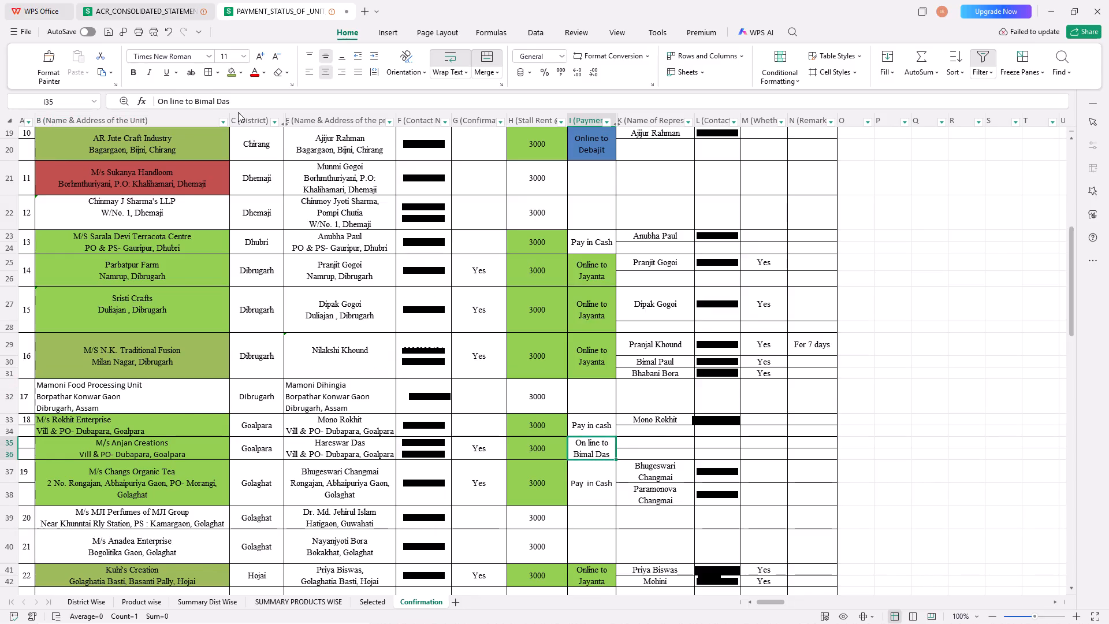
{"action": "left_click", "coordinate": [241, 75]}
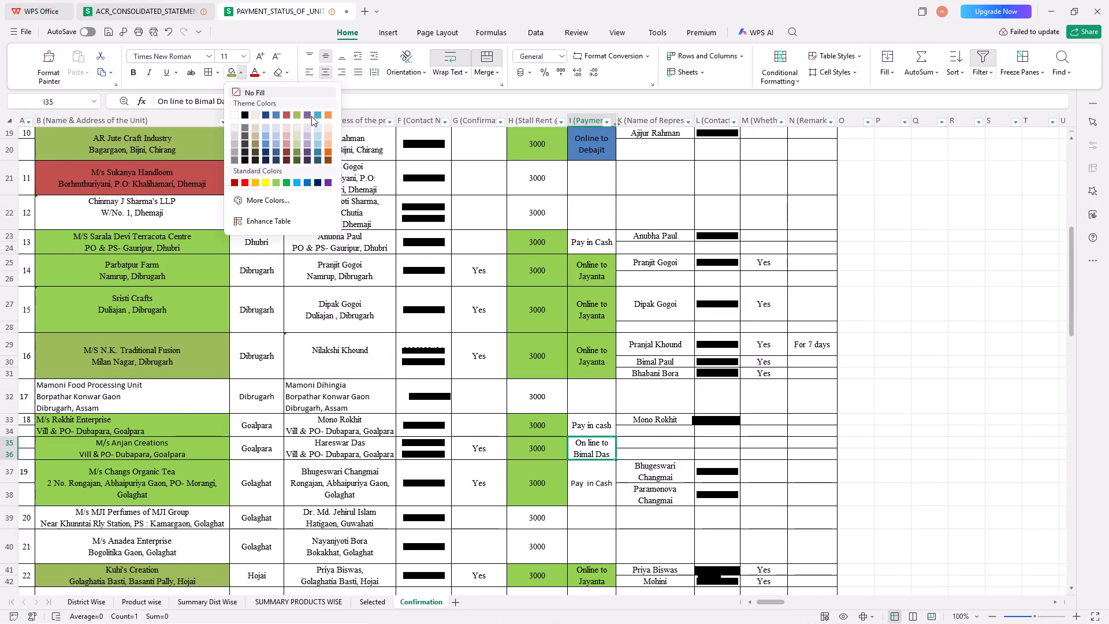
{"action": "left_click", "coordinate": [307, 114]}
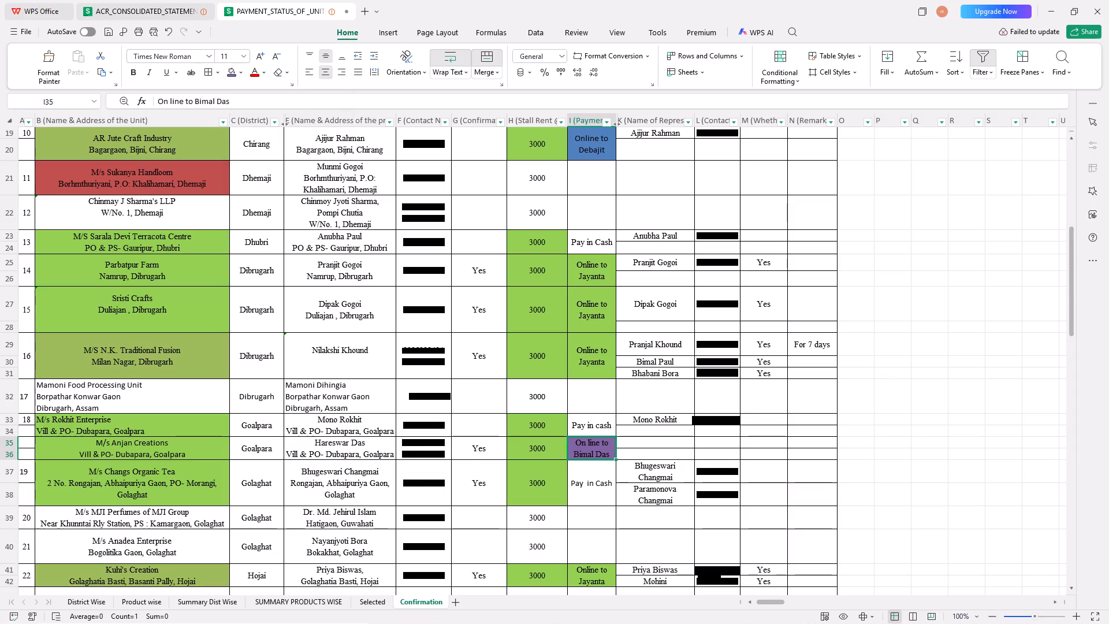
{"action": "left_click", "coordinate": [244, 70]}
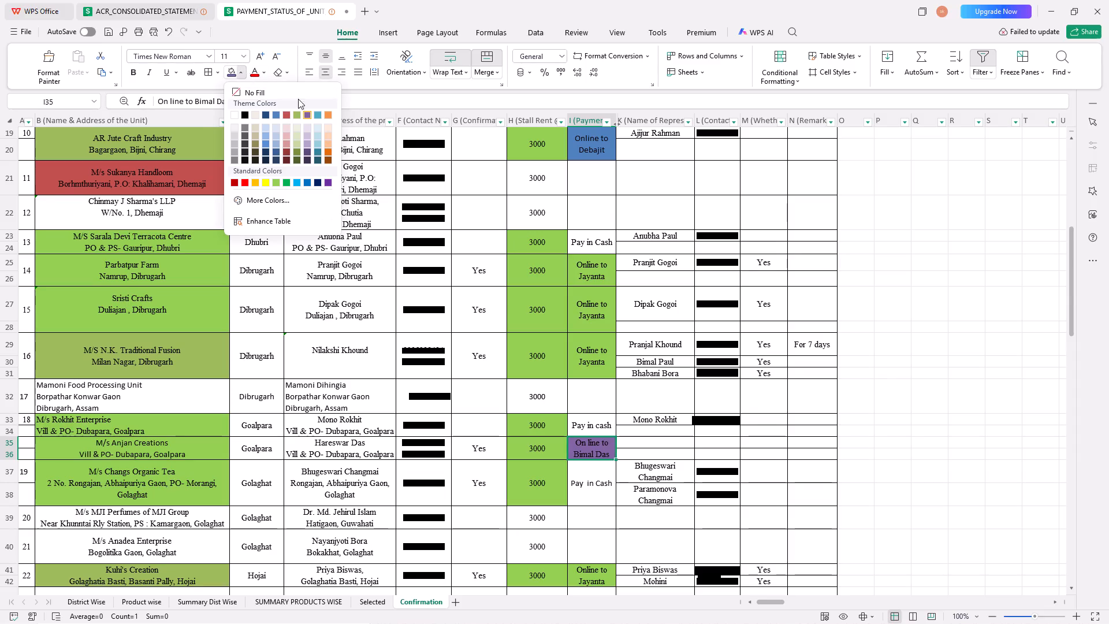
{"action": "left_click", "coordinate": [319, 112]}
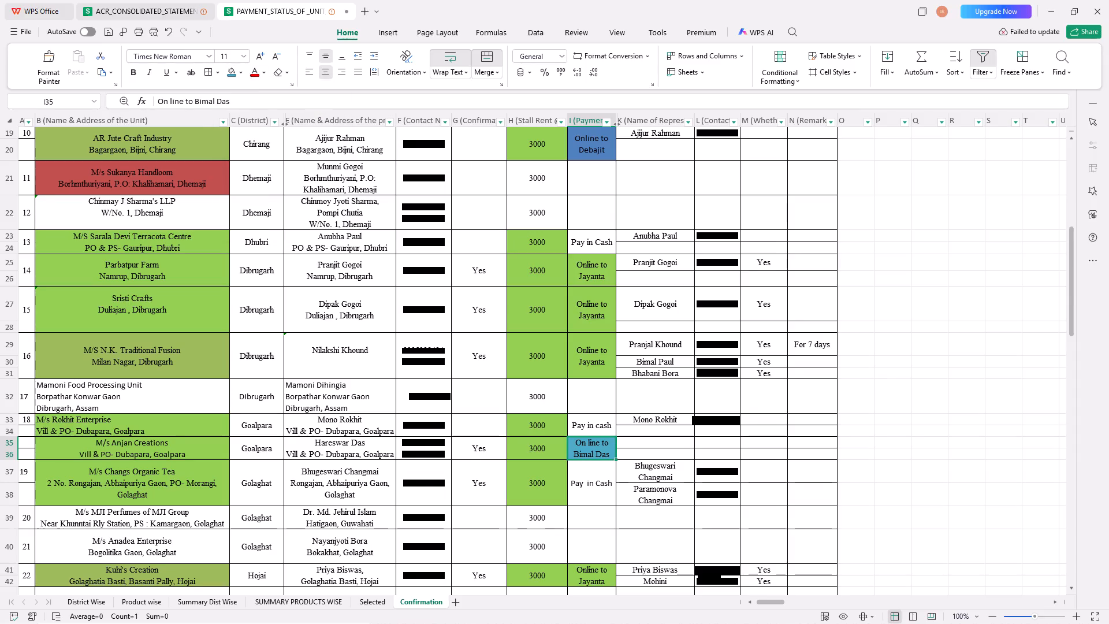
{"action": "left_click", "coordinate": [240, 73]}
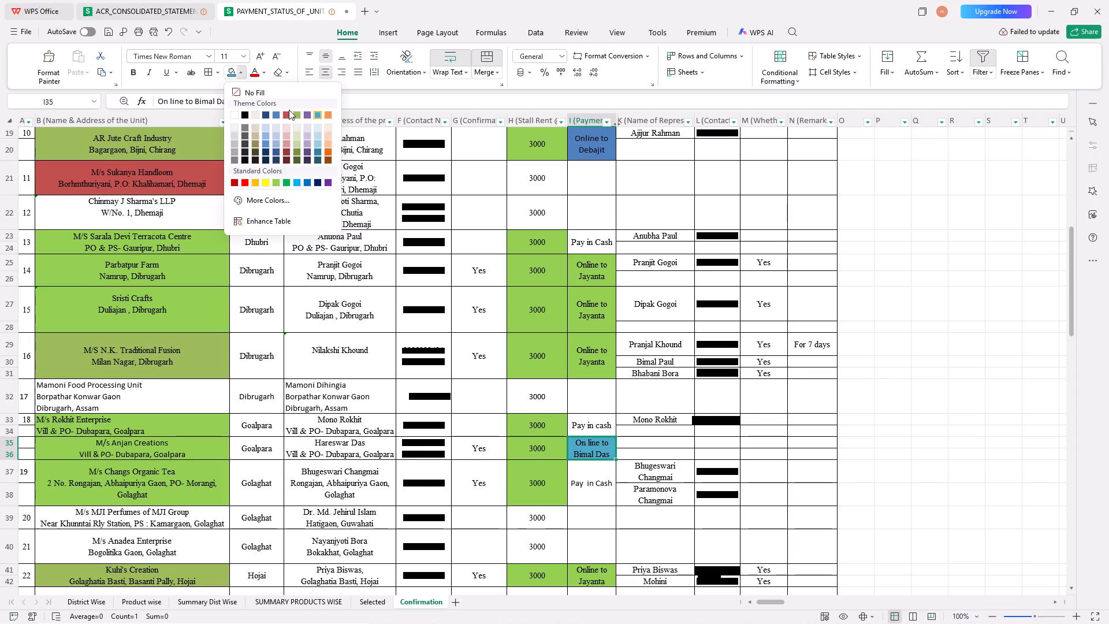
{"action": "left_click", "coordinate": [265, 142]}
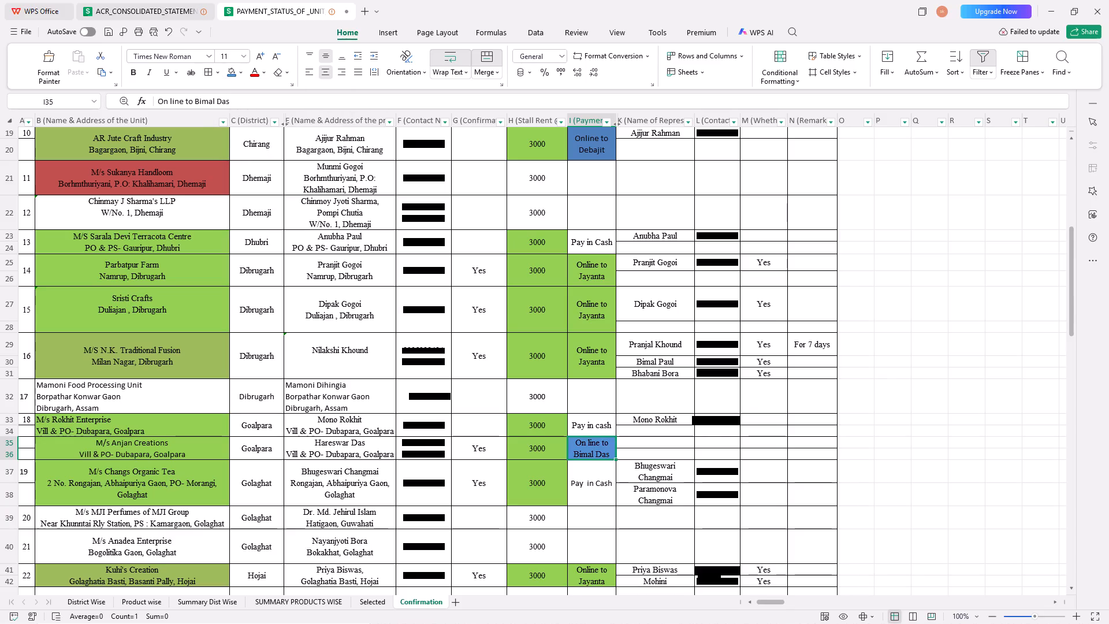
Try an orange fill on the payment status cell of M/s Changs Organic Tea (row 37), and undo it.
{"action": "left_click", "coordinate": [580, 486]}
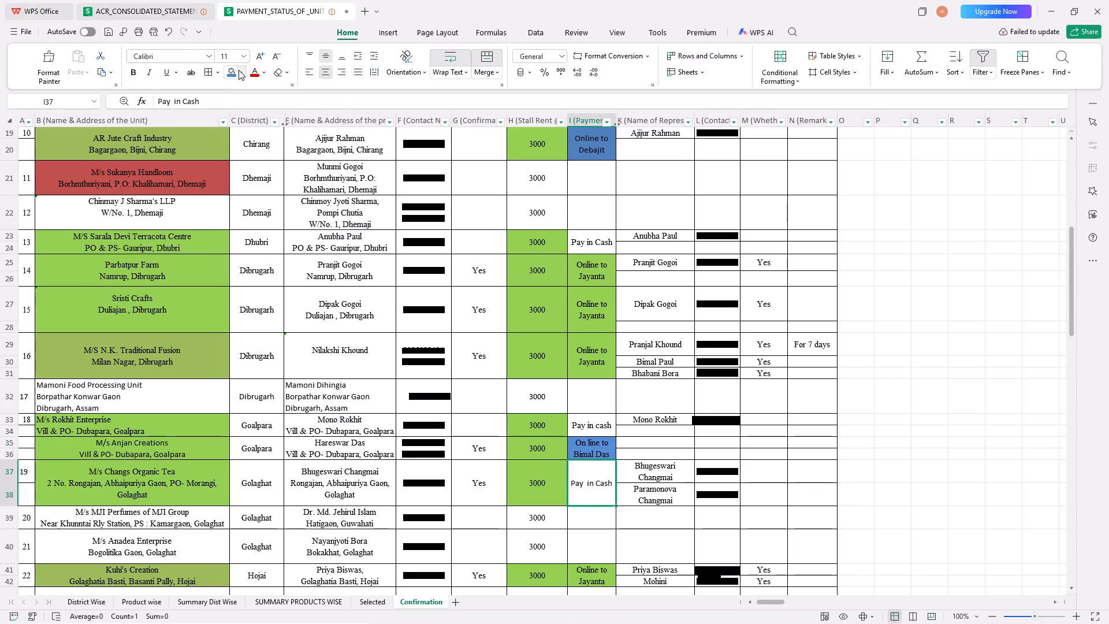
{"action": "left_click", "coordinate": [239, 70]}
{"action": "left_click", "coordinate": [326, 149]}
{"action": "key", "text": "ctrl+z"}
Fill the payment status cell of M/s Anjan Creations (row 35) with light orange.
{"action": "left_click", "coordinate": [585, 449]}
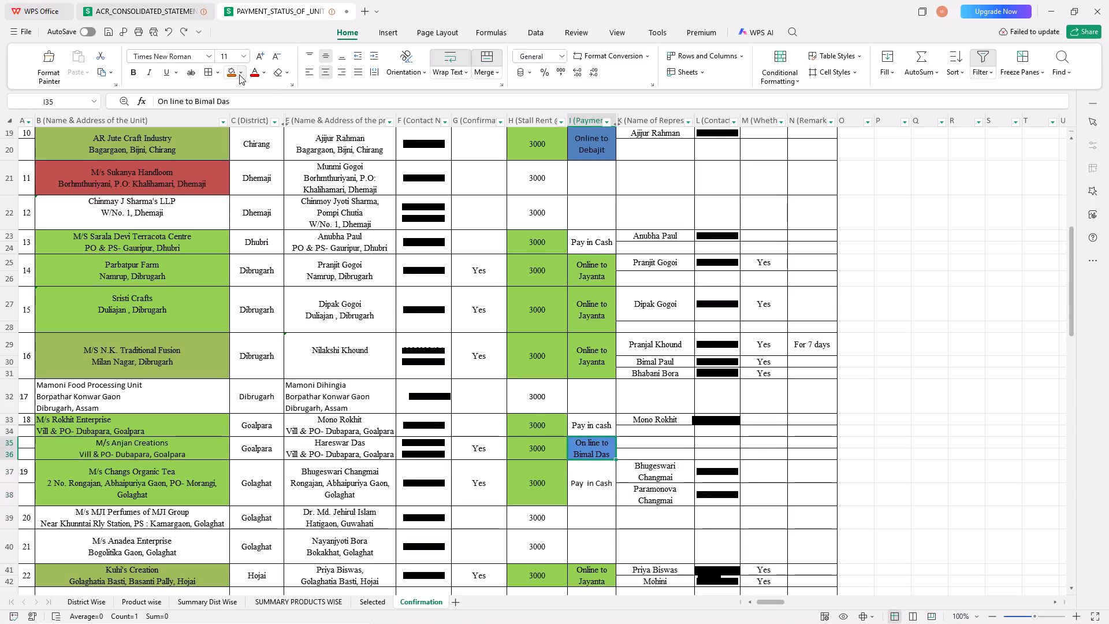
{"action": "left_click", "coordinate": [239, 75]}
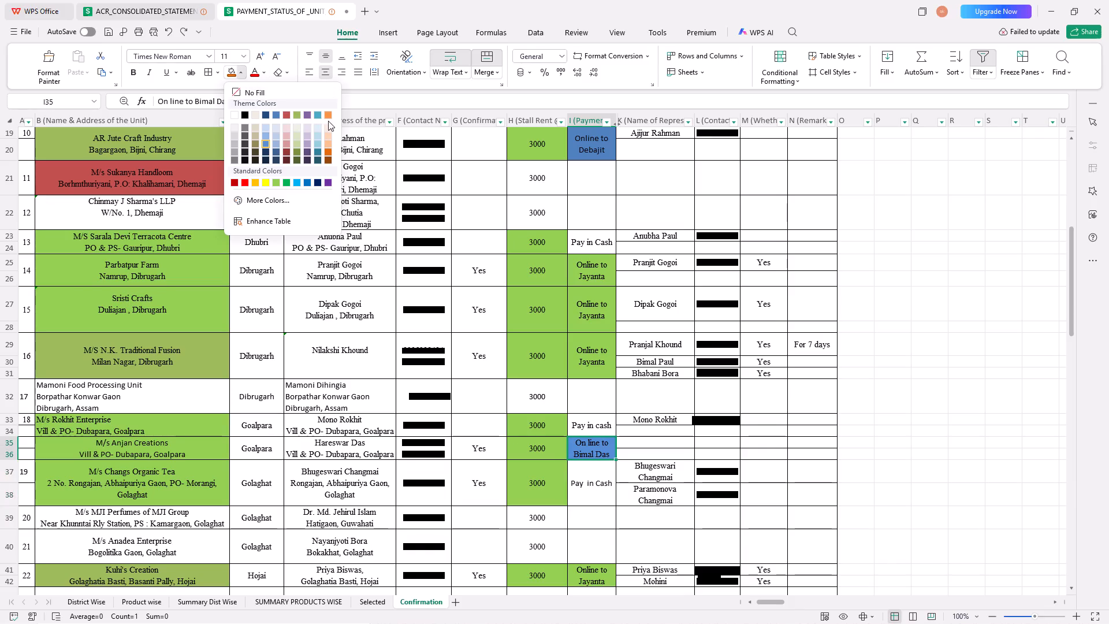
{"action": "left_click", "coordinate": [327, 145]}
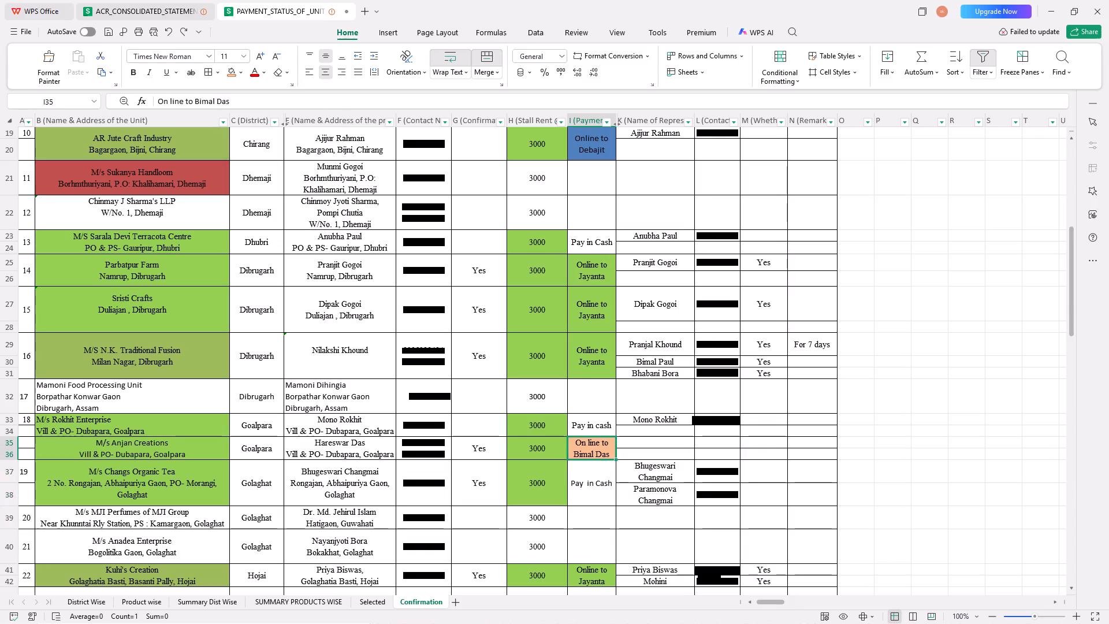
{"action": "left_click", "coordinate": [684, 489]}
Look over the payment status colors down to the last unit, M/s The Yarn Basket, and back to the sheet title.
{"action": "scroll", "coordinate": [529, 534], "scroll_direction": "down", "scroll_amount": 1}
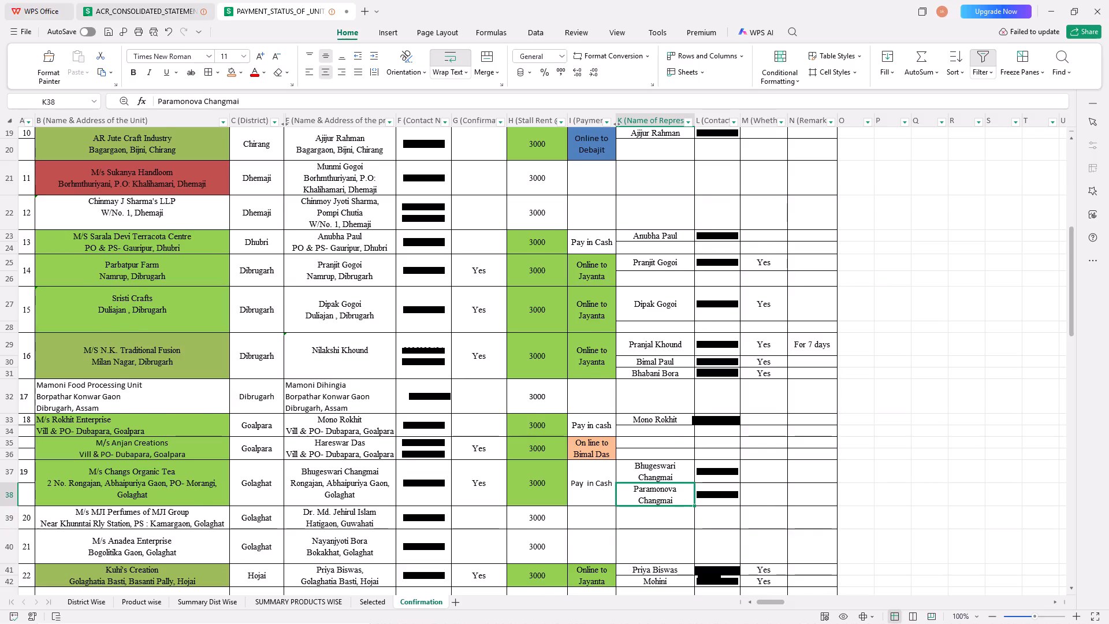
{"action": "scroll", "coordinate": [520, 544], "scroll_direction": "down", "scroll_amount": 19}
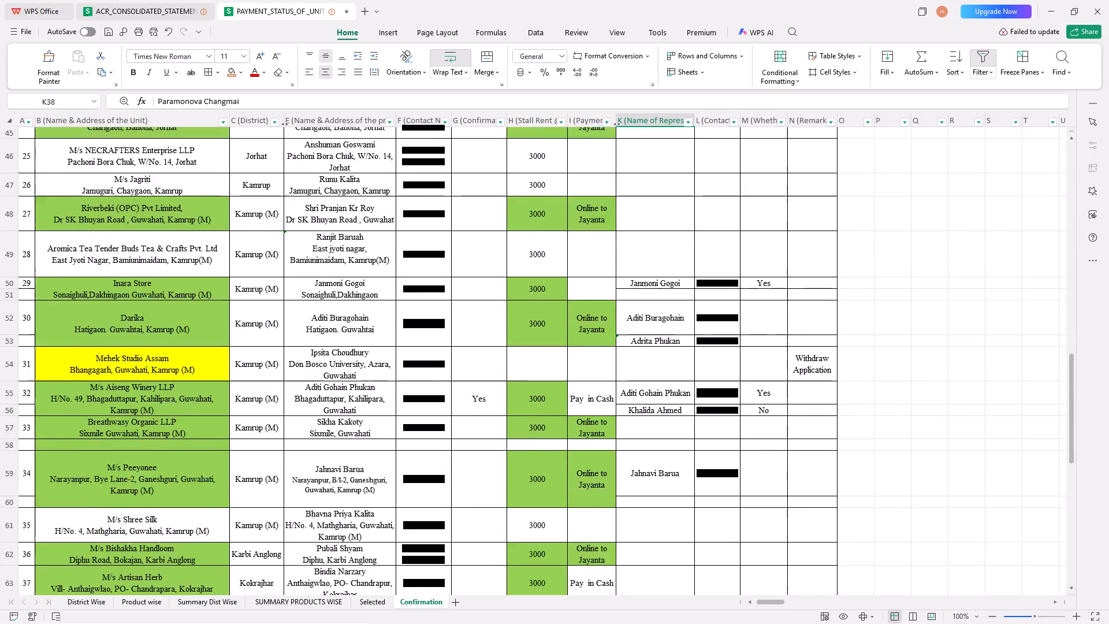
{"action": "scroll", "coordinate": [518, 548], "scroll_direction": "down", "scroll_amount": 19}
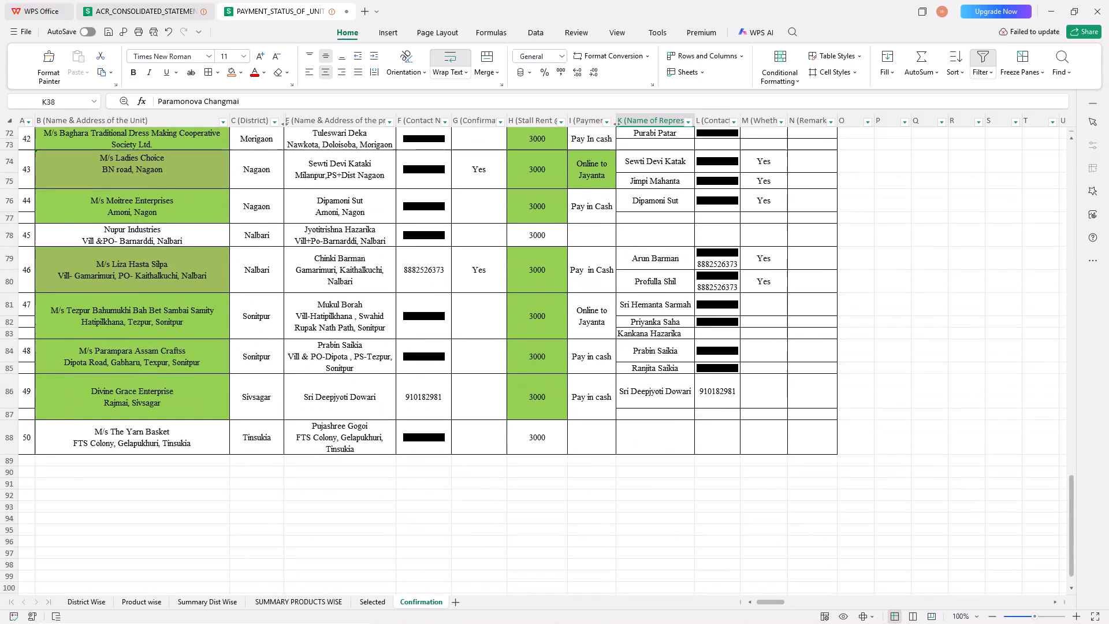
{"action": "scroll", "coordinate": [515, 552], "scroll_direction": "up", "scroll_amount": 16}
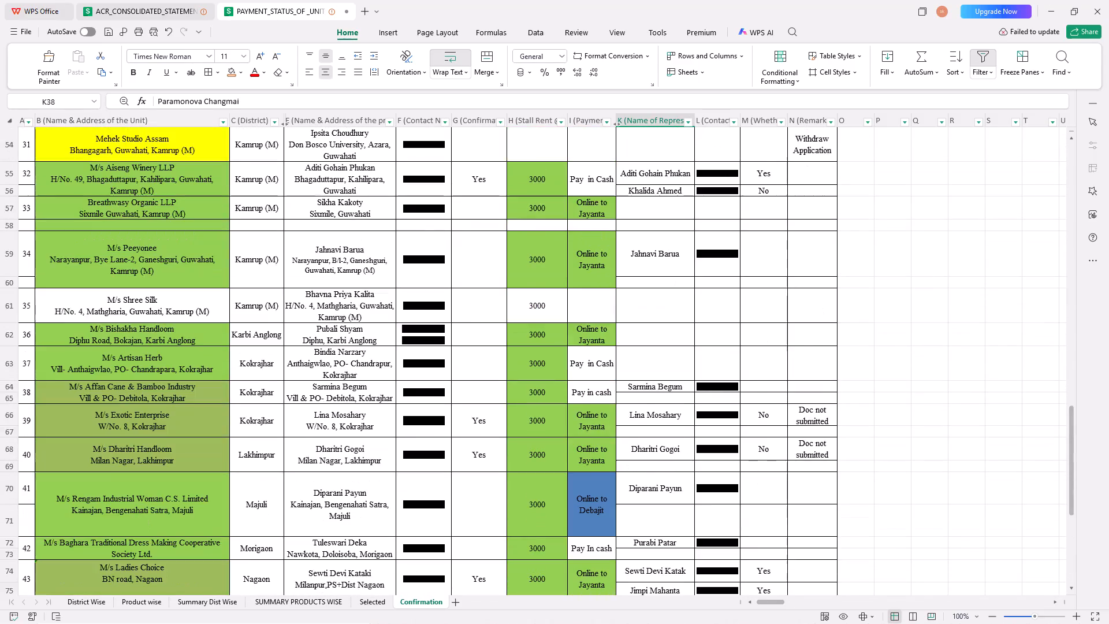
{"action": "scroll", "coordinate": [515, 552], "scroll_direction": "up", "scroll_amount": 1}
{"action": "left_click_drag", "start_coordinate": [1071, 398], "coordinate": [1071, 362]}
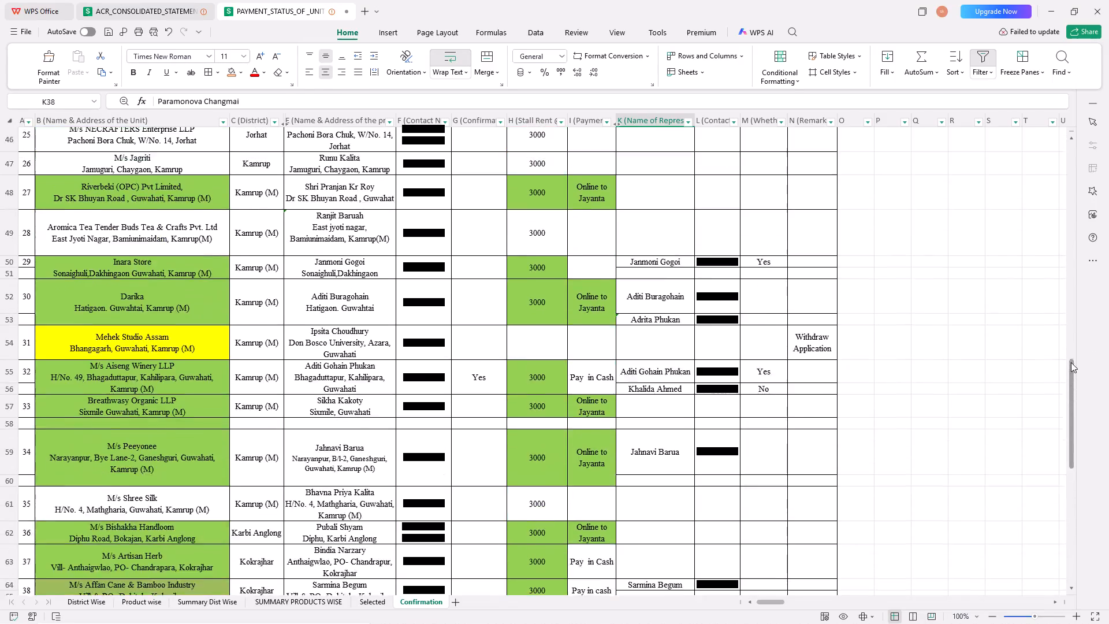
{"action": "left_click_drag", "start_coordinate": [1071, 362], "coordinate": [1056, 139]}
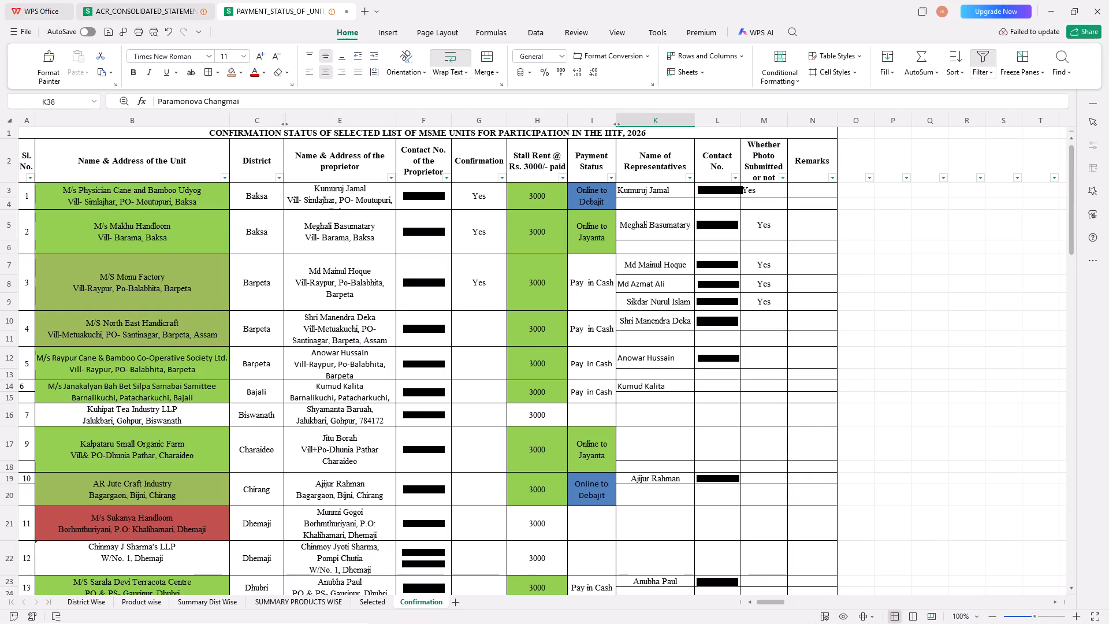
Recheck the payment status column from the first unit to the last and back up to the Barpeta units.
{"action": "scroll", "coordinate": [577, 543], "scroll_direction": "down", "scroll_amount": 11}
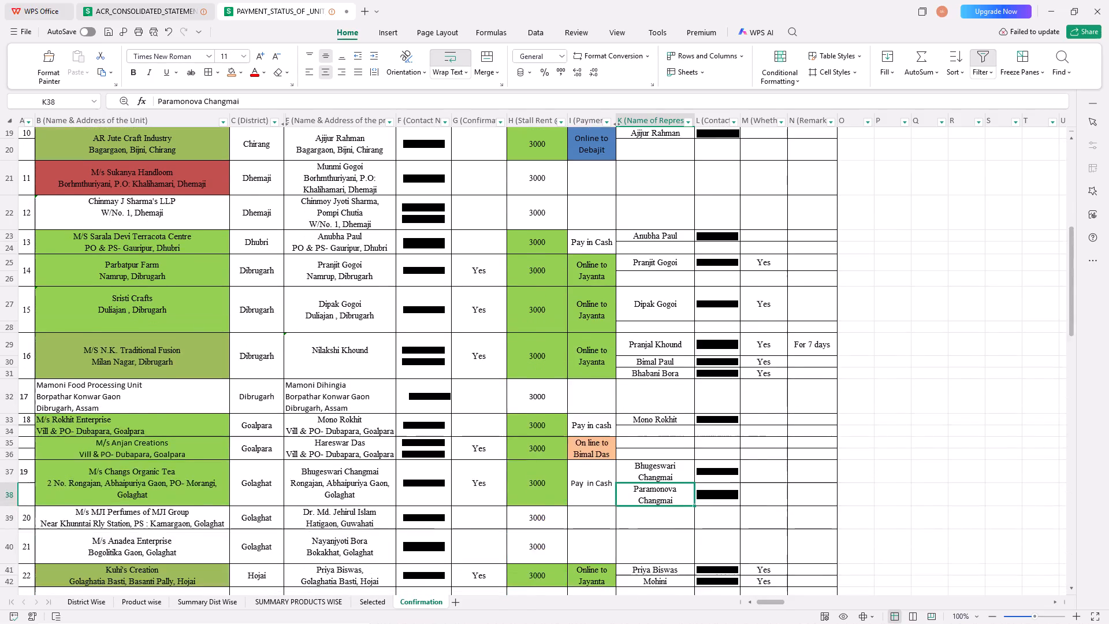
{"action": "scroll", "coordinate": [579, 545], "scroll_direction": "down", "scroll_amount": 14}
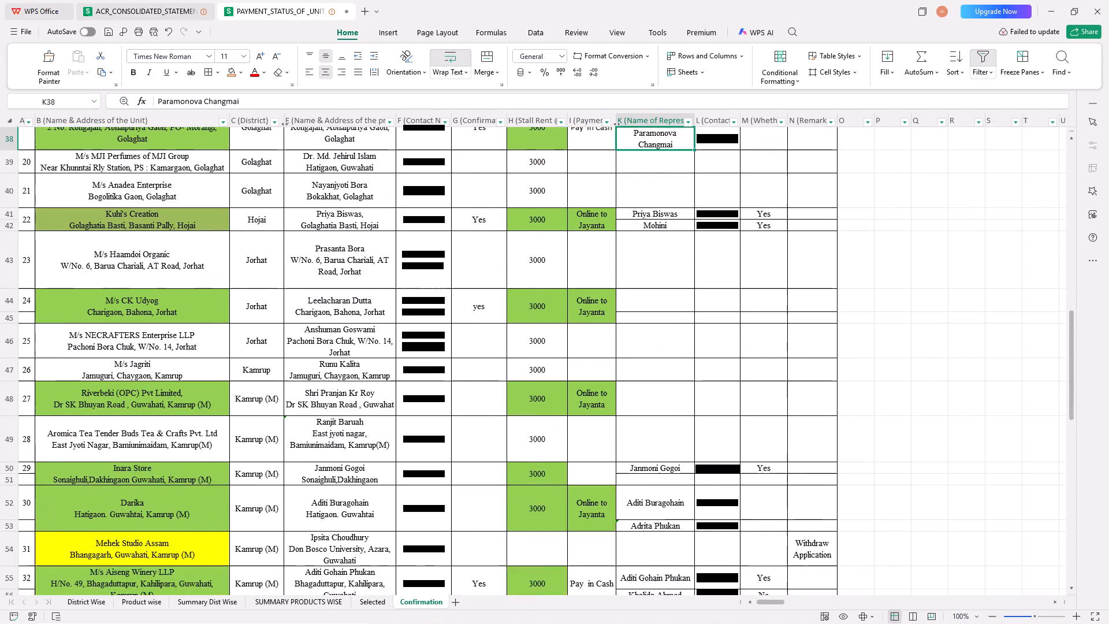
{"action": "scroll", "coordinate": [580, 544], "scroll_direction": "down", "scroll_amount": 16}
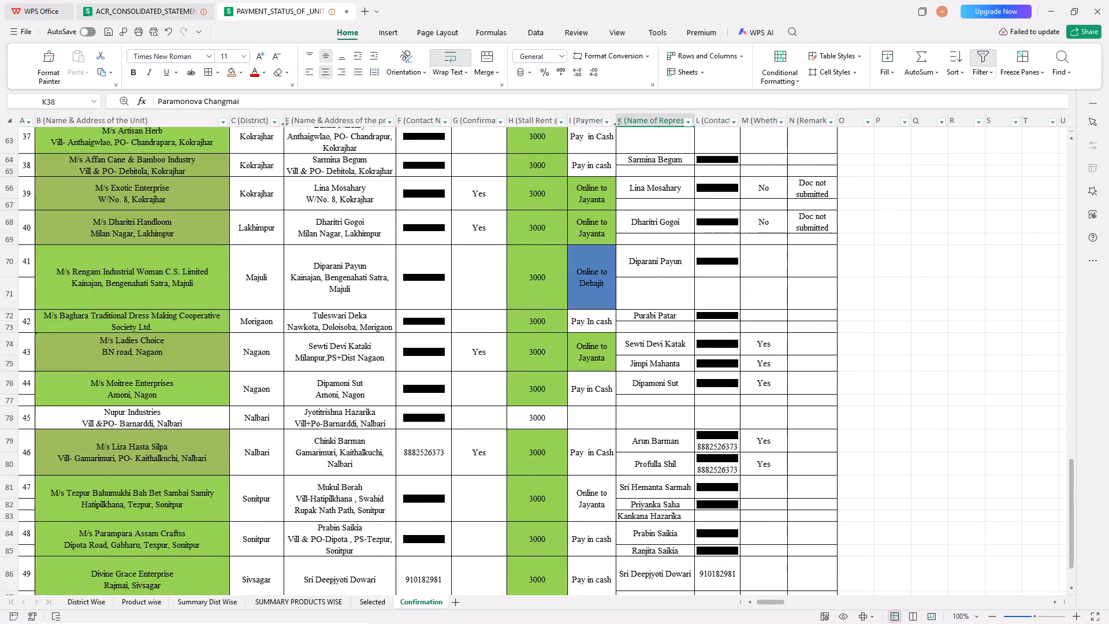
{"action": "scroll", "coordinate": [580, 544], "scroll_direction": "down", "scroll_amount": 3}
{"action": "scroll", "coordinate": [580, 544], "scroll_direction": "up", "scroll_amount": 2}
{"action": "scroll", "coordinate": [580, 544], "scroll_direction": "down", "scroll_amount": 5}
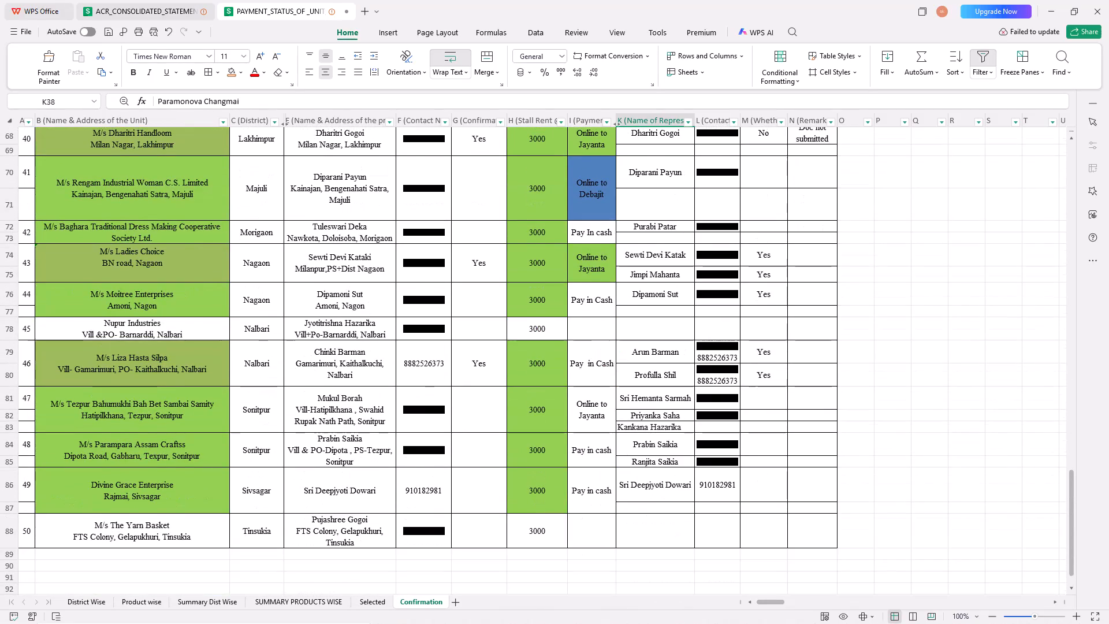
{"action": "scroll", "coordinate": [580, 544], "scroll_direction": "up", "scroll_amount": 9}
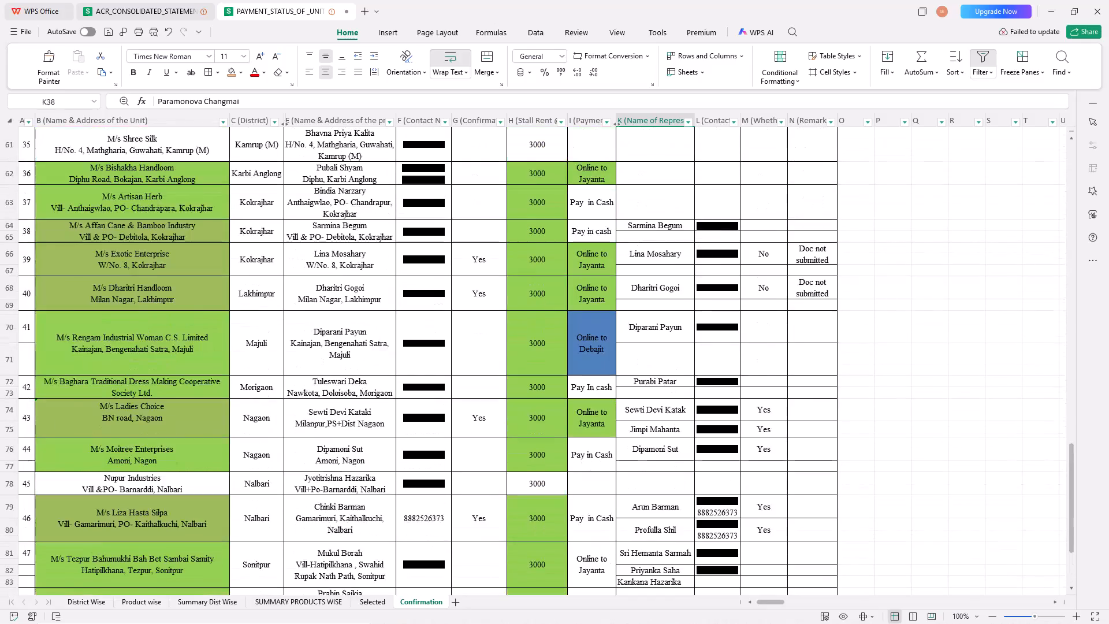
{"action": "scroll", "coordinate": [575, 544], "scroll_direction": "up", "scroll_amount": 14}
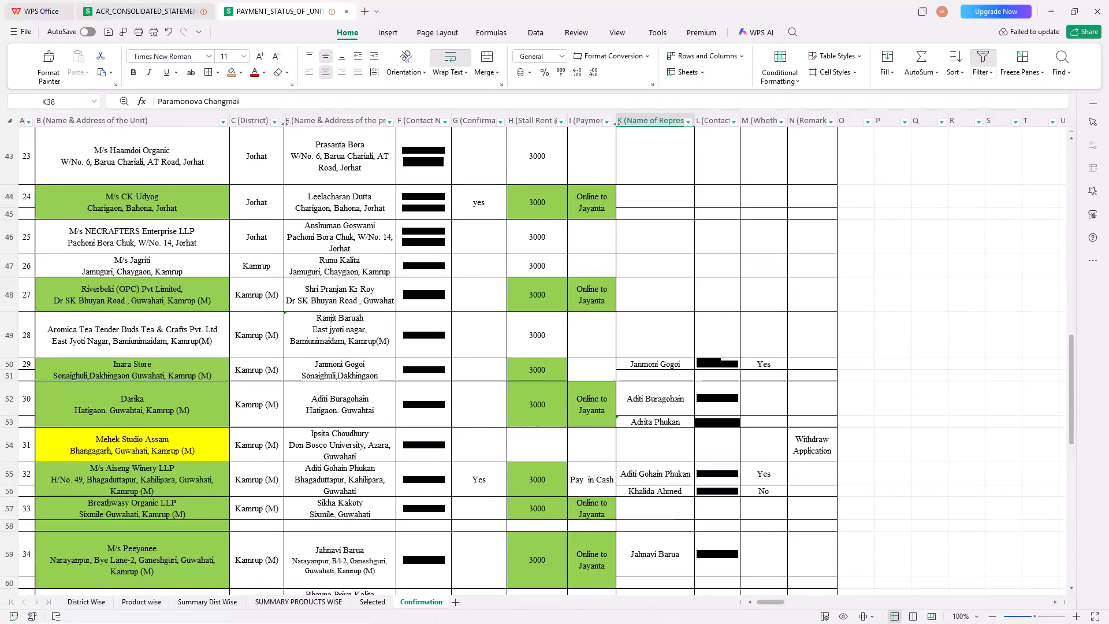
{"action": "scroll", "coordinate": [574, 544], "scroll_direction": "up", "scroll_amount": 6}
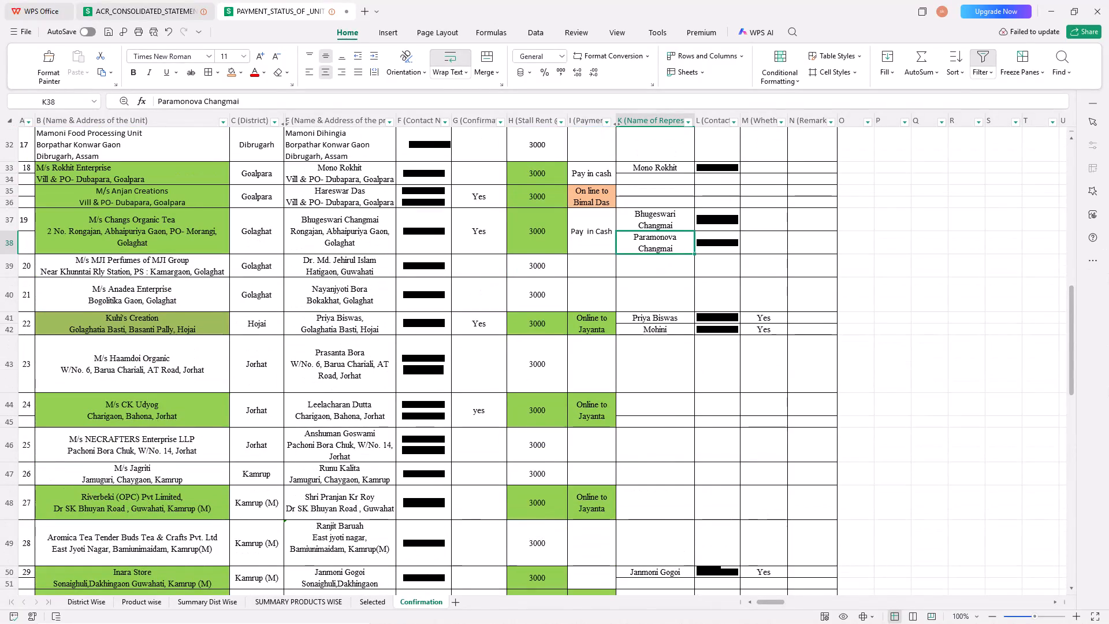
{"action": "left_click_drag", "start_coordinate": [1071, 307], "coordinate": [1080, 199]}
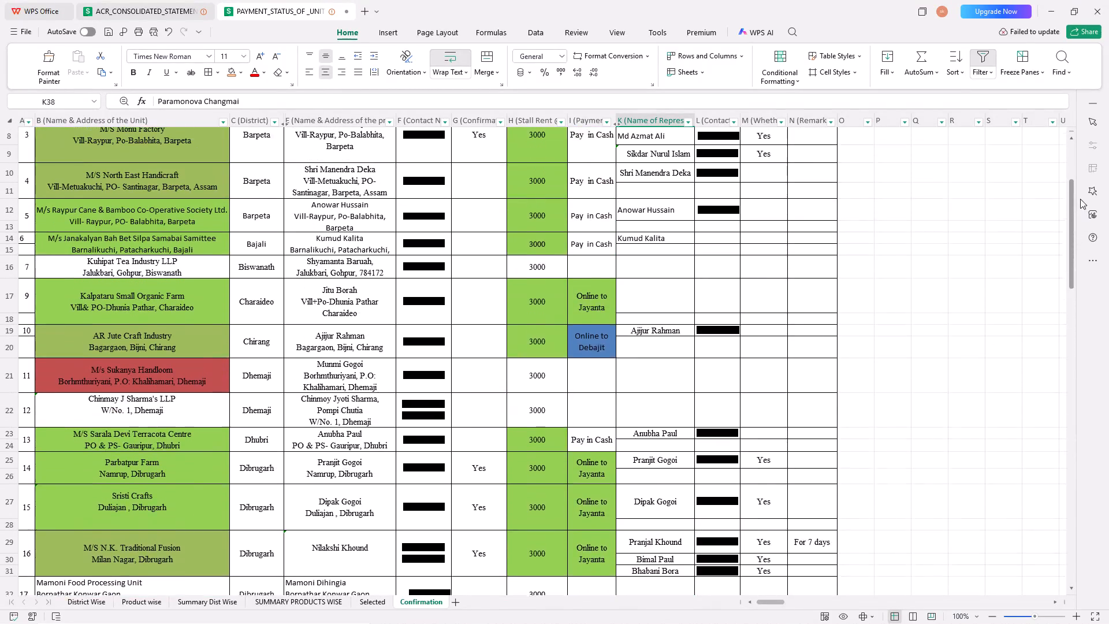
Examine the uncoloured Golaghat and Jorhat units without payment status: M/s MJI Perfumes, M/s Anadea Enterprise and M/s Haamdoi Organic.
{"action": "left_click_drag", "start_coordinate": [1080, 199], "coordinate": [1060, 250]}
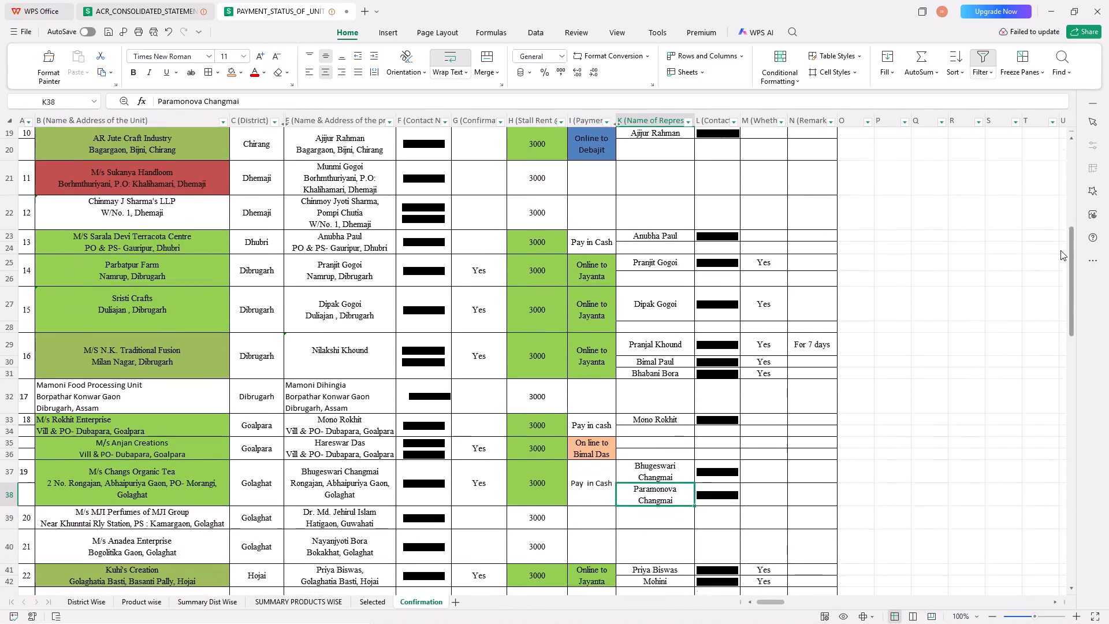
{"action": "left_click_drag", "start_coordinate": [1060, 250], "coordinate": [1045, 309]}
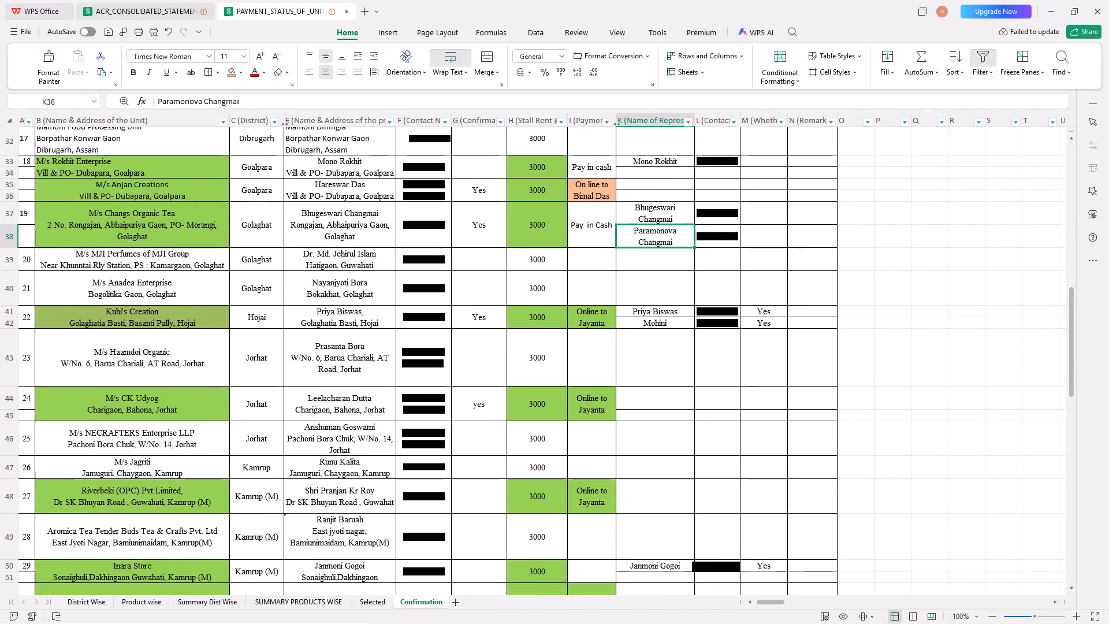
{"action": "left_click", "coordinate": [131, 259]}
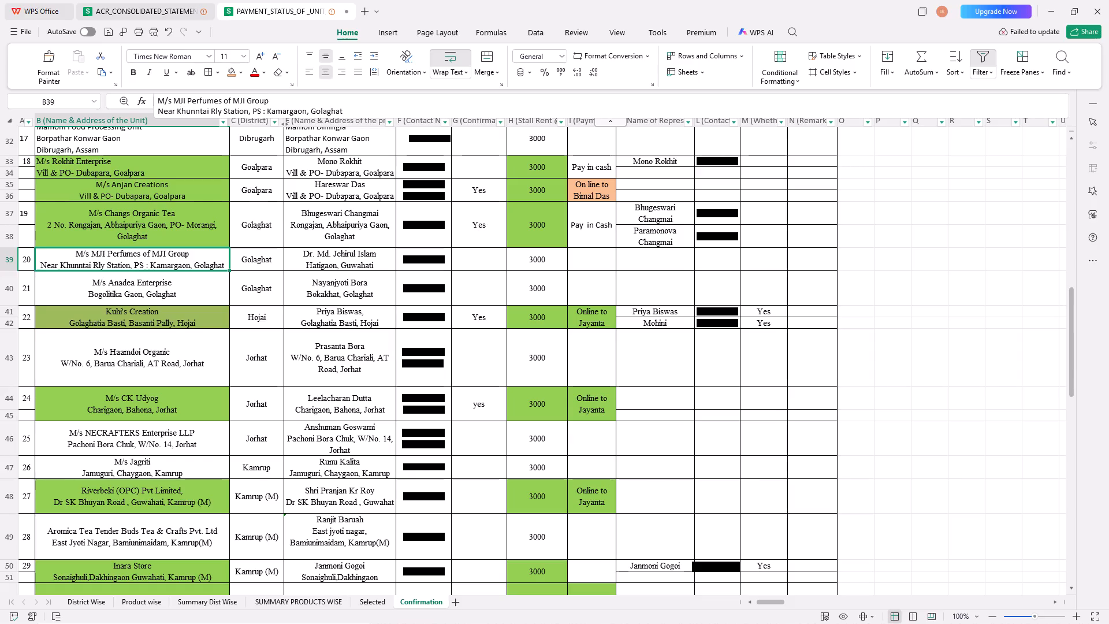
{"action": "left_click", "coordinate": [165, 297]}
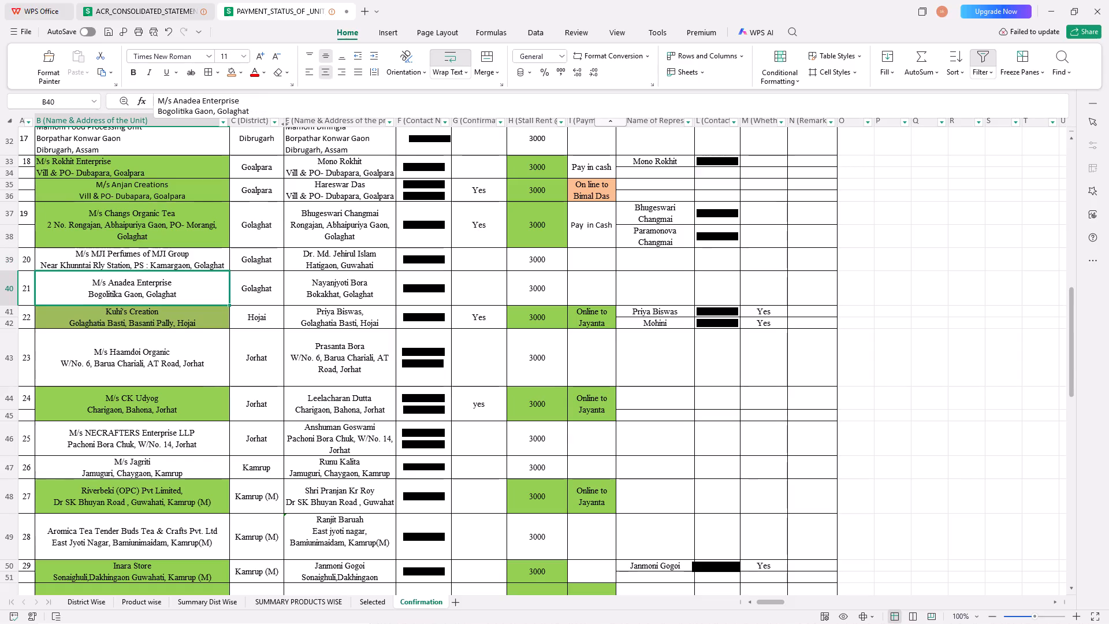
{"action": "left_click", "coordinate": [422, 264]}
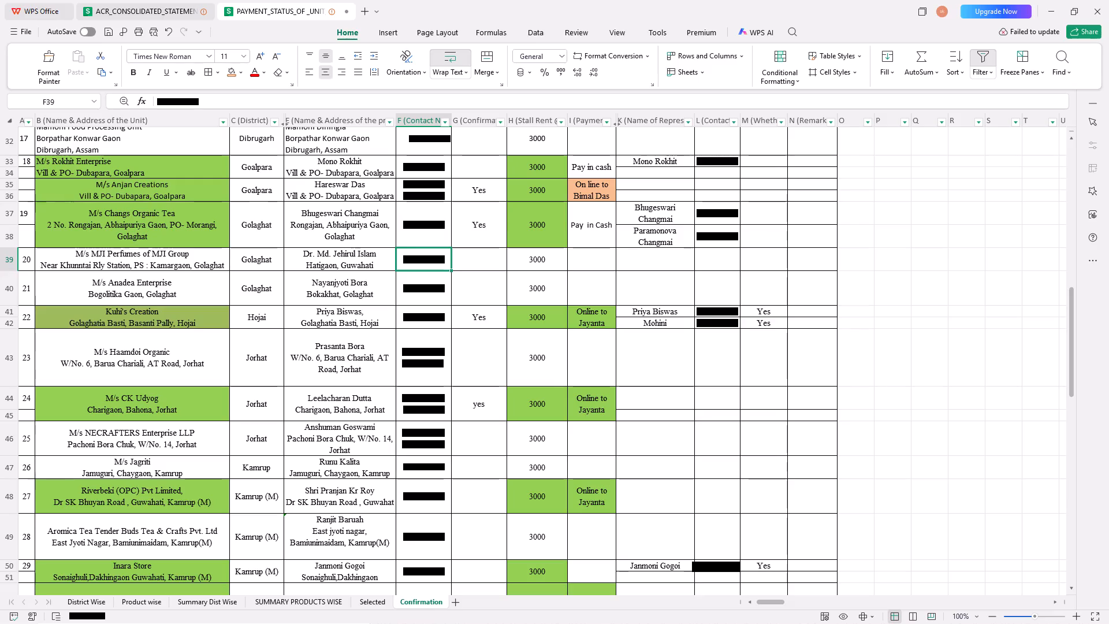
{"action": "left_click", "coordinate": [160, 367]}
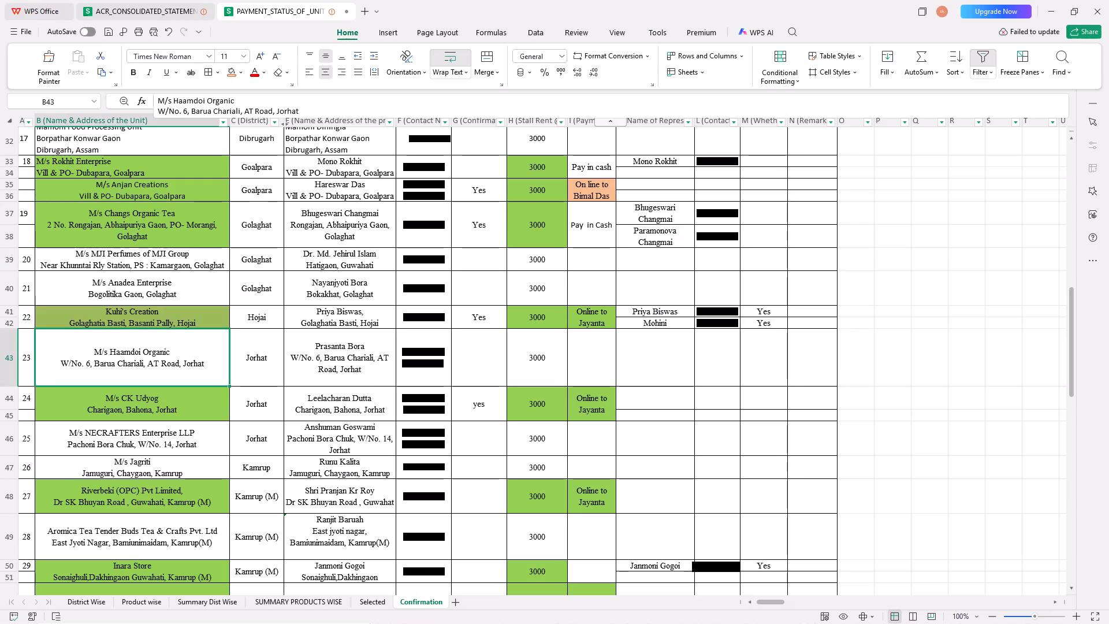
{"action": "left_click", "coordinate": [148, 250]}
Look over the unit list from the Jorhat units down to M/s The Yarn Basket and back up to the sheet title.
{"action": "scroll", "coordinate": [144, 473], "scroll_direction": "down", "scroll_amount": 9}
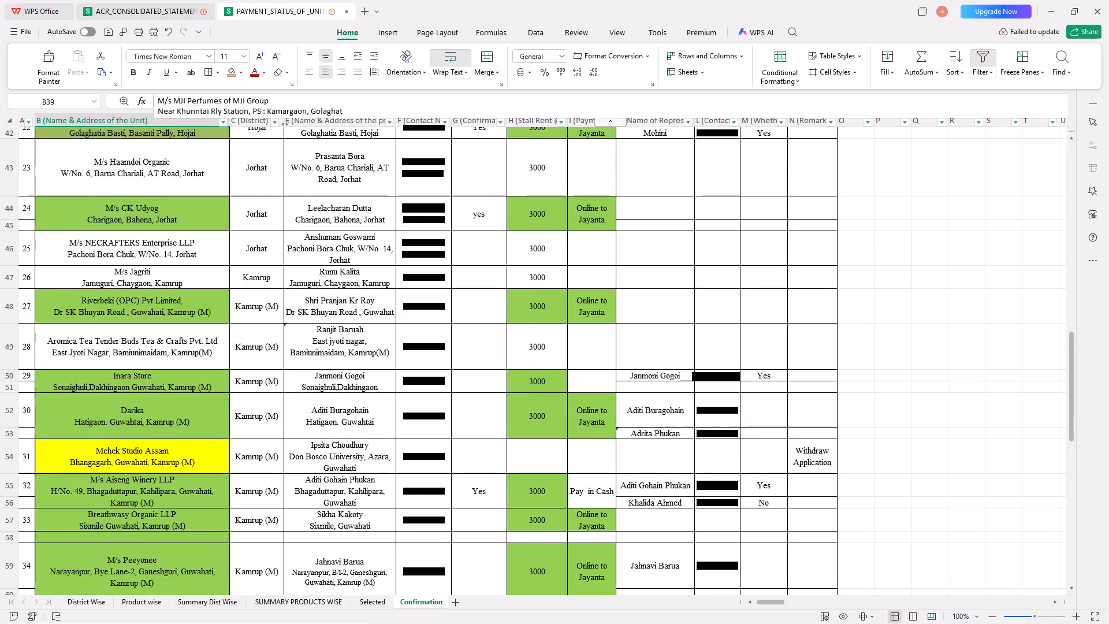
{"action": "scroll", "coordinate": [143, 483], "scroll_direction": "down", "scroll_amount": 20}
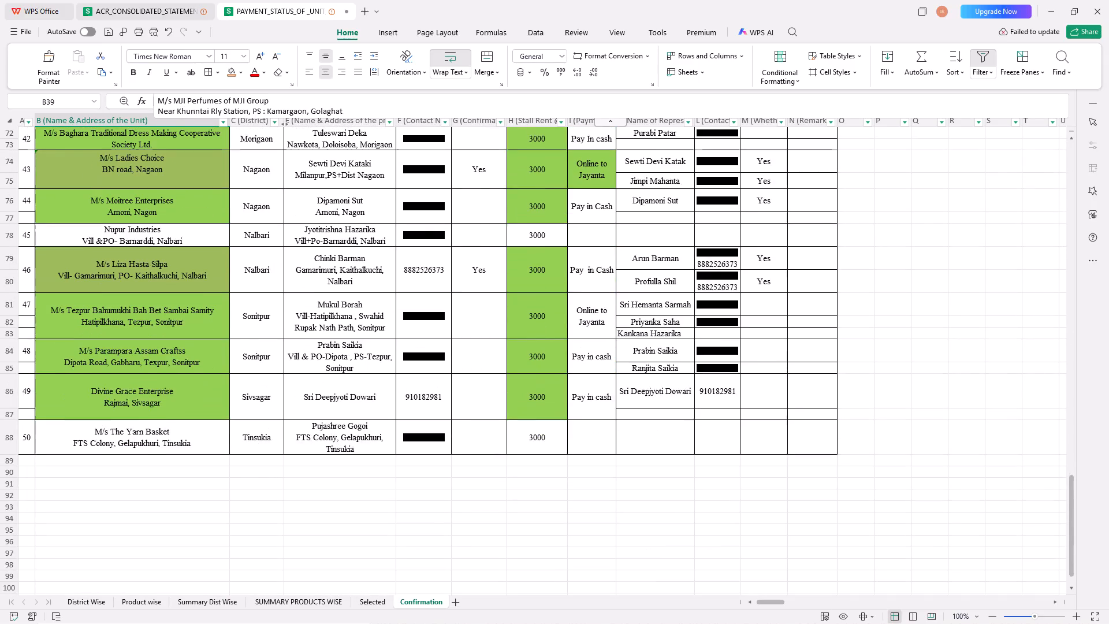
{"action": "scroll", "coordinate": [147, 485], "scroll_direction": "up", "scroll_amount": 16}
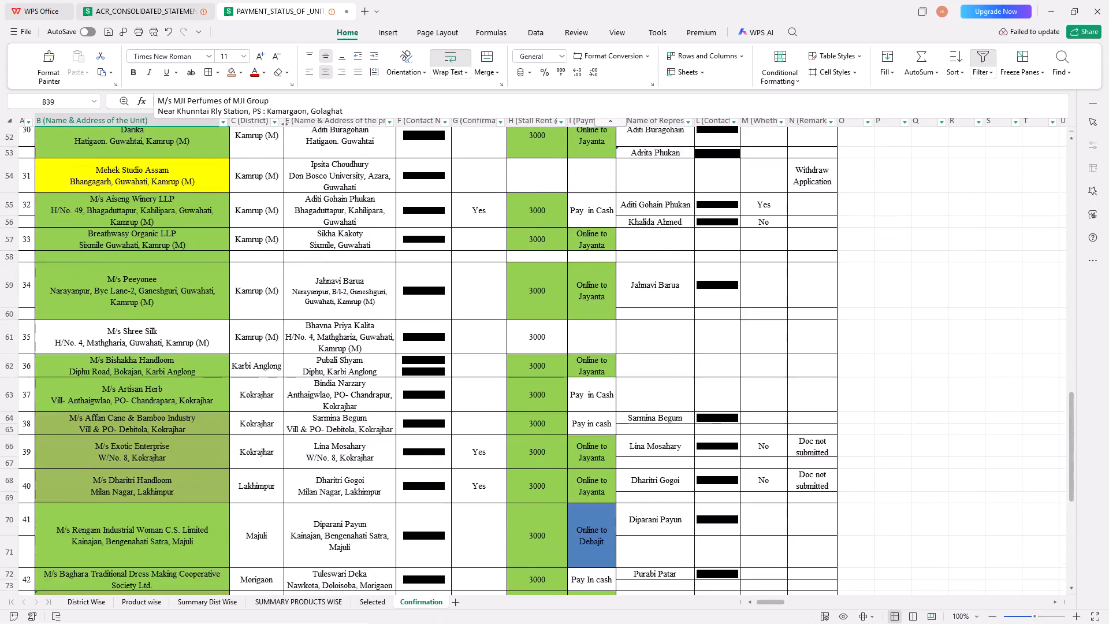
{"action": "scroll", "coordinate": [148, 485], "scroll_direction": "up", "scroll_amount": 20}
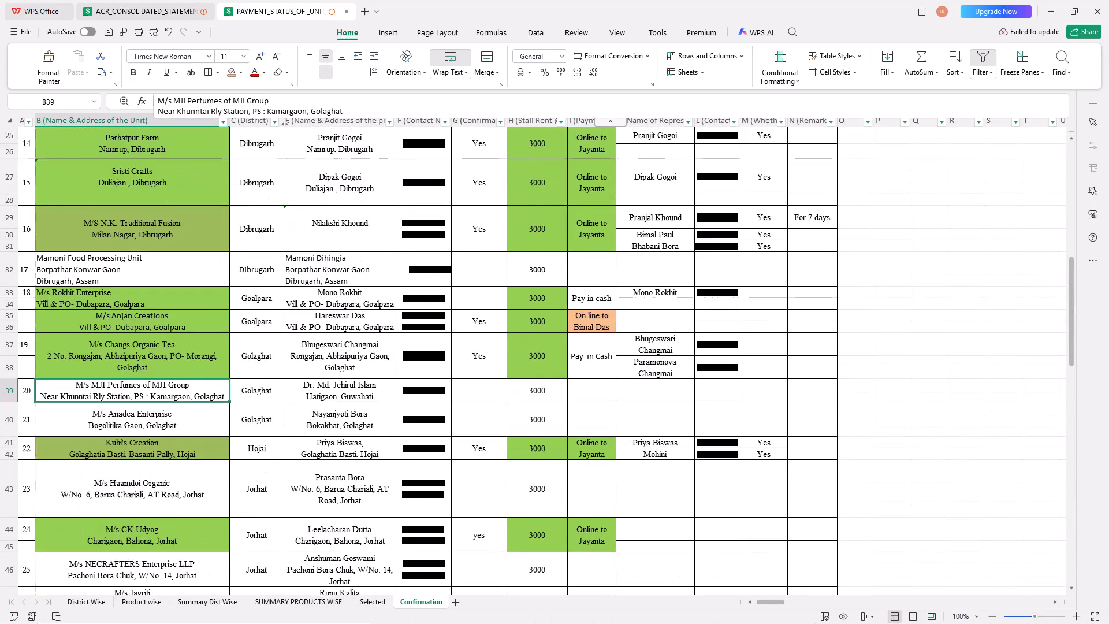
{"action": "scroll", "coordinate": [148, 485], "scroll_direction": "up", "scroll_amount": 17}
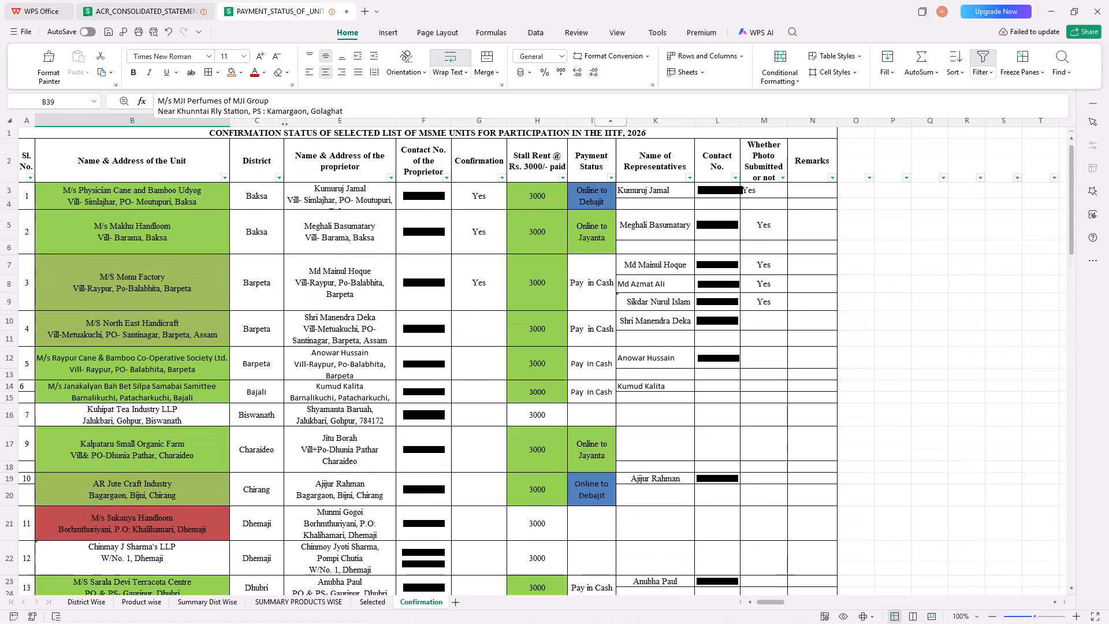
Go through the units one by one from Kuhipat Tea Industry LLP to Kuhi's Creation, checking which lack a payment status.
{"action": "left_click", "coordinate": [194, 419]}
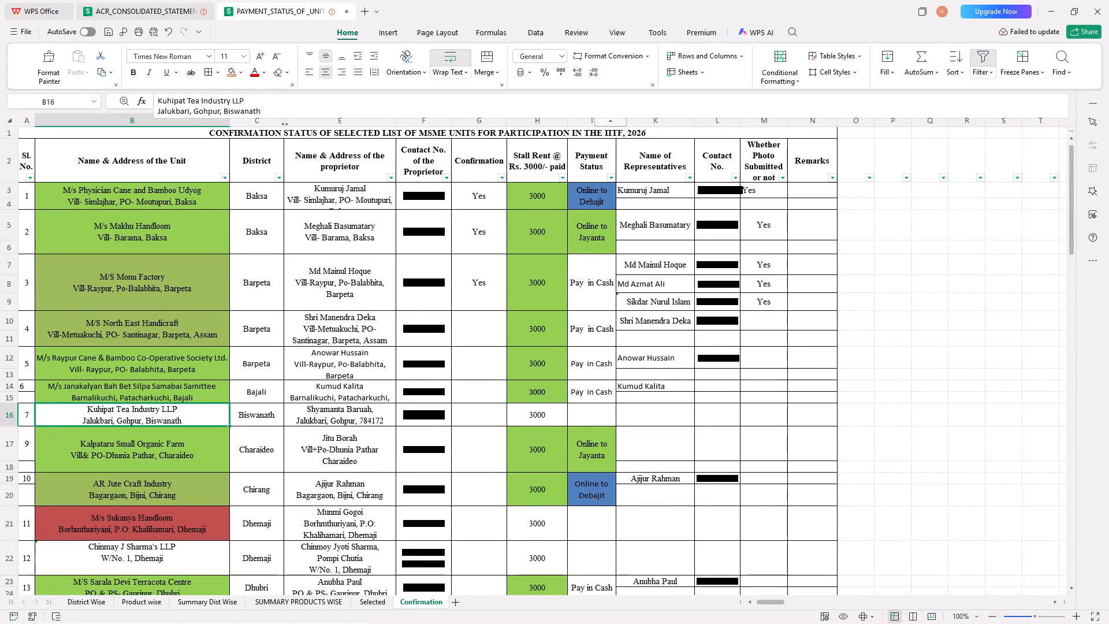
{"action": "key", "text": "Down"}
{"action": "key", "text": "Down"}
{"action": "key", "text": "Down"}
{"action": "key", "text": "Down"}
{"action": "key", "text": "Up"}
{"action": "key", "text": "Down"}
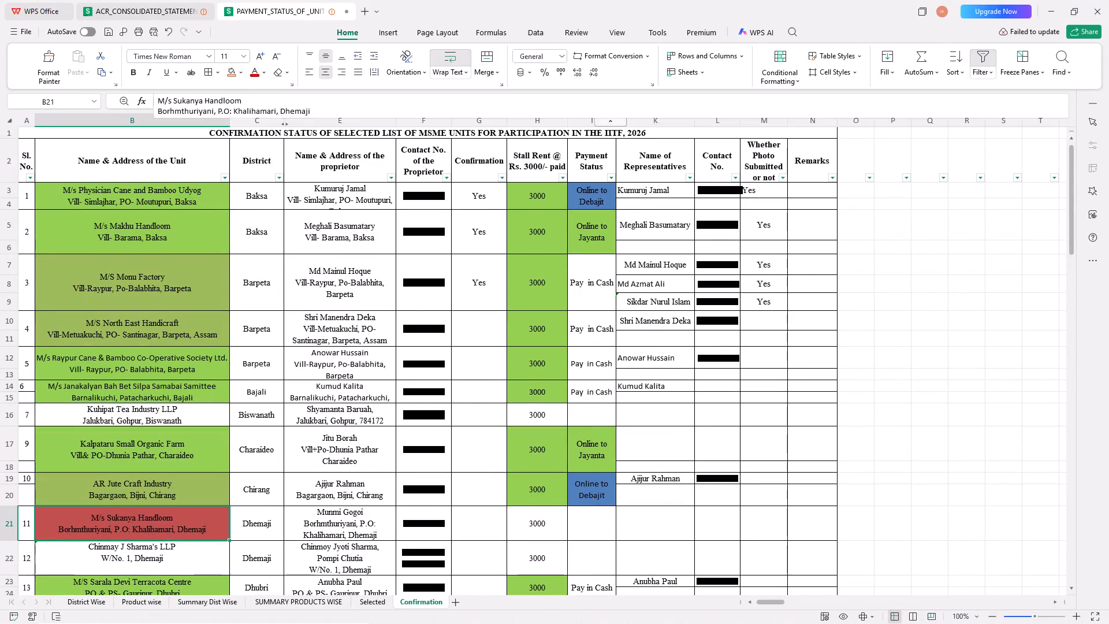
{"action": "key", "text": "Down"}
{"action": "key", "text": "Down"}
{"action": "key", "text": "Down"}
{"action": "key", "text": "Down"}
{"action": "key", "text": "Down"}
{"action": "key", "text": "Down"}
{"action": "key", "text": "Up"}
{"action": "key", "text": "Down"}
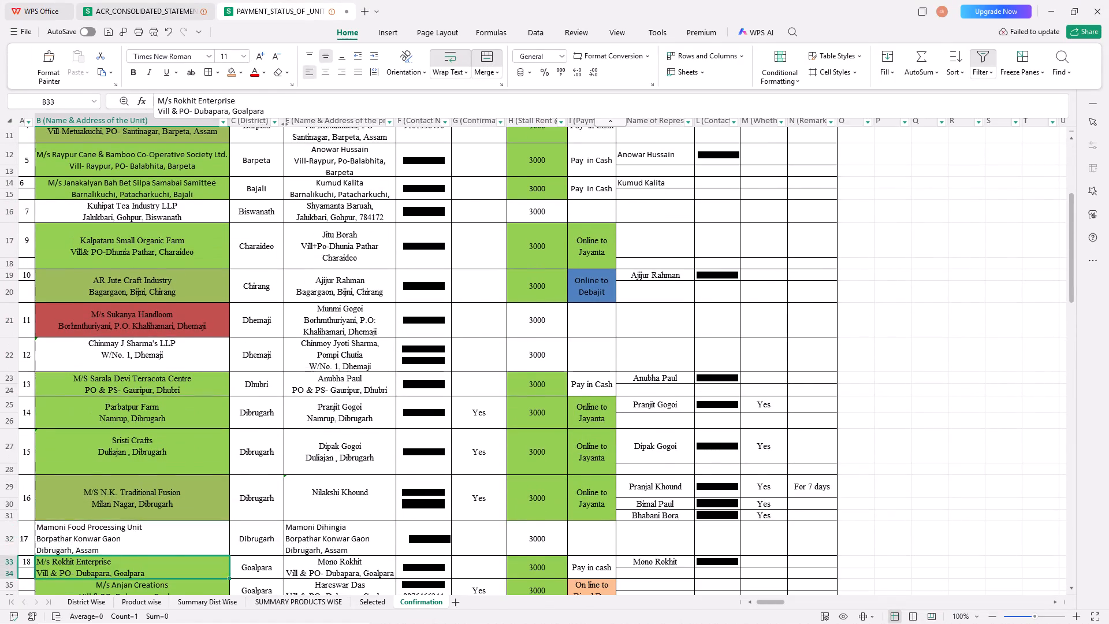
{"action": "key", "text": "Down"}
{"action": "key", "text": "Down"}
{"action": "key", "text": "Down"}
{"action": "key", "text": "Down"}
{"action": "key", "text": "Down"}
{"action": "key", "text": "Up"}
{"action": "key", "text": "Up"}
{"action": "key", "text": "Down"}
{"action": "key", "text": "Down"}
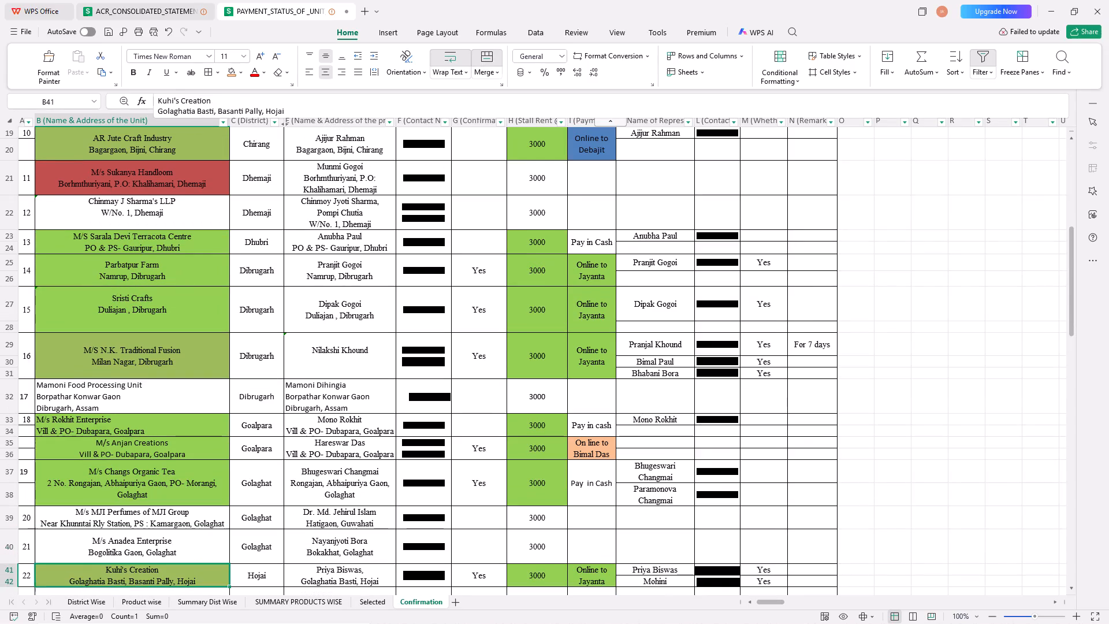
Continue checking payment status unit by unit from M/s Haamdoi Organic to M/s Bishakha Handloom.
{"action": "key", "text": "Down"}
{"action": "key", "text": "Down"}
{"action": "key", "text": "Up"}
{"action": "key", "text": "Down"}
{"action": "key", "text": "Down"}
{"action": "key", "text": "Down"}
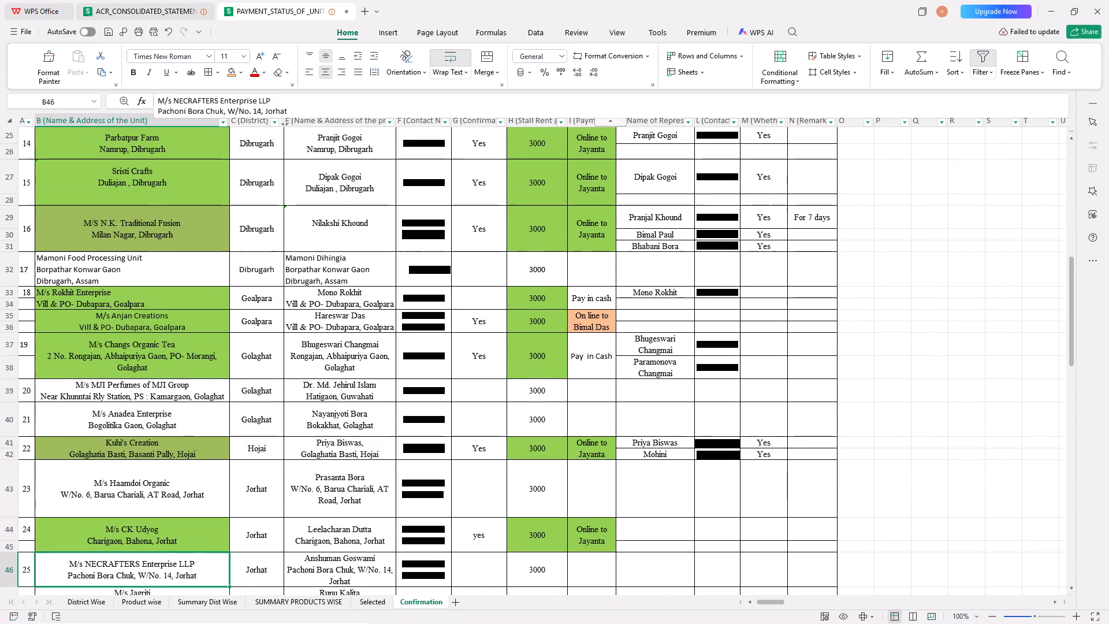
{"action": "key", "text": "Down"}
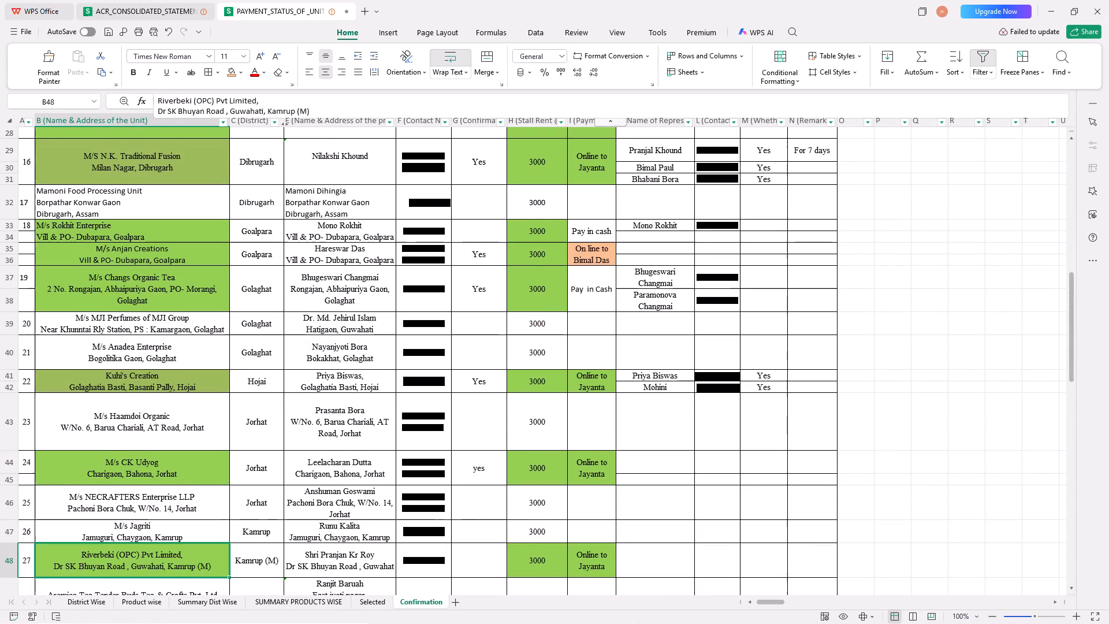
{"action": "key", "text": "Down"}
{"action": "key", "text": "Down"}
{"action": "key", "text": "Down"}
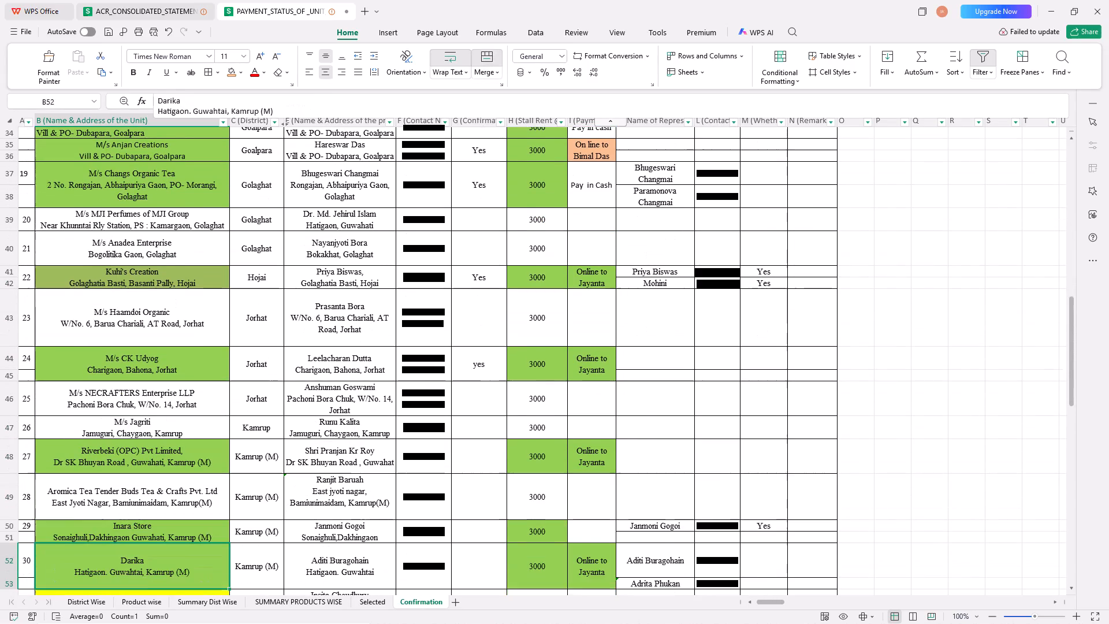
{"action": "key", "text": "Down"}
{"action": "key", "text": "Down"}
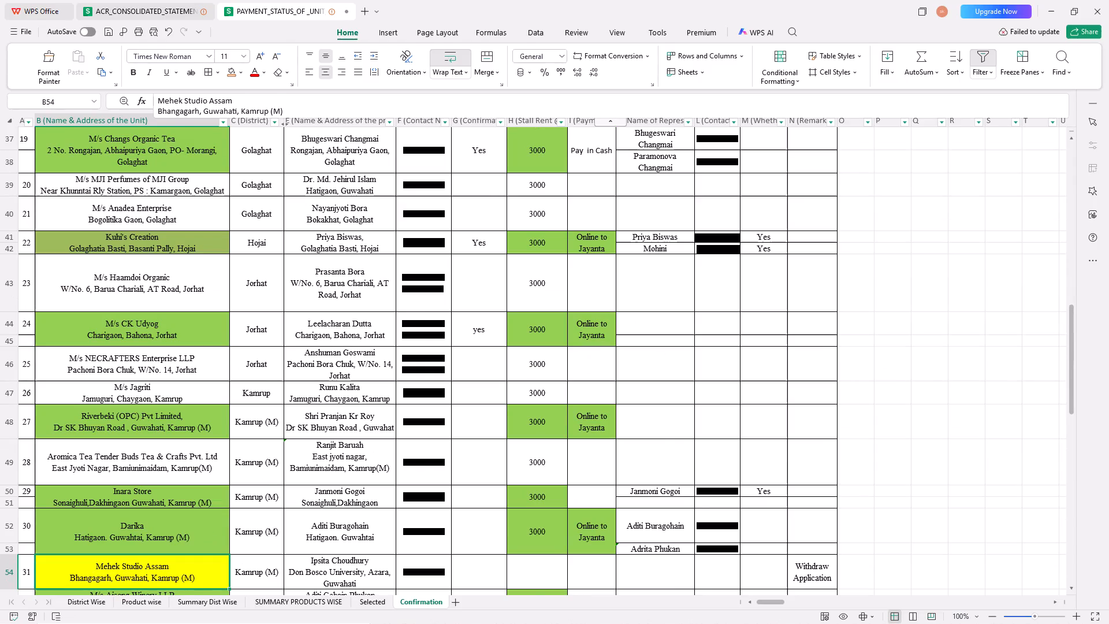
{"action": "key", "text": "Down"}
{"action": "key", "text": "Down"}
{"action": "key", "text": "Down"}
{"action": "key", "text": "Down"}
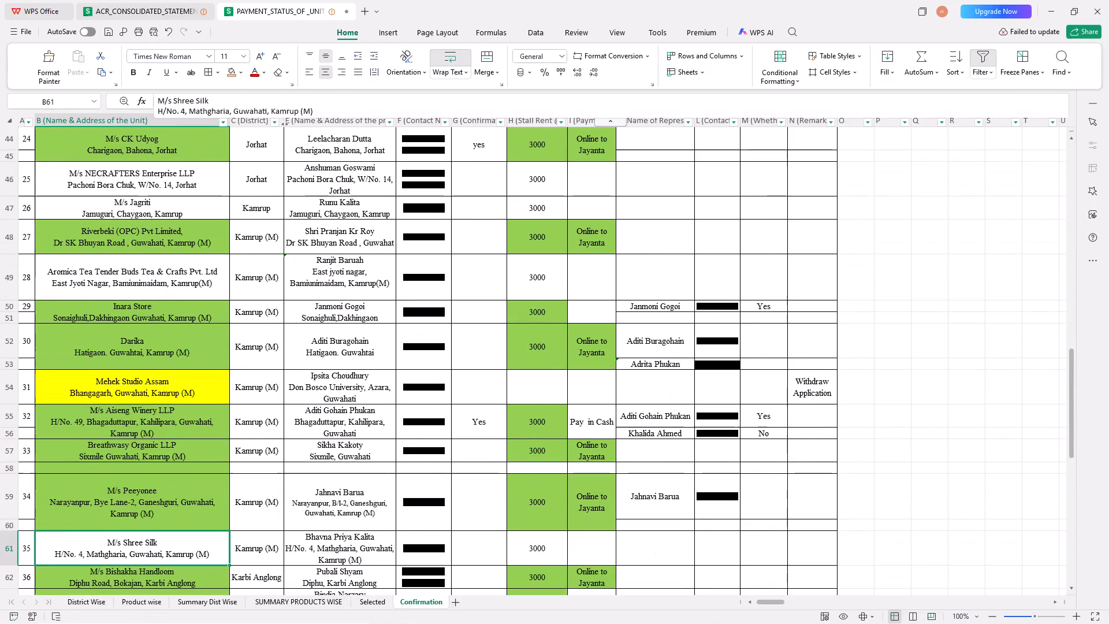
{"action": "key", "text": "Down"}
{"action": "key", "text": "Down"}
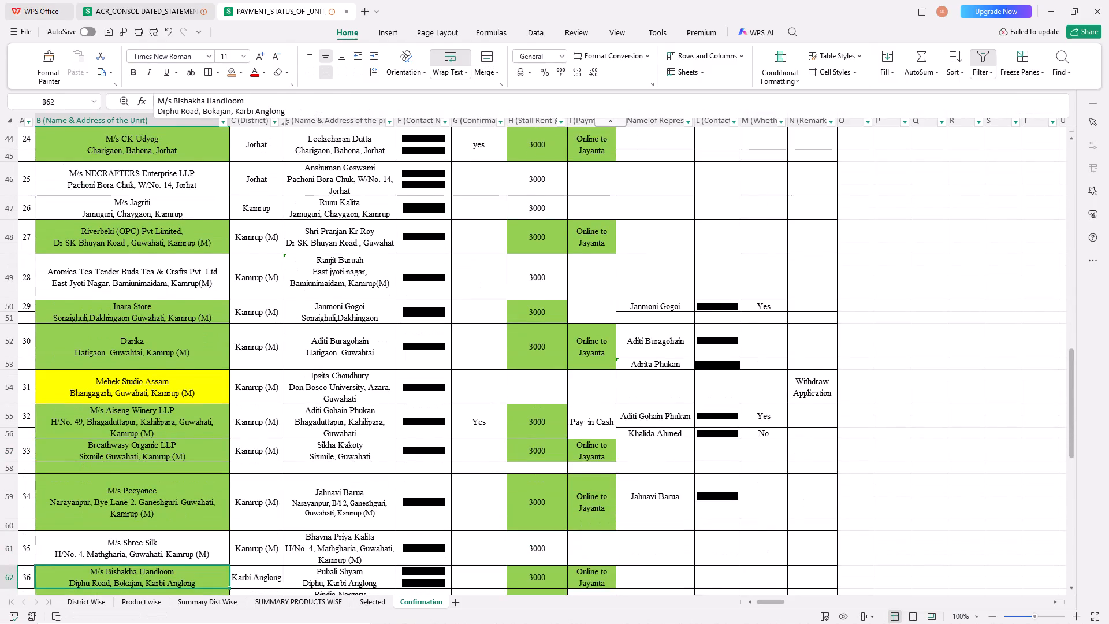
Check the remaining units' payment status one by one from M/s Artisan Herb to M/s The Yarn Basket.
{"action": "key", "text": "Down"}
{"action": "key", "text": "Down"}
{"action": "key", "text": "Down"}
{"action": "key", "text": "Down"}
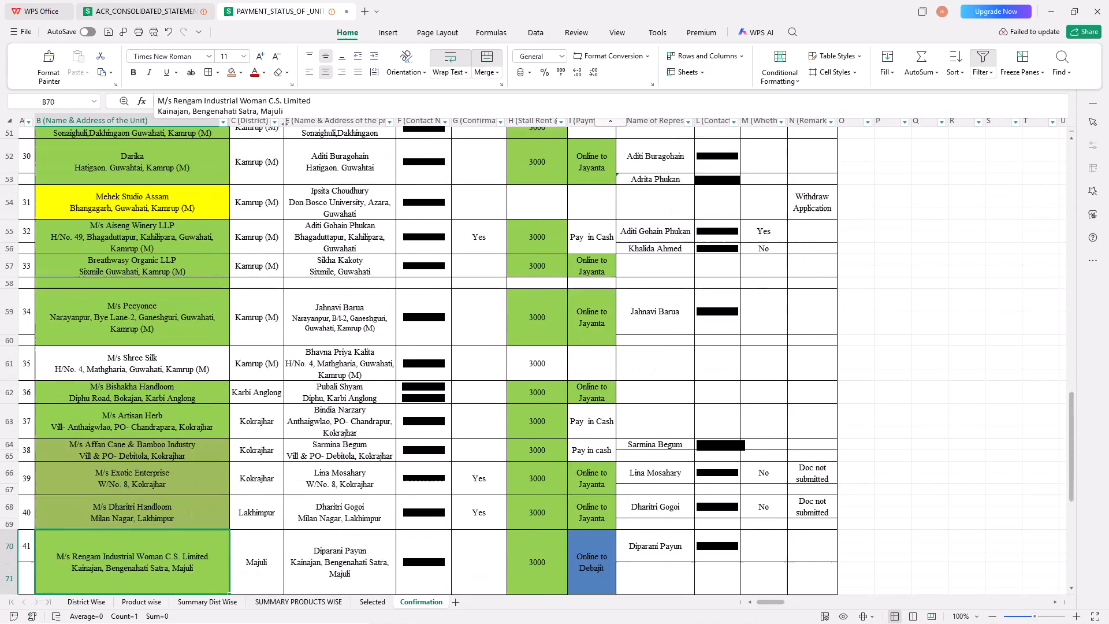
{"action": "key", "text": "Down"}
{"action": "key", "text": "Down"}
{"action": "key", "text": "Down"}
{"action": "key", "text": "Down"}
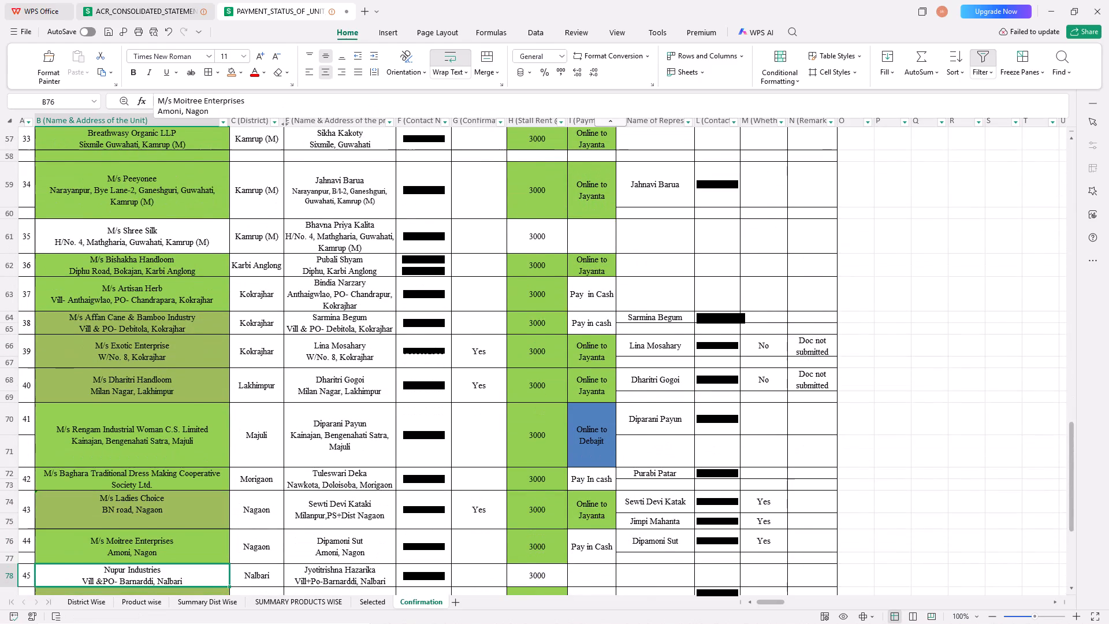
{"action": "key", "text": "Down"}
{"action": "key", "text": "Down"}
{"action": "key", "text": "Down"}
{"action": "key", "text": "Down"}
{"action": "key", "text": "Down"}
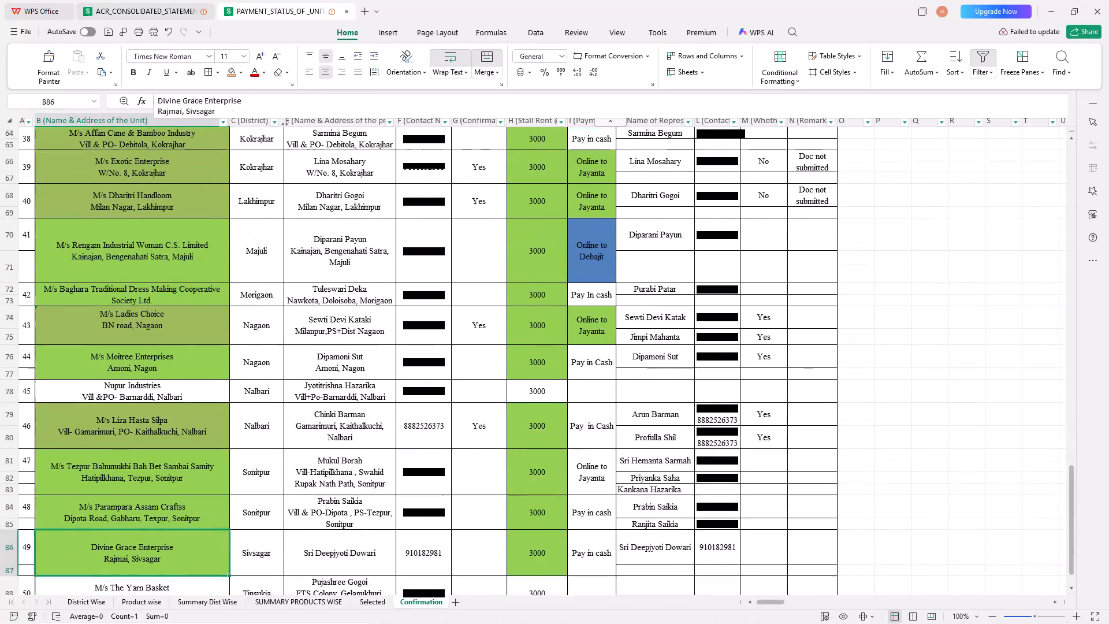
{"action": "key", "text": "Down"}
{"action": "key", "text": "Down"}
{"action": "key", "text": "Down"}
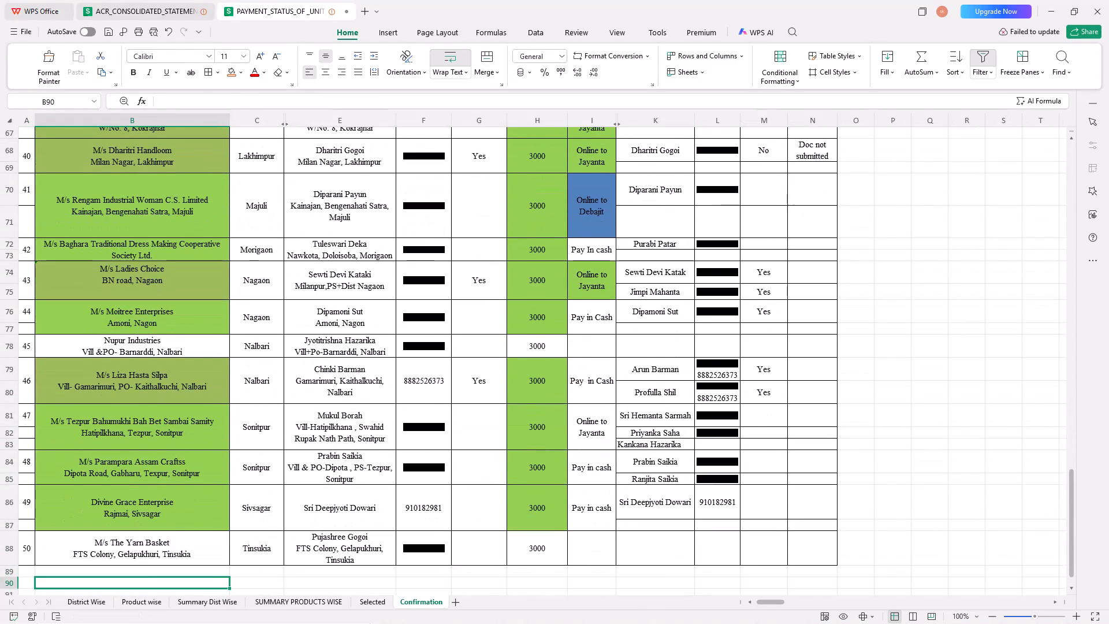
Review the unit list back up from the last unit to the sheet title and the first Baksa units.
{"action": "key", "text": "Up"}
{"action": "key", "text": "Up"}
{"action": "key", "text": "Up"}
{"action": "key", "text": "Up"}
{"action": "key", "text": "Up"}
{"action": "key", "text": "Up"}
{"action": "key", "text": "Up"}
{"action": "key", "text": "Up"}
{"action": "key", "text": "Up"}
{"action": "key", "text": "Up"}
{"action": "key", "text": "Up"}
{"action": "key", "text": "Up"}
{"action": "key", "text": "Up"}
{"action": "key", "text": "Up"}
{"action": "key", "text": "Up"}
{"action": "key", "text": "Up"}
{"action": "key", "text": "Up"}
{"action": "key", "text": "Up"}
{"action": "key", "text": "Up"}
{"action": "key", "text": "Up"}
{"action": "key", "text": "Up"}
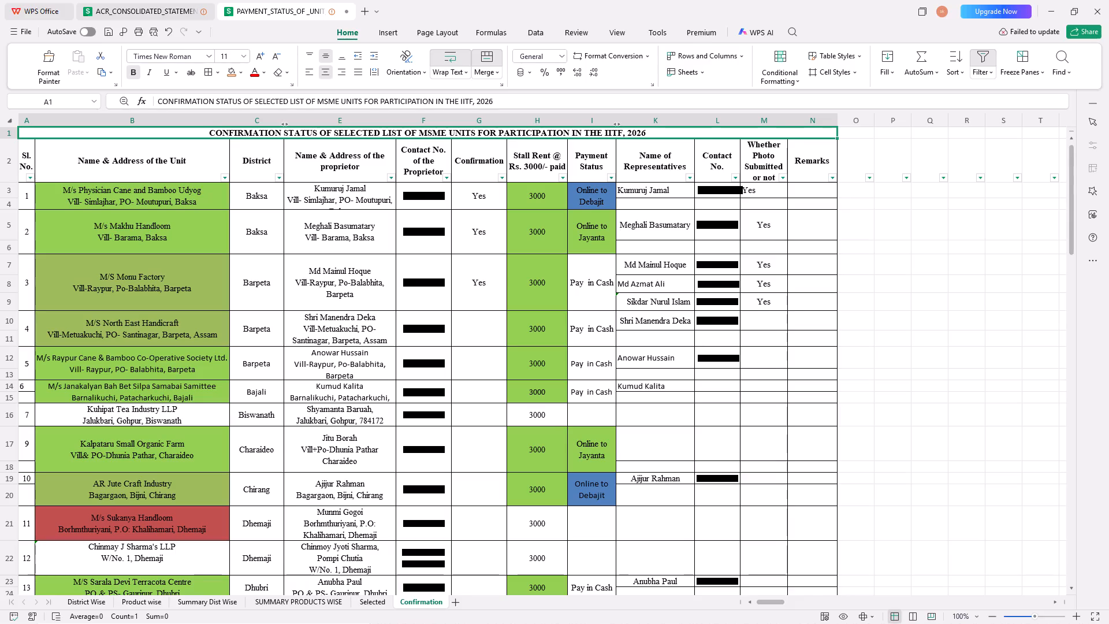
{"action": "scroll", "coordinate": [174, 480], "scroll_direction": "down", "scroll_amount": 2}
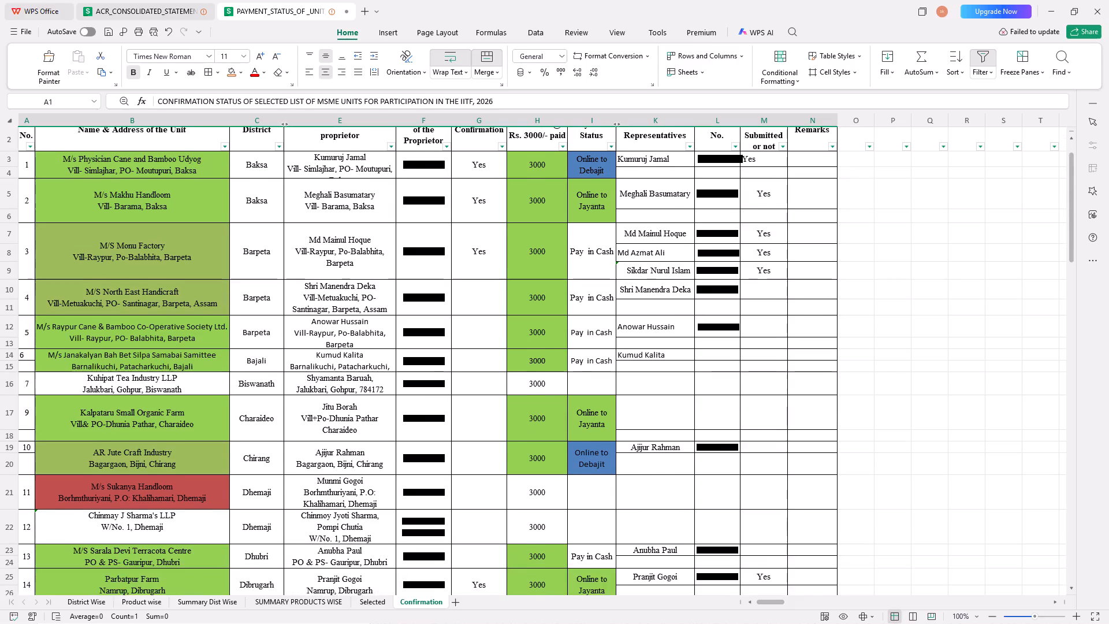
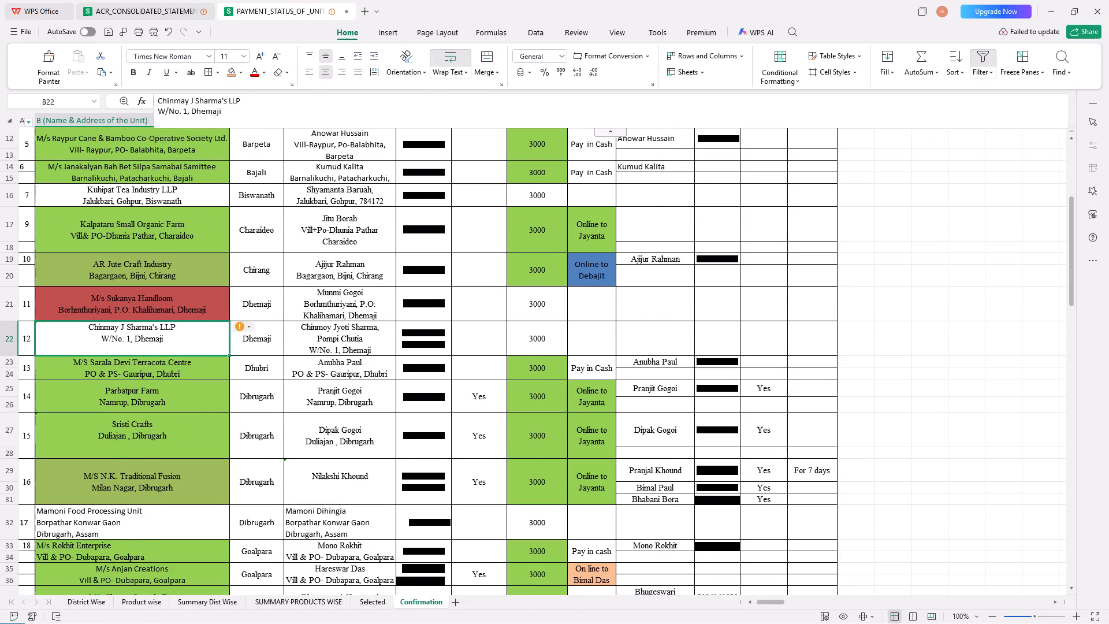
Look up the unit details and contact number of M/s Anadea Enterprise in Golaghat.
{"action": "scroll", "coordinate": [130, 425], "scroll_direction": "down", "scroll_amount": 7}
{"action": "left_click", "coordinate": [120, 437]}
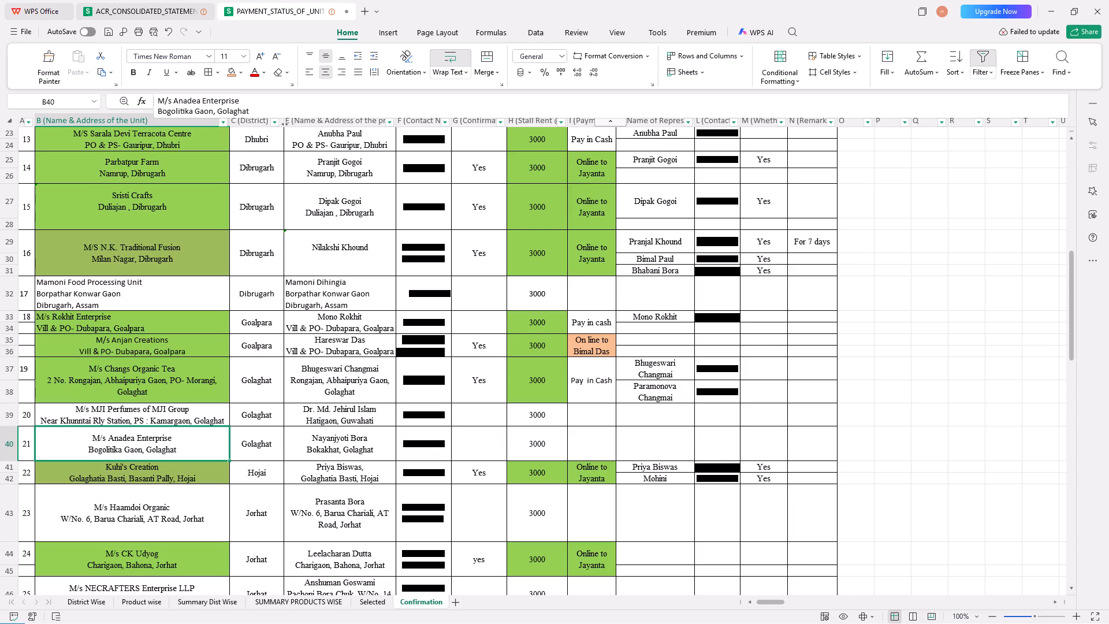
{"action": "left_click", "coordinate": [423, 443]}
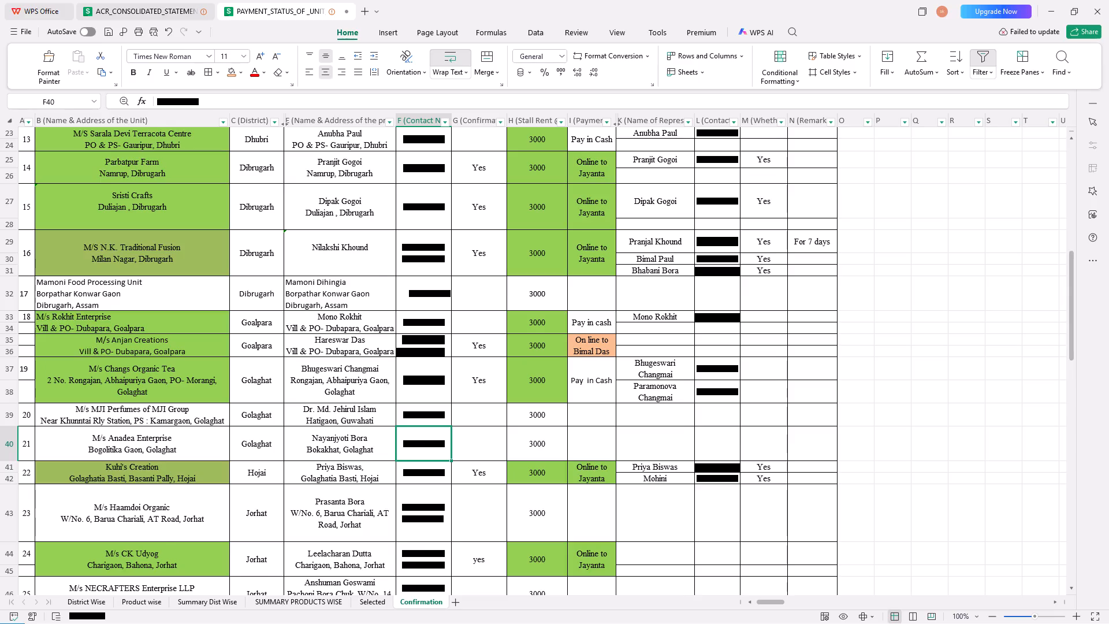
Check the payment status entry of M/s Anjan Creations, and the proprietor details of M/s Anadea Enterprise.
{"action": "scroll", "coordinate": [341, 439], "scroll_direction": "up", "scroll_amount": 3}
{"action": "scroll", "coordinate": [341, 439], "scroll_direction": "down", "scroll_amount": 2}
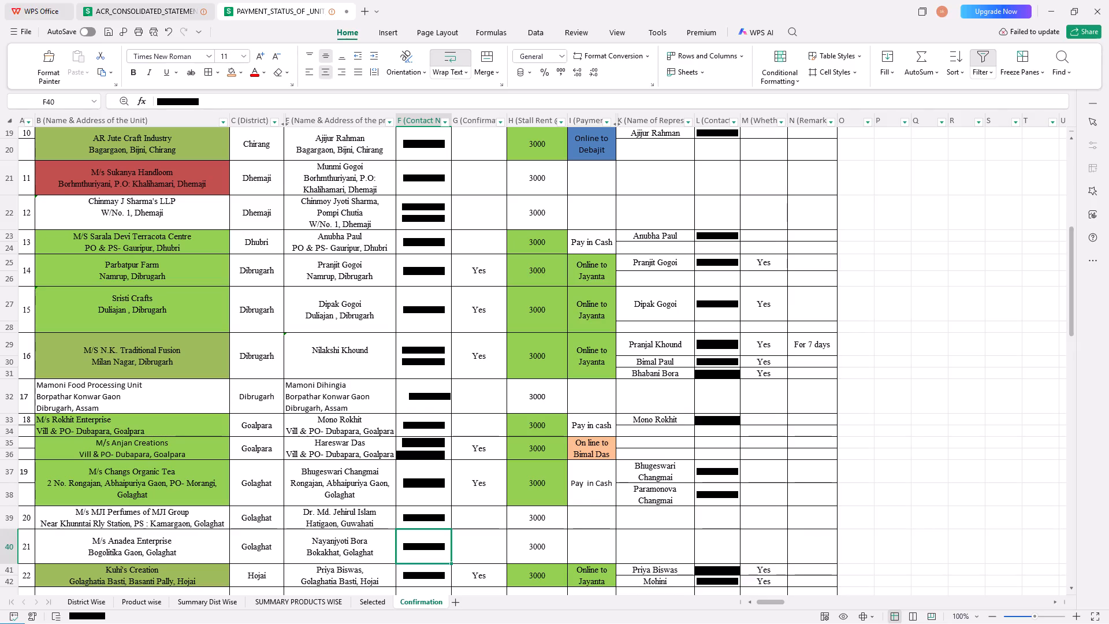
{"action": "double_click", "coordinate": [590, 372]}
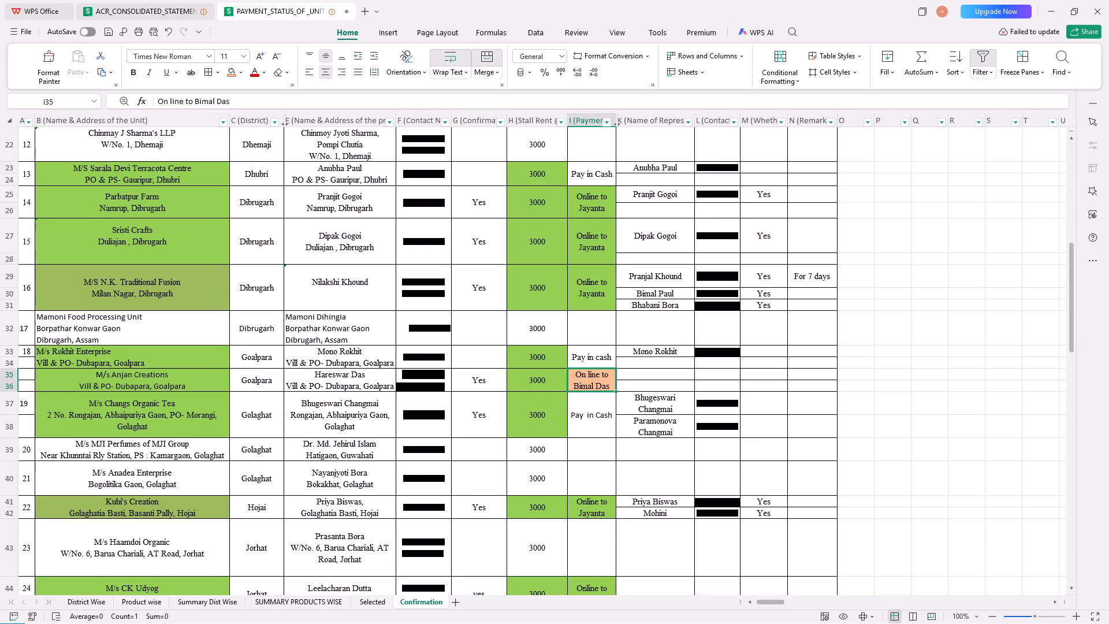
{"action": "left_click", "coordinate": [585, 374]}
{"action": "triple_click", "coordinate": [585, 374]}
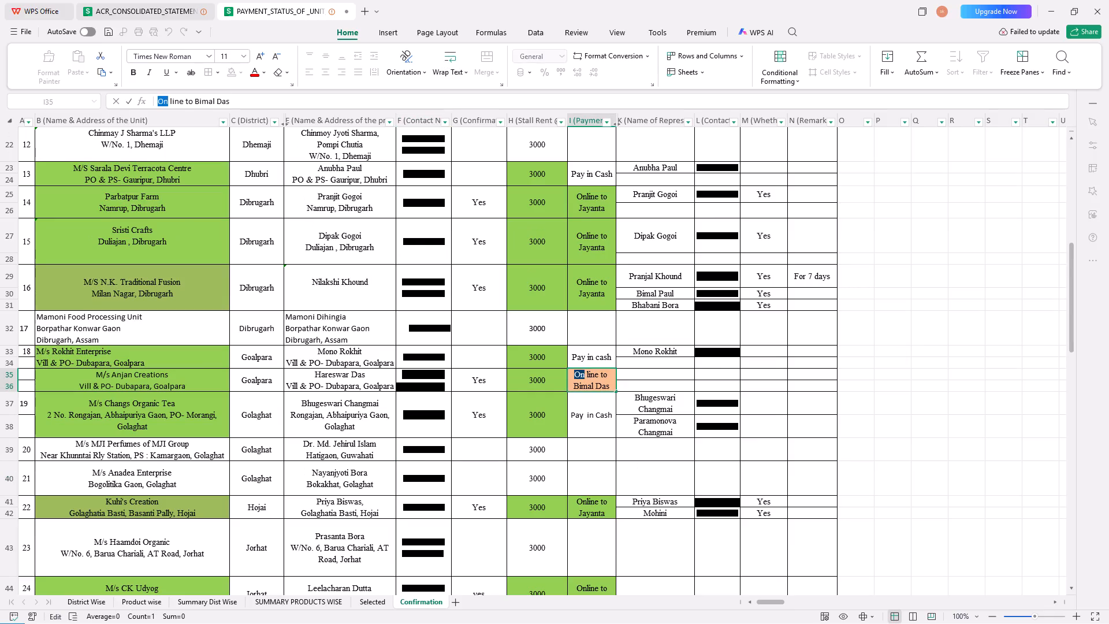
{"action": "left_click", "coordinate": [590, 371]}
{"action": "left_click", "coordinate": [360, 463]}
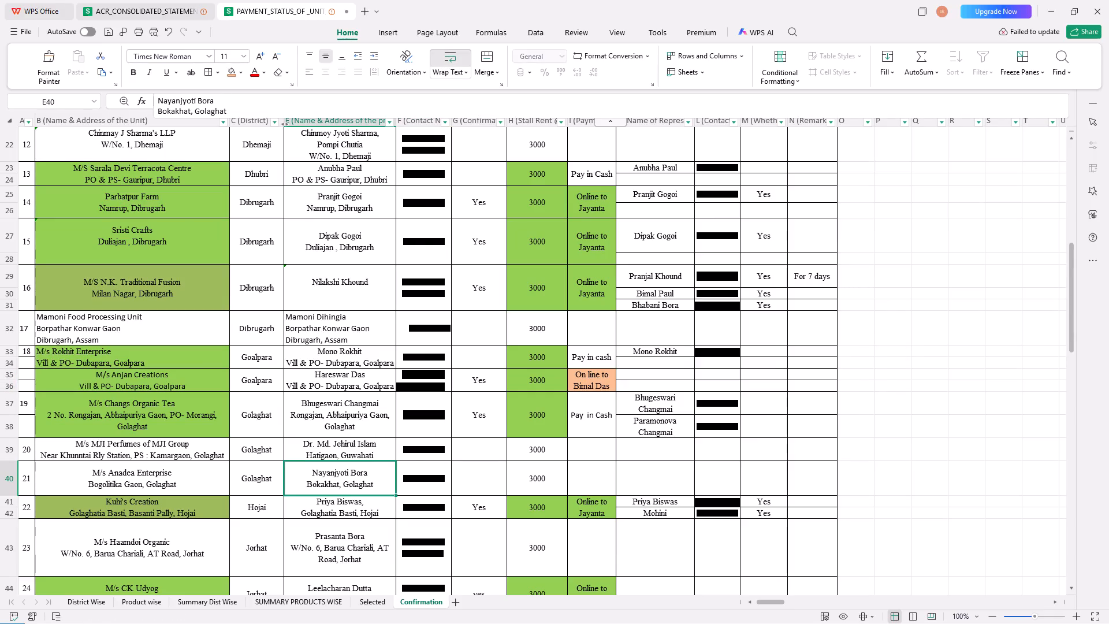
Examine the unit and proprietor details of M/s Haamdoi Organic in Jorhat.
{"action": "scroll", "coordinate": [246, 500], "scroll_direction": "down", "scroll_amount": 1}
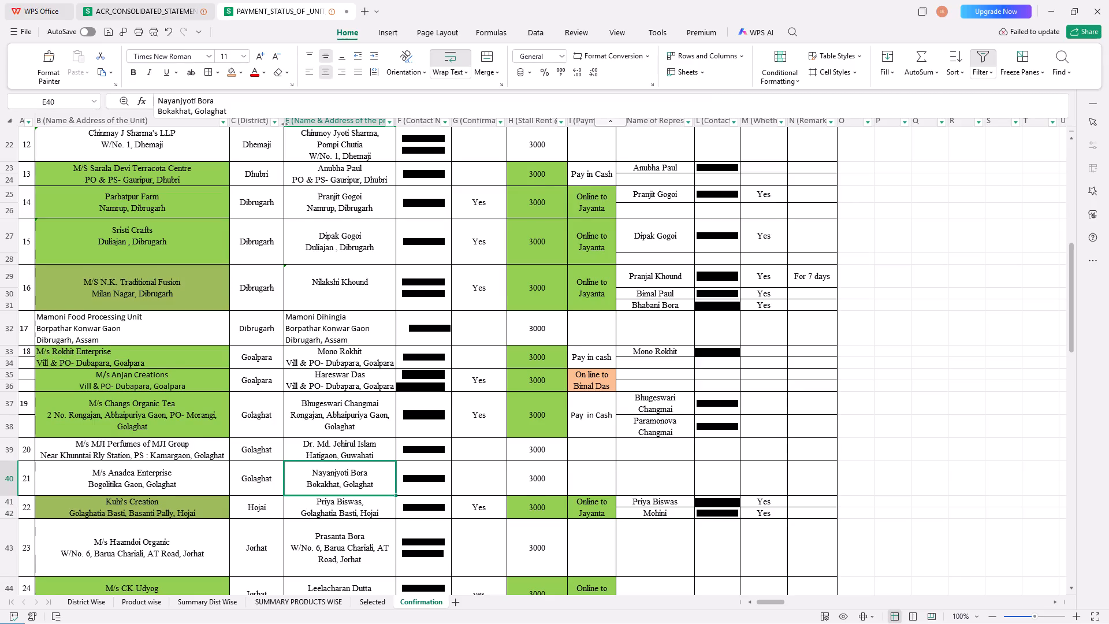
{"action": "scroll", "coordinate": [159, 493], "scroll_direction": "down", "scroll_amount": 6}
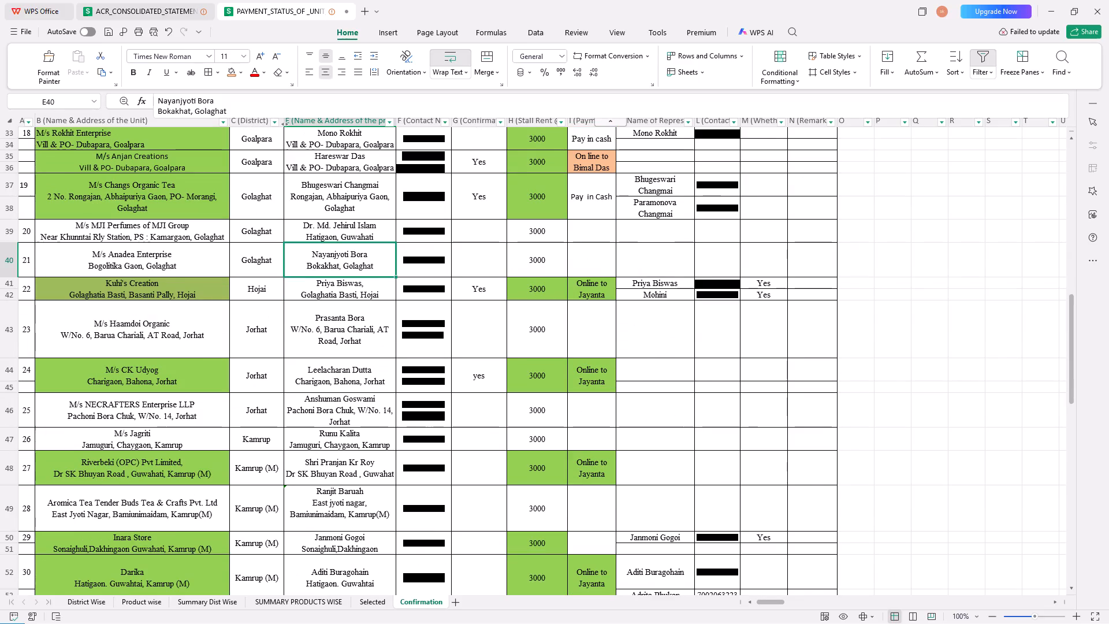
{"action": "scroll", "coordinate": [163, 489], "scroll_direction": "up", "scroll_amount": 1}
{"action": "left_click", "coordinate": [154, 378]}
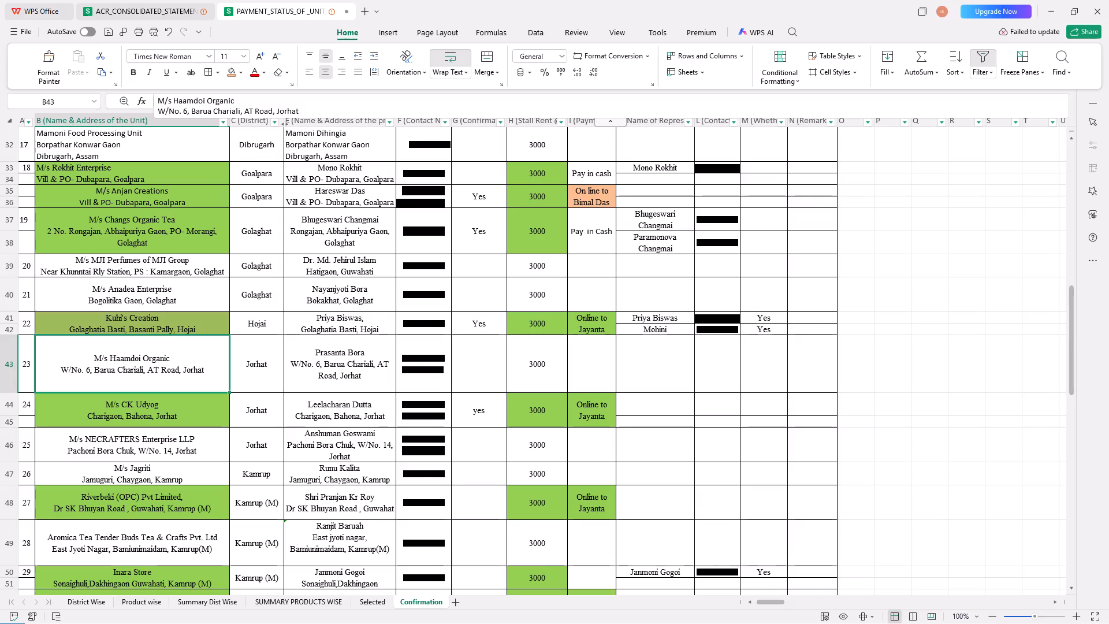
{"action": "triple_click", "coordinate": [366, 355]}
{"action": "left_click", "coordinate": [366, 355]}
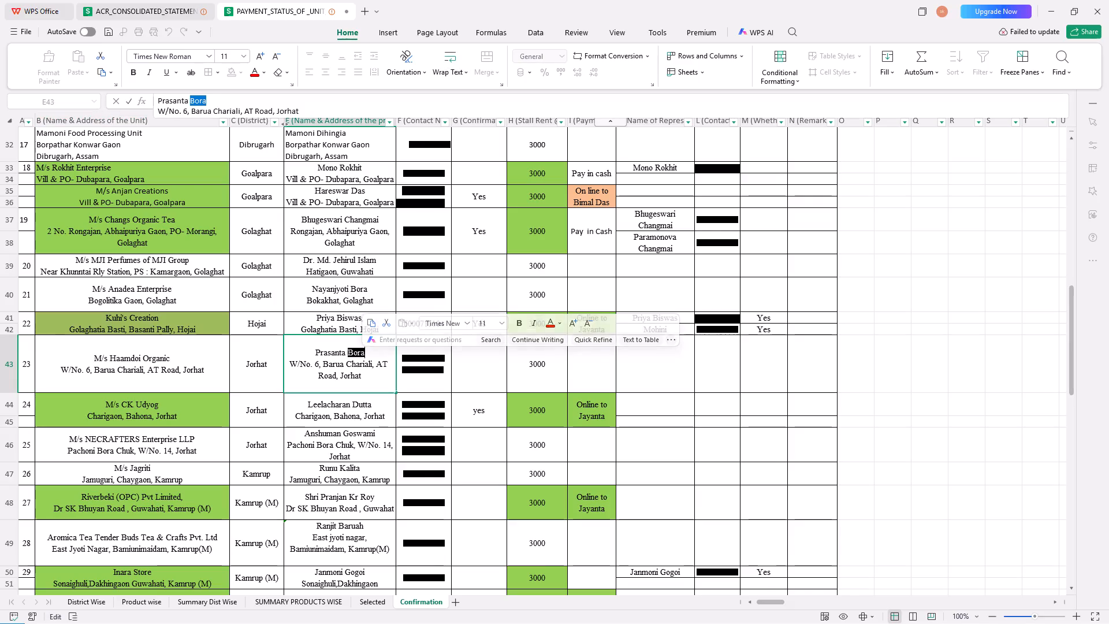
{"action": "left_click", "coordinate": [339, 372]}
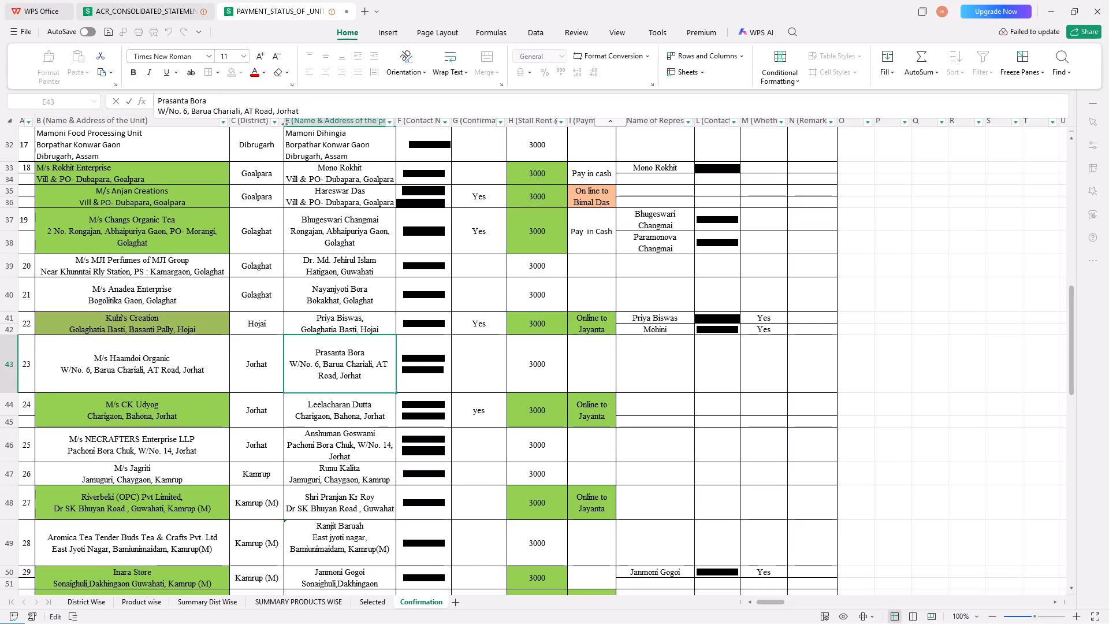
Review the payment status of the whole unit list from the sheet title down to M/s The Yarn Basket.
{"action": "scroll", "coordinate": [135, 428], "scroll_direction": "up", "scroll_amount": 7}
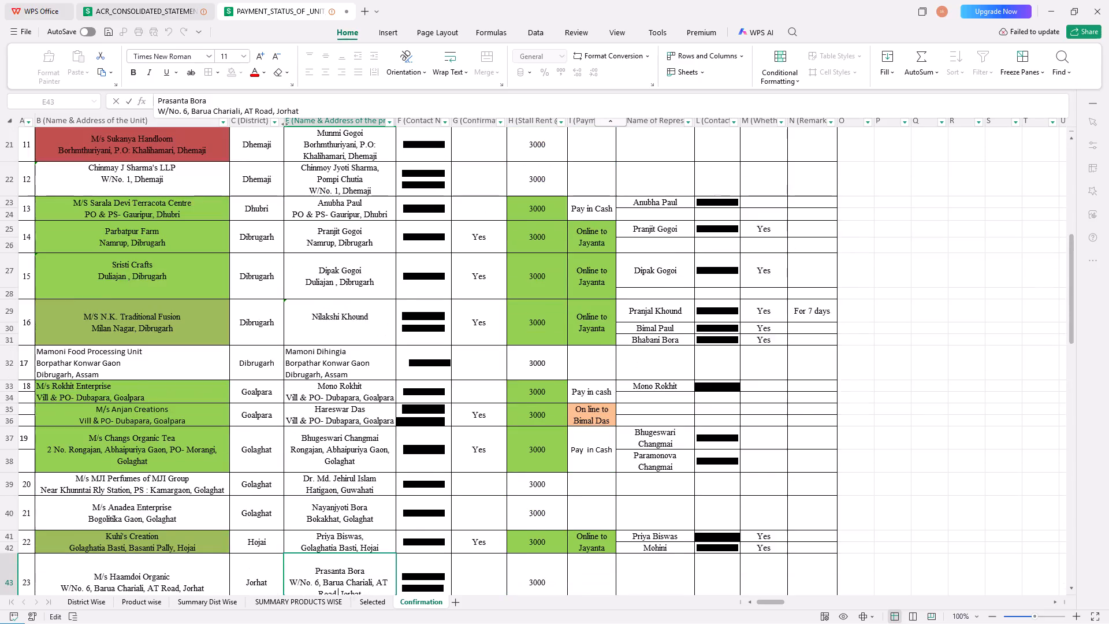
{"action": "scroll", "coordinate": [135, 428], "scroll_direction": "up", "scroll_amount": 14}
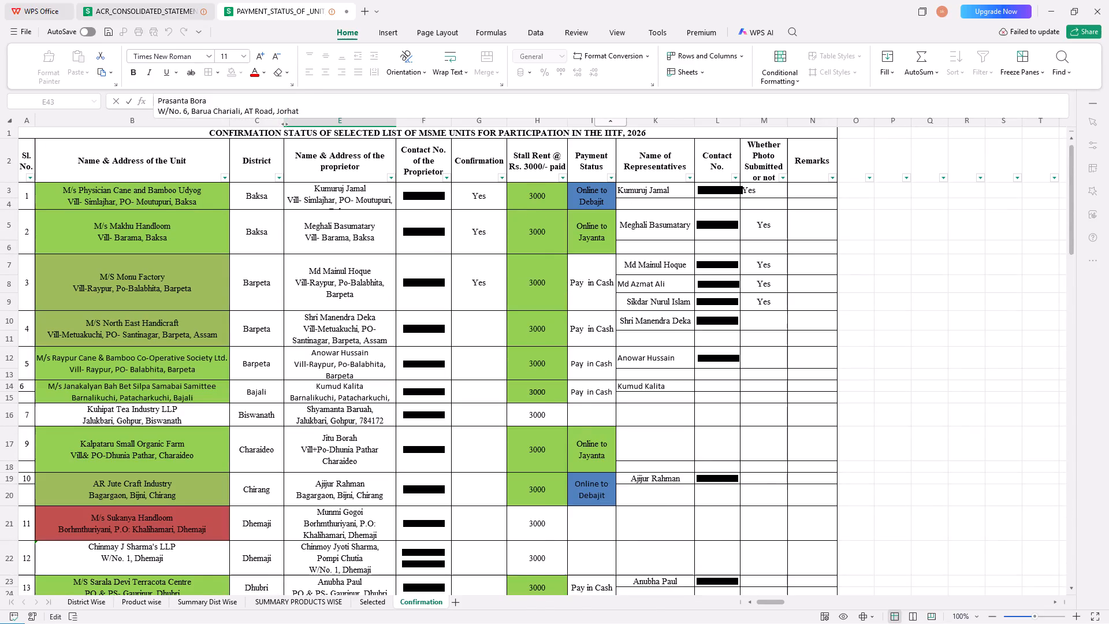
{"action": "scroll", "coordinate": [135, 428], "scroll_direction": "up", "scroll_amount": 4}
{"action": "scroll", "coordinate": [135, 428], "scroll_direction": "down", "scroll_amount": 20}
{"action": "scroll", "coordinate": [135, 428], "scroll_direction": "down", "scroll_amount": 3}
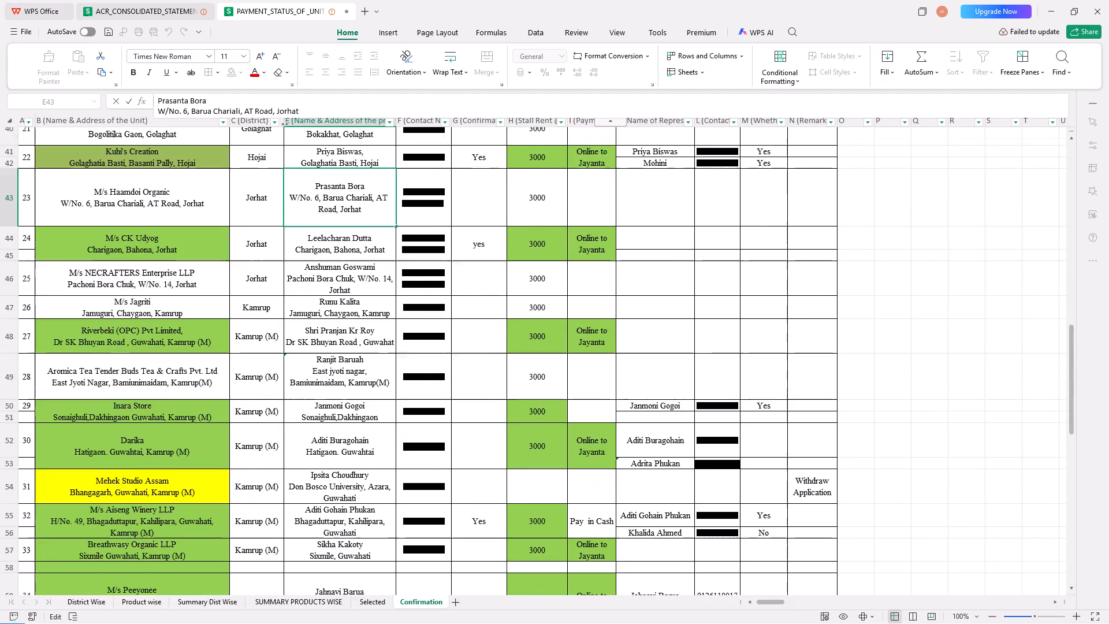
{"action": "scroll", "coordinate": [135, 430], "scroll_direction": "down", "scroll_amount": 7}
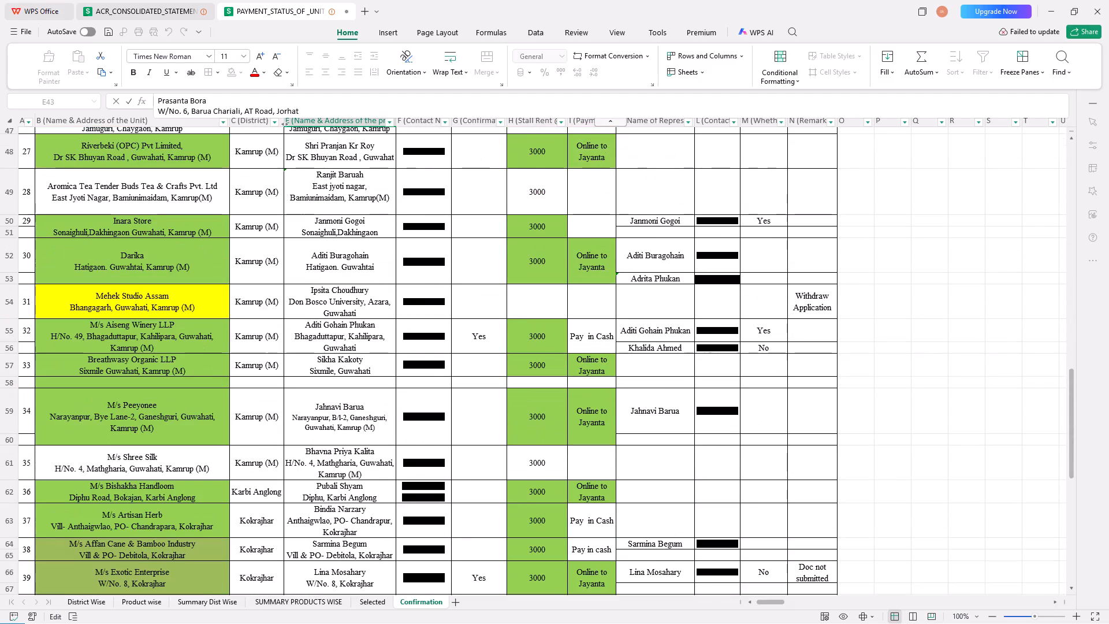
{"action": "scroll", "coordinate": [135, 430], "scroll_direction": "down", "scroll_amount": 4}
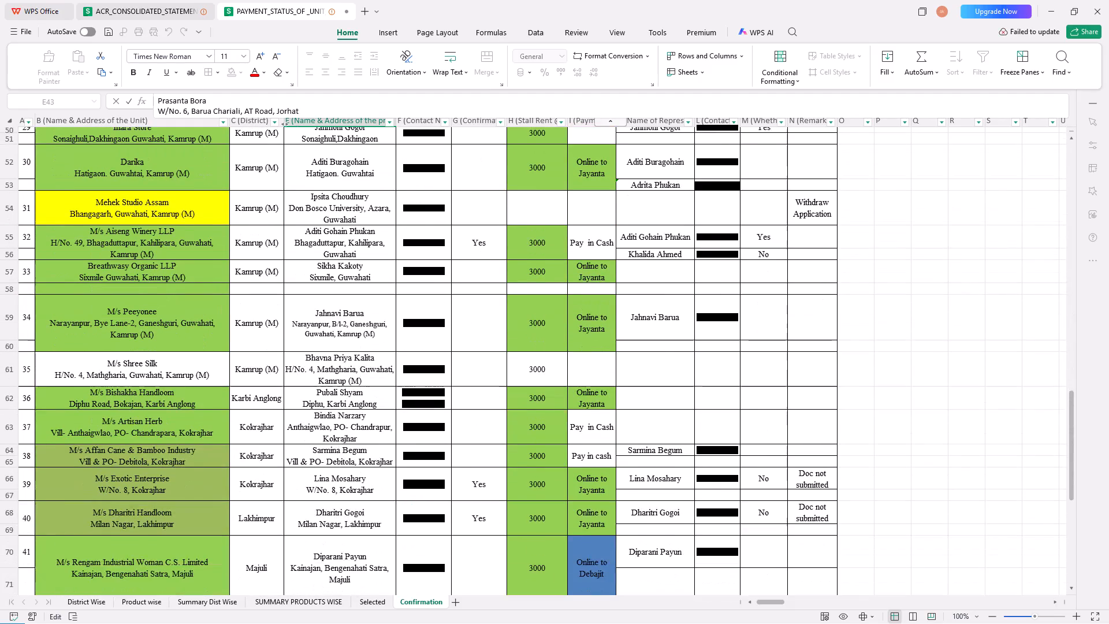
{"action": "scroll", "coordinate": [135, 430], "scroll_direction": "down", "scroll_amount": 6}
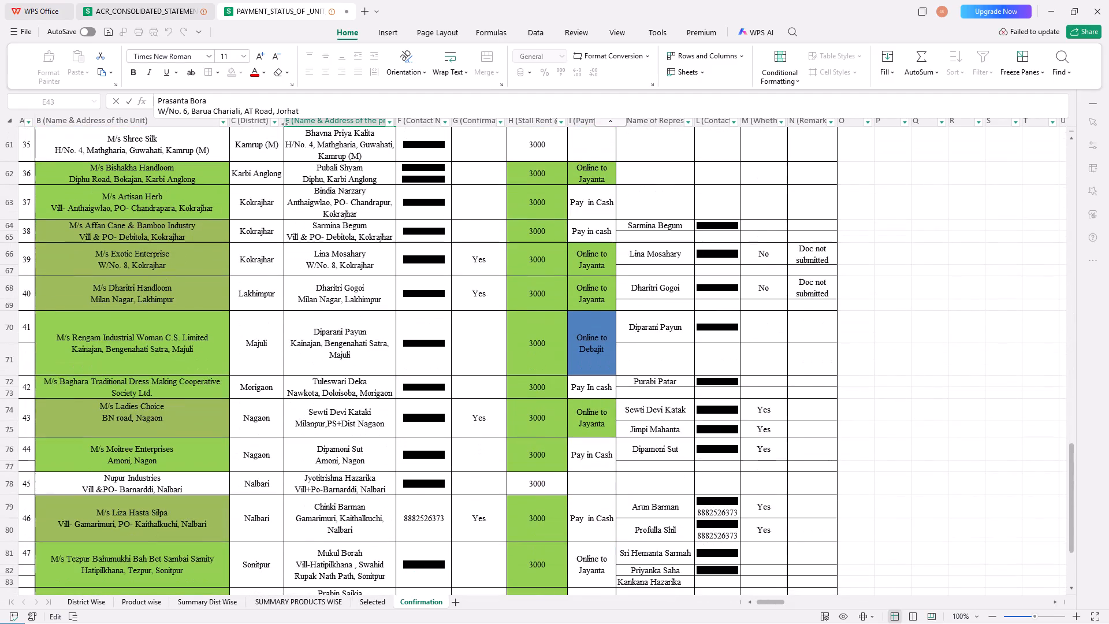
{"action": "scroll", "coordinate": [135, 430], "scroll_direction": "down", "scroll_amount": 7}
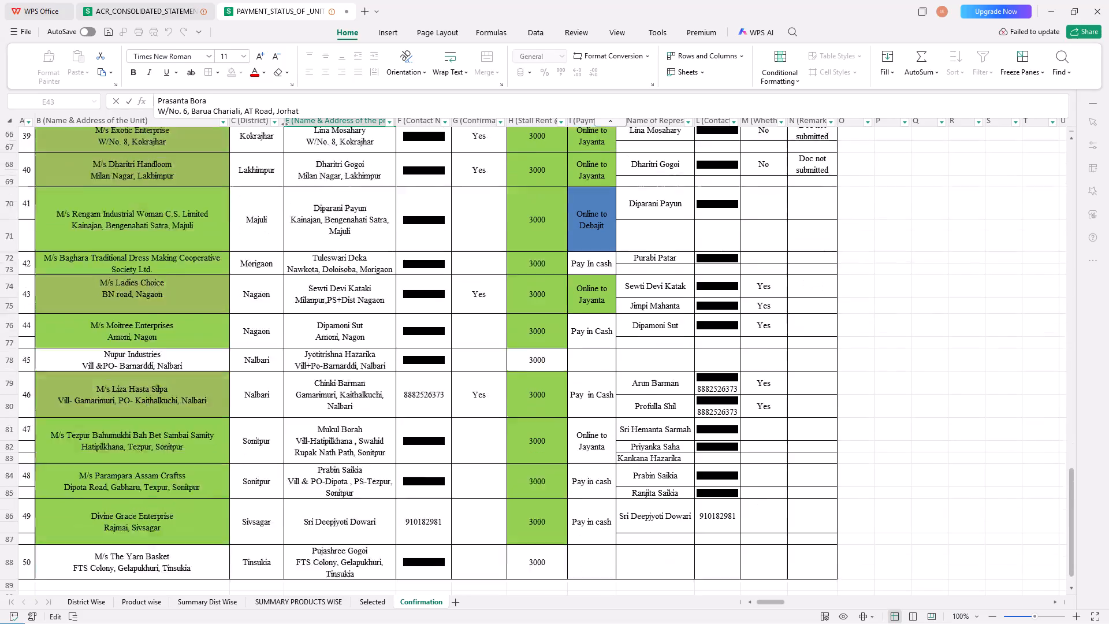
Examine the contact number and proprietor details of M/s The Yarn Basket in Tinsukia.
{"action": "scroll", "coordinate": [135, 430], "scroll_direction": "up", "scroll_amount": 1}
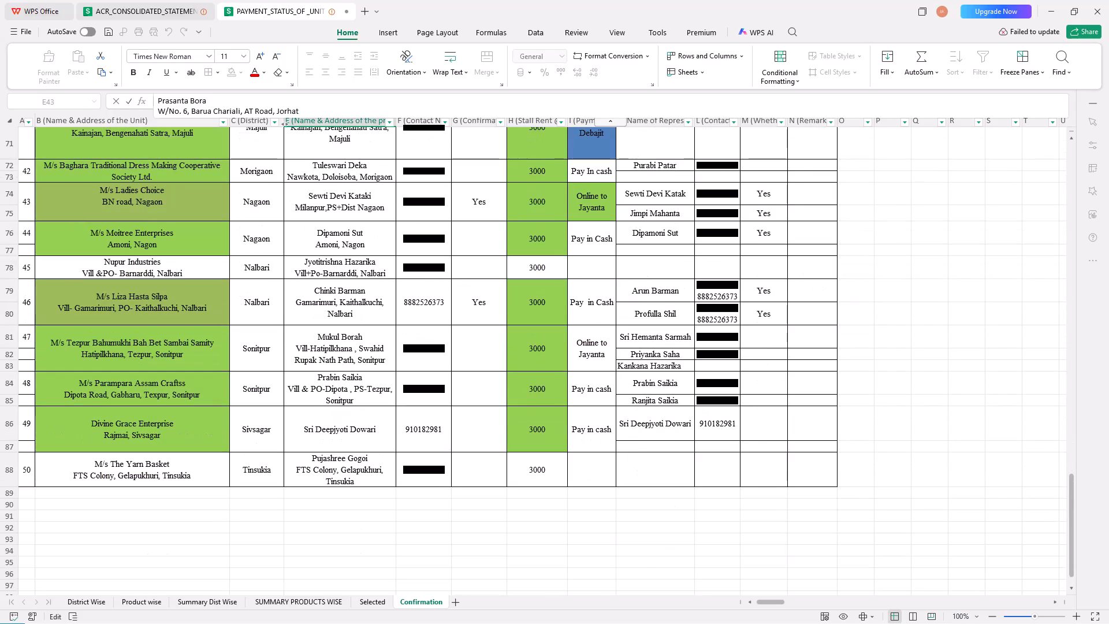
{"action": "triple_click", "coordinate": [418, 502]}
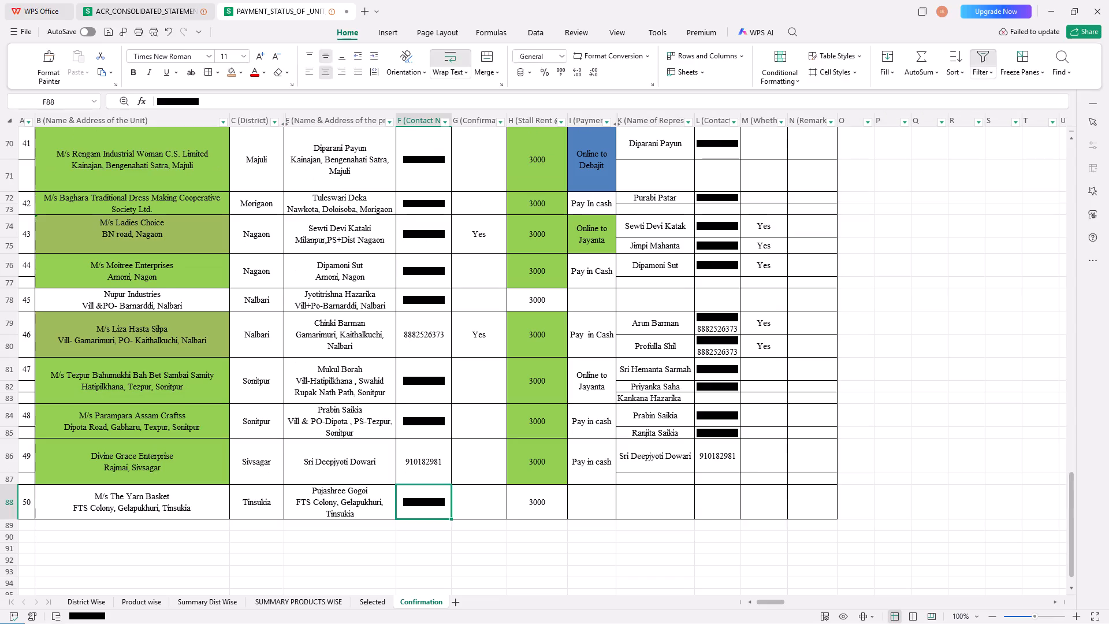
{"action": "triple_click", "coordinate": [419, 502]}
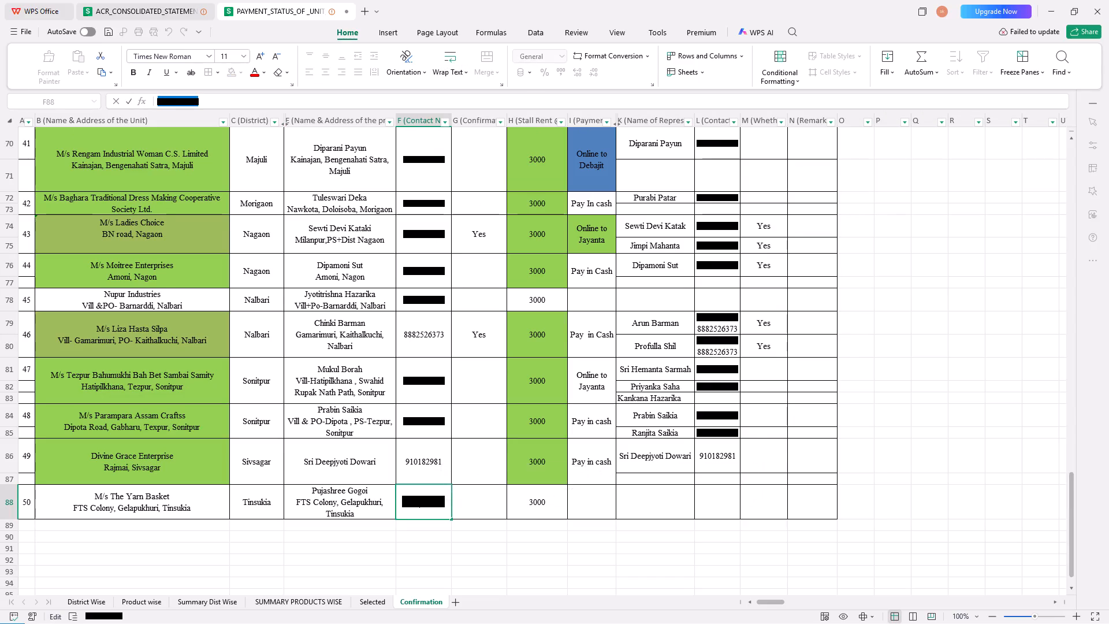
{"action": "left_click", "coordinate": [317, 530]}
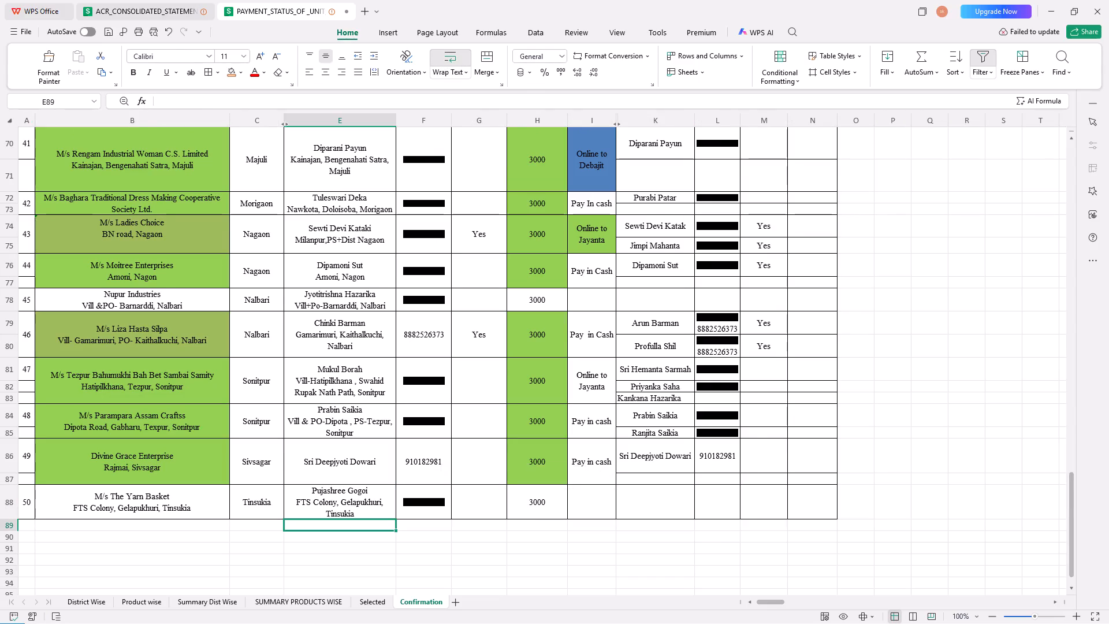
{"action": "triple_click", "coordinate": [351, 493]}
{"action": "double_click", "coordinate": [351, 493]}
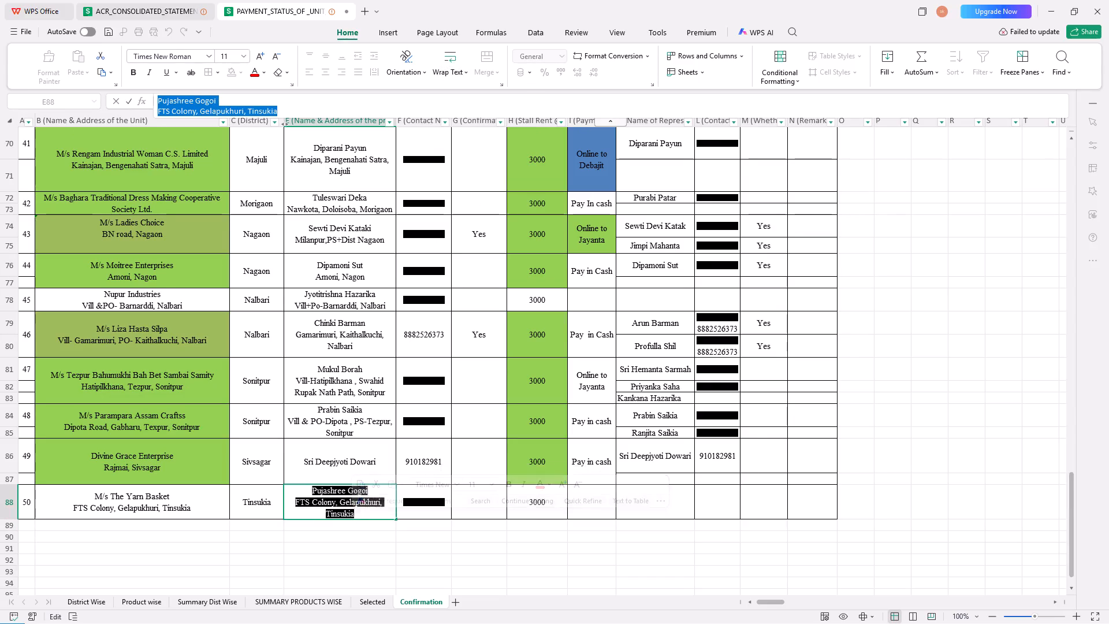
{"action": "left_click", "coordinate": [292, 525]}
{"action": "left_click", "coordinate": [322, 489]}
{"action": "triple_click", "coordinate": [326, 488]}
{"action": "left_click", "coordinate": [326, 488]}
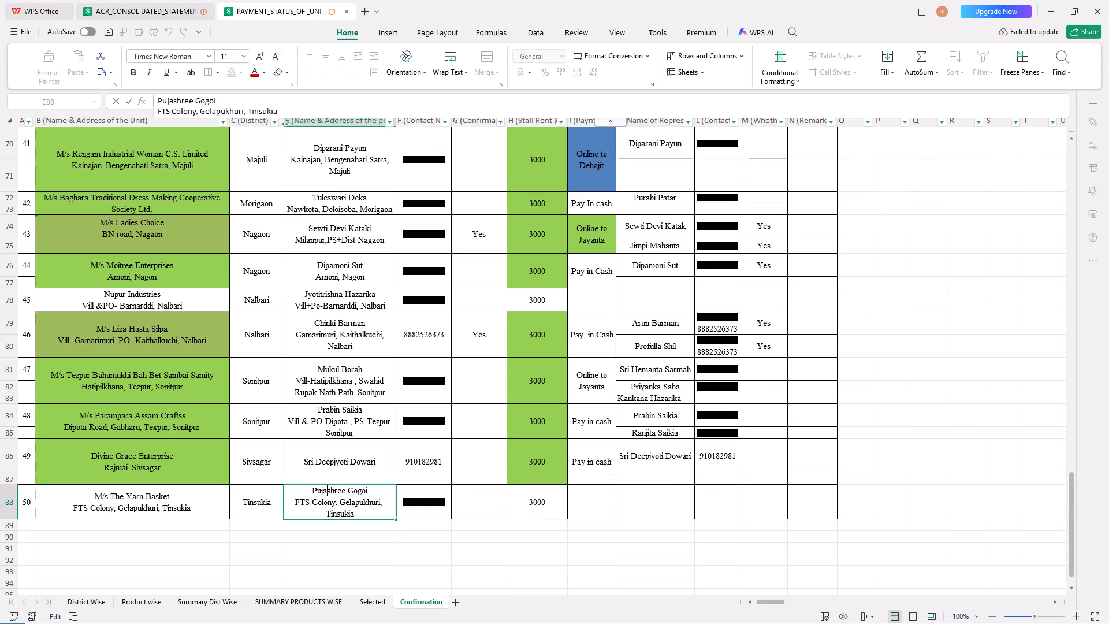
{"action": "triple_click", "coordinate": [355, 492]}
{"action": "left_click", "coordinate": [288, 555]}
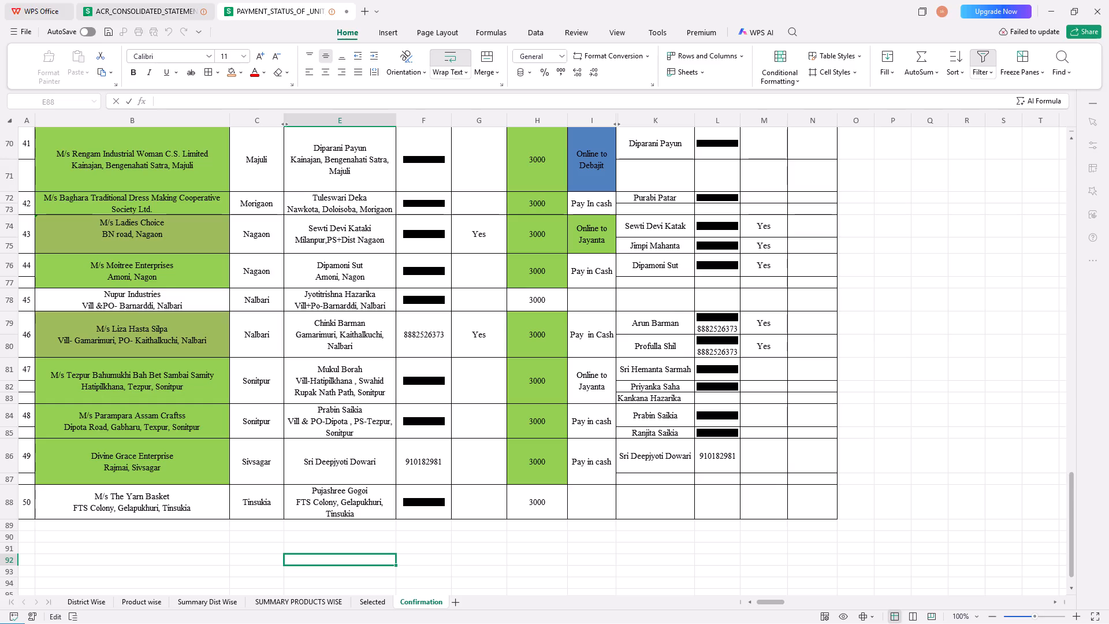
Review the units' payment status from the end of the list back up to the Golaghat and Jorhat units.
{"action": "scroll", "coordinate": [338, 366], "scroll_direction": "up", "scroll_amount": 13}
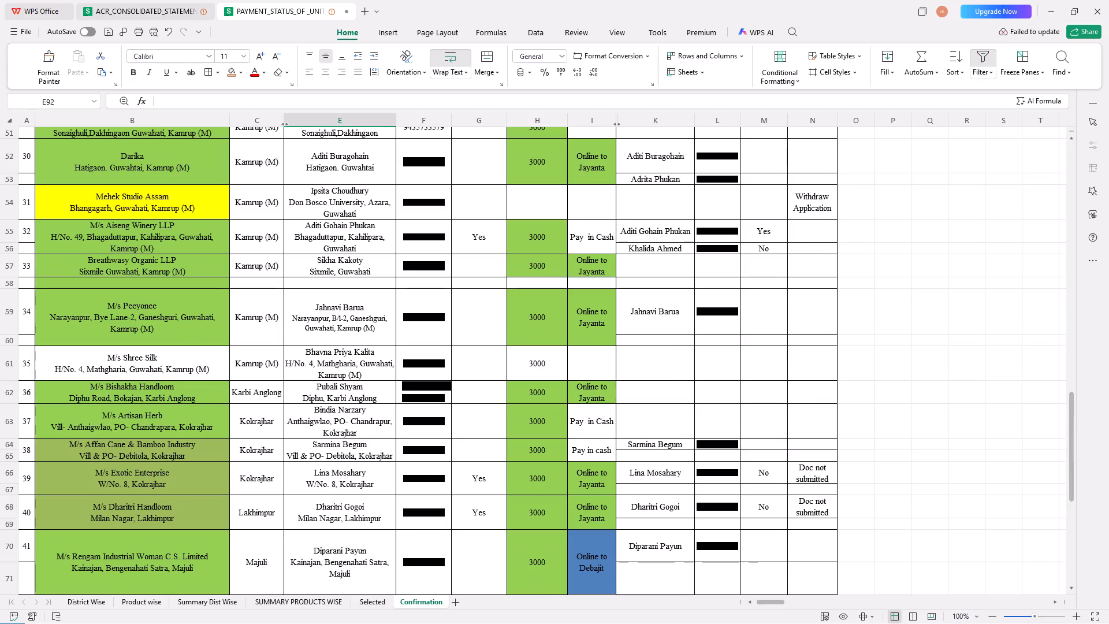
{"action": "key", "text": "ctrl+f"}
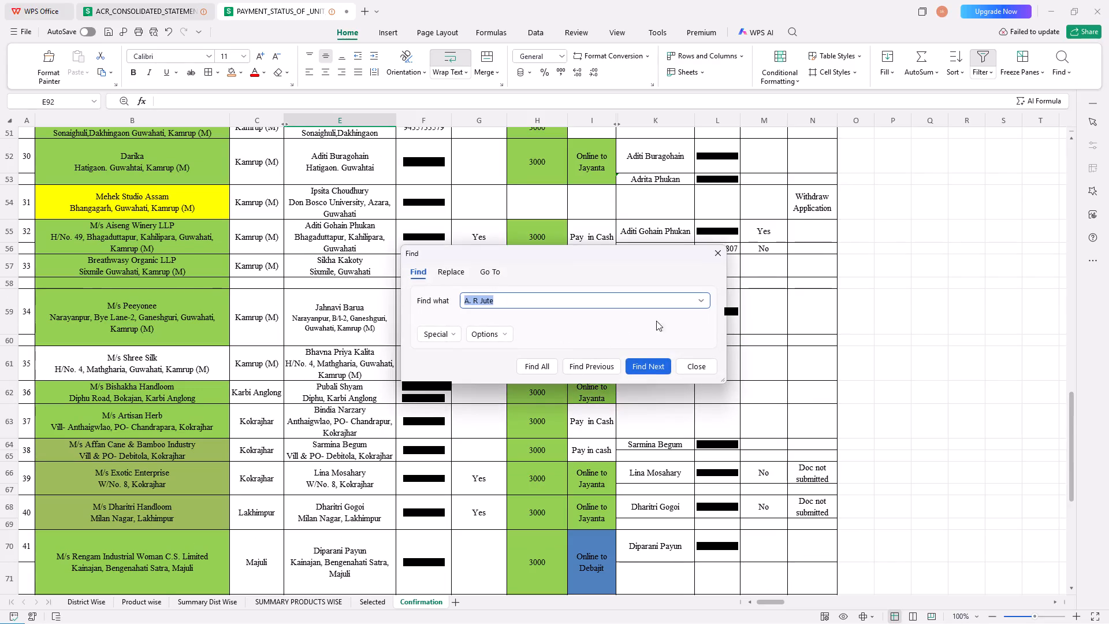
{"action": "left_click", "coordinate": [716, 254]}
{"action": "scroll", "coordinate": [166, 532], "scroll_direction": "down", "scroll_amount": 9}
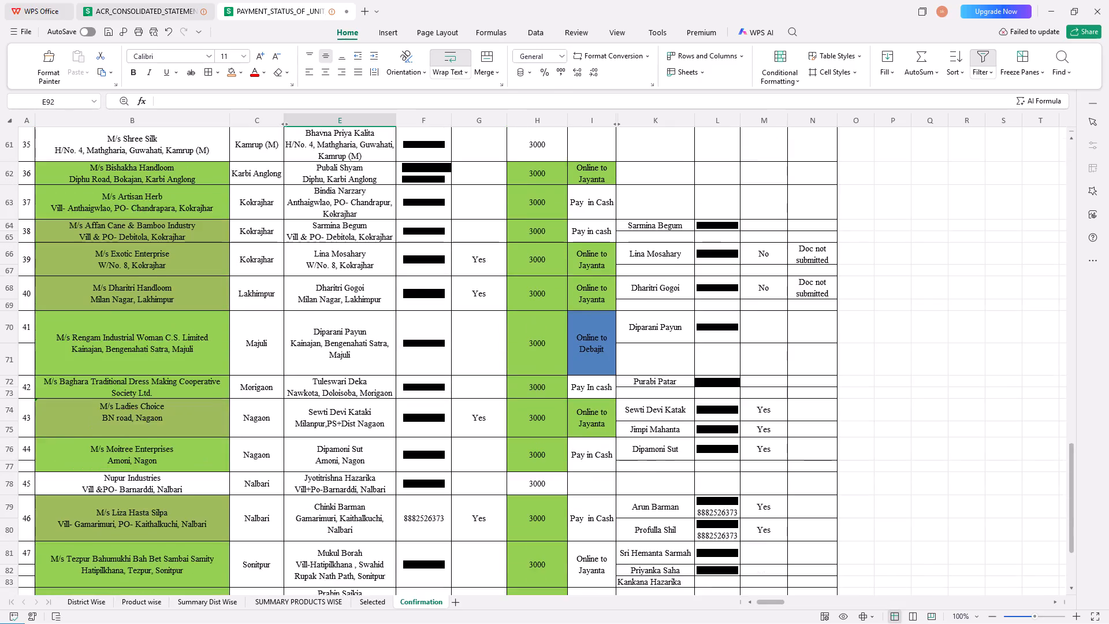
{"action": "scroll", "coordinate": [163, 546], "scroll_direction": "down", "scroll_amount": 5}
{"action": "scroll", "coordinate": [166, 533], "scroll_direction": "up", "scroll_amount": 8}
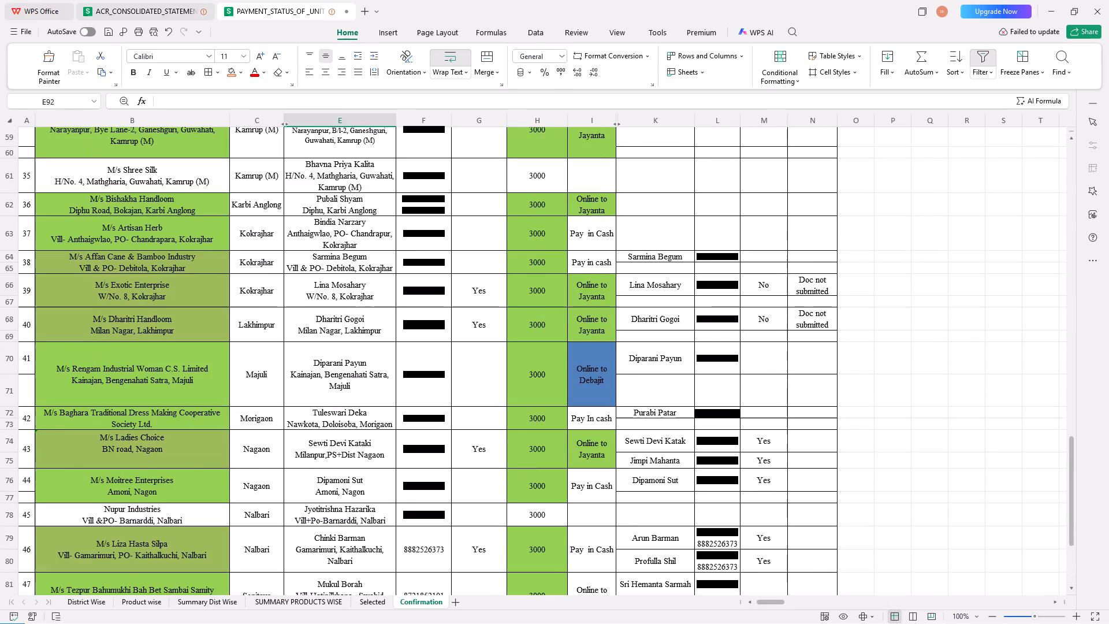
{"action": "scroll", "coordinate": [169, 518], "scroll_direction": "up", "scroll_amount": 12}
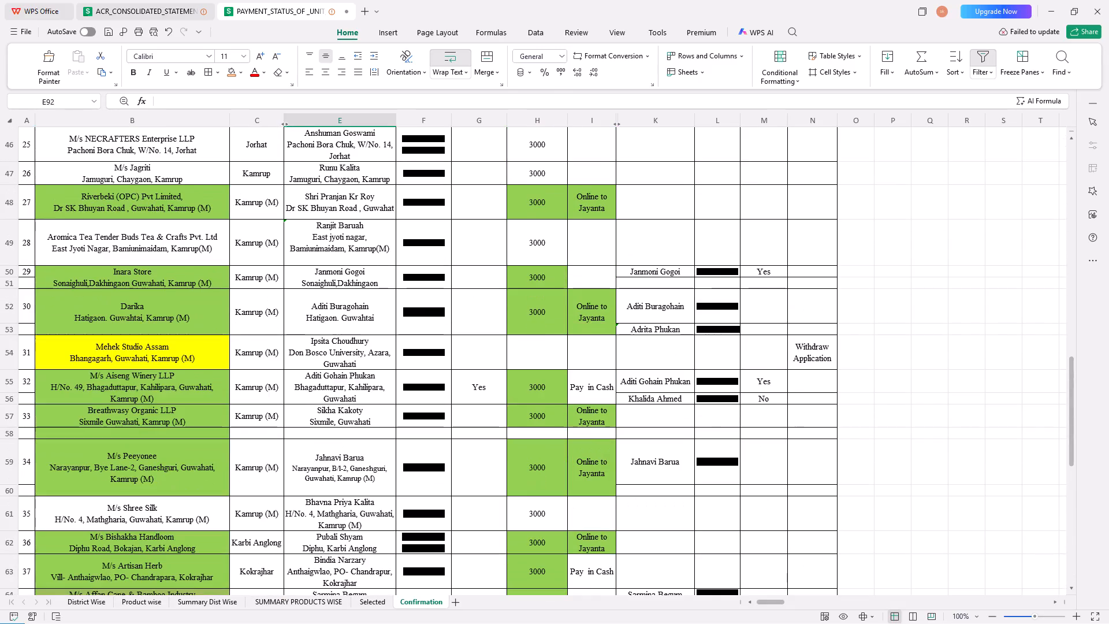
{"action": "scroll", "coordinate": [169, 516], "scroll_direction": "up", "scroll_amount": 7}
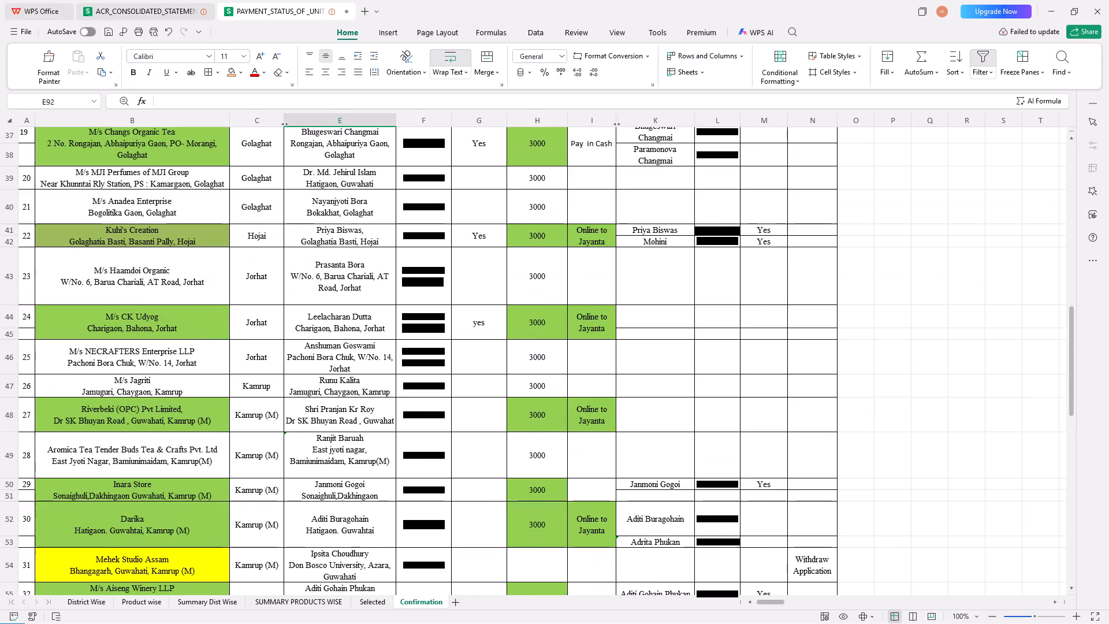
{"action": "scroll", "coordinate": [169, 516], "scroll_direction": "up", "scroll_amount": 1}
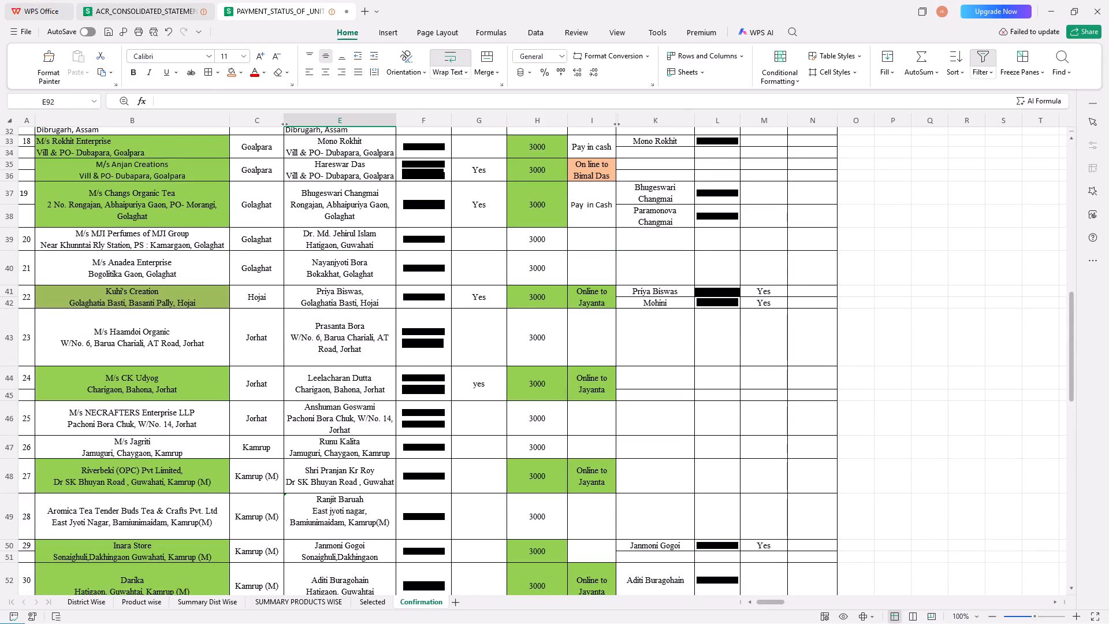
Look up the proprietor's contact numbers for M/s Haamdoi Organic.
{"action": "left_click", "coordinate": [187, 351]}
{"action": "triple_click", "coordinate": [413, 329]}
{"action": "left_click", "coordinate": [413, 329]}
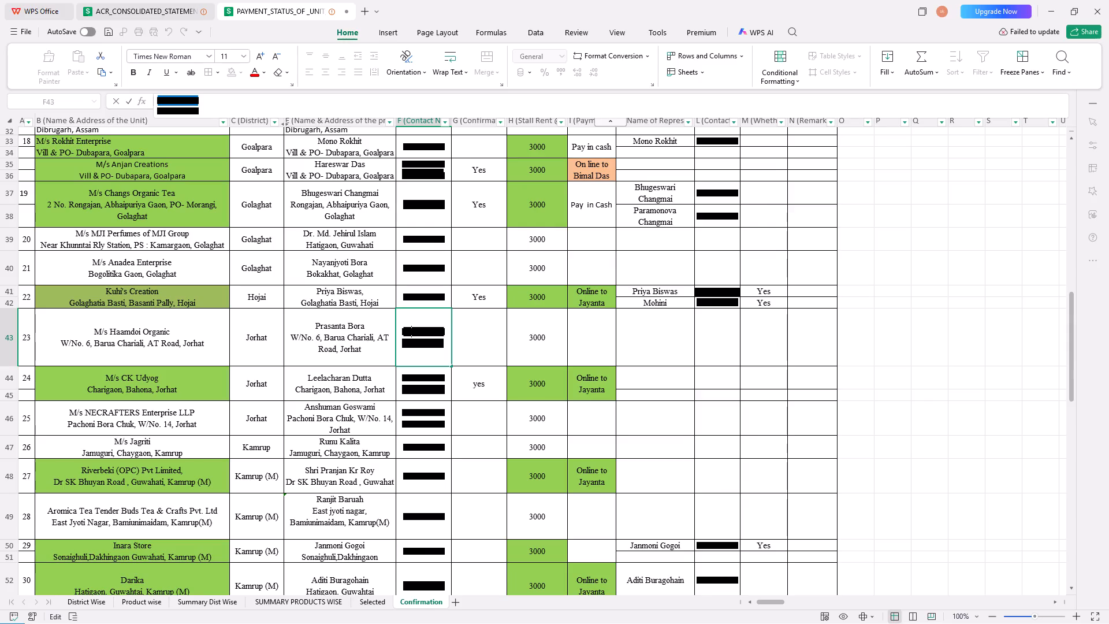
Review the units' payment status from the Jorhat entries up to M/s Makhu Handloom near the start of the list.
{"action": "scroll", "coordinate": [565, 396], "scroll_direction": "up", "scroll_amount": 6}
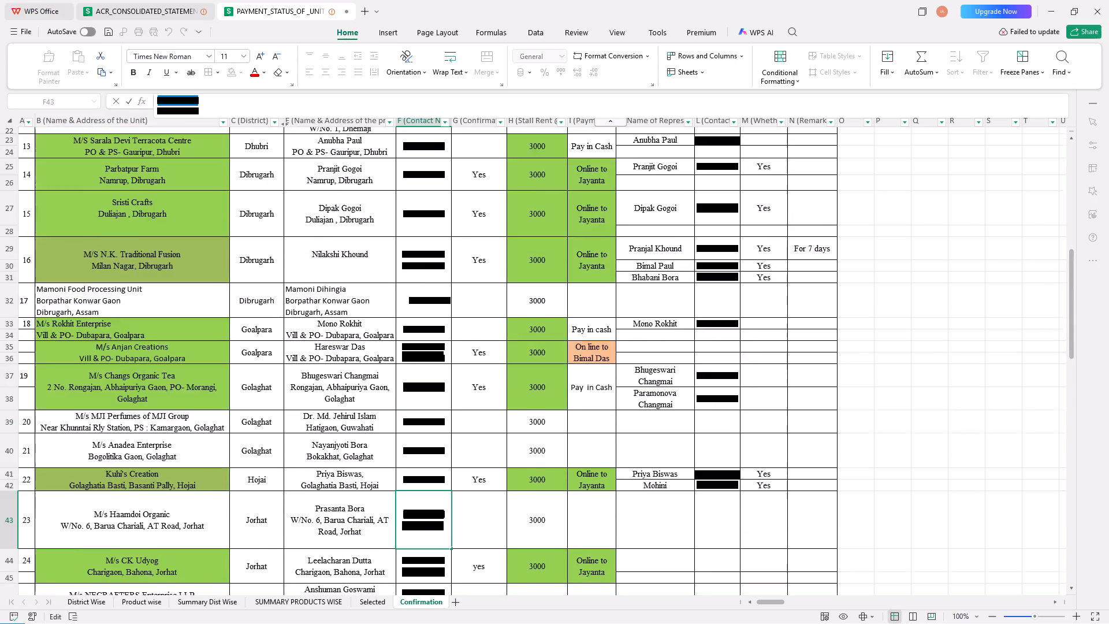
{"action": "scroll", "coordinate": [565, 396], "scroll_direction": "up", "scroll_amount": 3}
{"action": "scroll", "coordinate": [515, 384], "scroll_direction": "up", "scroll_amount": 6}
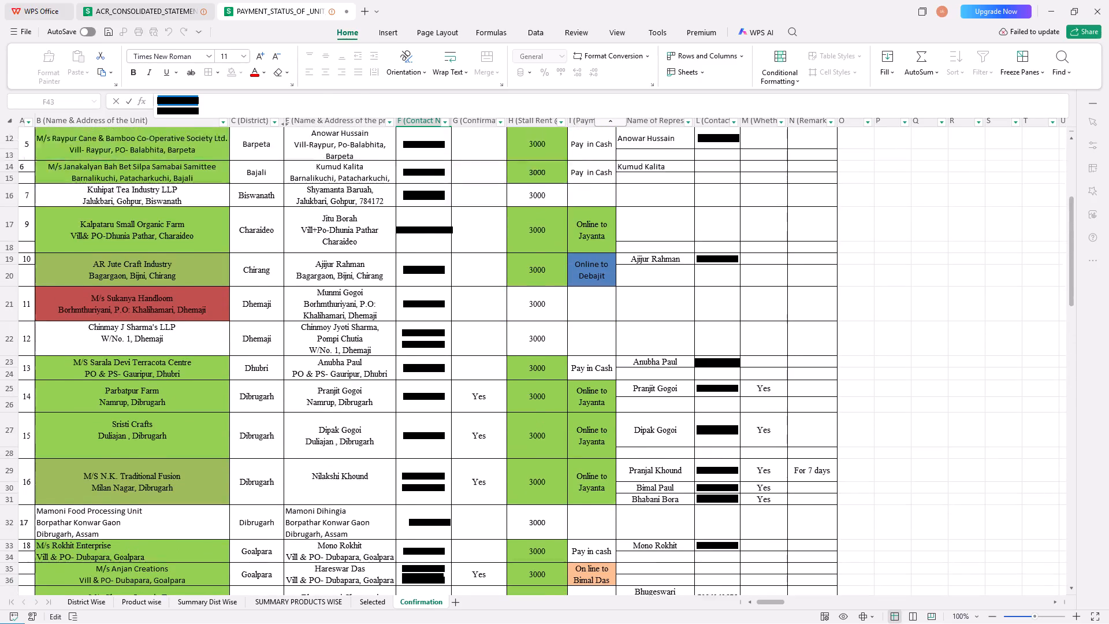
{"action": "scroll", "coordinate": [512, 383], "scroll_direction": "up", "scroll_amount": 10}
{"action": "left_click", "coordinate": [166, 235]}
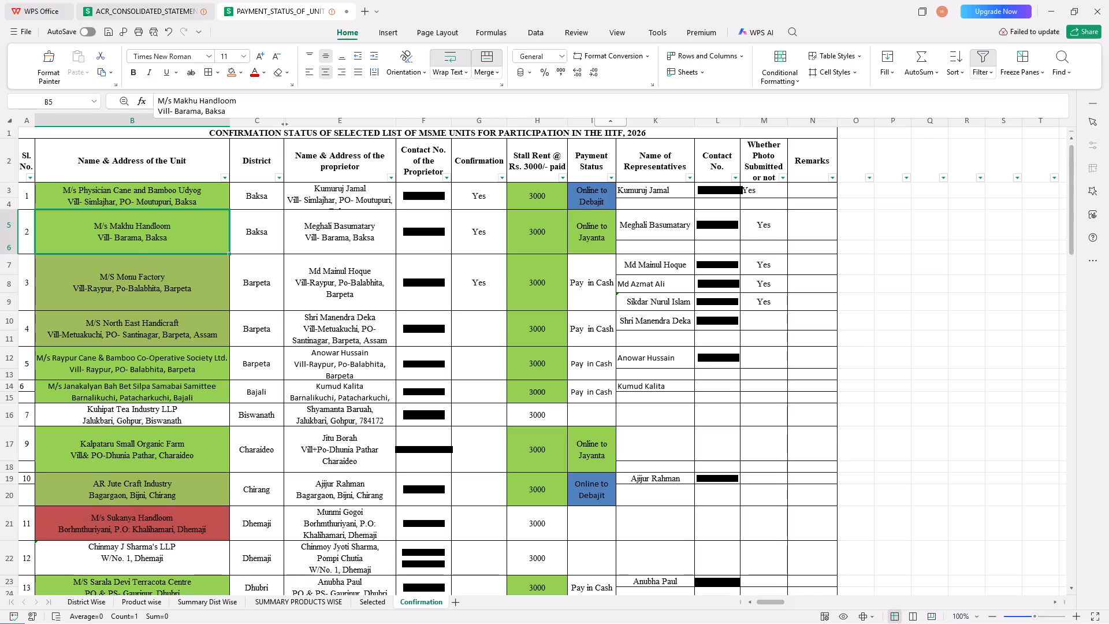
Reduce the row heights of the Kalpataru Small Organic Farm entry, rows 17 and 18, to a more compact size.
{"action": "left_click", "coordinate": [587, 456]}
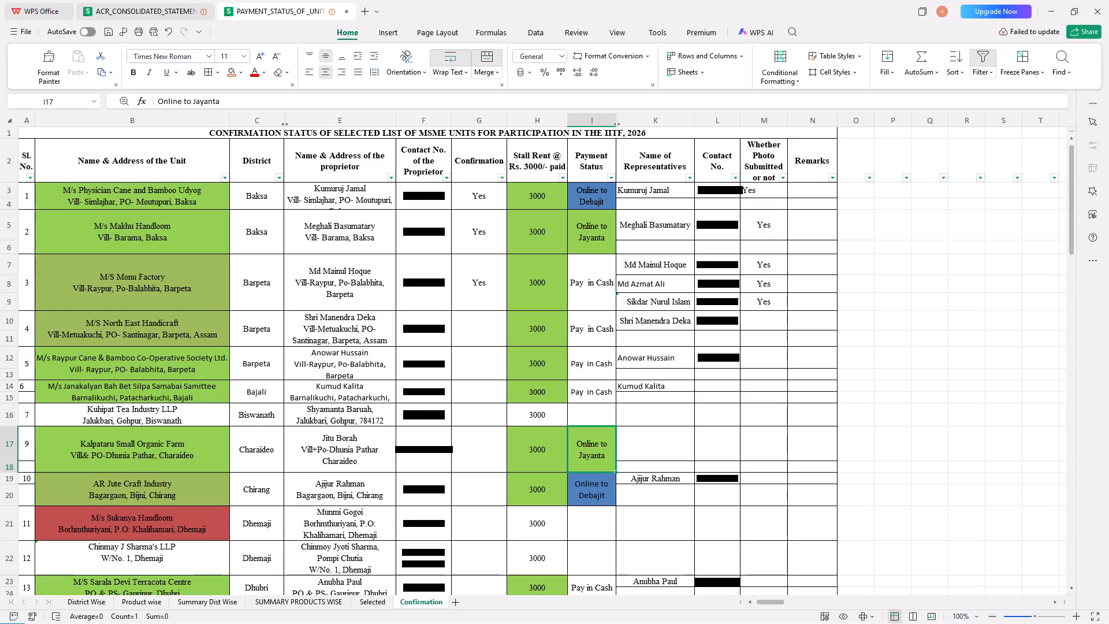
{"action": "left_click_drag", "start_coordinate": [8, 459], "coordinate": [9, 447]}
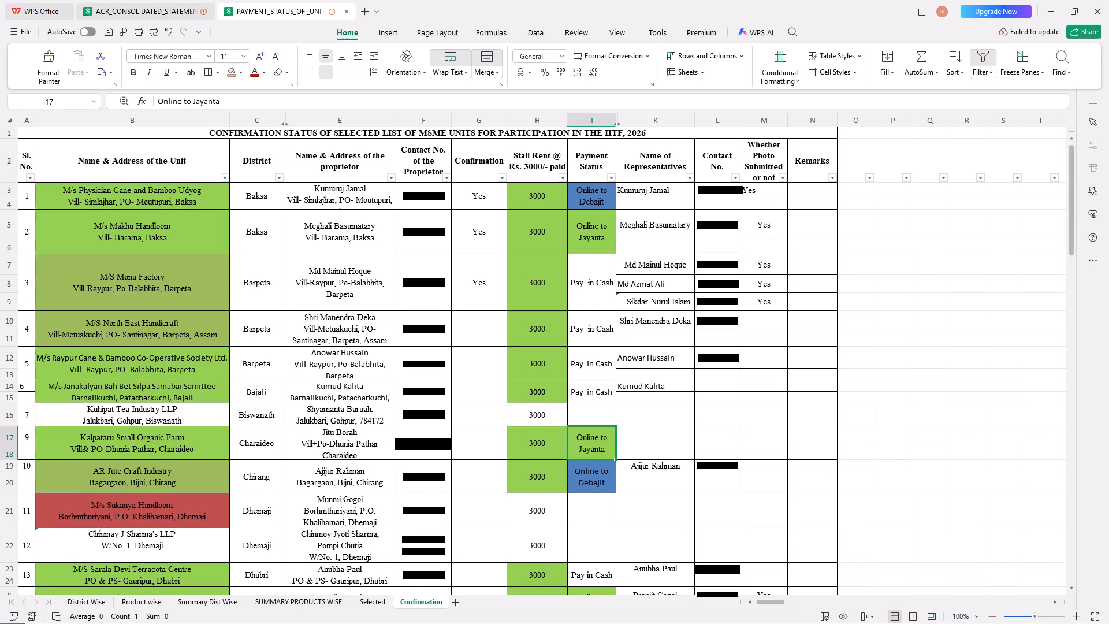
{"action": "left_click", "coordinate": [16, 448]}
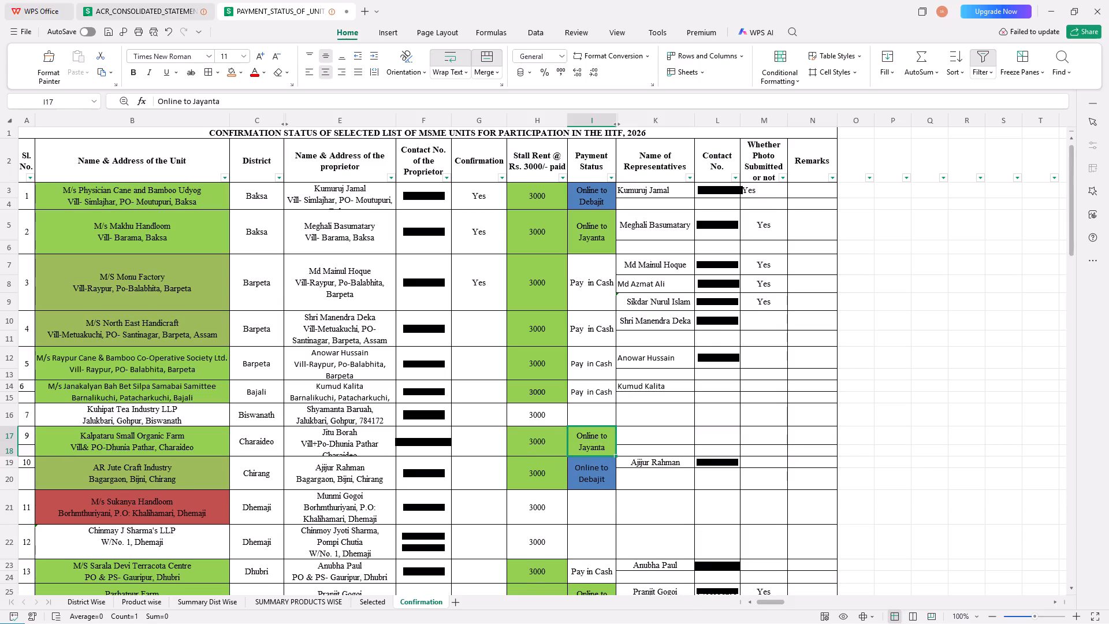
{"action": "left_click", "coordinate": [17, 458]}
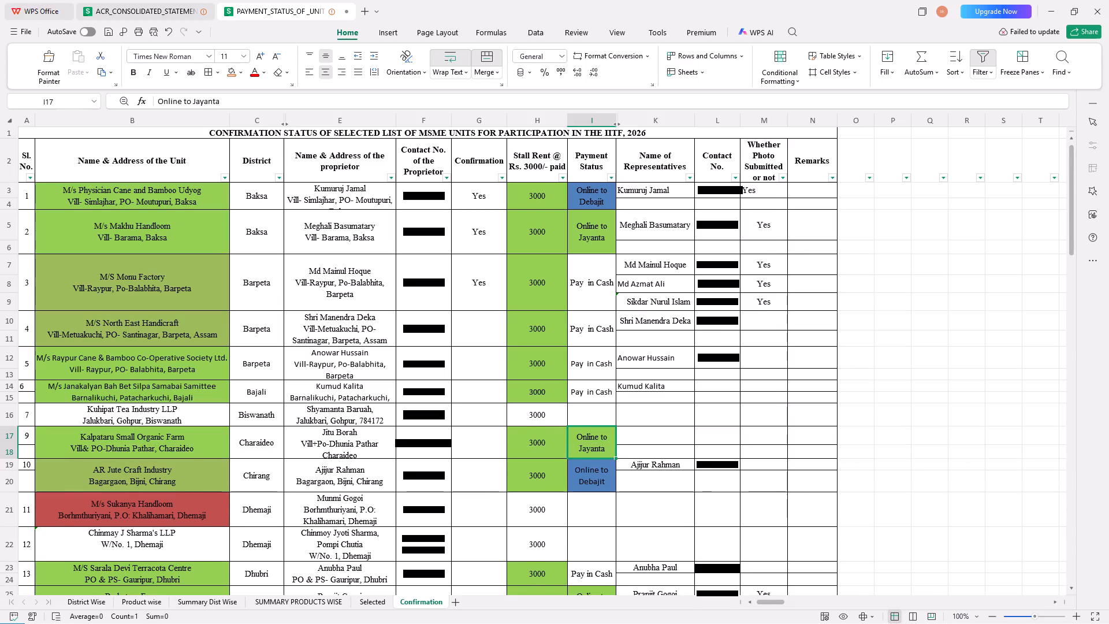
Review the payment and representative entries from the Barpeta units down to the Sonitpur units and back up to Golaghat.
{"action": "scroll", "coordinate": [121, 476], "scroll_direction": "down", "scroll_amount": 9}
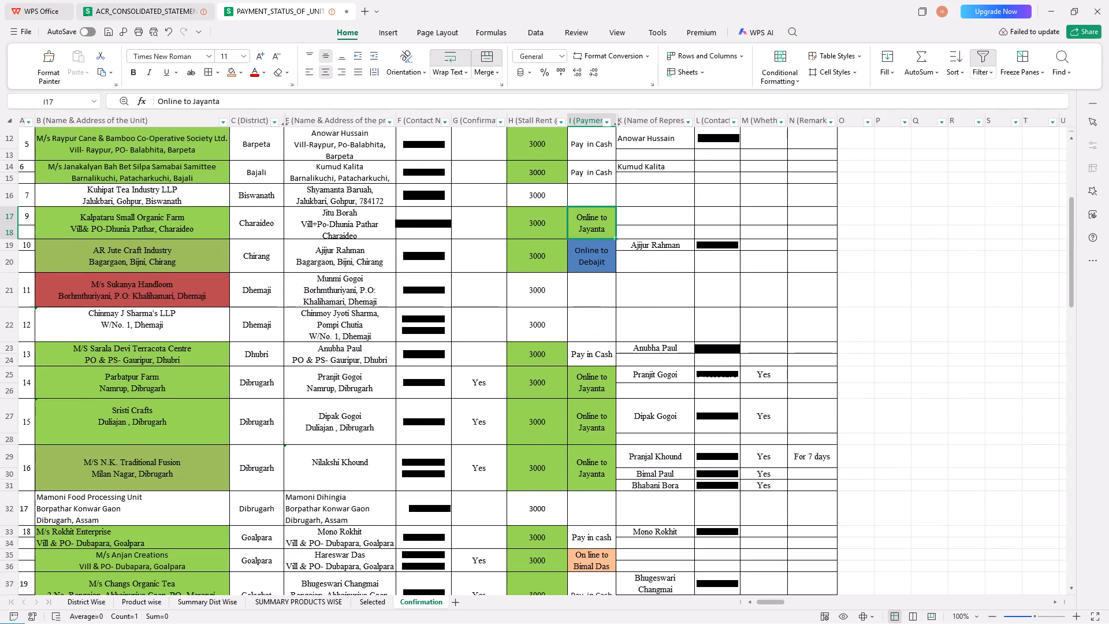
{"action": "scroll", "coordinate": [121, 476], "scroll_direction": "down", "scroll_amount": 13}
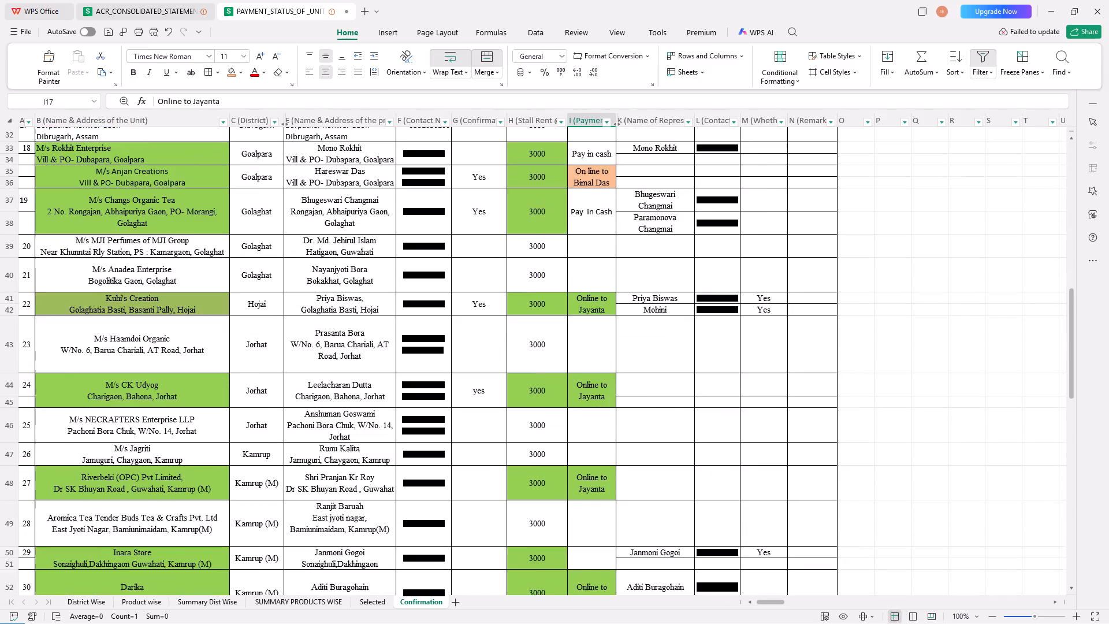
{"action": "scroll", "coordinate": [121, 476], "scroll_direction": "down", "scroll_amount": 6}
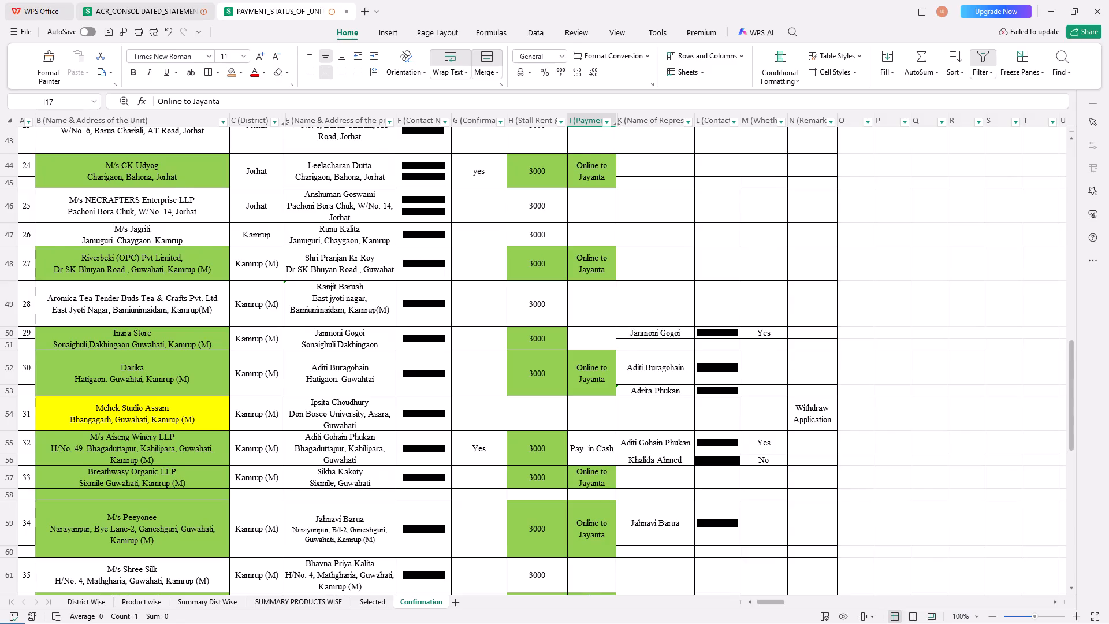
{"action": "scroll", "coordinate": [117, 450], "scroll_direction": "down", "scroll_amount": 4}
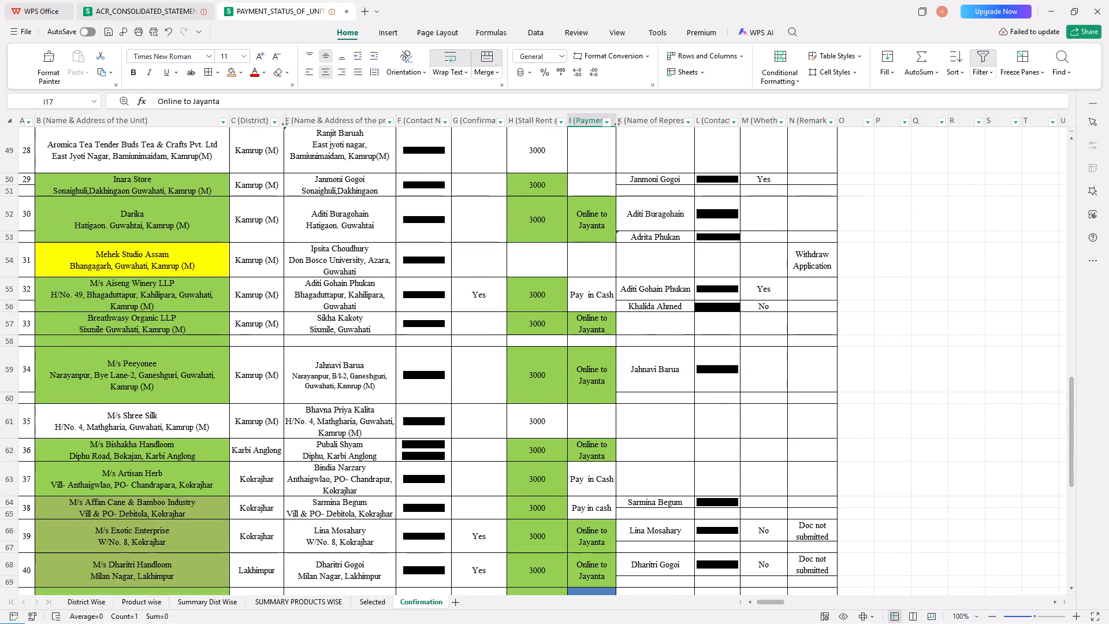
{"action": "scroll", "coordinate": [117, 450], "scroll_direction": "down", "scroll_amount": 11}
{"action": "scroll", "coordinate": [117, 450], "scroll_direction": "up", "scroll_amount": 2}
{"action": "scroll", "coordinate": [117, 450], "scroll_direction": "down", "scroll_amount": 2}
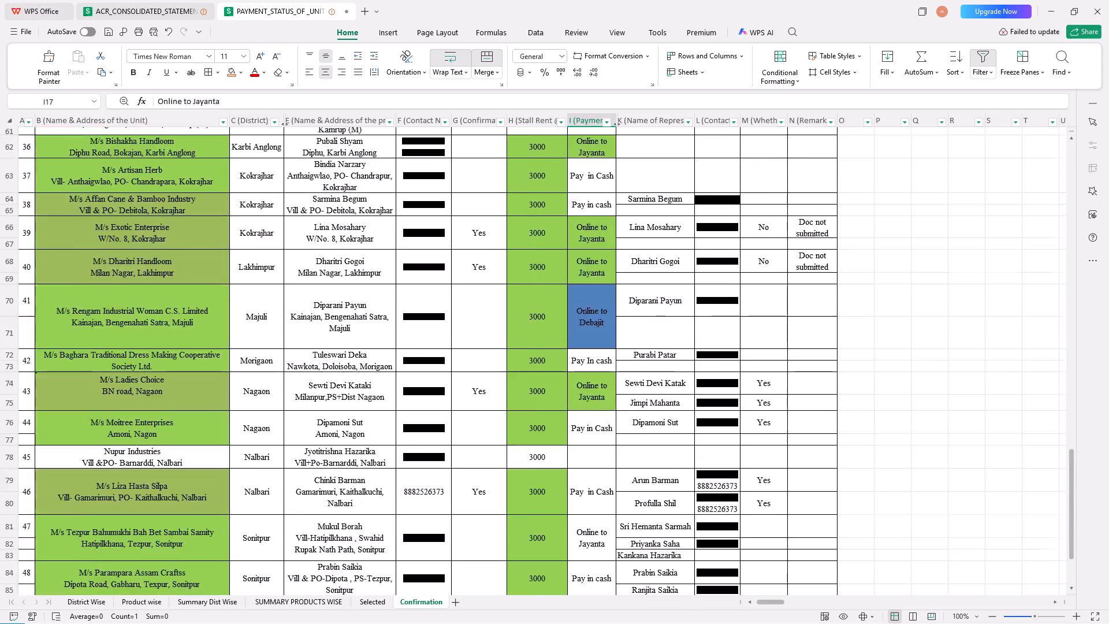
{"action": "scroll", "coordinate": [117, 450], "scroll_direction": "up", "scroll_amount": 16}
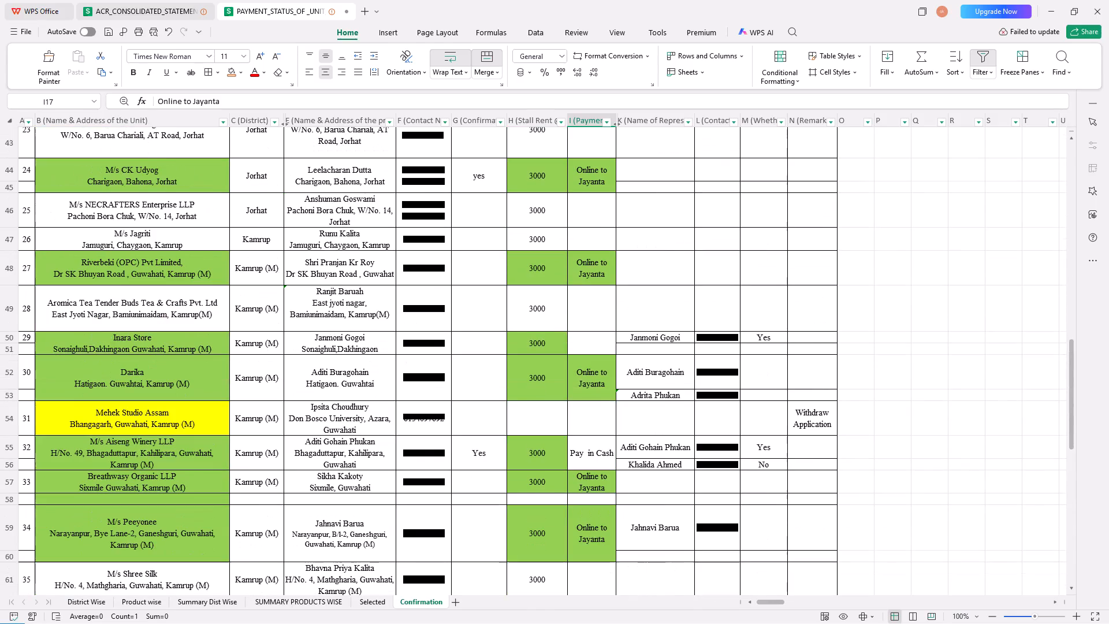
{"action": "scroll", "coordinate": [117, 450], "scroll_direction": "up", "scroll_amount": 6}
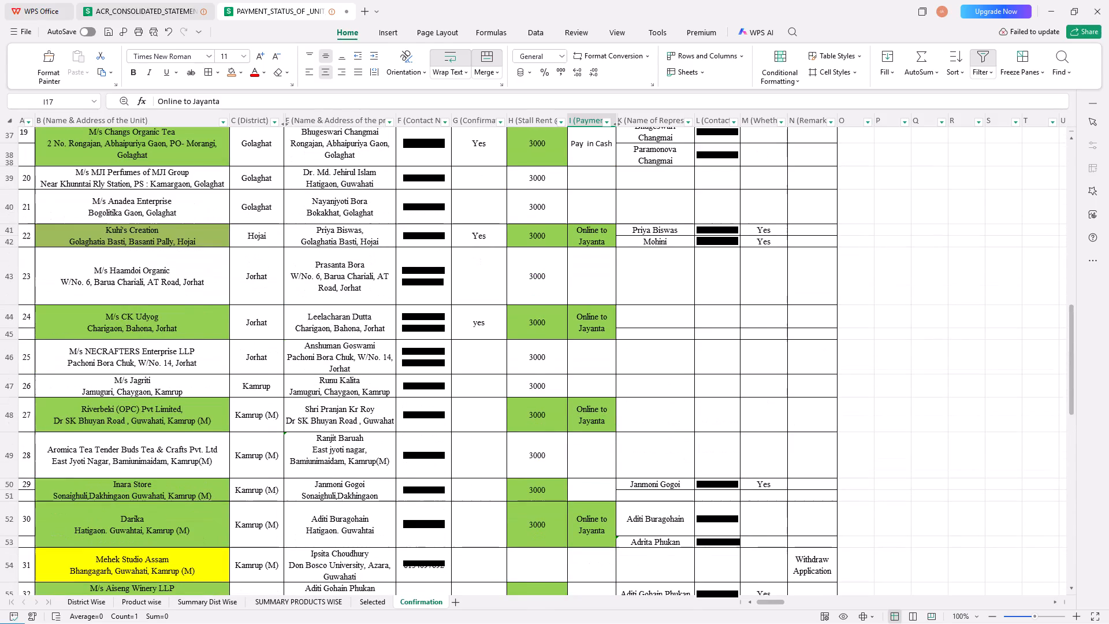
Slightly reduce the row height of the M/s CK Udyog entry in Jorhat.
{"action": "scroll", "coordinate": [117, 450], "scroll_direction": "up", "scroll_amount": 1}
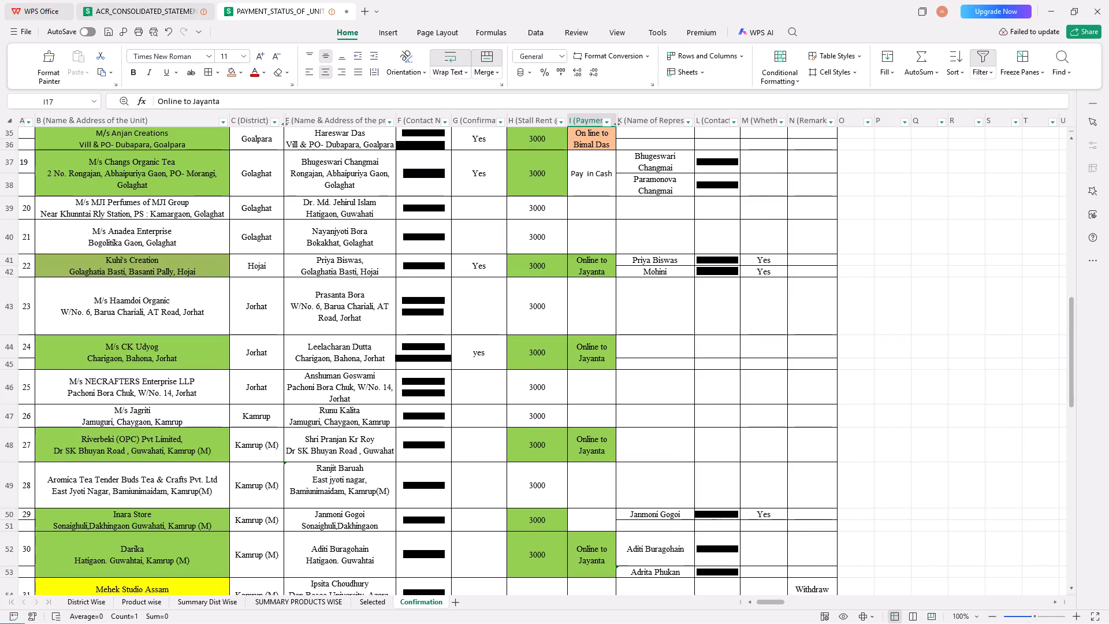
{"action": "left_click", "coordinate": [12, 358]}
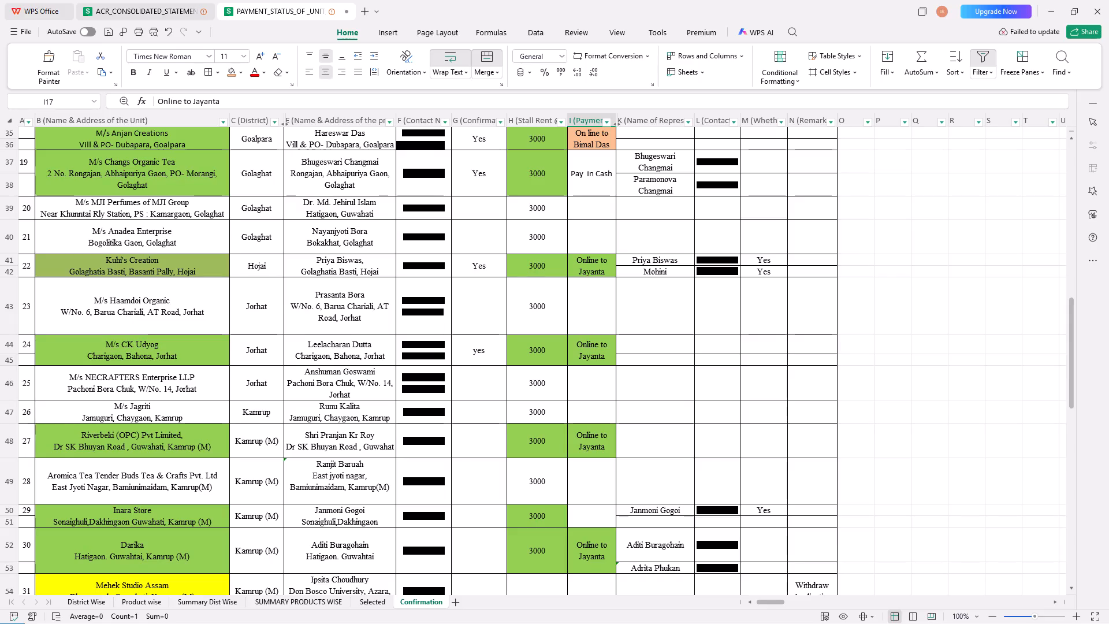
Set the font of the whole Name & Address of the Unit column to Times New Roman.
{"action": "left_click", "coordinate": [140, 116]}
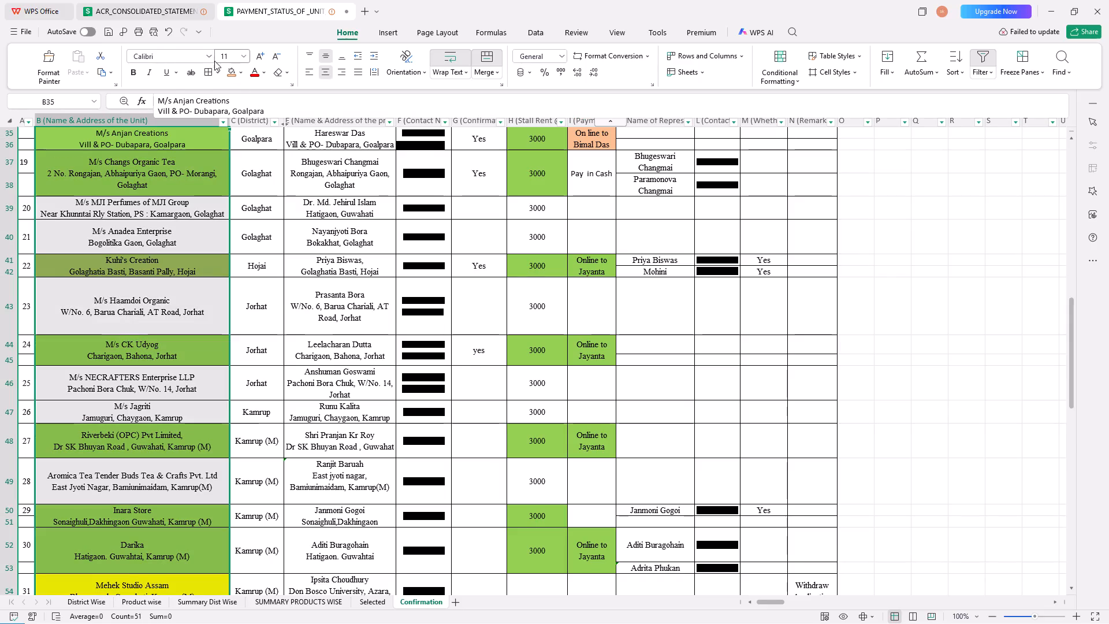
{"action": "left_click", "coordinate": [214, 60]}
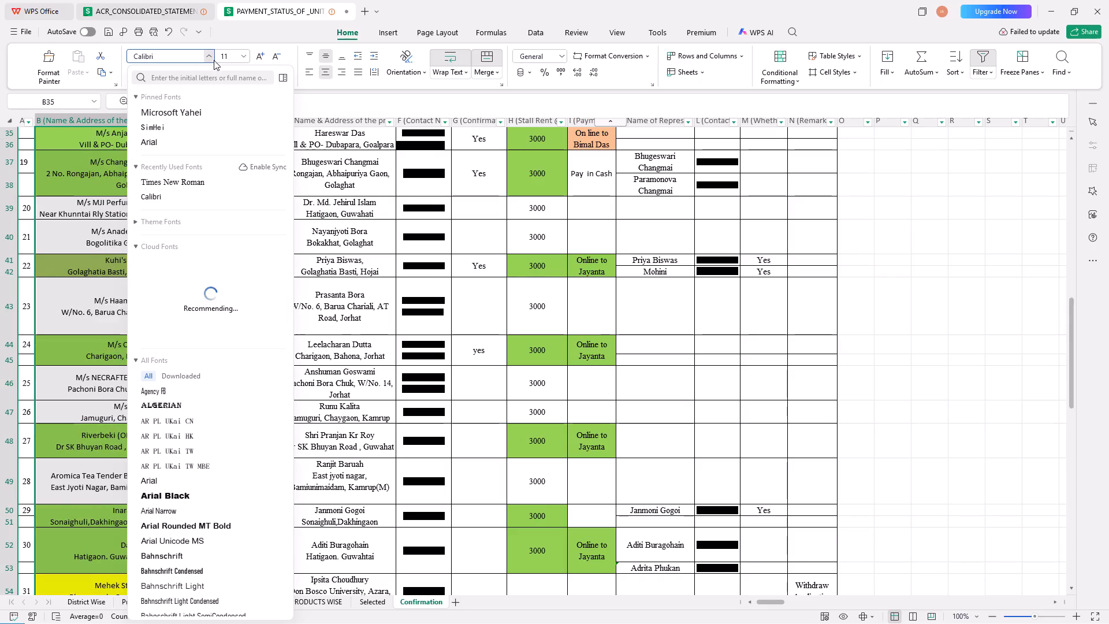
{"action": "double_click", "coordinate": [208, 54]}
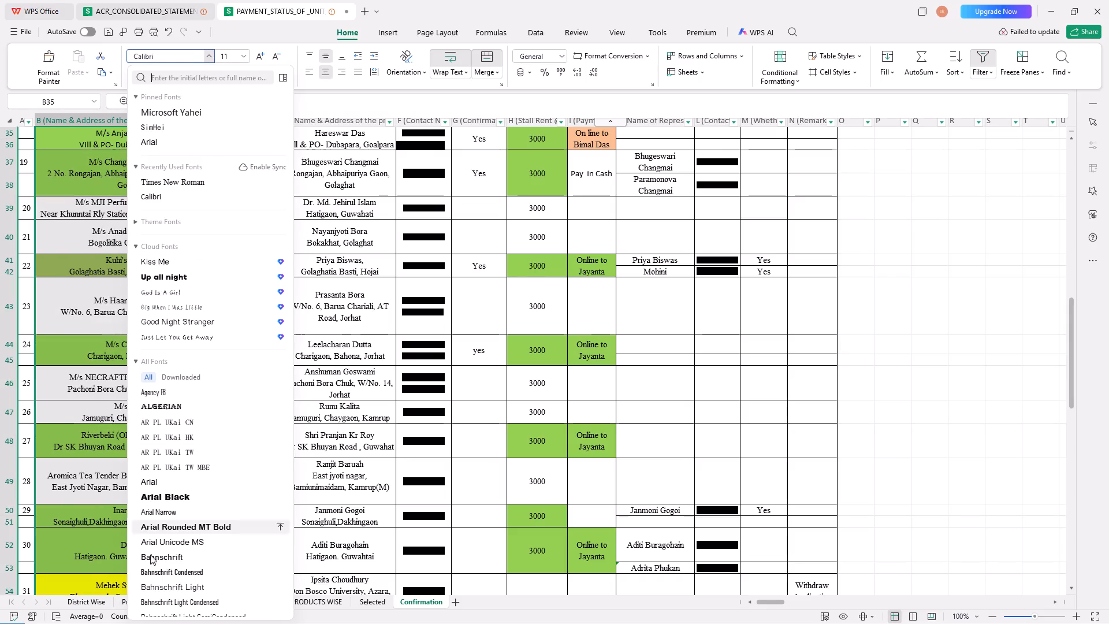
{"action": "type", "text": "ti"}
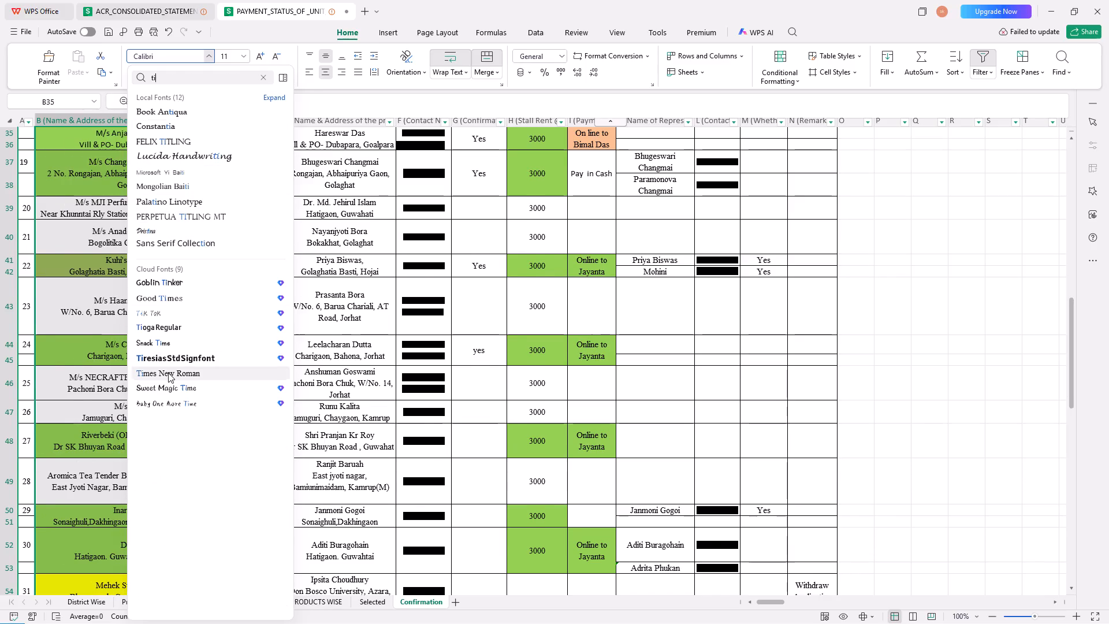
{"action": "left_click", "coordinate": [168, 373]}
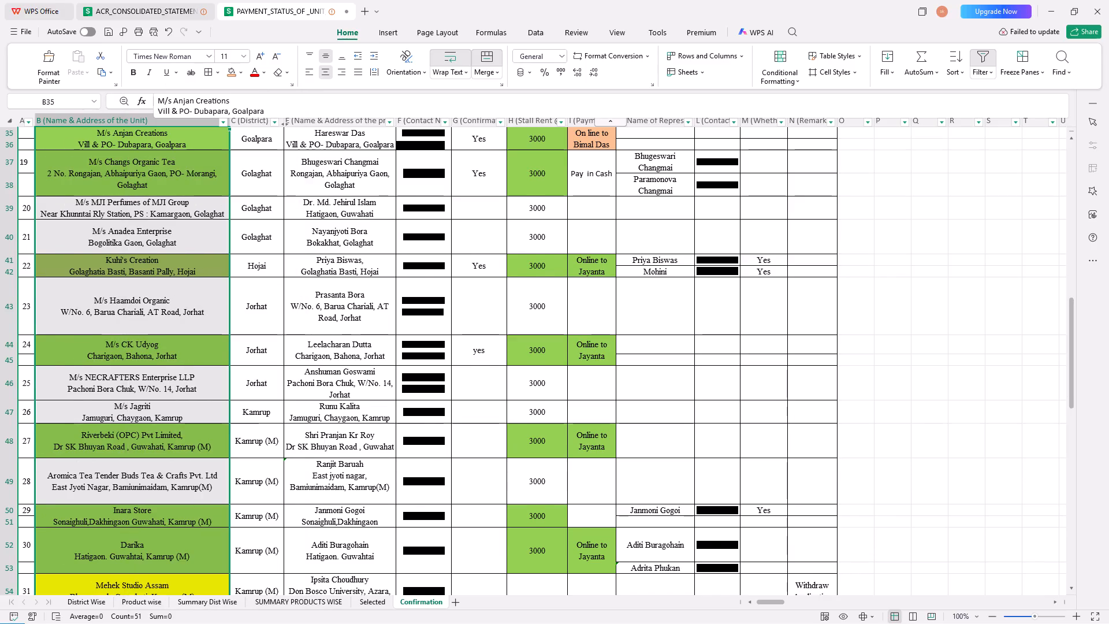
{"action": "left_click", "coordinate": [153, 275]}
Examine the unit name column and payment status between the Dibrugarh and Majuli units, including Kuhi's Creation and M/s NECRAFTERS Enterprise LLP.
{"action": "scroll", "coordinate": [153, 275], "scroll_direction": "up", "scroll_amount": 5}
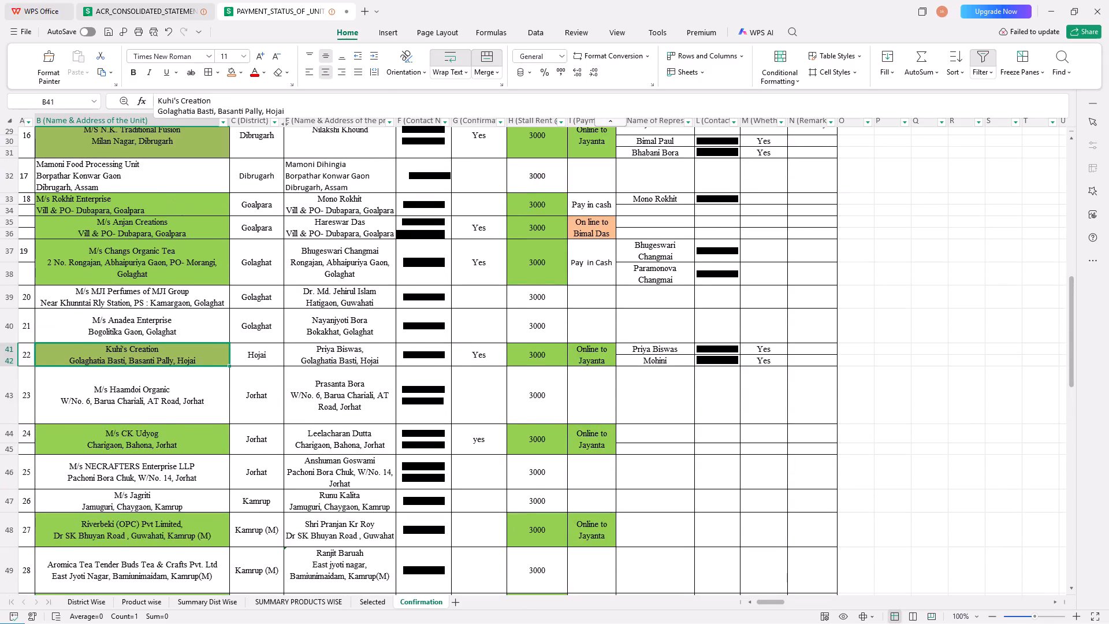
{"action": "scroll", "coordinate": [136, 252], "scroll_direction": "down", "scroll_amount": 12}
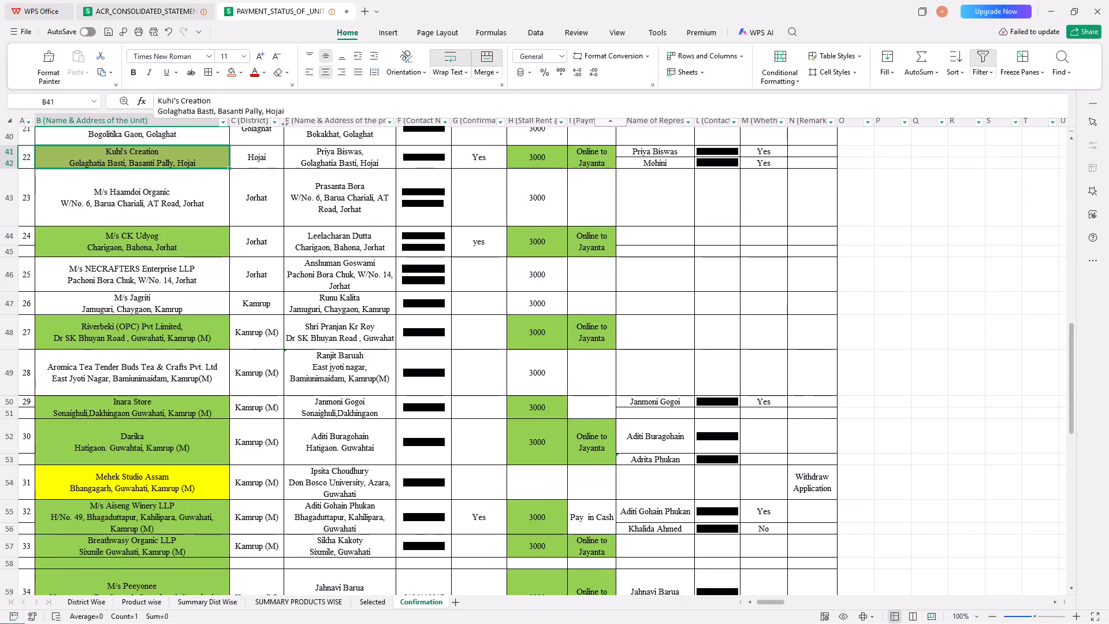
{"action": "scroll", "coordinate": [125, 290], "scroll_direction": "down", "scroll_amount": 20}
{"action": "scroll", "coordinate": [125, 290], "scroll_direction": "down", "scroll_amount": 4}
{"action": "scroll", "coordinate": [118, 310], "scroll_direction": "up", "scroll_amount": 18}
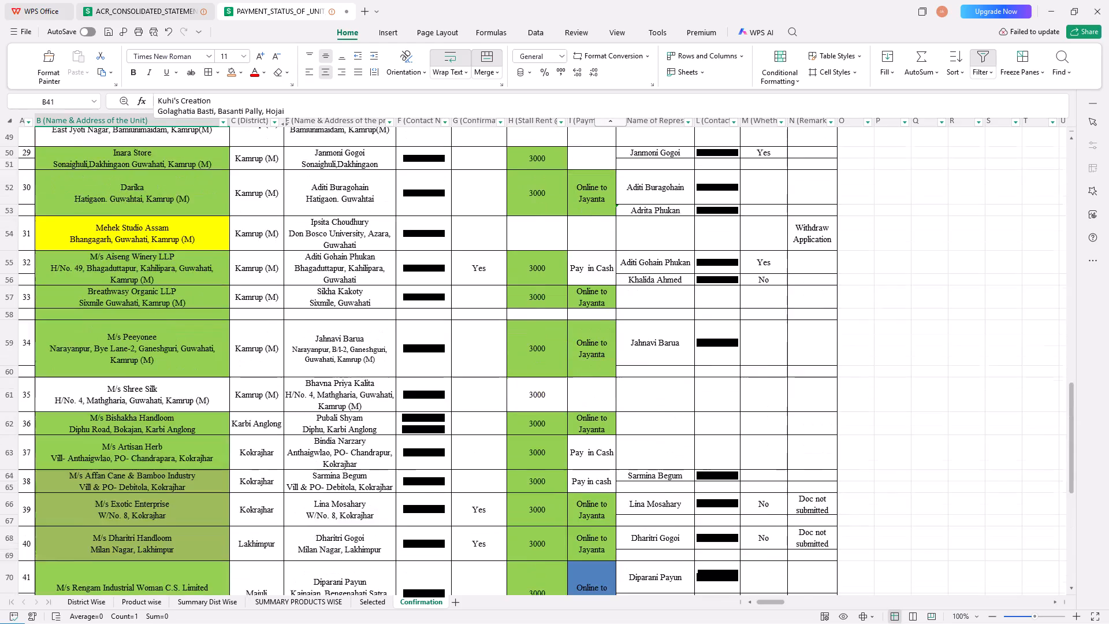
{"action": "scroll", "coordinate": [118, 310], "scroll_direction": "up", "scroll_amount": 14}
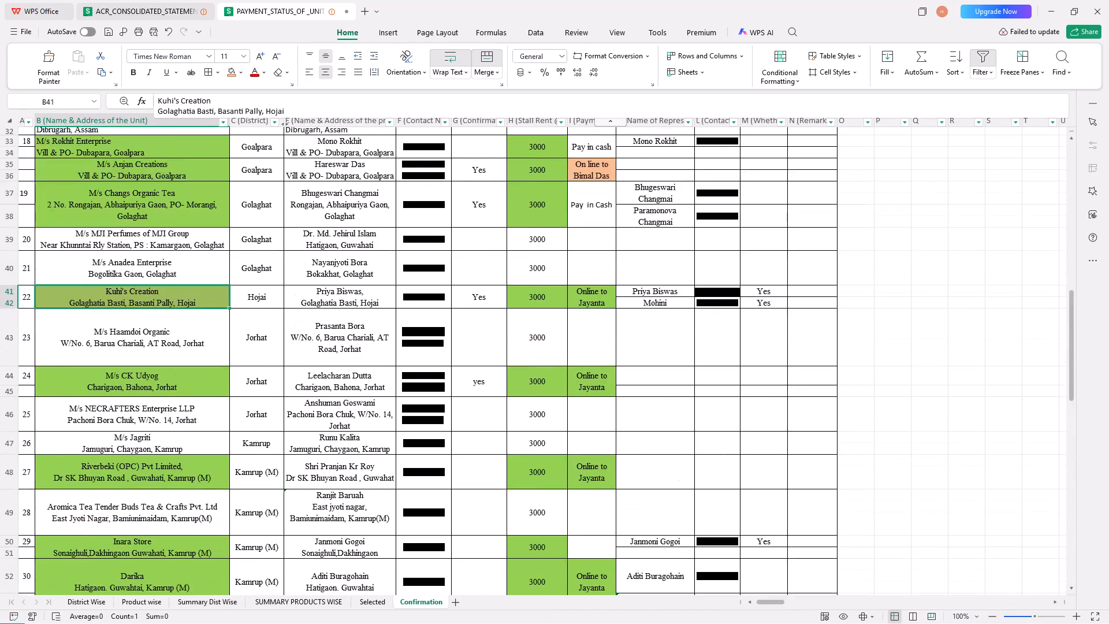
{"action": "scroll", "coordinate": [118, 310], "scroll_direction": "up", "scroll_amount": 4}
{"action": "scroll", "coordinate": [116, 310], "scroll_direction": "down", "scroll_amount": 5}
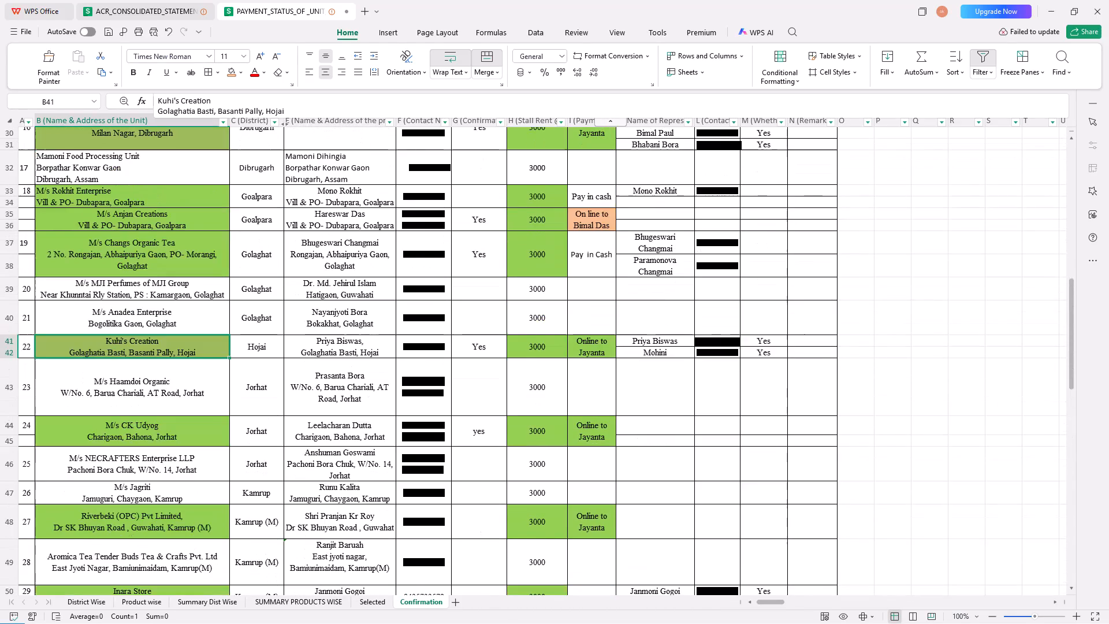
{"action": "left_click", "coordinate": [124, 328]}
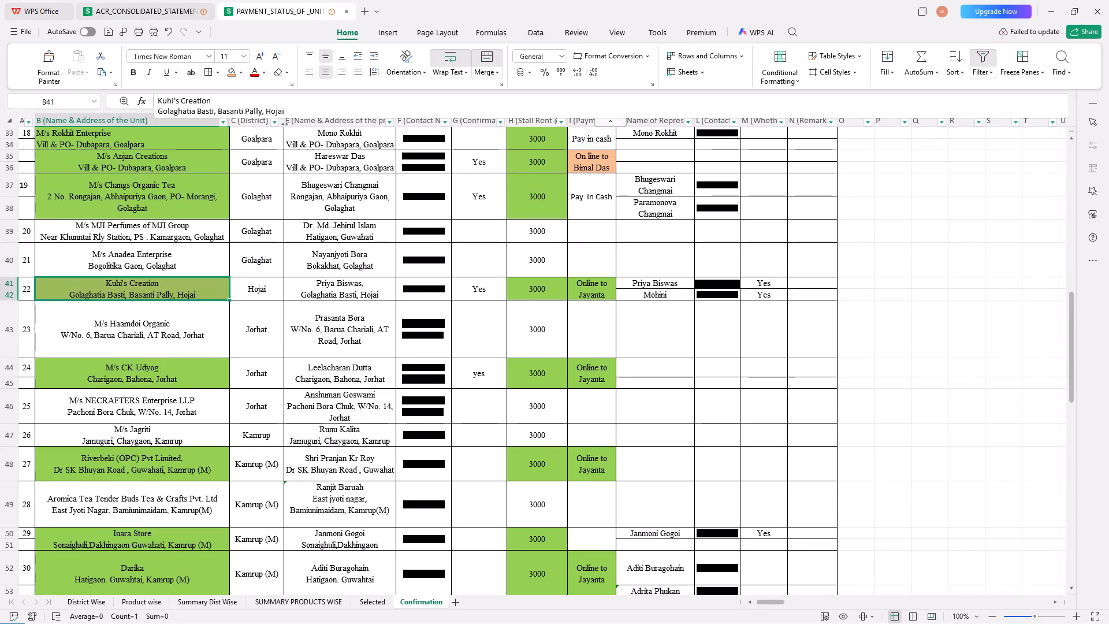
{"action": "left_click", "coordinate": [92, 407]}
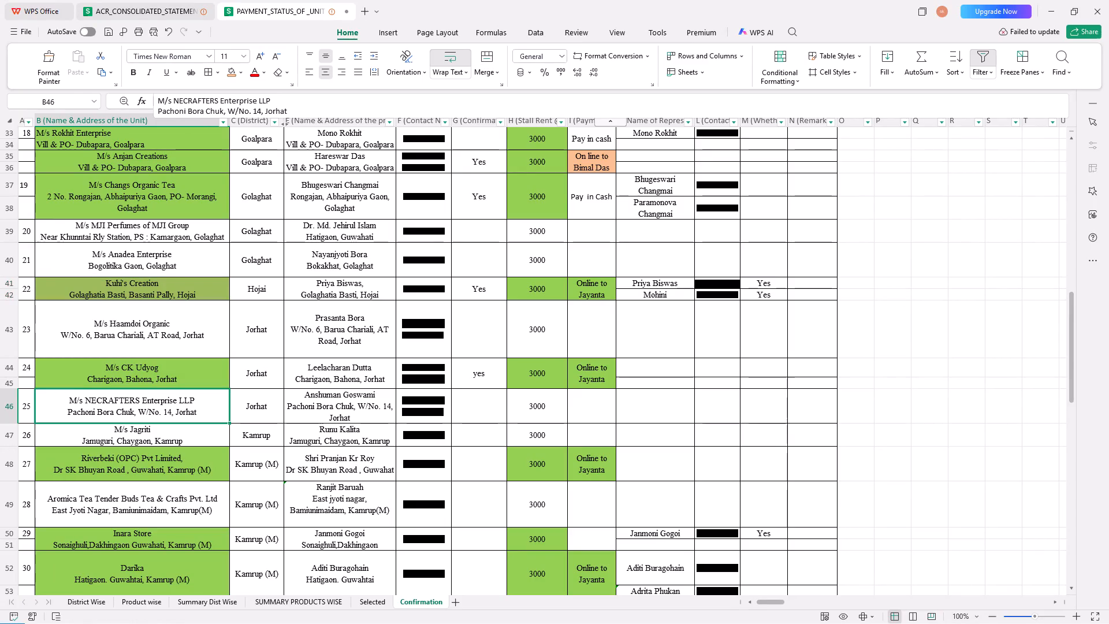
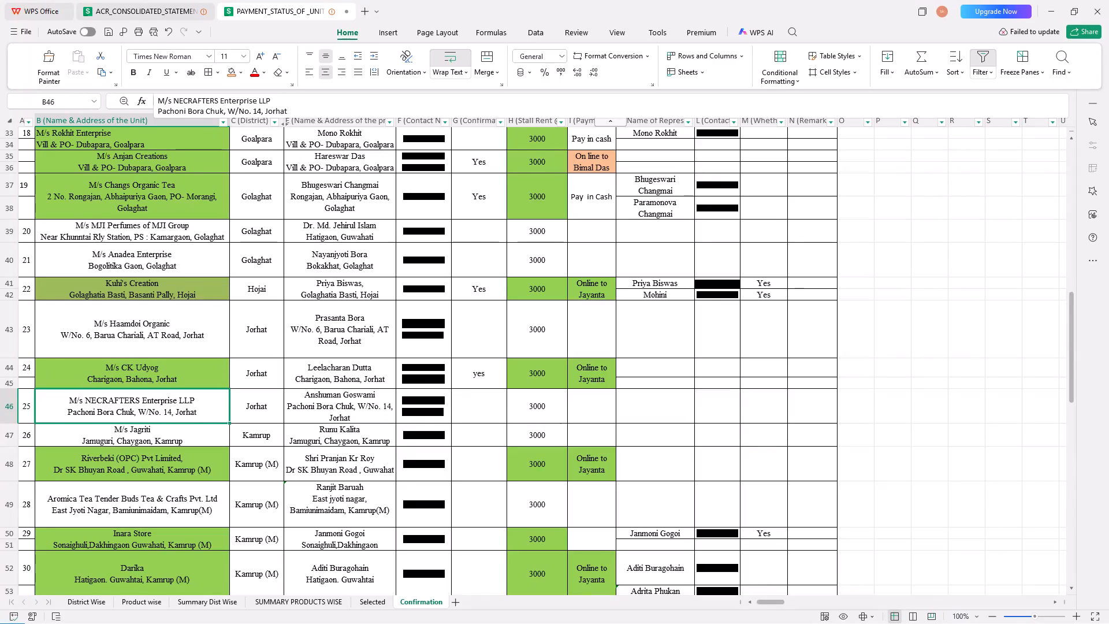
Look up the contact numbers of M/s NECRAFTERS Enterprise LLP and M/s Jagriti, and review the payment status of the units listed below.
{"action": "left_click", "coordinate": [420, 418]}
{"action": "left_click", "coordinate": [430, 402]}
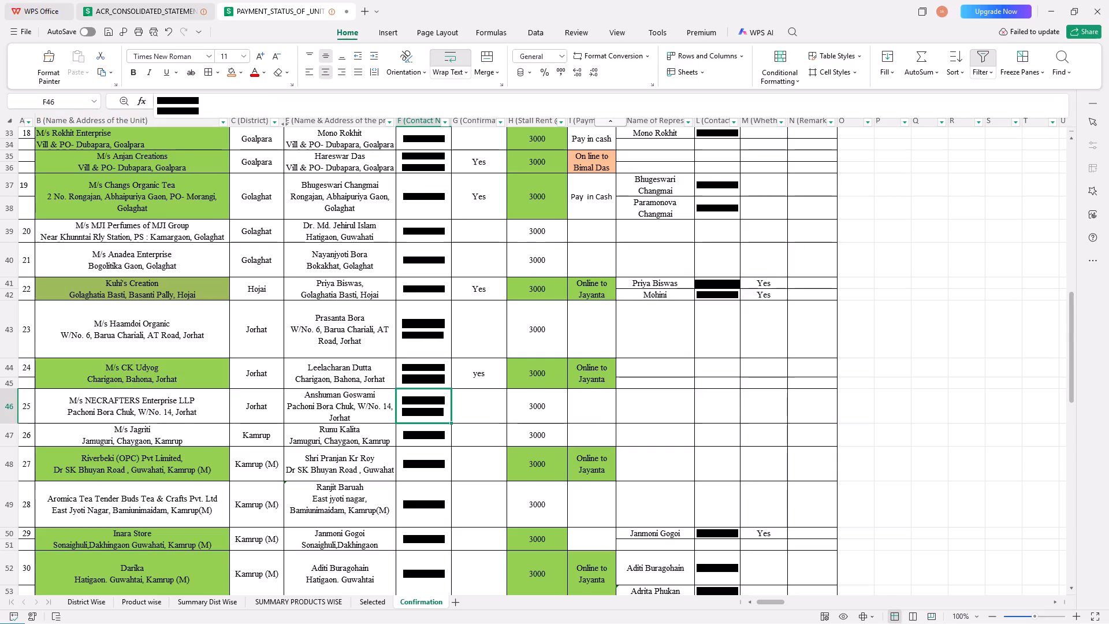
{"action": "left_click", "coordinate": [426, 434]}
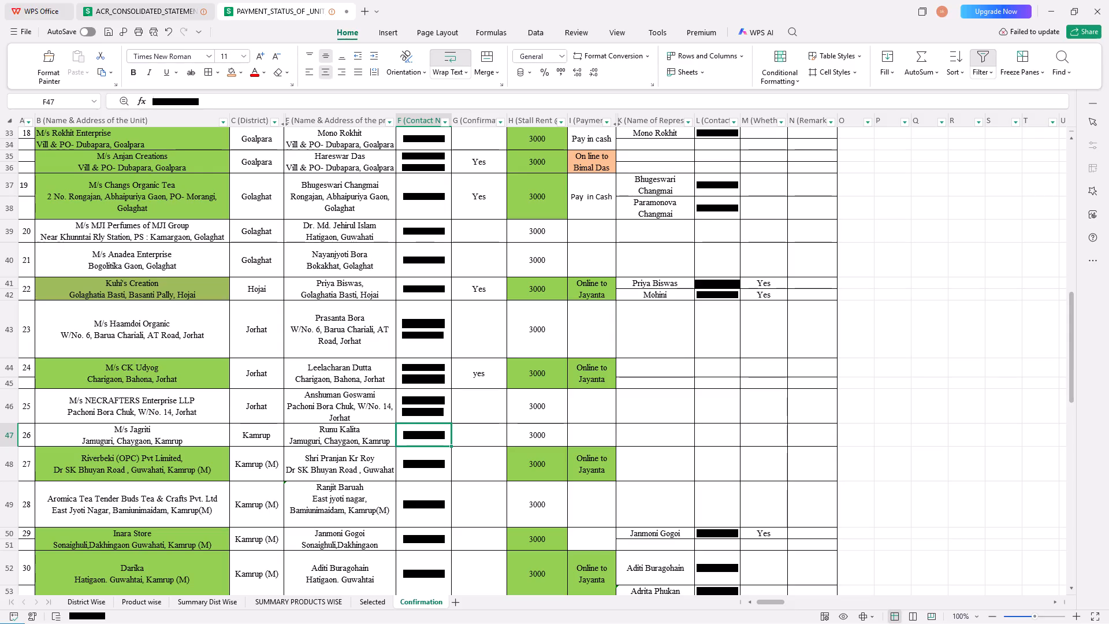
{"action": "scroll", "coordinate": [511, 564], "scroll_direction": "up", "scroll_amount": 3}
{"action": "scroll", "coordinate": [511, 564], "scroll_direction": "down", "scroll_amount": 6}
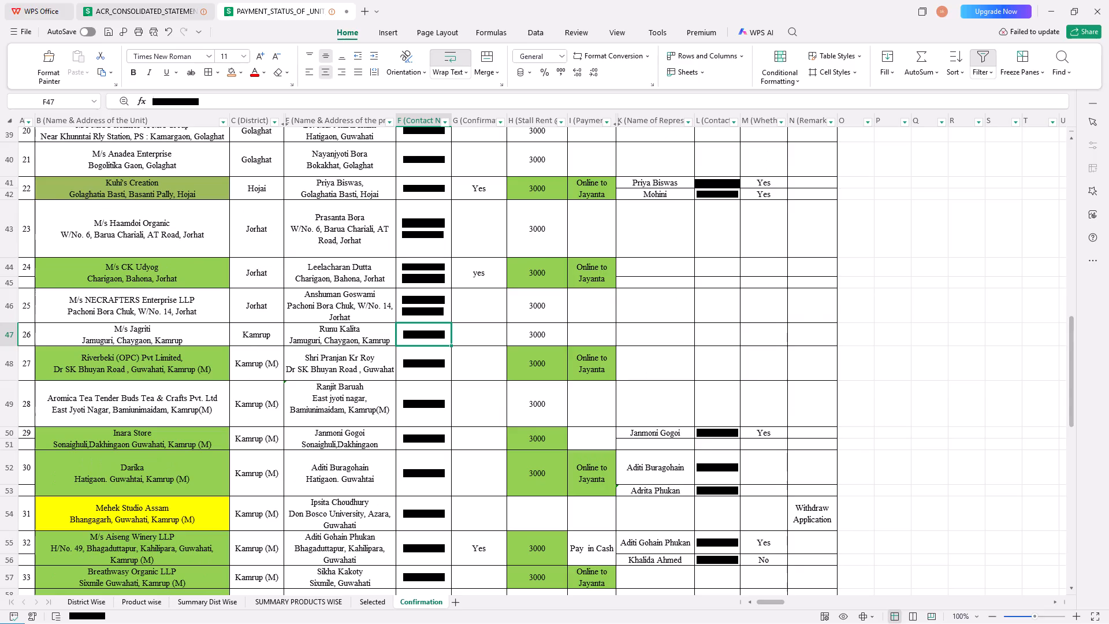
{"action": "scroll", "coordinate": [511, 564], "scroll_direction": "down", "scroll_amount": 6}
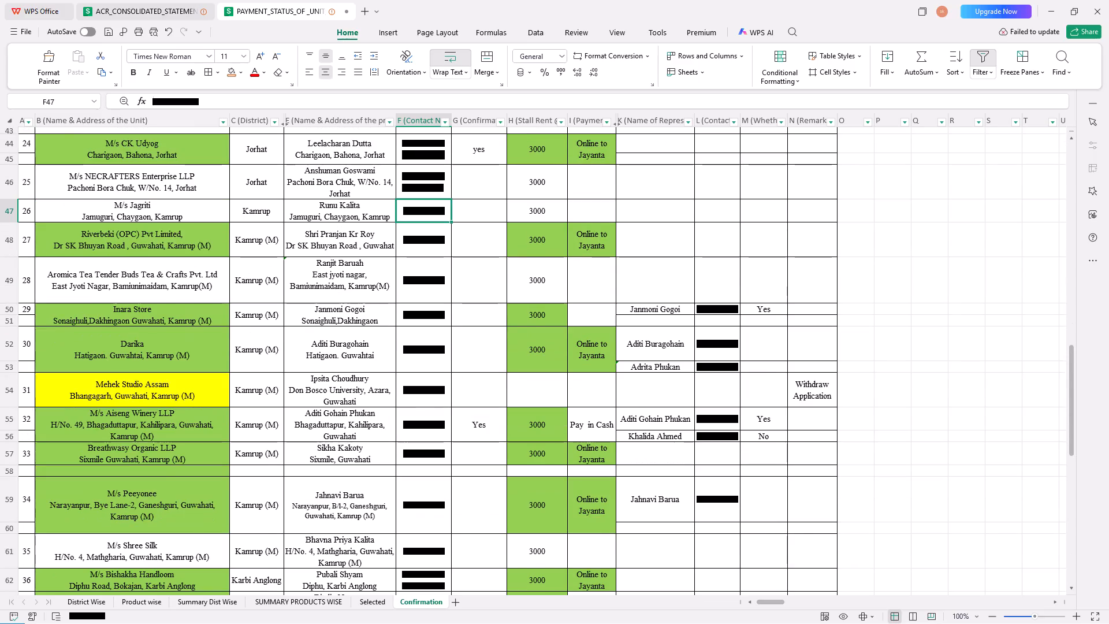
{"action": "scroll", "coordinate": [511, 564], "scroll_direction": "down", "scroll_amount": 12}
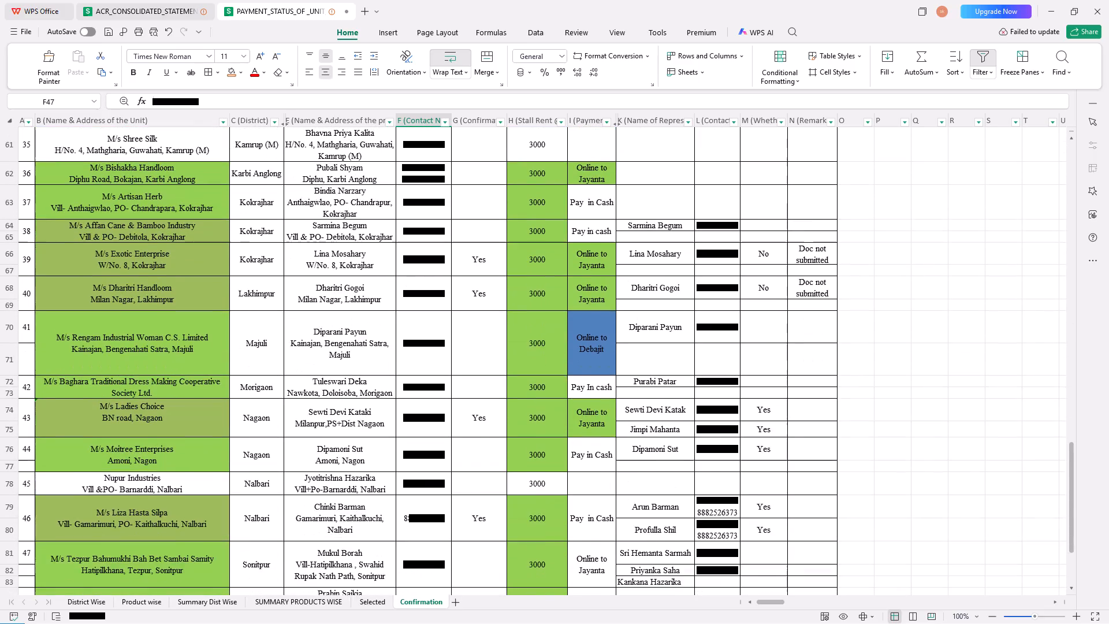
{"action": "scroll", "coordinate": [511, 564], "scroll_direction": "up", "scroll_amount": 3}
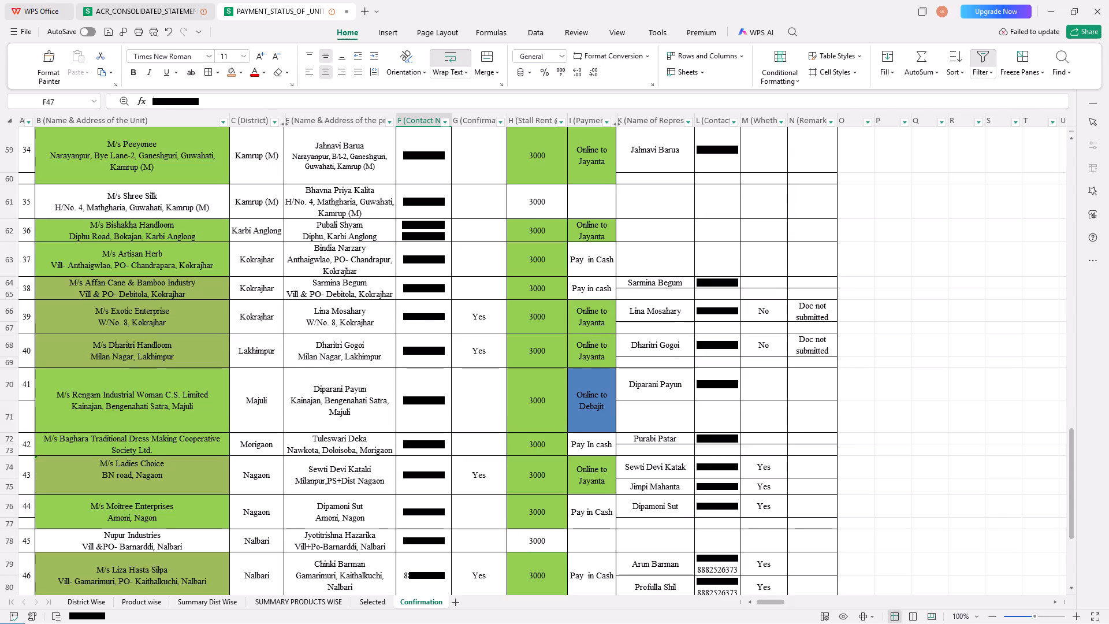
{"action": "scroll", "coordinate": [155, 387], "scroll_direction": "down", "scroll_amount": 3}
{"action": "scroll", "coordinate": [157, 454], "scroll_direction": "down", "scroll_amount": 2}
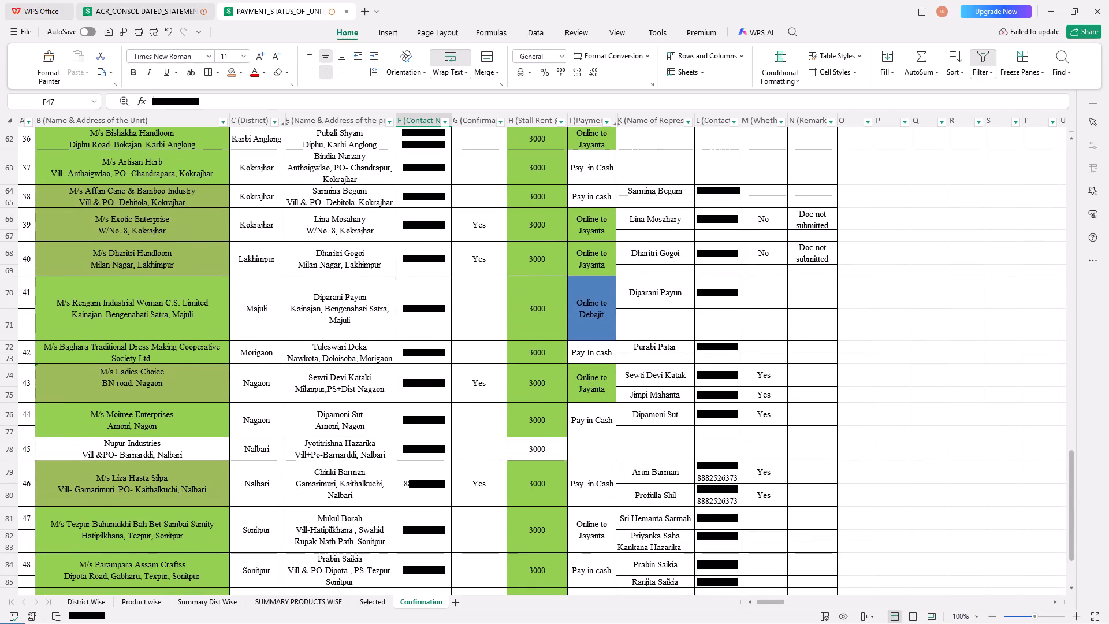
{"action": "scroll", "coordinate": [157, 455], "scroll_direction": "up", "scroll_amount": 16}
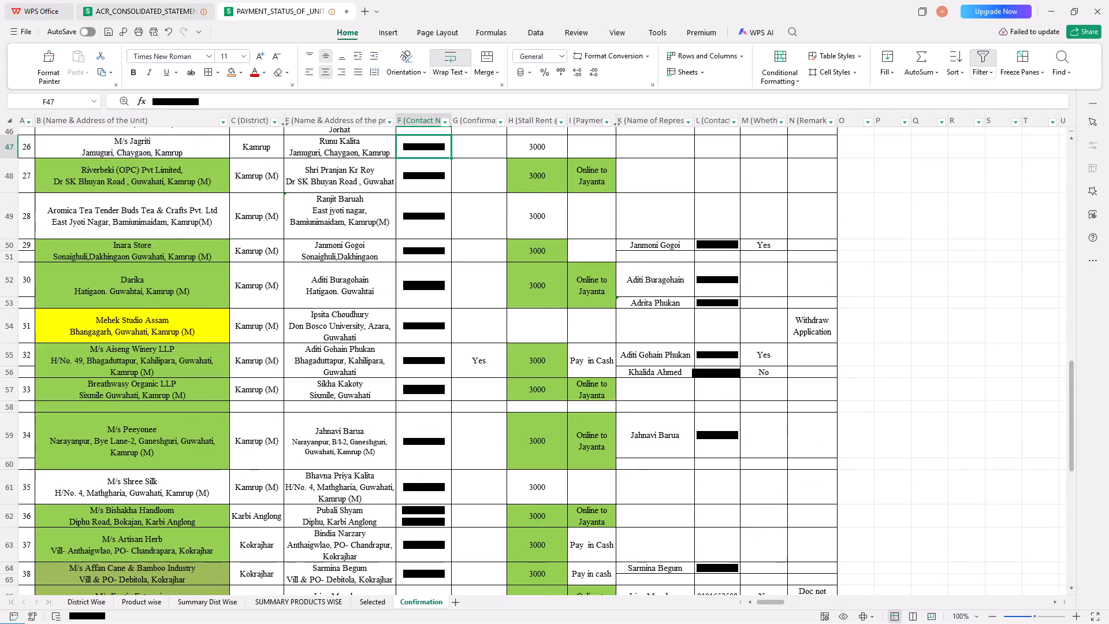
{"action": "scroll", "coordinate": [157, 455], "scroll_direction": "up", "scroll_amount": 2}
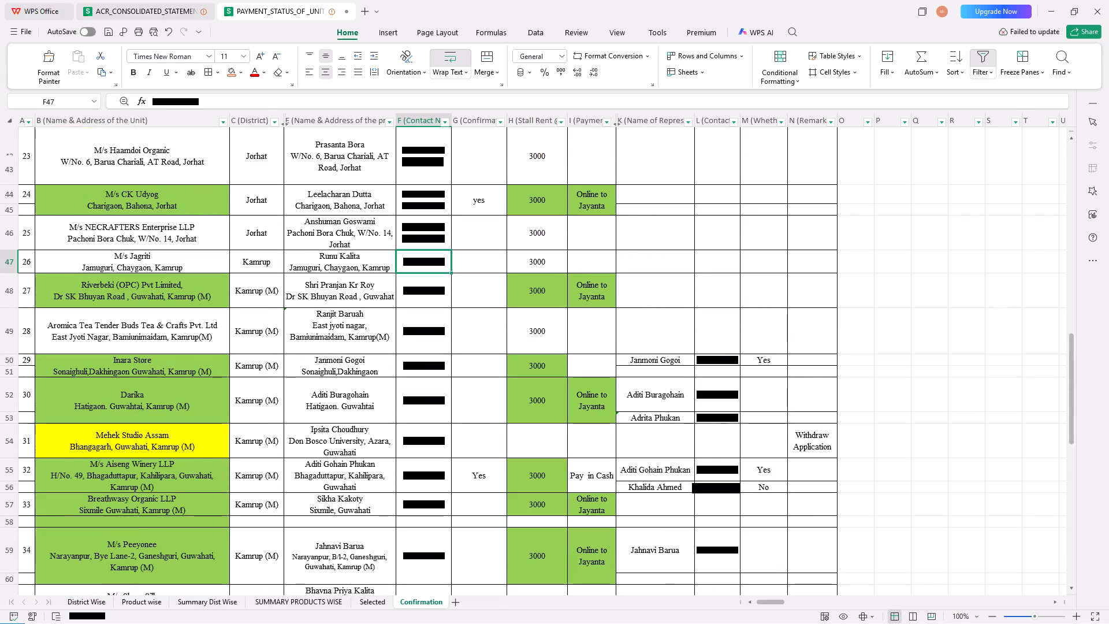
{"action": "left_click", "coordinate": [424, 259]}
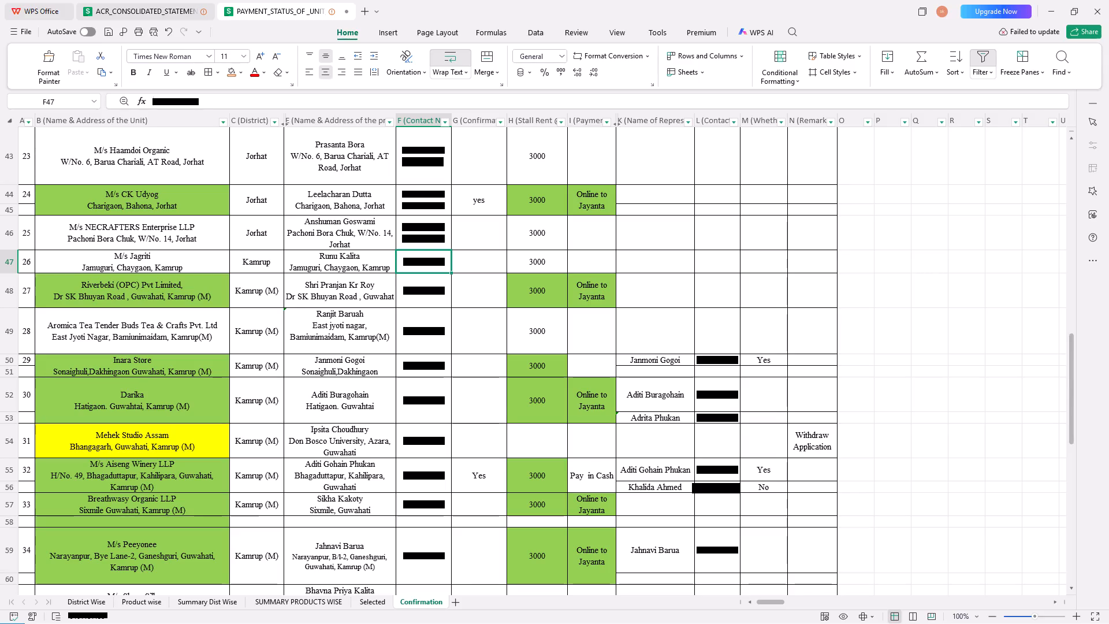
Examine the unit details, proprietor and contact number of Aromica Tea Tender Buds Tea & Crafts Pvt. Ltd in the Confirmation sheet.
{"action": "left_click", "coordinate": [112, 333]}
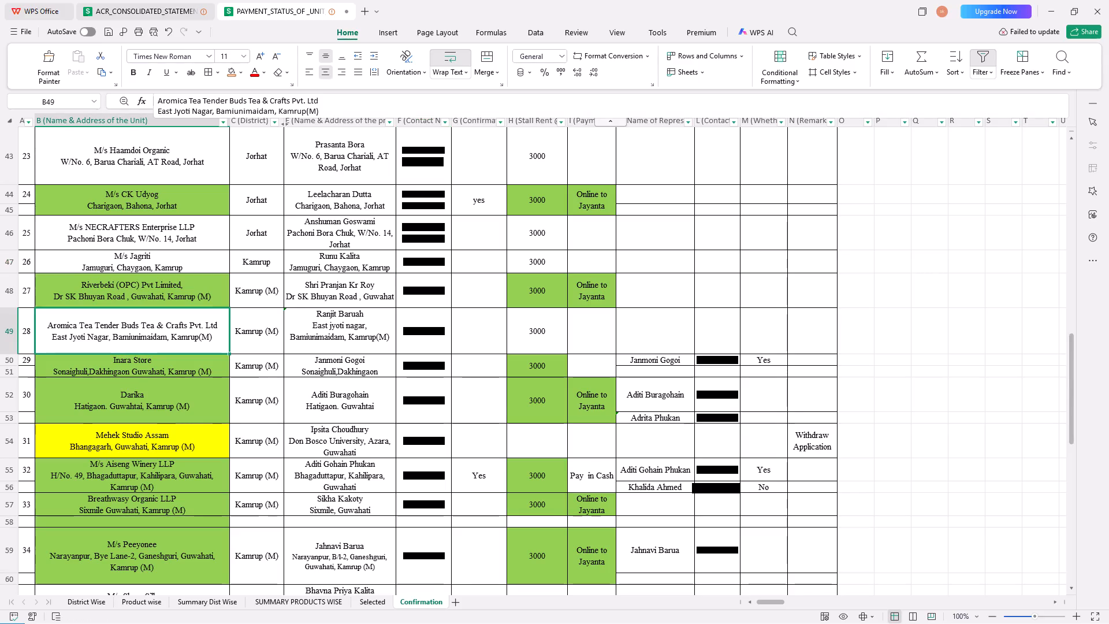
{"action": "left_click", "coordinate": [318, 336]}
{"action": "left_click", "coordinate": [176, 334]}
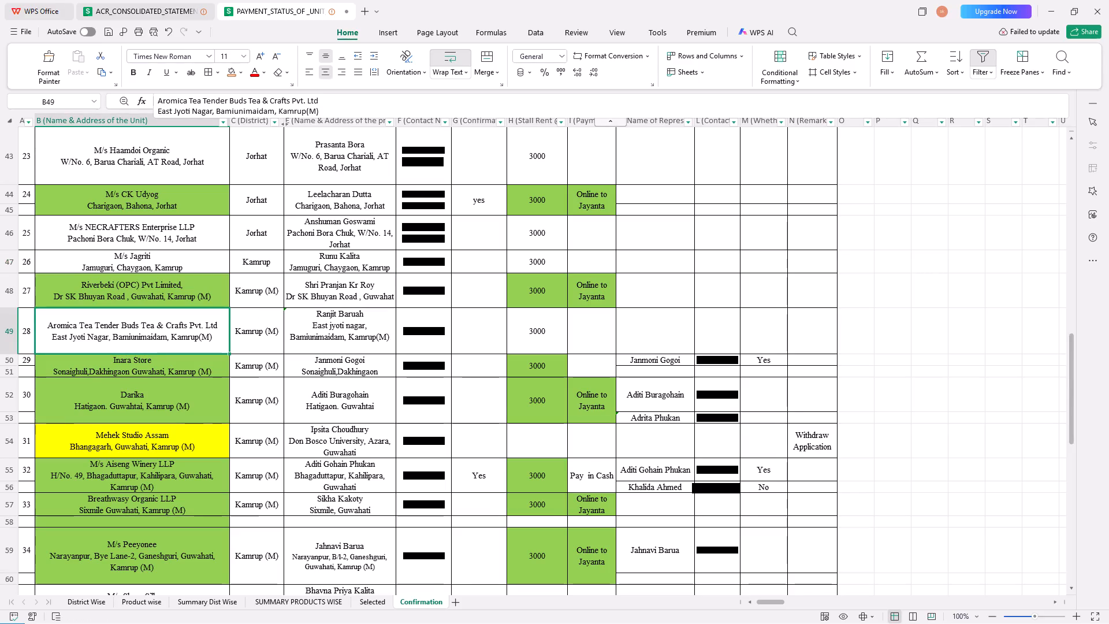
{"action": "left_click", "coordinate": [215, 337]}
{"action": "left_click", "coordinate": [215, 337]}
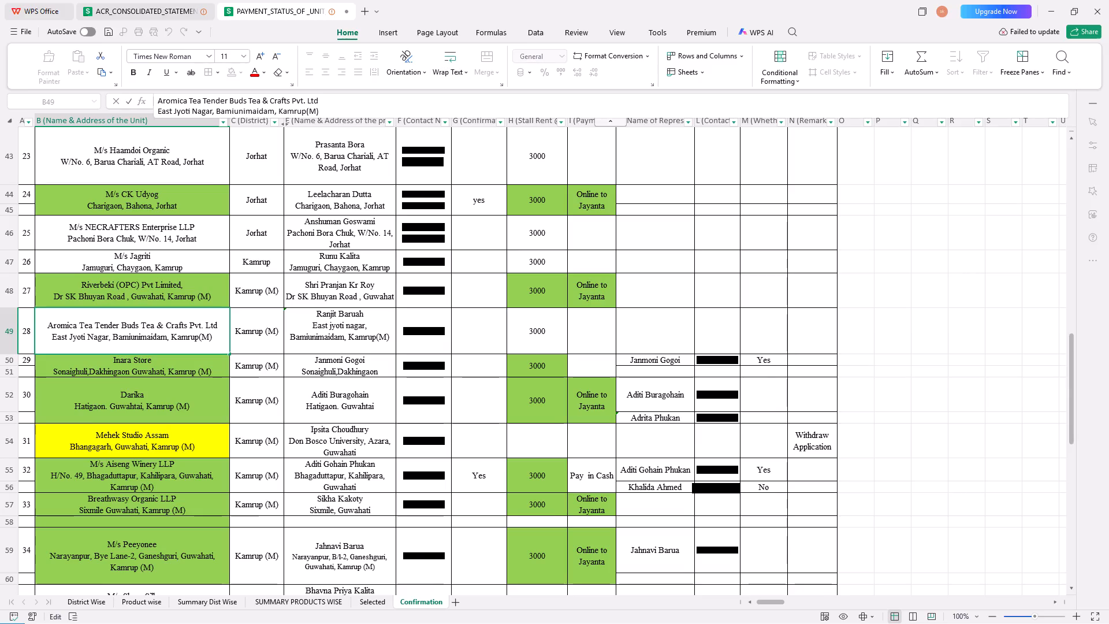
{"action": "left_click", "coordinate": [325, 343]}
{"action": "left_click", "coordinate": [184, 335]}
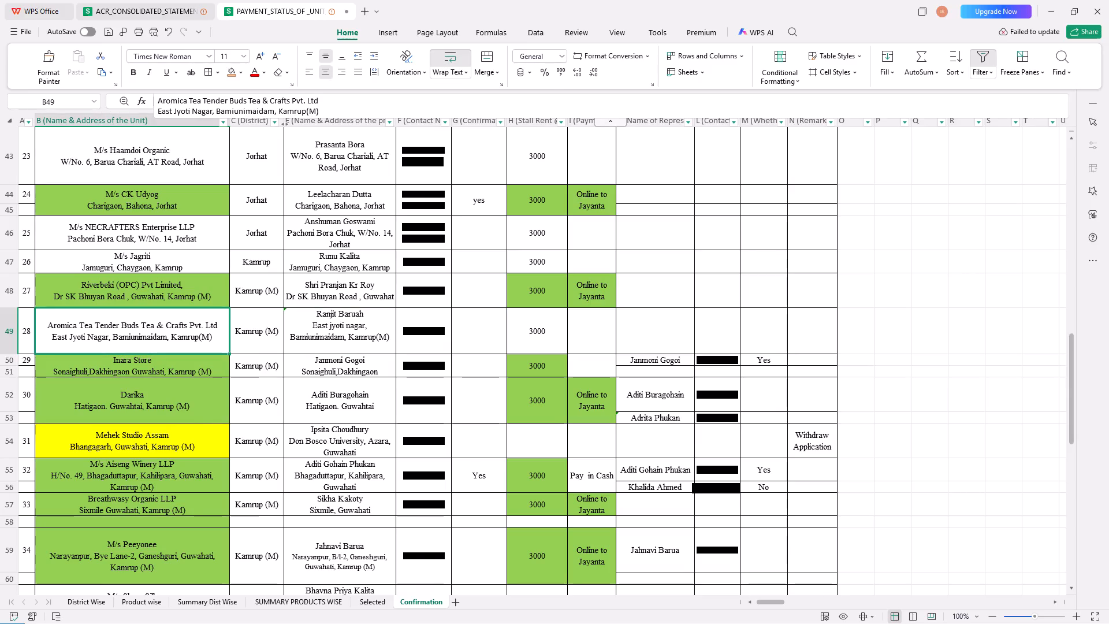
{"action": "left_click", "coordinate": [172, 324]}
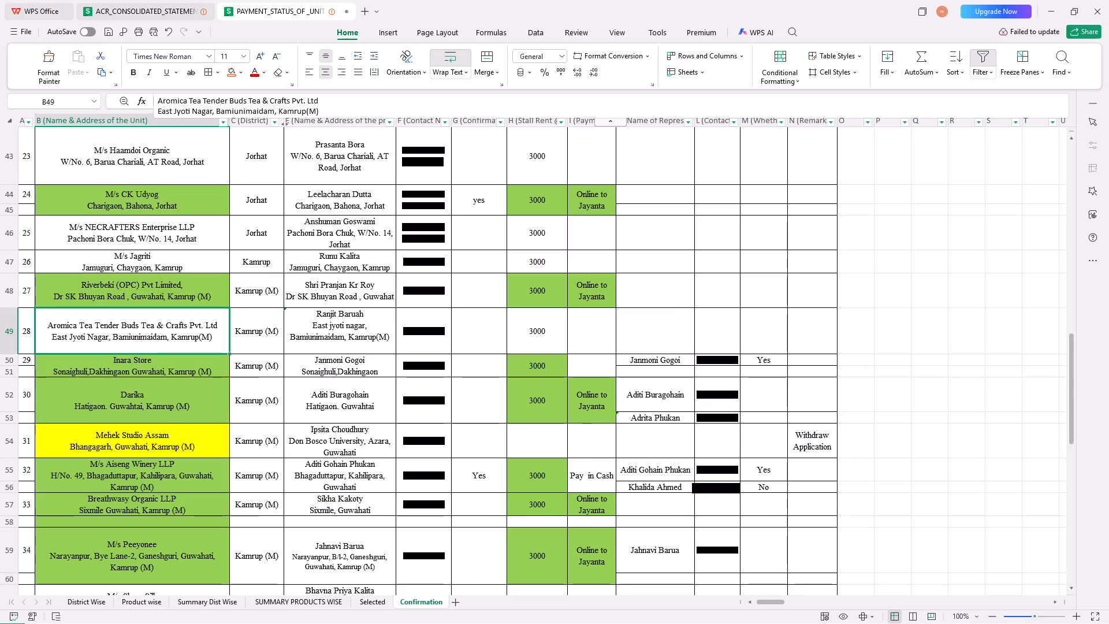
{"action": "left_click", "coordinate": [326, 324]}
{"action": "left_click", "coordinate": [415, 333]}
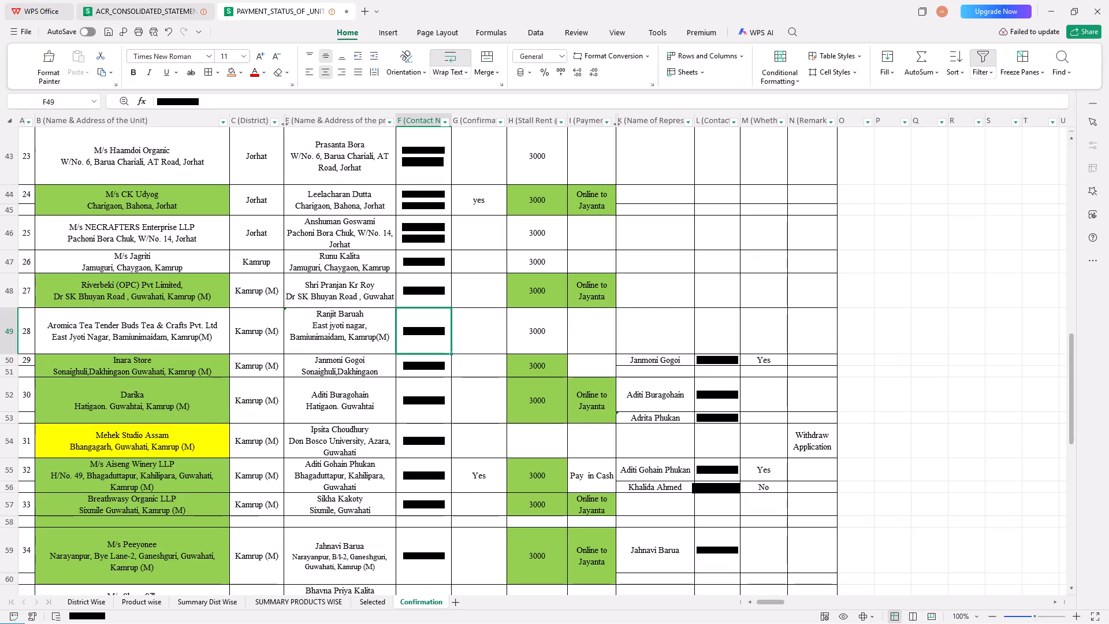
{"action": "scroll", "coordinate": [198, 506], "scroll_direction": "down", "scroll_amount": 8}
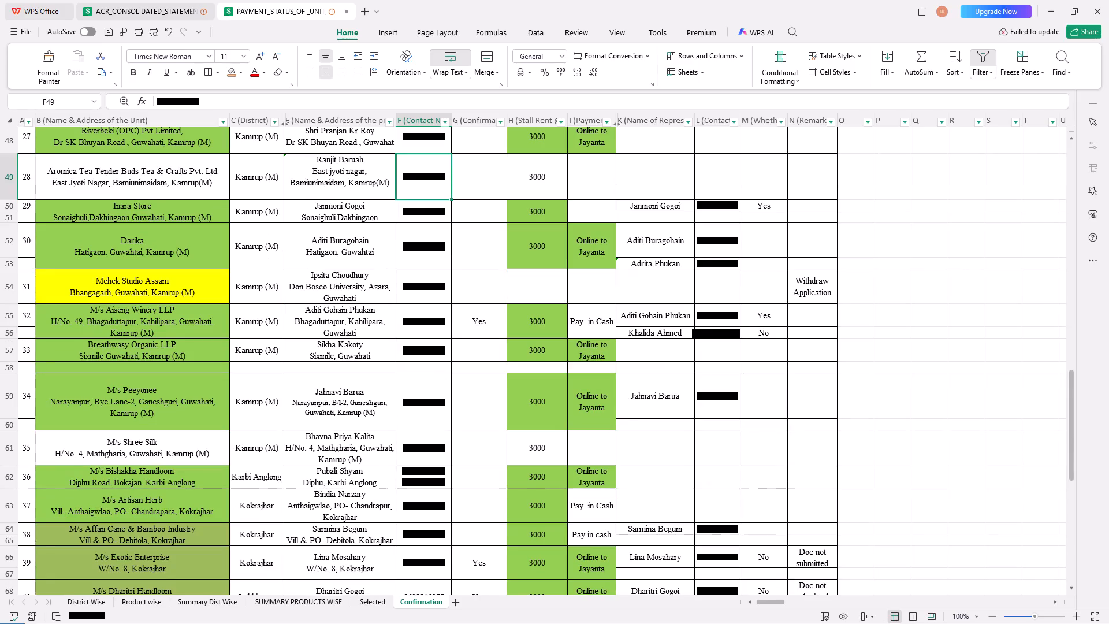
{"action": "scroll", "coordinate": [192, 500], "scroll_direction": "up", "scroll_amount": 8}
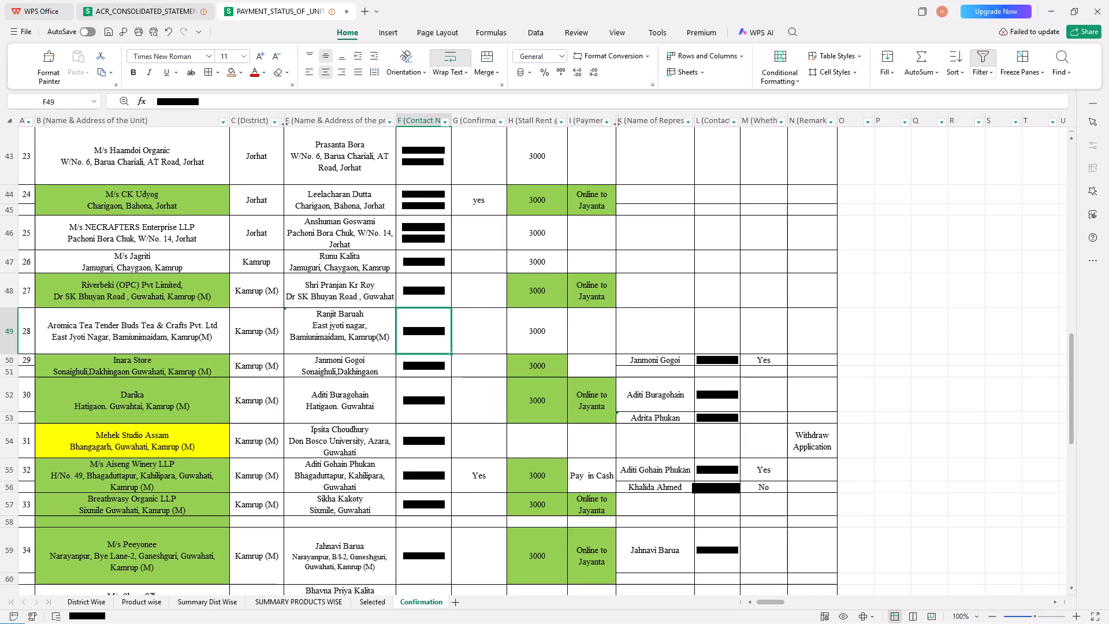
Look up the proprietor and contact number of M/s Shree Silk in the Confirmation sheet.
{"action": "scroll", "coordinate": [135, 521], "scroll_direction": "down", "scroll_amount": 1}
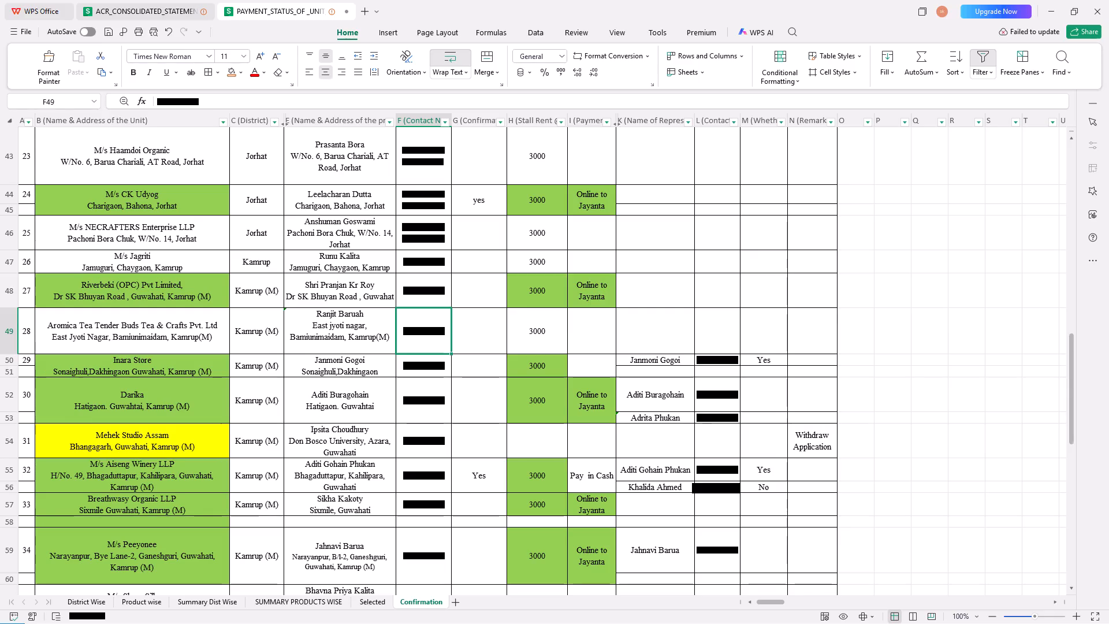
{"action": "scroll", "coordinate": [155, 515], "scroll_direction": "down", "scroll_amount": 6}
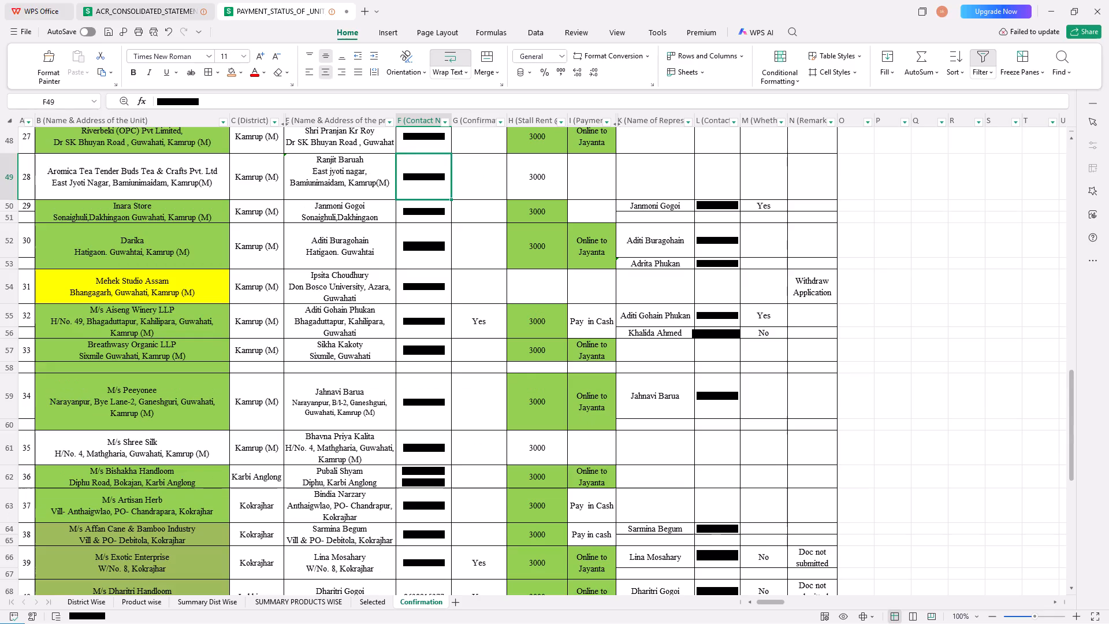
{"action": "double_click", "coordinate": [342, 385]}
{"action": "triple_click", "coordinate": [345, 377]}
{"action": "left_click", "coordinate": [345, 374]}
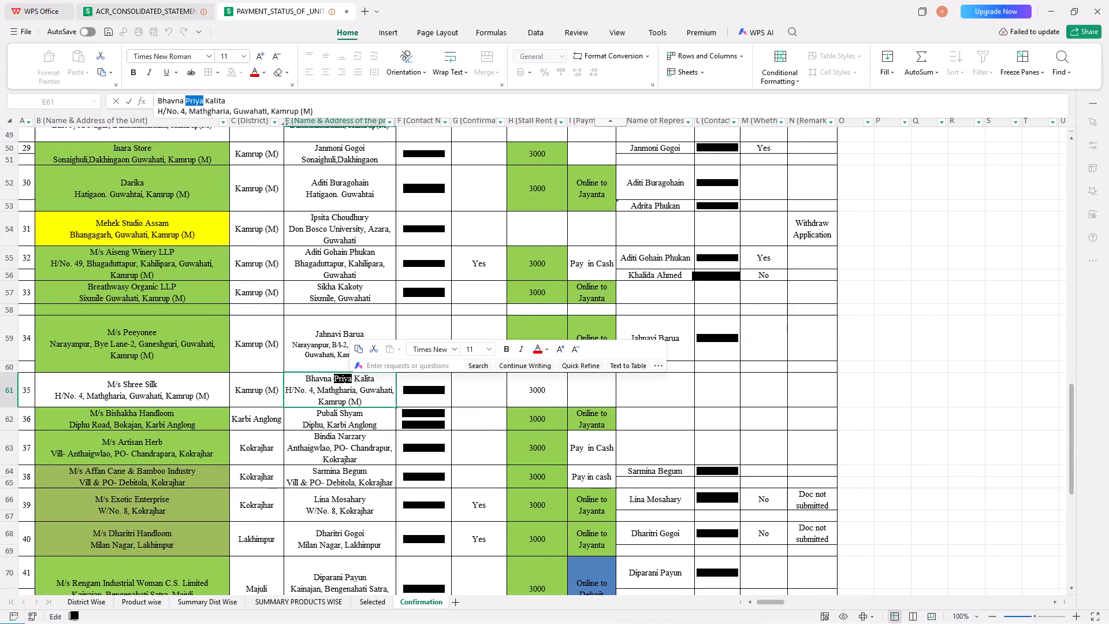
{"action": "triple_click", "coordinate": [423, 392]}
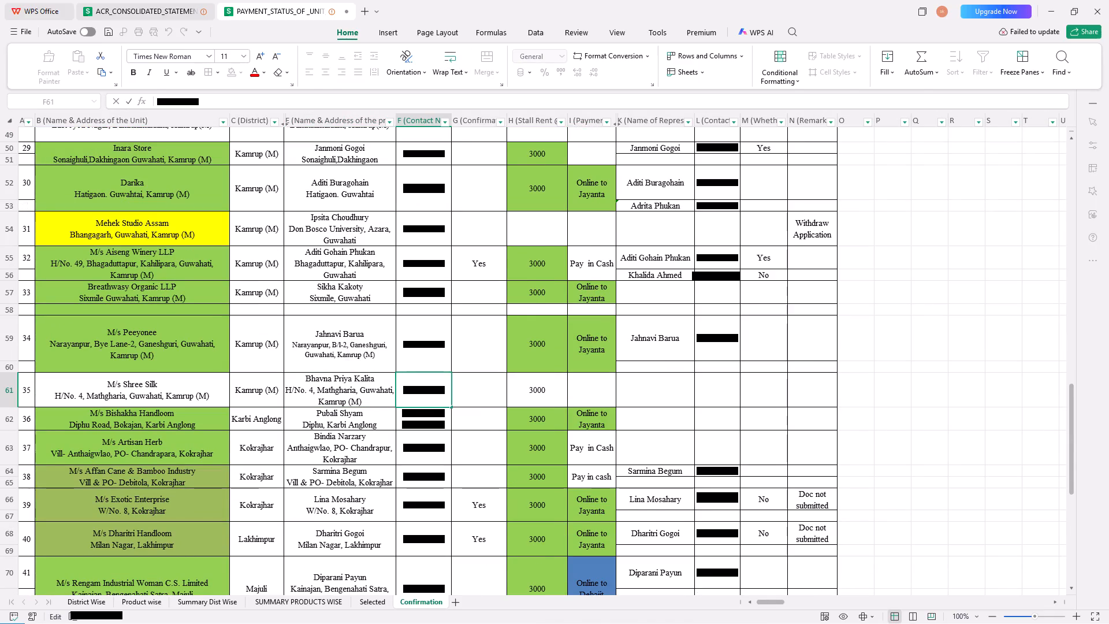
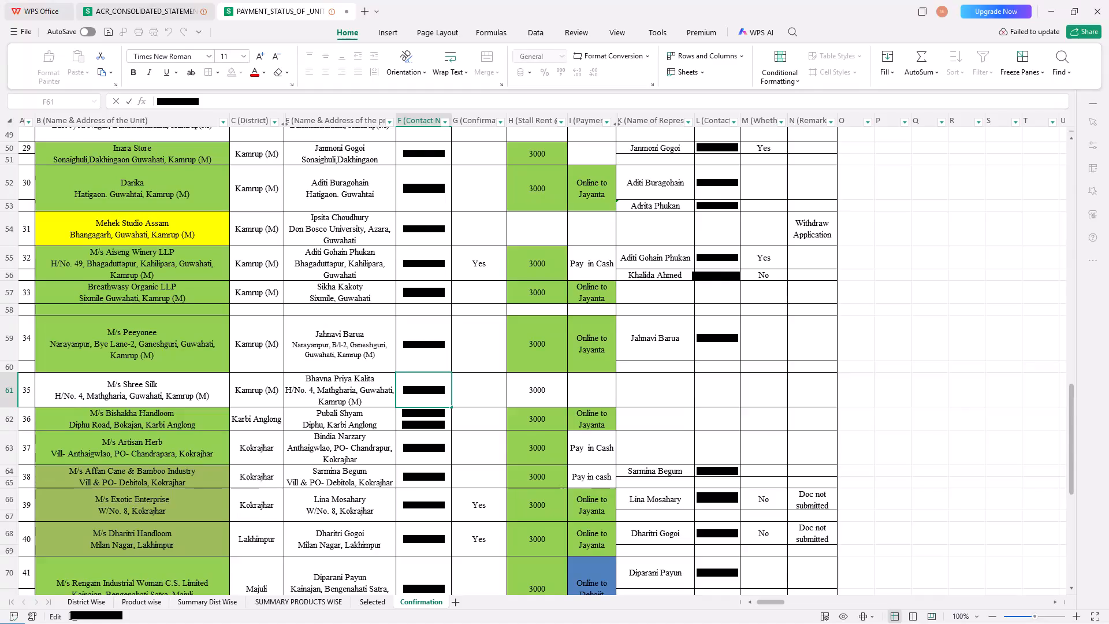
Look up the proprietor, contact number and payment status of Nupur Industries in the Confirmation sheet.
{"action": "scroll", "coordinate": [302, 445], "scroll_direction": "down", "scroll_amount": 7}
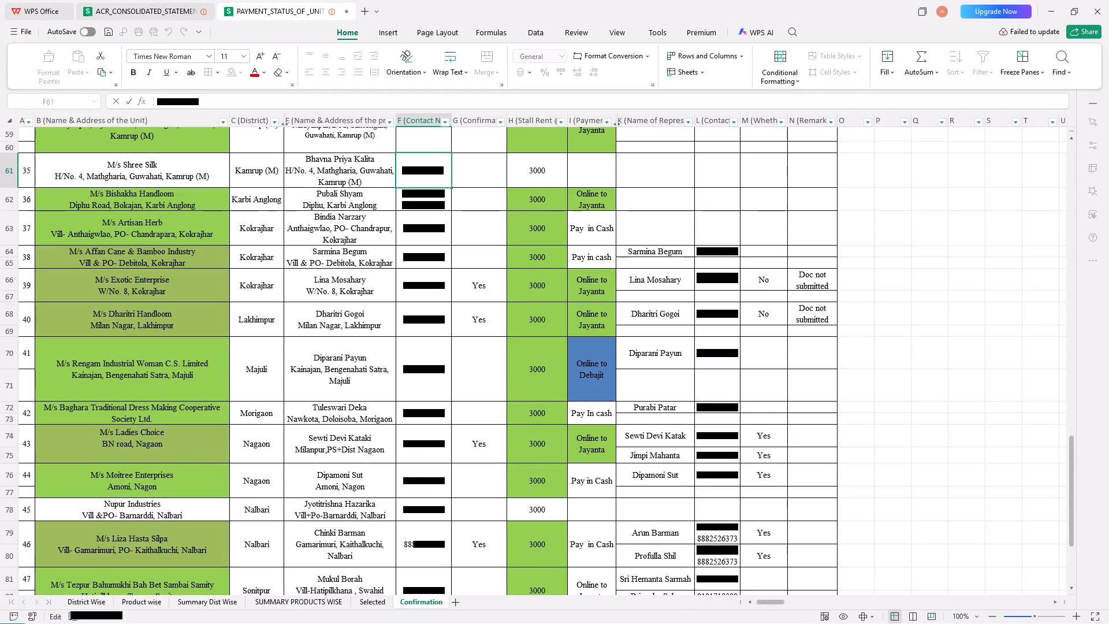
{"action": "scroll", "coordinate": [248, 477], "scroll_direction": "down", "scroll_amount": 1}
{"action": "left_click", "coordinate": [161, 479]}
{"action": "left_click", "coordinate": [358, 484]}
{"action": "scroll", "coordinate": [367, 496], "scroll_direction": "down", "scroll_amount": 2}
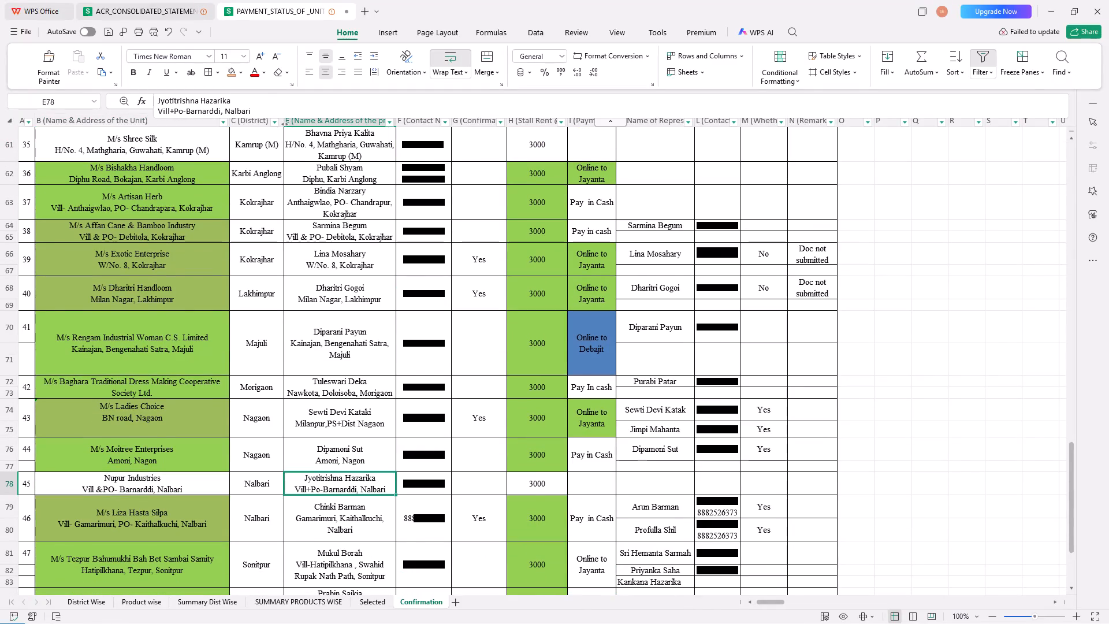
{"action": "scroll", "coordinate": [361, 492], "scroll_direction": "down", "scroll_amount": 3}
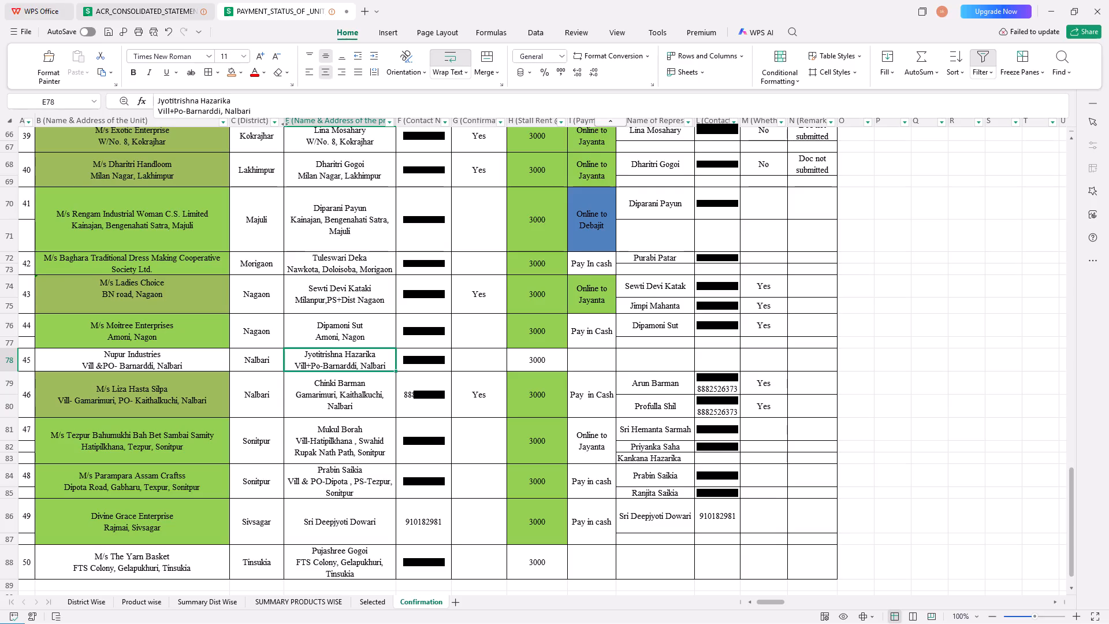
{"action": "triple_click", "coordinate": [423, 330]}
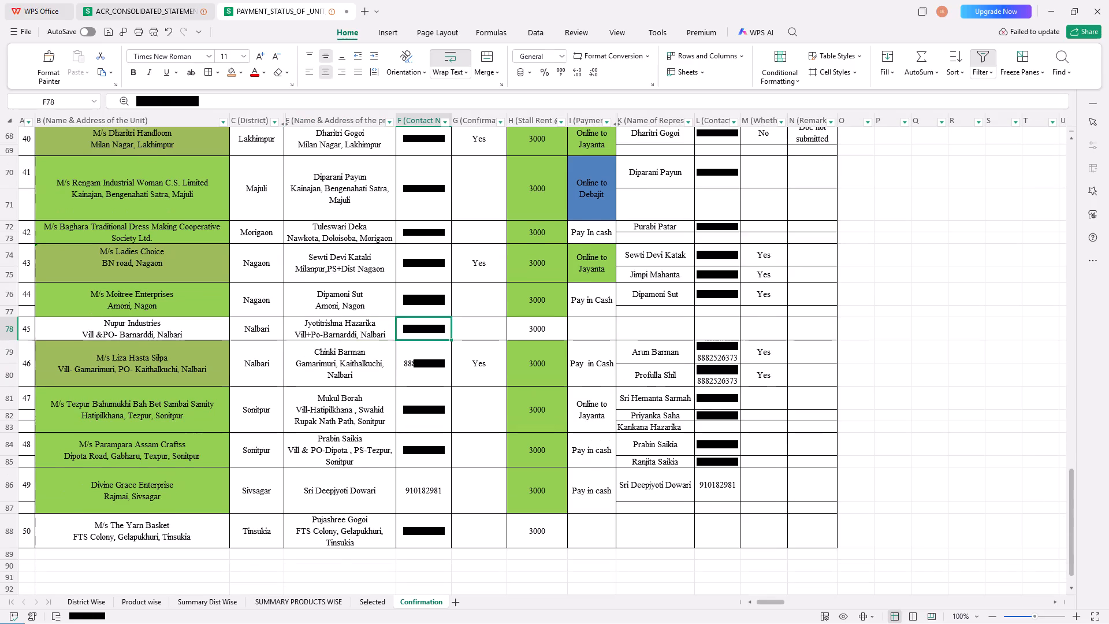
{"action": "left_click", "coordinate": [423, 330]}
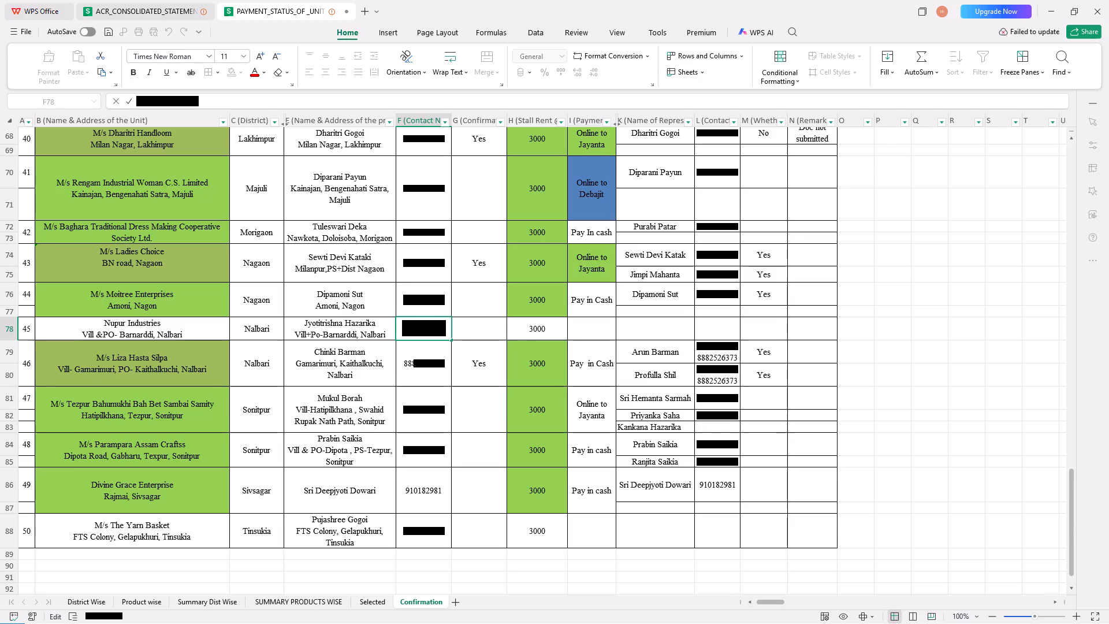
{"action": "left_click", "coordinate": [116, 332]}
{"action": "left_click", "coordinate": [537, 335]}
{"action": "left_click", "coordinate": [586, 329]}
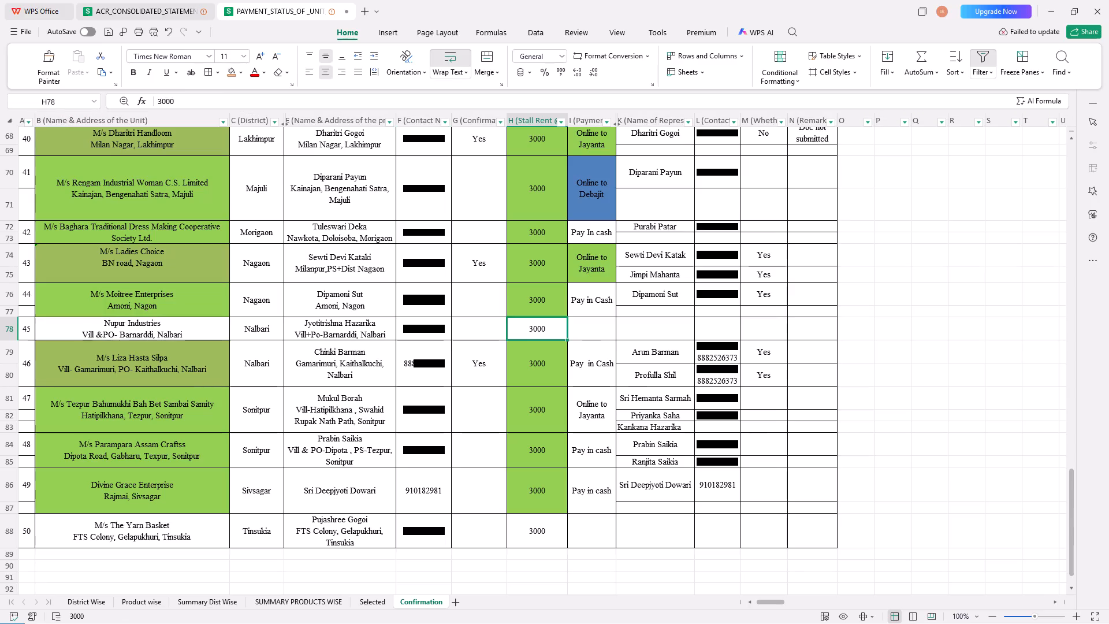
{"action": "left_click_drag", "start_coordinate": [603, 333], "coordinate": [594, 335]}
Look up the unit details, stall rent and proprietor's contact number of M/s The Yarn Basket in the Confirmation sheet.
{"action": "left_click", "coordinate": [108, 536]}
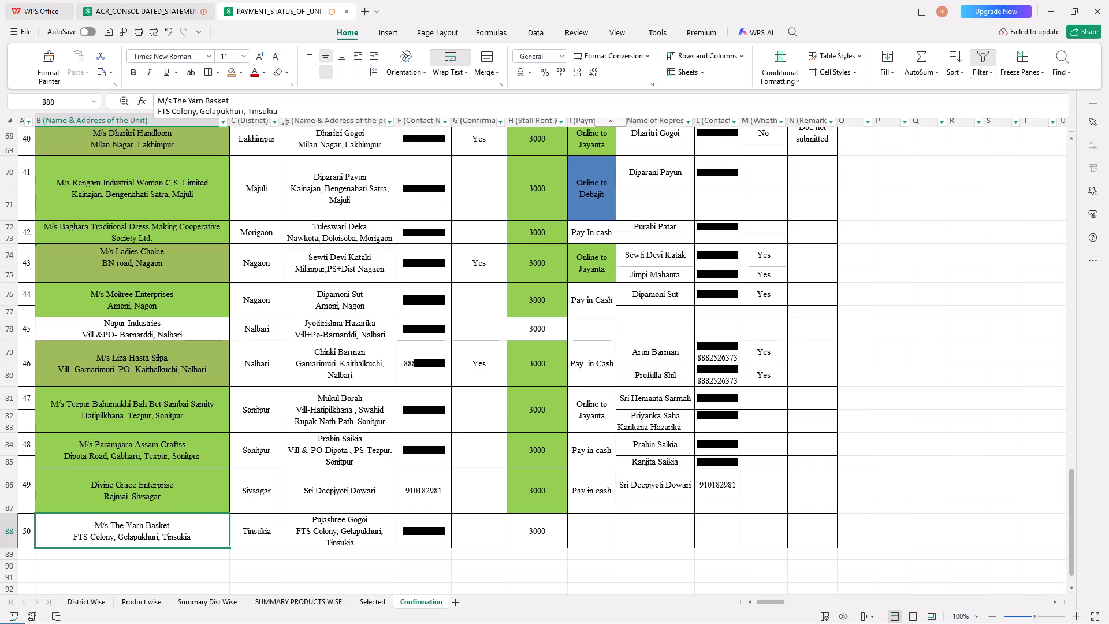
{"action": "left_click_drag", "start_coordinate": [1071, 493], "coordinate": [1052, 393]}
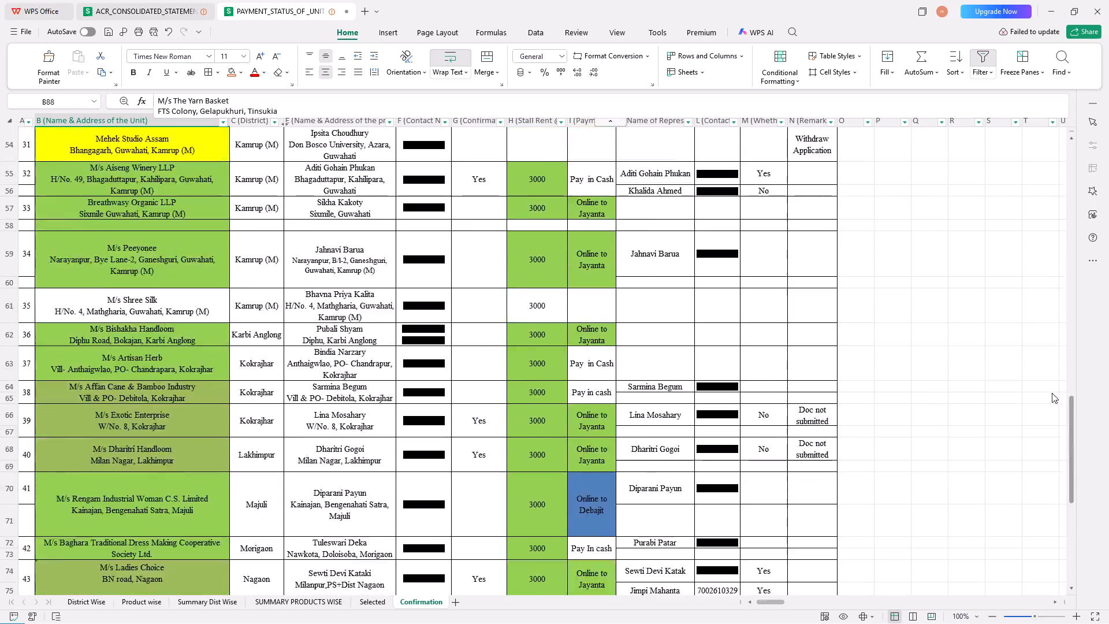
{"action": "left_click_drag", "start_coordinate": [1052, 393], "coordinate": [1052, 211]}
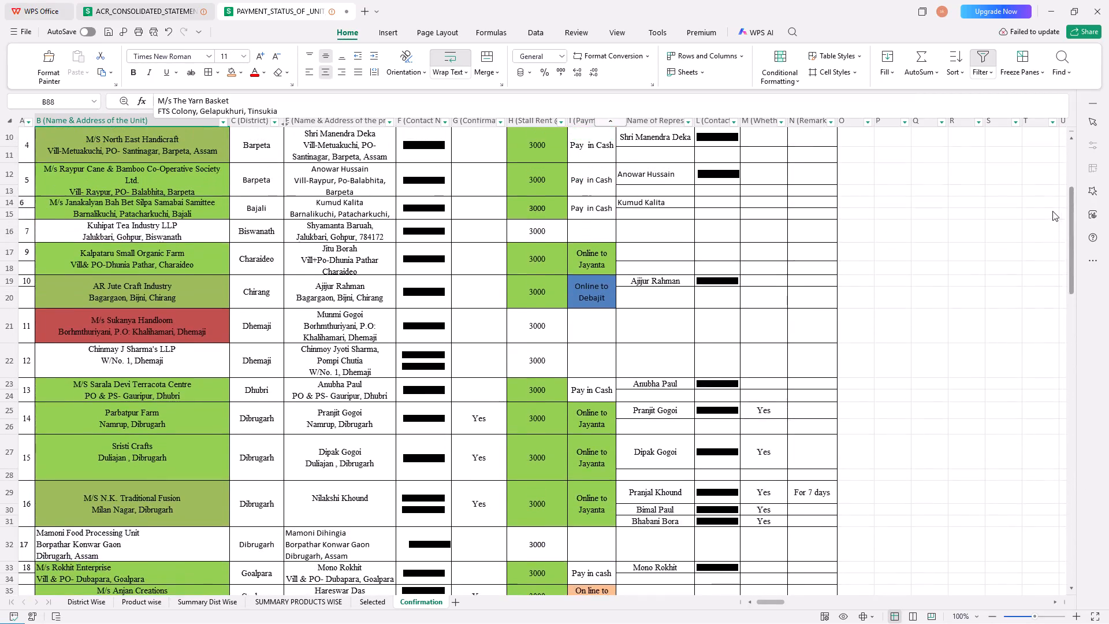
{"action": "left_click_drag", "start_coordinate": [1052, 211], "coordinate": [1030, 623]}
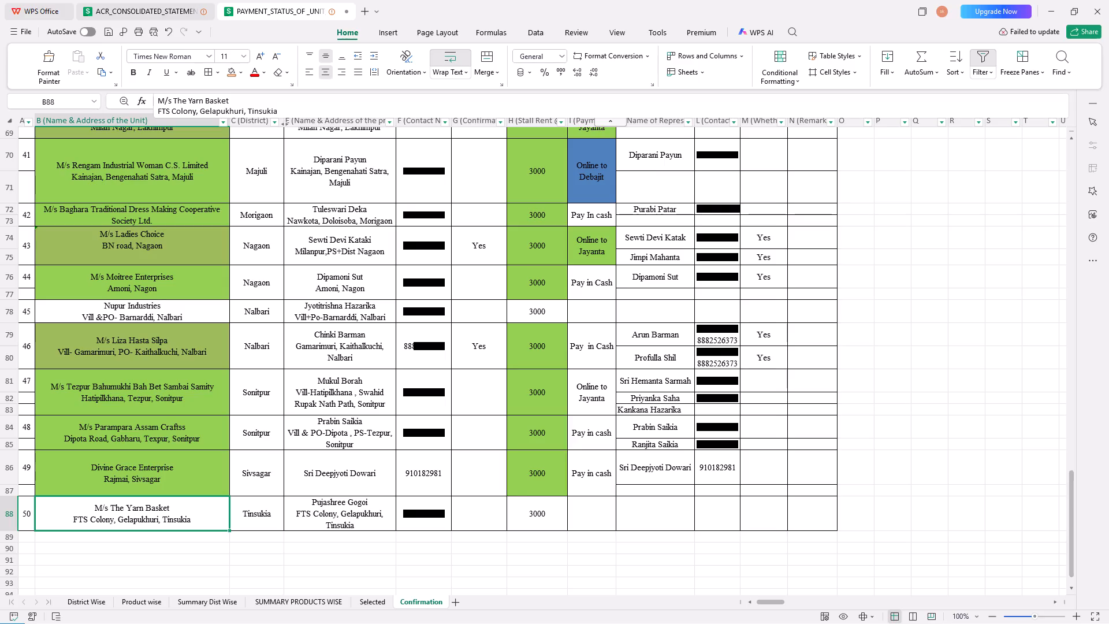
{"action": "left_click", "coordinate": [538, 492]}
{"action": "left_click", "coordinate": [398, 501]}
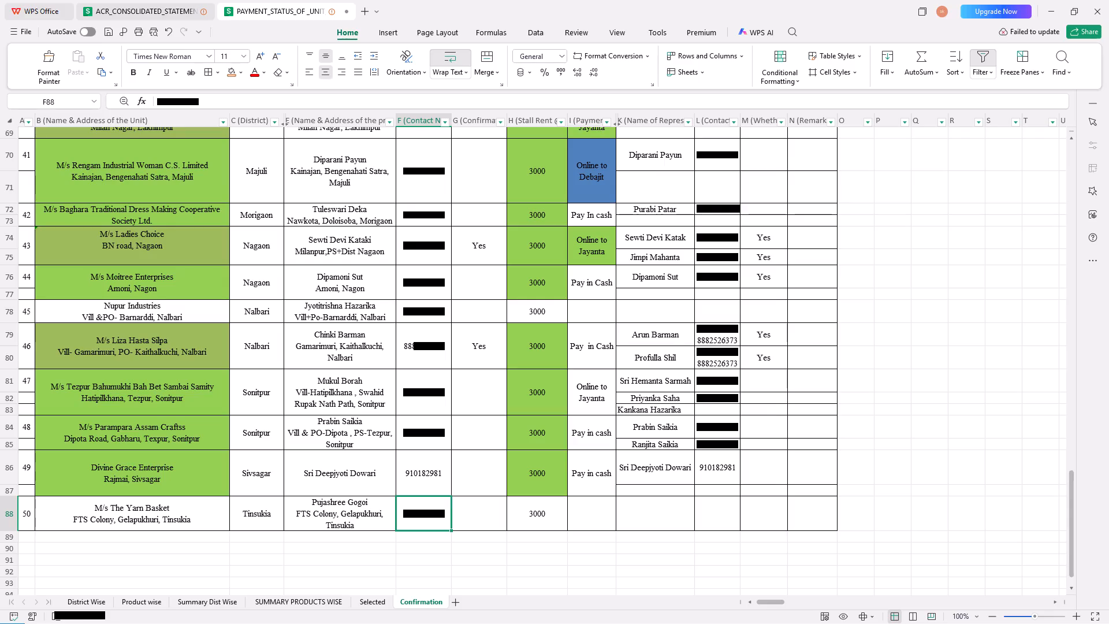
Review the confirmation and payment columns of the Confirmation sheet from the last unit back up to the first.
{"action": "scroll", "coordinate": [393, 499], "scroll_direction": "up", "scroll_amount": 2}
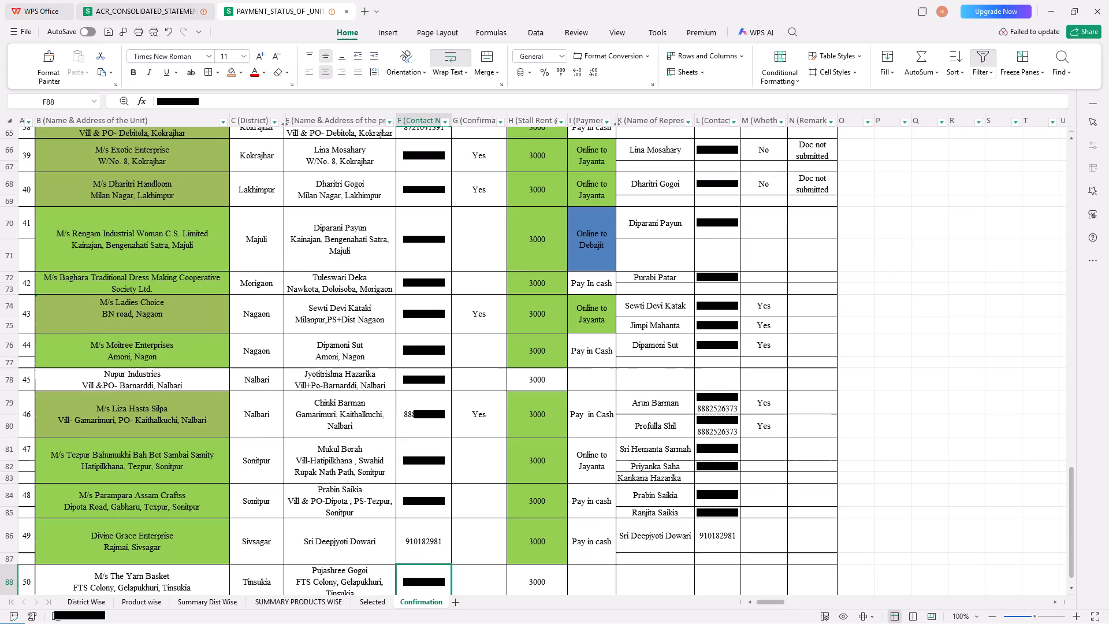
{"action": "scroll", "coordinate": [393, 498], "scroll_direction": "down", "scroll_amount": 5}
{"action": "scroll", "coordinate": [420, 488], "scroll_direction": "up", "scroll_amount": 3}
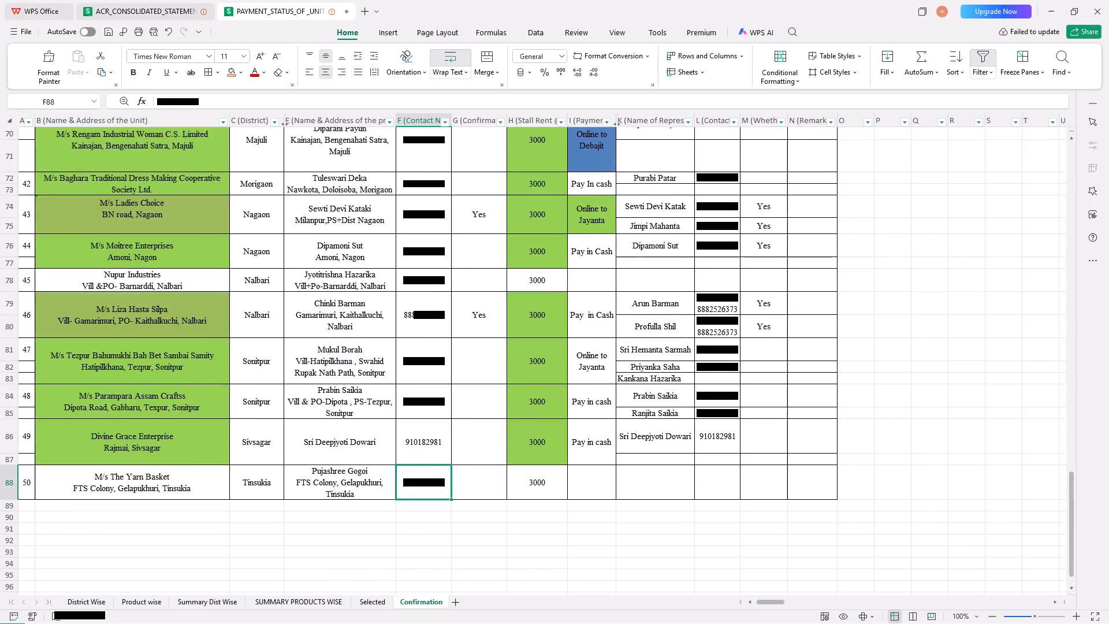
{"action": "scroll", "coordinate": [437, 485], "scroll_direction": "up", "scroll_amount": 16}
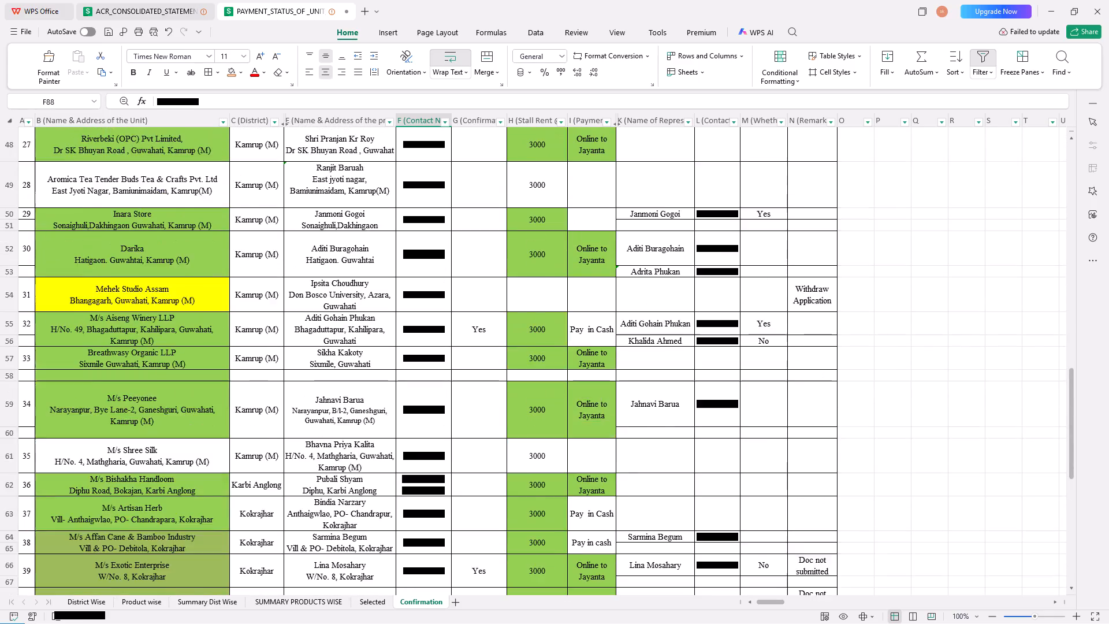
{"action": "scroll", "coordinate": [438, 484], "scroll_direction": "up", "scroll_amount": 14}
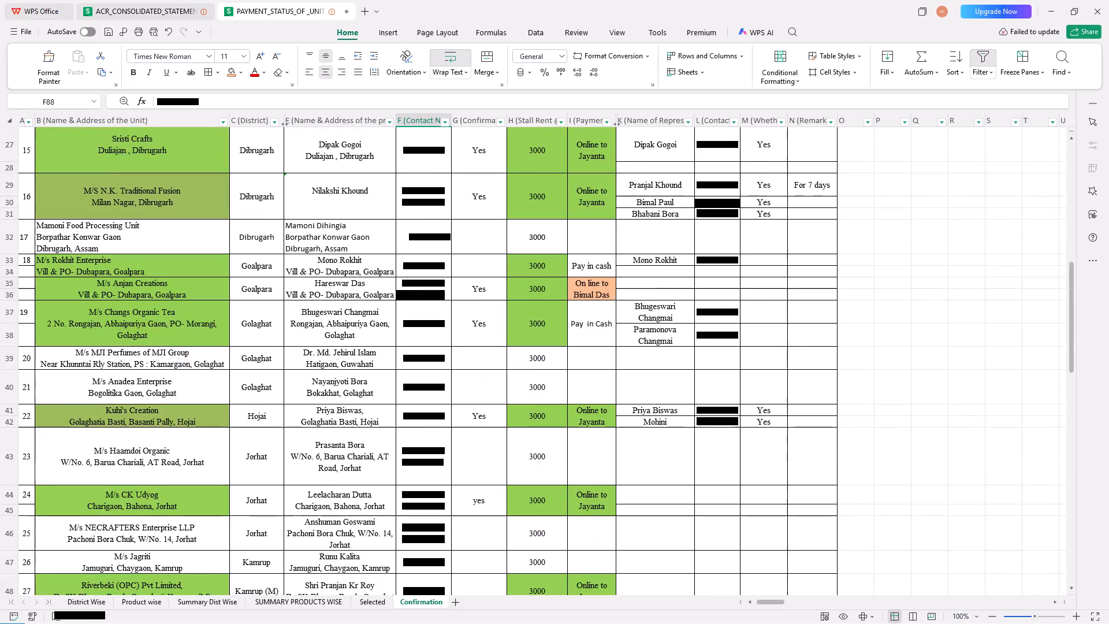
{"action": "scroll", "coordinate": [441, 480], "scroll_direction": "up", "scroll_amount": 17}
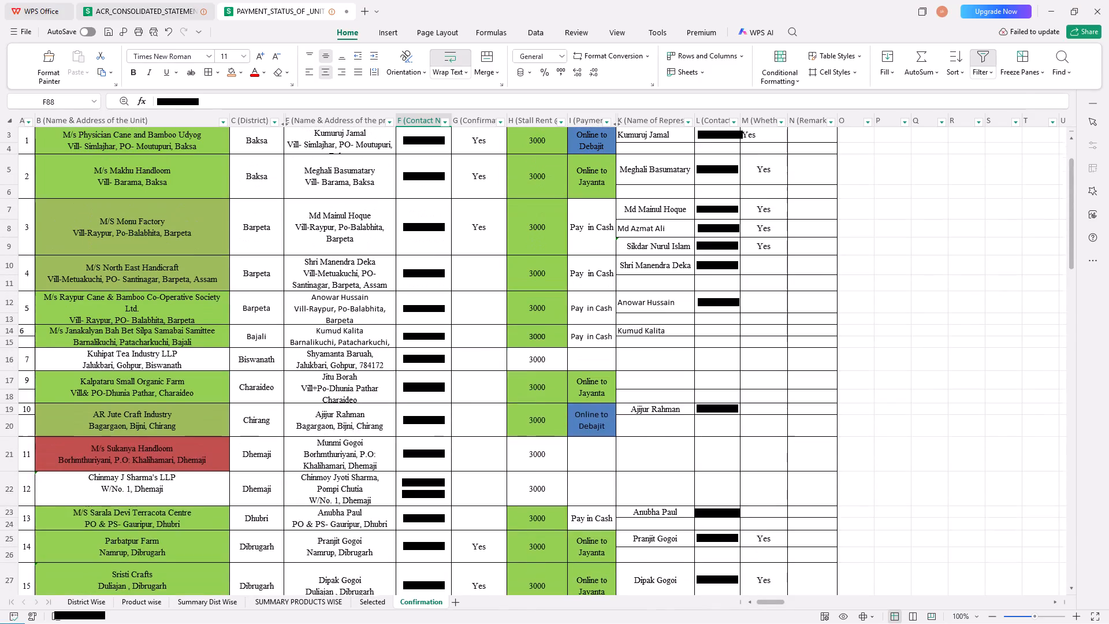
{"action": "scroll", "coordinate": [570, 399], "scroll_direction": "up", "scroll_amount": 2}
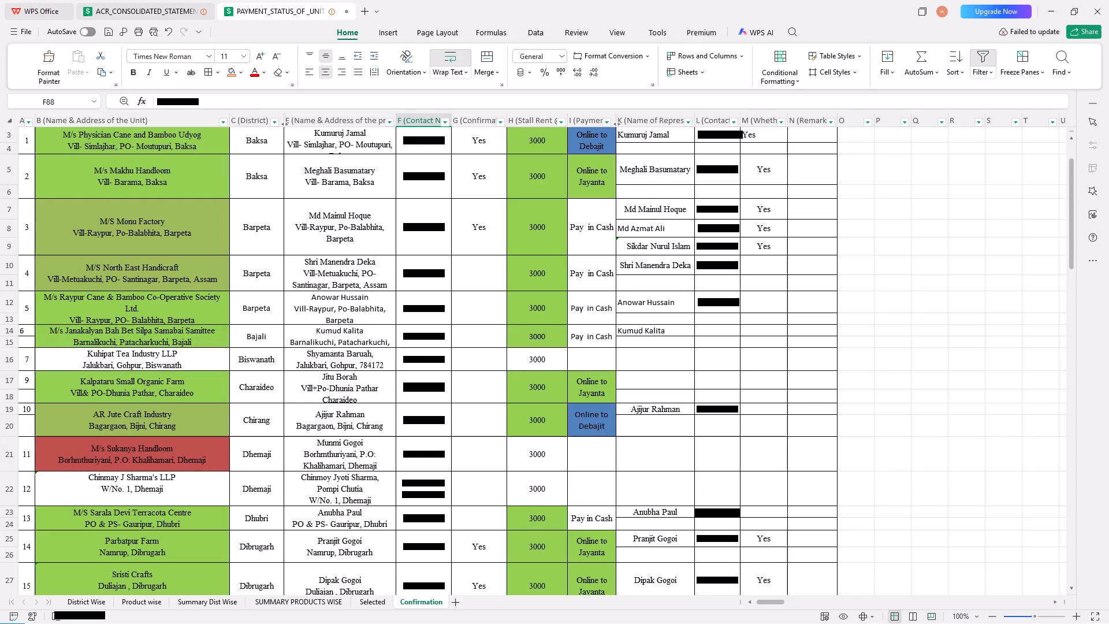
{"action": "left_click_drag", "start_coordinate": [107, 130], "coordinate": [653, 477]}
{"action": "left_click", "coordinate": [593, 494]}
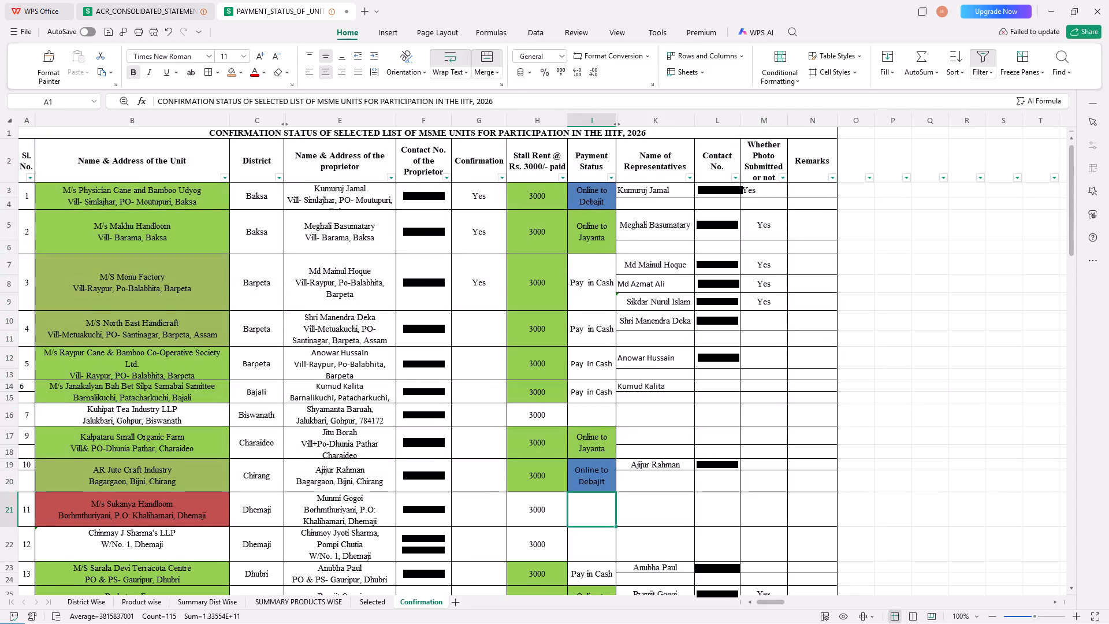
Fill the confirmation value Yes down into the row of Breathwasy Organic LLP.
{"action": "scroll", "coordinate": [586, 504], "scroll_direction": "down", "scroll_amount": 19}
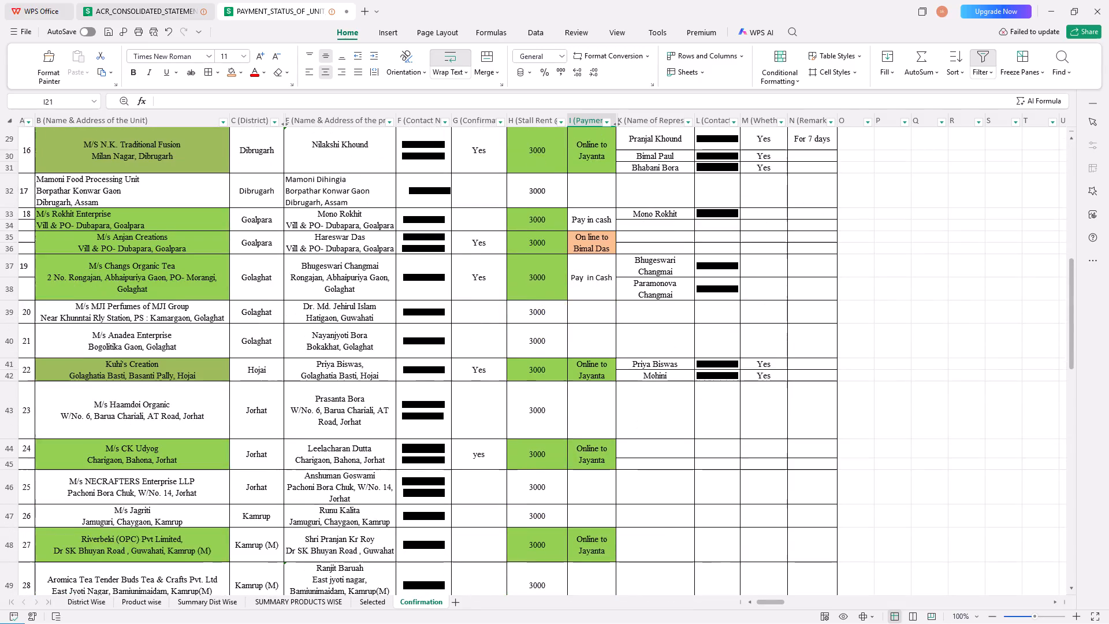
{"action": "scroll", "coordinate": [580, 501], "scroll_direction": "down", "scroll_amount": 20}
{"action": "scroll", "coordinate": [580, 501], "scroll_direction": "down", "scroll_amount": 2}
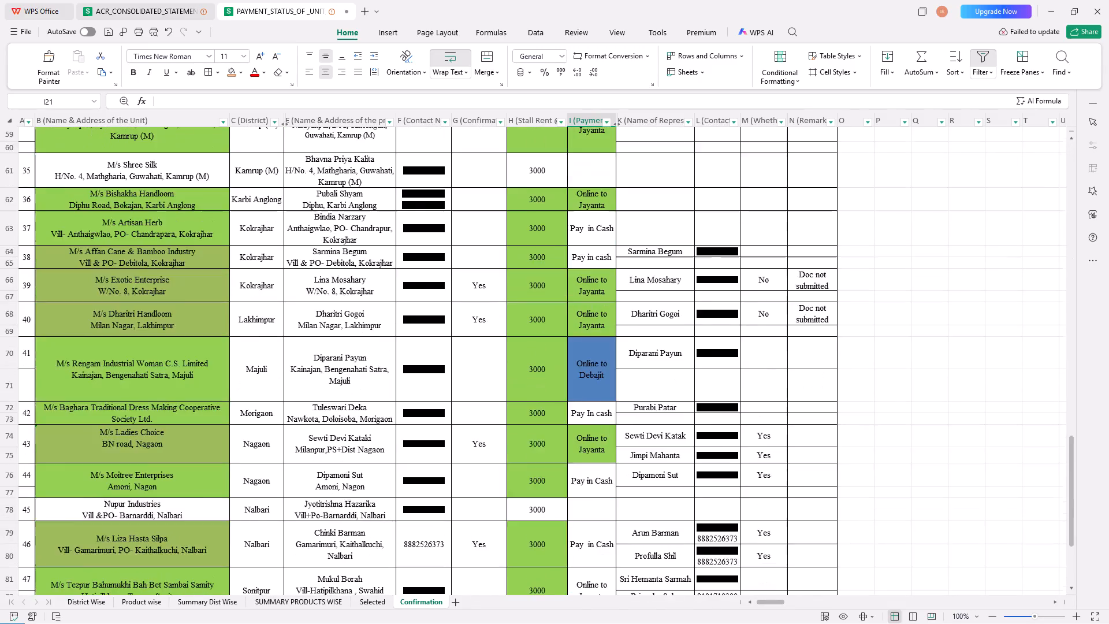
{"action": "scroll", "coordinate": [580, 501], "scroll_direction": "down", "scroll_amount": 7}
{"action": "scroll", "coordinate": [580, 501], "scroll_direction": "up", "scroll_amount": 6}
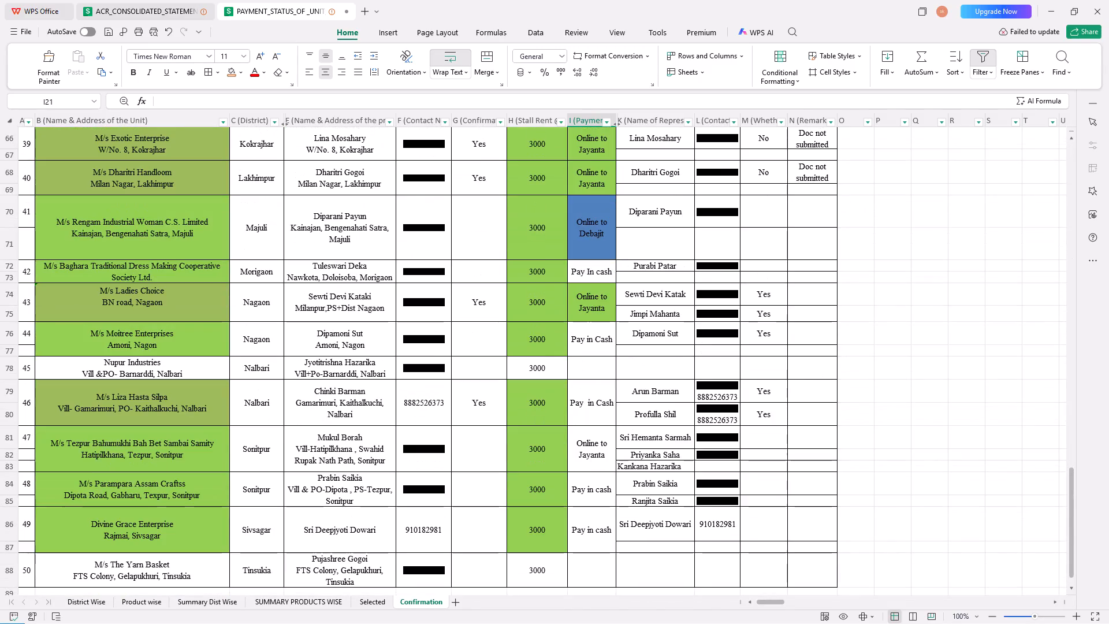
{"action": "scroll", "coordinate": [579, 499], "scroll_direction": "up", "scroll_amount": 15}
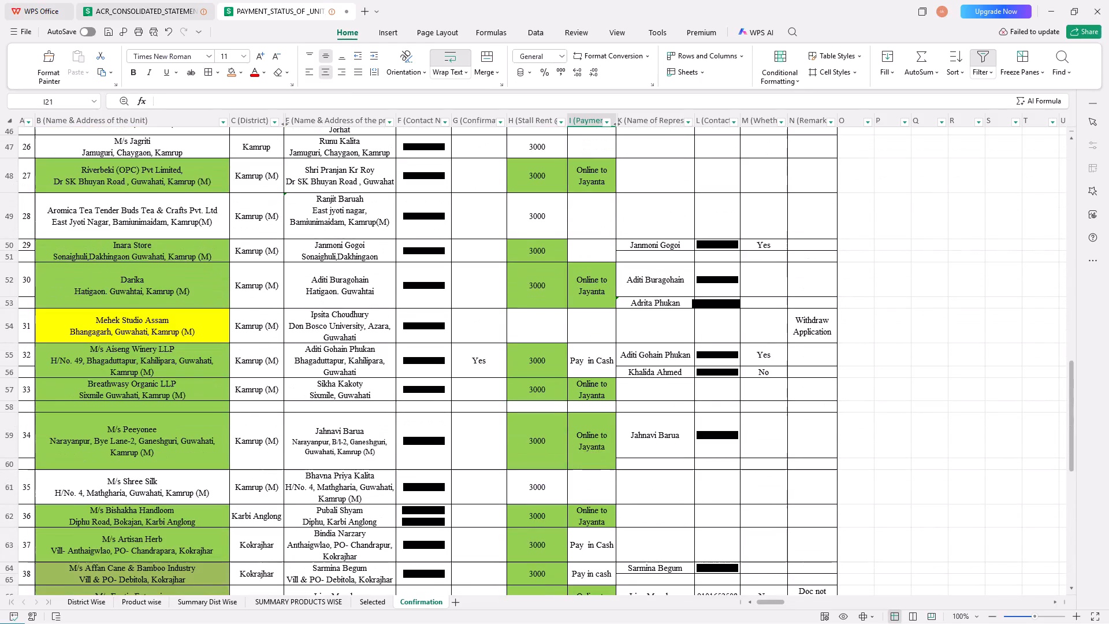
{"action": "left_click", "coordinate": [474, 445]}
{"action": "key", "text": "ctrl+d"}
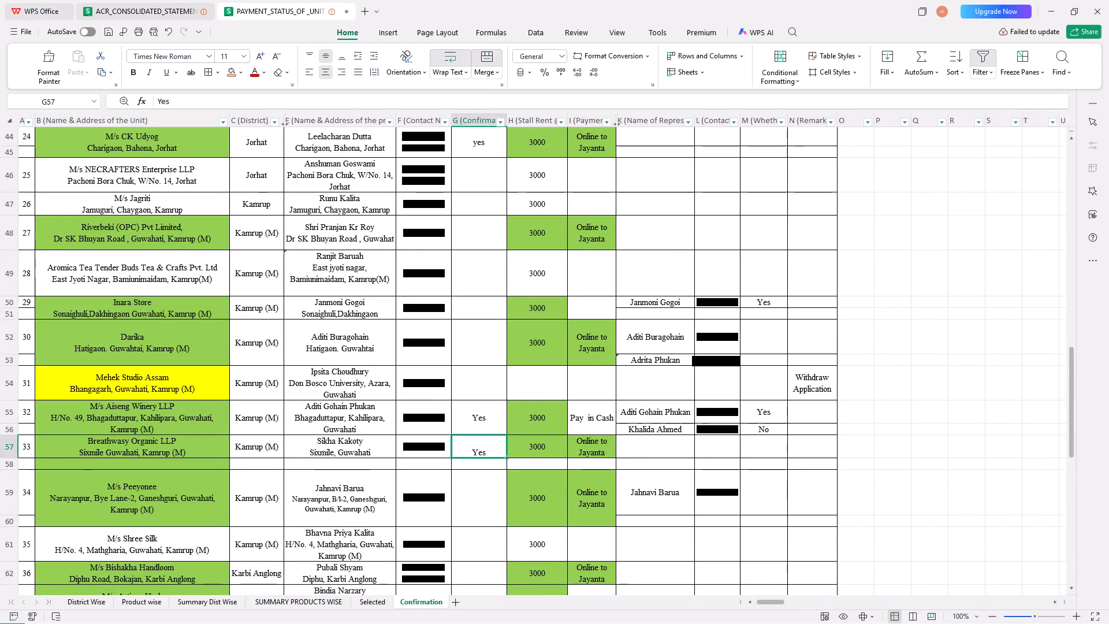
Copy the Yes confirmation of Parbatpur Farm to M/S Sarala Devi Terracota Centre.
{"action": "scroll", "coordinate": [487, 422], "scroll_direction": "up", "scroll_amount": 11}
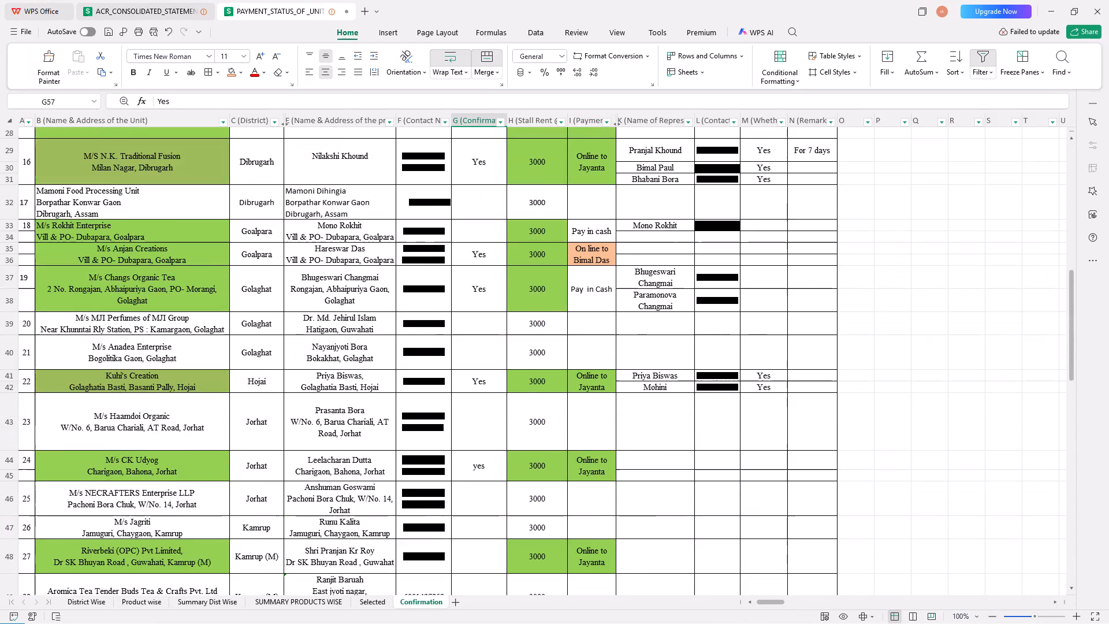
{"action": "scroll", "coordinate": [480, 387], "scroll_direction": "up", "scroll_amount": 5}
{"action": "scroll", "coordinate": [477, 333], "scroll_direction": "up", "scroll_amount": 2}
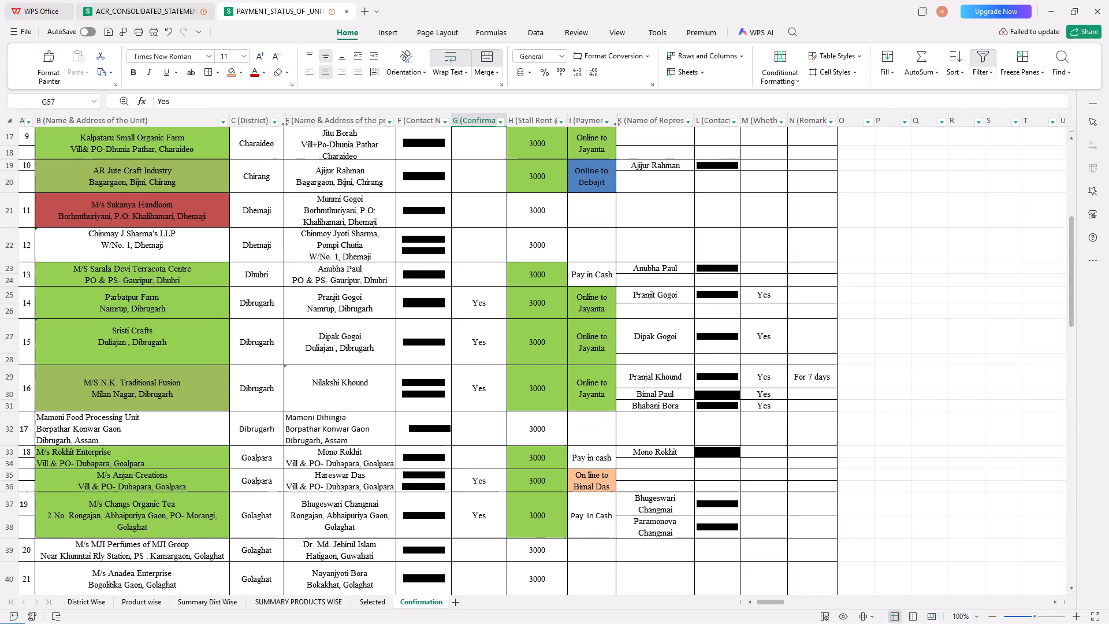
{"action": "left_click", "coordinate": [479, 298]}
{"action": "key", "text": "ctrl+c"}
{"action": "left_click", "coordinate": [472, 283]}
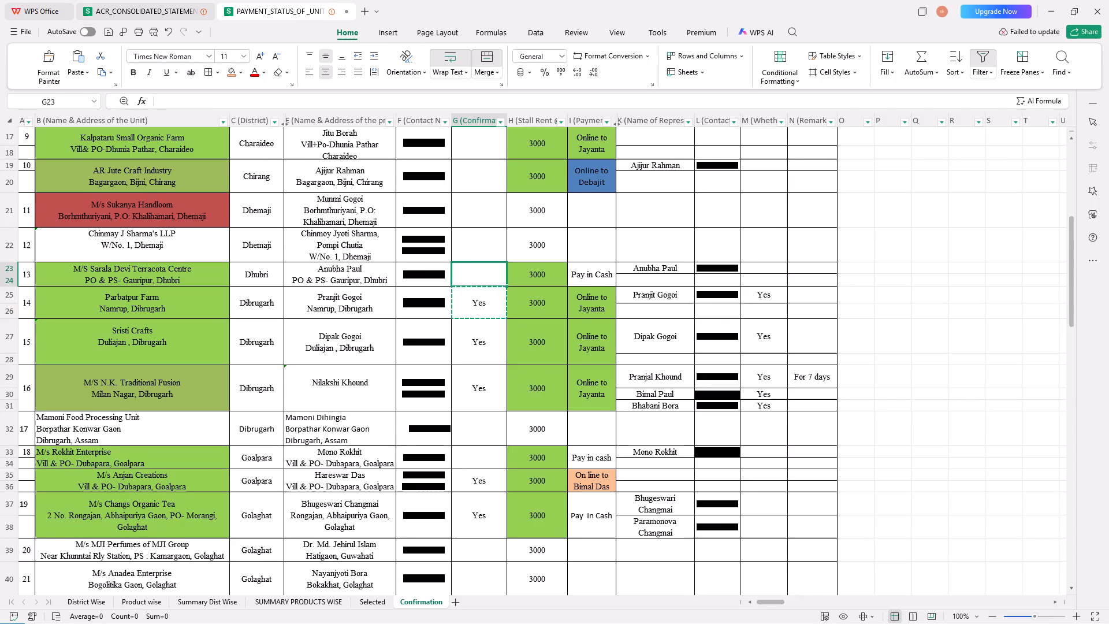
{"action": "key", "text": "ctrl+v"}
Paste Yes as the confirmation of M/S North East Handicraft, M/s Raypur Cane & Bamboo Co-Operative Society and M/s Janakalyan Bah Bet Silpa Samabai Samittee.
{"action": "scroll", "coordinate": [483, 288], "scroll_direction": "up", "scroll_amount": 9}
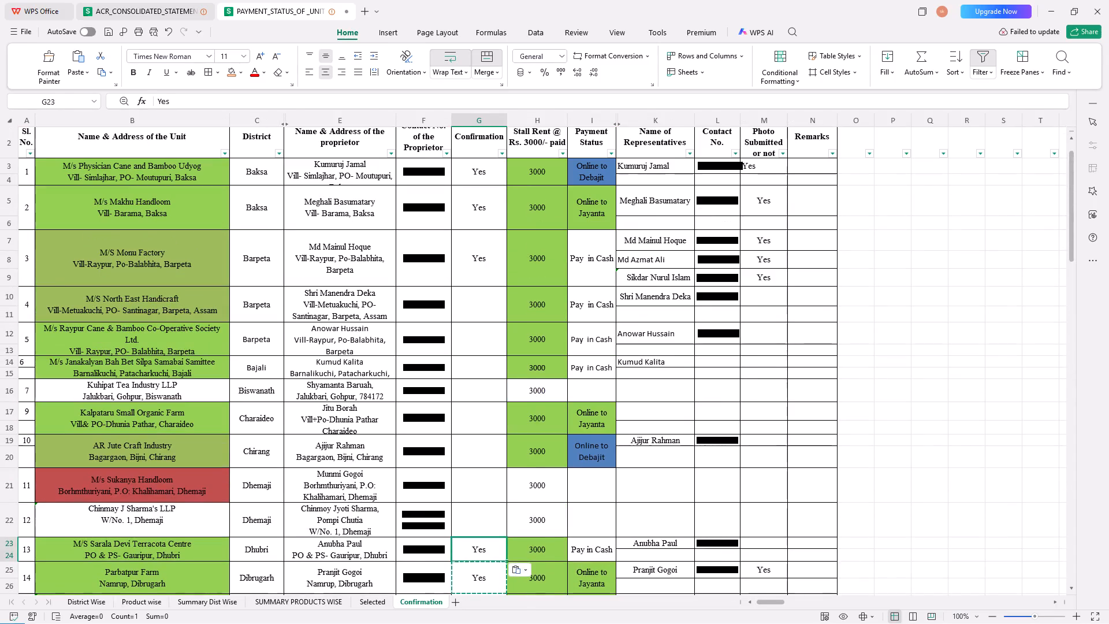
{"action": "left_click", "coordinate": [486, 296]}
{"action": "key", "text": "ctrl+v"}
{"action": "left_click", "coordinate": [486, 337]}
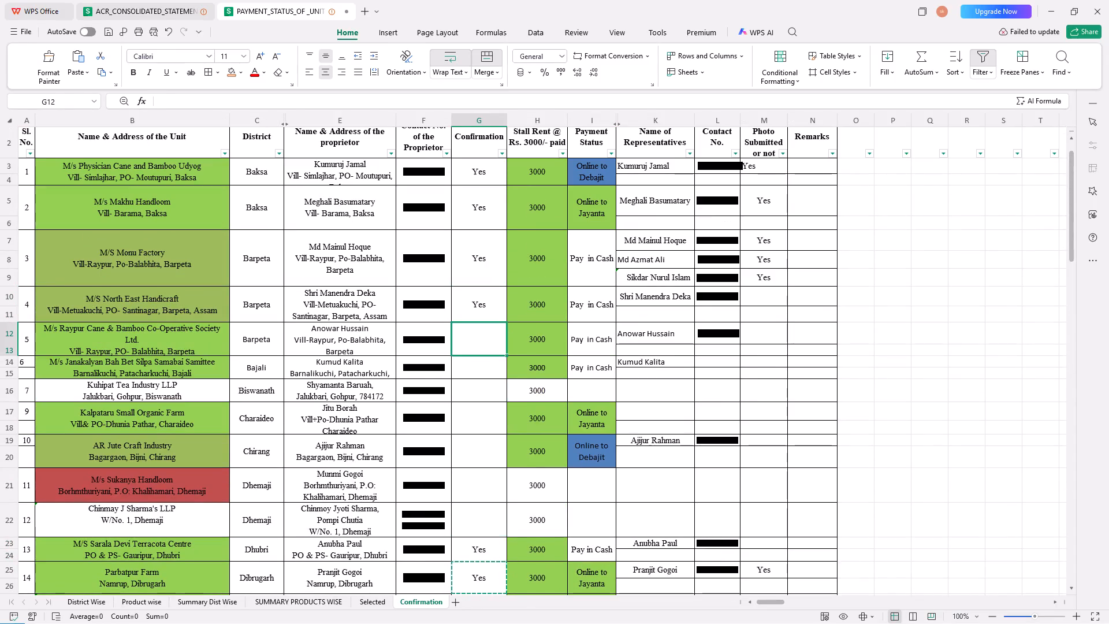
{"action": "key", "text": "ctrl+v"}
{"action": "key", "text": "shift+Down"}
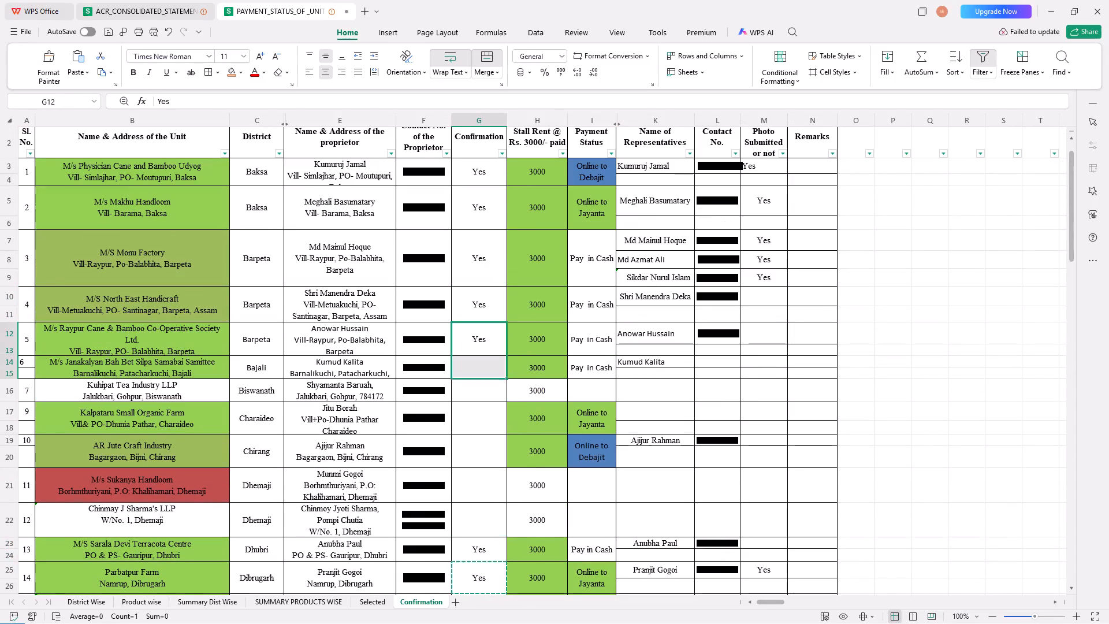
{"action": "key", "text": "ctrl+v"}
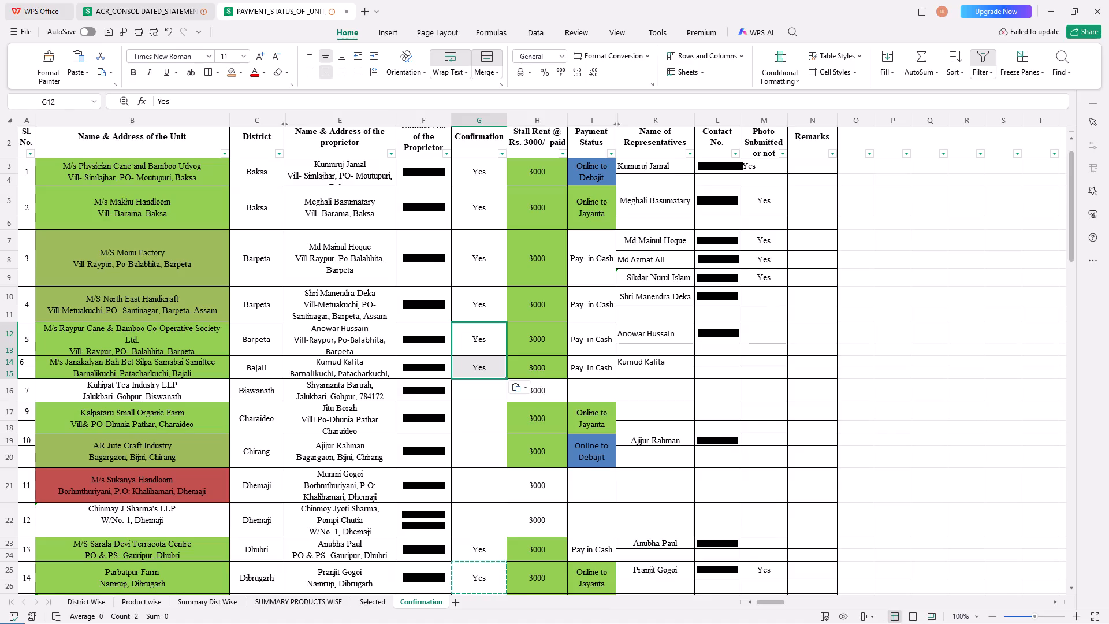
Paste Yes as the confirmation of Kalpataru Small Organic Farm and AR Jute Craft Industry.
{"action": "left_click", "coordinate": [487, 422]}
{"action": "key", "text": "ctrl+v"}
{"action": "left_click", "coordinate": [480, 443]}
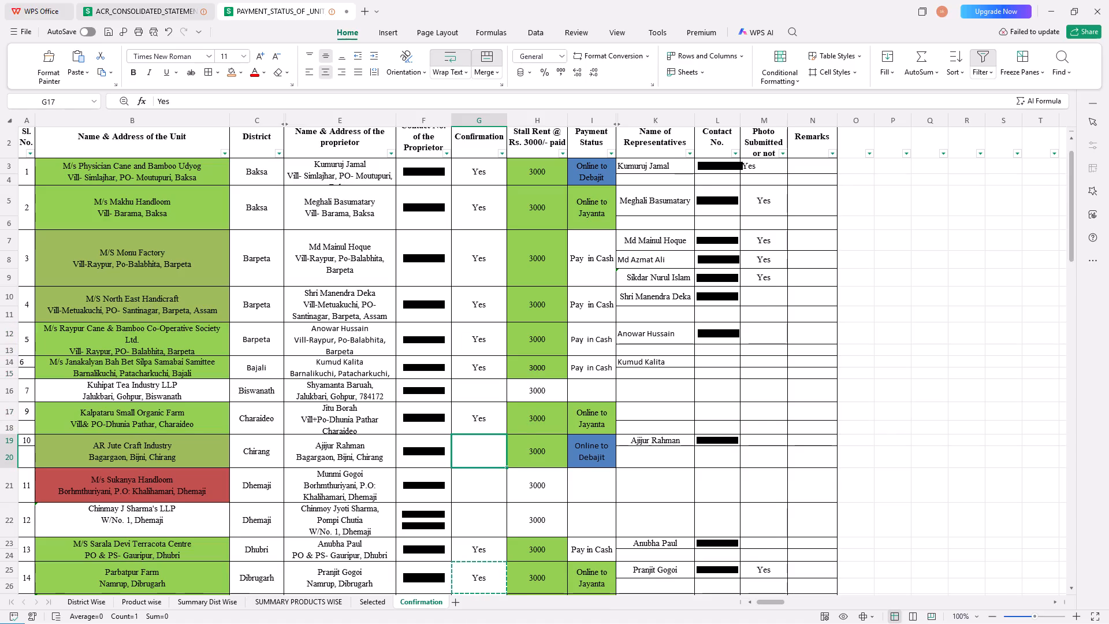
{"action": "key", "text": "ctrl+v"}
Paste Yes as the confirmation of M/s Rokhit Enterprise in Goalpara district.
{"action": "scroll", "coordinate": [489, 487], "scroll_direction": "down", "scroll_amount": 3}
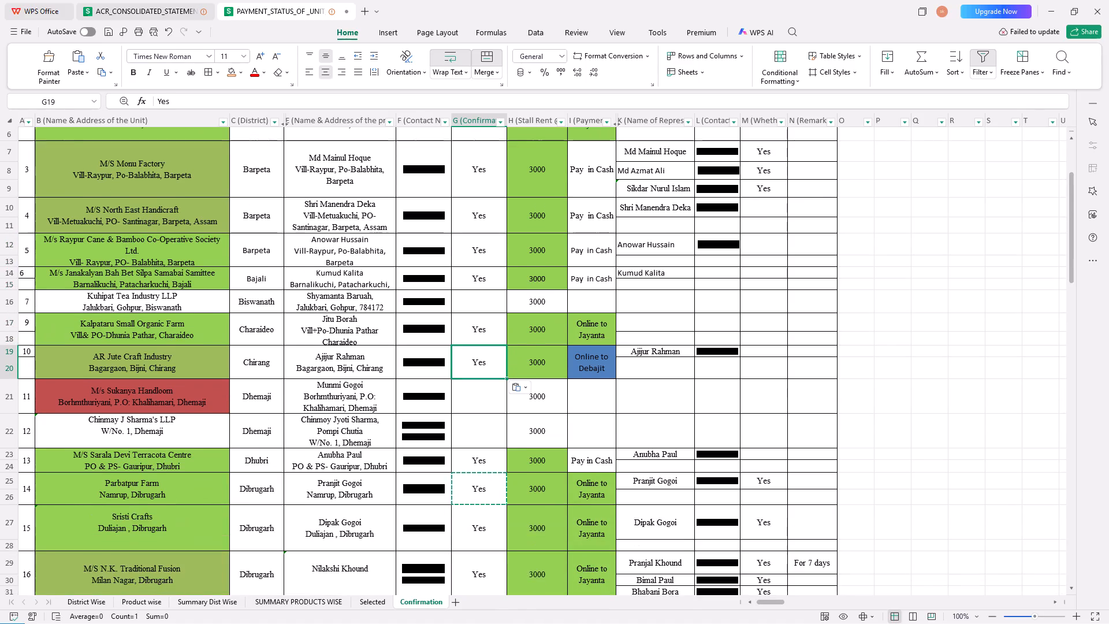
{"action": "scroll", "coordinate": [486, 503], "scroll_direction": "down", "scroll_amount": 6}
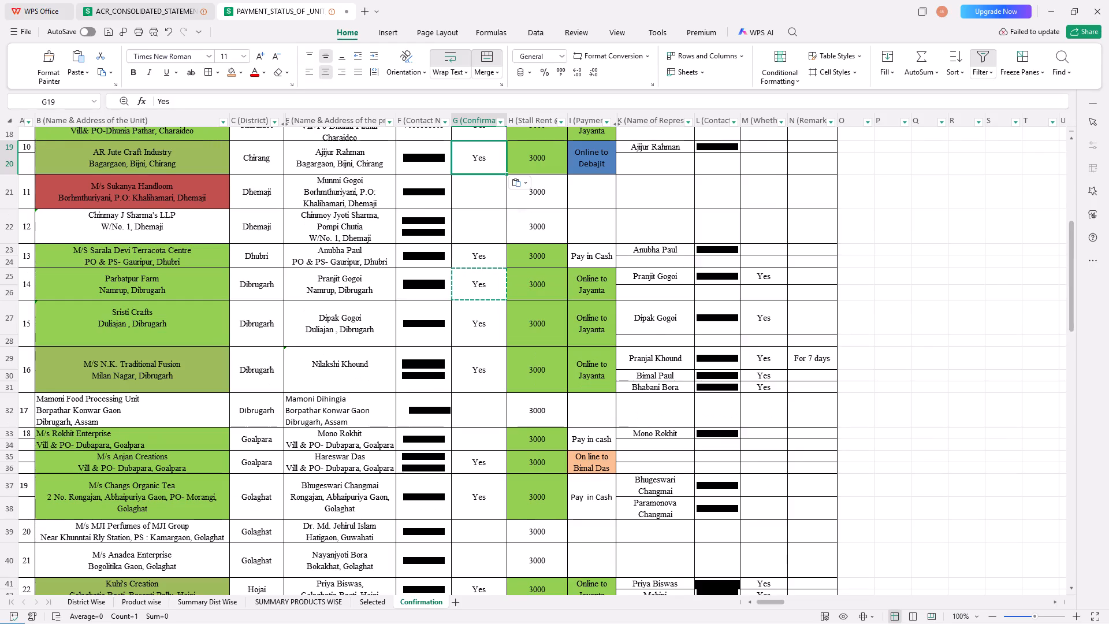
{"action": "left_click", "coordinate": [471, 438]}
{"action": "key", "text": "ctrl+v"}
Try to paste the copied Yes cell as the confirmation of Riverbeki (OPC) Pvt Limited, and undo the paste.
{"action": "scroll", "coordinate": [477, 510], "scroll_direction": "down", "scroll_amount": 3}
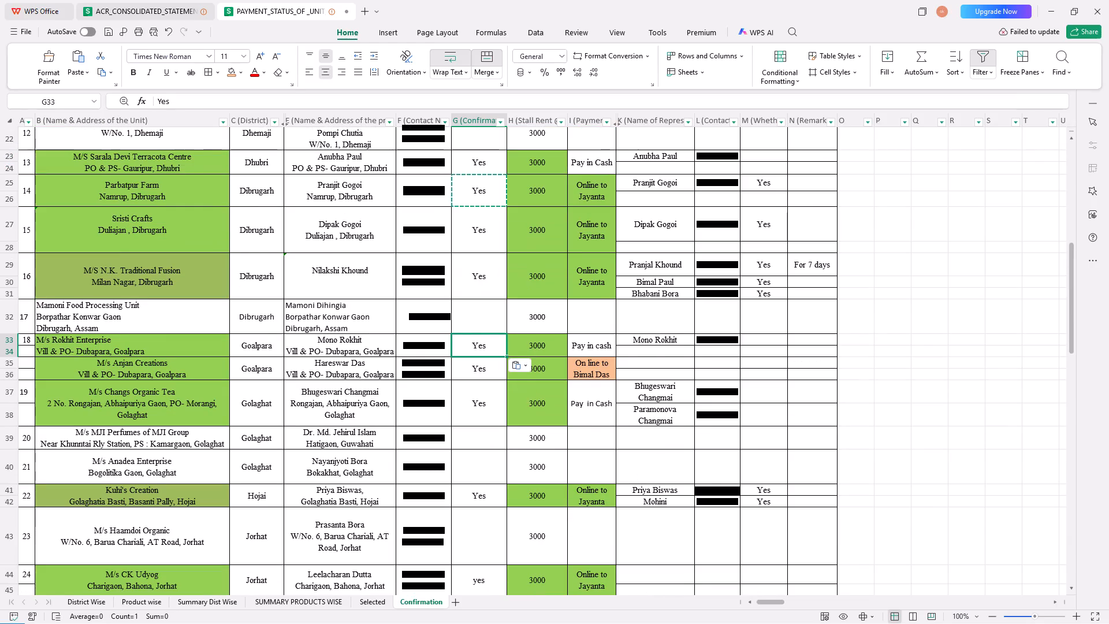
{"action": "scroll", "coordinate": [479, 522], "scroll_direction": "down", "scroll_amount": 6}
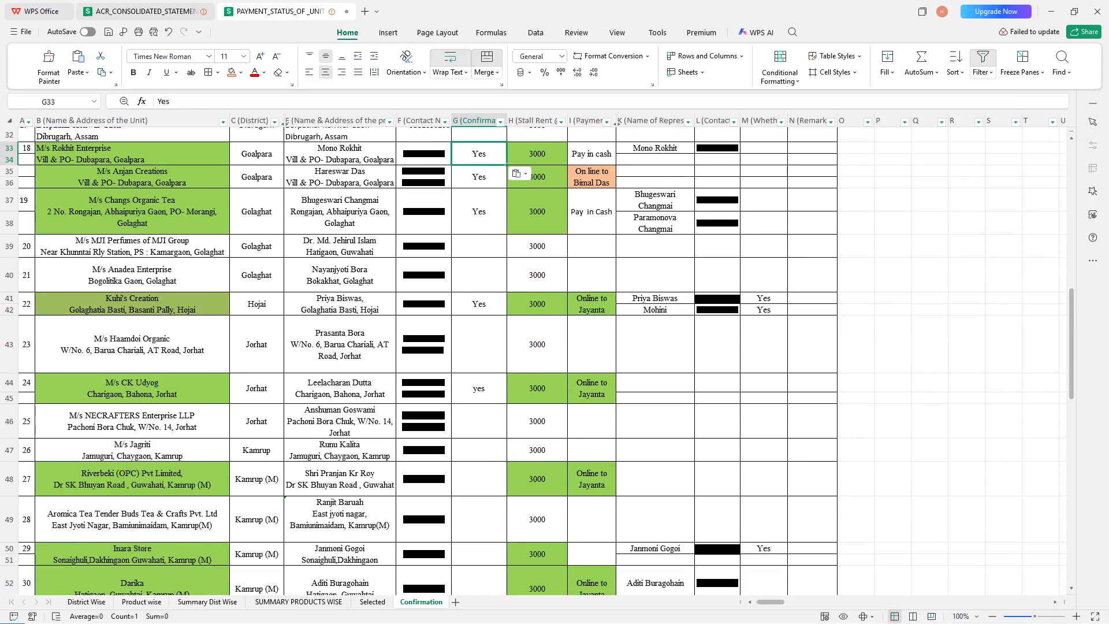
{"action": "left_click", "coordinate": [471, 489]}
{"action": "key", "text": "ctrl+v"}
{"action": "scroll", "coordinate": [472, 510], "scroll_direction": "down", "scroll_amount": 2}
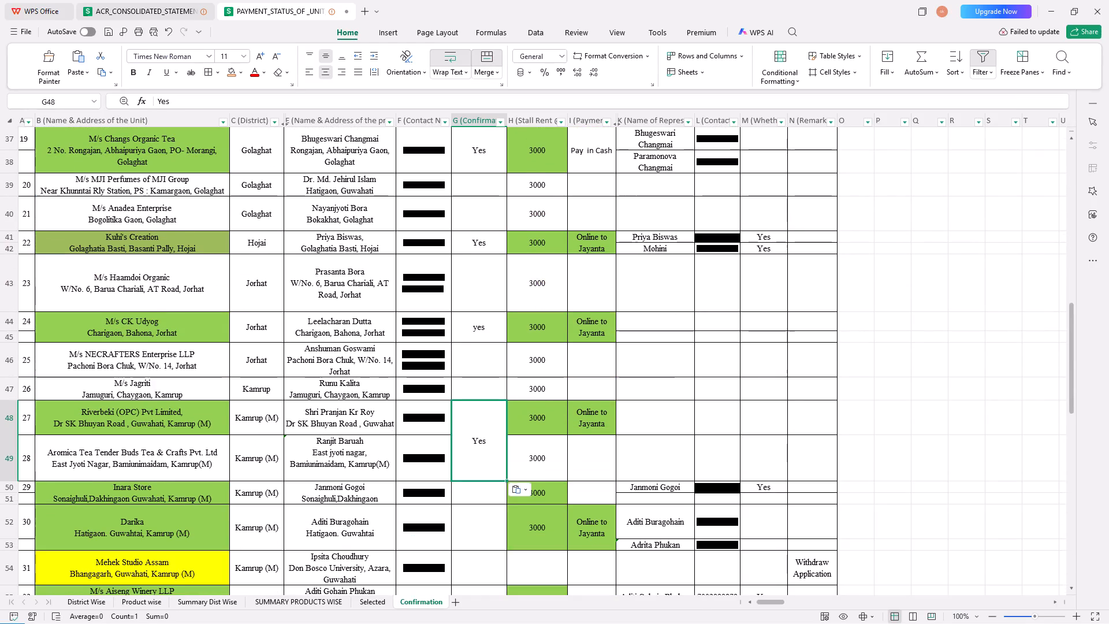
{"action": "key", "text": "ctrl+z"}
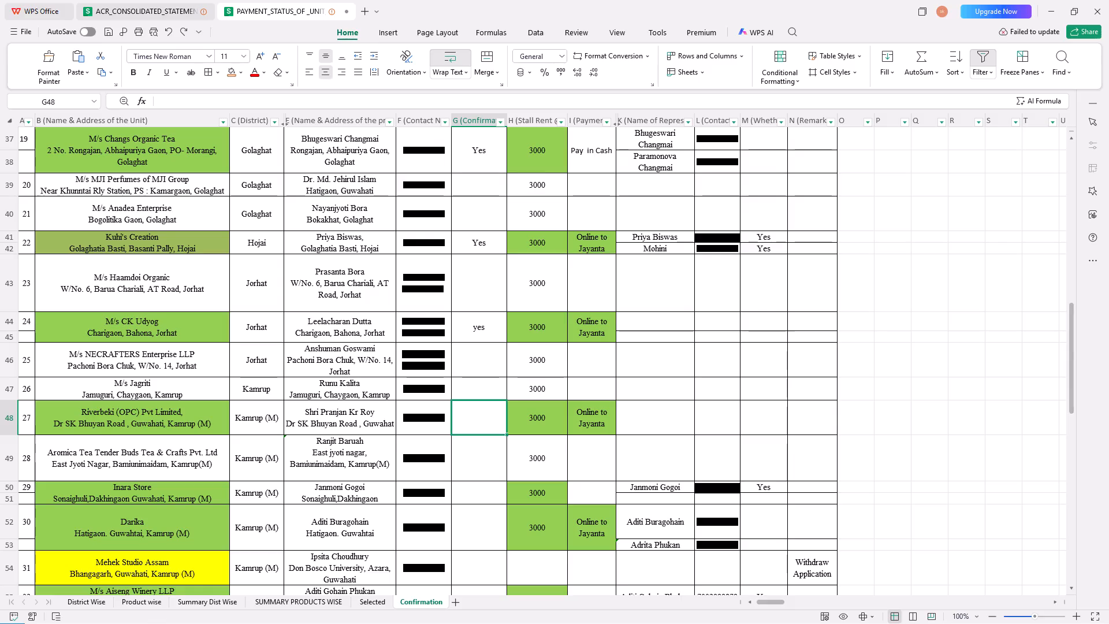
Copy the confirmation text yes of M/s CK Udyog into the confirmation of Riverbeki (OPC) Pvt Limited.
{"action": "left_click", "coordinate": [482, 322]}
{"action": "triple_click", "coordinate": [483, 326]}
{"action": "left_click", "coordinate": [482, 326]}
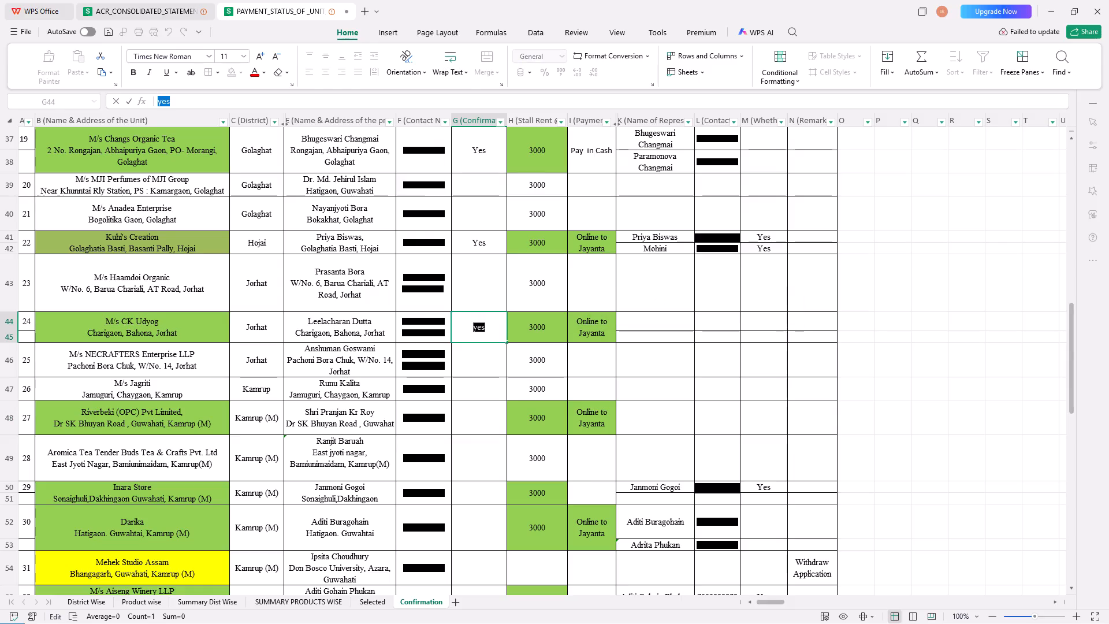
{"action": "key", "text": "ctrl+c"}
{"action": "double_click", "coordinate": [484, 420]}
{"action": "key", "text": "ctrl+v"}
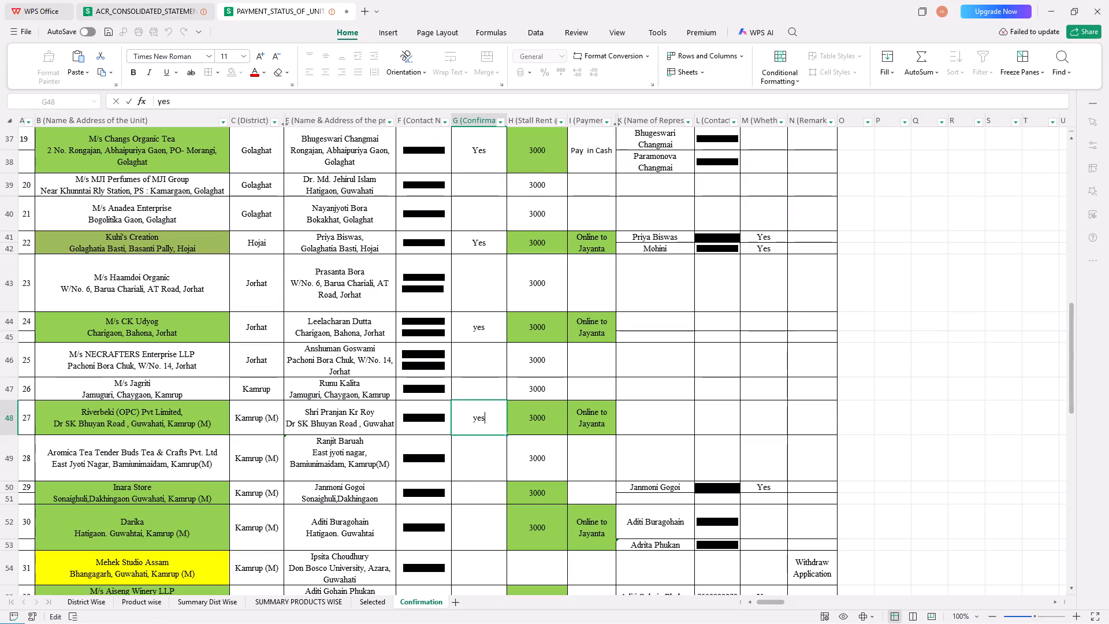
Paste the text yes as the confirmation of Inara Store, Darika and M/s Peeyonee in Kamrup (M).
{"action": "double_click", "coordinate": [477, 495]}
{"action": "key", "text": "ctrl+v"}
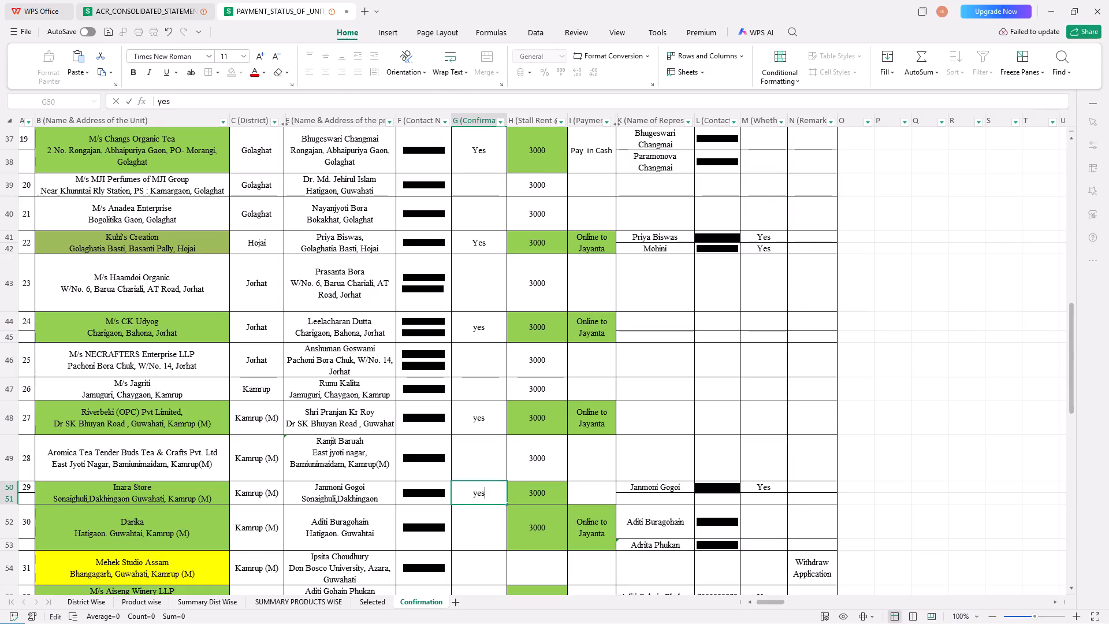
{"action": "triple_click", "coordinate": [481, 533]}
{"action": "key", "text": "ctrl+v"}
{"action": "scroll", "coordinate": [480, 534], "scroll_direction": "down", "scroll_amount": 2}
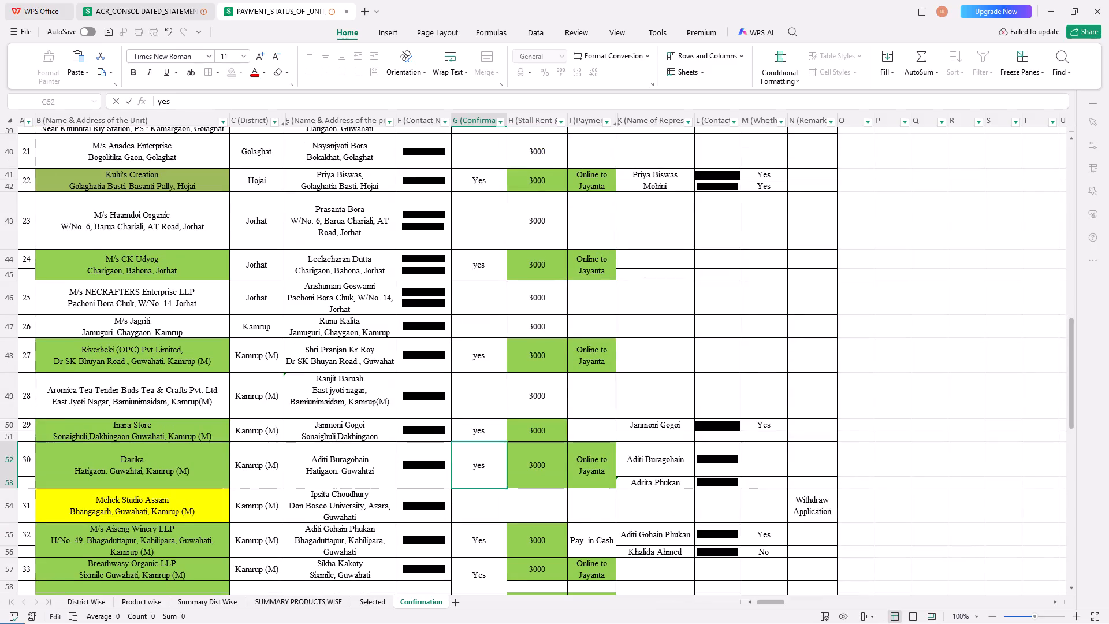
{"action": "scroll", "coordinate": [505, 554], "scroll_direction": "down", "scroll_amount": 3}
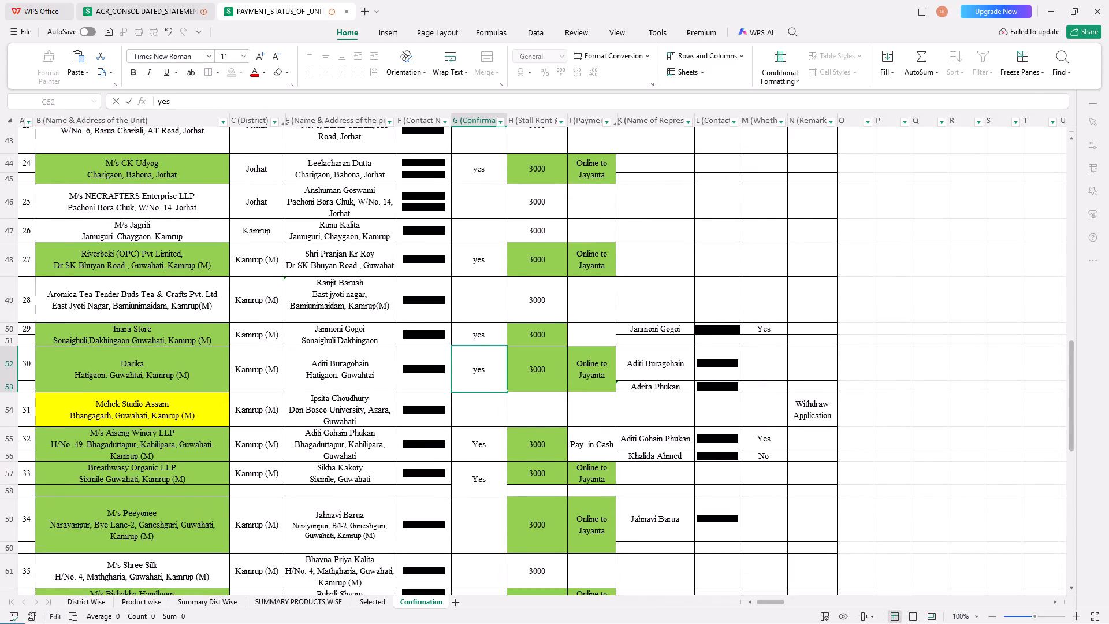
{"action": "double_click", "coordinate": [468, 523]}
{"action": "key", "text": "ctrl+v"}
Paste the text yes as the confirmation of M/s Bishakha Handloom, M/s Artisan Herb and M/s Affan Cane & Bamboo Industry.
{"action": "scroll", "coordinate": [481, 522], "scroll_direction": "down", "scroll_amount": 3}
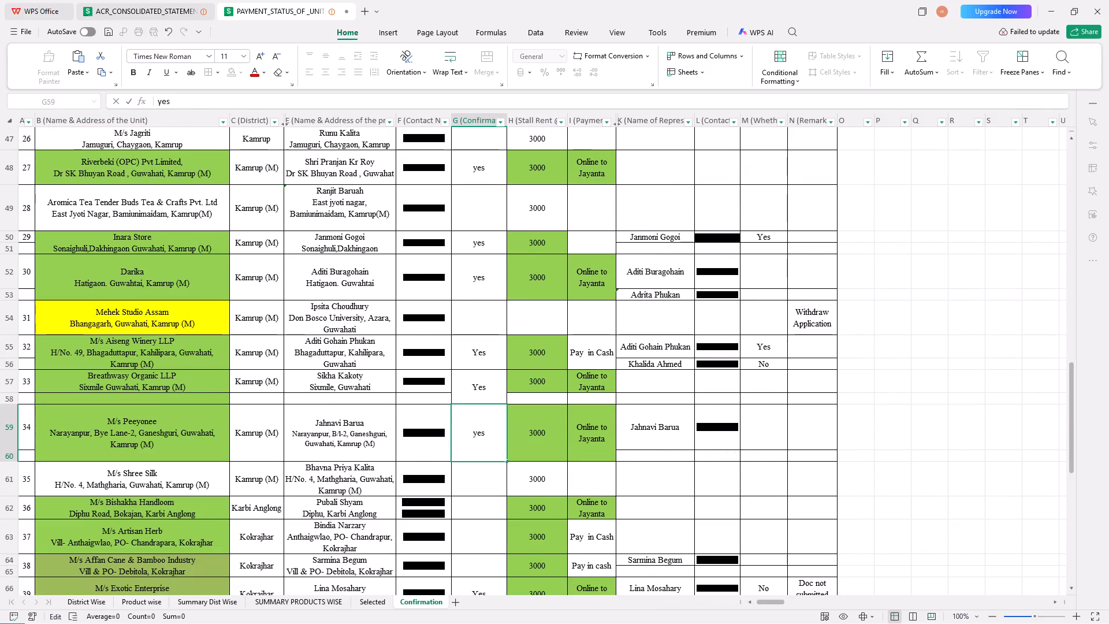
{"action": "double_click", "coordinate": [477, 503]}
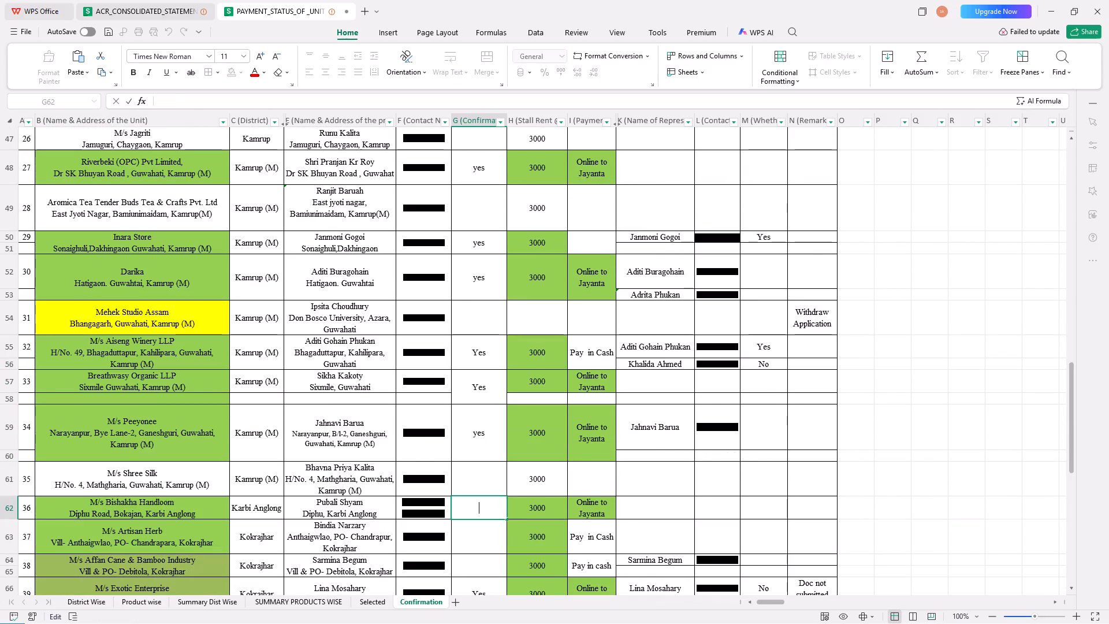
{"action": "key", "text": "ctrl+v"}
{"action": "scroll", "coordinate": [484, 511], "scroll_direction": "down", "scroll_amount": 2}
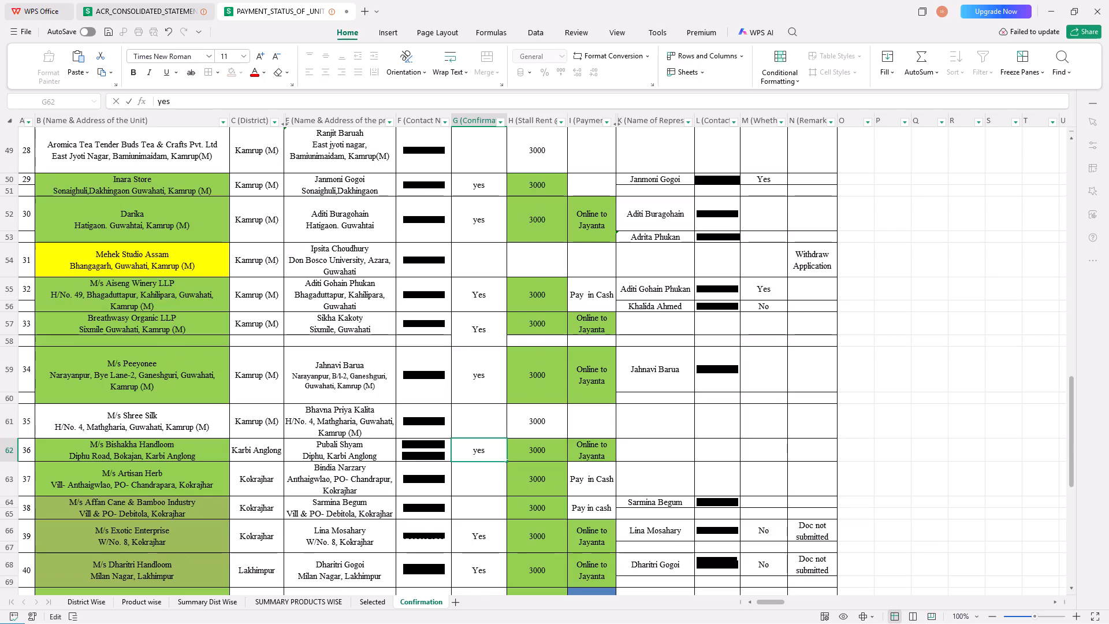
{"action": "double_click", "coordinate": [477, 487]}
{"action": "key", "text": "ctrl+v"}
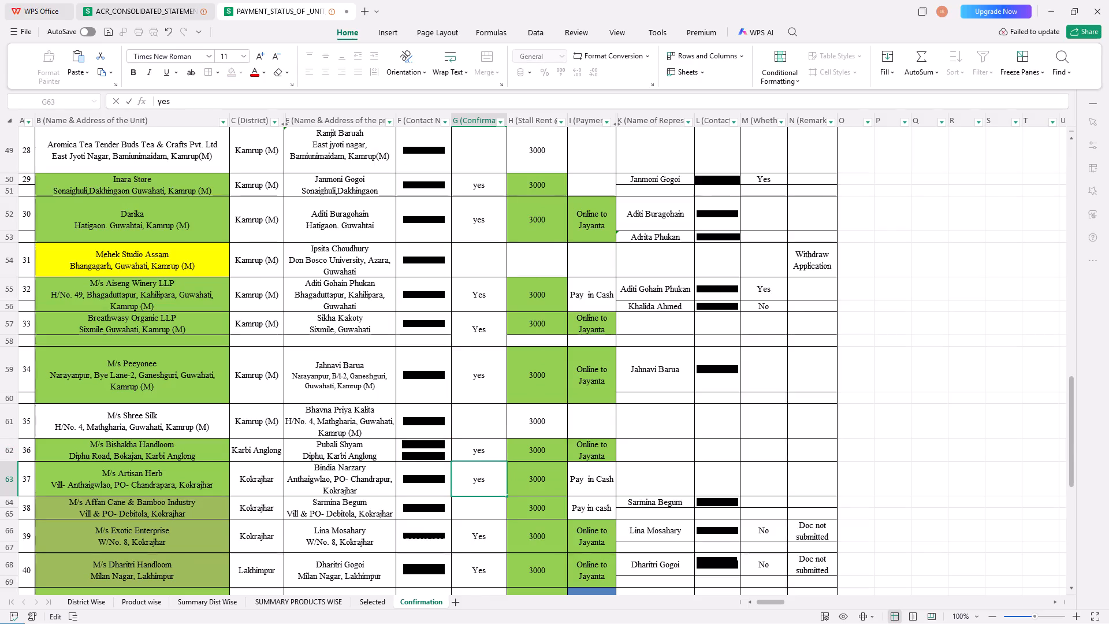
{"action": "double_click", "coordinate": [482, 509]}
{"action": "key", "text": "ctrl+v"}
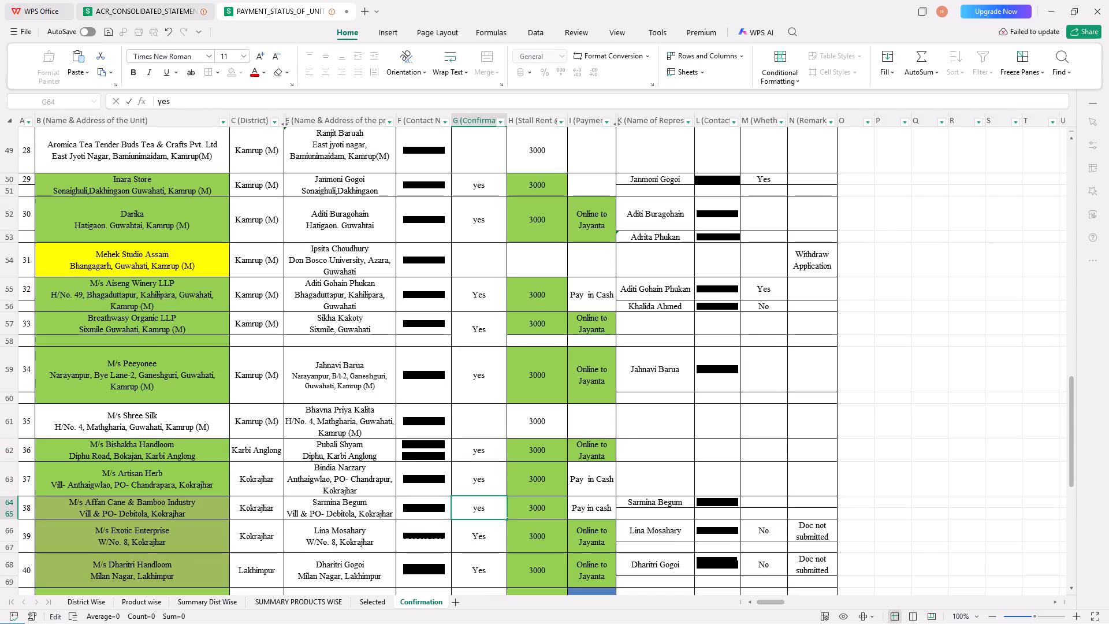
Paste the text yes as the confirmation of M/s Rengam Industrial Woman C.S. Limited and M/s Baghara Traditional Dress Making Cooperative Society Ltd.
{"action": "left_click", "coordinate": [484, 538]}
{"action": "scroll", "coordinate": [487, 538], "scroll_direction": "down", "scroll_amount": 3}
{"action": "double_click", "coordinate": [481, 526]}
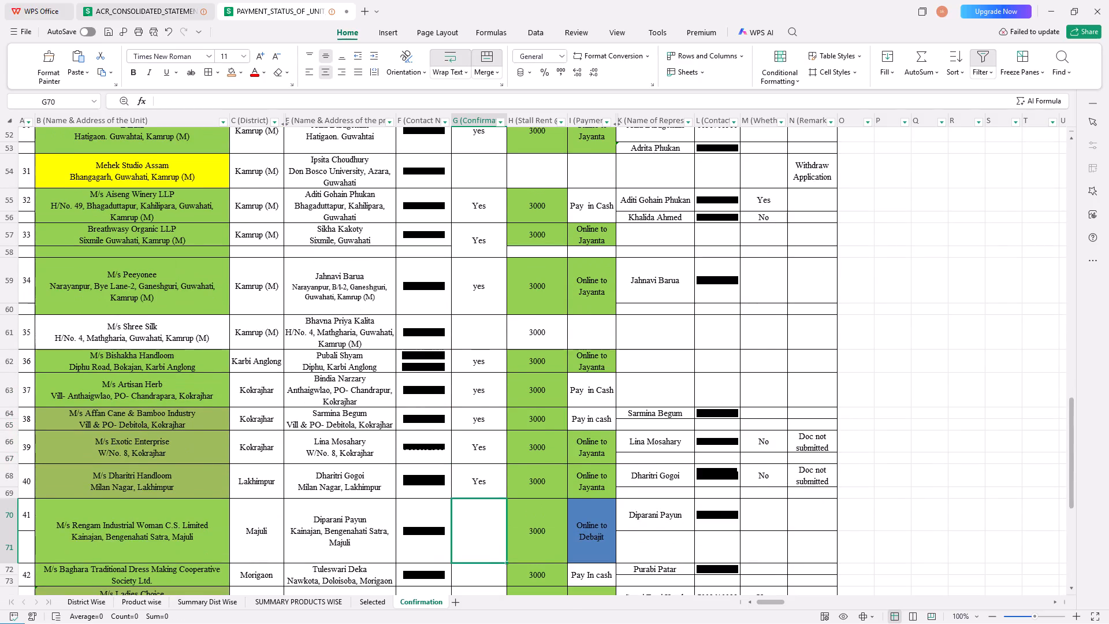
{"action": "key", "text": "ctrl+v"}
{"action": "scroll", "coordinate": [489, 522], "scroll_direction": "down", "scroll_amount": 3}
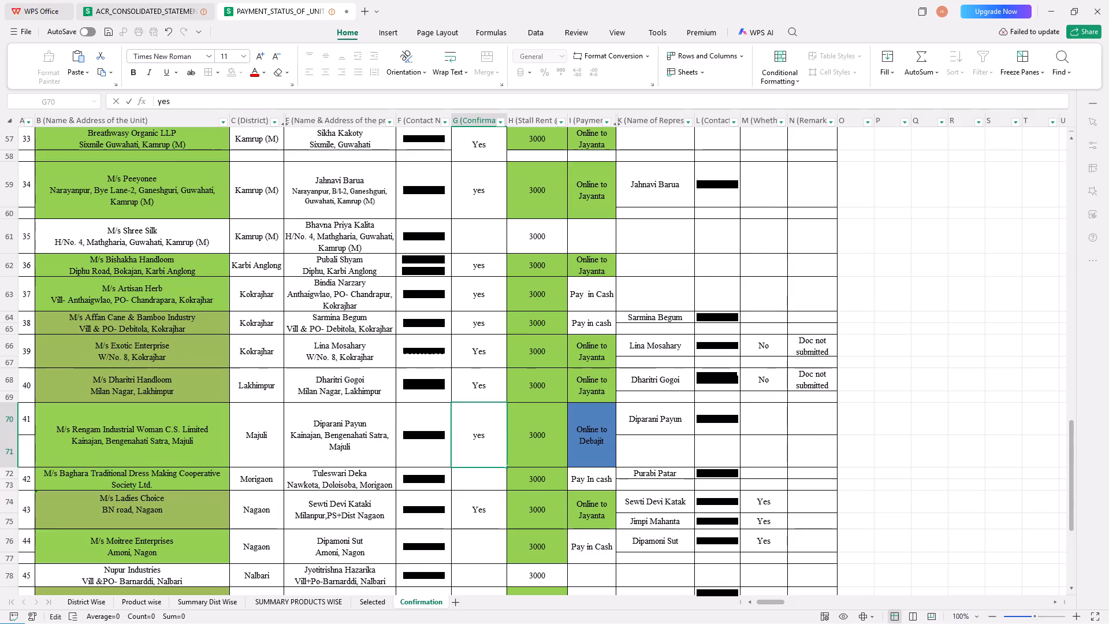
{"action": "double_click", "coordinate": [480, 482]}
{"action": "key", "text": "ctrl+v"}
Paste the text yes as the confirmation of M/s Moitree Enterprises and Nupur Industries.
{"action": "scroll", "coordinate": [482, 499], "scroll_direction": "down", "scroll_amount": 2}
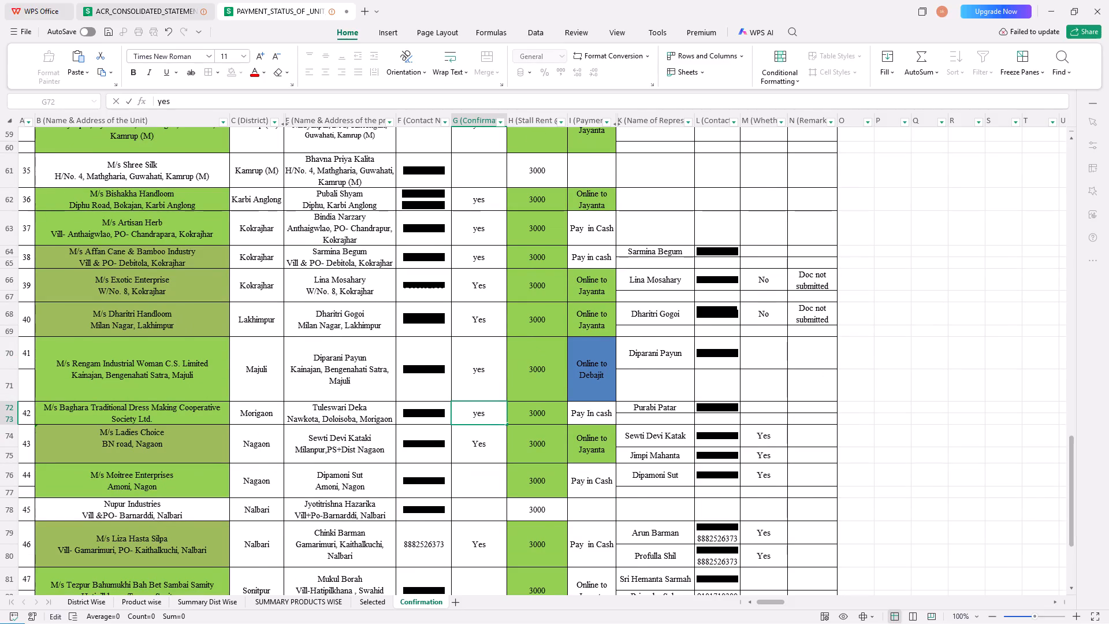
{"action": "double_click", "coordinate": [474, 483]}
{"action": "key", "text": "ctrl+v"}
{"action": "scroll", "coordinate": [481, 500], "scroll_direction": "down", "scroll_amount": 1}
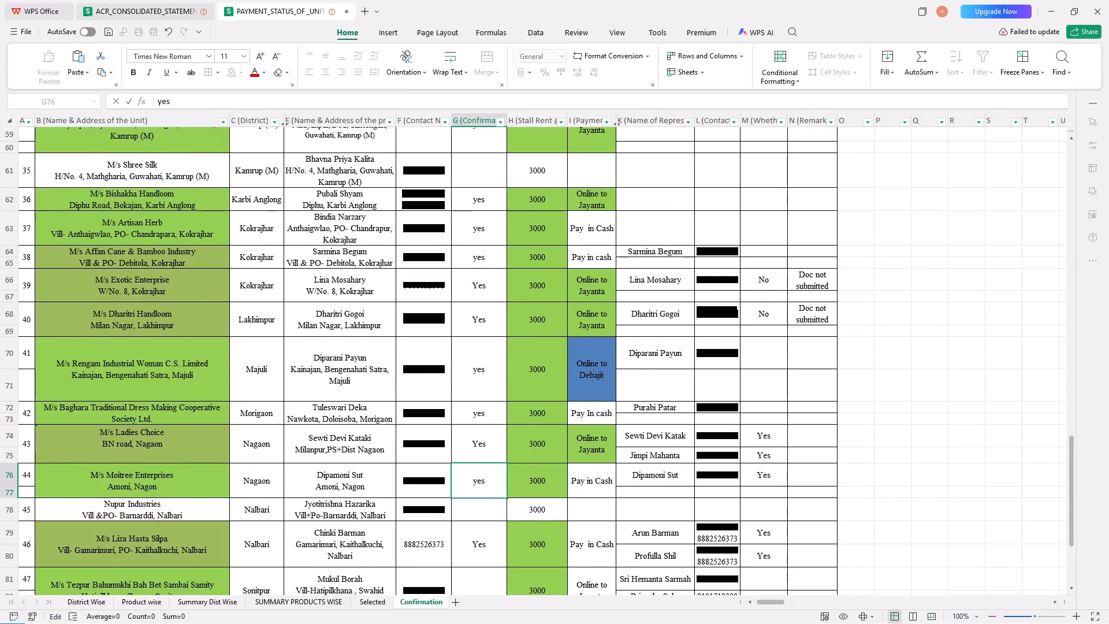
{"action": "double_click", "coordinate": [475, 486]}
{"action": "key", "text": "ctrl+v"}
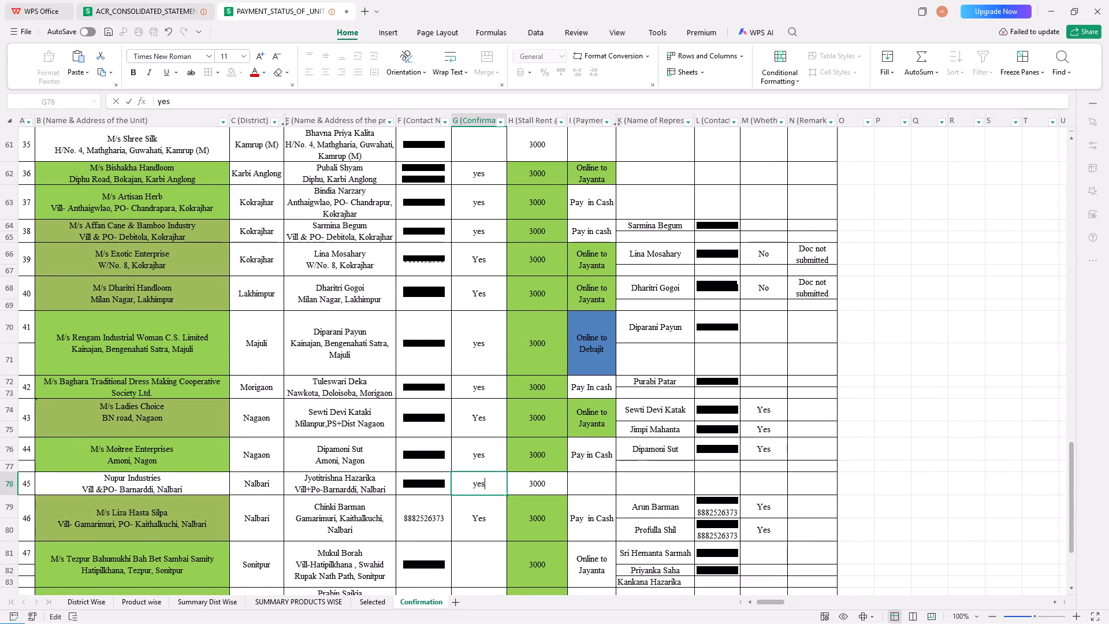
Paste the text yes as the confirmation of M/s Tezpur Bahumukhi Bah Bet Sambai Samity, M/s Parampara Assam Craftss and Divine Grace Enterprise.
{"action": "scroll", "coordinate": [482, 502], "scroll_direction": "down", "scroll_amount": 2}
{"action": "double_click", "coordinate": [476, 500]}
{"action": "key", "text": "ctrl+v"}
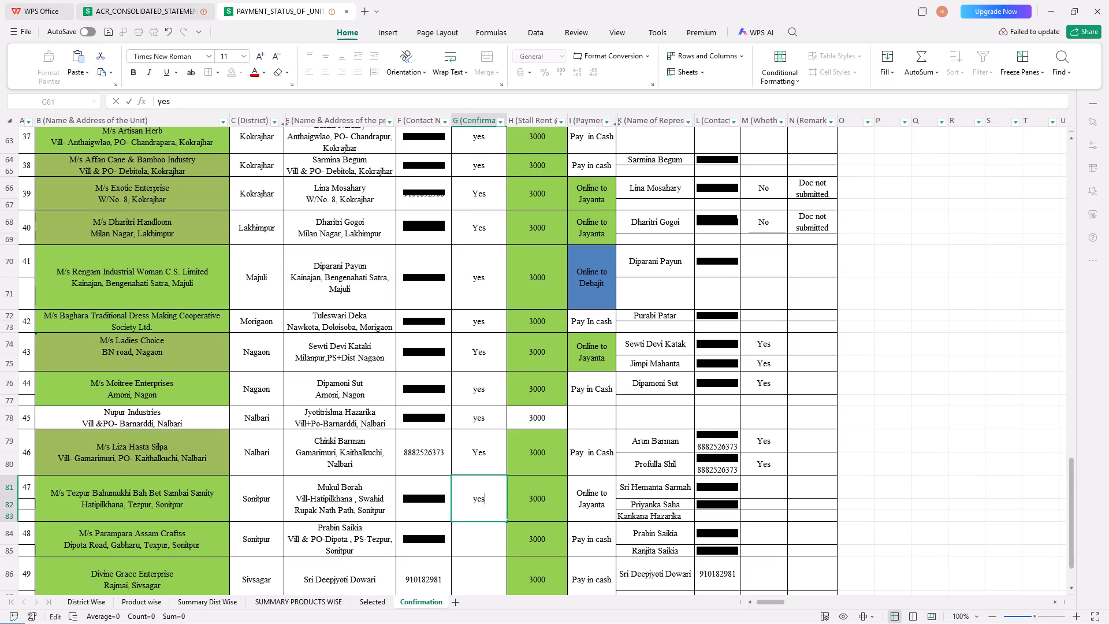
{"action": "double_click", "coordinate": [477, 548]}
{"action": "key", "text": "ctrl+v"}
{"action": "scroll", "coordinate": [477, 538], "scroll_direction": "down", "scroll_amount": 2}
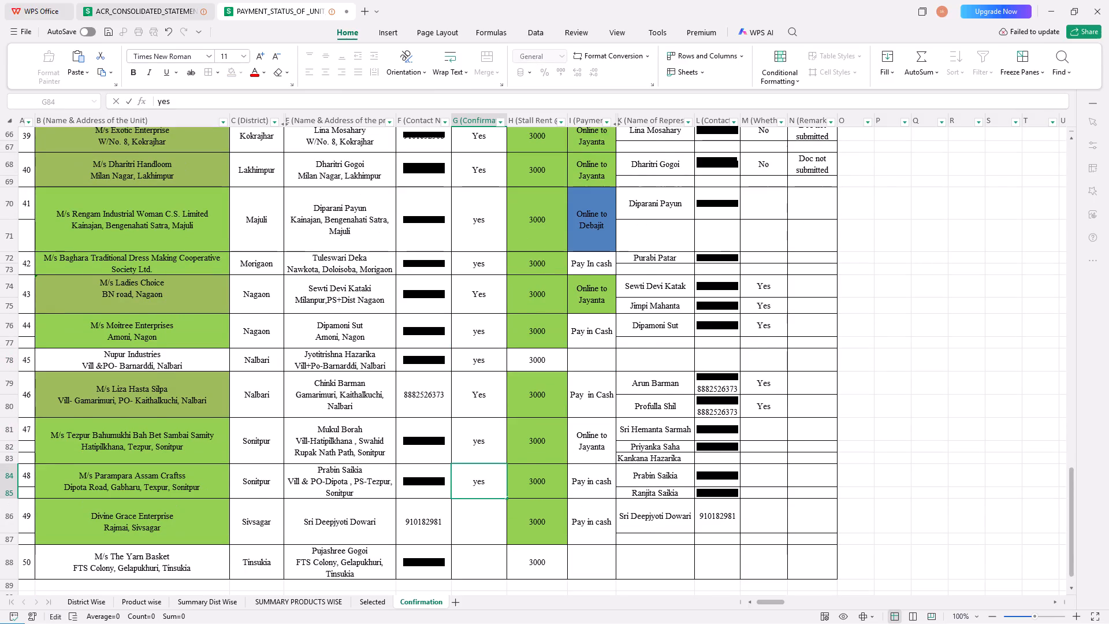
{"action": "double_click", "coordinate": [477, 523]}
{"action": "key", "text": "ctrl+v"}
{"action": "scroll", "coordinate": [475, 534], "scroll_direction": "down", "scroll_amount": 1}
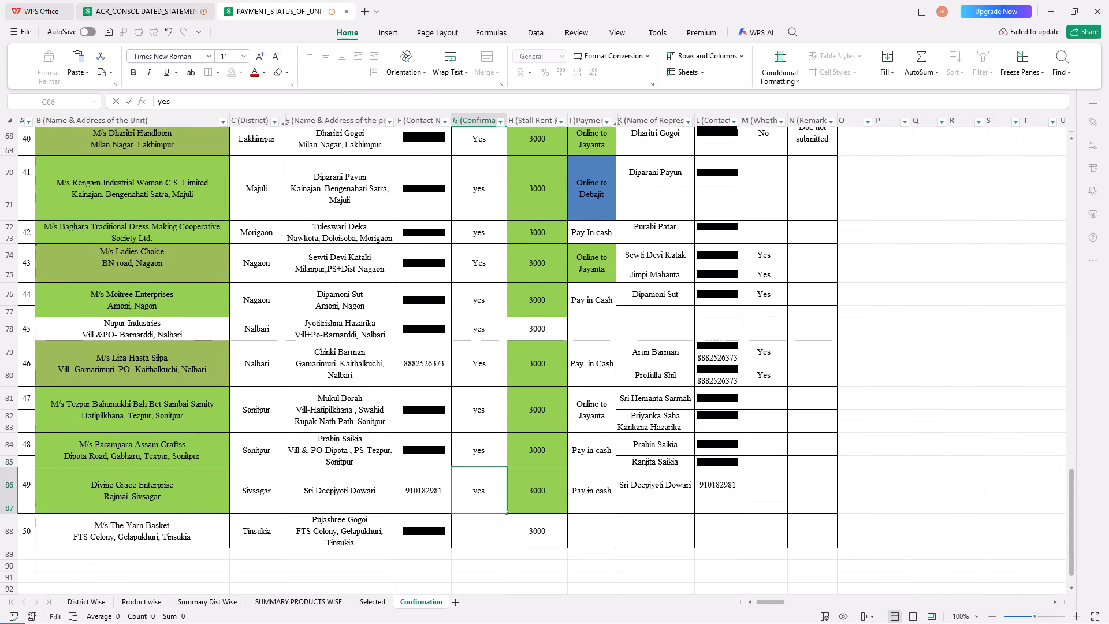
{"action": "double_click", "coordinate": [476, 526]}
{"action": "left_click", "coordinate": [583, 564]}
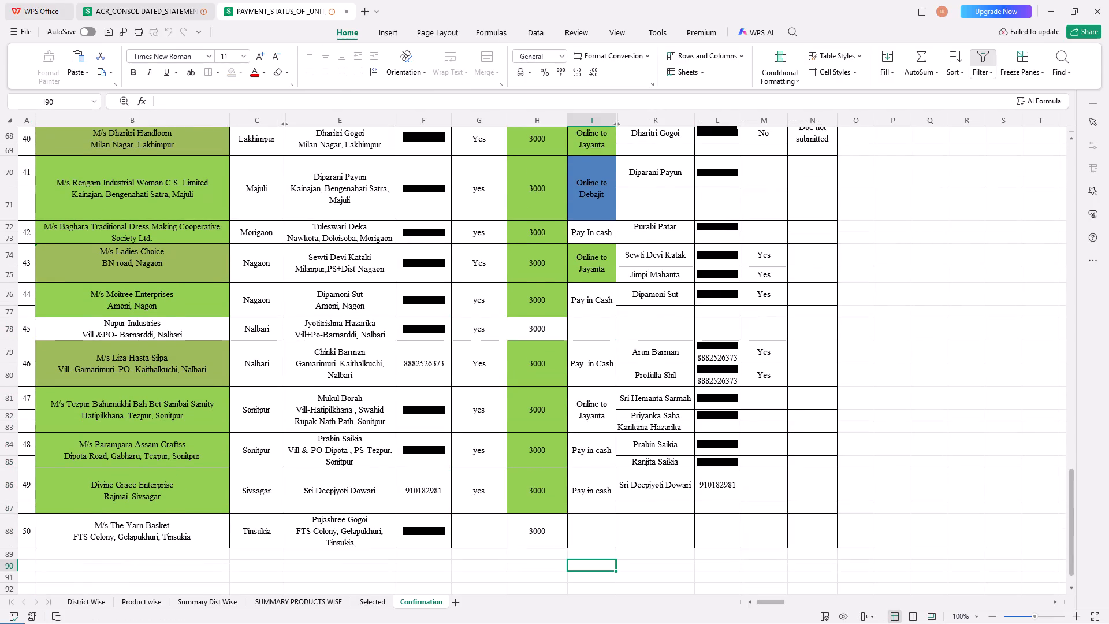
Save the payment status workbook with the filled-in confirmations.
{"action": "scroll", "coordinate": [523, 535], "scroll_direction": "up", "scroll_amount": 9}
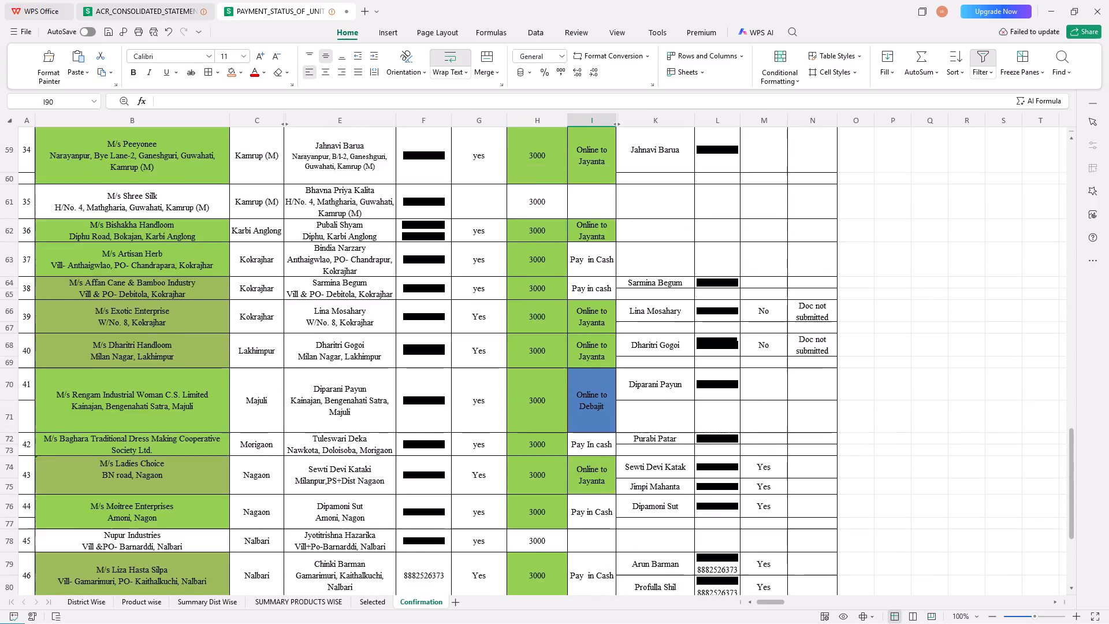
{"action": "scroll", "coordinate": [523, 535], "scroll_direction": "up", "scroll_amount": 17}
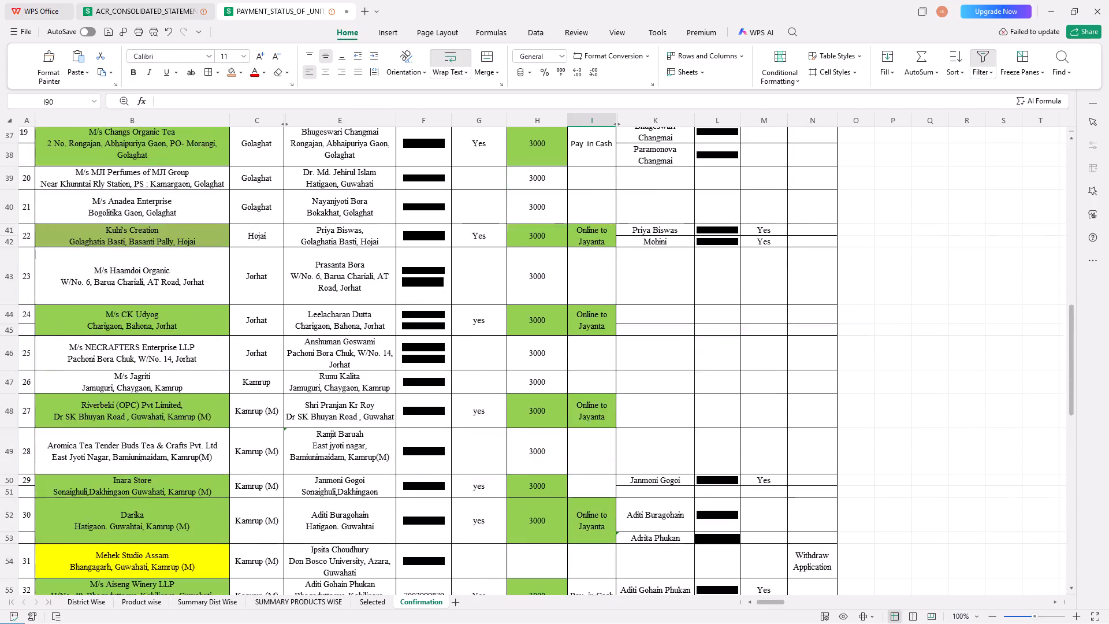
{"action": "scroll", "coordinate": [523, 532], "scroll_direction": "up", "scroll_amount": 20}
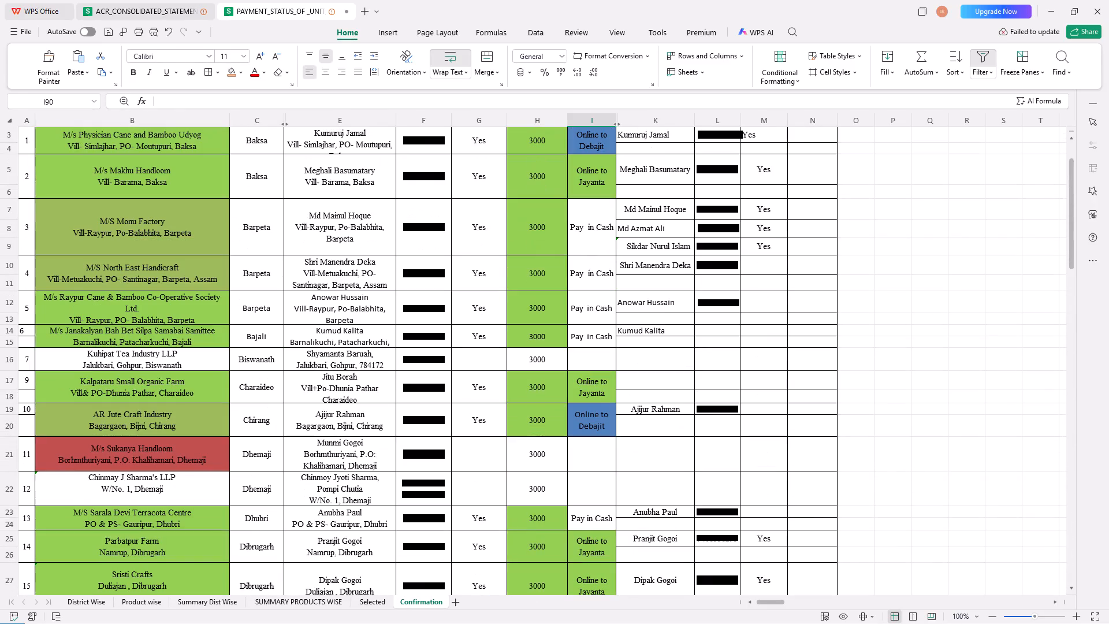
{"action": "scroll", "coordinate": [519, 519], "scroll_direction": "up", "scroll_amount": 6}
{"action": "key", "text": "ctrl+s"}
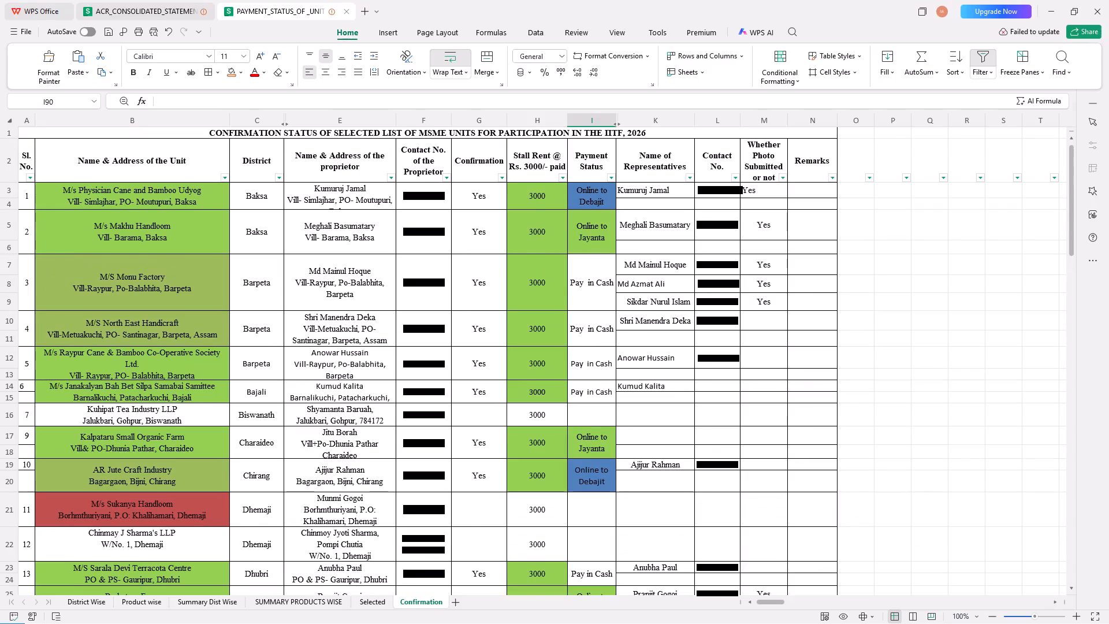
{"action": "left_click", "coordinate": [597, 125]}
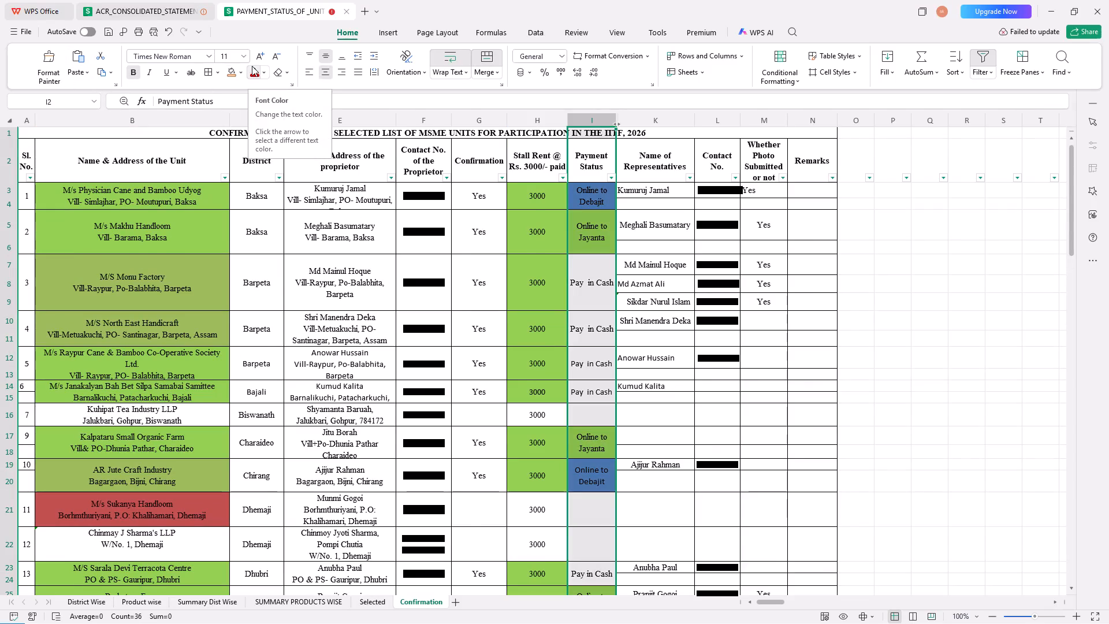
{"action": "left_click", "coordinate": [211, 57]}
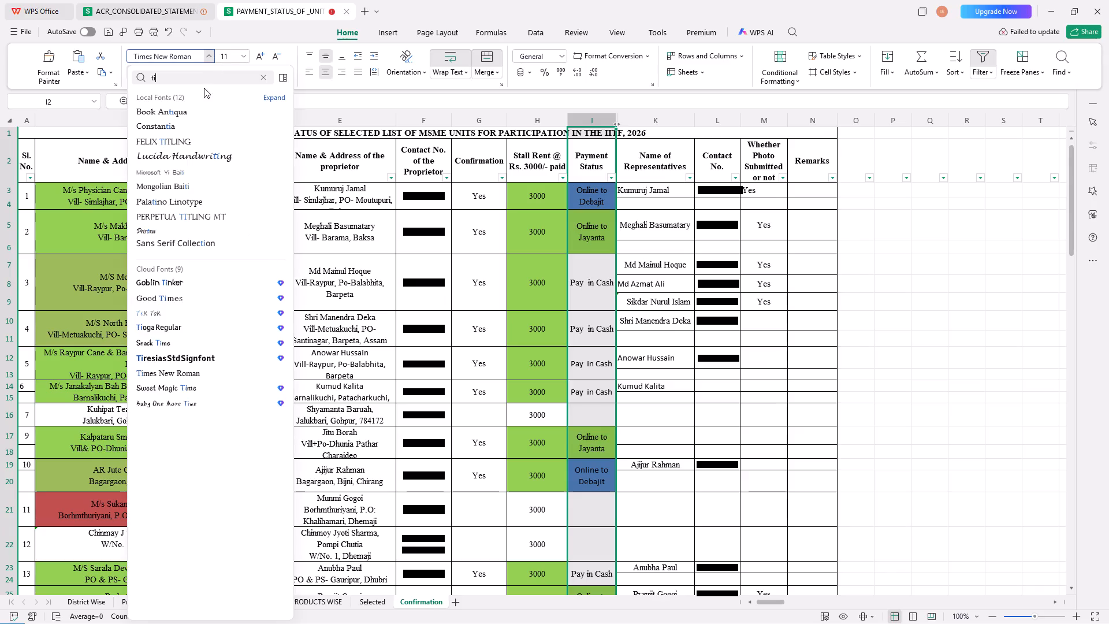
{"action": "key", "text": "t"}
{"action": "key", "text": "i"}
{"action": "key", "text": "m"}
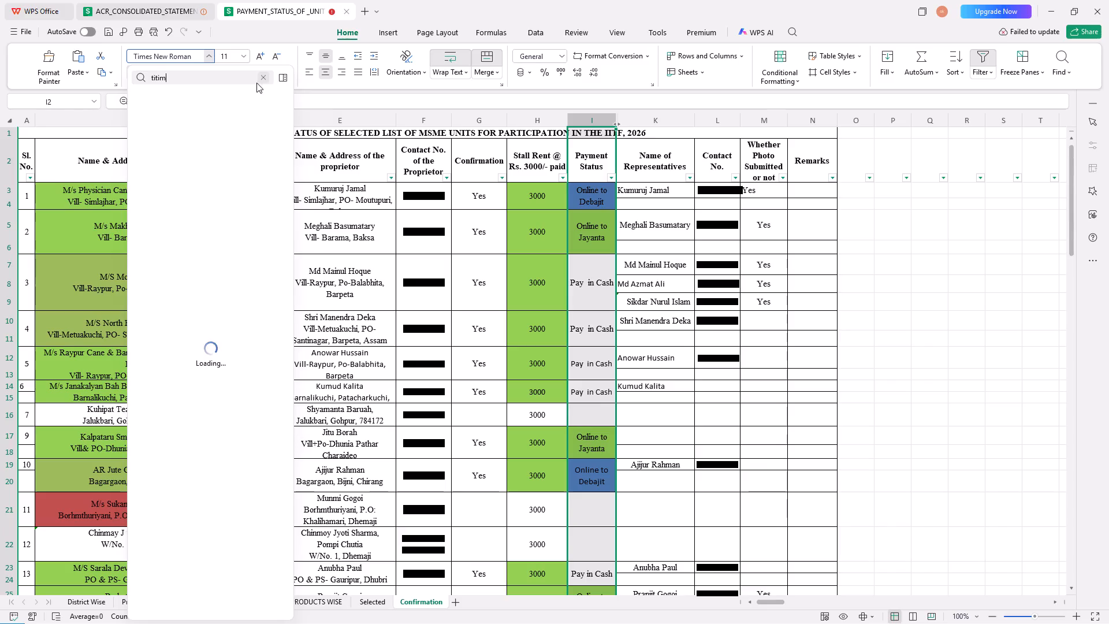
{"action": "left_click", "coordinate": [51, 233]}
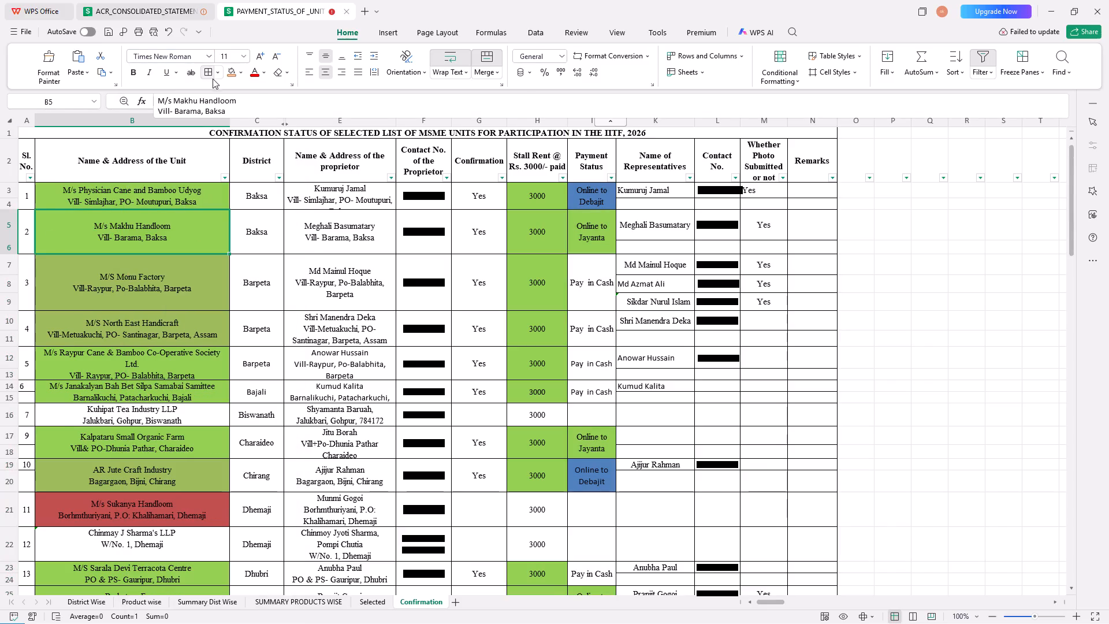
Set the font of the whole Payment Status column in the Confirmation sheet to Times New Roman.
{"action": "left_click", "coordinate": [591, 123]}
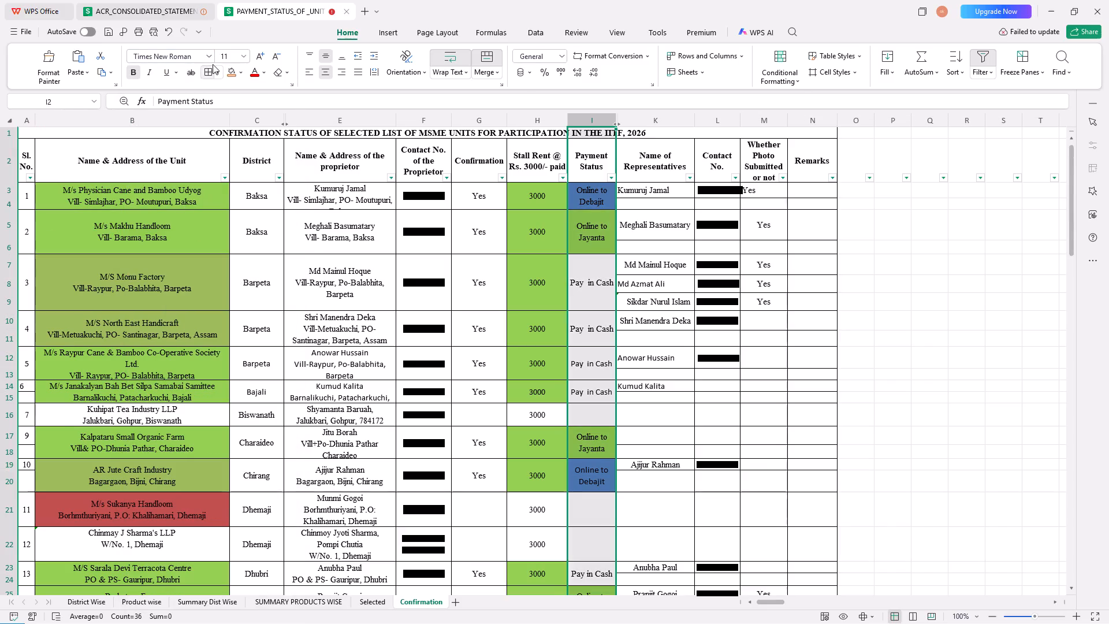
{"action": "left_click", "coordinate": [211, 58]}
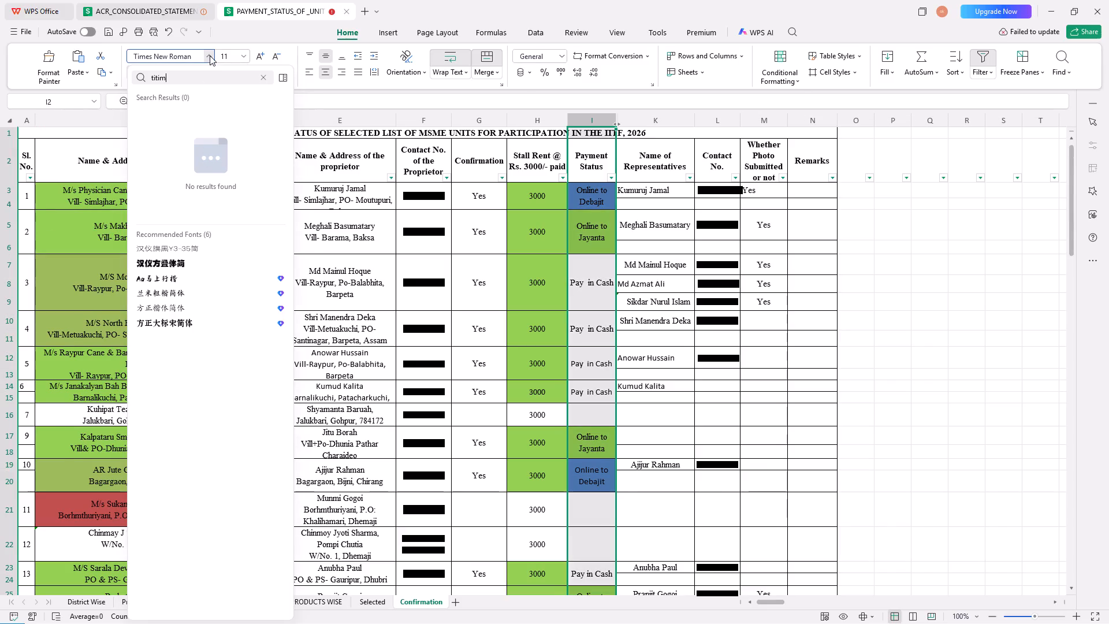
{"action": "left_click", "coordinate": [210, 55]}
{"action": "left_click", "coordinate": [210, 55]}
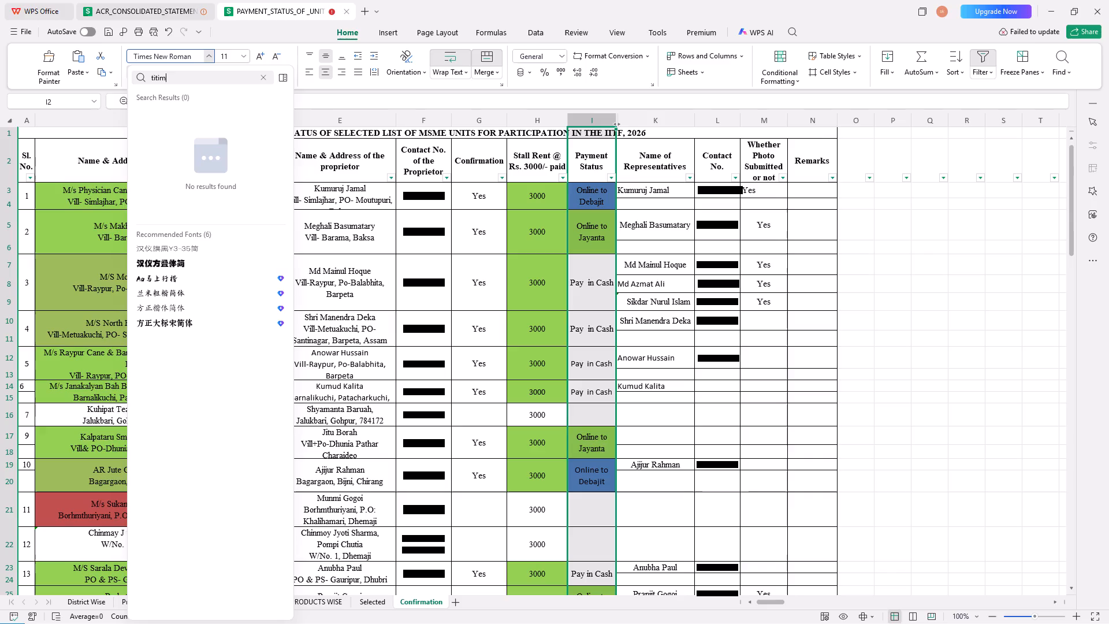
{"action": "left_click", "coordinate": [157, 77]}
{"action": "key", "text": "BackSpace"}
{"action": "key", "text": "BackSpace"}
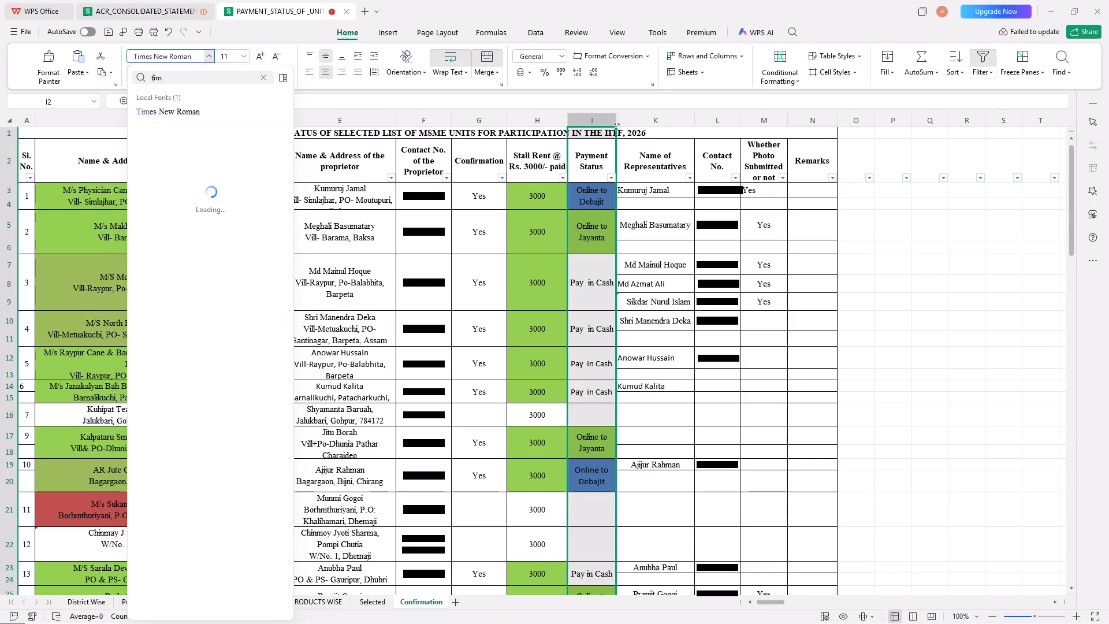
{"action": "left_click", "coordinate": [165, 108]}
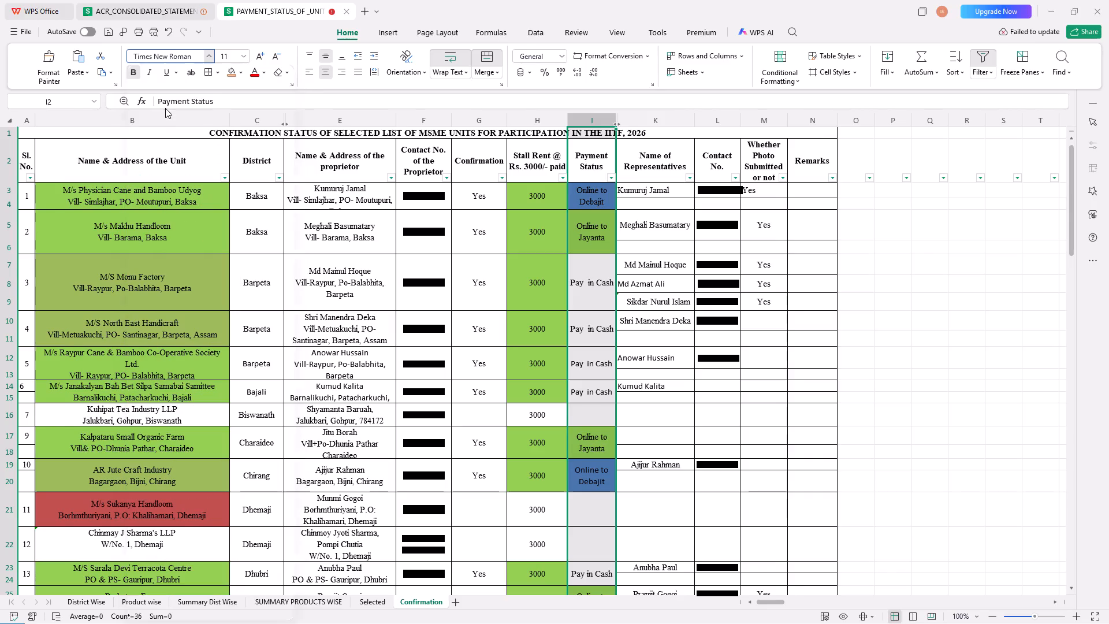
{"action": "left_click", "coordinate": [862, 330]}
Save the payment status workbook with the changed column font, checking the Confirmation sheet down to its last unit.
{"action": "key", "text": "ctrl+s"}
{"action": "scroll", "coordinate": [693, 403], "scroll_direction": "down", "scroll_amount": 3}
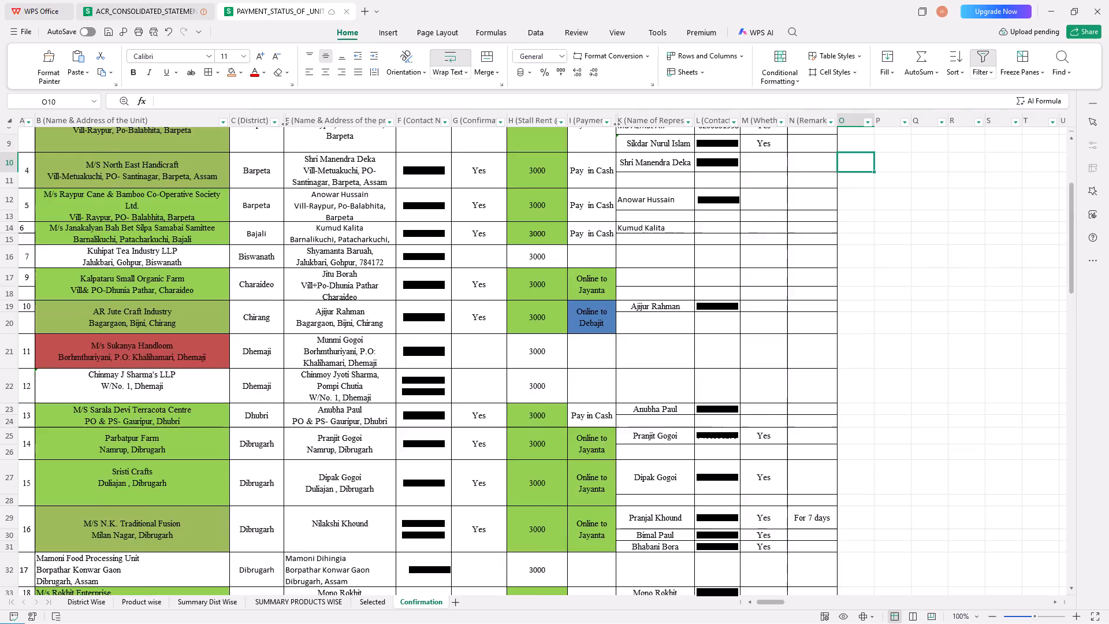
{"action": "scroll", "coordinate": [685, 413], "scroll_direction": "down", "scroll_amount": 20}
{"action": "scroll", "coordinate": [685, 413], "scroll_direction": "down", "scroll_amount": 20}
{"action": "scroll", "coordinate": [685, 413], "scroll_direction": "down", "scroll_amount": 7}
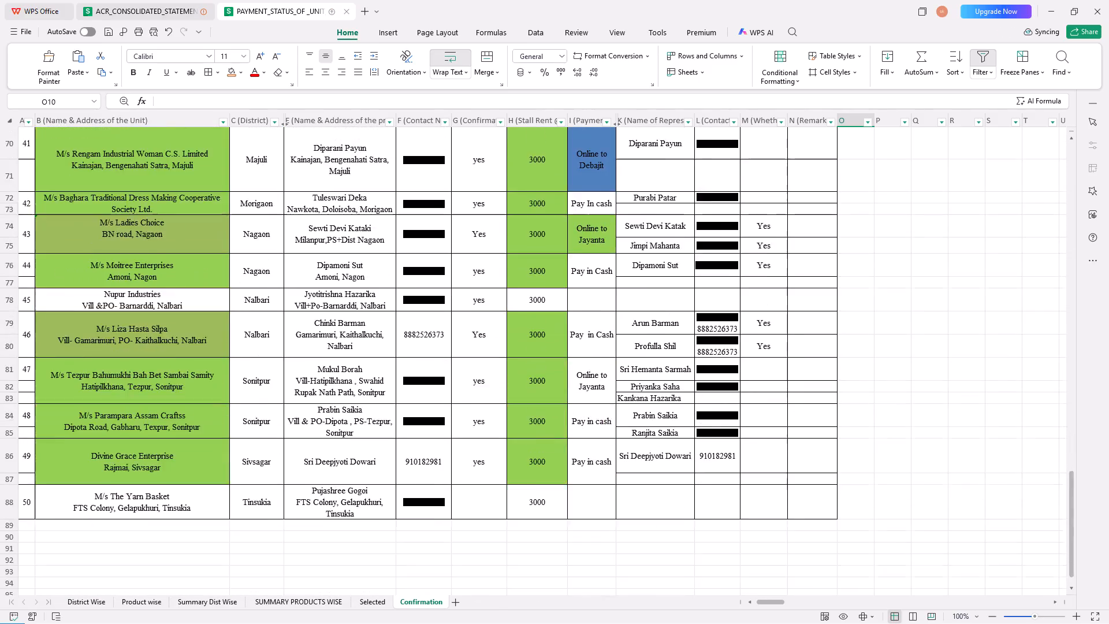
{"action": "scroll", "coordinate": [680, 478], "scroll_direction": "down", "scroll_amount": 3}
{"action": "scroll", "coordinate": [723, 503], "scroll_direction": "up", "scroll_amount": 8}
{"action": "left_click_drag", "start_coordinate": [1072, 475], "coordinate": [1072, 450]}
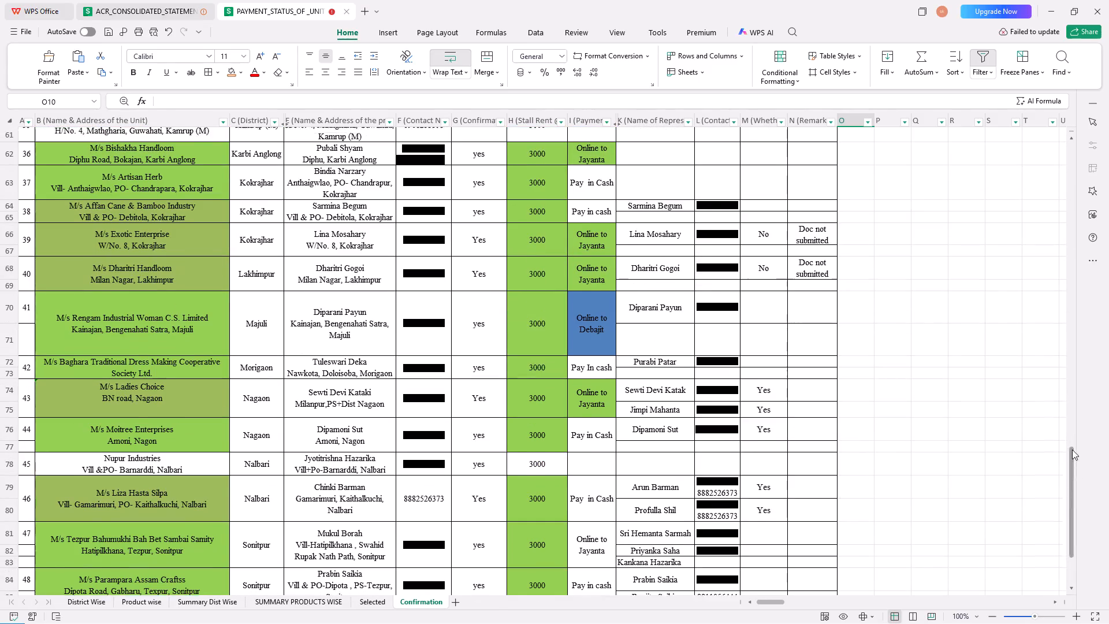
{"action": "left_click_drag", "start_coordinate": [1072, 450], "coordinate": [1043, 110]}
{"action": "key", "text": "ctrl+s"}
{"action": "key", "text": "ctrl+s"}
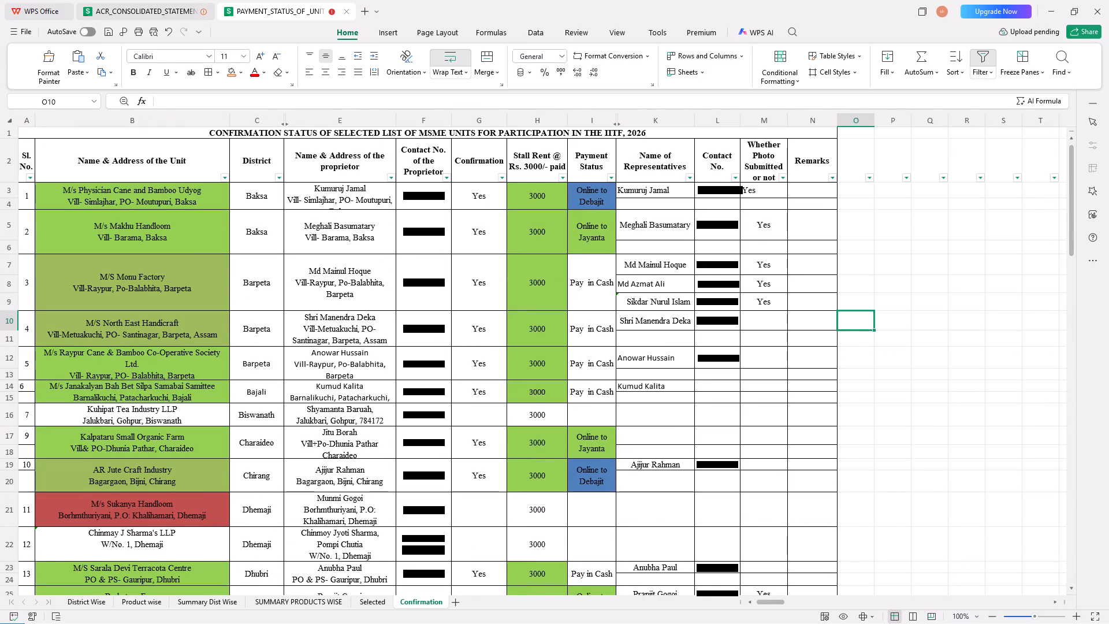
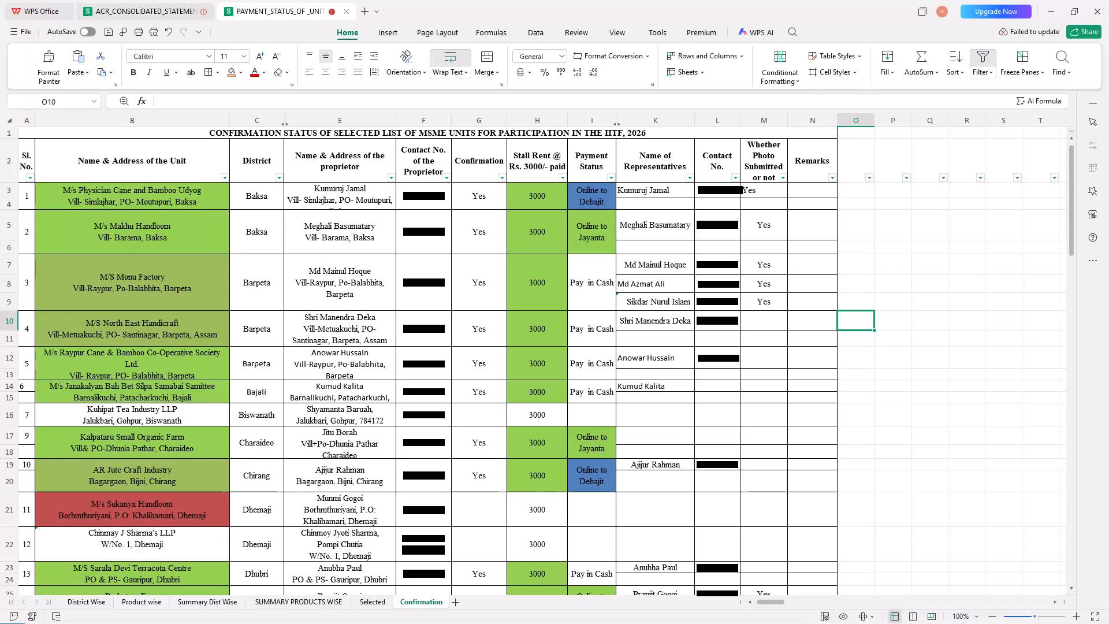
Look through the Confirmation sheet from the first unit down to the last and return to its top.
{"action": "scroll", "coordinate": [487, 373], "scroll_direction": "up", "scroll_amount": 3}
{"action": "scroll", "coordinate": [486, 376], "scroll_direction": "down", "scroll_amount": 15}
{"action": "scroll", "coordinate": [483, 403], "scroll_direction": "down", "scroll_amount": 10}
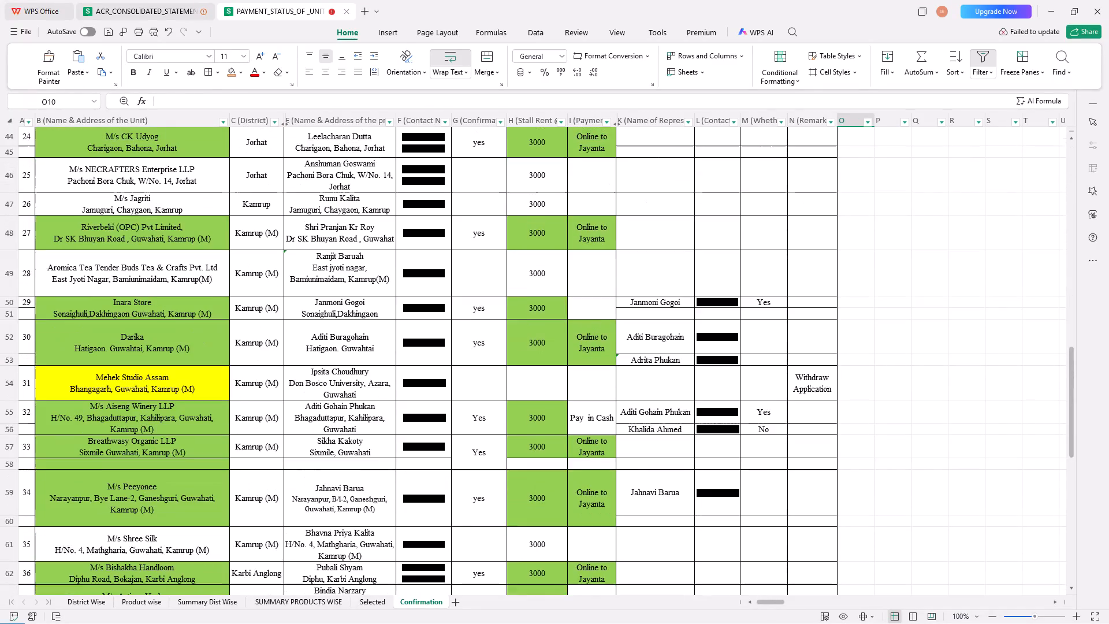
{"action": "scroll", "coordinate": [483, 399], "scroll_direction": "down", "scroll_amount": 20}
{"action": "scroll", "coordinate": [483, 399], "scroll_direction": "down", "scroll_amount": 4}
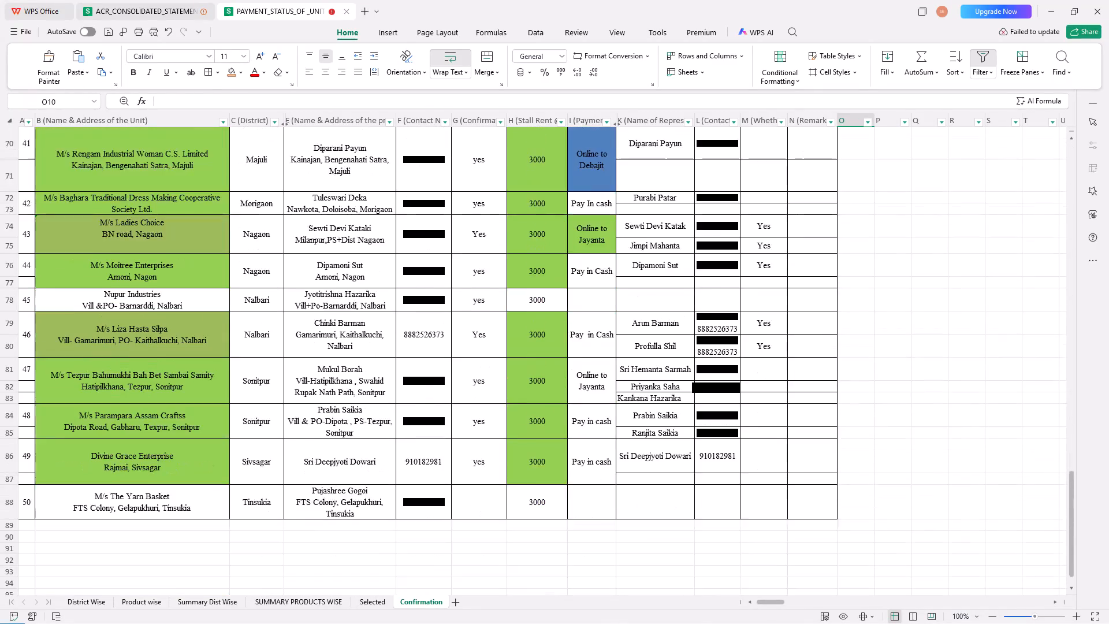
{"action": "scroll", "coordinate": [503, 396], "scroll_direction": "down", "scroll_amount": 2}
{"action": "left_click_drag", "start_coordinate": [1071, 494], "coordinate": [1055, 203]}
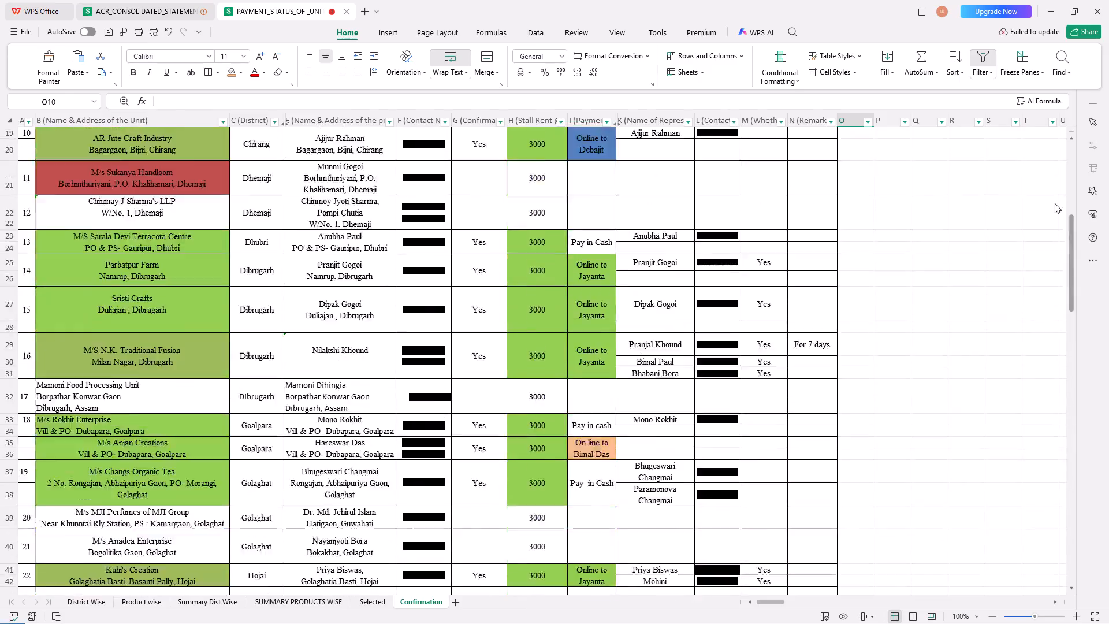
{"action": "left_click_drag", "start_coordinate": [1055, 203], "coordinate": [1060, 109]}
Save the payment status workbook.
{"action": "left_click", "coordinate": [654, 356]}
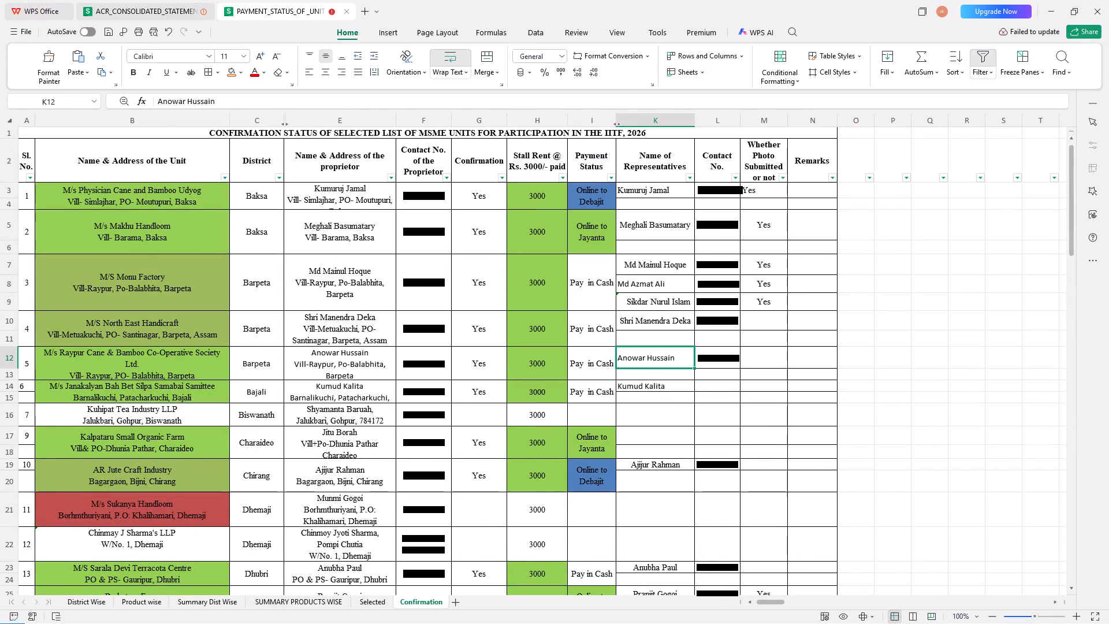
{"action": "key", "text": "ctrl+s"}
Fill in the empty payment status of Inara Store in the Confirmation sheet as Pay in Cash.
{"action": "scroll", "coordinate": [230, 472], "scroll_direction": "up", "scroll_amount": 2}
{"action": "scroll", "coordinate": [232, 468], "scroll_direction": "down", "scroll_amount": 5}
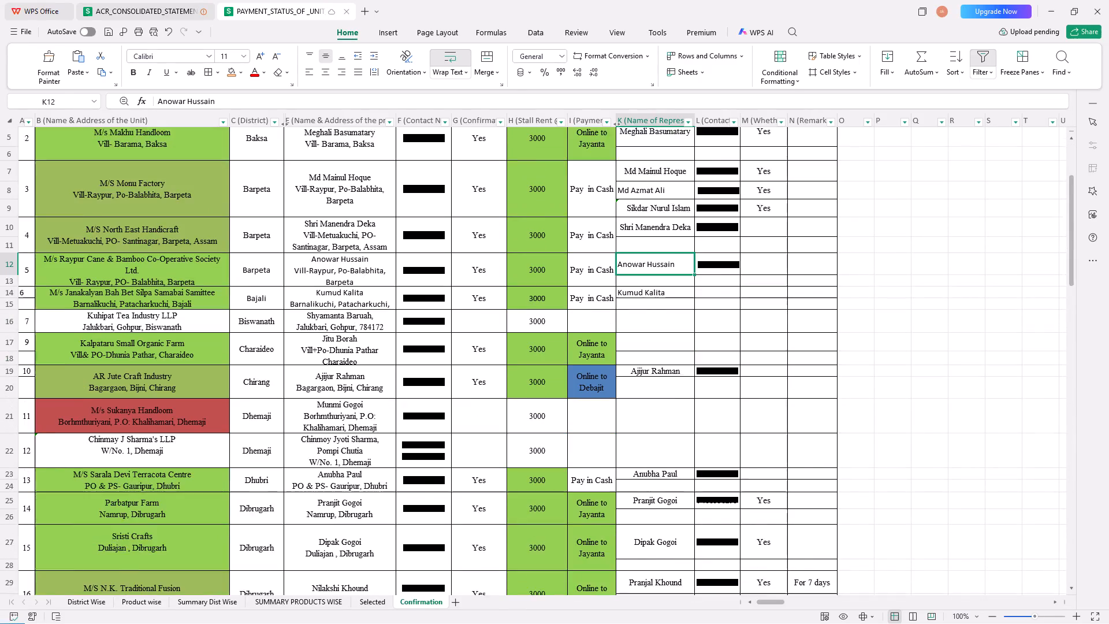
{"action": "scroll", "coordinate": [235, 478], "scroll_direction": "down", "scroll_amount": 14}
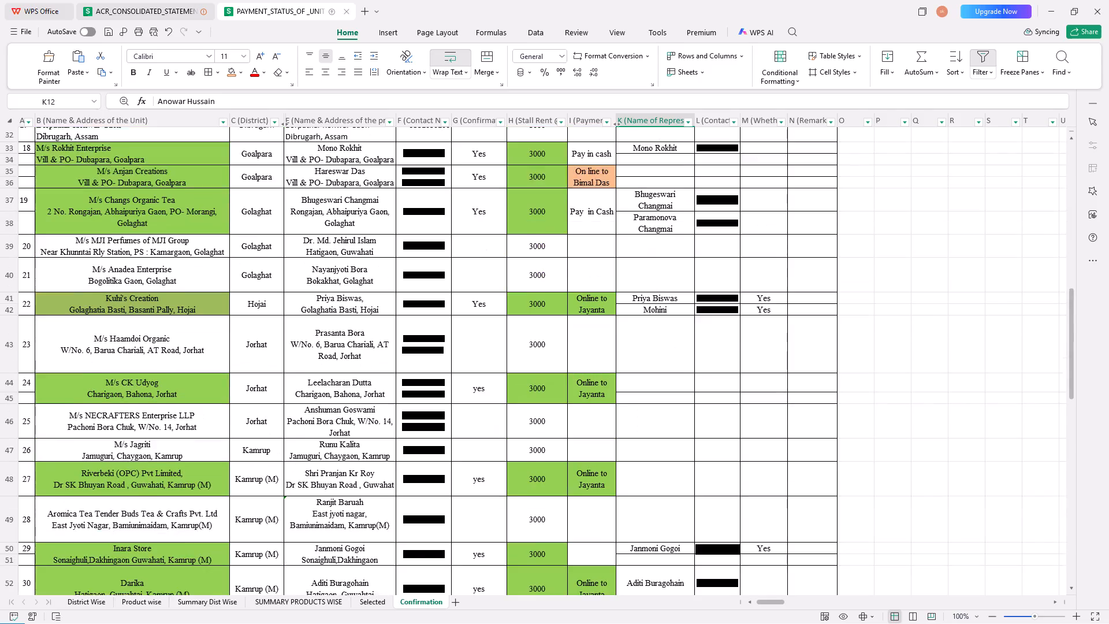
{"action": "scroll", "coordinate": [250, 481], "scroll_direction": "down", "scroll_amount": 10}
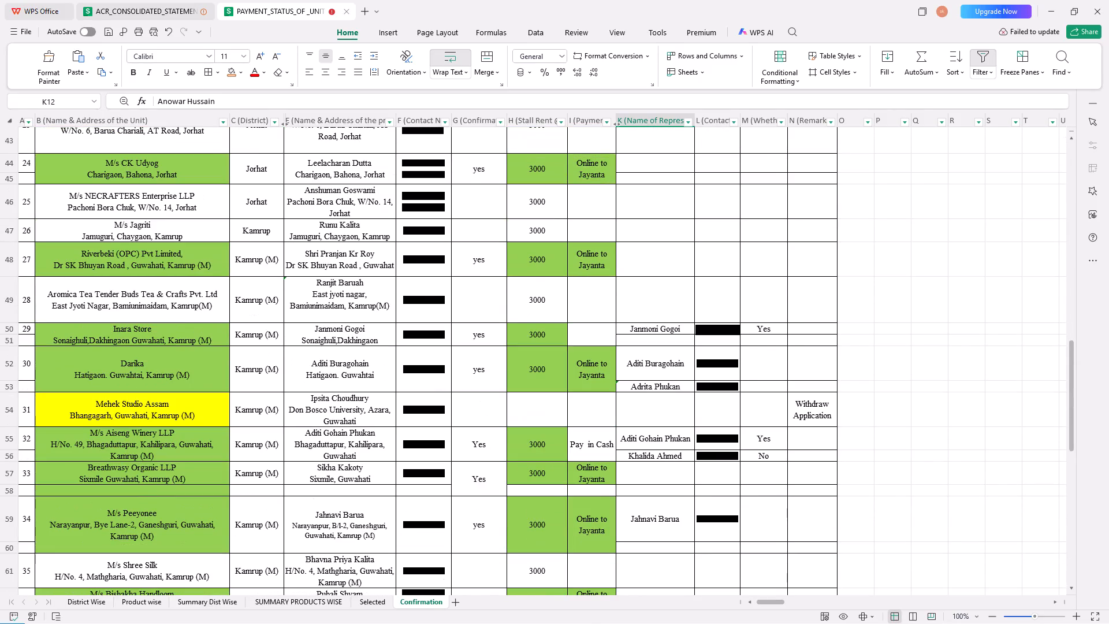
{"action": "left_click", "coordinate": [598, 239]}
{"action": "left_click", "coordinate": [598, 239]}
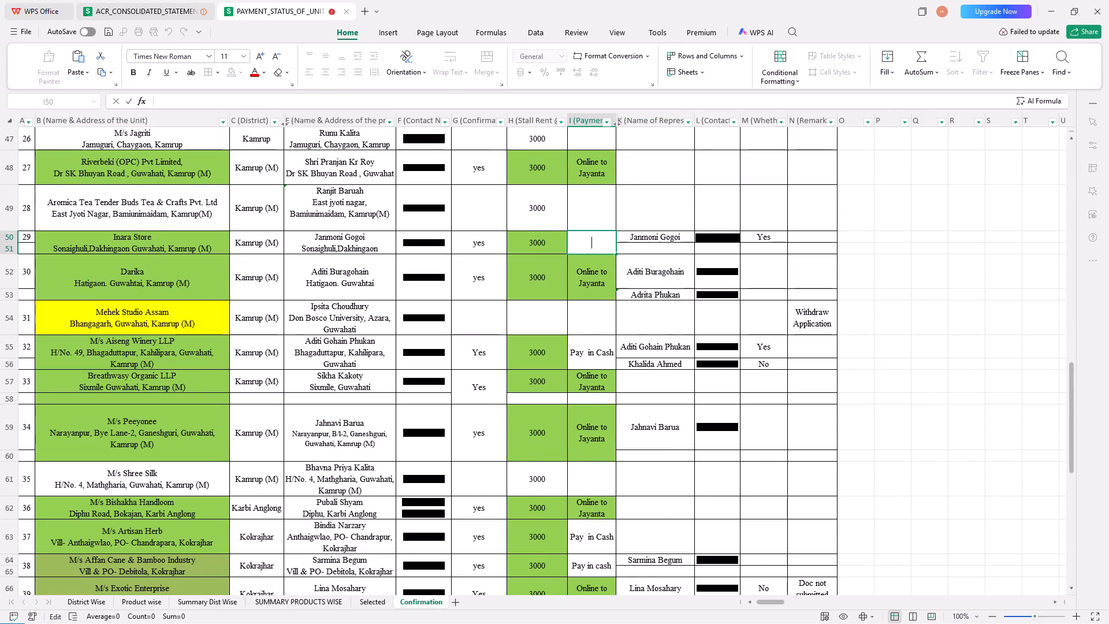
{"action": "type", "text": "Pay"}
{"action": "key", "text": "space"}
{"action": "type", "text": "in"}
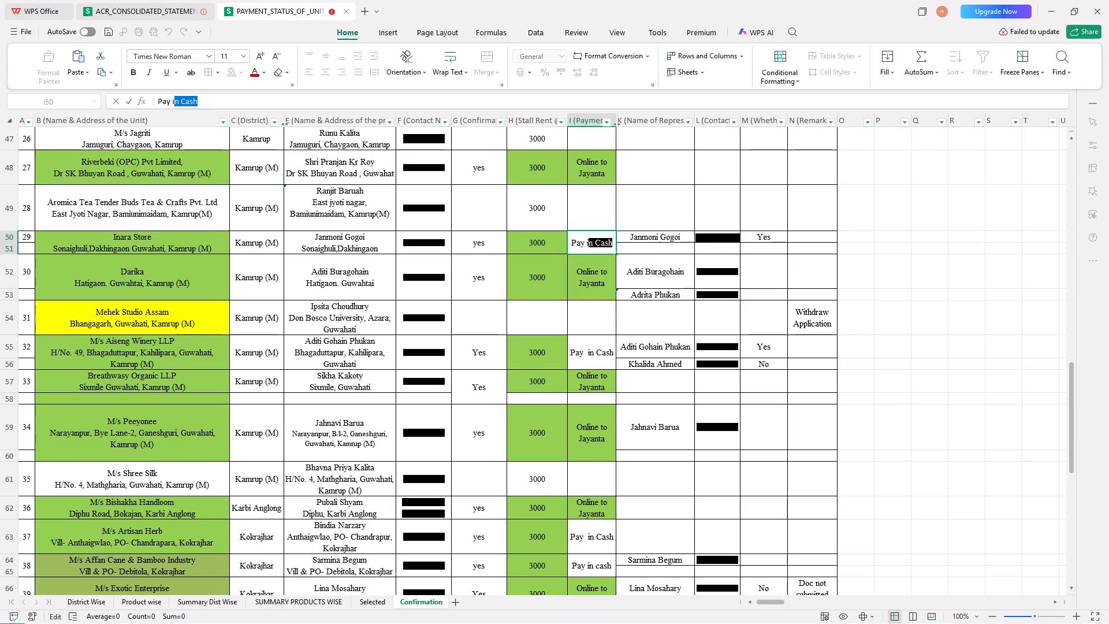
{"action": "key", "text": "Tab"}
{"action": "left_click", "coordinate": [597, 315]}
{"action": "left_click", "coordinate": [595, 244]}
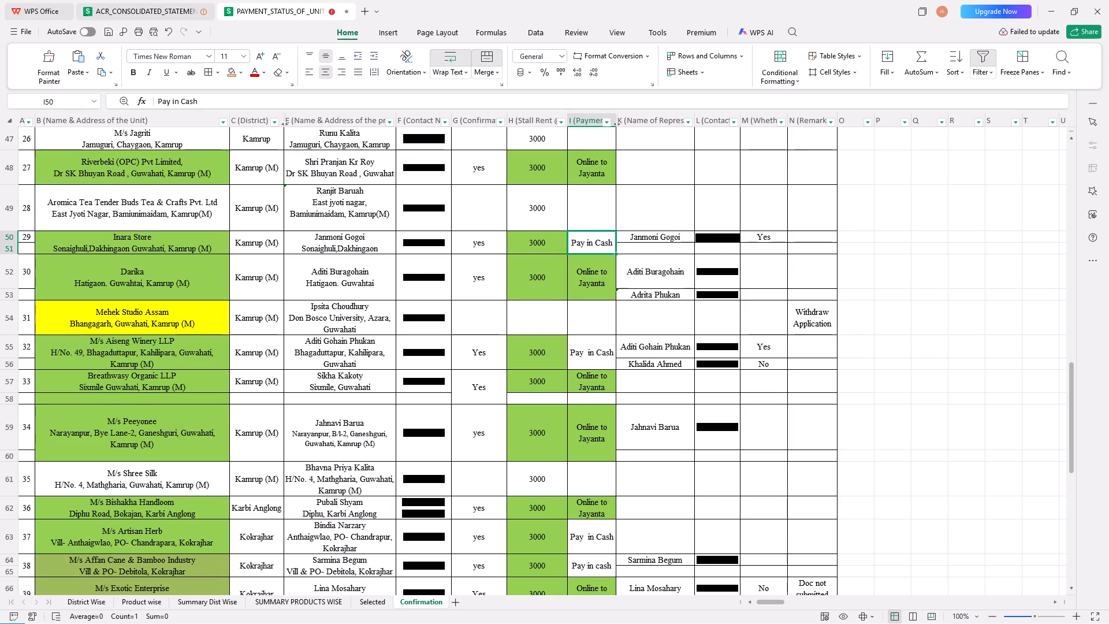
Review the confirmation, payment status and remarks of all units across the whole Confirmation sheet for missing entries.
{"action": "scroll", "coordinate": [578, 389], "scroll_direction": "down", "scroll_amount": 9}
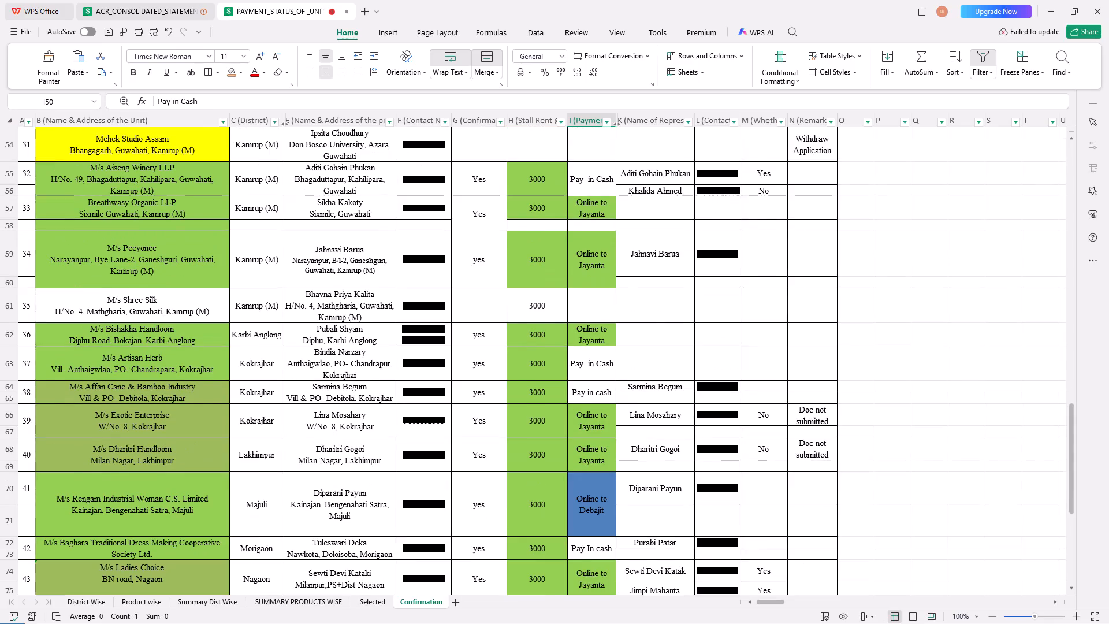
{"action": "scroll", "coordinate": [578, 414], "scroll_direction": "down", "scroll_amount": 9}
{"action": "scroll", "coordinate": [572, 426], "scroll_direction": "up", "scroll_amount": 3}
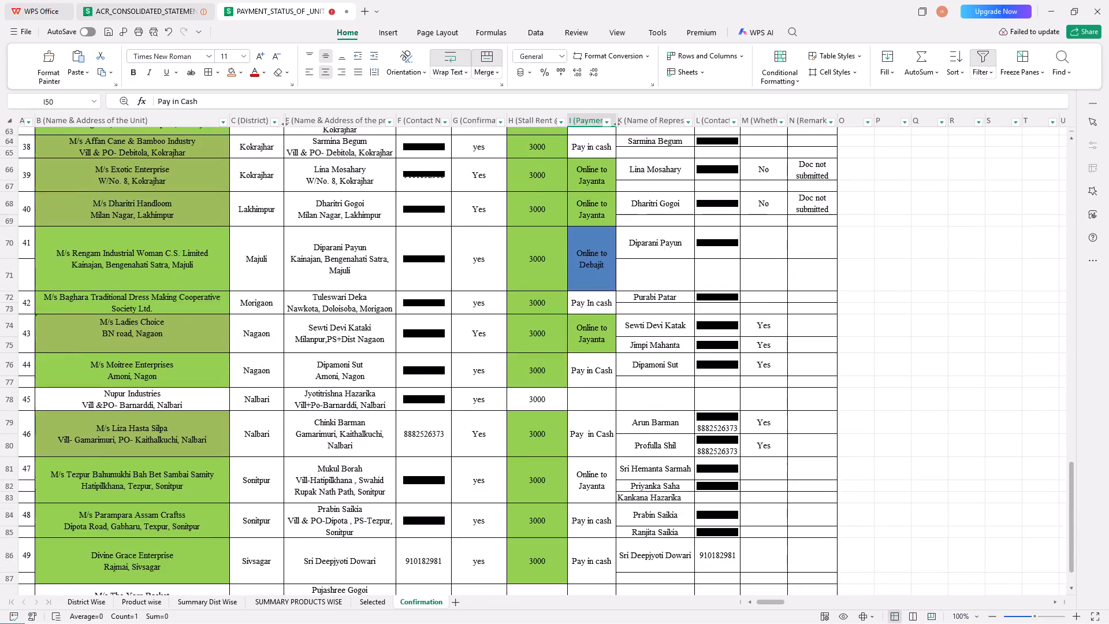
{"action": "scroll", "coordinate": [572, 426], "scroll_direction": "up", "scroll_amount": 19}
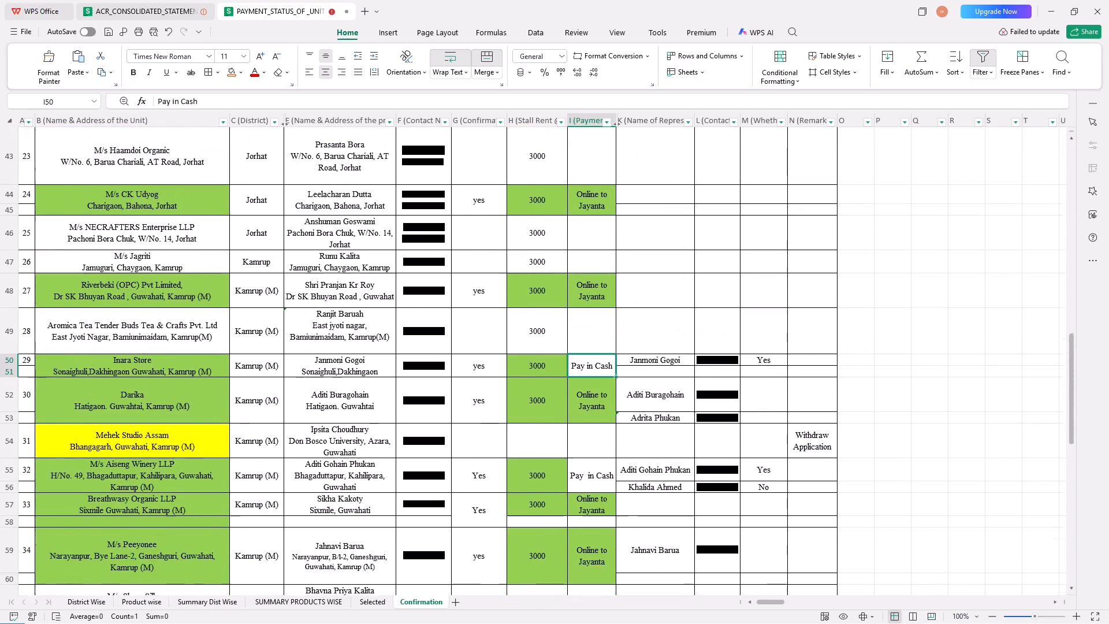
{"action": "scroll", "coordinate": [572, 426], "scroll_direction": "up", "scroll_amount": 8}
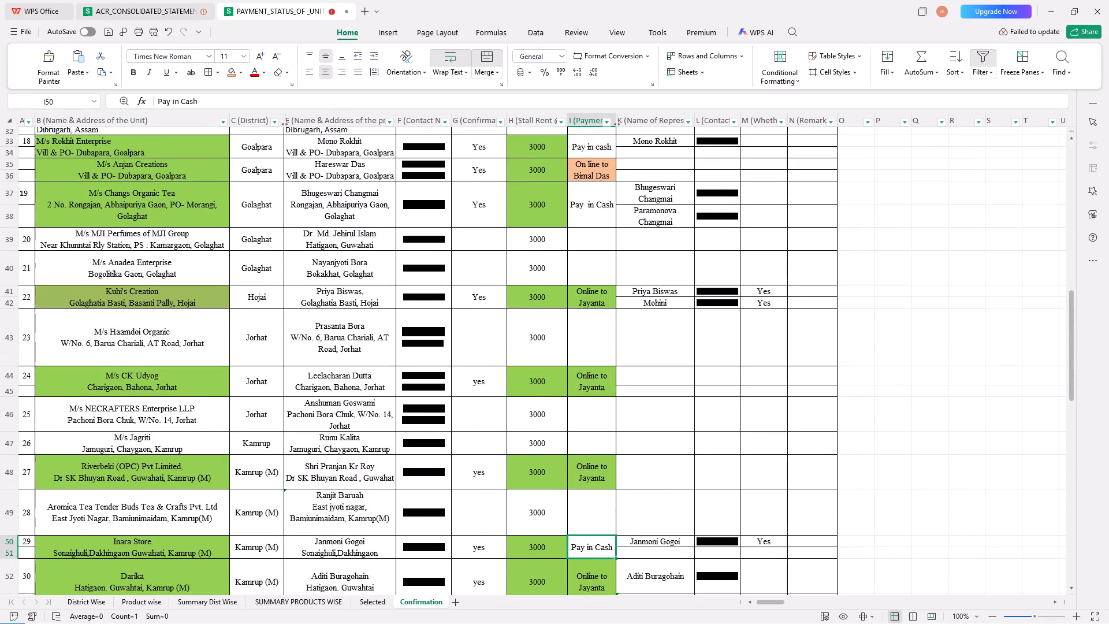
{"action": "scroll", "coordinate": [572, 426], "scroll_direction": "up", "scroll_amount": 6}
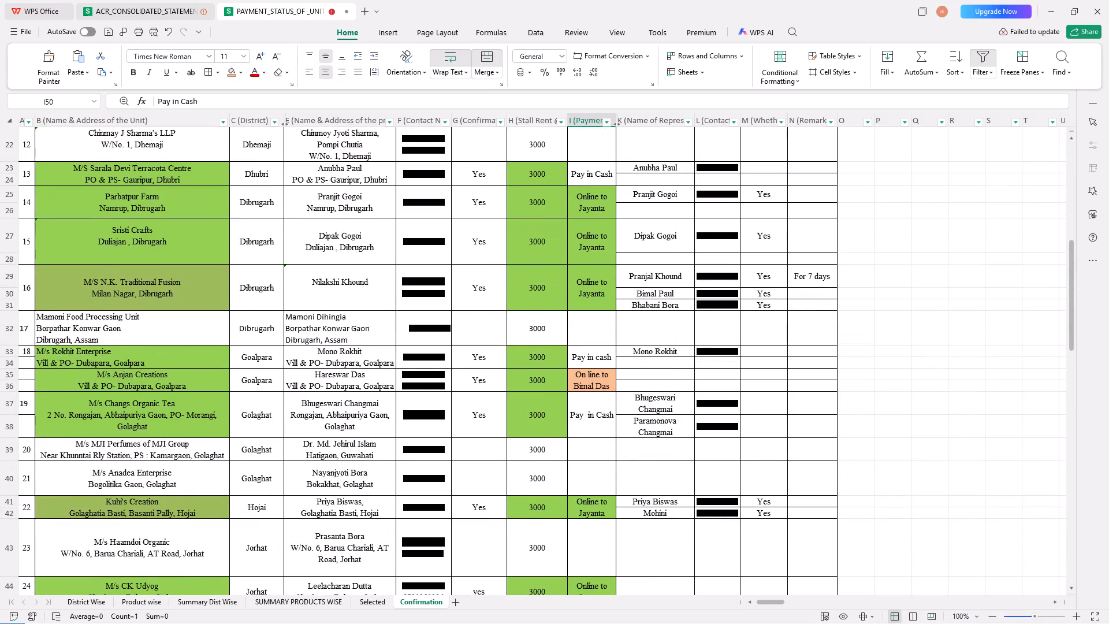
{"action": "scroll", "coordinate": [572, 426], "scroll_direction": "up", "scroll_amount": 7}
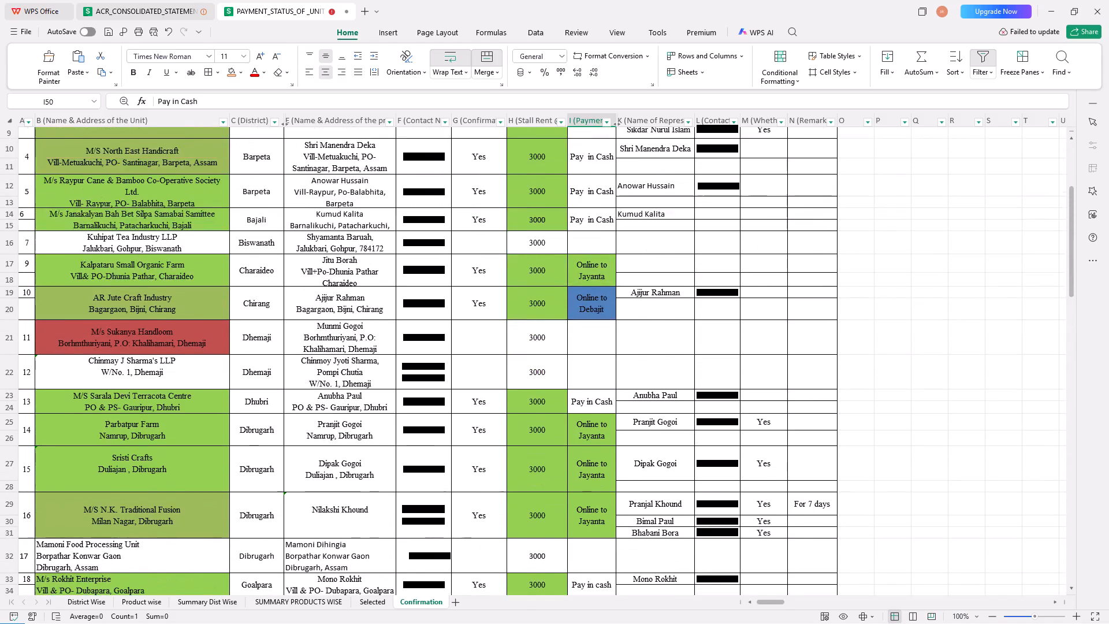
{"action": "scroll", "coordinate": [572, 426], "scroll_direction": "up", "scroll_amount": 8}
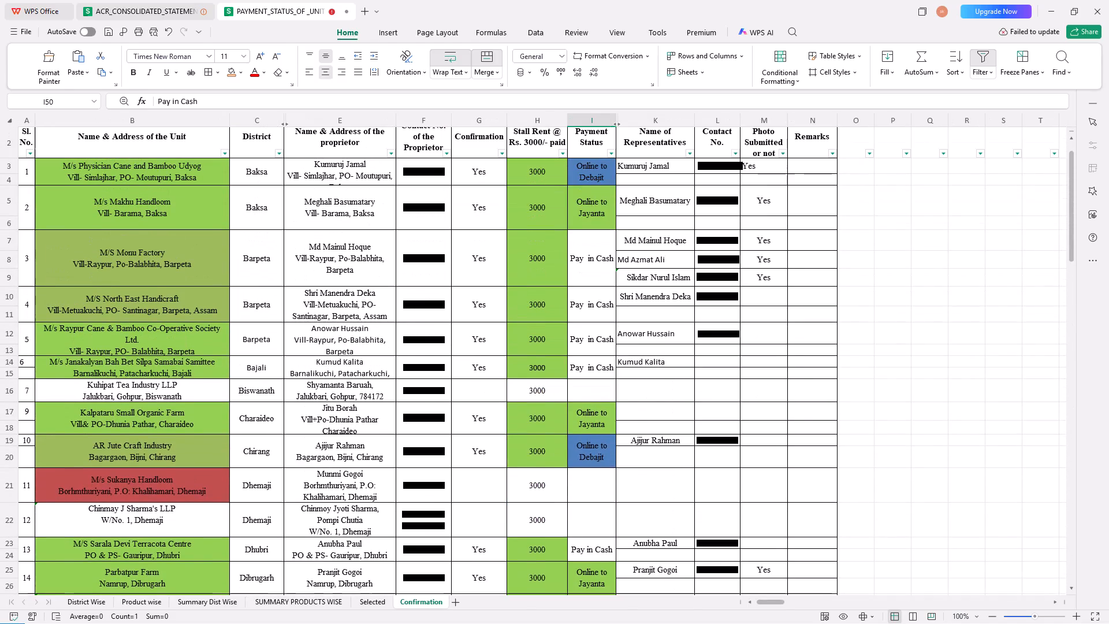
{"action": "scroll", "coordinate": [567, 450], "scroll_direction": "down", "scroll_amount": 13}
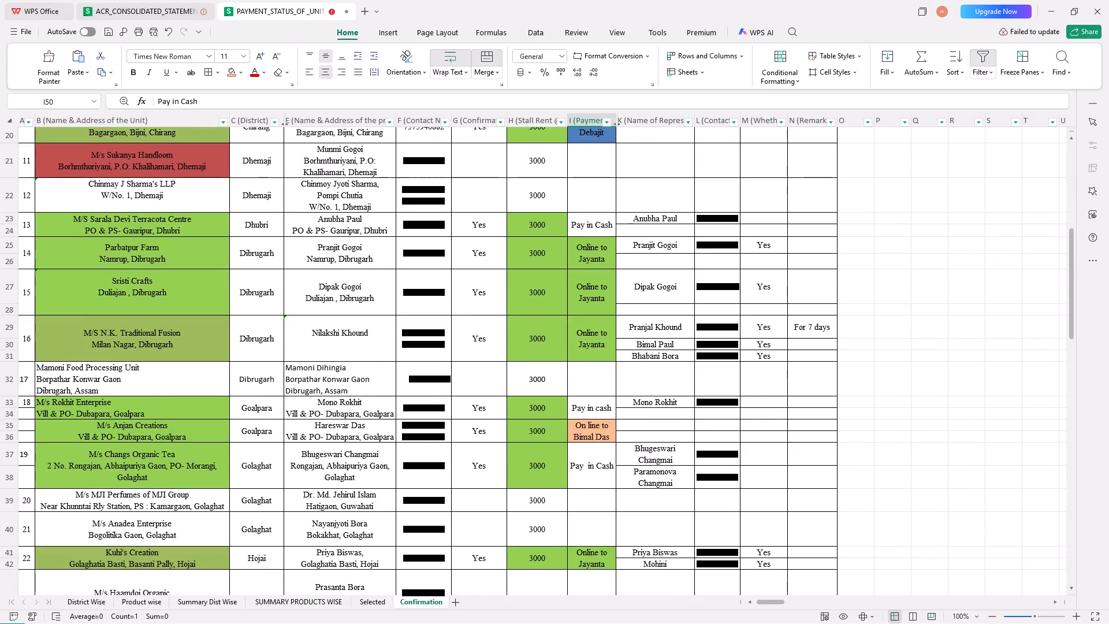
{"action": "scroll", "coordinate": [576, 467], "scroll_direction": "down", "scroll_amount": 19}
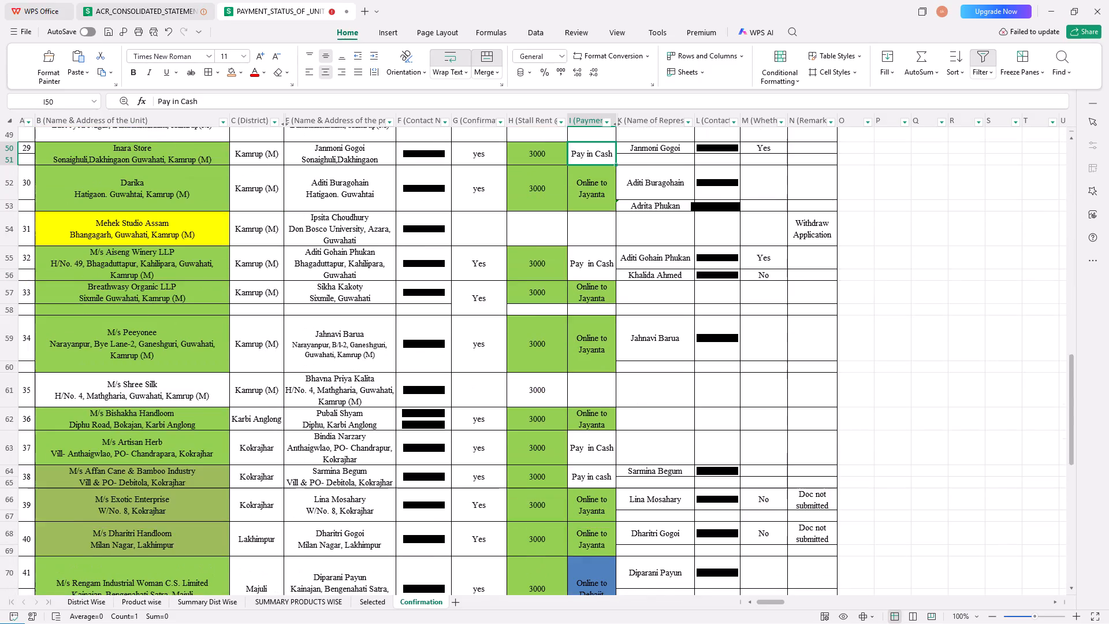
{"action": "scroll", "coordinate": [578, 476], "scroll_direction": "down", "scroll_amount": 13}
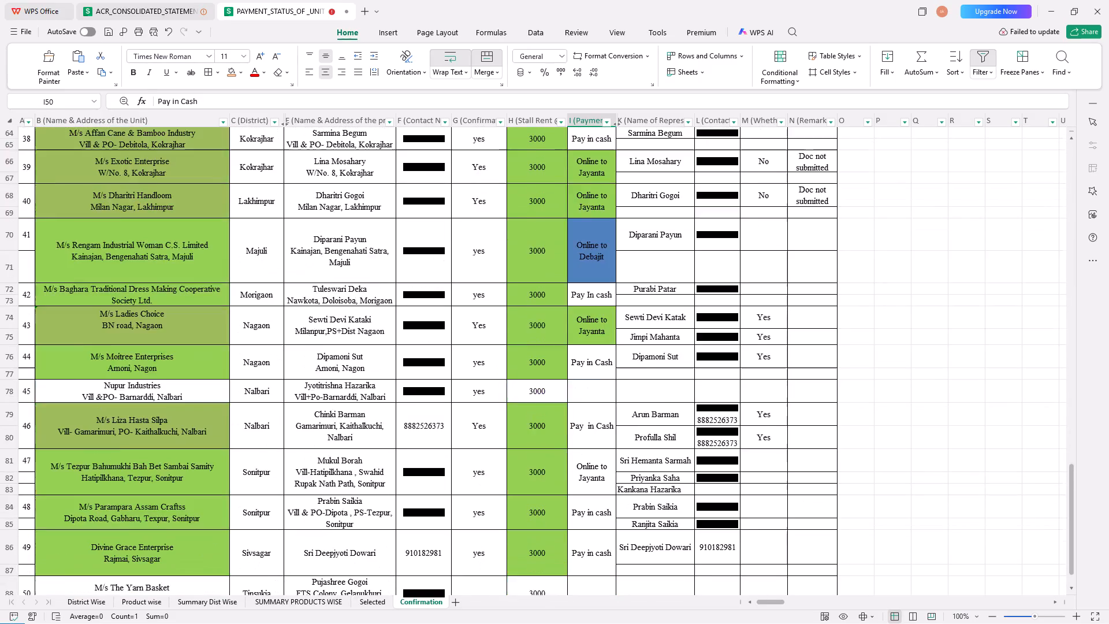
{"action": "scroll", "coordinate": [578, 478], "scroll_direction": "down", "scroll_amount": 4}
{"action": "scroll", "coordinate": [578, 478], "scroll_direction": "up", "scroll_amount": 11}
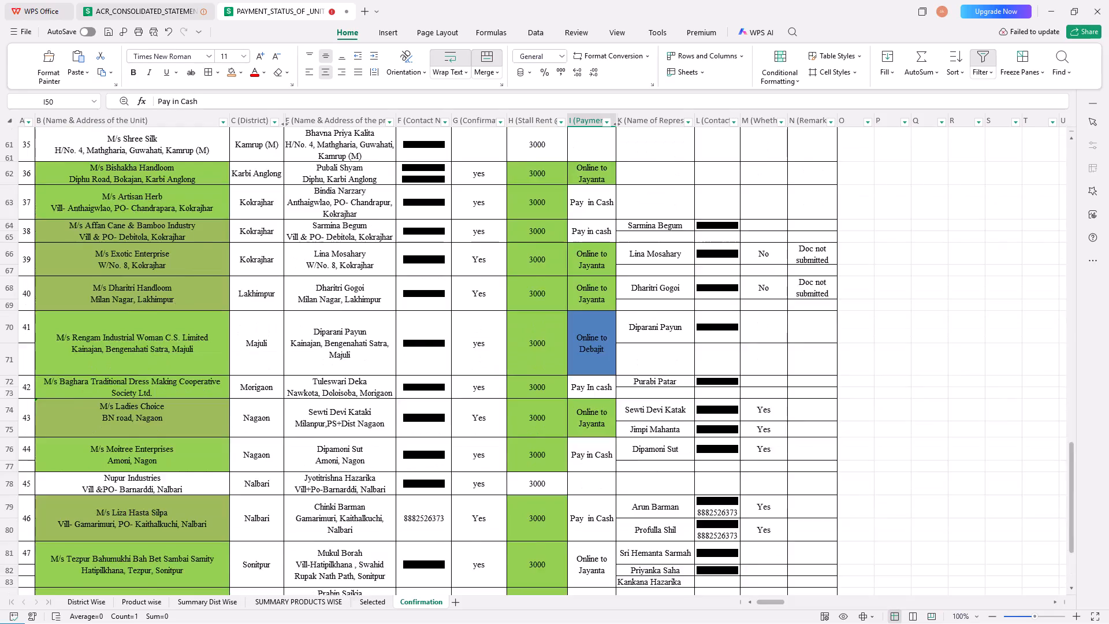
{"action": "scroll", "coordinate": [583, 469], "scroll_direction": "up", "scroll_amount": 8}
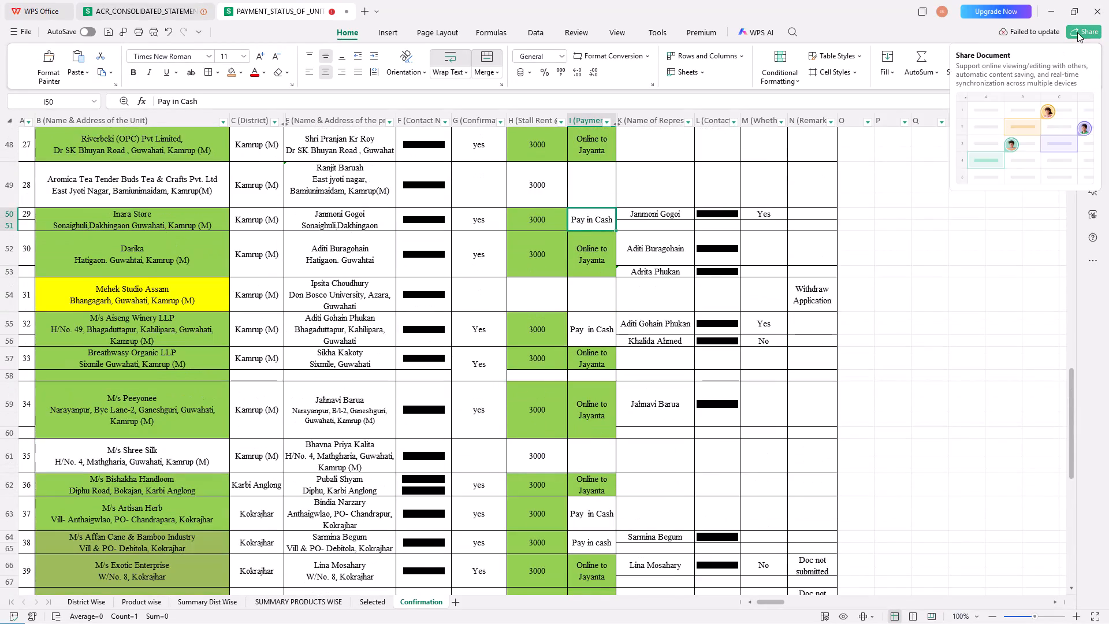
{"action": "left_click", "coordinate": [868, 350]}
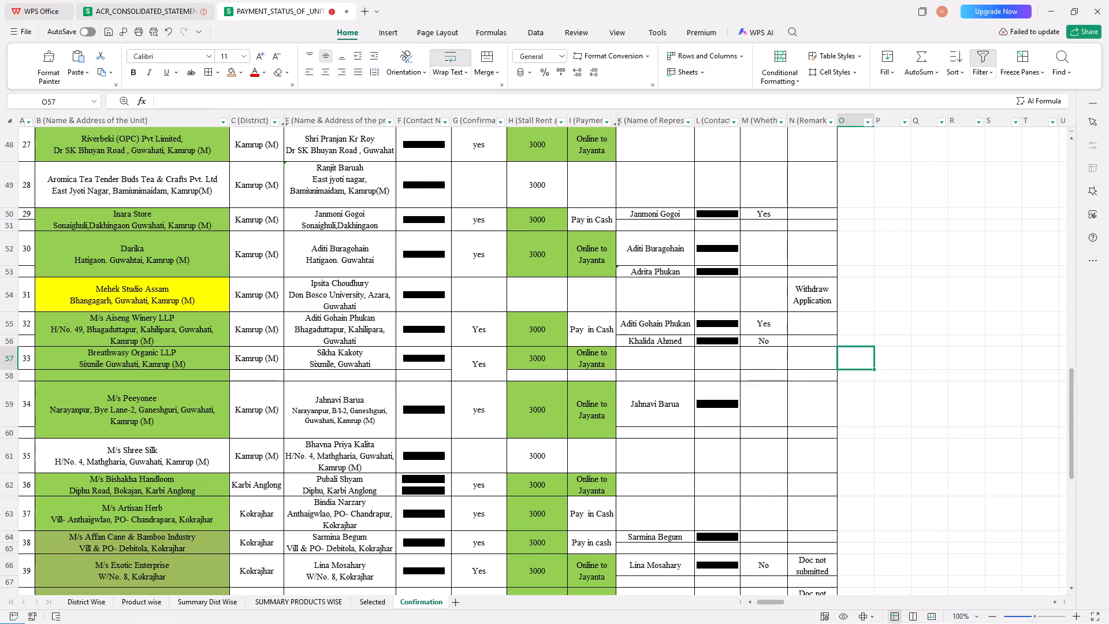
Enter the remark Withdraw Application for M/s The Yarn Basket, with Application on a second line of the cell.
{"action": "scroll", "coordinate": [842, 564], "scroll_direction": "down", "scroll_amount": 19}
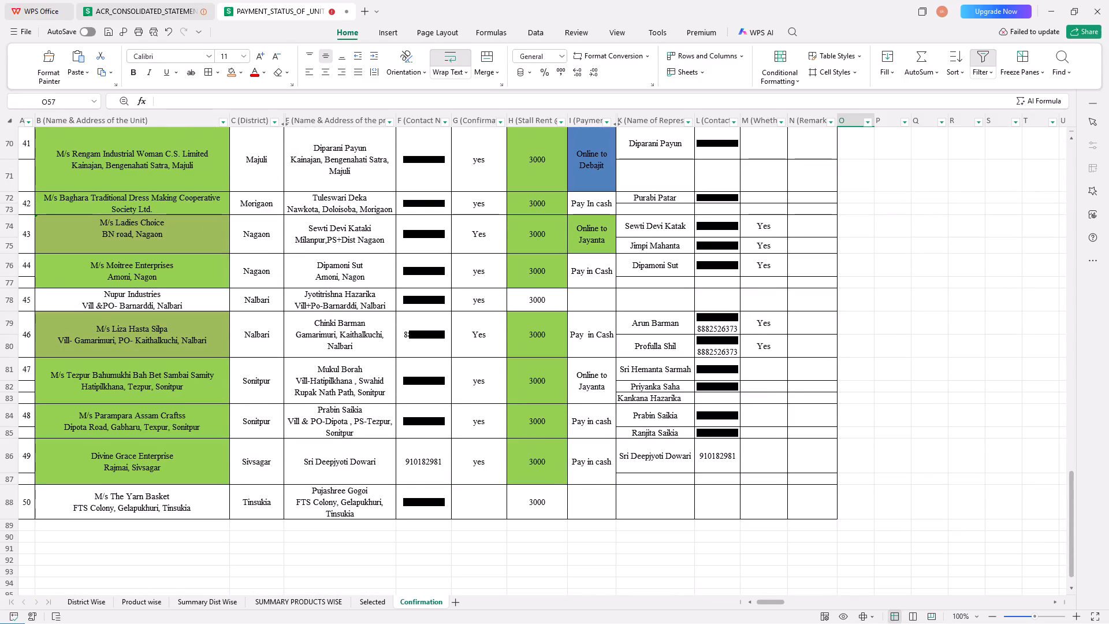
{"action": "triple_click", "coordinate": [816, 404]}
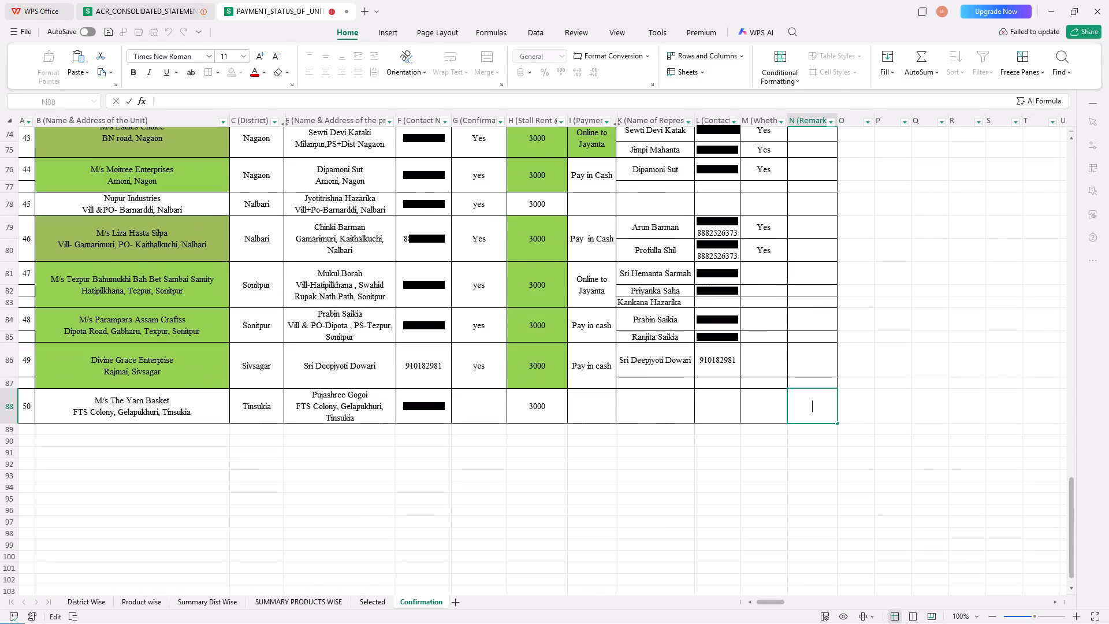
{"action": "type", "text": "Withdray Application"}
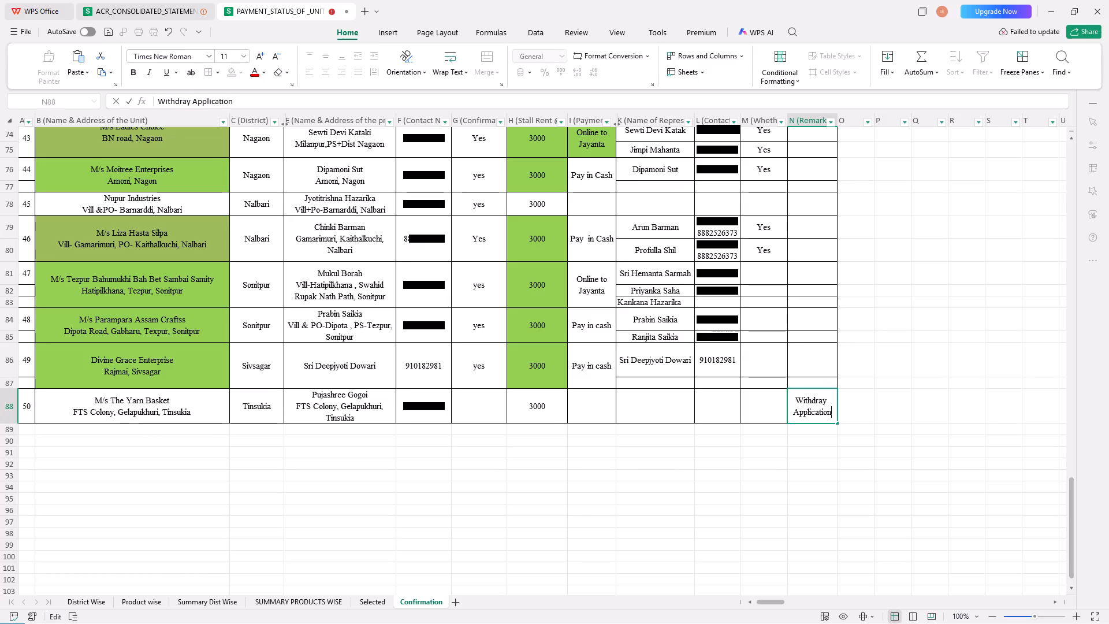
{"action": "left_click", "coordinate": [760, 507]}
{"action": "double_click", "coordinate": [831, 400]}
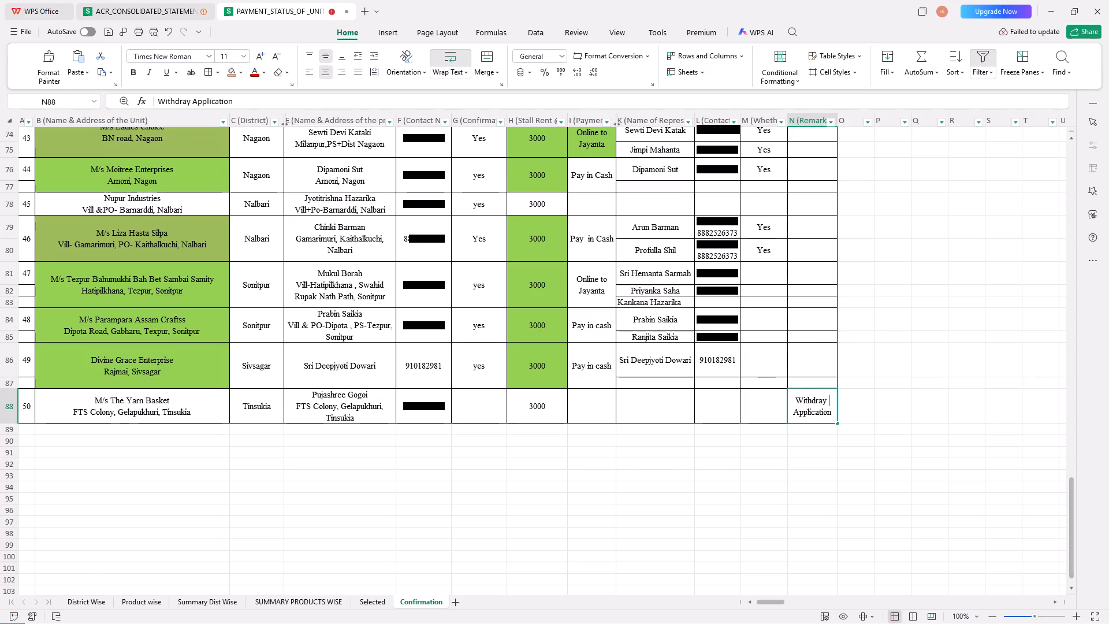
{"action": "key", "text": "BackSpace"}
{"action": "key", "text": "BackSpace"}
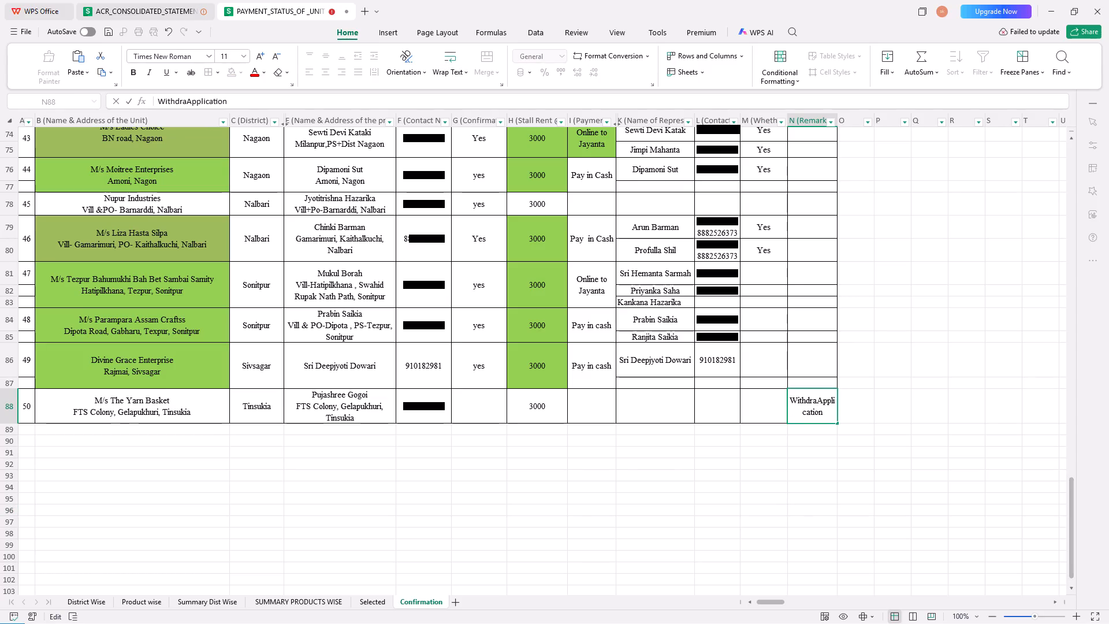
{"action": "key", "text": "w"}
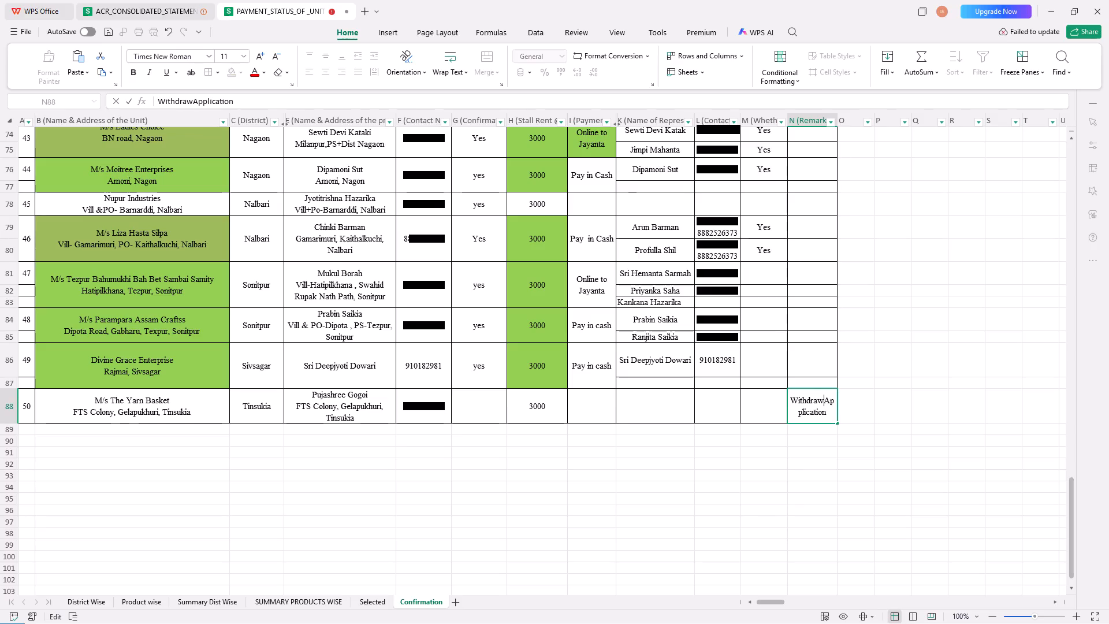
{"action": "key", "text": "alt+Return"}
{"action": "left_click", "coordinate": [851, 492]}
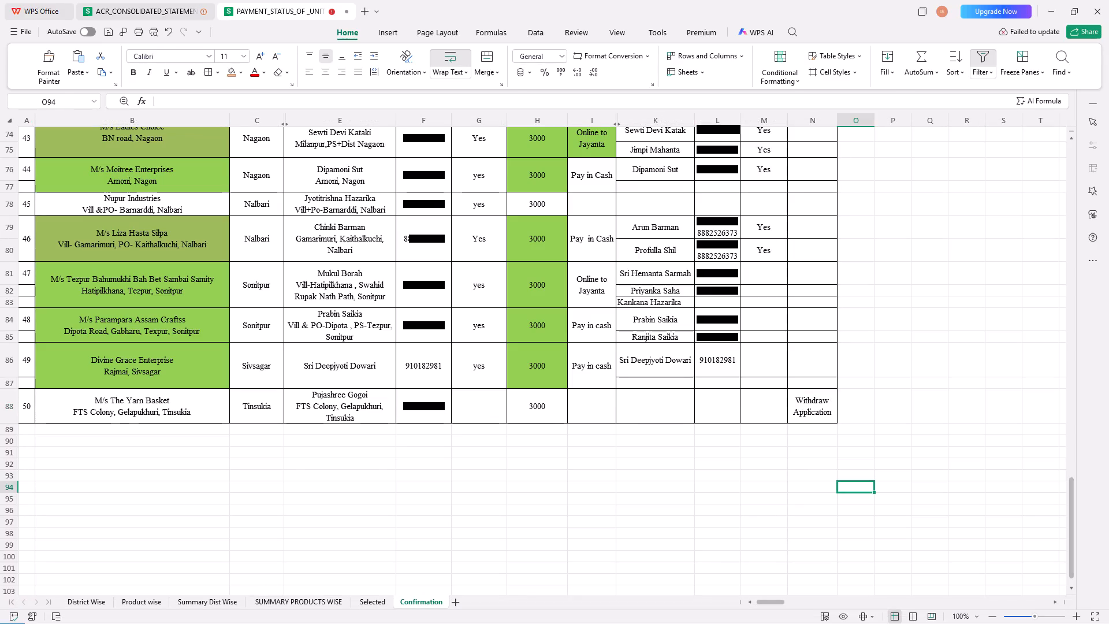
Check the confirmation, payment status and remarks of the units in the lower part of the Confirmation sheet.
{"action": "scroll", "coordinate": [716, 459], "scroll_direction": "up", "scroll_amount": 13}
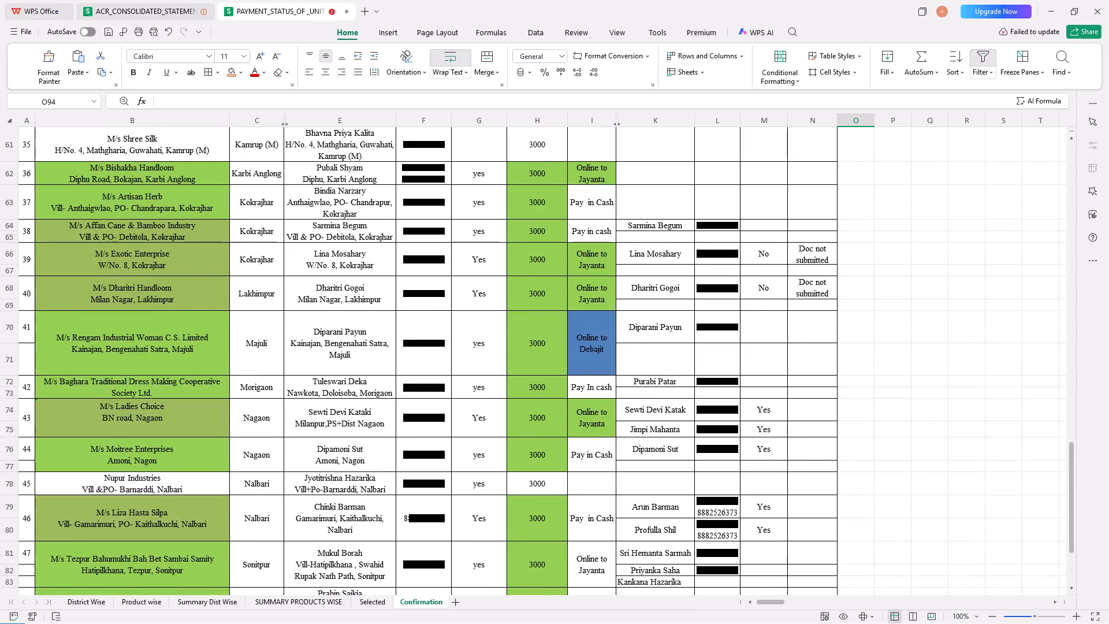
{"action": "scroll", "coordinate": [714, 464], "scroll_direction": "up", "scroll_amount": 6}
{"action": "scroll", "coordinate": [716, 460], "scroll_direction": "down", "scroll_amount": 9}
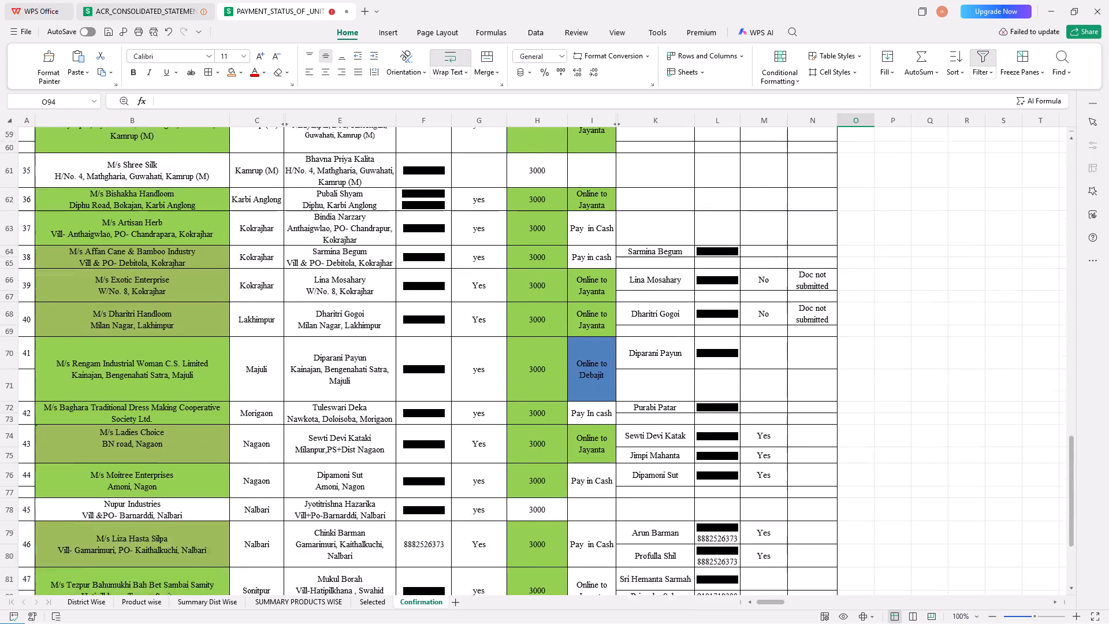
{"action": "scroll", "coordinate": [716, 460], "scroll_direction": "down", "scroll_amount": 9}
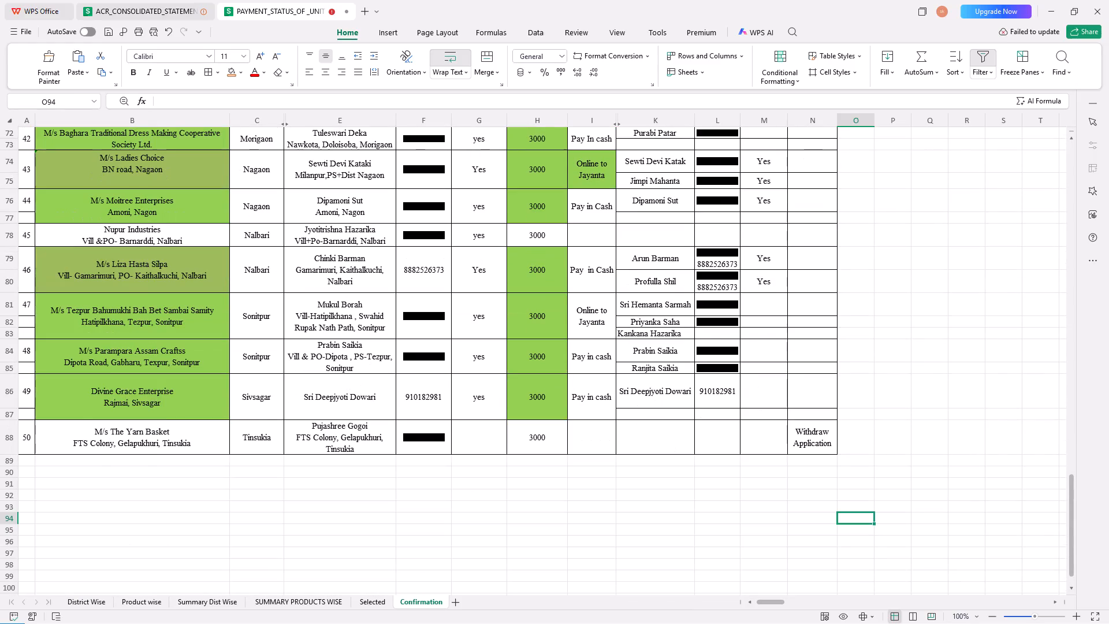
{"action": "scroll", "coordinate": [716, 460], "scroll_direction": "up", "scroll_amount": 8}
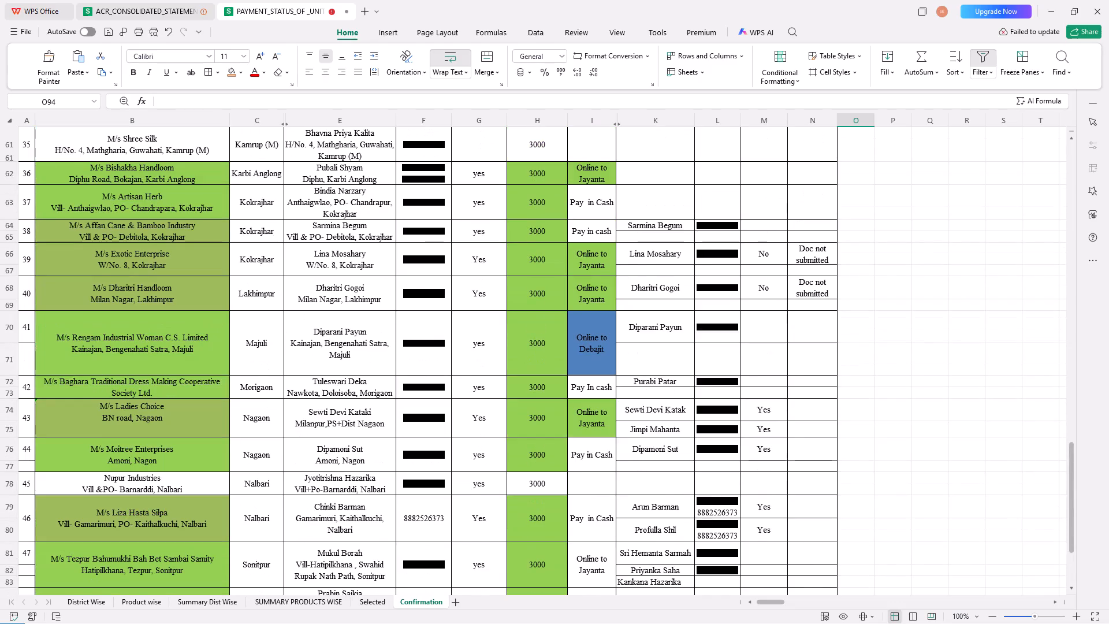
Correct the payment status of M/s Baghara Traditional Dress Making Cooperative Society Ltd. to Pay in cash, with a lowercase in.
{"action": "double_click", "coordinate": [590, 387]}
{"action": "key", "text": "BackSpace"}
{"action": "key", "text": "i"}
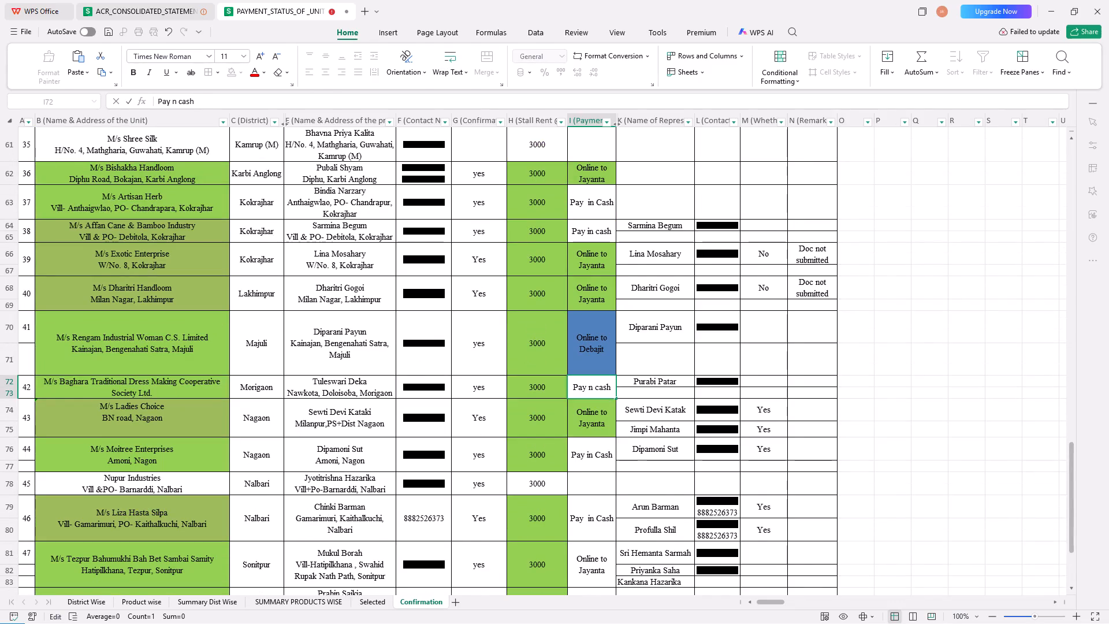
{"action": "left_click", "coordinate": [600, 444]}
Review the payment status wording, confirmations and remarks of all units across the whole Confirmation sheet.
{"action": "scroll", "coordinate": [585, 451], "scroll_direction": "up", "scroll_amount": 4}
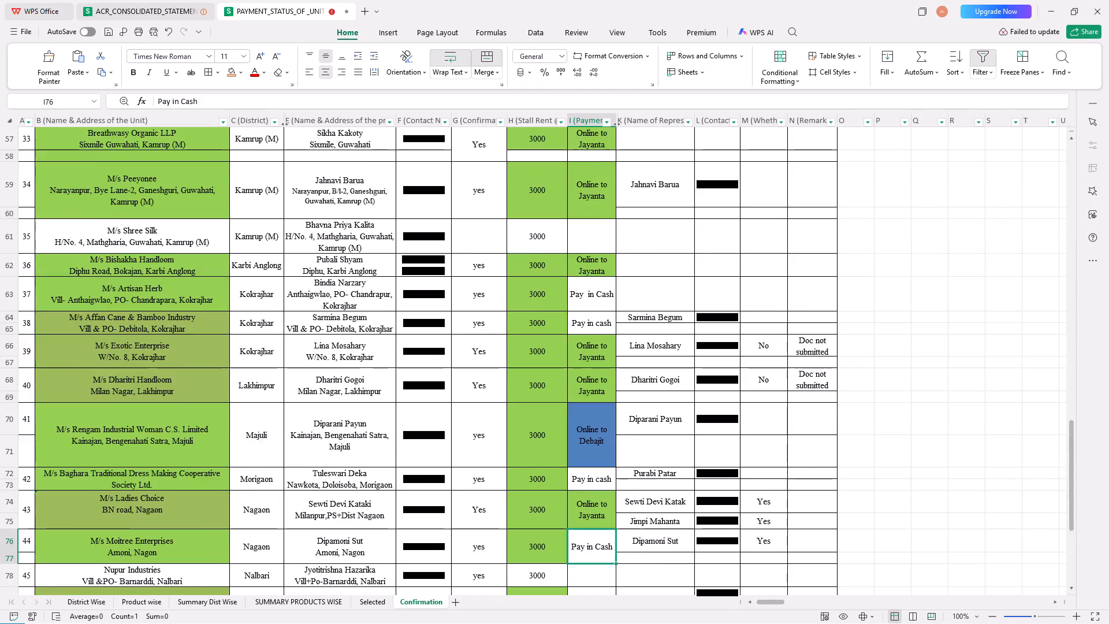
{"action": "scroll", "coordinate": [585, 451], "scroll_direction": "up", "scroll_amount": 18}
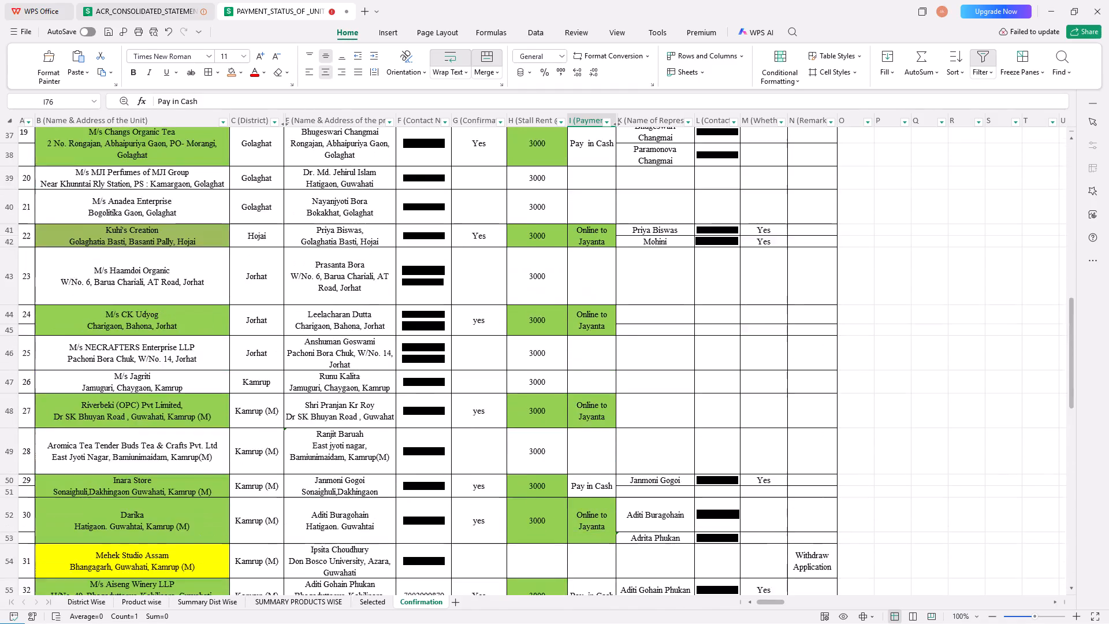
{"action": "scroll", "coordinate": [585, 451], "scroll_direction": "up", "scroll_amount": 18}
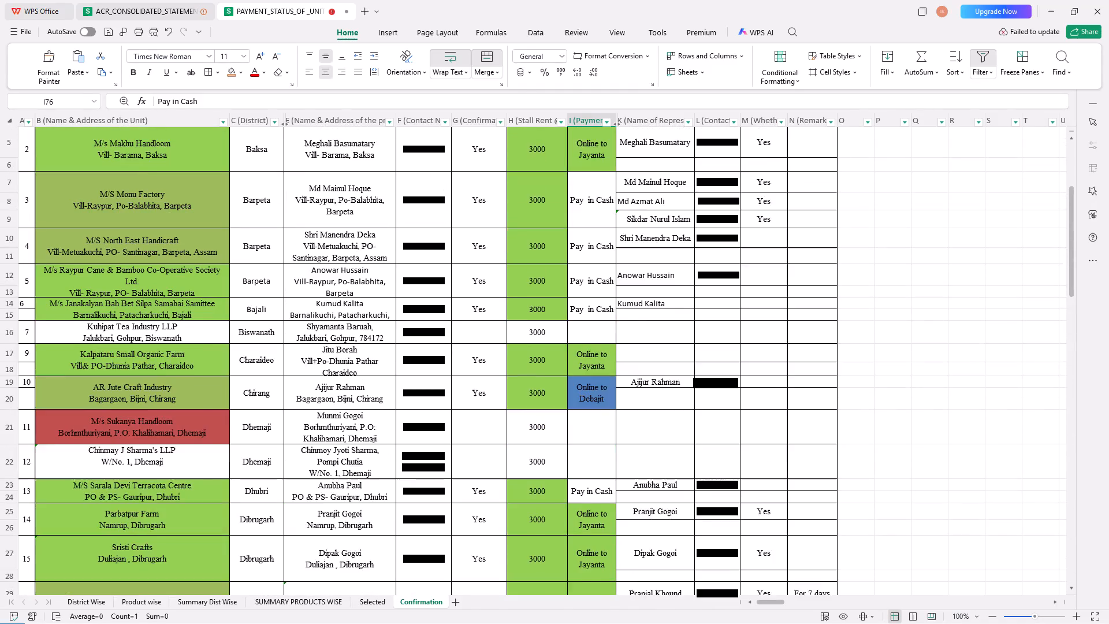
{"action": "scroll", "coordinate": [585, 451], "scroll_direction": "up", "scroll_amount": 6}
{"action": "scroll", "coordinate": [585, 451], "scroll_direction": "down", "scroll_amount": 15}
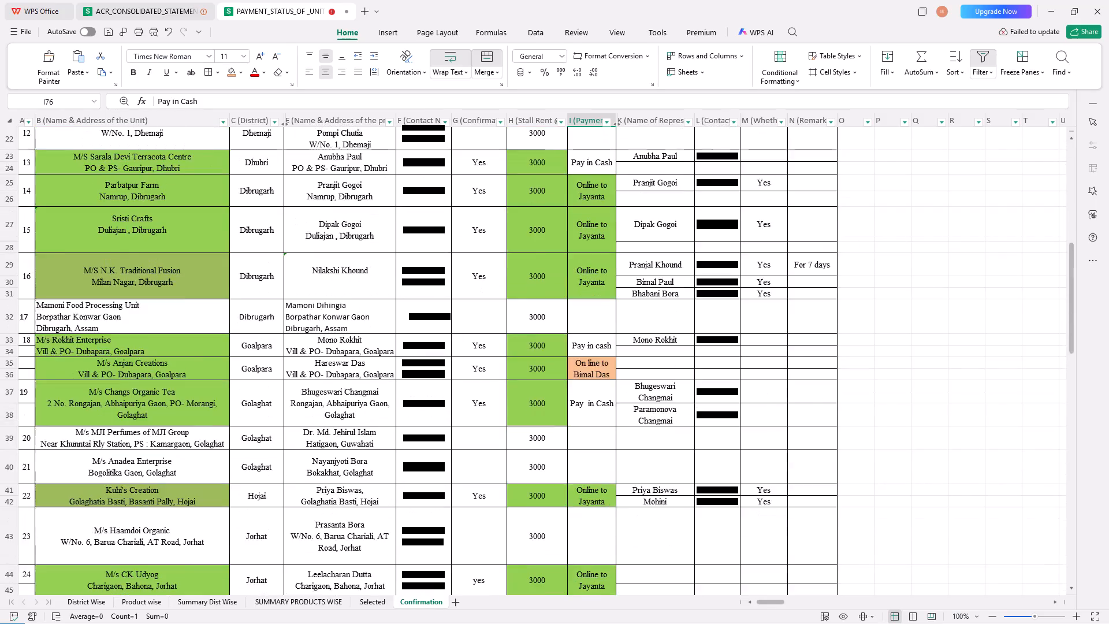
{"action": "scroll", "coordinate": [572, 462], "scroll_direction": "down", "scroll_amount": 13}
{"action": "scroll", "coordinate": [631, 352], "scroll_direction": "down", "scroll_amount": 10}
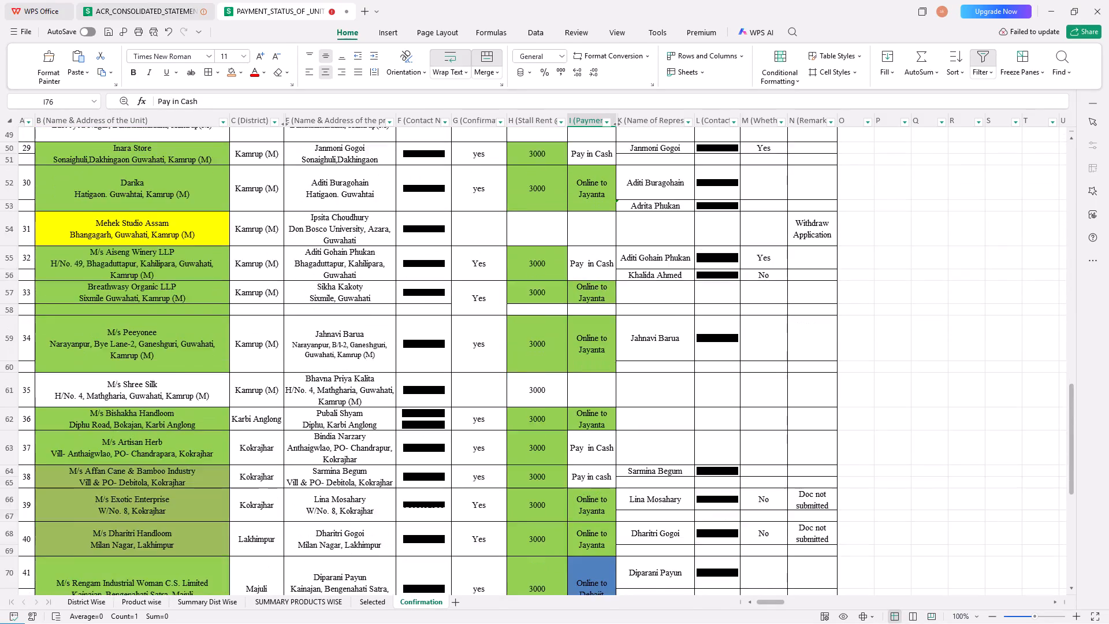
{"action": "scroll", "coordinate": [627, 355], "scroll_direction": "down", "scroll_amount": 13}
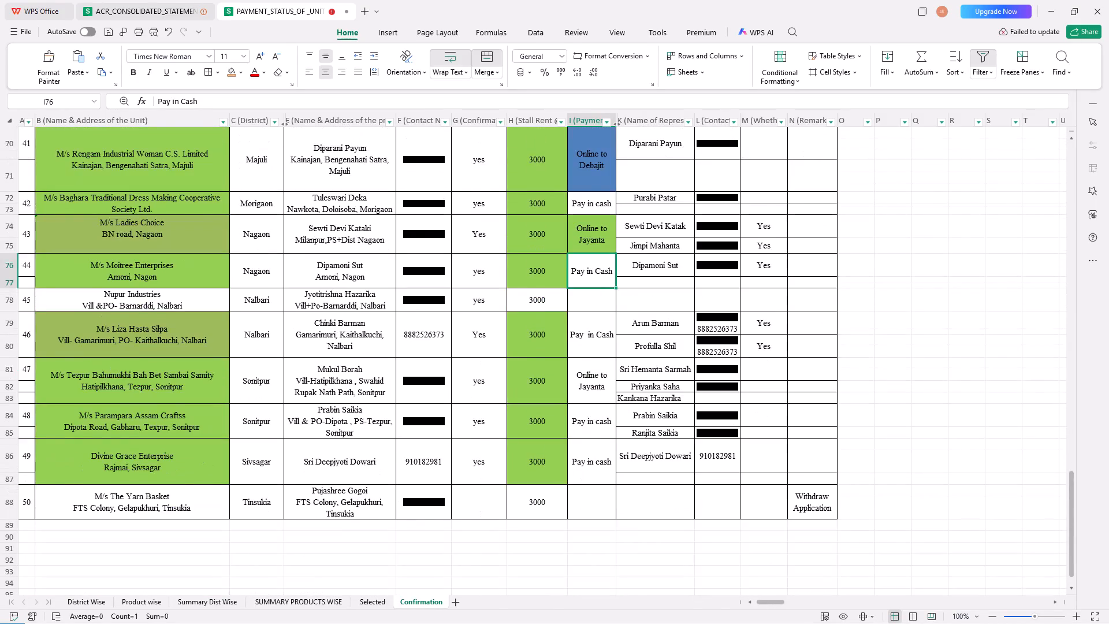
Save the payment status workbook with the updated Confirmation sheet.
{"action": "key", "text": "ctrl+s"}
{"action": "left_click", "coordinate": [637, 451]}
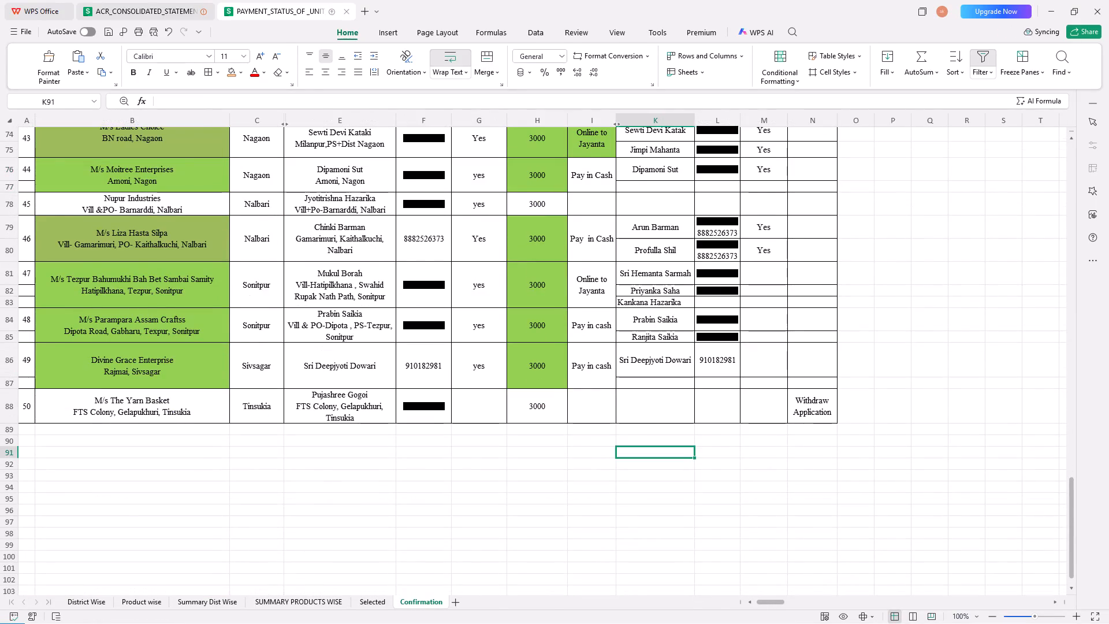
{"action": "scroll", "coordinate": [628, 423], "scroll_direction": "up", "scroll_amount": 2}
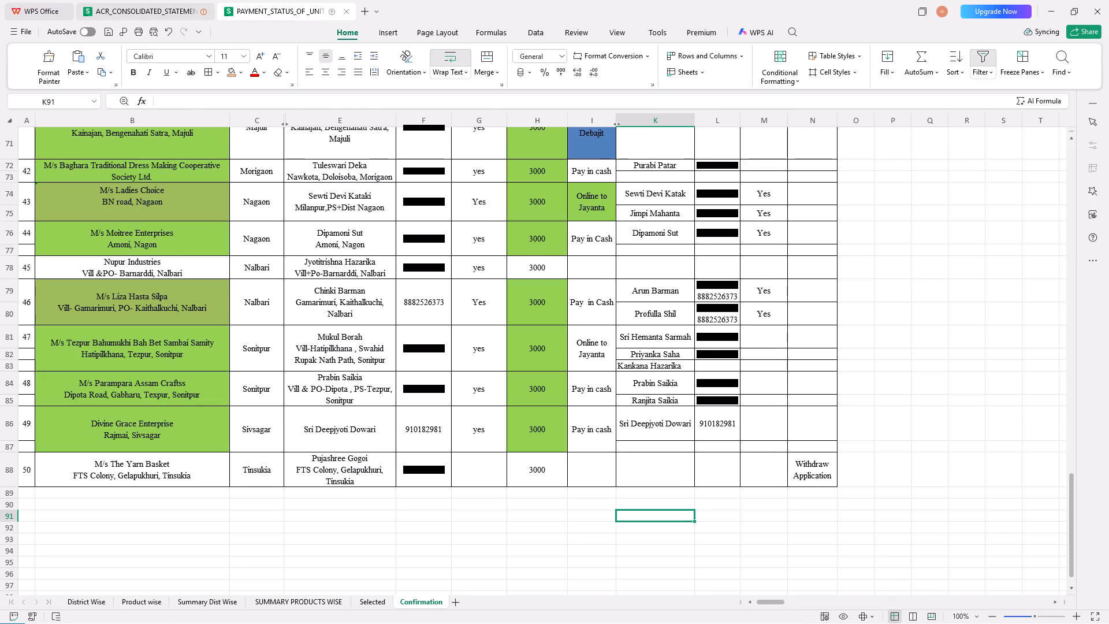
{"action": "key", "text": "ctrl+s"}
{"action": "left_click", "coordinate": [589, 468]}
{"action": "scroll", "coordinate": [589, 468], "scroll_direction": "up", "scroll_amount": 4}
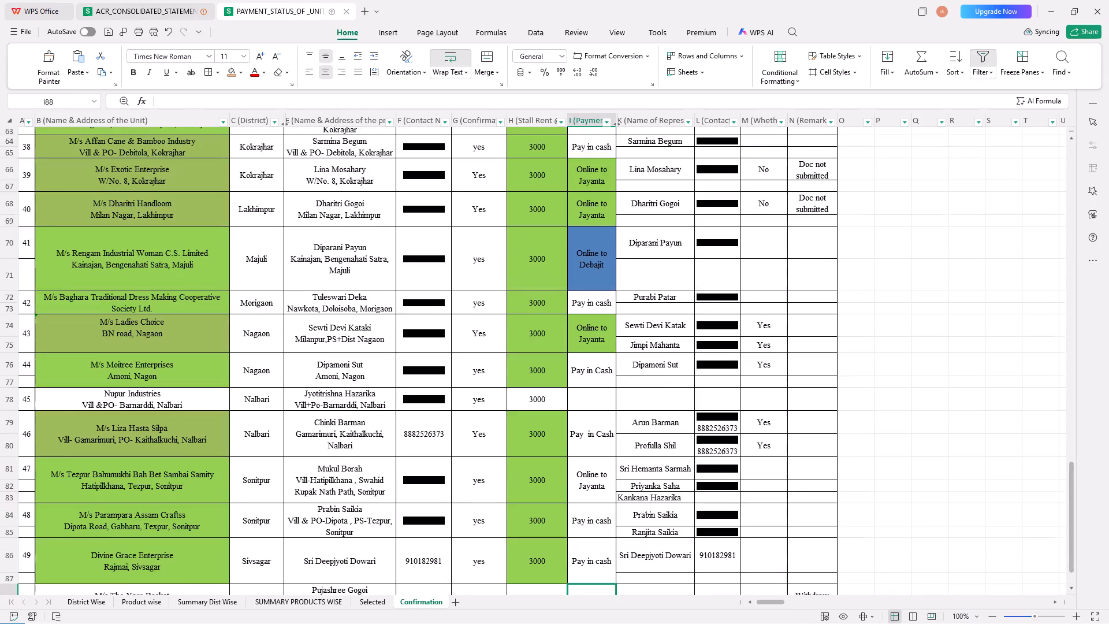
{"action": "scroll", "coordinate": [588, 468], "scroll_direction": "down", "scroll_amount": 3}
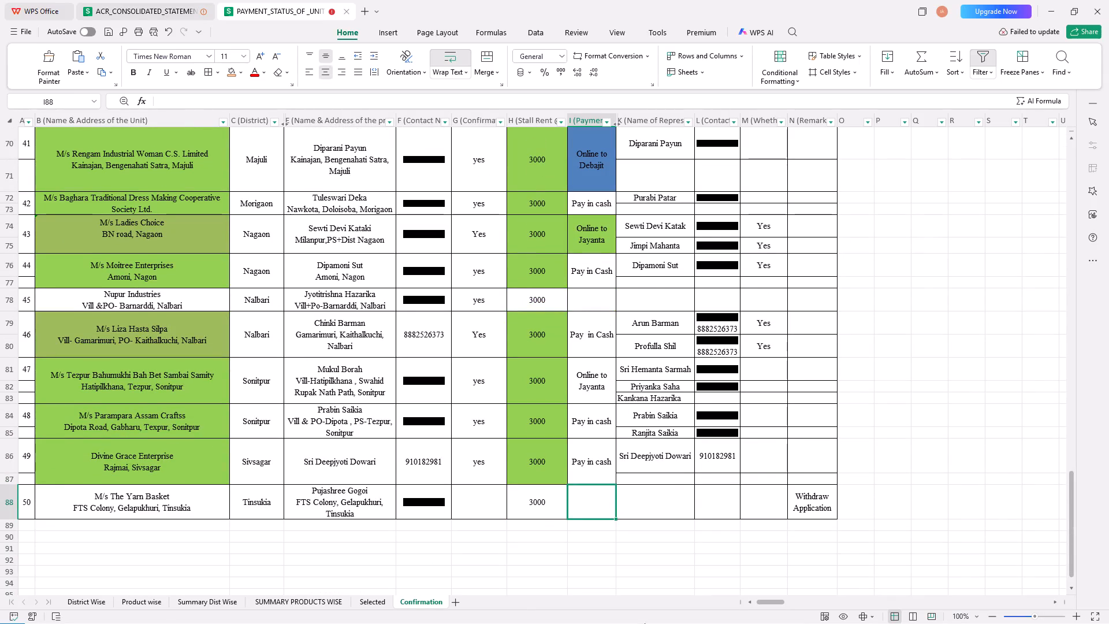
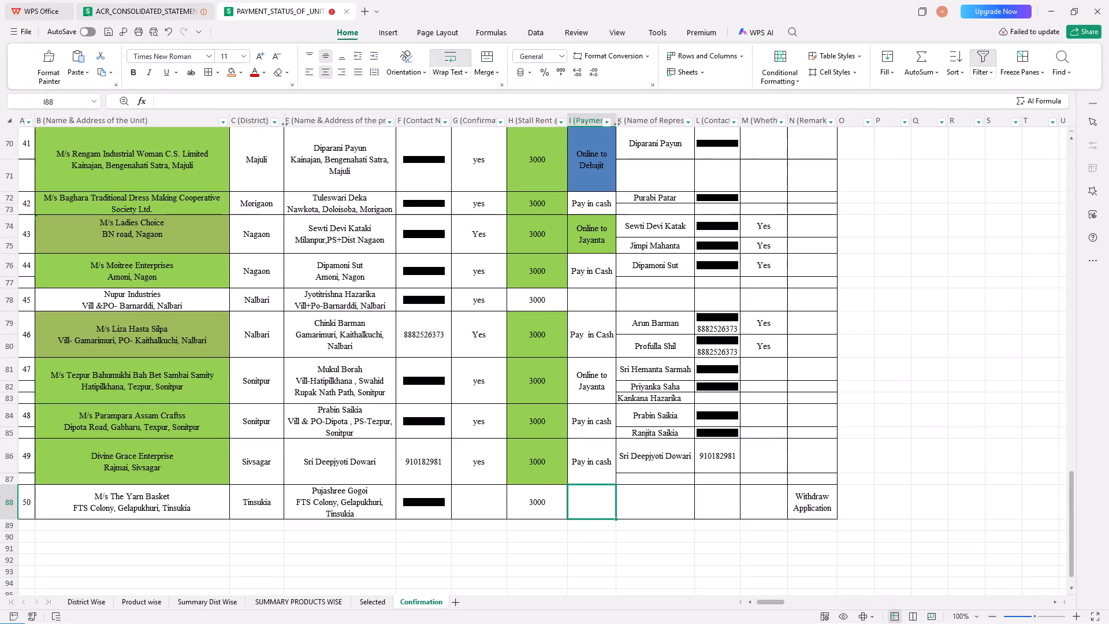
Reword the remark of M/s The Yarn Basket as "As informed over phone Application has been Withdrawn".
{"action": "double_click", "coordinate": [794, 491]}
{"action": "type", "text": "As"}
{"action": "key", "text": "space"}
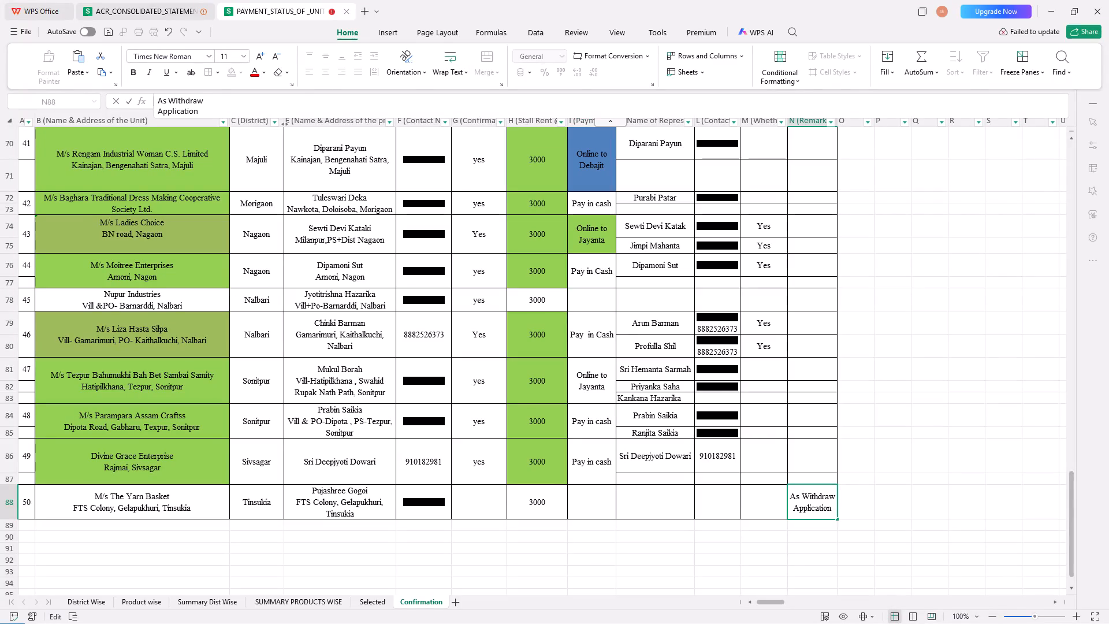
{"action": "type", "text": "informed over phone"}
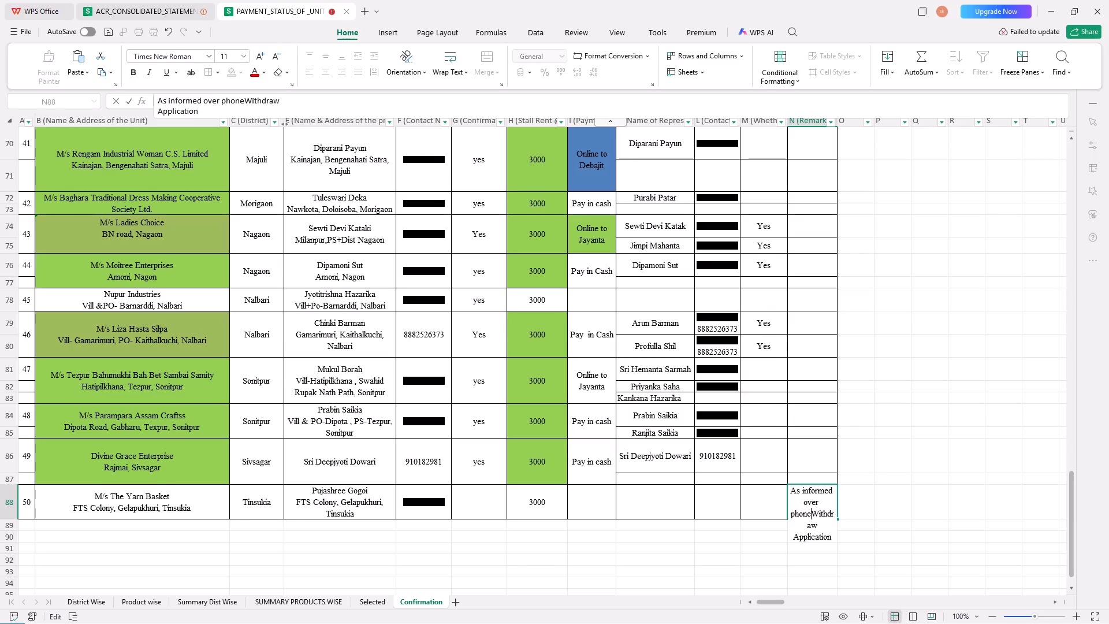
{"action": "left_click", "coordinate": [749, 532]}
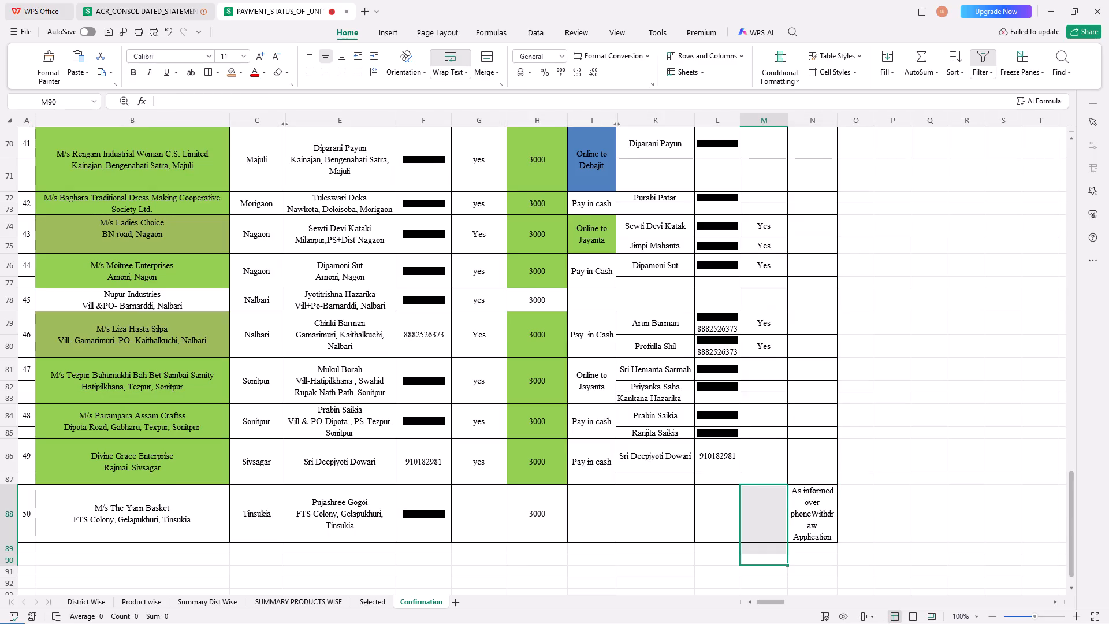
{"action": "left_click", "coordinate": [829, 537]}
{"action": "triple_click", "coordinate": [810, 538]}
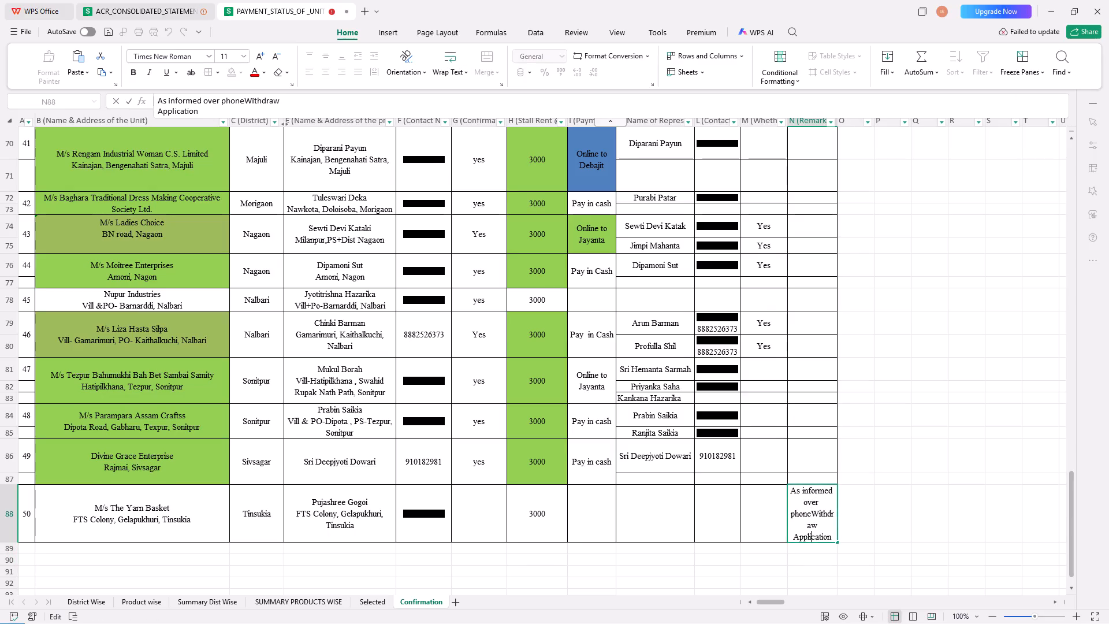
{"action": "left_click", "coordinate": [810, 538]}
{"action": "key", "text": "ctrl+x"}
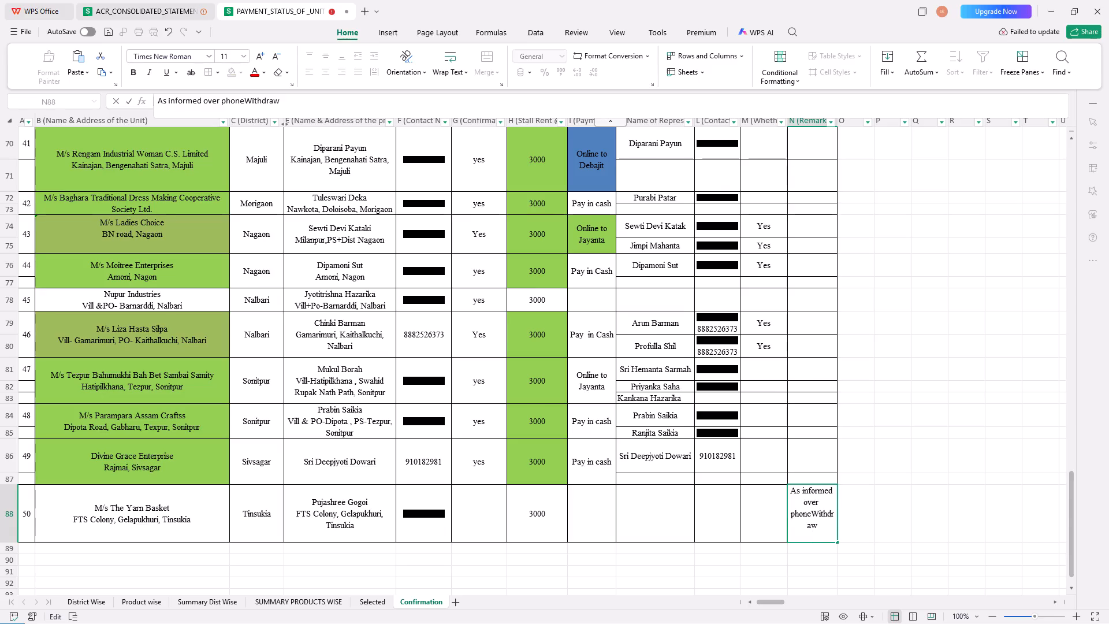
{"action": "left_click", "coordinate": [814, 512]}
{"action": "key", "text": "space"}
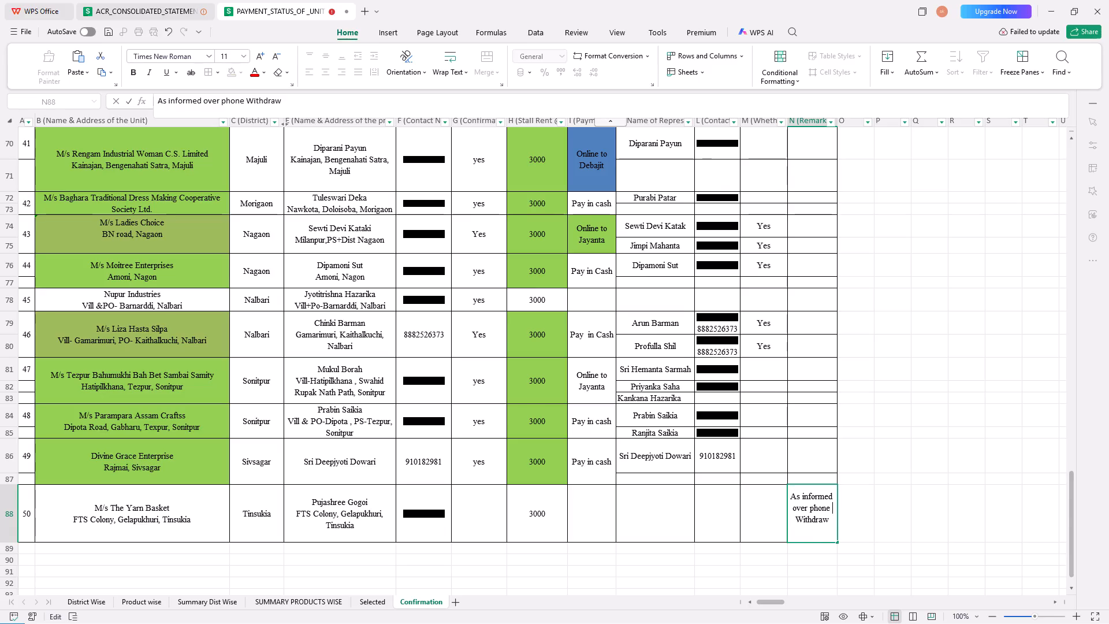
{"action": "type", "text": "Application"}
{"action": "key", "text": "space"}
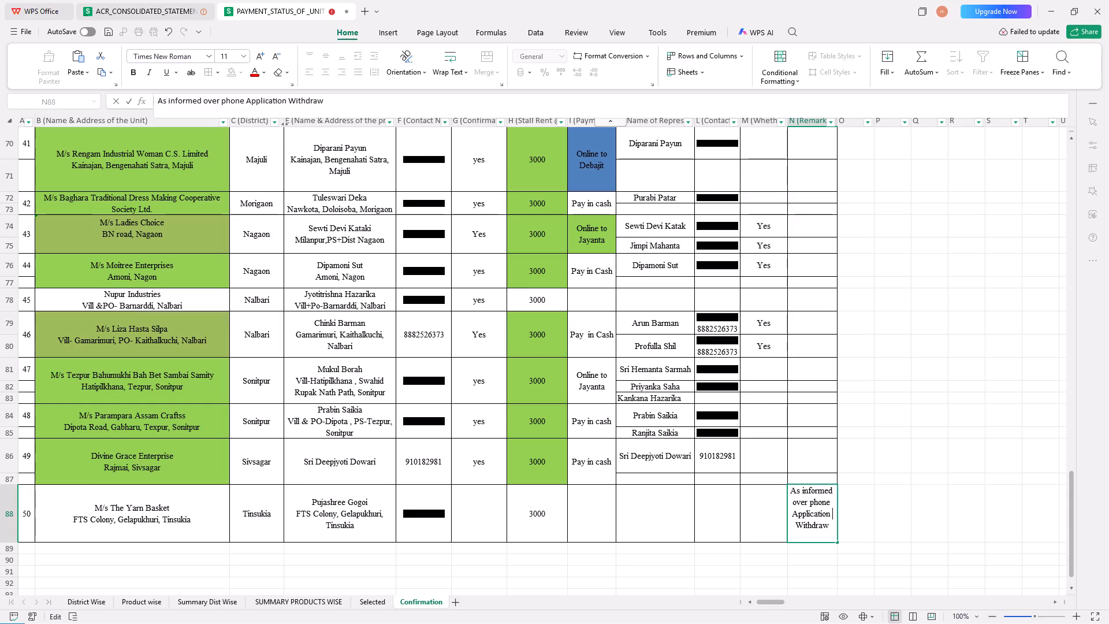
{"action": "type", "text": "has been"}
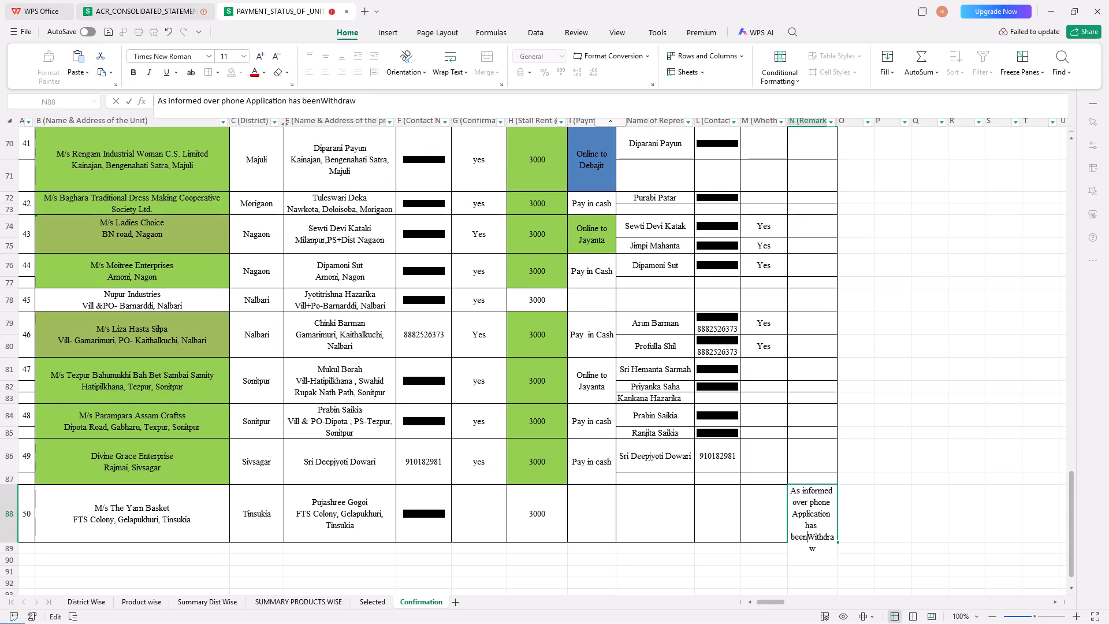
{"action": "key", "text": "space"}
{"action": "left_click", "coordinate": [918, 514]}
{"action": "double_click", "coordinate": [829, 538]}
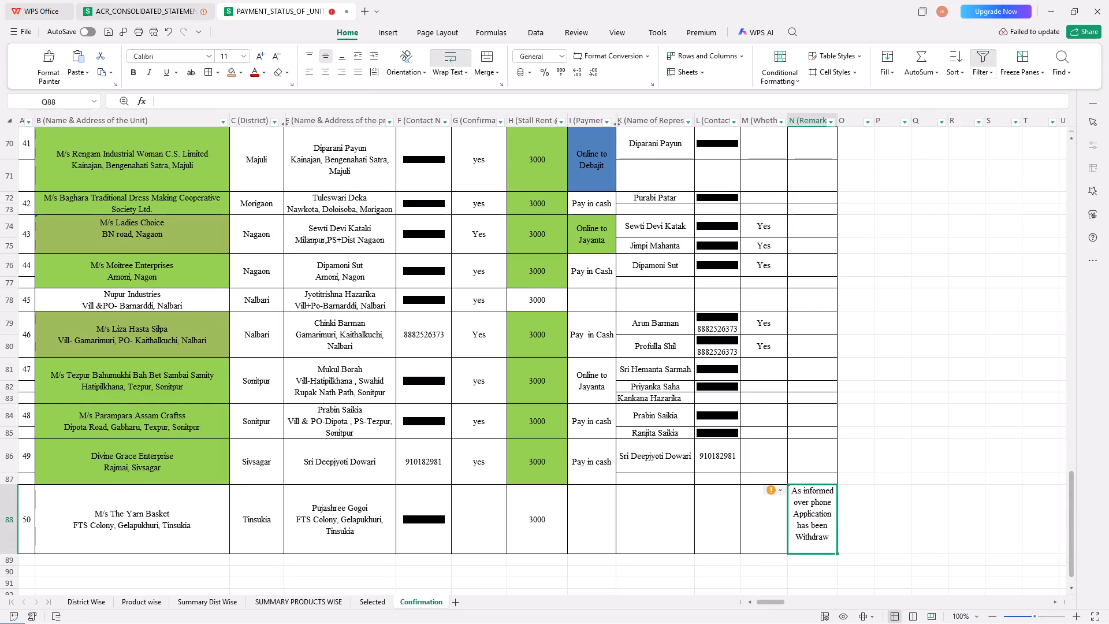
{"action": "key", "text": "n"}
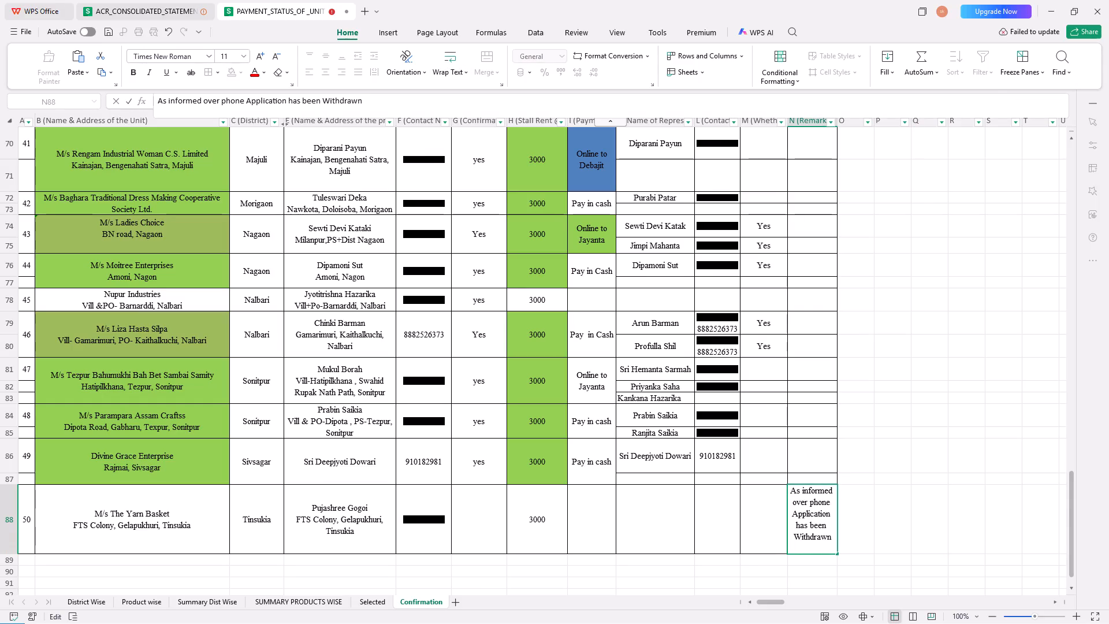
{"action": "left_click", "coordinate": [880, 507]}
Save the payment status workbook with the reworded withdrawal remark.
{"action": "key", "text": "ctrl+s"}
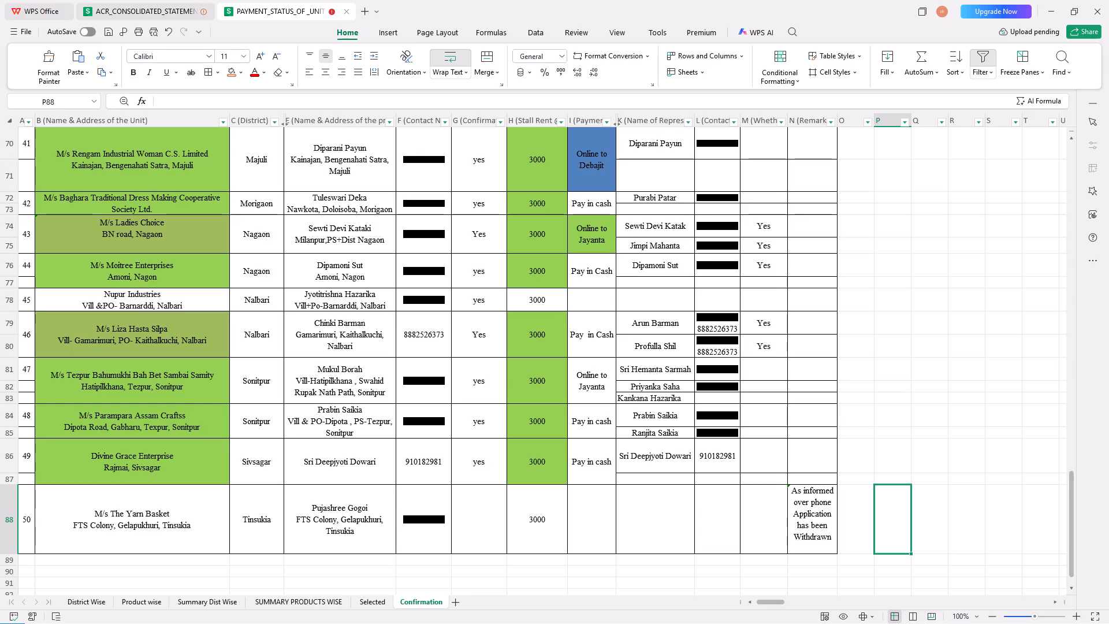
{"action": "left_click", "coordinate": [757, 529]}
{"action": "left_click", "coordinate": [807, 483]}
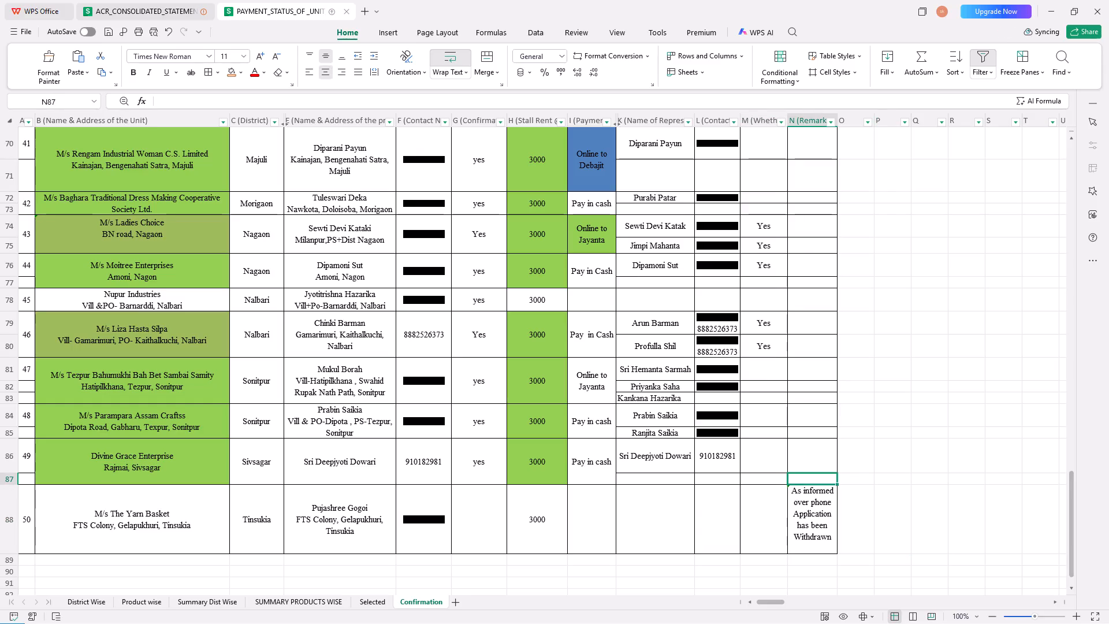
{"action": "key", "text": "ctrl+s"}
{"action": "scroll", "coordinate": [703, 525], "scroll_direction": "up", "scroll_amount": 14}
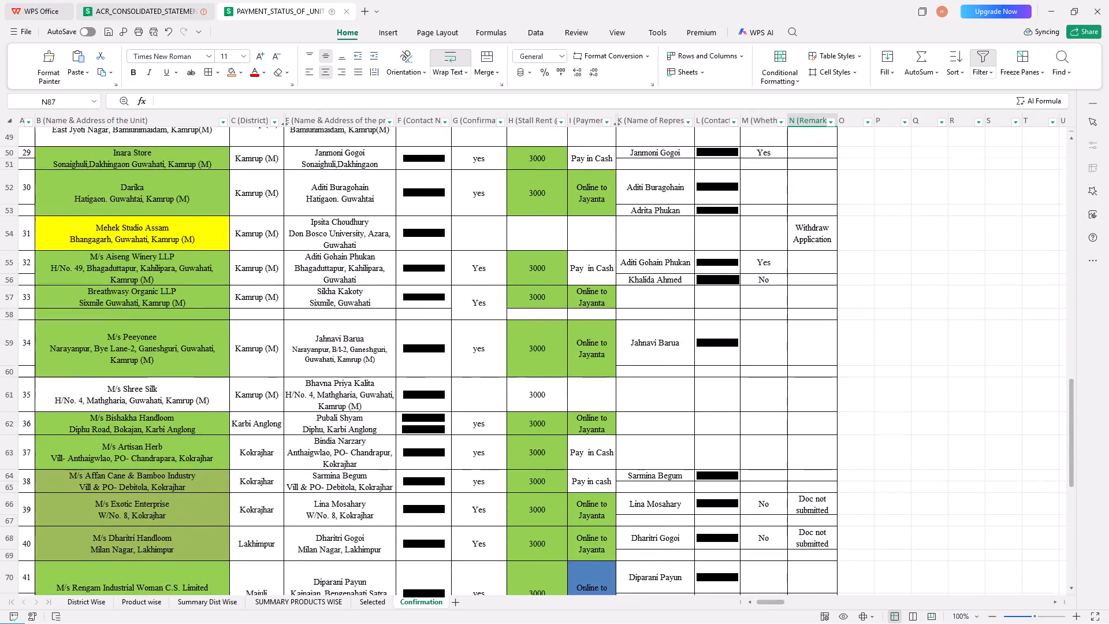
{"action": "scroll", "coordinate": [704, 519], "scroll_direction": "up", "scroll_amount": 6}
{"action": "key", "text": "ctrl+s"}
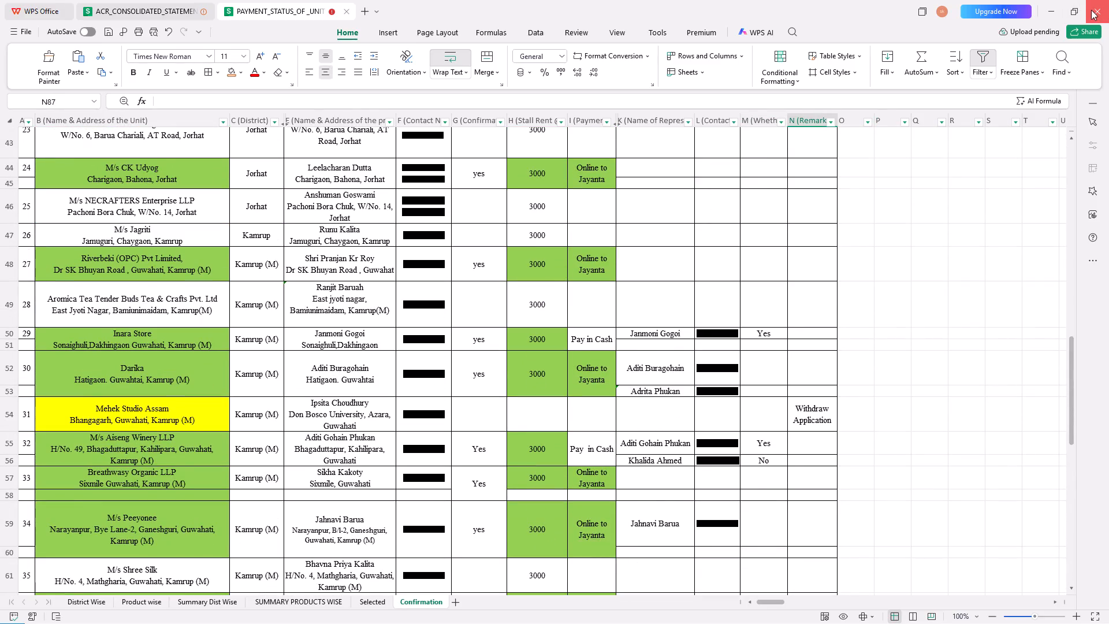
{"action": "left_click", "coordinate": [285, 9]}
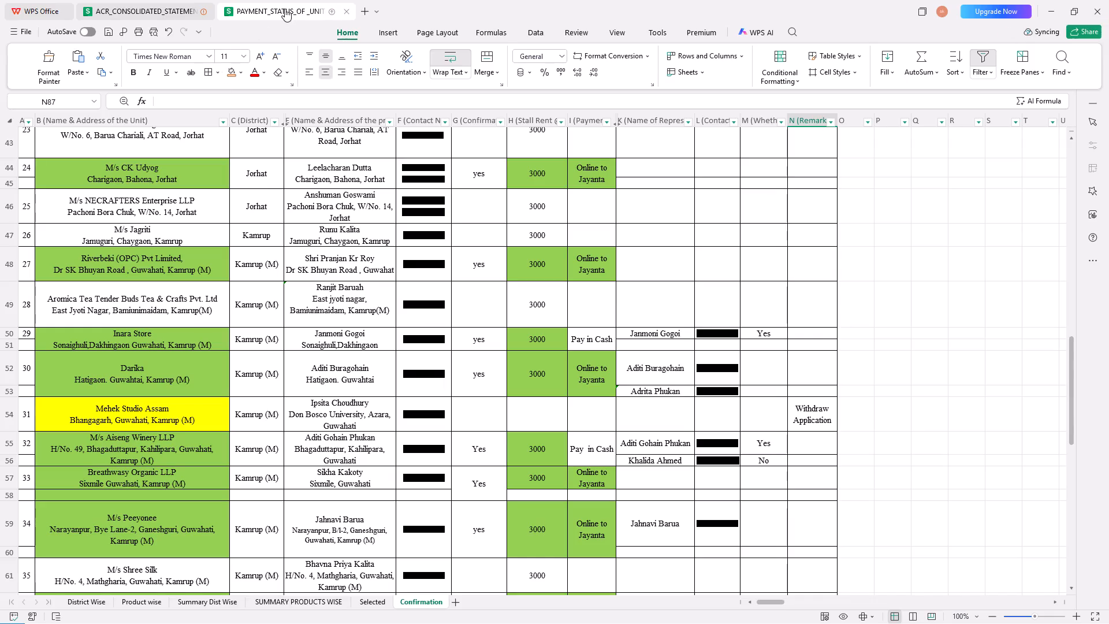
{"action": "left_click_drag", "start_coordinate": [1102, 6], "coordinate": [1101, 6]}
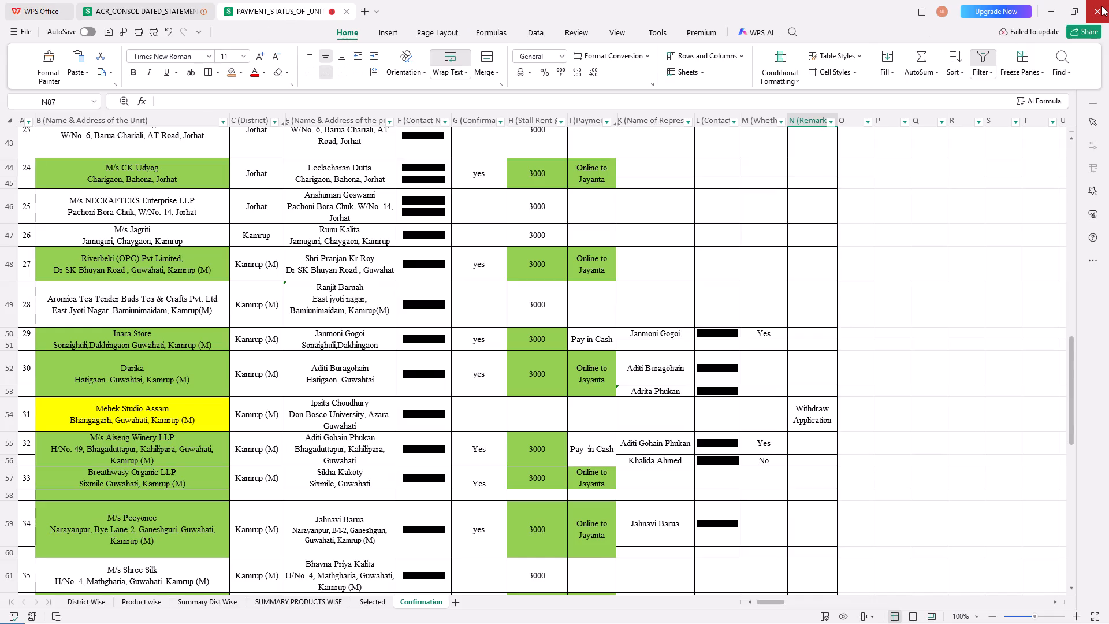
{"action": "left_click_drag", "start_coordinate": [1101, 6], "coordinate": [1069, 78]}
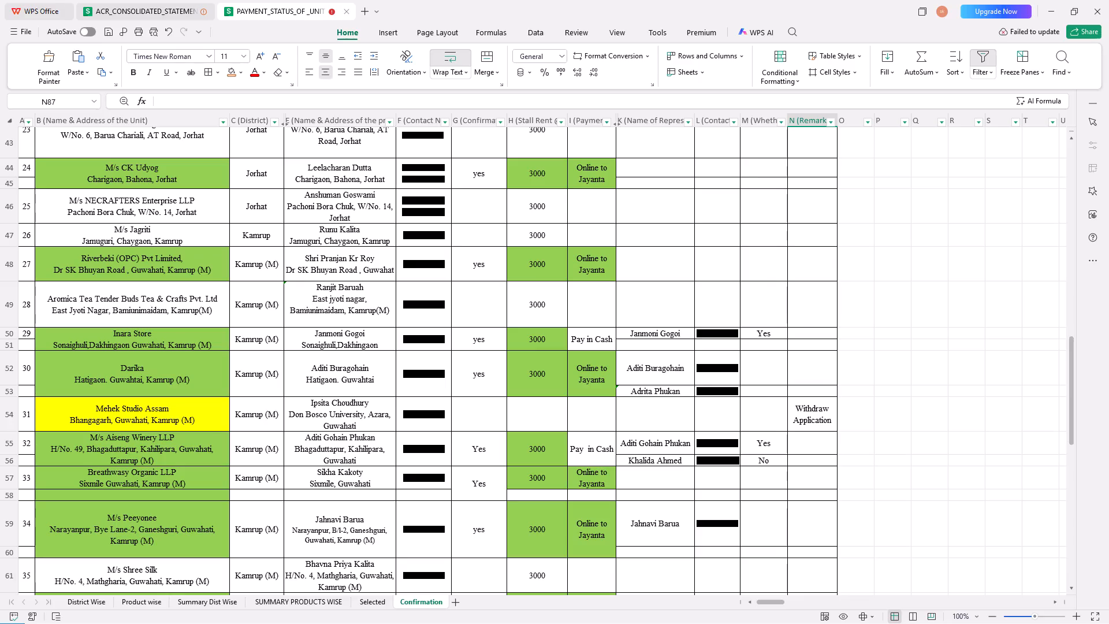
Change the payment status of M/s Peeyonee on the Confirmation sheet to Pay in cash.
{"action": "scroll", "coordinate": [549, 372], "scroll_direction": "up", "scroll_amount": 8}
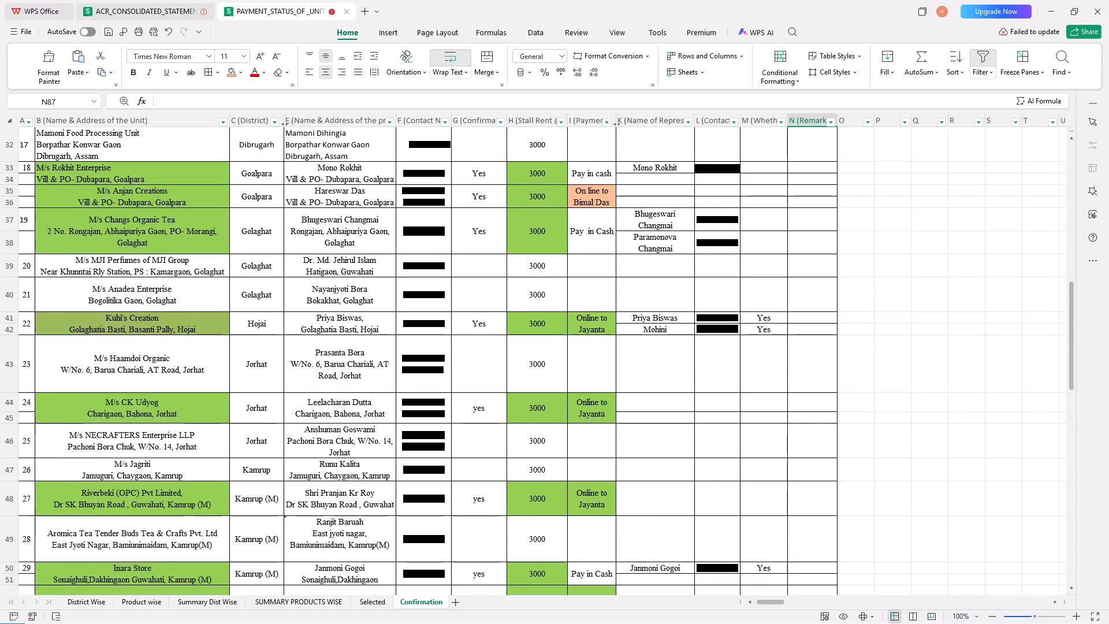
{"action": "scroll", "coordinate": [548, 375], "scroll_direction": "up", "scroll_amount": 8}
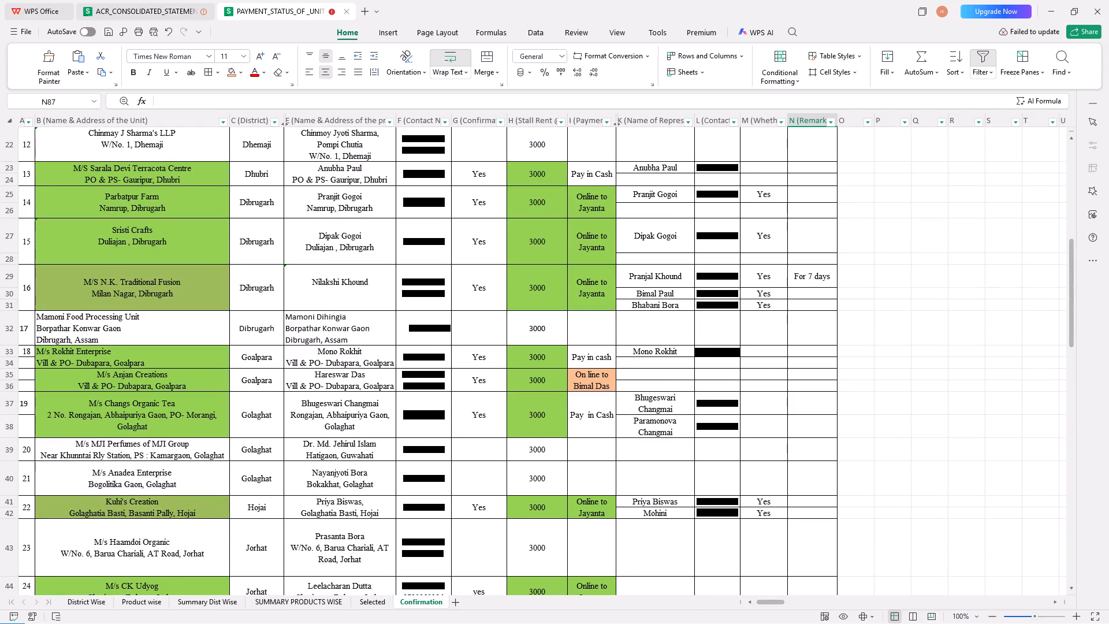
{"action": "scroll", "coordinate": [548, 375], "scroll_direction": "up", "scroll_amount": 12}
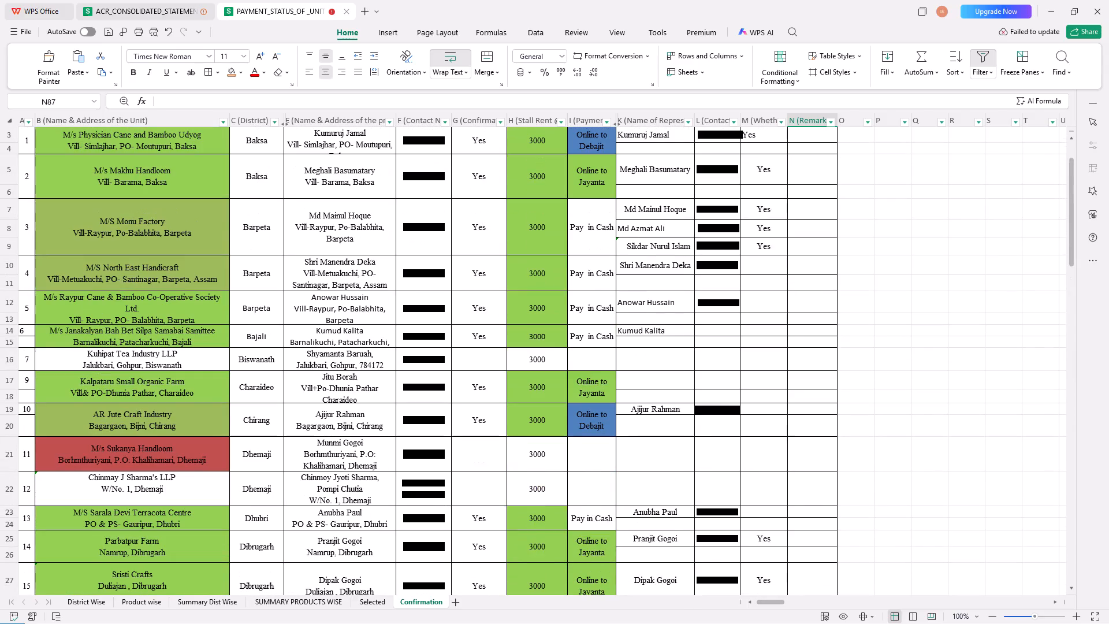
{"action": "scroll", "coordinate": [372, 492], "scroll_direction": "down", "scroll_amount": 13}
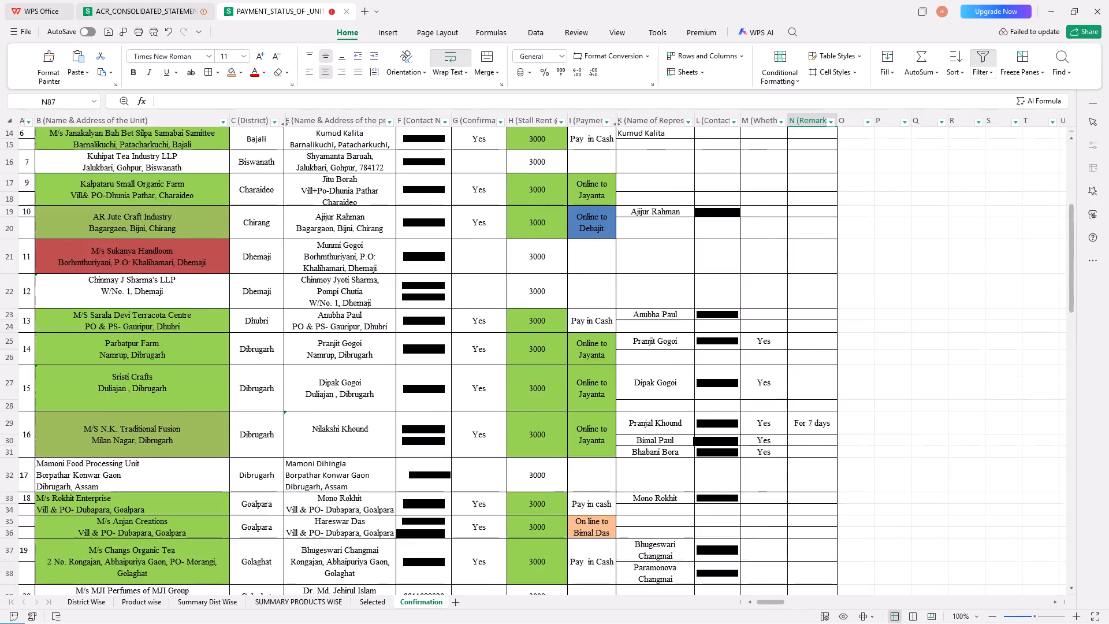
{"action": "scroll", "coordinate": [347, 477], "scroll_direction": "down", "scroll_amount": 12}
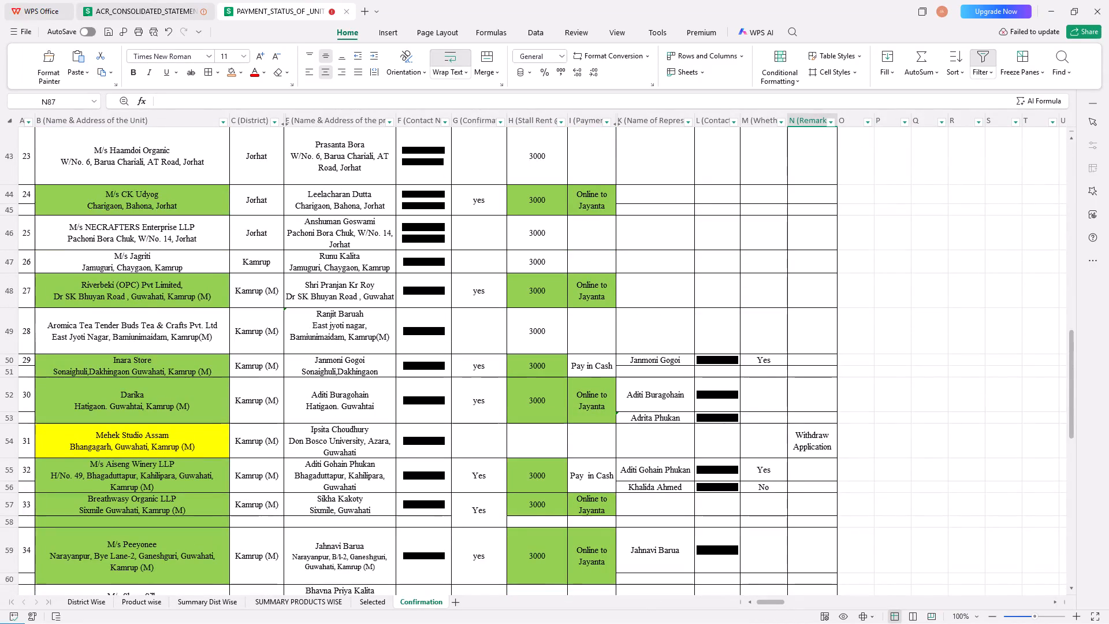
{"action": "left_click", "coordinate": [143, 440]}
{"action": "scroll", "coordinate": [149, 460], "scroll_direction": "down", "scroll_amount": 2}
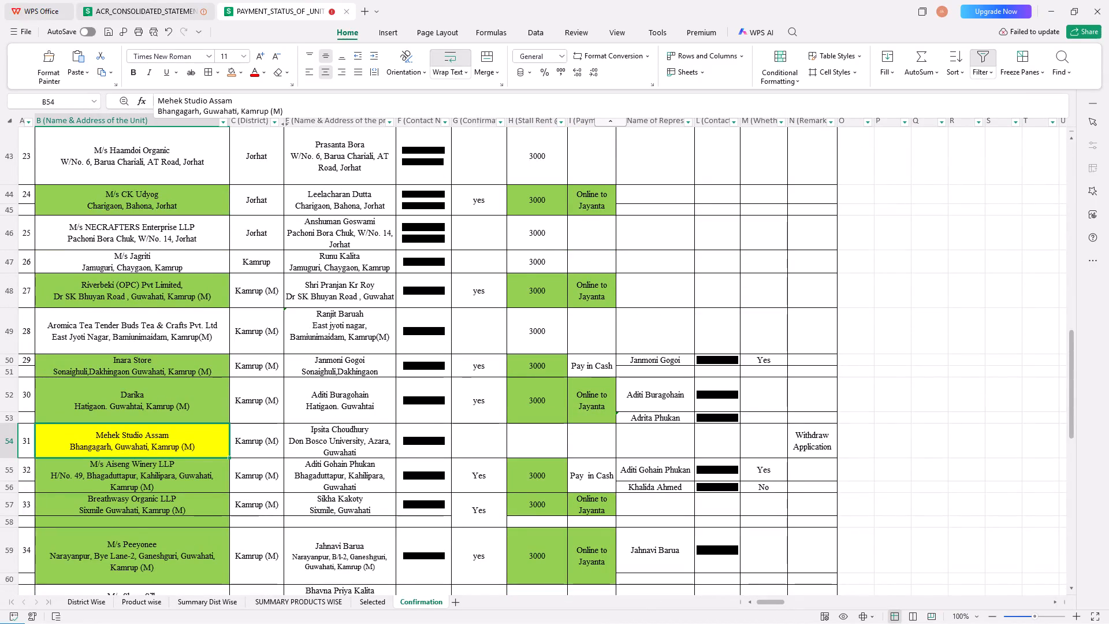
{"action": "left_click", "coordinate": [157, 499]}
{"action": "left_click", "coordinate": [593, 503]}
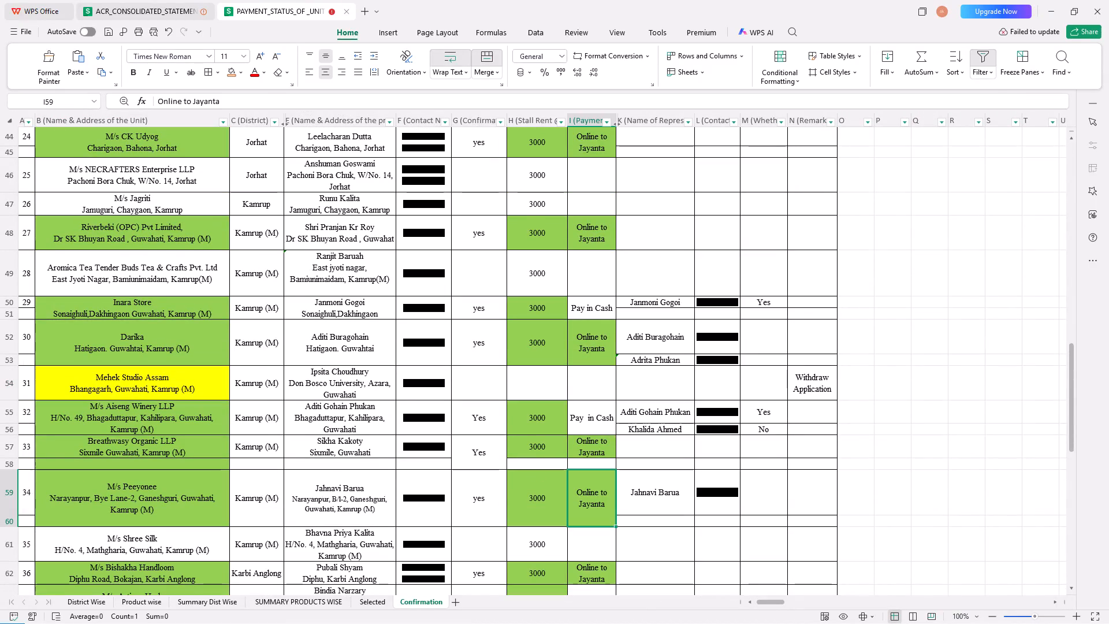
{"action": "type", "text": "Pay in cash"}
{"action": "left_click", "coordinate": [656, 499]}
{"action": "left_click", "coordinate": [566, 515]}
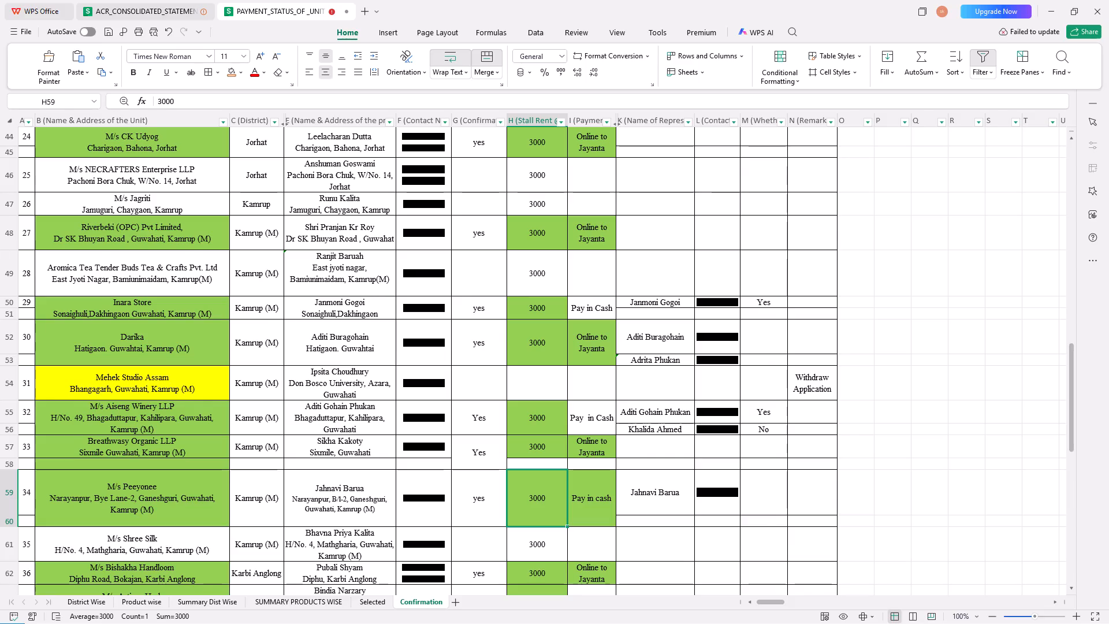
Review the payment statuses and confirmations of the units from the first row down to M/s Peeyonee.
{"action": "scroll", "coordinate": [609, 492], "scroll_direction": "up", "scroll_amount": 18}
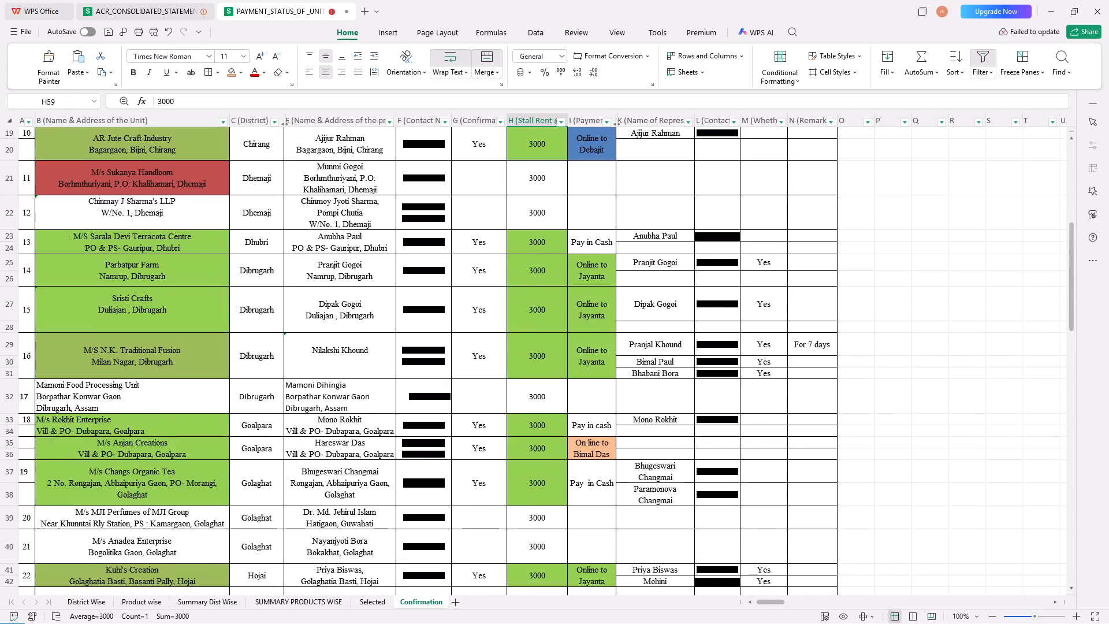
{"action": "scroll", "coordinate": [611, 489], "scroll_direction": "up", "scroll_amount": 13}
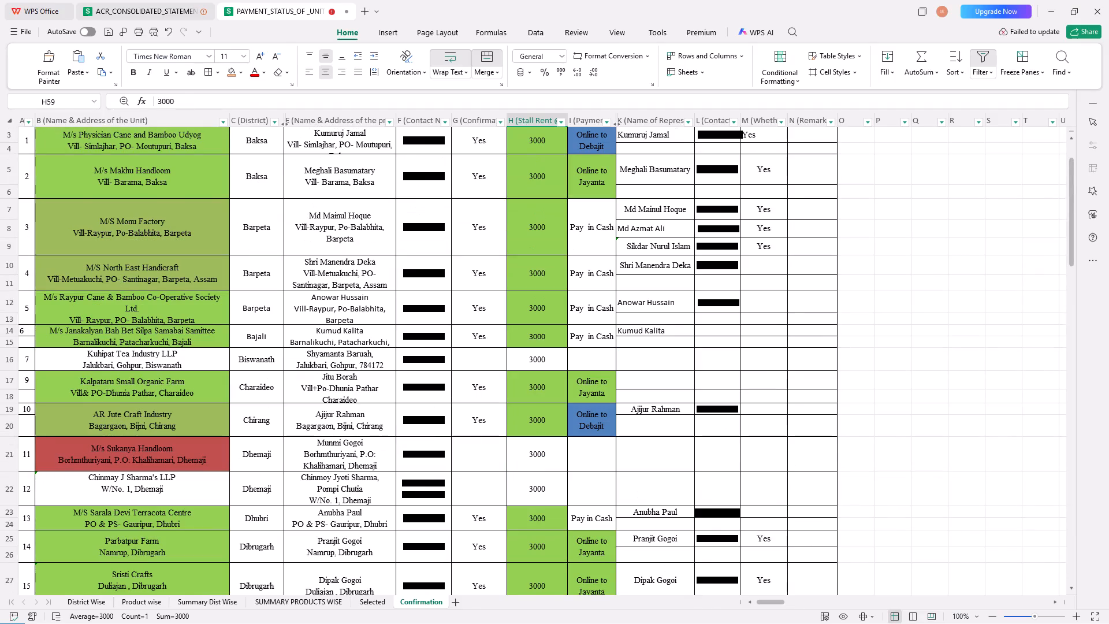
{"action": "scroll", "coordinate": [589, 467], "scroll_direction": "down", "scroll_amount": 13}
{"action": "scroll", "coordinate": [577, 535], "scroll_direction": "down", "scroll_amount": 4}
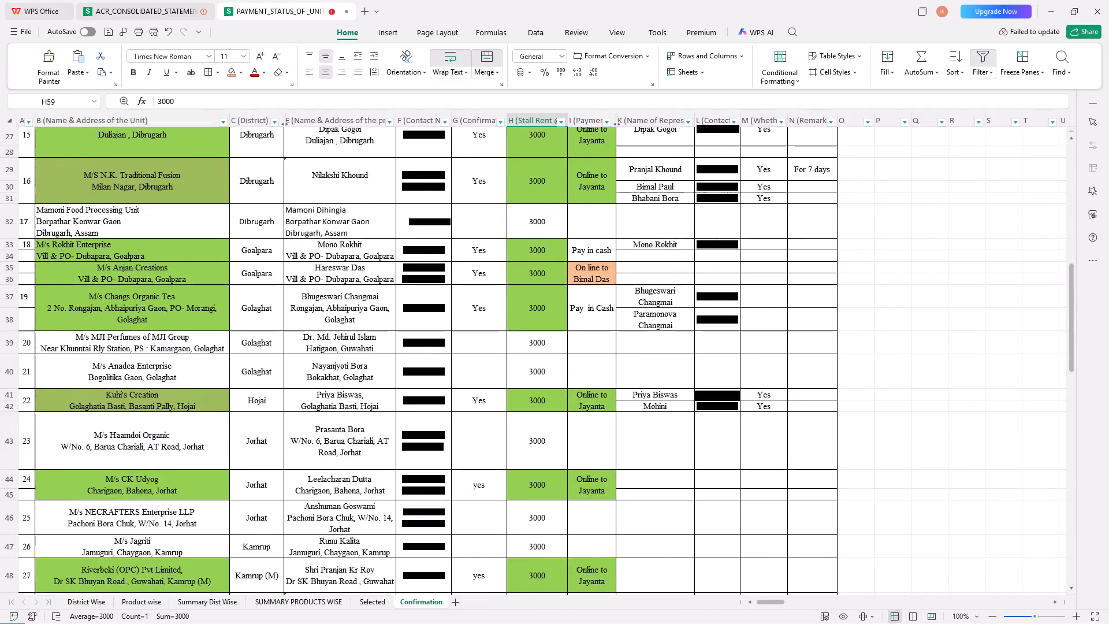
{"action": "scroll", "coordinate": [577, 535], "scroll_direction": "down", "scroll_amount": 8}
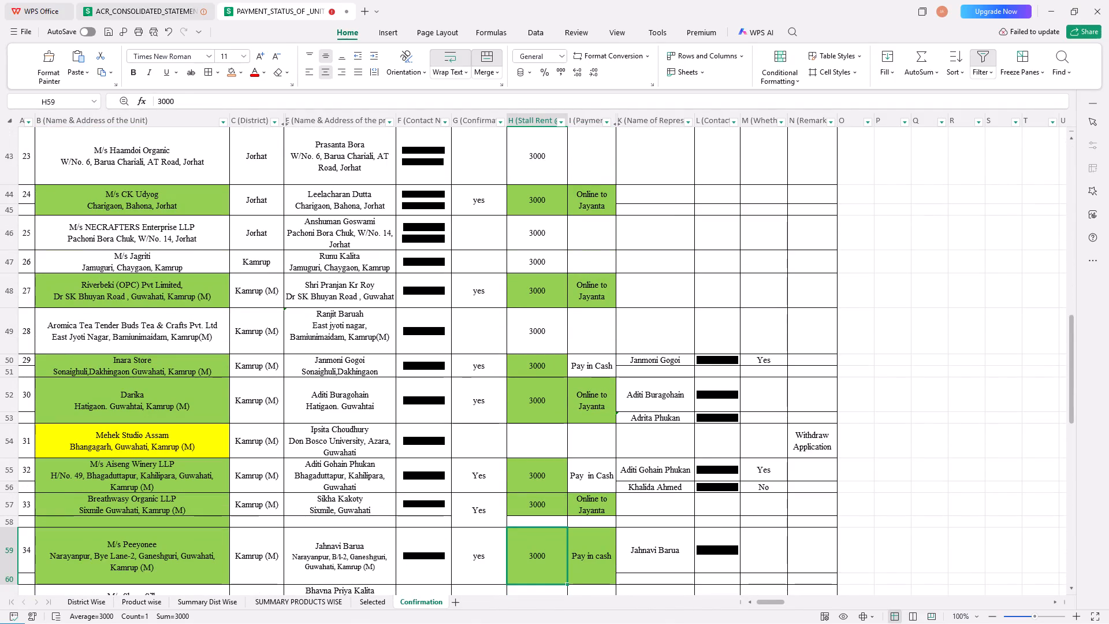
{"action": "scroll", "coordinate": [578, 522], "scroll_direction": "up", "scroll_amount": 9}
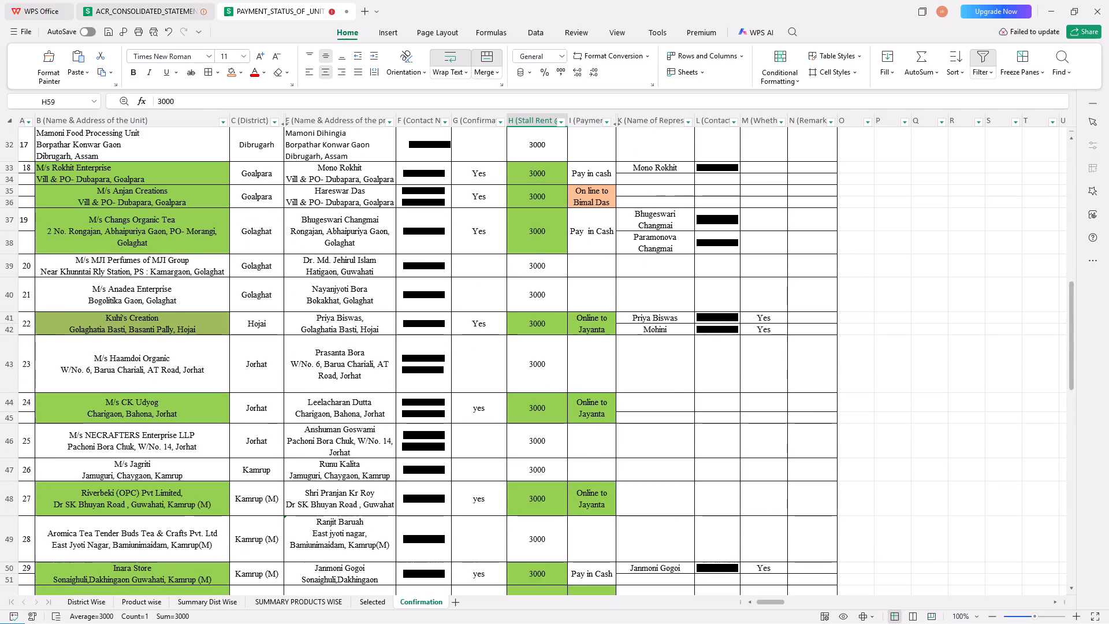
Copy the entire Confirmation sheet, from the title and header rows through all units.
{"action": "left_click_drag", "start_coordinate": [1071, 303], "coordinate": [1074, 154]}
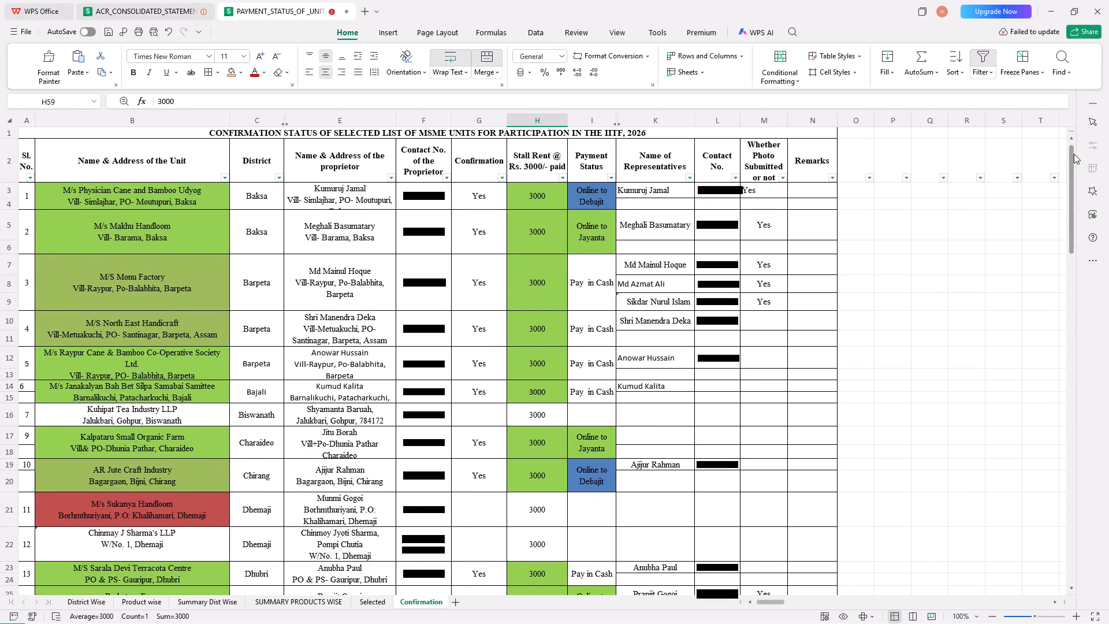
{"action": "left_click_drag", "start_coordinate": [1074, 154], "coordinate": [1074, 151]}
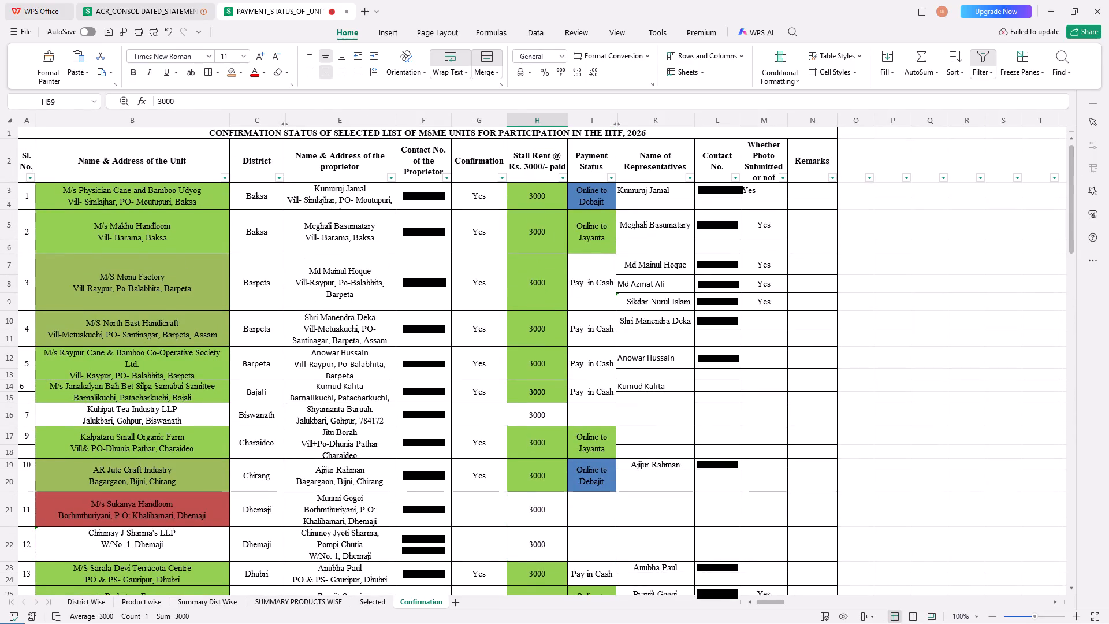
{"action": "left_click", "coordinate": [9, 120]}
{"action": "key", "text": "ctrl+c"}
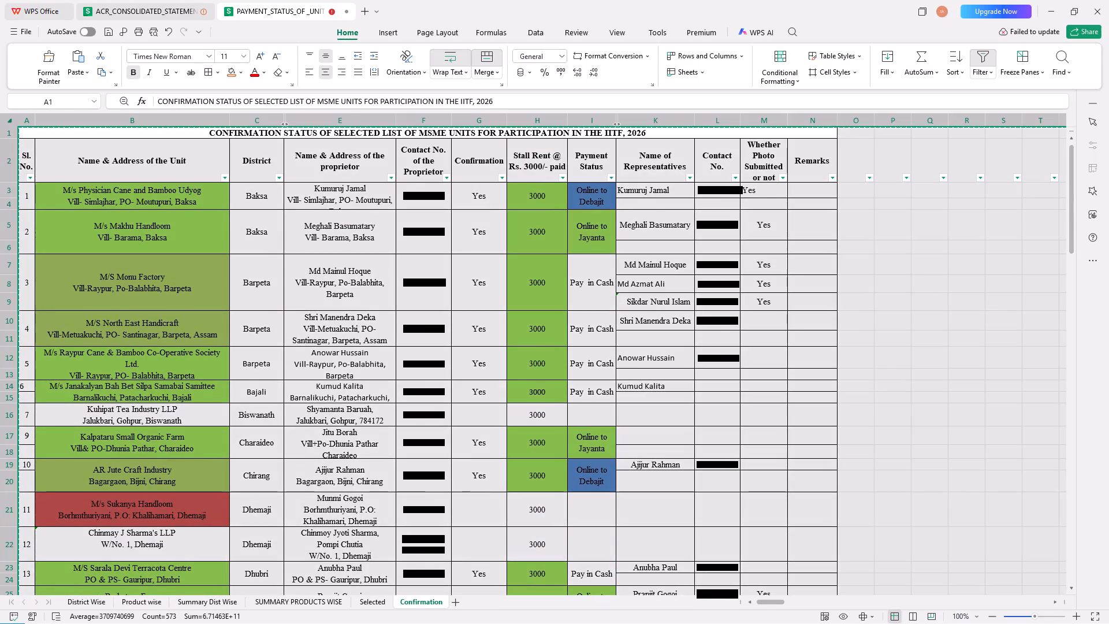
Create a new blank workbook and paste the copied Confirmation sheet into it.
{"action": "left_click", "coordinate": [20, 34]}
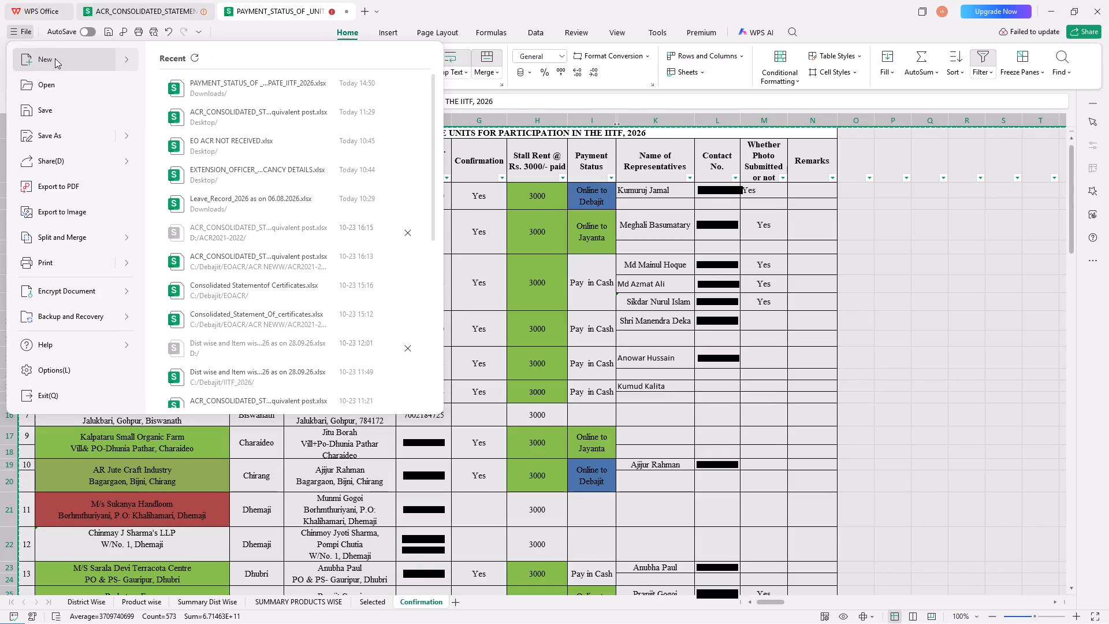
{"action": "left_click", "coordinate": [51, 61]}
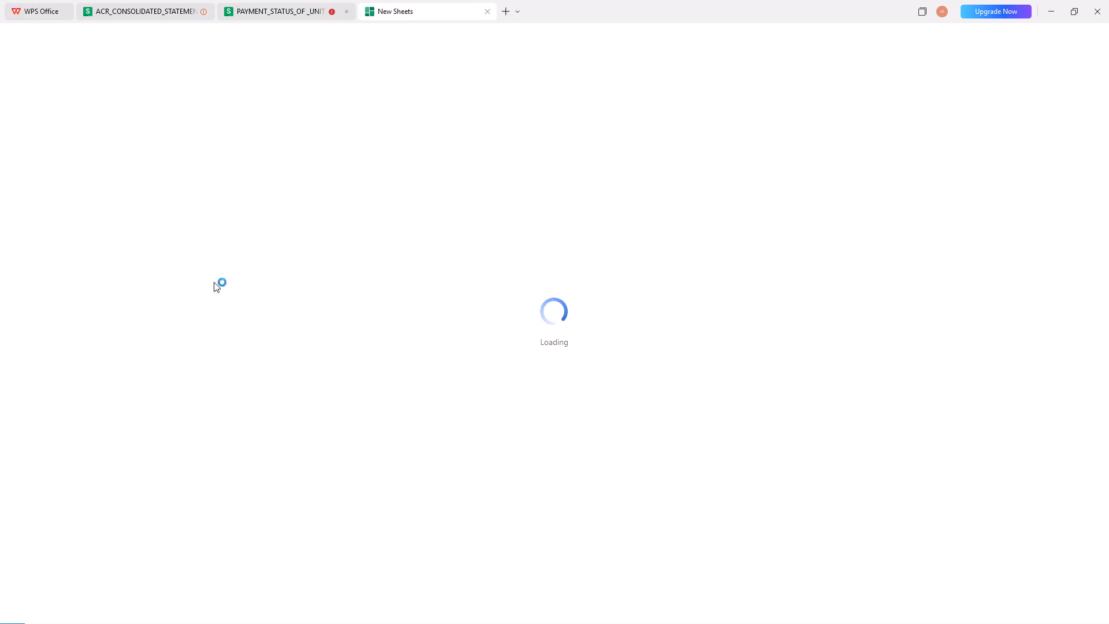
{"action": "left_click", "coordinate": [79, 123]}
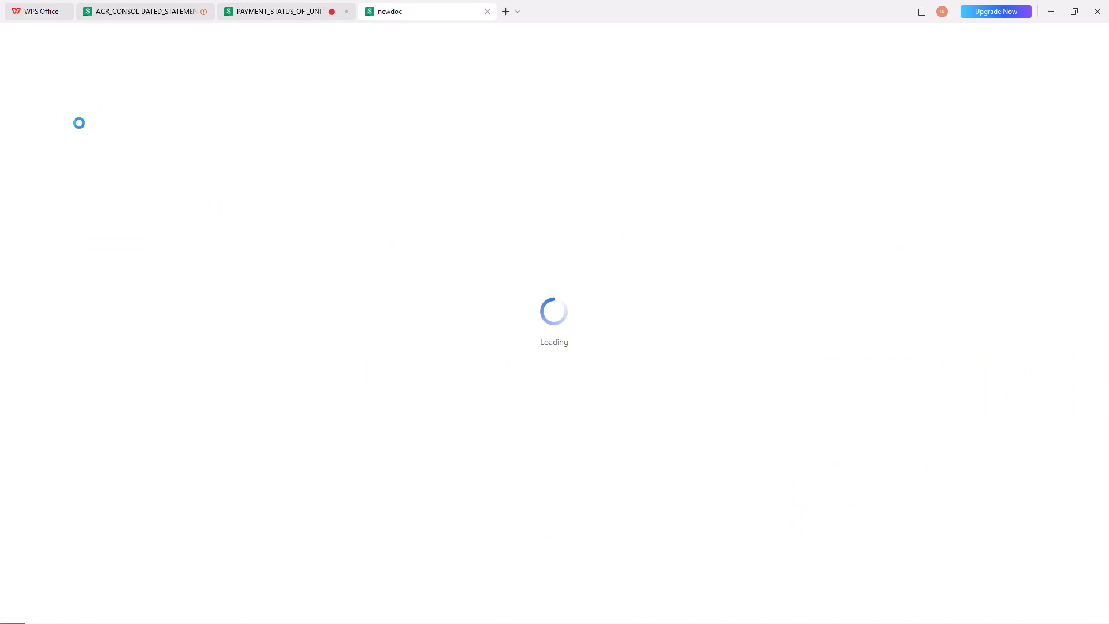
{"action": "key", "text": "ctrl+v"}
{"action": "left_click", "coordinate": [293, 269]}
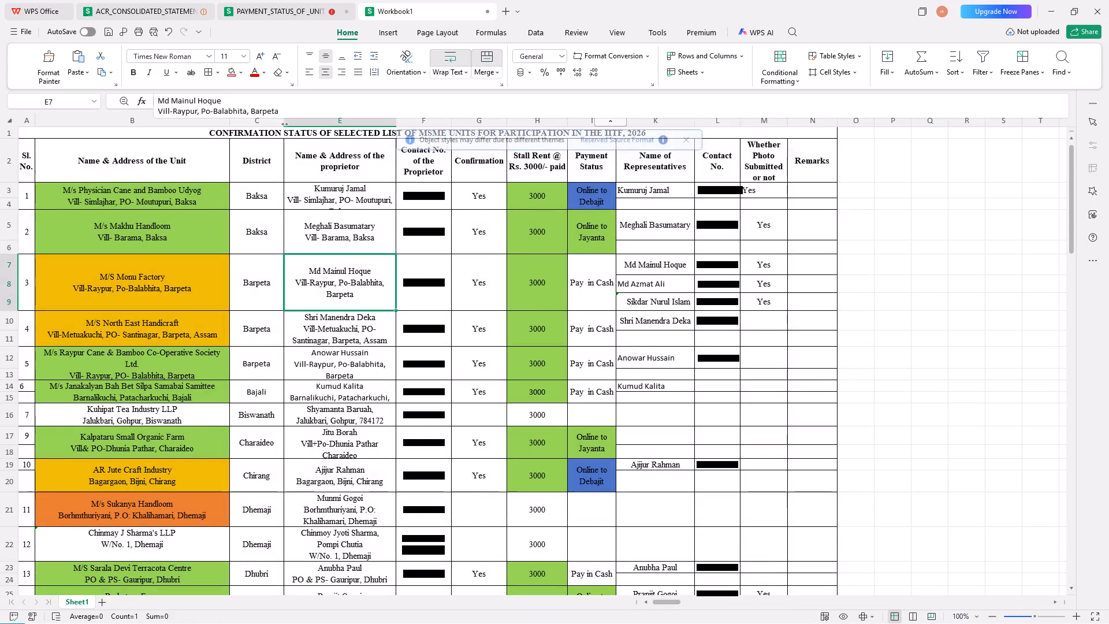
Delete the proprietor name and address, proprietor contact number and Confirmation columns from the new workbook.
{"action": "left_click_drag", "start_coordinate": [344, 125], "coordinate": [485, 162]}
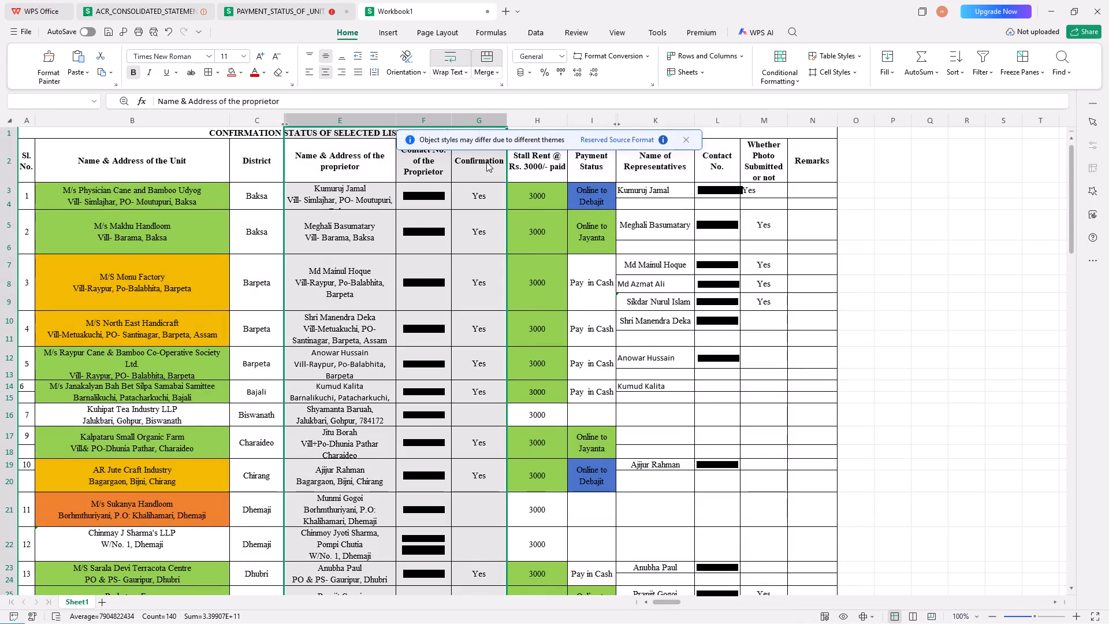
{"action": "key", "text": "ctrl+minus"}
{"action": "left_click", "coordinate": [425, 196]}
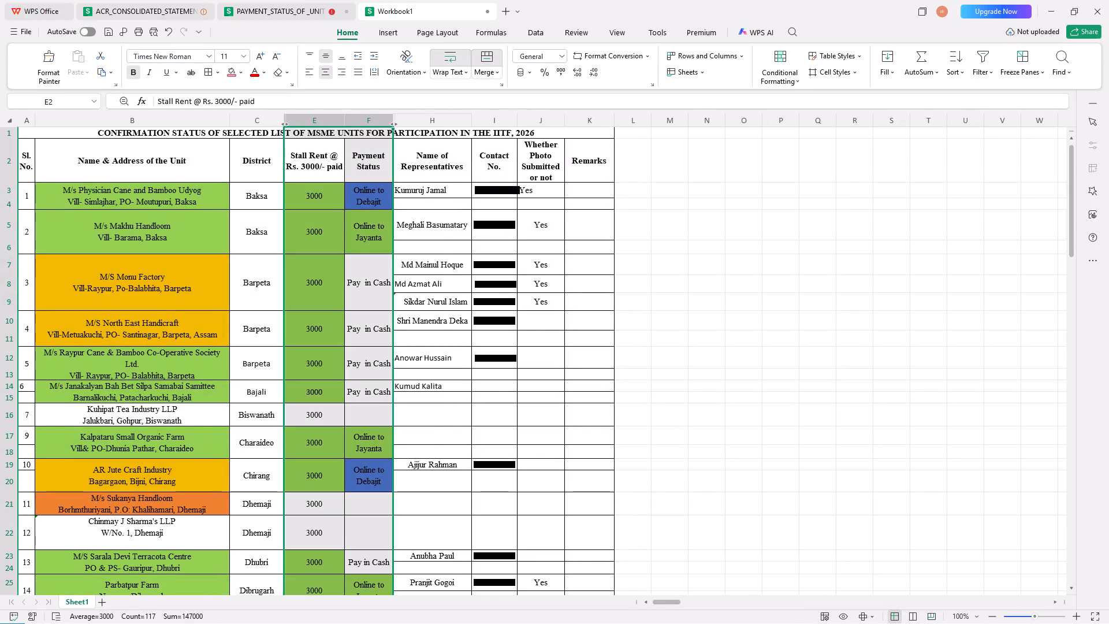
Delete the Name of Representatives, Contact No. and Whether Photo Submitted or not columns.
{"action": "left_click_drag", "start_coordinate": [440, 118], "coordinate": [533, 132]}
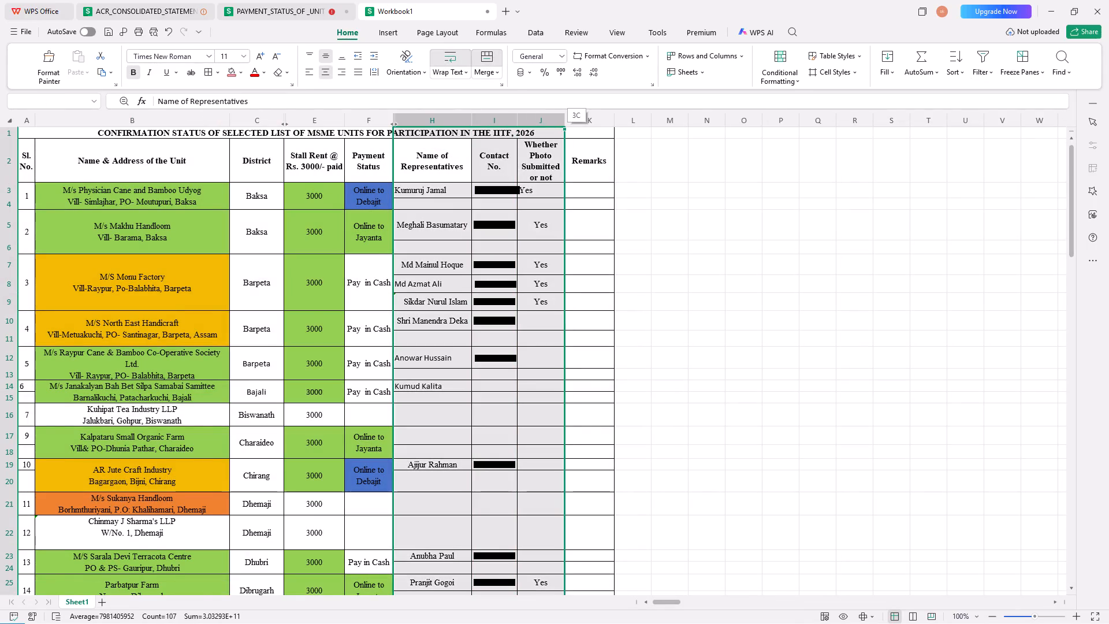
{"action": "left_click_drag", "start_coordinate": [533, 132], "coordinate": [598, 143]}
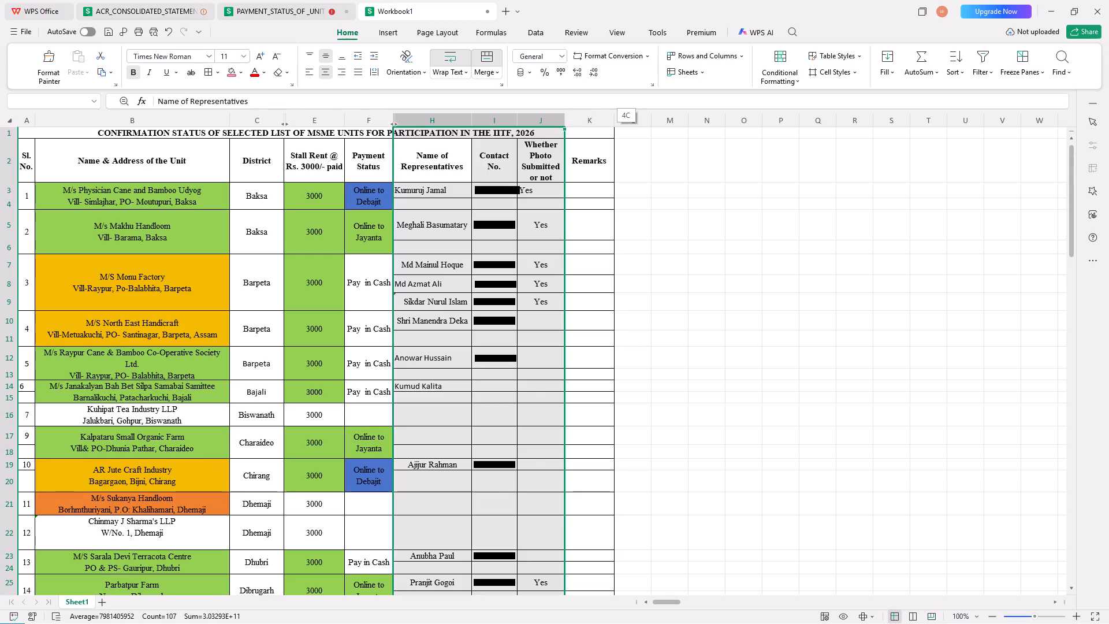
{"action": "left_click_drag", "start_coordinate": [598, 143], "coordinate": [561, 149]}
{"action": "key", "text": "ctrl+minus"}
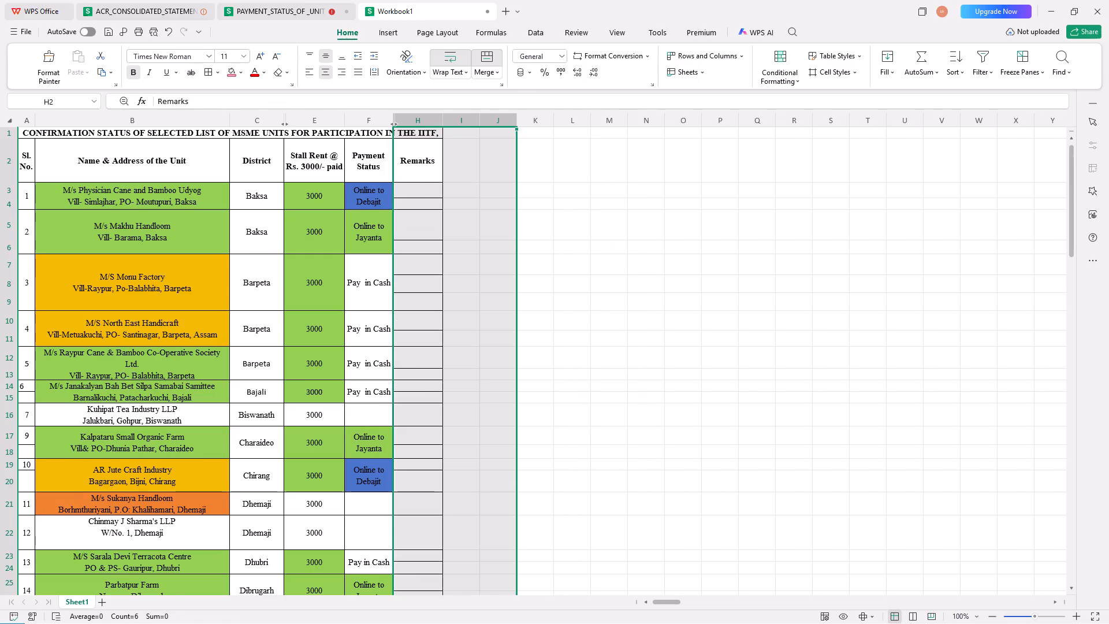
{"action": "left_click", "coordinate": [641, 228]}
Review the payment statuses and remarks of all units in the reduced list, from the first row to the last.
{"action": "scroll", "coordinate": [389, 291], "scroll_direction": "down", "scroll_amount": 20}
{"action": "scroll", "coordinate": [389, 291], "scroll_direction": "down", "scroll_amount": 10}
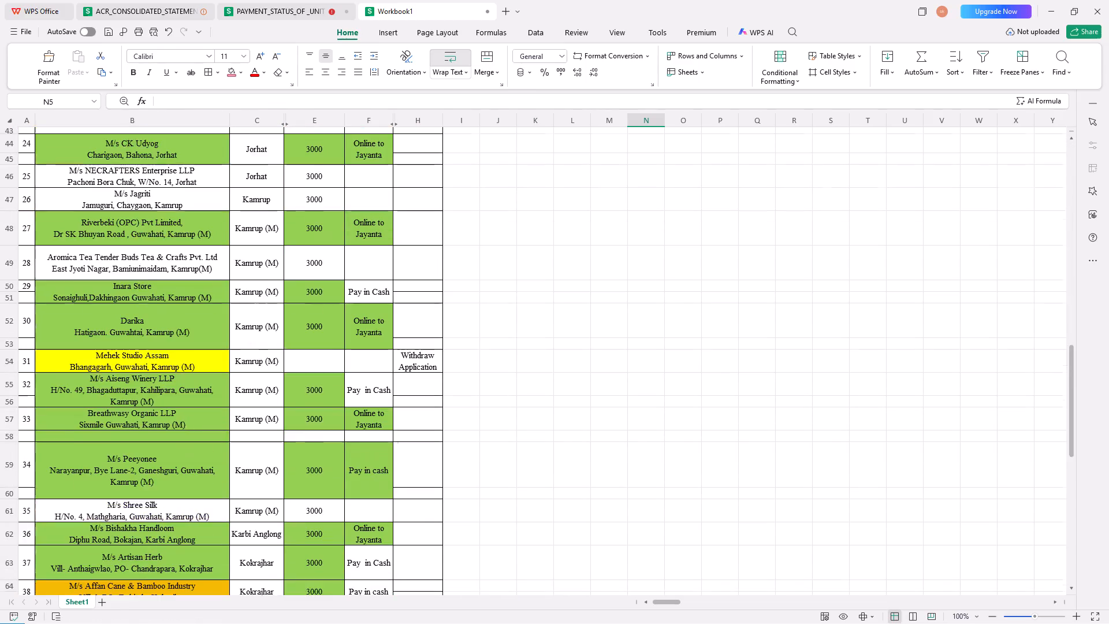
{"action": "left_click_drag", "start_coordinate": [1070, 383], "coordinate": [1073, 369]}
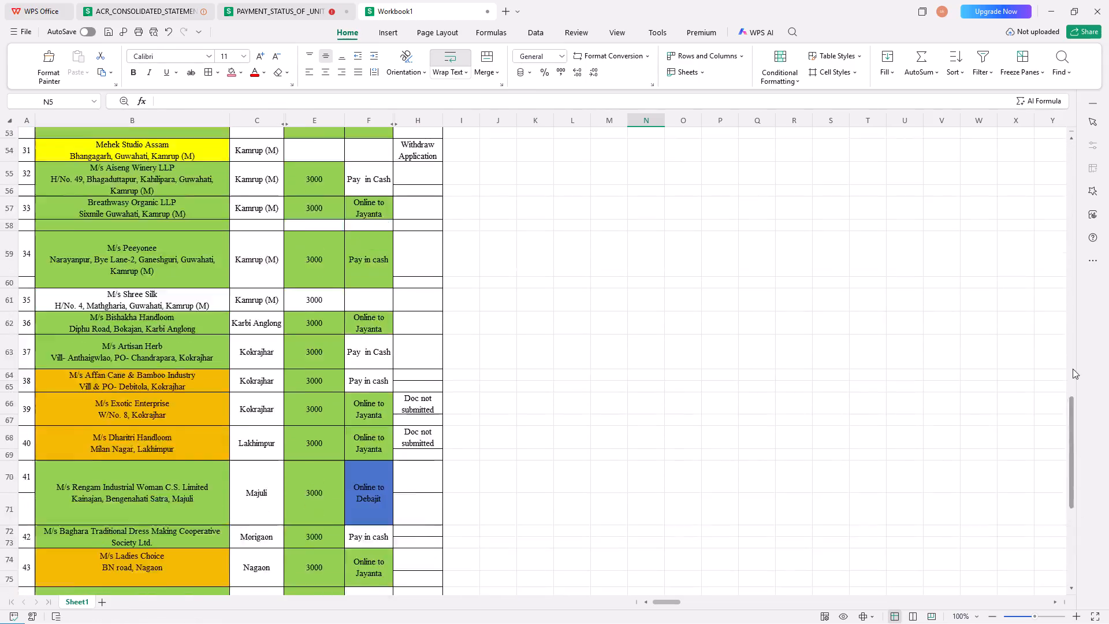
{"action": "left_click_drag", "start_coordinate": [1073, 369], "coordinate": [1070, 89]}
{"action": "left_click", "coordinate": [467, 300]}
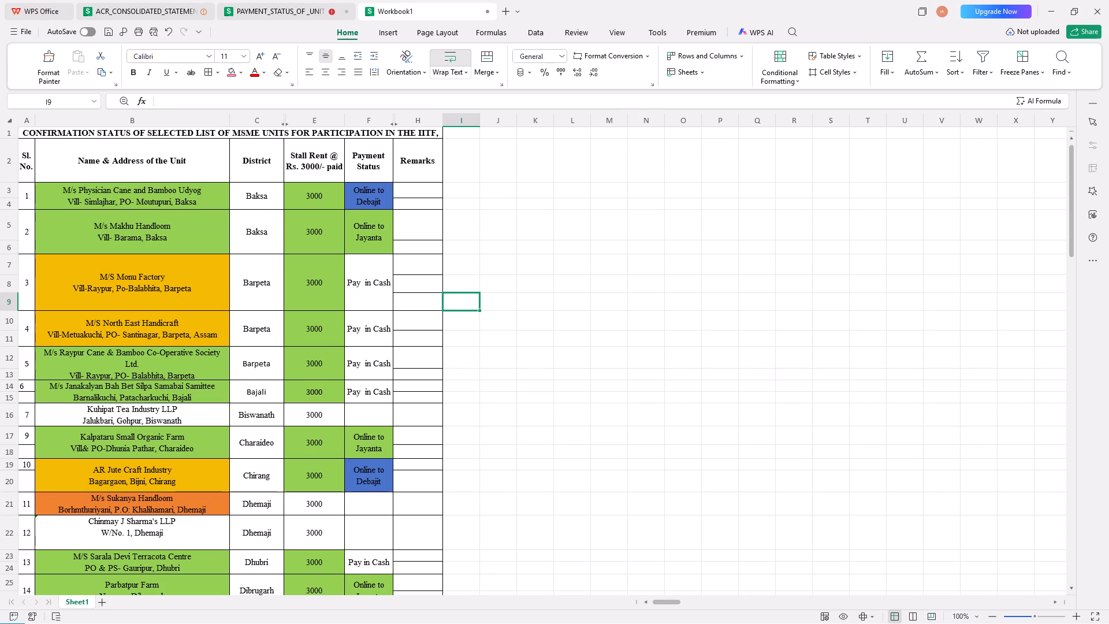
{"action": "scroll", "coordinate": [263, 319], "scroll_direction": "down", "scroll_amount": 16}
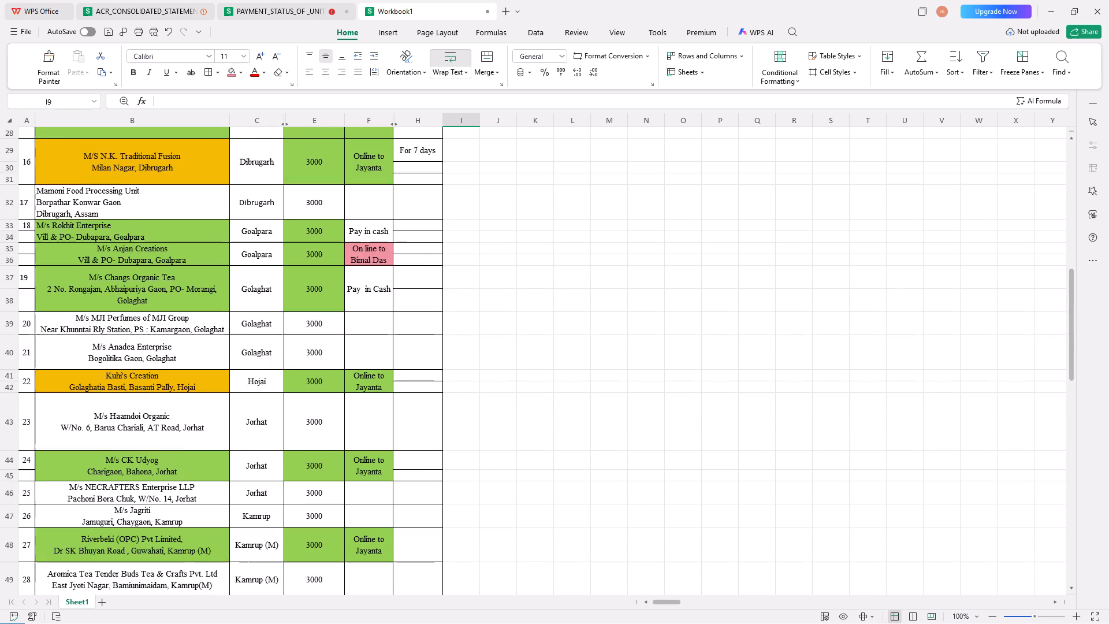
{"action": "scroll", "coordinate": [254, 359], "scroll_direction": "down", "scroll_amount": 18}
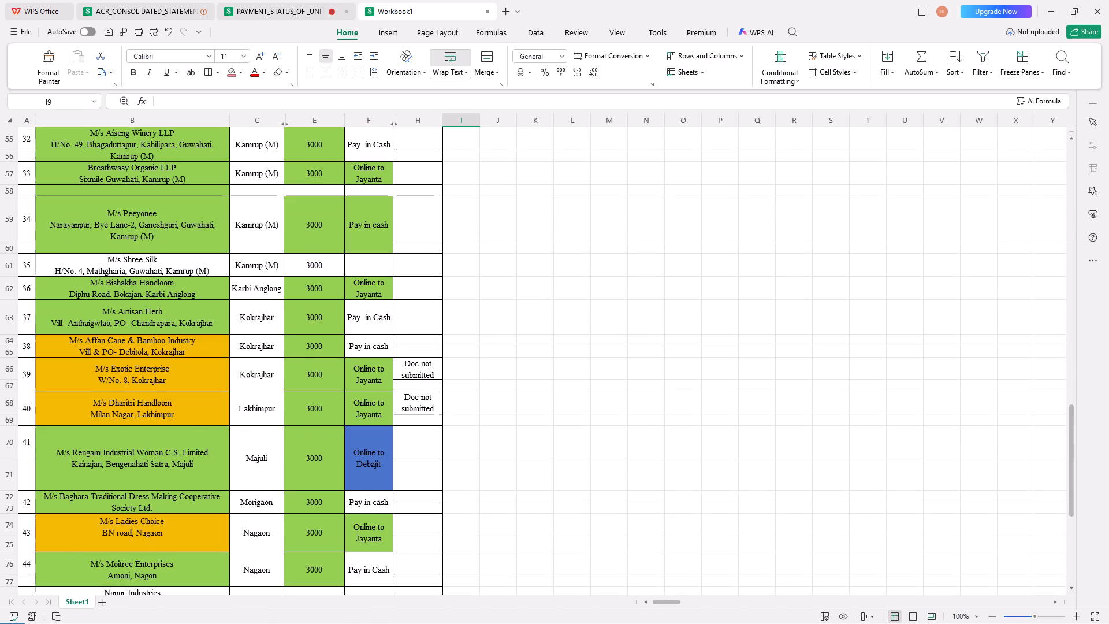
{"action": "scroll", "coordinate": [265, 401], "scroll_direction": "down", "scroll_amount": 7}
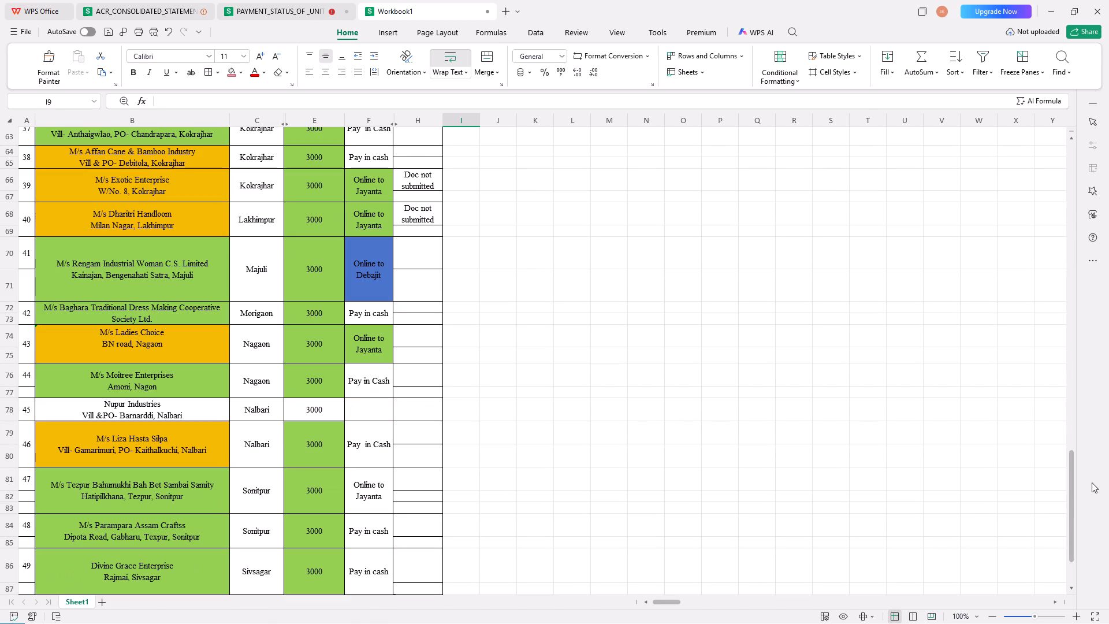
{"action": "left_click_drag", "start_coordinate": [1070, 483], "coordinate": [1076, 533]}
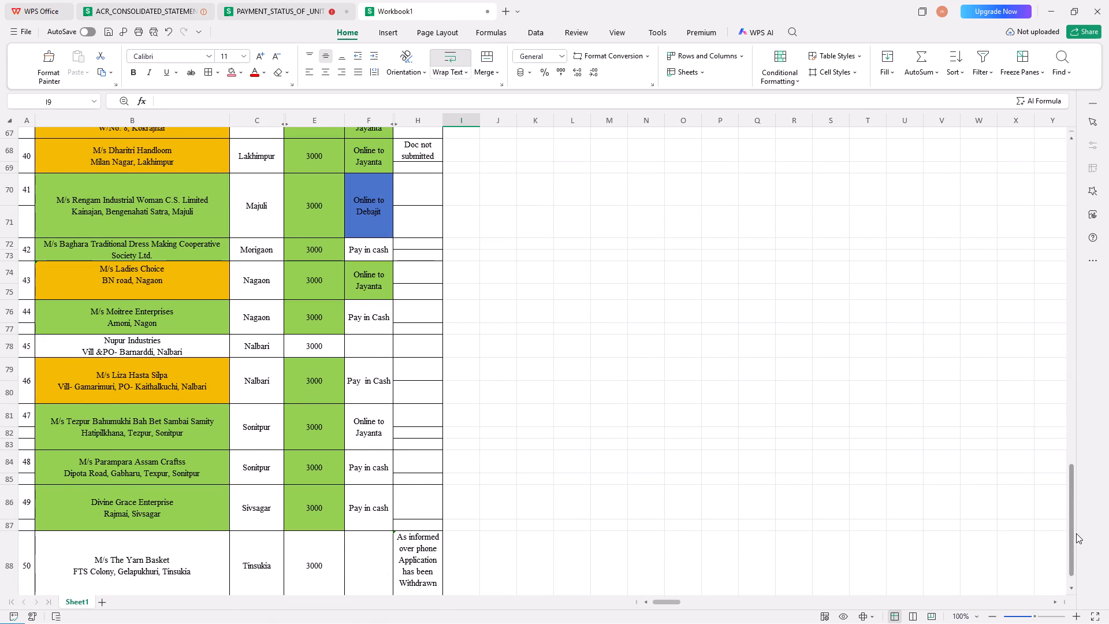
{"action": "left_click_drag", "start_coordinate": [1076, 533], "coordinate": [1064, 114]}
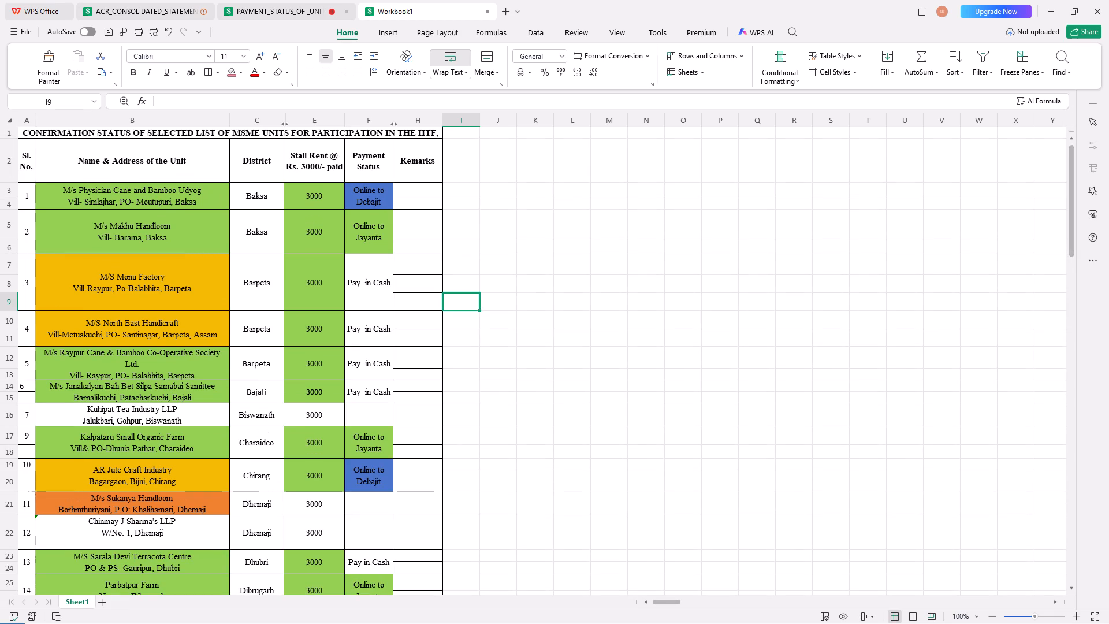
Select the whole table, including its title row, and open the print preview of the new workbook.
{"action": "left_click", "coordinate": [47, 131]}
{"action": "key", "text": "ctrl+a"}
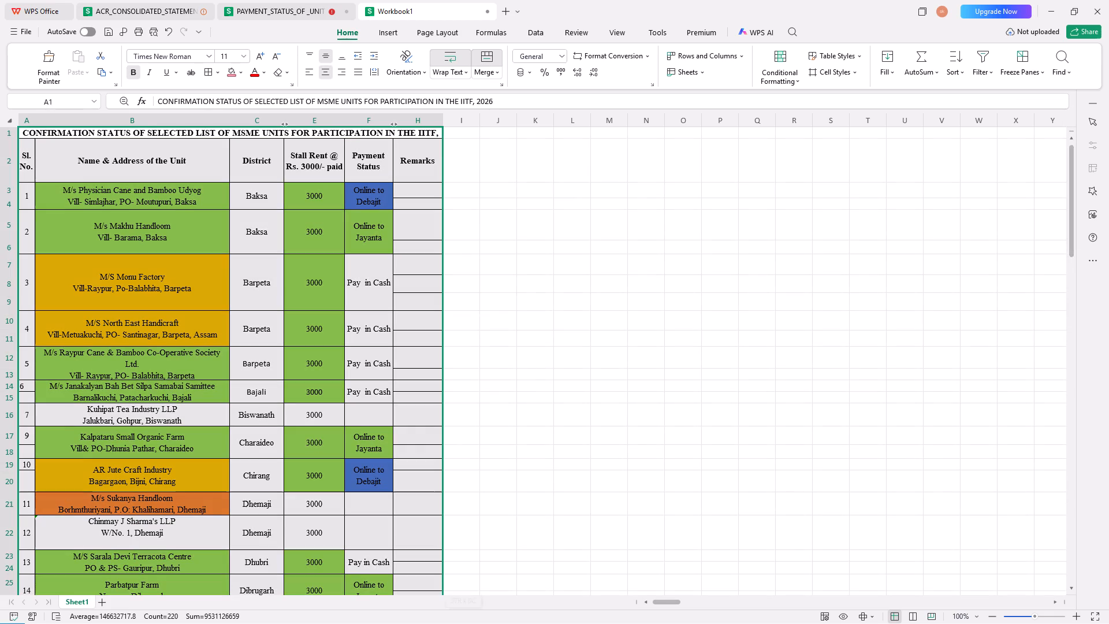
{"action": "left_click", "coordinate": [16, 32]}
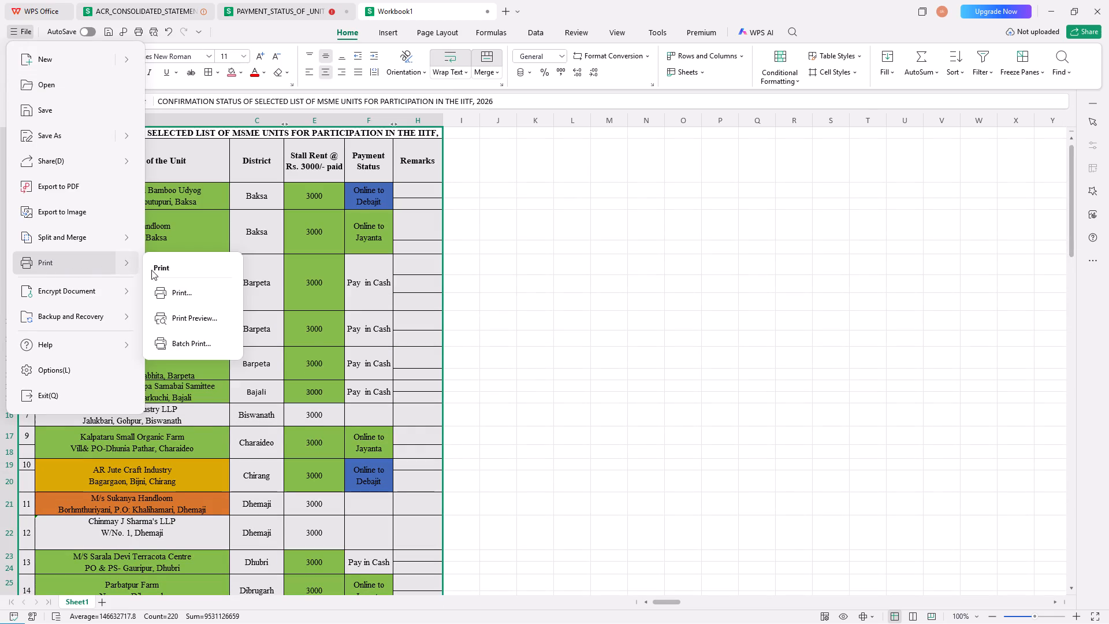
{"action": "left_click", "coordinate": [198, 322]}
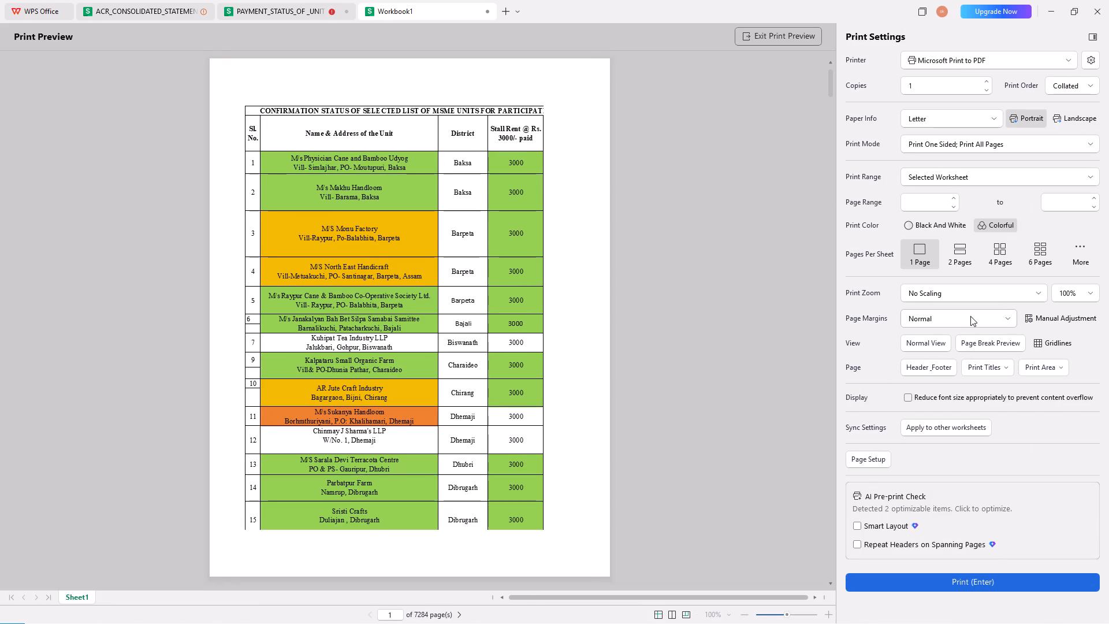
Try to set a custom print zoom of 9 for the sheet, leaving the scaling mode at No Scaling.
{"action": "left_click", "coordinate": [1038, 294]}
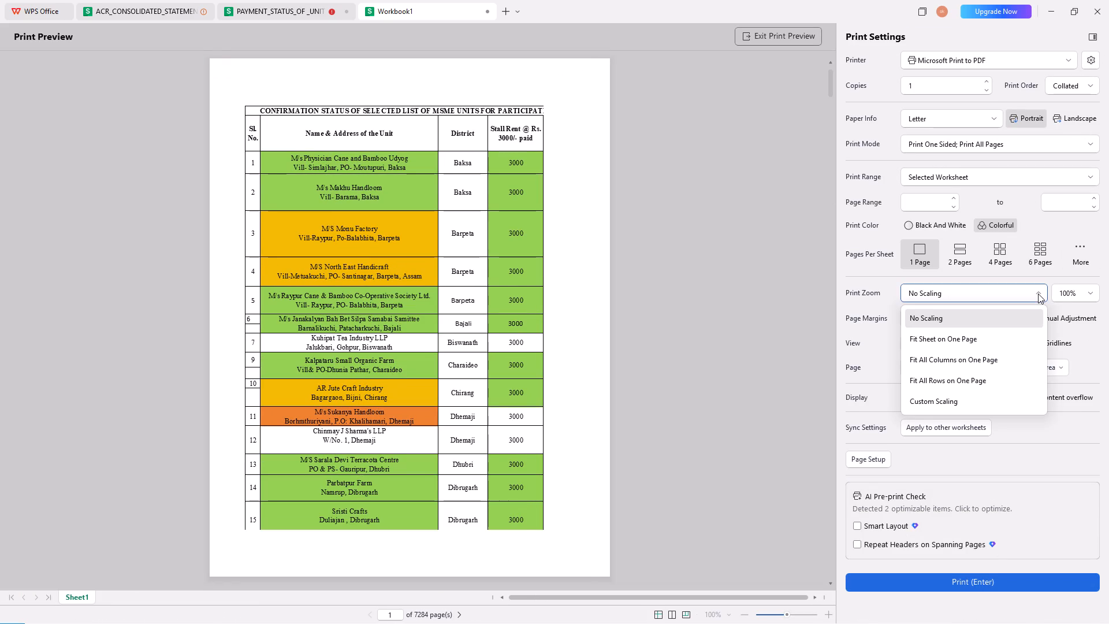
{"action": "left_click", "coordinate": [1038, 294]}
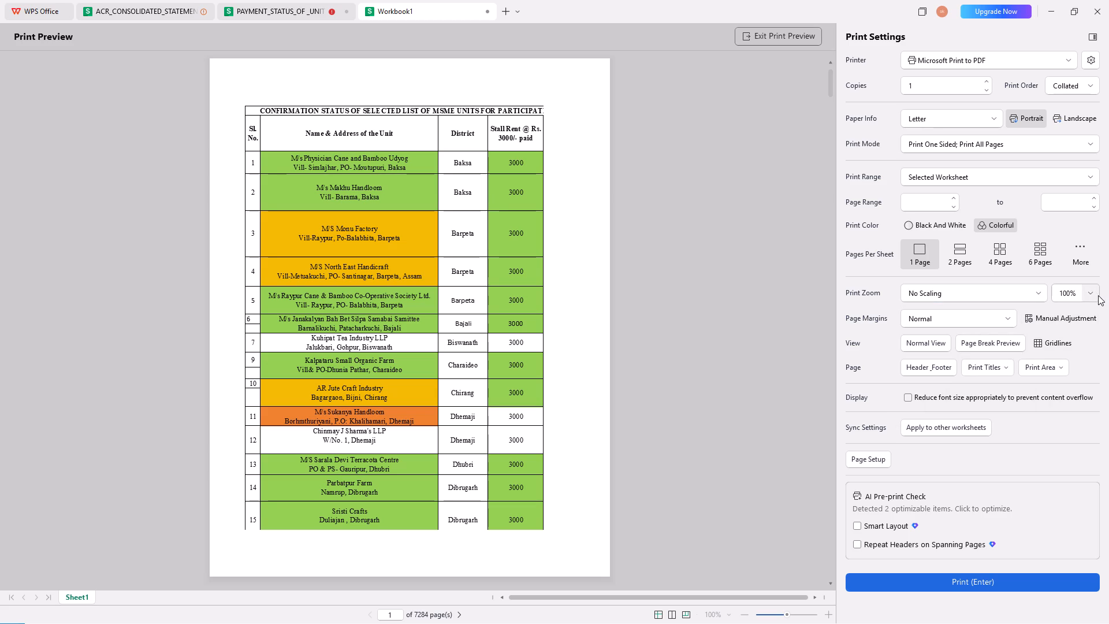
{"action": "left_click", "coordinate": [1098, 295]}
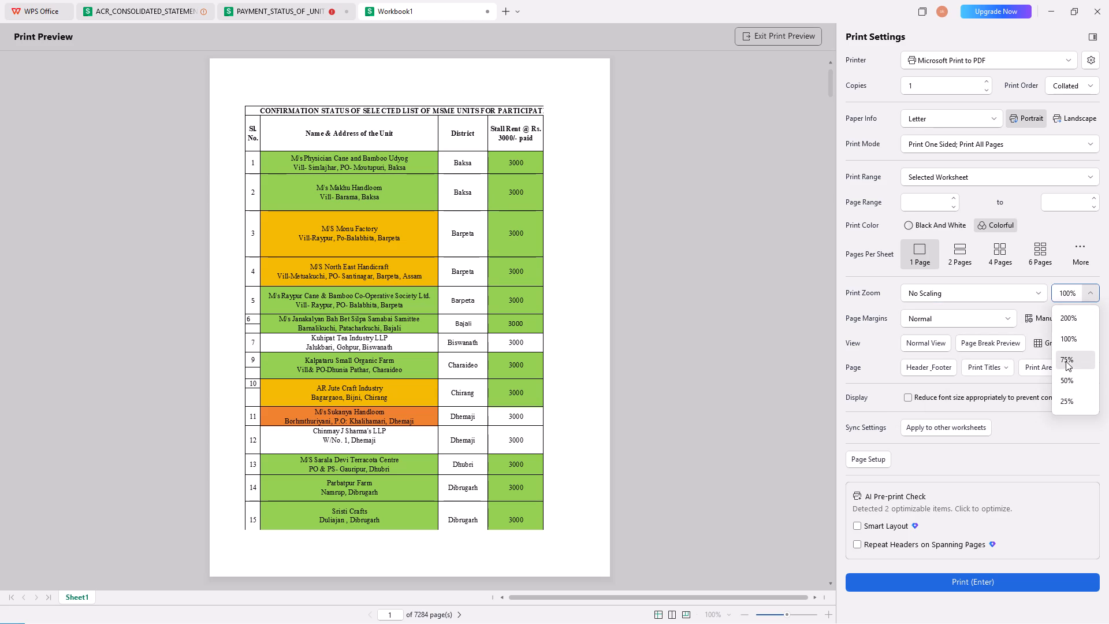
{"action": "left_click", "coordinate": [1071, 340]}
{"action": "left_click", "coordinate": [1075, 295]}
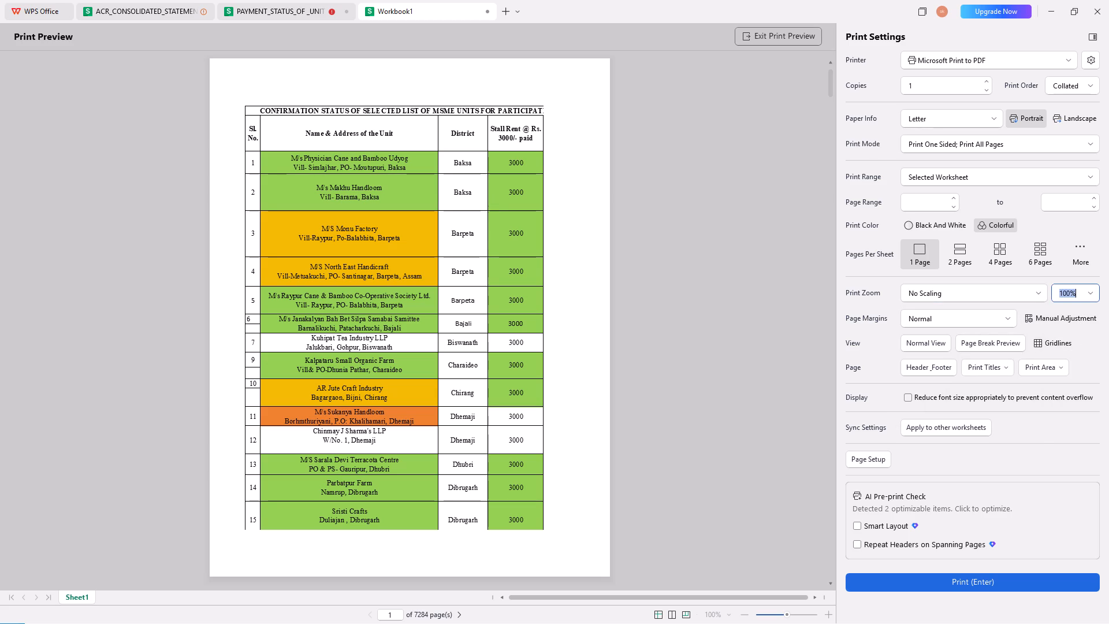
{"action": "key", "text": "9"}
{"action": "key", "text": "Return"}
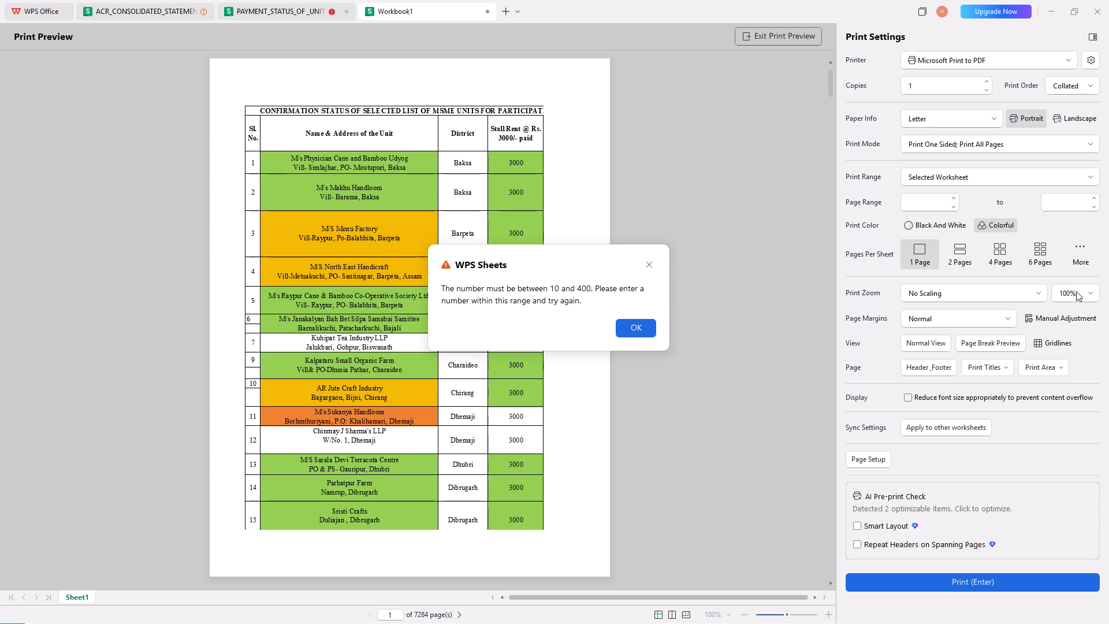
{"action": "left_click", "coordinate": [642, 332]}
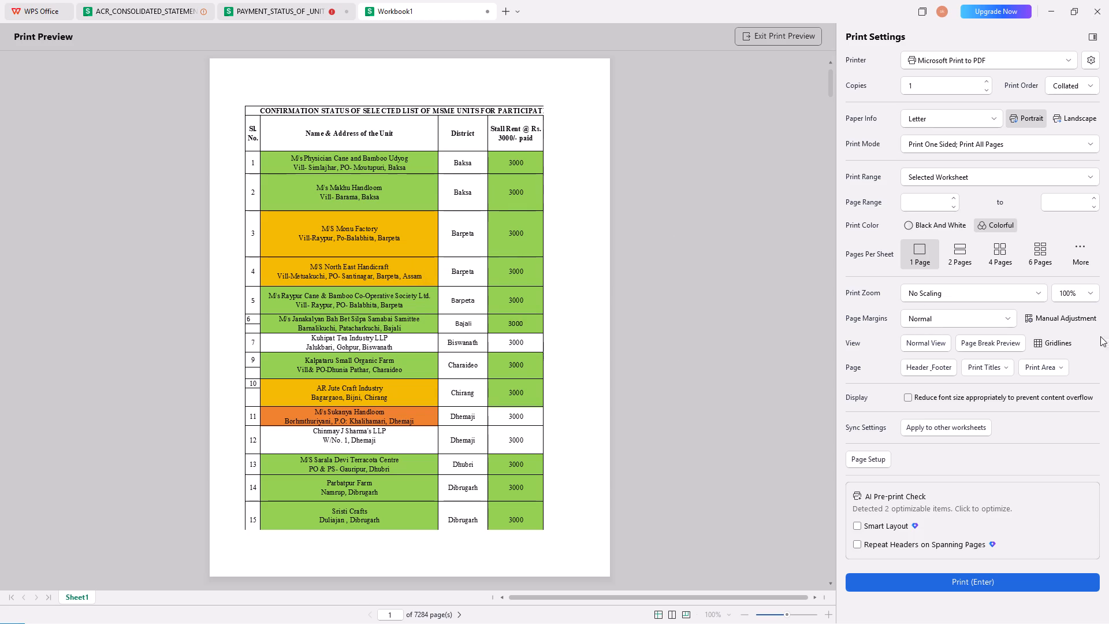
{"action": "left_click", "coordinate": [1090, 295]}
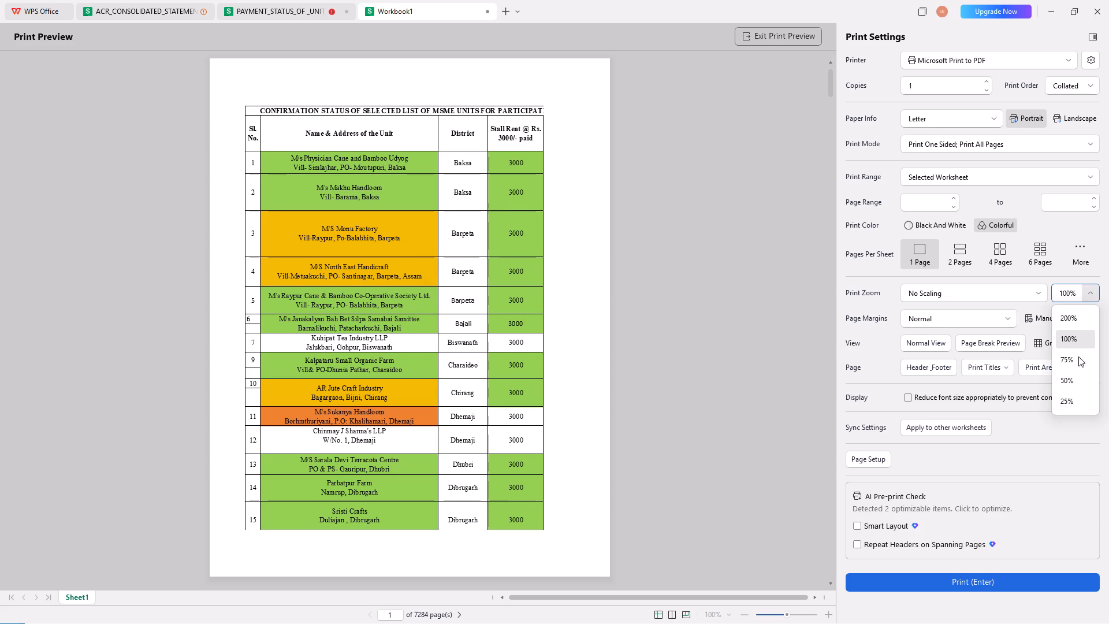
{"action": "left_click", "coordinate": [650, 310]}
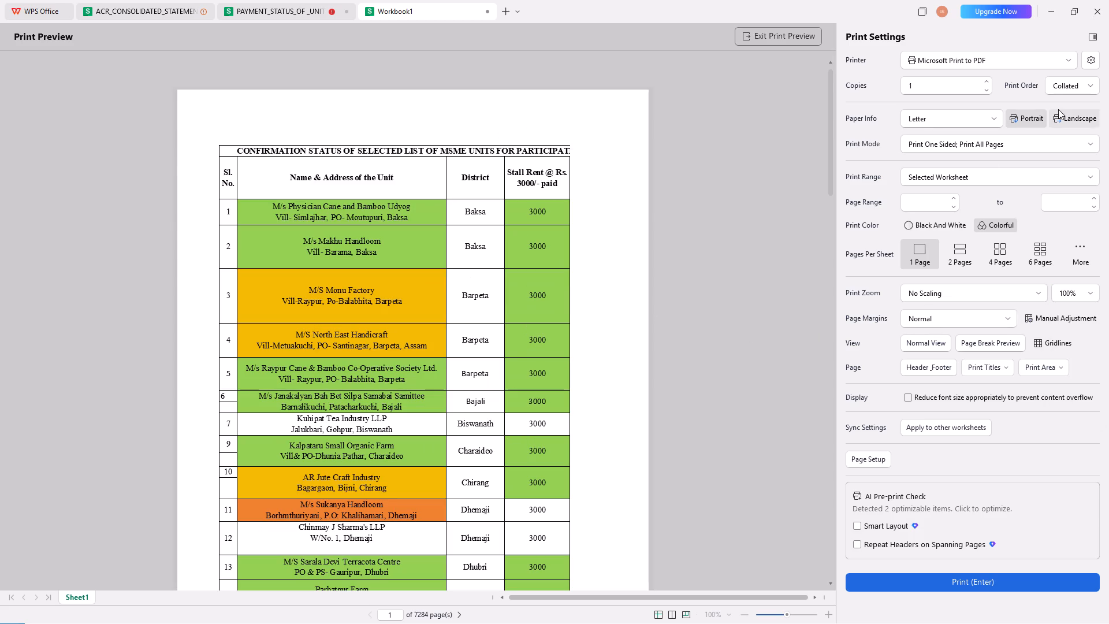
Set the print paper size to A4.
{"action": "left_click", "coordinate": [1066, 61]}
{"action": "left_click", "coordinate": [1066, 61]}
{"action": "left_click", "coordinate": [995, 122]}
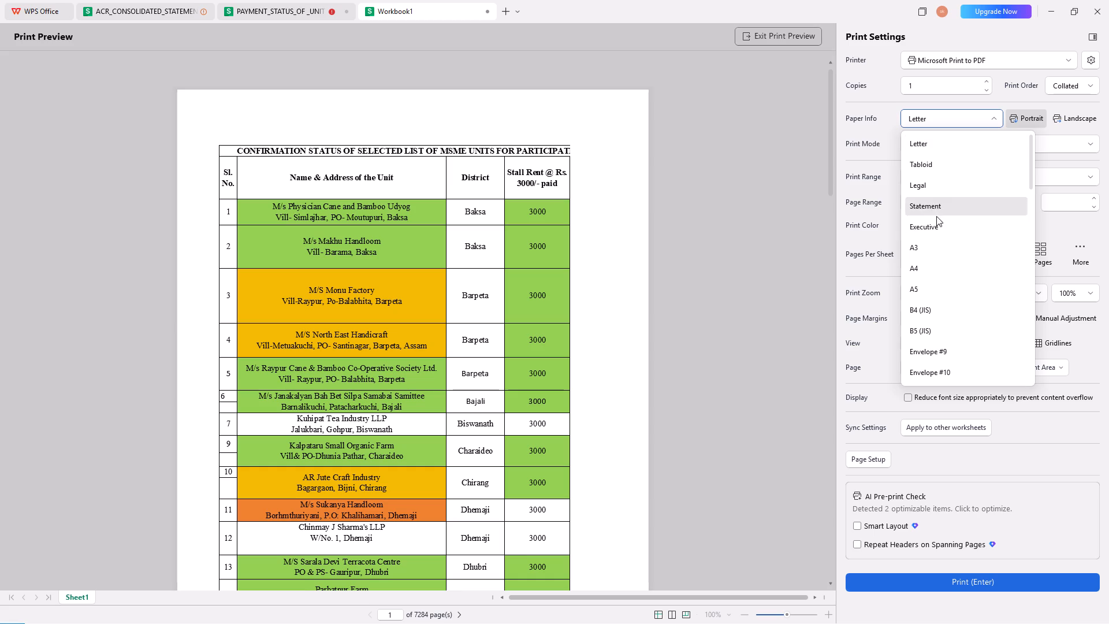
{"action": "left_click", "coordinate": [927, 272]}
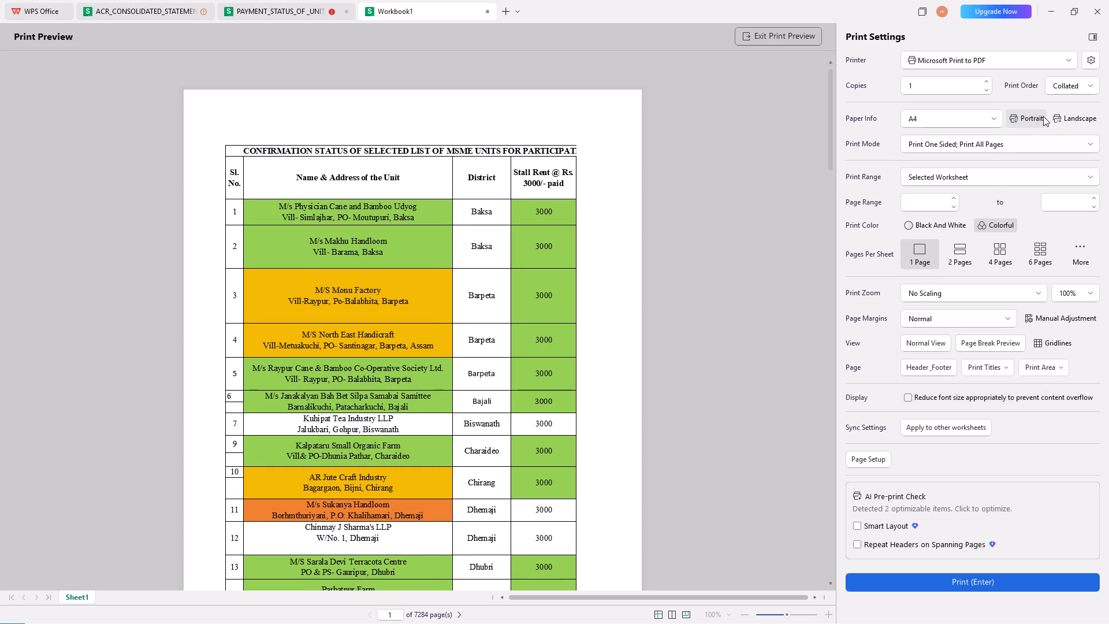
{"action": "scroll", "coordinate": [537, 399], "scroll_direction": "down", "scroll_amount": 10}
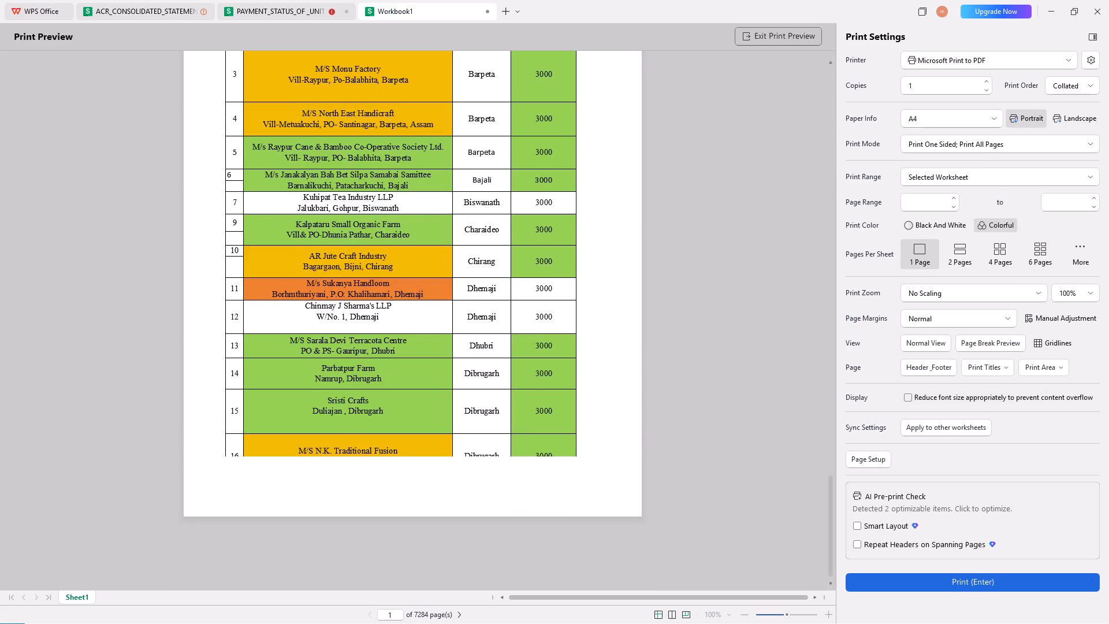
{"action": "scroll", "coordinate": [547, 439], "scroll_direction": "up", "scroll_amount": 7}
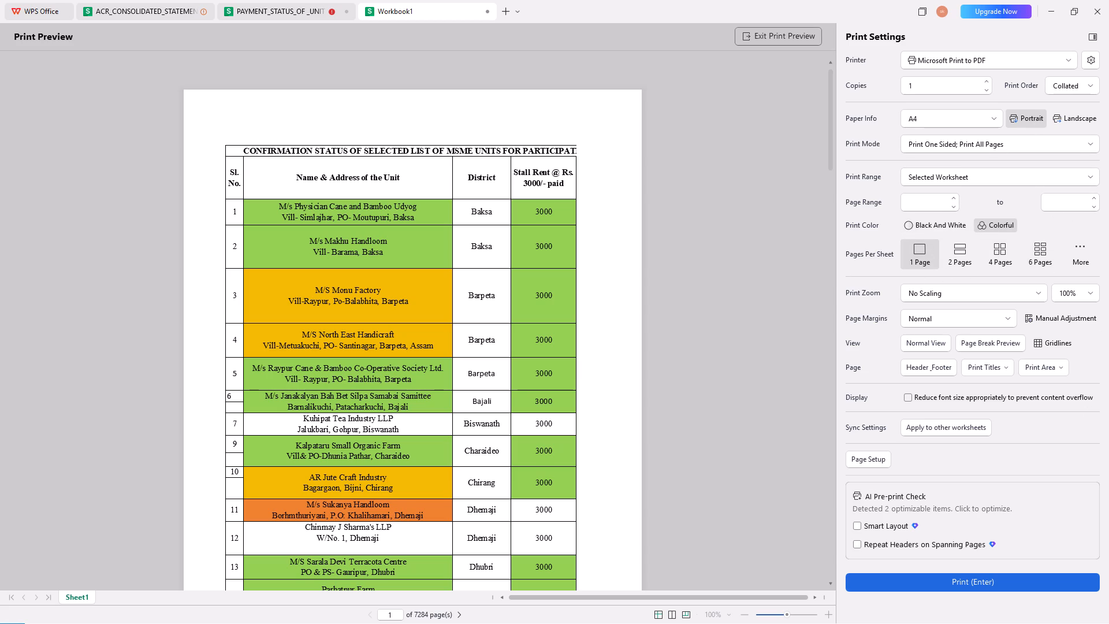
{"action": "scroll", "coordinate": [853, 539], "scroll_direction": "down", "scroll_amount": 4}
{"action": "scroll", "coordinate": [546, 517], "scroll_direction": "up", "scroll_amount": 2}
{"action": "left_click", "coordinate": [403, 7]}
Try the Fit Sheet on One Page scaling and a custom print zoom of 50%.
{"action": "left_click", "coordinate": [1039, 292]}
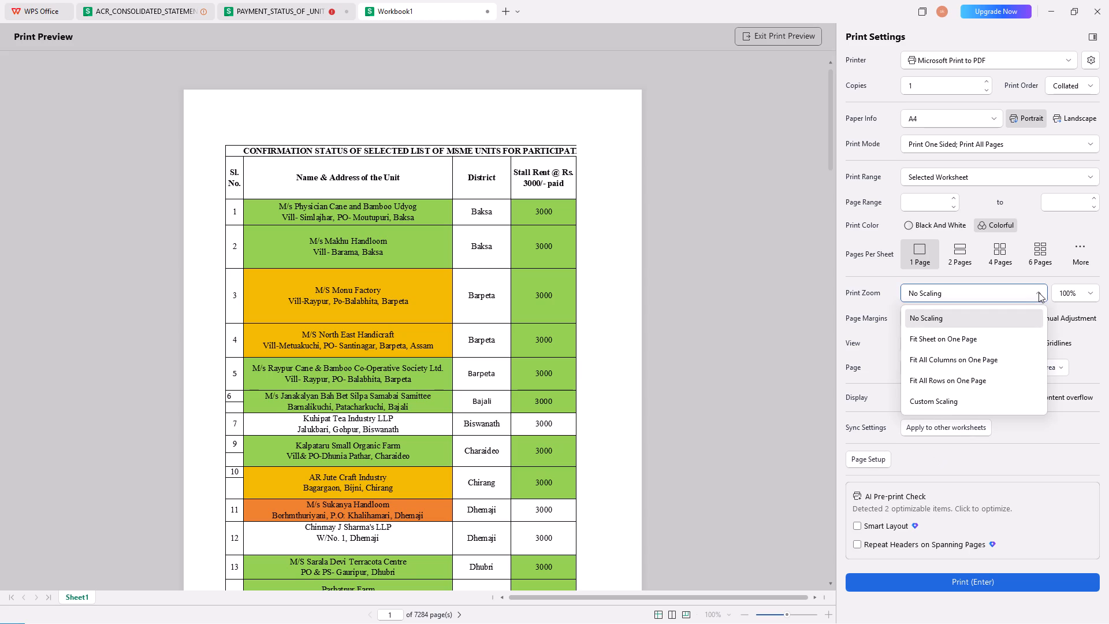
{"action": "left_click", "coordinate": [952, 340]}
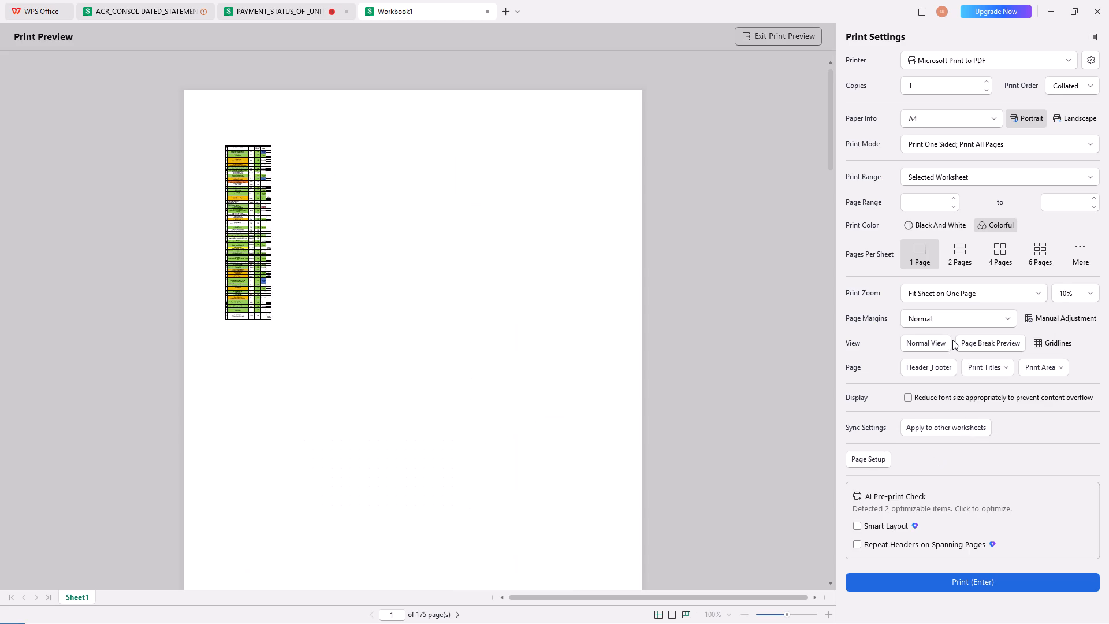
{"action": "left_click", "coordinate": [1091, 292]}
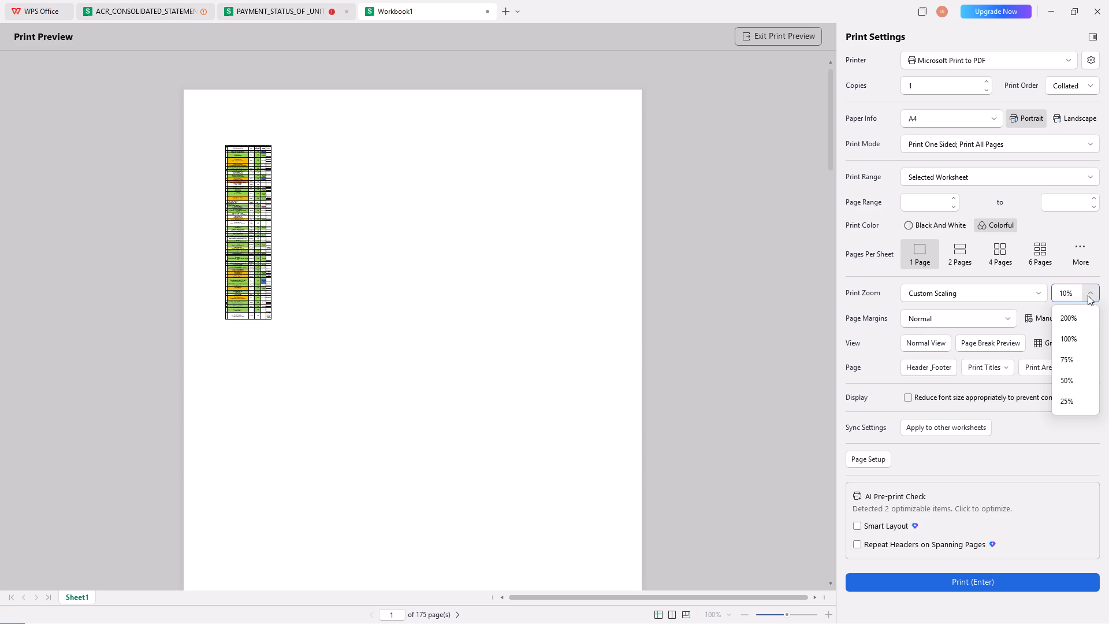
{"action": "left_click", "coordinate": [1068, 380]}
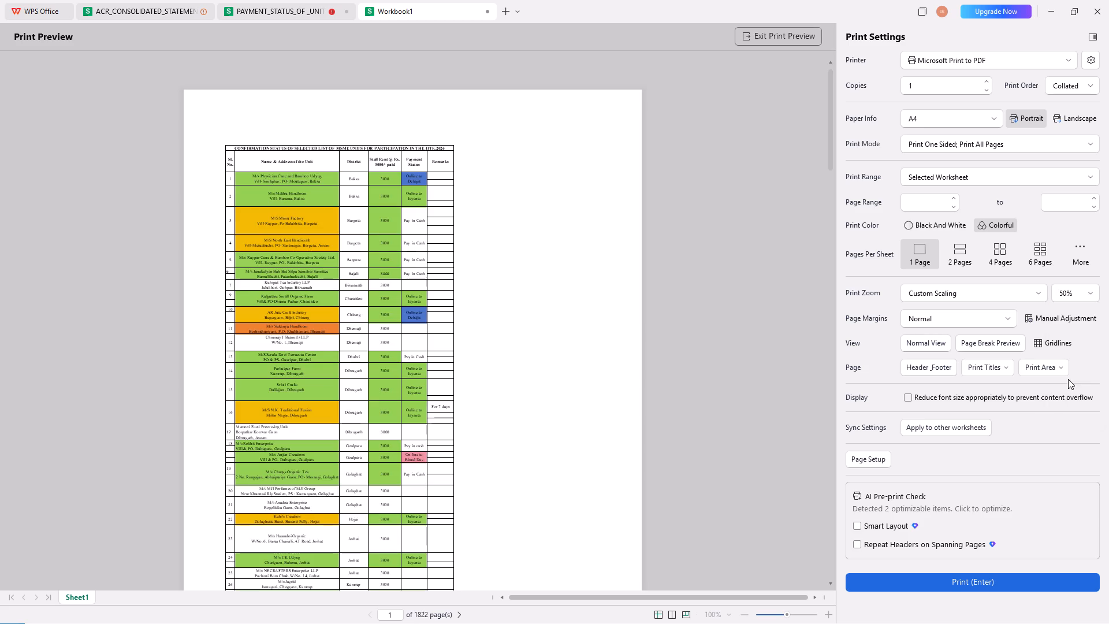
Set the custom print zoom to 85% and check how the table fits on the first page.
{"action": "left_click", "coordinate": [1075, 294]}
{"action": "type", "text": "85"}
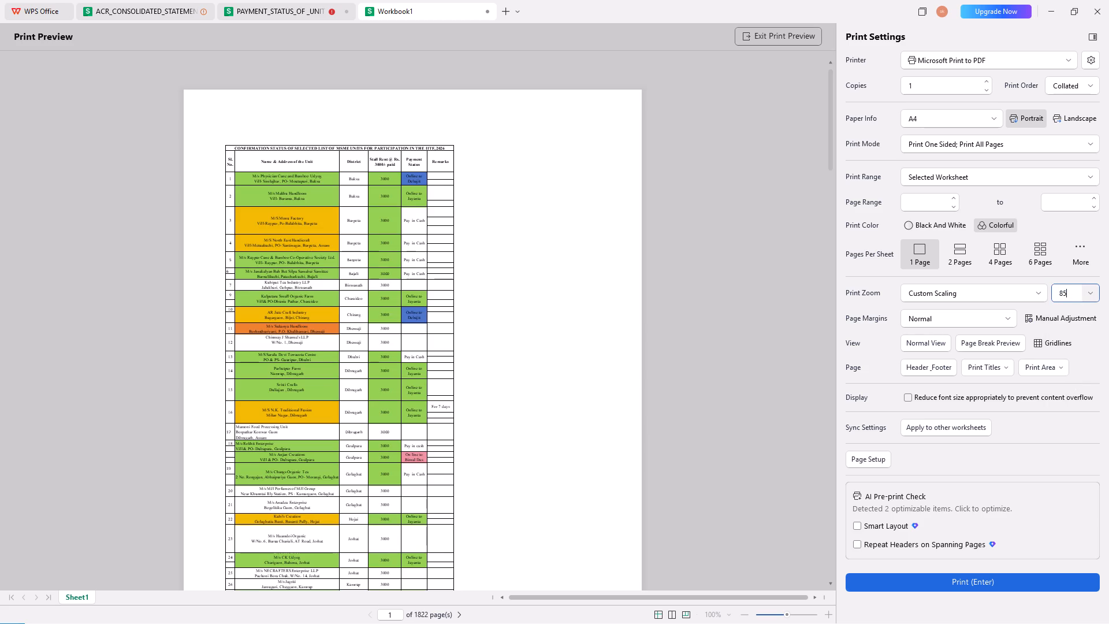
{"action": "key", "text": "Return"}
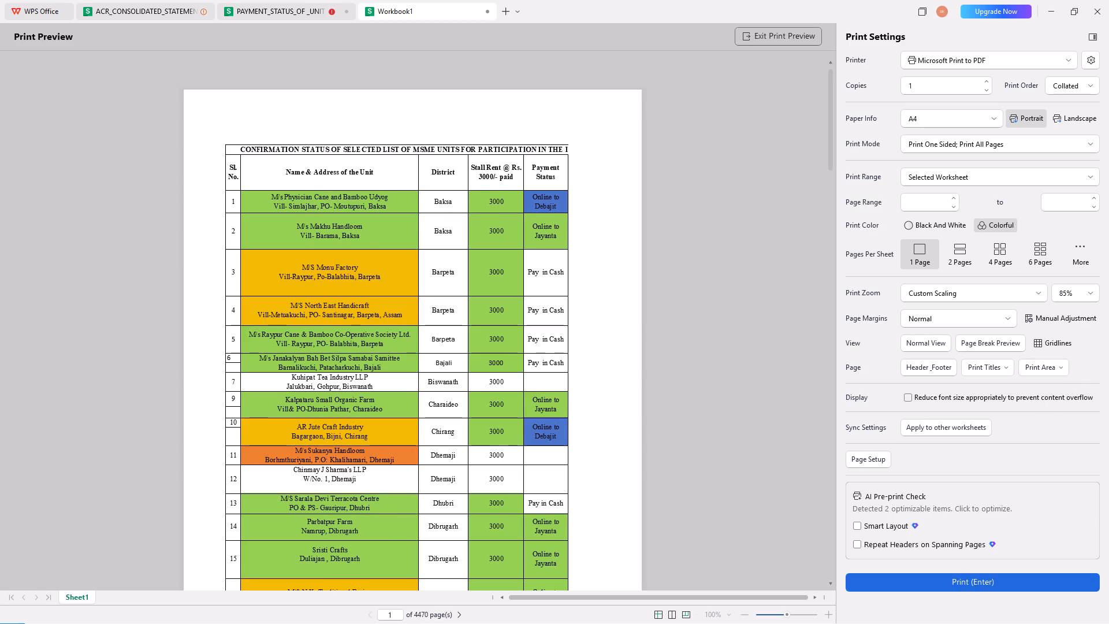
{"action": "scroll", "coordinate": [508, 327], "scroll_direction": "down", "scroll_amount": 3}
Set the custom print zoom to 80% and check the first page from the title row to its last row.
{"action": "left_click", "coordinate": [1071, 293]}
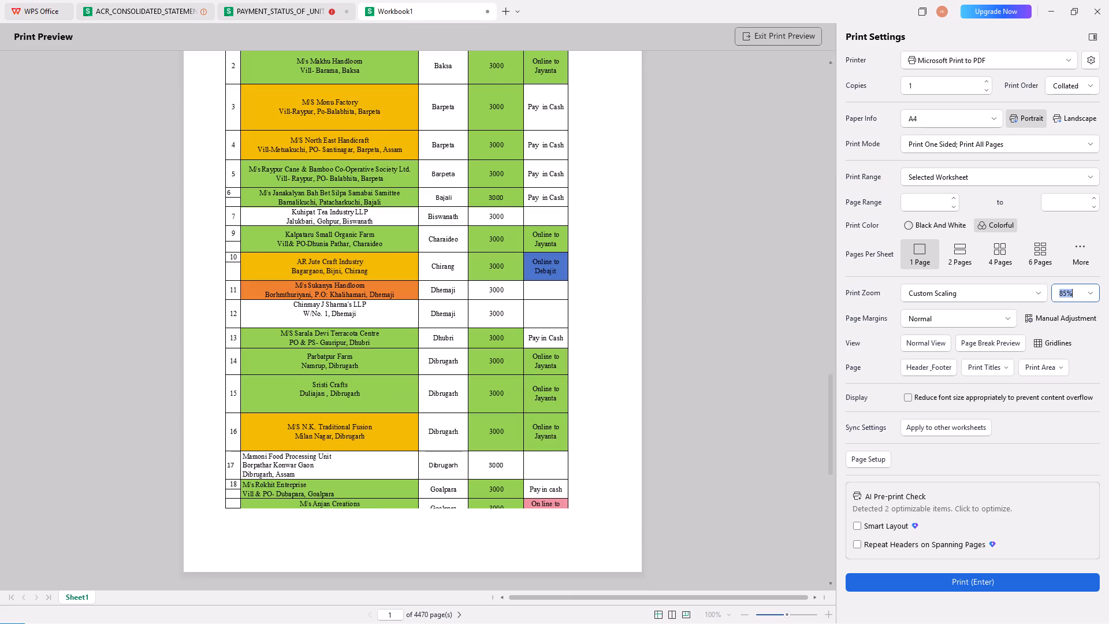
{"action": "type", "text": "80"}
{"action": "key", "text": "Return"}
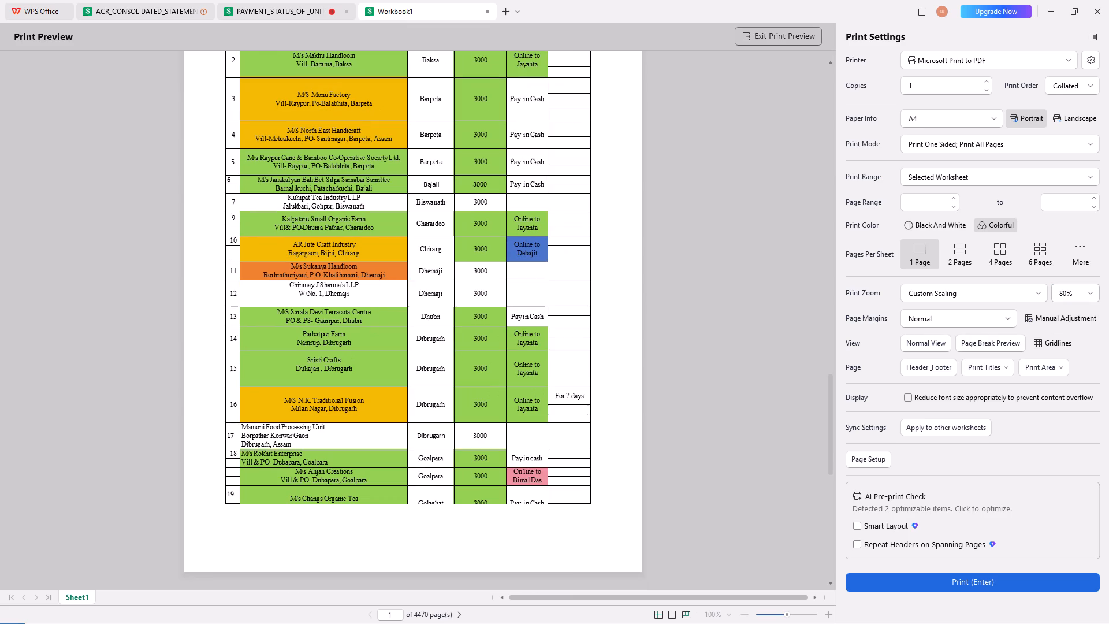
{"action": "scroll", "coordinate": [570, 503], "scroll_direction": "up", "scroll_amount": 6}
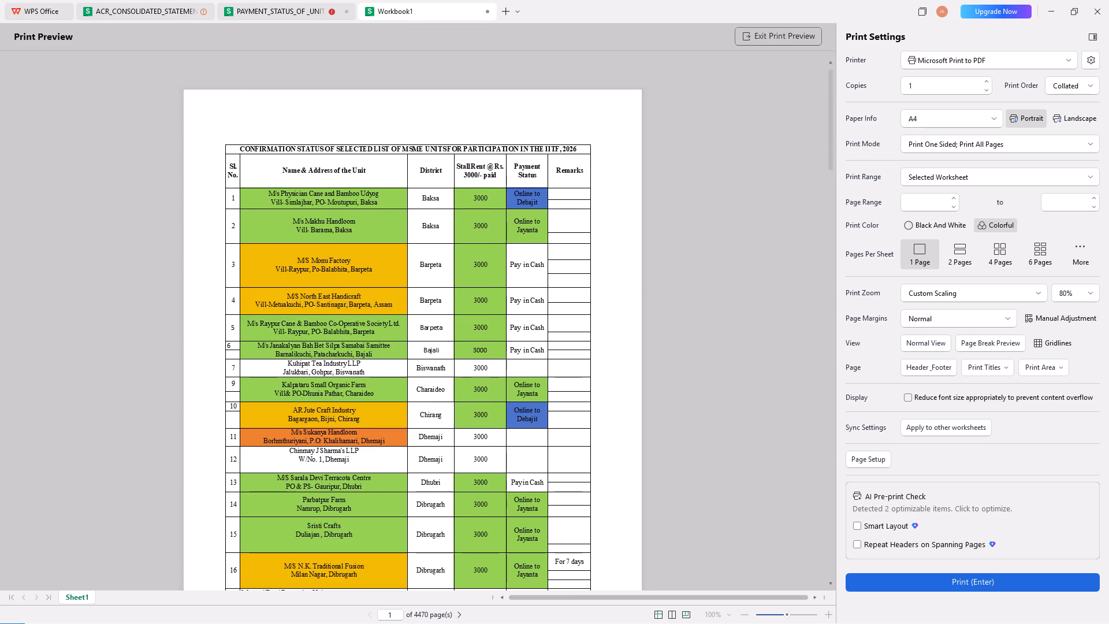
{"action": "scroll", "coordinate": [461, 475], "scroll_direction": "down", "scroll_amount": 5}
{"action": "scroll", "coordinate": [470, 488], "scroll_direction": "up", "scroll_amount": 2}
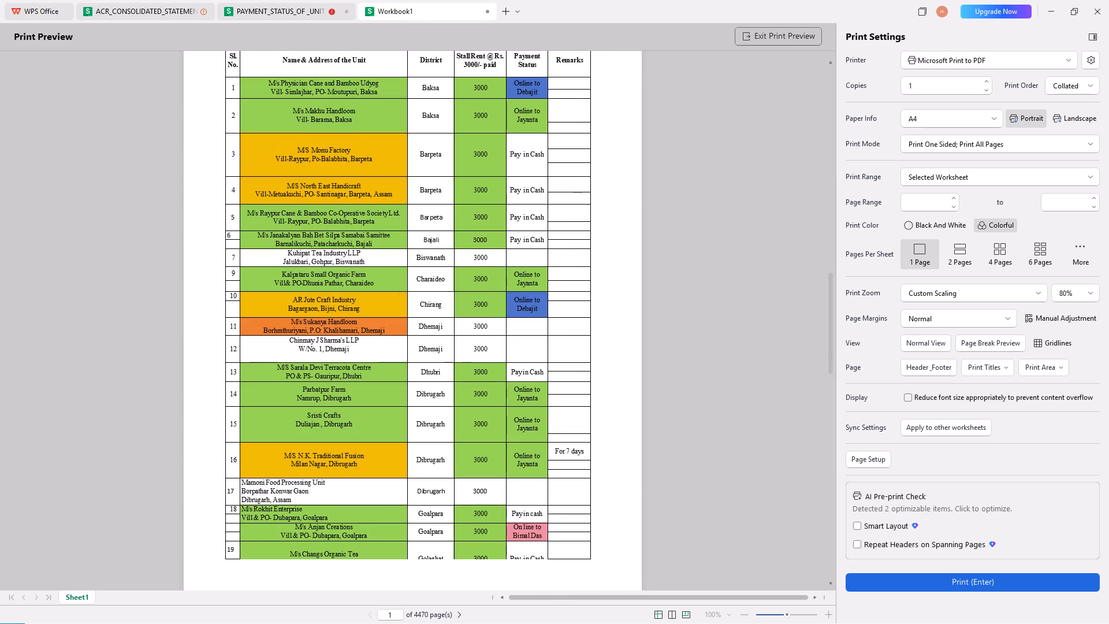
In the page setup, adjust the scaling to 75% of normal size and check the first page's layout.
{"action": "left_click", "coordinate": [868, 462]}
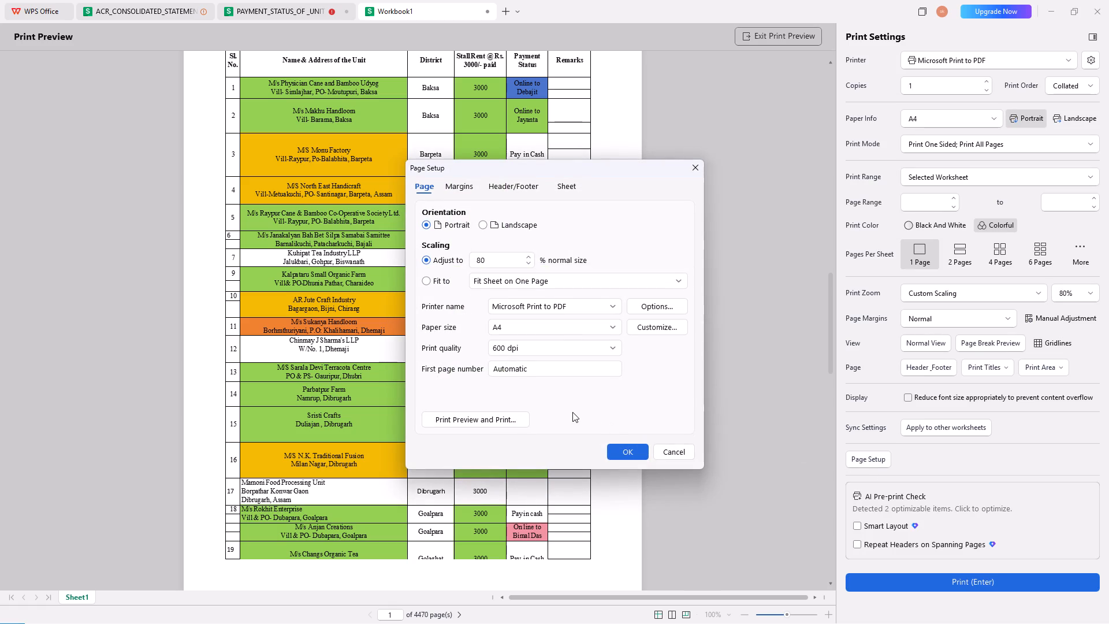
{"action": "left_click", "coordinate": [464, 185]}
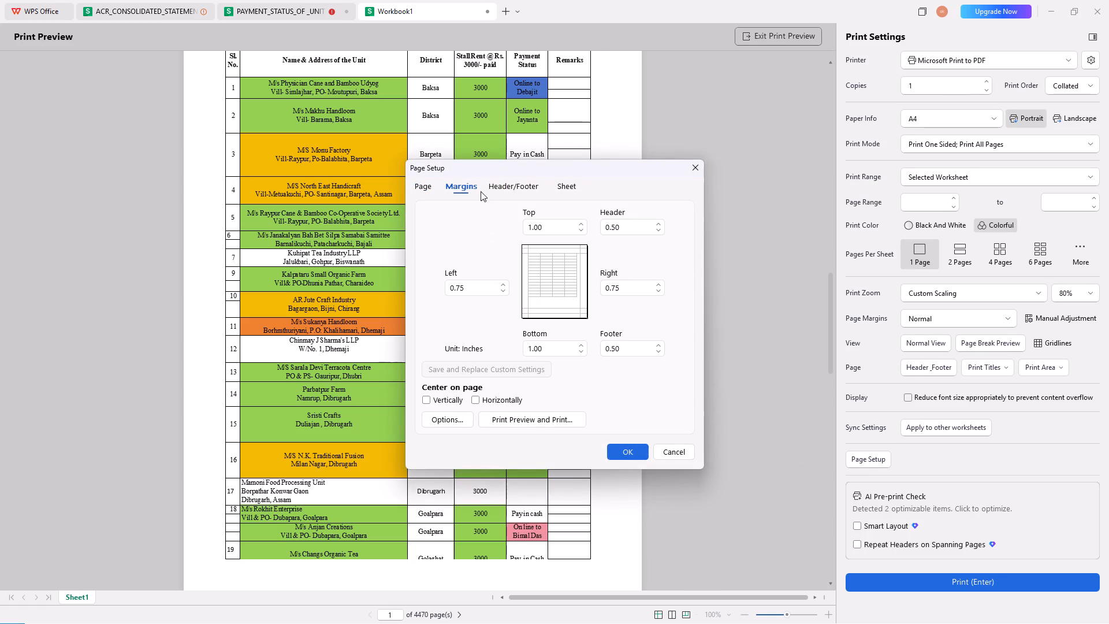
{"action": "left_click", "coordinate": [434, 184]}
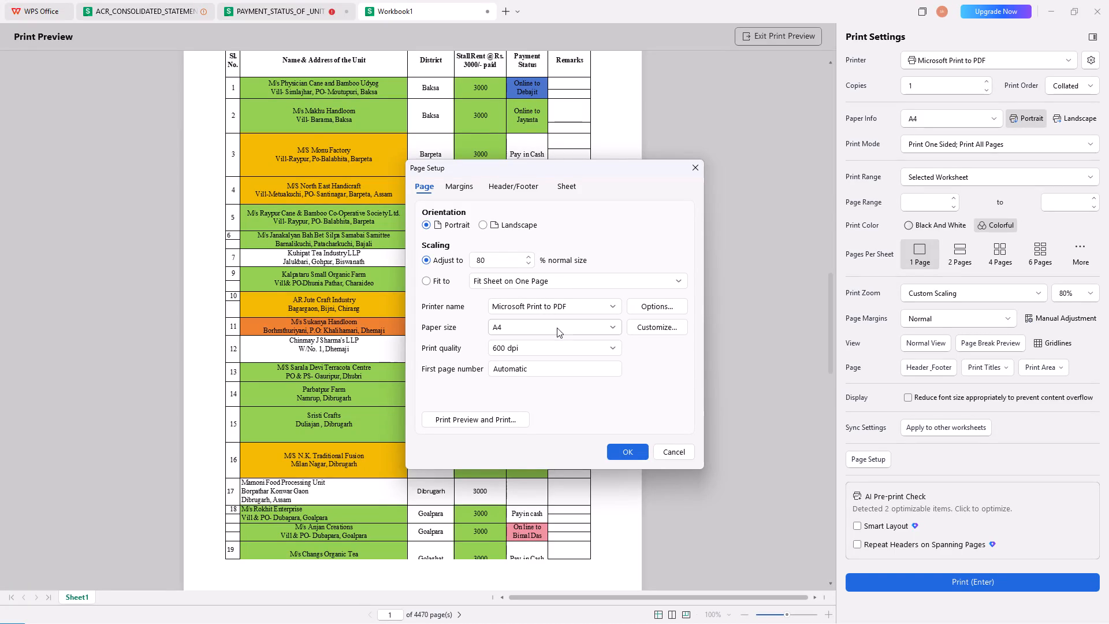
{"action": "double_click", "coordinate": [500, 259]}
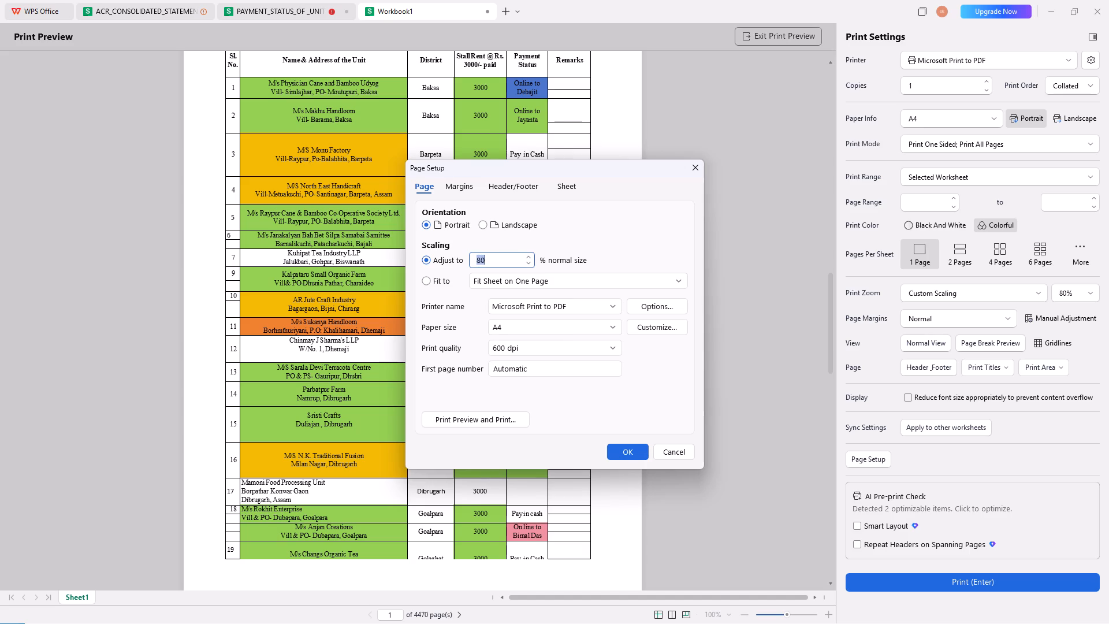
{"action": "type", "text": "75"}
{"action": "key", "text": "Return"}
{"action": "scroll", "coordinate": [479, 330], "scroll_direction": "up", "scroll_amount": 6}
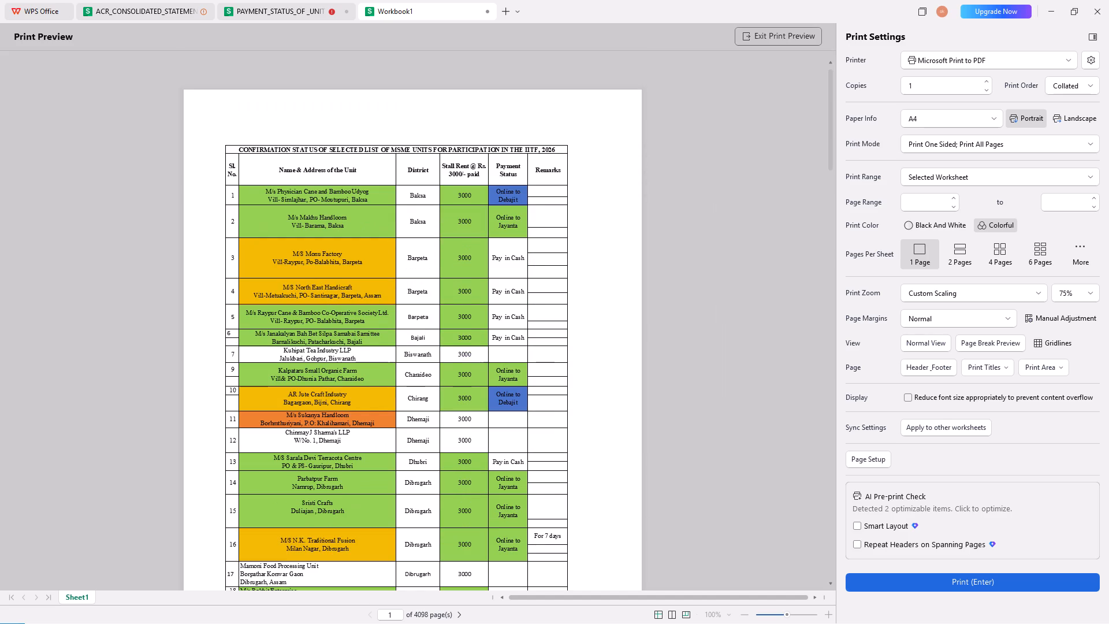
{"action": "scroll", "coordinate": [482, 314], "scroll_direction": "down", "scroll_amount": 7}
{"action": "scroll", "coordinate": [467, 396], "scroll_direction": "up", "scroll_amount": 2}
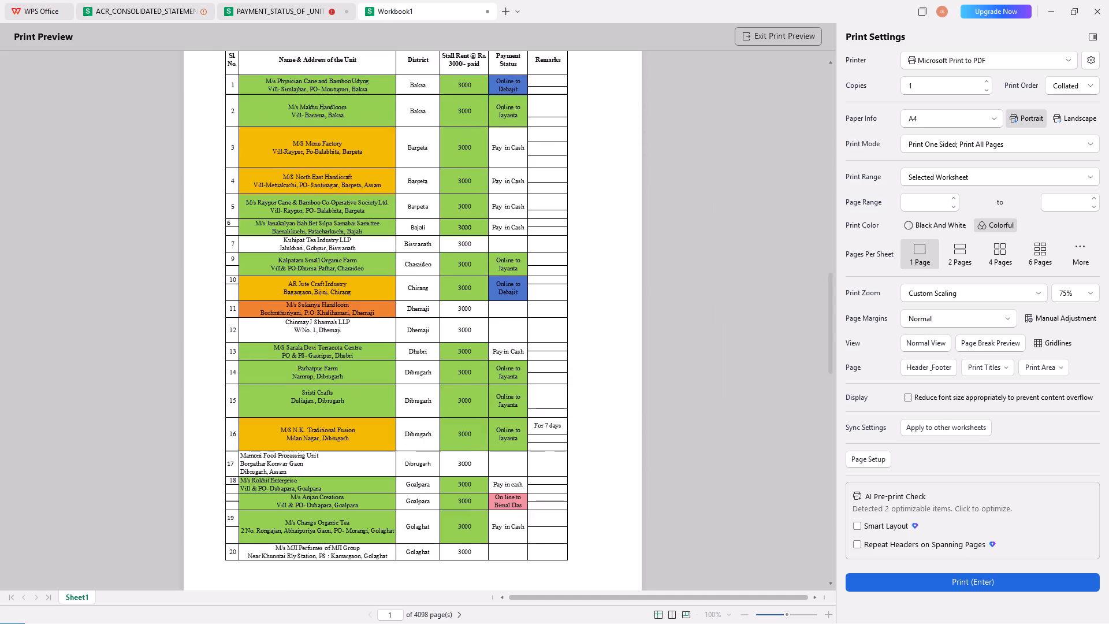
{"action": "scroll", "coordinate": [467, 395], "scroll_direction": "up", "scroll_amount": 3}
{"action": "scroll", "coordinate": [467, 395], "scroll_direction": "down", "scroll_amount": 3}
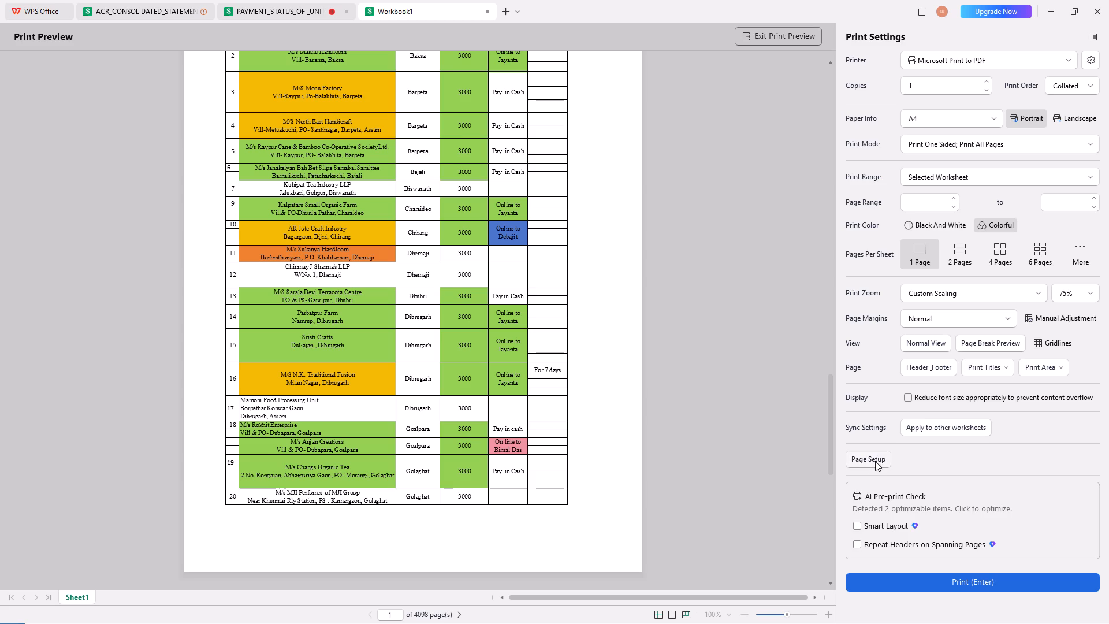
In the page setup, adjust the scaling to 80% of normal size and check where the first page ends.
{"action": "left_click", "coordinate": [867, 464]}
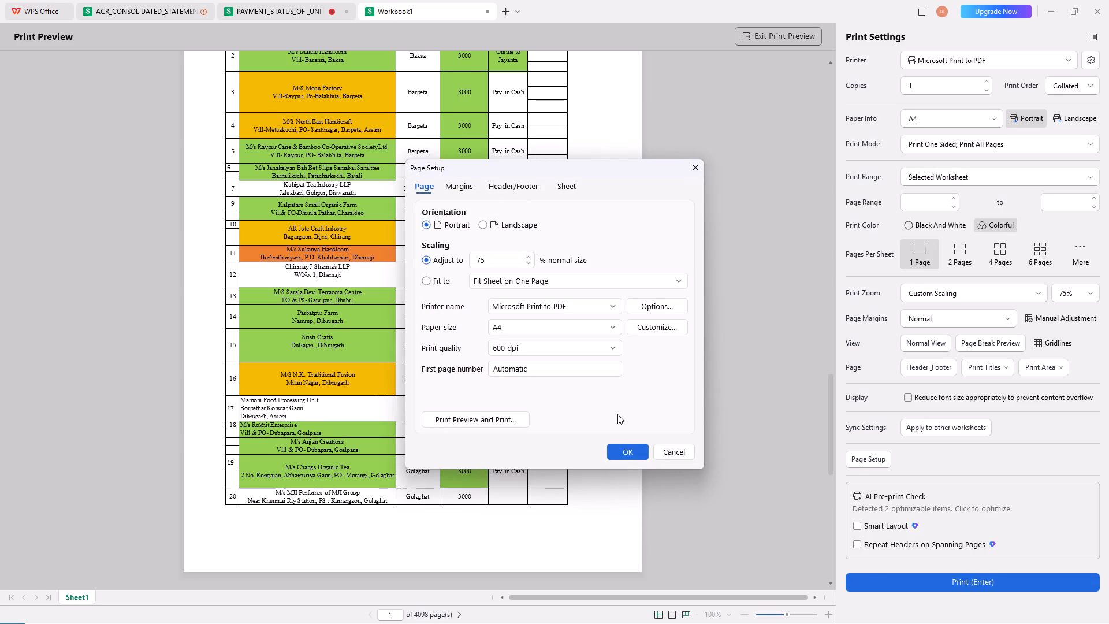
{"action": "left_click", "coordinate": [501, 418]}
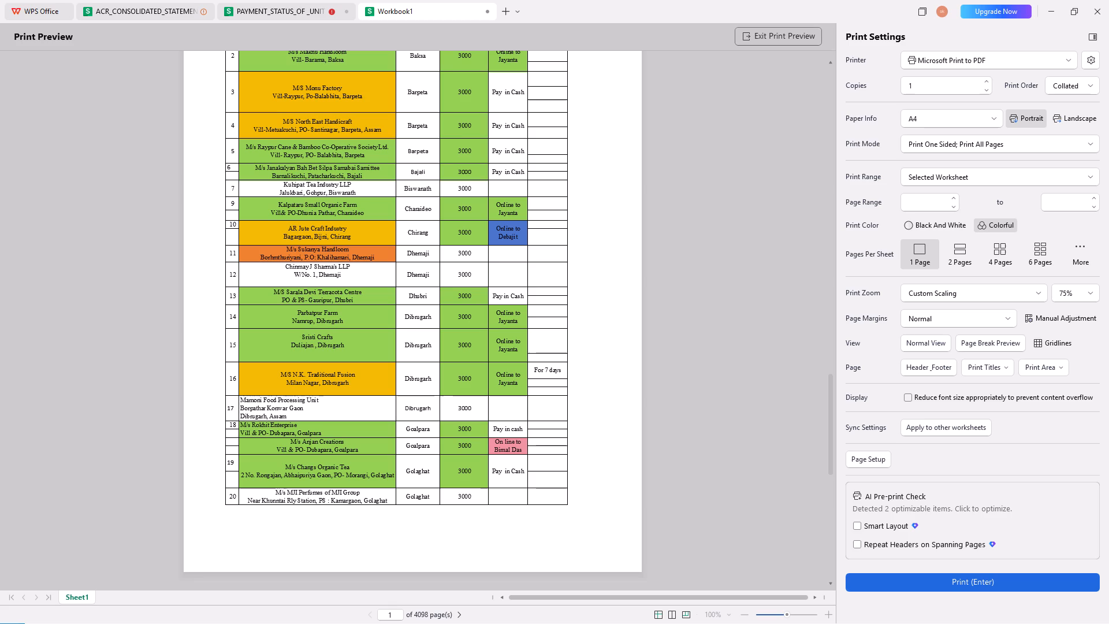
{"action": "left_click", "coordinate": [873, 459]}
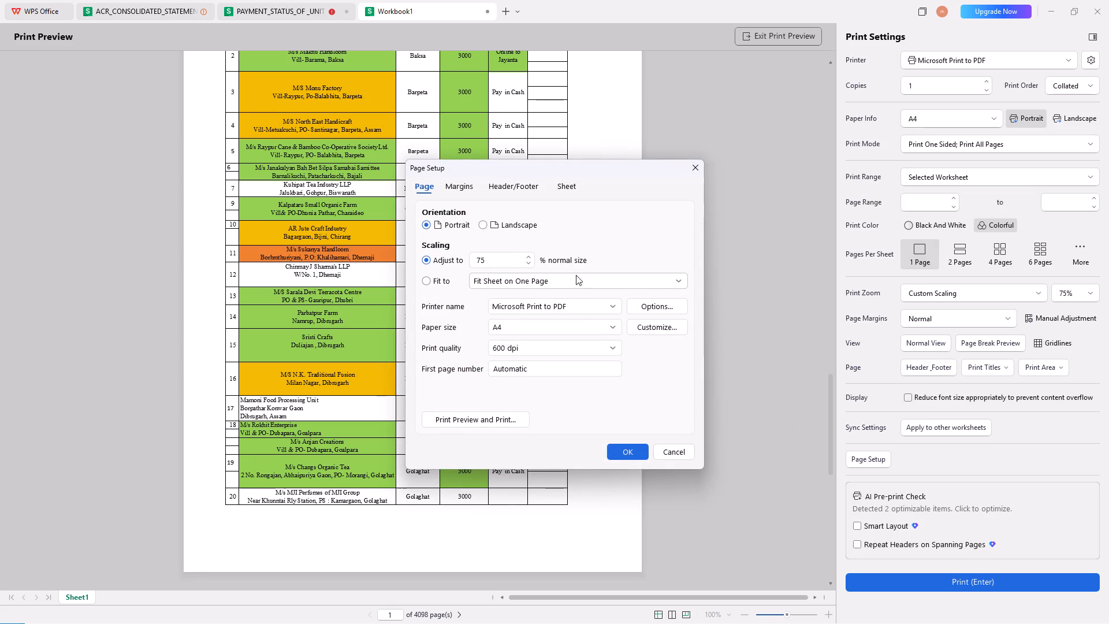
{"action": "left_click", "coordinate": [490, 259]}
{"action": "key", "text": "BackSpace"}
{"action": "key", "text": "BackSpace"}
{"action": "type", "text": "80"}
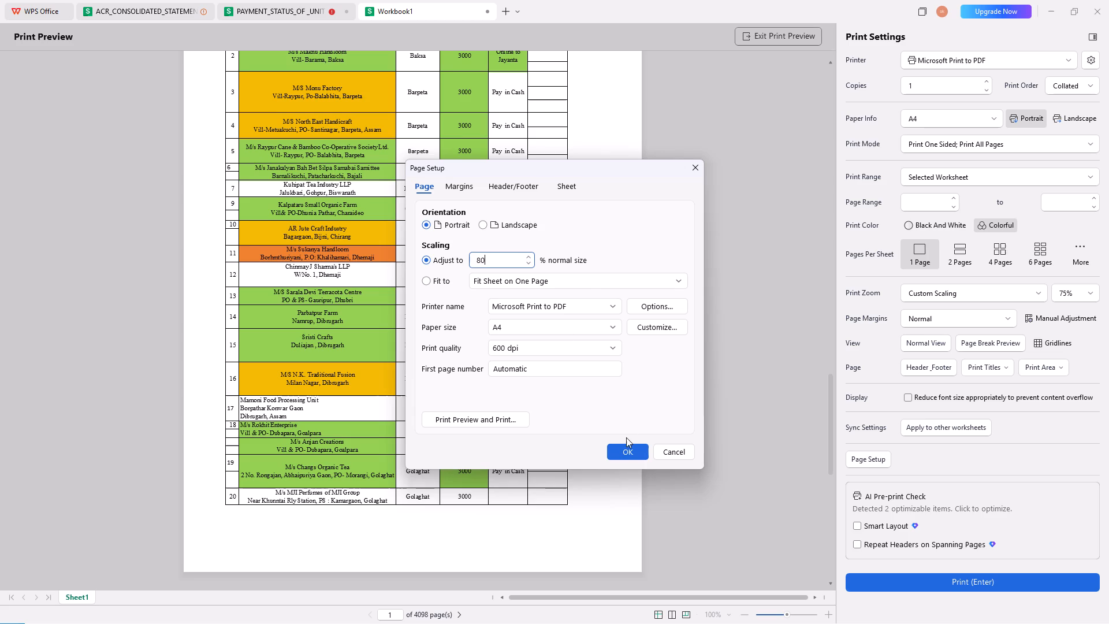
{"action": "left_click", "coordinate": [621, 450]}
{"action": "scroll", "coordinate": [618, 447], "scroll_direction": "up", "scroll_amount": 5}
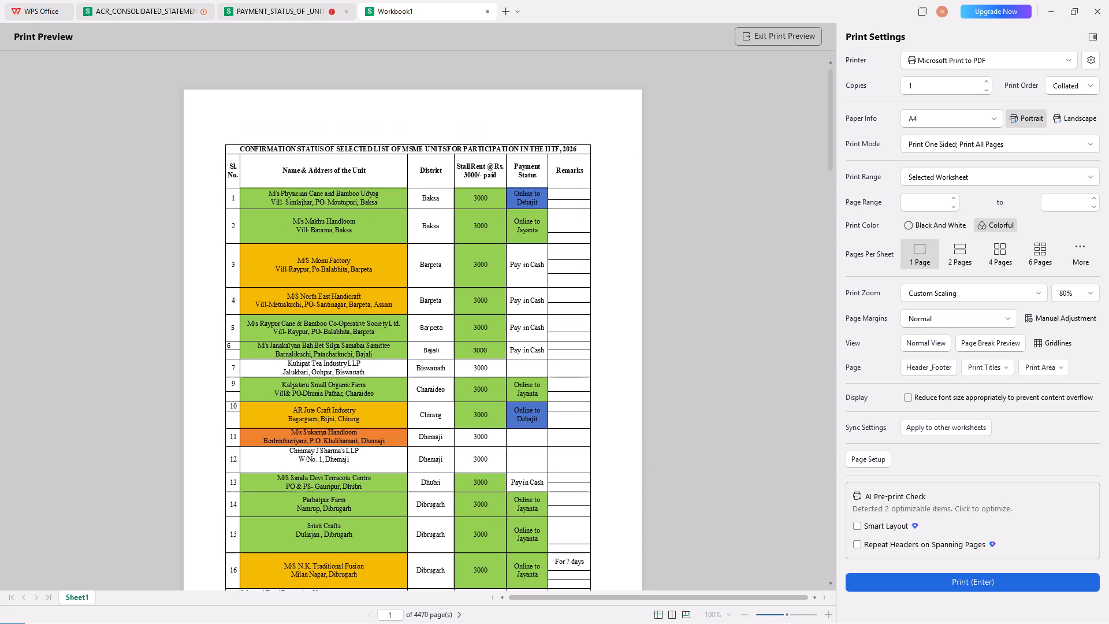
{"action": "scroll", "coordinate": [472, 441], "scroll_direction": "down", "scroll_amount": 8}
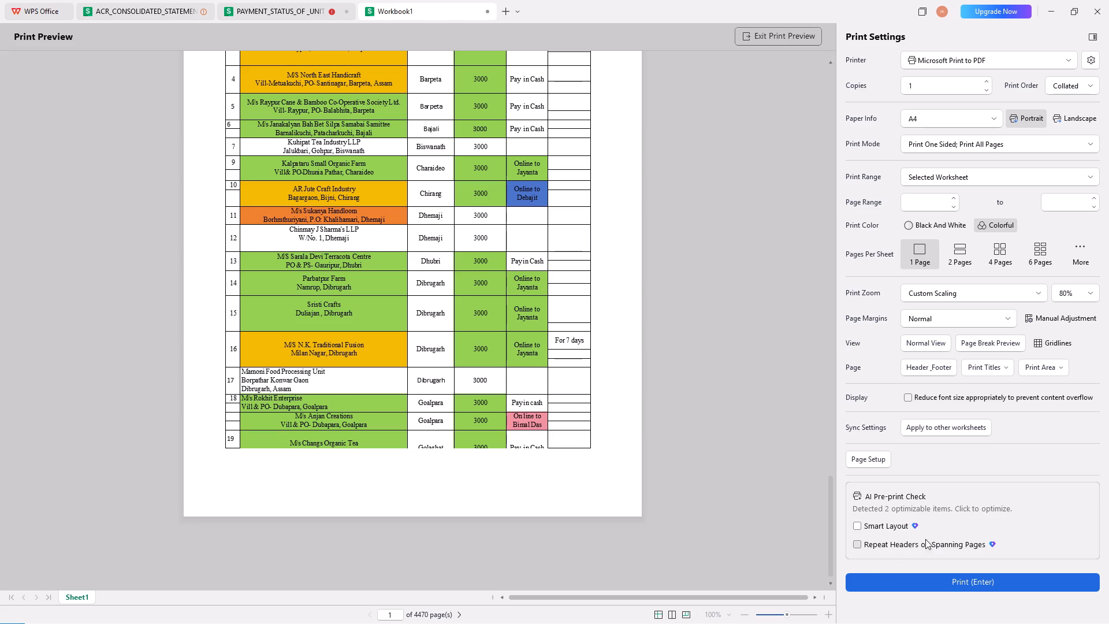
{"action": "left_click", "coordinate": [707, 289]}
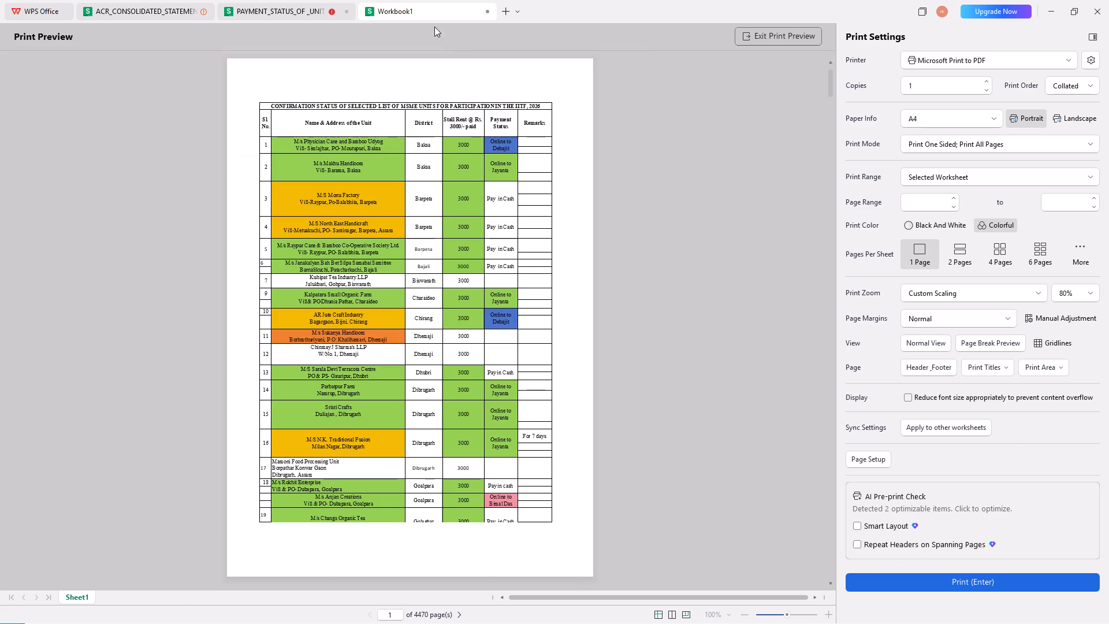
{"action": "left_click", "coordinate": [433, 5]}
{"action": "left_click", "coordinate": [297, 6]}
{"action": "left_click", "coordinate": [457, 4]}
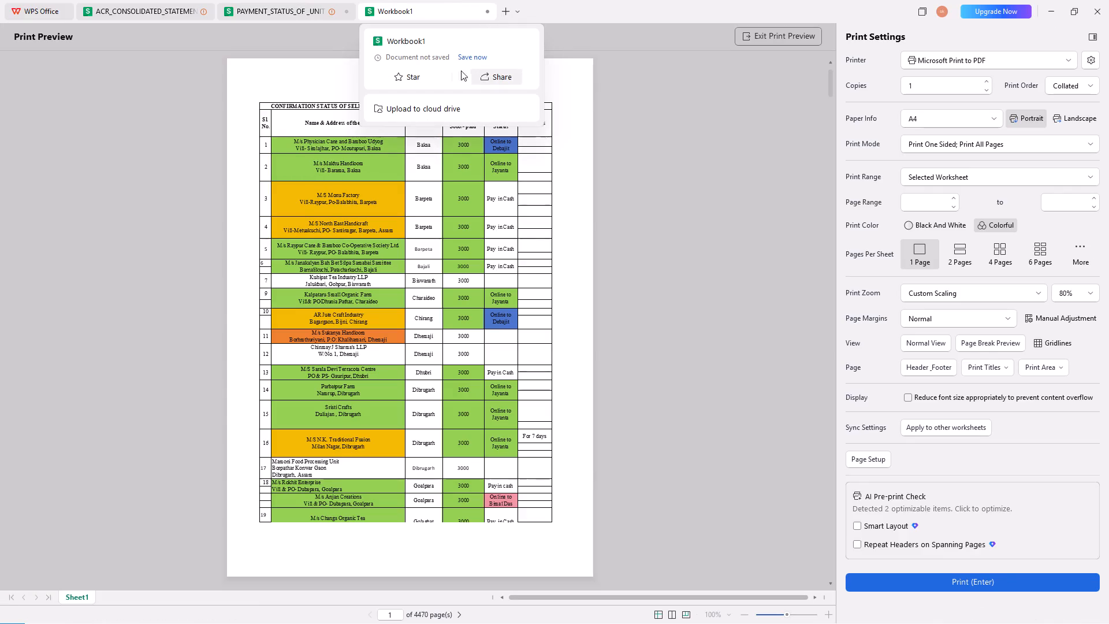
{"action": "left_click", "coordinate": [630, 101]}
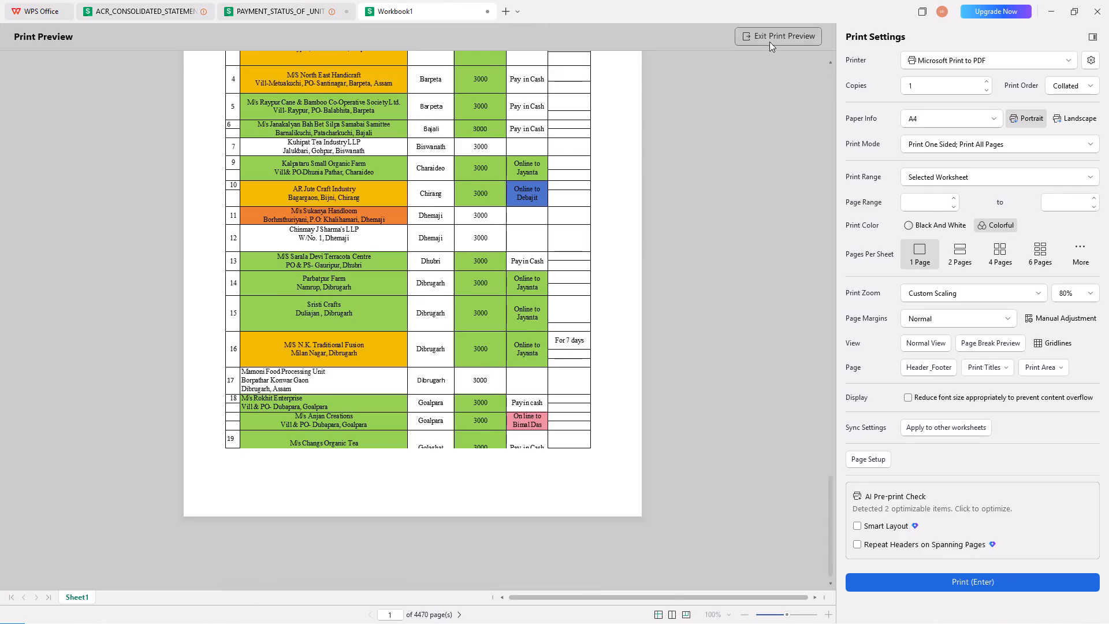
Exit the print preview and increase the heights of rows 33 and 34 to push the M/s Changs Organic Tea entry onto the next page.
{"action": "left_click", "coordinate": [769, 36]}
{"action": "left_click", "coordinate": [566, 278]}
{"action": "scroll", "coordinate": [248, 572], "scroll_direction": "down", "scroll_amount": 3}
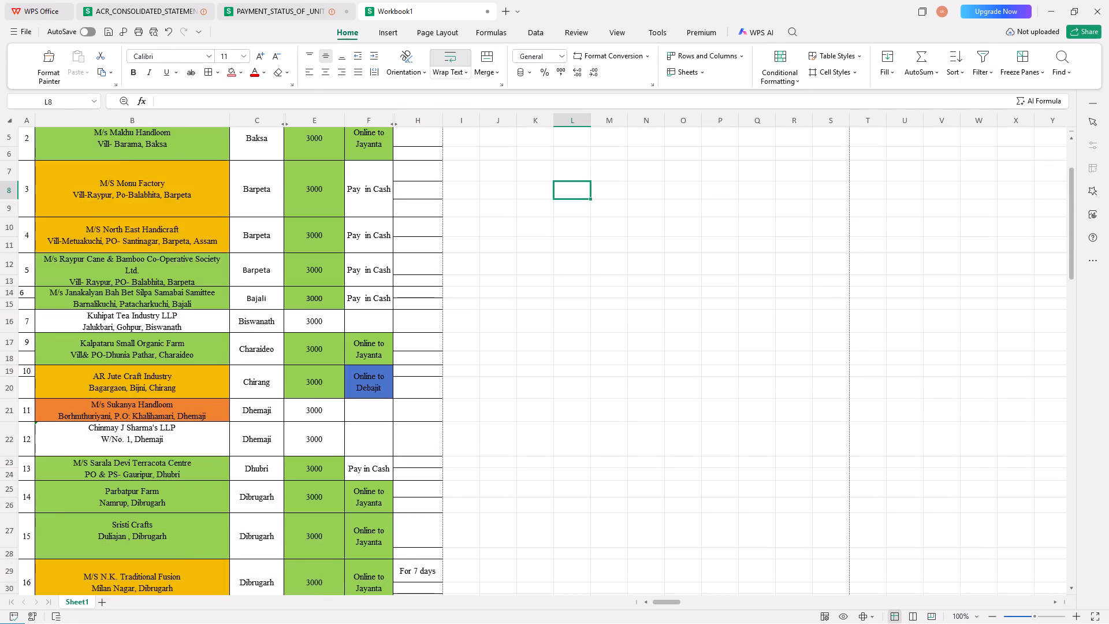
{"action": "scroll", "coordinate": [313, 541], "scroll_direction": "down", "scroll_amount": 9}
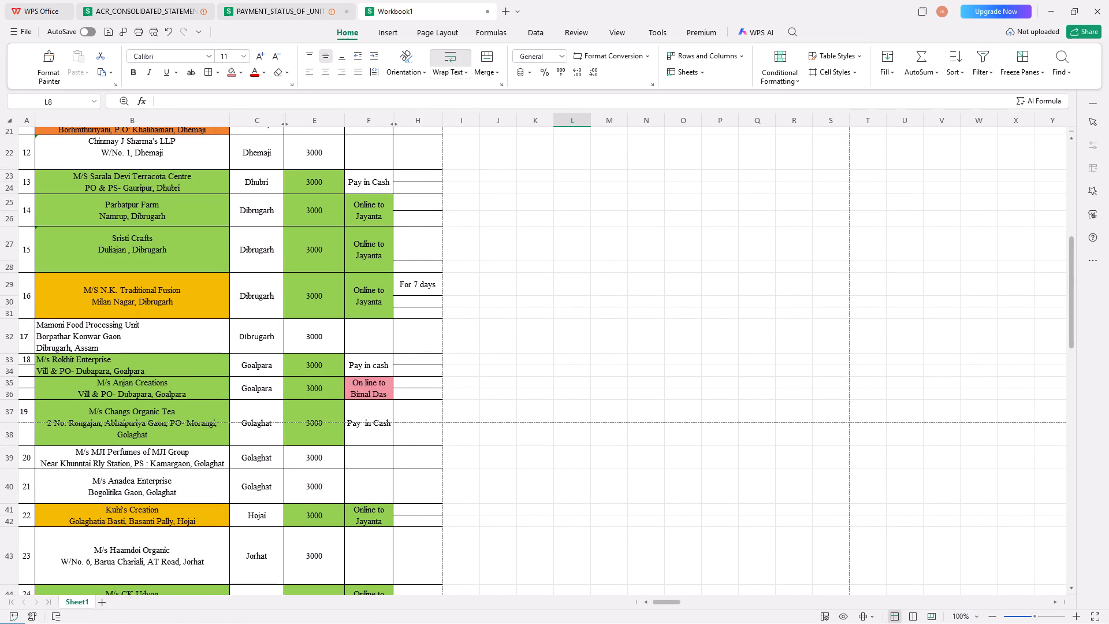
{"action": "left_click_drag", "start_coordinate": [16, 377], "coordinate": [16, 386]}
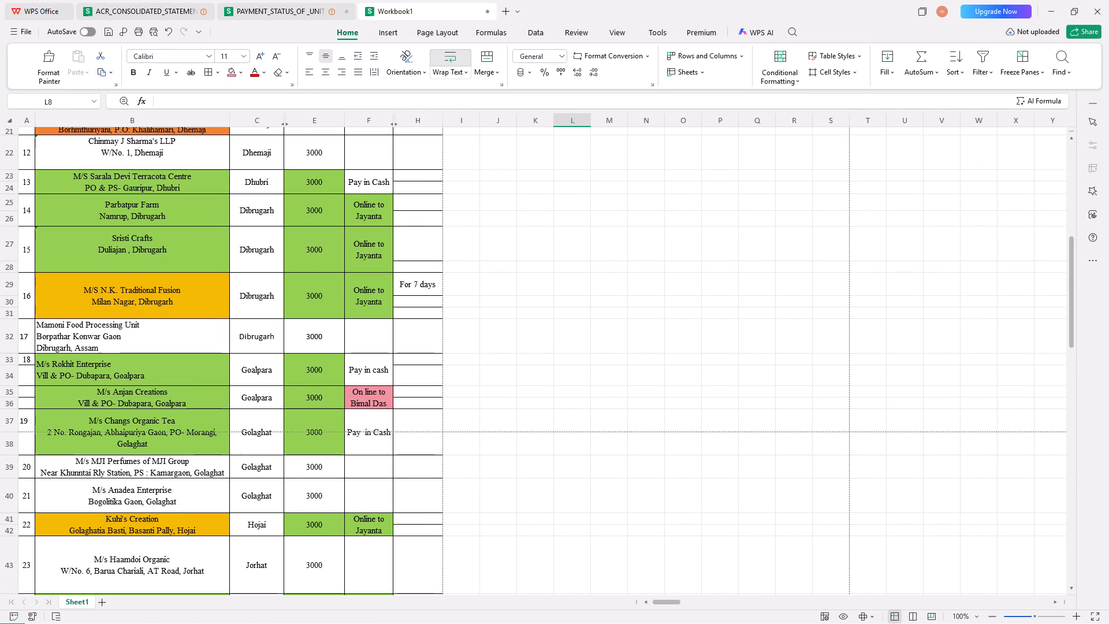
{"action": "left_click_drag", "start_coordinate": [16, 365], "coordinate": [16, 380]}
{"action": "scroll", "coordinate": [244, 443], "scroll_direction": "up", "scroll_amount": 2}
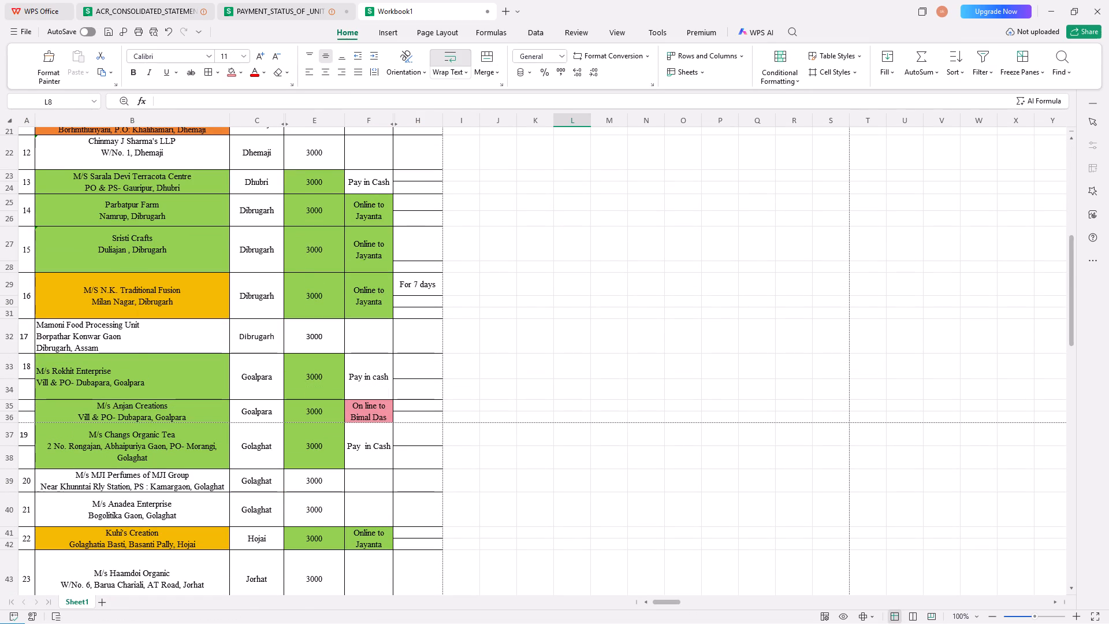
Increase the heights of rows 15 and 14, which hold the M/s Janakalyan Bah Bet Silpa Samabai Samittee entry.
{"action": "scroll", "coordinate": [244, 443], "scroll_direction": "up", "scroll_amount": 7}
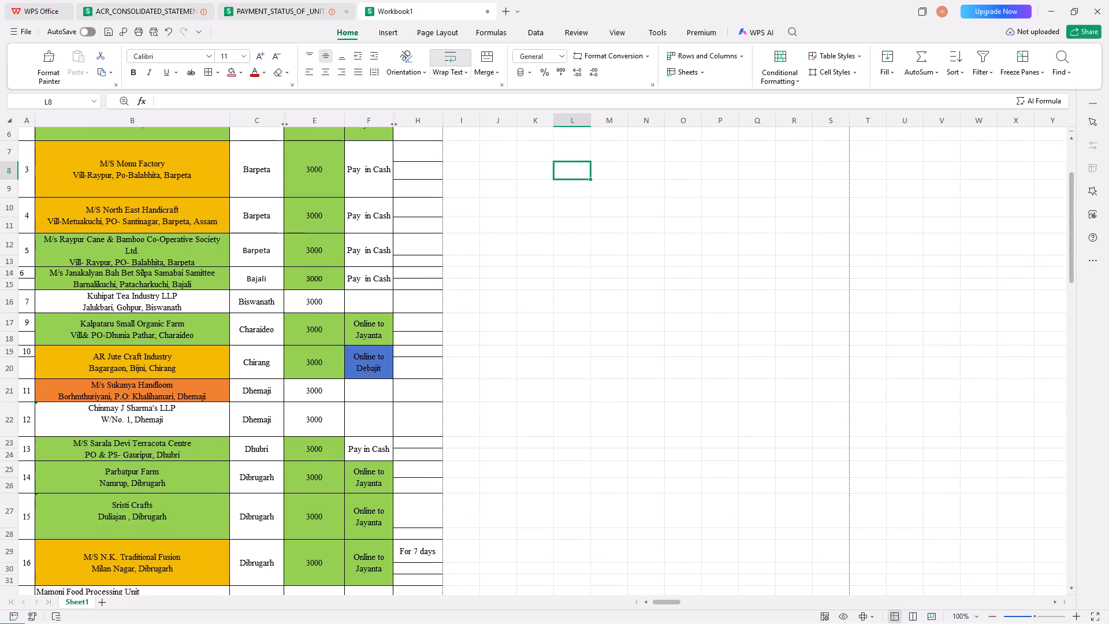
{"action": "left_click_drag", "start_coordinate": [15, 320], "coordinate": [15, 333]}
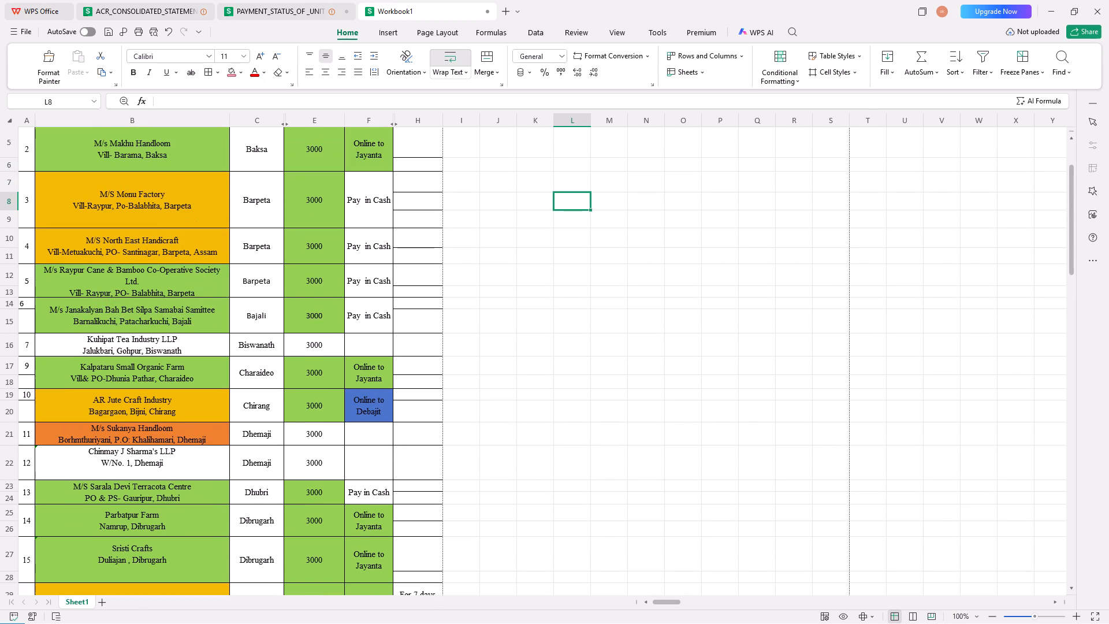
{"action": "left_click_drag", "start_coordinate": [16, 309], "coordinate": [13, 317]}
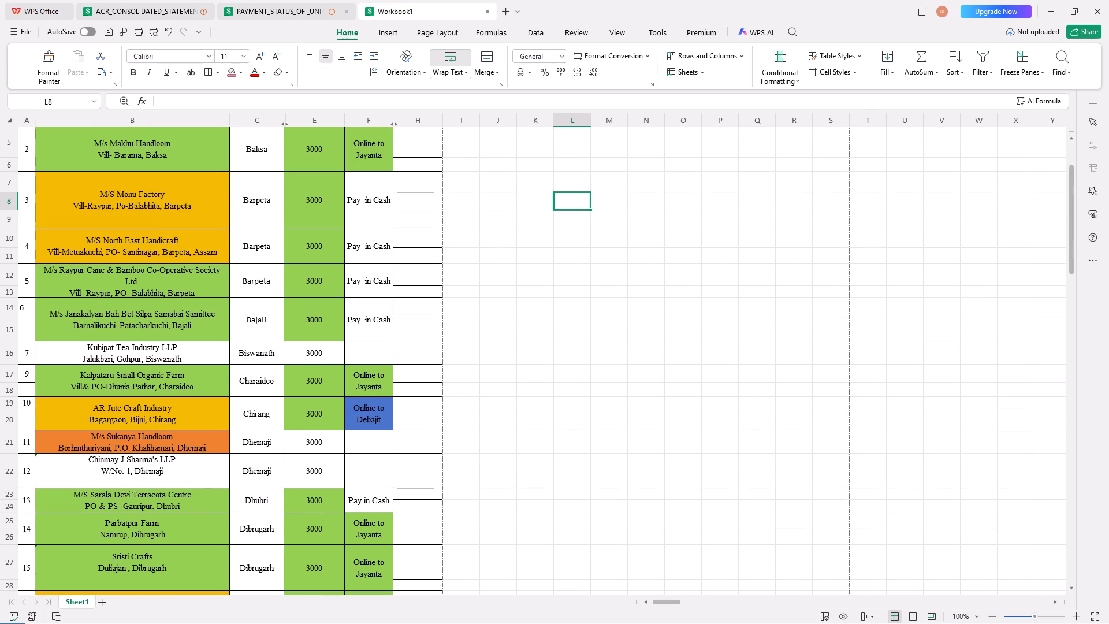
{"action": "left_click", "coordinate": [15, 296]}
Increase the height of row 4, the lower row of the M/s Physician Cane and Bamboo Udyog entry.
{"action": "scroll", "coordinate": [179, 398], "scroll_direction": "up", "scroll_amount": 7}
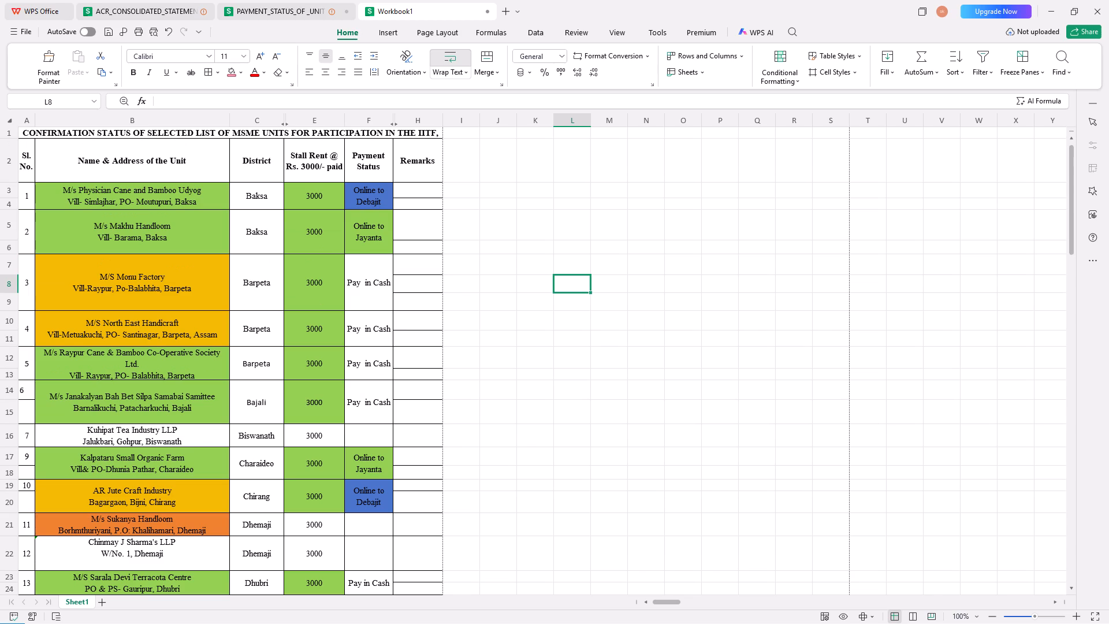
{"action": "left_click_drag", "start_coordinate": [11, 210], "coordinate": [11, 221]}
{"action": "left_click", "coordinate": [14, 199]}
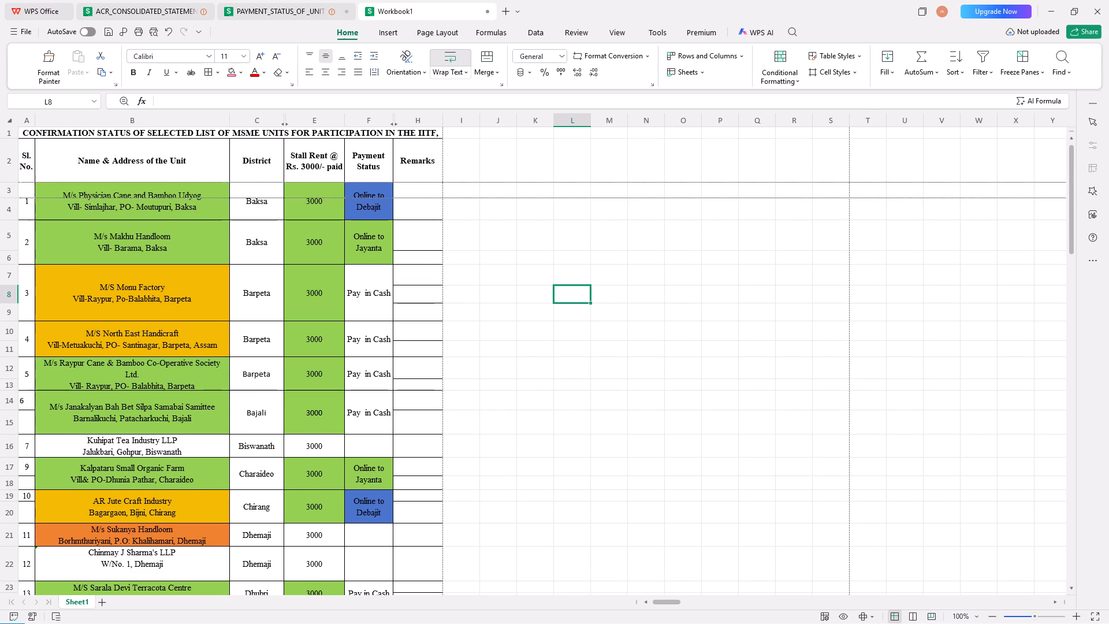
Increase the heights of rows 36 and 35, which hold the M/s Anjan Creations entry.
{"action": "scroll", "coordinate": [279, 590], "scroll_direction": "down", "scroll_amount": 9}
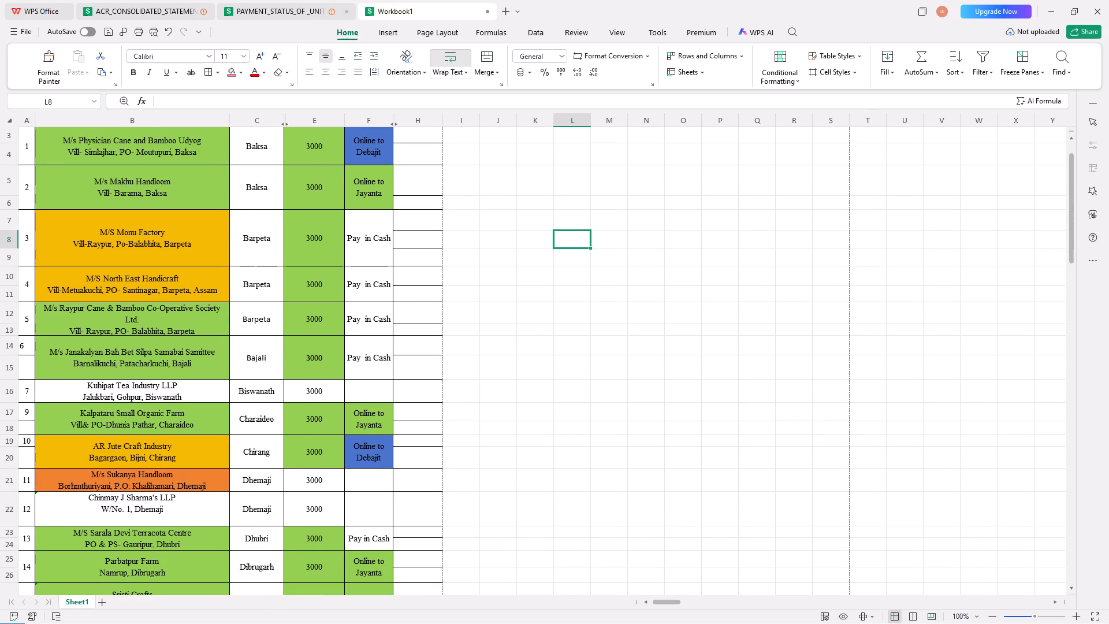
{"action": "scroll", "coordinate": [278, 581], "scroll_direction": "down", "scroll_amount": 8}
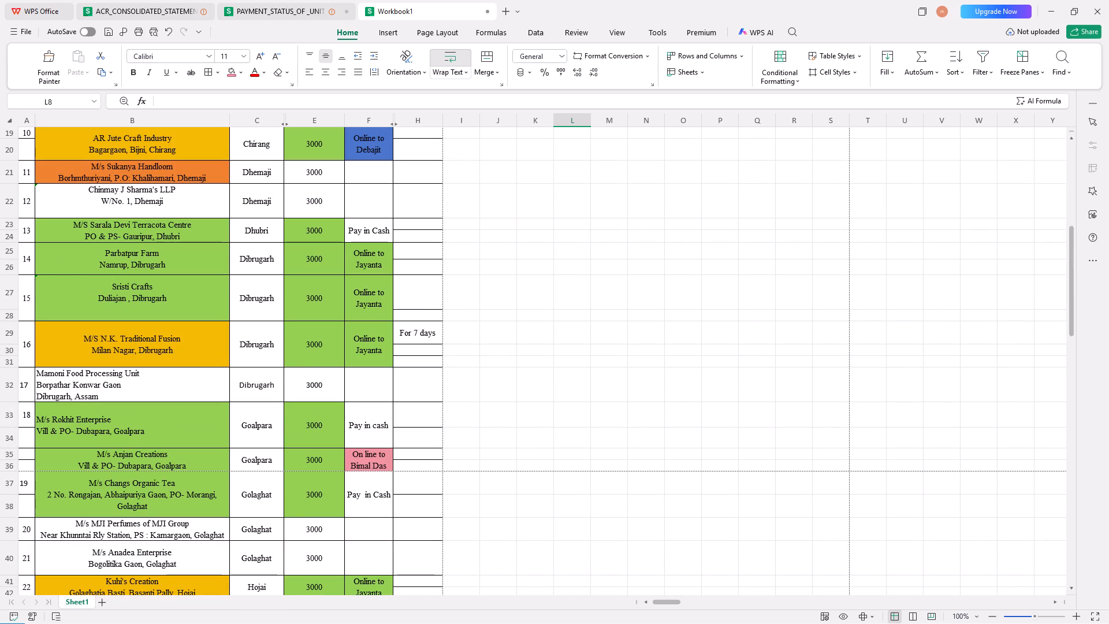
{"action": "left_click_drag", "start_coordinate": [17, 470], "coordinate": [17, 481]}
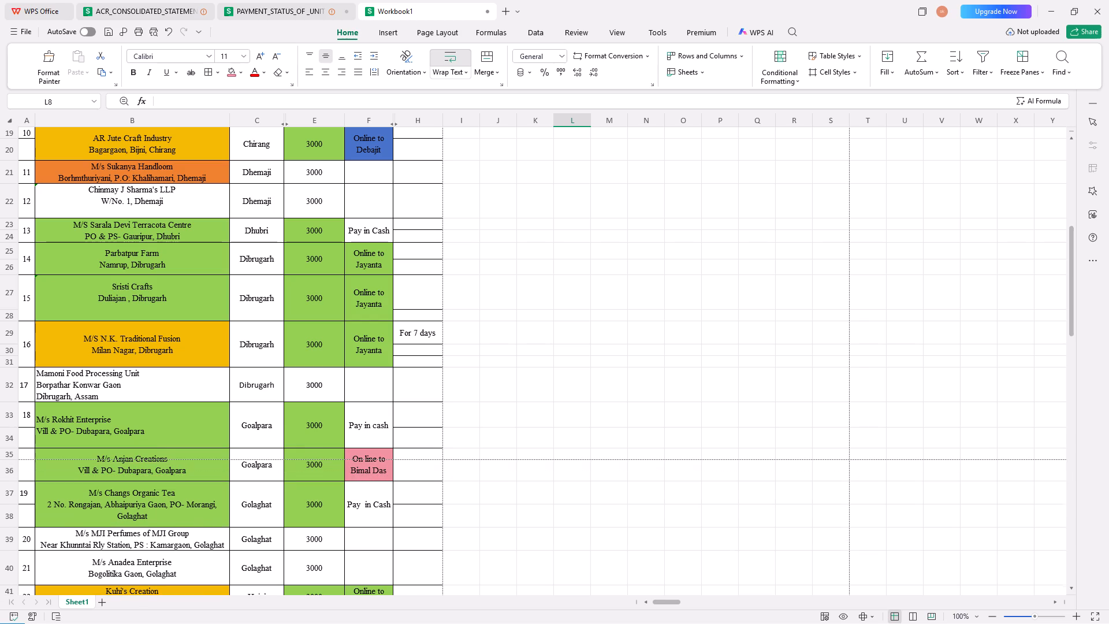
{"action": "left_click_drag", "start_coordinate": [14, 459], "coordinate": [14, 467]}
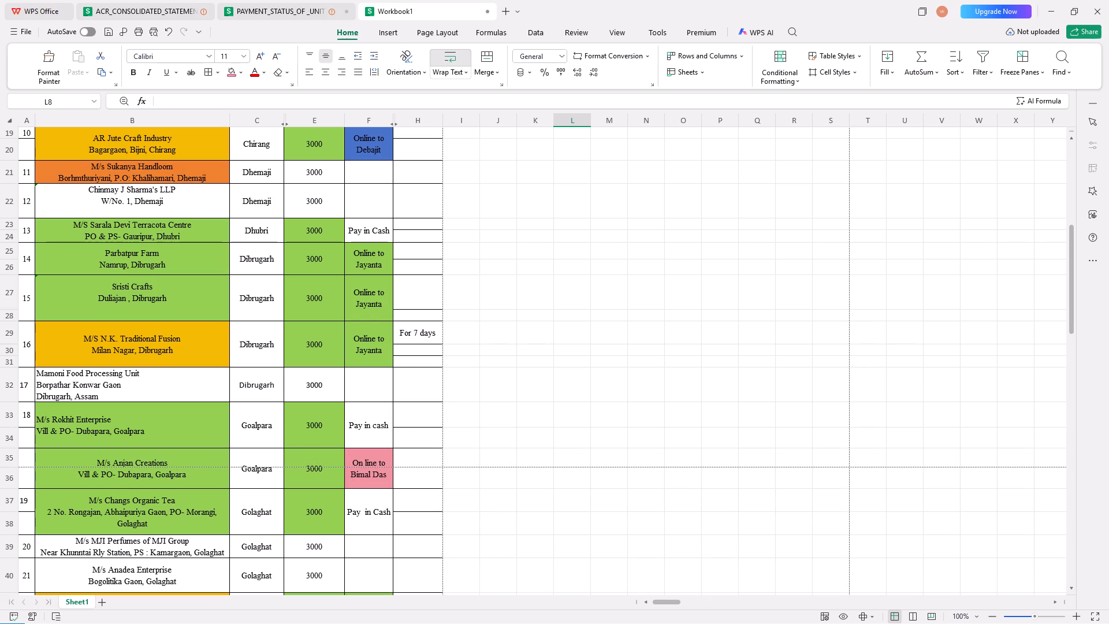
Left-align the whole Name & Address of the Unit column and check the alignment down to the last entry.
{"action": "left_click", "coordinate": [173, 452]}
{"action": "left_click", "coordinate": [57, 416]}
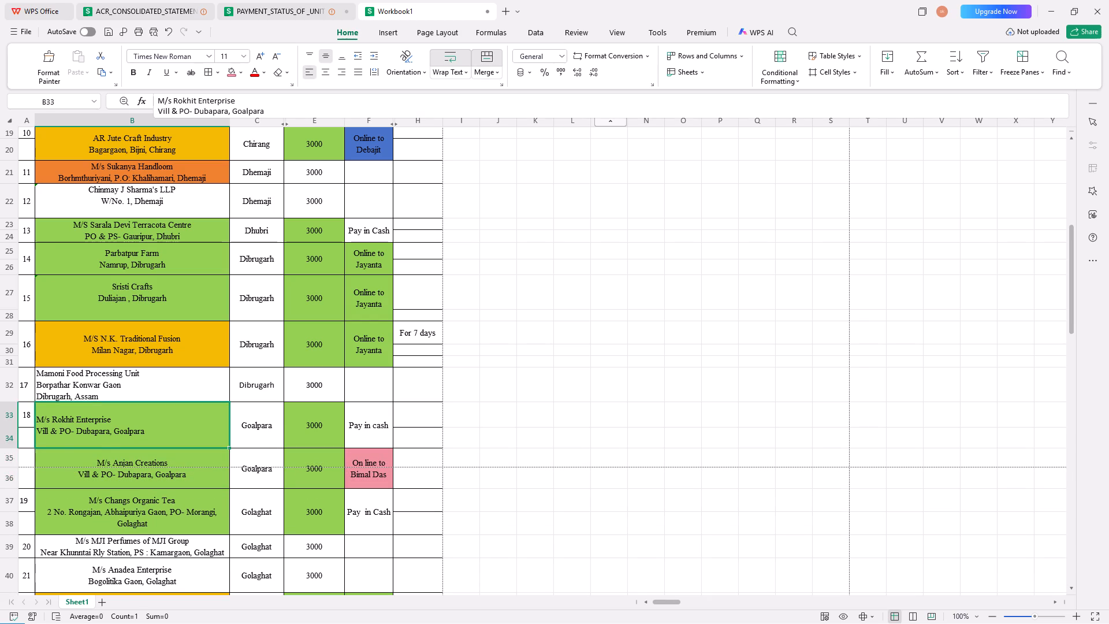
{"action": "scroll", "coordinate": [98, 421], "scroll_direction": "up", "scroll_amount": 12}
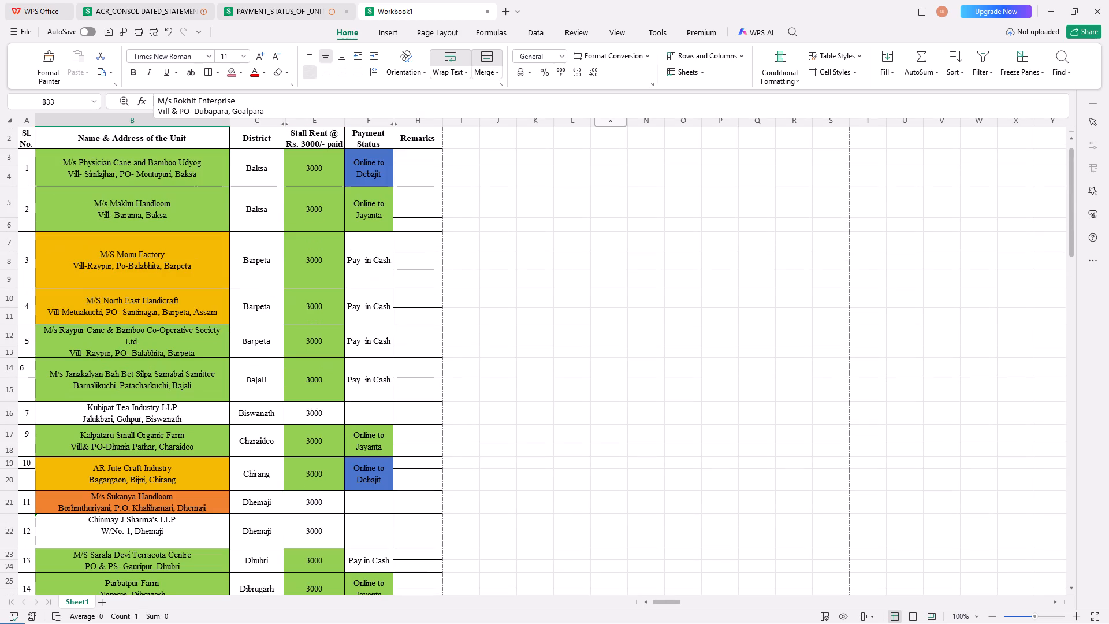
{"action": "scroll", "coordinate": [99, 422], "scroll_direction": "up", "scroll_amount": 2}
{"action": "left_click", "coordinate": [143, 126]}
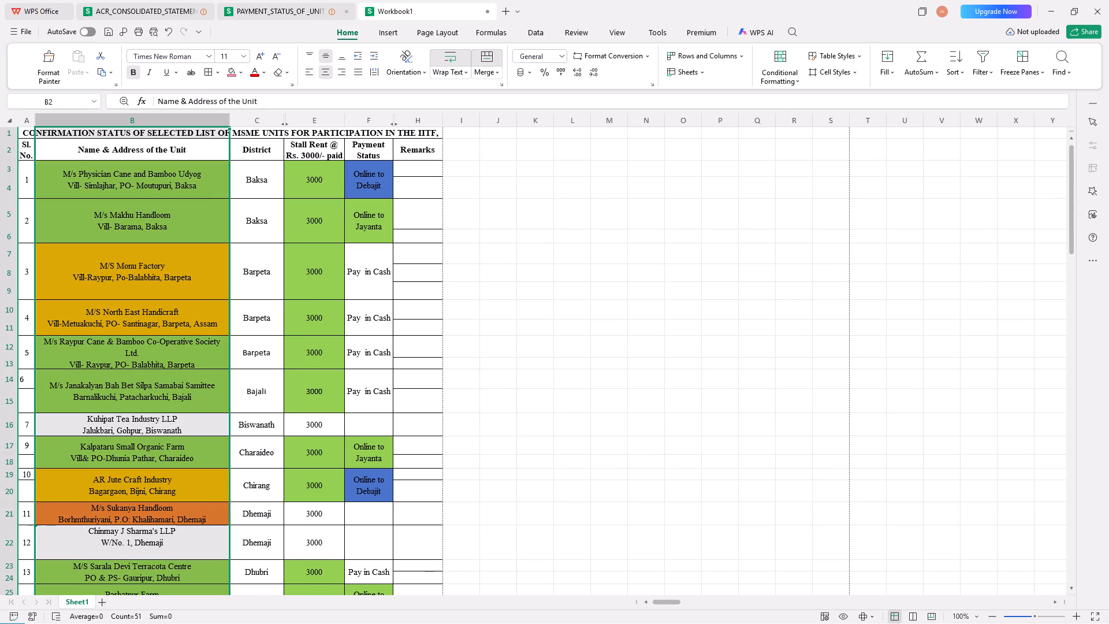
{"action": "left_click", "coordinate": [308, 75]}
{"action": "scroll", "coordinate": [202, 382], "scroll_direction": "down", "scroll_amount": 8}
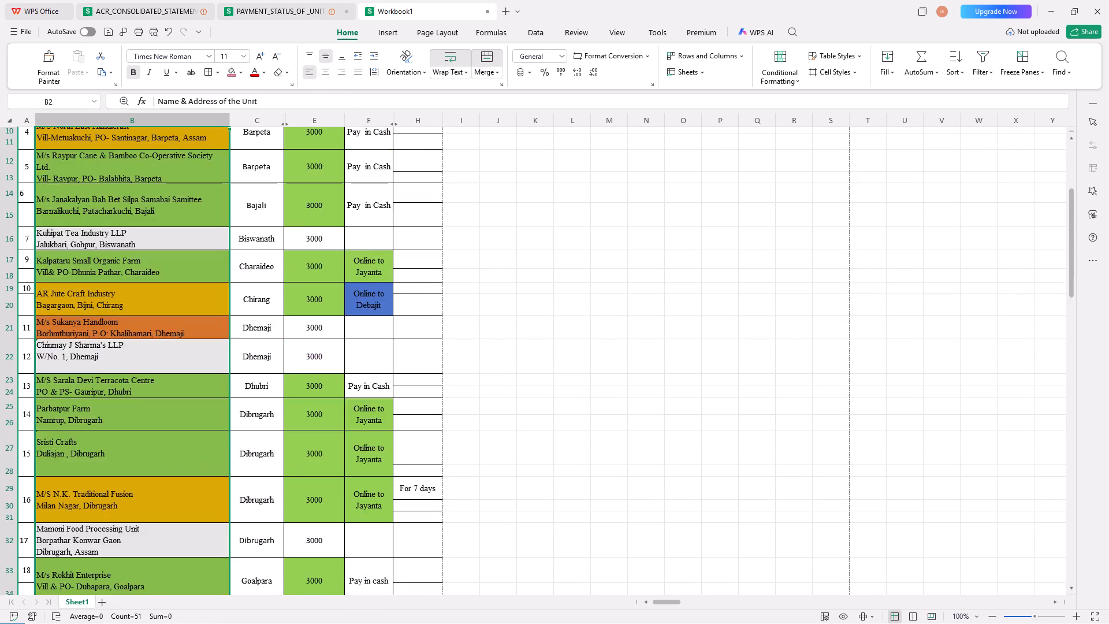
{"action": "scroll", "coordinate": [211, 444], "scroll_direction": "down", "scroll_amount": 19}
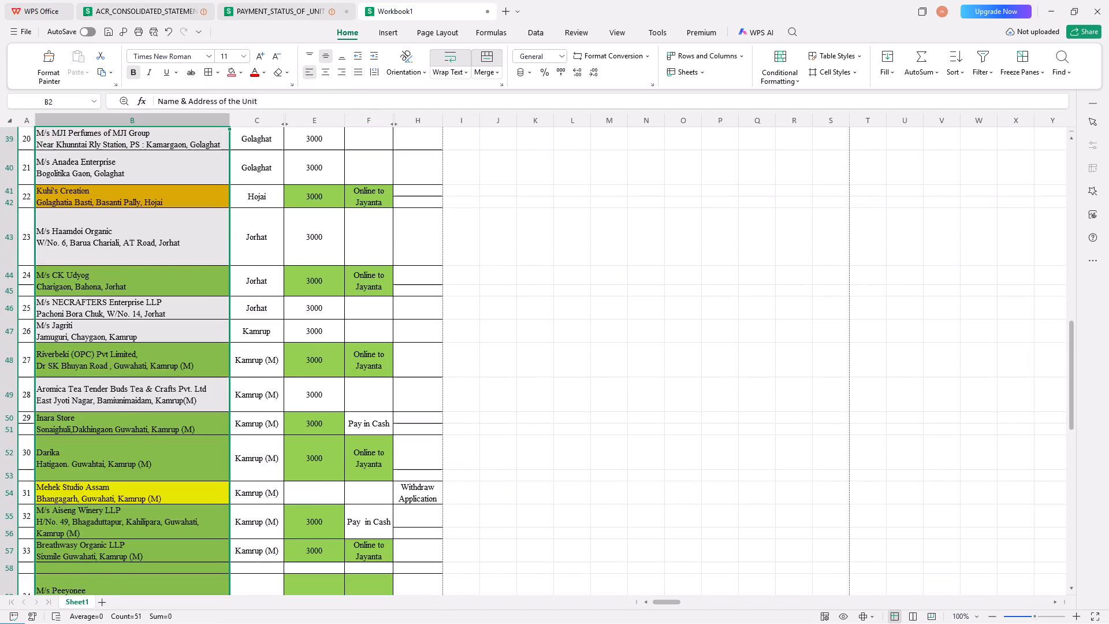
{"action": "scroll", "coordinate": [324, 492], "scroll_direction": "down", "scroll_amount": 20}
{"action": "scroll", "coordinate": [324, 492], "scroll_direction": "down", "scroll_amount": 1}
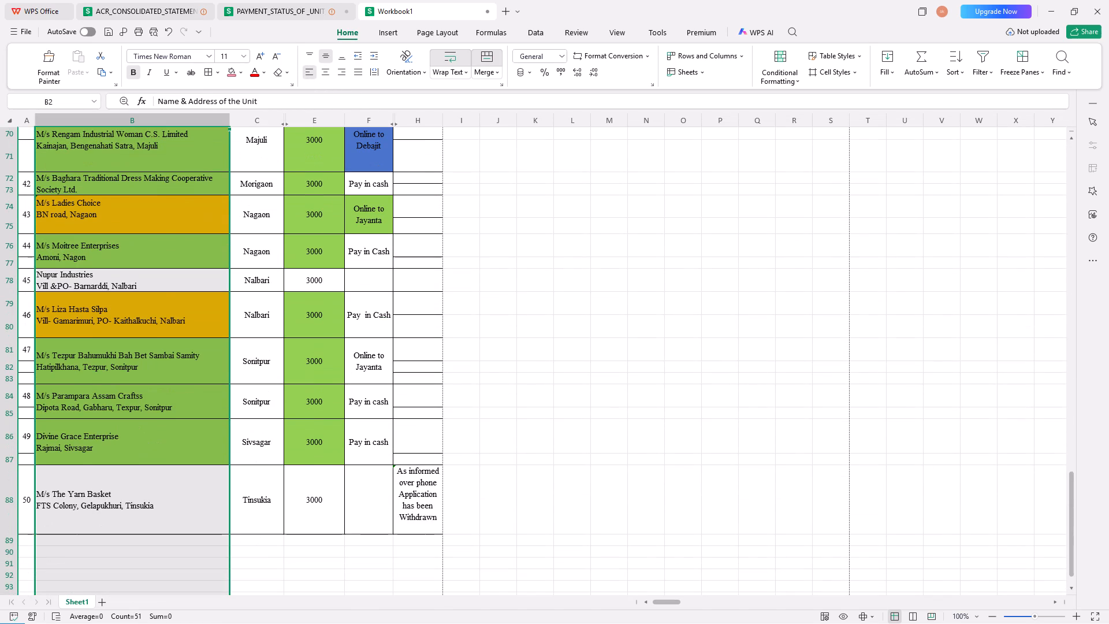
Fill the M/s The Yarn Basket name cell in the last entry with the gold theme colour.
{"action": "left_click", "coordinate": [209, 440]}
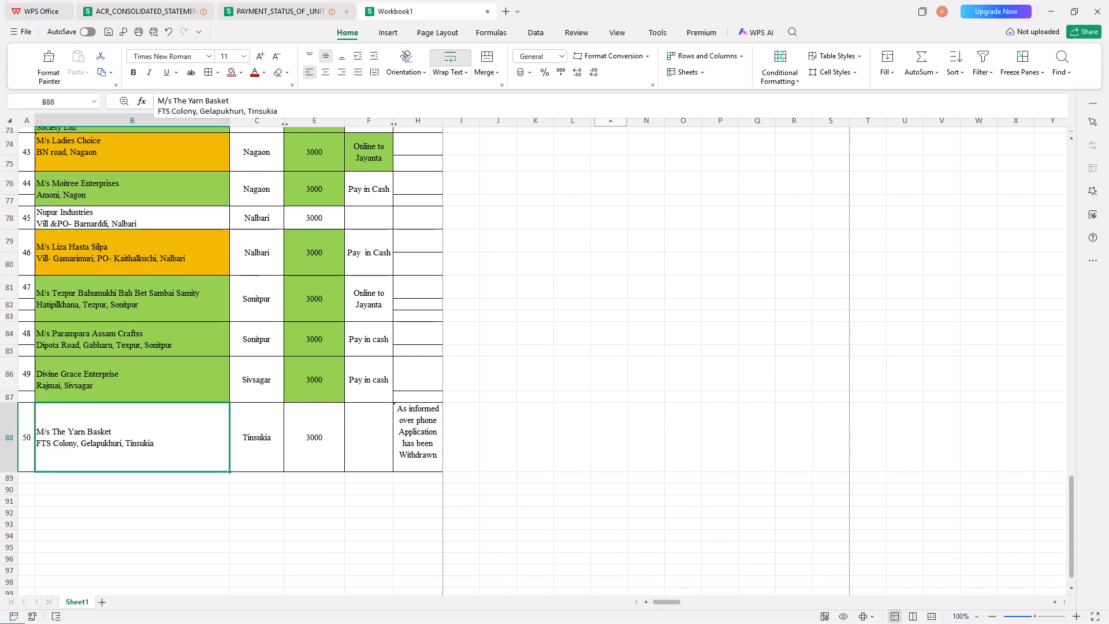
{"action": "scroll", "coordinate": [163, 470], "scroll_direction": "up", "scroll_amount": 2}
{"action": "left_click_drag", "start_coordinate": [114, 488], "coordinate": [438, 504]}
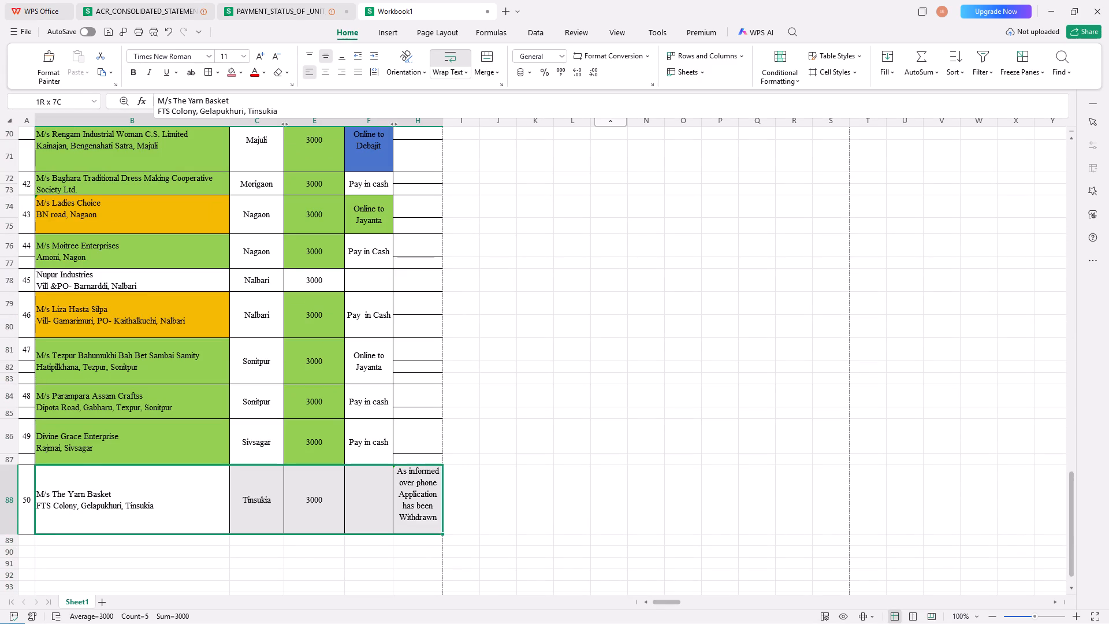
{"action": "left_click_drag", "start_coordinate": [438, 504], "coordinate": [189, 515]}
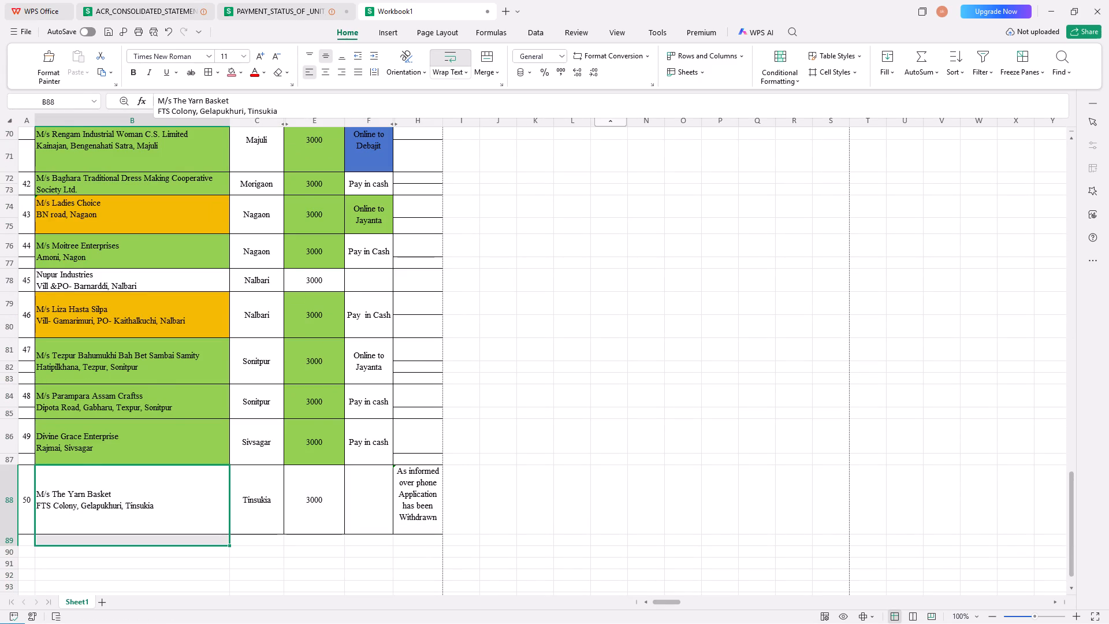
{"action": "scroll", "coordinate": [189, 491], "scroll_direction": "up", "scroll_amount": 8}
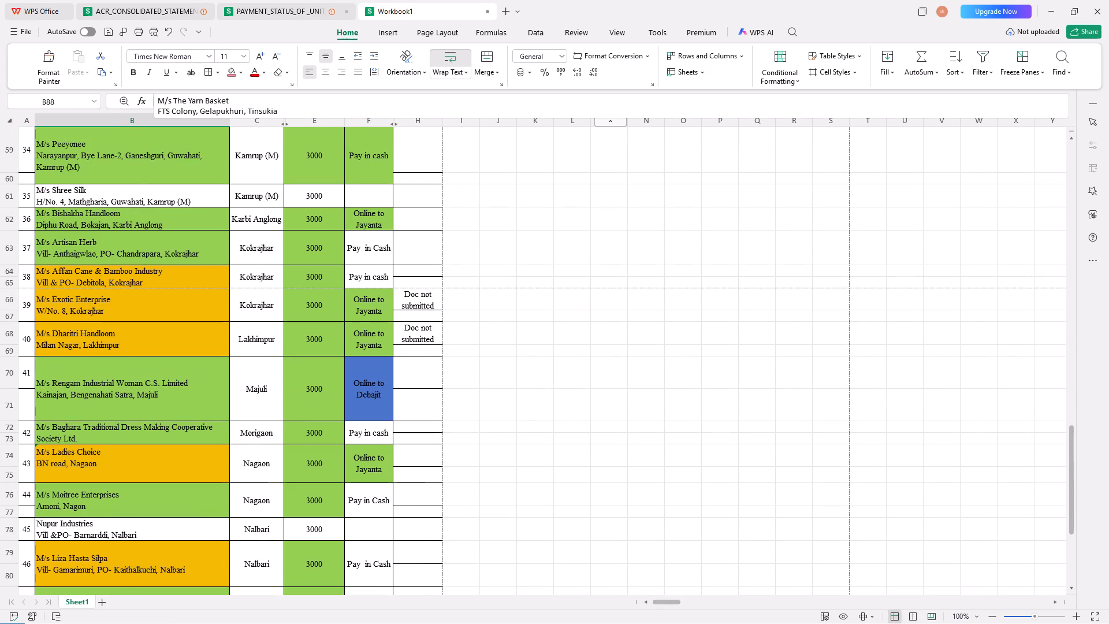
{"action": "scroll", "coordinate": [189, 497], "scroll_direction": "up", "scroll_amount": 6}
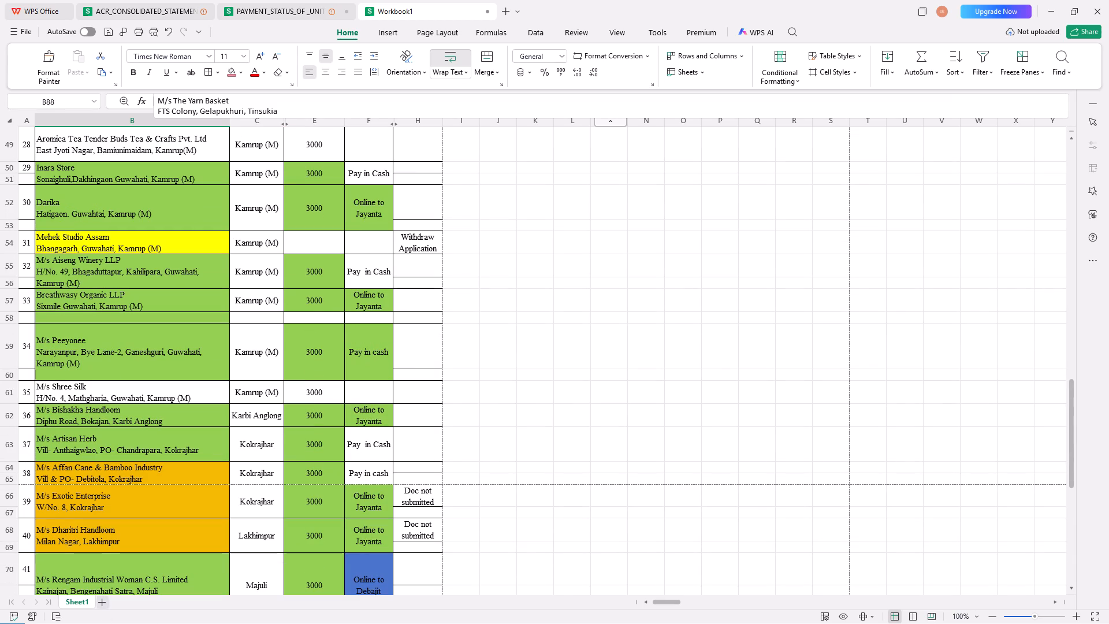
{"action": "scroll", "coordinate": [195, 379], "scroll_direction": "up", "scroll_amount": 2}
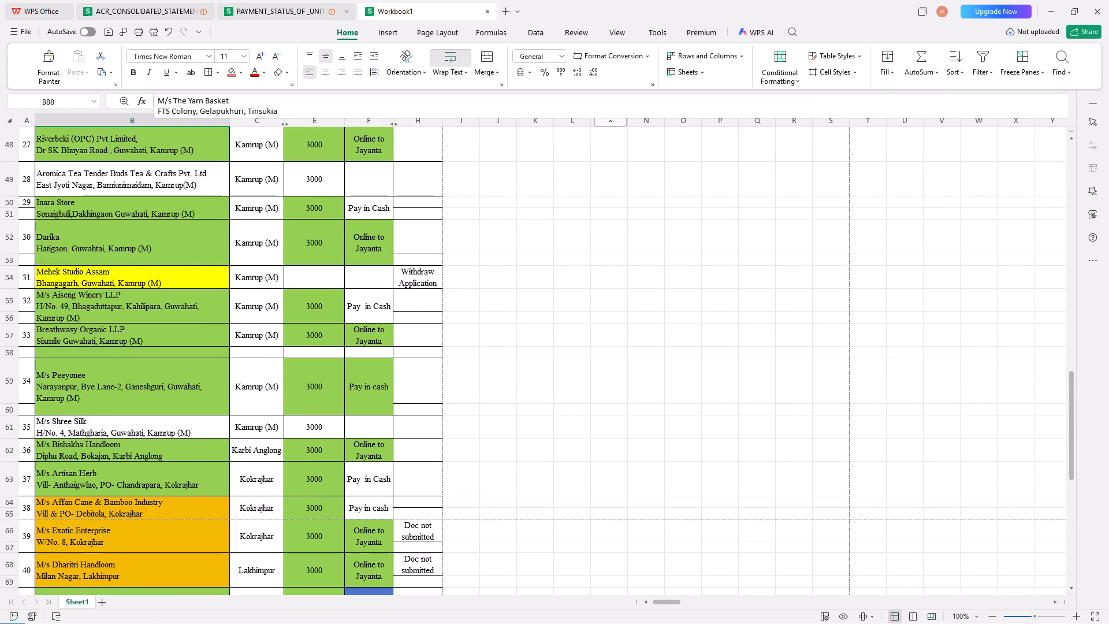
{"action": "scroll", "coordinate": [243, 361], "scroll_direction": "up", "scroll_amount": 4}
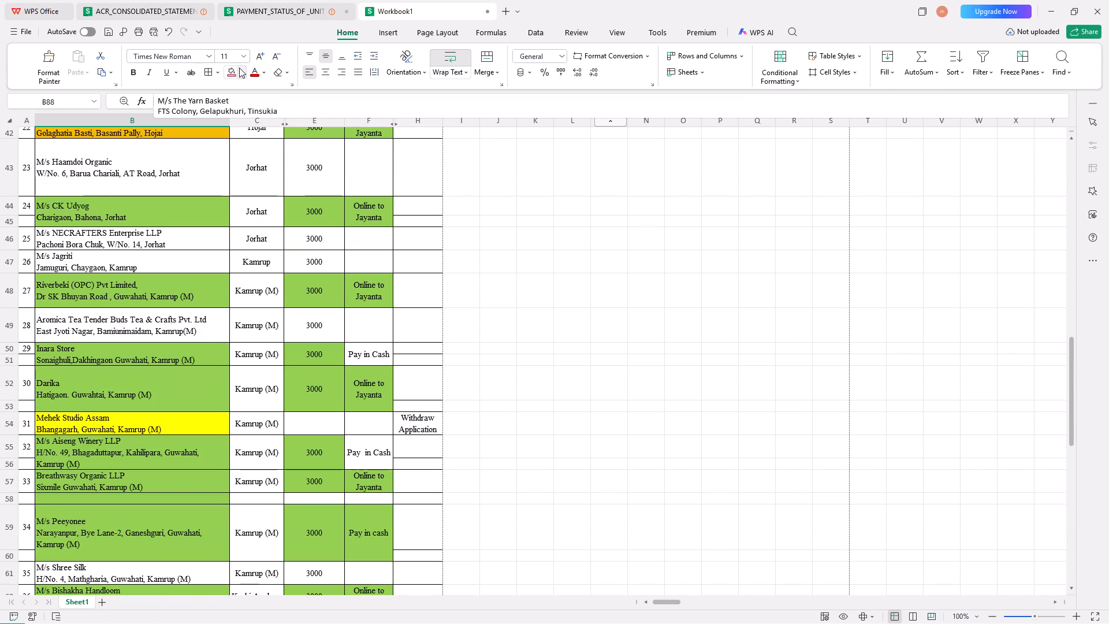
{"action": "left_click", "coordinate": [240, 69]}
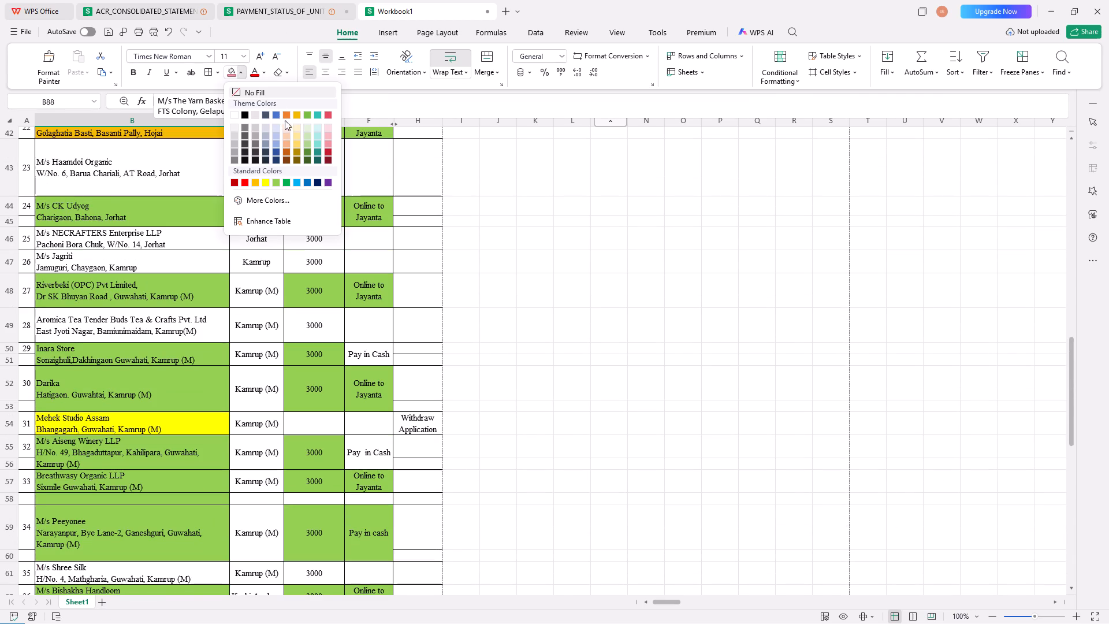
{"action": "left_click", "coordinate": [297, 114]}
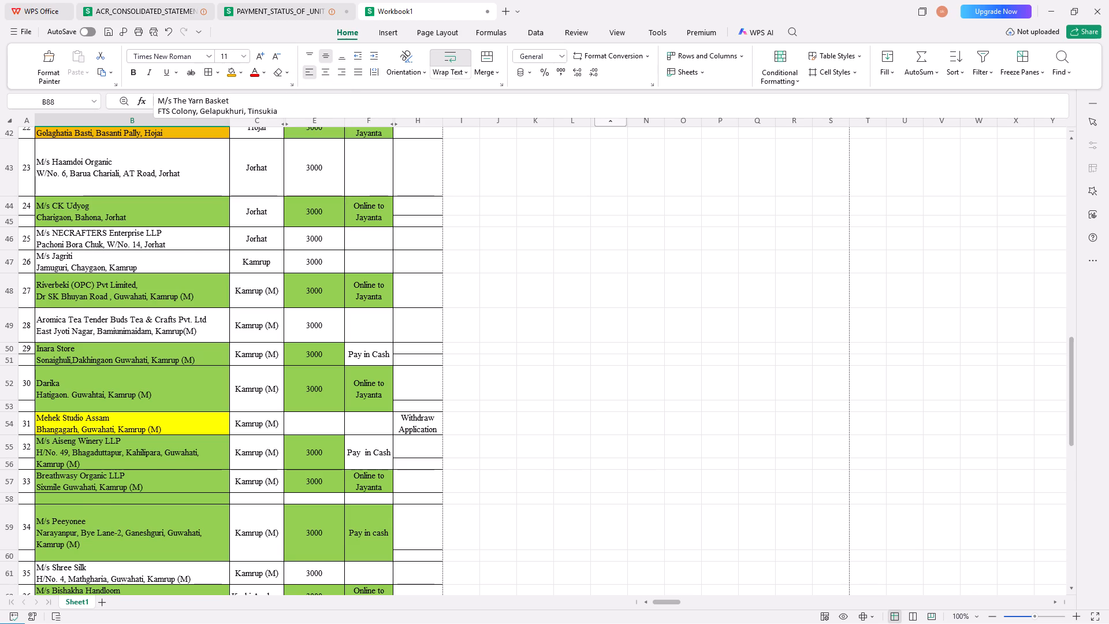
Fill the M/s The Yarn Basket name cell with standard yellow, like the withdrawn Mehek Studio Assam entry.
{"action": "scroll", "coordinate": [144, 440], "scroll_direction": "down", "scroll_amount": 9}
{"action": "scroll", "coordinate": [124, 482], "scroll_direction": "down", "scroll_amount": 6}
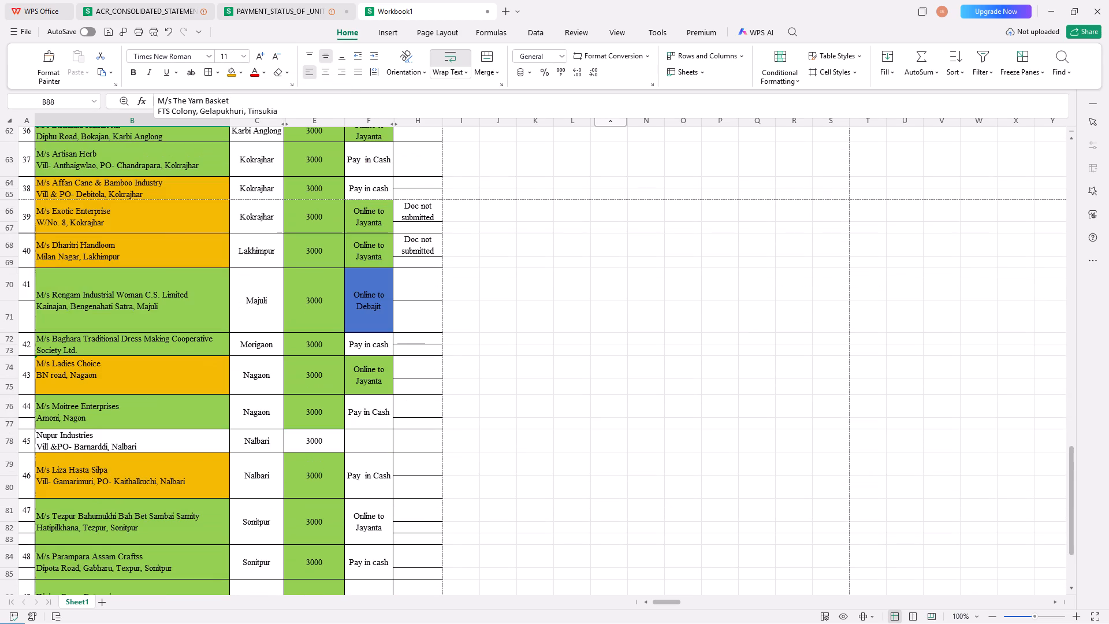
{"action": "scroll", "coordinate": [105, 499], "scroll_direction": "down", "scroll_amount": 7}
{"action": "left_click", "coordinate": [134, 436]}
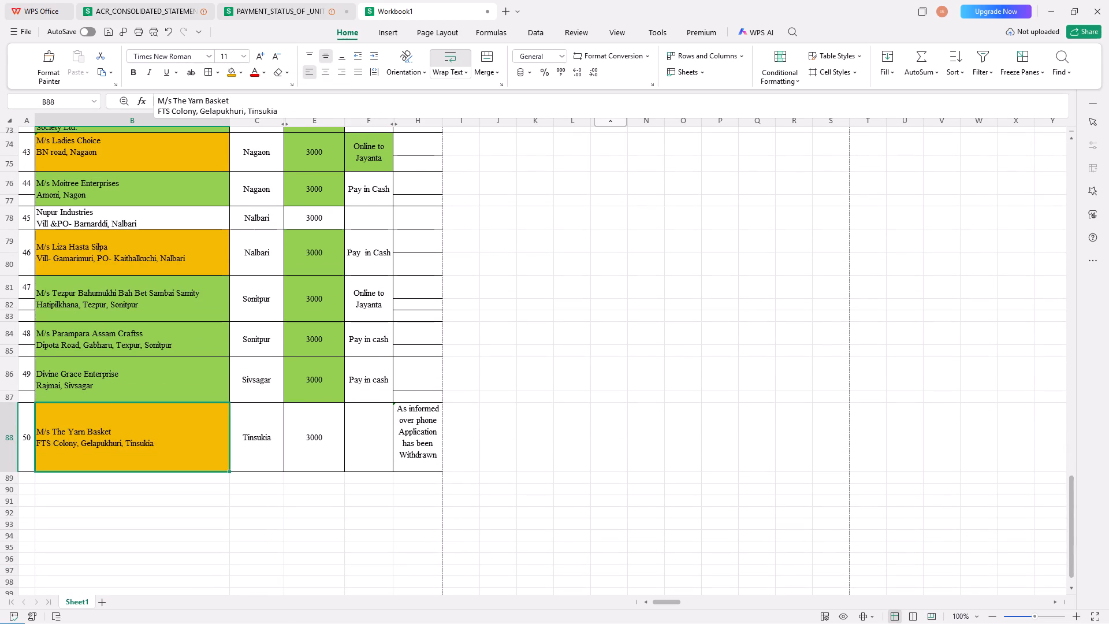
{"action": "left_click", "coordinate": [241, 72]}
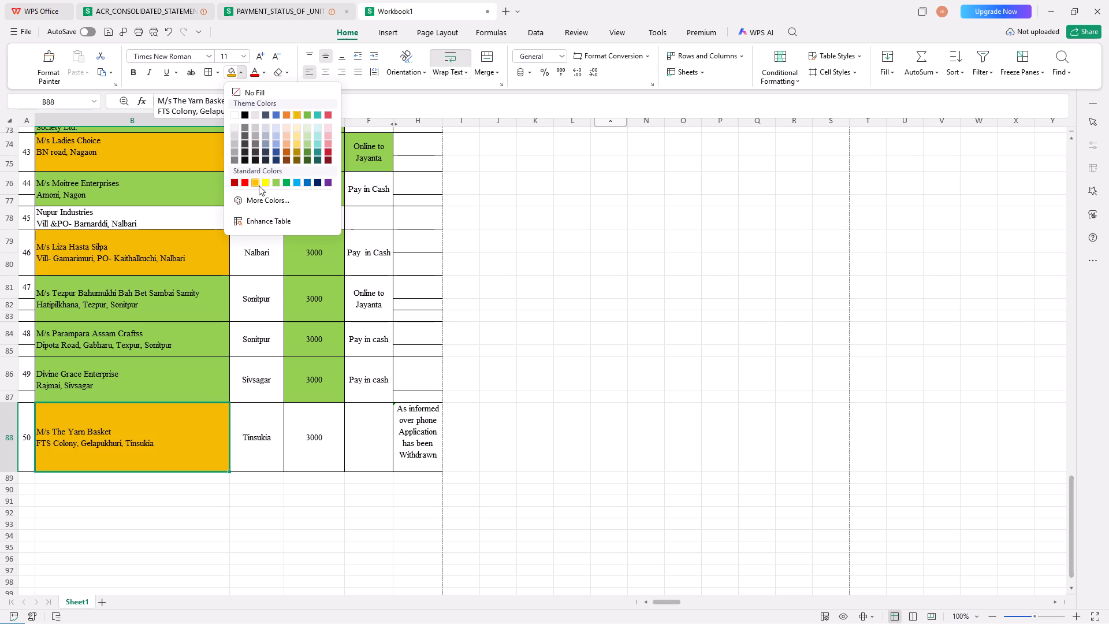
{"action": "left_click", "coordinate": [262, 184]}
{"action": "left_click", "coordinate": [620, 319]}
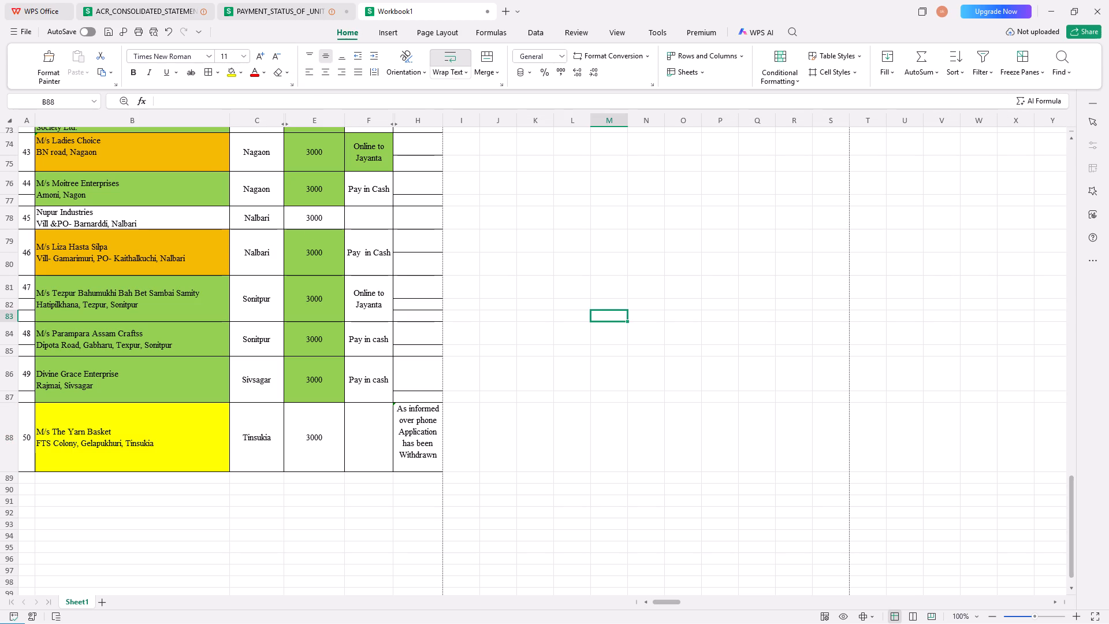
Save the new workbook to the Desktop as ConfrmationList_iitf.xlsx and dismiss the cloud storage notice.
{"action": "scroll", "coordinate": [181, 470], "scroll_direction": "up", "scroll_amount": 3}
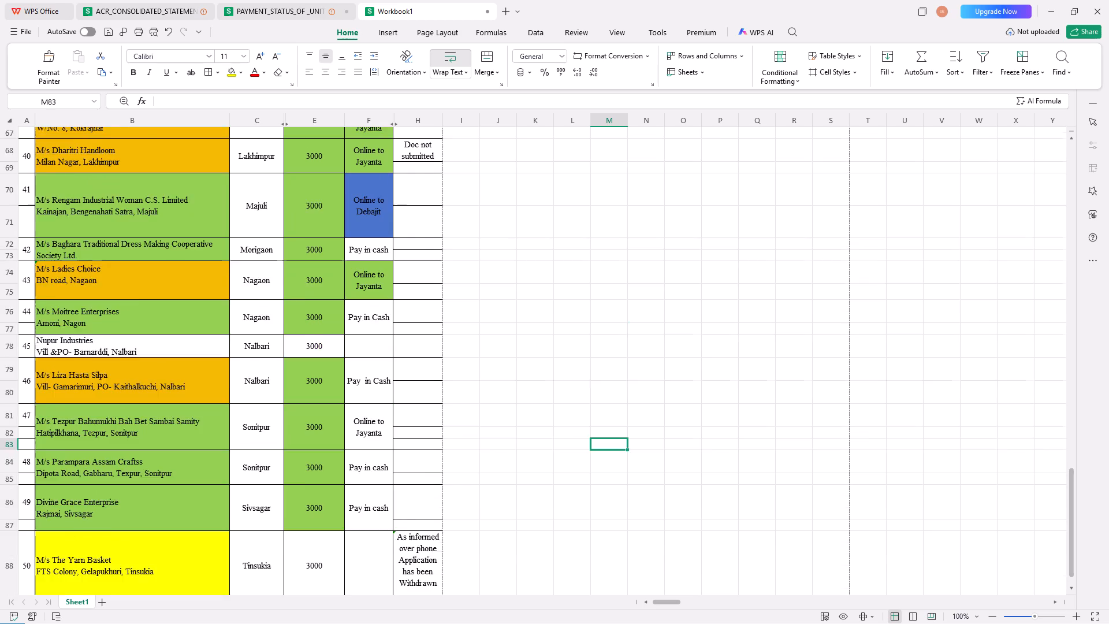
{"action": "scroll", "coordinate": [181, 470], "scroll_direction": "up", "scroll_amount": 20}
{"action": "scroll", "coordinate": [181, 470], "scroll_direction": "up", "scroll_amount": 4}
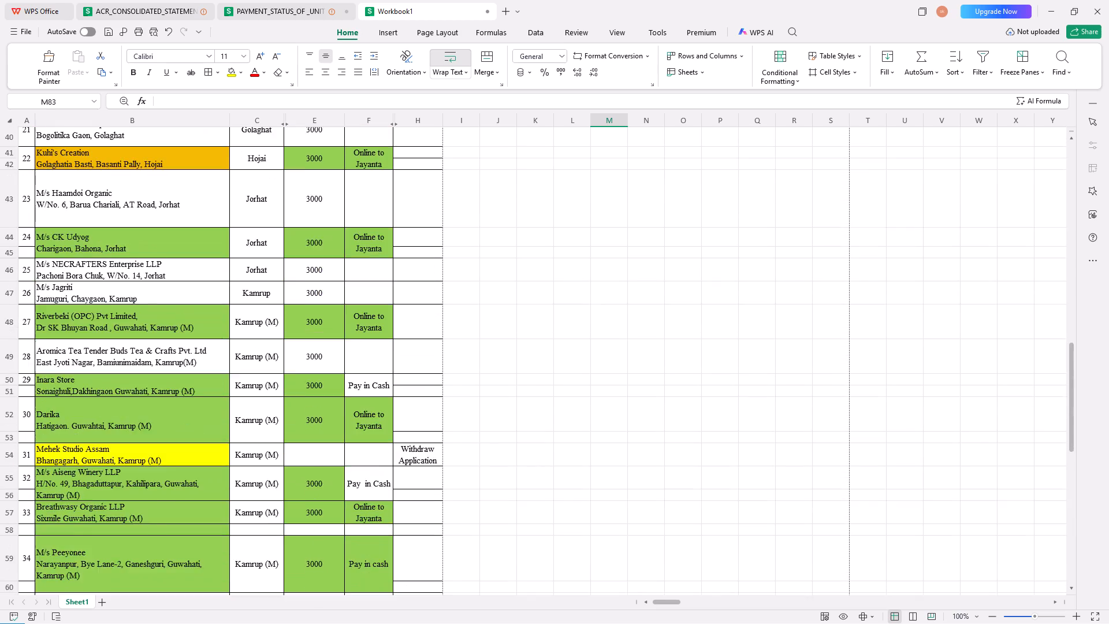
{"action": "scroll", "coordinate": [255, 454], "scroll_direction": "up", "scroll_amount": 18}
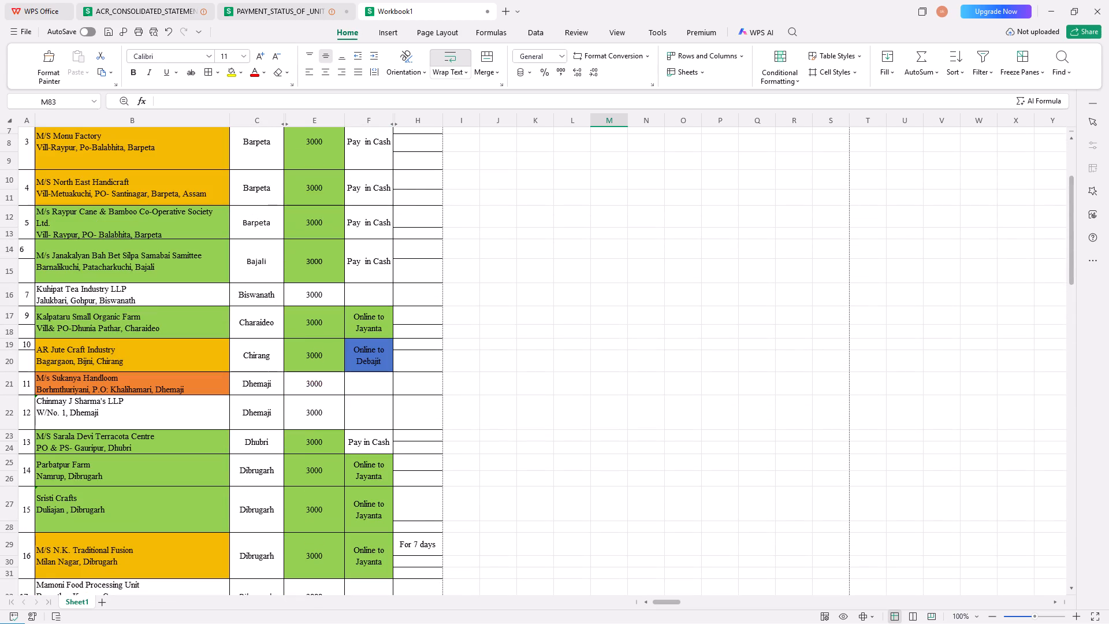
{"action": "key", "text": "ctrl+s"}
{"action": "scroll", "coordinate": [369, 428], "scroll_direction": "up", "scroll_amount": 2}
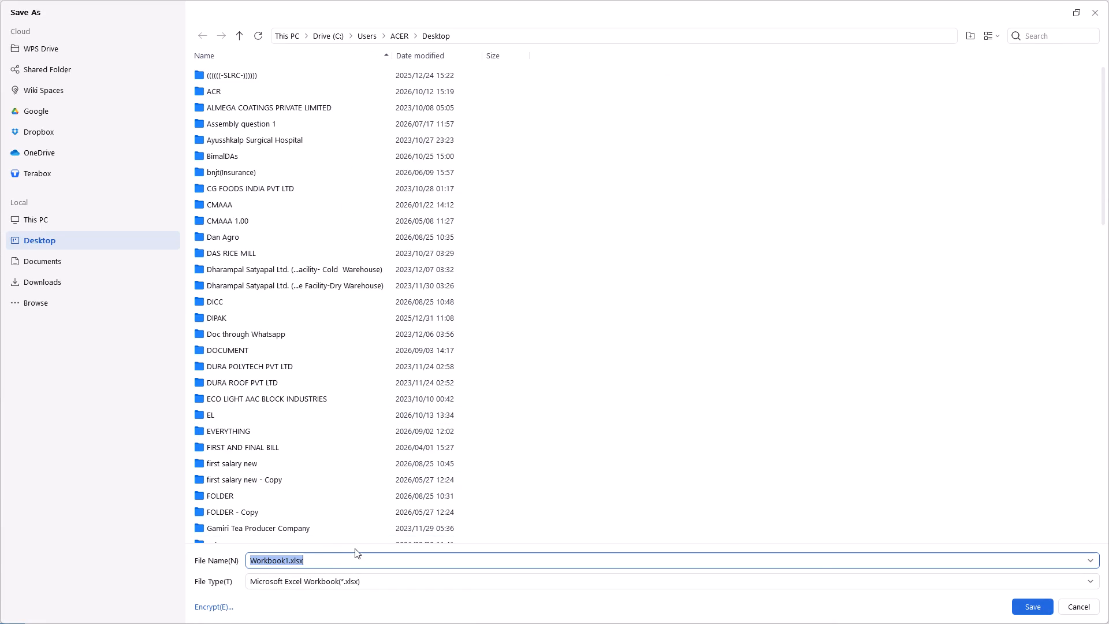
{"action": "left_click", "coordinate": [287, 561]}
{"action": "left_click_drag", "start_coordinate": [288, 559], "coordinate": [241, 559]}
{"action": "type", "text": "Lis"}
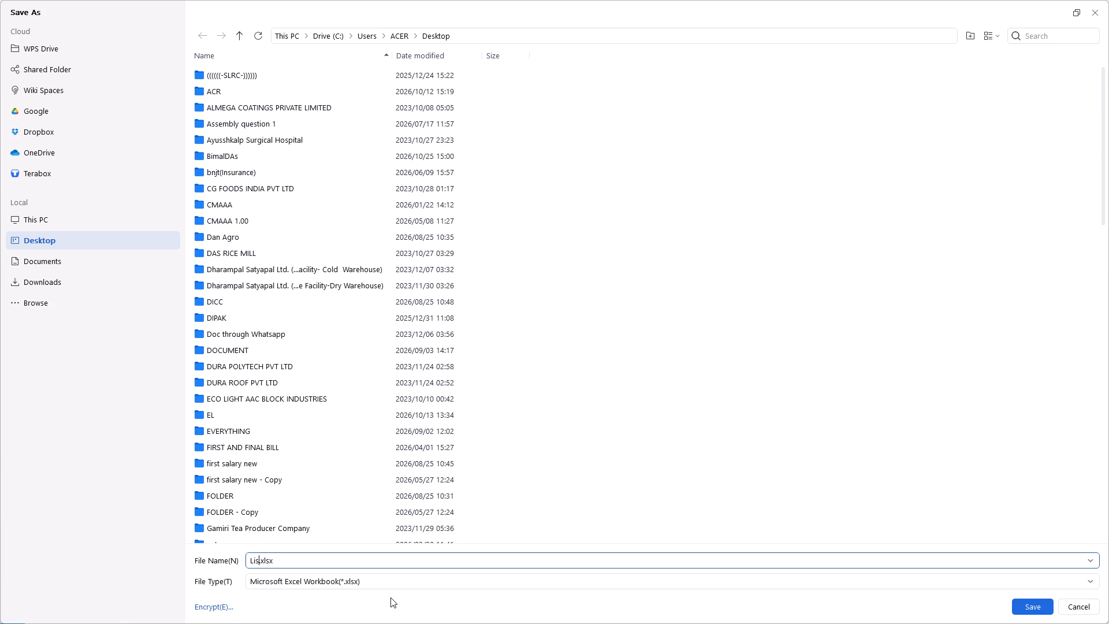
{"action": "key", "text": "BackSpace"}
{"action": "key", "text": "BackSpace"}
{"action": "key", "text": "BackSpace"}
{"action": "key", "text": "BackSpace"}
{"action": "type", "text": "Confr"}
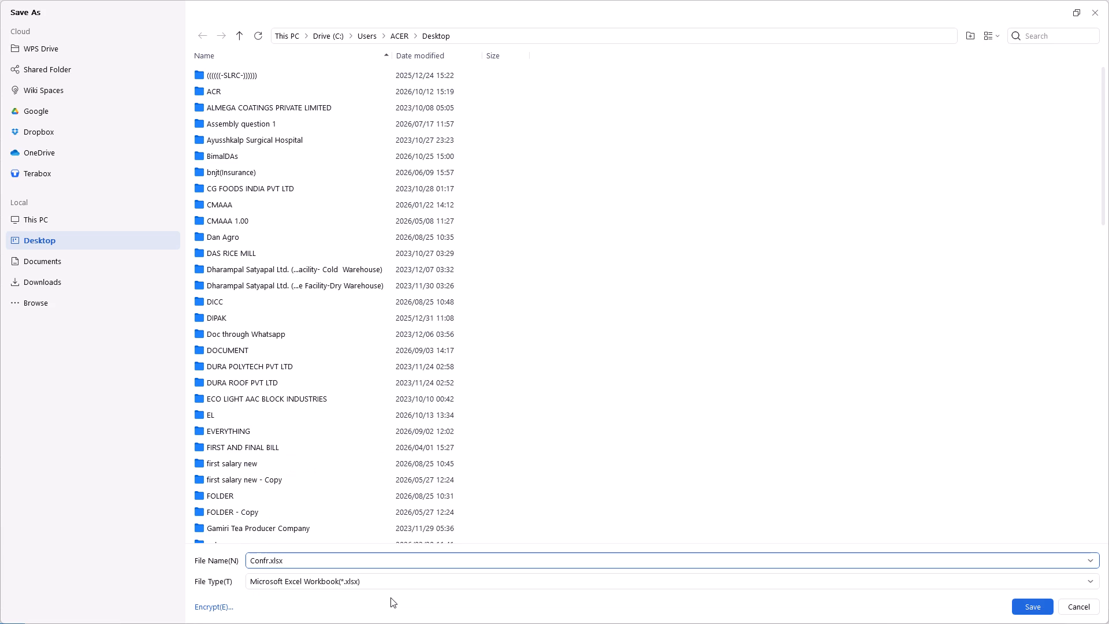
{"action": "type", "text": "mation"}
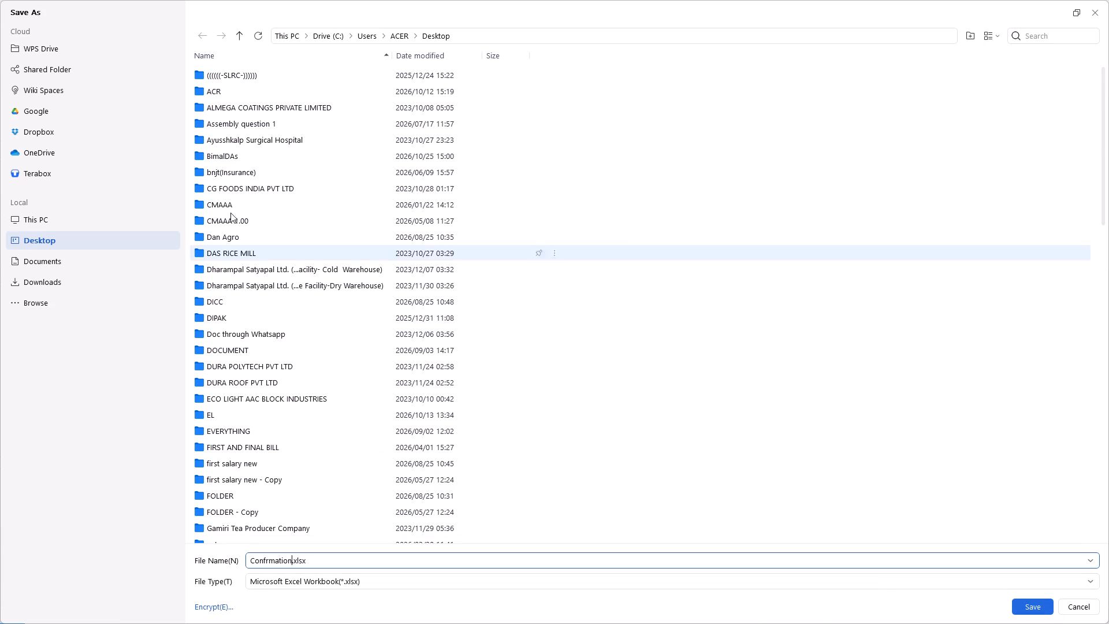
{"action": "left_click", "coordinate": [41, 242]}
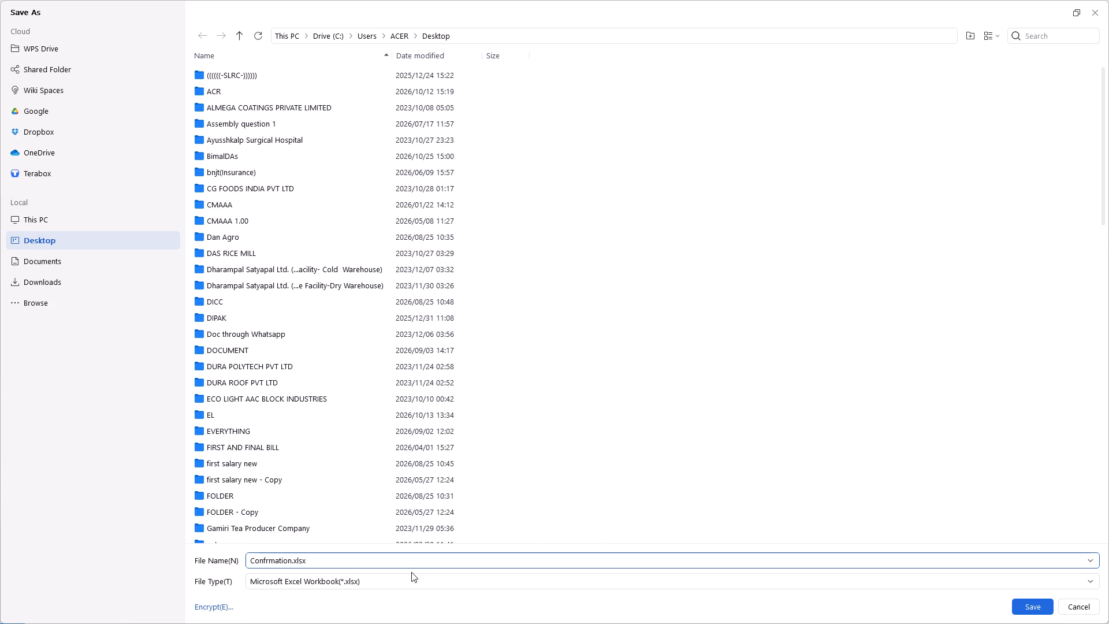
{"action": "type", "text": "List"}
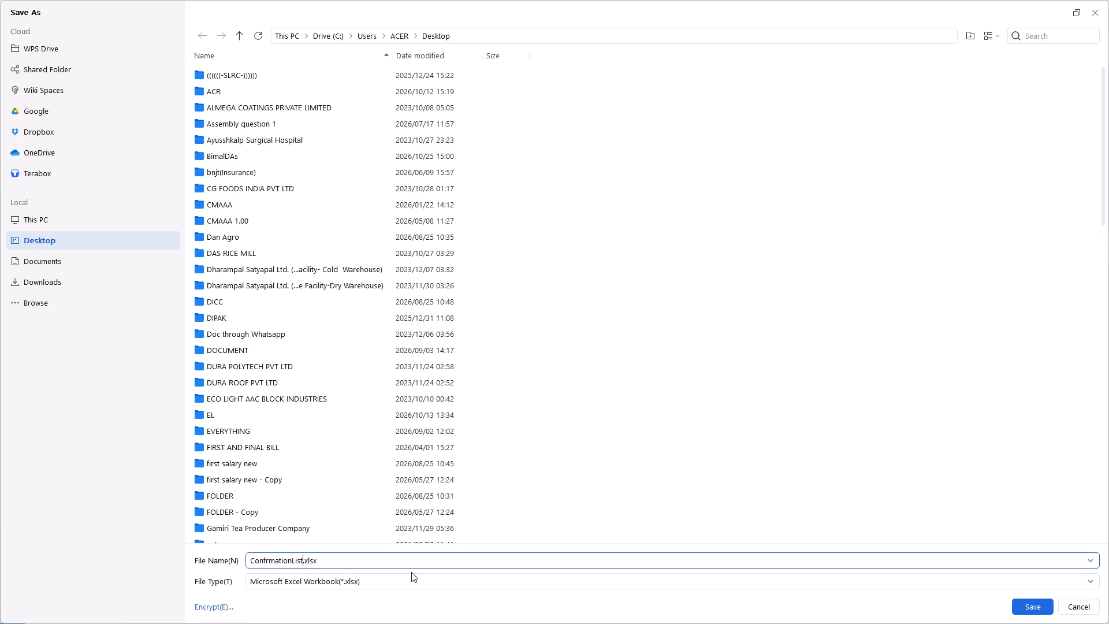
{"action": "type", "text": "_iitg"}
{"action": "key", "text": "BackSpace"}
{"action": "key", "text": "f"}
{"action": "left_click", "coordinate": [1024, 603]}
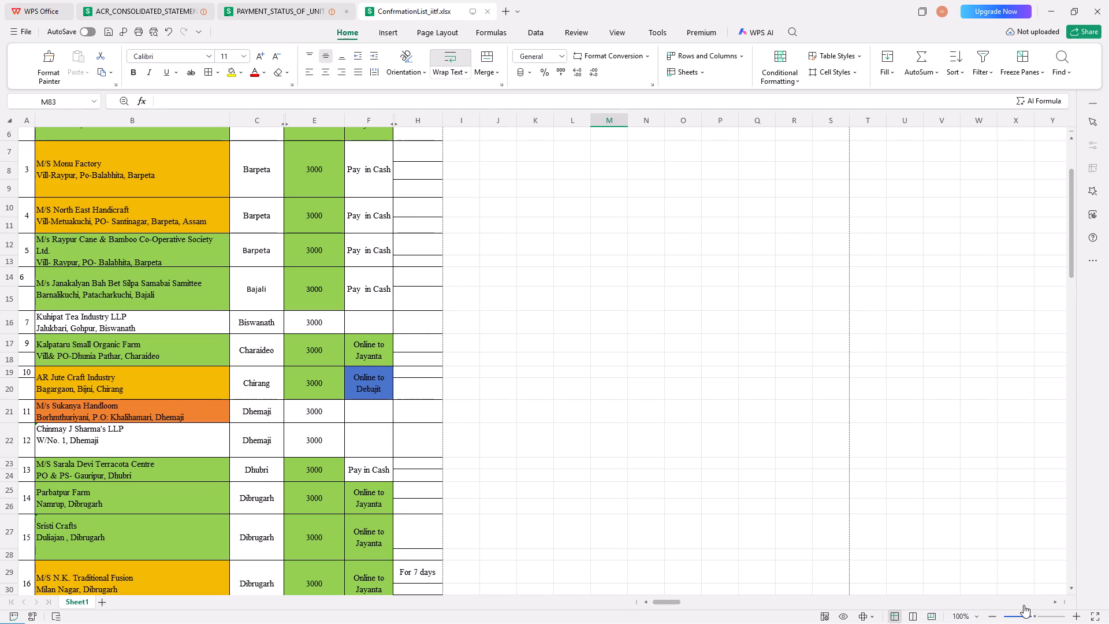
{"action": "scroll", "coordinate": [248, 525], "scroll_direction": "up", "scroll_amount": 10}
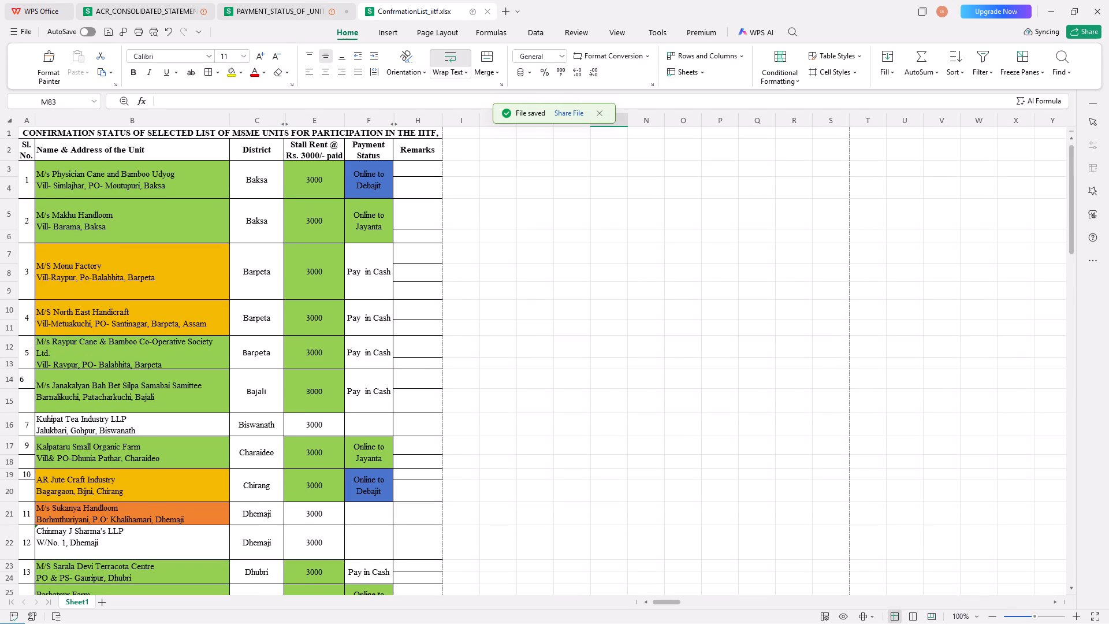
{"action": "scroll", "coordinate": [54, 332], "scroll_direction": "down", "scroll_amount": 14}
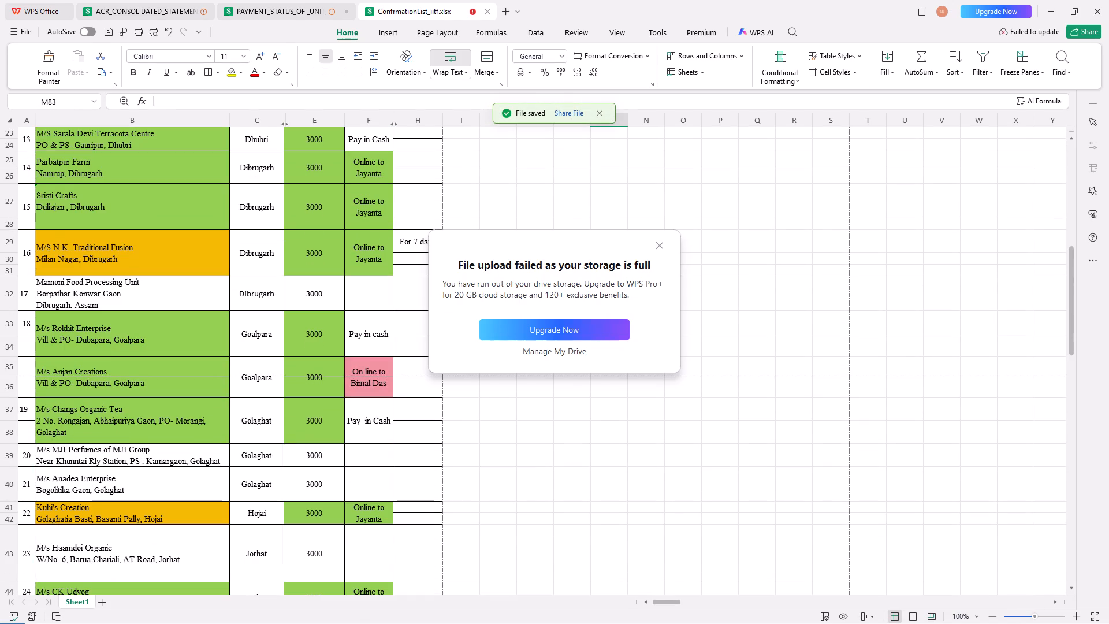
{"action": "left_click", "coordinate": [663, 243]}
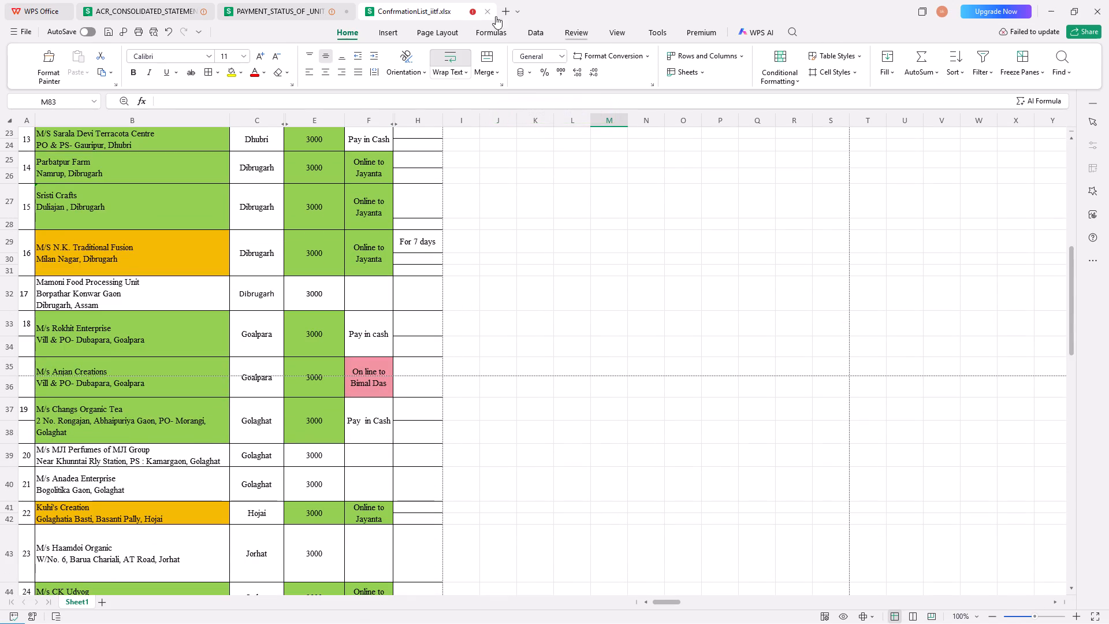
Fill the M/s The Yarn Basket name cell yellow in the PAYMENT_STATUS workbook's Confirmation sheet, and return to ConfrmationList_iitf.xlsx.
{"action": "left_click", "coordinate": [416, 5]}
{"action": "left_click", "coordinate": [309, 3]}
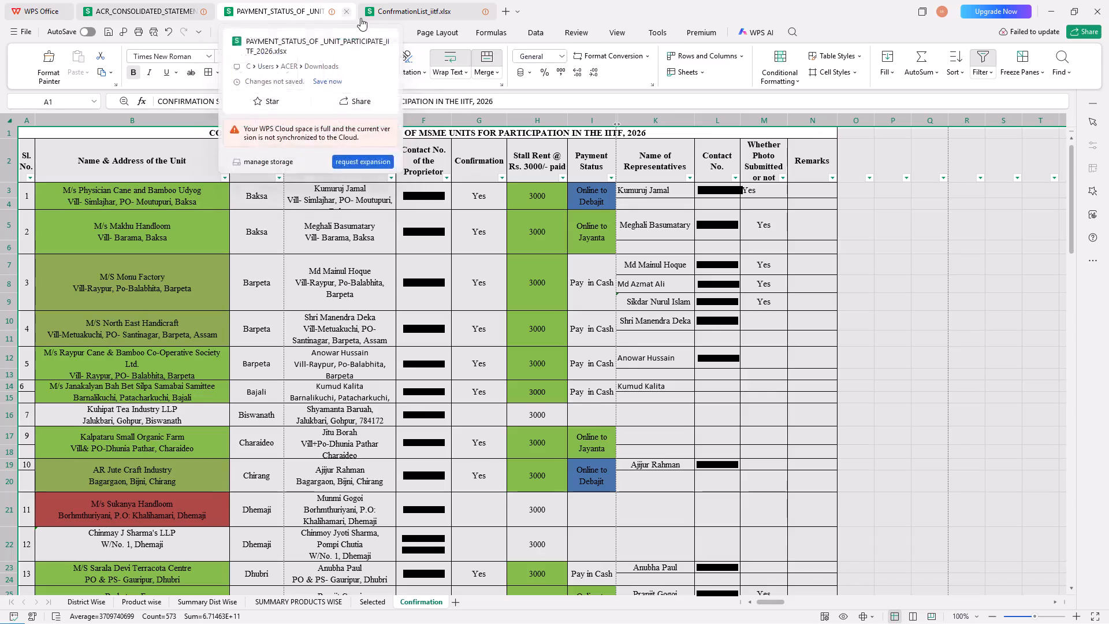
{"action": "left_click", "coordinate": [539, 323]}
{"action": "scroll", "coordinate": [412, 437], "scroll_direction": "down", "scroll_amount": 16}
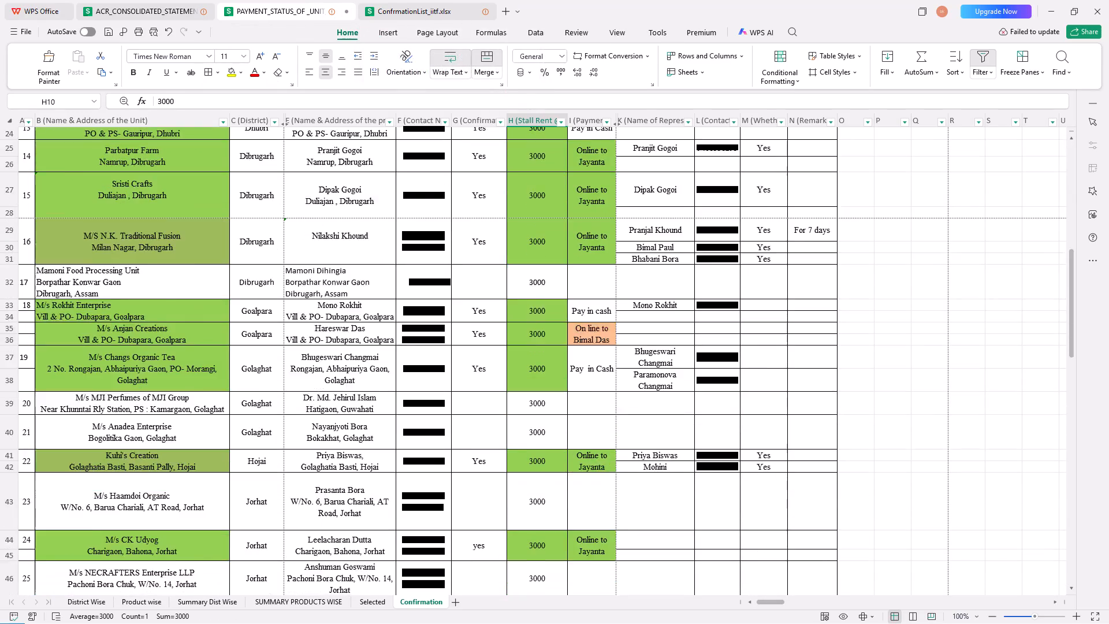
{"action": "scroll", "coordinate": [414, 455], "scroll_direction": "down", "scroll_amount": 9}
{"action": "scroll", "coordinate": [83, 500], "scroll_direction": "down", "scroll_amount": 18}
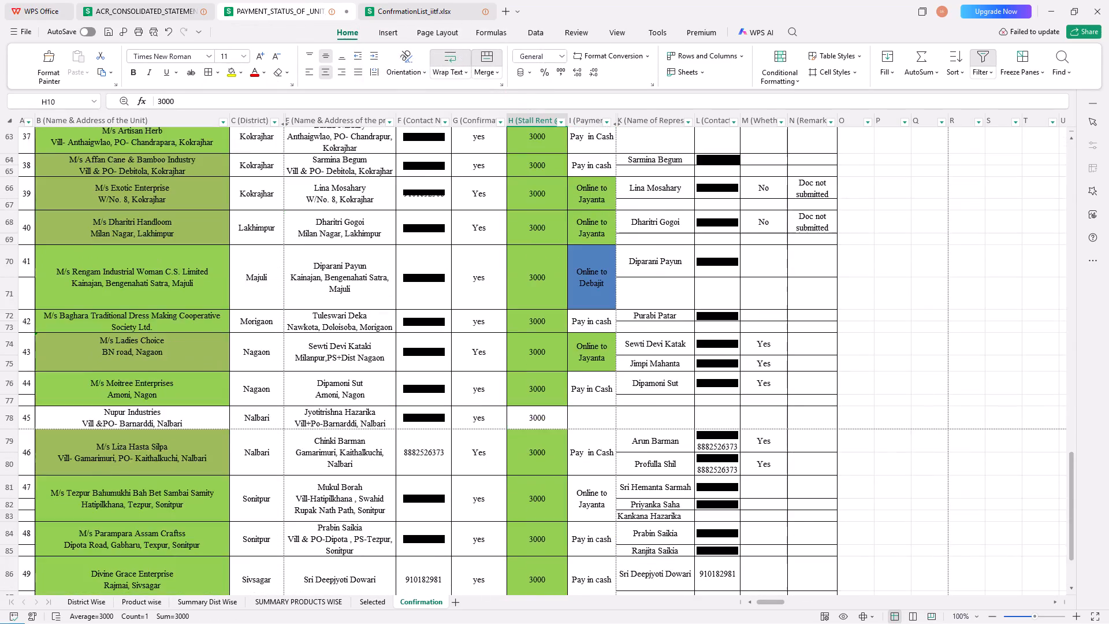
{"action": "scroll", "coordinate": [113, 511], "scroll_direction": "down", "scroll_amount": 8}
{"action": "scroll", "coordinate": [117, 515], "scroll_direction": "up", "scroll_amount": 20}
{"action": "scroll", "coordinate": [117, 515], "scroll_direction": "up", "scroll_amount": 1}
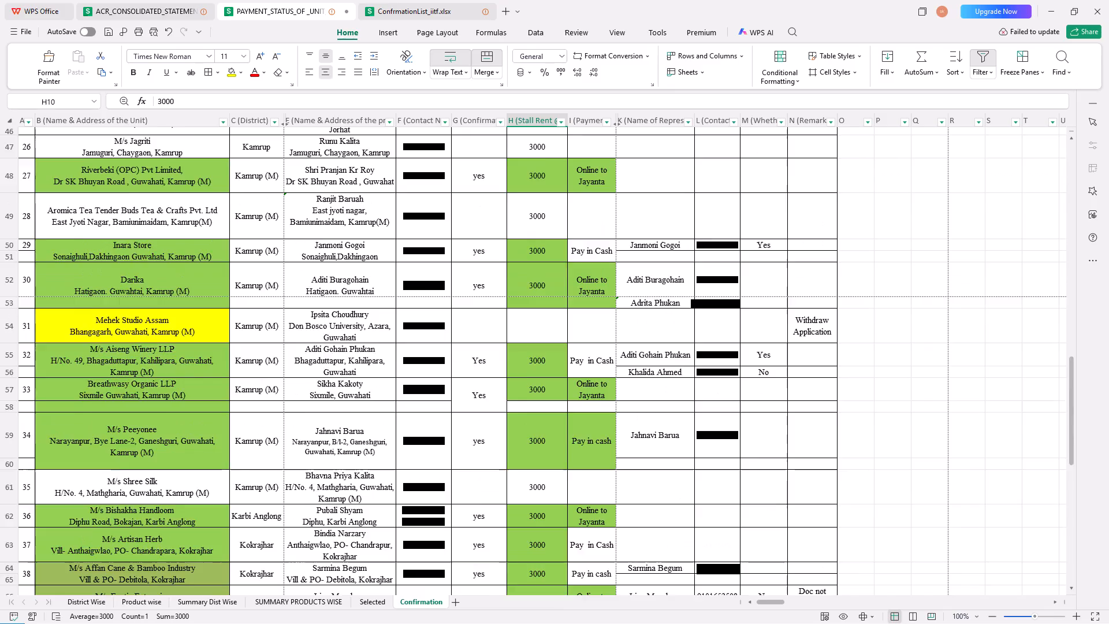
{"action": "scroll", "coordinate": [117, 515], "scroll_direction": "up", "scroll_amount": 3}
{"action": "scroll", "coordinate": [120, 520], "scroll_direction": "down", "scroll_amount": 20}
{"action": "scroll", "coordinate": [120, 520], "scroll_direction": "down", "scroll_amount": 3}
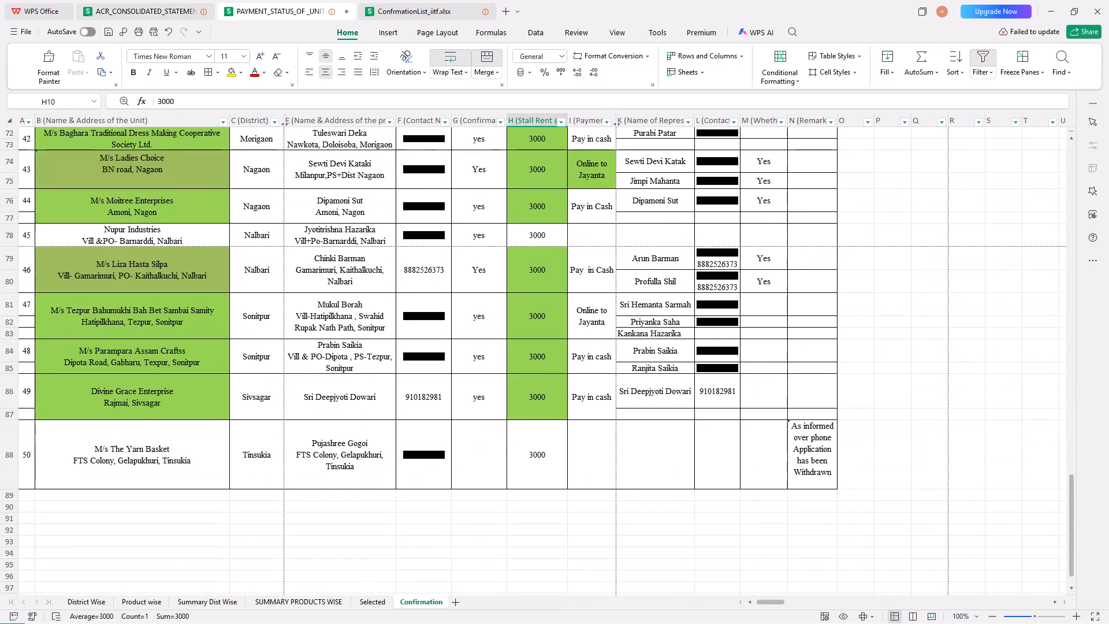
{"action": "left_click", "coordinate": [111, 466]}
{"action": "left_click", "coordinate": [231, 74]}
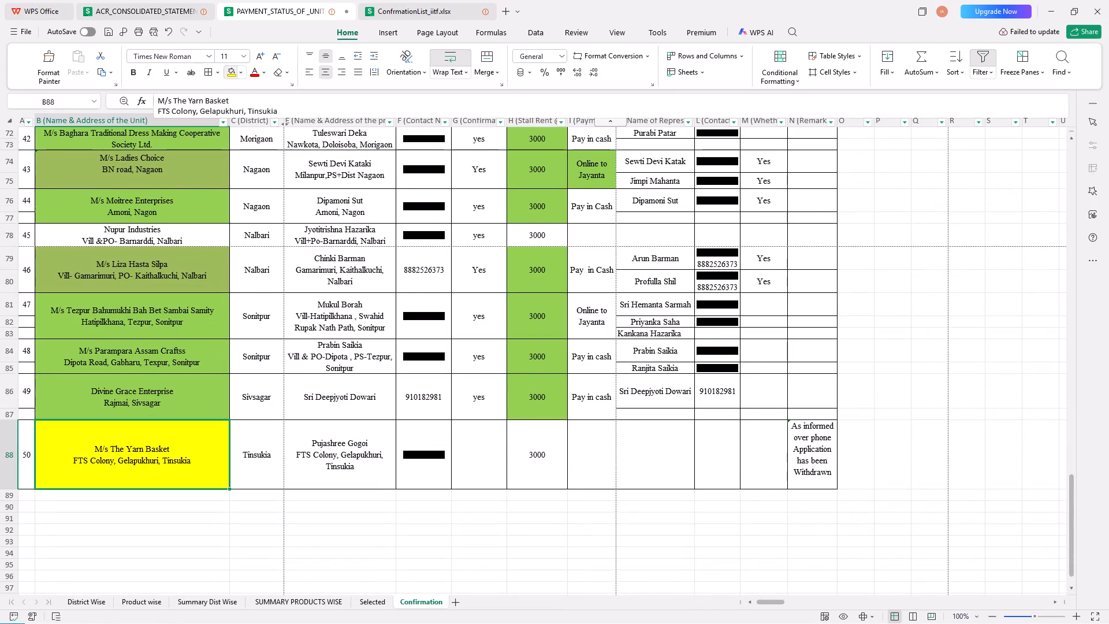
{"action": "scroll", "coordinate": [207, 554], "scroll_direction": "up", "scroll_amount": 16}
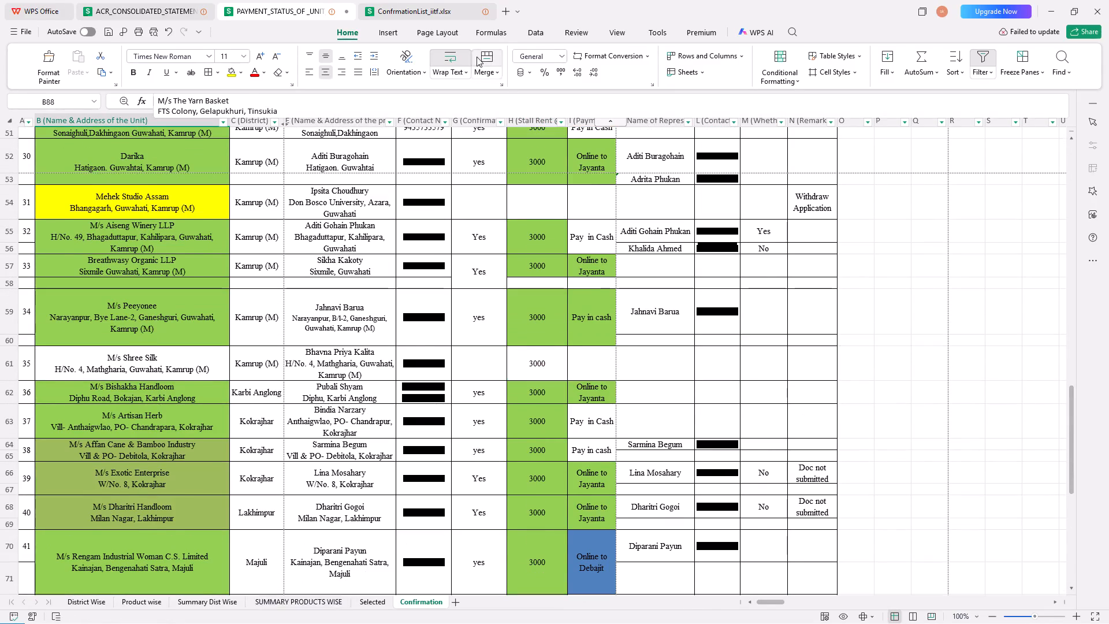
{"action": "left_click", "coordinate": [437, 13]}
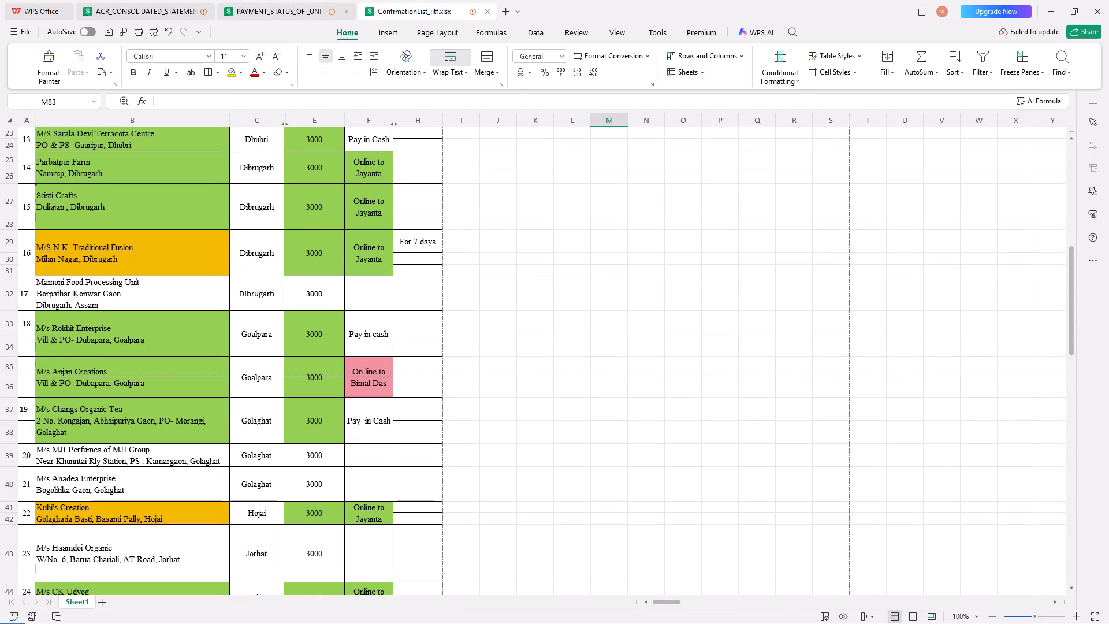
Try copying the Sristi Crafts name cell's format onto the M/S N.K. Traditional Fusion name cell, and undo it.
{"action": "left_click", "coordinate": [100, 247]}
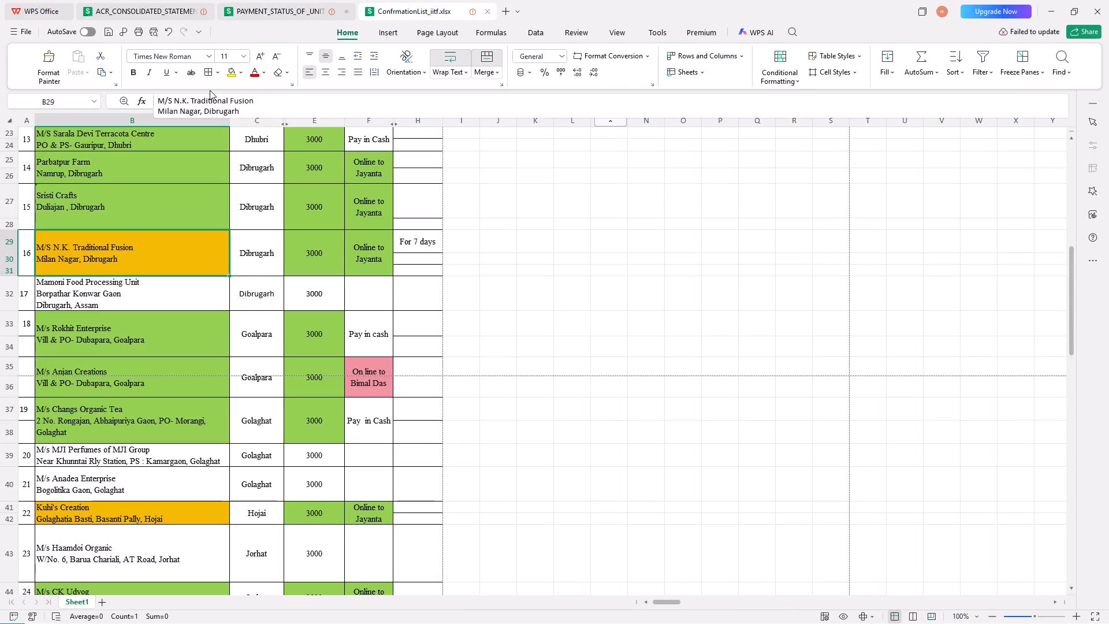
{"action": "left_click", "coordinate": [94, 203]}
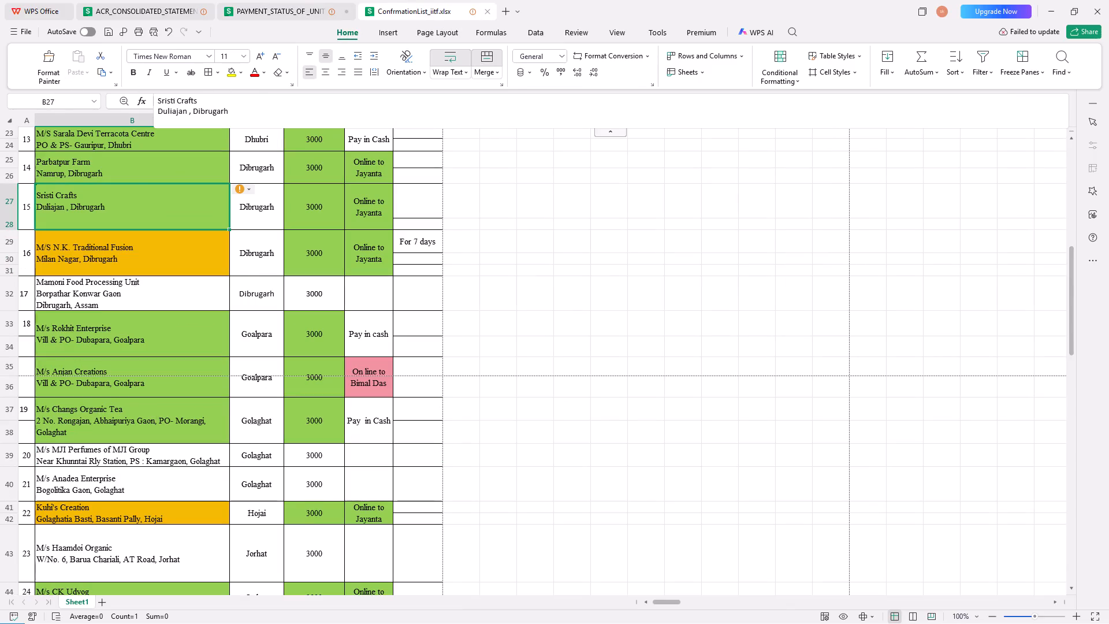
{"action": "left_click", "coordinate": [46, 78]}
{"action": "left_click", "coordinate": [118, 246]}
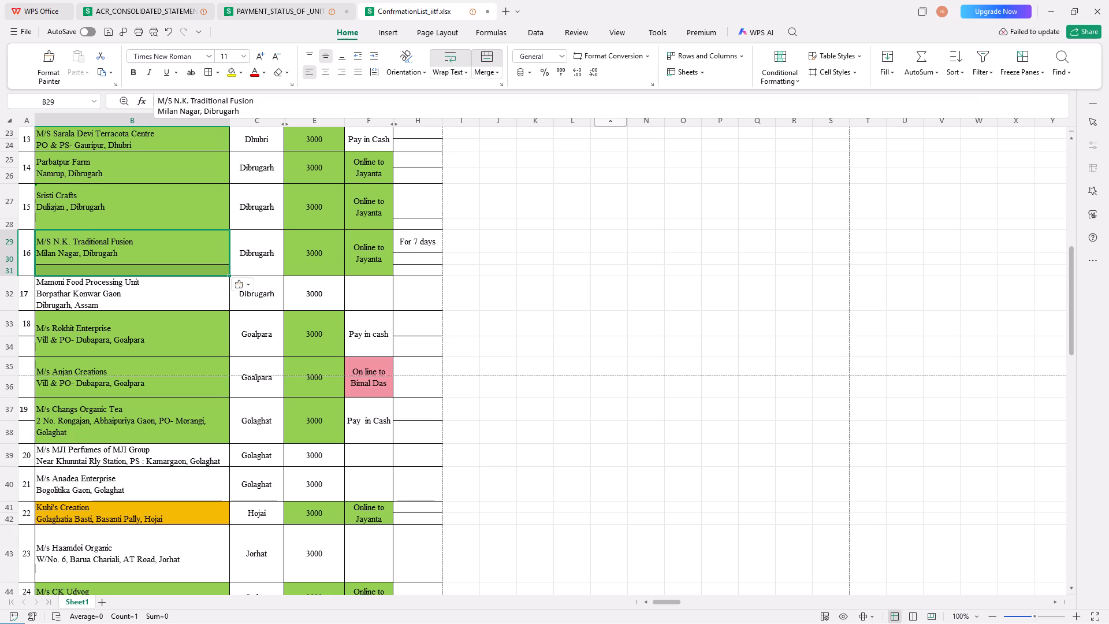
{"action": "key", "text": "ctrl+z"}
Fill the M/S N.K. Traditional Fusion and Kuhi's Creation name cells with standard light green.
{"action": "left_click", "coordinate": [110, 252]}
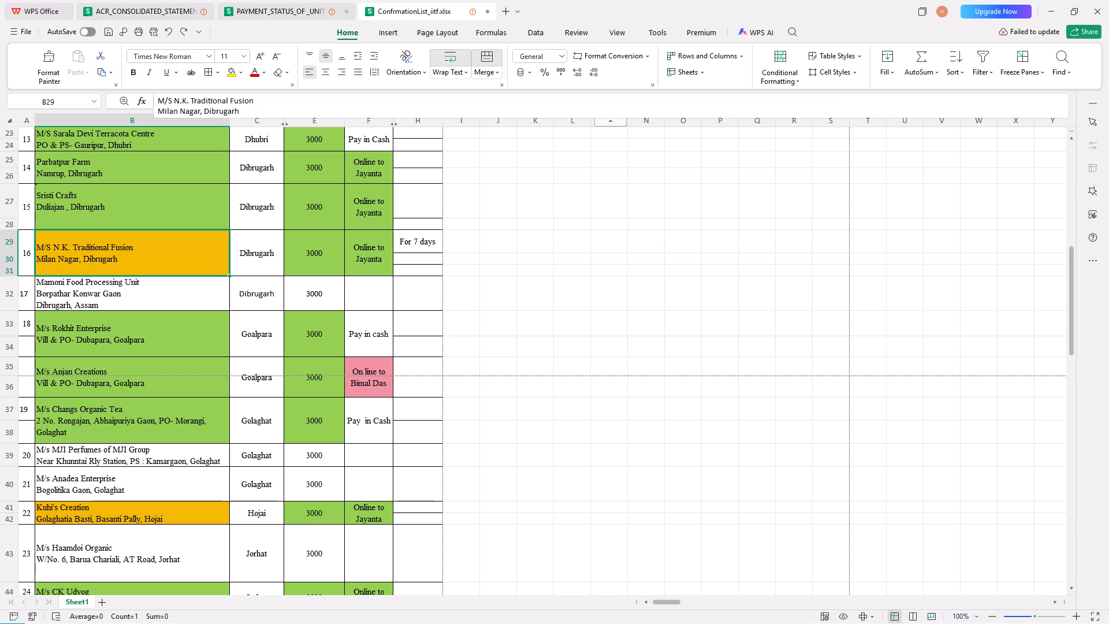
{"action": "left_click", "coordinate": [240, 75]}
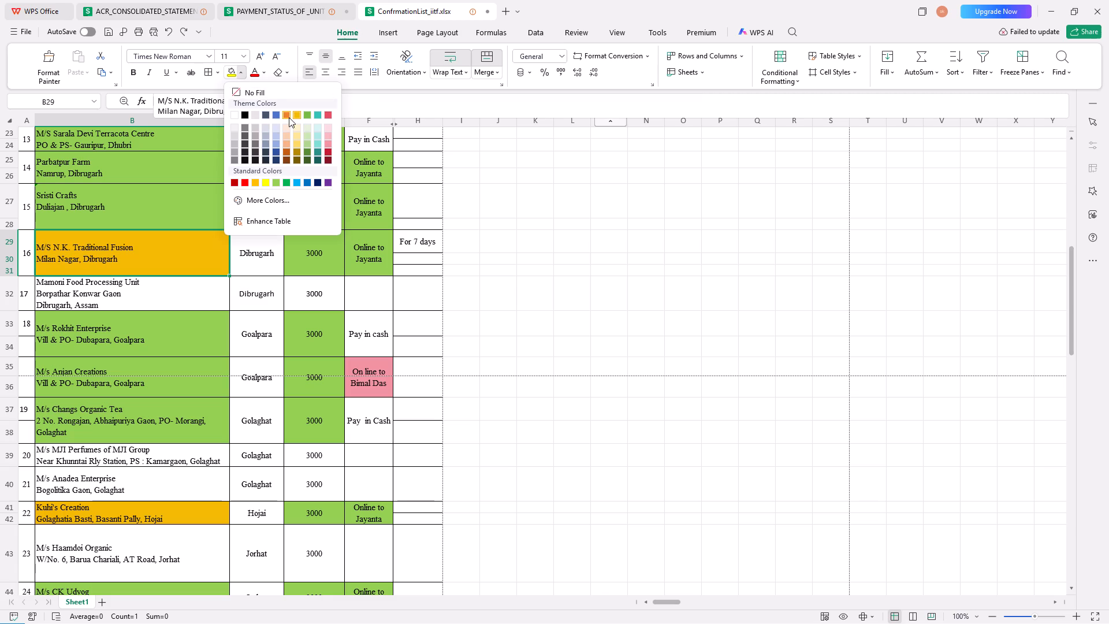
{"action": "left_click", "coordinate": [276, 180]}
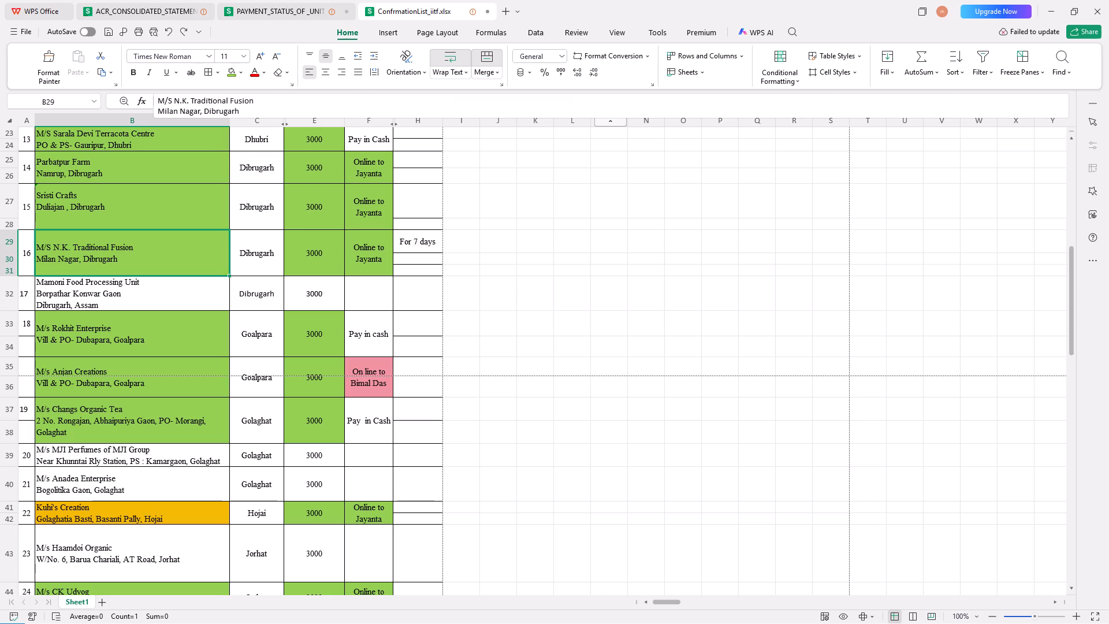
{"action": "left_click", "coordinate": [84, 518]}
{"action": "left_click", "coordinate": [231, 71]}
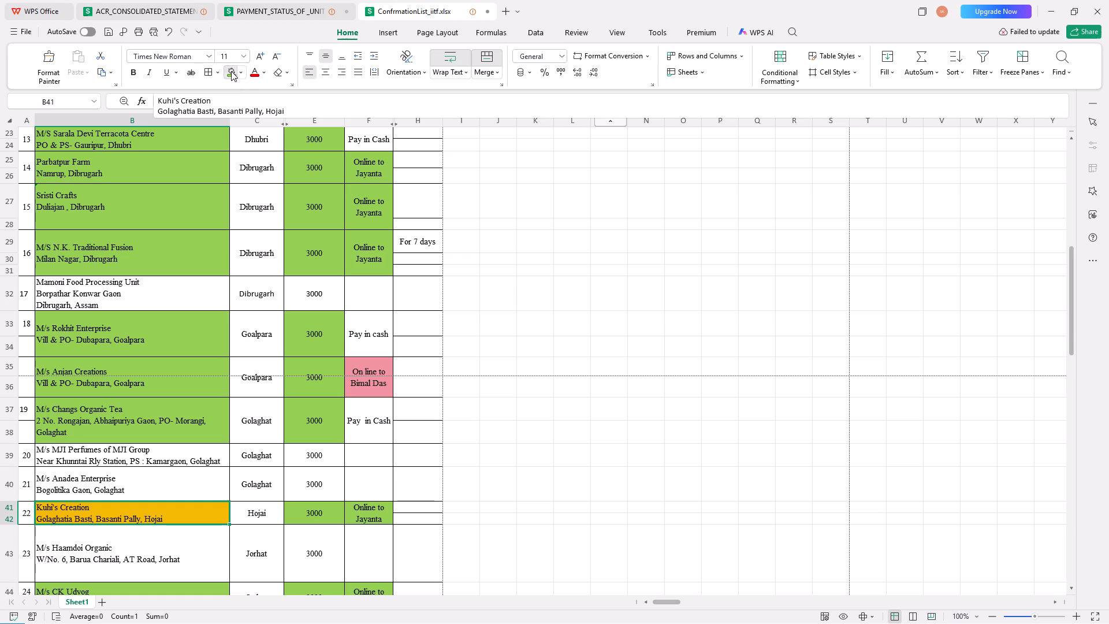
Fill the M/s Affan Cane & Bamboo Industry, M/s Exotic Enterprise and M/s Dharitri Handloom name cells with the same light green.
{"action": "scroll", "coordinate": [88, 517], "scroll_direction": "down", "scroll_amount": 12}
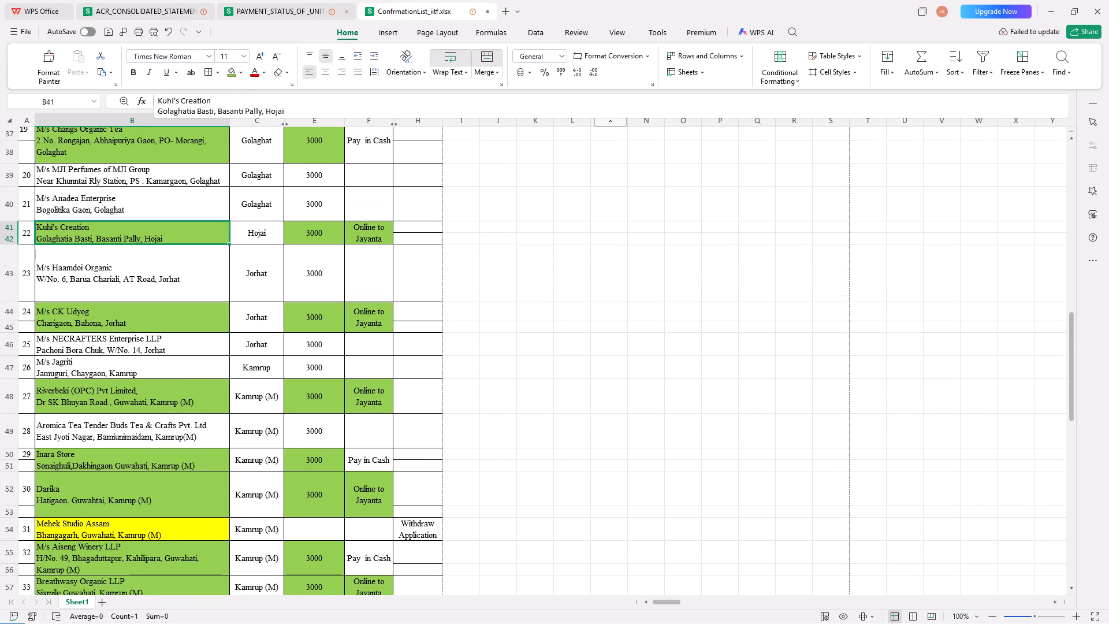
{"action": "scroll", "coordinate": [121, 514], "scroll_direction": "down", "scroll_amount": 6}
{"action": "left_click_drag", "start_coordinate": [101, 472], "coordinate": [104, 495]}
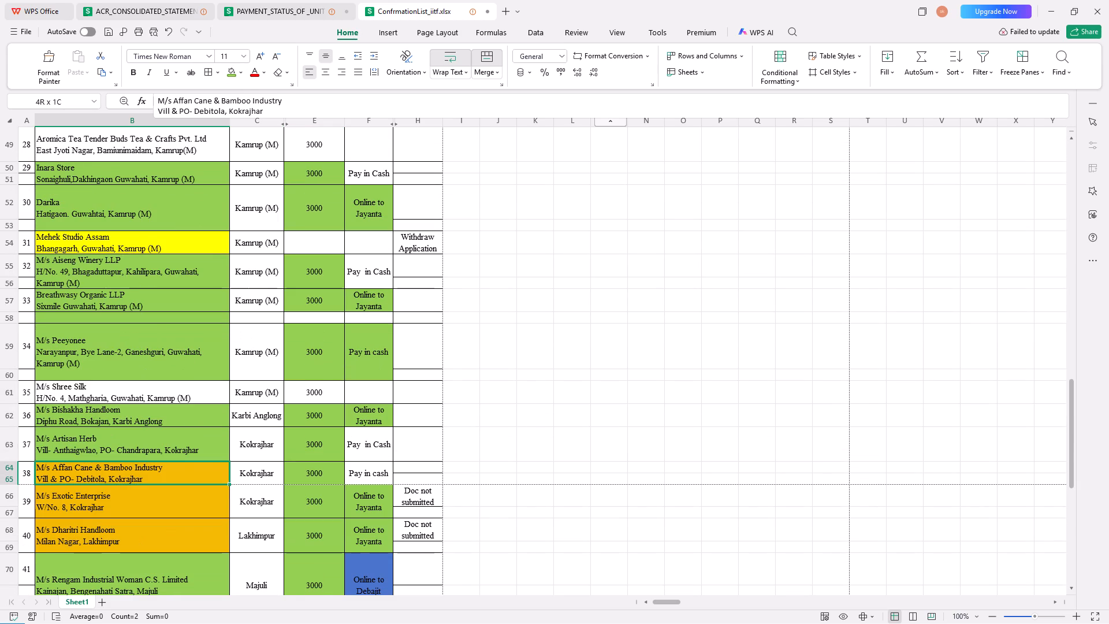
{"action": "left_click_drag", "start_coordinate": [104, 495], "coordinate": [111, 536]}
{"action": "left_click", "coordinate": [229, 73]}
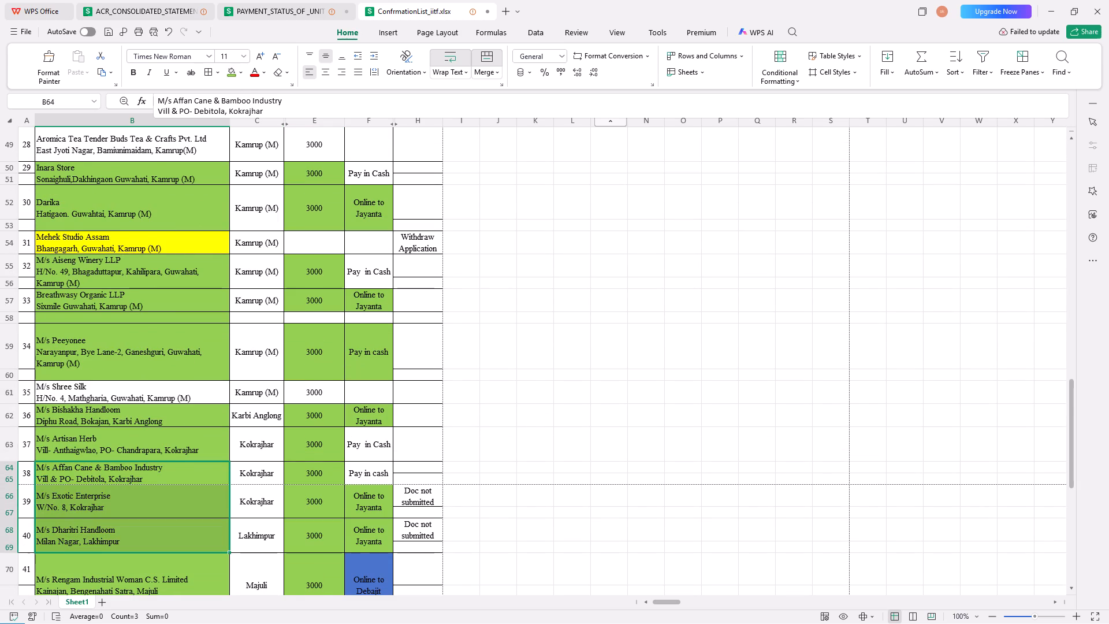
Fill the M/s Ladies Choice and M/s Liza Hasta Silpa name cells with the same light green.
{"action": "scroll", "coordinate": [177, 422], "scroll_direction": "down", "scroll_amount": 7}
{"action": "left_click", "coordinate": [98, 425]}
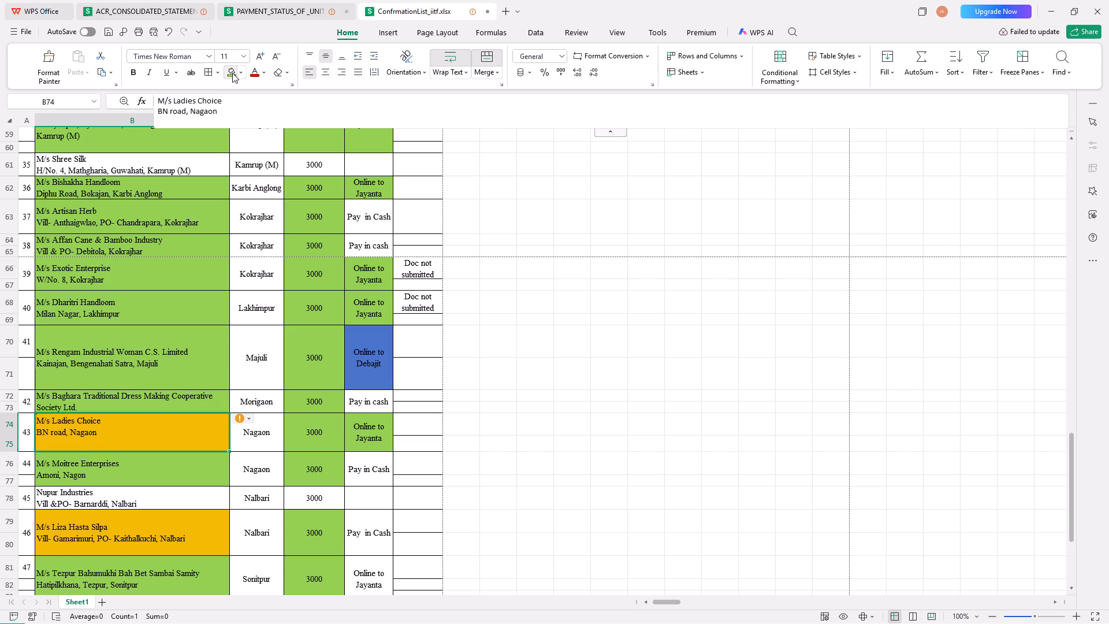
{"action": "left_click", "coordinate": [232, 73]}
{"action": "left_click", "coordinate": [99, 538]}
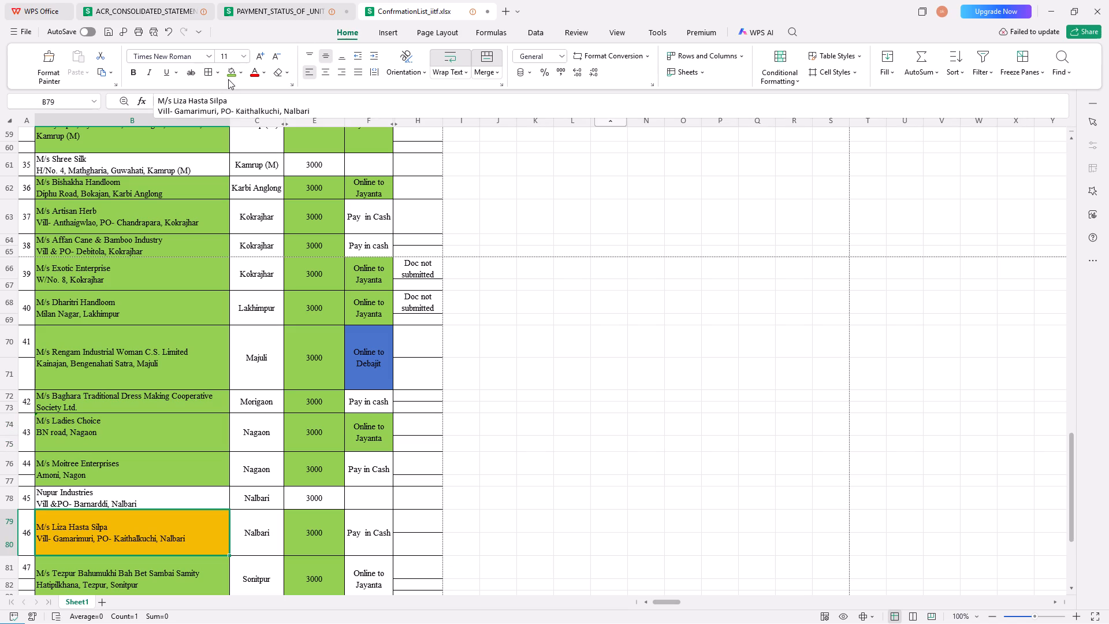
{"action": "left_click", "coordinate": [233, 73]}
Fill the M/S Monu Factory, M/S North East Handicraft and AR Jute Craft Industry name cells with the same light green.
{"action": "scroll", "coordinate": [172, 528], "scroll_direction": "down", "scroll_amount": 8}
{"action": "scroll", "coordinate": [201, 558], "scroll_direction": "up", "scroll_amount": 7}
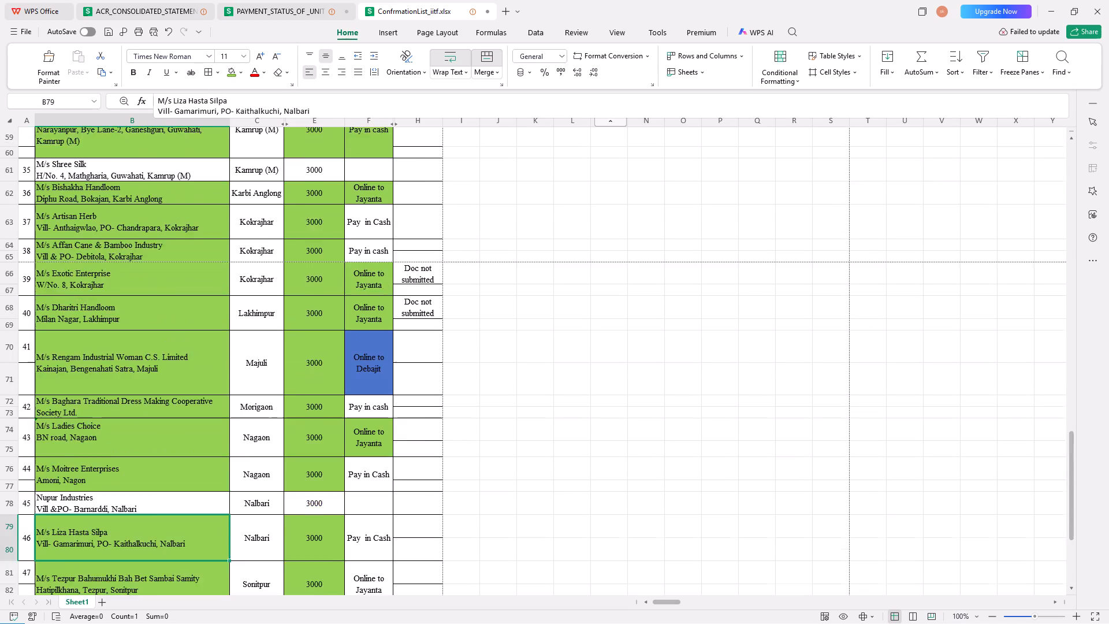
{"action": "scroll", "coordinate": [201, 558], "scroll_direction": "up", "scroll_amount": 20}
{"action": "scroll", "coordinate": [201, 558], "scroll_direction": "up", "scroll_amount": 10}
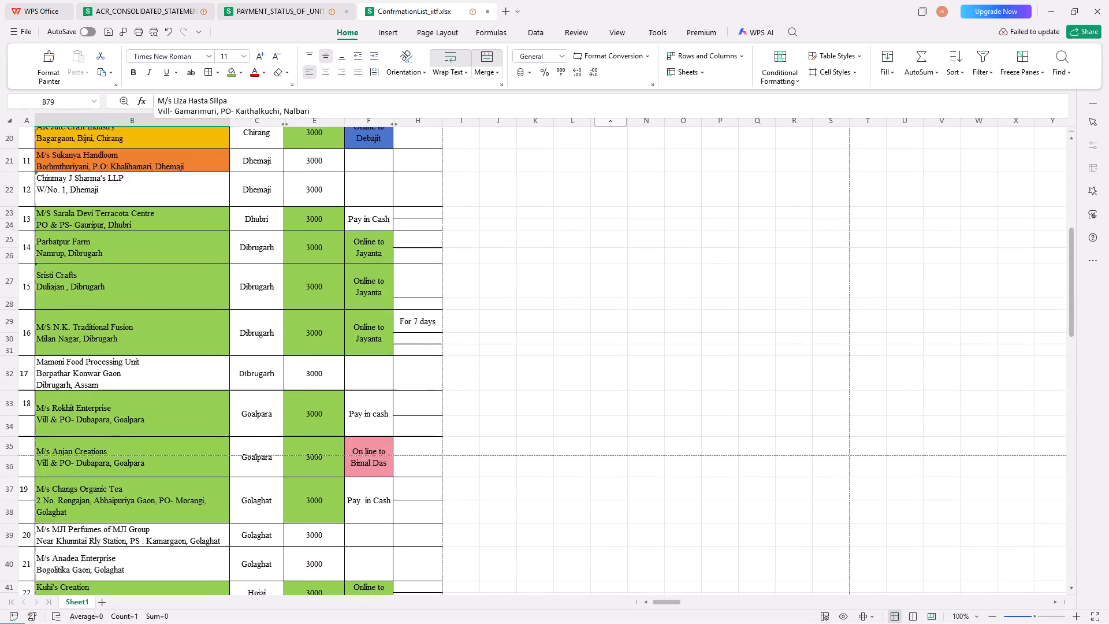
{"action": "scroll", "coordinate": [202, 558], "scroll_direction": "up", "scroll_amount": 14}
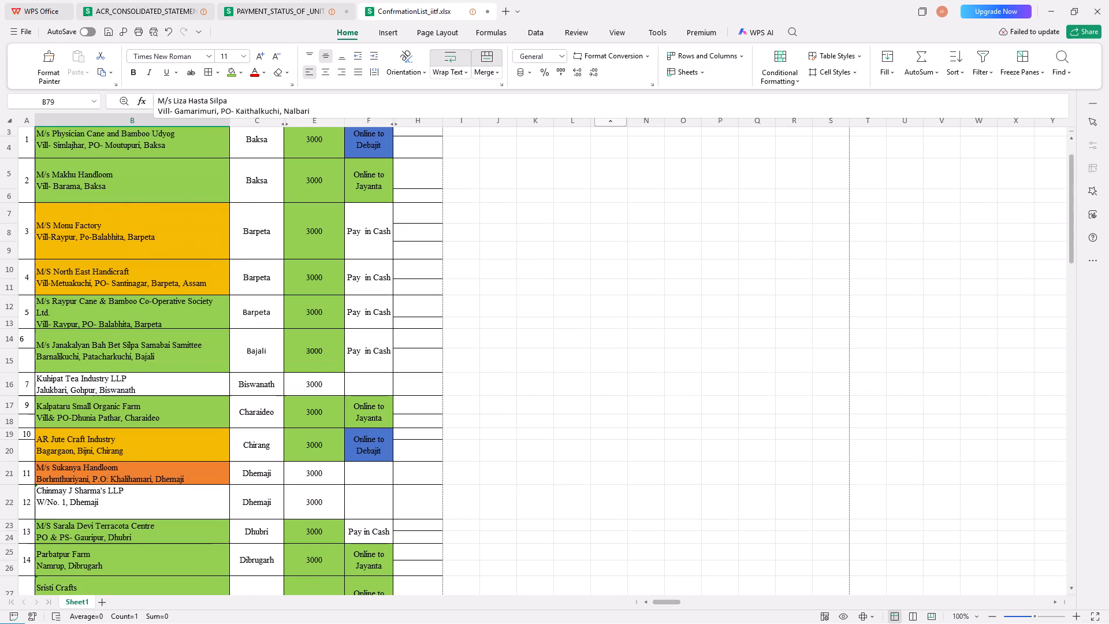
{"action": "left_click", "coordinate": [123, 269]}
{"action": "left_click", "coordinate": [229, 76]}
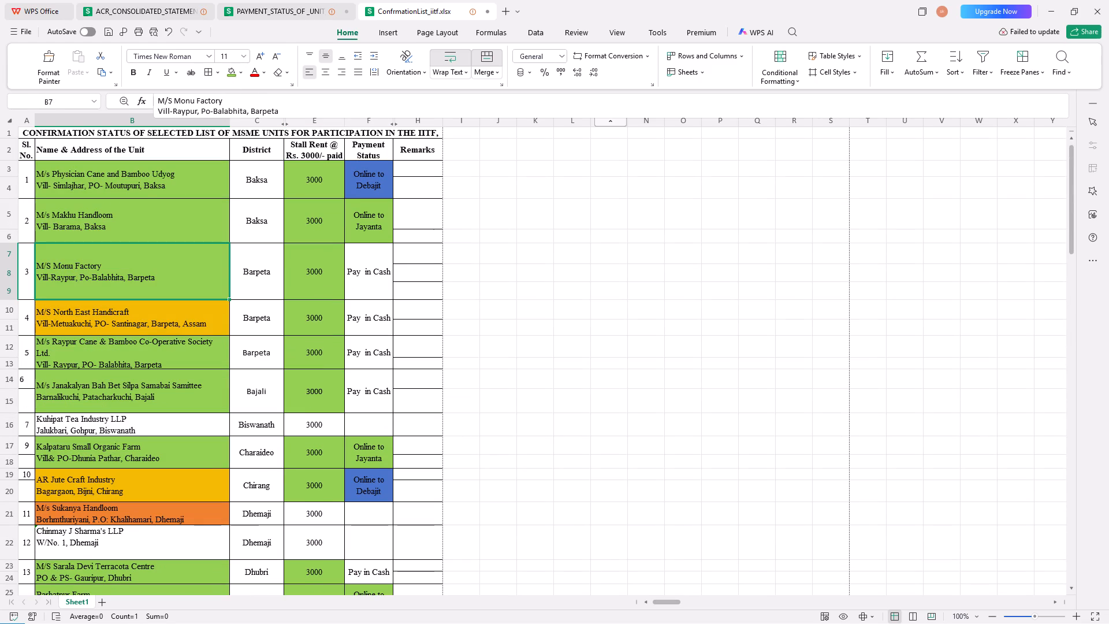
{"action": "left_click", "coordinate": [150, 320]}
{"action": "left_click", "coordinate": [225, 68]}
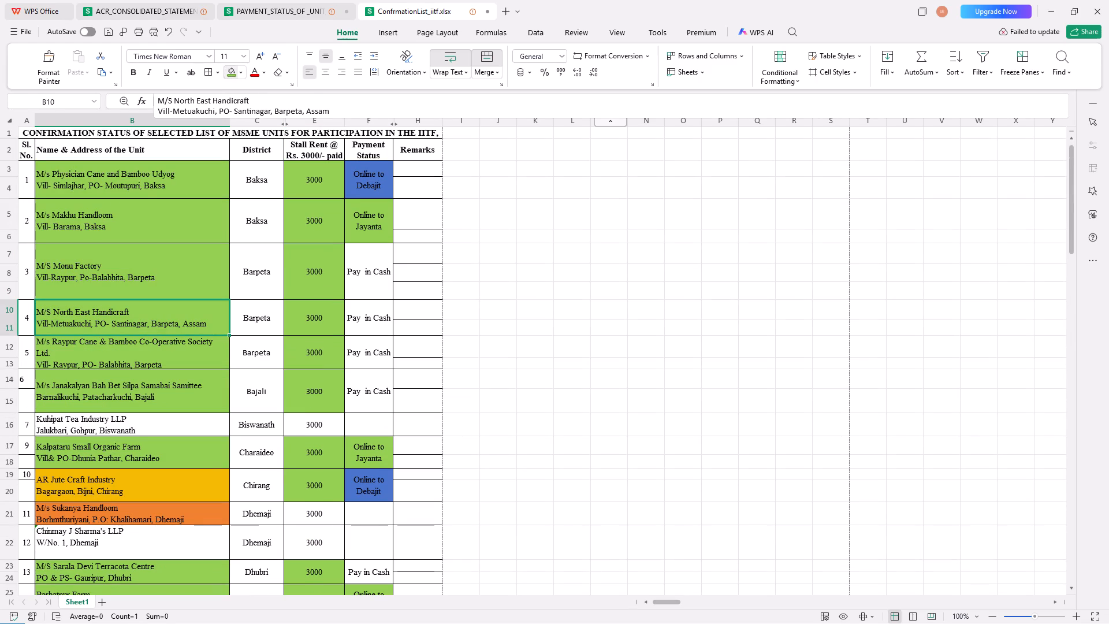
{"action": "left_click", "coordinate": [119, 496]}
{"action": "left_click", "coordinate": [229, 72]}
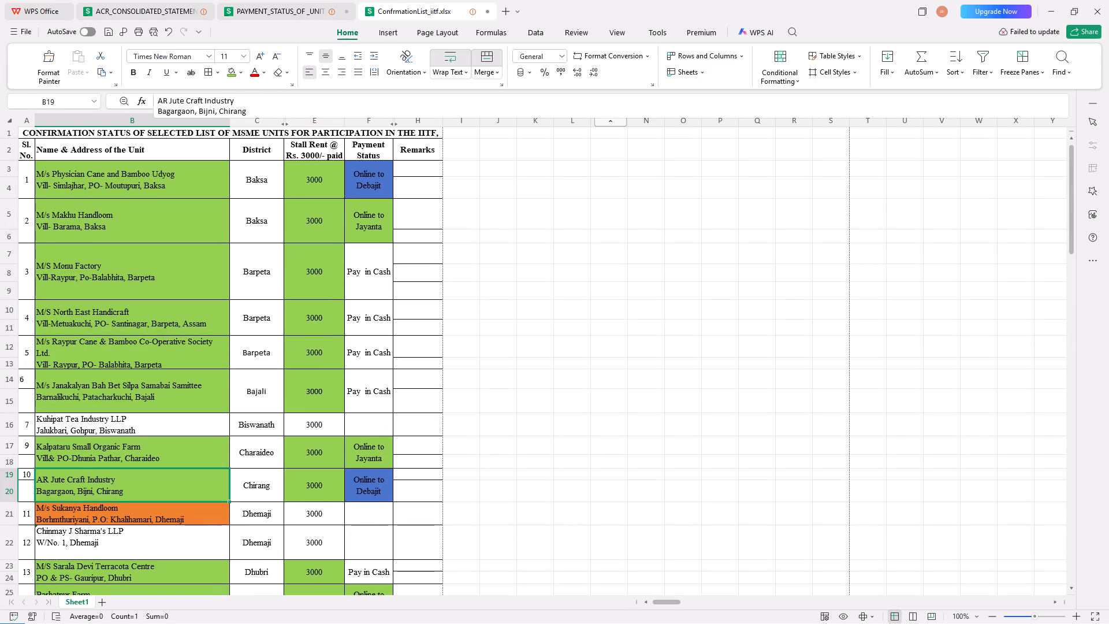
Look over the name-cell fills down to the end of the list and save ConfrmationList_iitf.xlsx.
{"action": "scroll", "coordinate": [111, 510], "scroll_direction": "down", "scroll_amount": 10}
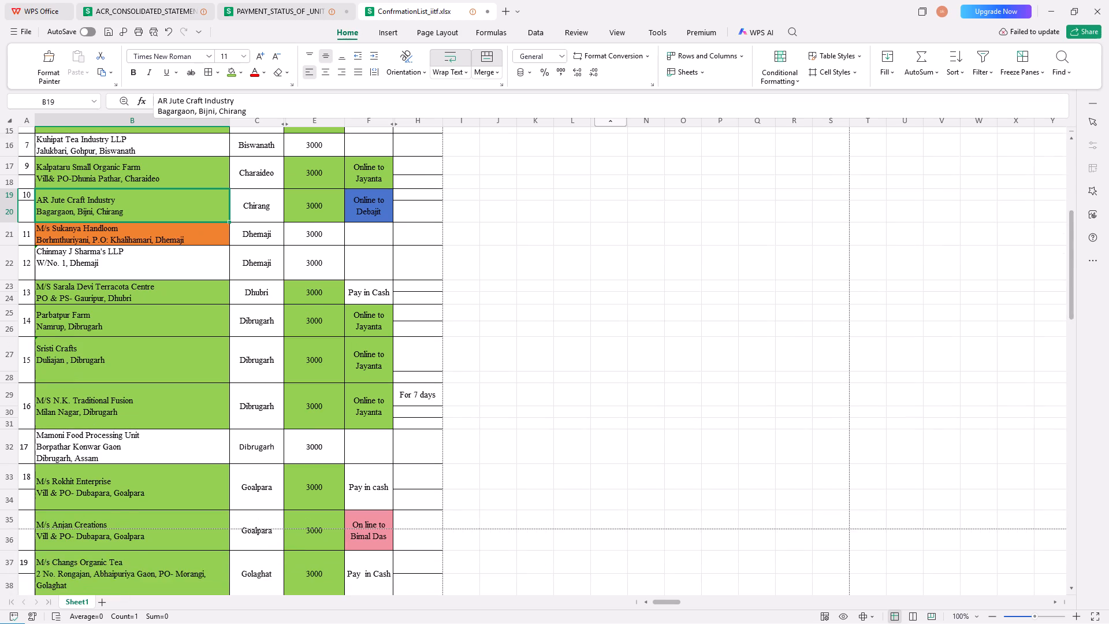
{"action": "scroll", "coordinate": [130, 540], "scroll_direction": "down", "scroll_amount": 10}
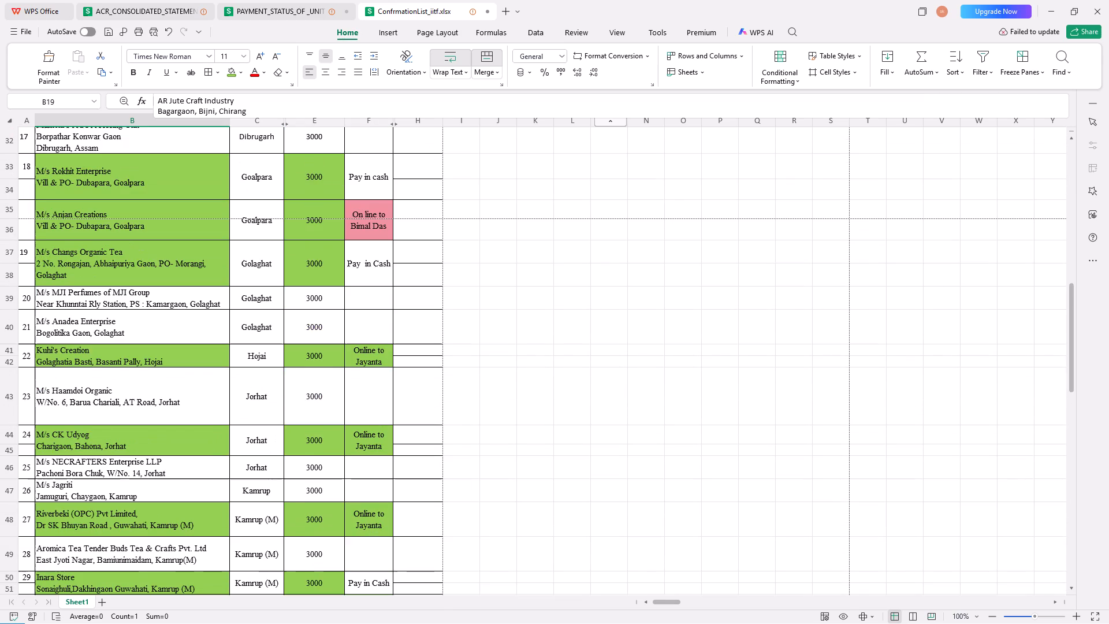
{"action": "scroll", "coordinate": [173, 527], "scroll_direction": "down", "scroll_amount": 13}
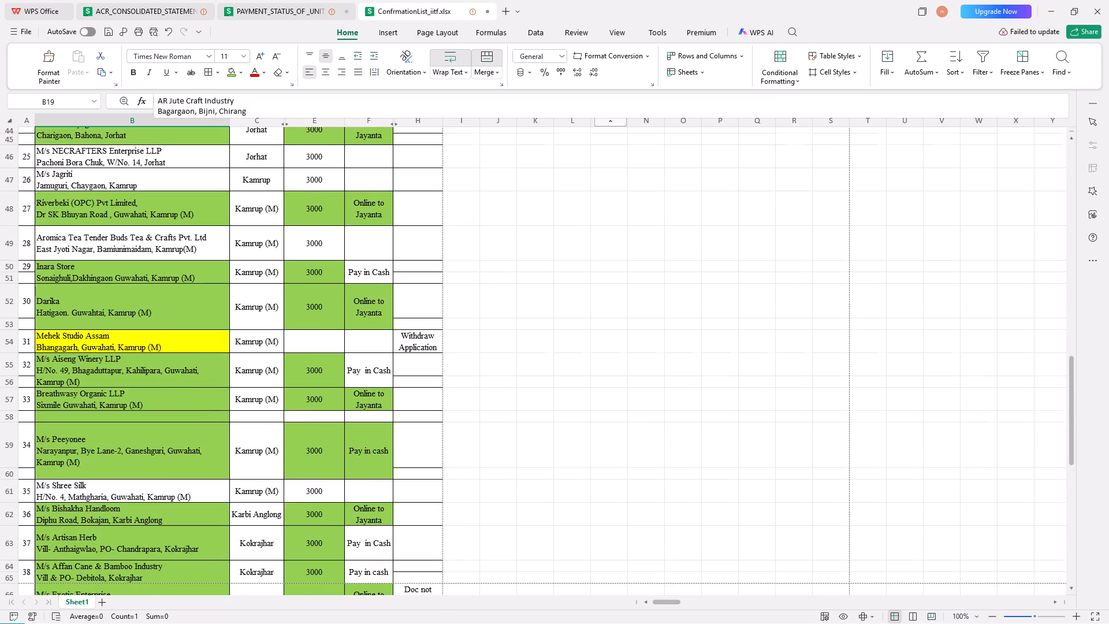
{"action": "scroll", "coordinate": [164, 540], "scroll_direction": "down", "scroll_amount": 17}
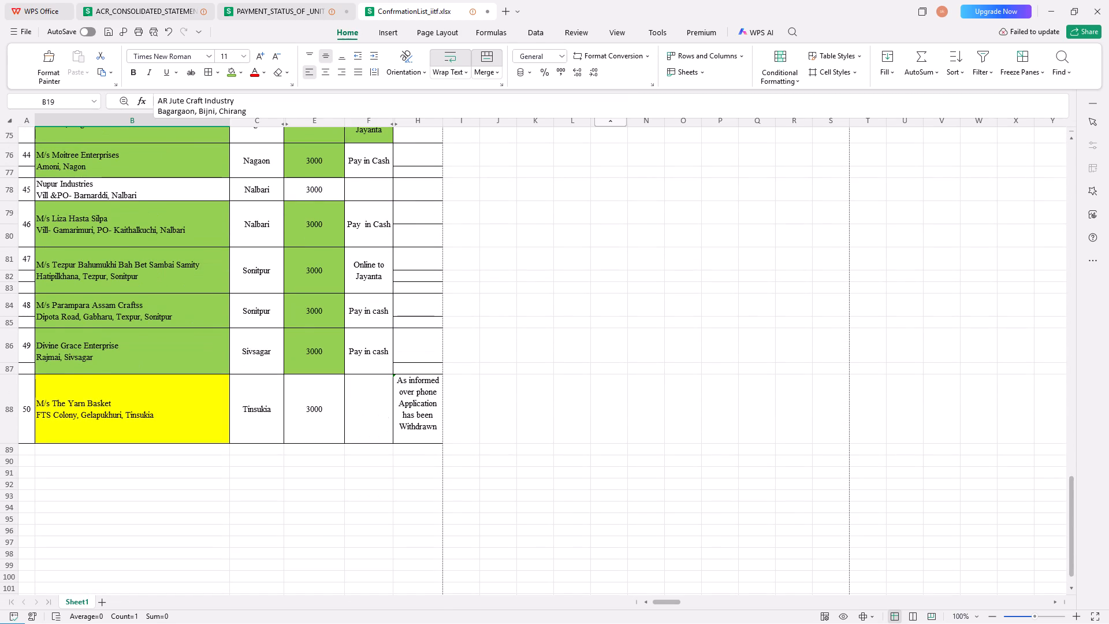
{"action": "key", "text": "ctrl+s"}
{"action": "key", "text": "ctrl+s"}
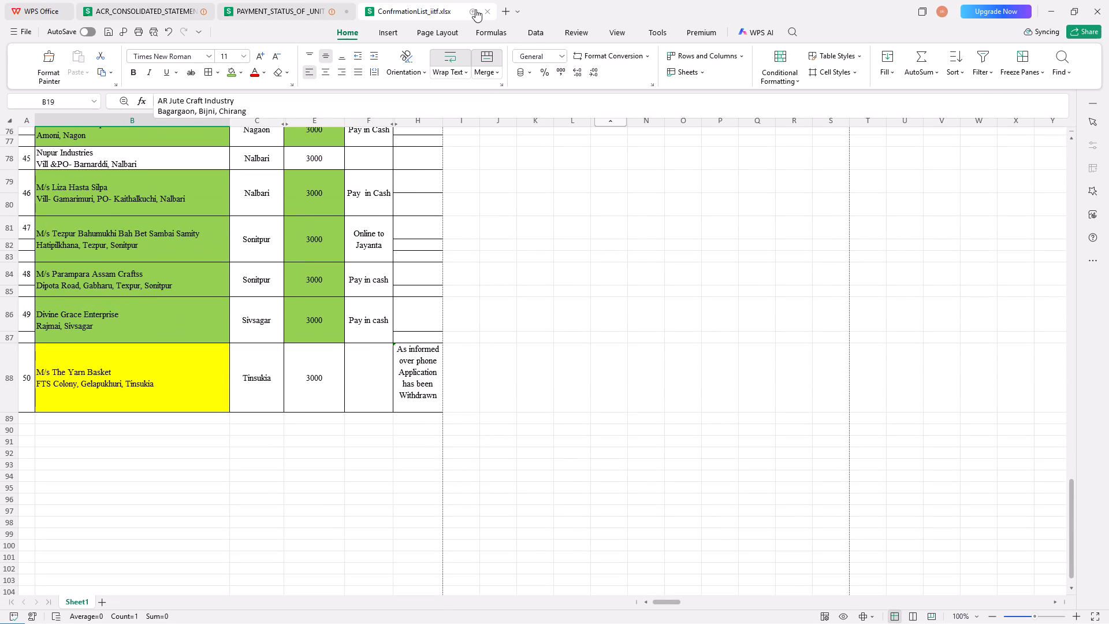
{"action": "left_click_drag", "start_coordinate": [487, 9], "coordinate": [489, 8]}
{"action": "left_click_drag", "start_coordinate": [489, 8], "coordinate": [504, 199]}
{"action": "left_click", "coordinate": [393, 352]}
Review the list from M/s The Yarn Basket back up to the first units and save the workbook again.
{"action": "scroll", "coordinate": [392, 376], "scroll_direction": "up", "scroll_amount": 3}
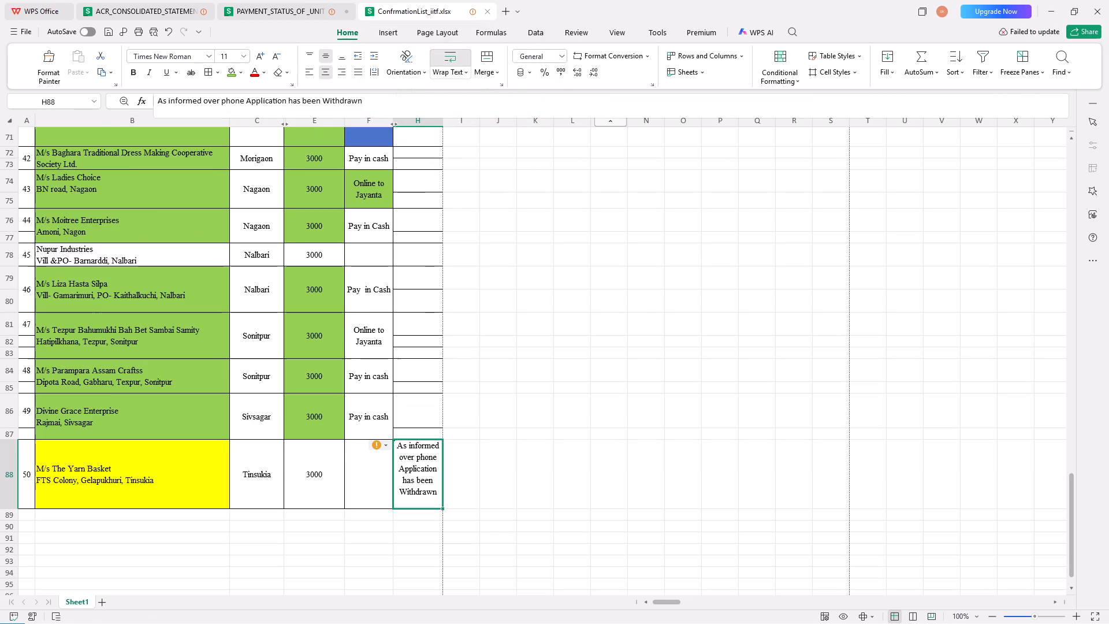
{"action": "scroll", "coordinate": [393, 376], "scroll_direction": "up", "scroll_amount": 20}
{"action": "scroll", "coordinate": [393, 376], "scroll_direction": "up", "scroll_amount": 1}
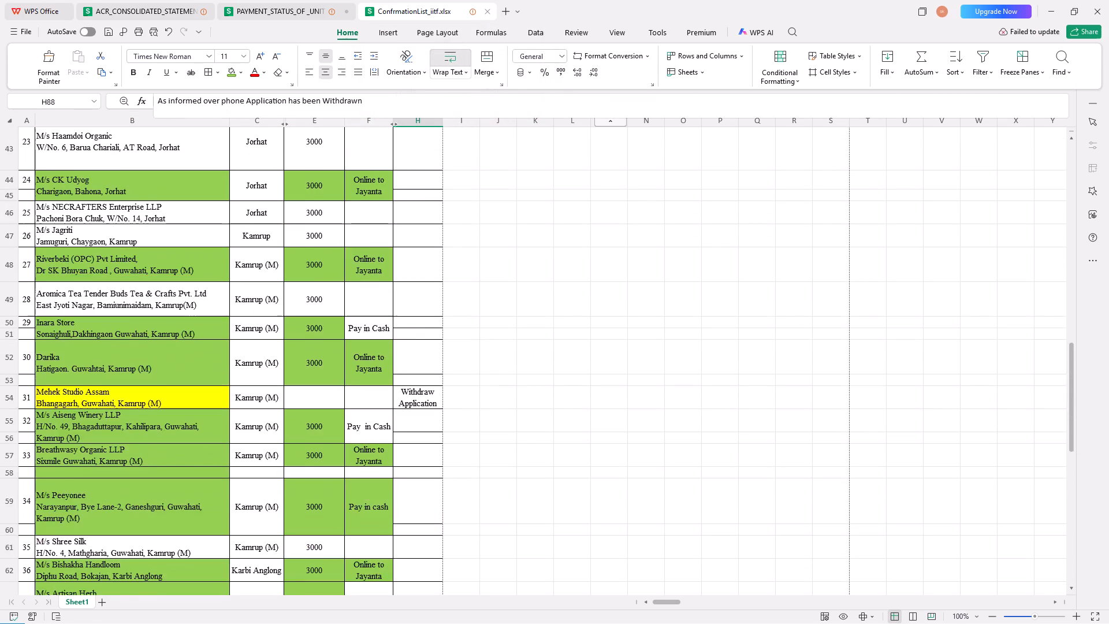
{"action": "scroll", "coordinate": [395, 376], "scroll_direction": "up", "scroll_amount": 14}
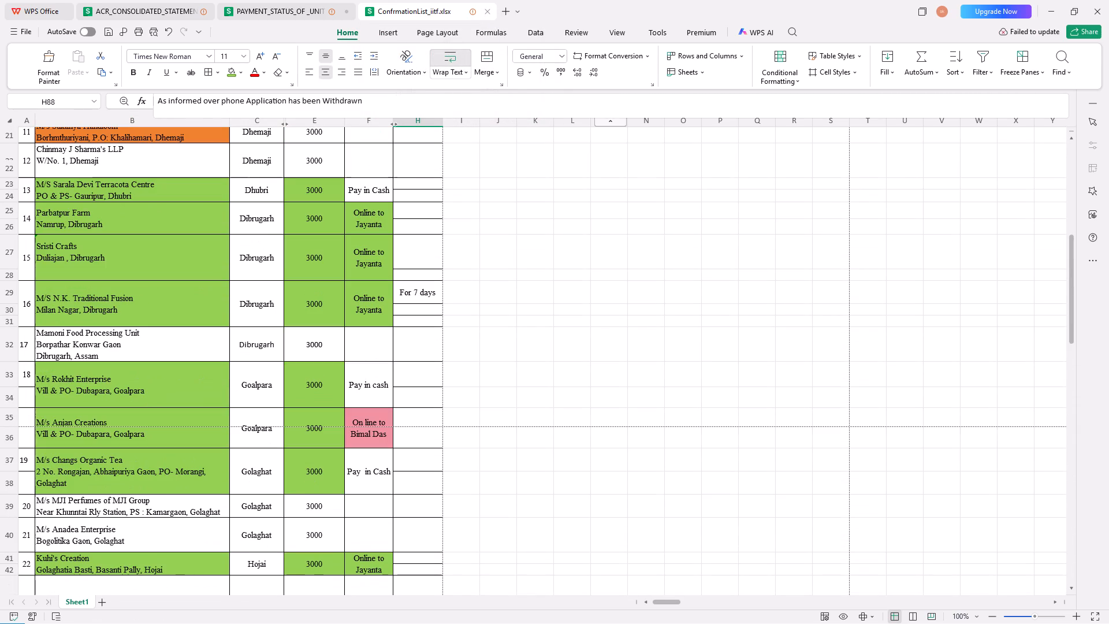
{"action": "left_click", "coordinate": [374, 413]}
{"action": "left_click", "coordinate": [597, 370]}
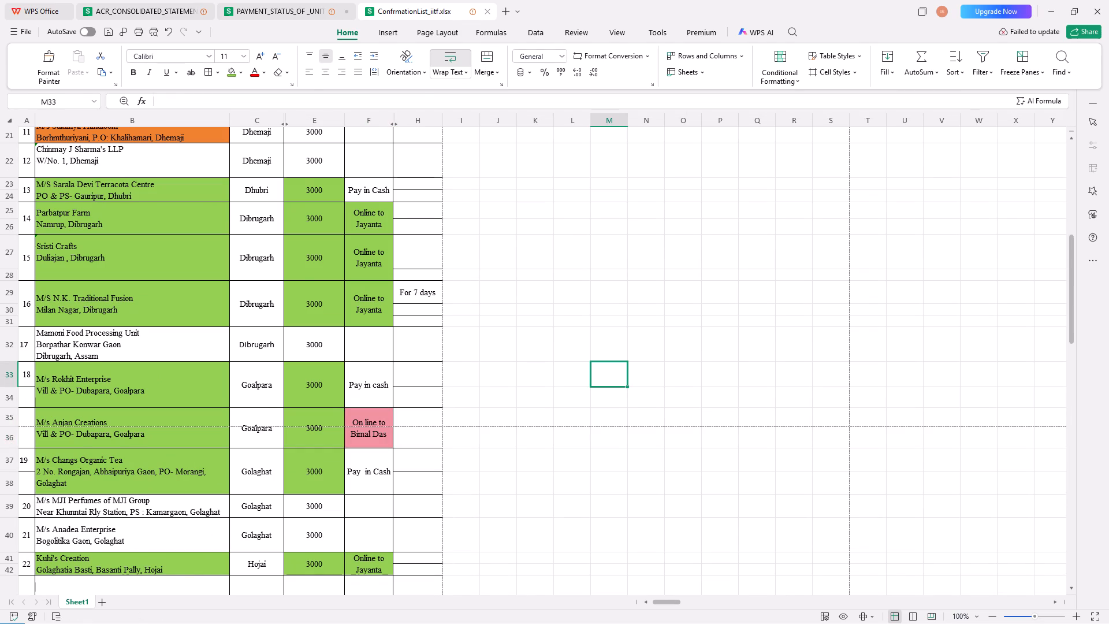
{"action": "scroll", "coordinate": [202, 352], "scroll_direction": "up", "scroll_amount": 18}
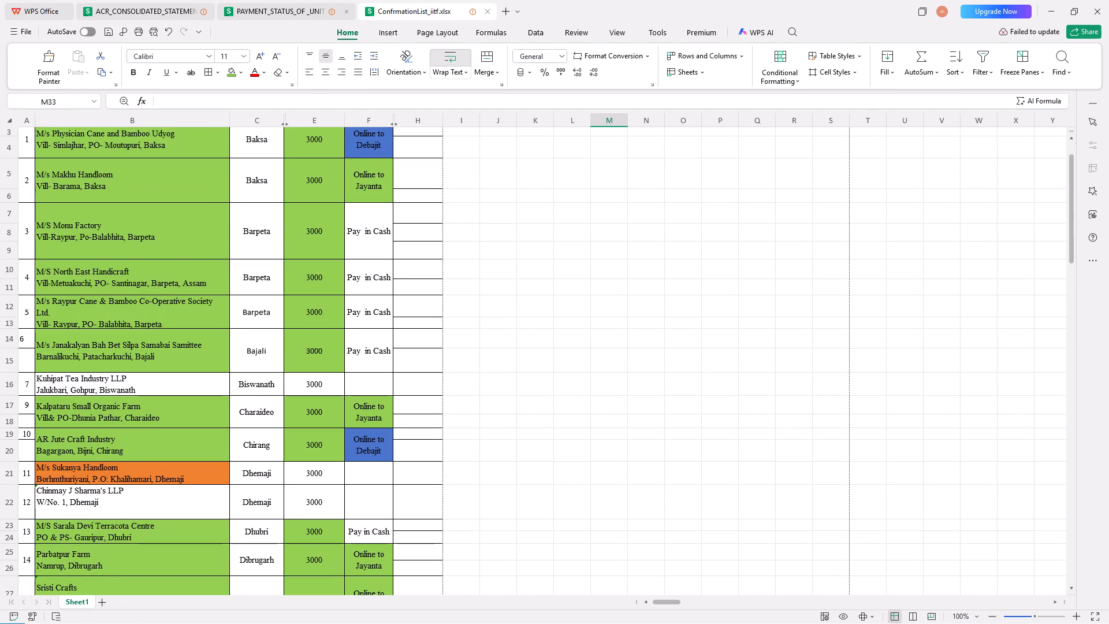
{"action": "key", "text": "ctrl+s"}
{"action": "key", "text": "ctrl+s"}
Switch to the PAYMENT_STATUS workbook and examine the unit name cells' fills and alignment throughout the Confirmation sheet.
{"action": "left_click", "coordinate": [275, 11]}
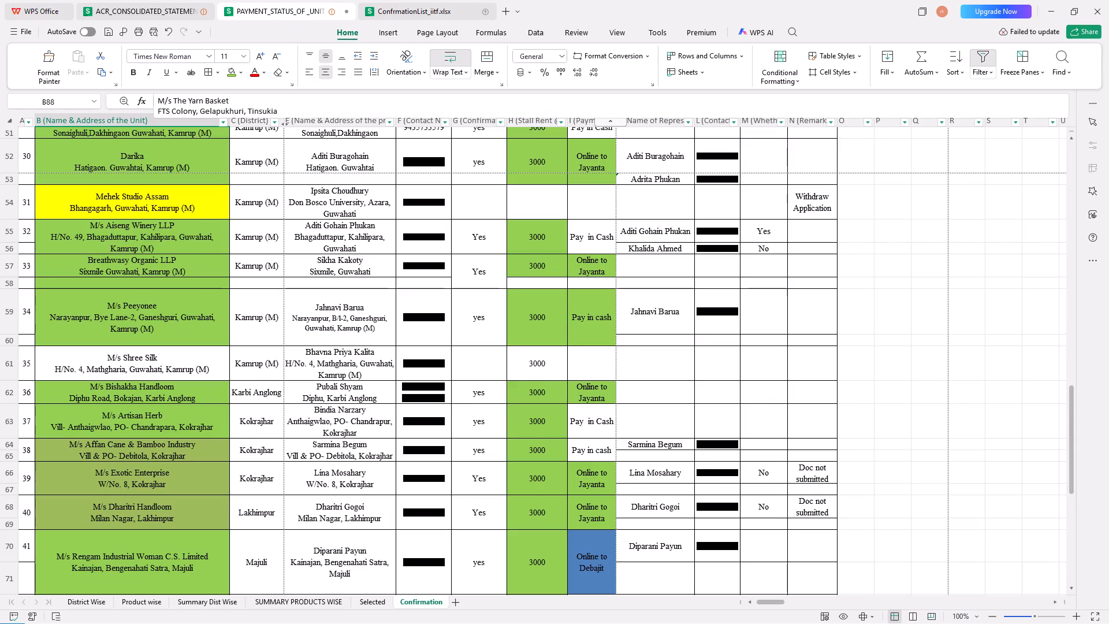
{"action": "scroll", "coordinate": [293, 449], "scroll_direction": "down", "scroll_amount": 4}
{"action": "scroll", "coordinate": [297, 480], "scroll_direction": "up", "scroll_amount": 3}
{"action": "scroll", "coordinate": [302, 470], "scroll_direction": "down", "scroll_amount": 19}
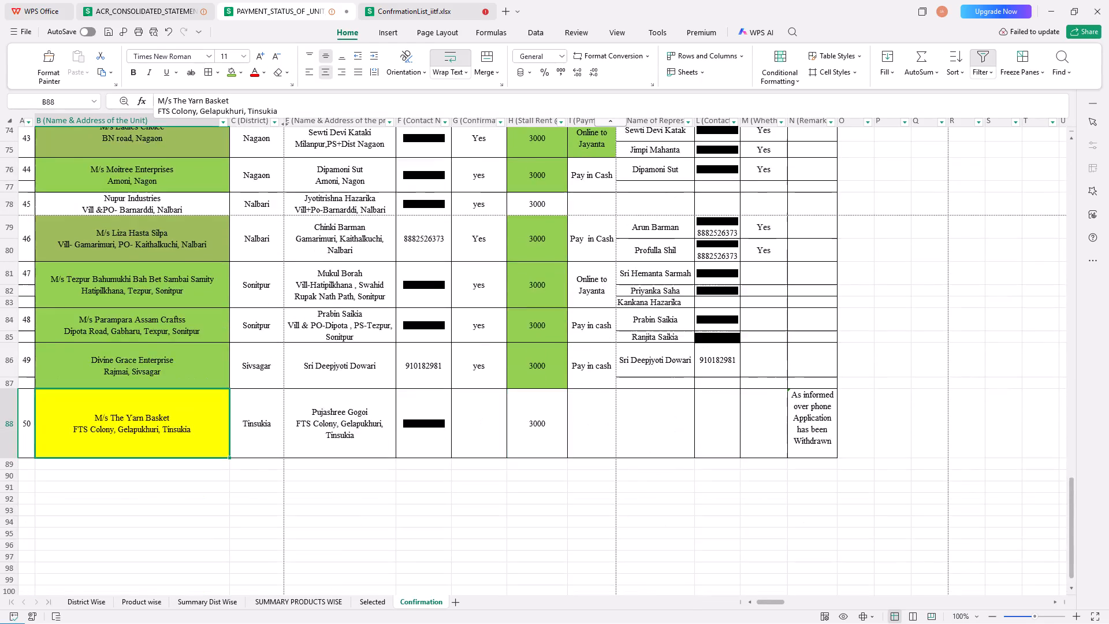
{"action": "scroll", "coordinate": [307, 515], "scroll_direction": "down", "scroll_amount": 4}
{"action": "scroll", "coordinate": [311, 507], "scroll_direction": "up", "scroll_amount": 20}
{"action": "scroll", "coordinate": [311, 507], "scroll_direction": "up", "scroll_amount": 2}
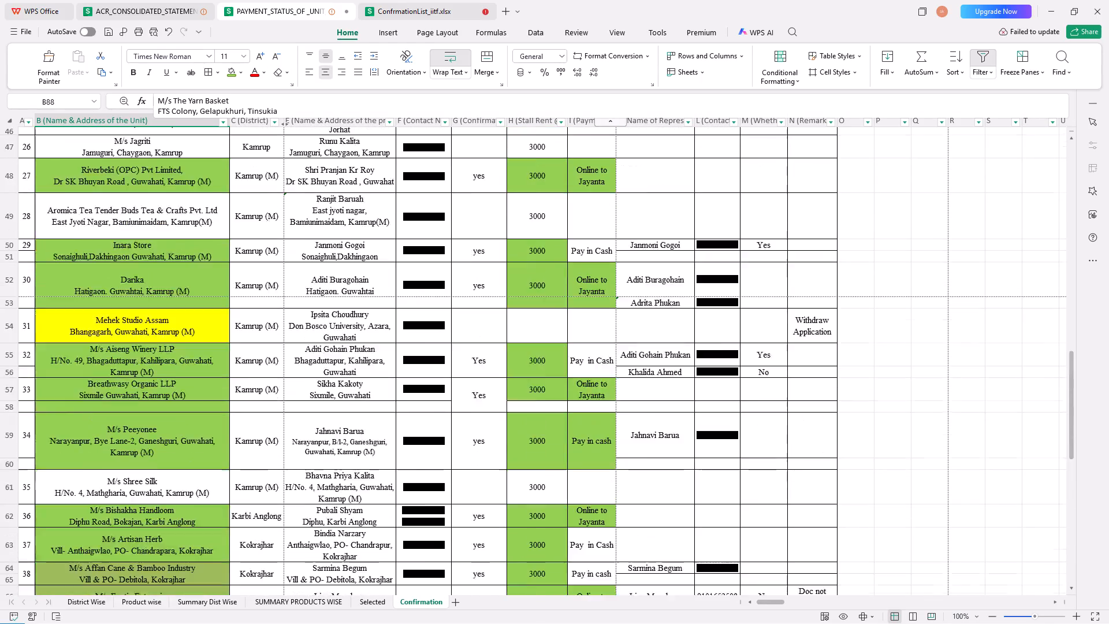
{"action": "scroll", "coordinate": [311, 500], "scroll_direction": "up", "scroll_amount": 20}
{"action": "scroll", "coordinate": [311, 500], "scroll_direction": "up", "scroll_amount": 8}
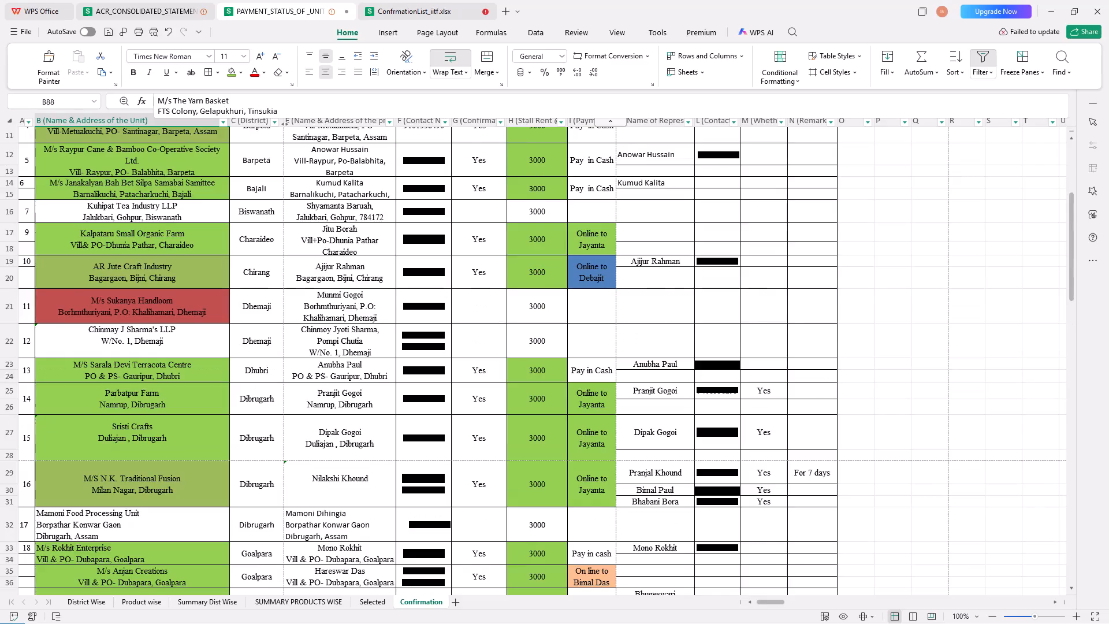
{"action": "scroll", "coordinate": [311, 500], "scroll_direction": "up", "scroll_amount": 11}
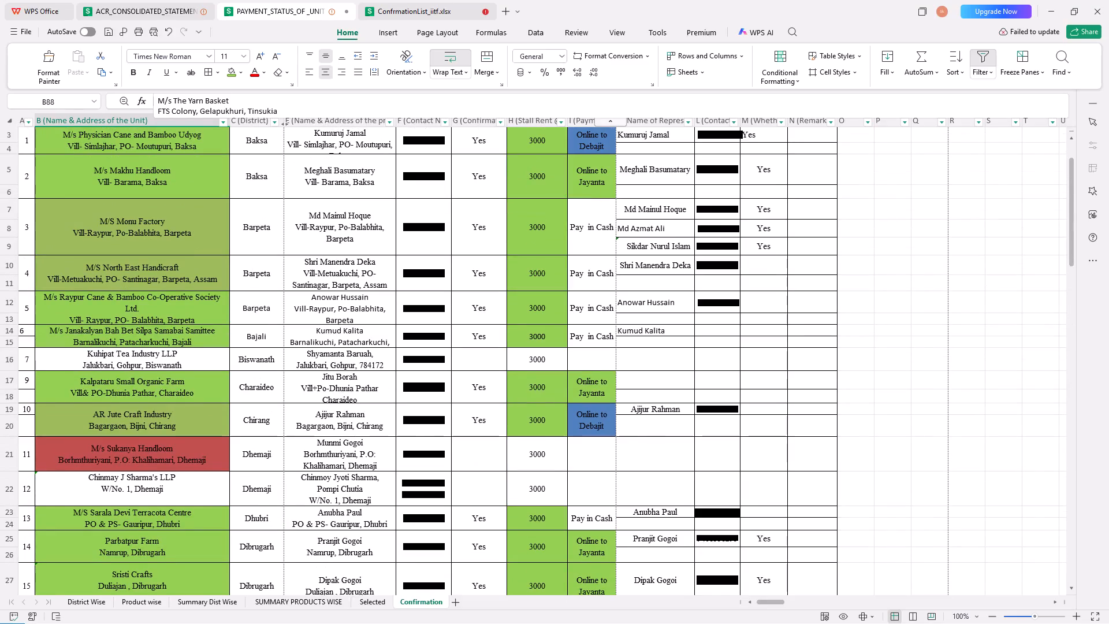
{"action": "left_click_drag", "start_coordinate": [129, 198], "coordinate": [132, 354]}
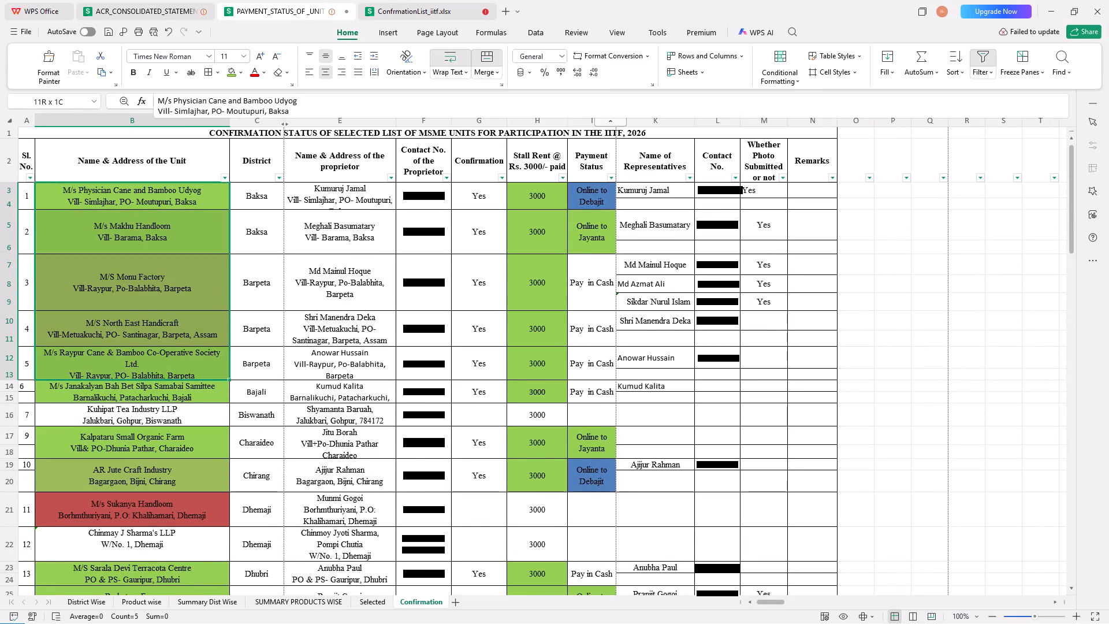
{"action": "left_click_drag", "start_coordinate": [132, 354], "coordinate": [158, 354]}
{"action": "left_click_drag", "start_coordinate": [158, 354], "coordinate": [160, 365]}
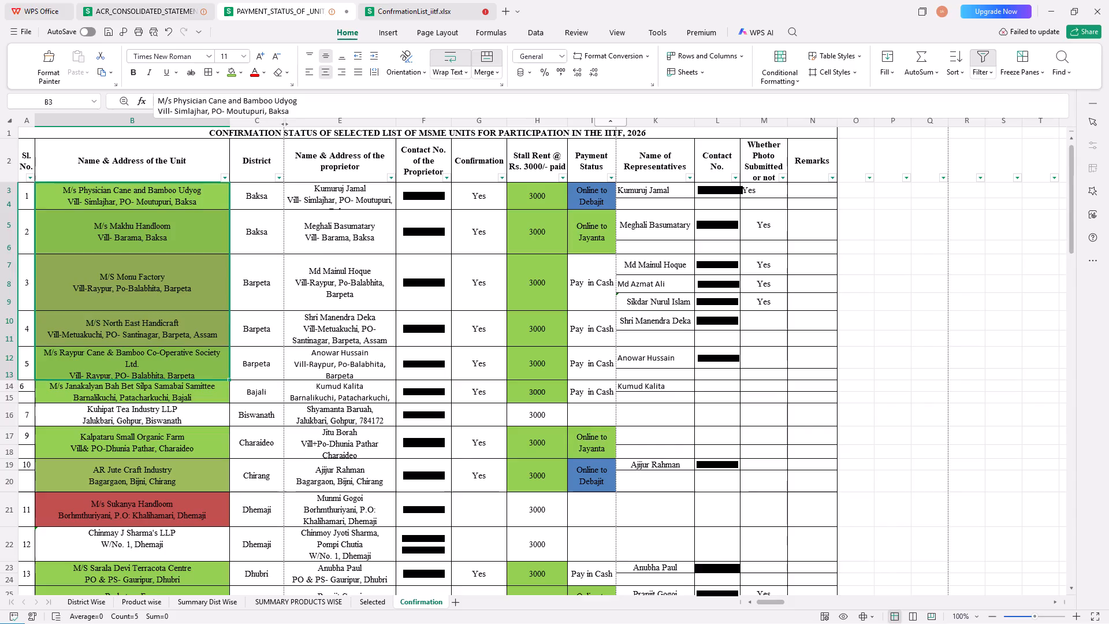
{"action": "left_click", "coordinate": [135, 411]}
{"action": "scroll", "coordinate": [170, 470], "scroll_direction": "down", "scroll_amount": 19}
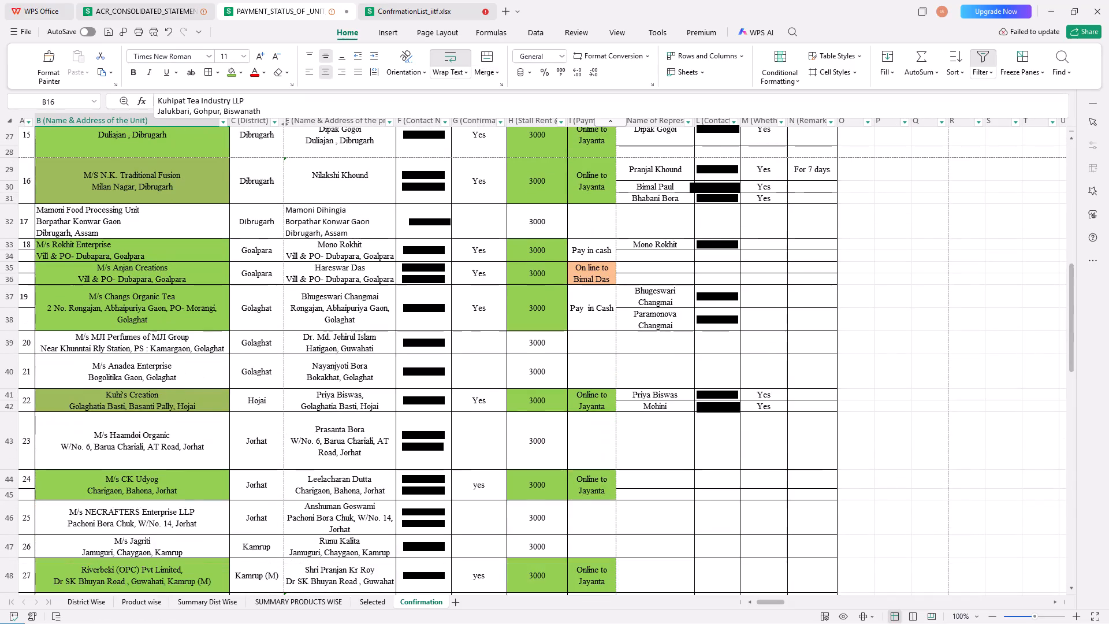
Centre the text horizontally in the Mamoni Food Processing Unit name cell of the Confirmation sheet.
{"action": "scroll", "coordinate": [150, 430], "scroll_direction": "up", "scroll_amount": 3}
{"action": "left_click", "coordinate": [66, 220]}
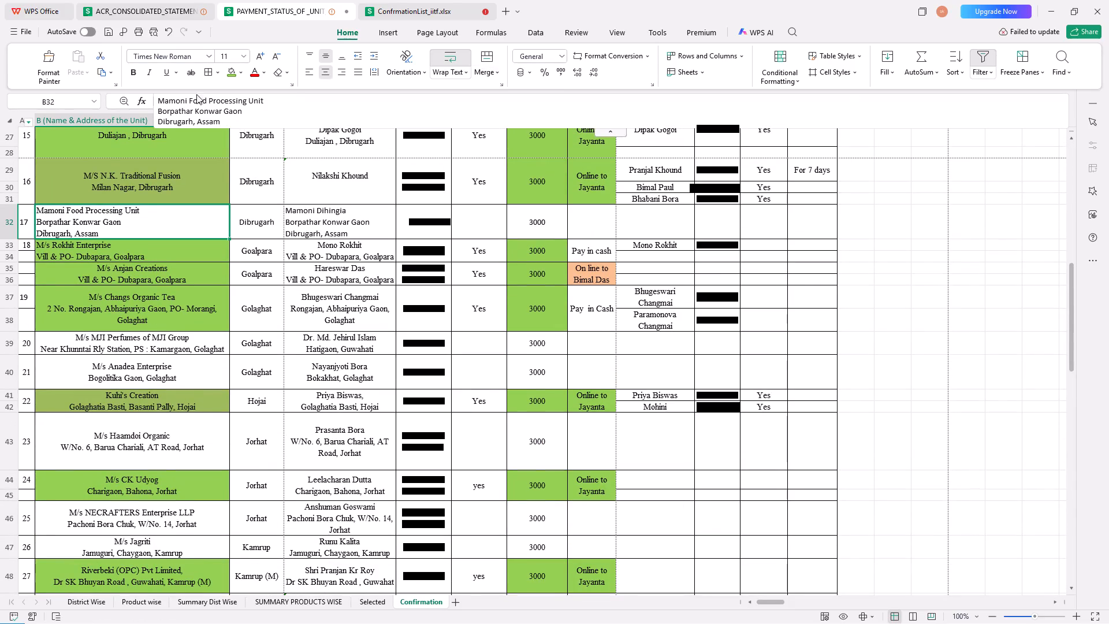
{"action": "left_click", "coordinate": [307, 72]}
{"action": "left_click", "coordinate": [333, 70]}
{"action": "left_click", "coordinate": [328, 72]}
{"action": "scroll", "coordinate": [121, 381], "scroll_direction": "down", "scroll_amount": 3}
{"action": "scroll", "coordinate": [121, 387], "scroll_direction": "up", "scroll_amount": 6}
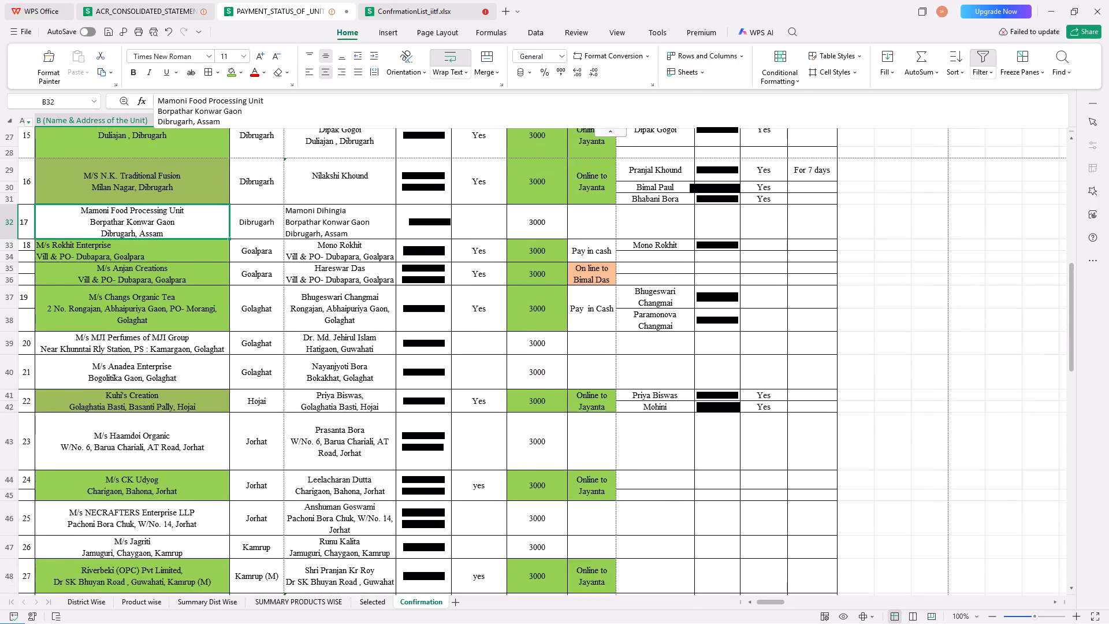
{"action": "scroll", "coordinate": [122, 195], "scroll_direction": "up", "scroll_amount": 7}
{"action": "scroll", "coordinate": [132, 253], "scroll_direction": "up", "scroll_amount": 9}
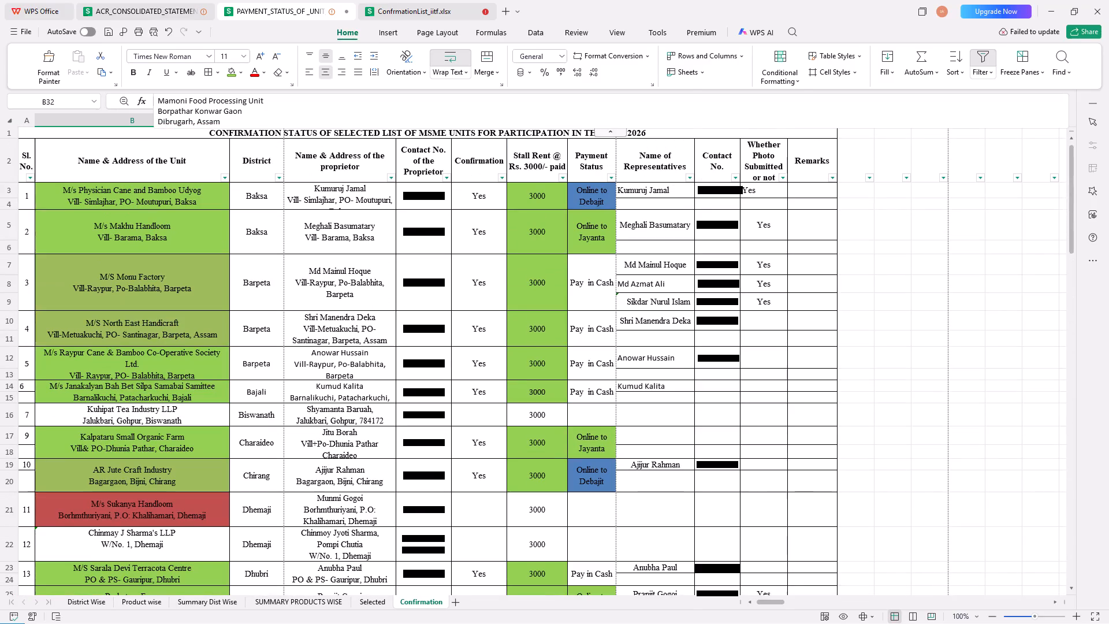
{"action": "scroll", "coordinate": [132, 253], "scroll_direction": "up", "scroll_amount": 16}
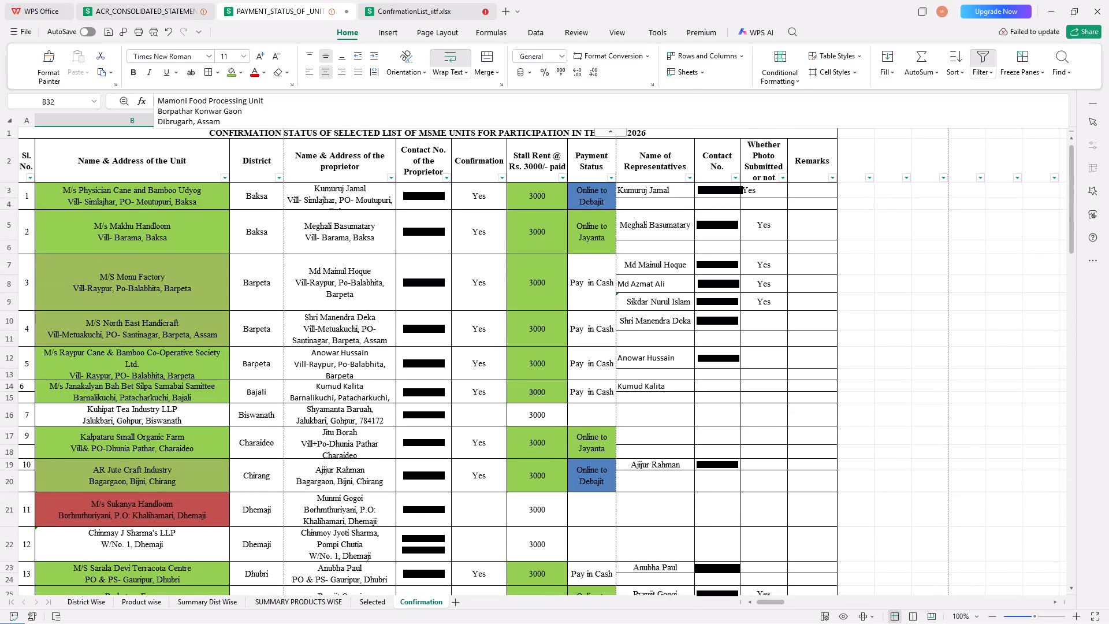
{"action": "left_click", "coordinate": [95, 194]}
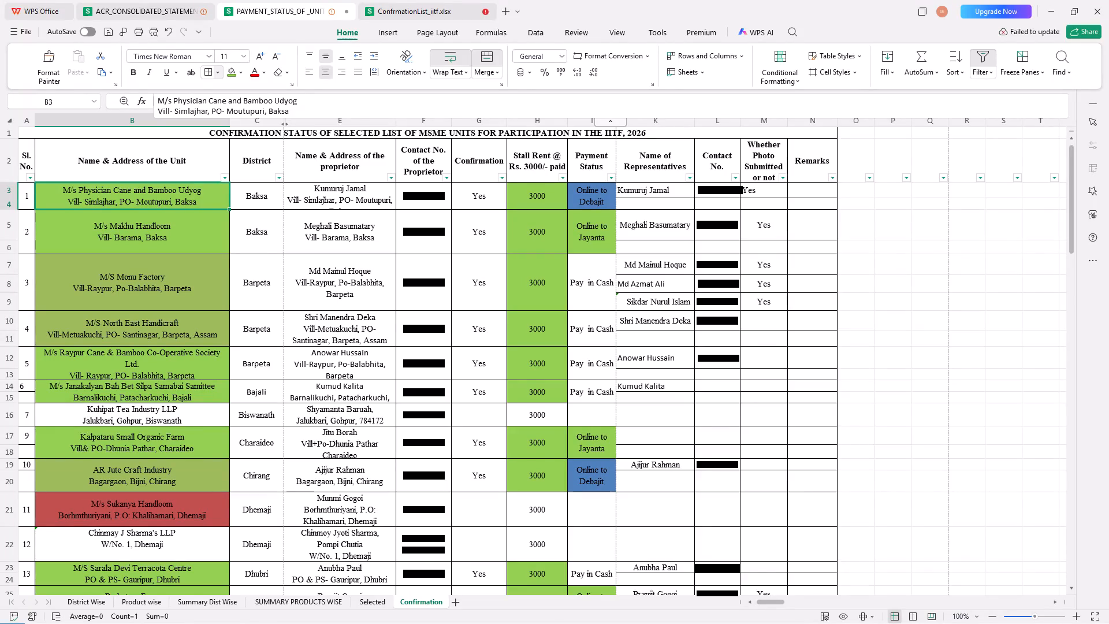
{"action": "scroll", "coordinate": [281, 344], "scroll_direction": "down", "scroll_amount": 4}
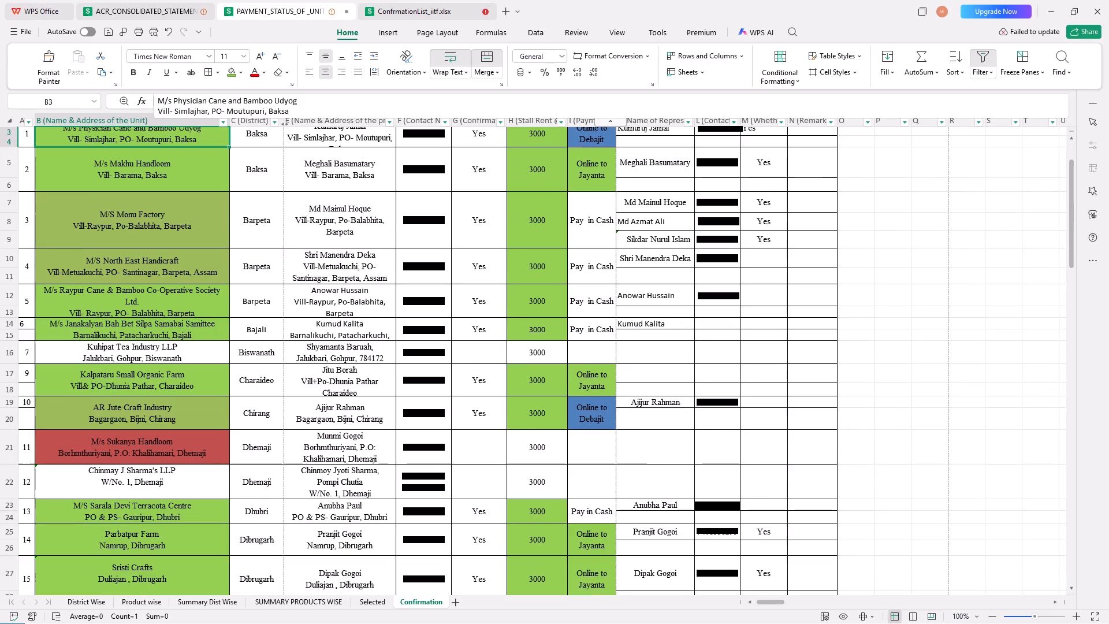
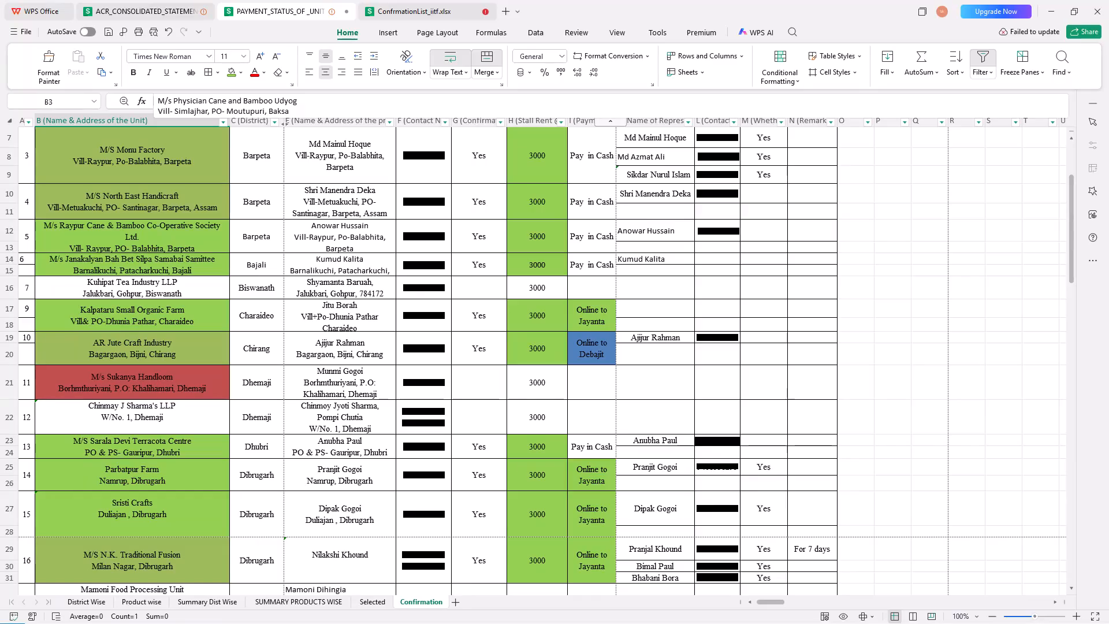
Examine the alignment of the unit name cells on the Confirmation sheet from the first units to M/s Haamdoi Organic.
{"action": "right_click", "coordinate": [224, 332]}
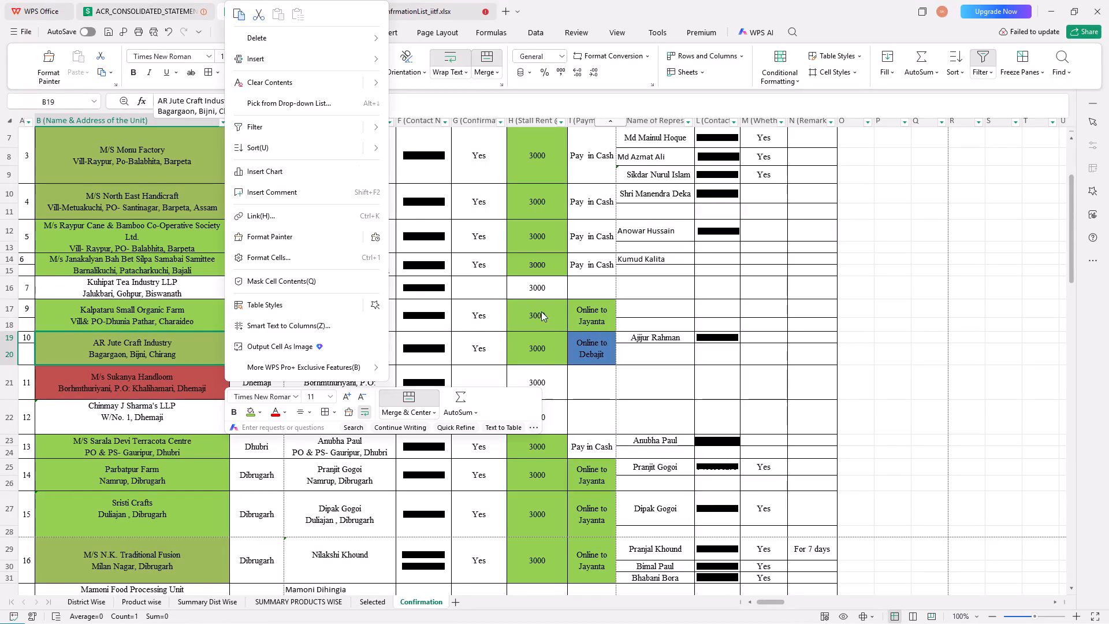
{"action": "left_click", "coordinate": [490, 349]}
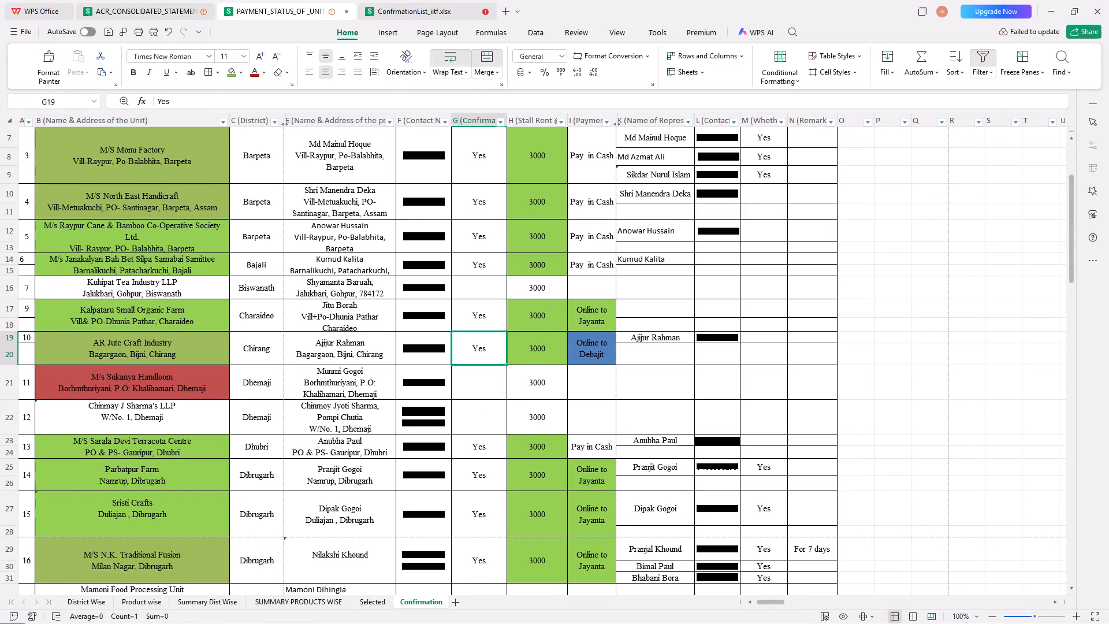
{"action": "left_click", "coordinate": [150, 421]}
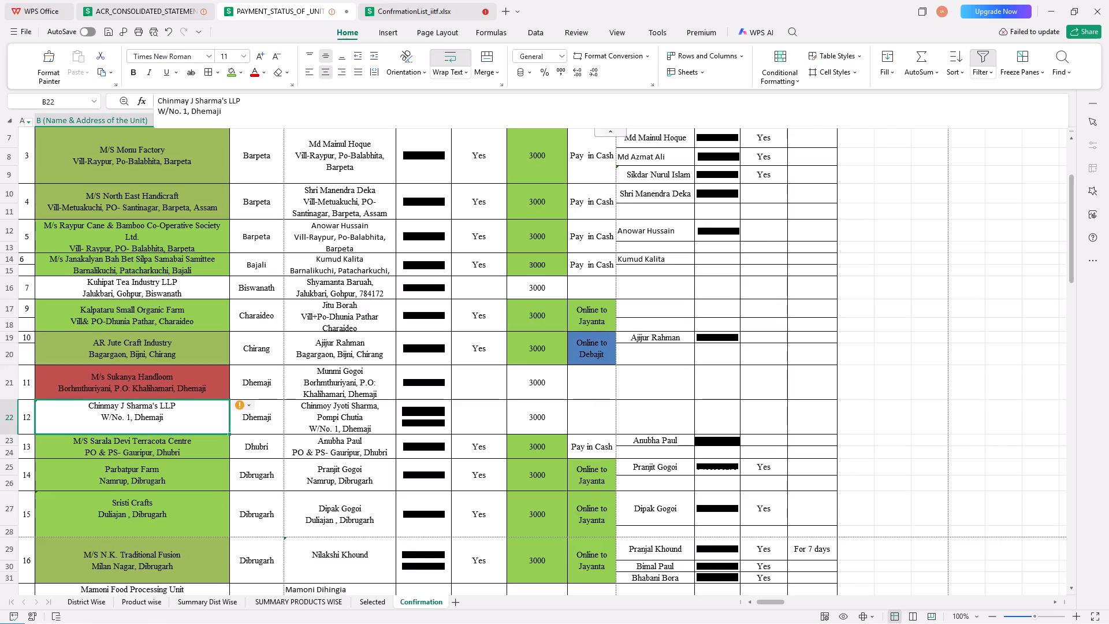
{"action": "scroll", "coordinate": [166, 510], "scroll_direction": "down", "scroll_amount": 6}
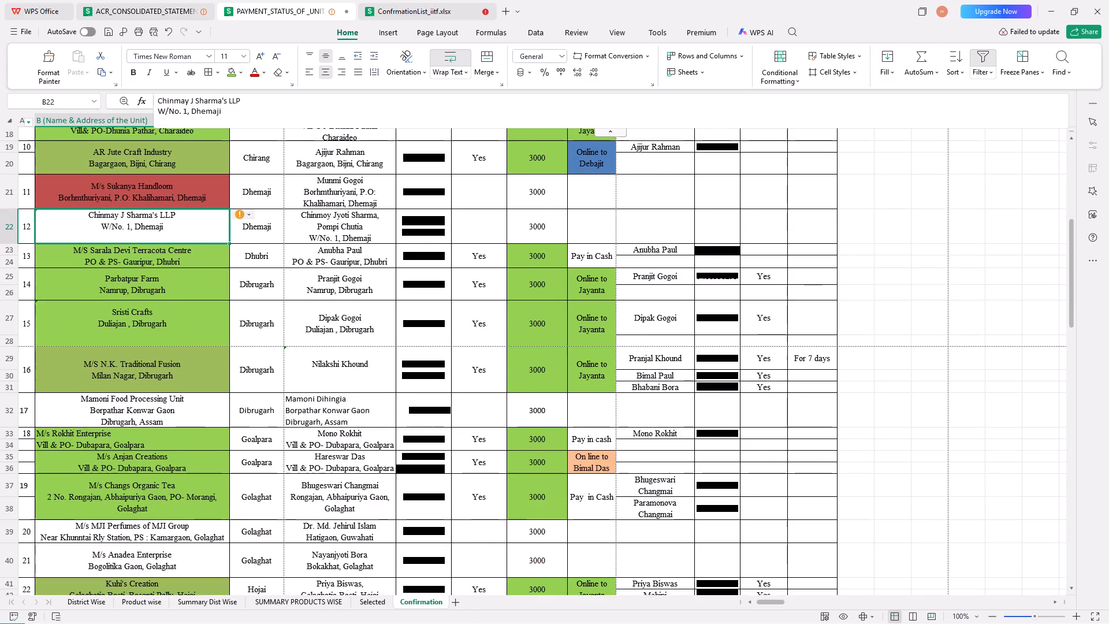
{"action": "scroll", "coordinate": [154, 517], "scroll_direction": "down", "scroll_amount": 3}
{"action": "scroll", "coordinate": [152, 517], "scroll_direction": "up", "scroll_amount": 1}
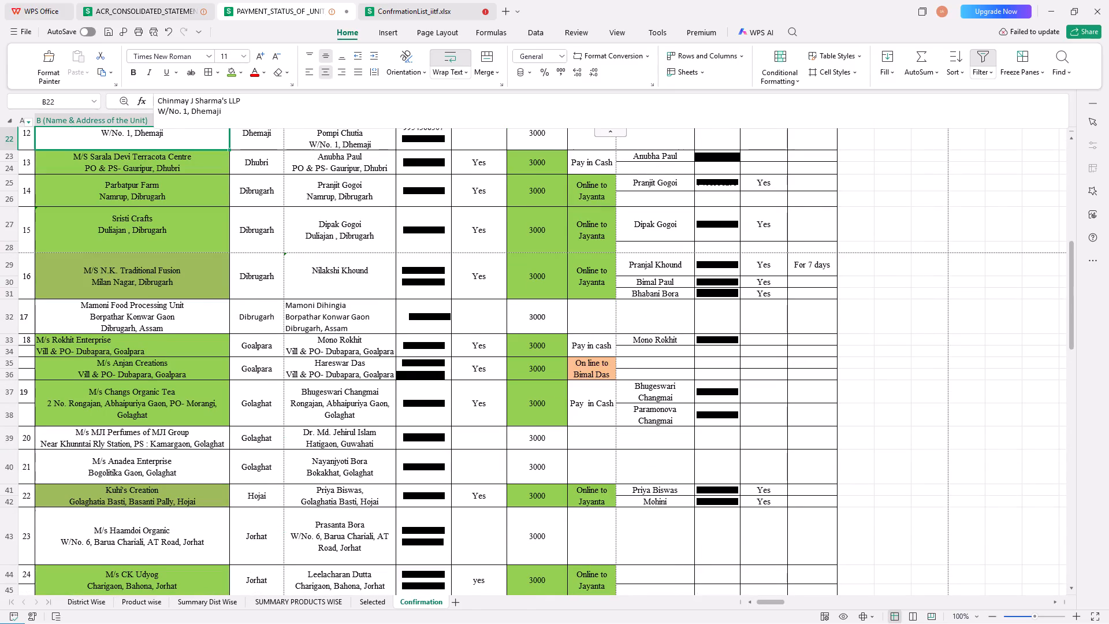
{"action": "left_click", "coordinate": [69, 381]}
{"action": "left_click", "coordinate": [153, 226]}
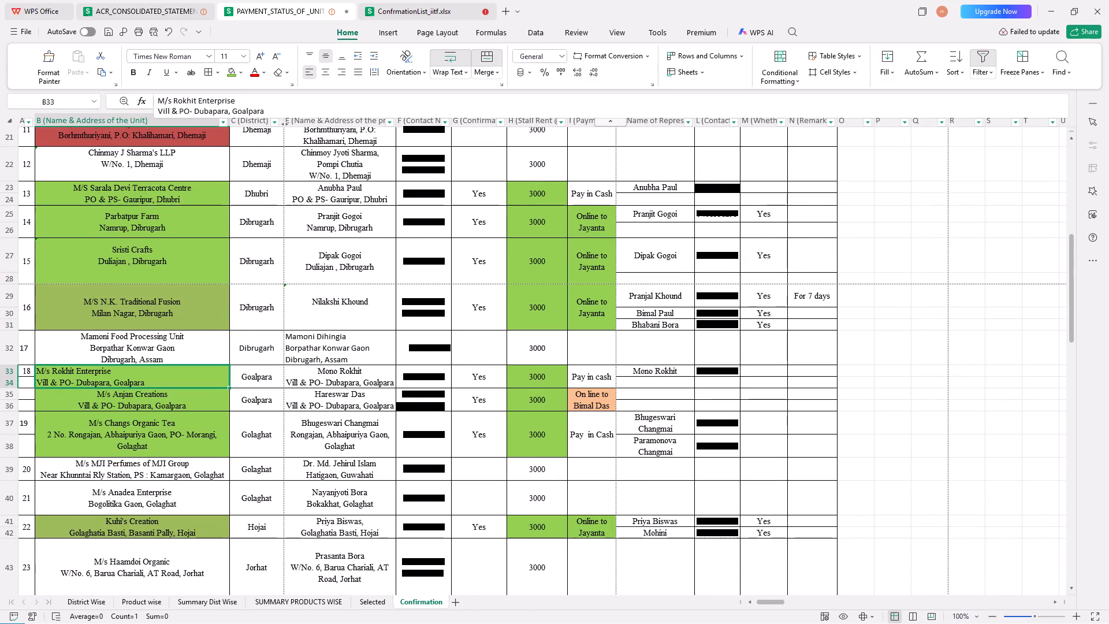
{"action": "scroll", "coordinate": [75, 328], "scroll_direction": "up", "scroll_amount": 15}
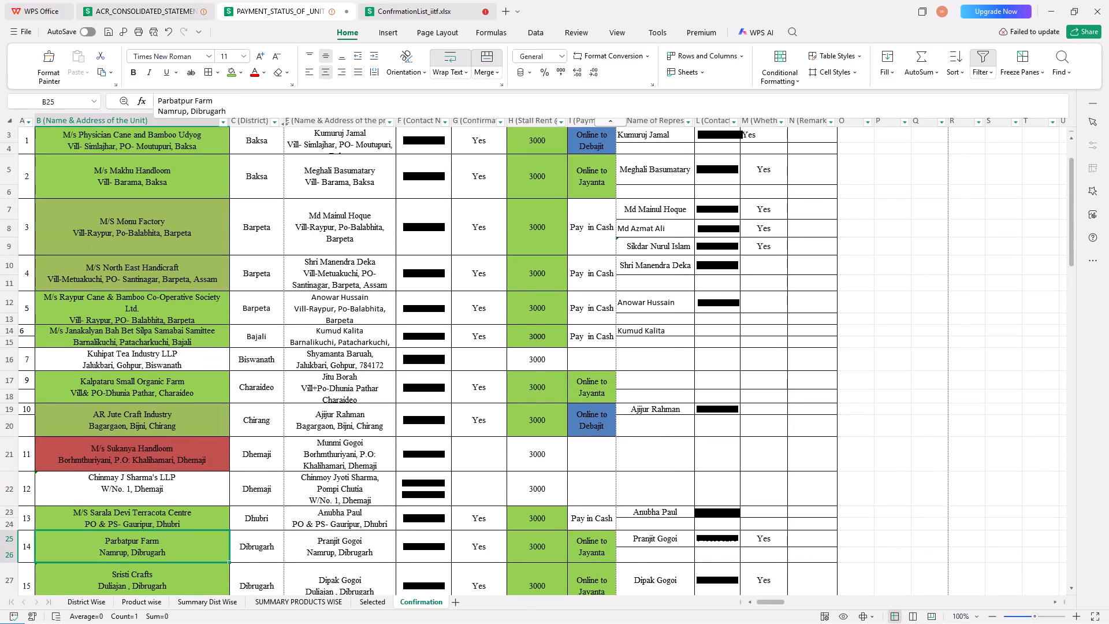
Left-align the text of the whole Name & Address of the Unit column on the Confirmation sheet.
{"action": "left_click", "coordinate": [140, 124]}
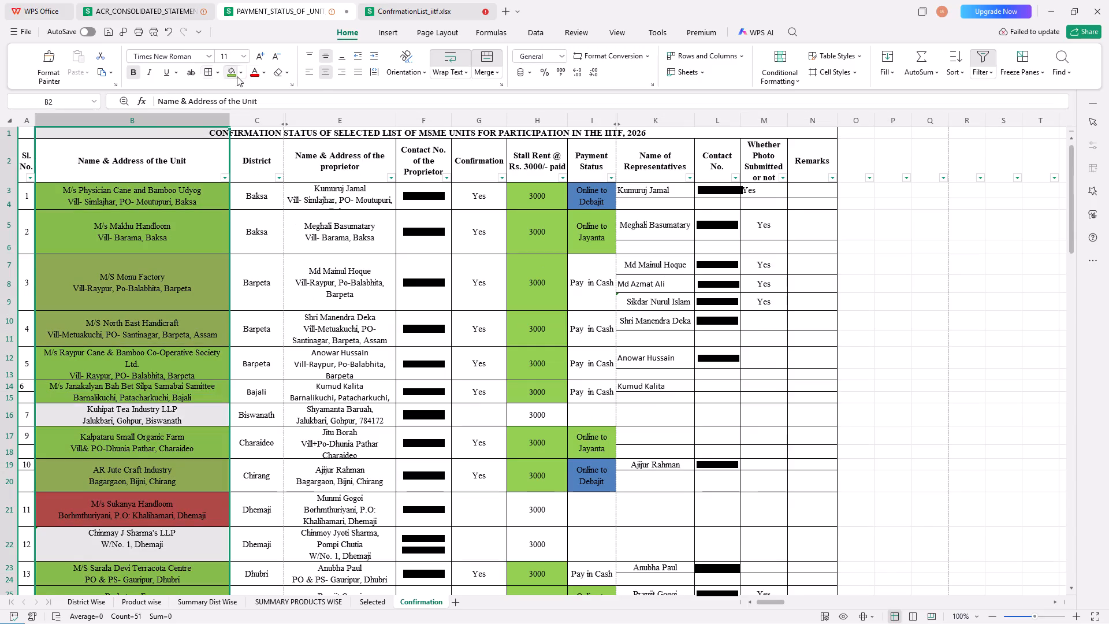
{"action": "left_click", "coordinate": [308, 74]}
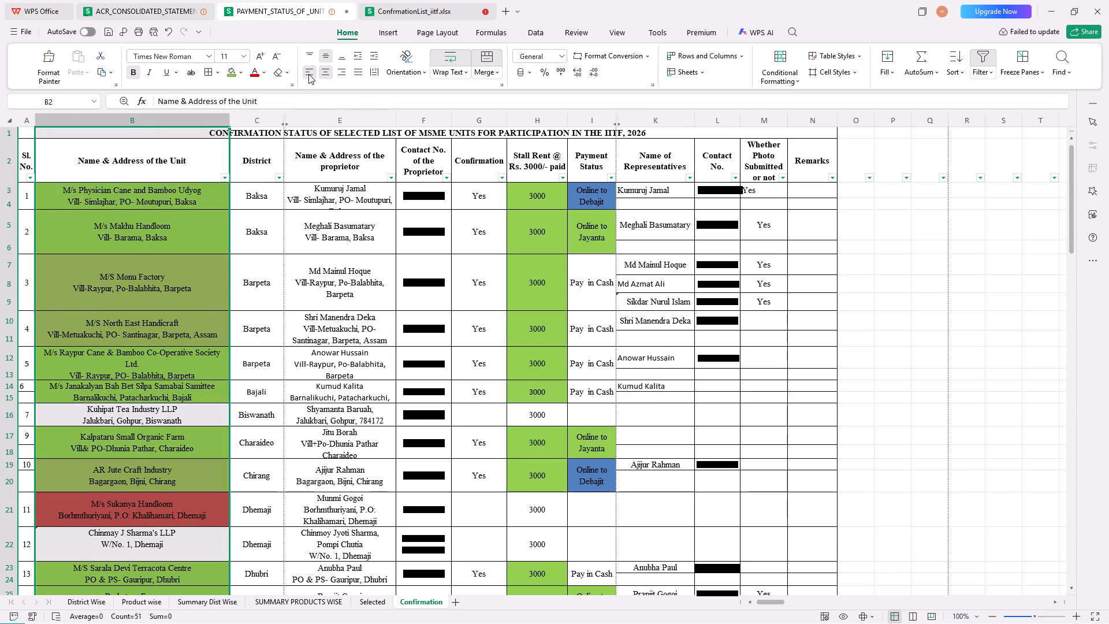
{"action": "left_click", "coordinate": [308, 74]}
{"action": "left_click", "coordinate": [321, 74]}
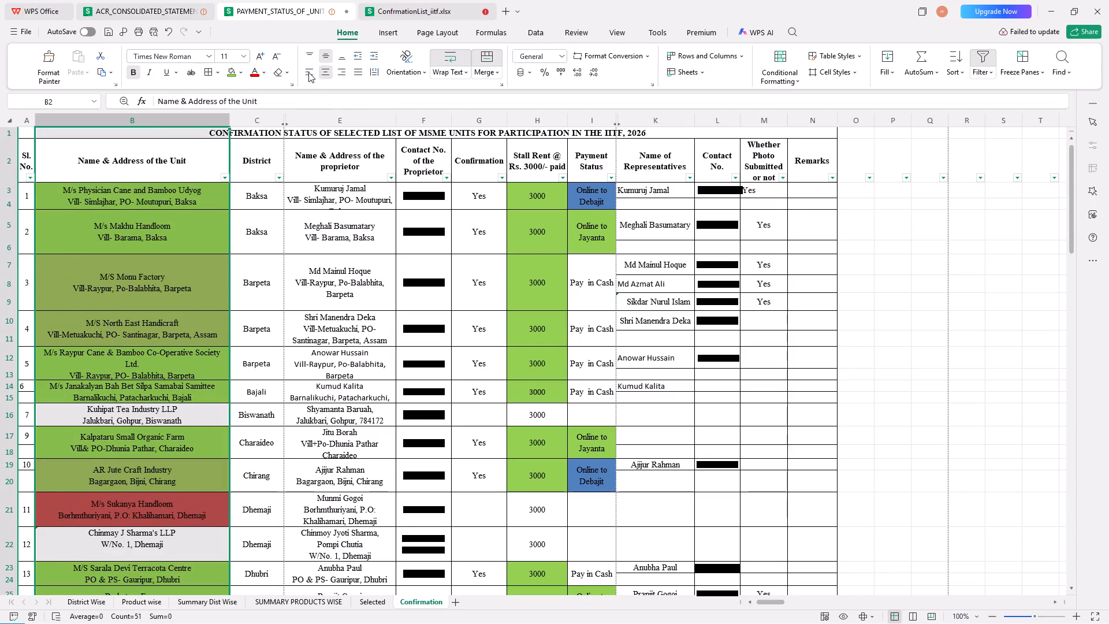
{"action": "left_click", "coordinate": [308, 72]}
Review the alignment and fills of the unit name column down to M/s The Yarn Basket.
{"action": "scroll", "coordinate": [87, 514], "scroll_direction": "down", "scroll_amount": 9}
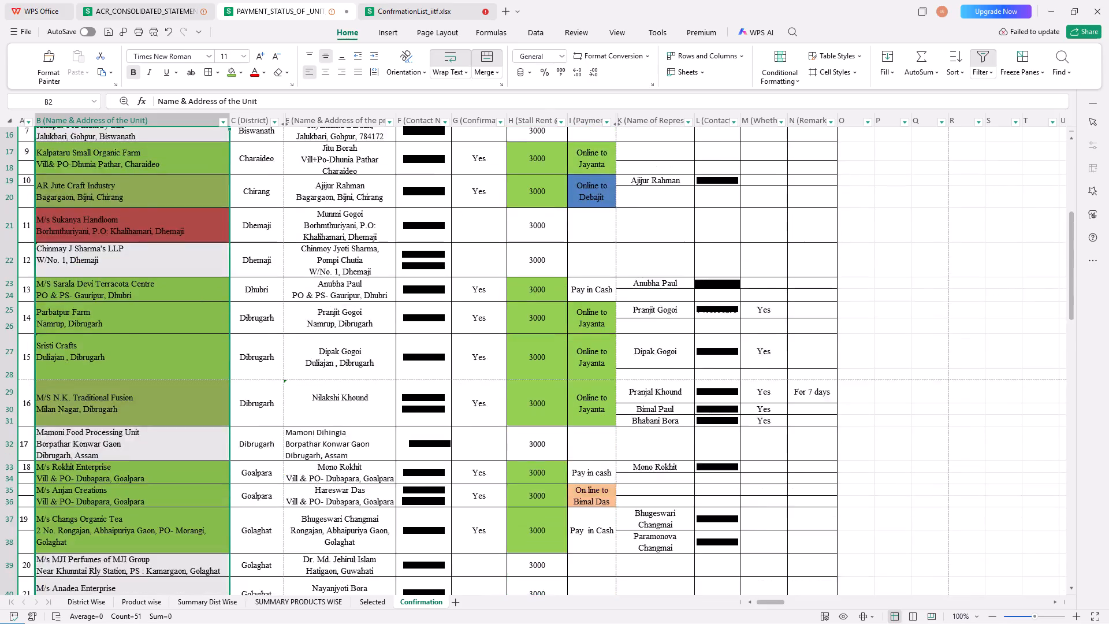
{"action": "scroll", "coordinate": [62, 513], "scroll_direction": "down", "scroll_amount": 20}
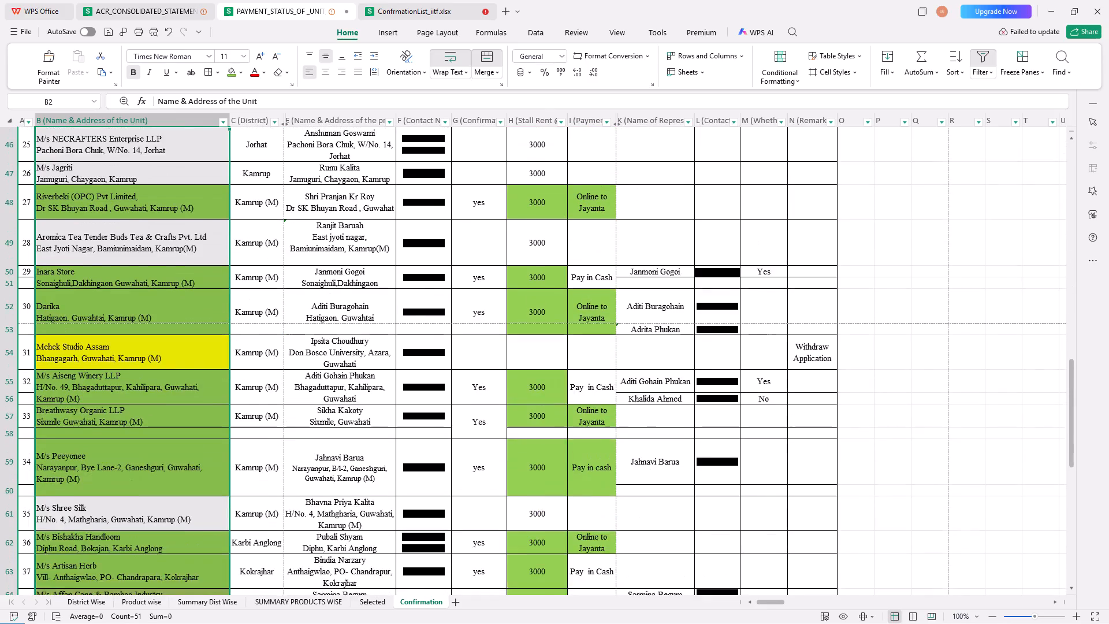
{"action": "scroll", "coordinate": [67, 519], "scroll_direction": "down", "scroll_amount": 3}
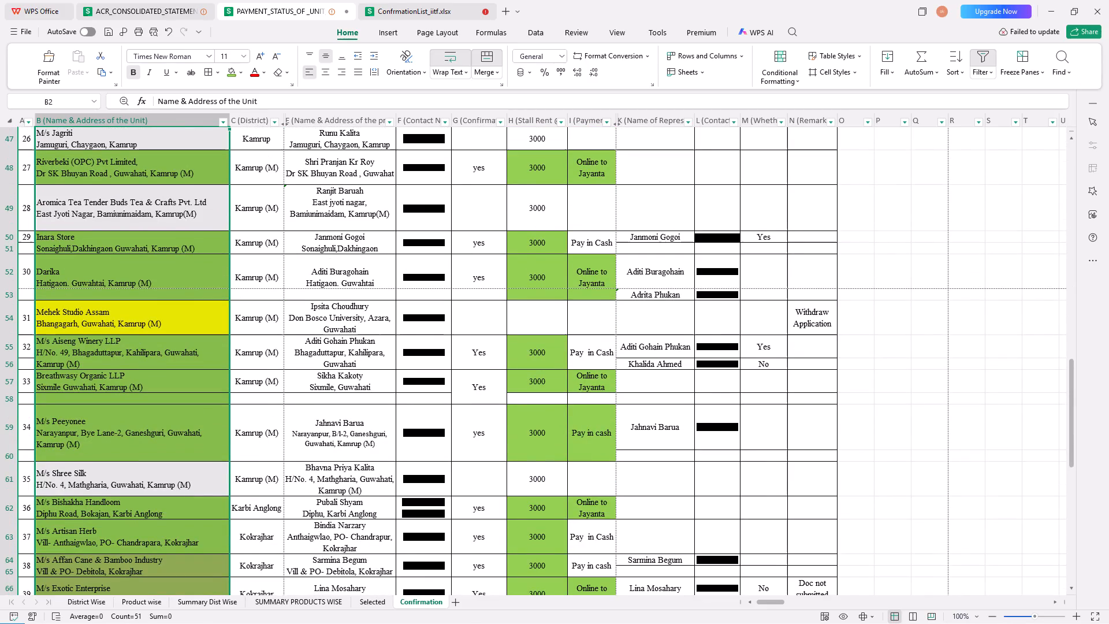
{"action": "scroll", "coordinate": [115, 507], "scroll_direction": "down", "scroll_amount": 12}
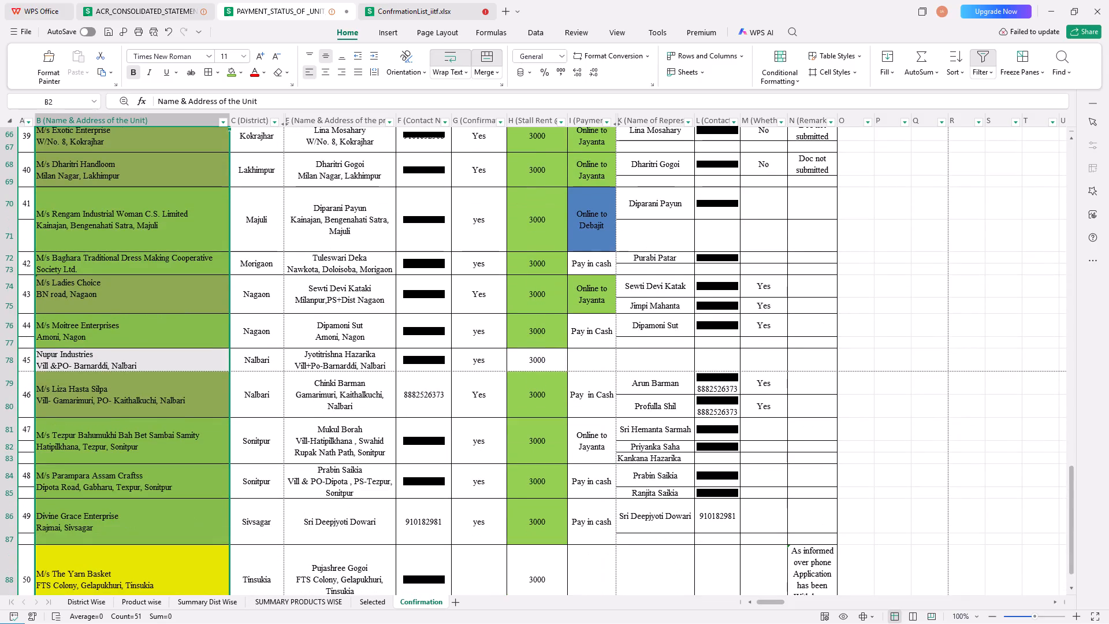
{"action": "scroll", "coordinate": [98, 544], "scroll_direction": "down", "scroll_amount": 5}
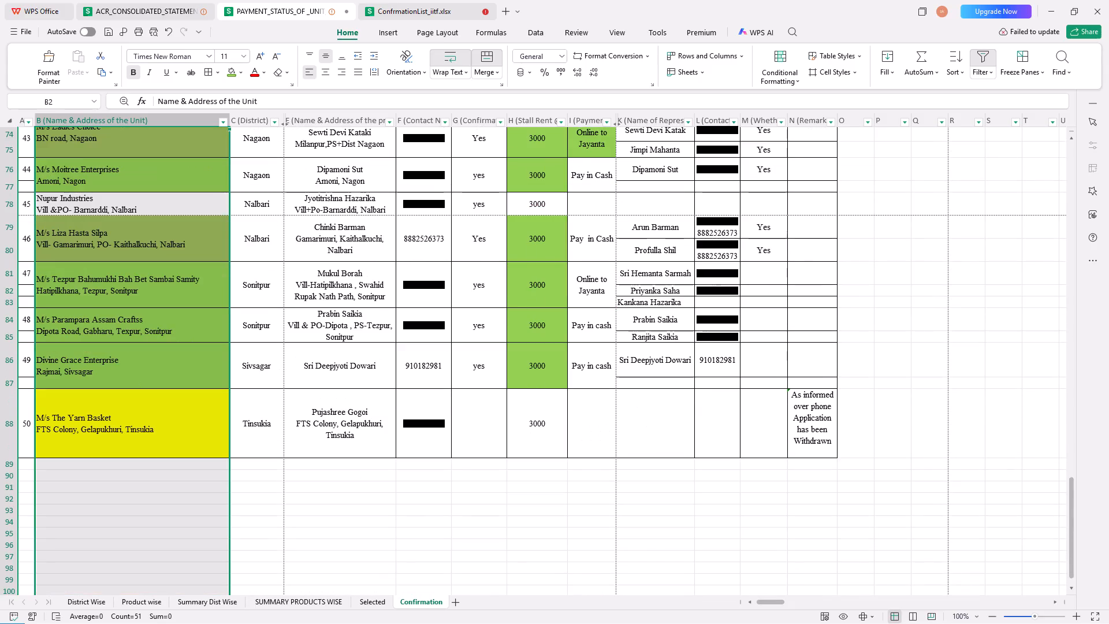
{"action": "left_click", "coordinate": [129, 451]}
{"action": "scroll", "coordinate": [146, 453], "scroll_direction": "up", "scroll_amount": 12}
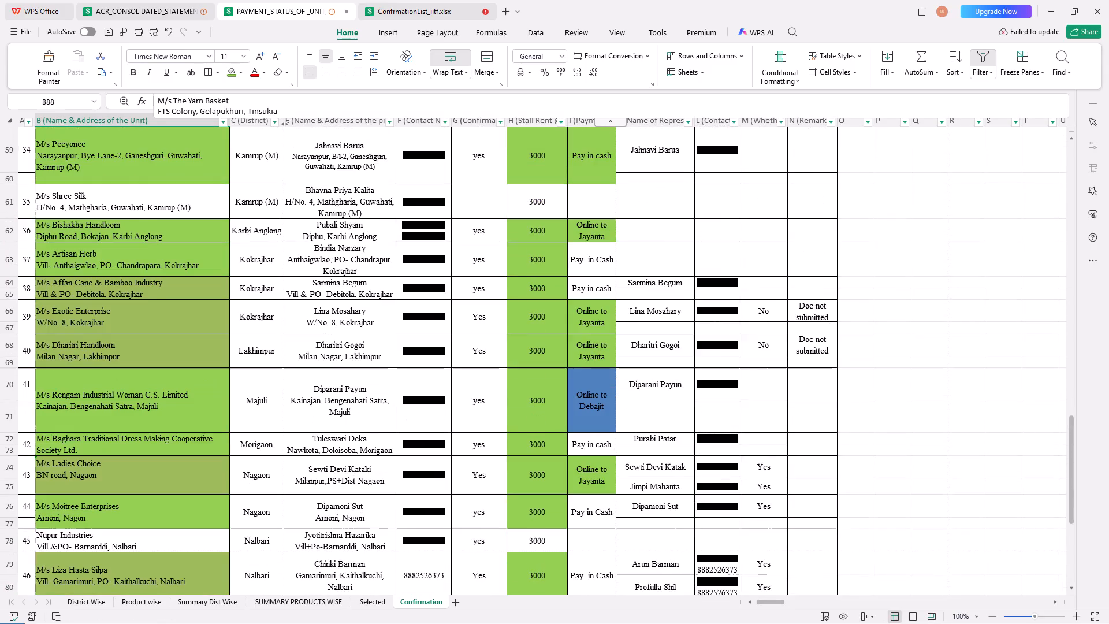
Find Sukanya on the Confirmation sheet and fill the M/s Sukanya Handloom name cell green.
{"action": "key", "text": "ctrl+f"}
{"action": "type", "text": "Su"}
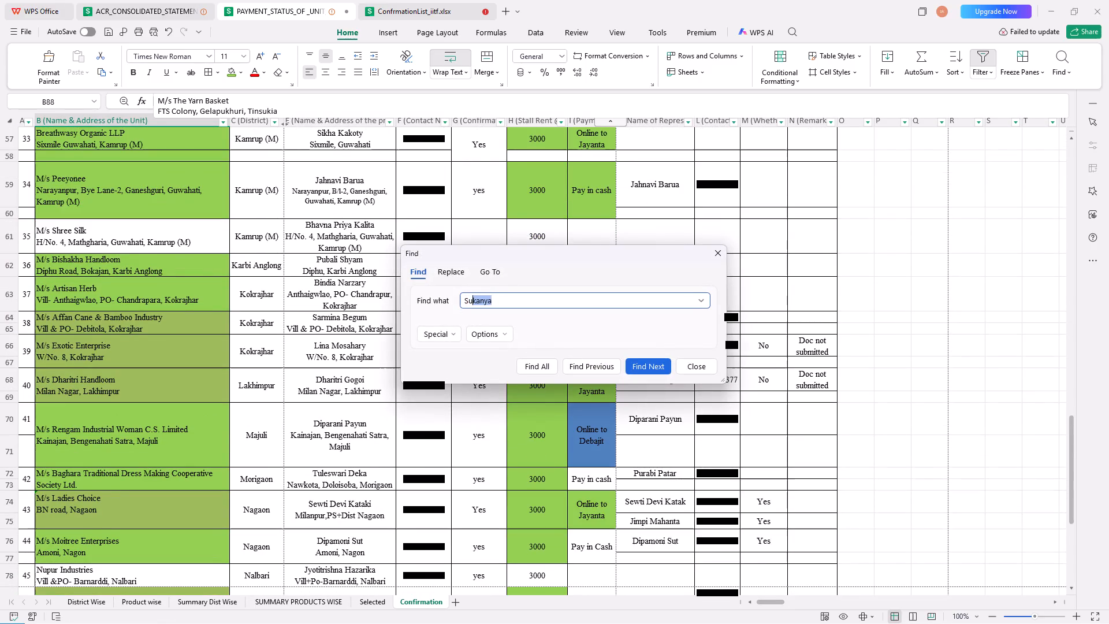
{"action": "key", "text": "k"}
{"action": "type", "text": "nya"}
{"action": "key", "text": "BackSpace"}
{"action": "key", "text": "BackSpace"}
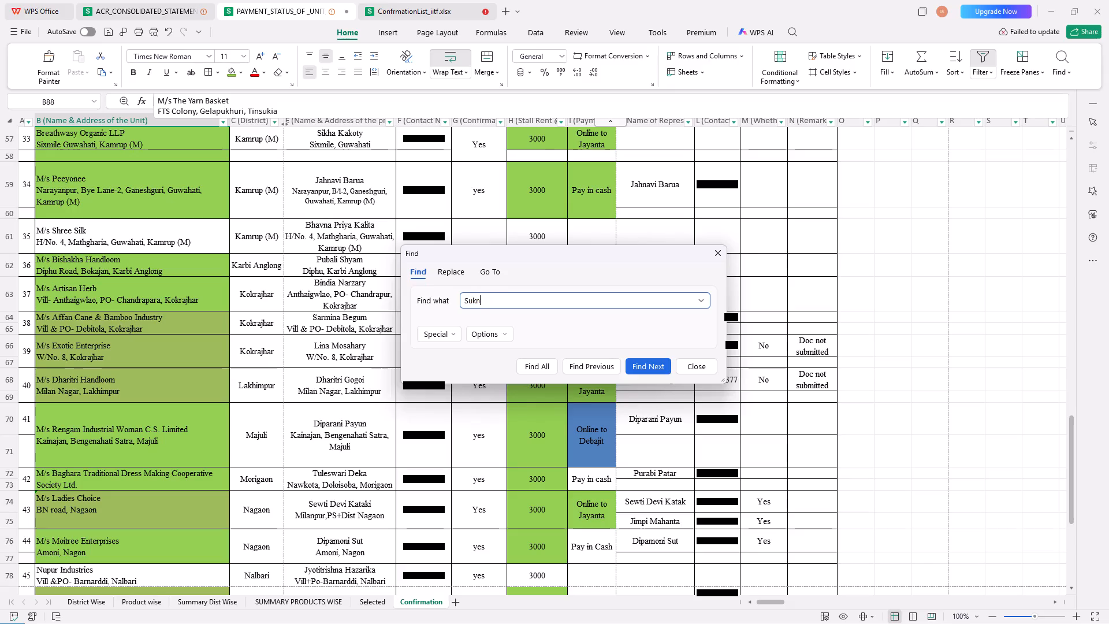
{"action": "key", "text": "BackSpace"}
{"action": "key", "text": "a"}
{"action": "left_click", "coordinate": [642, 362]}
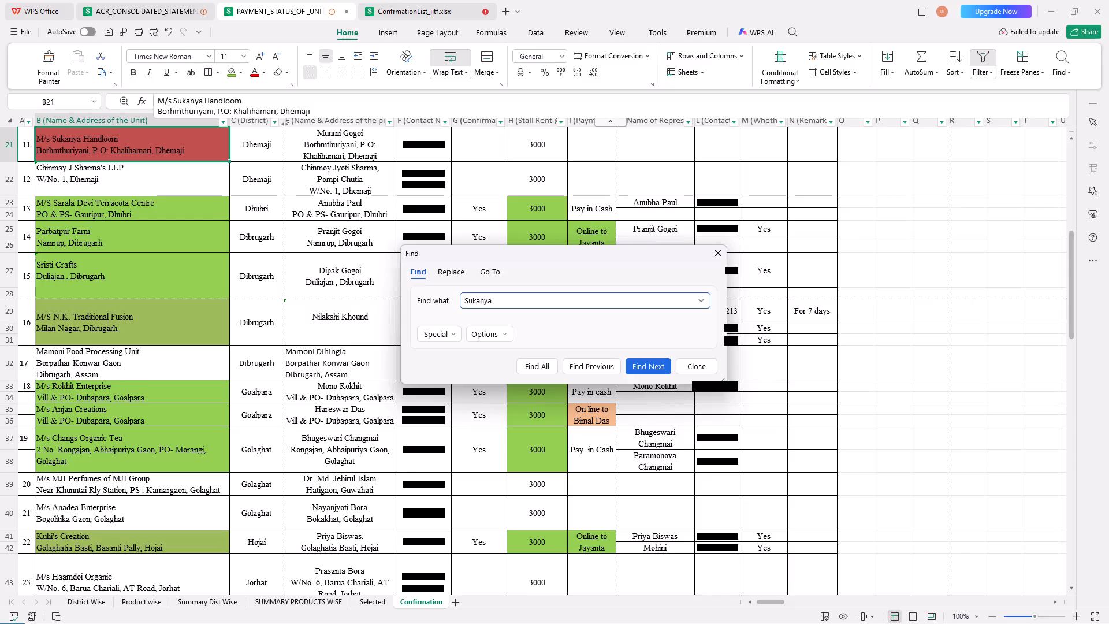
{"action": "left_click", "coordinate": [699, 363]}
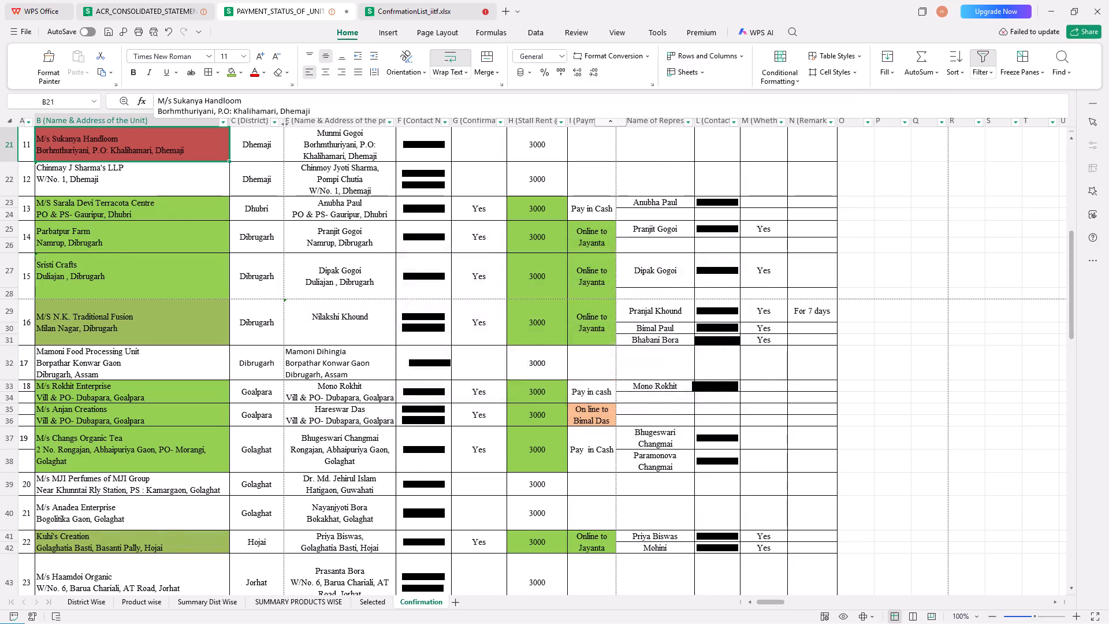
{"action": "scroll", "coordinate": [280, 425], "scroll_direction": "up", "scroll_amount": 3}
{"action": "left_click", "coordinate": [109, 244]}
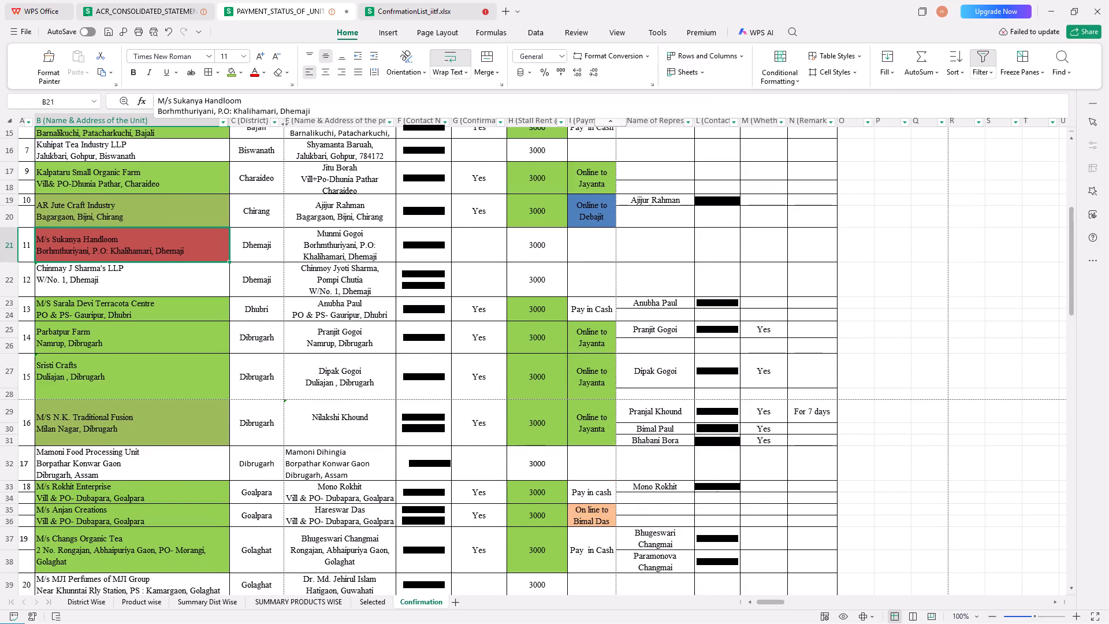
{"action": "left_click", "coordinate": [229, 73]}
{"action": "left_click", "coordinate": [256, 239]}
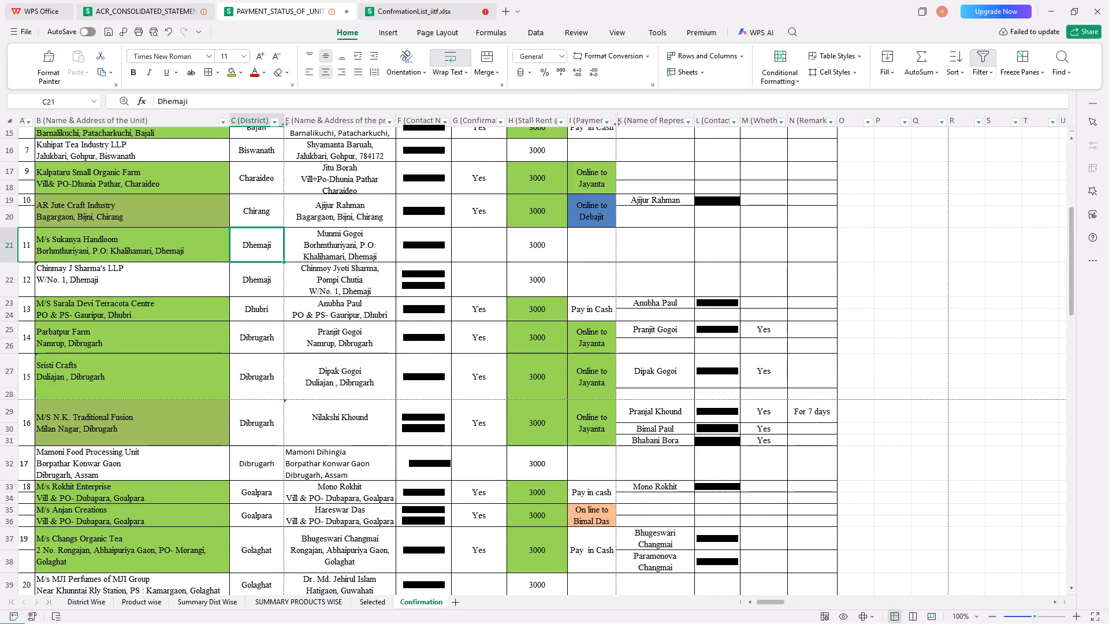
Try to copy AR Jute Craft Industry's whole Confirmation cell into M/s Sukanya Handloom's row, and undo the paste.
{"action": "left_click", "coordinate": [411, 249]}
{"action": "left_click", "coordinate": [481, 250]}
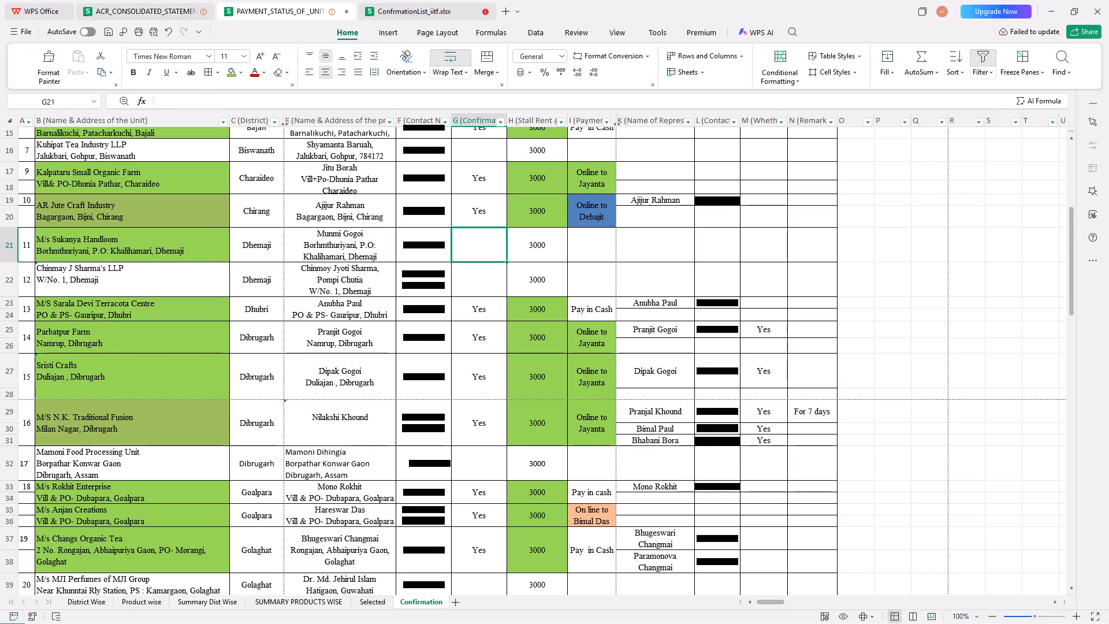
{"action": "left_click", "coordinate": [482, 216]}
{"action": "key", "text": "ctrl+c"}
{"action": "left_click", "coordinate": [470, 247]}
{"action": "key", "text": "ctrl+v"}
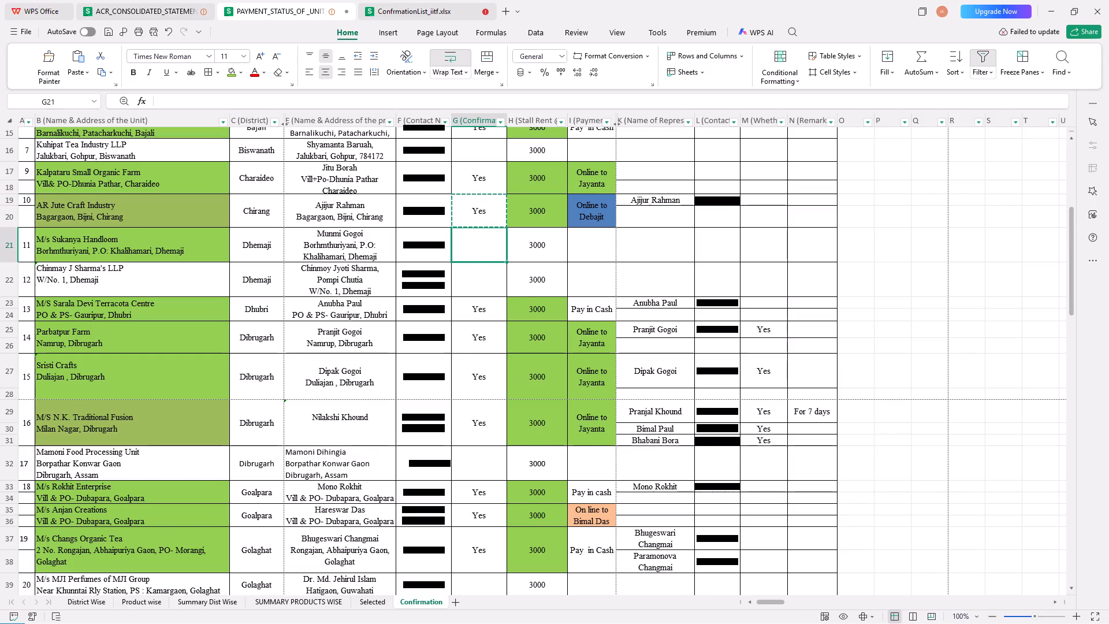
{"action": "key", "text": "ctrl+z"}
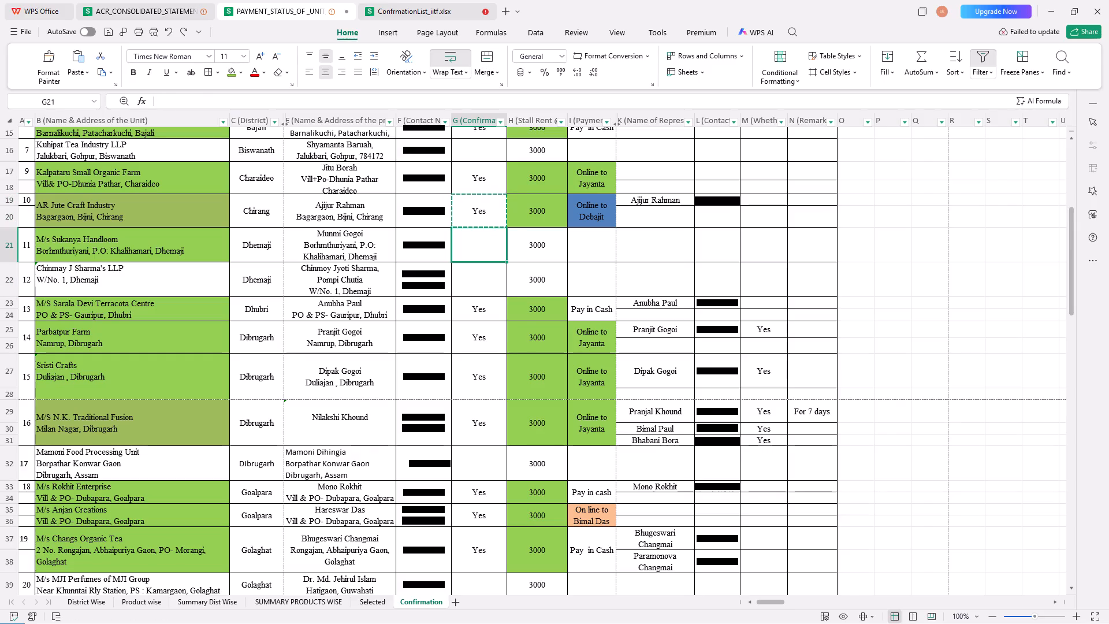
Enter Yes as M/s Sukanya Handloom's Confirmation by copying only the text from AR Jute Craft Industry's cell.
{"action": "triple_click", "coordinate": [477, 211]}
{"action": "left_click", "coordinate": [477, 211]}
{"action": "key", "text": "ctrl+c"}
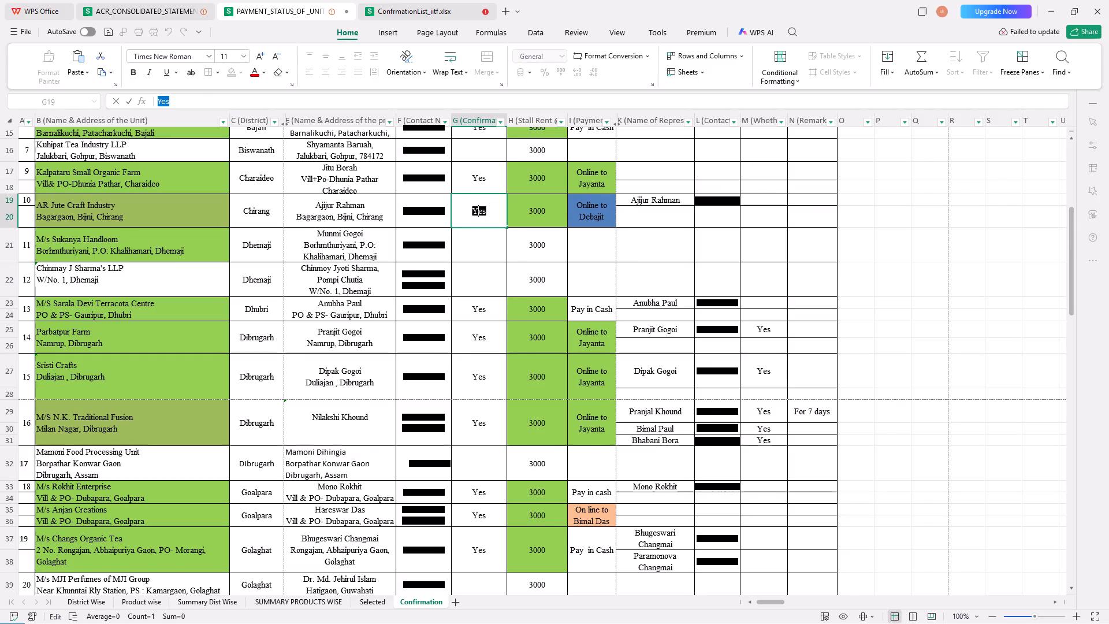
{"action": "double_click", "coordinate": [479, 247]}
{"action": "key", "text": "ctrl+v"}
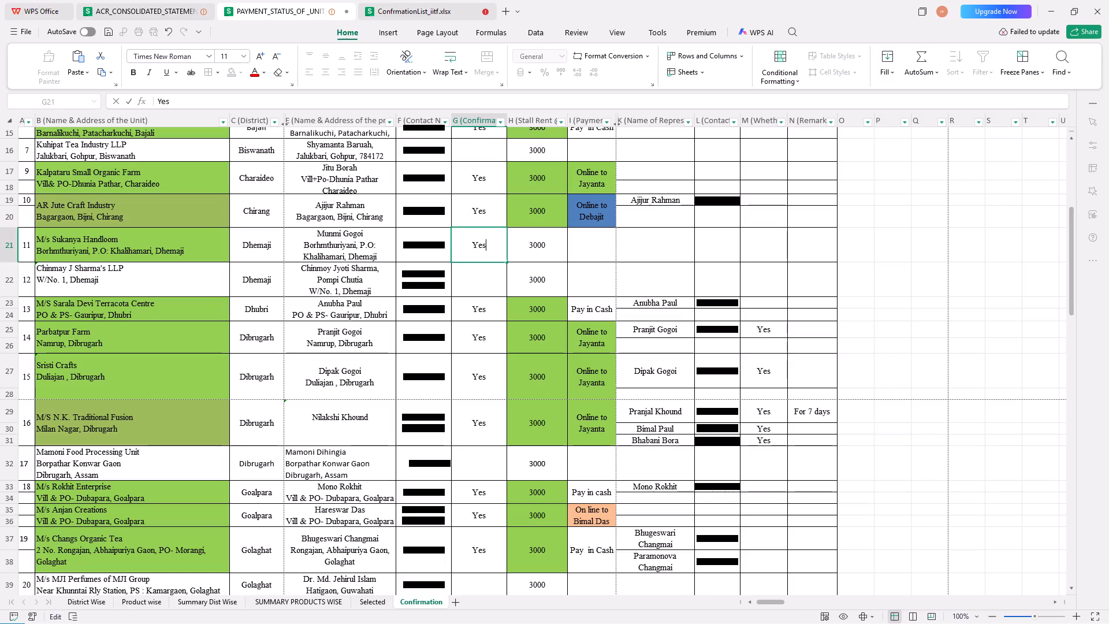
{"action": "left_click", "coordinate": [586, 242]}
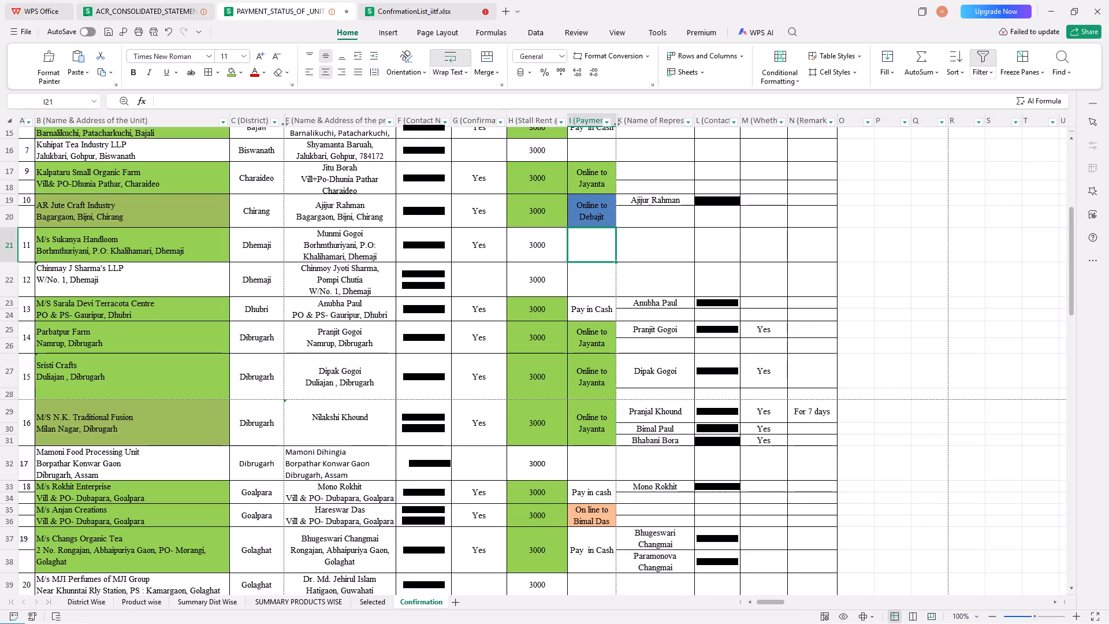
Enter Online to Jayanta as M/s Sukanya Handloom's Payment Status, copying the text from Kalpataru Small Organic Farm's cell.
{"action": "triple_click", "coordinate": [589, 176]}
{"action": "triple_click", "coordinate": [589, 176]}
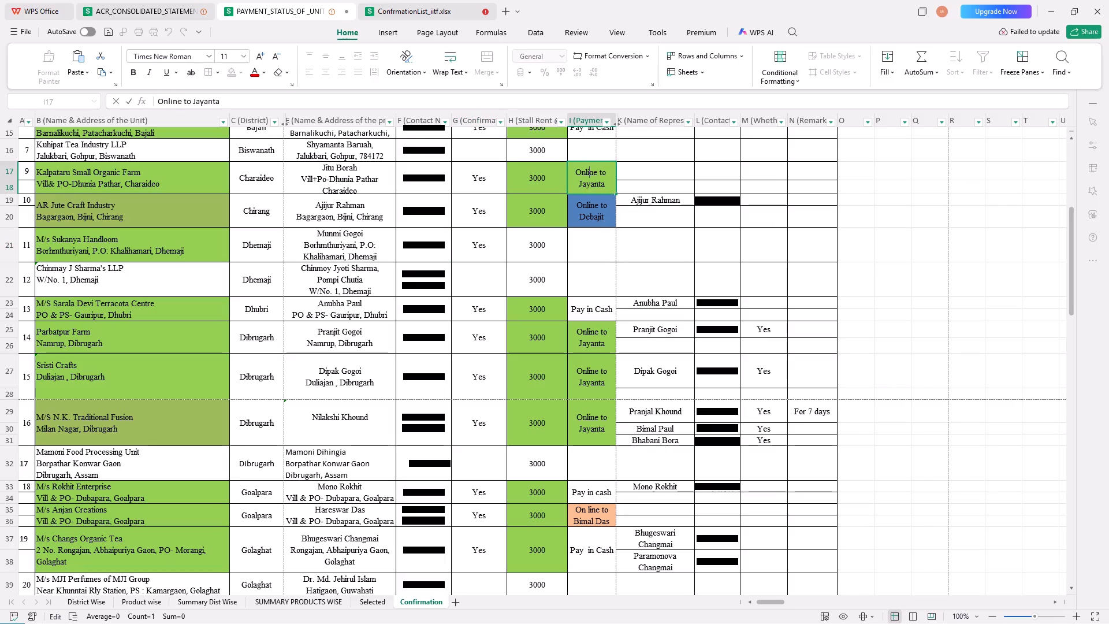
{"action": "triple_click", "coordinate": [589, 176]}
{"action": "triple_click", "coordinate": [589, 176]}
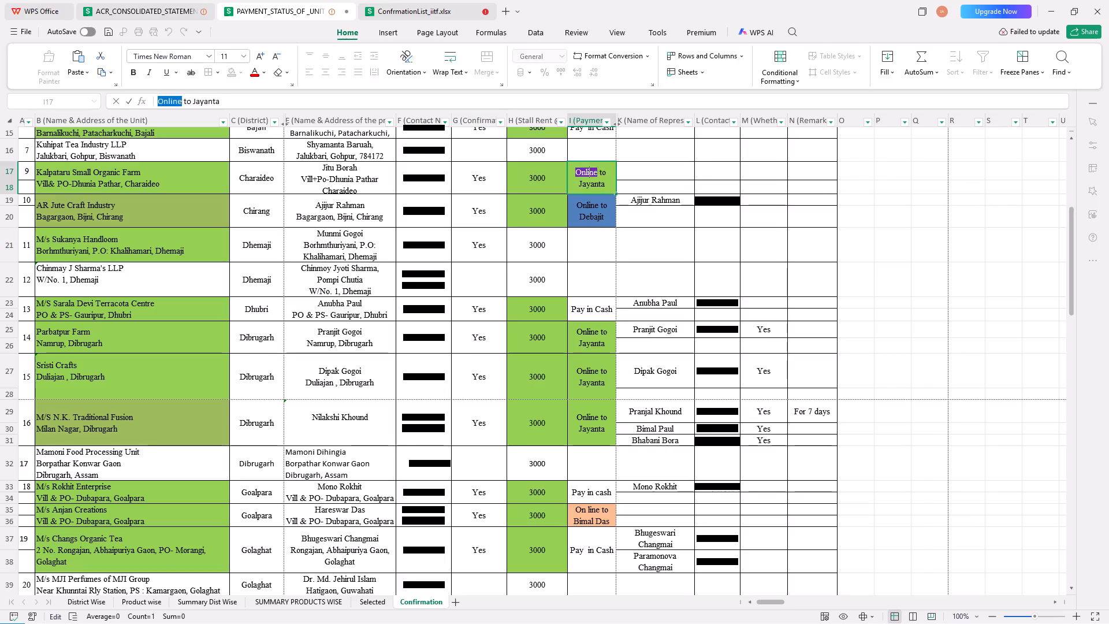
{"action": "triple_click", "coordinate": [589, 176]}
{"action": "triple_click", "coordinate": [589, 176]}
{"action": "triple_click", "coordinate": [589, 176]}
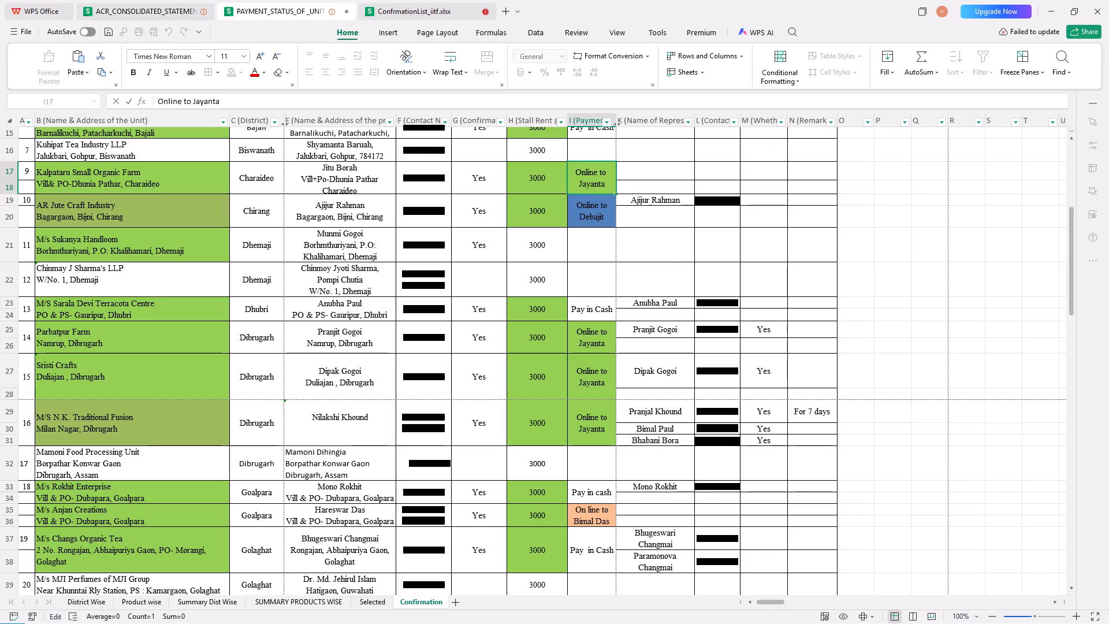
{"action": "key", "text": "ctrl+c"}
{"action": "double_click", "coordinate": [591, 252]}
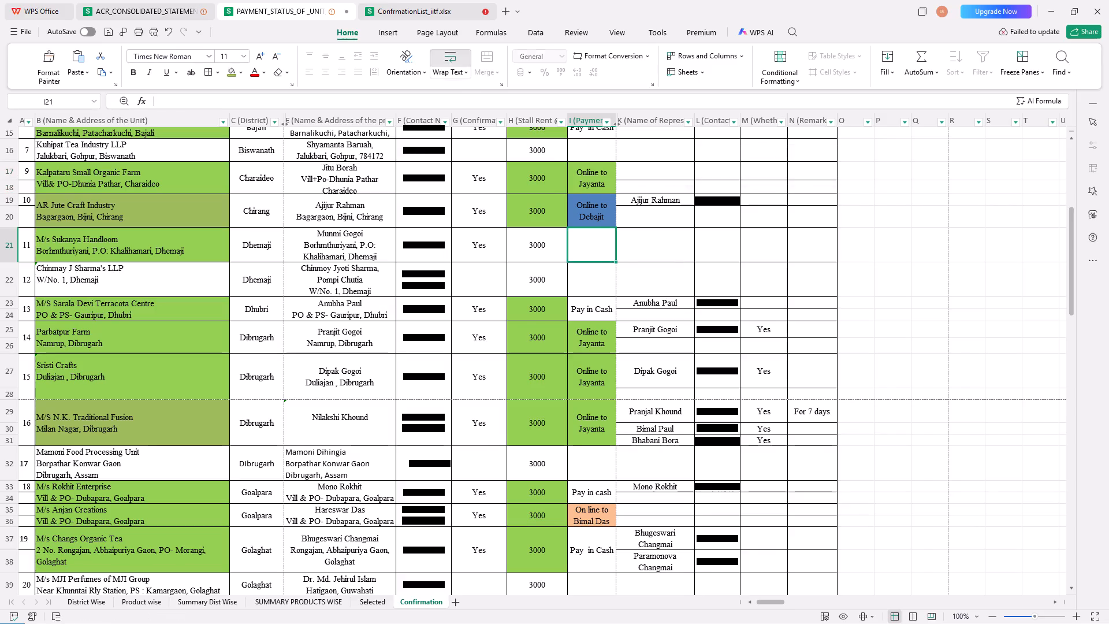
{"action": "key", "text": "ctrl+v"}
{"action": "left_click", "coordinate": [673, 287]}
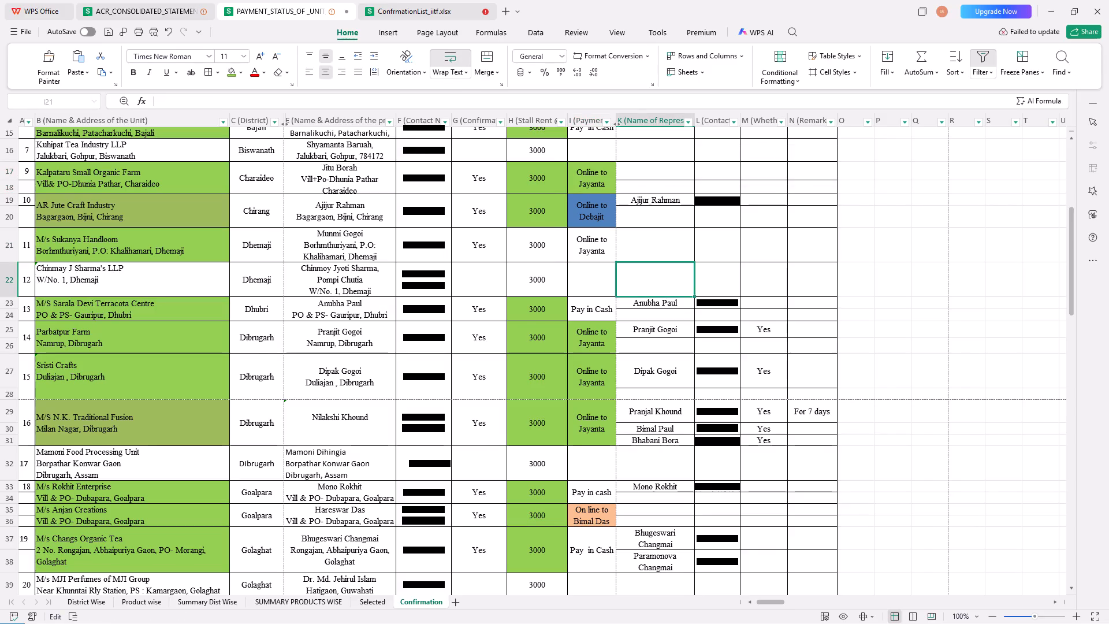
Save the PAYMENT_STATUS workbook.
{"action": "key", "text": "ctrl+s"}
{"action": "key", "text": "ctrl+s"}
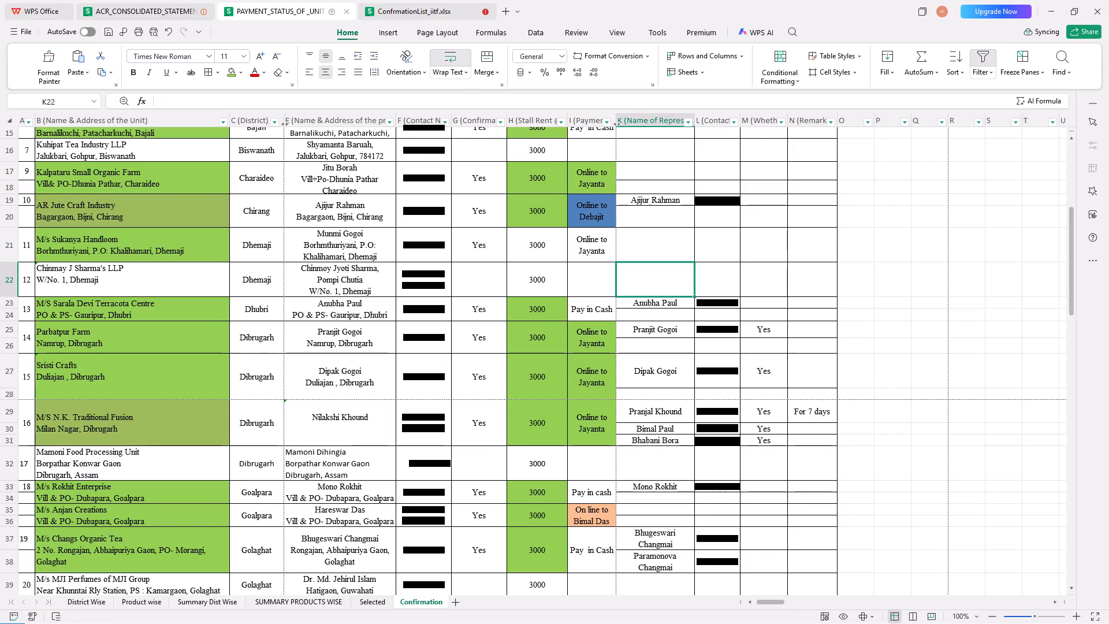
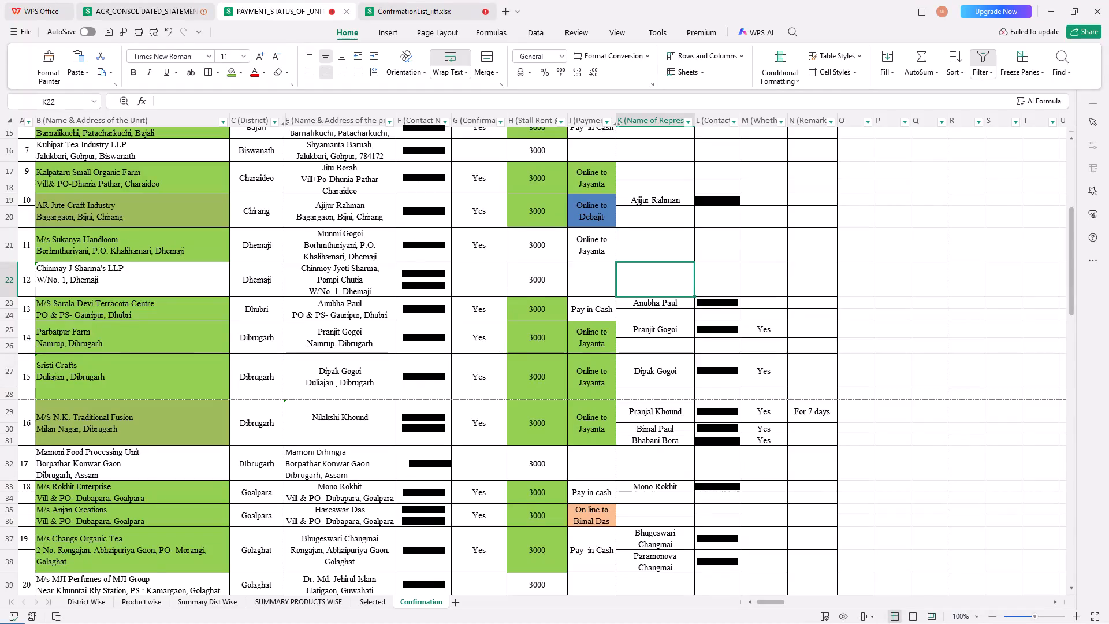
Search the Confirmation sheet for Nupur and check the Nupur Industries row's district, proprietor, contact and confirmation entries.
{"action": "scroll", "coordinate": [337, 500], "scroll_direction": "up", "scroll_amount": 10}
{"action": "key", "text": "ctrl+f"}
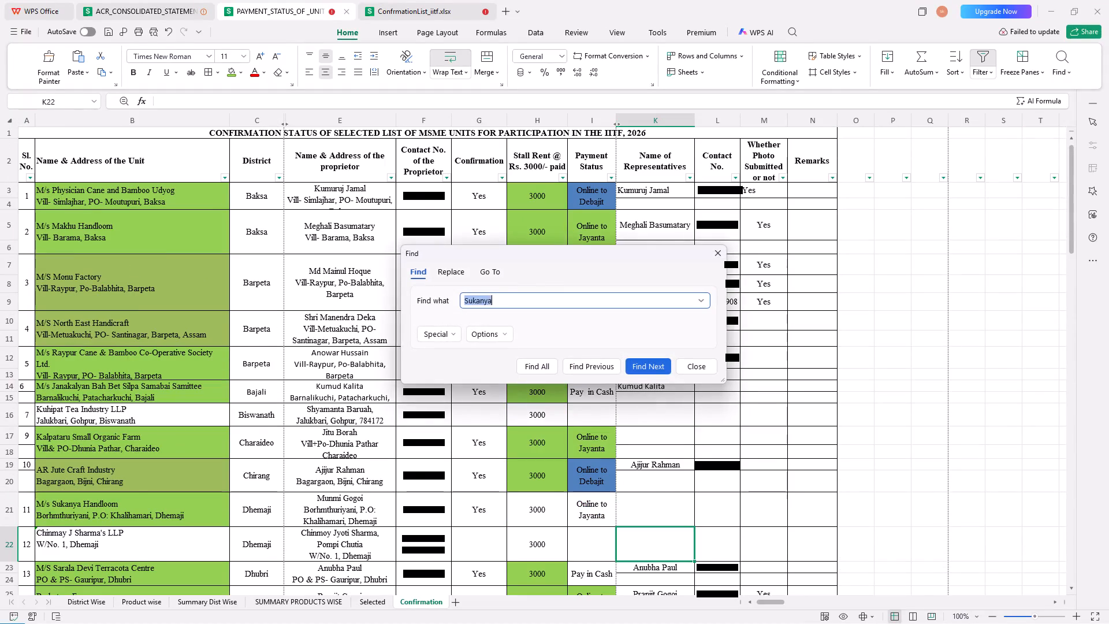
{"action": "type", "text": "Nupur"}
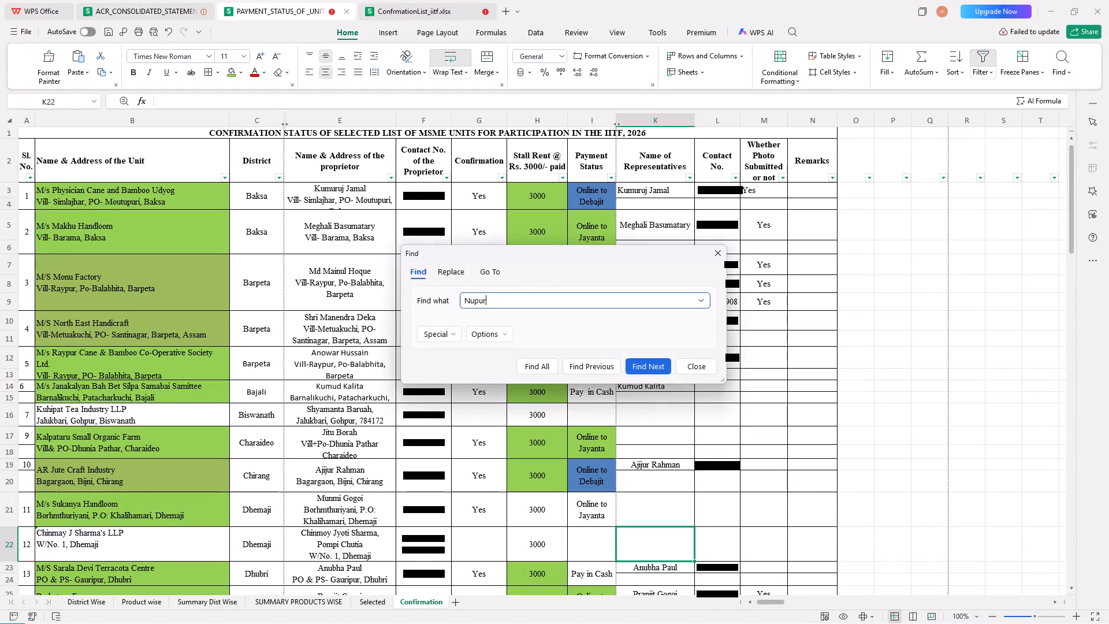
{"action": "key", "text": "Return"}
{"action": "scroll", "coordinate": [226, 543], "scroll_direction": "down", "scroll_amount": 2}
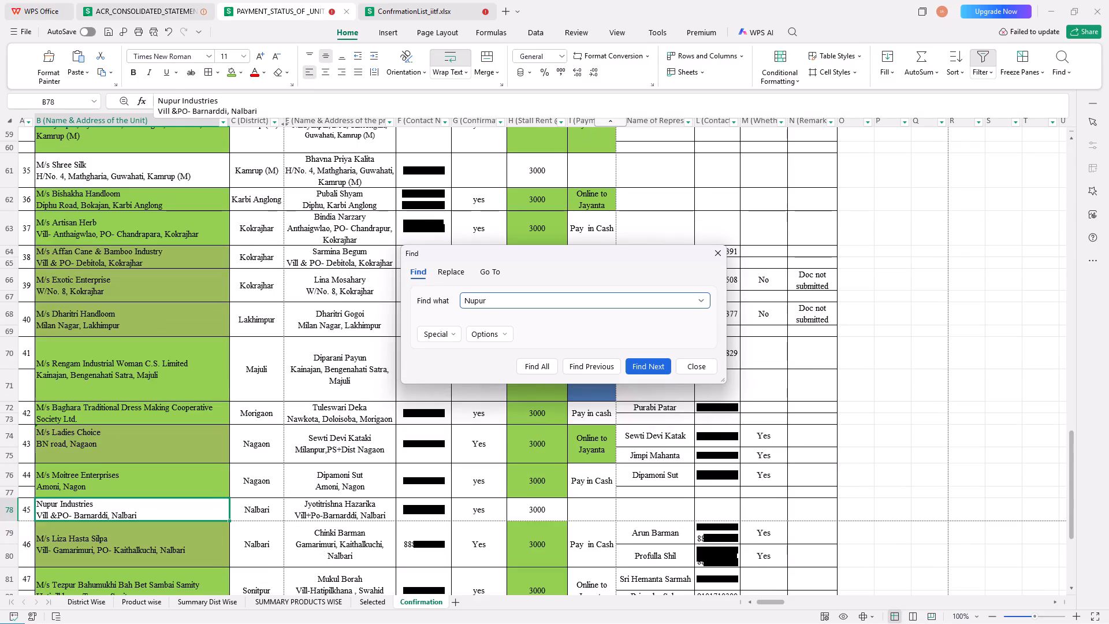
{"action": "left_click", "coordinate": [195, 495]}
{"action": "left_click", "coordinate": [271, 504]}
{"action": "left_click", "coordinate": [329, 509]}
{"action": "left_click", "coordinate": [407, 505]}
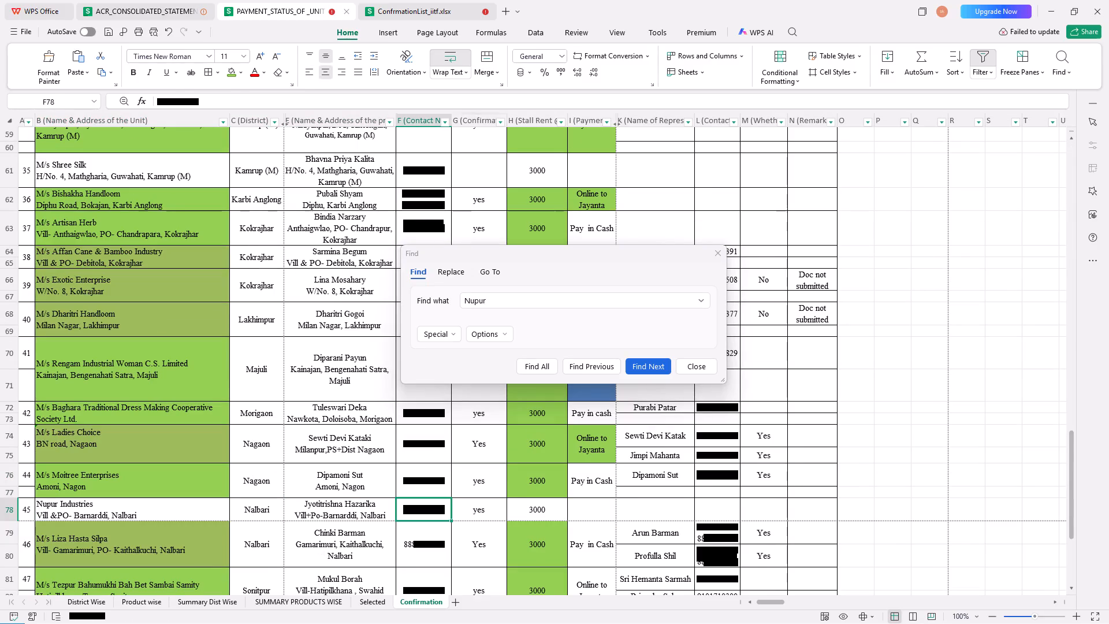
{"action": "left_click", "coordinate": [487, 508]}
Enter Online to Jayanta as Nupur Industries' Payment Status.
{"action": "left_click", "coordinate": [574, 507]}
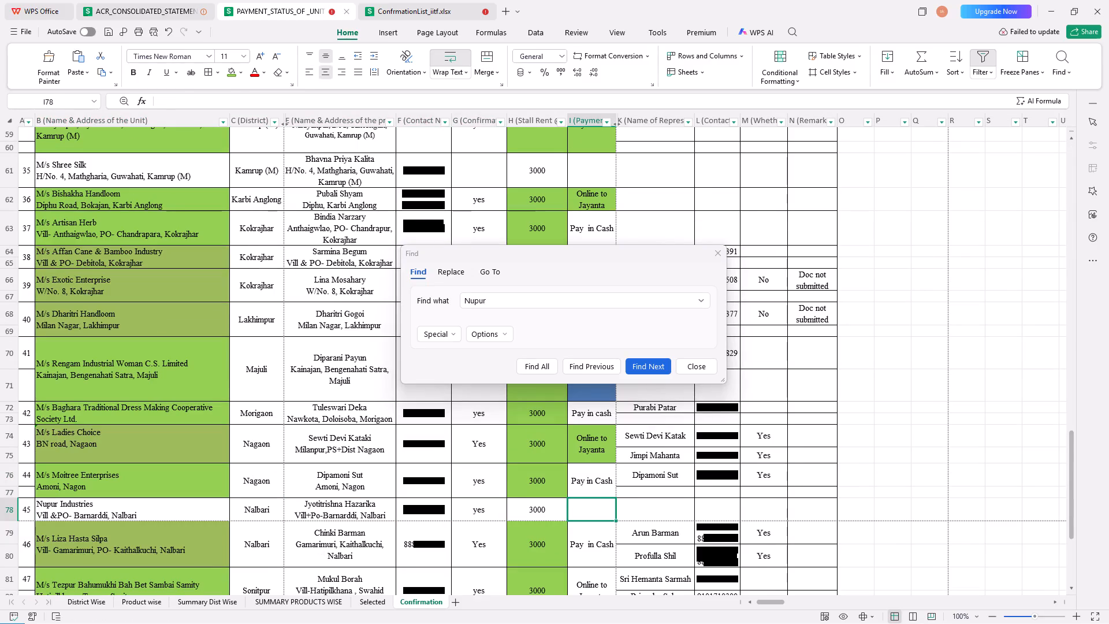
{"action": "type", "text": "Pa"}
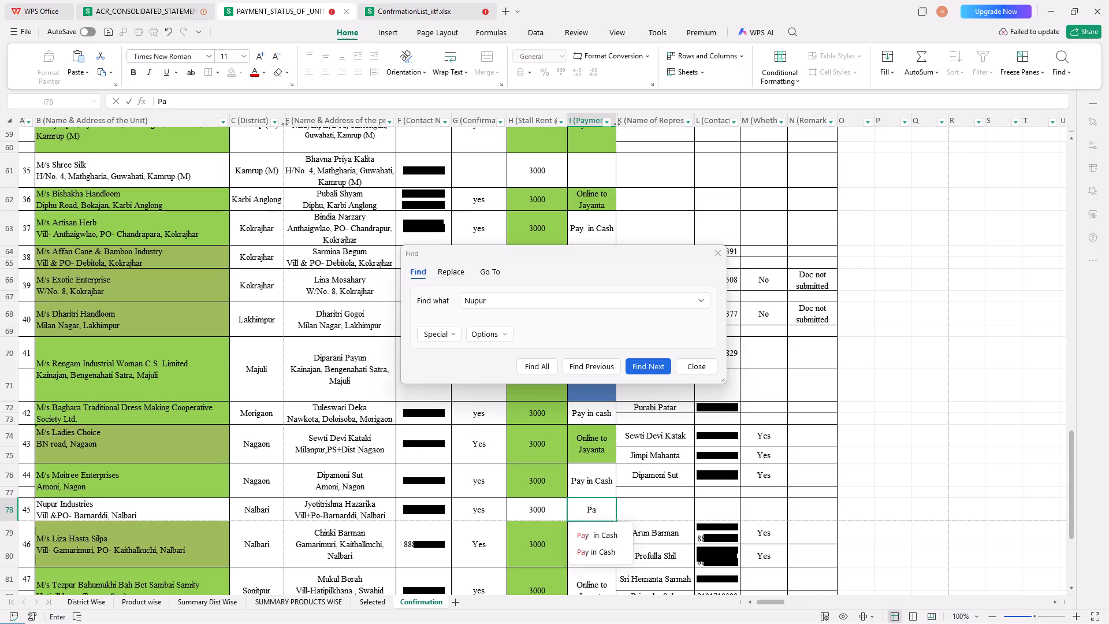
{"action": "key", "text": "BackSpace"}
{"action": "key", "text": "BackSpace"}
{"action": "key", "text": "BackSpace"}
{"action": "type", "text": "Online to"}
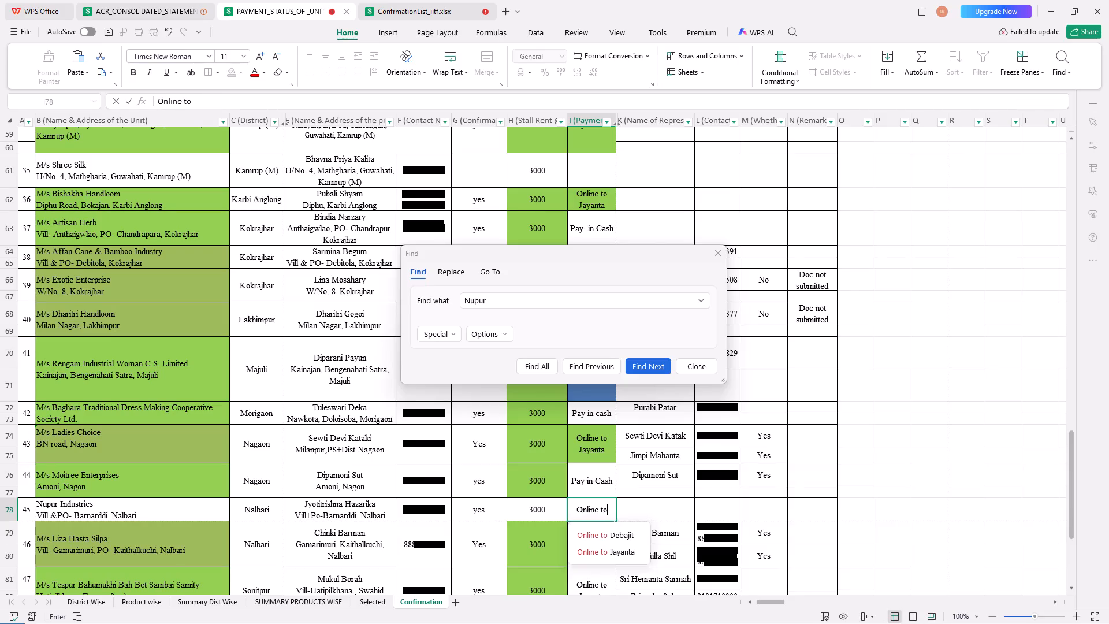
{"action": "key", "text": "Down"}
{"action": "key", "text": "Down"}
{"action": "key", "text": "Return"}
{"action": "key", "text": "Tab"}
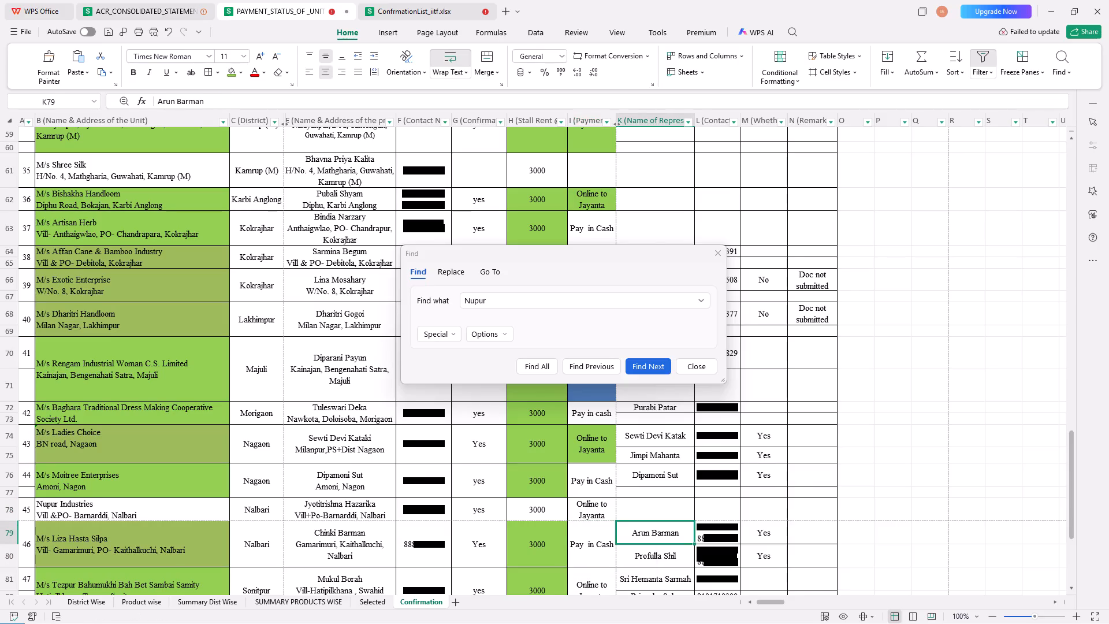
Insert one row below Nupur Industries' row.
{"action": "left_click", "coordinate": [658, 503]}
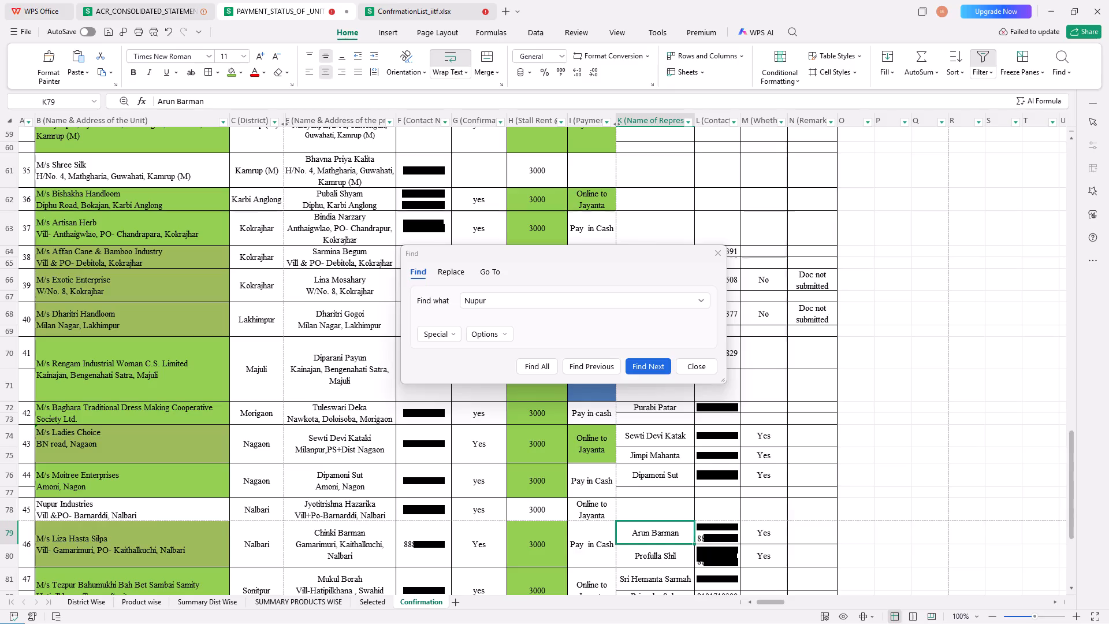
{"action": "left_click", "coordinate": [2, 512]}
{"action": "right_click", "coordinate": [3, 511]}
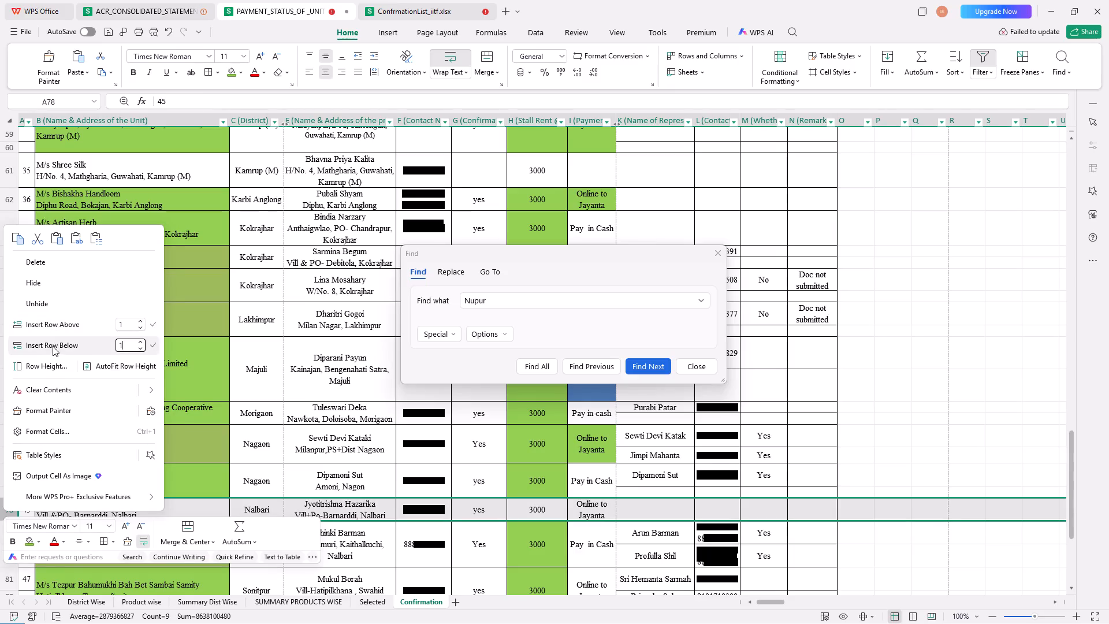
{"action": "left_click", "coordinate": [51, 346]}
{"action": "left_click", "coordinate": [90, 509]}
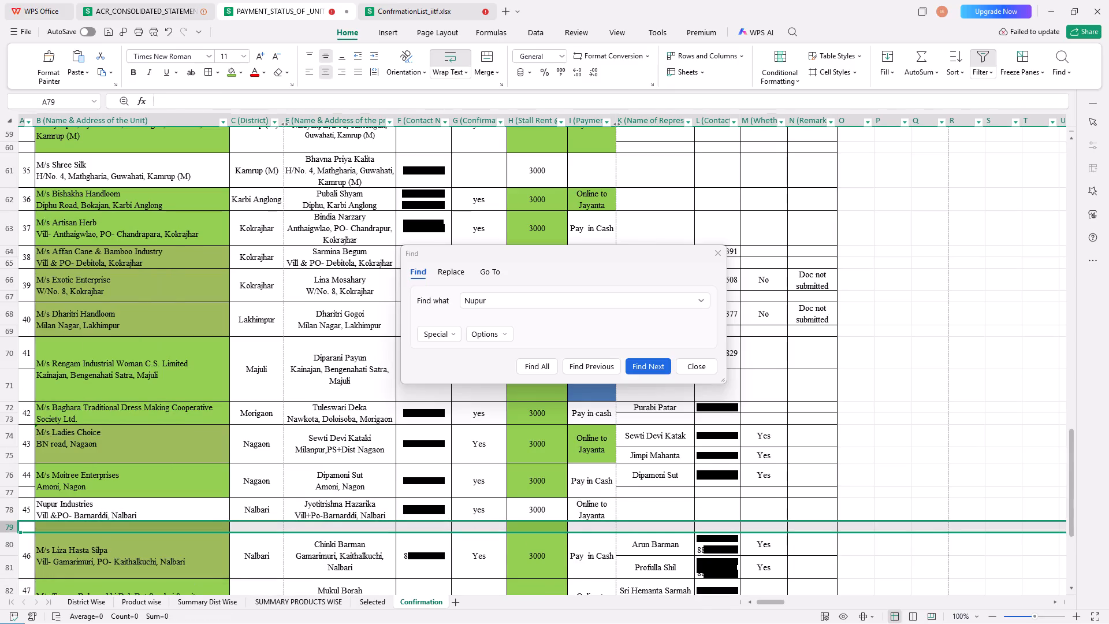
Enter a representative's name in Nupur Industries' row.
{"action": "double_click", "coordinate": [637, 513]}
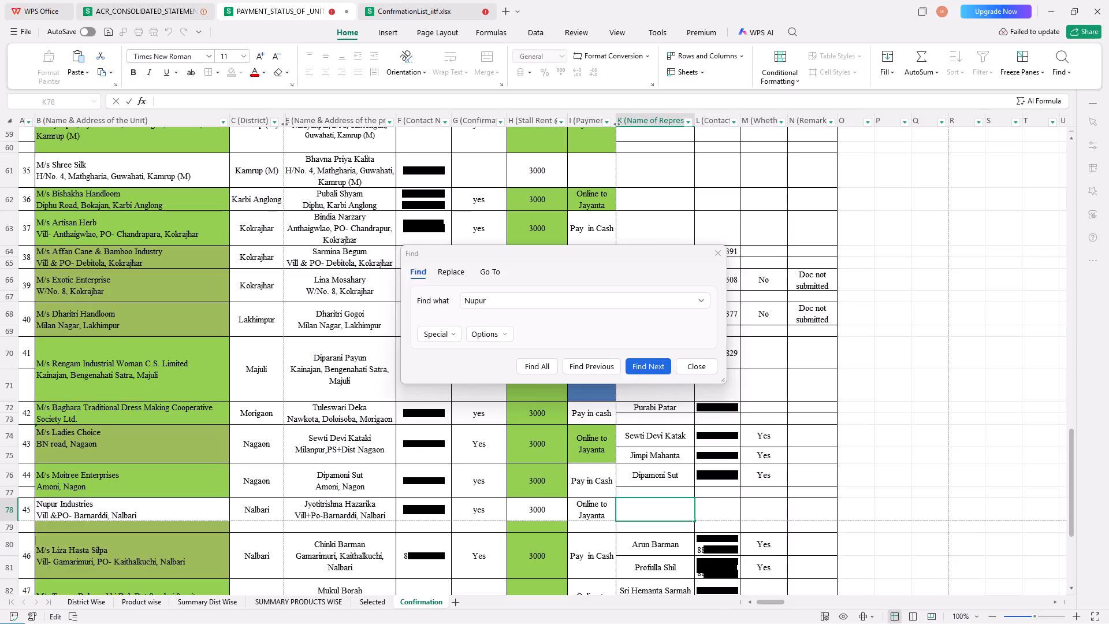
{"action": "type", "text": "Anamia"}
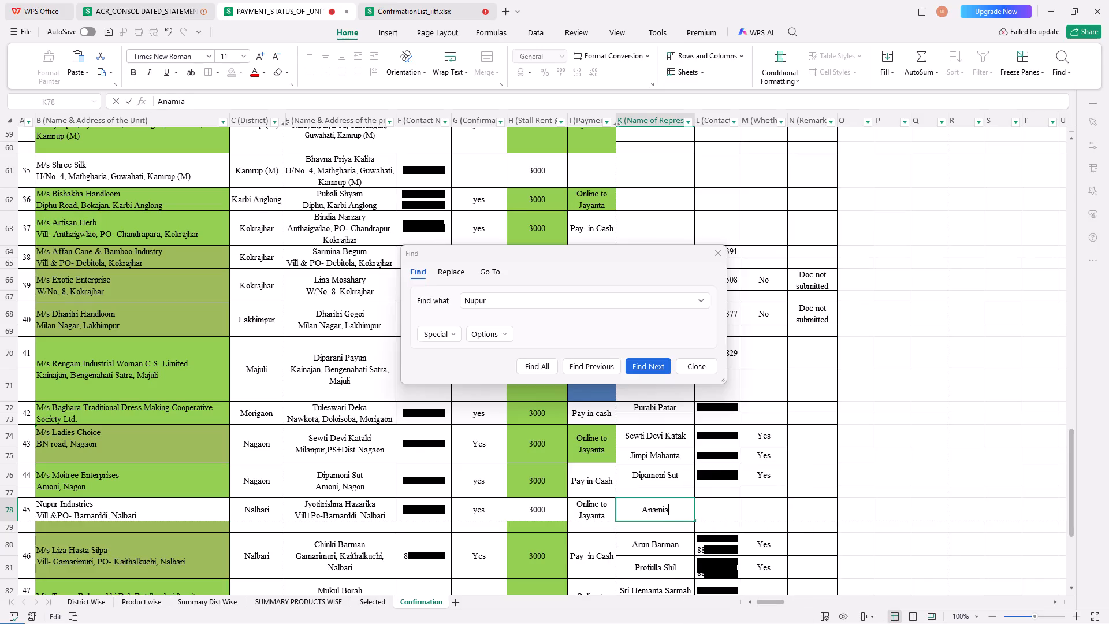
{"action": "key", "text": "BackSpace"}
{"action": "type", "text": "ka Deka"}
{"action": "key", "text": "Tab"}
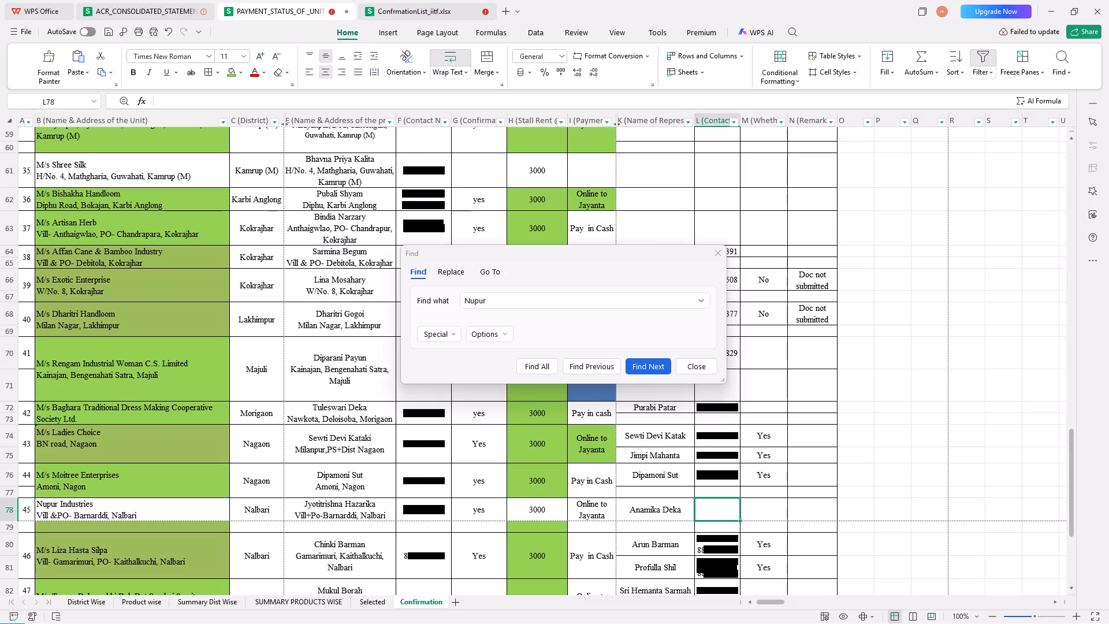
Replace the representative's name in Nupur Industries' row with the proprietor's name, copied from the proprietor cell of the same row.
{"action": "double_click", "coordinate": [378, 507]}
{"action": "left_click_drag", "start_coordinate": [376, 505], "coordinate": [306, 506]}
{"action": "key", "text": "ctrl+c"}
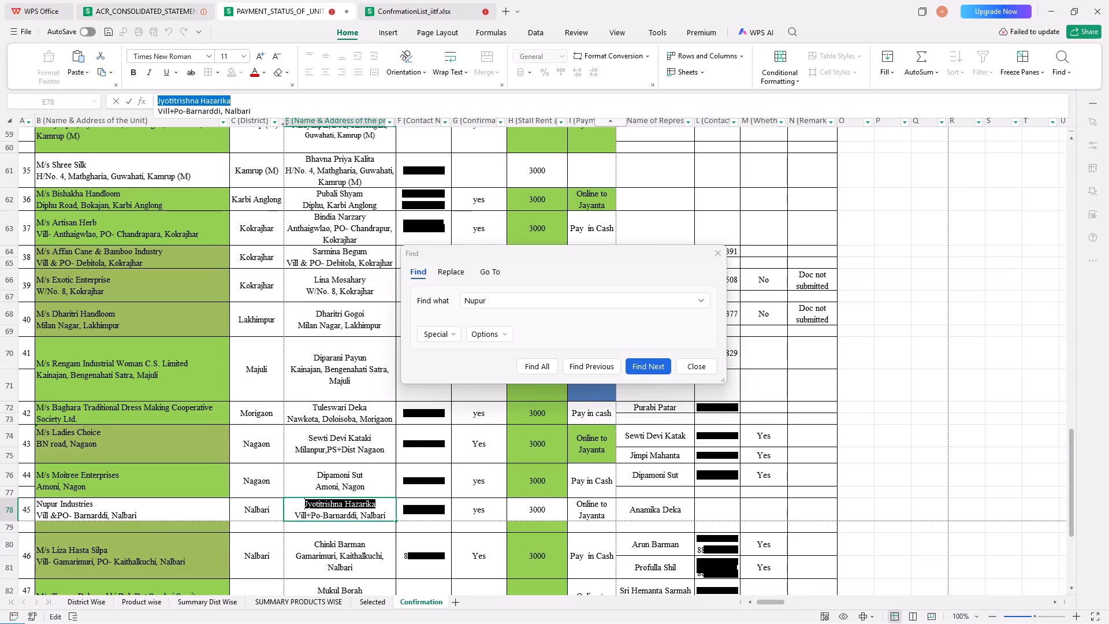
{"action": "double_click", "coordinate": [682, 510]}
{"action": "left_click_drag", "start_coordinate": [682, 510], "coordinate": [630, 510]}
{"action": "key", "text": "ctrl+v"}
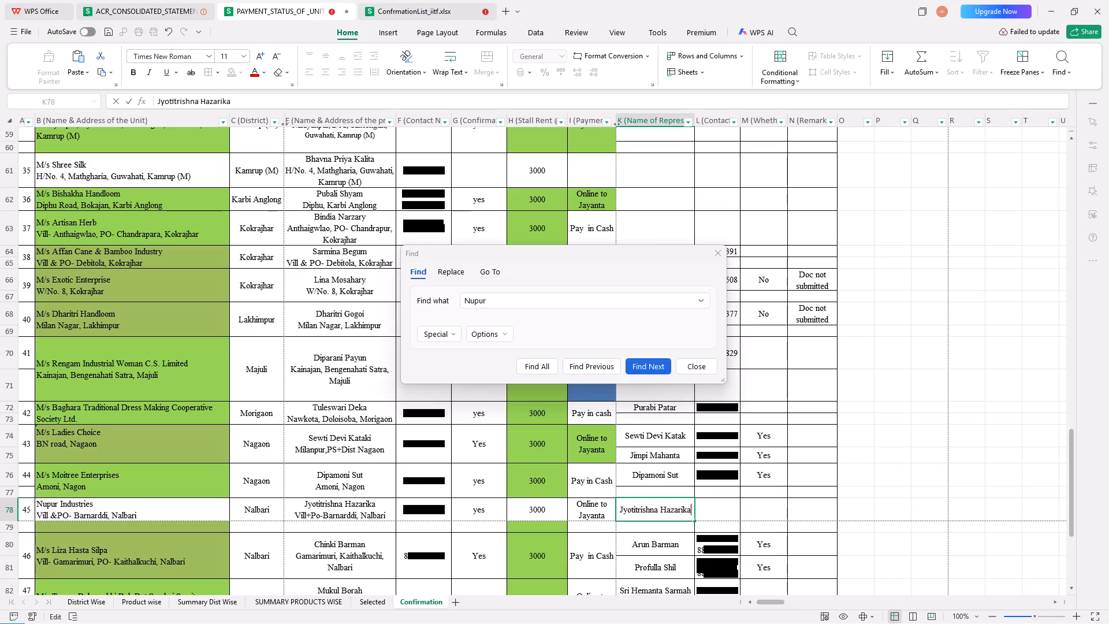
{"action": "left_click", "coordinate": [731, 511]}
Copy the proprietor's contact number into the representative's Contact No. cell in Nupur Industries' row.
{"action": "triple_click", "coordinate": [416, 506]}
{"action": "left_click", "coordinate": [416, 506]}
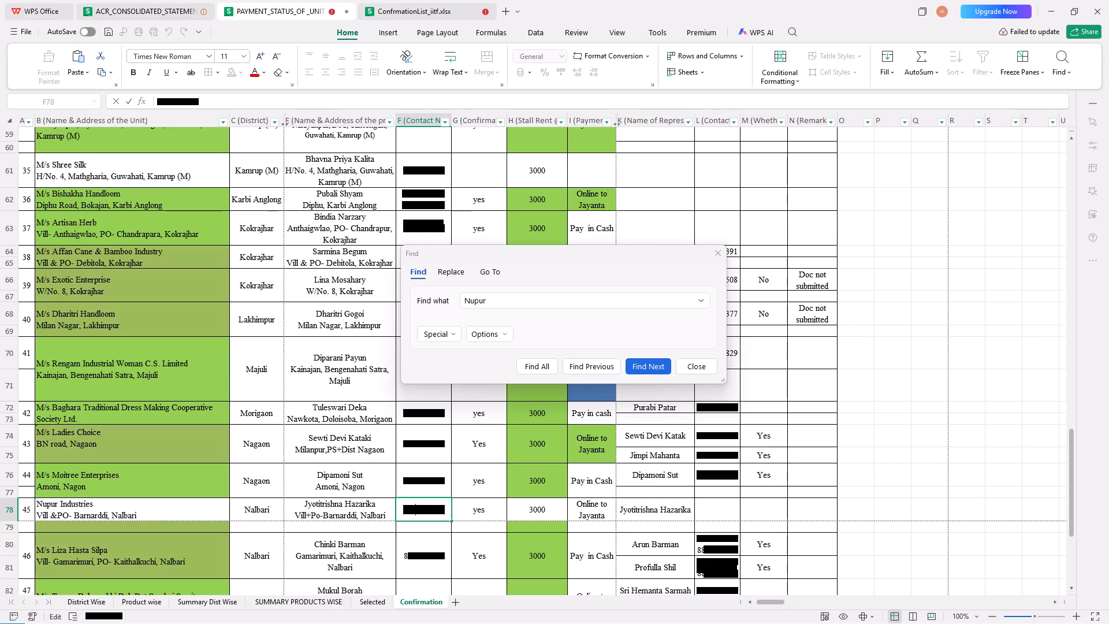
{"action": "key", "text": "ctrl+c"}
{"action": "left_click", "coordinate": [717, 509]}
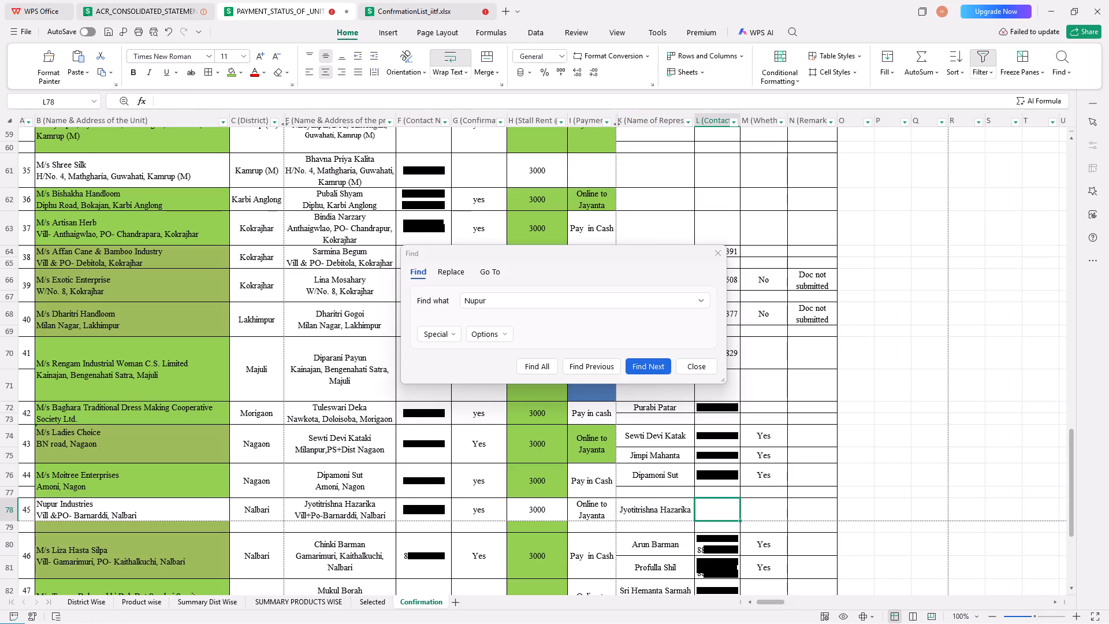
{"action": "key", "text": "ctrl+v"}
Enter the second representative's name in the new row below Nupur Industries.
{"action": "left_click", "coordinate": [658, 525]}
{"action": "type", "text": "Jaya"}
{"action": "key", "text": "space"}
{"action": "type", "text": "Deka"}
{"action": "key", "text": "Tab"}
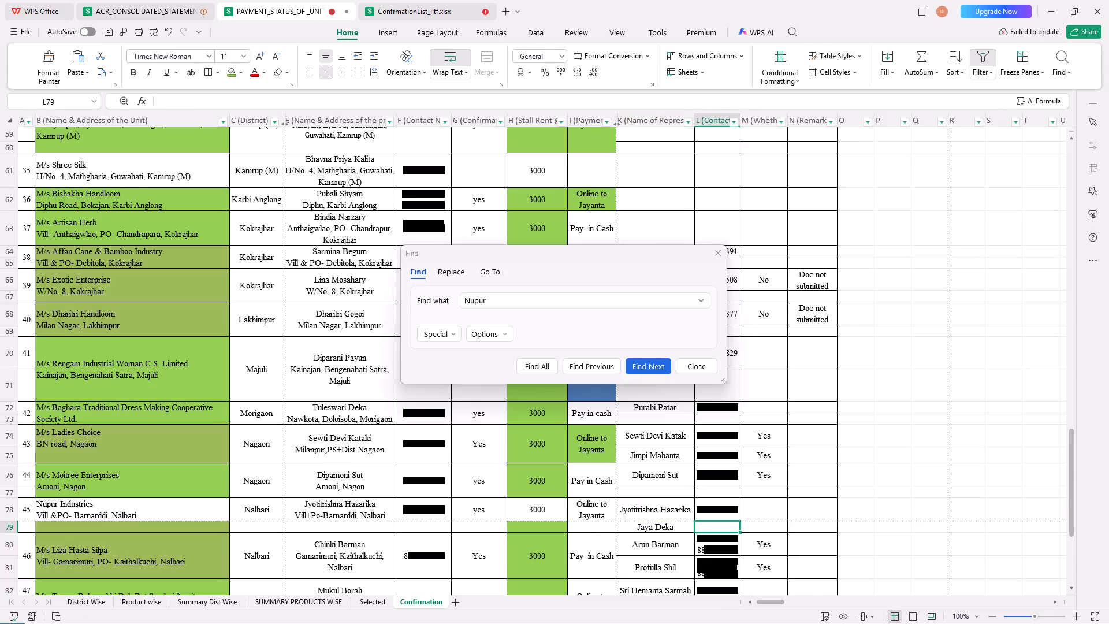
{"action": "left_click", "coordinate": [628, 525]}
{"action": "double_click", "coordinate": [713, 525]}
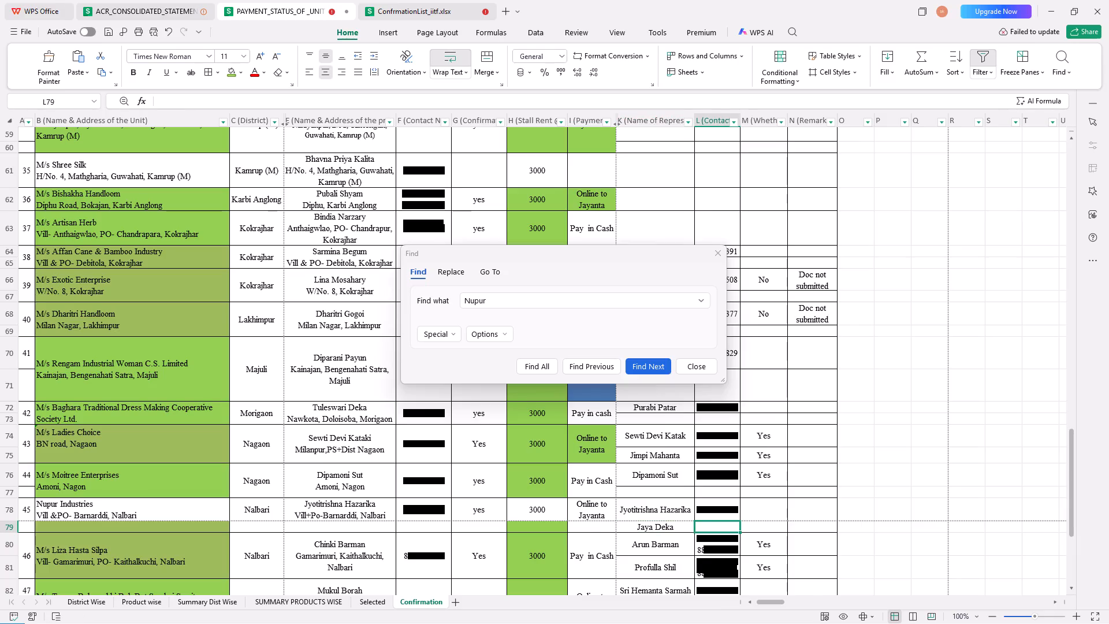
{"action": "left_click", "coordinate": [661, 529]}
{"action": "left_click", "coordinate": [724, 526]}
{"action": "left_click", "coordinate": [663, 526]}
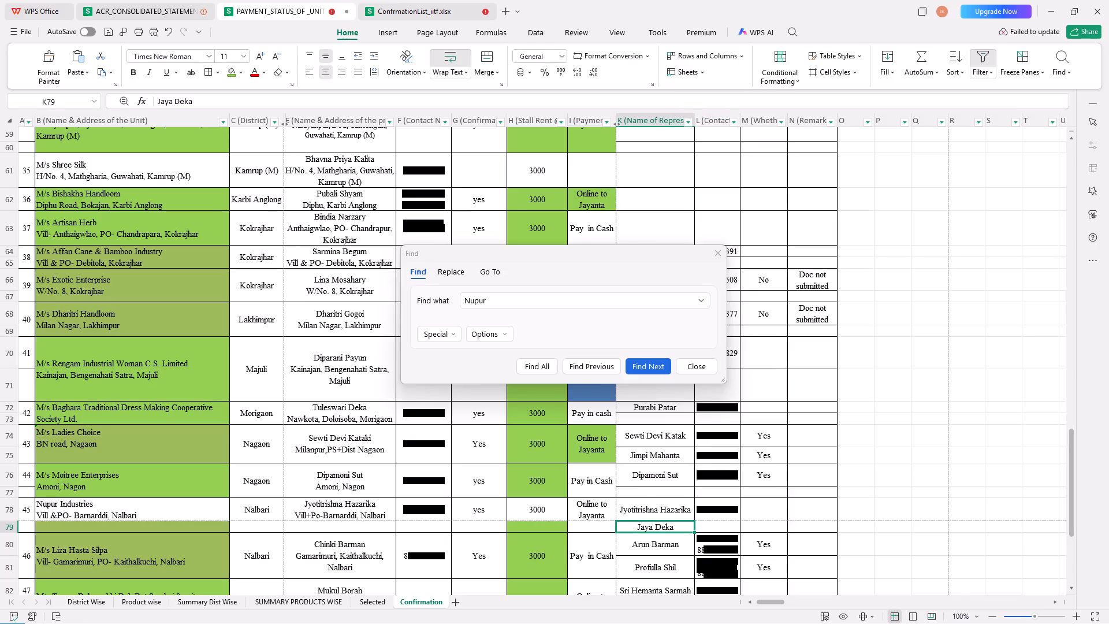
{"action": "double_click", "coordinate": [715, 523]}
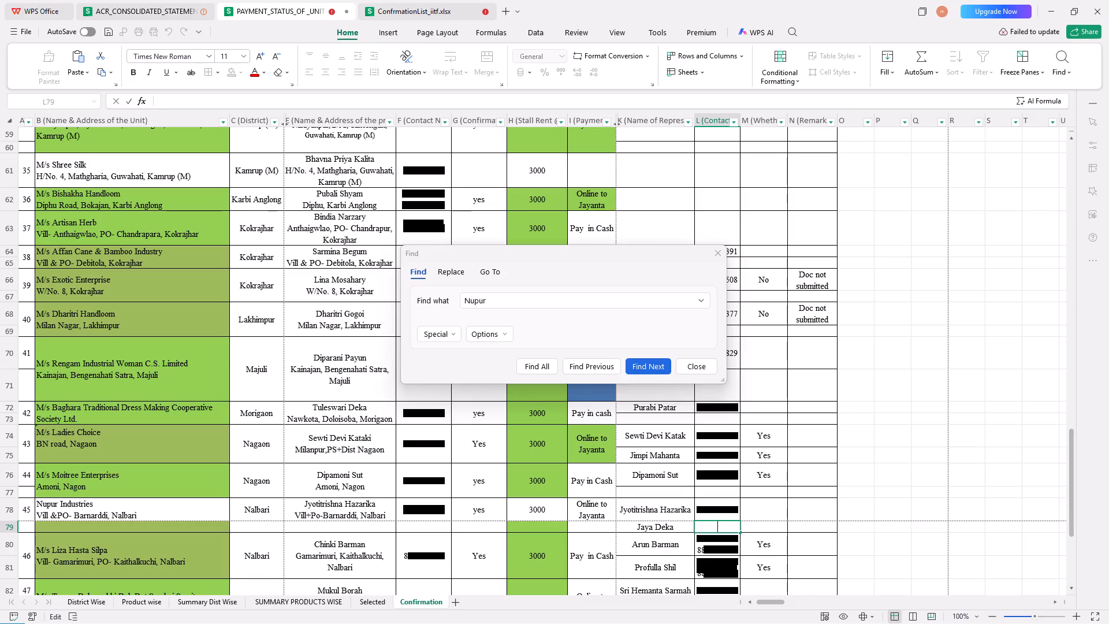
Merge and center Nupur Industries' name and address cell with the empty cell below it.
{"action": "left_click", "coordinate": [109, 512]}
{"action": "left_click_drag", "start_coordinate": [98, 507], "coordinate": [112, 522]}
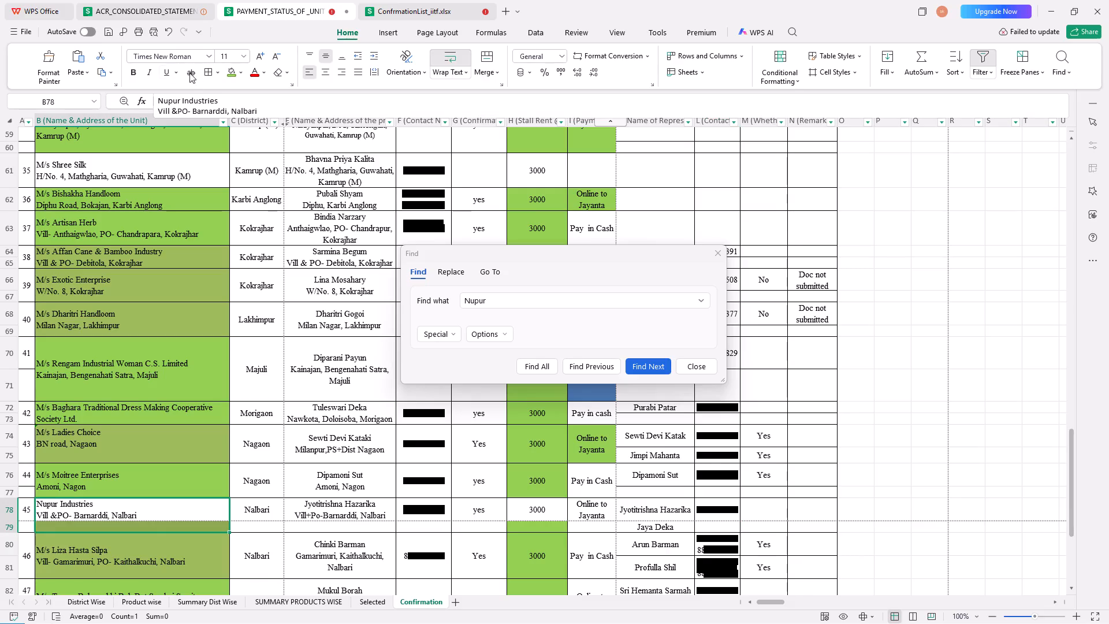
{"action": "left_click", "coordinate": [491, 71]}
{"action": "left_click", "coordinate": [541, 106]}
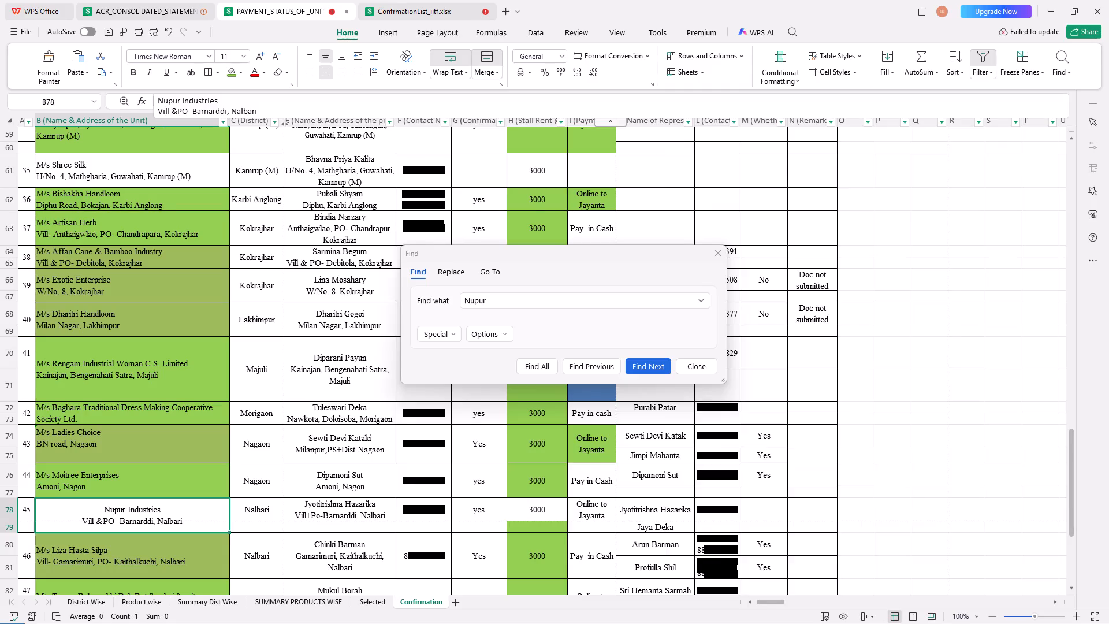
{"action": "left_click", "coordinate": [139, 522]}
{"action": "left_click", "coordinate": [348, 501]}
Fill Nupur Industries' merged name and address cell with green and left-align its text.
{"action": "left_click", "coordinate": [111, 509]}
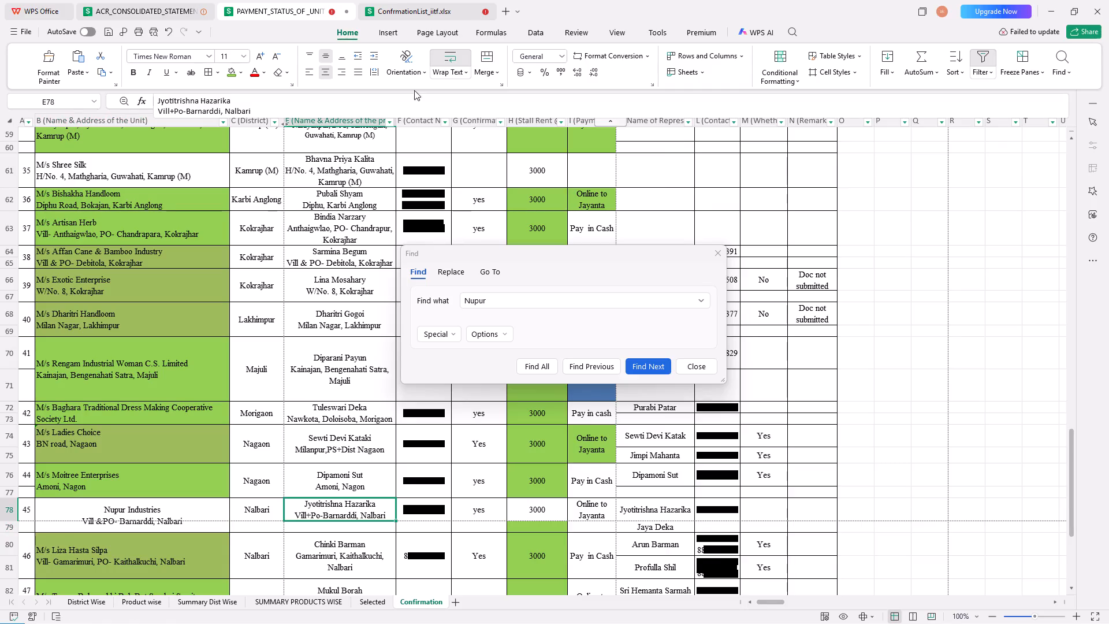
{"action": "left_click", "coordinate": [232, 75]}
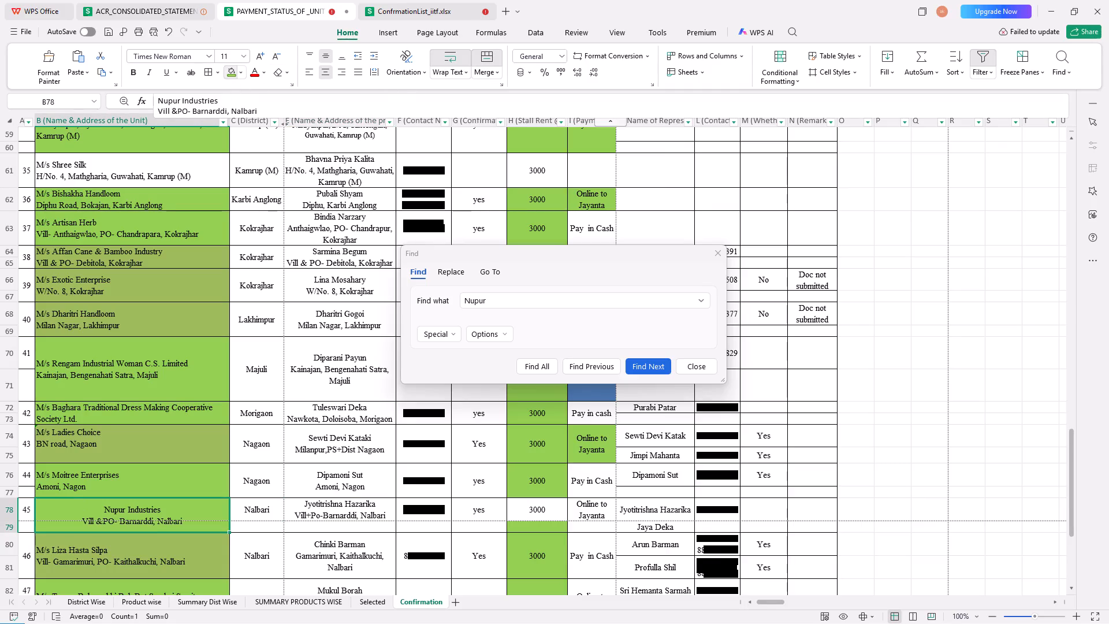
{"action": "left_click", "coordinate": [68, 518]}
{"action": "left_click", "coordinate": [312, 73]}
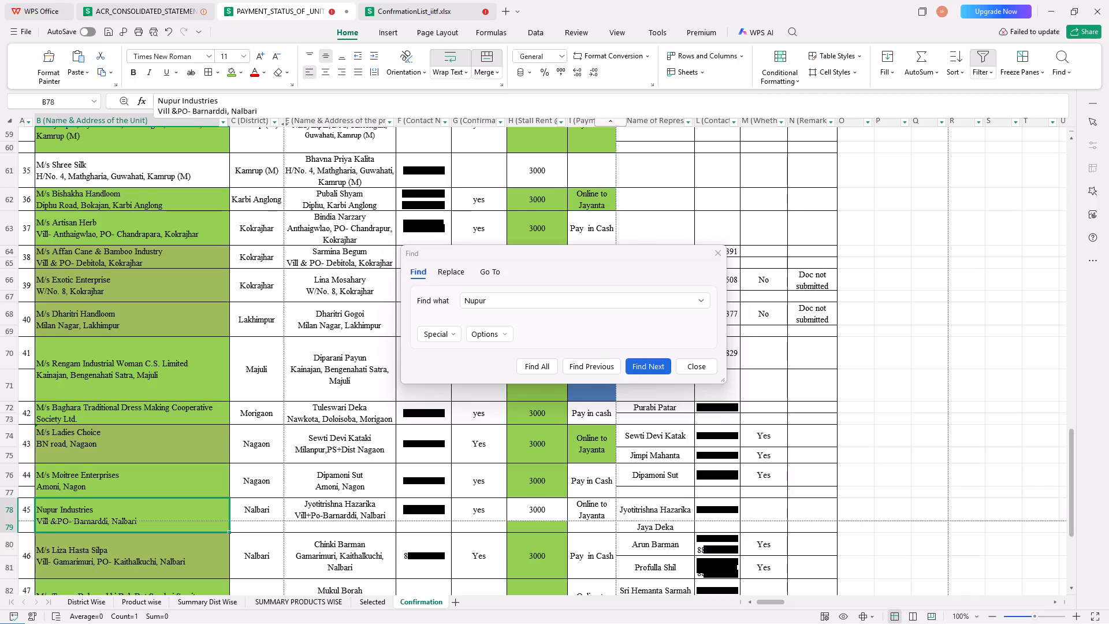
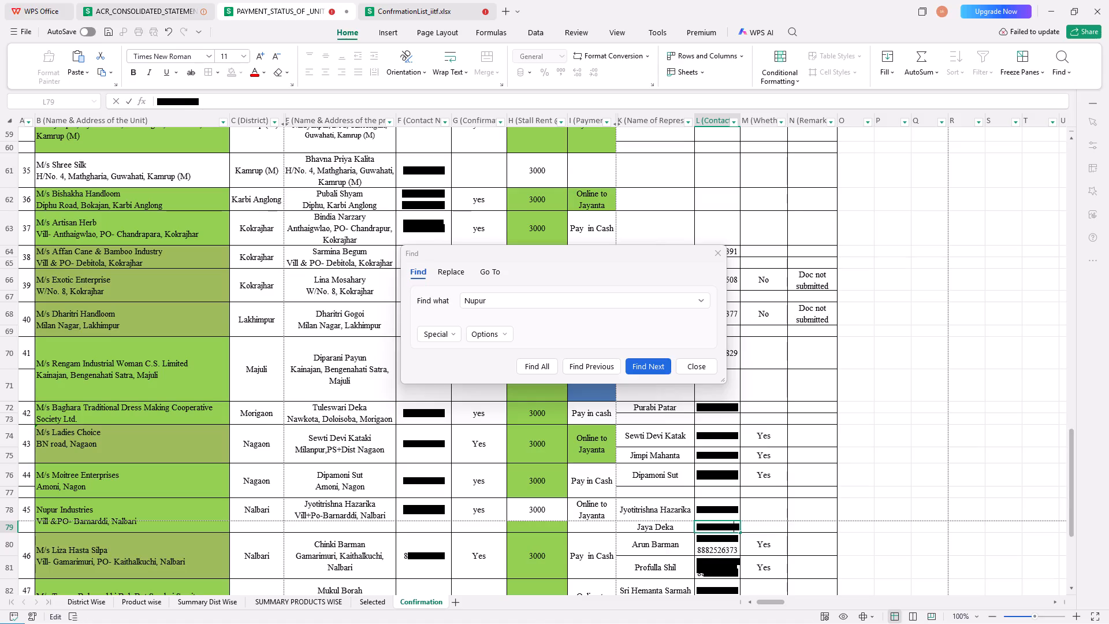
Finish entering the second representative's contact number below Nupur Industries and auto-fit the Contact No. column's width.
{"action": "key", "text": "0"}
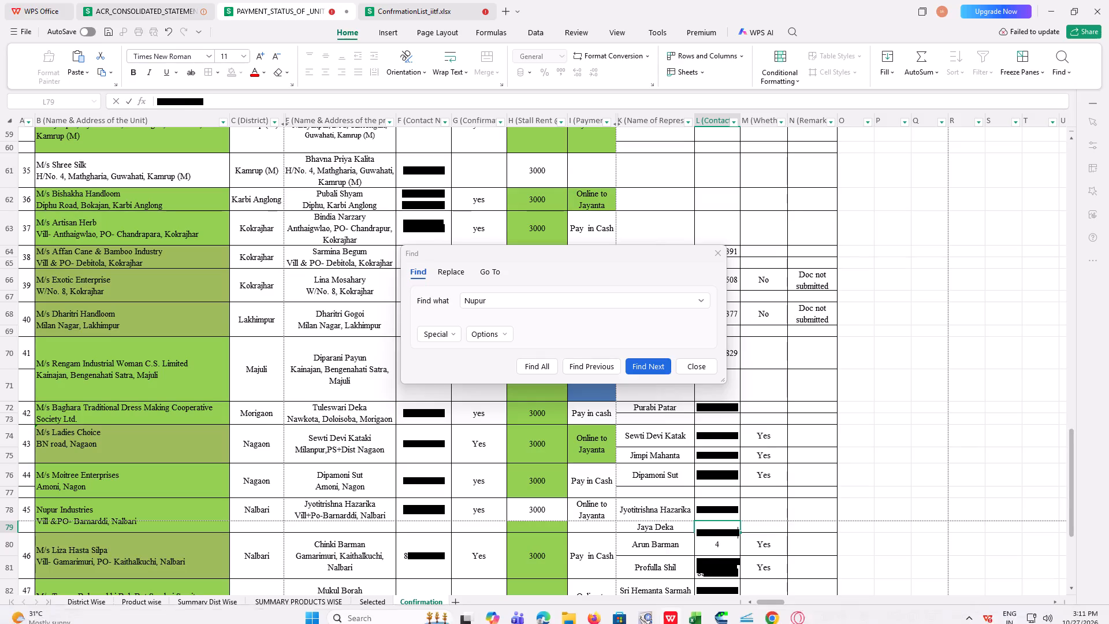
{"action": "left_click", "coordinate": [788, 523]}
{"action": "left_click", "coordinate": [718, 525]}
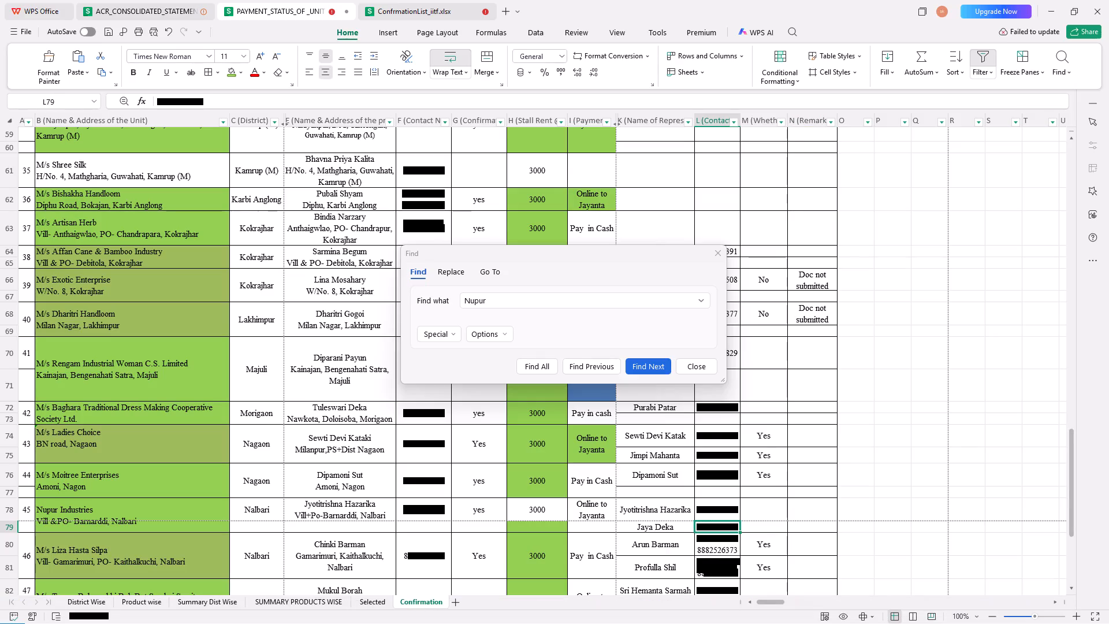
{"action": "double_click", "coordinate": [740, 121]}
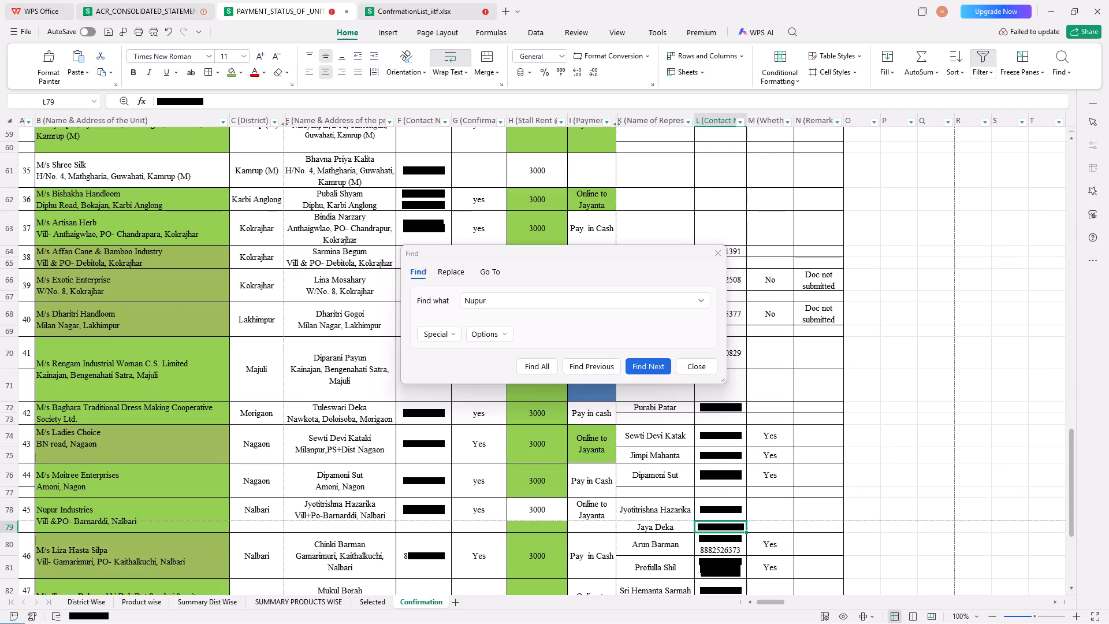
Delete one extra digit from the second representative's contact number in Nupur Industries' lower row.
{"action": "double_click", "coordinate": [720, 526]}
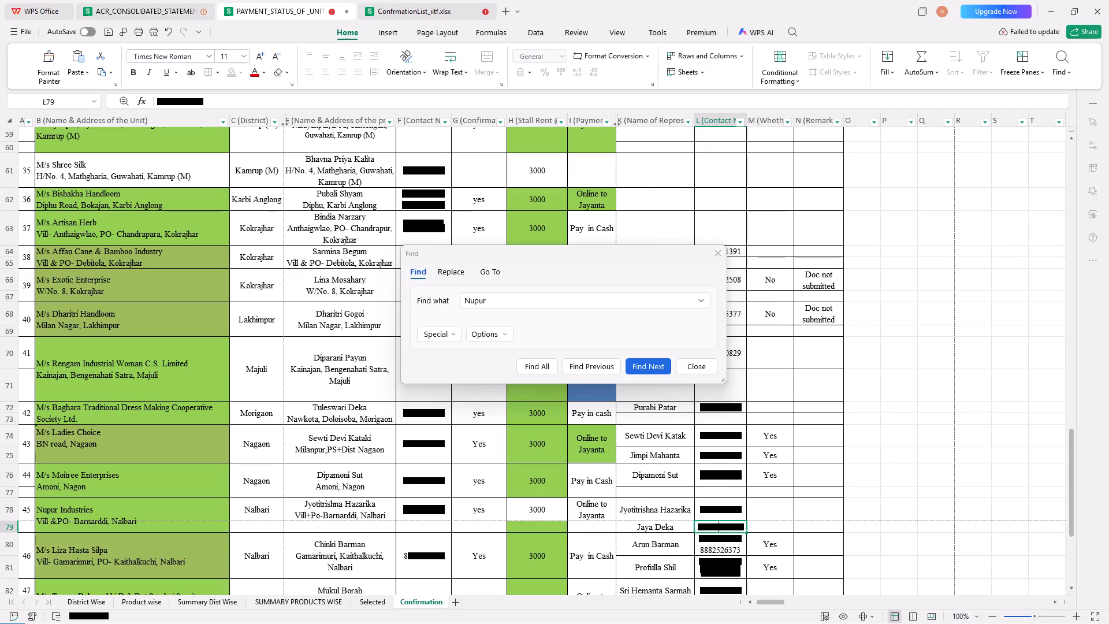
{"action": "key", "text": "BackSpace"}
{"action": "left_click", "coordinate": [813, 547]}
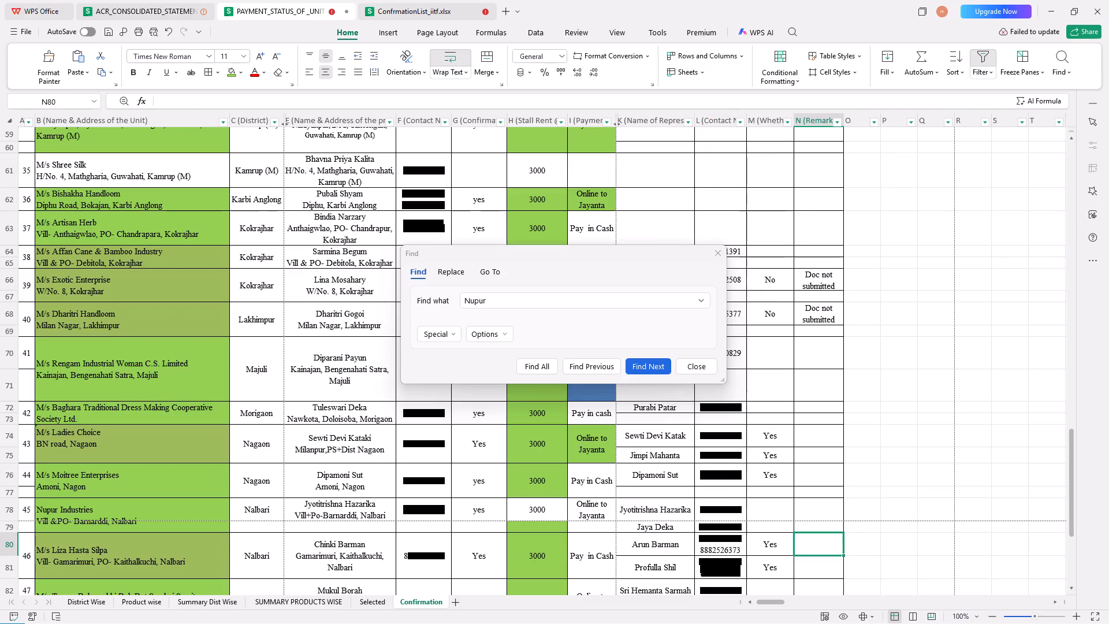
Merge and center Nupur Industries' District cell with the empty cell below it.
{"action": "left_click", "coordinate": [213, 527]}
{"action": "left_click", "coordinate": [272, 521]}
{"action": "left_click_drag", "start_coordinate": [268, 508], "coordinate": [268, 525]}
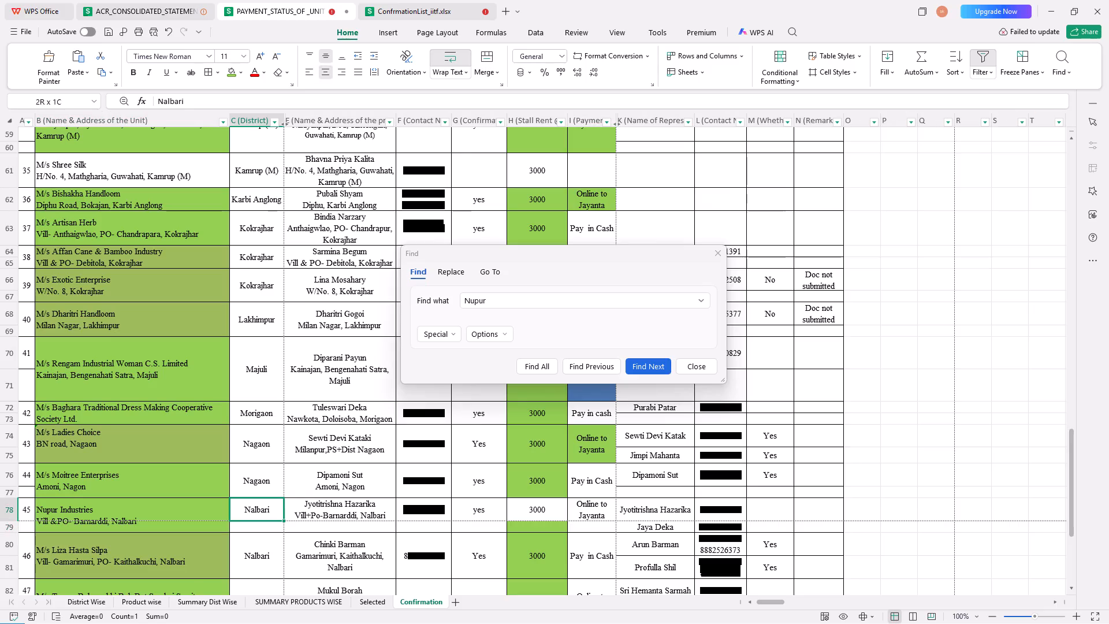
{"action": "left_click_drag", "start_coordinate": [268, 525], "coordinate": [268, 526]}
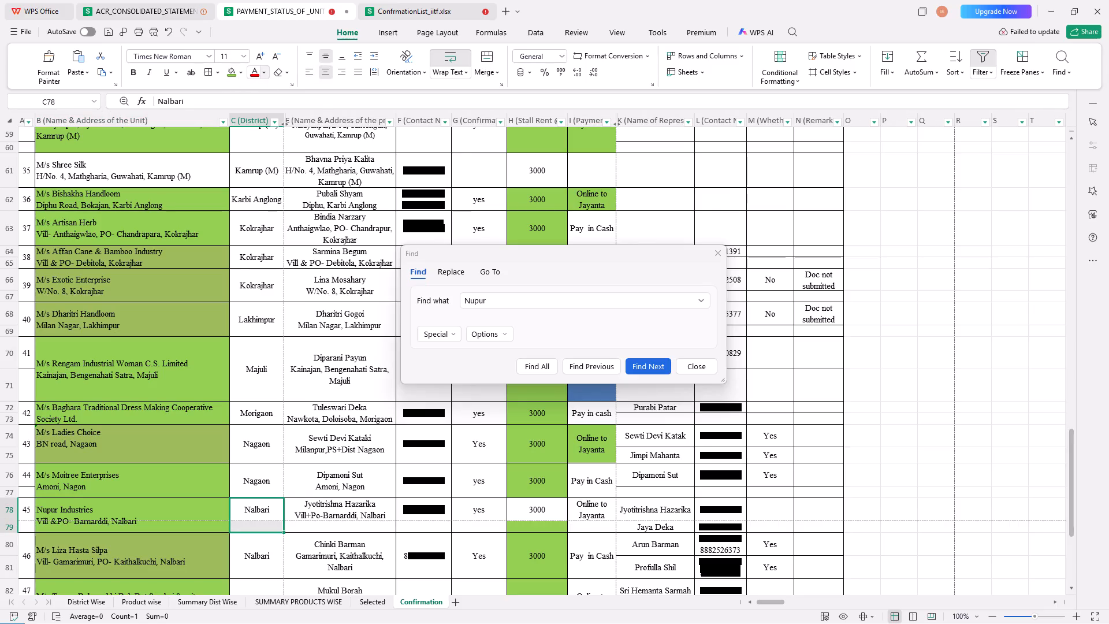
{"action": "left_click", "coordinate": [486, 55]}
Copy the merged District cell's format onto Nupur Industries' proprietor, contact, confirmation and stall rent cells across both rows.
{"action": "left_click", "coordinate": [269, 507]}
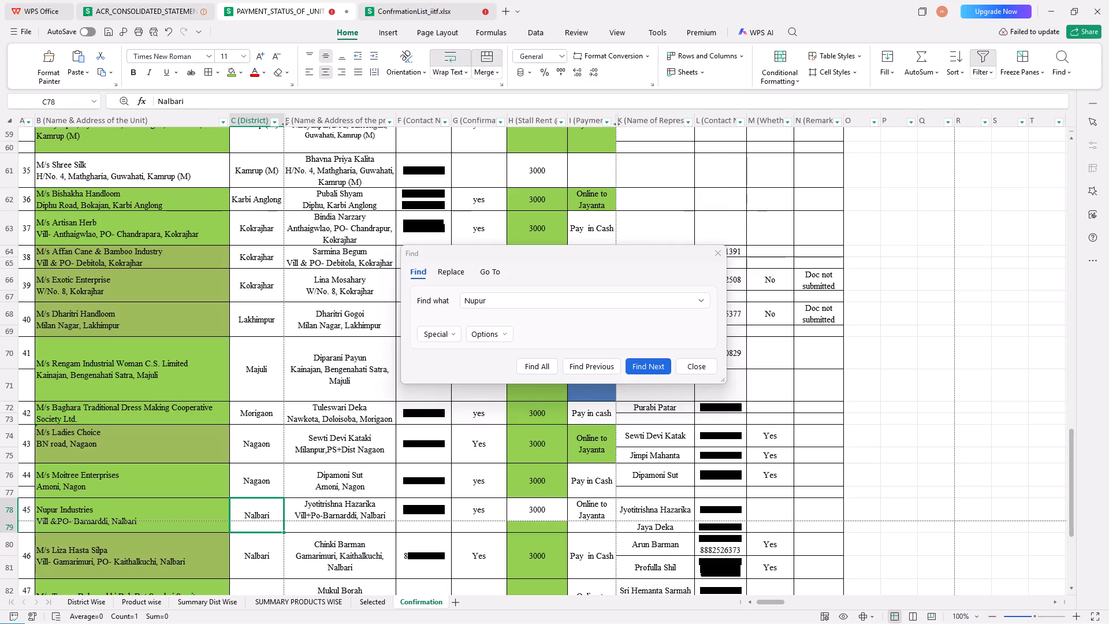
{"action": "left_click", "coordinate": [50, 76]}
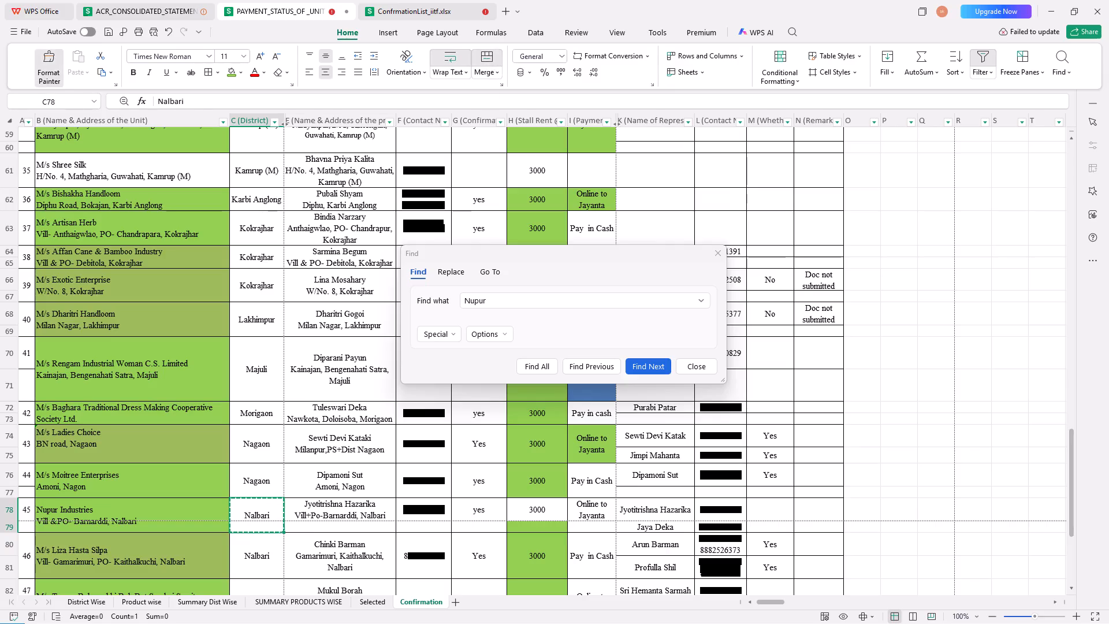
{"action": "left_click_drag", "start_coordinate": [336, 508], "coordinate": [528, 526]}
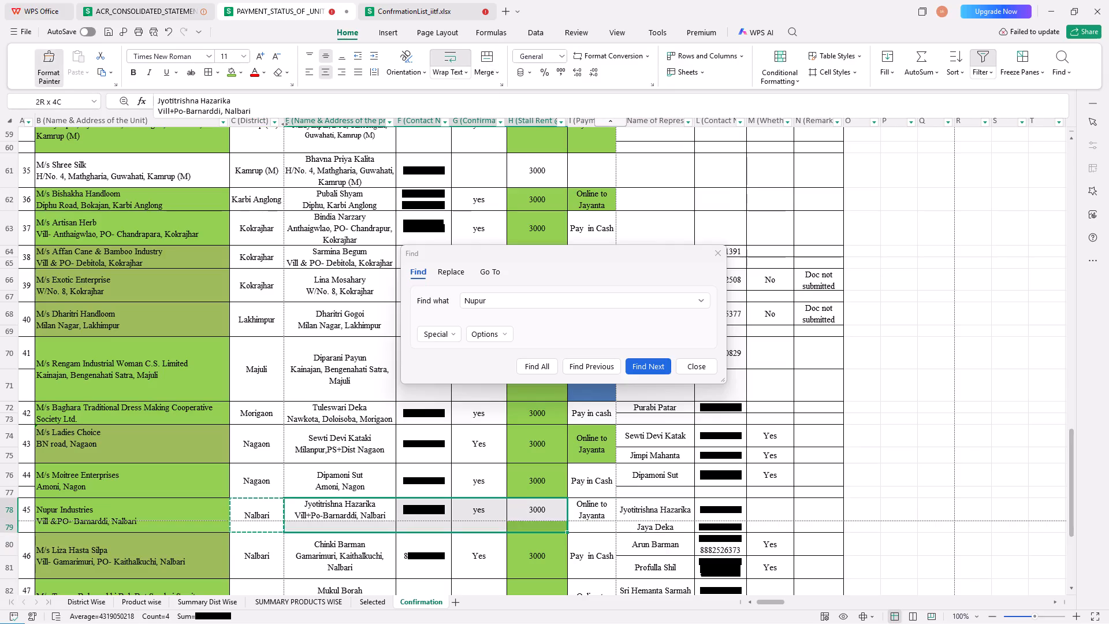
{"action": "left_click_drag", "start_coordinate": [528, 526], "coordinate": [526, 525]}
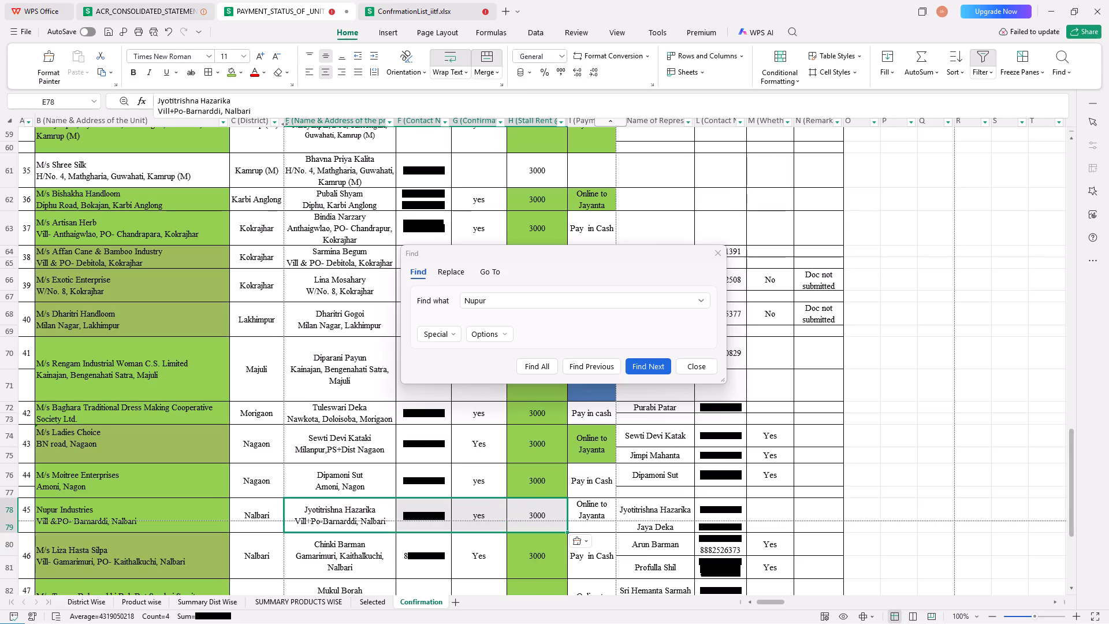
Merge and center Nupur Industries' payment cell with the empty cell below it.
{"action": "left_click_drag", "start_coordinate": [585, 514], "coordinate": [588, 529]}
{"action": "left_click", "coordinate": [486, 64]}
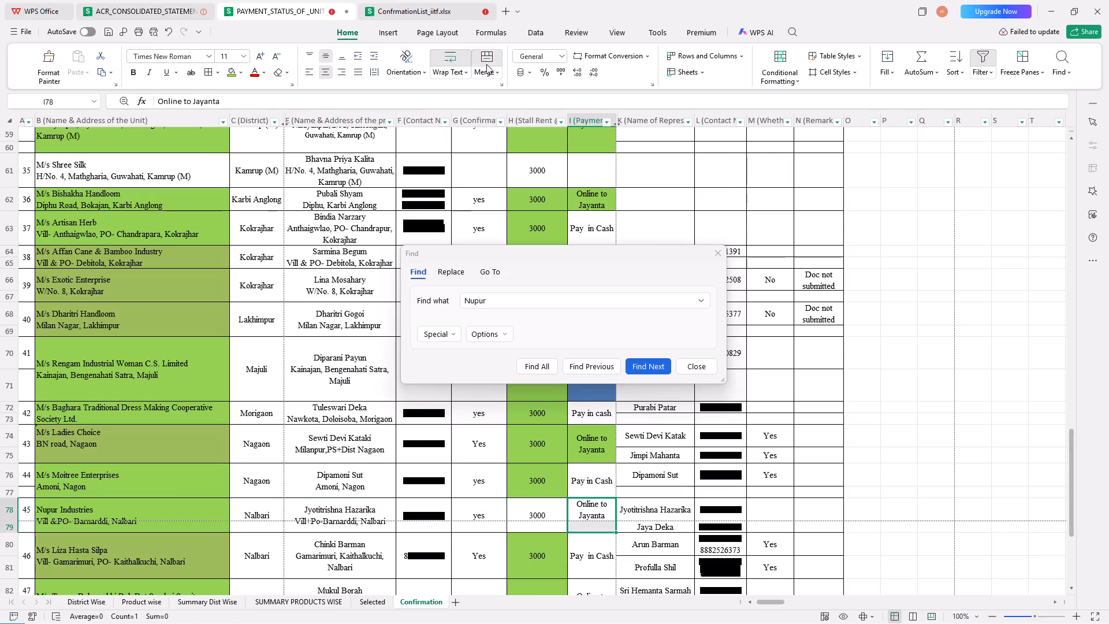
Fill Nupur Industries' merged cells from District through payment with green.
{"action": "left_click", "coordinate": [348, 522]}
{"action": "left_click_drag", "start_coordinate": [260, 511], "coordinate": [518, 520]}
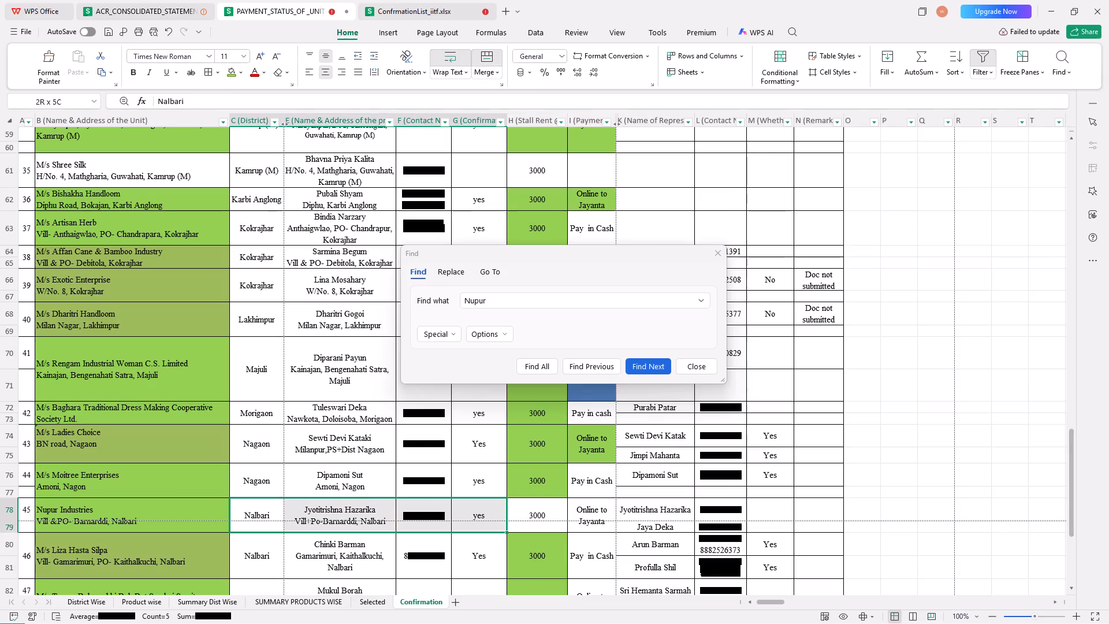
{"action": "left_click_drag", "start_coordinate": [518, 520], "coordinate": [600, 520]}
{"action": "left_click", "coordinate": [226, 75]}
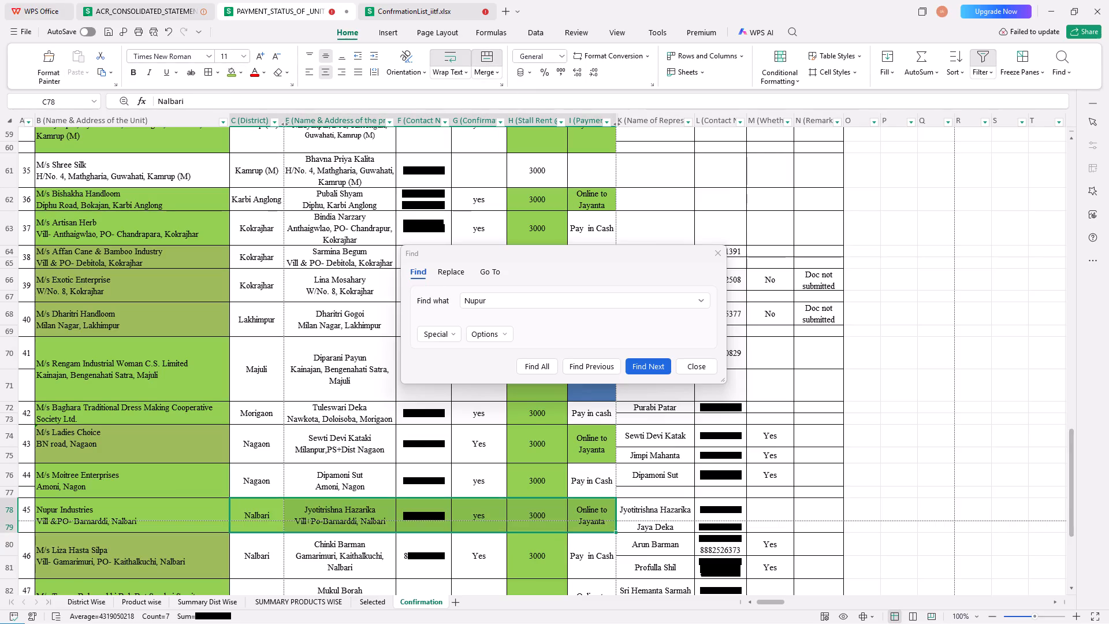
Enter Yes in the Whether column for Nupur Industries' first representative and leave the second representative's cell blank.
{"action": "left_click", "coordinate": [649, 511]}
{"action": "left_click", "coordinate": [843, 529]}
{"action": "left_click", "coordinate": [765, 519]}
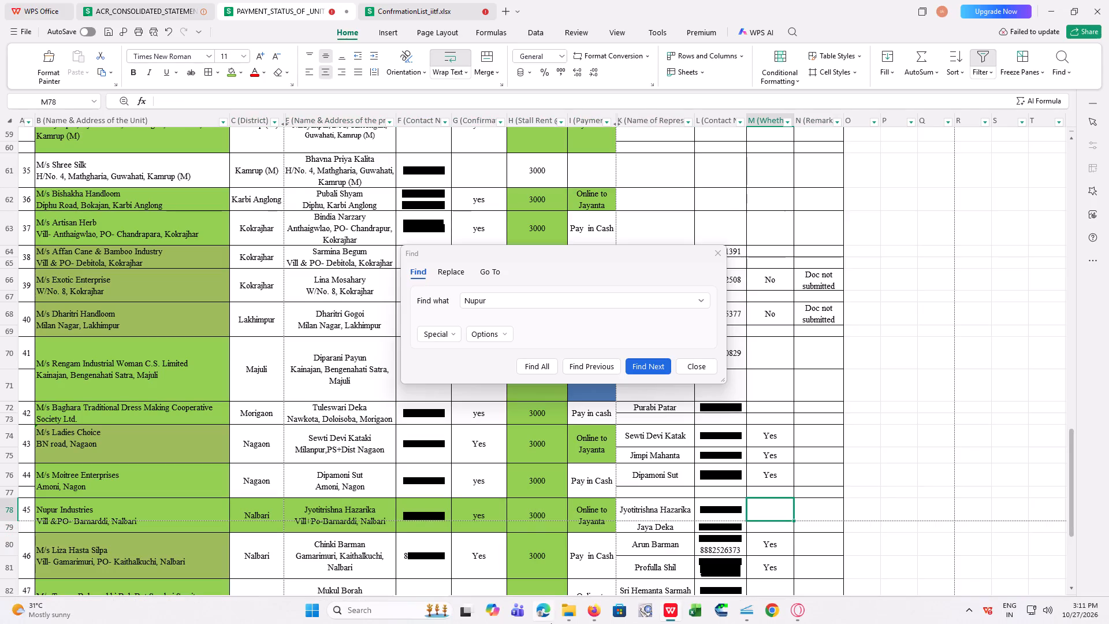
{"action": "type", "text": "Yes"}
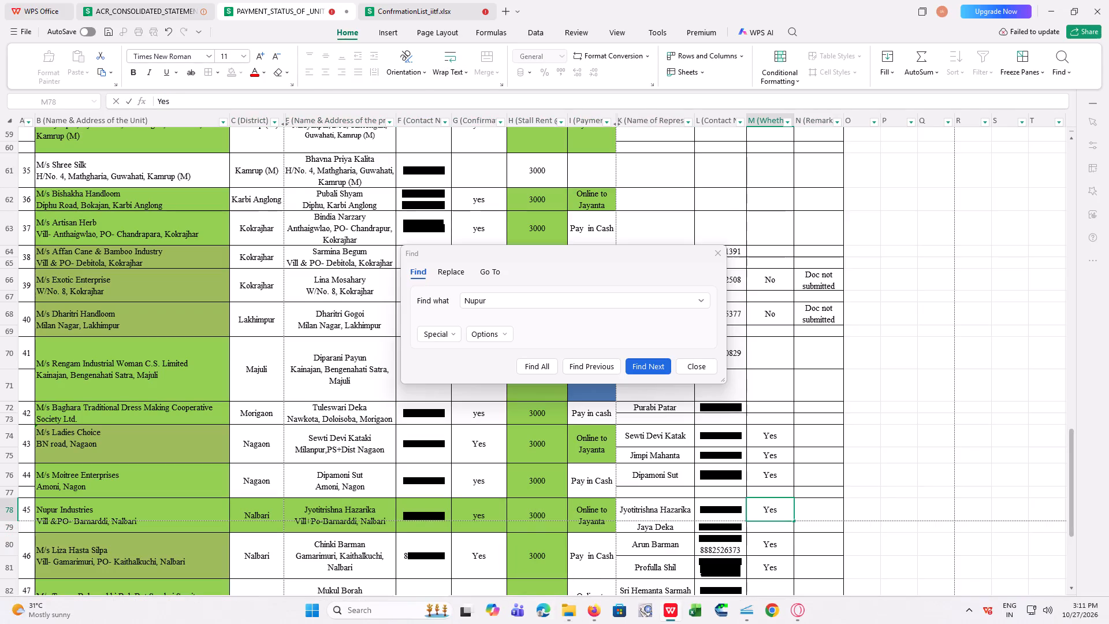
{"action": "left_click", "coordinate": [769, 528]}
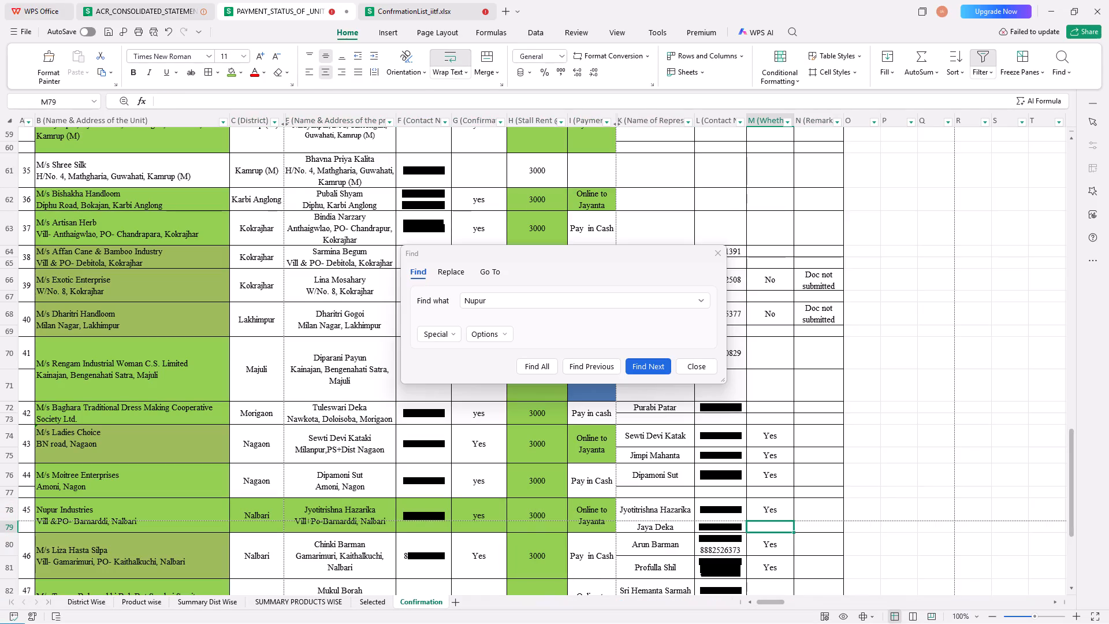
{"action": "key", "text": "BackSpace"}
{"action": "key", "text": "BackSpace"}
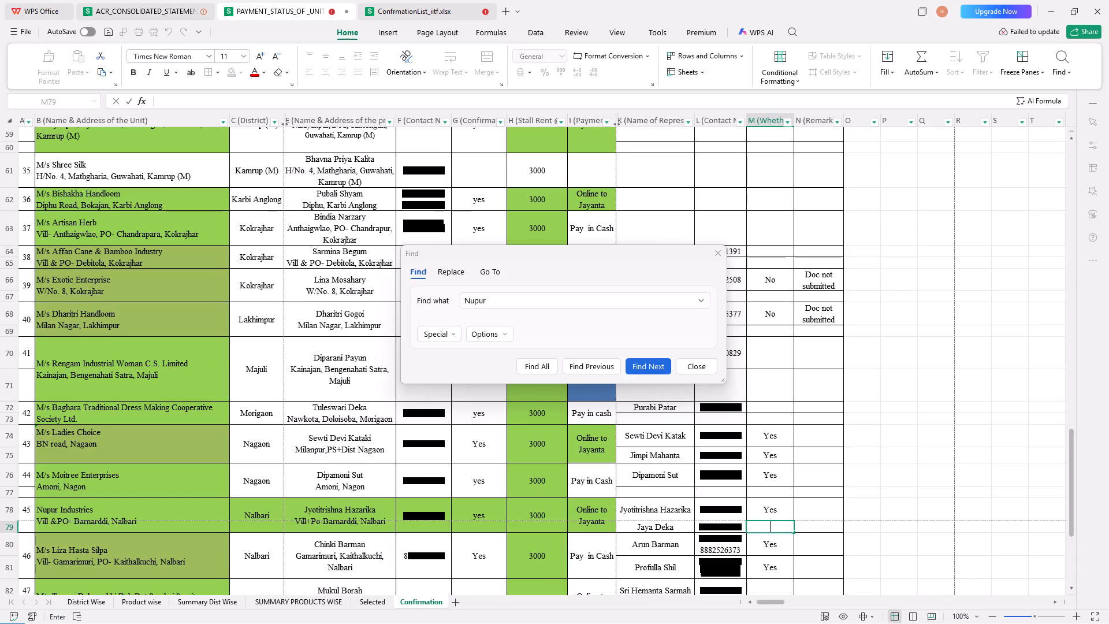
Enter the remark "Doc not submitted" in the Remarks column of Nupur Industries' second representative.
{"action": "left_click", "coordinate": [820, 525]}
{"action": "type", "text": "Doc"}
{"action": "key", "text": "space"}
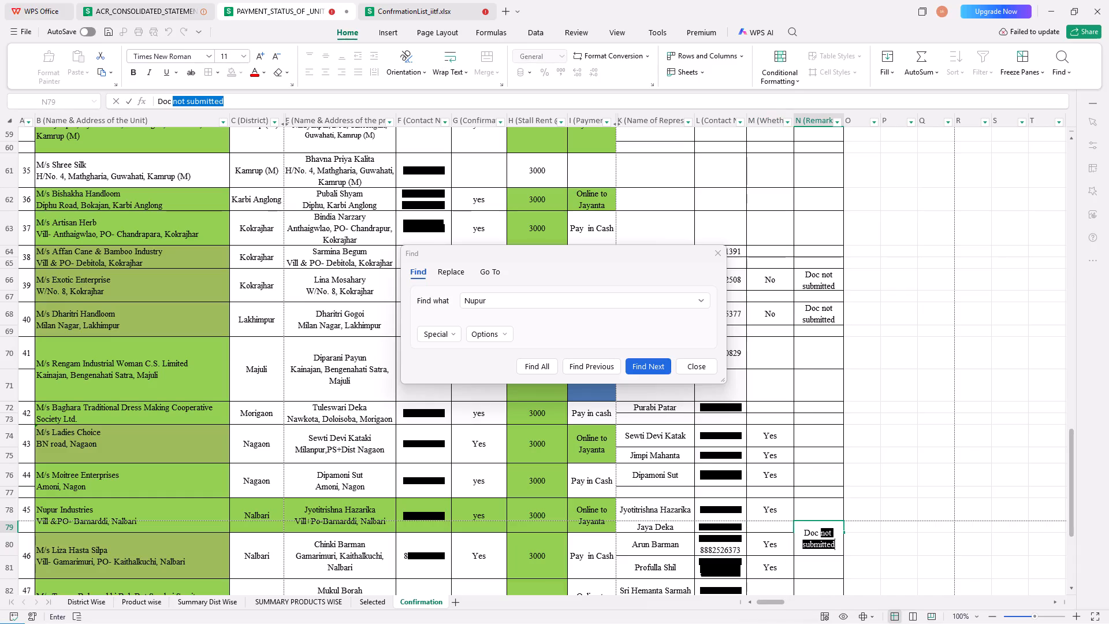
{"action": "left_click", "coordinate": [742, 552]}
{"action": "left_click", "coordinate": [754, 538]}
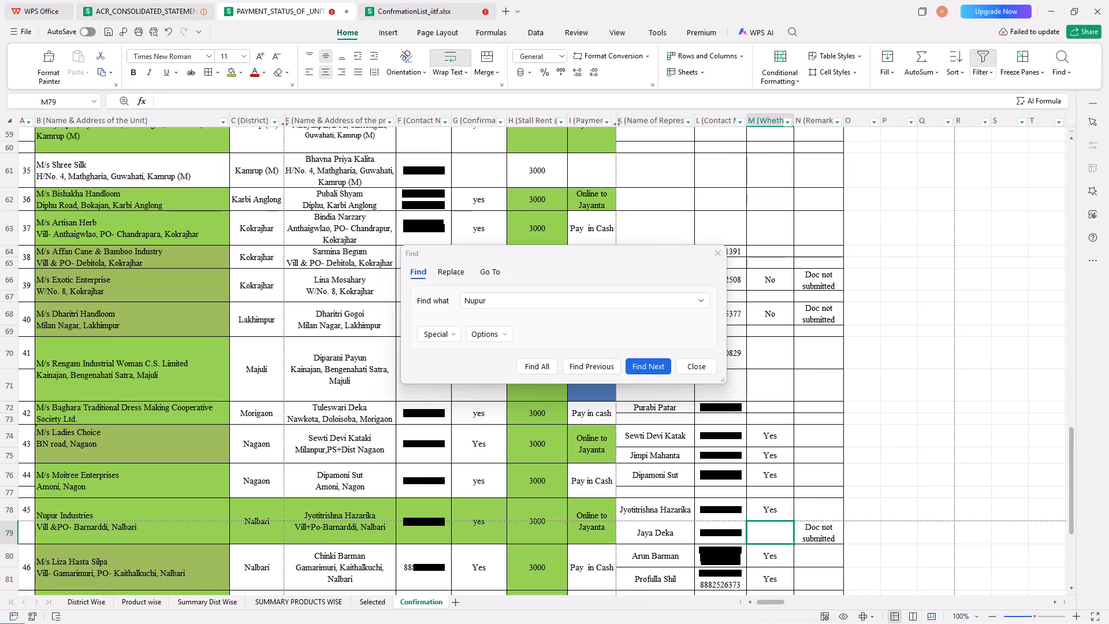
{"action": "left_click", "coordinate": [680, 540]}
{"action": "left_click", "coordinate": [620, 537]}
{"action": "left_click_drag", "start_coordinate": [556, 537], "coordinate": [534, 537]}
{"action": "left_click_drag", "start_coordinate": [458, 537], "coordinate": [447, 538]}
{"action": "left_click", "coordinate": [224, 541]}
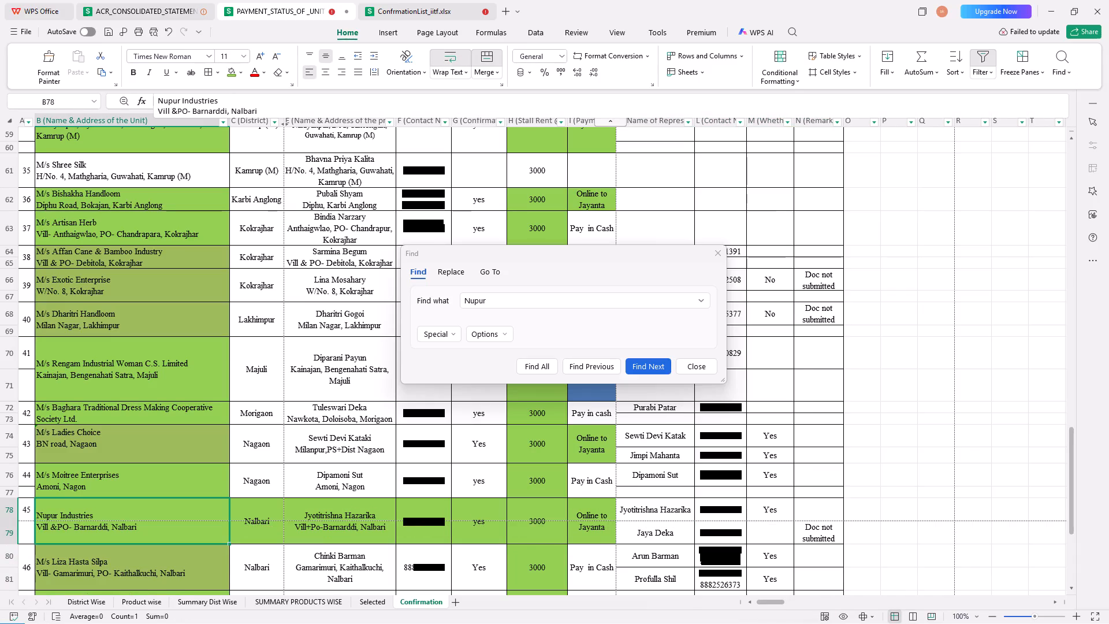
Merge and center Nupur Industries' two Remarks cells into one.
{"action": "left_click_drag", "start_coordinate": [806, 505], "coordinate": [815, 527]}
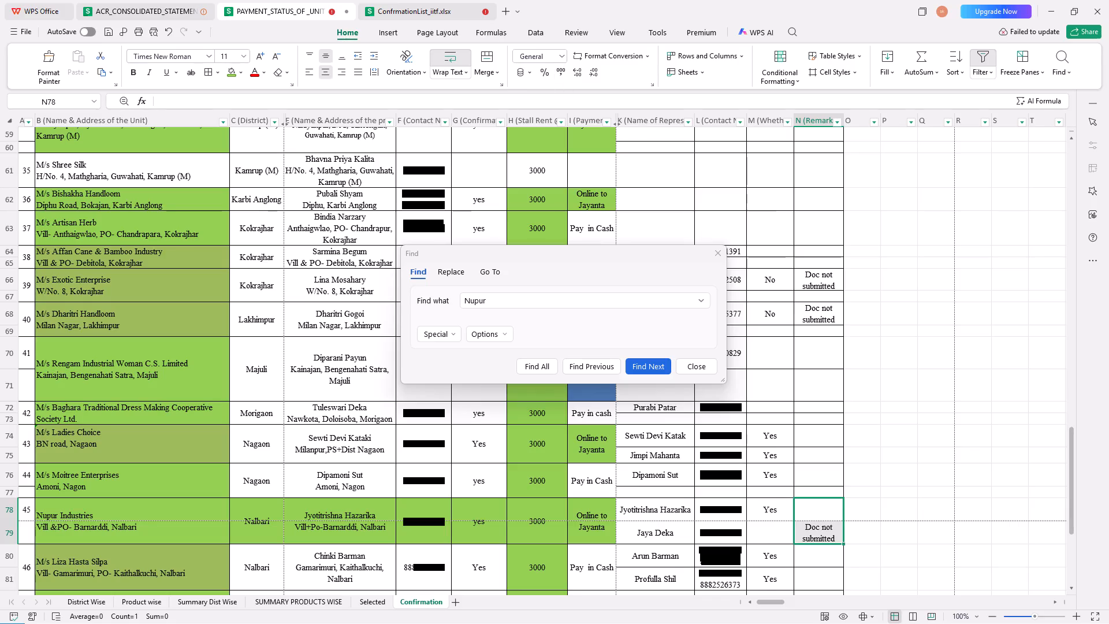
{"action": "left_click", "coordinate": [497, 73]}
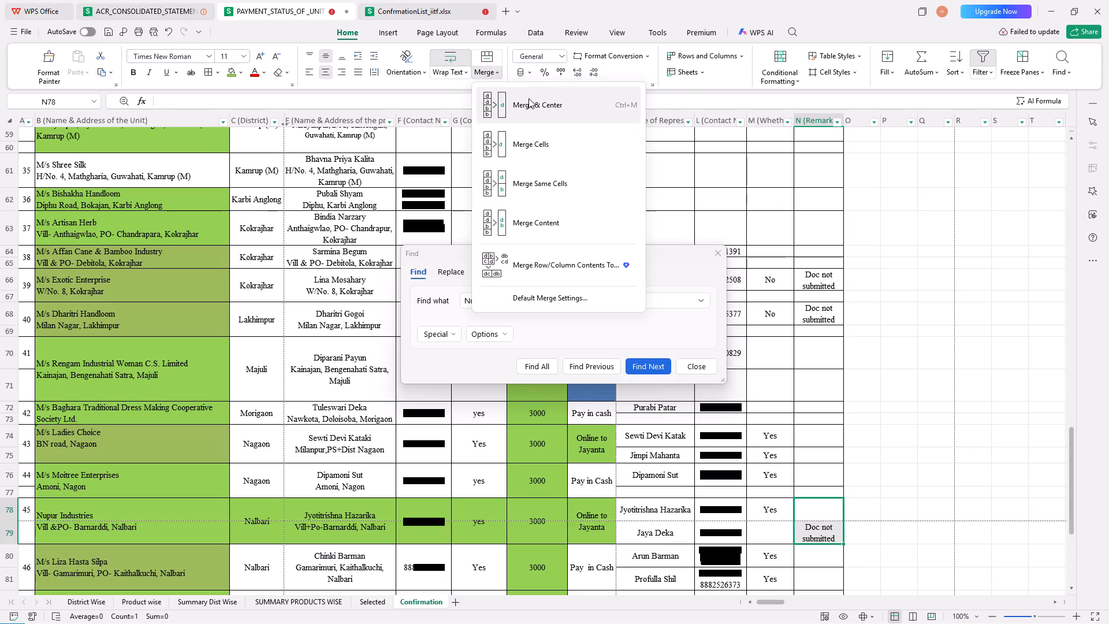
{"action": "left_click", "coordinate": [527, 100]}
{"action": "left_click", "coordinate": [813, 516]}
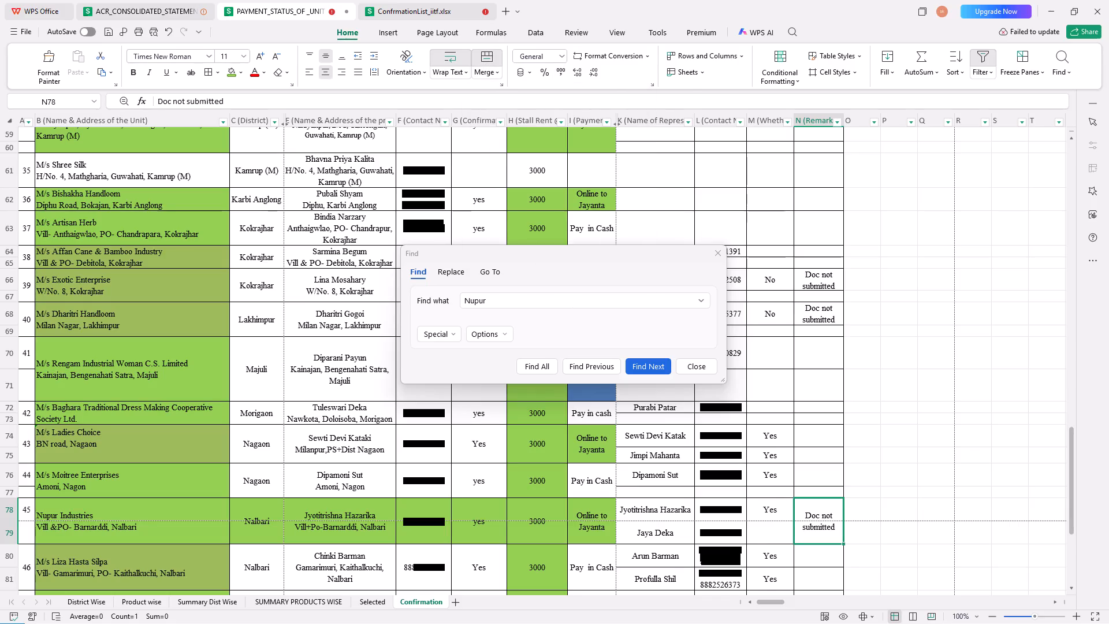
Review Nupur Industries' entry together with the neighbouring rows of the Confirmation sheet.
{"action": "left_click", "coordinate": [757, 523]}
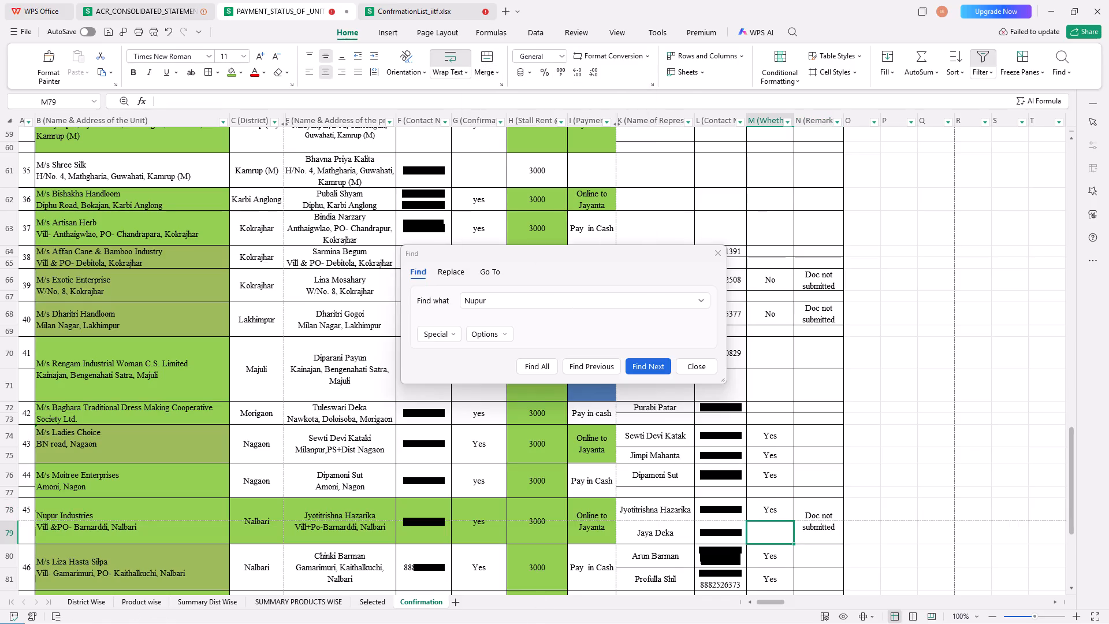
{"action": "left_click", "coordinate": [652, 521]}
{"action": "left_click", "coordinate": [570, 516]}
{"action": "left_click", "coordinate": [457, 508]}
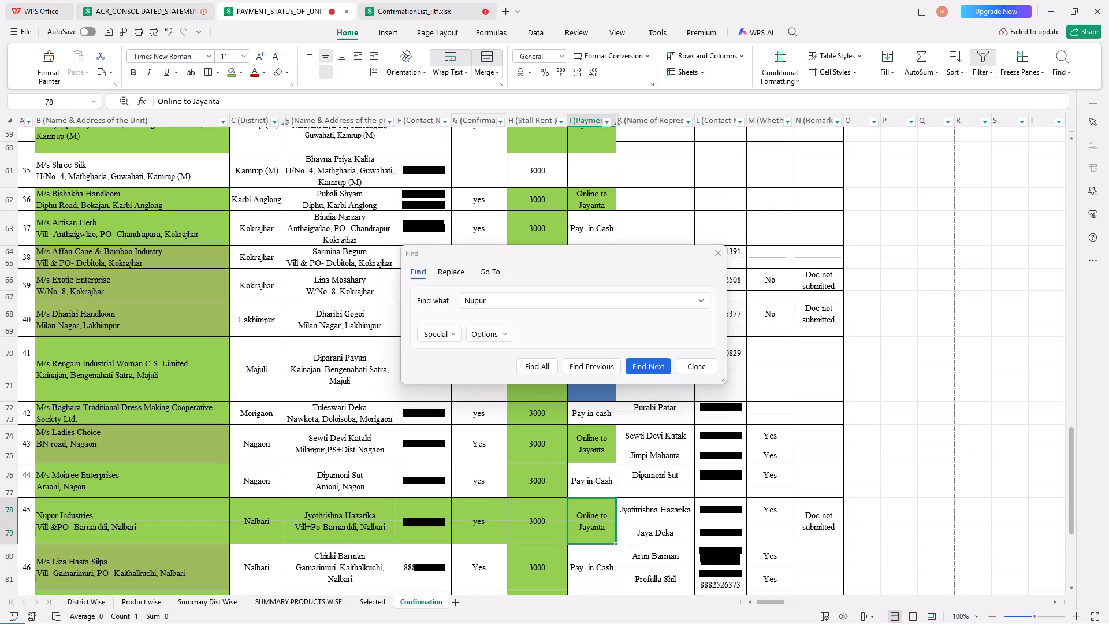
{"action": "scroll", "coordinate": [75, 539], "scroll_direction": "down", "scroll_amount": 4}
{"action": "scroll", "coordinate": [102, 552], "scroll_direction": "up", "scroll_amount": 2}
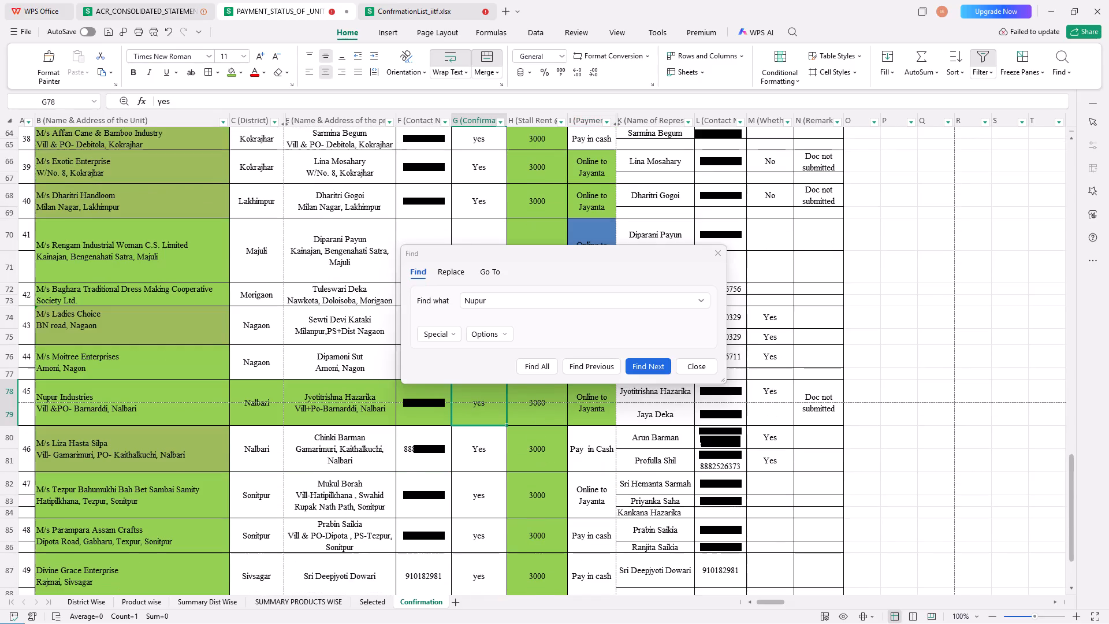
{"action": "left_click", "coordinate": [812, 460]}
{"action": "left_click", "coordinate": [724, 468]}
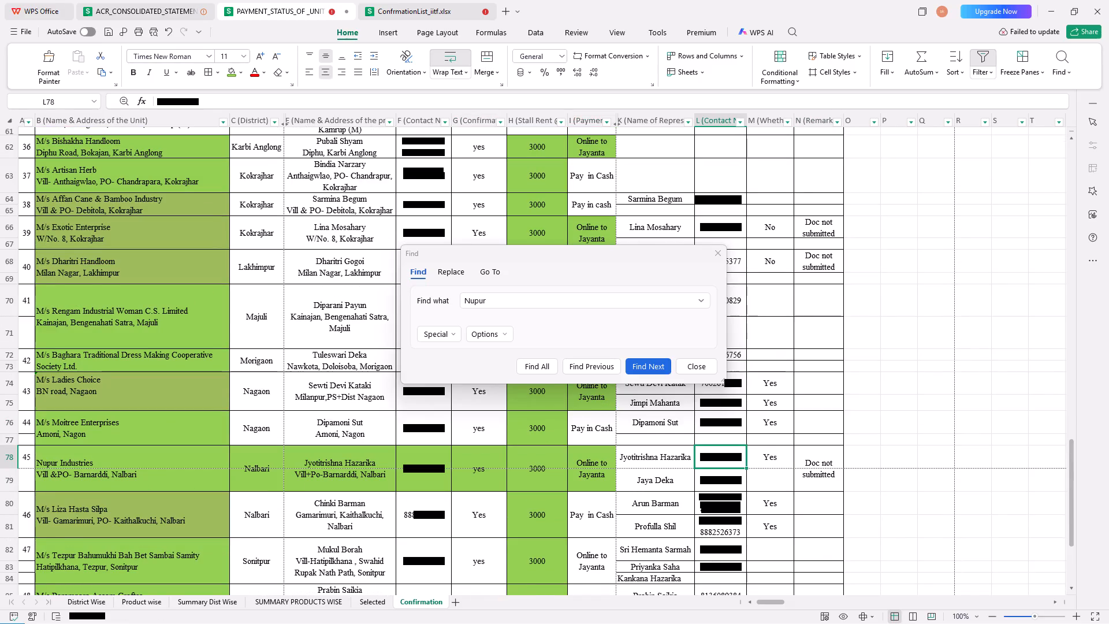
{"action": "scroll", "coordinate": [725, 528], "scroll_direction": "down", "scroll_amount": 3}
{"action": "scroll", "coordinate": [721, 530], "scroll_direction": "up", "scroll_amount": 2}
Close the Find dialog and save the payment status workbook.
{"action": "left_click", "coordinate": [707, 372]}
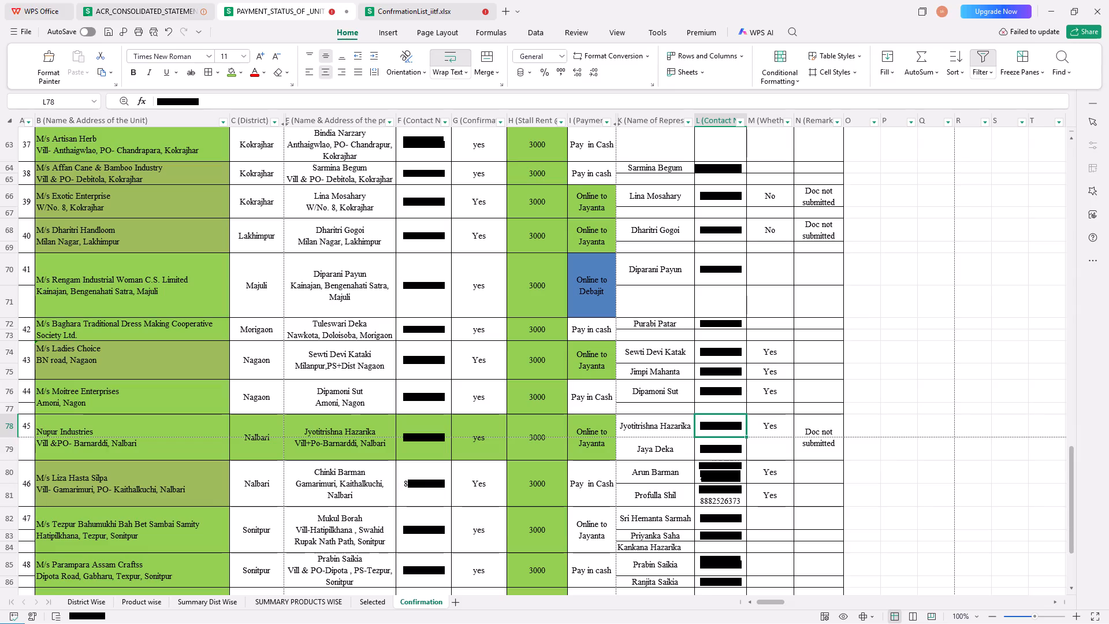
{"action": "left_click", "coordinate": [812, 448]}
{"action": "left_click", "coordinate": [147, 447]}
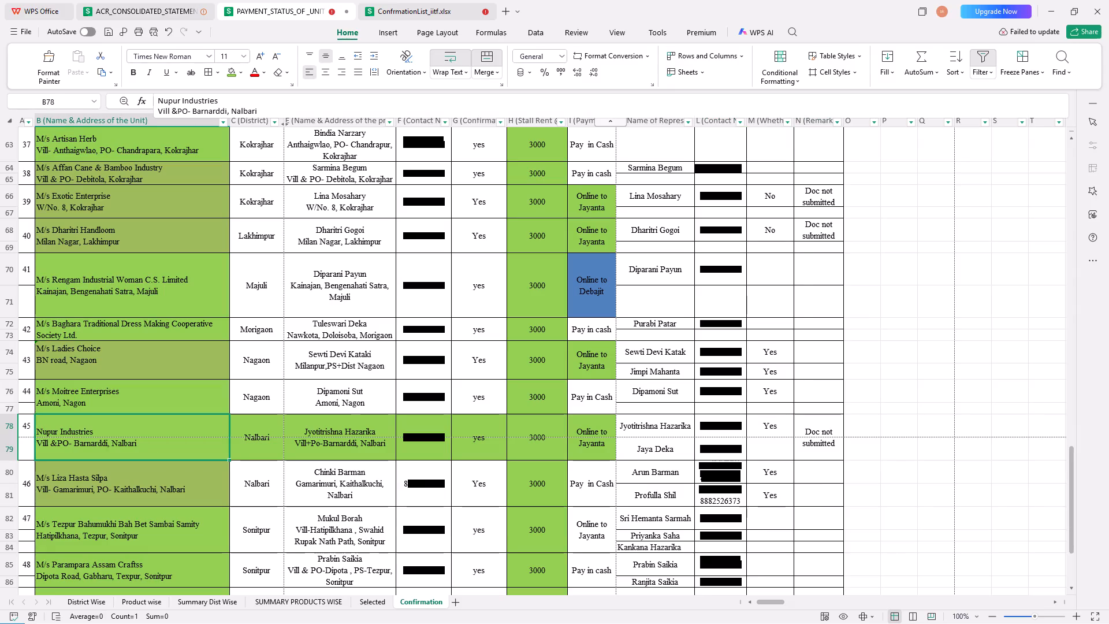
{"action": "key", "text": "ctrl+s"}
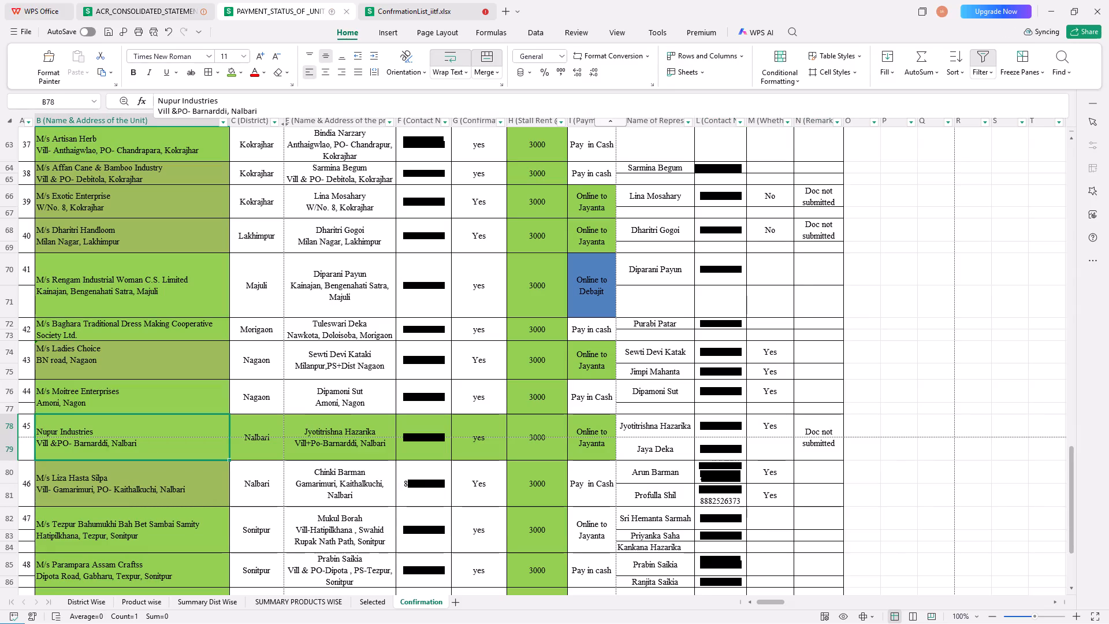
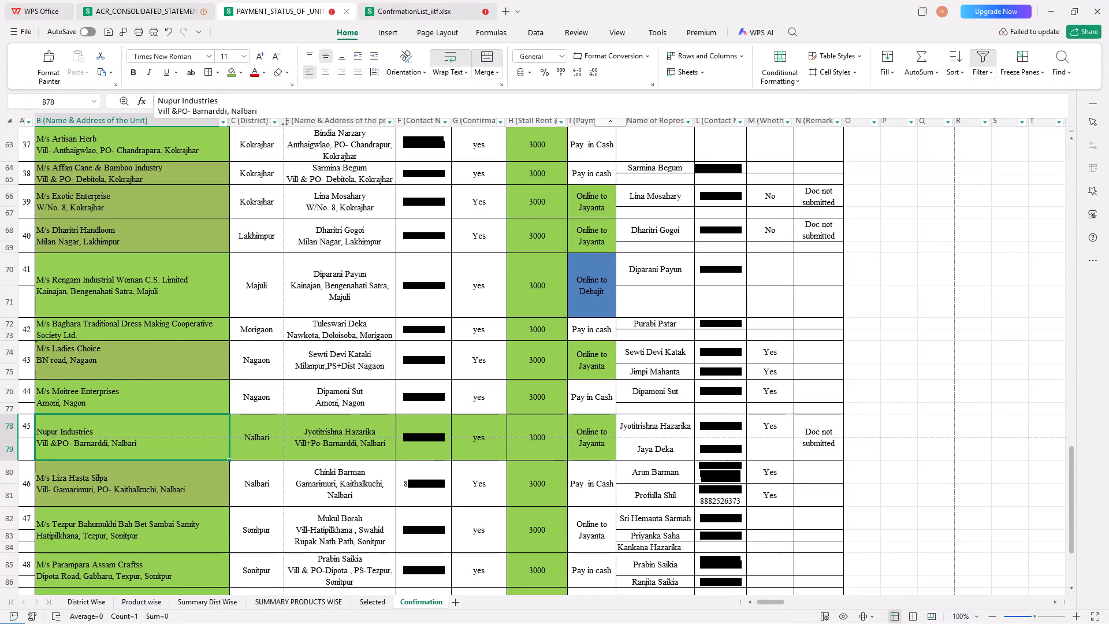
Insert a blank row directly below M/s Anadea Enterprise, above Kuhi's Creation, in the Confirmation sheet.
{"action": "scroll", "coordinate": [318, 469], "scroll_direction": "down", "scroll_amount": 9}
{"action": "scroll", "coordinate": [286, 498], "scroll_direction": "up", "scroll_amount": 11}
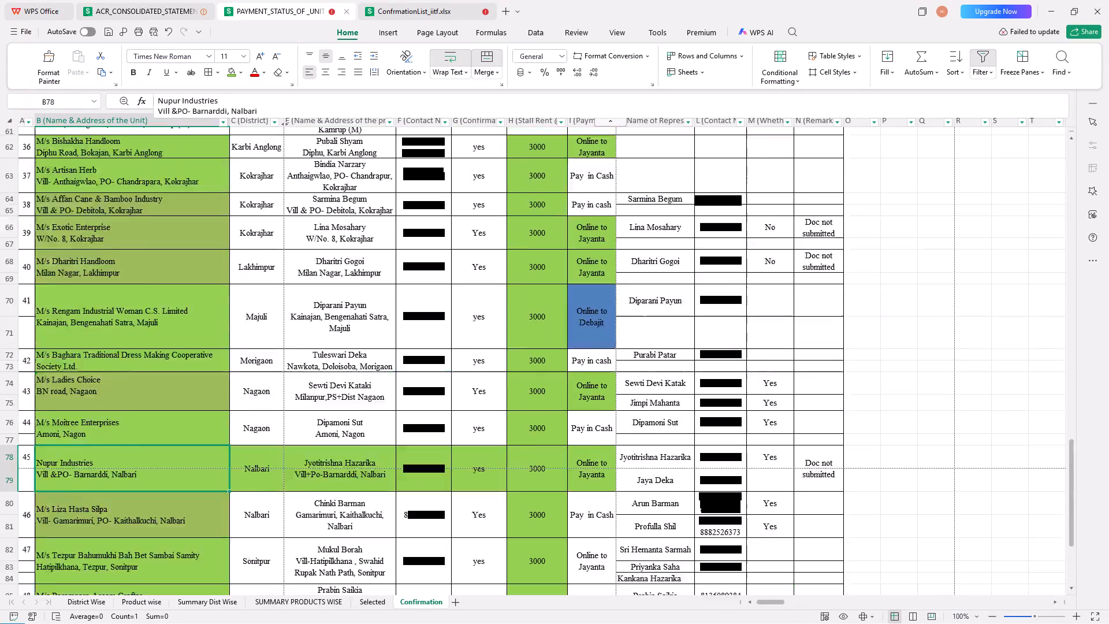
{"action": "scroll", "coordinate": [278, 497], "scroll_direction": "up", "scroll_amount": 19}
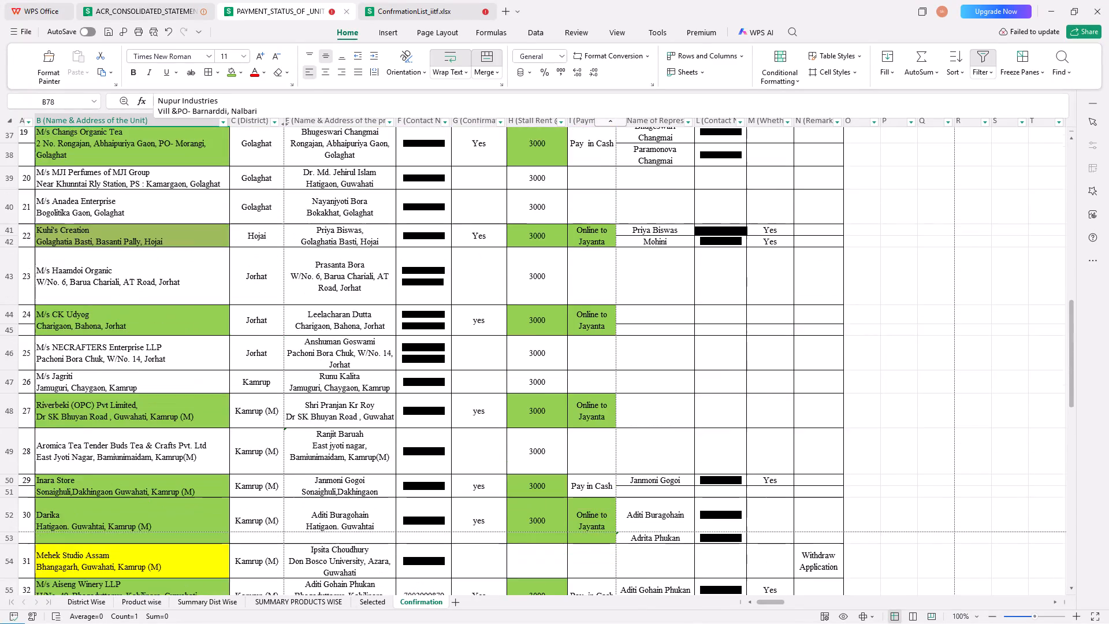
{"action": "scroll", "coordinate": [271, 479], "scroll_direction": "up", "scroll_amount": 5}
{"action": "left_click", "coordinate": [260, 322]}
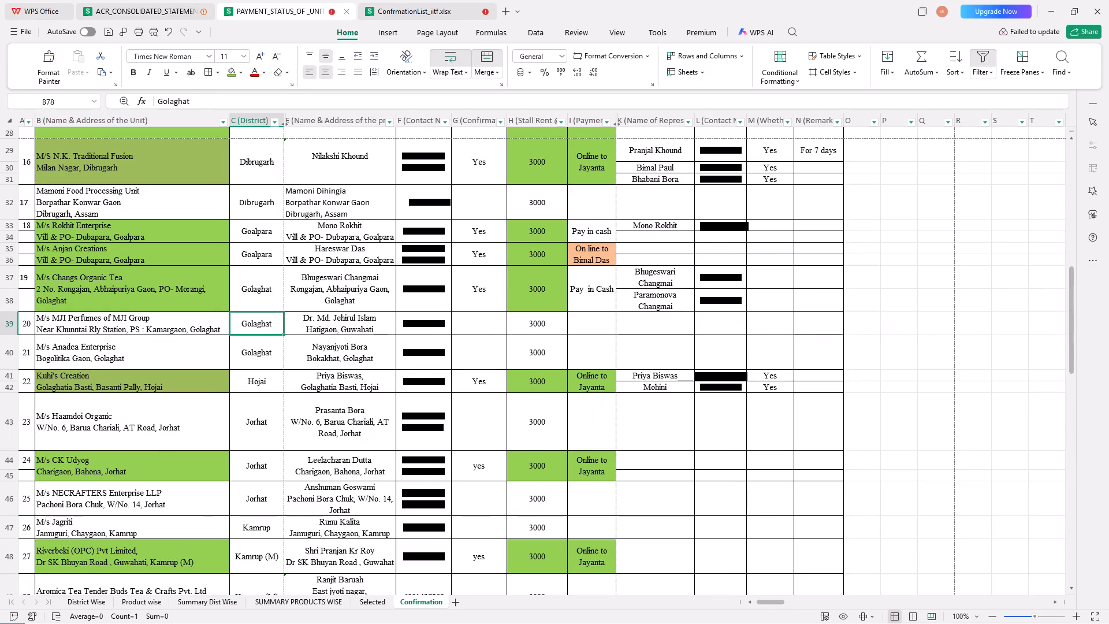
{"action": "left_click", "coordinate": [148, 354]}
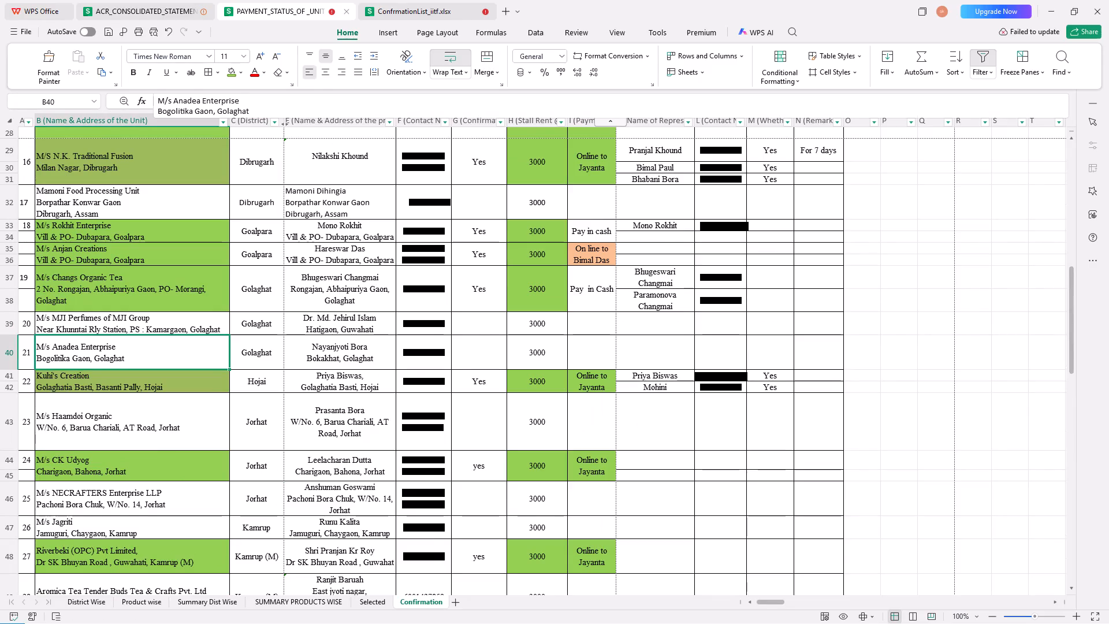
{"action": "left_click", "coordinate": [8, 374]}
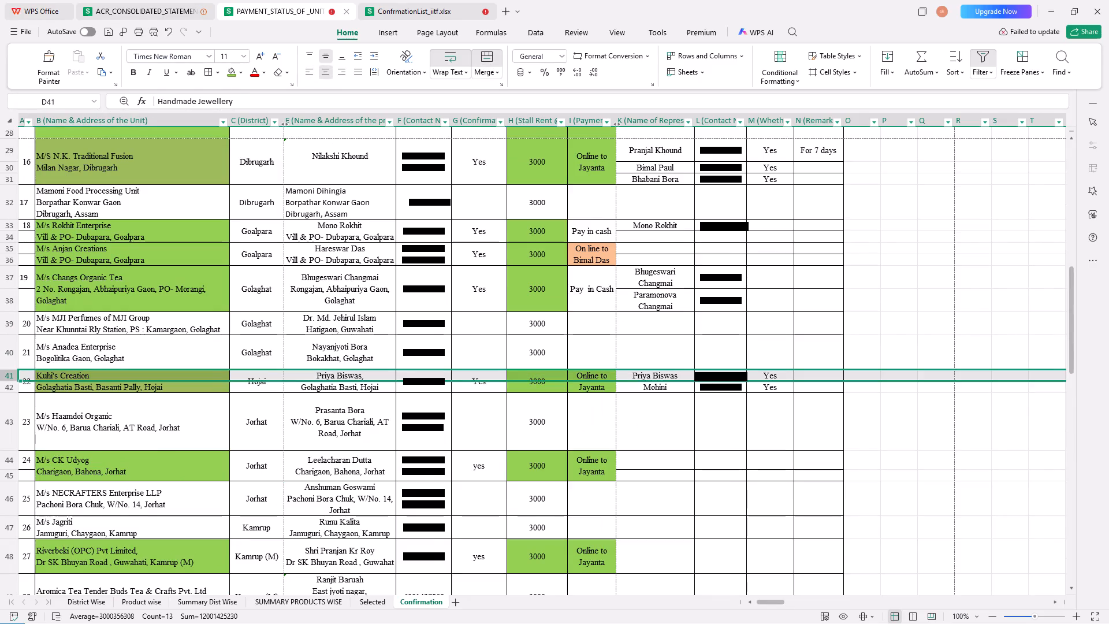
{"action": "key", "text": "ctrl+shift+equal"}
{"action": "left_click", "coordinate": [86, 385]}
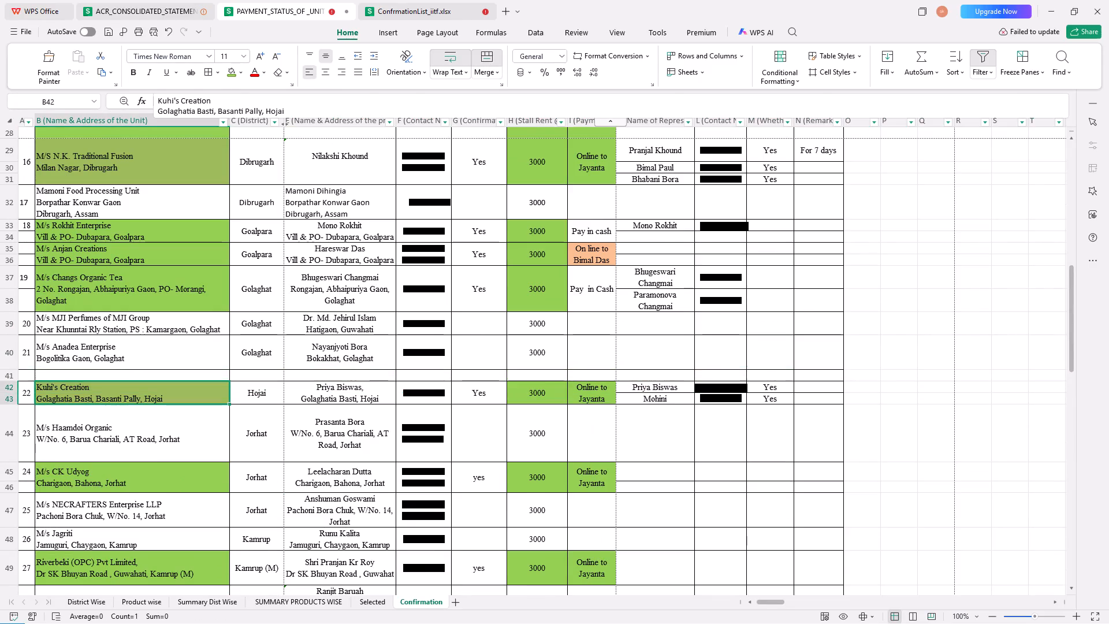
Merge and center M/s Anadea Enterprise's name and address cell with the blank cell below it.
{"action": "left_click_drag", "start_coordinate": [69, 354], "coordinate": [69, 377]}
{"action": "left_click", "coordinate": [488, 58]}
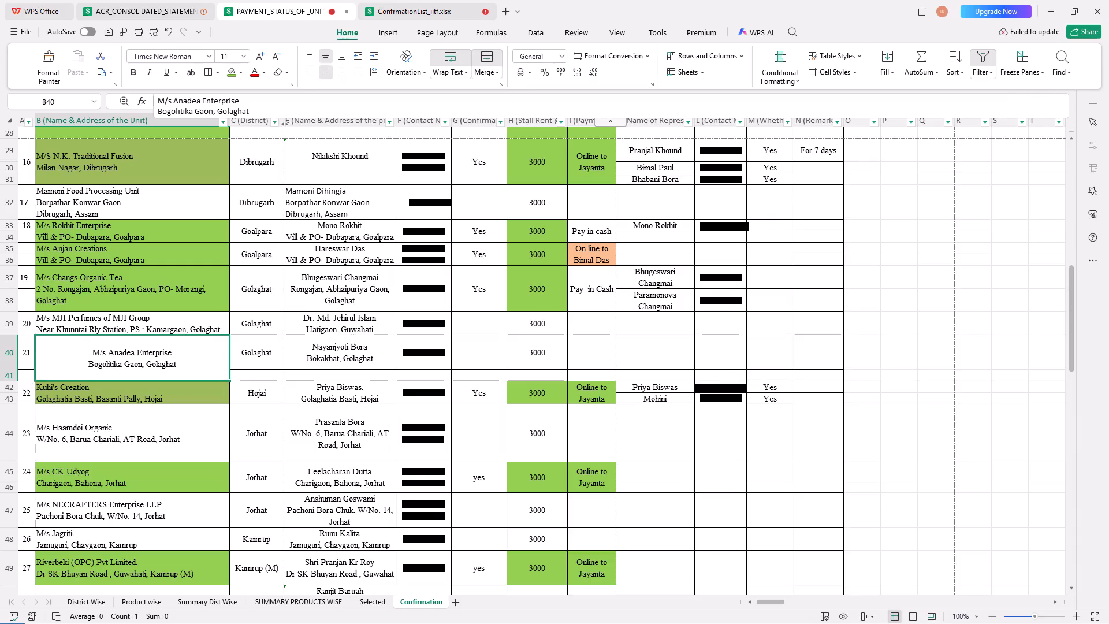
Enter "Pay in Cash" as the payment mode for M/s Anadea Enterprise.
{"action": "left_click", "coordinate": [255, 361]}
{"action": "left_click", "coordinate": [314, 358]}
{"action": "left_click", "coordinate": [414, 348]}
{"action": "left_click", "coordinate": [489, 355]}
{"action": "left_click", "coordinate": [573, 355]}
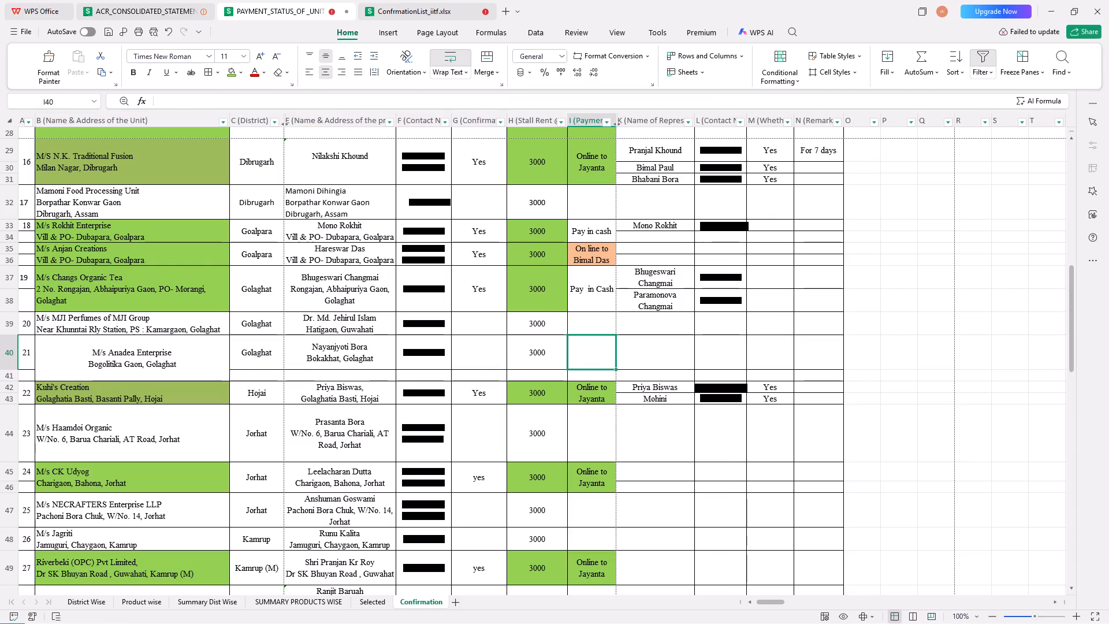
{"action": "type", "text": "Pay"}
{"action": "left_click", "coordinate": [596, 381]}
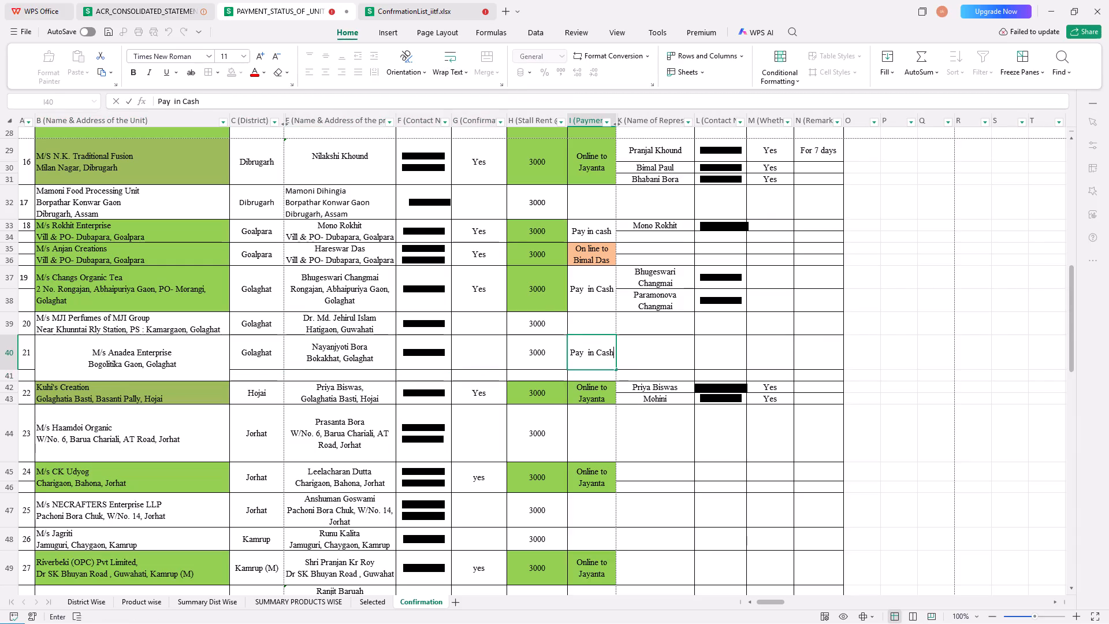
Enter the first representative's name for M/s Anadea Enterprise in the Name of Representative column.
{"action": "left_click", "coordinate": [657, 351]}
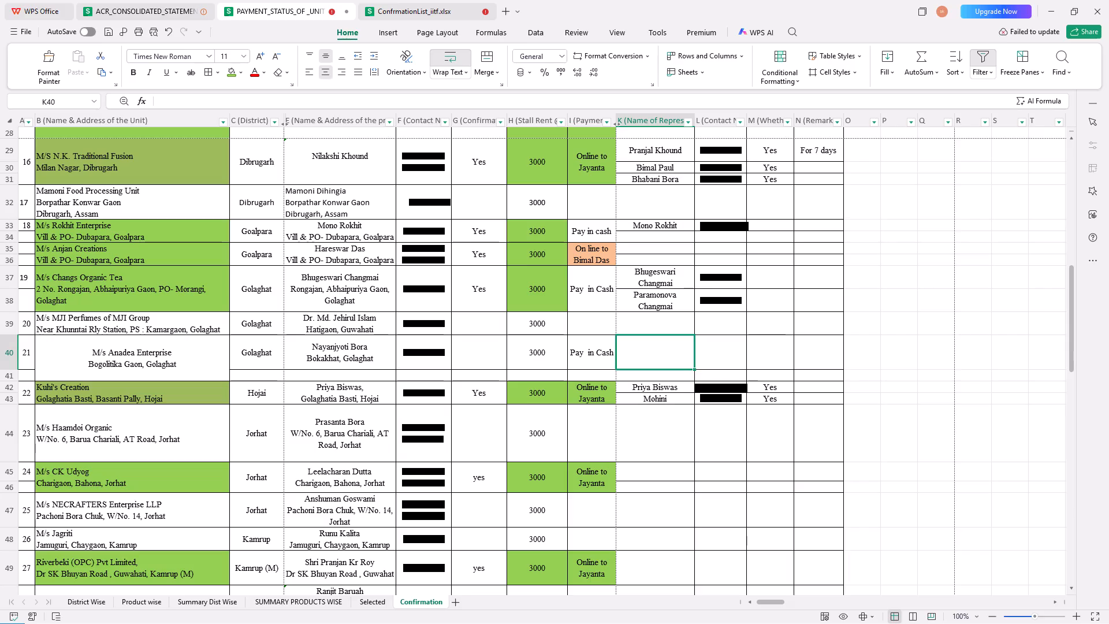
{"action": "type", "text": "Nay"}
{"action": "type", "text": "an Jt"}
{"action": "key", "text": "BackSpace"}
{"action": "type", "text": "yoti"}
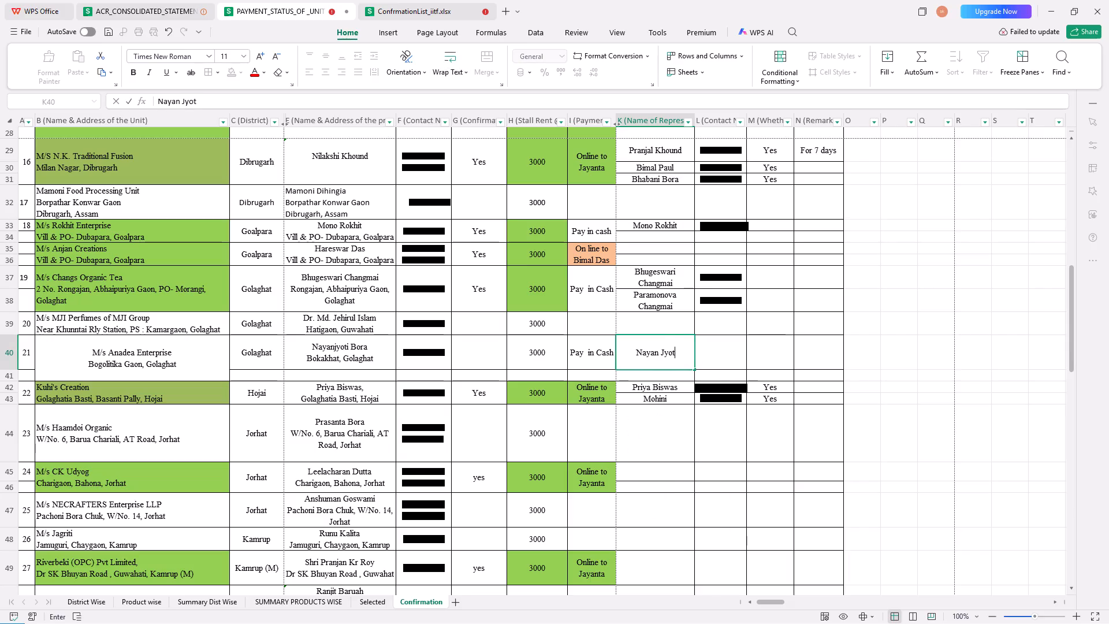
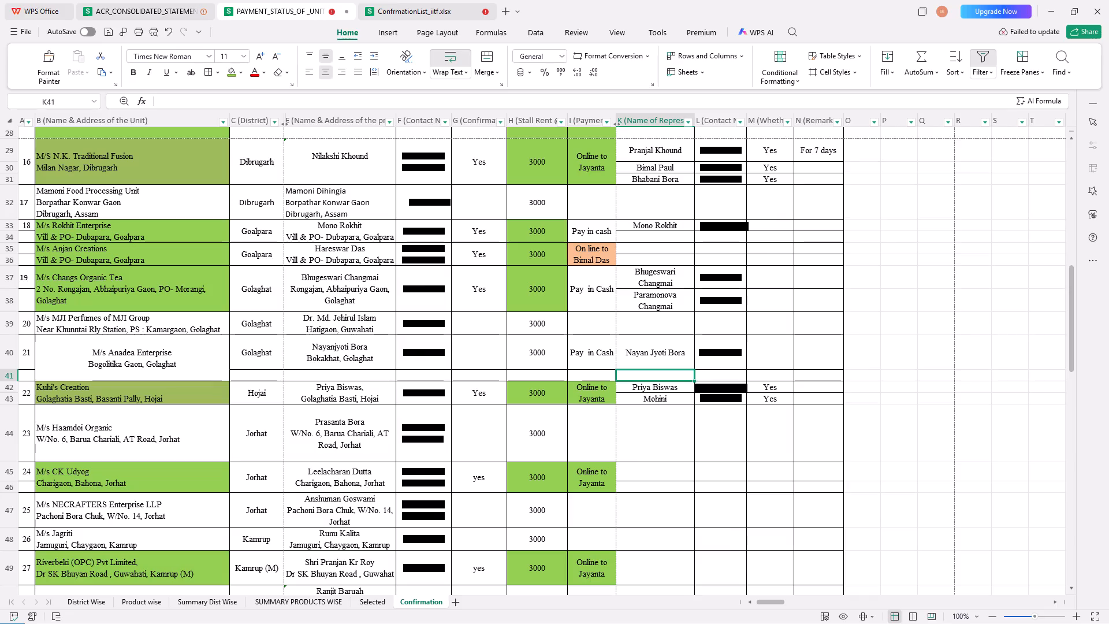
Enter the second representative's name for M/s Anadea Enterprise in the Name of Representative column.
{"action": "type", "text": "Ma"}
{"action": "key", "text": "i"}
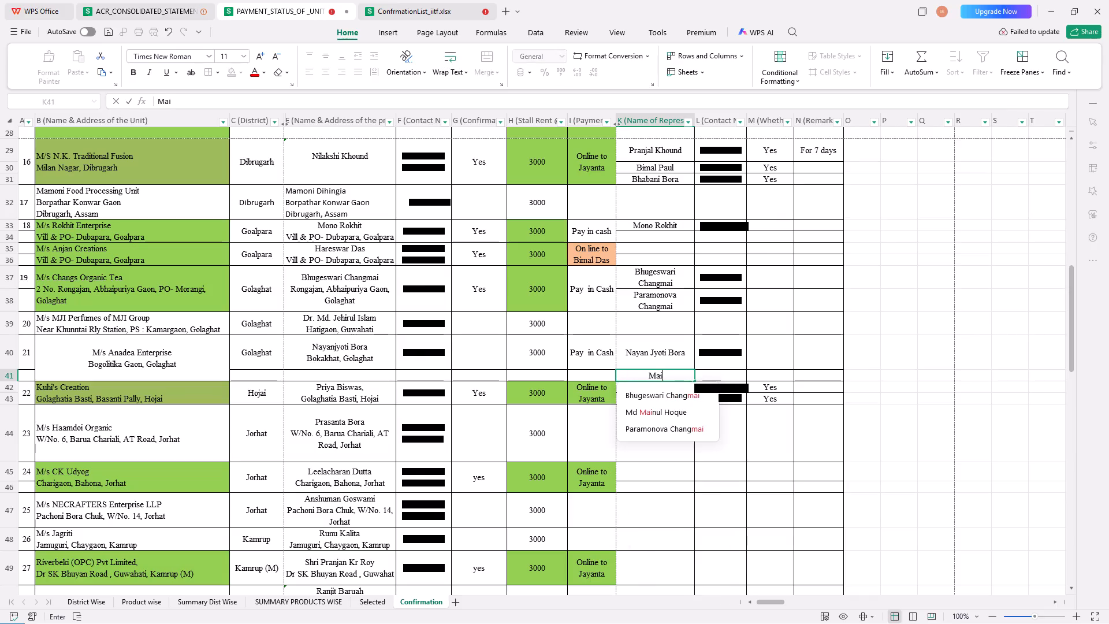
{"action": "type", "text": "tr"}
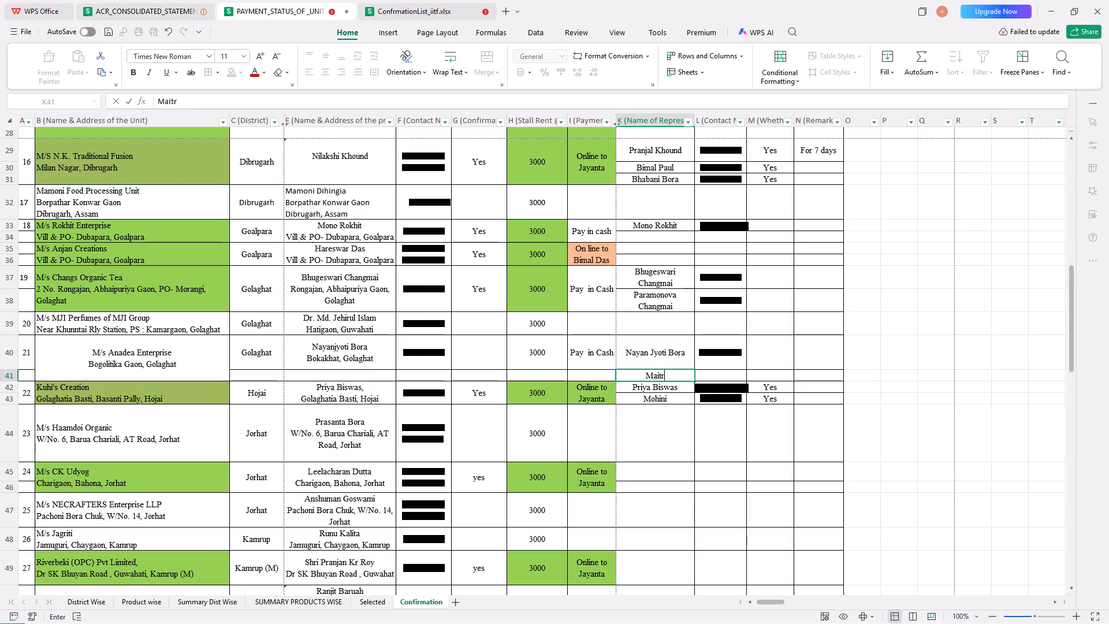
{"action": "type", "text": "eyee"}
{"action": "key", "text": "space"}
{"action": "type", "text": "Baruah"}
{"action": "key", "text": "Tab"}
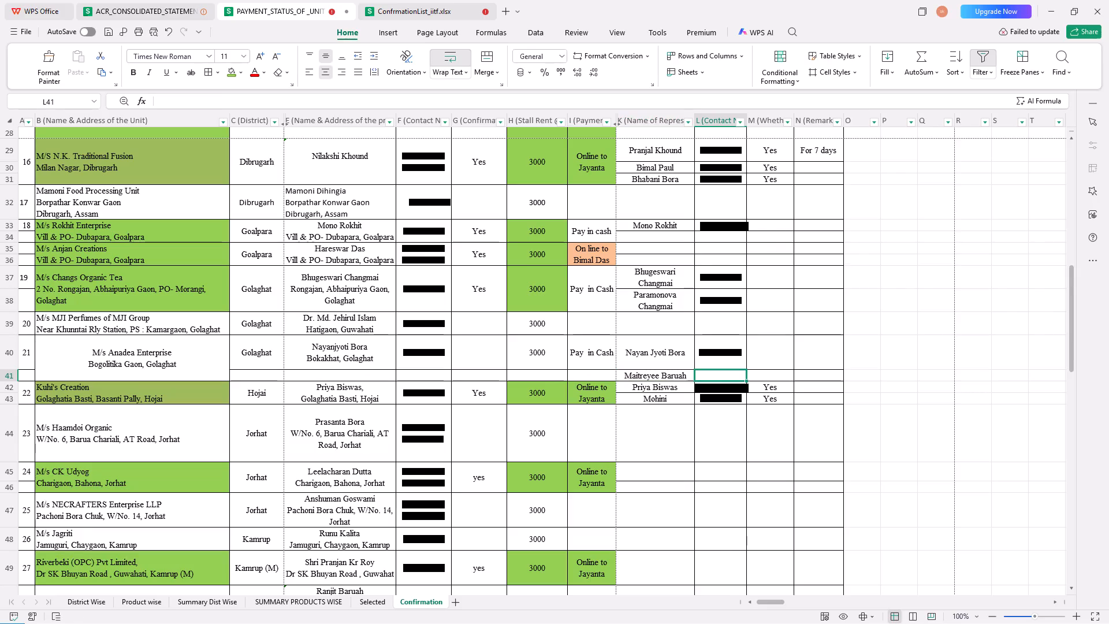
Enter the contact number of M/s Anadea Enterprise's second representative.
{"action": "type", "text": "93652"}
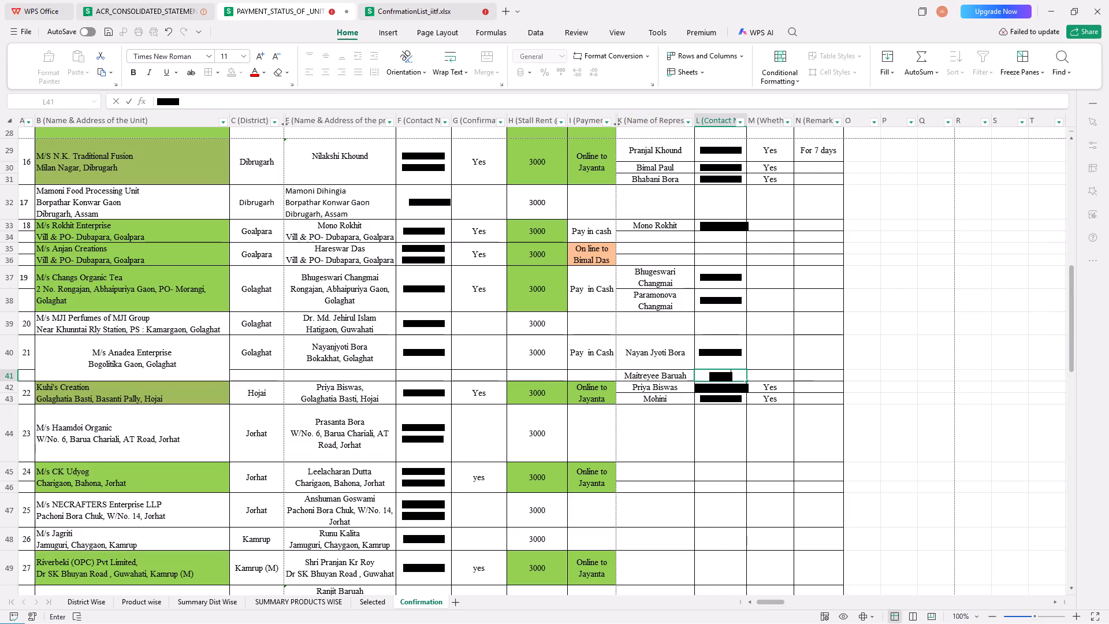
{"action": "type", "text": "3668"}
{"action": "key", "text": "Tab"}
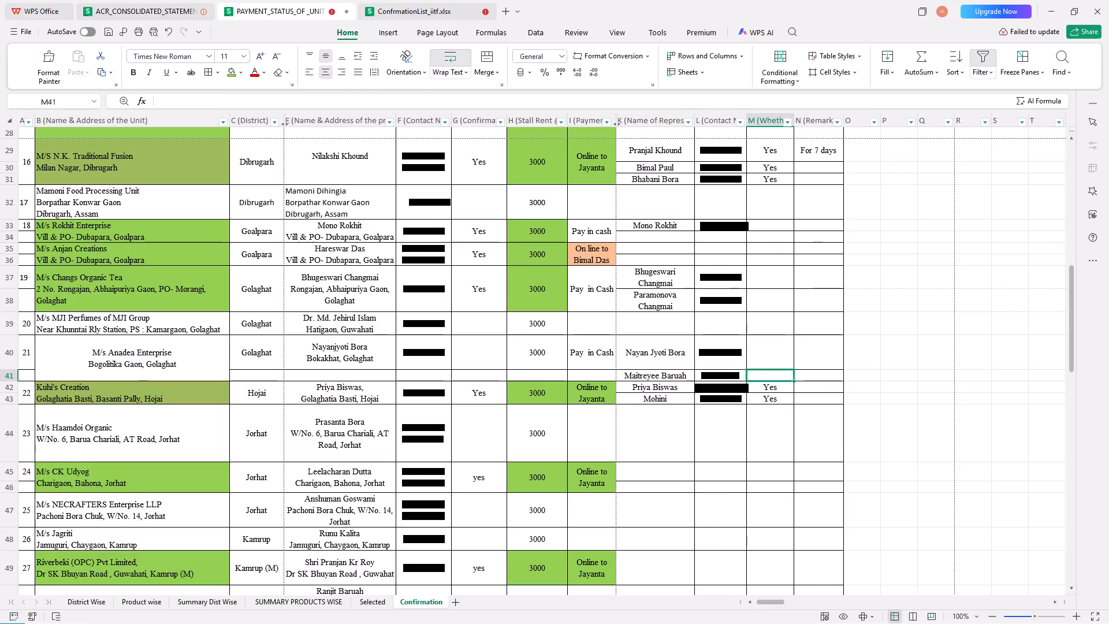
{"action": "double_click", "coordinate": [735, 375]}
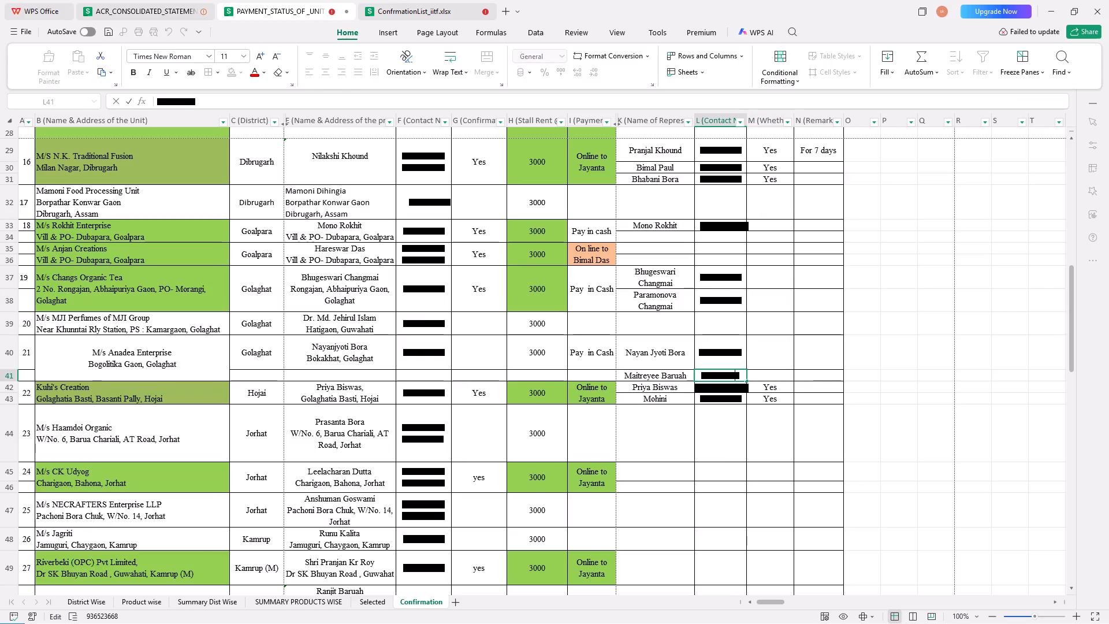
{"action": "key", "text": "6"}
{"action": "left_click", "coordinate": [743, 431]}
{"action": "left_click", "coordinate": [631, 381]}
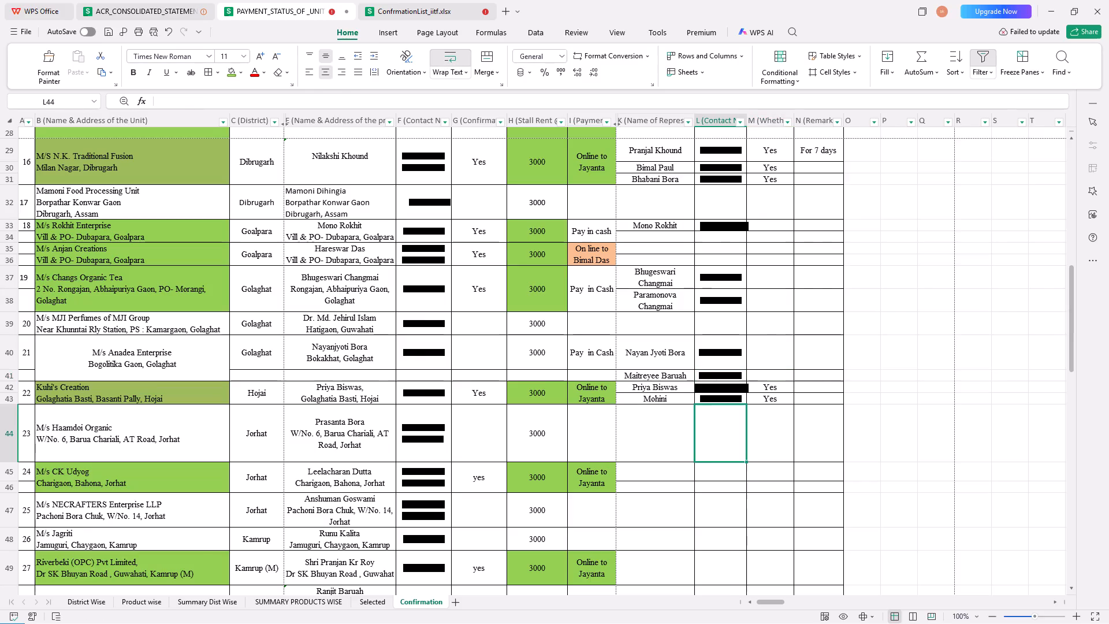
{"action": "left_click", "coordinate": [598, 369]}
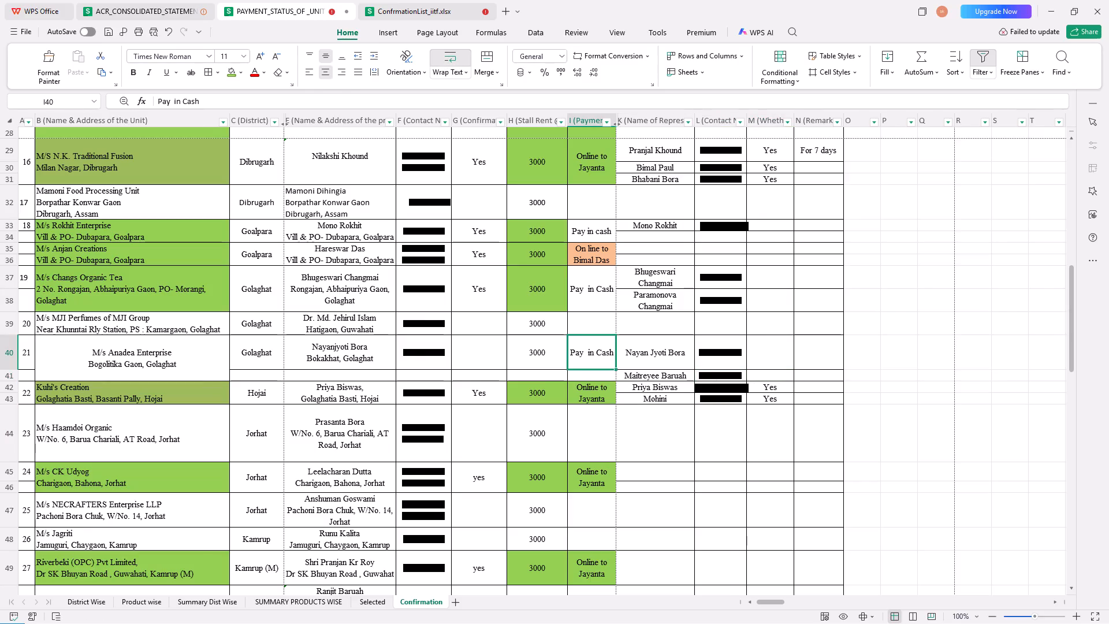
Fill M/s Anadea Enterprise's name and address cell with green.
{"action": "left_click", "coordinate": [77, 354]}
{"action": "left_click", "coordinate": [231, 76]}
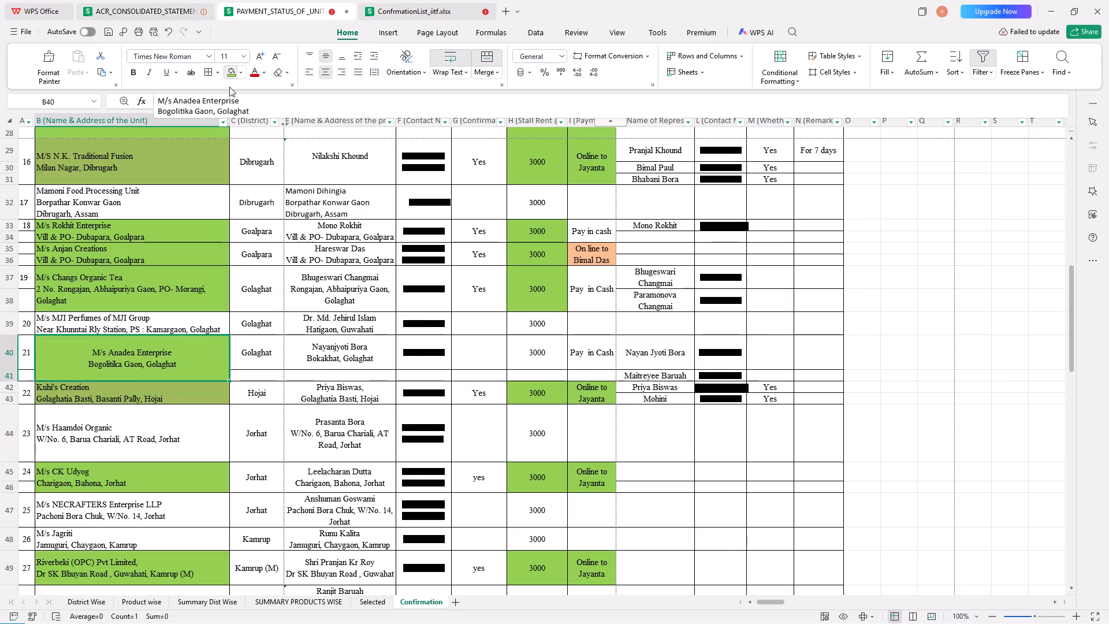
Merge and center M/s Anadea Enterprise's district cell with the blank cell below it.
{"action": "left_click_drag", "start_coordinate": [258, 349], "coordinate": [258, 374]}
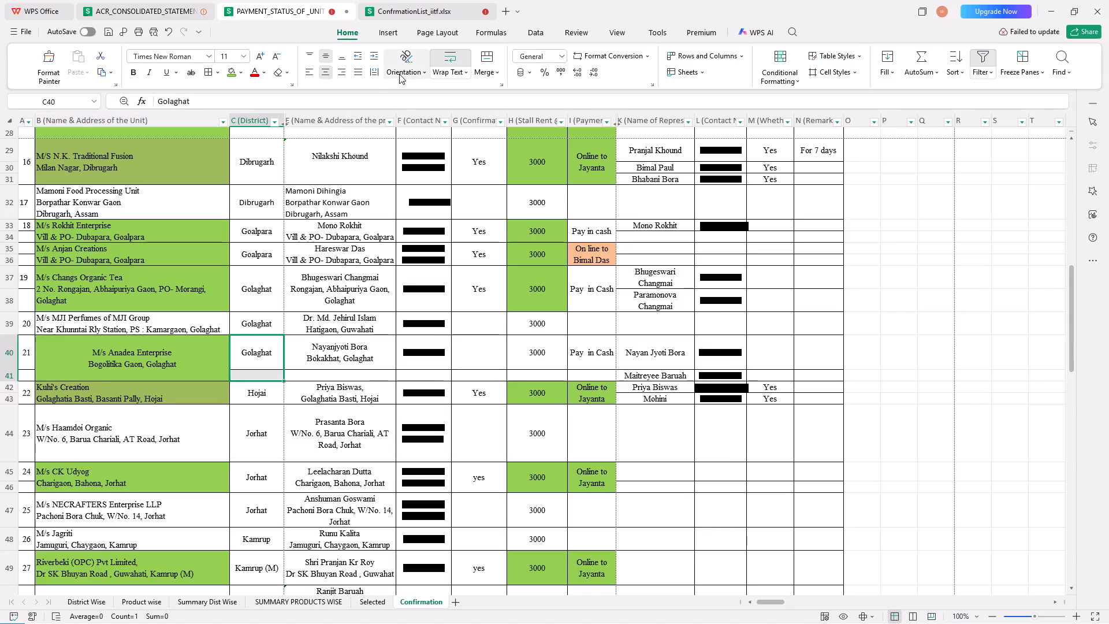
{"action": "left_click", "coordinate": [487, 61]}
Copy the merged district cell's format across M/s Anadea Enterprise's proprietor, contact, confirmation, stall rent and payment cells.
{"action": "left_click", "coordinate": [260, 350]}
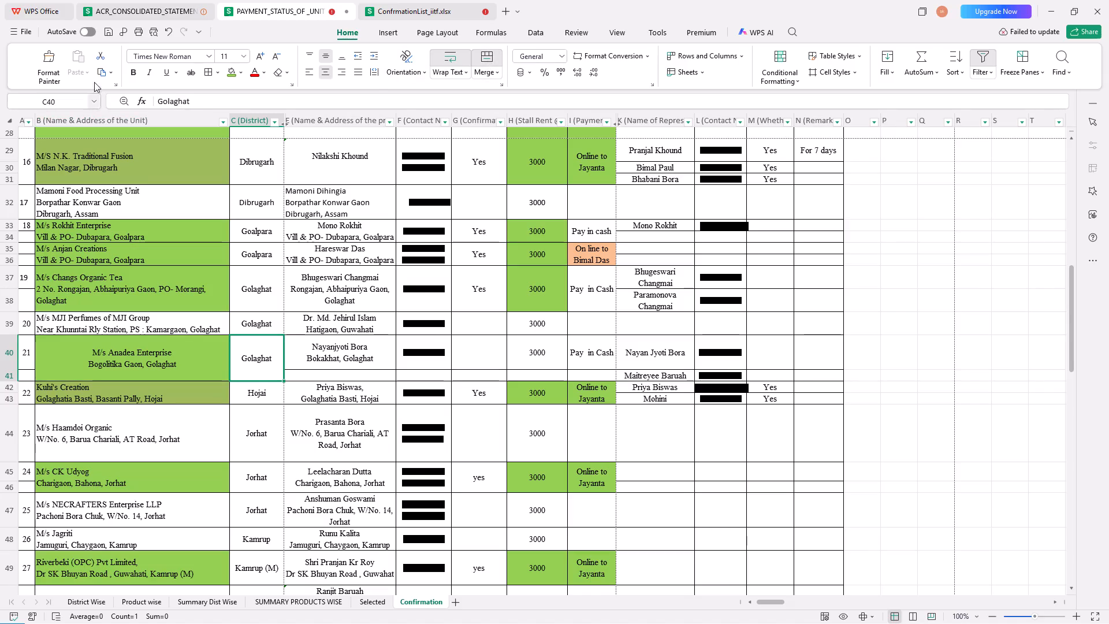
{"action": "left_click", "coordinate": [43, 77]}
{"action": "left_click_drag", "start_coordinate": [329, 347], "coordinate": [518, 374]}
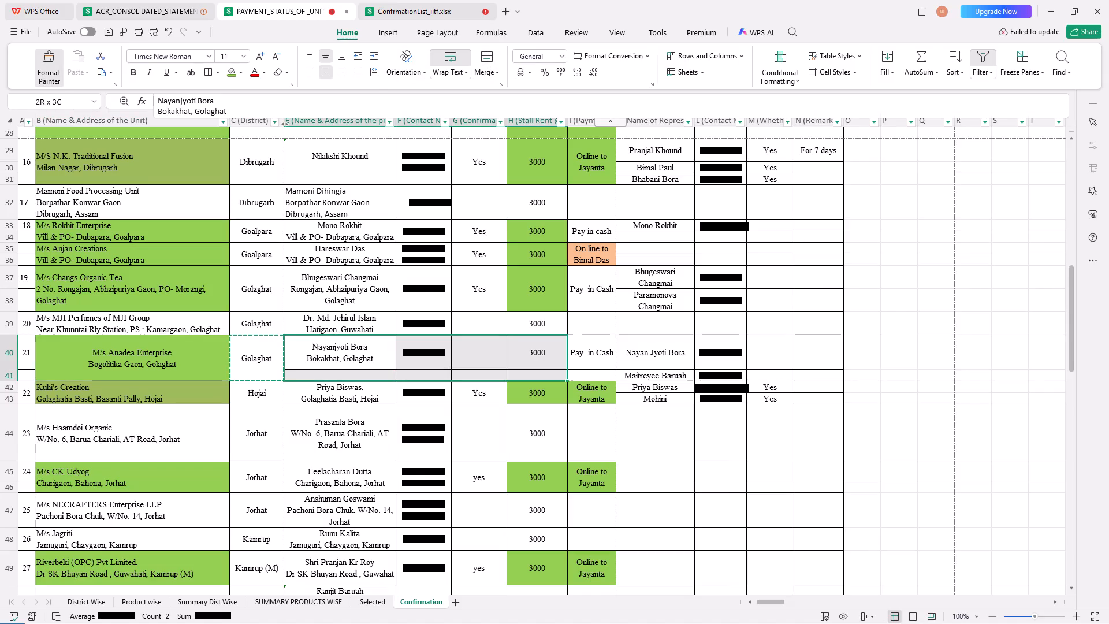
{"action": "left_click_drag", "start_coordinate": [518, 374], "coordinate": [589, 374]}
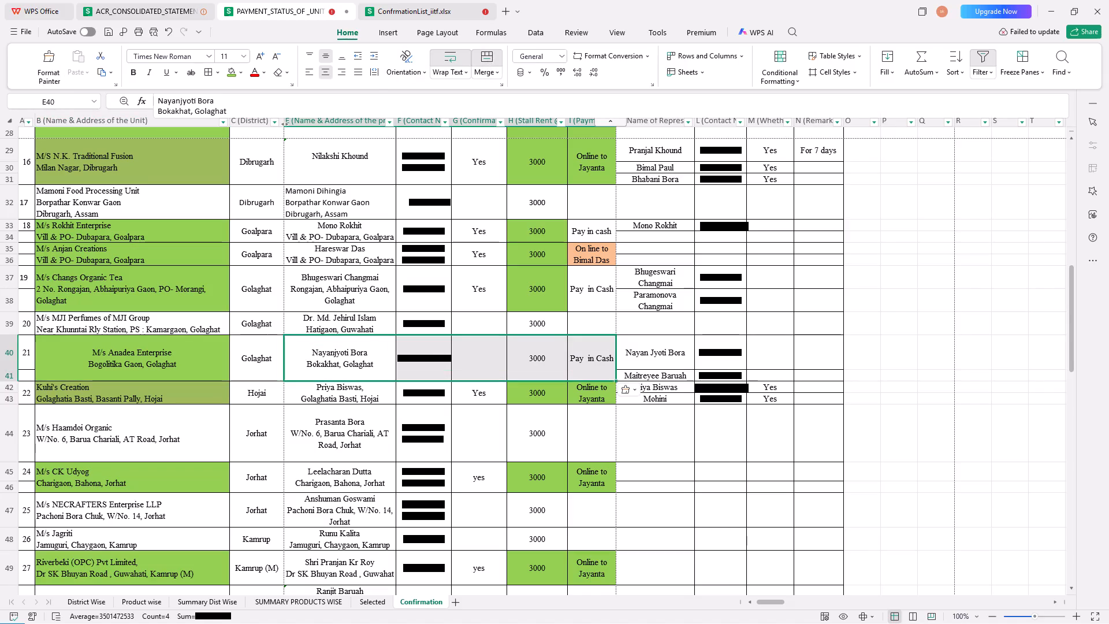
{"action": "left_click", "coordinate": [837, 382]}
{"action": "left_click", "coordinate": [703, 372]}
{"action": "left_click", "coordinate": [635, 372]}
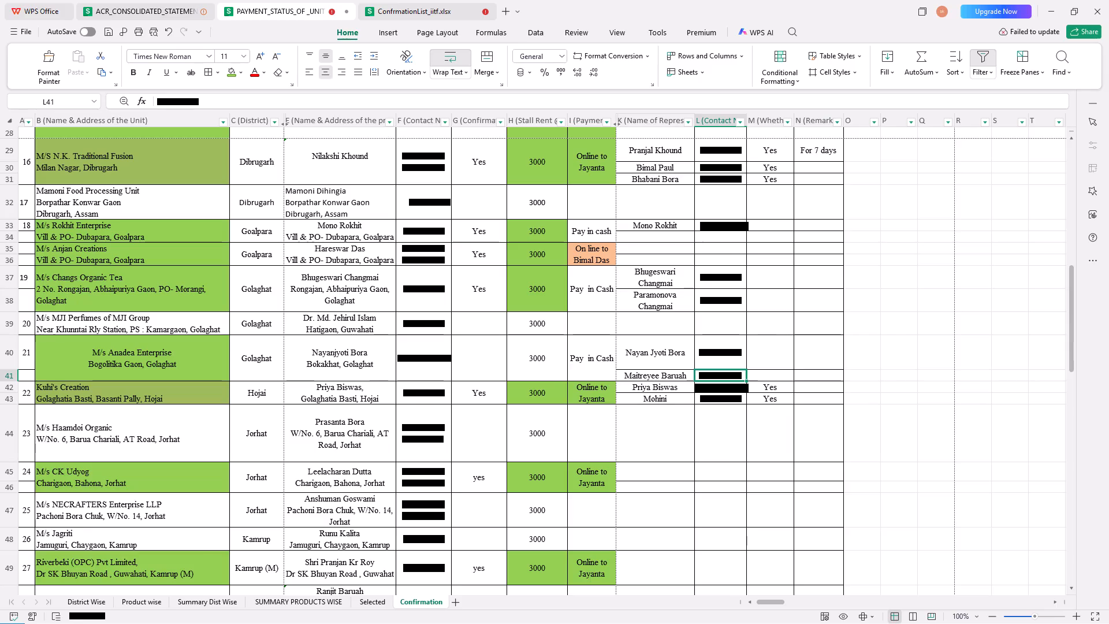
Reduce the height of row 40 for M/s Anadea Enterprise.
{"action": "left_click_drag", "start_coordinate": [13, 370], "coordinate": [17, 360]}
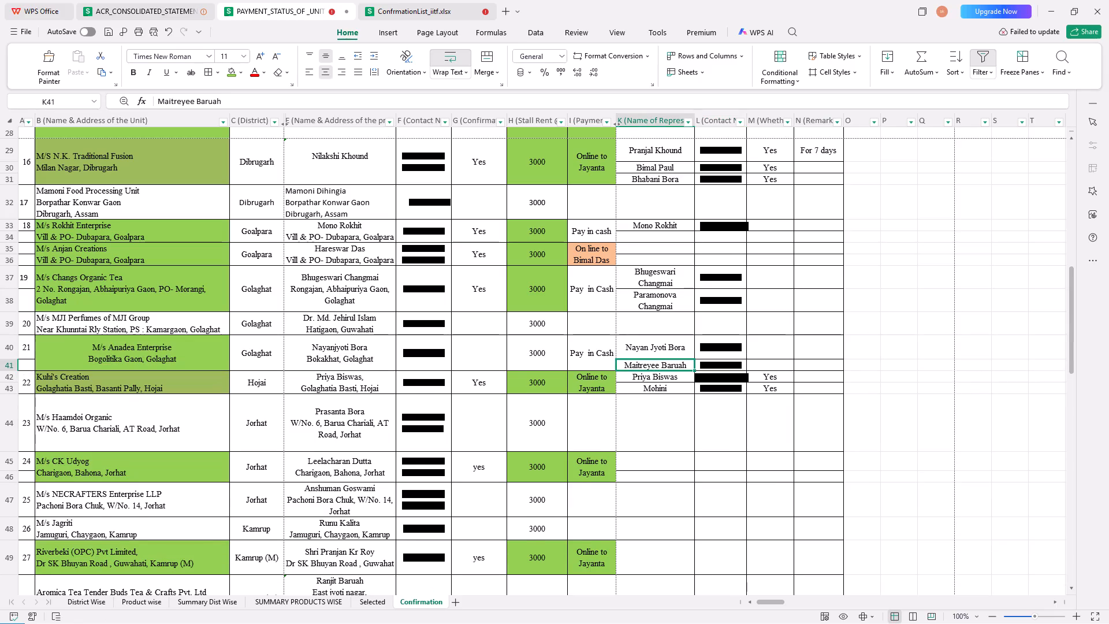
{"action": "left_click", "coordinate": [579, 351]}
{"action": "left_click_drag", "start_coordinate": [529, 347], "coordinate": [585, 353]}
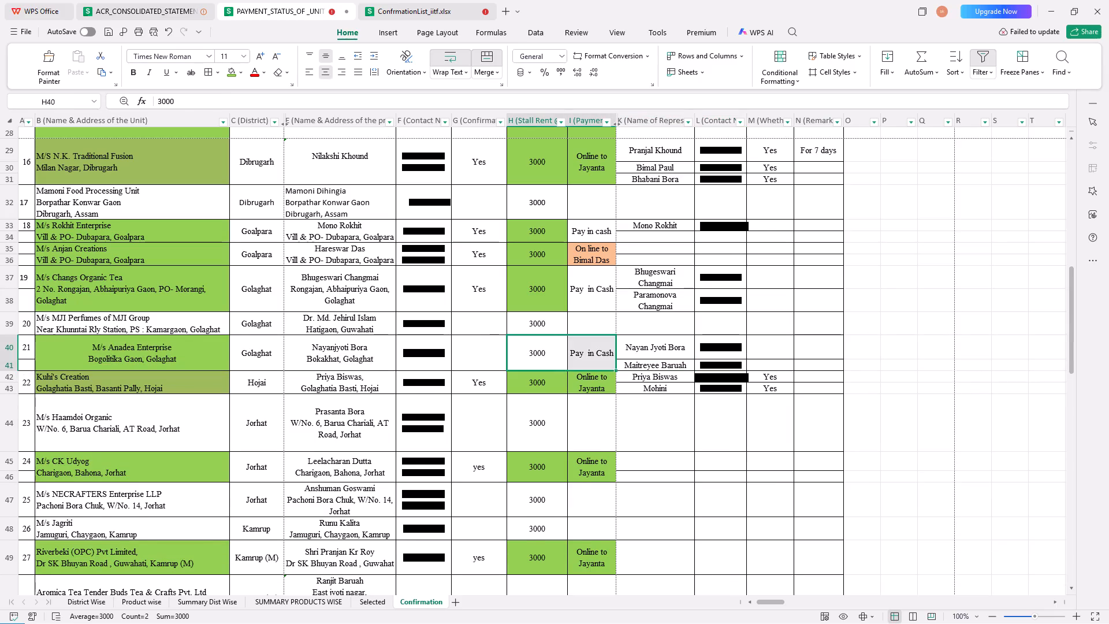
{"action": "left_click", "coordinate": [538, 347]}
Save the payment status workbook.
{"action": "scroll", "coordinate": [539, 434], "scroll_direction": "down", "scroll_amount": 2}
{"action": "key", "text": "ctrl+s"}
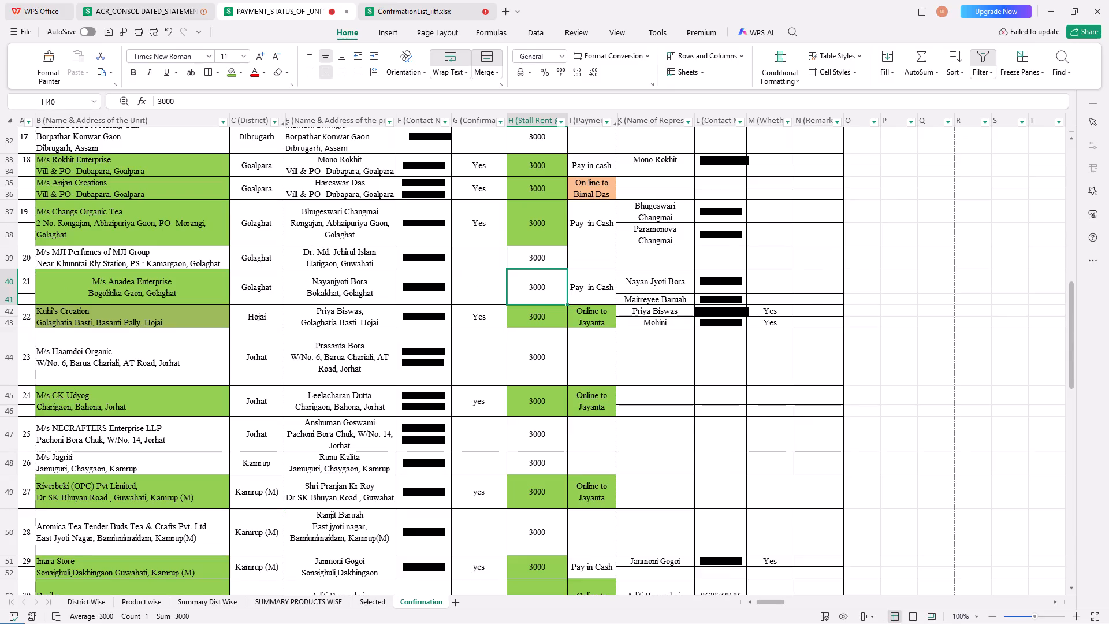
Fill M/s Haamdoi Organic's name and address cell with green.
{"action": "left_click", "coordinate": [145, 352]}
{"action": "left_click", "coordinate": [328, 362]}
{"action": "left_click", "coordinate": [501, 365]}
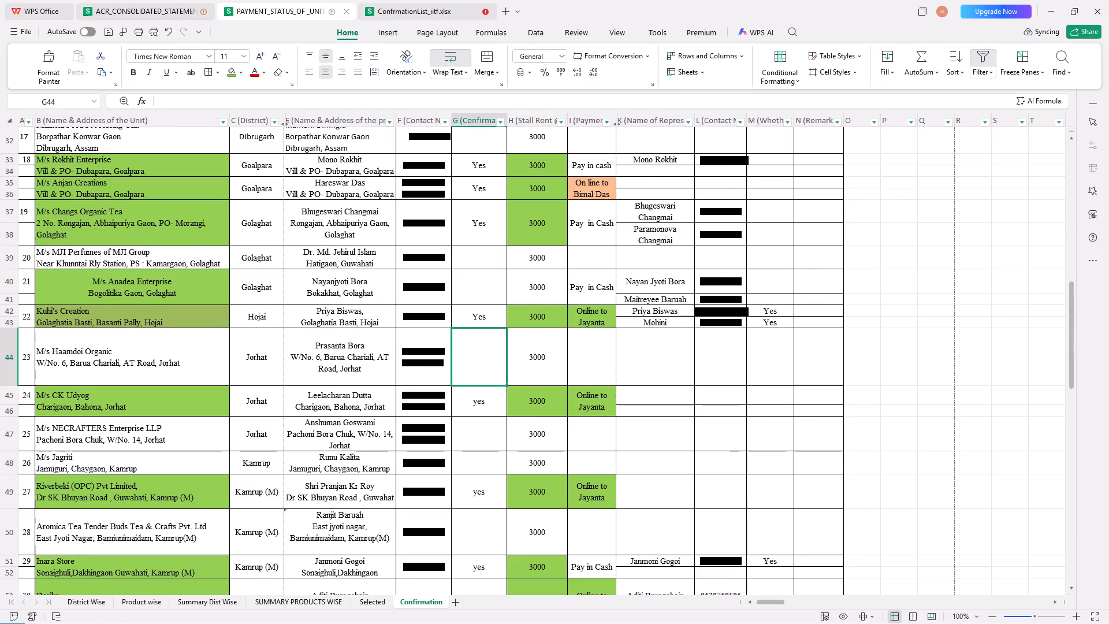
{"action": "left_click", "coordinate": [593, 360]}
{"action": "left_click", "coordinate": [76, 353]}
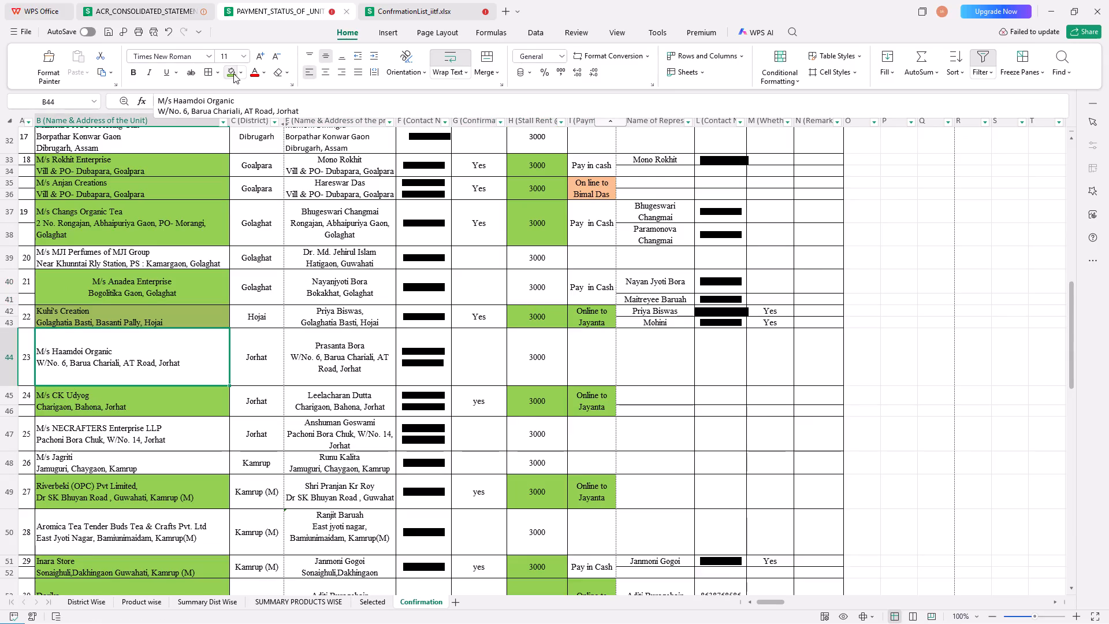
{"action": "left_click", "coordinate": [233, 73]}
Copy the text "Online to Jayanta" from Kuhi's Creation into M/s Haamdoi Organic's payment cell.
{"action": "left_click", "coordinate": [473, 354]}
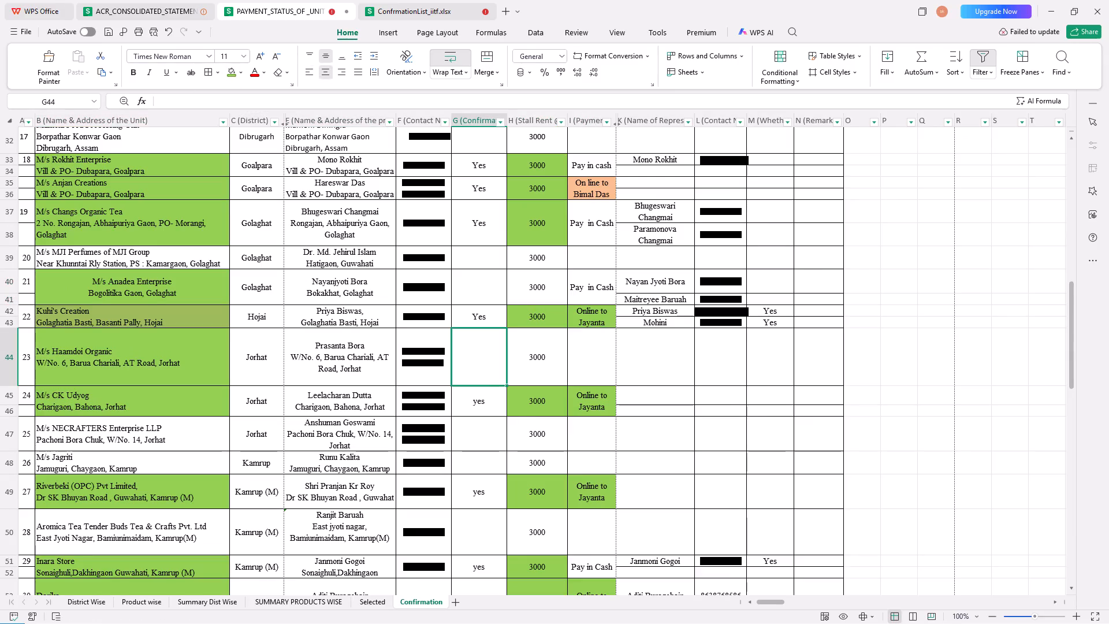
{"action": "left_click", "coordinate": [596, 367]}
{"action": "triple_click", "coordinate": [594, 320]}
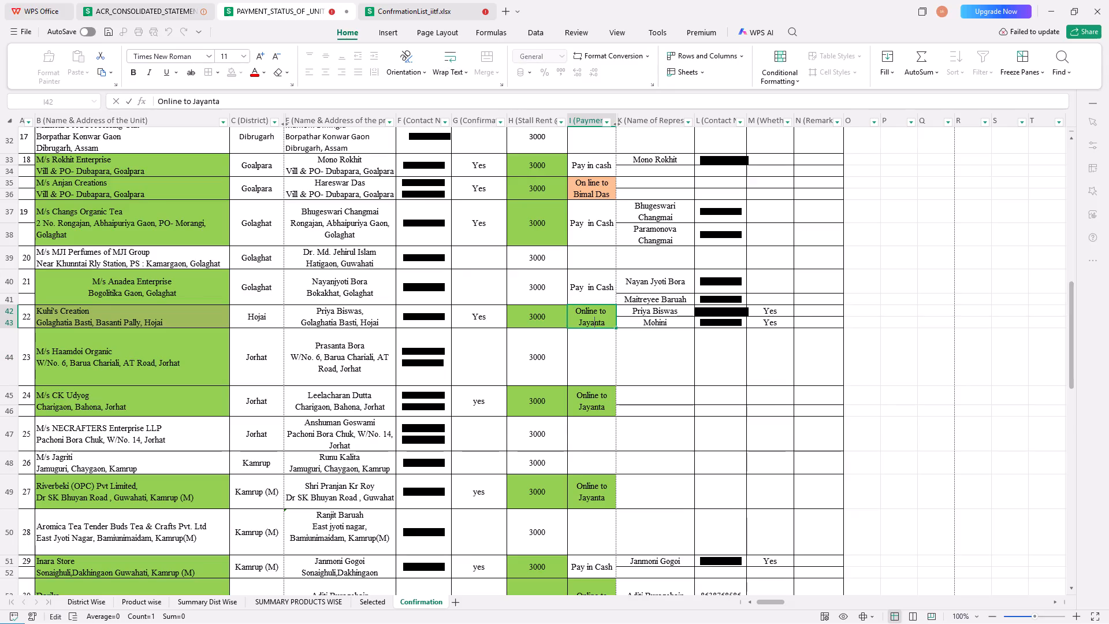
{"action": "double_click", "coordinate": [594, 320]}
{"action": "key", "text": "ctrl+c"}
{"action": "left_click", "coordinate": [580, 356]}
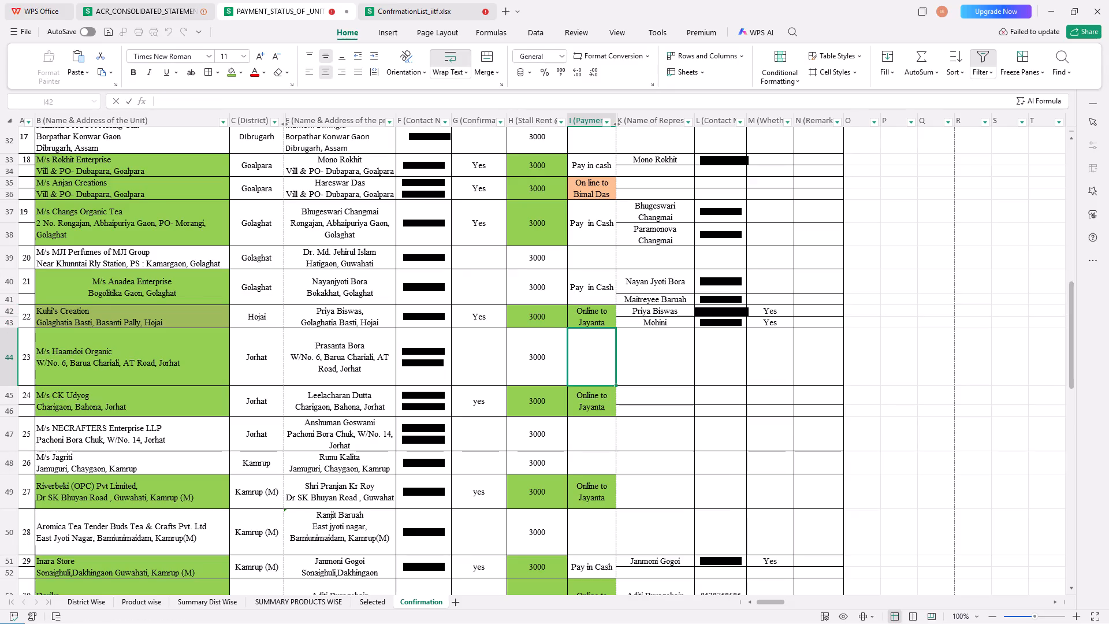
{"action": "key", "text": "ctrl+v"}
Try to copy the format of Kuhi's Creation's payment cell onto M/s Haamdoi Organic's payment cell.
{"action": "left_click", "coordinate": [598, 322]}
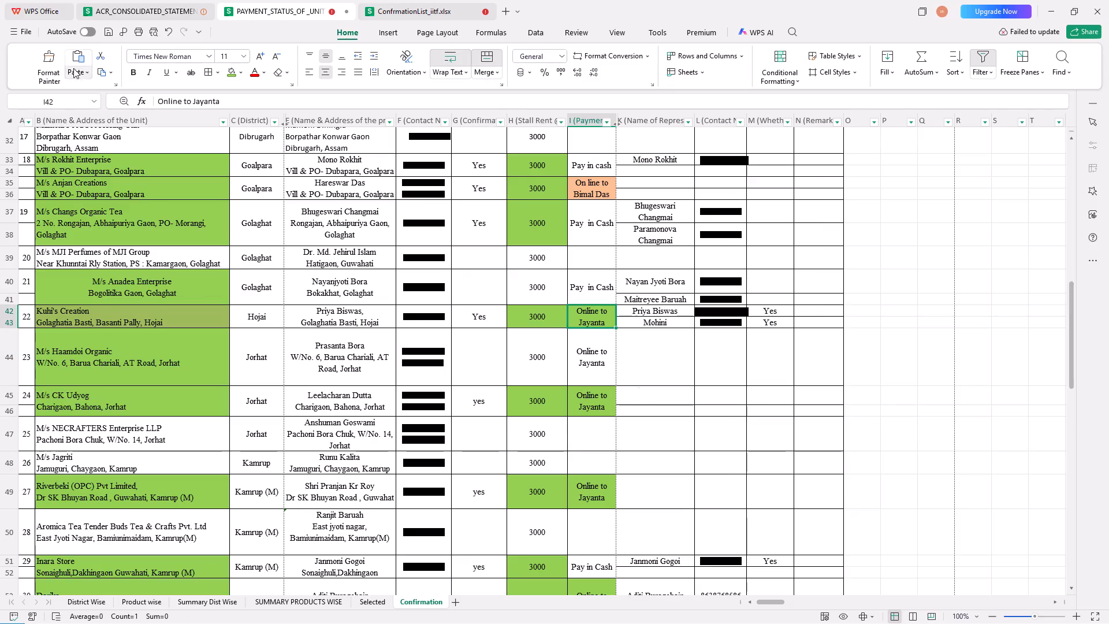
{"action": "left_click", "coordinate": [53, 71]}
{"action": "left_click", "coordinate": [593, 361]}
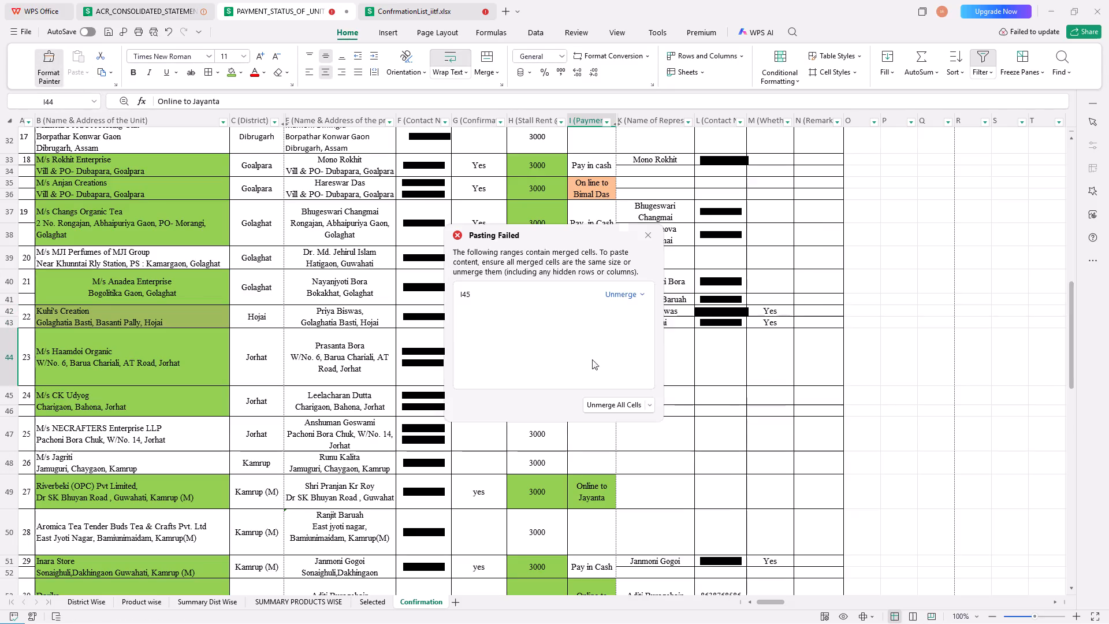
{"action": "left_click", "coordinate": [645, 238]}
Fill M/s Haamdoi Organic's payment cell with green.
{"action": "left_click", "coordinate": [593, 360]}
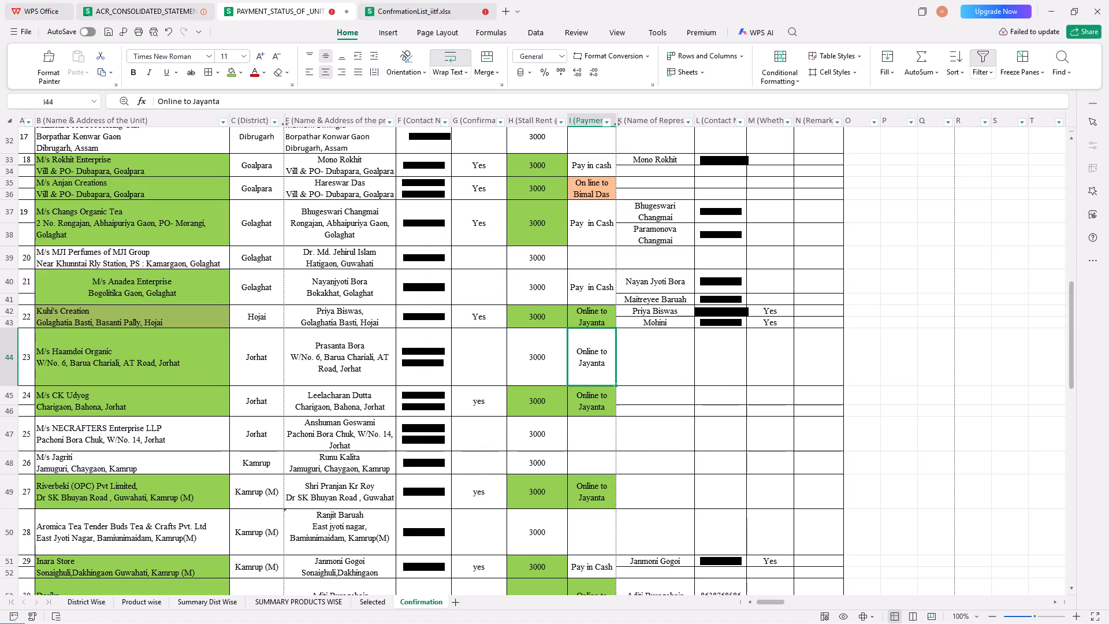
{"action": "left_click", "coordinate": [230, 74]}
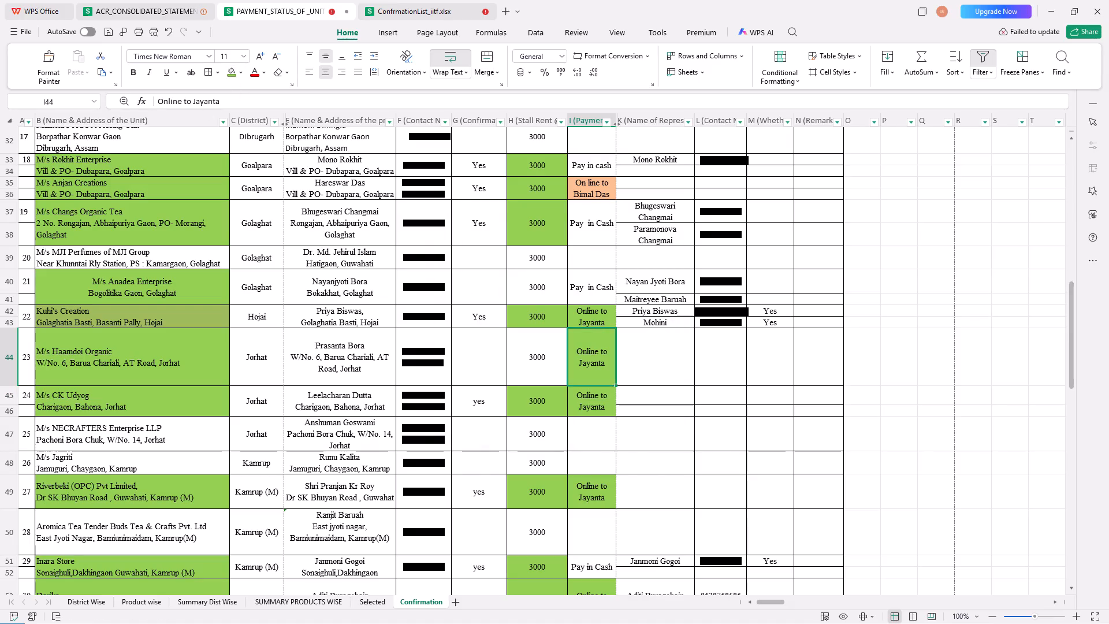
Copy "Yes" from Kuhi's Creation's confirmation cell into M/s Haamdoi Organic's confirmation cell.
{"action": "left_click", "coordinate": [531, 362]}
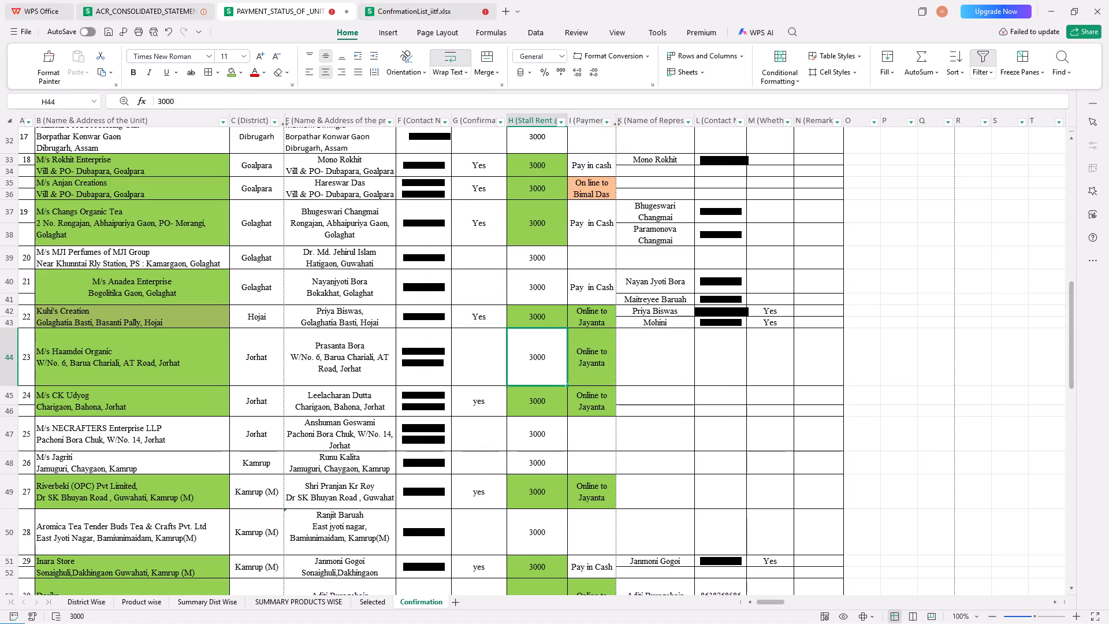
{"action": "left_click", "coordinate": [489, 361]}
{"action": "triple_click", "coordinate": [473, 317]}
{"action": "left_click", "coordinate": [476, 317]}
{"action": "key", "text": "ctrl+c"}
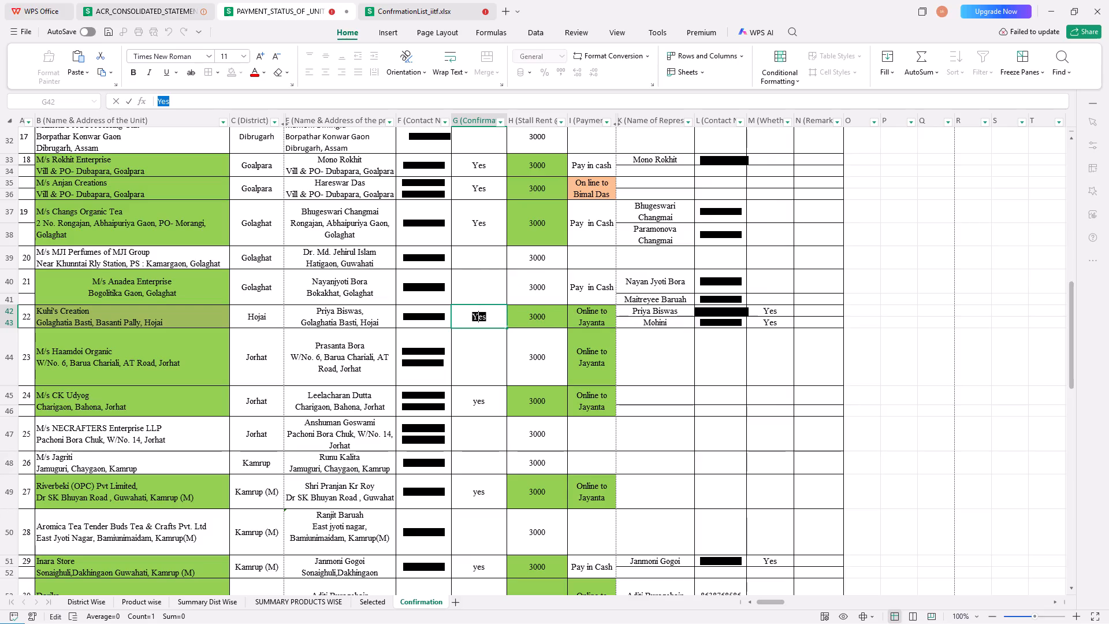
{"action": "left_click", "coordinate": [480, 346]}
{"action": "key", "text": "ctrl+v"}
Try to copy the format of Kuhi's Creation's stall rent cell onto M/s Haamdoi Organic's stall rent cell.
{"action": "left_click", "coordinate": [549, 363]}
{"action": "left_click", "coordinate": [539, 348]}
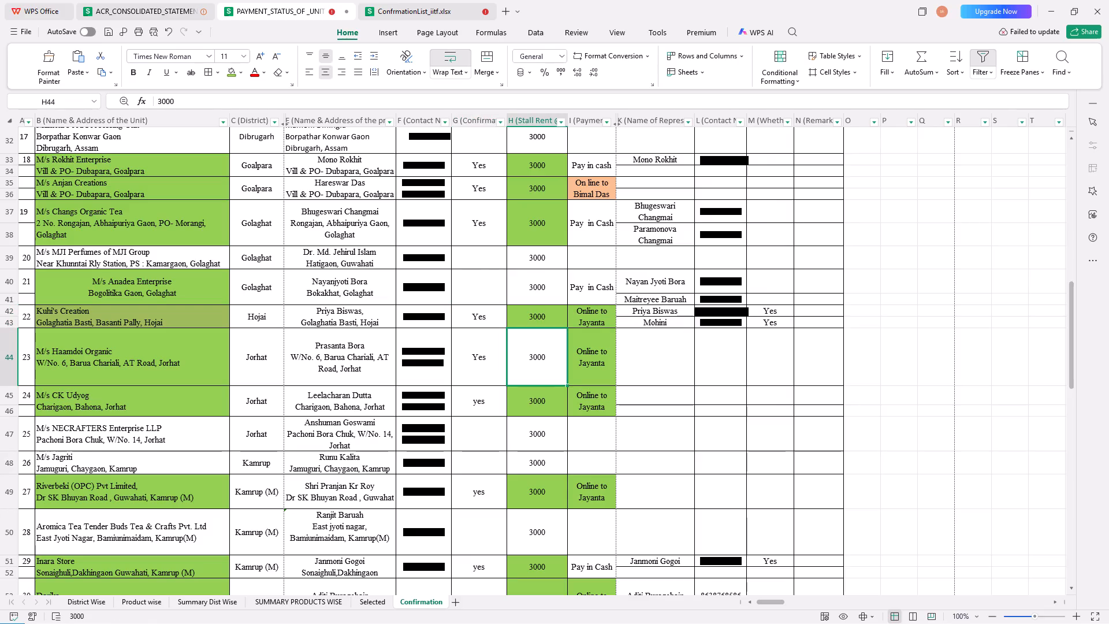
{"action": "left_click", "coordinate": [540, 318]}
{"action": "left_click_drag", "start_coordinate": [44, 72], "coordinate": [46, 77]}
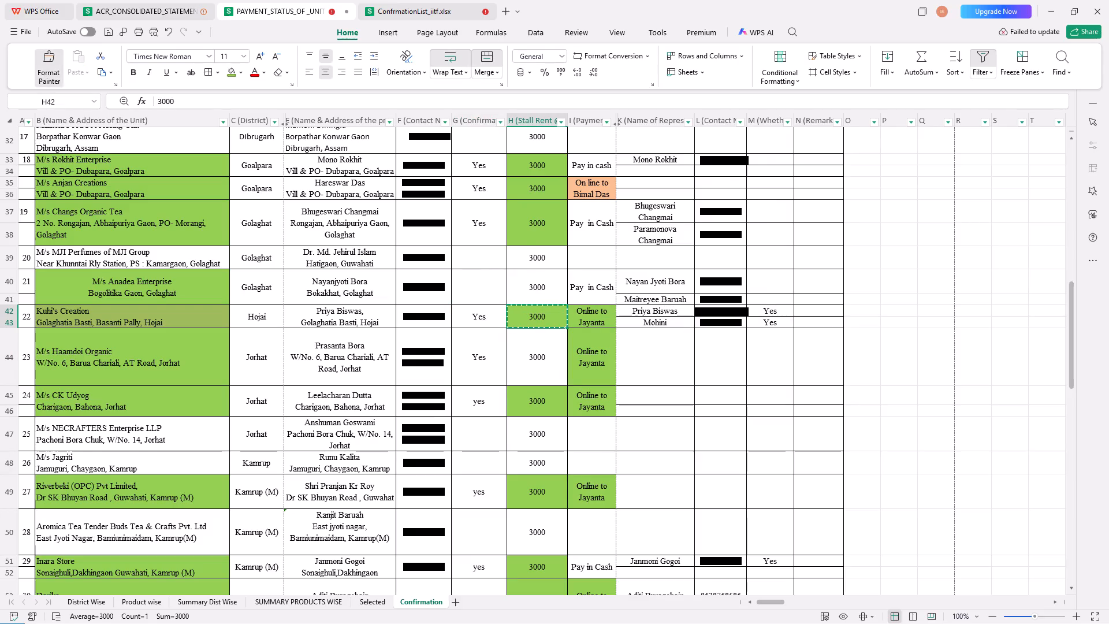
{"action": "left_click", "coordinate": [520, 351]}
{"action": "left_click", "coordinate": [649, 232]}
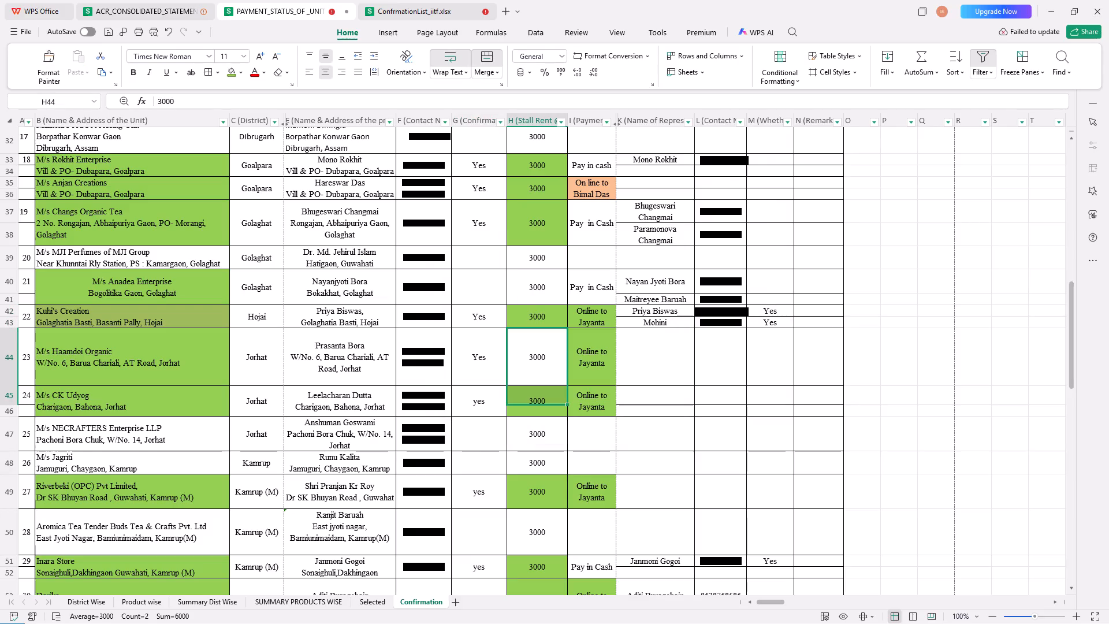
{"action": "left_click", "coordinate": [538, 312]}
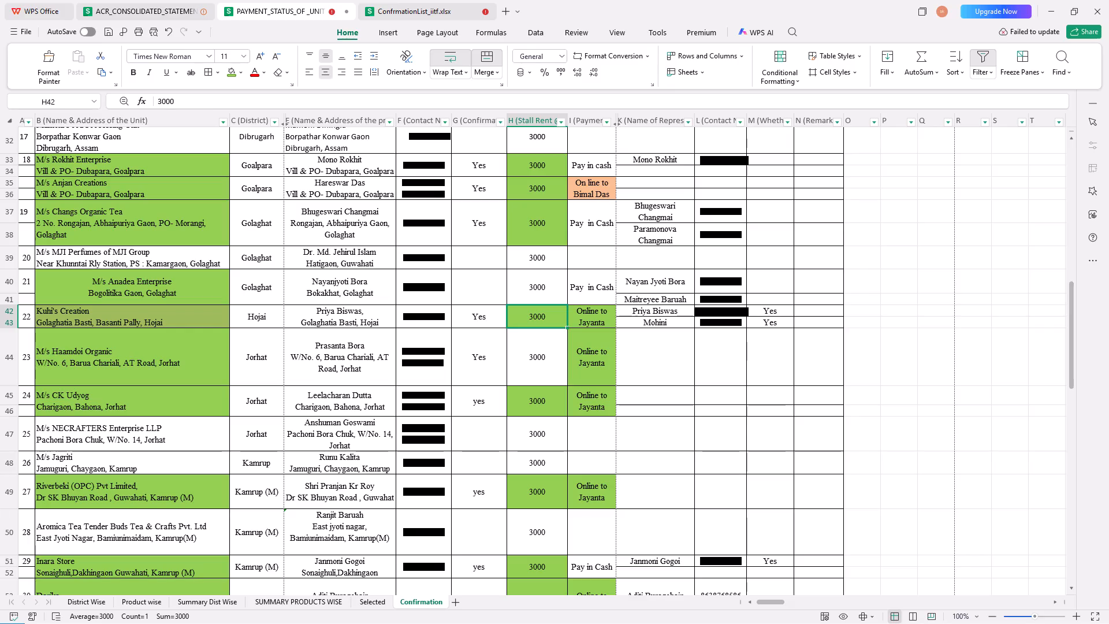
Fill M/s Haamdoi Organic's stall rent cell with green.
{"action": "left_click", "coordinate": [530, 353]}
{"action": "left_click", "coordinate": [226, 71]}
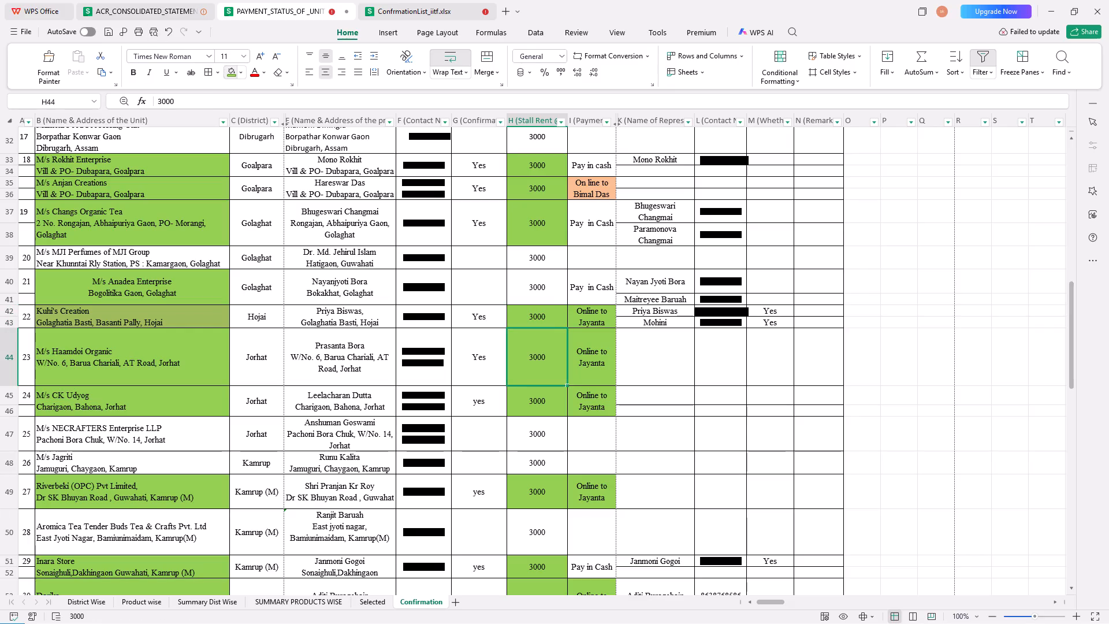
Reduce the height of M/s Haamdoi Organic's row to fit its three lines of proprietor details.
{"action": "left_click", "coordinate": [642, 351]}
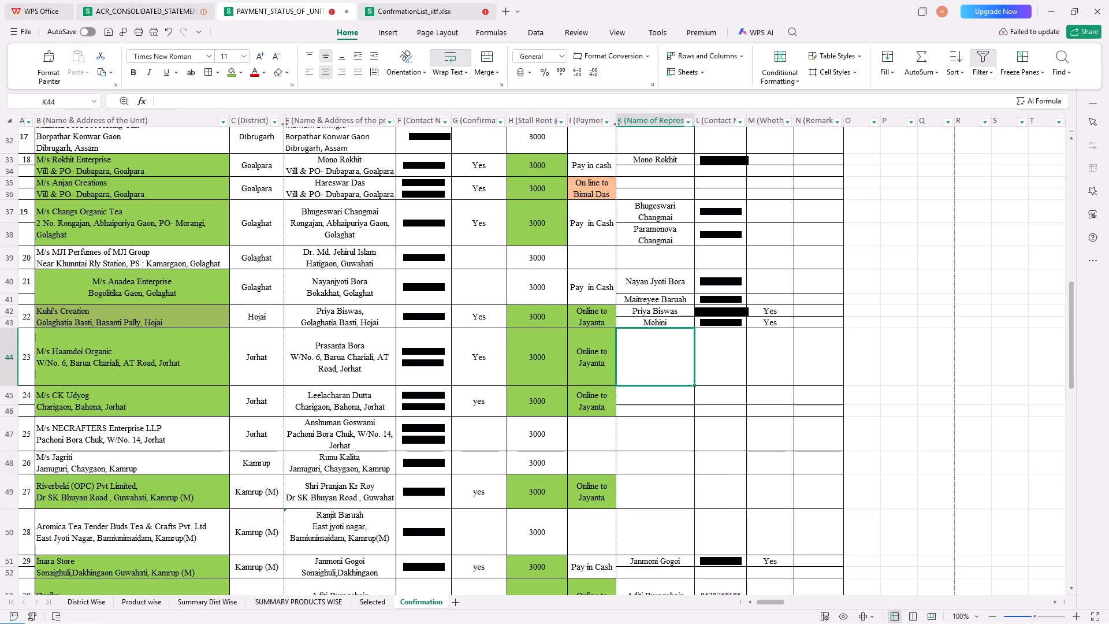
{"action": "left_click_drag", "start_coordinate": [10, 387], "coordinate": [12, 372]}
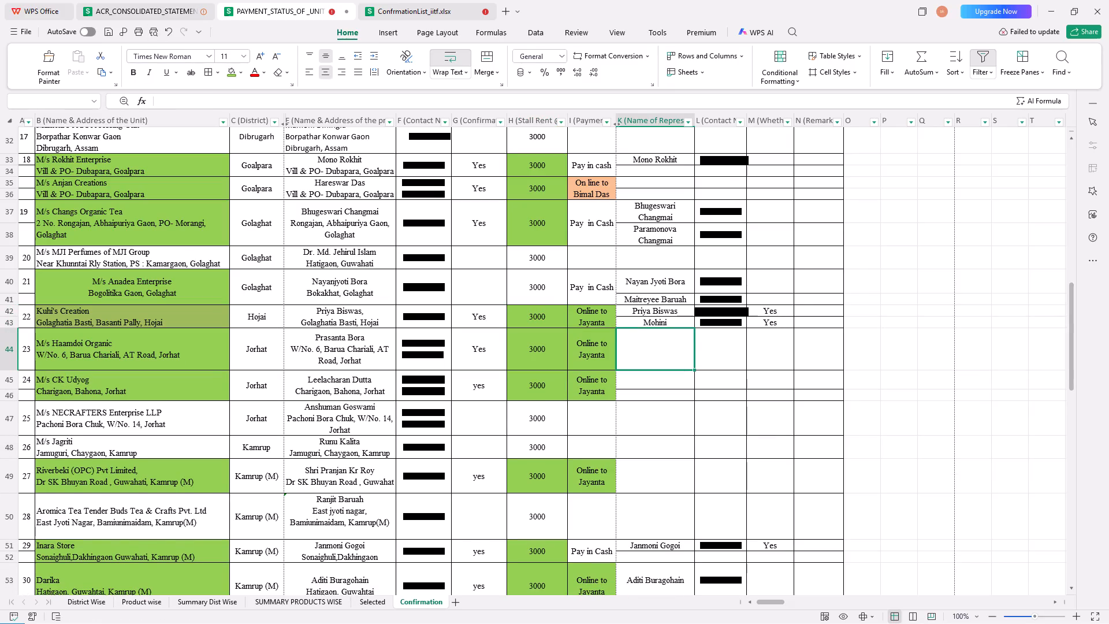
Enter "Doc not submitted" as the remark for M/s Haamdoi Organic.
{"action": "scroll", "coordinate": [814, 380], "scroll_direction": "up", "scroll_amount": 3}
{"action": "scroll", "coordinate": [814, 399], "scroll_direction": "down", "scroll_amount": 2}
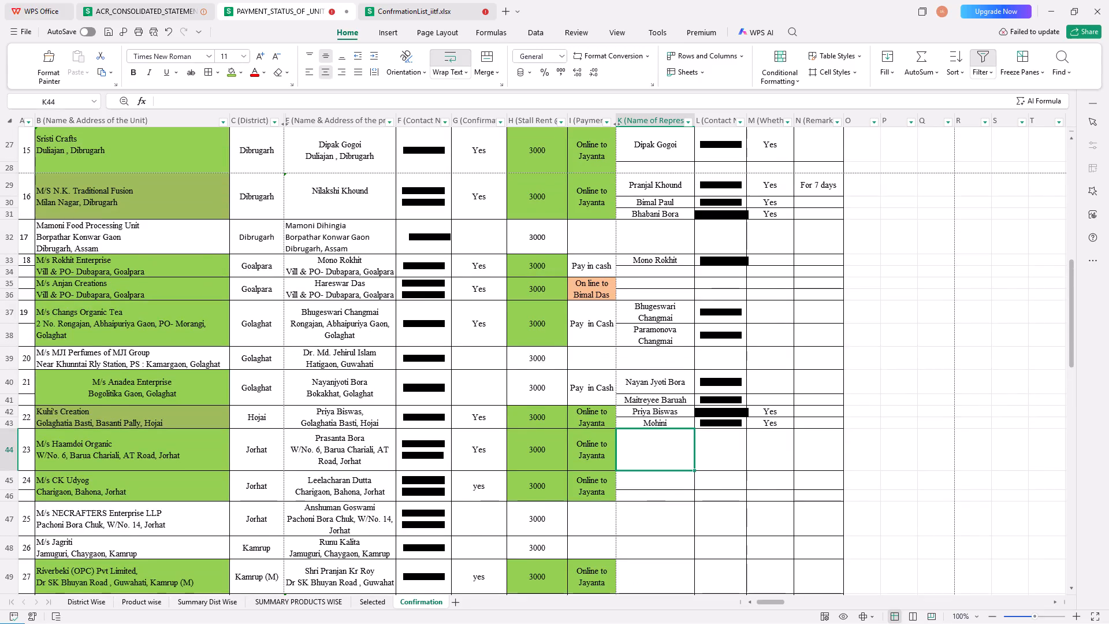
{"action": "double_click", "coordinate": [809, 381]}
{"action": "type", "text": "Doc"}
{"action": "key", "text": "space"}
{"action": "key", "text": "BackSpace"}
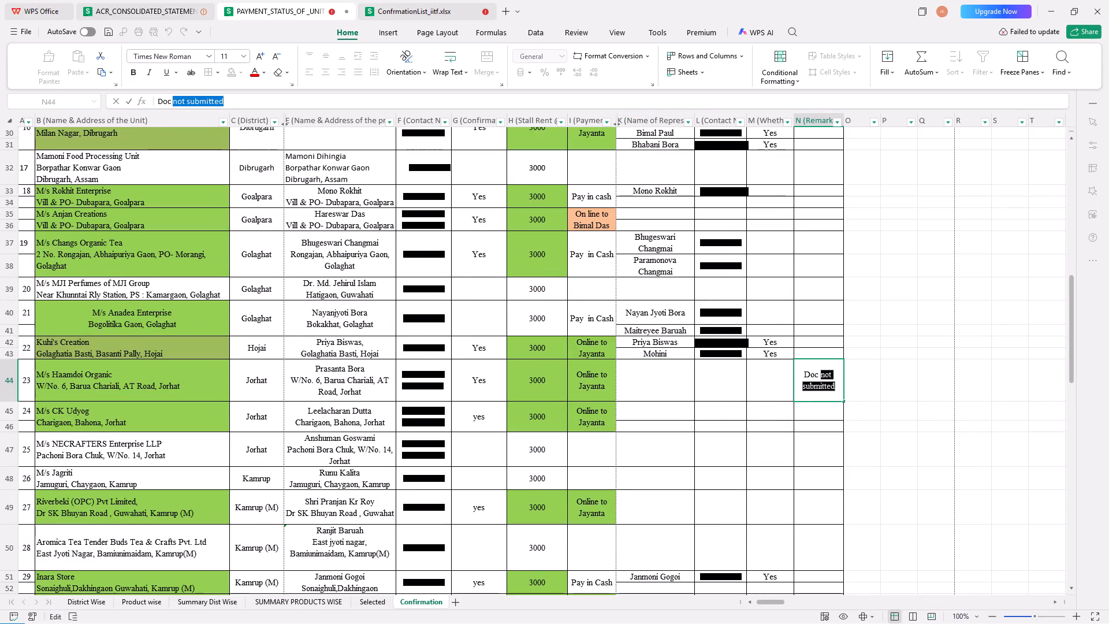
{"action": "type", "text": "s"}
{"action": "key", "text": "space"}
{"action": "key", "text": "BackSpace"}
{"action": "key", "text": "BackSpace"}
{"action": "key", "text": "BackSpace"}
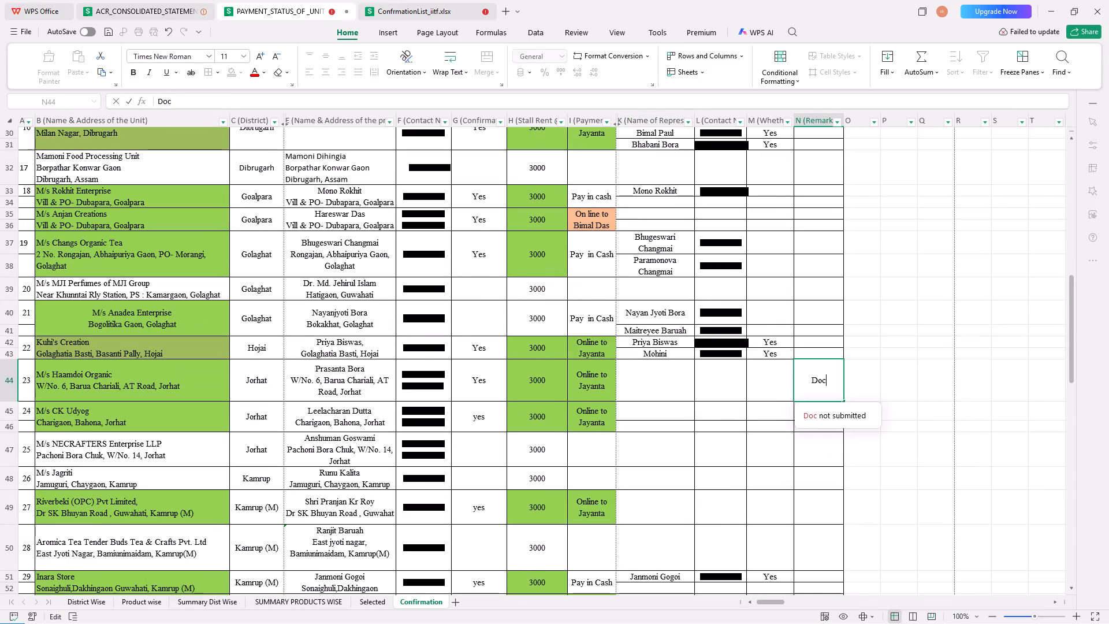
{"action": "left_click", "coordinate": [837, 421]}
{"action": "left_click", "coordinate": [642, 404]}
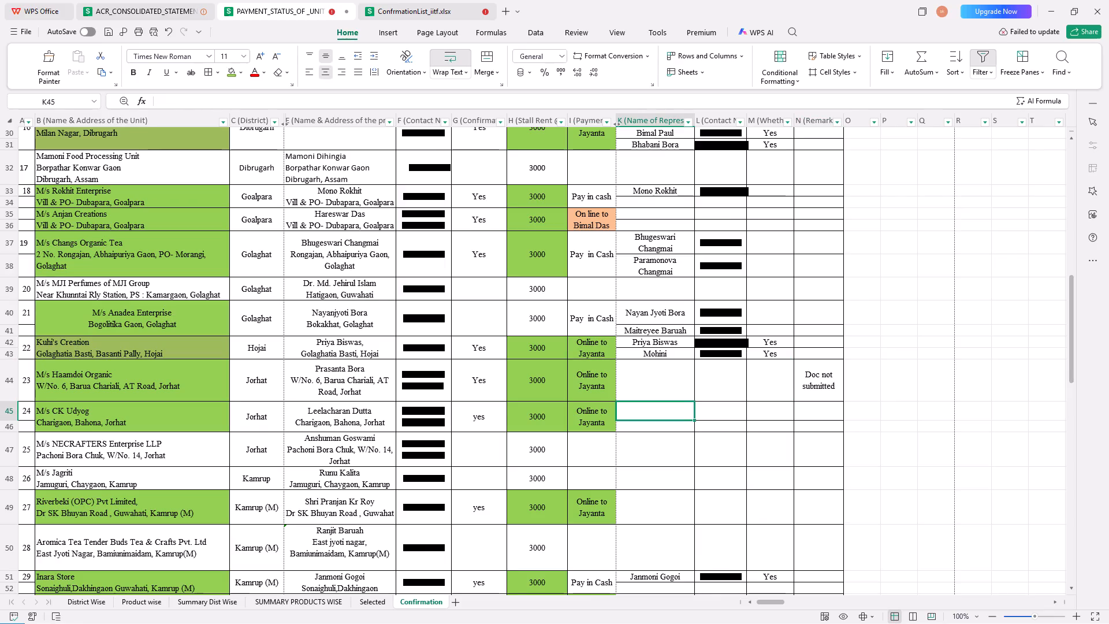
Save the payment status workbook with M/s Haamdoi Organic's updated entry.
{"action": "left_click", "coordinate": [707, 377]}
{"action": "left_click", "coordinate": [638, 384]}
{"action": "left_click", "coordinate": [572, 385]}
{"action": "left_click_drag", "start_coordinate": [523, 386], "coordinate": [515, 386]}
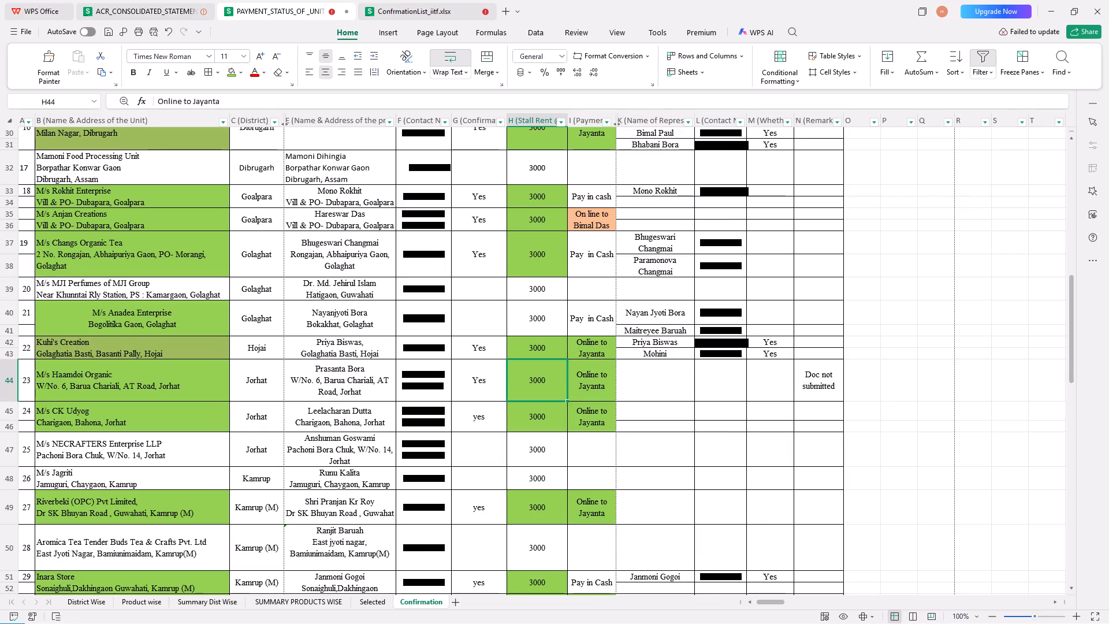
{"action": "key", "text": "ctrl+s"}
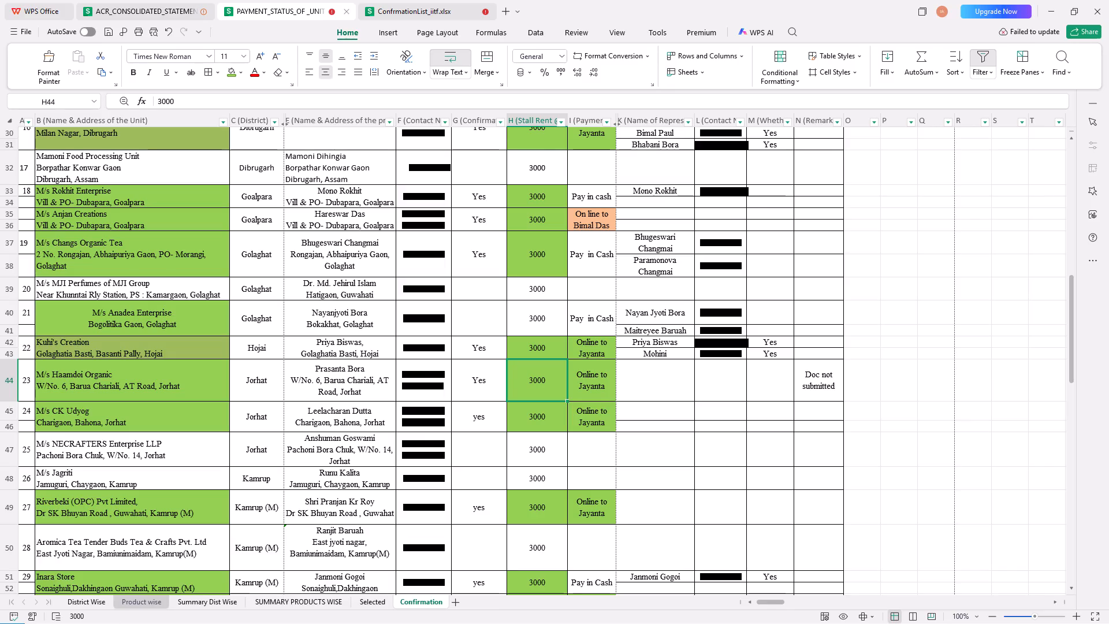
Review the Confirmation sheet's entries from M/s Haamdoi Organic down to the last unit, M/s The Yarn Basket.
{"action": "scroll", "coordinate": [350, 462], "scroll_direction": "down", "scroll_amount": 12}
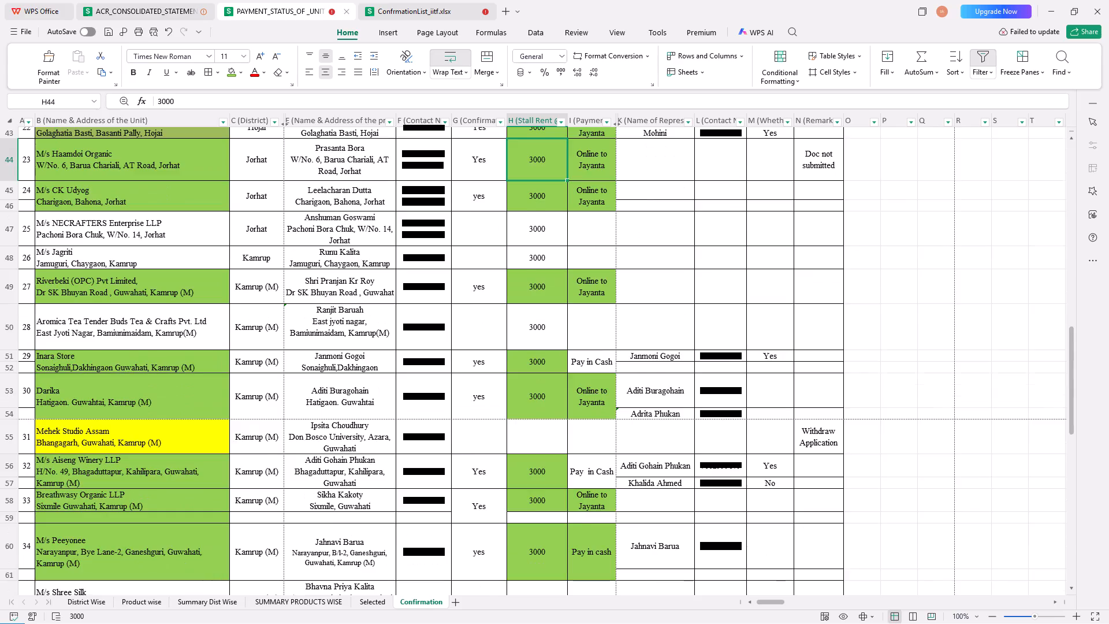
{"action": "scroll", "coordinate": [318, 477], "scroll_direction": "down", "scroll_amount": 15}
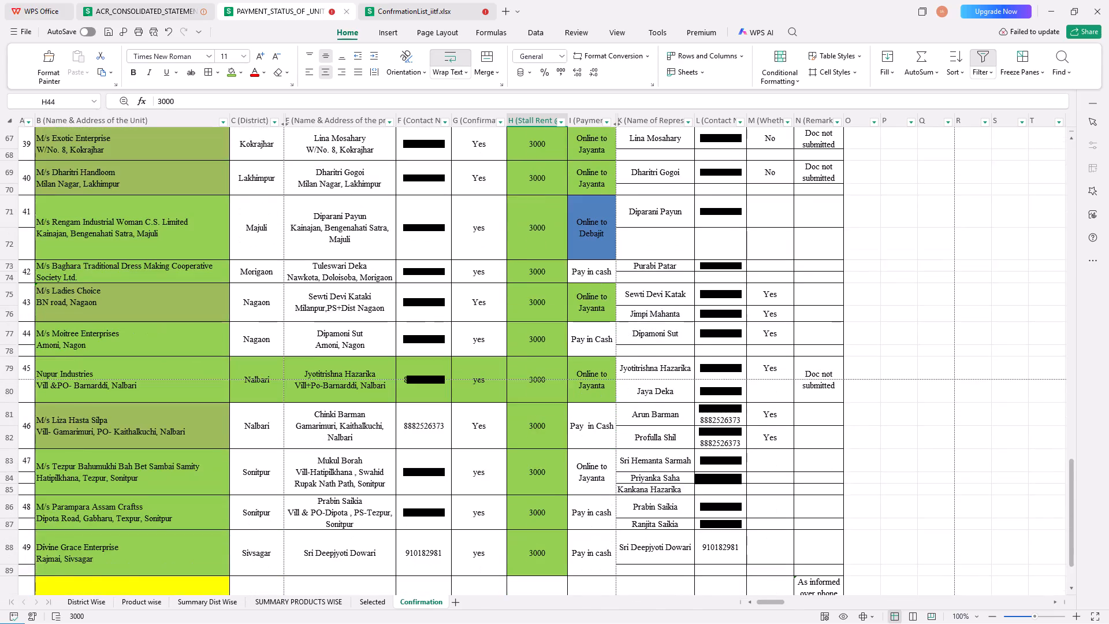
{"action": "scroll", "coordinate": [322, 475], "scroll_direction": "down", "scroll_amount": 7}
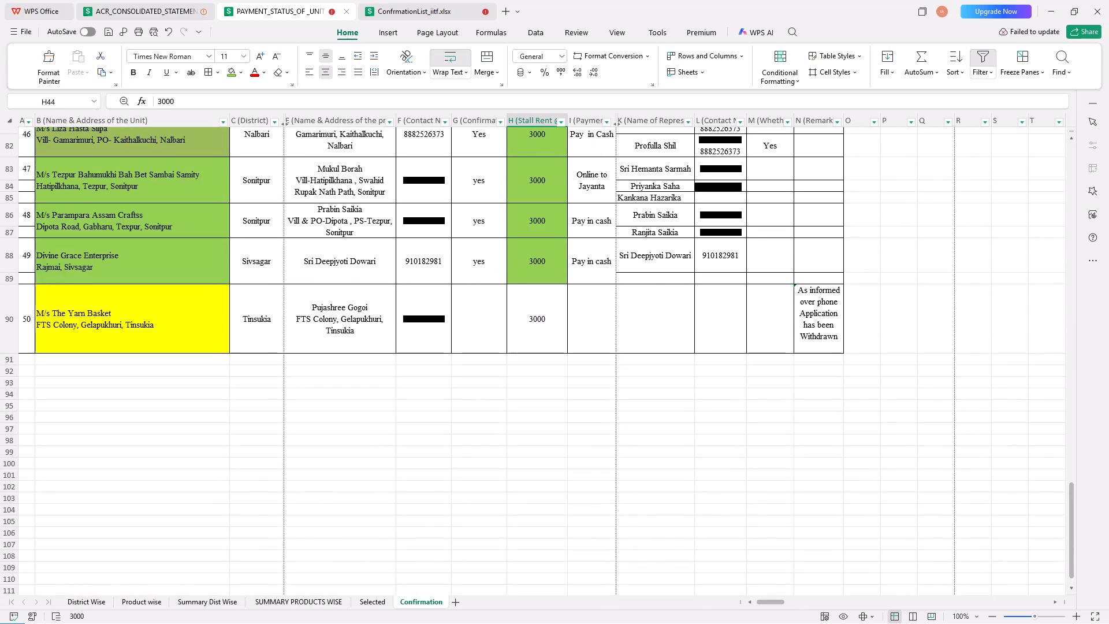
{"action": "scroll", "coordinate": [355, 422], "scroll_direction": "up", "scroll_amount": 10}
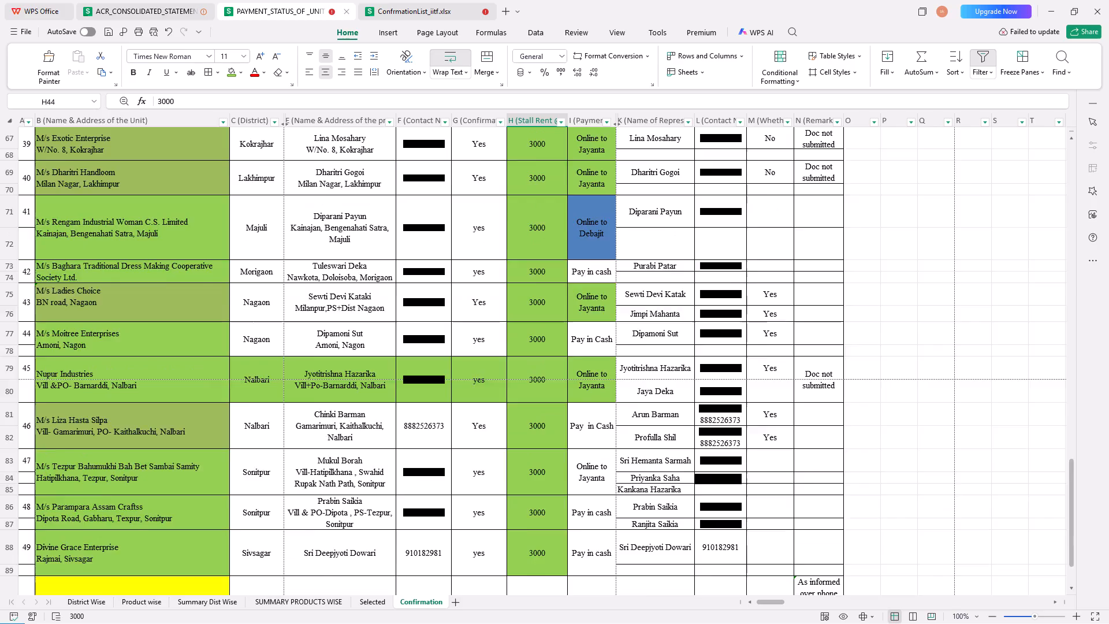
{"action": "scroll", "coordinate": [360, 421], "scroll_direction": "up", "scroll_amount": 20}
{"action": "scroll", "coordinate": [360, 421], "scroll_direction": "up", "scroll_amount": 3}
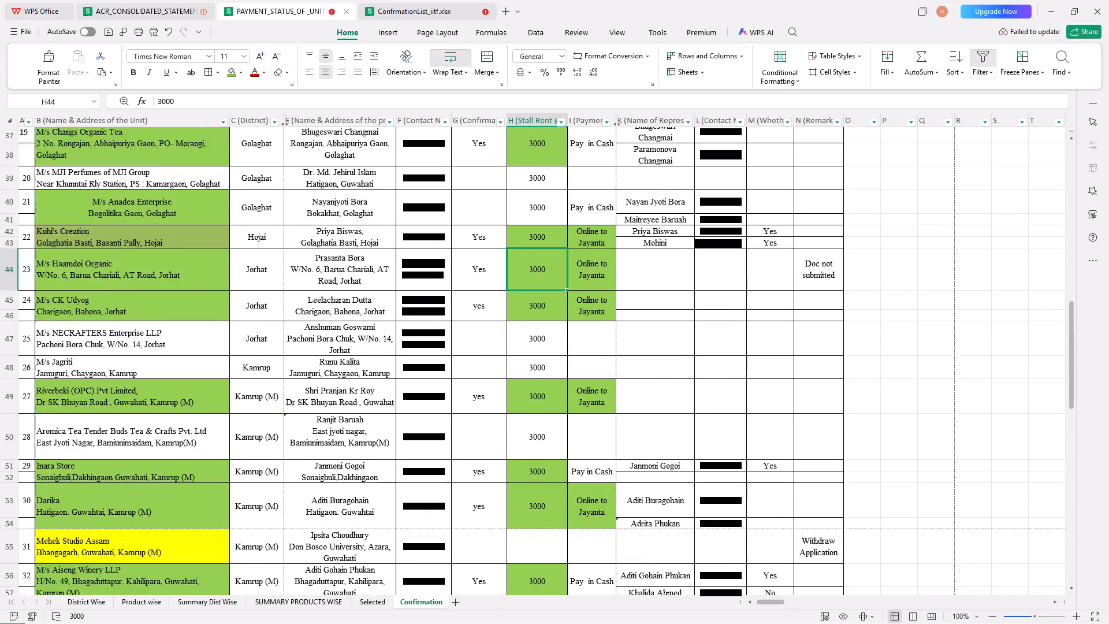
{"action": "scroll", "coordinate": [369, 414], "scroll_direction": "up", "scroll_amount": 4}
Save the payment status workbook again.
{"action": "key", "text": "ctrl+s"}
Check the confirmation, stall rent and payment status entries across the whole Confirmation list, from the first unit to the last.
{"action": "scroll", "coordinate": [375, 393], "scroll_direction": "up", "scroll_amount": 10}
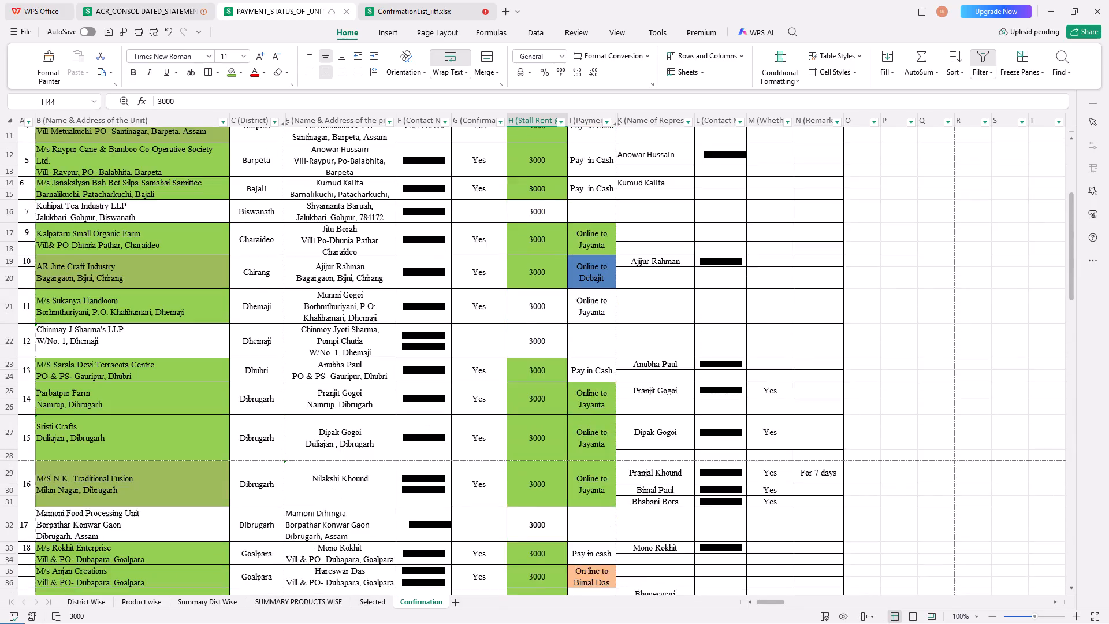
{"action": "scroll", "coordinate": [415, 403], "scroll_direction": "up", "scroll_amount": 4}
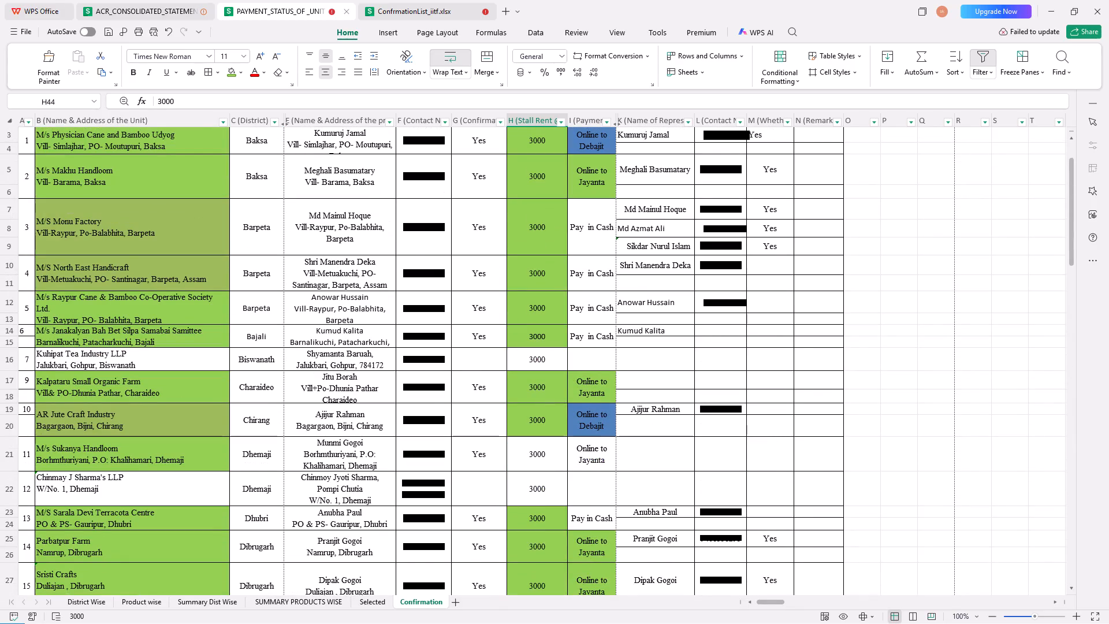
{"action": "scroll", "coordinate": [414, 387], "scroll_direction": "up", "scroll_amount": 7}
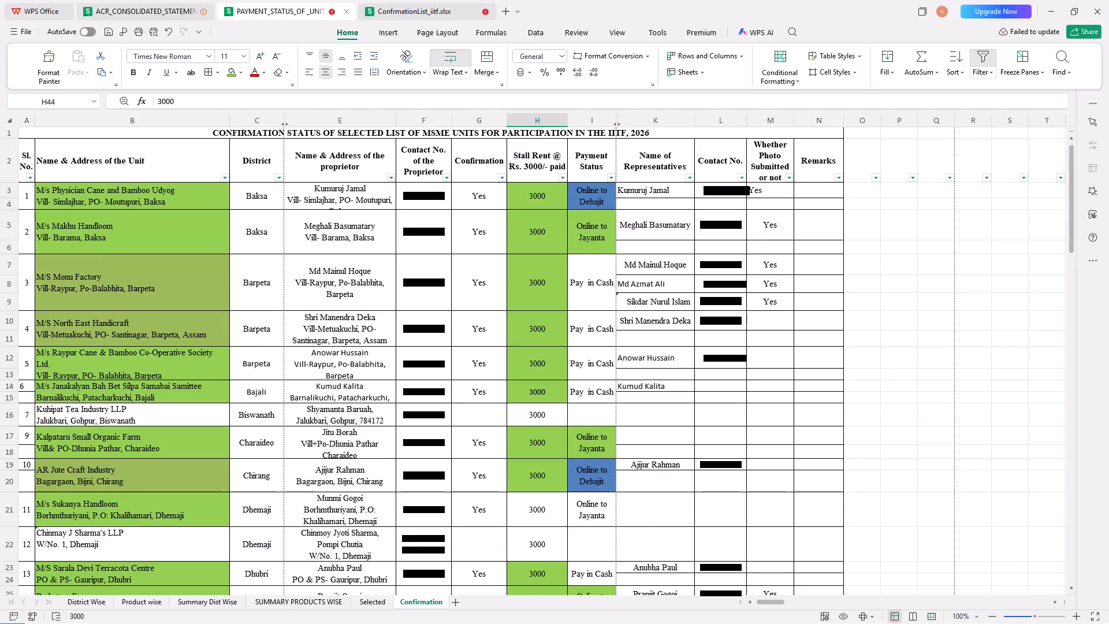
{"action": "scroll", "coordinate": [426, 355], "scroll_direction": "up", "scroll_amount": 5}
{"action": "scroll", "coordinate": [482, 330], "scroll_direction": "down", "scroll_amount": 20}
{"action": "scroll", "coordinate": [482, 330], "scroll_direction": "down", "scroll_amount": 9}
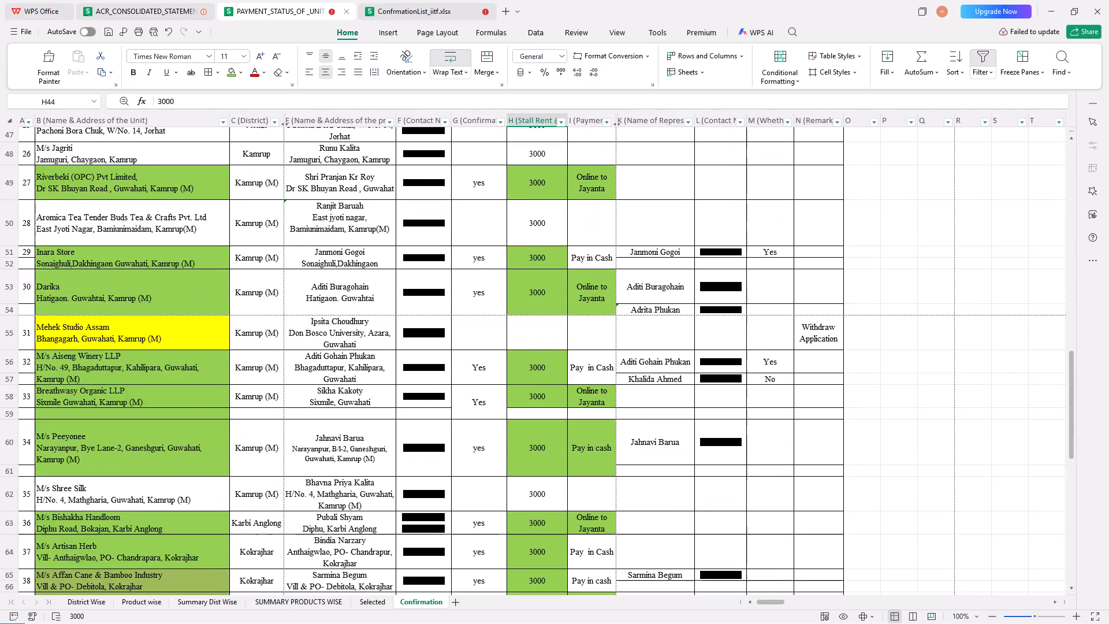
{"action": "scroll", "coordinate": [453, 425], "scroll_direction": "down", "scroll_amount": 18}
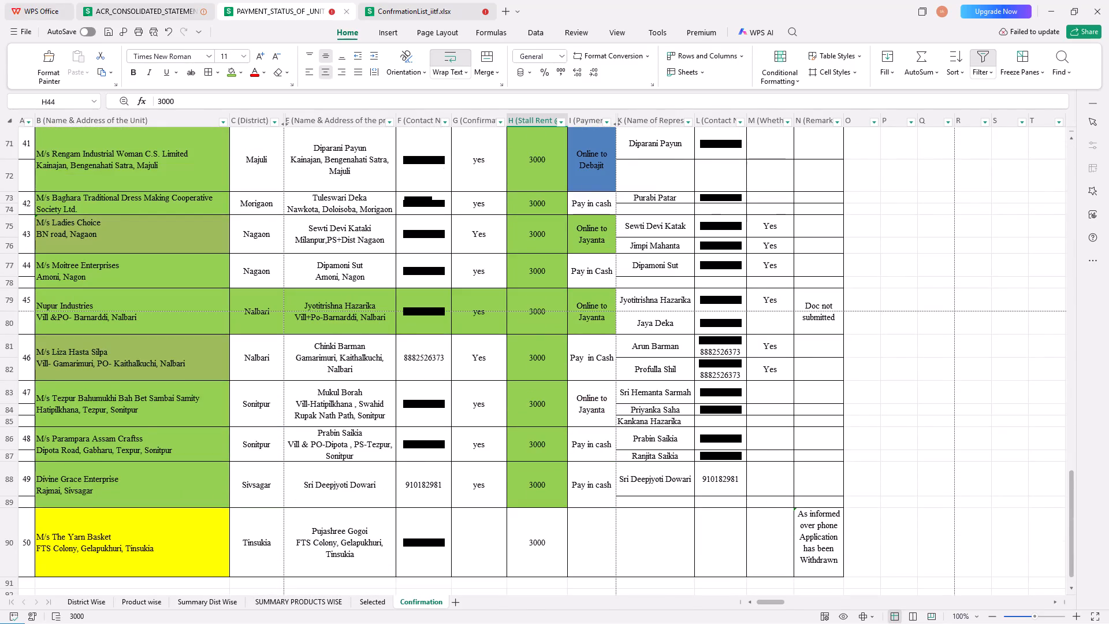
{"action": "scroll", "coordinate": [420, 434], "scroll_direction": "up", "scroll_amount": 16}
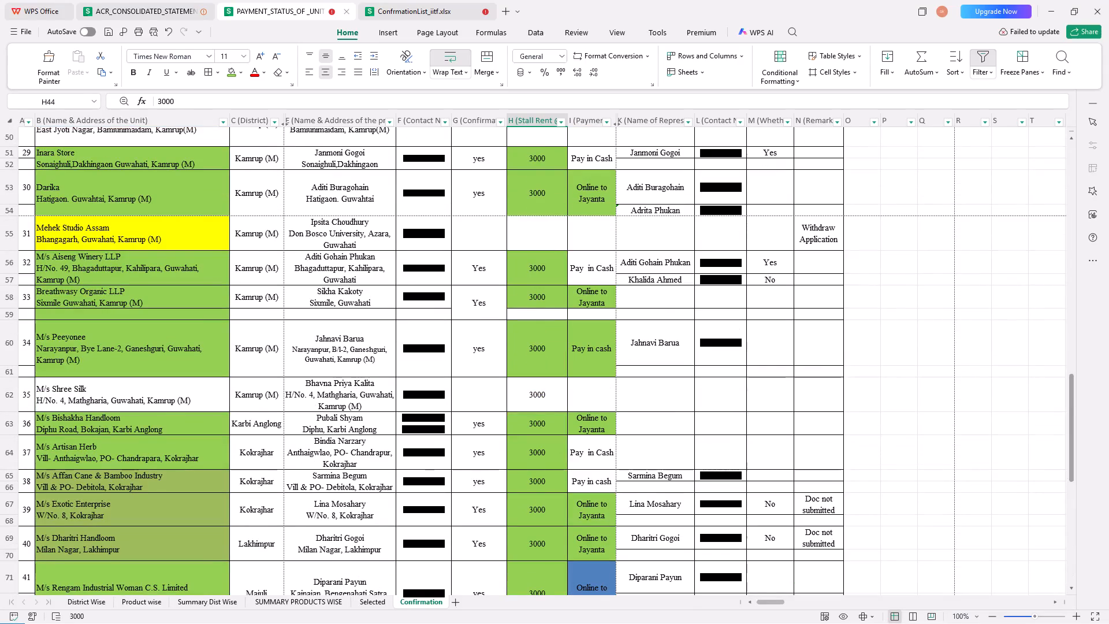
{"action": "left_click_drag", "start_coordinate": [1070, 387], "coordinate": [1080, 121]}
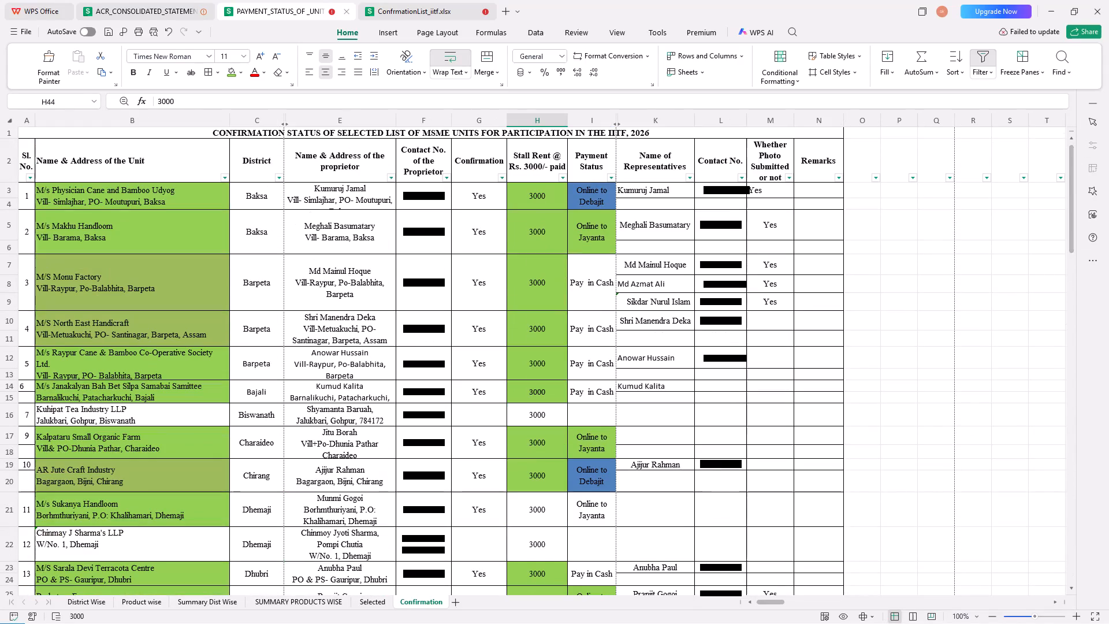
{"action": "scroll", "coordinate": [275, 374], "scroll_direction": "down", "scroll_amount": 10}
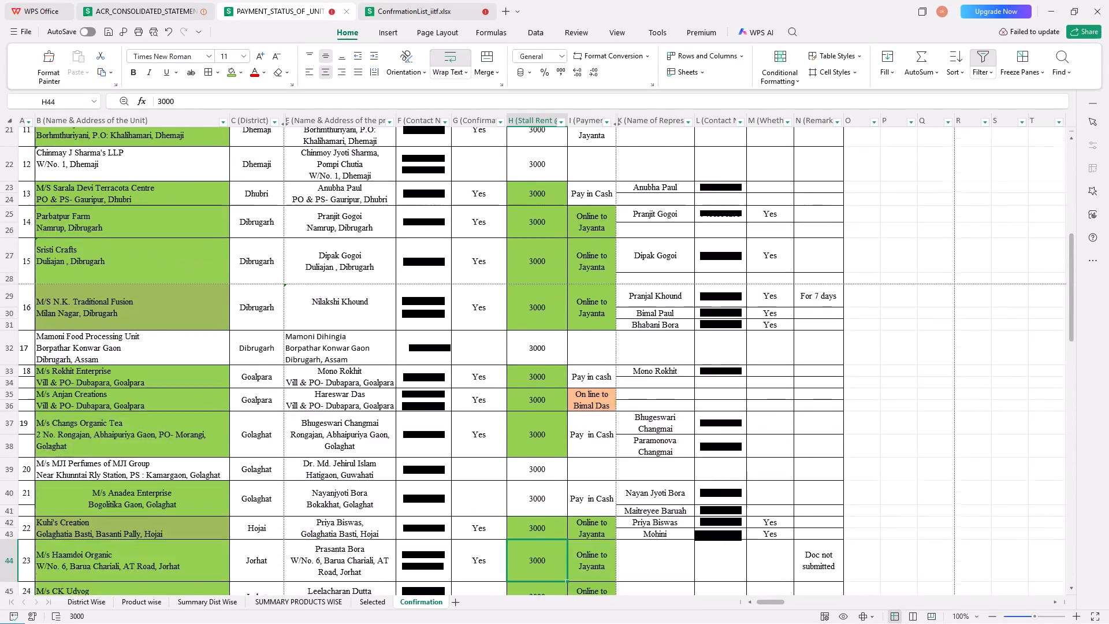
{"action": "scroll", "coordinate": [275, 395], "scroll_direction": "down", "scroll_amount": 20}
{"action": "scroll", "coordinate": [275, 395], "scroll_direction": "down", "scroll_amount": 12}
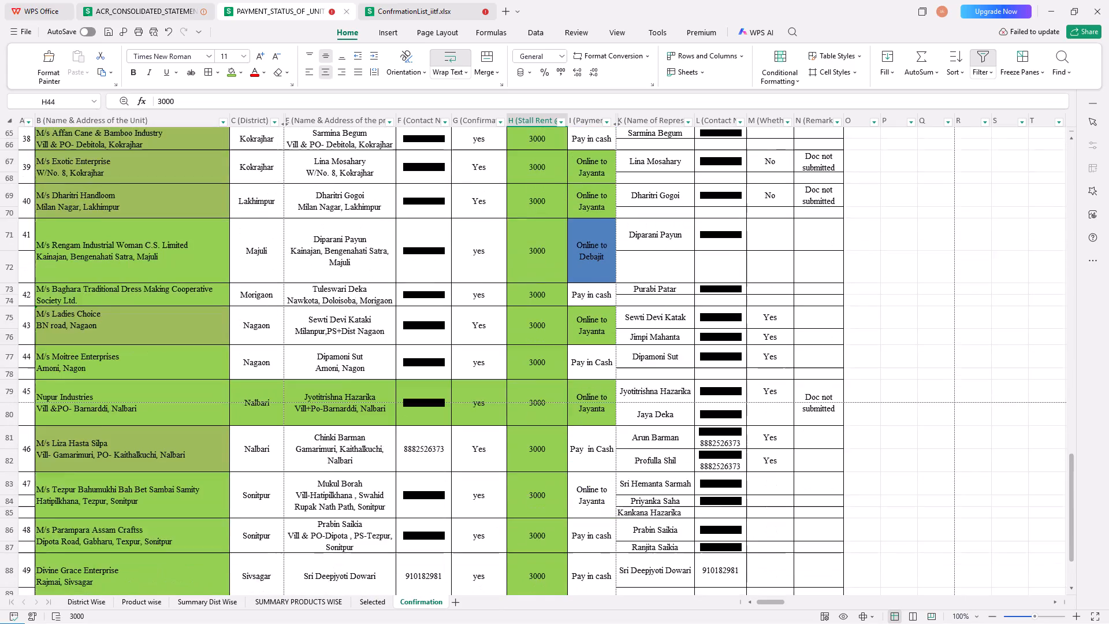
{"action": "scroll", "coordinate": [294, 410], "scroll_direction": "down", "scroll_amount": 19}
{"action": "scroll", "coordinate": [289, 414], "scroll_direction": "up", "scroll_amount": 6}
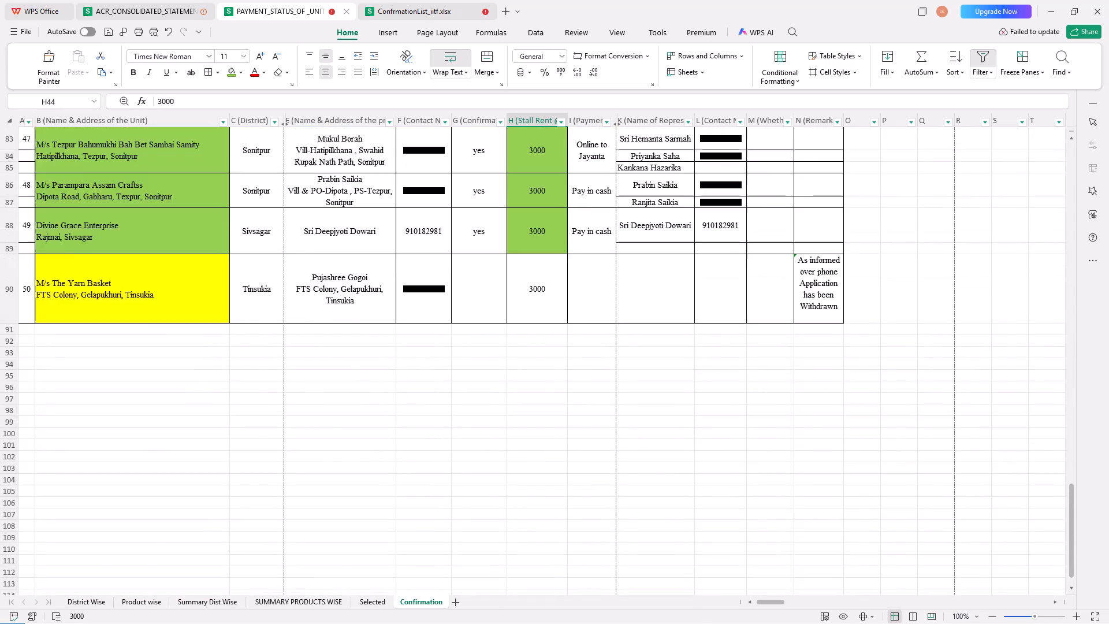
{"action": "scroll", "coordinate": [295, 408], "scroll_direction": "up", "scroll_amount": 13}
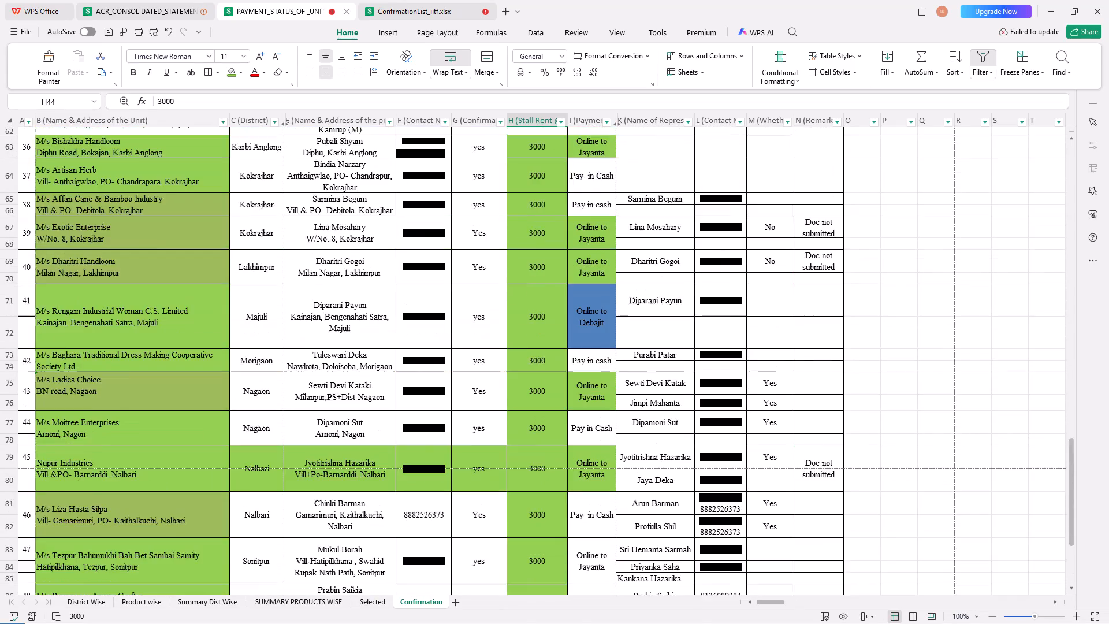
{"action": "scroll", "coordinate": [265, 392], "scroll_direction": "up", "scroll_amount": 10}
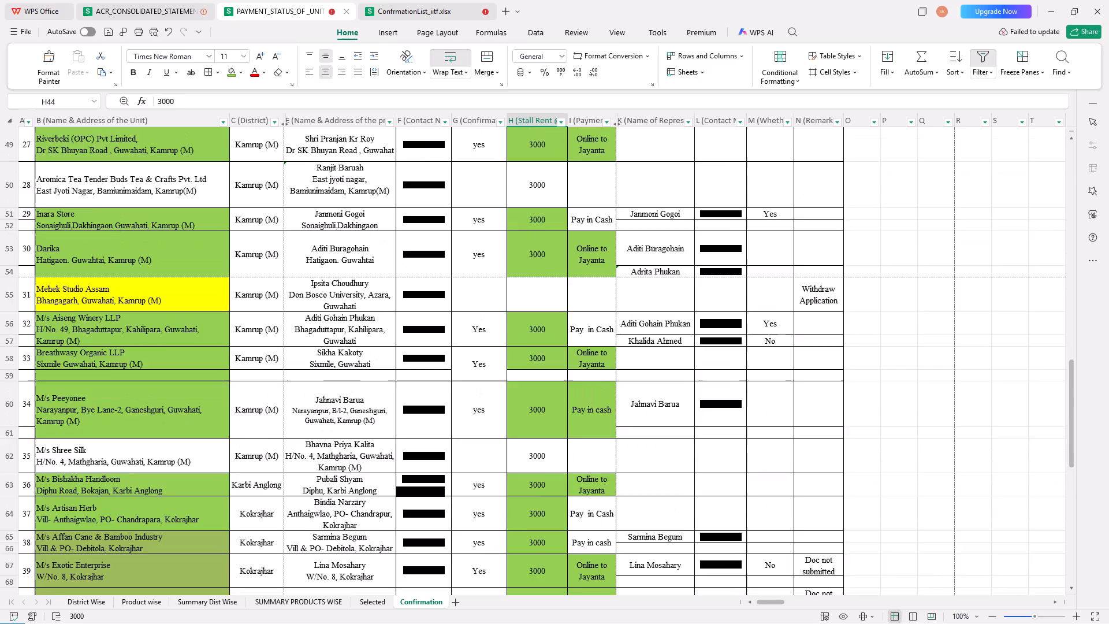
{"action": "scroll", "coordinate": [272, 354], "scroll_direction": "up", "scroll_amount": 20}
{"action": "scroll", "coordinate": [272, 354], "scroll_direction": "up", "scroll_amount": 1}
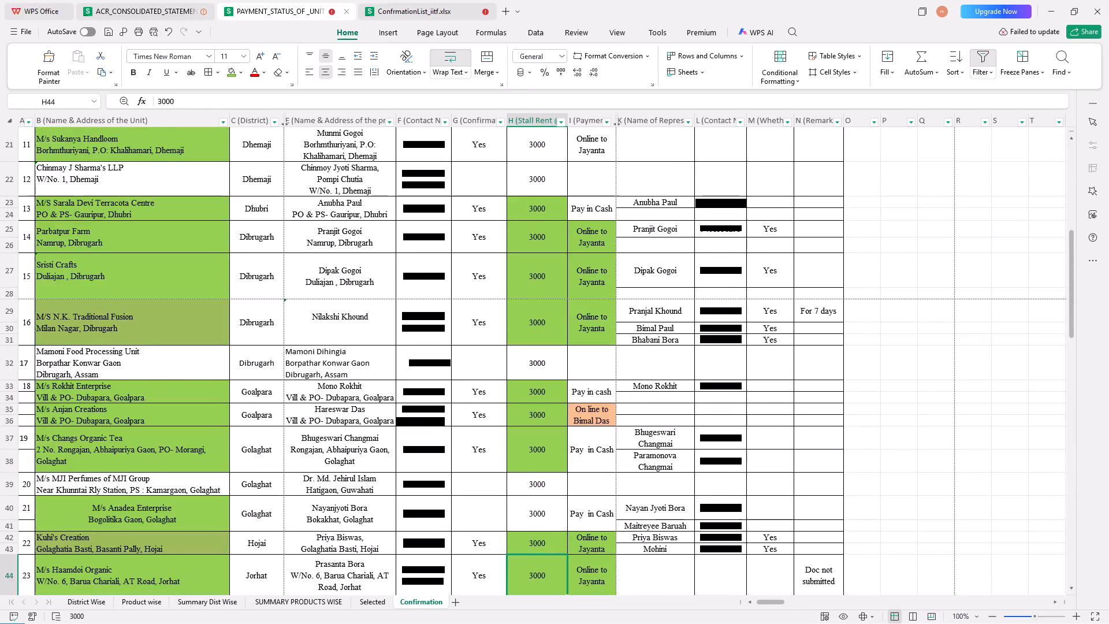
{"action": "scroll", "coordinate": [272, 354], "scroll_direction": "up", "scroll_amount": 10}
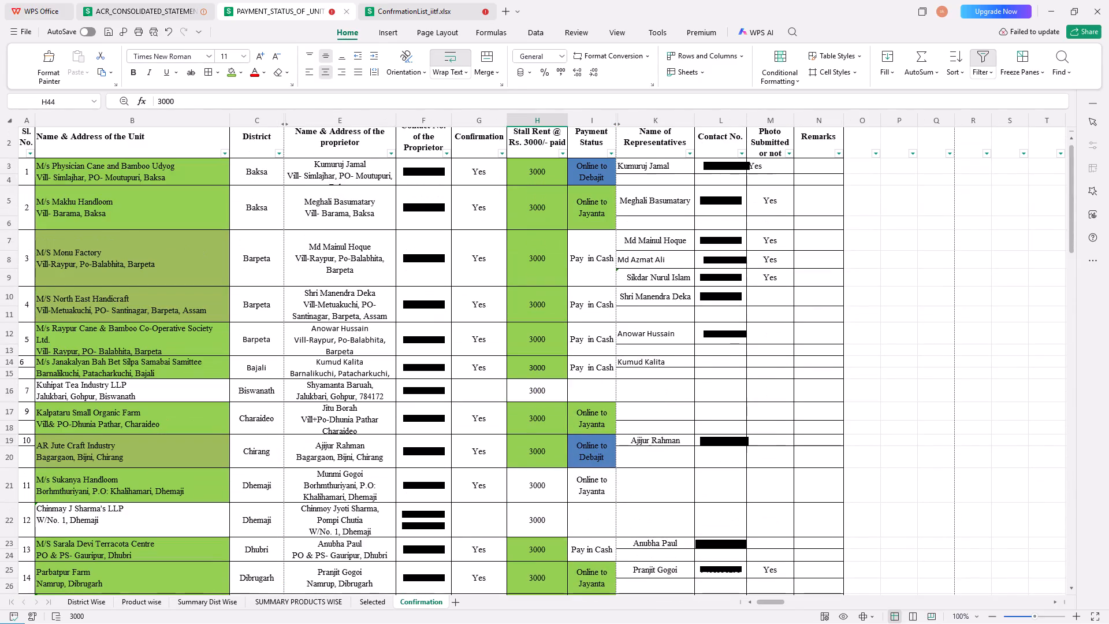
Widen the Sl. No. column slightly, to about 3.71.
{"action": "left_click", "coordinate": [35, 124]}
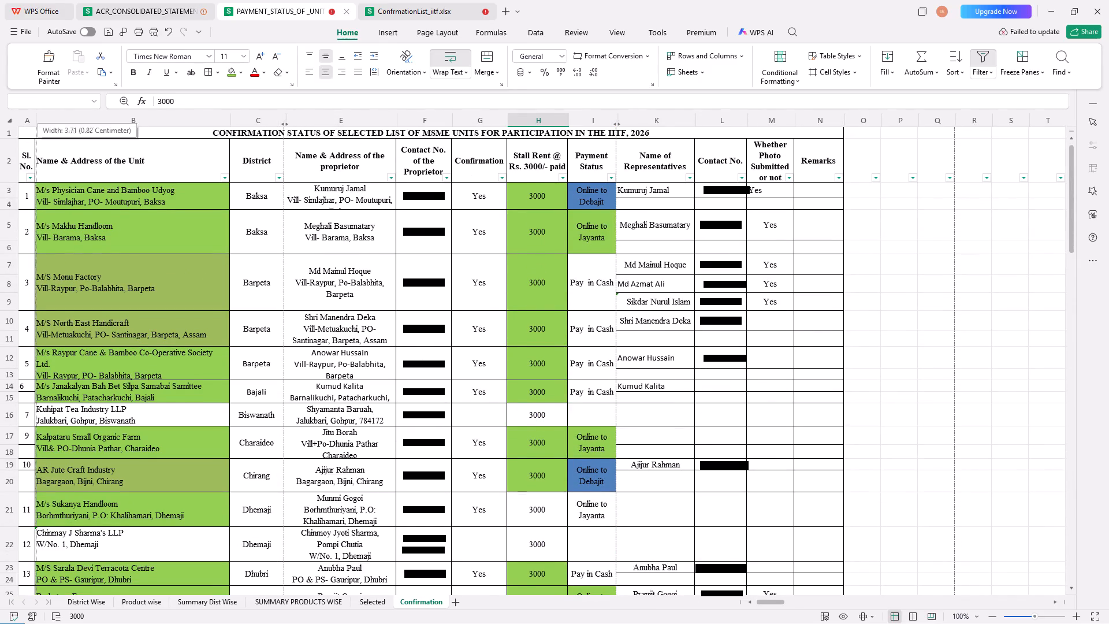
Go through the unit entries one by one from M/s Physician Cane and Bamboo Udyog to Kuhipat Tea Industry LLP.
{"action": "left_click", "coordinate": [91, 158]}
{"action": "left_click", "coordinate": [170, 174]}
{"action": "left_click", "coordinate": [198, 202]}
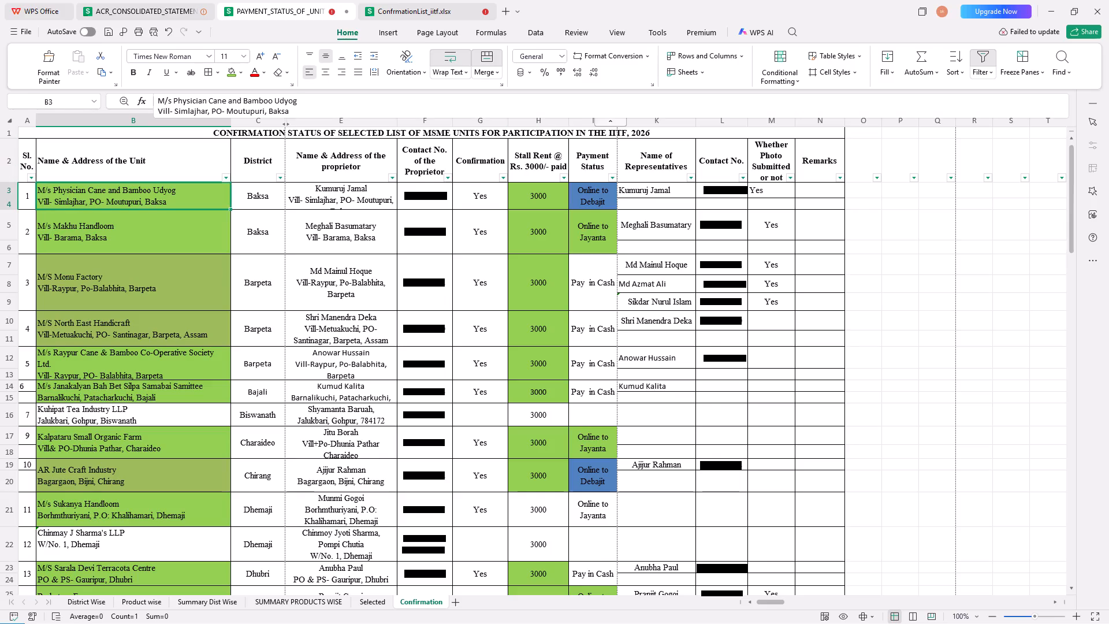
{"action": "left_click", "coordinate": [176, 225]}
{"action": "left_click", "coordinate": [112, 269]}
{"action": "left_click", "coordinate": [106, 325]}
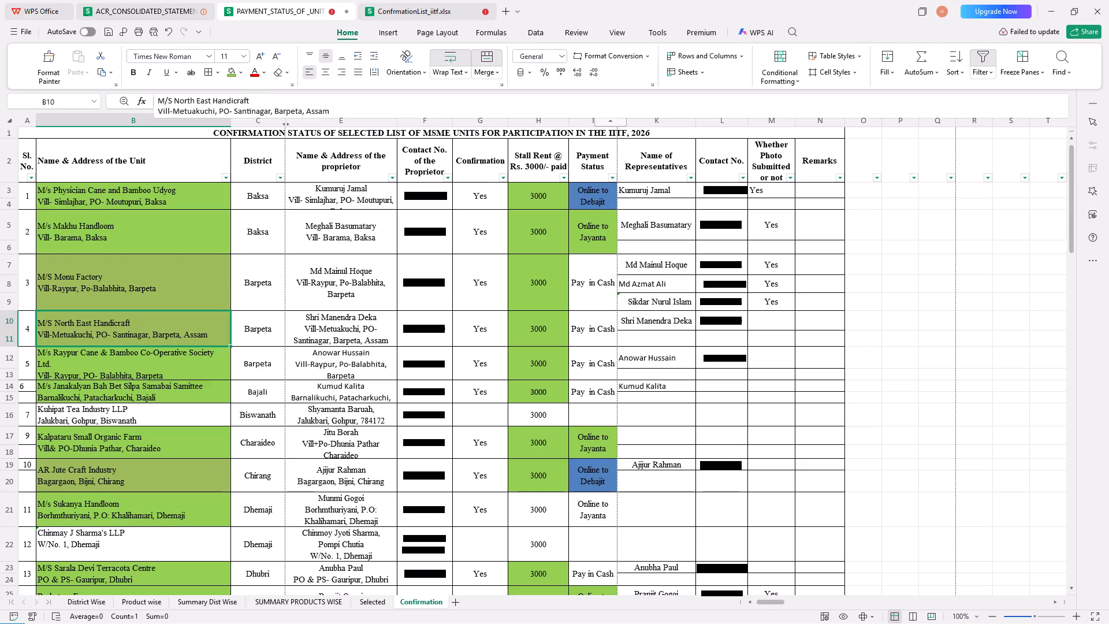
{"action": "left_click", "coordinate": [90, 362]}
{"action": "left_click", "coordinate": [81, 390]}
{"action": "left_click", "coordinate": [86, 415]}
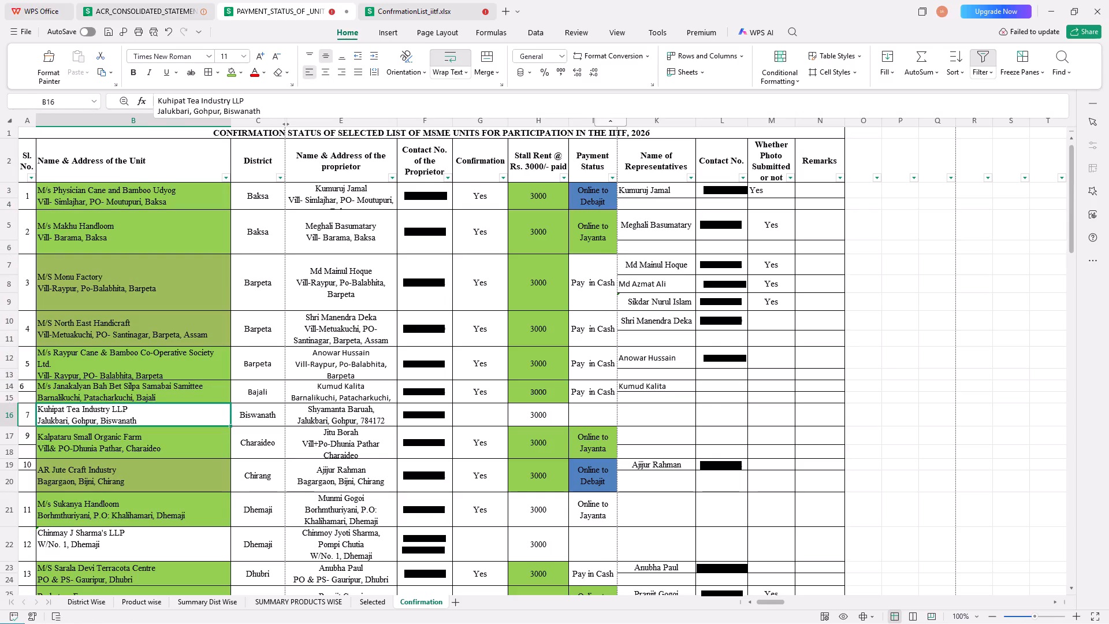
Merge and centre the two Sl. No. cells holding number 6 beside M/s Janakalyan Bah Bet Silpa Samabai Samittee.
{"action": "left_click_drag", "start_coordinate": [29, 389], "coordinate": [29, 397]}
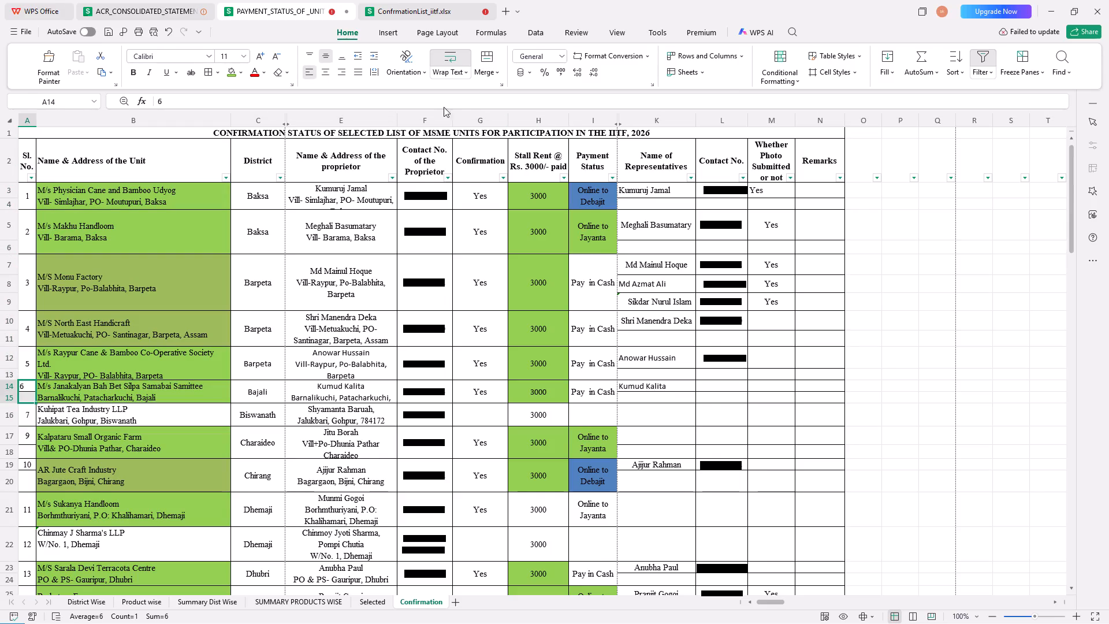
{"action": "left_click", "coordinate": [487, 58]}
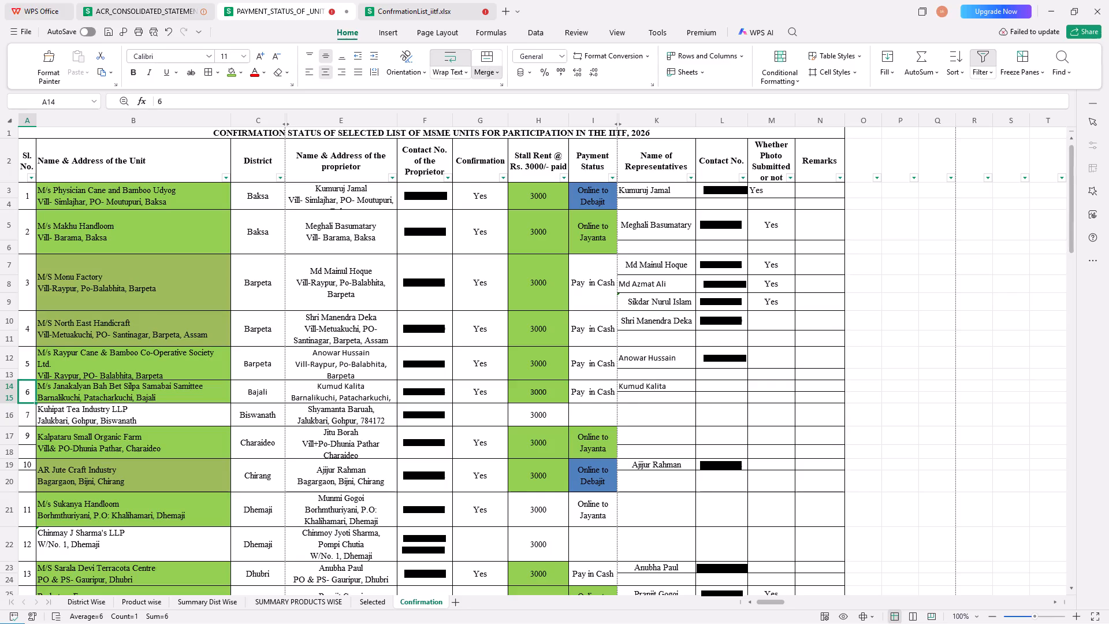
Merge and centre the paired Sl. No. cells holding 9 beside Kalpataru Small Organic Farm and 10 beside AR Jute Craft Industry.
{"action": "left_click", "coordinate": [32, 414]}
{"action": "left_click", "coordinate": [31, 438]}
{"action": "left_click_drag", "start_coordinate": [32, 429], "coordinate": [31, 446]}
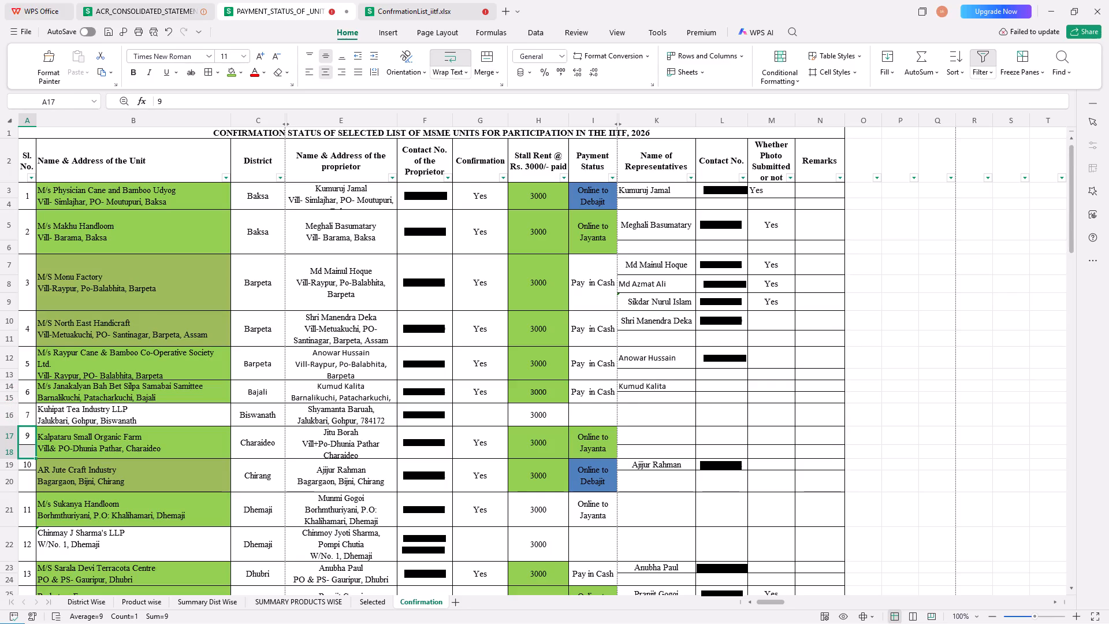
{"action": "left_click", "coordinate": [489, 61]}
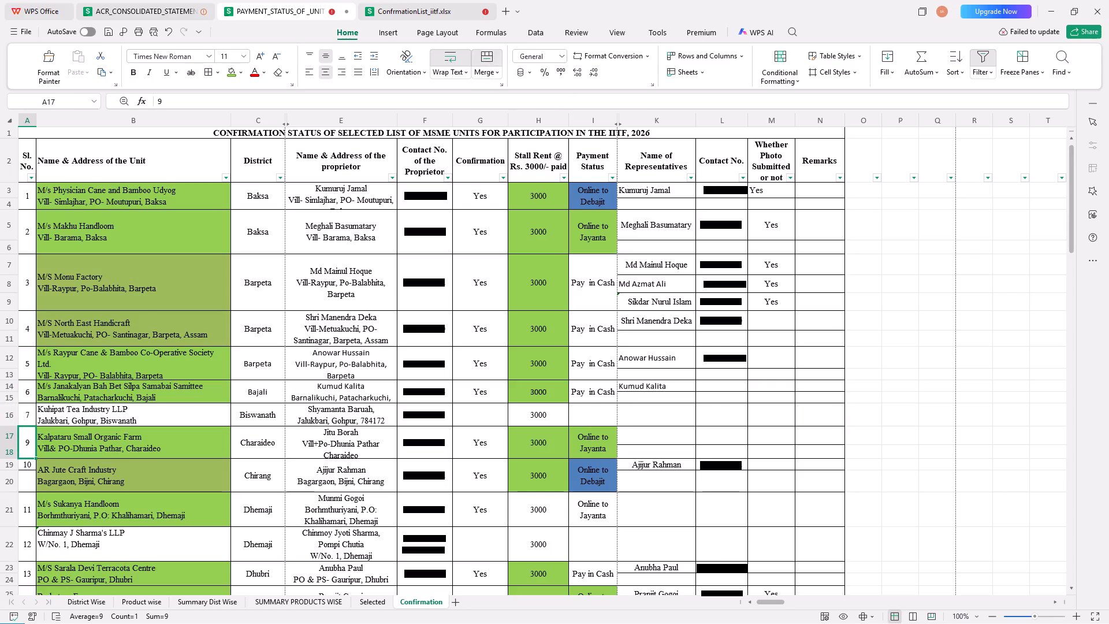
{"action": "left_click_drag", "start_coordinate": [31, 466], "coordinate": [29, 485]}
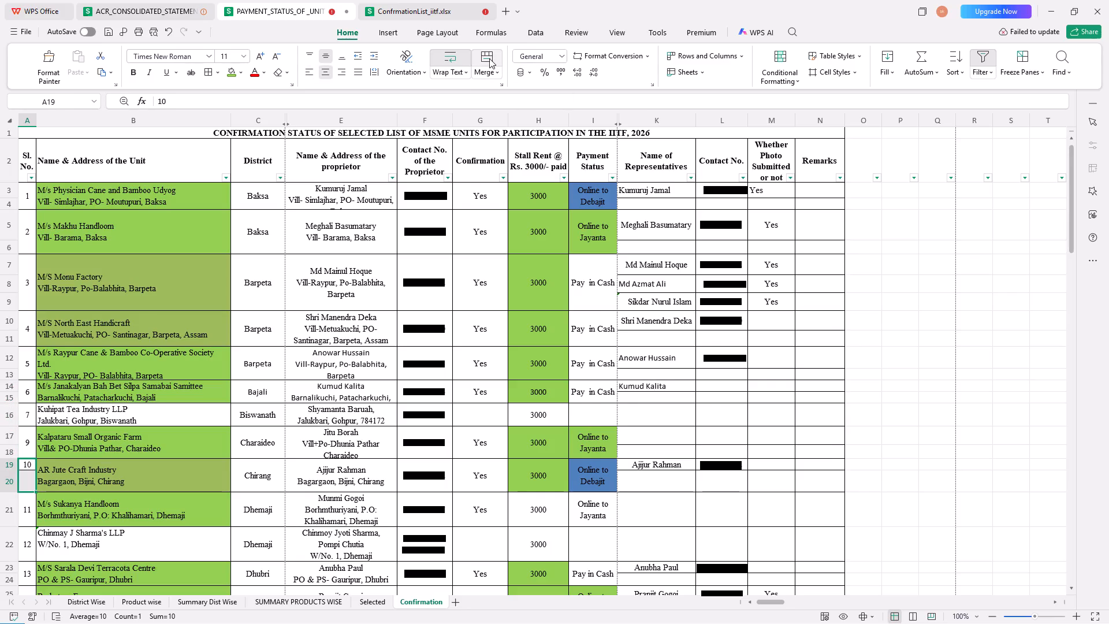
{"action": "left_click", "coordinate": [489, 58]}
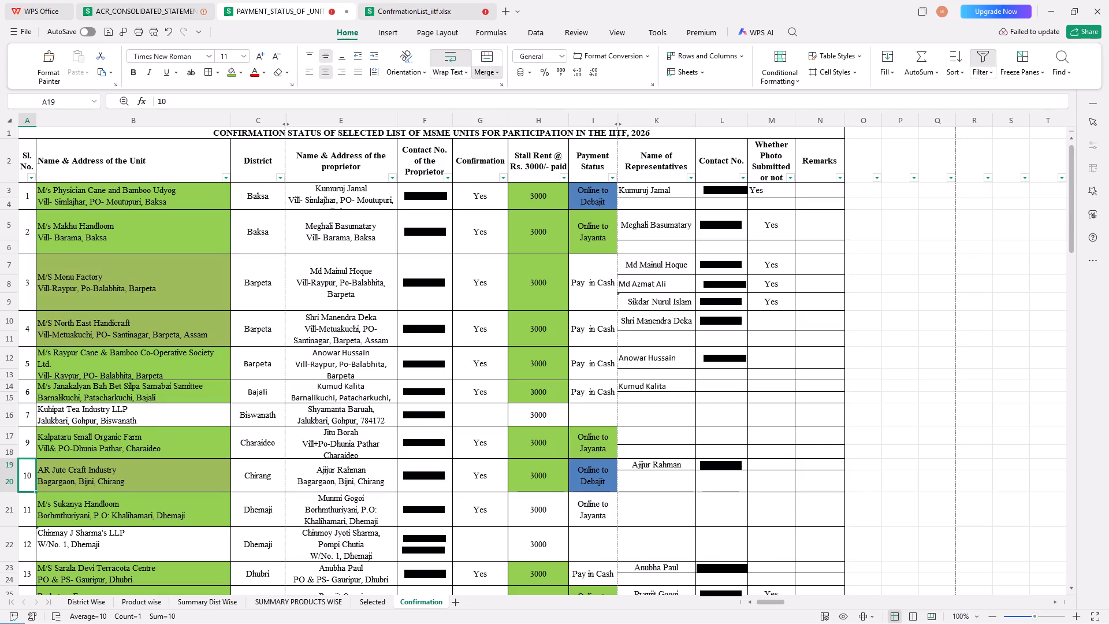
Merge and centre the two Sl. No. cells holding number 18 beside M/s Rokhit Enterprise.
{"action": "scroll", "coordinate": [49, 513], "scroll_direction": "down", "scroll_amount": 6}
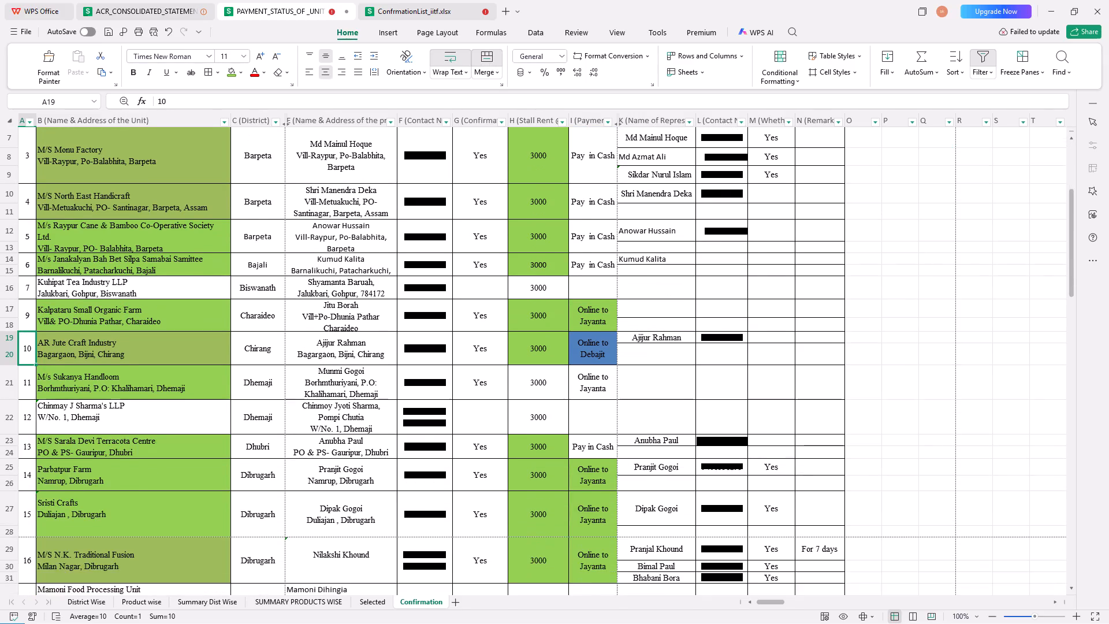
{"action": "scroll", "coordinate": [63, 492], "scroll_direction": "down", "scroll_amount": 3}
{"action": "left_click_drag", "start_coordinate": [23, 463], "coordinate": [23, 493]}
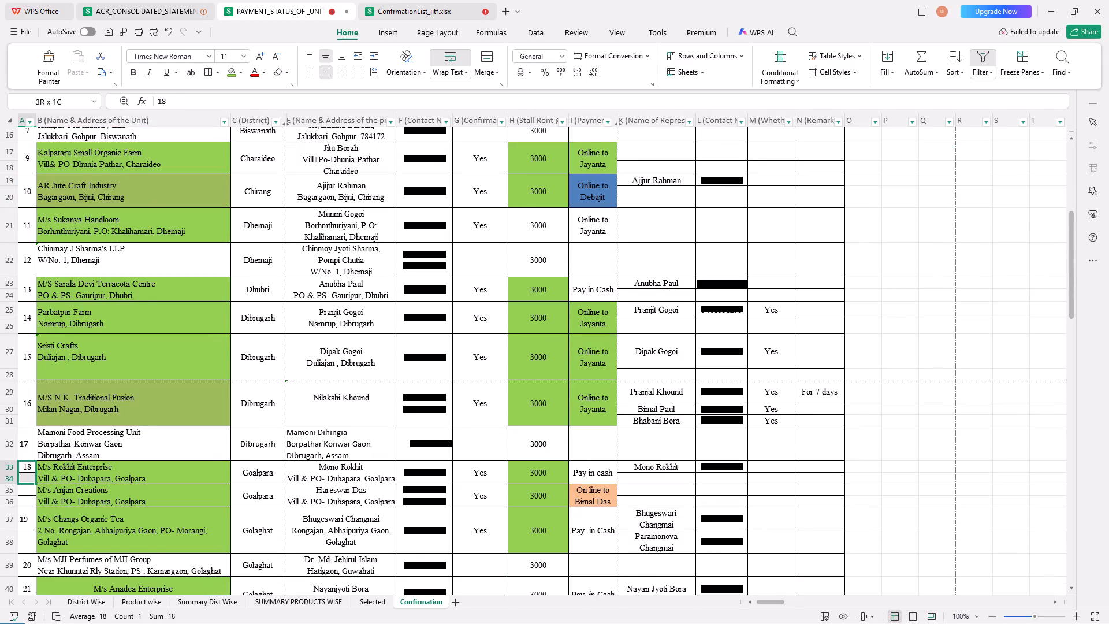
{"action": "left_click_drag", "start_coordinate": [23, 493], "coordinate": [28, 483]}
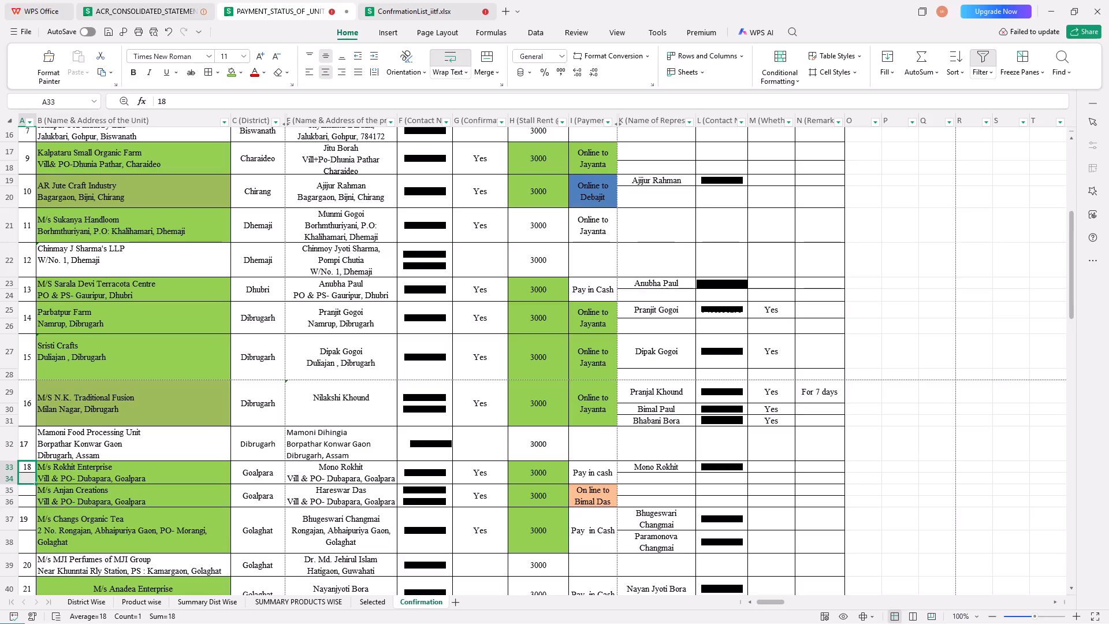
{"action": "scroll", "coordinate": [204, 472], "scroll_direction": "down", "scroll_amount": 3}
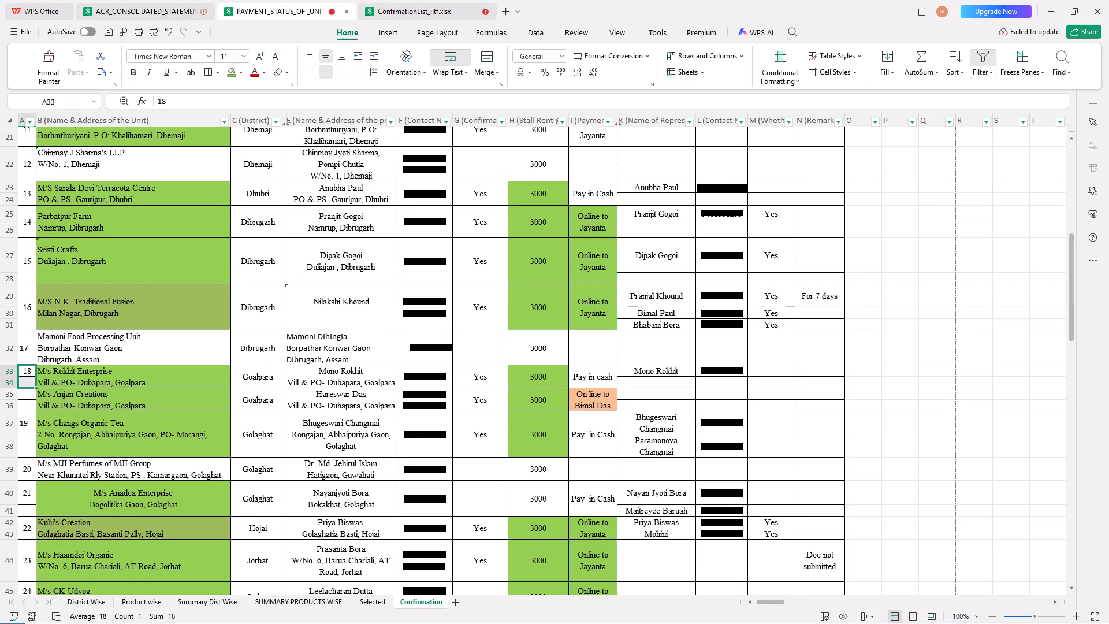
{"action": "left_click", "coordinate": [487, 62]}
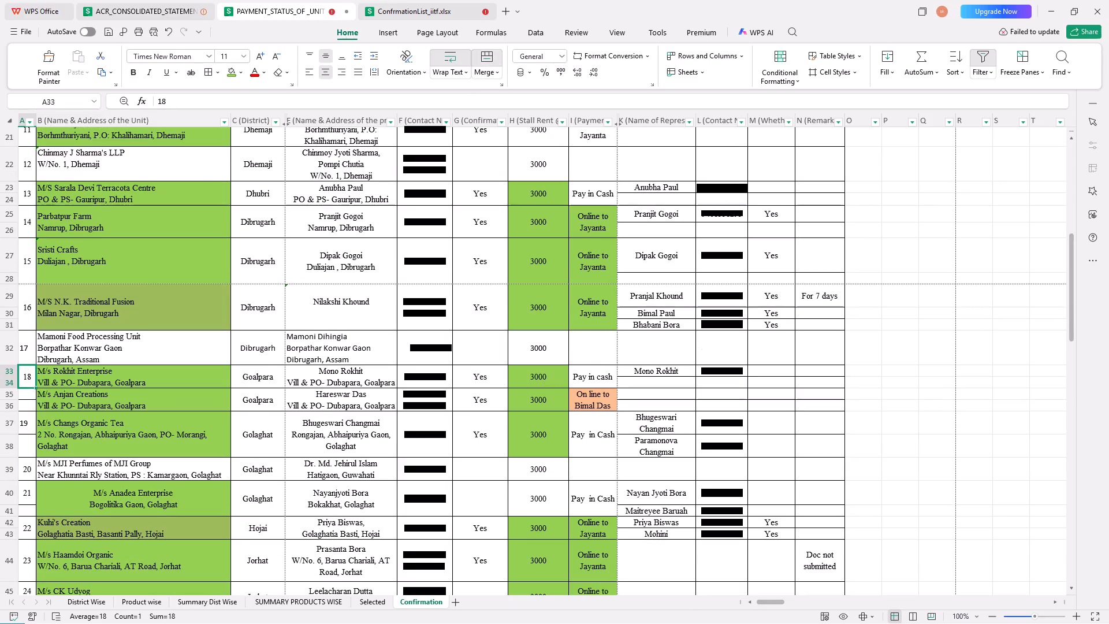
Merge the two blank Sl. No. cells beside M/s Anjan Creations and enter 19.
{"action": "left_click_drag", "start_coordinate": [28, 395], "coordinate": [29, 407]}
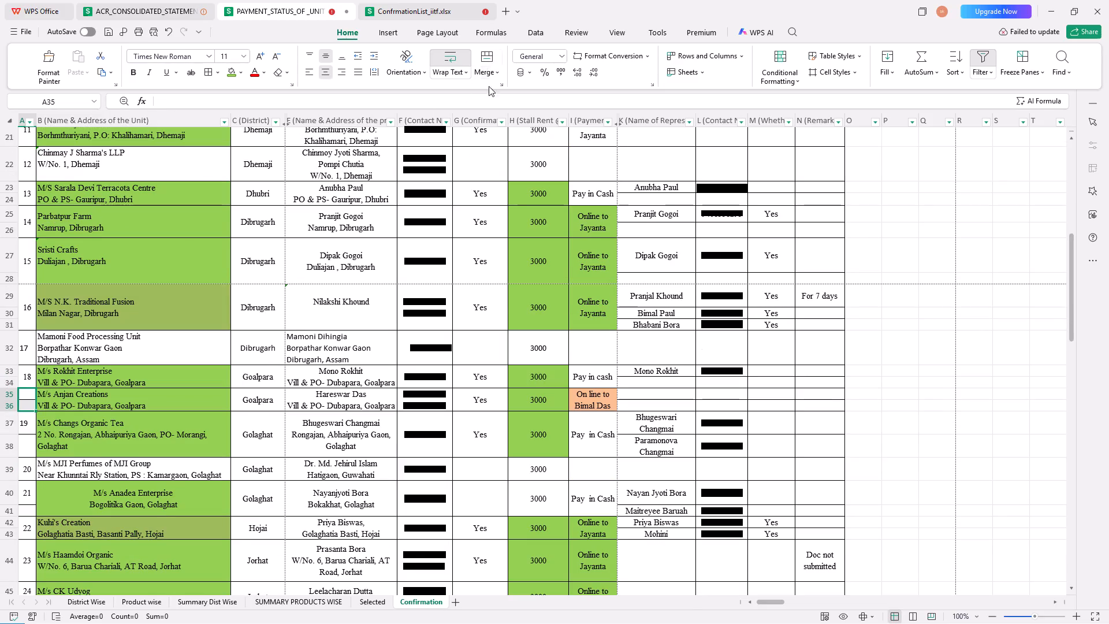
{"action": "left_click", "coordinate": [489, 60]}
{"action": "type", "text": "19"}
{"action": "left_click", "coordinate": [112, 405]}
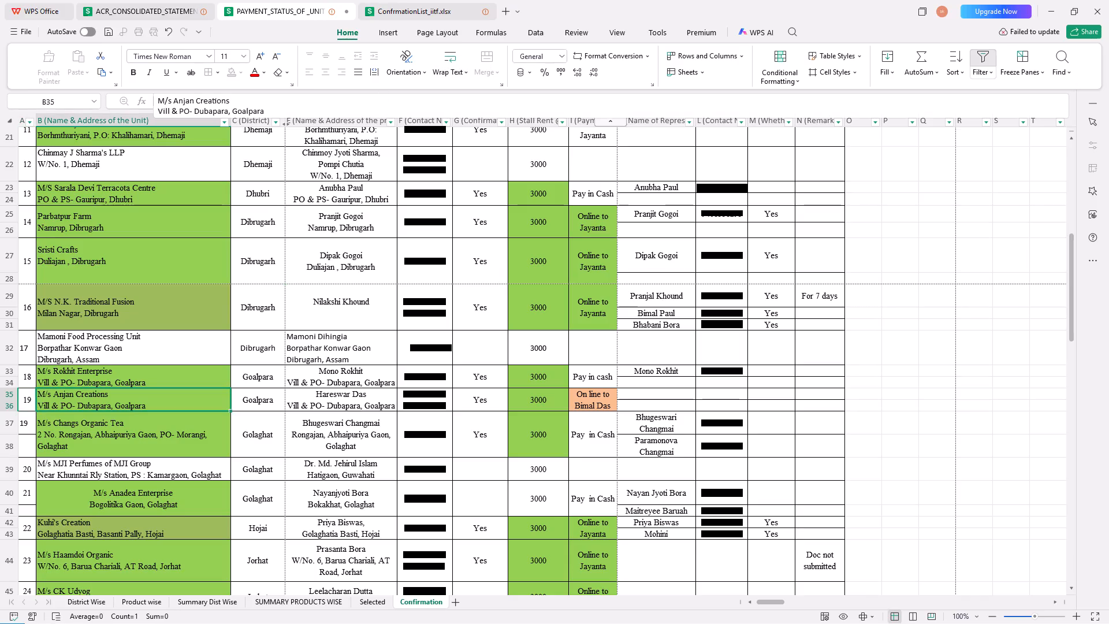
Change the serial number beside M/s Changs Organic Tea to 20.
{"action": "left_click_drag", "start_coordinate": [28, 353], "coordinate": [28, 359]}
{"action": "triple_click", "coordinate": [30, 425]}
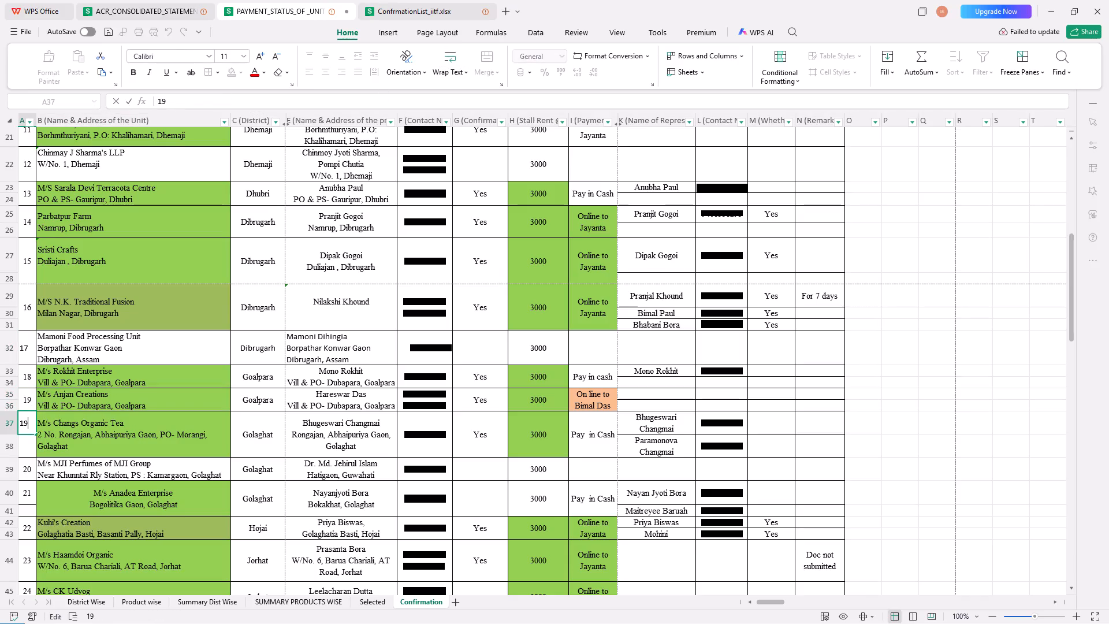
{"action": "key", "text": "BackSpace"}
{"action": "key", "text": "BackSpace"}
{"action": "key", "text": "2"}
{"action": "key", "text": "Down"}
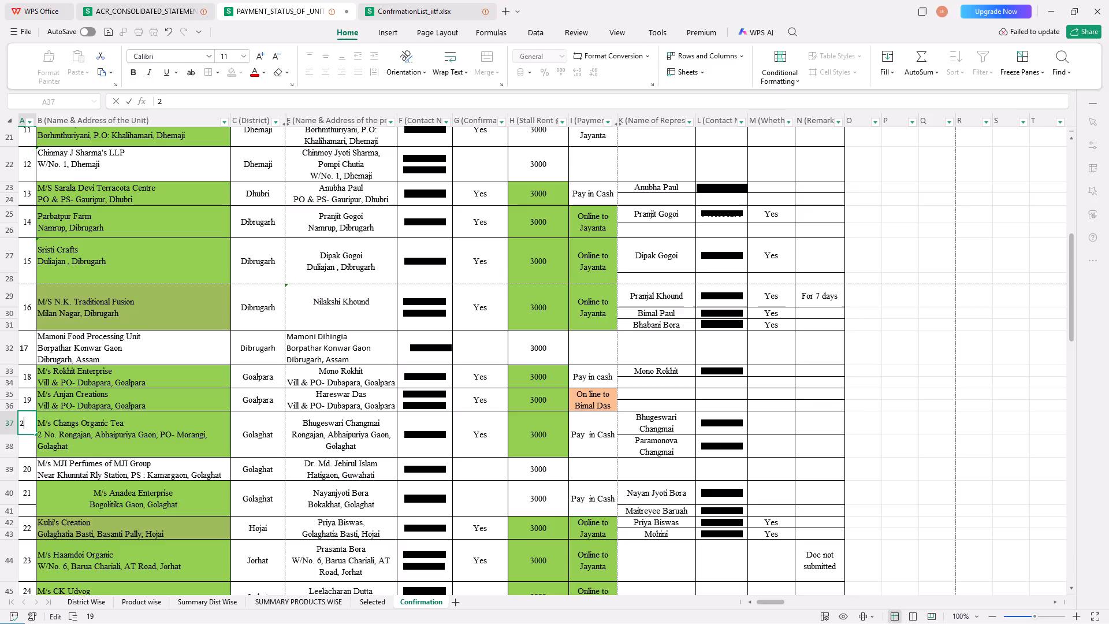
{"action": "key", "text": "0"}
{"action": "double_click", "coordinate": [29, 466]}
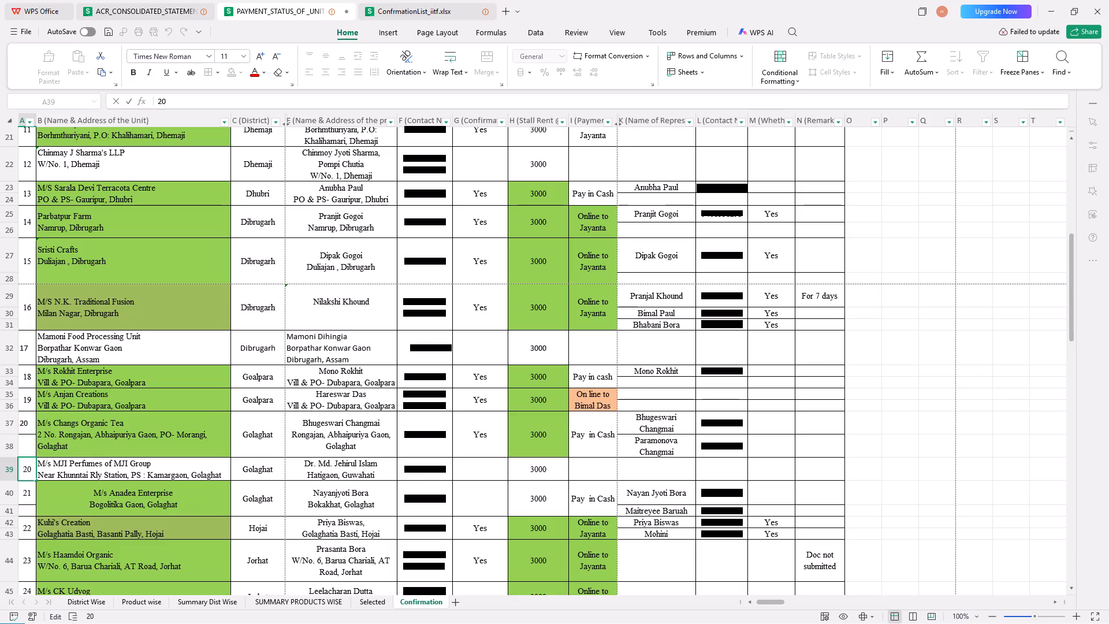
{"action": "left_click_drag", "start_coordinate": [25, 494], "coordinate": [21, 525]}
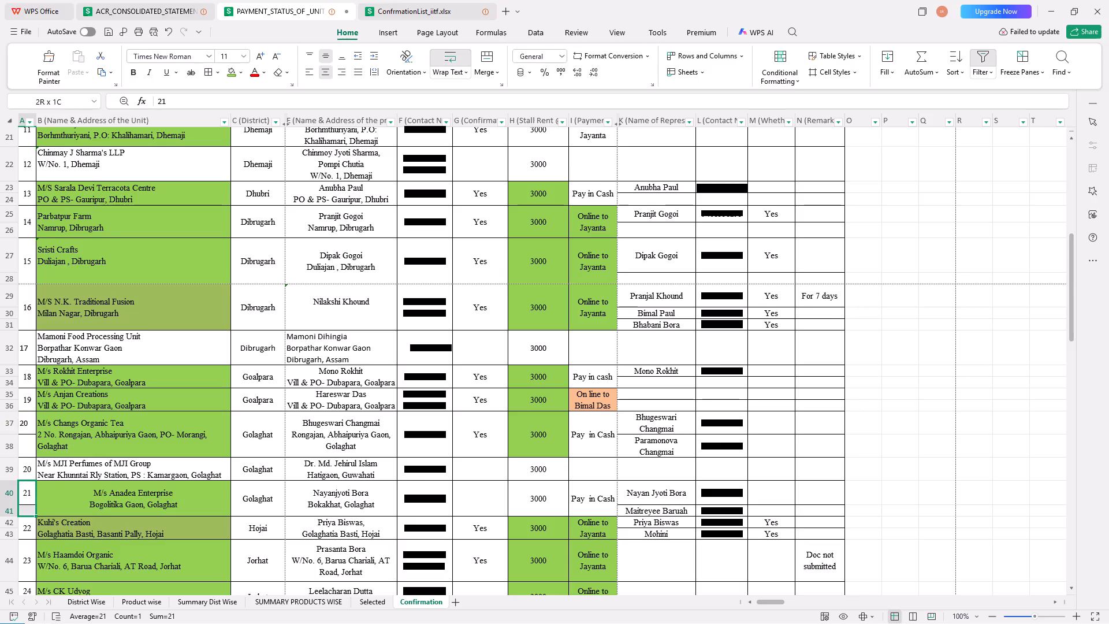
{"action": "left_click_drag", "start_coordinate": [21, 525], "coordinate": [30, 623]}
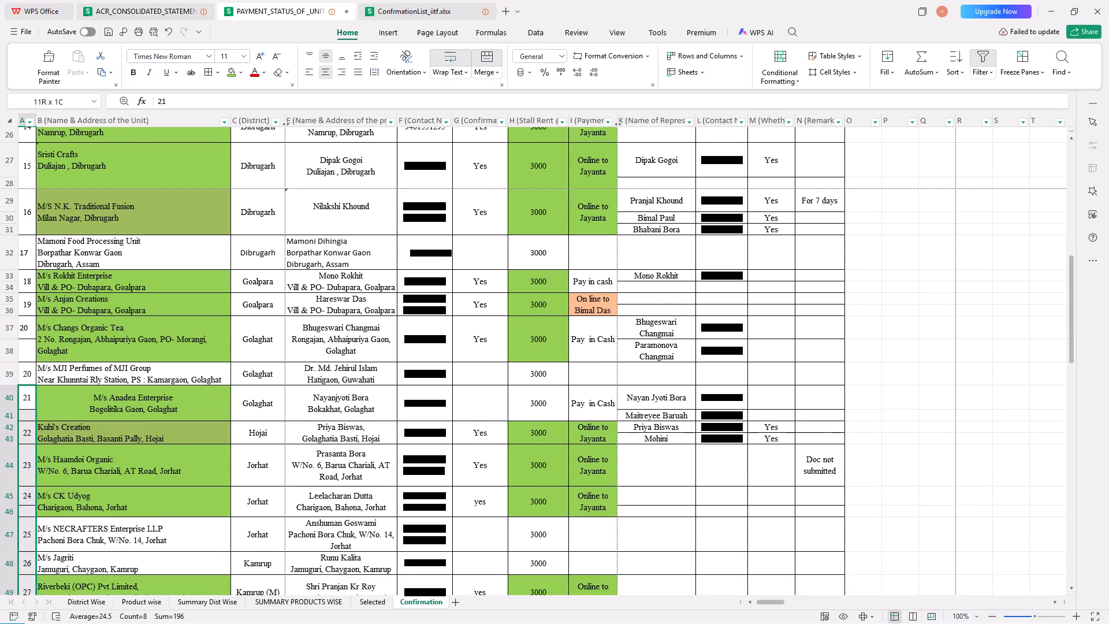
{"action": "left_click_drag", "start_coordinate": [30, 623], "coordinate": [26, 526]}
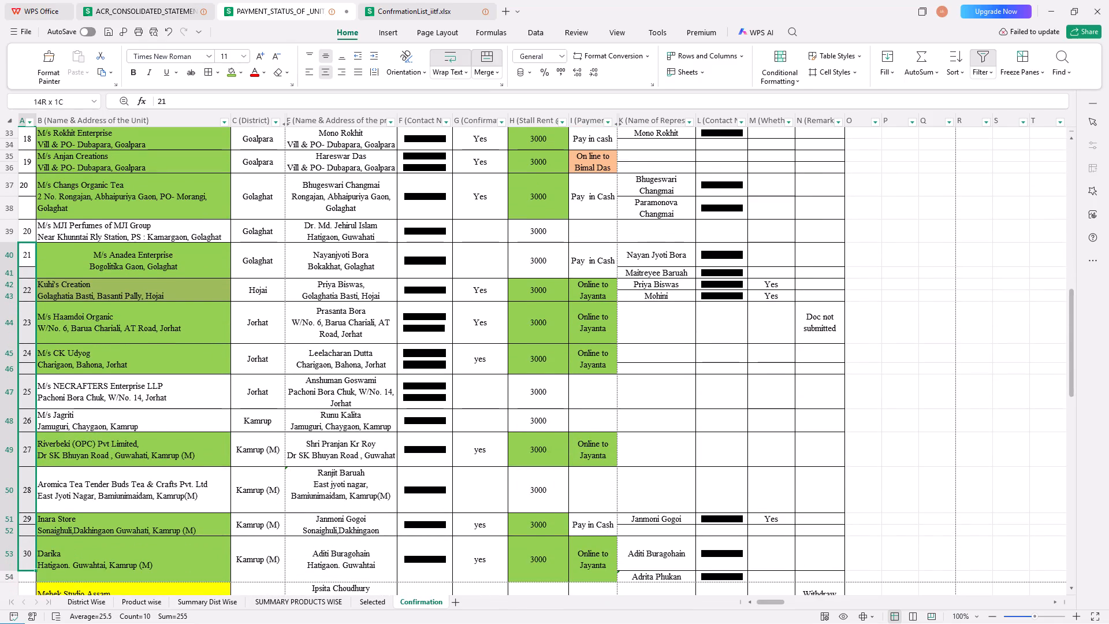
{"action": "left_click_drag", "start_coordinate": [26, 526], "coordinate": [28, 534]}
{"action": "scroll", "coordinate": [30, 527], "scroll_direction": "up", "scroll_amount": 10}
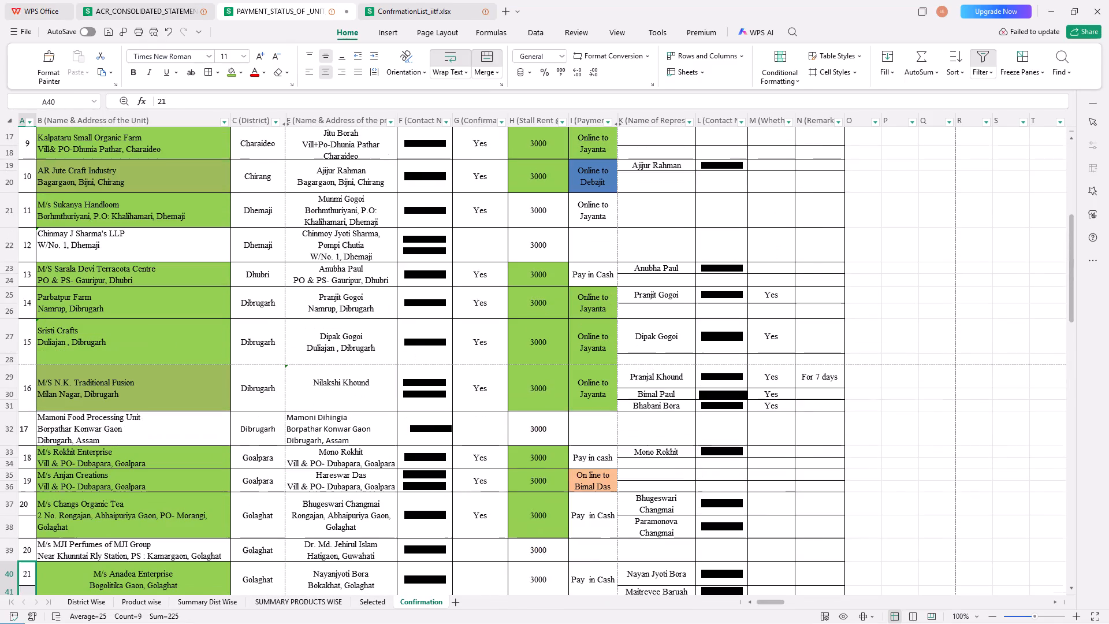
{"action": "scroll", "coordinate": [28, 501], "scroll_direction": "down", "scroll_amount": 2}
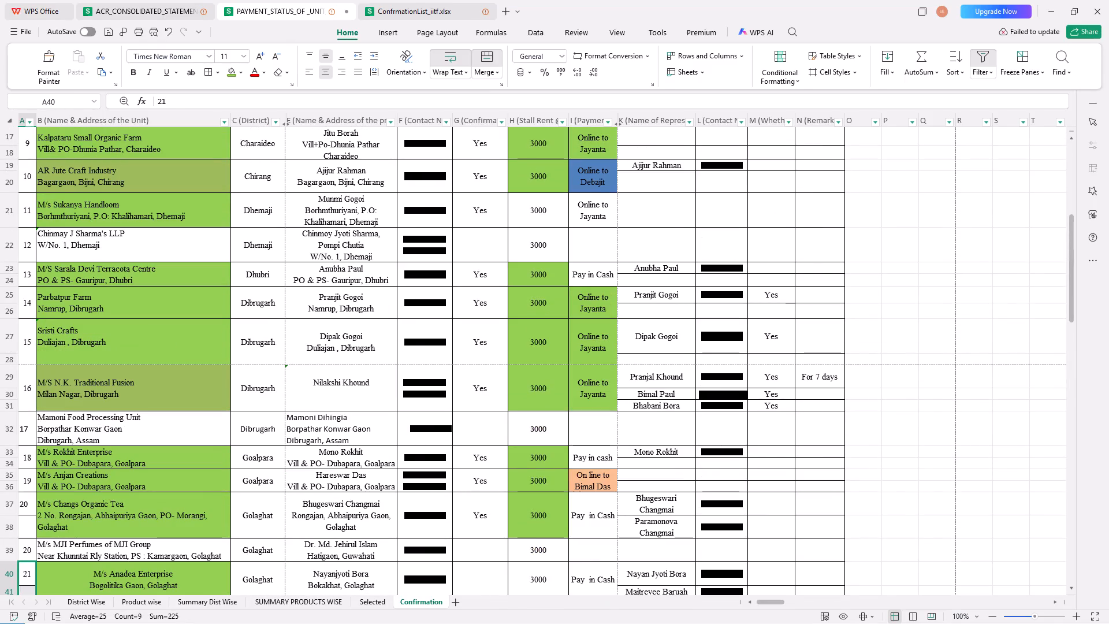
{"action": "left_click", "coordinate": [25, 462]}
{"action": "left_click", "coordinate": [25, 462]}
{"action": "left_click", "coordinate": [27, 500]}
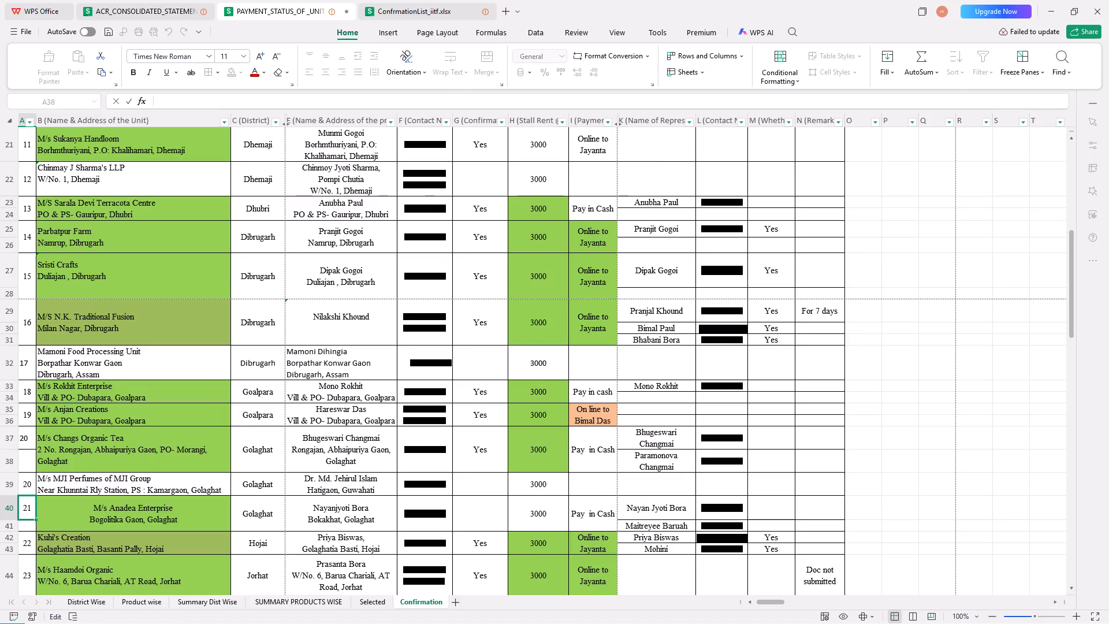
Renumber M/s MJI Perfumes of MJI Group as 21 and M/s Anadea Enterprise as 22 in the Sl. No. column.
{"action": "double_click", "coordinate": [32, 483]}
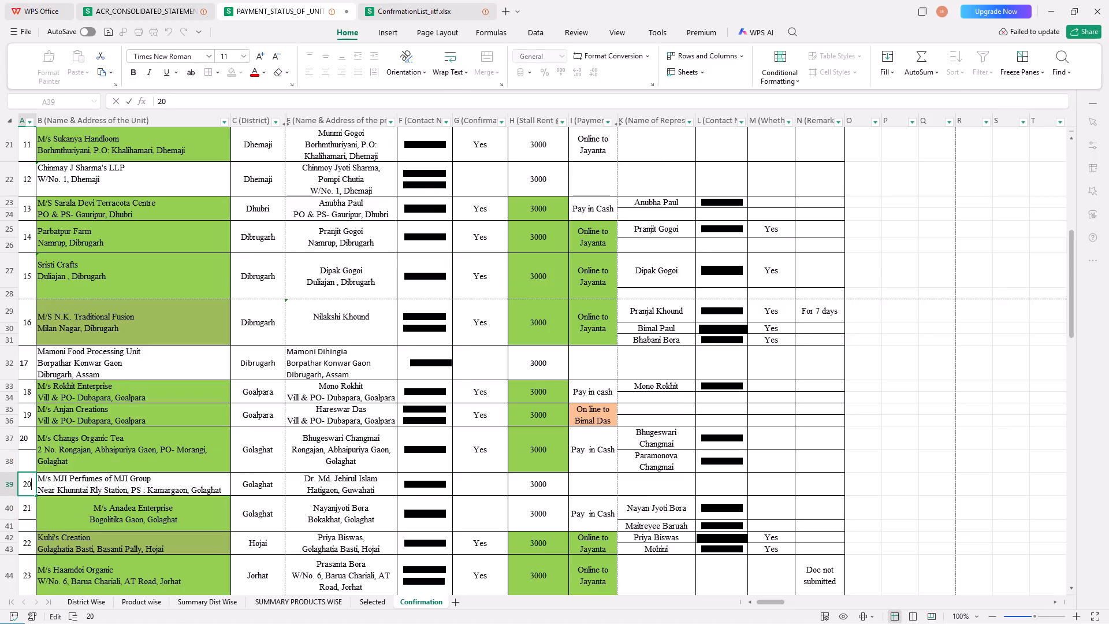
{"action": "key", "text": "BackSpace"}
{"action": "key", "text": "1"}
{"action": "key", "text": "Down"}
{"action": "left_click", "coordinate": [53, 554]}
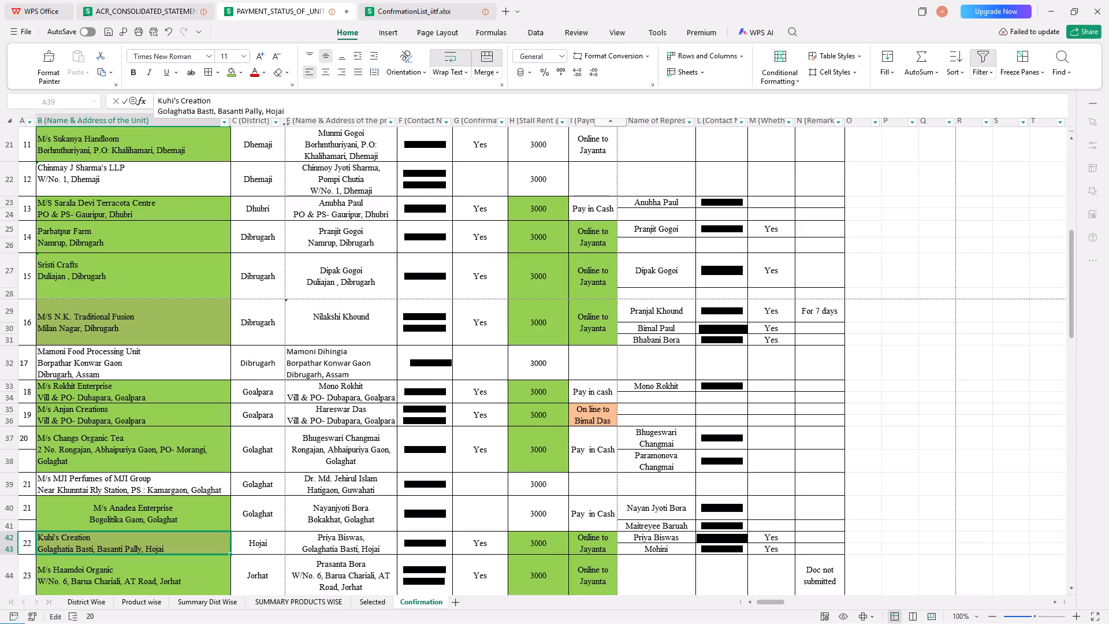
{"action": "double_click", "coordinate": [28, 509]}
{"action": "left_click", "coordinate": [31, 510]}
{"action": "key", "text": "BackSpace"}
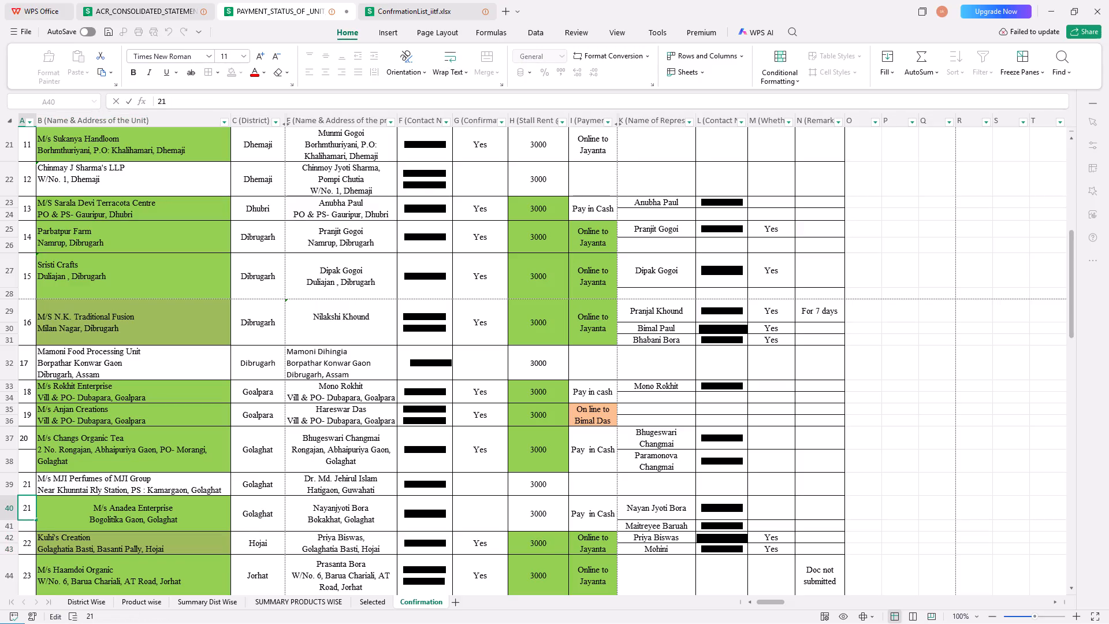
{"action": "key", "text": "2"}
{"action": "left_click", "coordinate": [95, 565]}
Renumber Kuhi's Creation as 23 and M/s Haamdoi Organic as 24 in the Sl. No. column.
{"action": "double_click", "coordinate": [33, 542]}
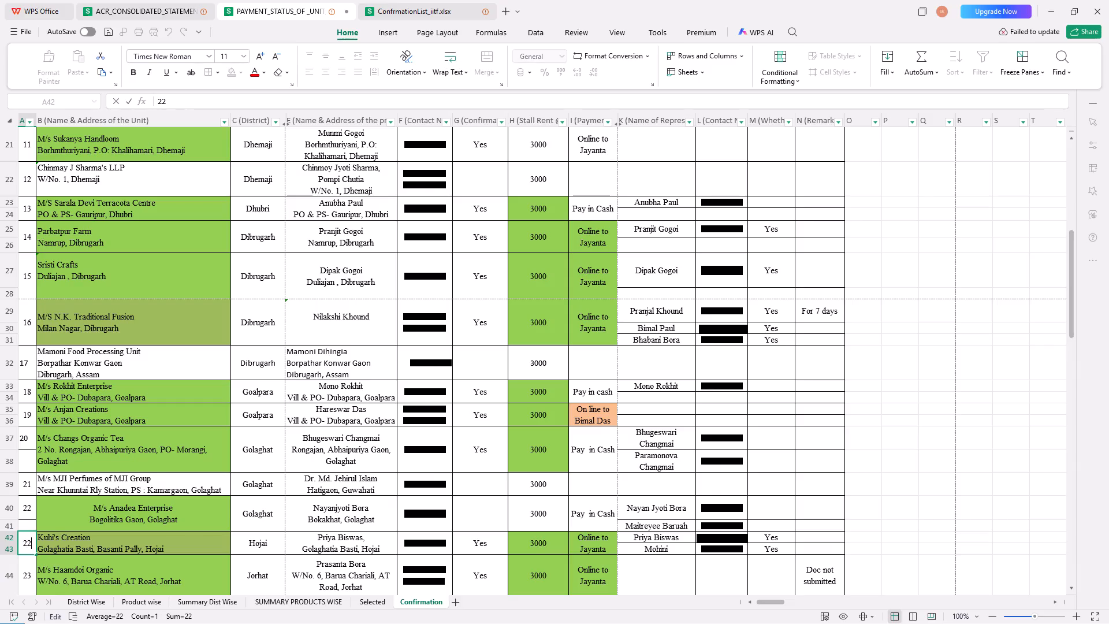
{"action": "key", "text": "BackSpace"}
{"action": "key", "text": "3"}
{"action": "left_click", "coordinate": [42, 552]}
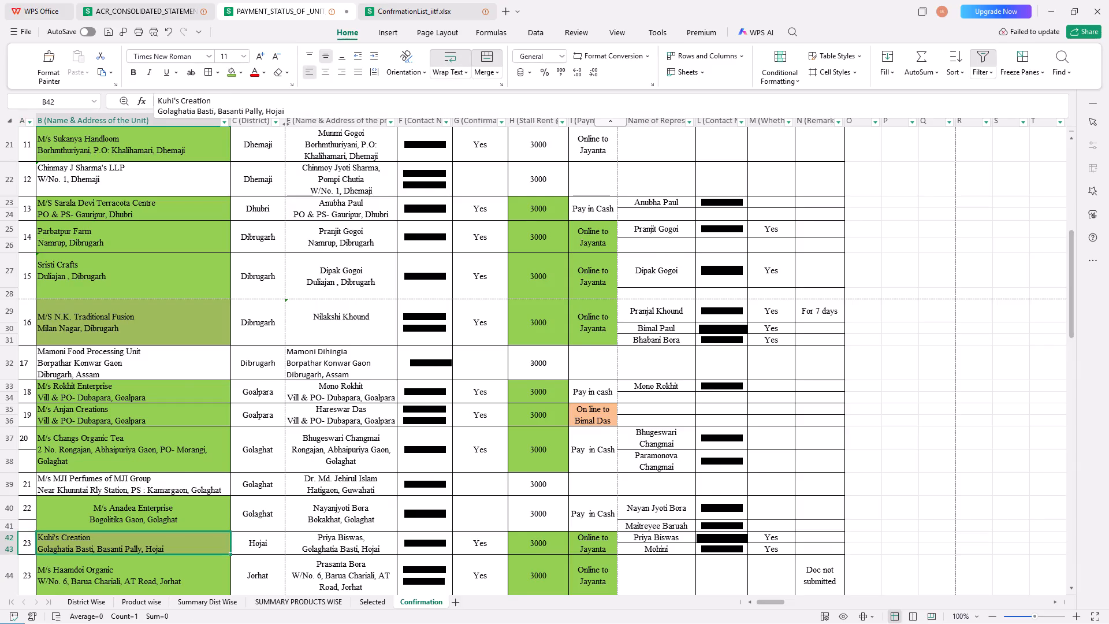
{"action": "scroll", "coordinate": [41, 555], "scroll_direction": "down", "scroll_amount": 2}
{"action": "double_click", "coordinate": [31, 504]}
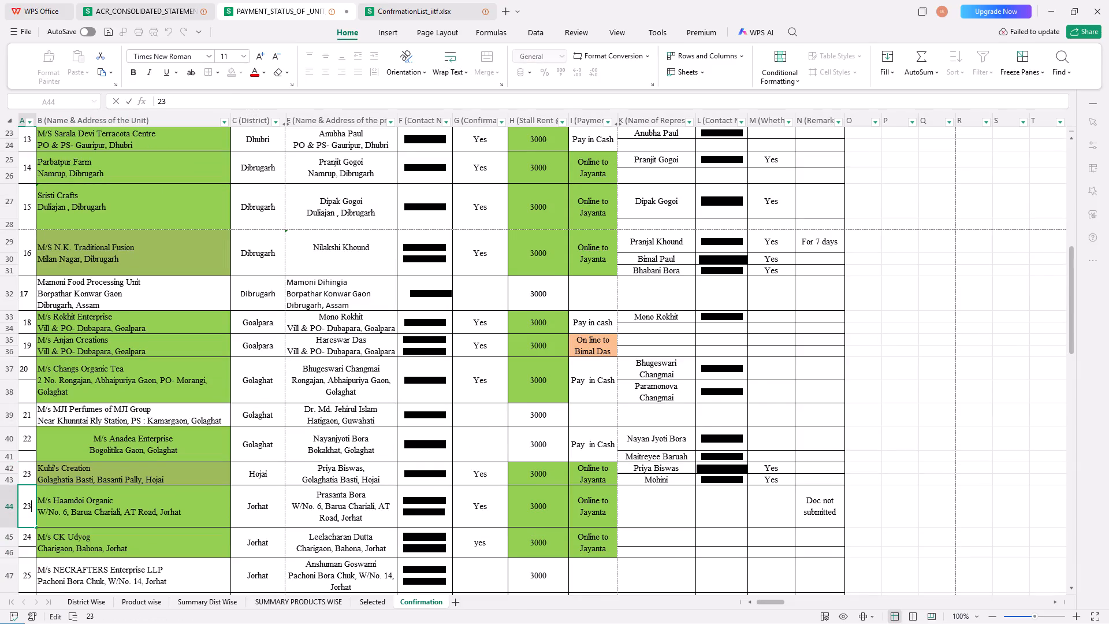
{"action": "key", "text": "BackSpace"}
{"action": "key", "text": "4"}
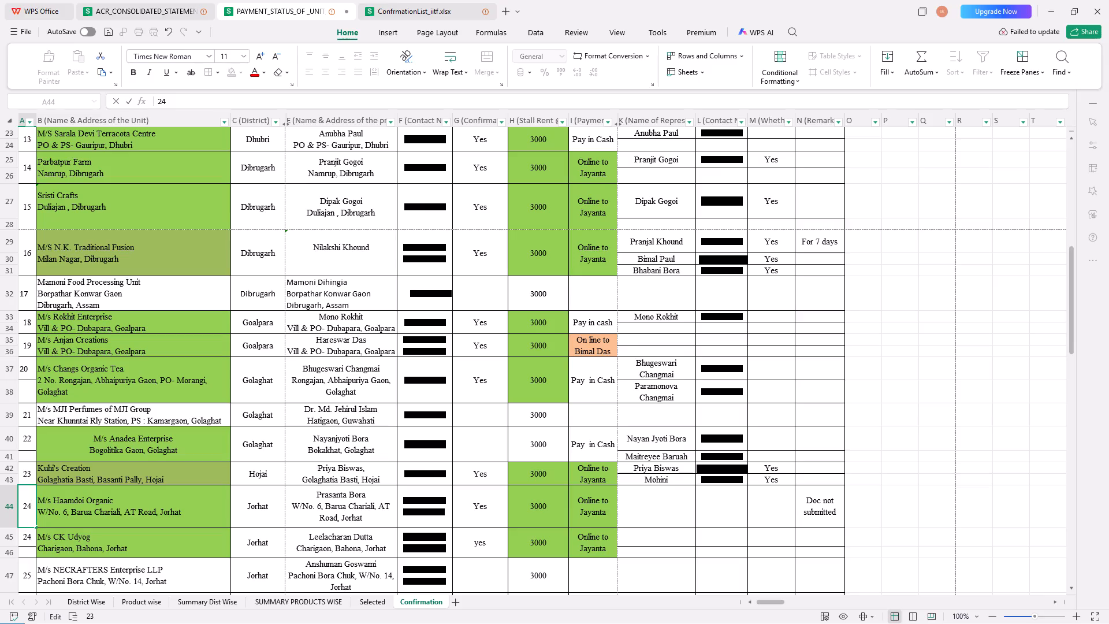
Change the serial number beside M/s CK Udyog to 25.
{"action": "double_click", "coordinate": [32, 533]}
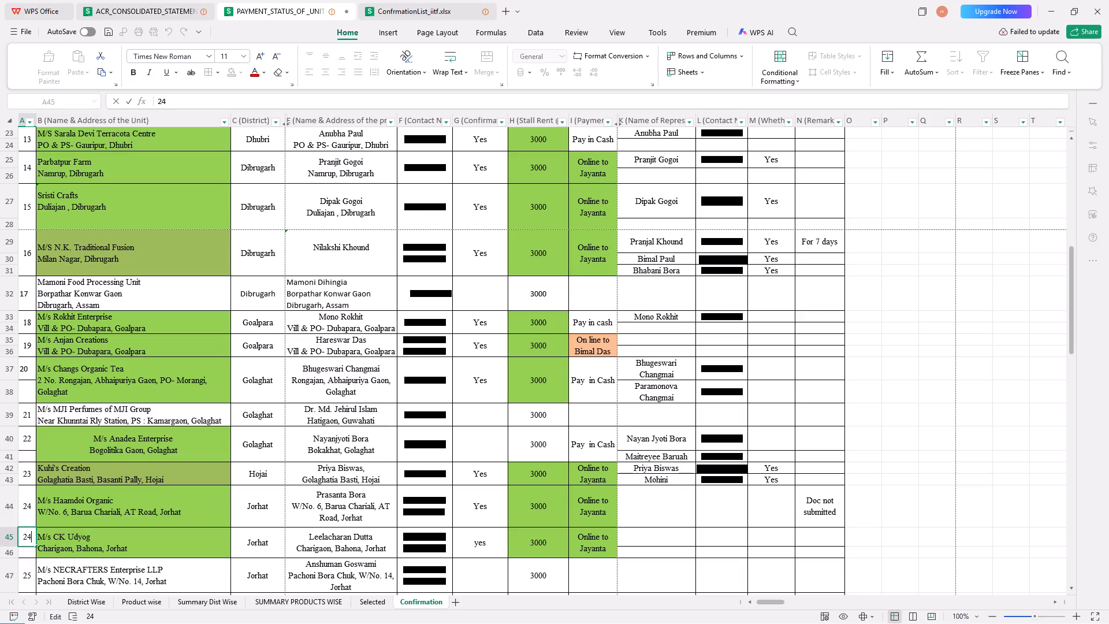
{"action": "key", "text": "BackSpace"}
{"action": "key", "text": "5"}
{"action": "key", "text": "Down"}
{"action": "key", "text": "Tab"}
Renumber M/s NECRAFTERS Enterprise LLP as 26 and M/s Jagriti as 27 in the serial number column.
{"action": "key", "text": "Down"}
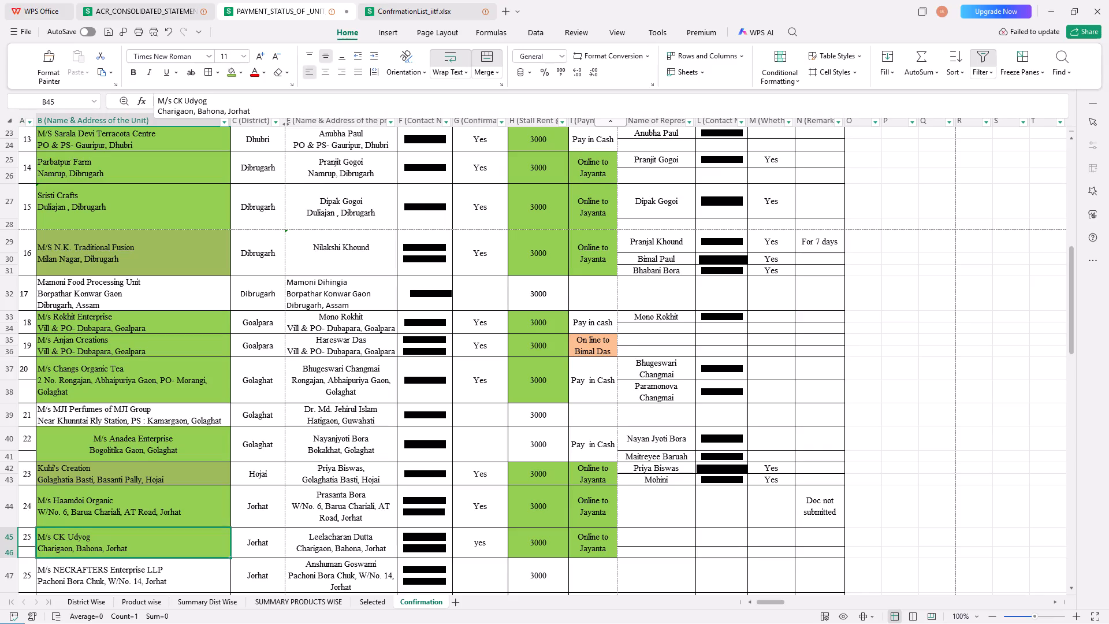
{"action": "key", "text": "F2"}
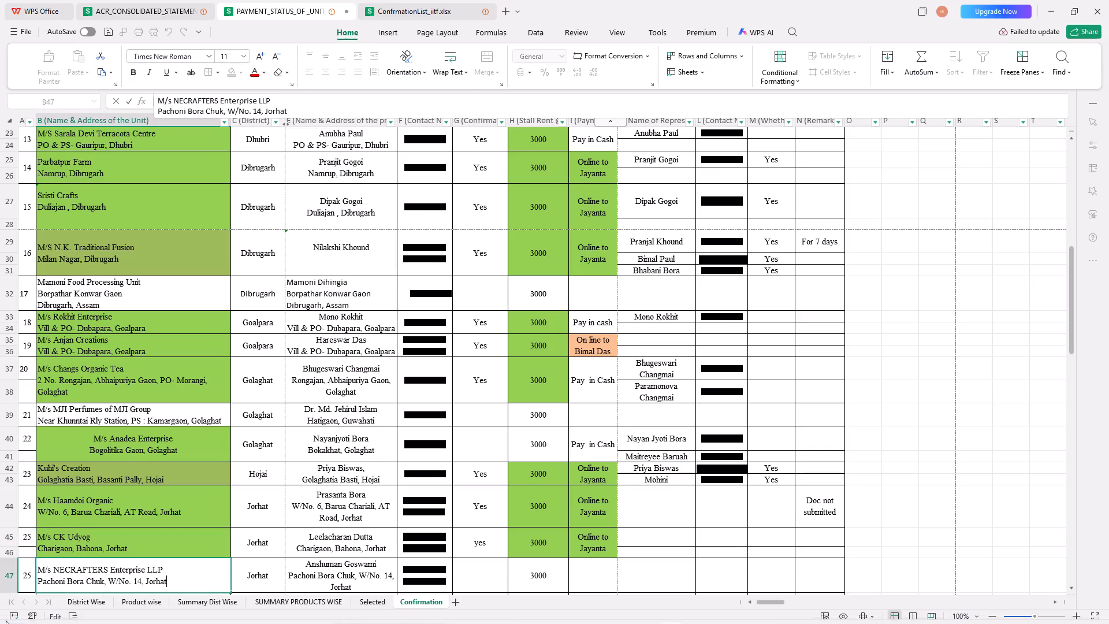
{"action": "double_click", "coordinate": [32, 574]}
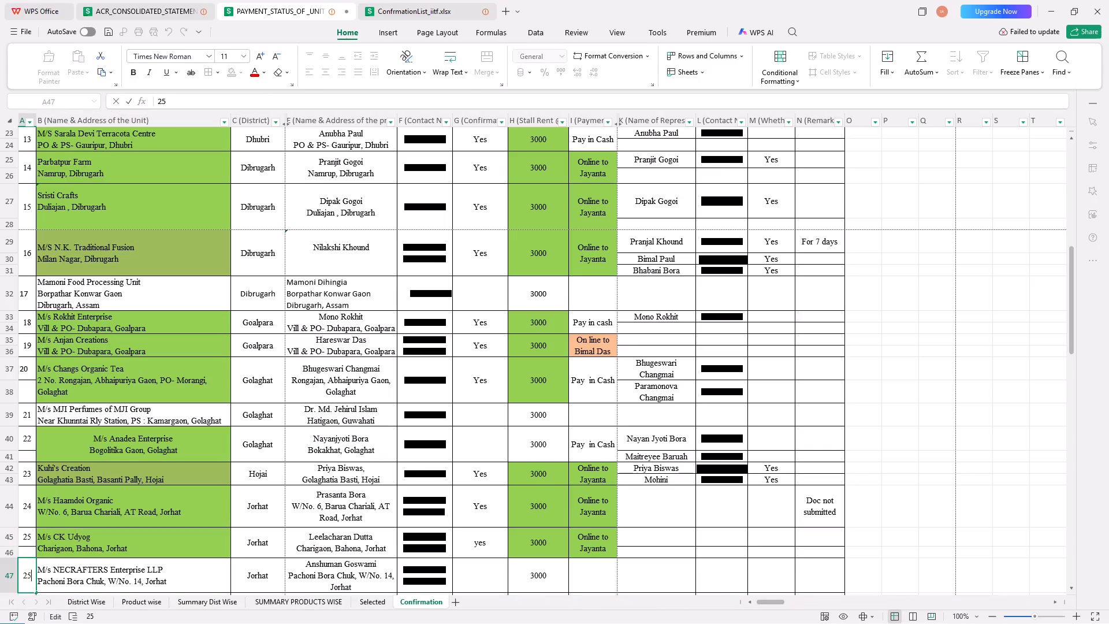
{"action": "key", "text": "BackSpace"}
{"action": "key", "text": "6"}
{"action": "scroll", "coordinate": [58, 514], "scroll_direction": "down", "scroll_amount": 2}
{"action": "double_click", "coordinate": [32, 544]}
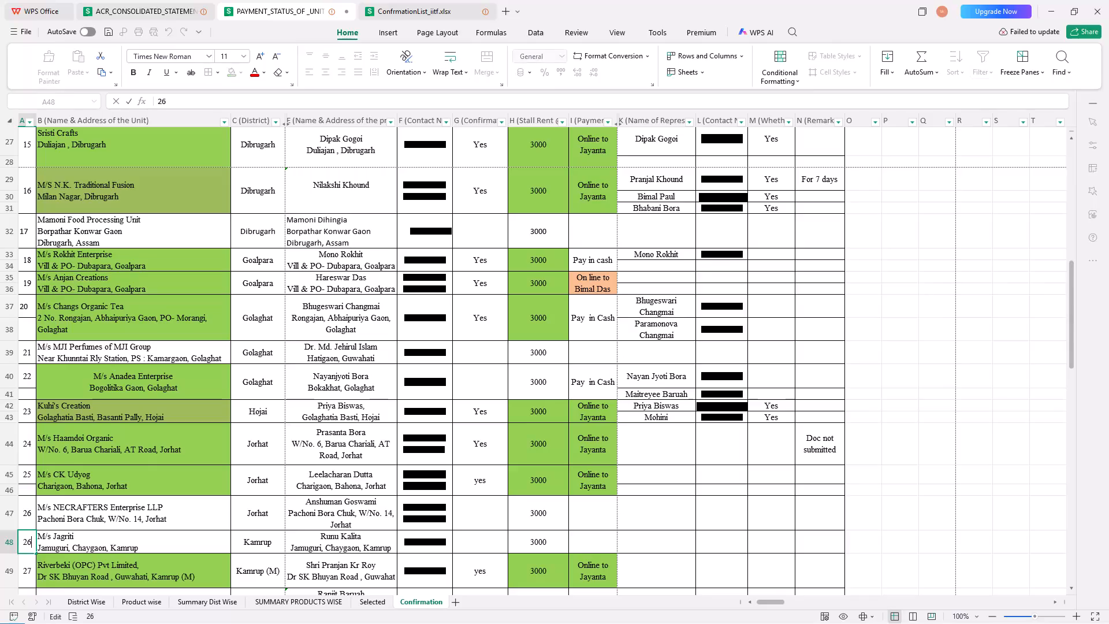
{"action": "key", "text": "BackSpace"}
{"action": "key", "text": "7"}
Renumber Riverbeki (OPC) Pvt Limited as 28 and Aromica Tea Tender Buds Tea & Crafts as 29 in the serial number column.
{"action": "double_click", "coordinate": [31, 570]}
{"action": "key", "text": "BackSpace"}
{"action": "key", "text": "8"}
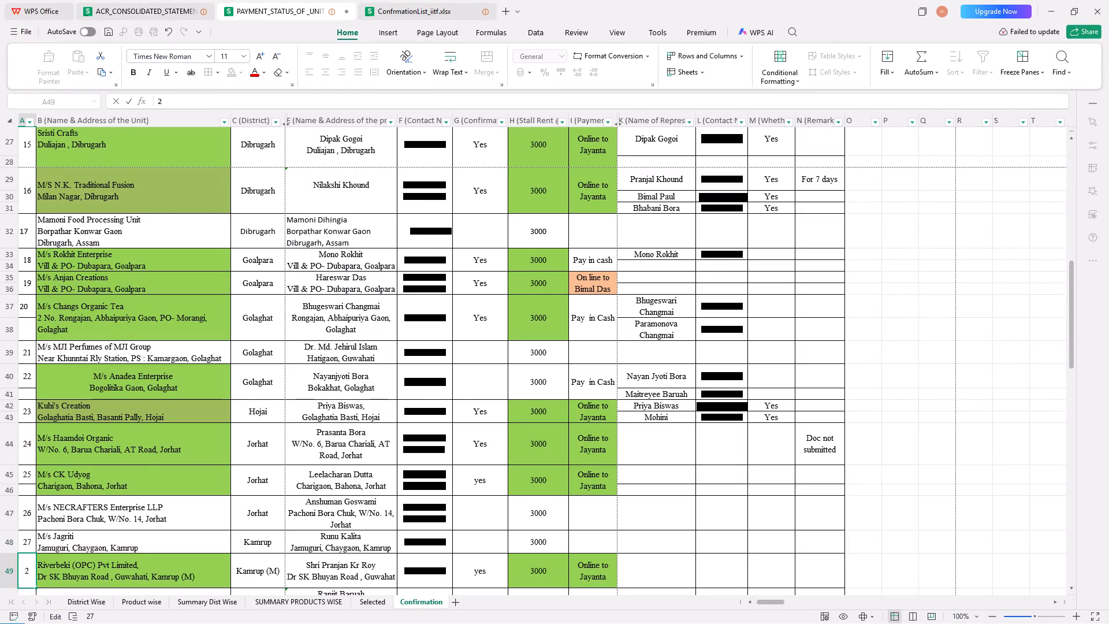
{"action": "scroll", "coordinate": [37, 581], "scroll_direction": "down", "scroll_amount": 2}
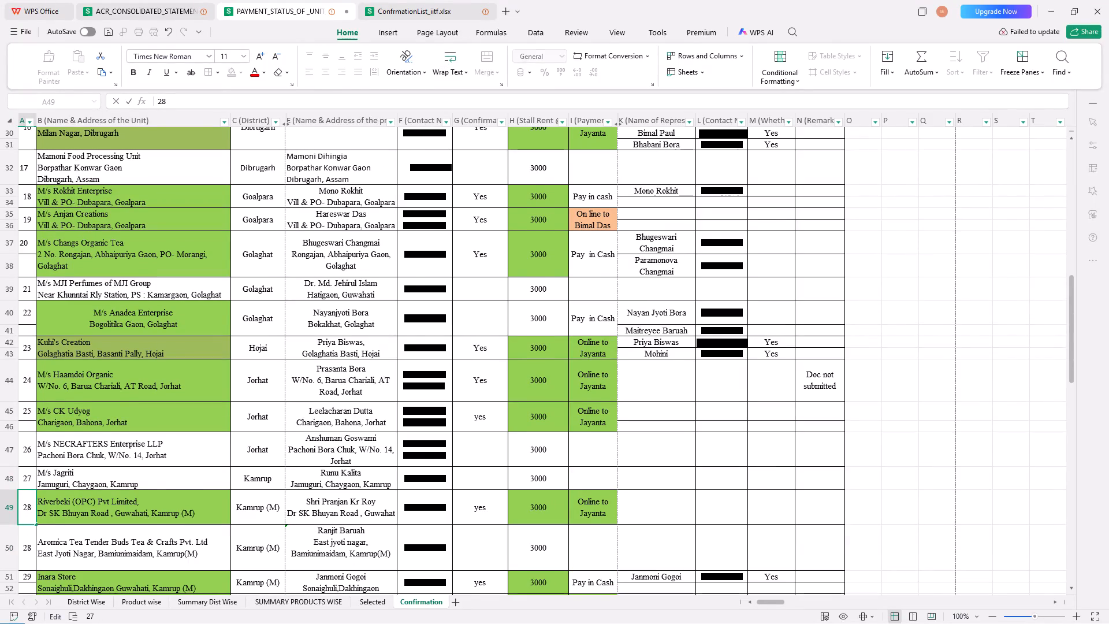
{"action": "double_click", "coordinate": [31, 545]}
{"action": "key", "text": "BackSpace"}
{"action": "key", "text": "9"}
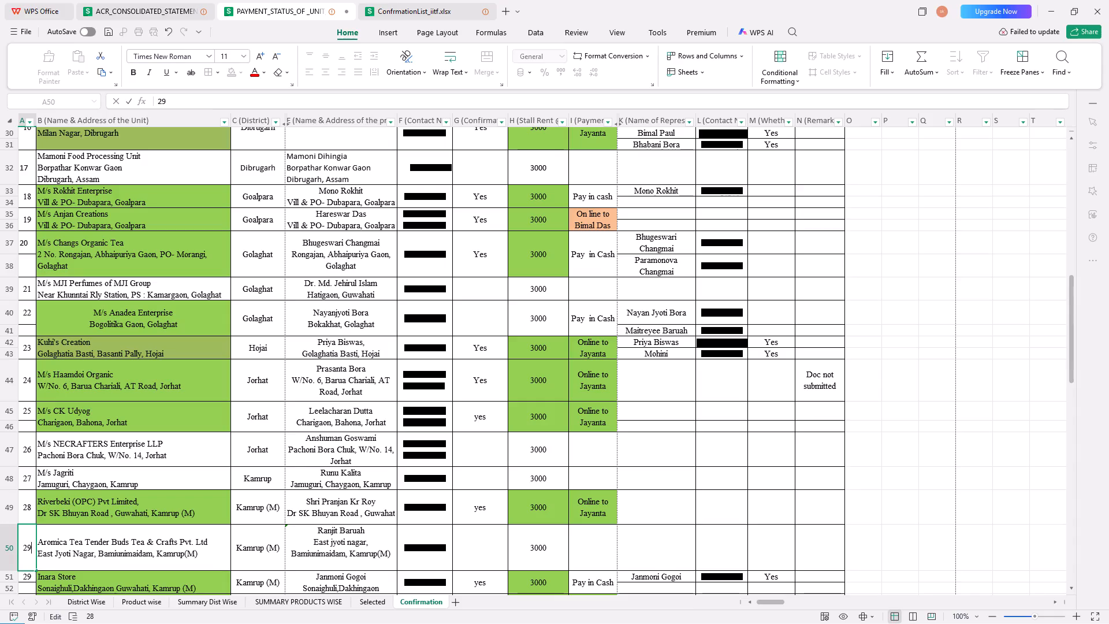
Change the serial numbers beside Inara Store to 30 and beside Darika to 31.
{"action": "double_click", "coordinate": [34, 577]}
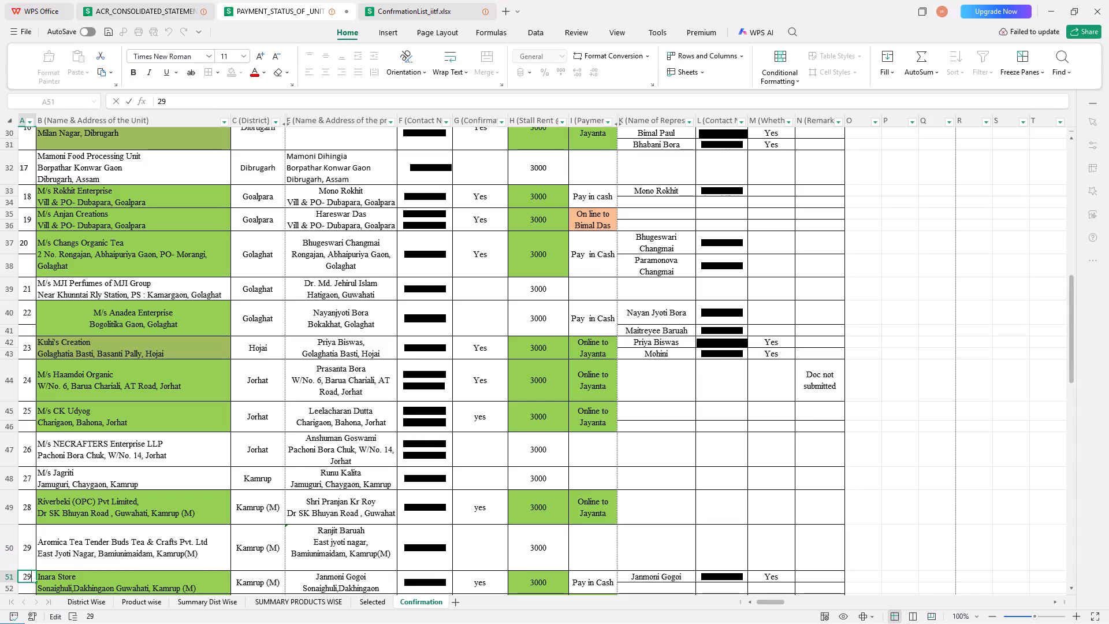
{"action": "key", "text": "BackSpace"}
{"action": "key", "text": "BackSpace"}
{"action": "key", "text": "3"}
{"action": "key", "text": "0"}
{"action": "scroll", "coordinate": [126, 435], "scroll_direction": "down", "scroll_amount": 2}
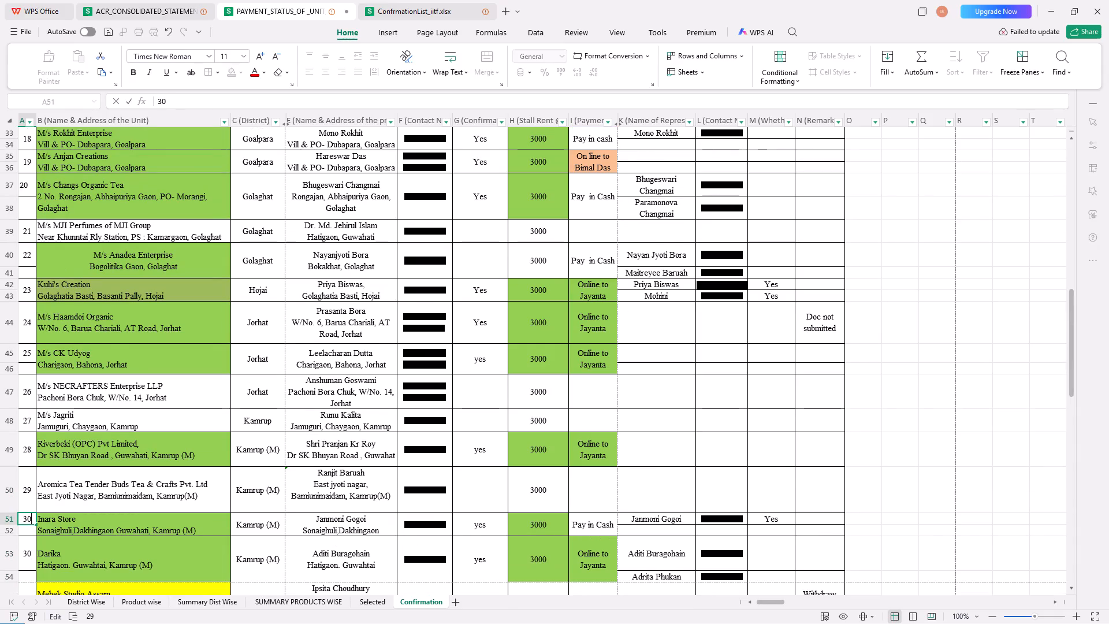
{"action": "double_click", "coordinate": [32, 550]}
{"action": "key", "text": "BackSpace"}
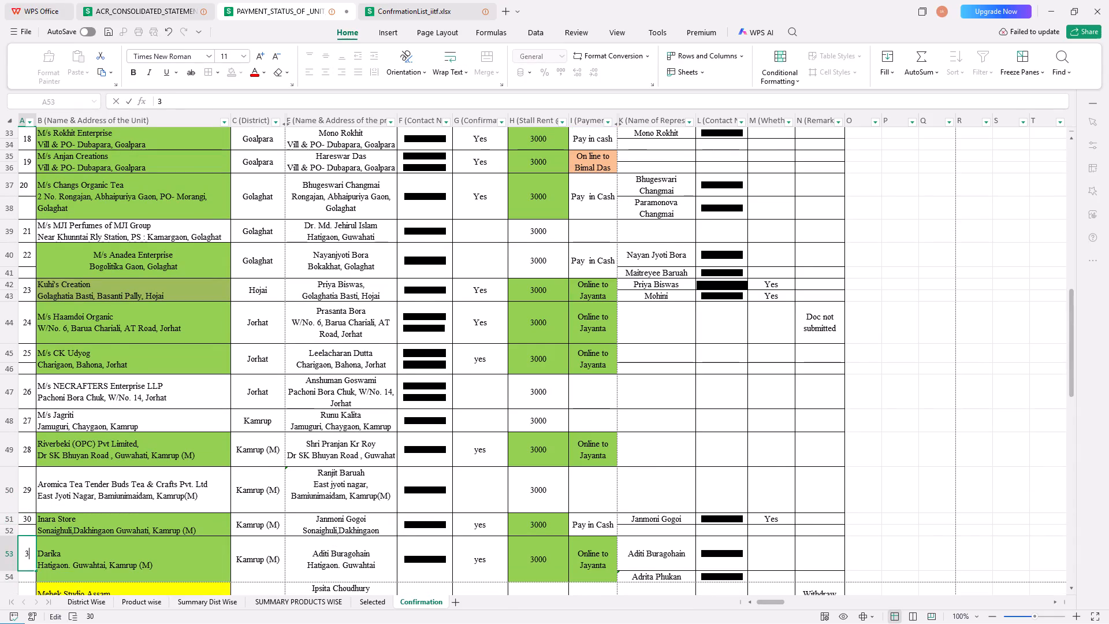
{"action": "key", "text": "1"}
Renumber Mehek Studio Assam as 32 and M/s Aiseng Winery LLP as 33 in the serial number column.
{"action": "scroll", "coordinate": [66, 556], "scroll_direction": "down", "scroll_amount": 2}
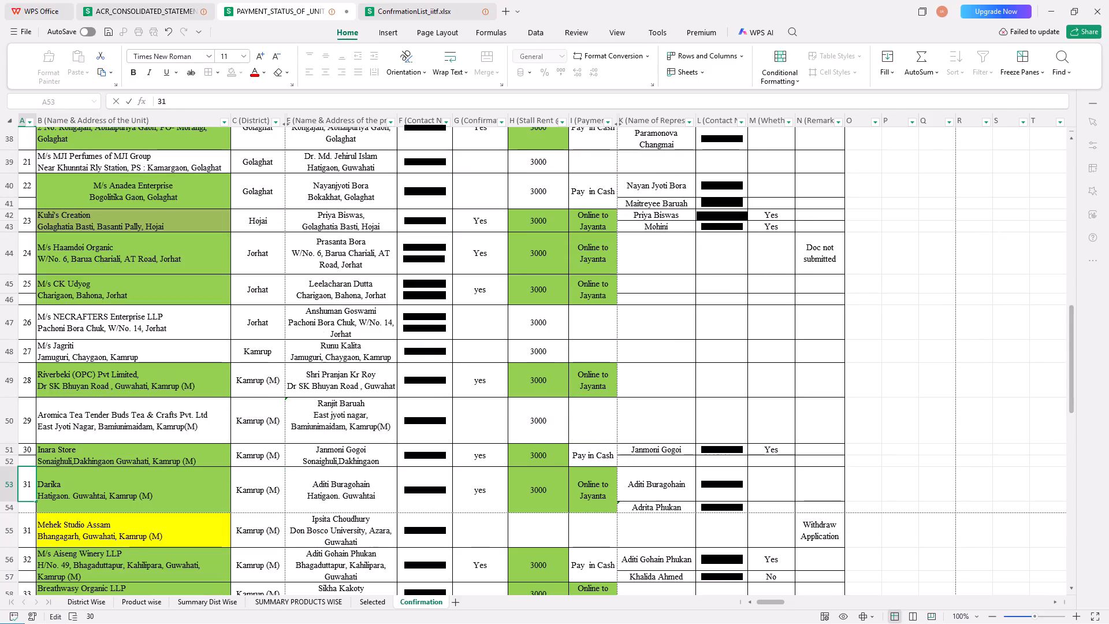
{"action": "double_click", "coordinate": [31, 529]}
{"action": "key", "text": "BackSpace"}
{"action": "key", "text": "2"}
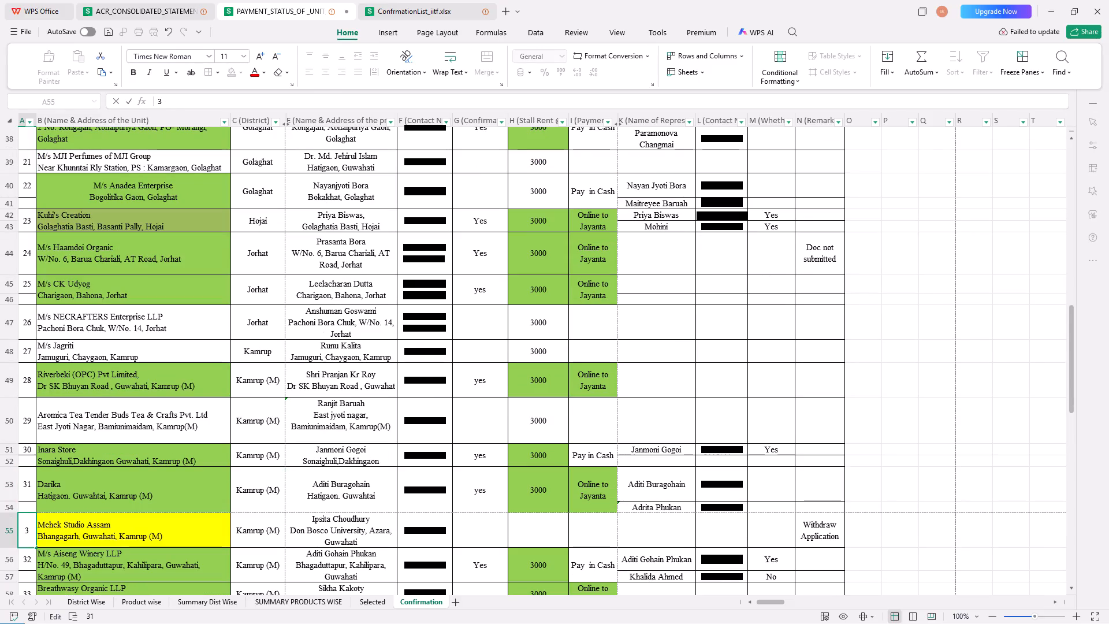
{"action": "double_click", "coordinate": [32, 558]}
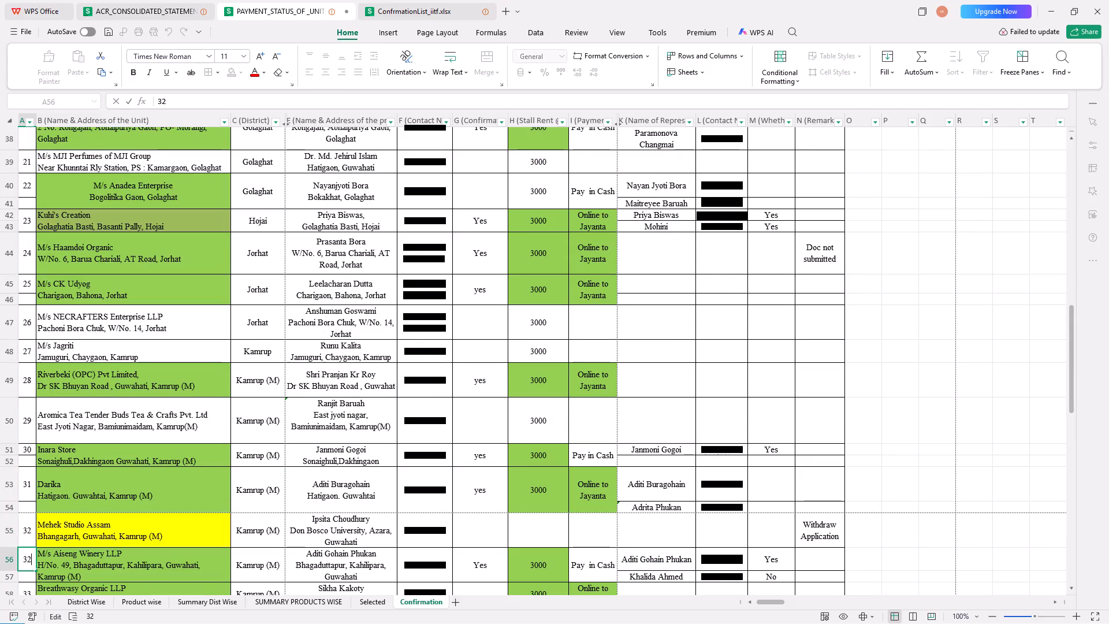
{"action": "key", "text": "BackSpace"}
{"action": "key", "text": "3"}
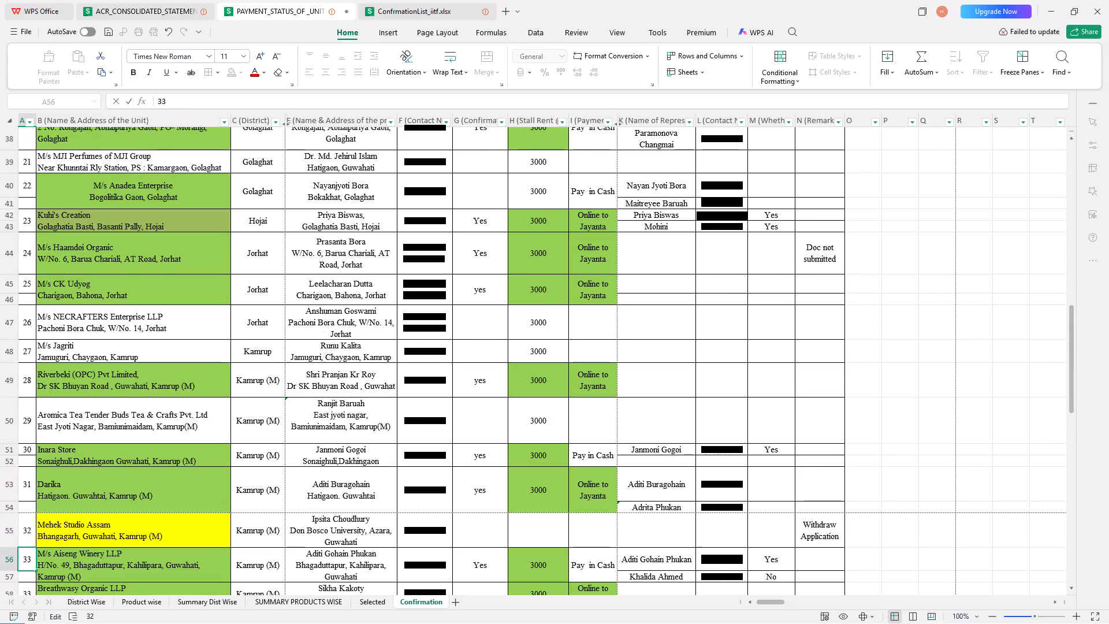
Renumber Breathwasy Organic LLP as 34 and M/s Peeyonee as 35 in the serial number column.
{"action": "scroll", "coordinate": [36, 568], "scroll_direction": "down", "scroll_amount": 1}
{"action": "double_click", "coordinate": [32, 565]}
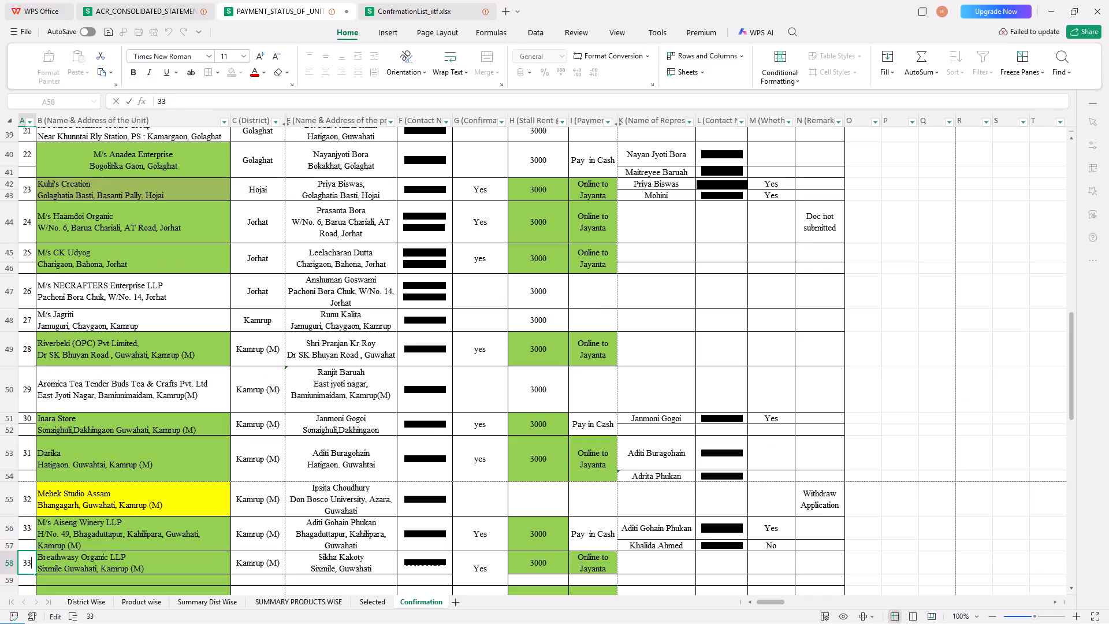
{"action": "key", "text": "BackSpace"}
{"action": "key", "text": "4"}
{"action": "scroll", "coordinate": [87, 530], "scroll_direction": "down", "scroll_amount": 1}
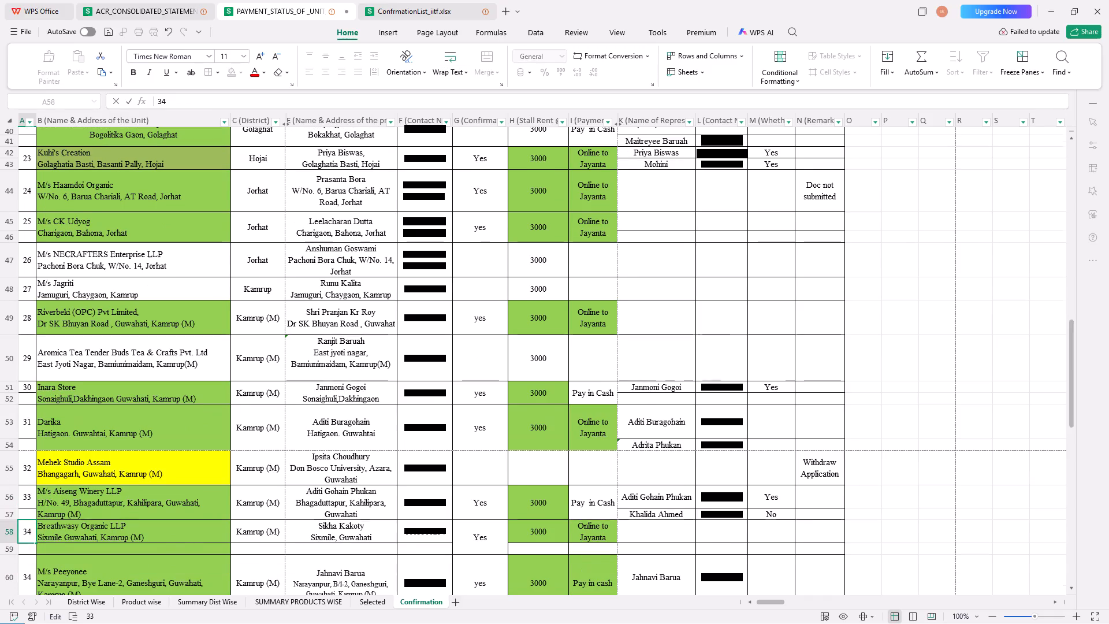
{"action": "double_click", "coordinate": [34, 573]}
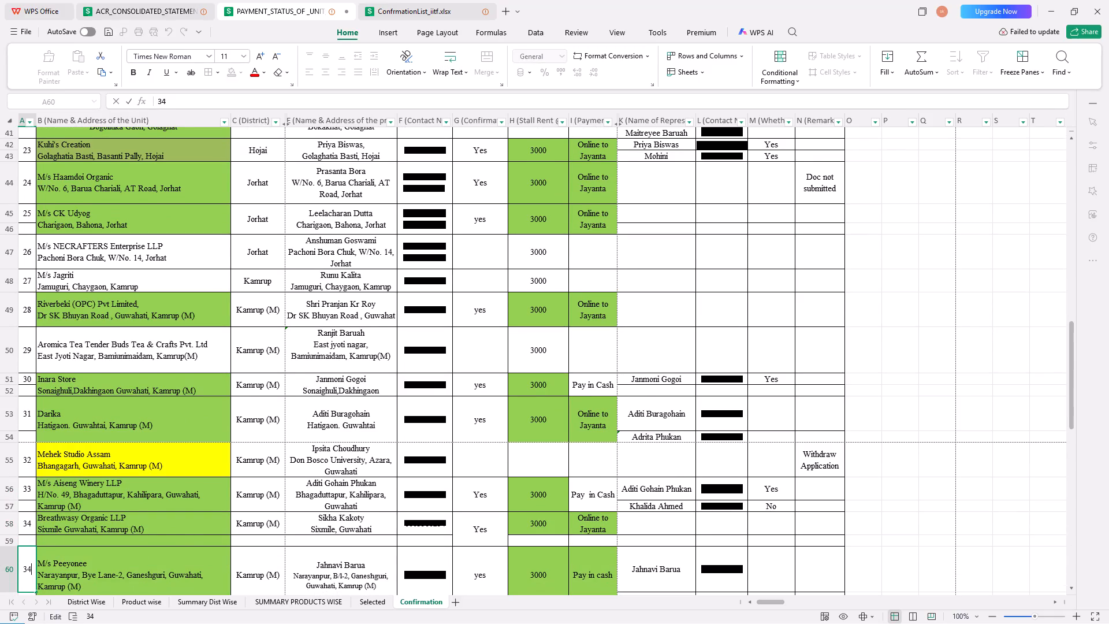
{"action": "key", "text": "BackSpace"}
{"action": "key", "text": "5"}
Change the serial numbers beside M/s Shree Silk to 36 and beside M/s Bishakha Handloom to 37.
{"action": "scroll", "coordinate": [101, 467], "scroll_direction": "down", "scroll_amount": 3}
{"action": "double_click", "coordinate": [32, 521]}
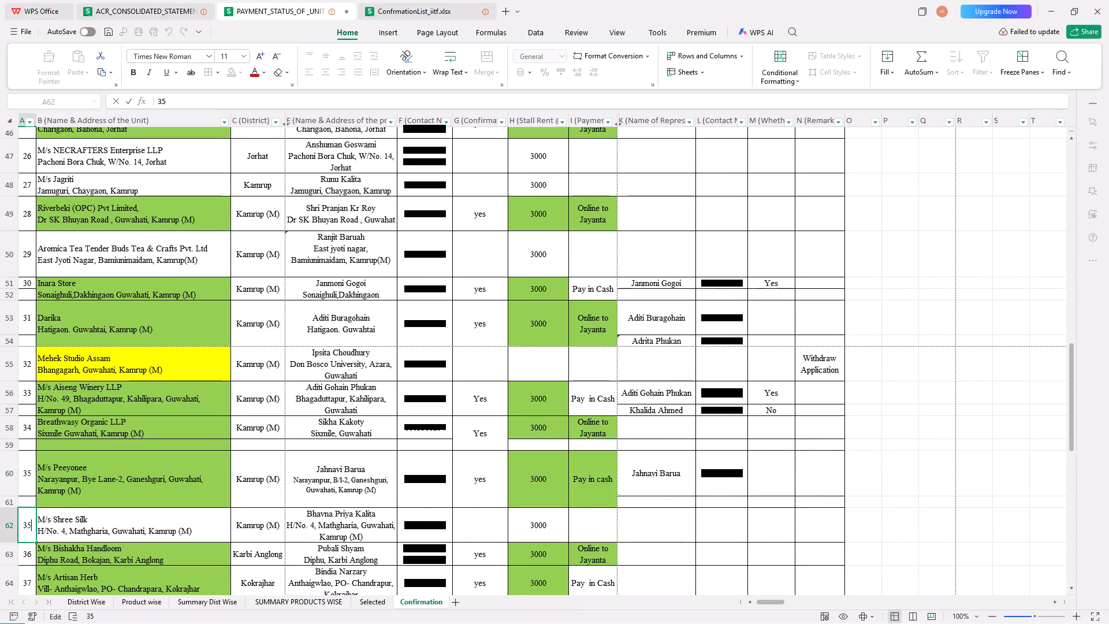
{"action": "key", "text": "BackSpace"}
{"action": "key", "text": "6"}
{"action": "double_click", "coordinate": [32, 554]}
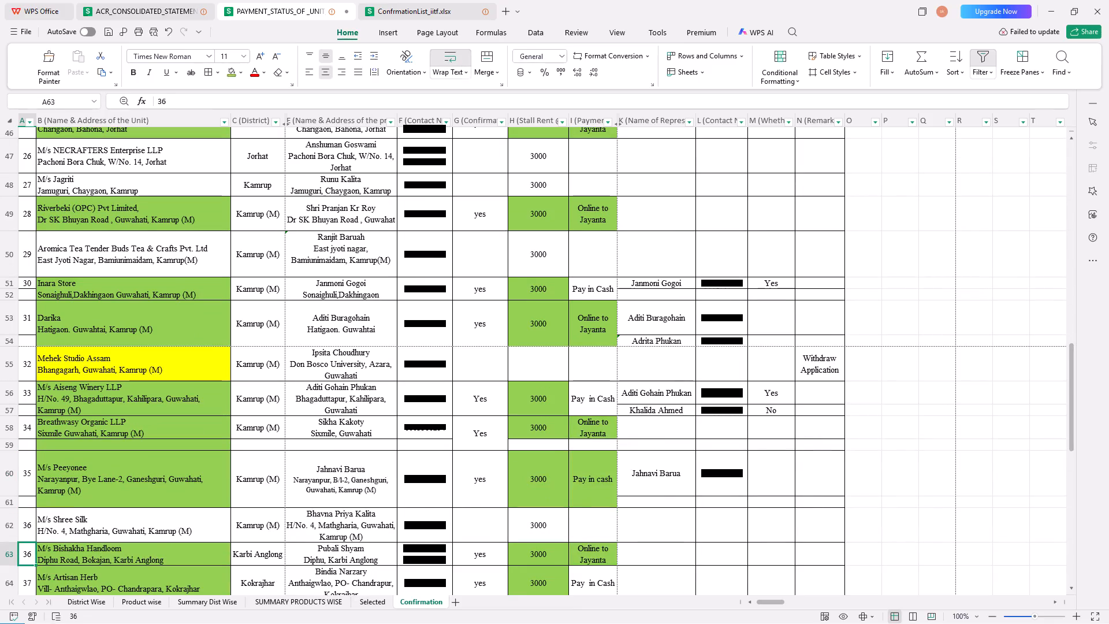
{"action": "key", "text": "BackSpace"}
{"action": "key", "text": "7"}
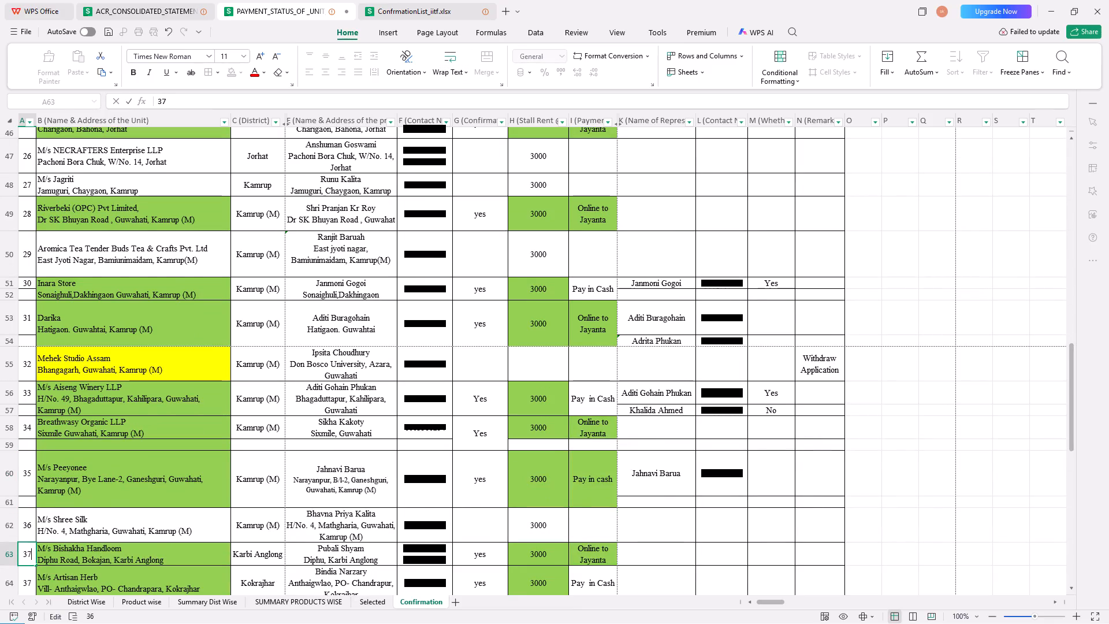
Renumber M/s Artisan Herb as 38 and M/s Affan Cane & Bamboo Industry as 39 in the serial number column.
{"action": "scroll", "coordinate": [24, 579], "scroll_direction": "down", "scroll_amount": 1}
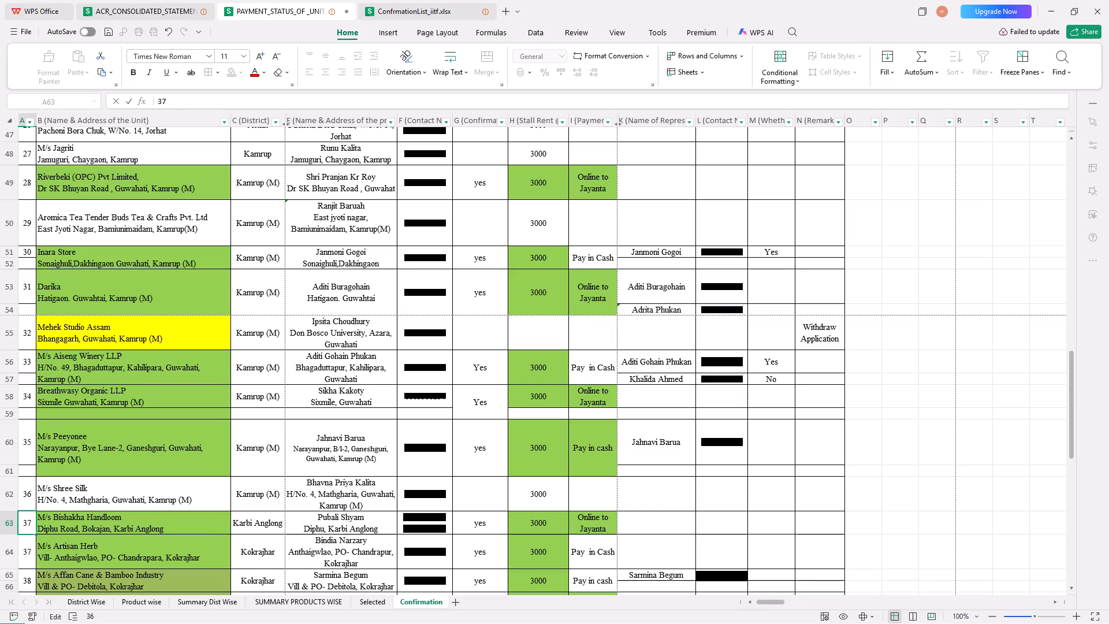
{"action": "double_click", "coordinate": [31, 550]}
{"action": "key", "text": "BackSpace"}
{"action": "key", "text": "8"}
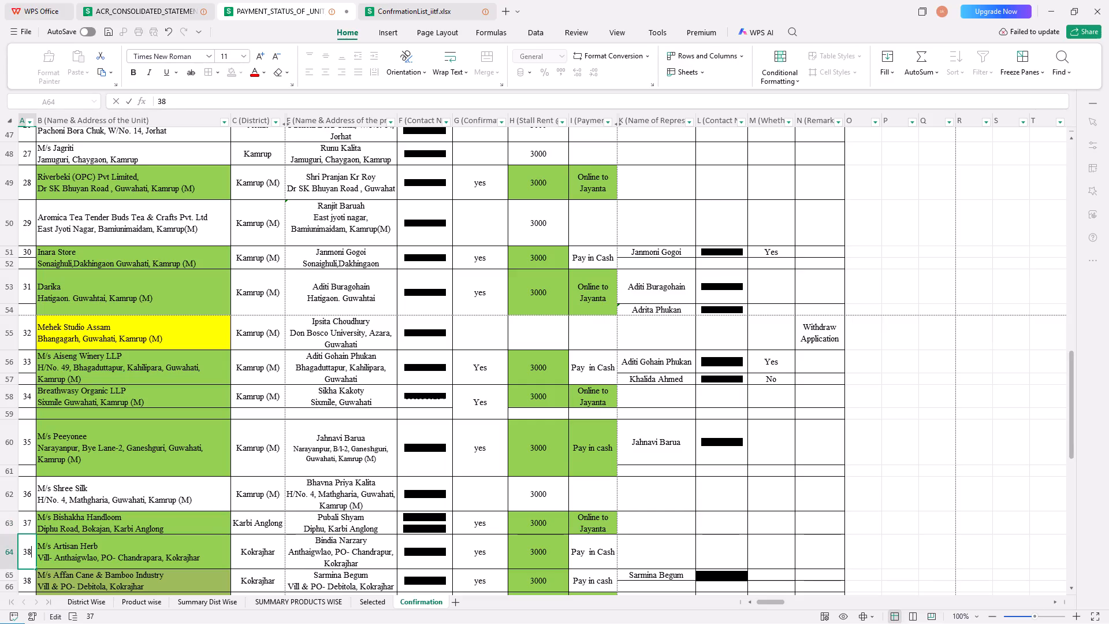
{"action": "scroll", "coordinate": [46, 556], "scroll_direction": "down", "scroll_amount": 2}
{"action": "double_click", "coordinate": [30, 521]}
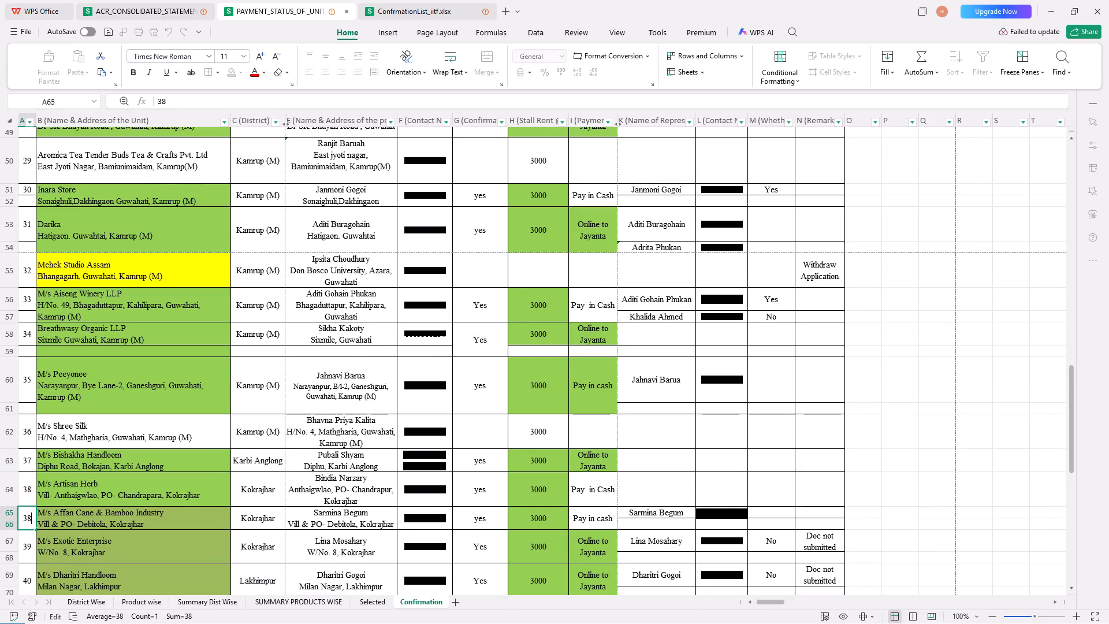
{"action": "key", "text": "BackSpace"}
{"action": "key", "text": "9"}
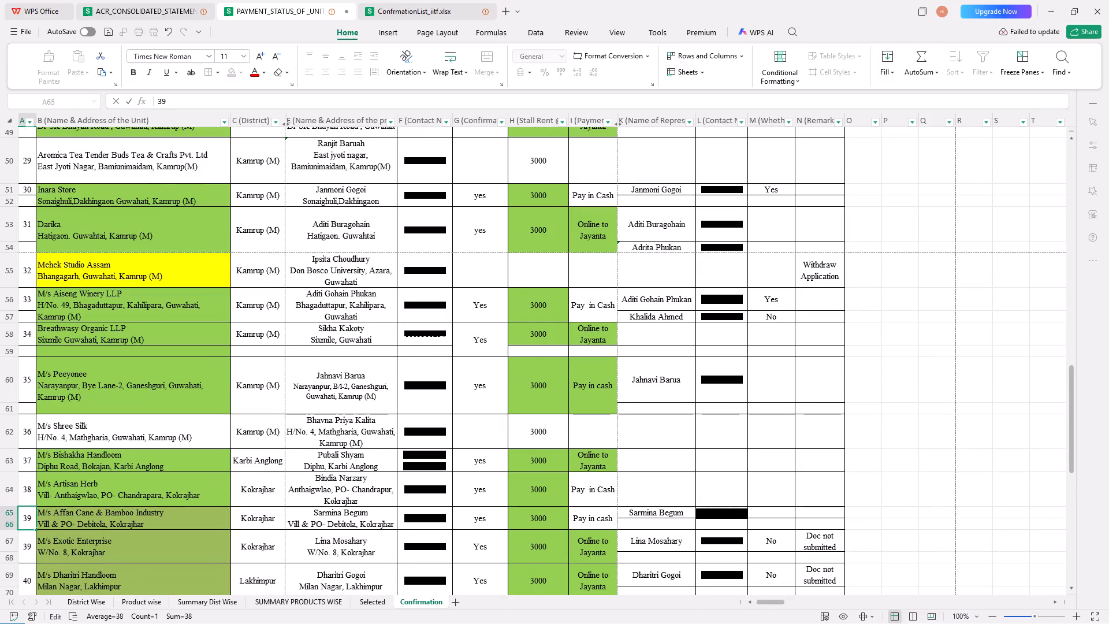
Renumber M/s Exotic Enterprise as 40 and M/s Dharitri Handloom as 41 in the serial number column.
{"action": "double_click", "coordinate": [32, 544]}
{"action": "key", "text": "BackSpace"}
{"action": "key", "text": "BackSpace"}
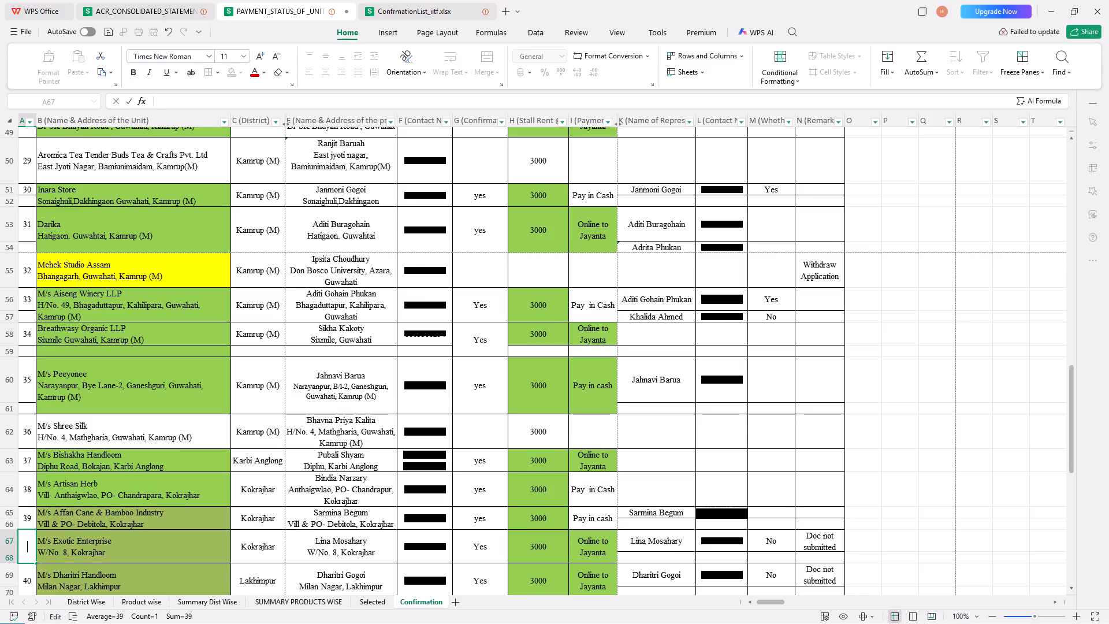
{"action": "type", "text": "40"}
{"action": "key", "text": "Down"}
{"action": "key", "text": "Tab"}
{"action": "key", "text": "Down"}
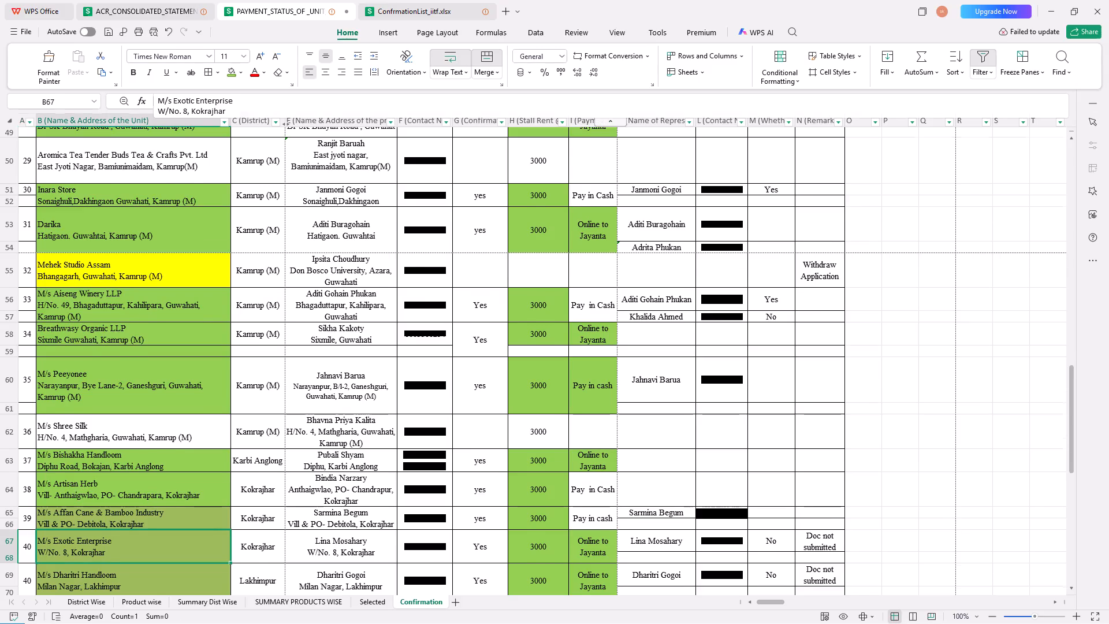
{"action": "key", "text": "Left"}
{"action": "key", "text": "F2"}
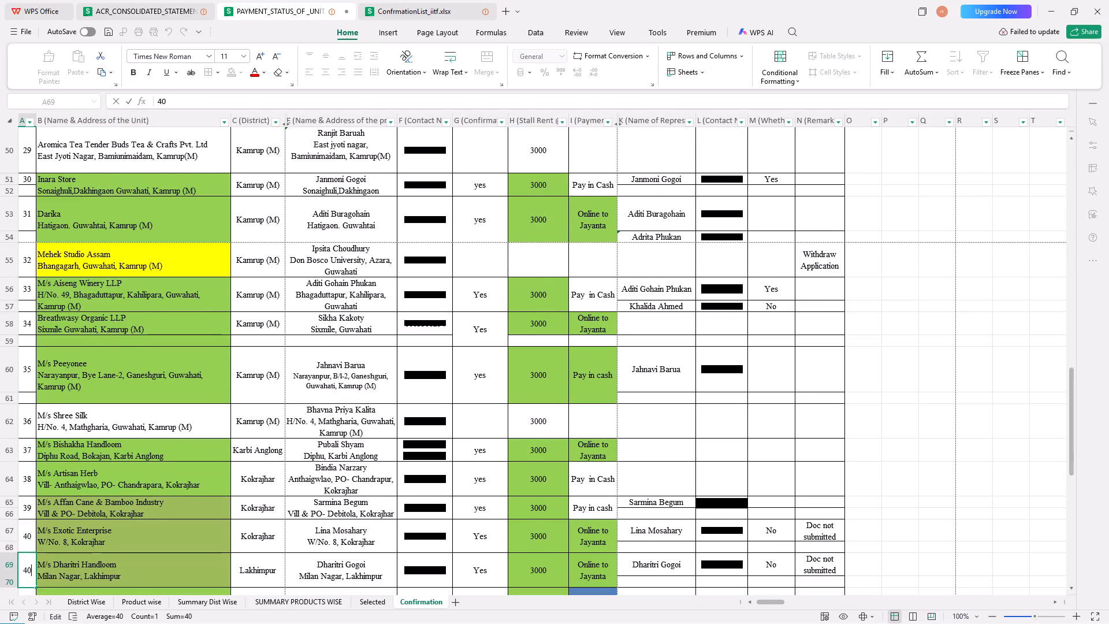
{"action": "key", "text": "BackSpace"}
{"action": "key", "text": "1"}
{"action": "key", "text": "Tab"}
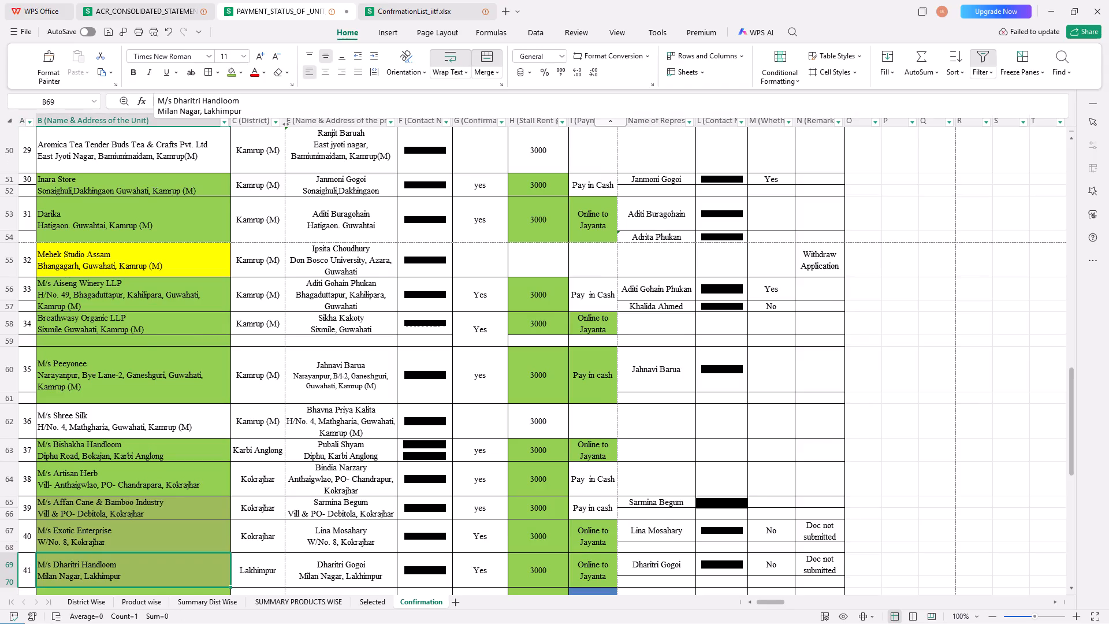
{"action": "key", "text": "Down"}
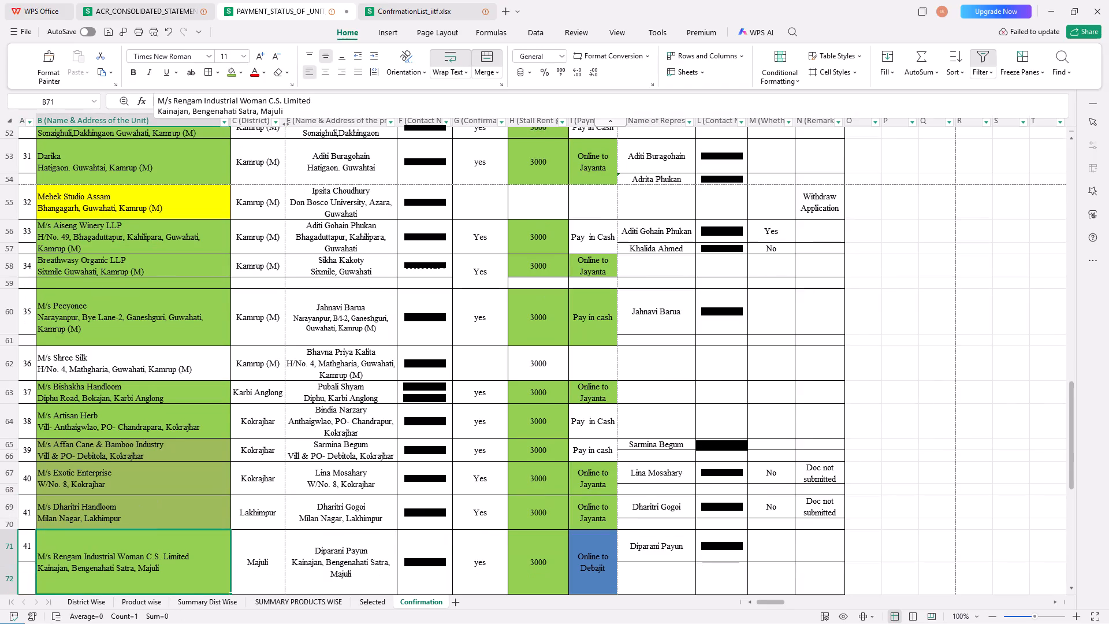
Renumber M/s Rengam Industrial Woman C.S. Limited as 42 and M/s Baghara Traditional Dress Making Cooperative Society as 43 in the serial number column.
{"action": "scroll", "coordinate": [12, 569], "scroll_direction": "down", "scroll_amount": 1}
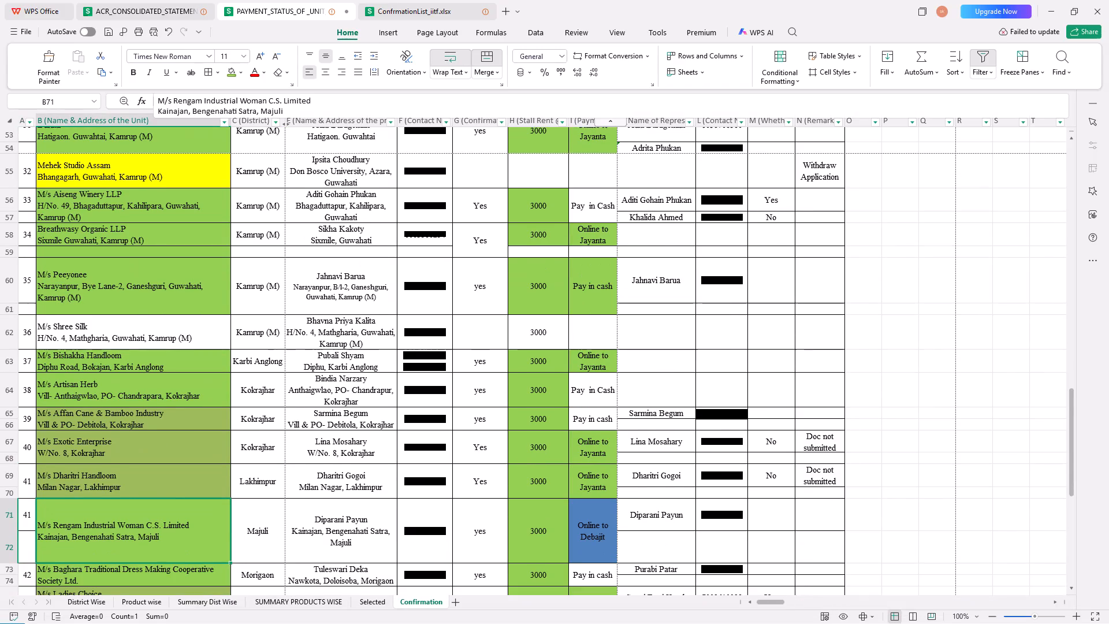
{"action": "double_click", "coordinate": [34, 515]}
{"action": "key", "text": "BackSpace"}
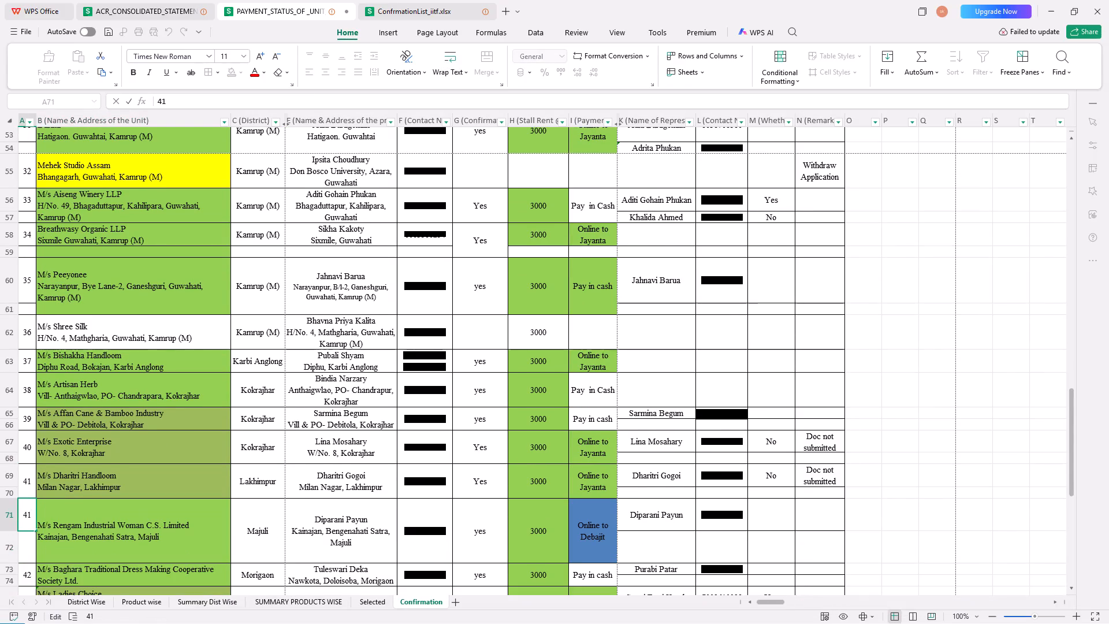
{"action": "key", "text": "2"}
{"action": "key", "text": "Tab"}
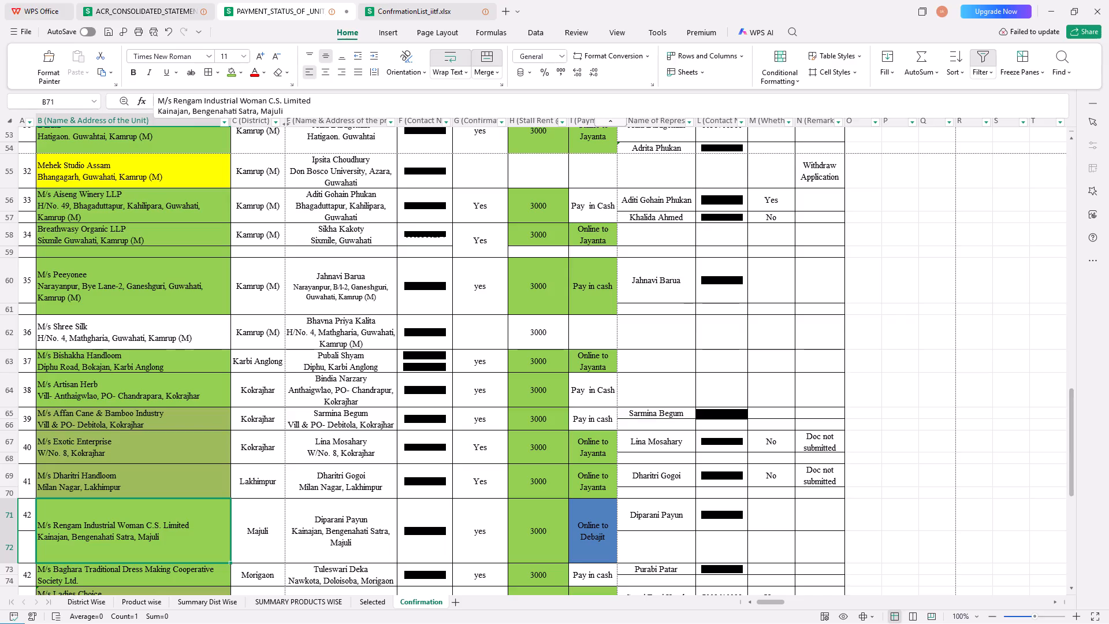
{"action": "key", "text": "Down"}
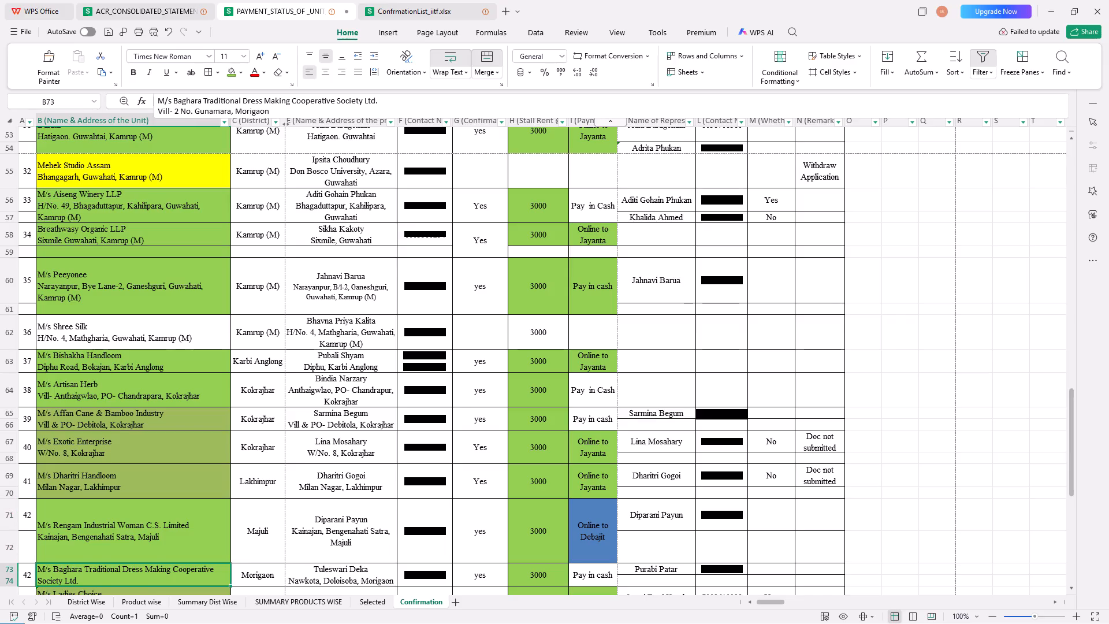
{"action": "key", "text": "F2"}
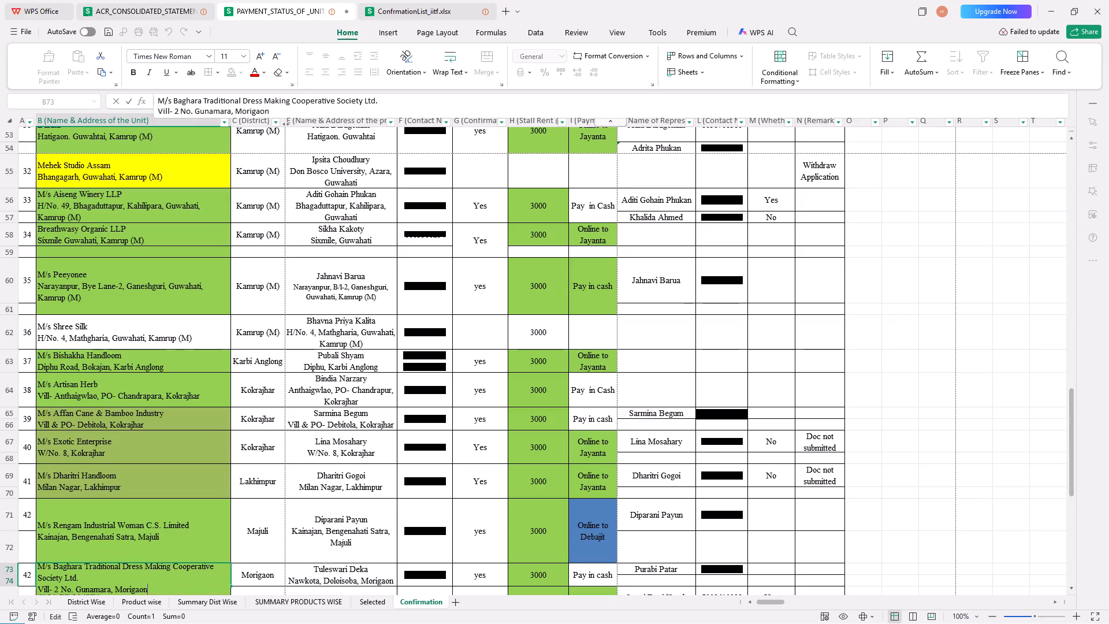
{"action": "double_click", "coordinate": [31, 577]}
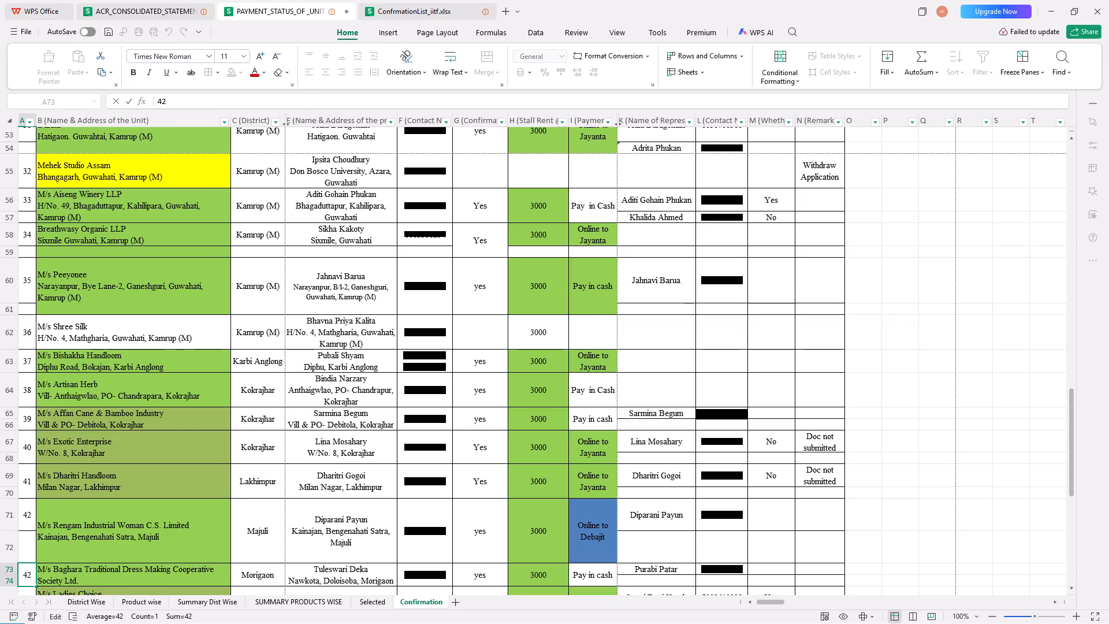
{"action": "key", "text": "BackSpace"}
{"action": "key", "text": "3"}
Change the serial numbers beside M/s Ladies Choice to 44 and beside M/s Moitree Enterprises to 45.
{"action": "scroll", "coordinate": [87, 508], "scroll_direction": "down", "scroll_amount": 3}
{"action": "double_click", "coordinate": [31, 507]}
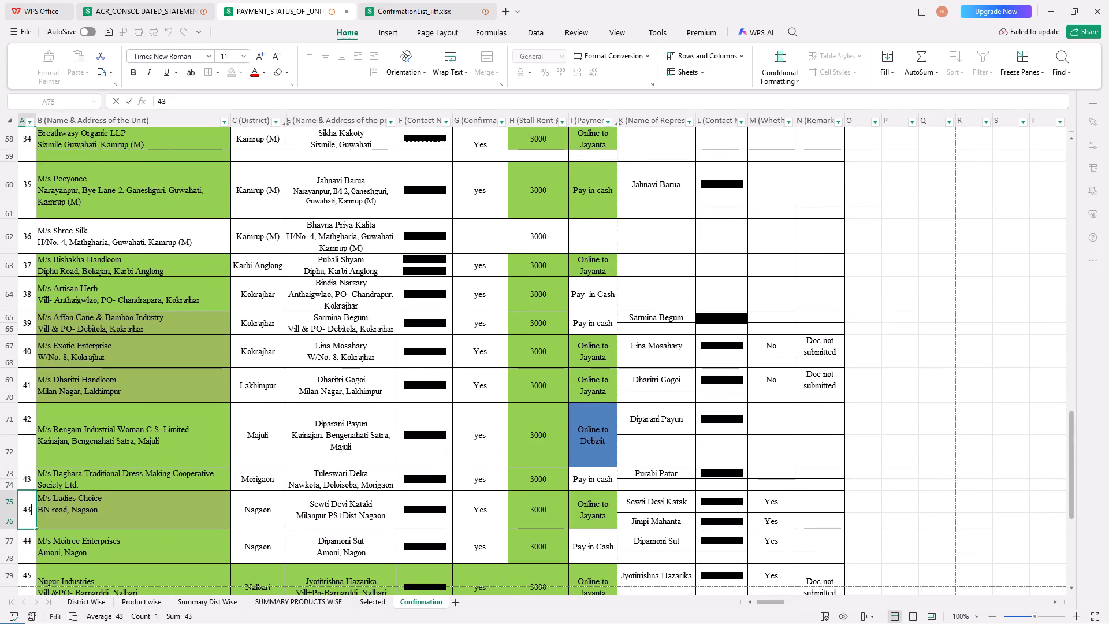
{"action": "key", "text": "BackSpace"}
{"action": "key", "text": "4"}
{"action": "double_click", "coordinate": [32, 543]}
{"action": "key", "text": "BackSpace"}
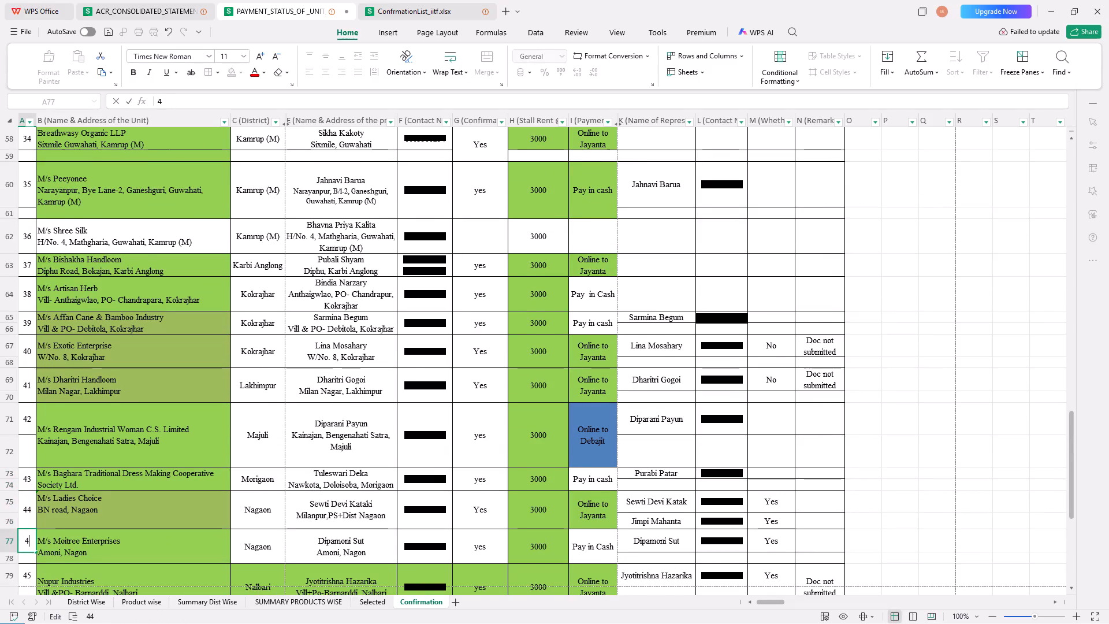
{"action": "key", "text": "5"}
Renumber Nupur Industries as 46 and M/s Liza Hasta Silpa as 47 in the serial number column.
{"action": "double_click", "coordinate": [33, 578]}
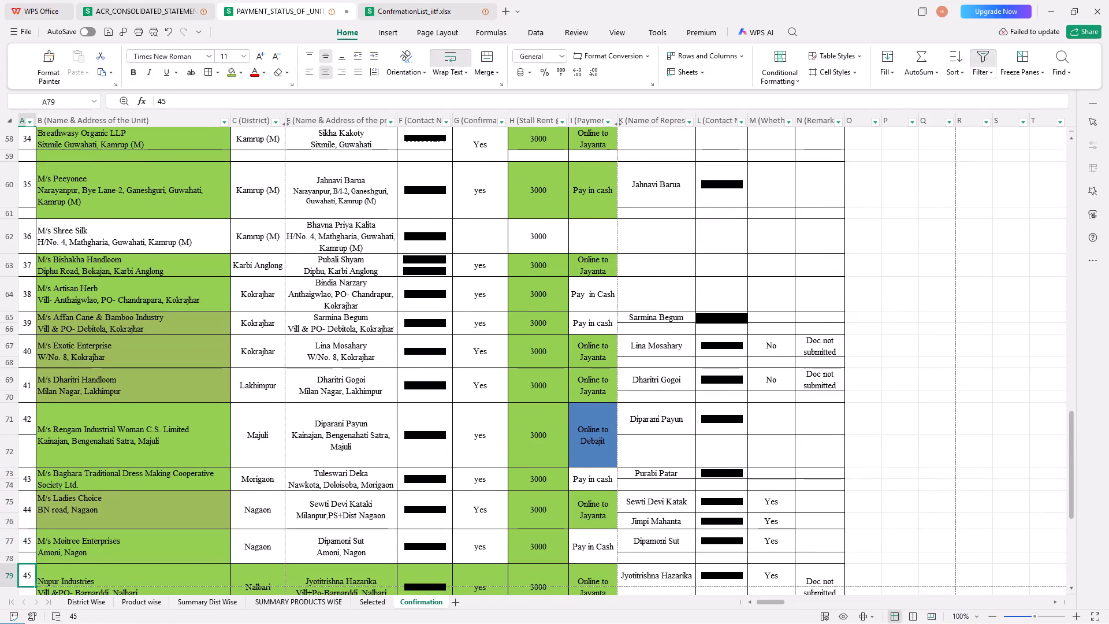
{"action": "key", "text": "BackSpace"}
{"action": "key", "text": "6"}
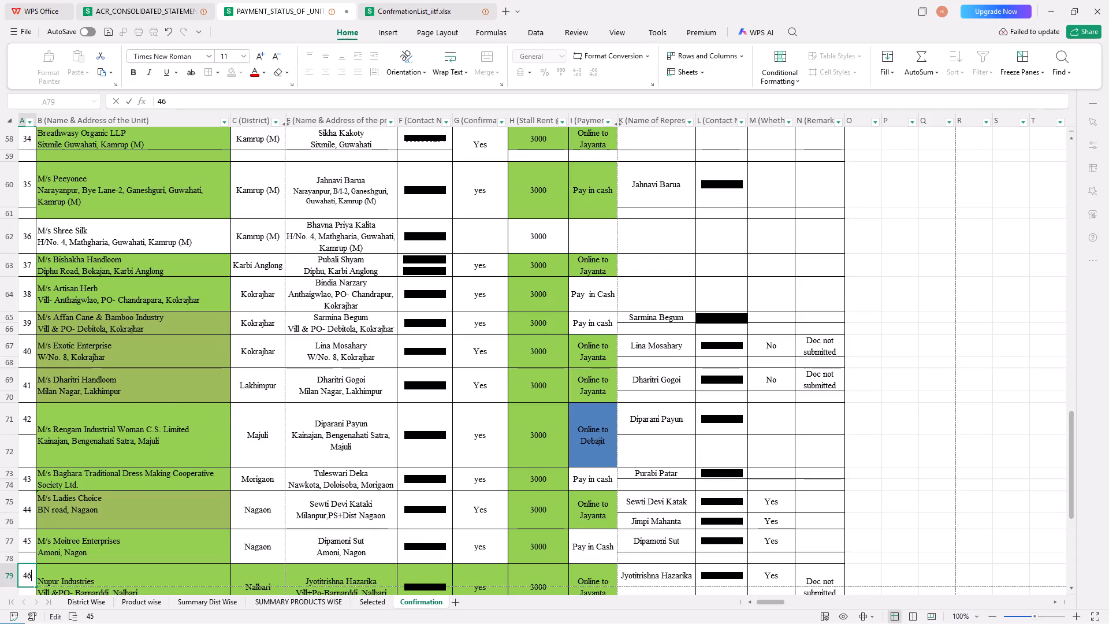
{"action": "scroll", "coordinate": [132, 466], "scroll_direction": "down", "scroll_amount": 2}
{"action": "double_click", "coordinate": [32, 570]}
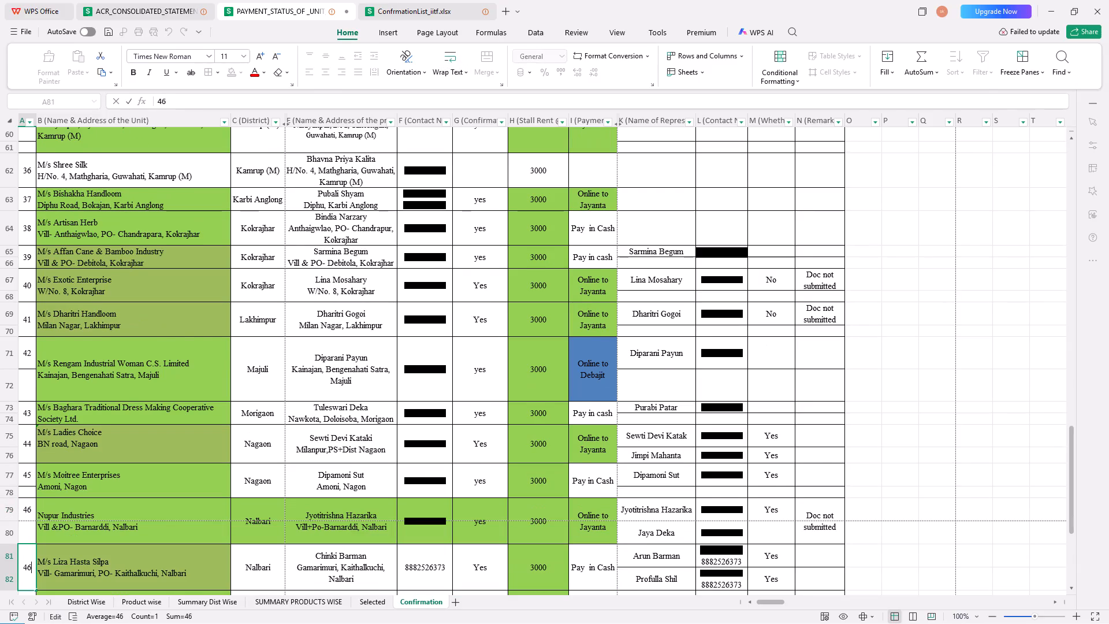
{"action": "key", "text": "BackSpace"}
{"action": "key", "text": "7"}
Set the serial numbers of M/s Tezpur Bahumukhi Bah Bet Sambai Samity to 48 and M/s Parampara Assam Craftss to 49.
{"action": "scroll", "coordinate": [92, 486], "scroll_direction": "down", "scroll_amount": 2}
{"action": "double_click", "coordinate": [31, 542]}
{"action": "key", "text": "backslash"}
{"action": "key", "text": "BackSpace"}
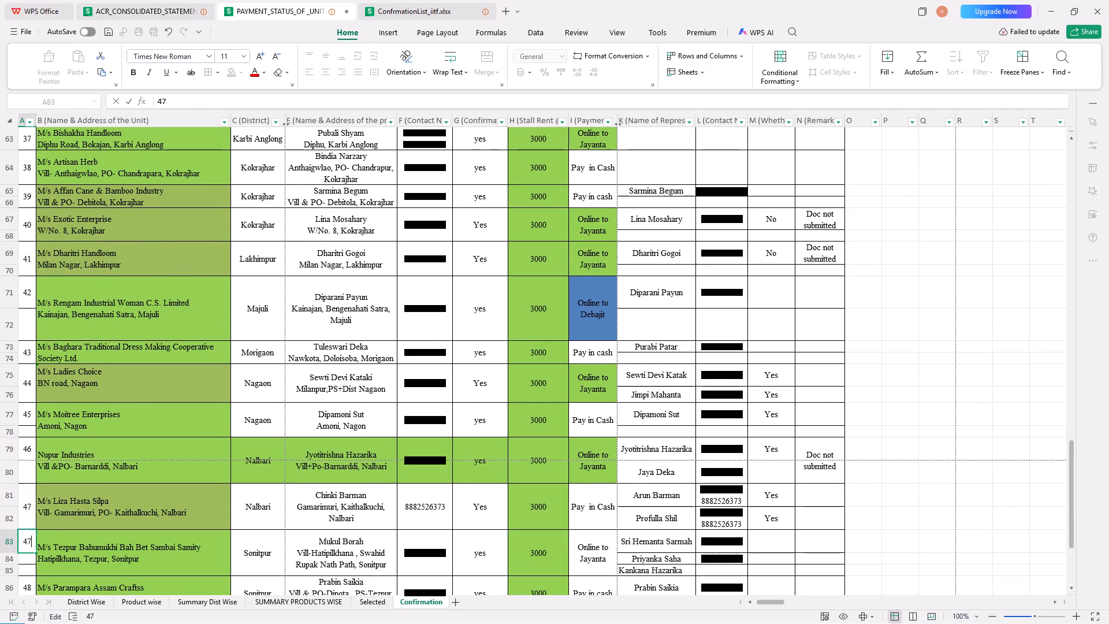
{"action": "key", "text": "BackSpace"}
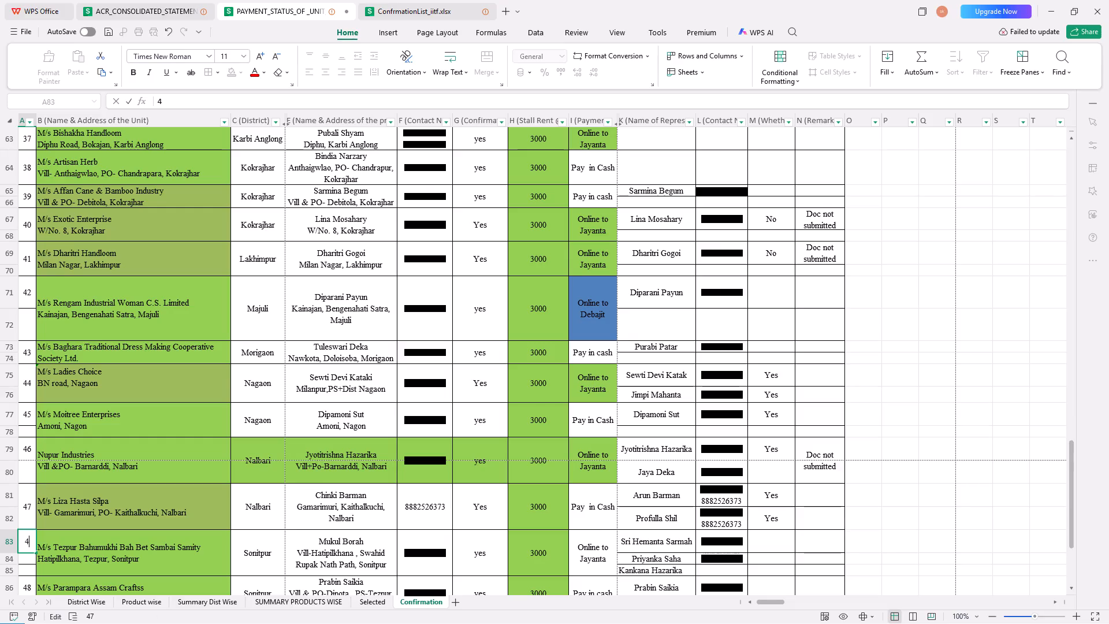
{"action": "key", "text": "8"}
{"action": "scroll", "coordinate": [70, 415], "scroll_direction": "down", "scroll_amount": 2}
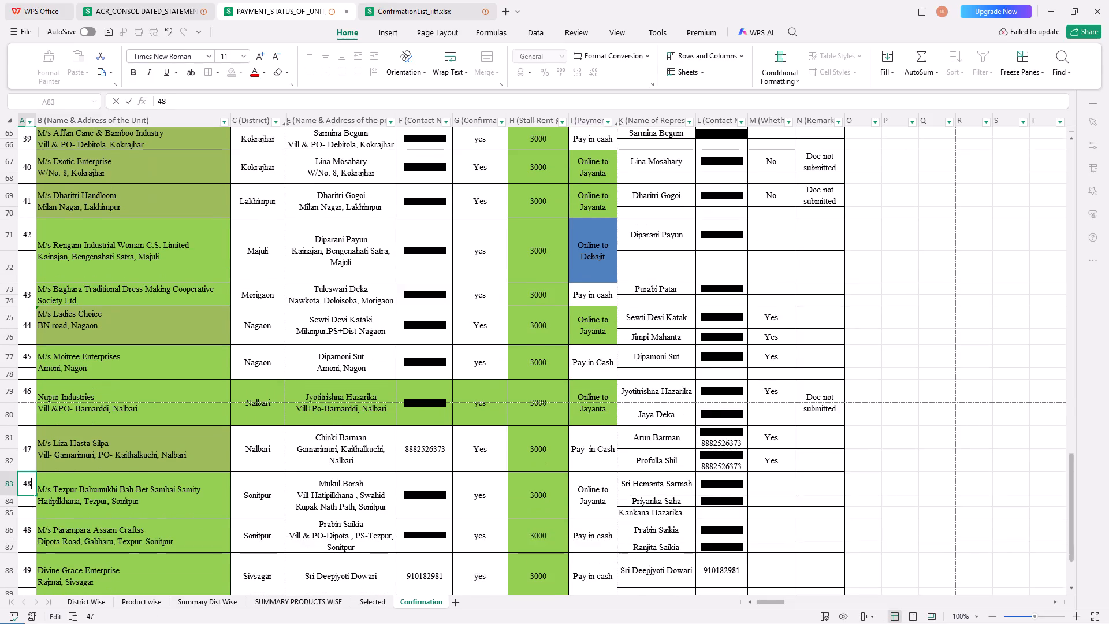
{"action": "double_click", "coordinate": [31, 529]}
{"action": "key", "text": "BackSpace"}
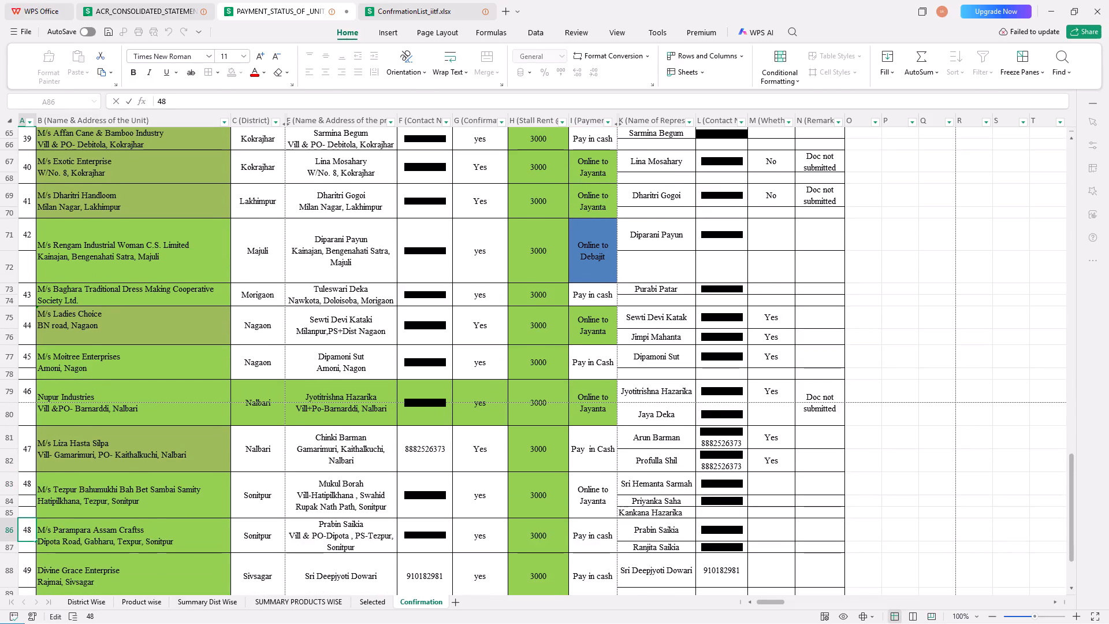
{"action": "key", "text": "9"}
Clear the serial number beside Divine Grace Enterprise near the end of the list.
{"action": "scroll", "coordinate": [84, 511], "scroll_direction": "down", "scroll_amount": 2}
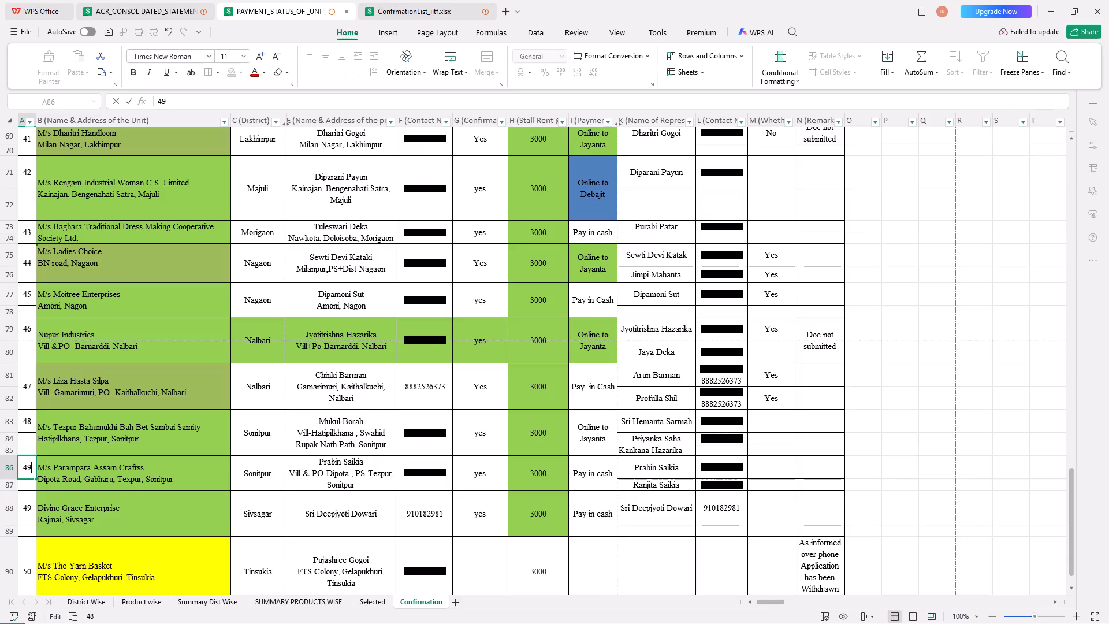
{"action": "scroll", "coordinate": [35, 507], "scroll_direction": "down", "scroll_amount": 1}
{"action": "double_click", "coordinate": [33, 477]}
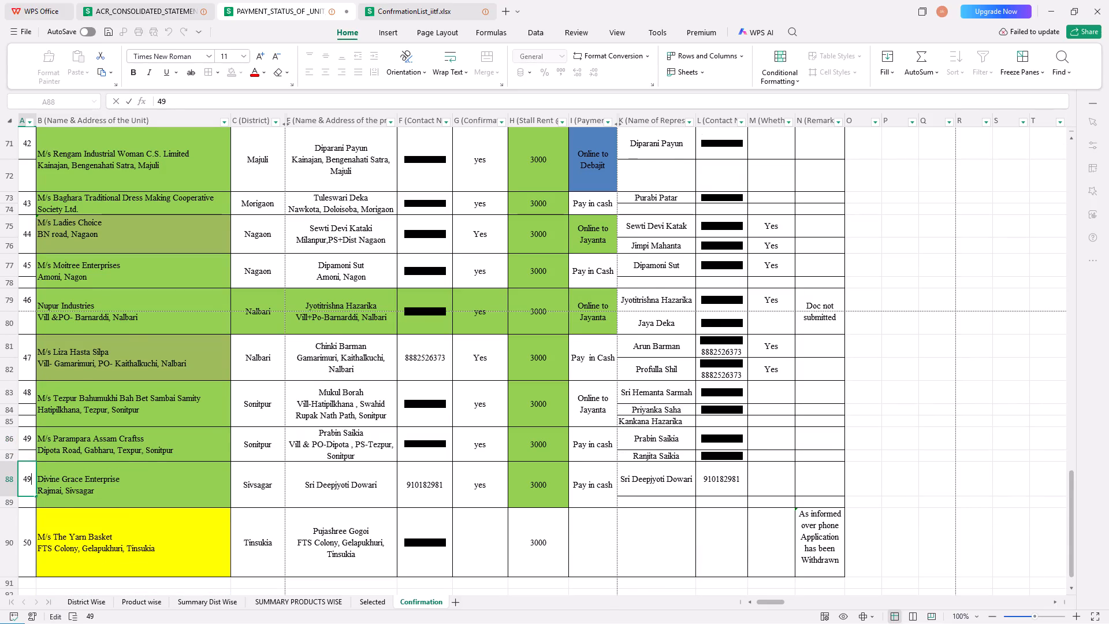
{"action": "key", "text": "BackSpace"}
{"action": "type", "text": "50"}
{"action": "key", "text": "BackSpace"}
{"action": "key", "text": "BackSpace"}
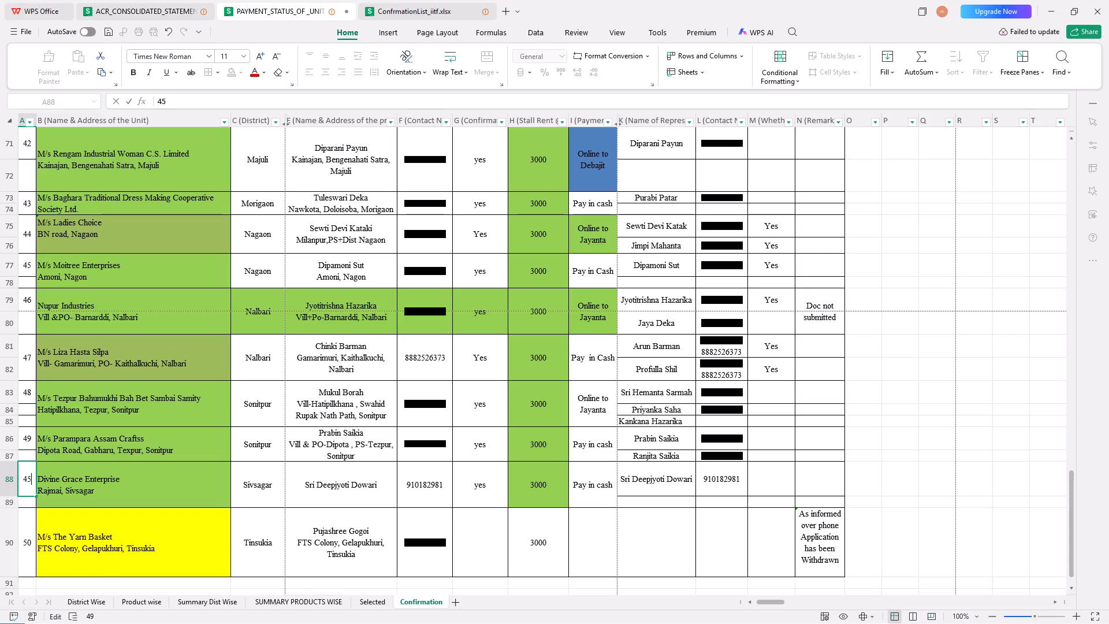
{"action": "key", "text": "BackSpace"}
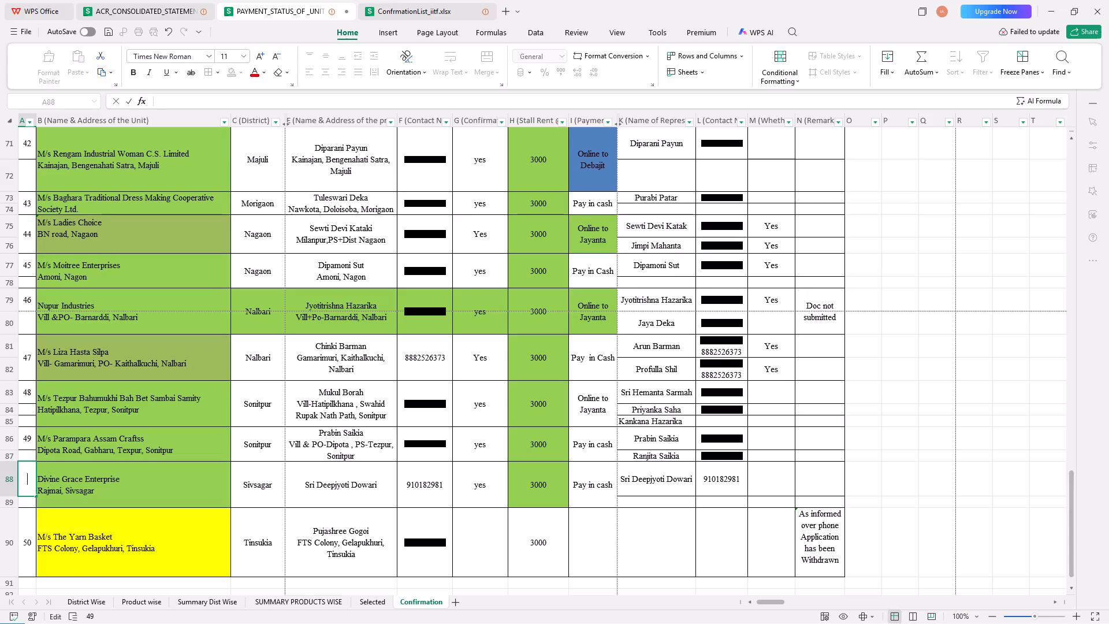
Check the serial numbers from the start of the list and renumber Kalpataru Small Organic Farm as 8 and AR Jute Craft Industry as 9.
{"action": "scroll", "coordinate": [39, 398], "scroll_direction": "up", "scroll_amount": 2}
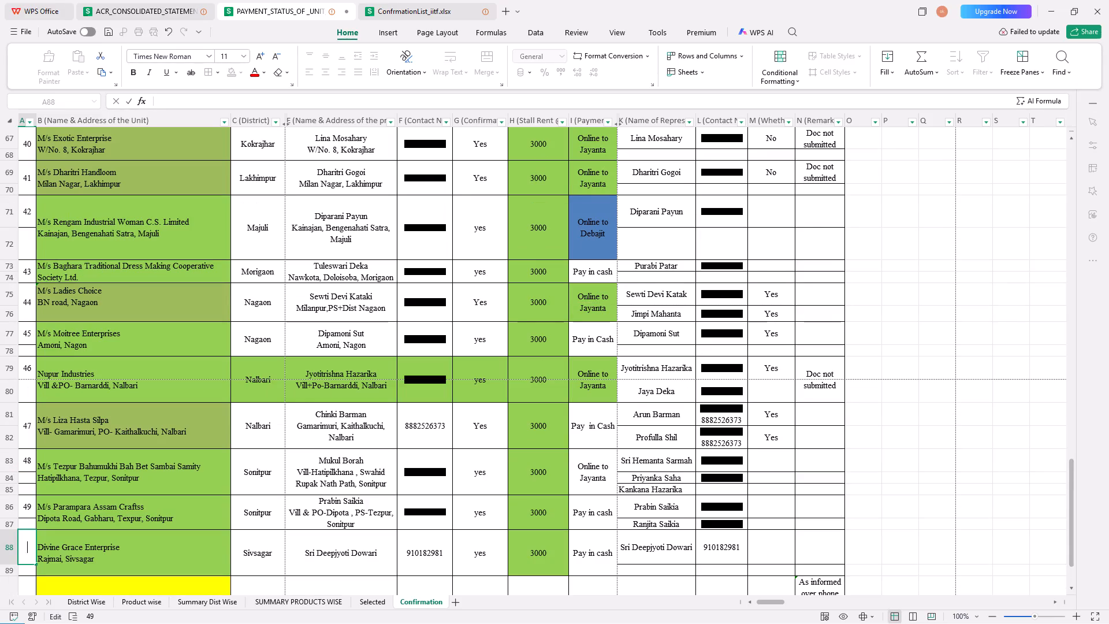
{"action": "scroll", "coordinate": [73, 417], "scroll_direction": "up", "scroll_amount": 17}
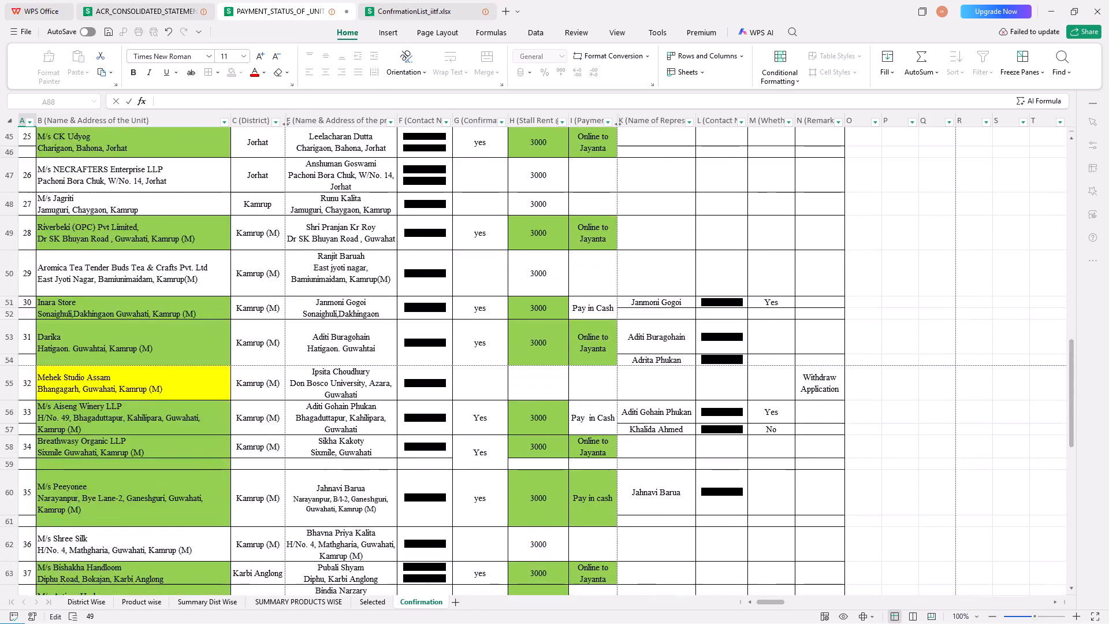
{"action": "scroll", "coordinate": [74, 433], "scroll_direction": "up", "scroll_amount": 20}
{"action": "scroll", "coordinate": [74, 433], "scroll_direction": "up", "scroll_amount": 8}
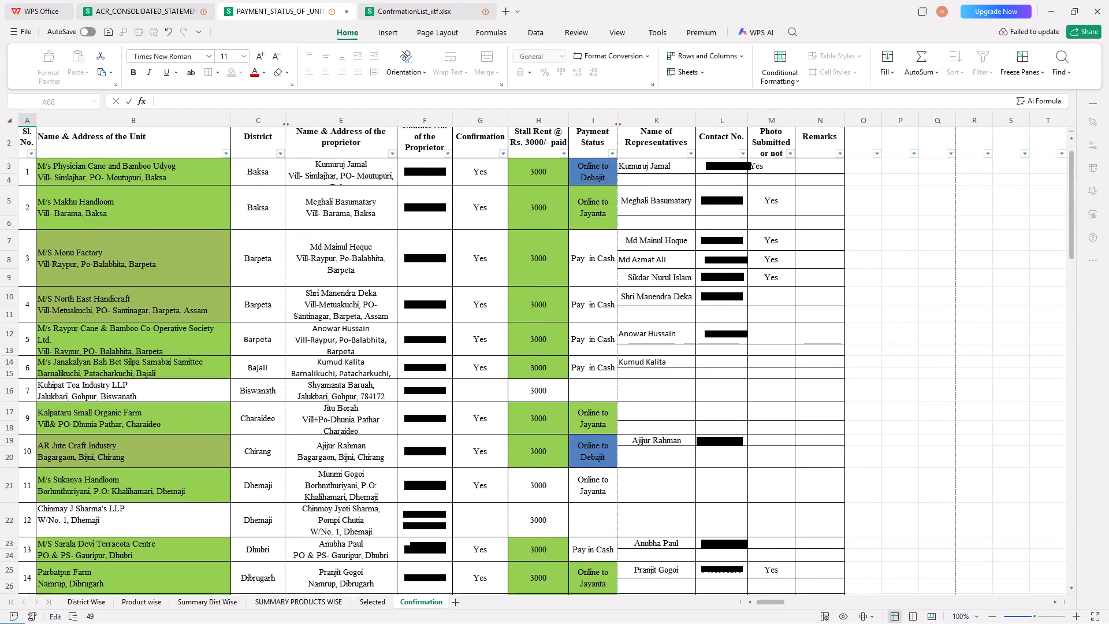
{"action": "scroll", "coordinate": [75, 433], "scroll_direction": "up", "scroll_amount": 1}
{"action": "left_click", "coordinate": [36, 289]}
{"action": "left_click", "coordinate": [26, 333]}
{"action": "left_click", "coordinate": [29, 356]}
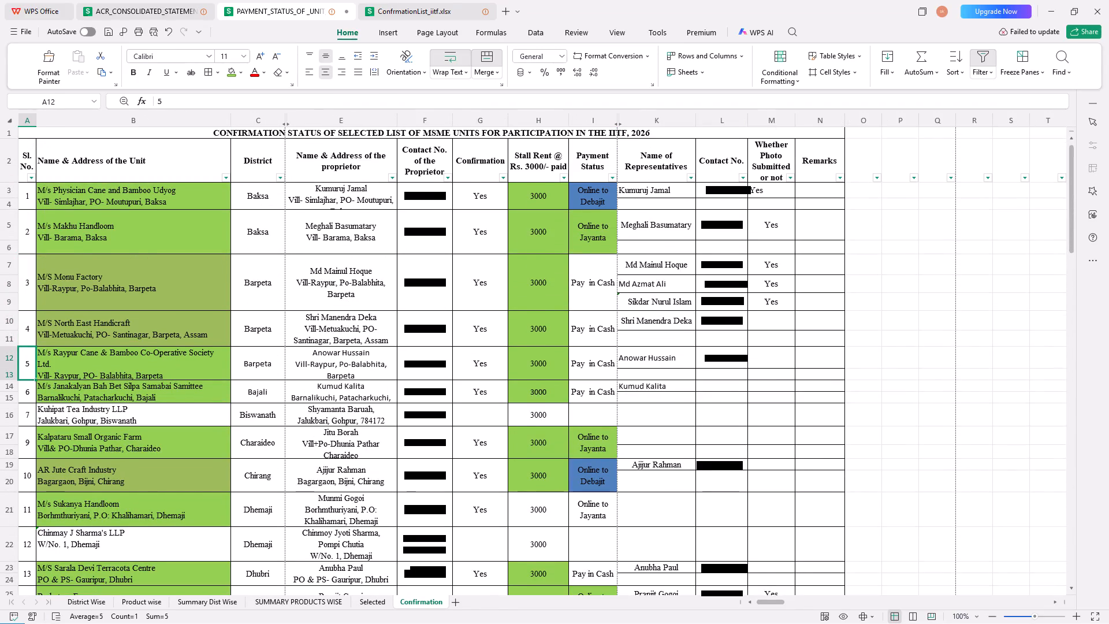
{"action": "left_click", "coordinate": [27, 387]}
{"action": "left_click", "coordinate": [27, 410]}
{"action": "double_click", "coordinate": [30, 443]}
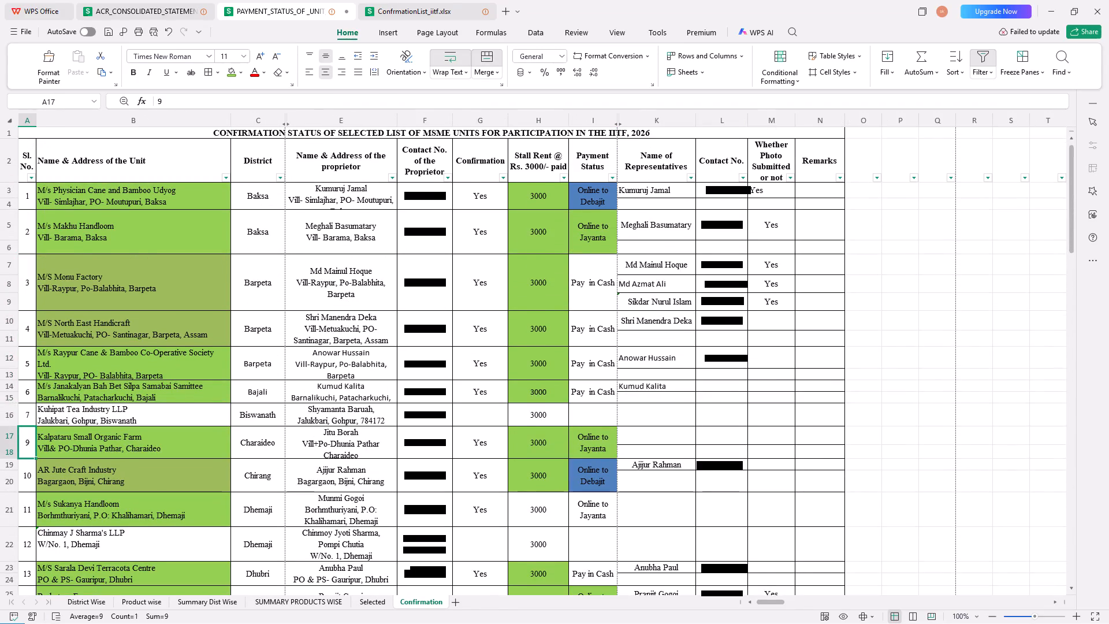
{"action": "key", "text": "BackSpace"}
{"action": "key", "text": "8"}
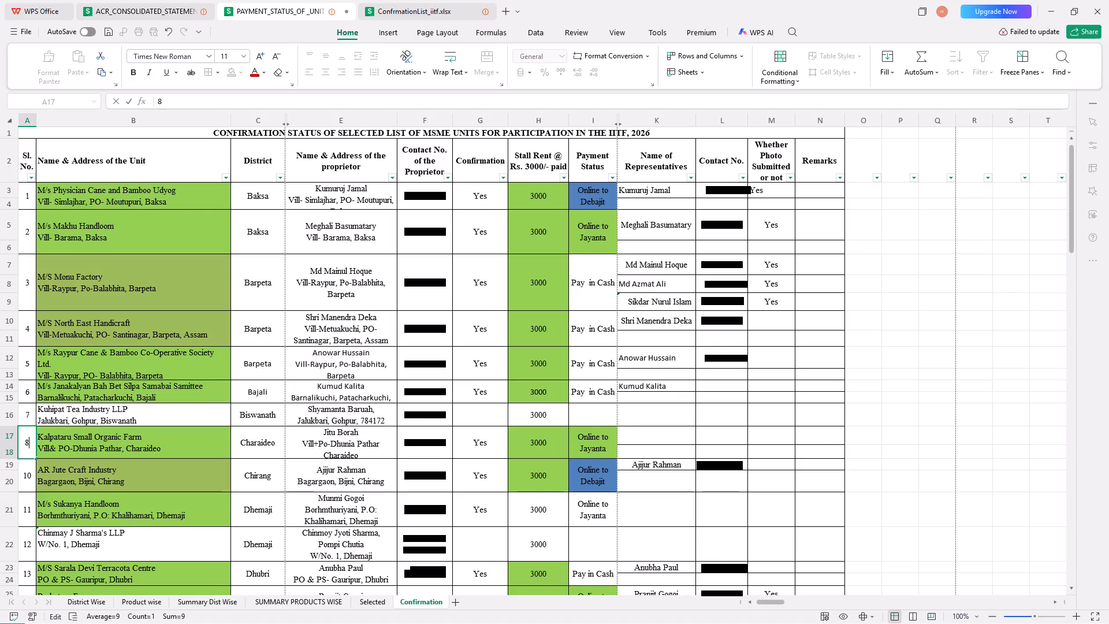
{"action": "double_click", "coordinate": [33, 480]}
{"action": "key", "text": "BackSpace"}
{"action": "key", "text": "BackSpace"}
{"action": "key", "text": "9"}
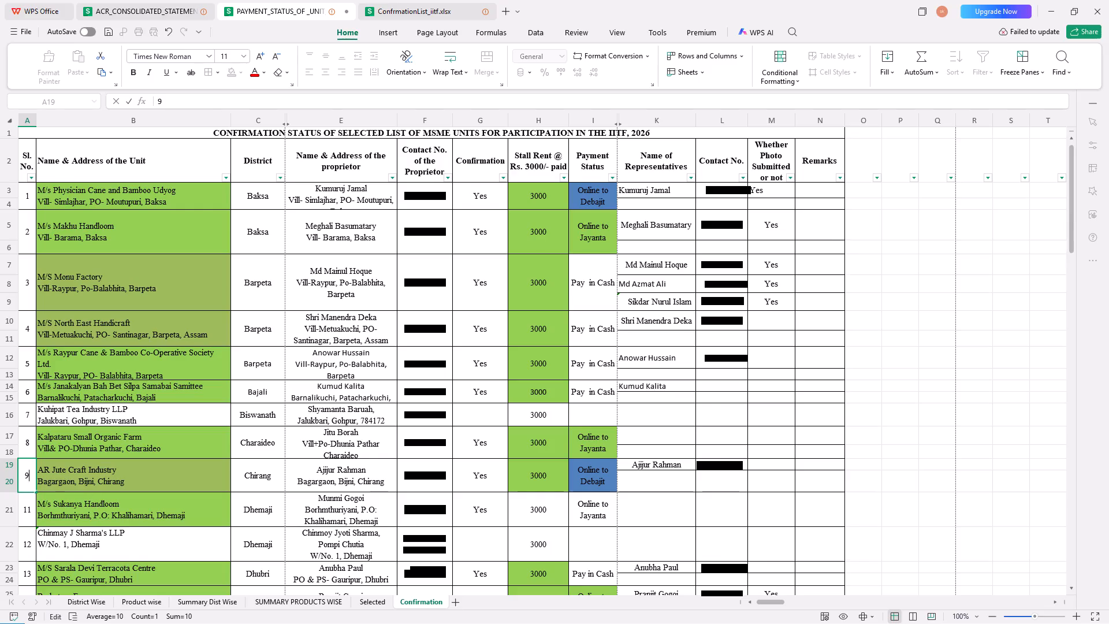
Fill the name and address cell of Kuhipat Tea Industry LLP with the green highlight colour.
{"action": "left_click", "coordinate": [113, 416]}
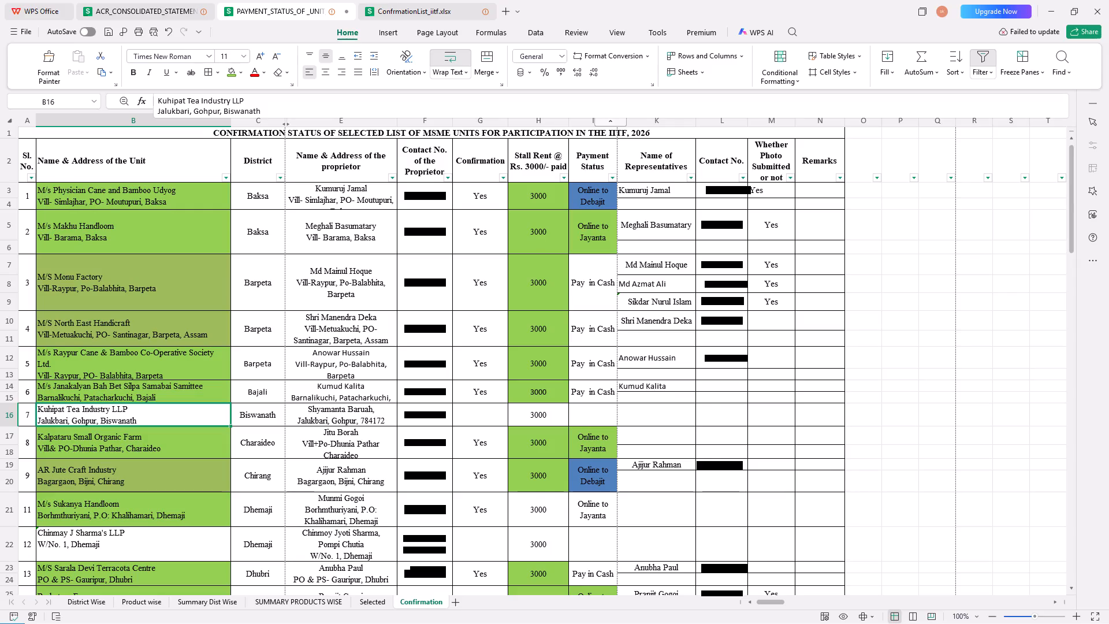
{"action": "left_click", "coordinate": [12, 413]}
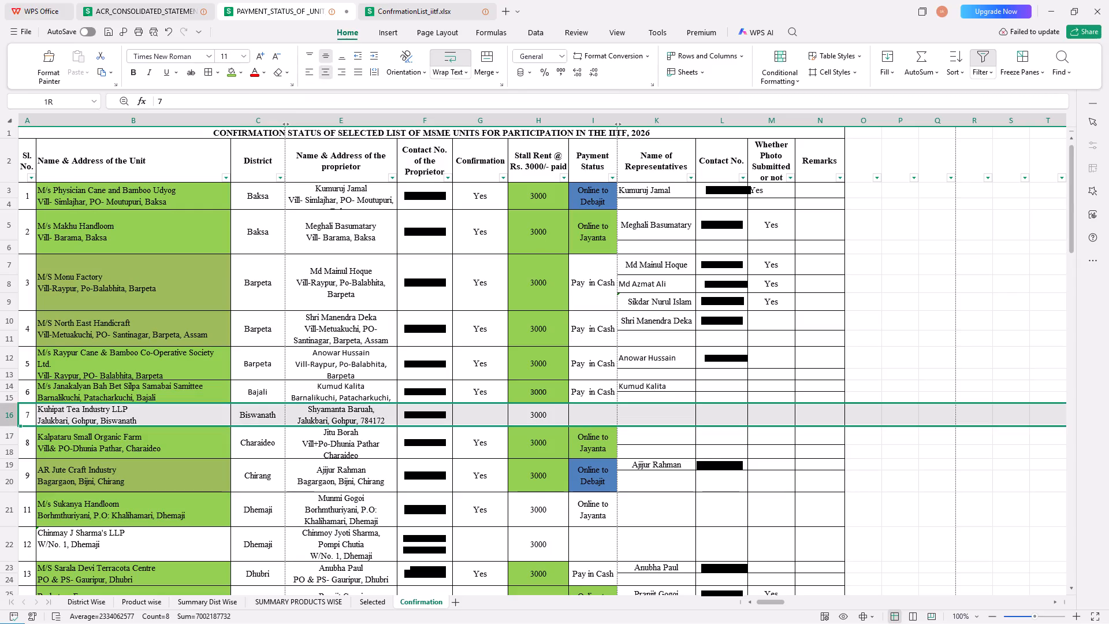
{"action": "left_click", "coordinate": [591, 410]}
{"action": "left_click", "coordinate": [143, 411]}
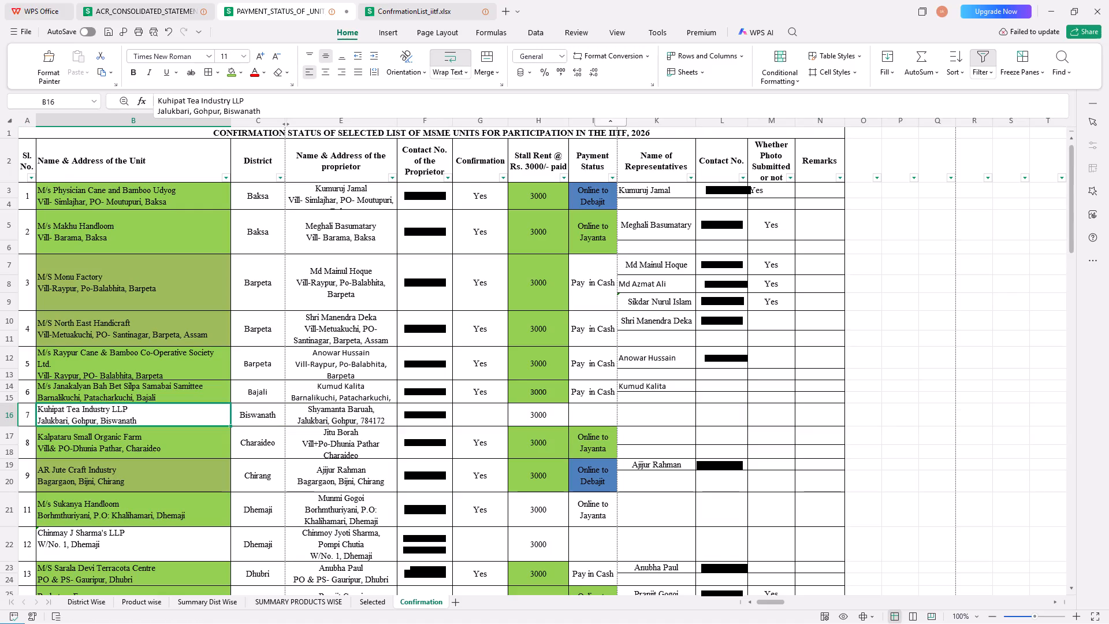
{"action": "left_click", "coordinate": [233, 71]}
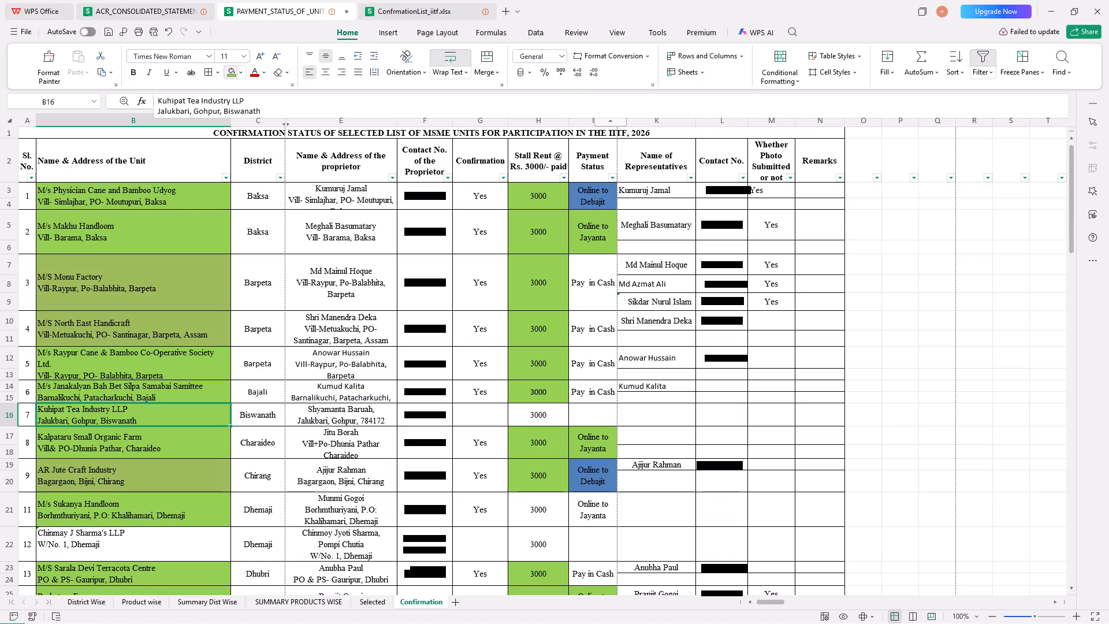
Set the payment status of Kuhipat Tea Industry LLP to Online to Jayanta.
{"action": "left_click", "coordinate": [579, 415]}
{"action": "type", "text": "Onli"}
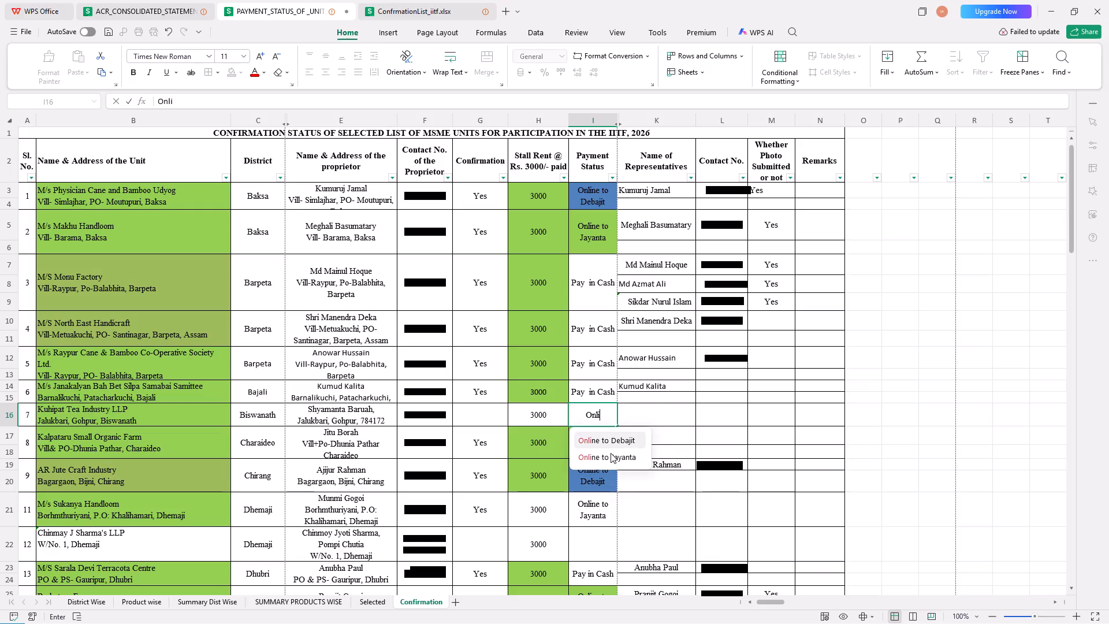
{"action": "left_click", "coordinate": [611, 453]}
{"action": "left_click", "coordinate": [652, 421]}
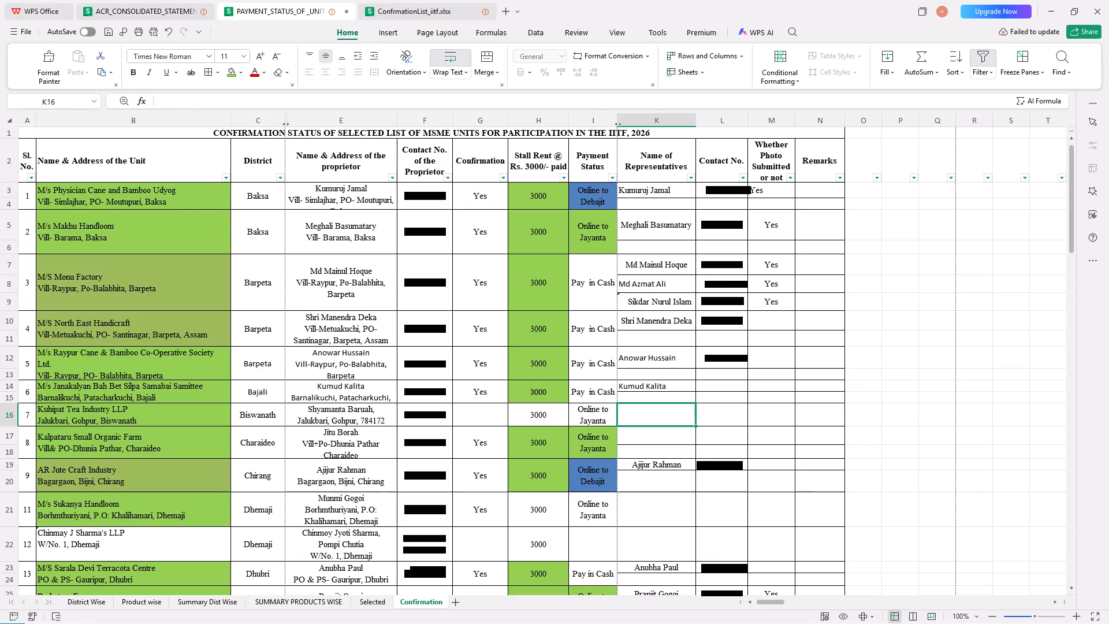
Enter Yes as the confirmation for Kuhipat Tea Industry LLP, copying the text from the M/s Janakalyan Bah Bet Silpa Samabai Samittee entry.
{"action": "left_click", "coordinate": [490, 414]}
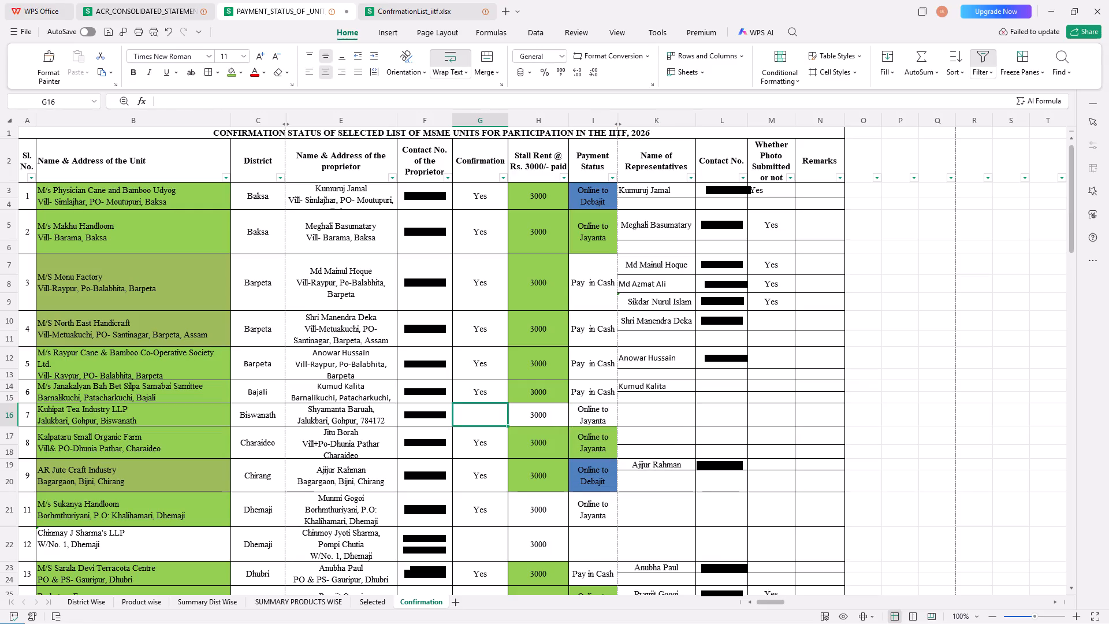
{"action": "key", "text": "ctrl+d"}
{"action": "key", "text": "ctrl+z"}
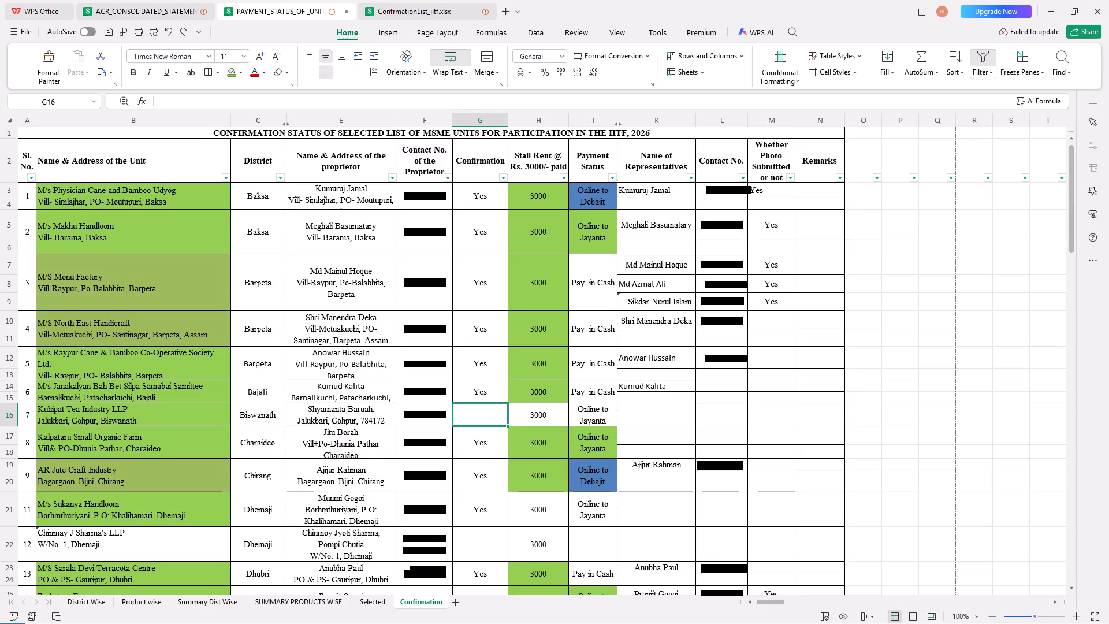
{"action": "left_click", "coordinate": [482, 387]}
{"action": "key", "text": "ctrl+c"}
{"action": "left_click", "coordinate": [480, 416]}
{"action": "key", "text": "ctrl+v"}
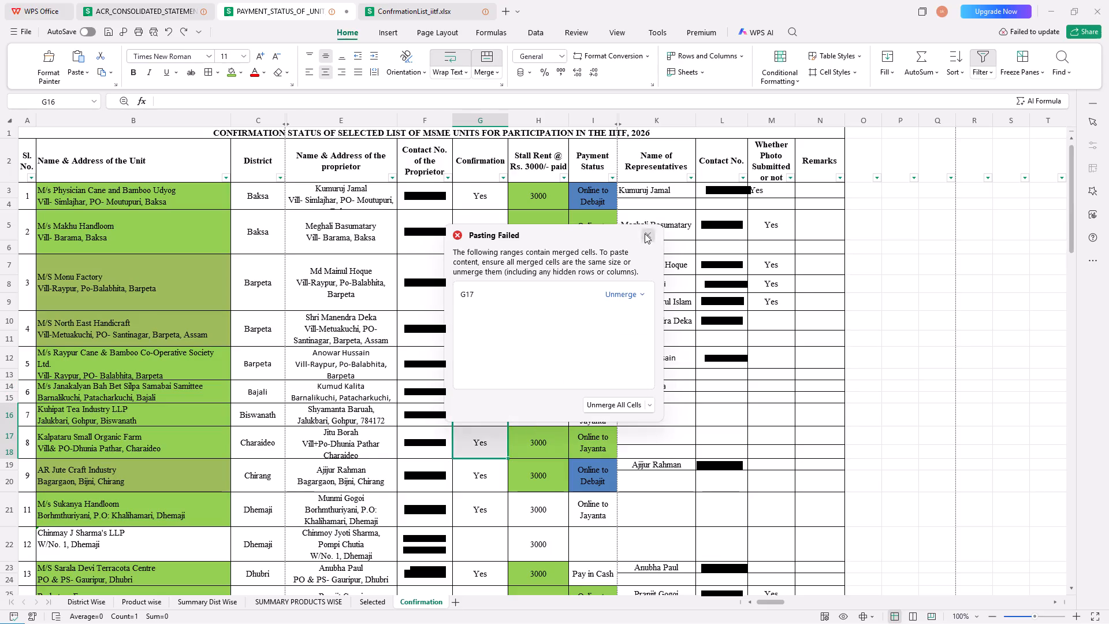
{"action": "left_click", "coordinate": [645, 233]}
{"action": "double_click", "coordinate": [489, 391]}
{"action": "triple_click", "coordinate": [485, 391]}
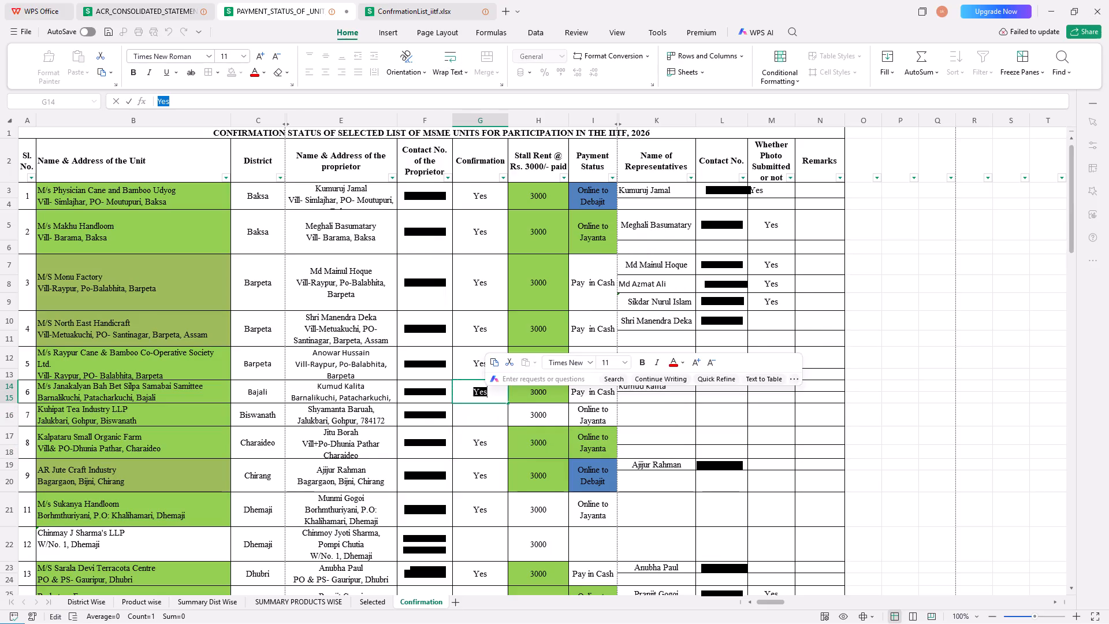
{"action": "key", "text": "ctrl+c"}
{"action": "left_click", "coordinate": [480, 418]}
{"action": "key", "text": "ctrl+v"}
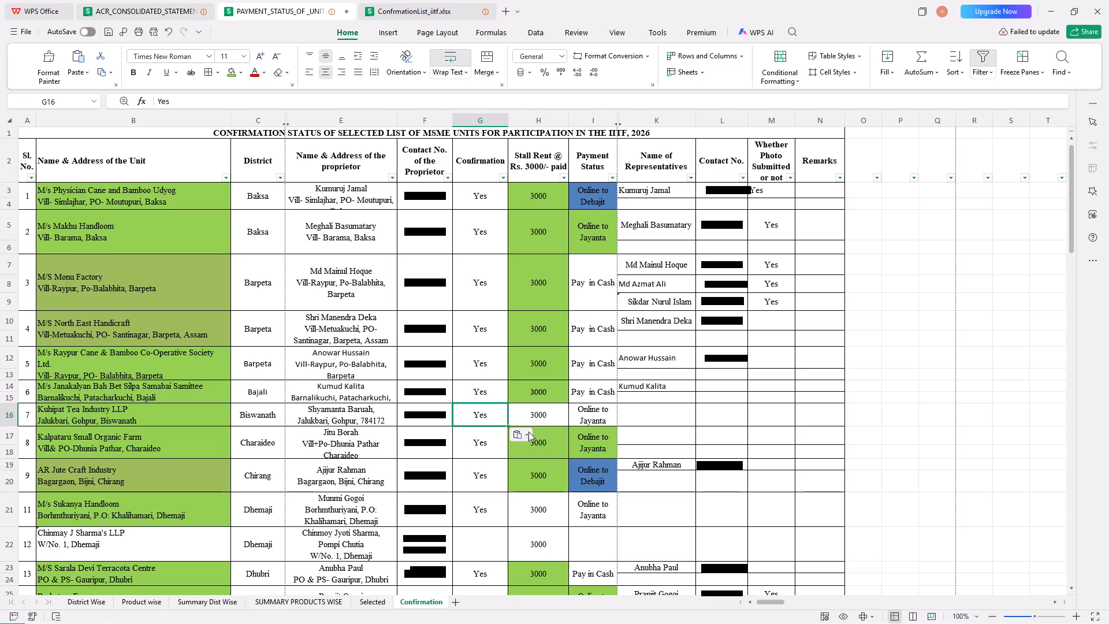
Fill the stall rent and payment status cells of Kuhipat Tea Industry LLP with the green highlight colour.
{"action": "left_click", "coordinate": [576, 415]}
{"action": "left_click_drag", "start_coordinate": [534, 415], "coordinate": [594, 415]}
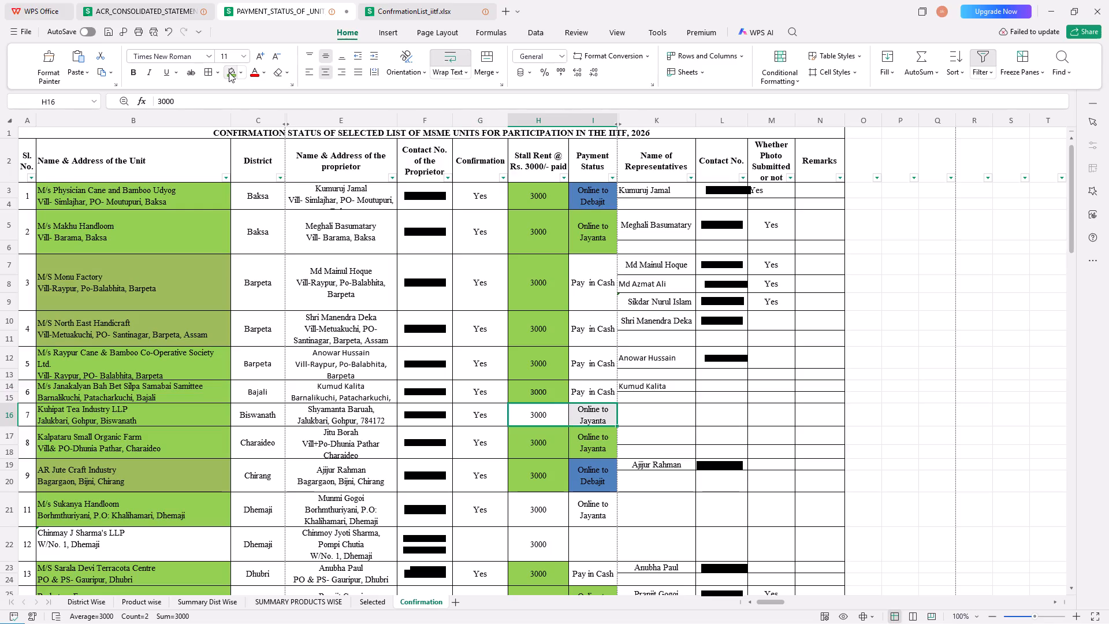
{"action": "left_click", "coordinate": [229, 72]}
{"action": "left_click", "coordinate": [546, 398]}
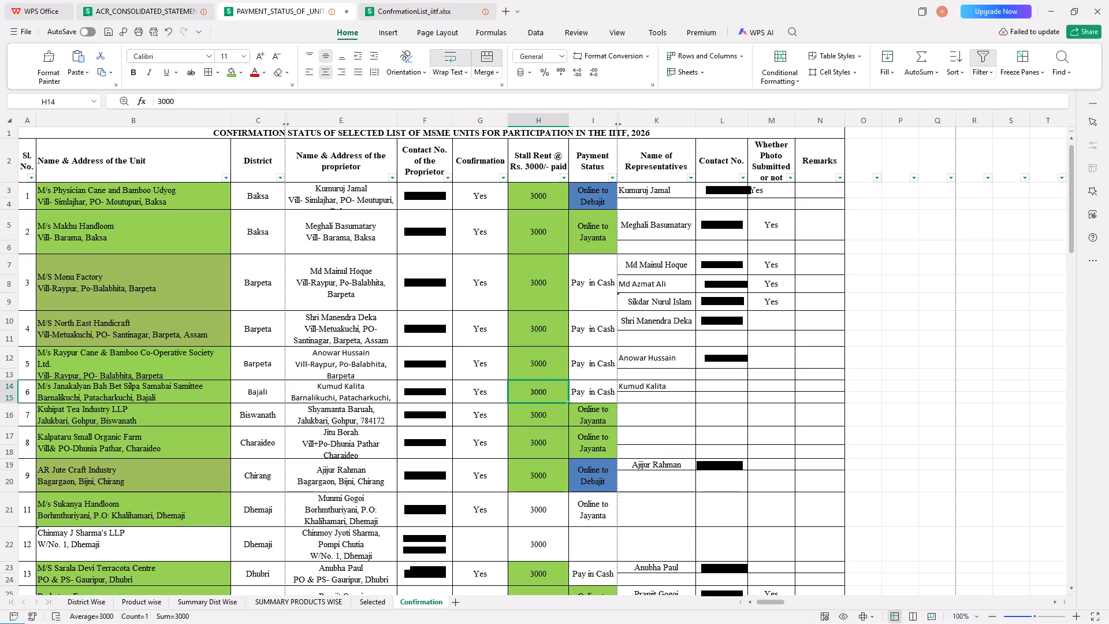
Fill the stall rent and payment status cells of M/s Sukanya Handloom with the green highlight colour.
{"action": "scroll", "coordinate": [393, 534], "scroll_direction": "down", "scroll_amount": 2}
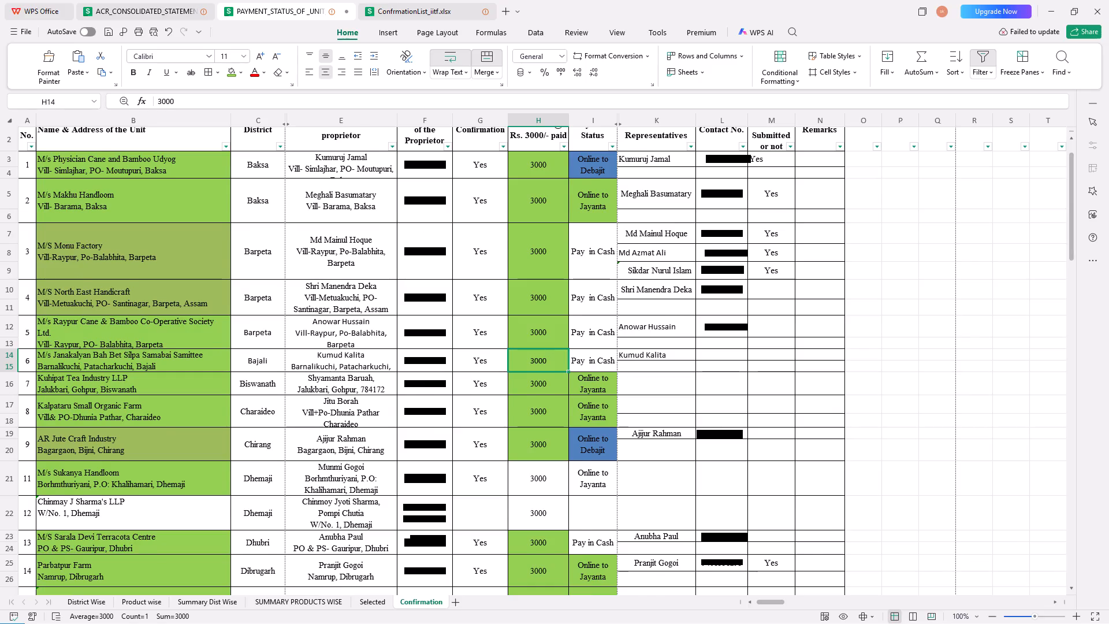
{"action": "scroll", "coordinate": [401, 529], "scroll_direction": "down", "scroll_amount": 3}
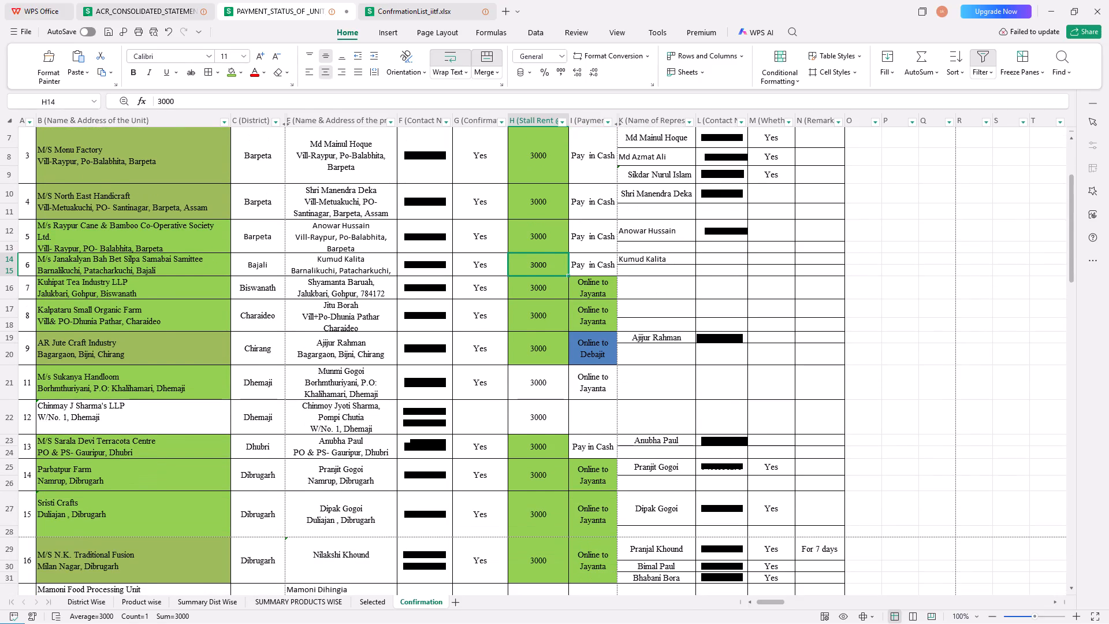
{"action": "left_click_drag", "start_coordinate": [530, 350], "coordinate": [542, 350]}
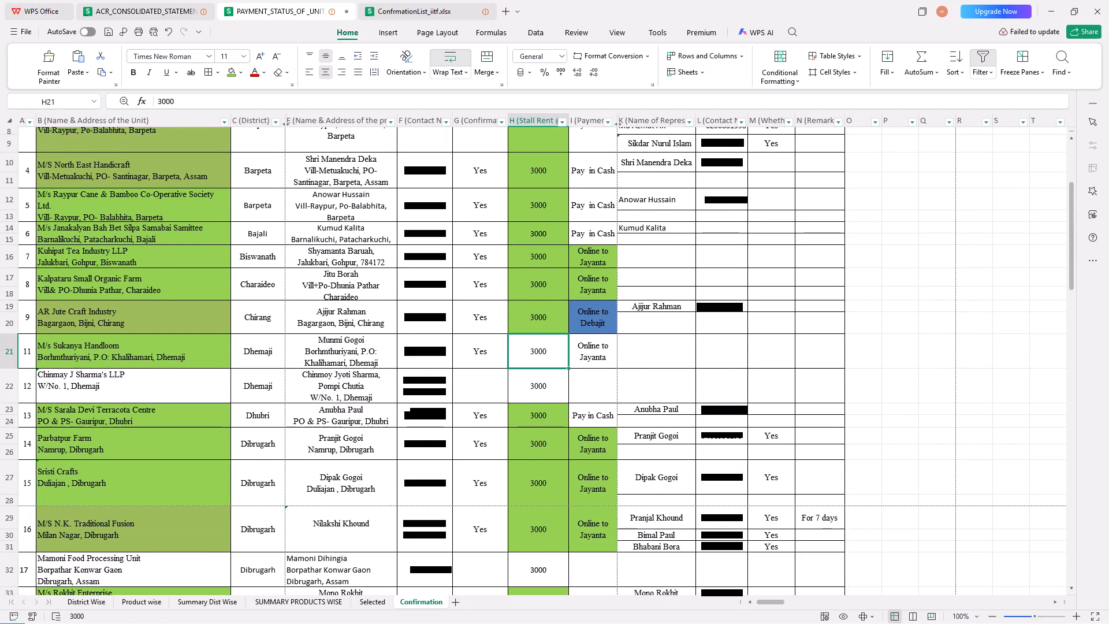
{"action": "left_click_drag", "start_coordinate": [542, 350], "coordinate": [591, 350]}
{"action": "left_click", "coordinate": [230, 68]}
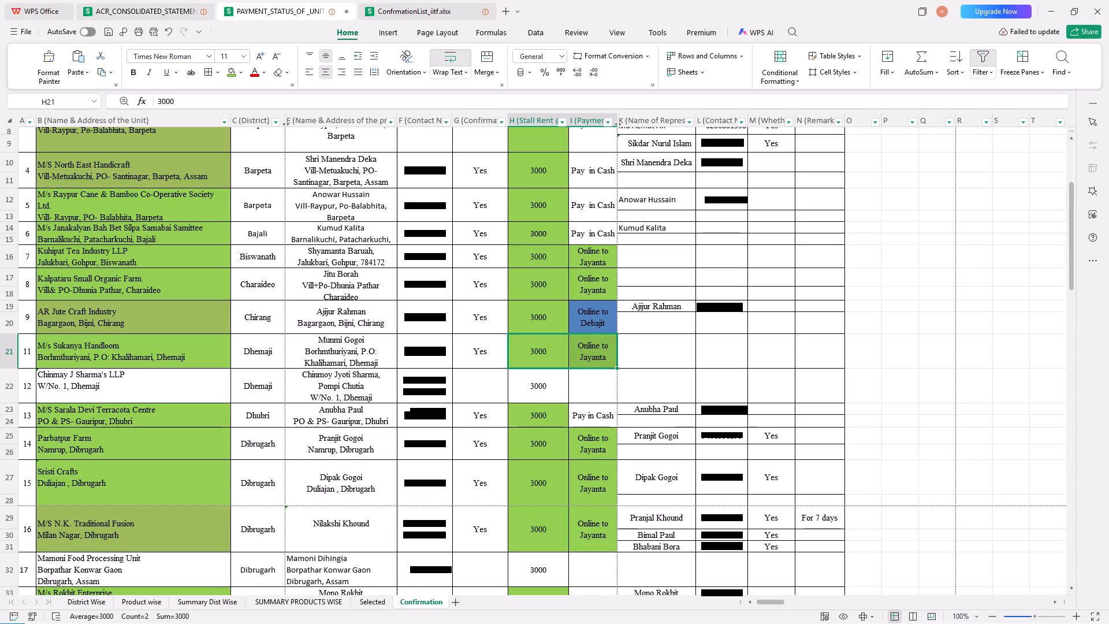
Review the confirmations, payment statuses and highlighting from M/s Sukanya Handloom down to M/s The Yarn Basket, returning to the list's start.
{"action": "scroll", "coordinate": [442, 441], "scroll_direction": "down", "scroll_amount": 2}
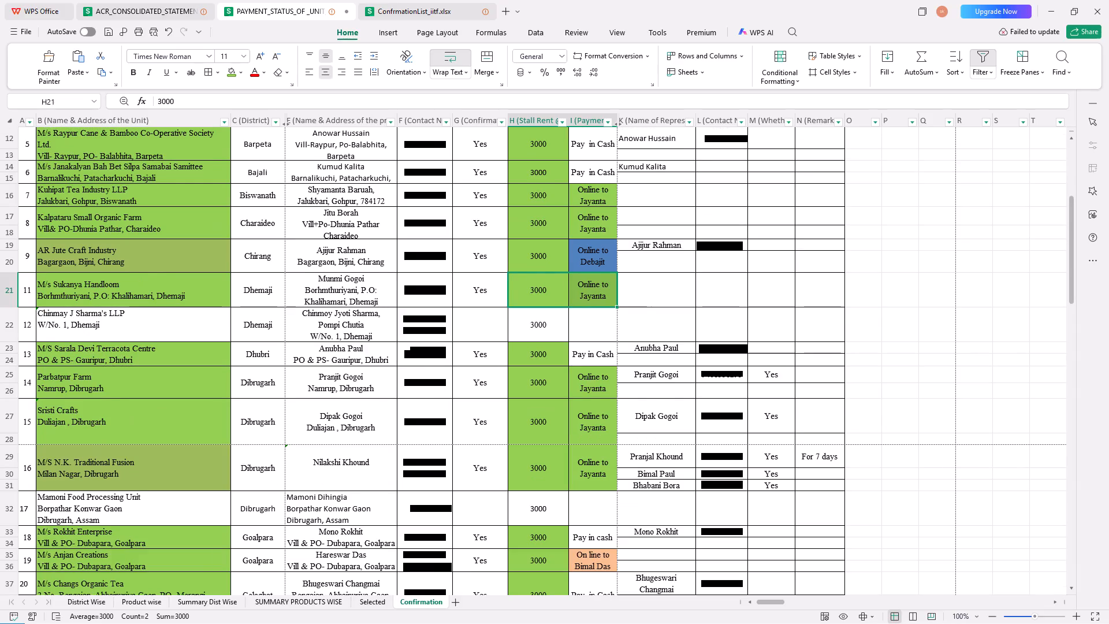
{"action": "scroll", "coordinate": [444, 440], "scroll_direction": "down", "scroll_amount": 4}
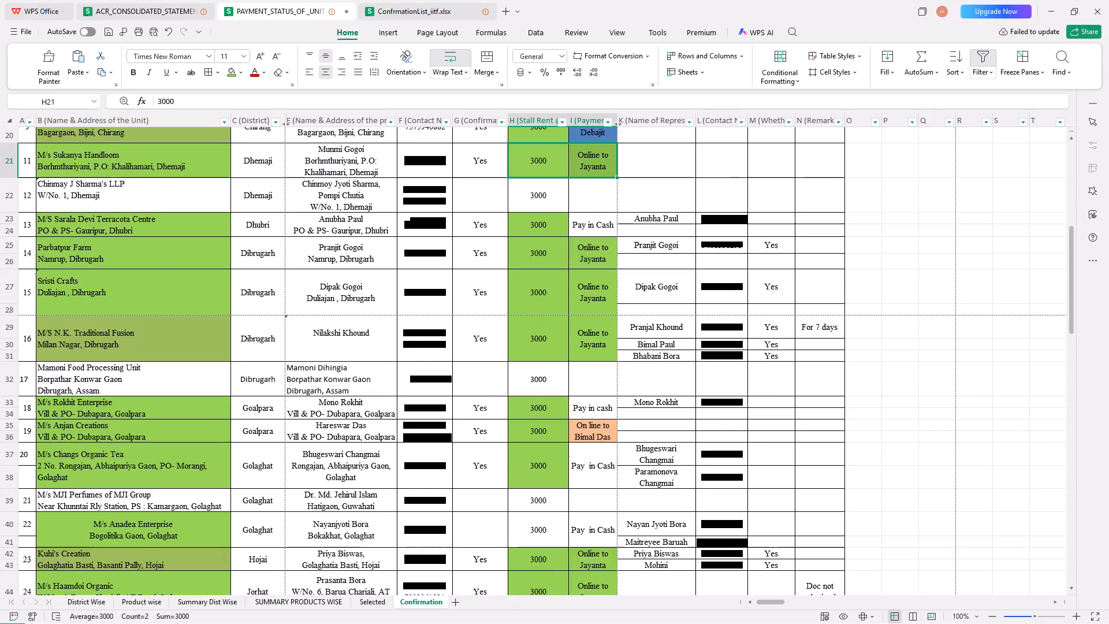
{"action": "scroll", "coordinate": [444, 441], "scroll_direction": "down", "scroll_amount": 2}
{"action": "scroll", "coordinate": [446, 441], "scroll_direction": "up", "scroll_amount": 5}
{"action": "scroll", "coordinate": [447, 440], "scroll_direction": "down", "scroll_amount": 3}
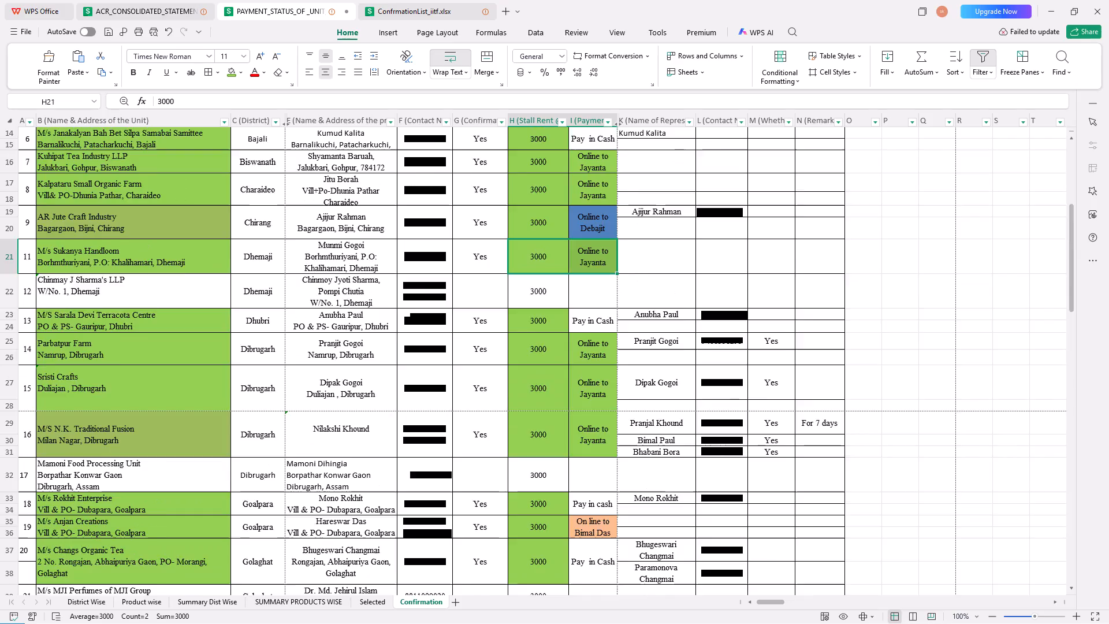
{"action": "scroll", "coordinate": [447, 440], "scroll_direction": "down", "scroll_amount": 5}
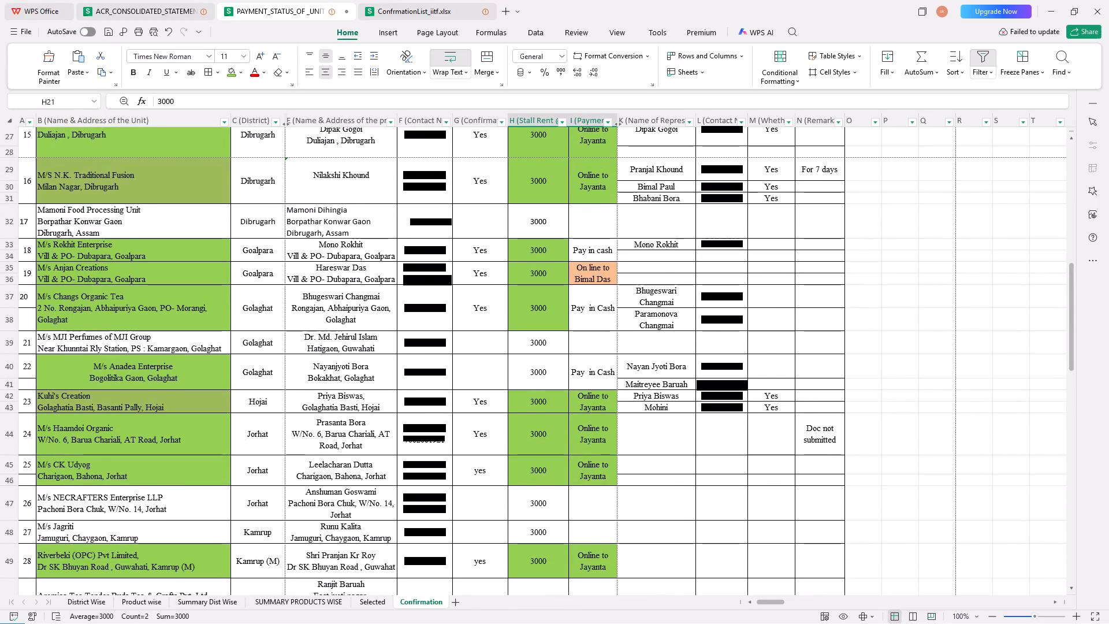
{"action": "scroll", "coordinate": [175, 387], "scroll_direction": "up", "scroll_amount": 14}
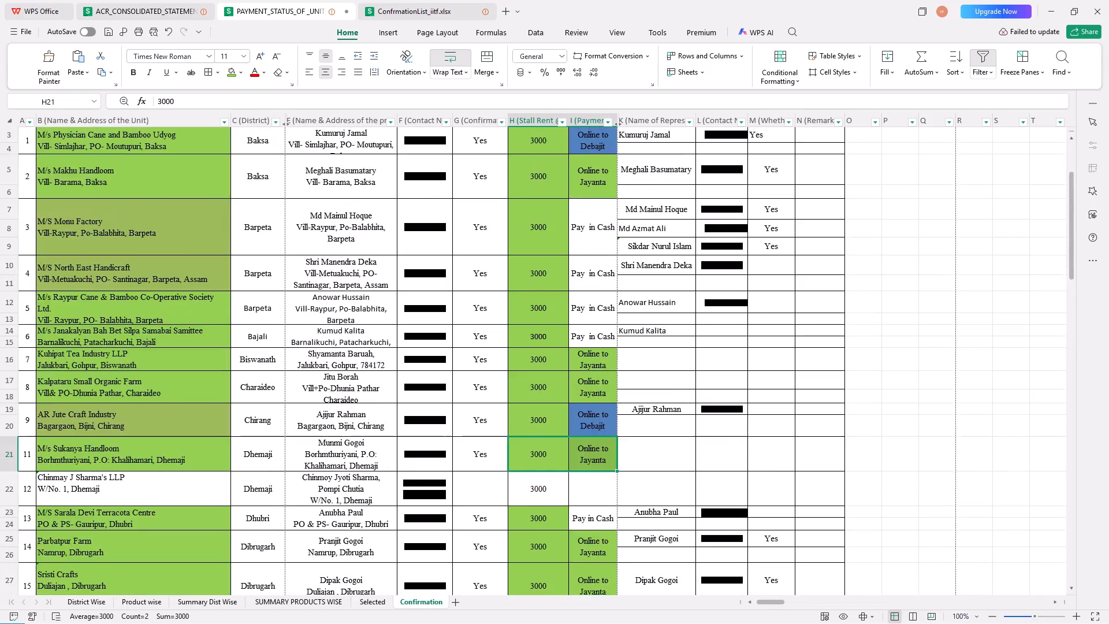
{"action": "scroll", "coordinate": [181, 391], "scroll_direction": "down", "scroll_amount": 18}
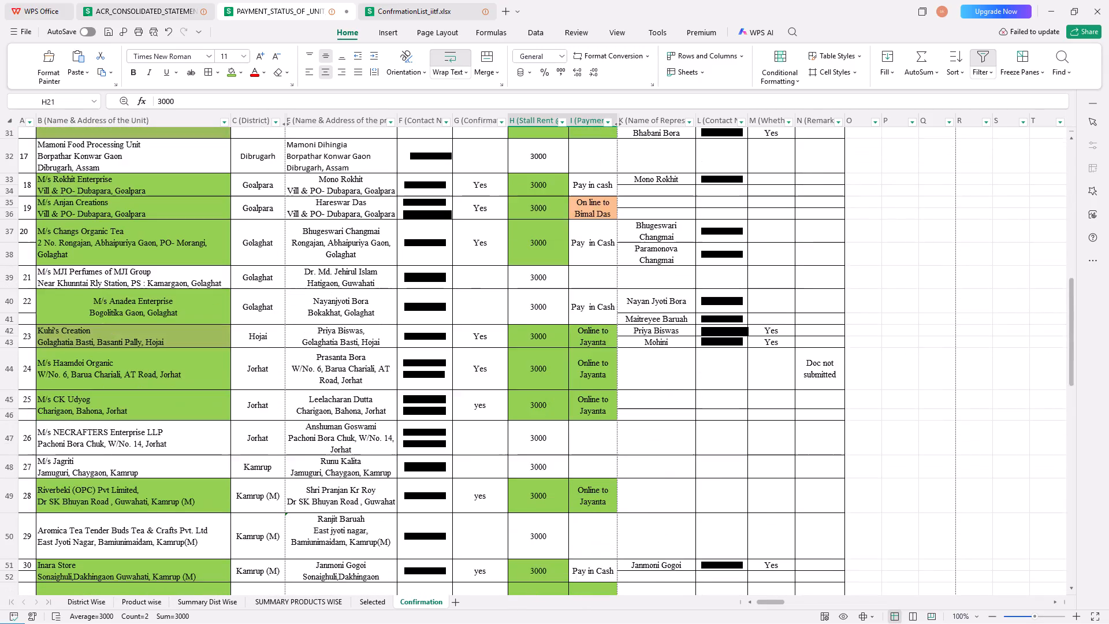
{"action": "scroll", "coordinate": [186, 428], "scroll_direction": "down", "scroll_amount": 6}
{"action": "scroll", "coordinate": [196, 429], "scroll_direction": "up", "scroll_amount": 4}
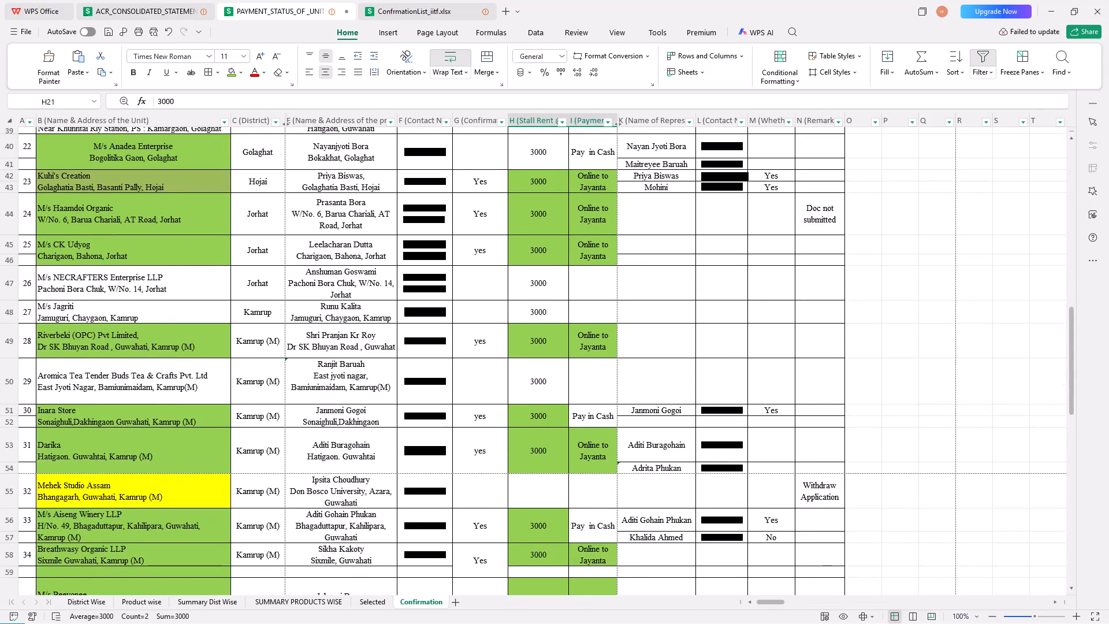
{"action": "scroll", "coordinate": [362, 452], "scroll_direction": "up", "scroll_amount": 12}
{"action": "scroll", "coordinate": [762, 416], "scroll_direction": "up", "scroll_amount": 2}
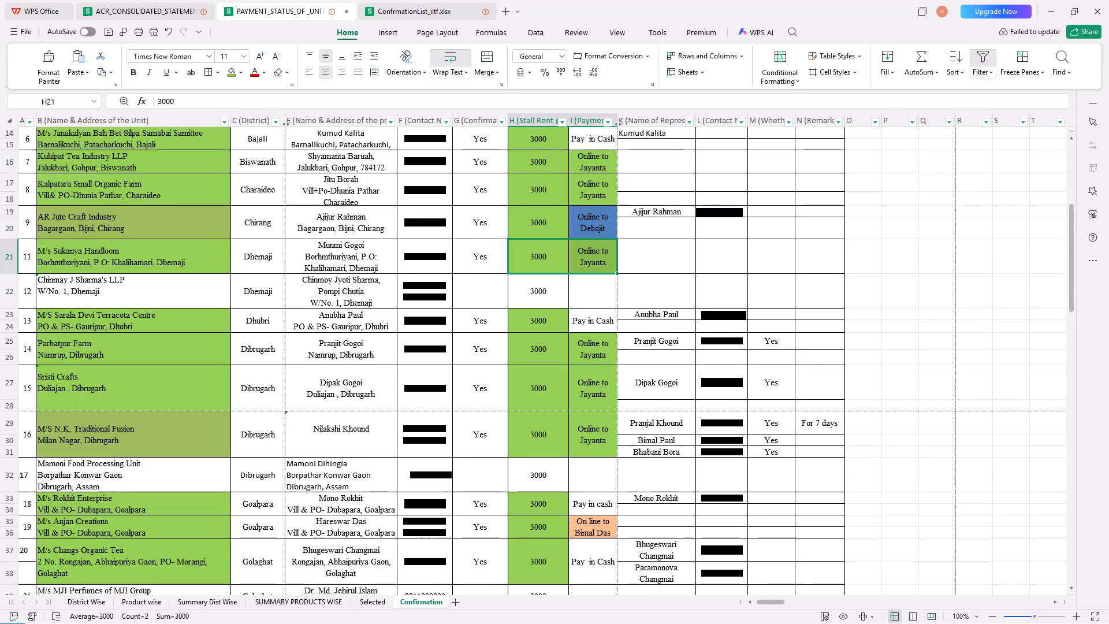
{"action": "scroll", "coordinate": [758, 413], "scroll_direction": "up", "scroll_amount": 2}
{"action": "scroll", "coordinate": [577, 309], "scroll_direction": "up", "scroll_amount": 8}
{"action": "scroll", "coordinate": [578, 331], "scroll_direction": "down", "scroll_amount": 4}
{"action": "scroll", "coordinate": [571, 388], "scroll_direction": "down", "scroll_amount": 17}
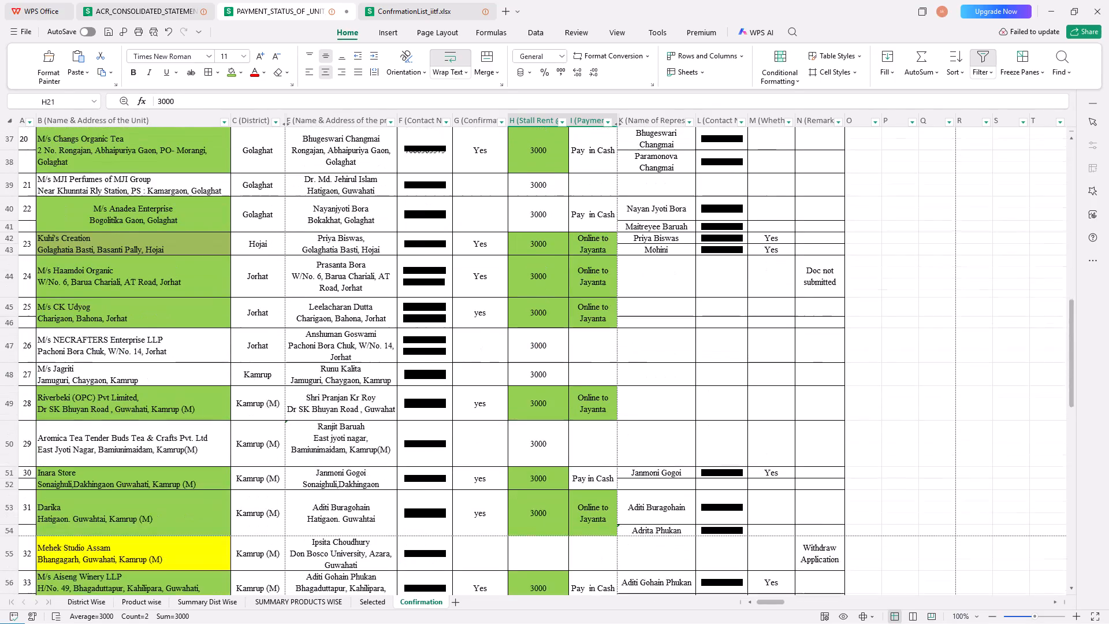
{"action": "scroll", "coordinate": [587, 487], "scroll_direction": "down", "scroll_amount": 15}
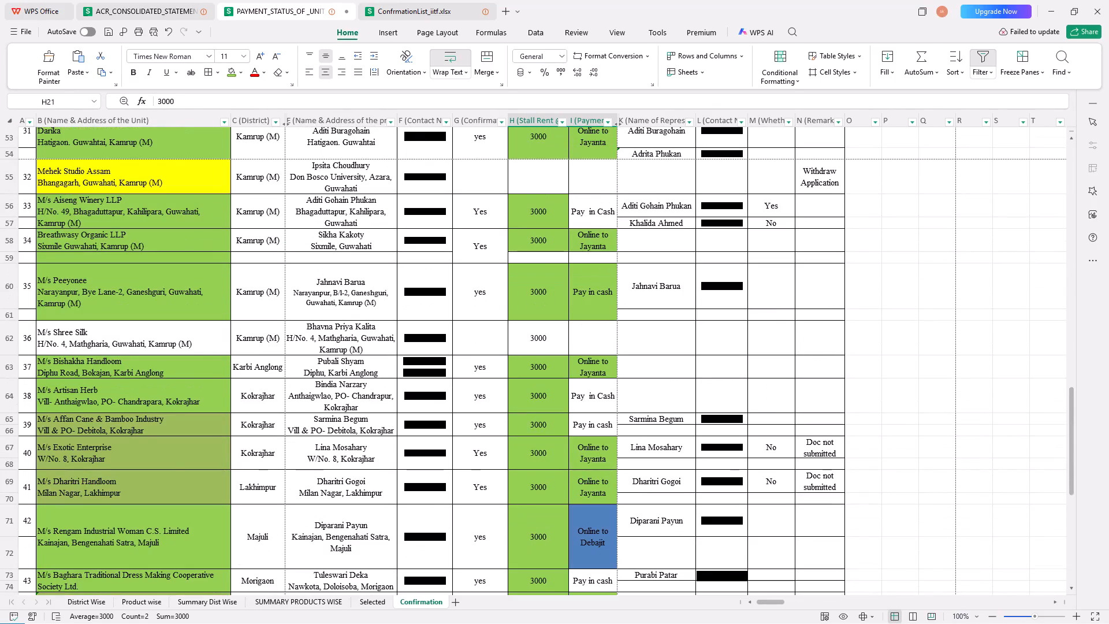
{"action": "left_click_drag", "start_coordinate": [1074, 449], "coordinate": [1073, 485]}
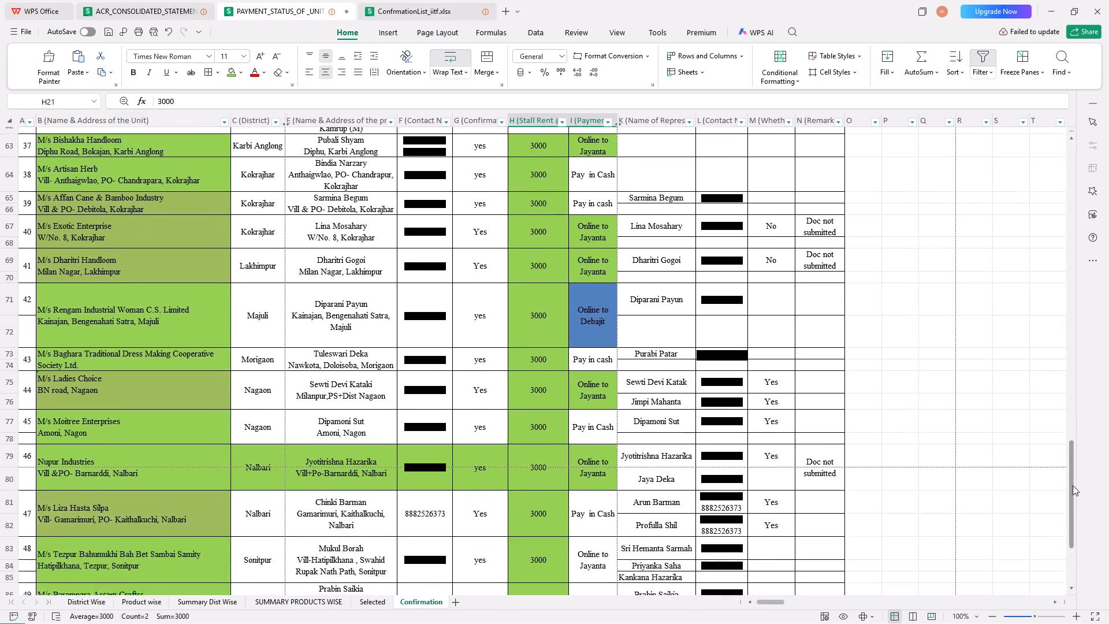
{"action": "left_click_drag", "start_coordinate": [1073, 485], "coordinate": [1073, 507]}
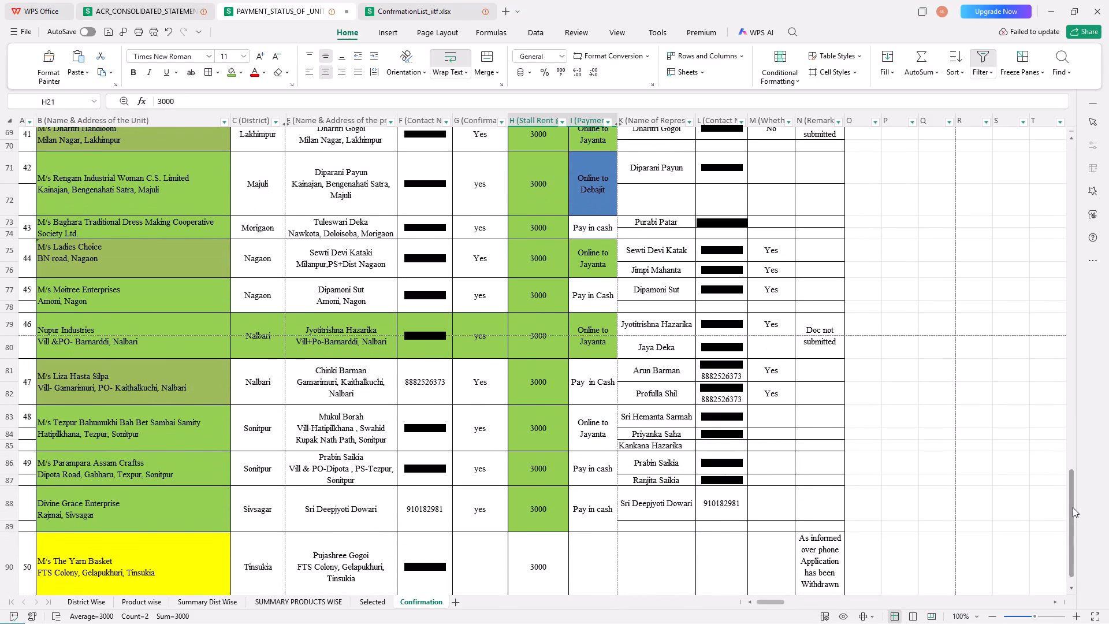
{"action": "left_click_drag", "start_coordinate": [1073, 507], "coordinate": [1084, 411]}
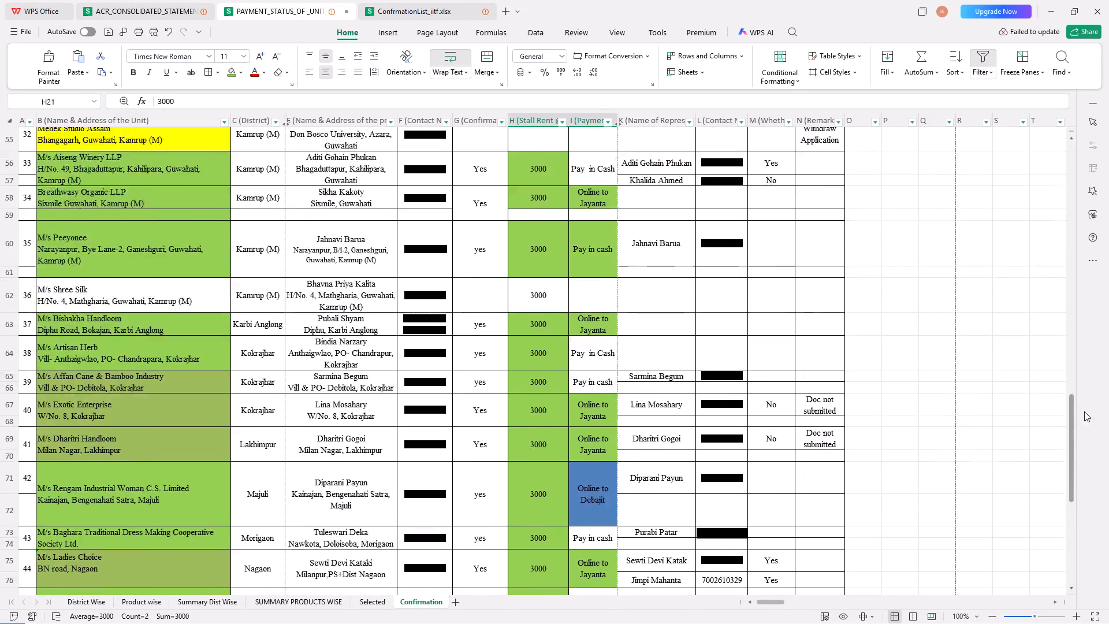
{"action": "left_click_drag", "start_coordinate": [1084, 411], "coordinate": [1108, 154]}
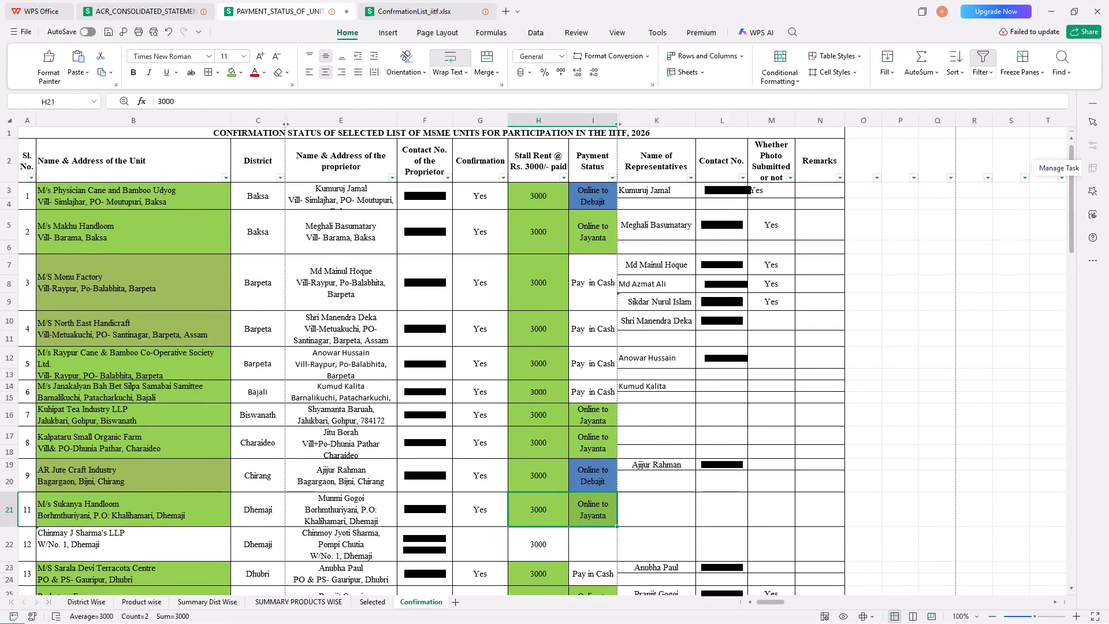
Check the payment status column from AR Jute Craft Industry down to the end of the list.
{"action": "left_click", "coordinate": [592, 474]}
{"action": "scroll", "coordinate": [598, 526], "scroll_direction": "down", "scroll_amount": 5}
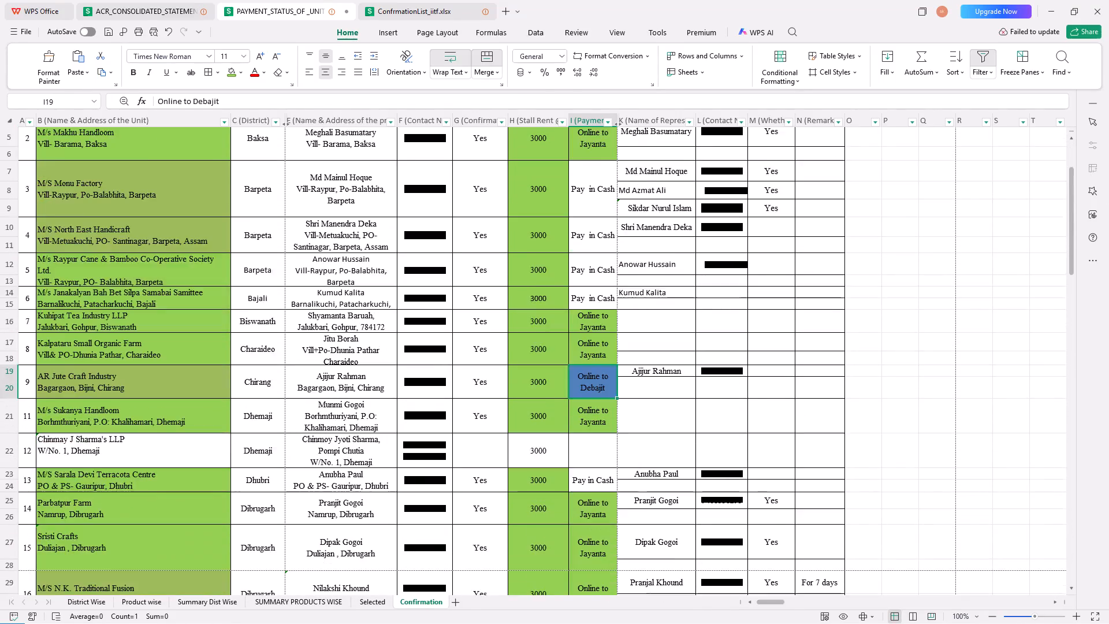
{"action": "scroll", "coordinate": [596, 534], "scroll_direction": "down", "scroll_amount": 11}
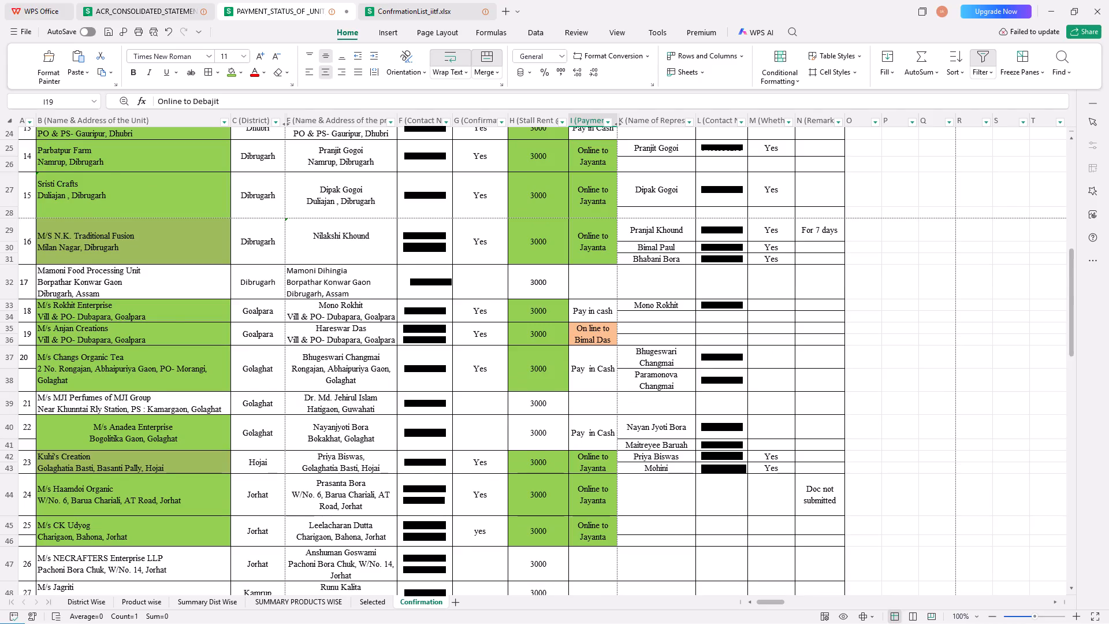
{"action": "scroll", "coordinate": [613, 533], "scroll_direction": "down", "scroll_amount": 20}
{"action": "scroll", "coordinate": [613, 533], "scroll_direction": "down", "scroll_amount": 3}
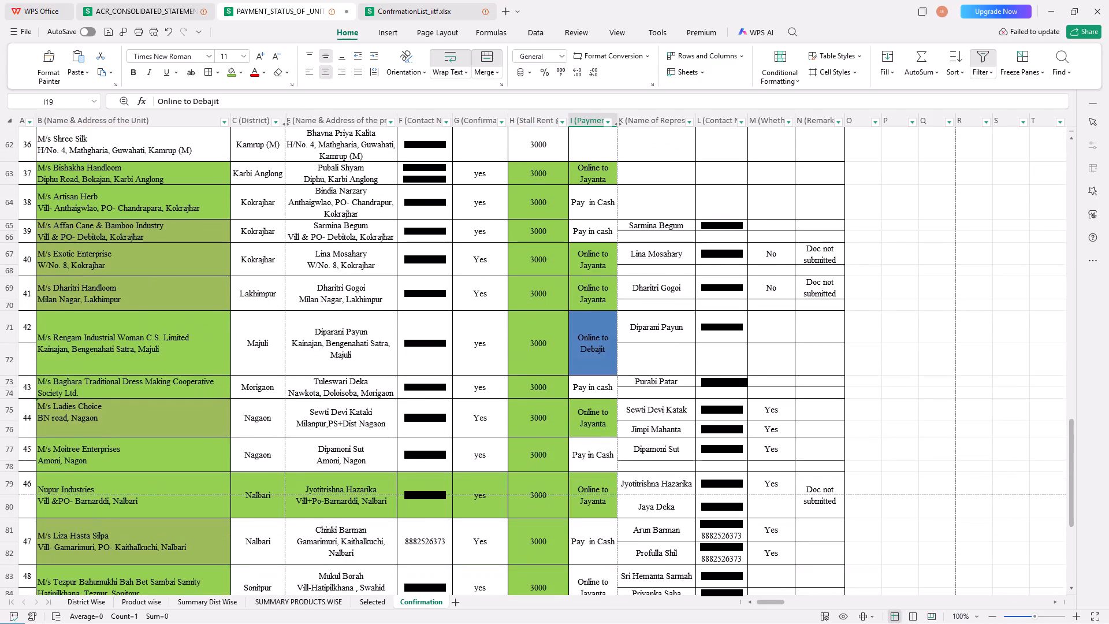
{"action": "scroll", "coordinate": [590, 551], "scroll_direction": "down", "scroll_amount": 8}
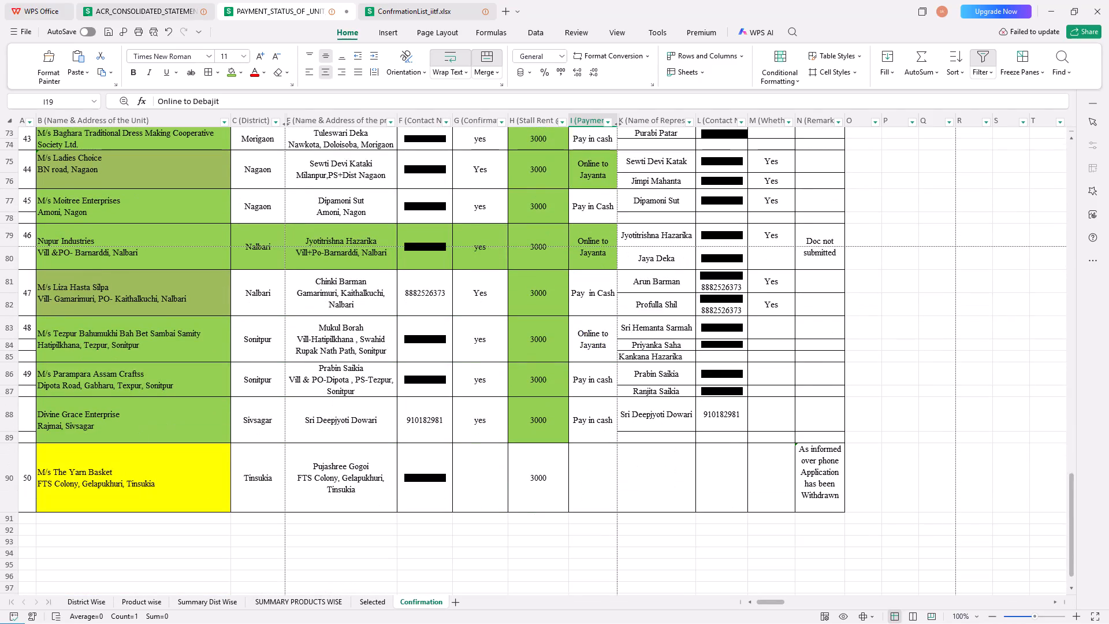
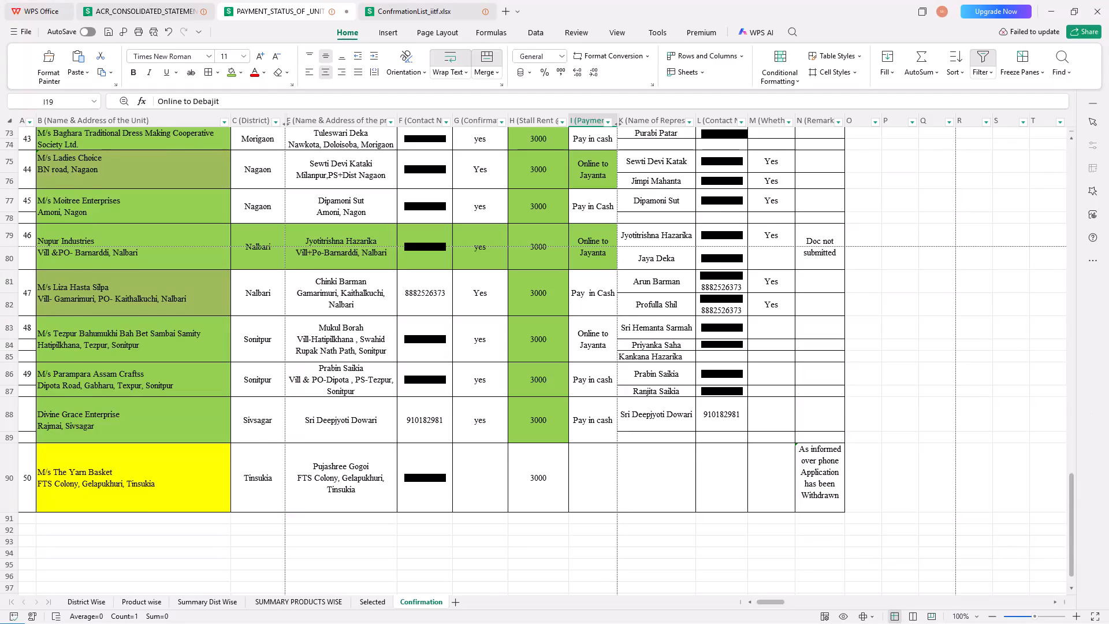
Recheck the payment statuses and highlighting between the end of the Confirmation list and its first unit.
{"action": "scroll", "coordinate": [498, 284], "scroll_direction": "up", "scroll_amount": 13}
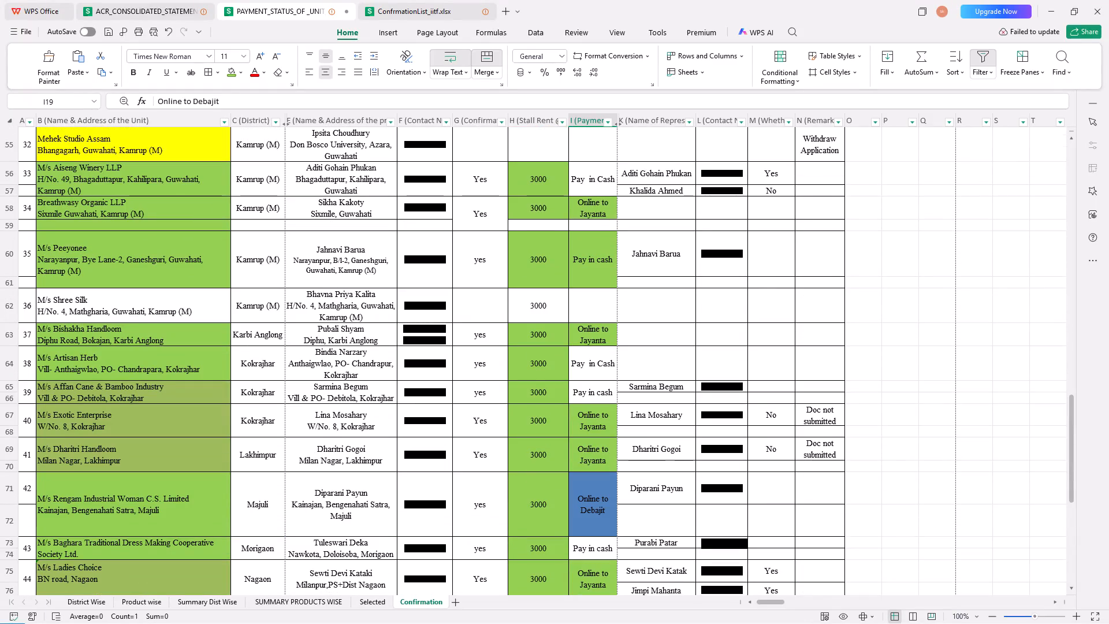
{"action": "scroll", "coordinate": [184, 368], "scroll_direction": "down", "scroll_amount": 2}
{"action": "scroll", "coordinate": [183, 371], "scroll_direction": "up", "scroll_amount": 7}
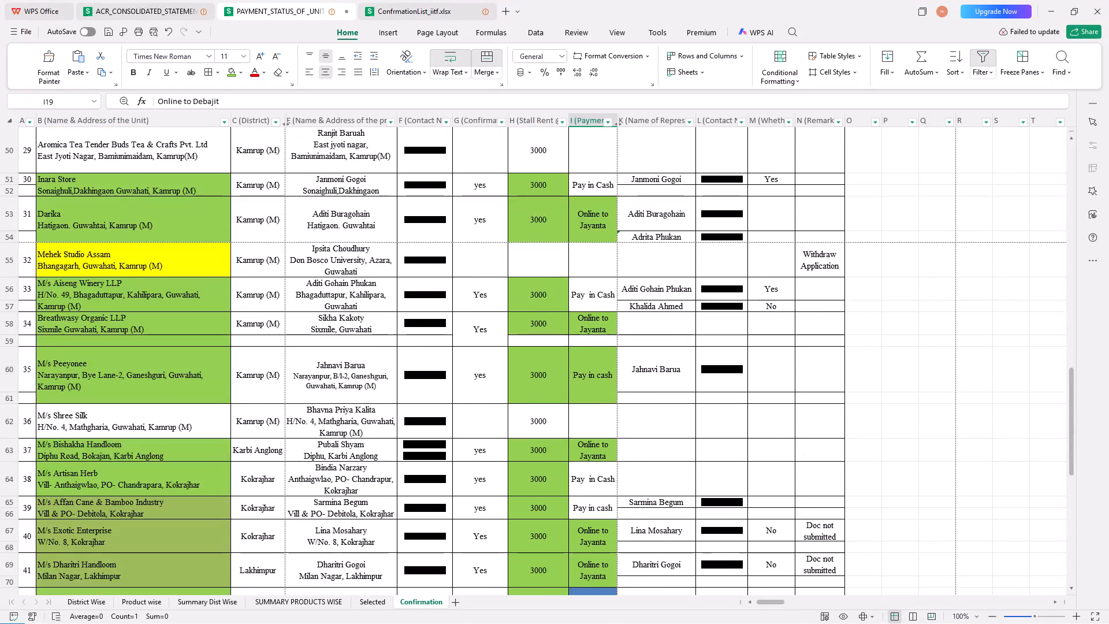
{"action": "scroll", "coordinate": [184, 369], "scroll_direction": "up", "scroll_amount": 5}
{"action": "scroll", "coordinate": [184, 369], "scroll_direction": "down", "scroll_amount": 11}
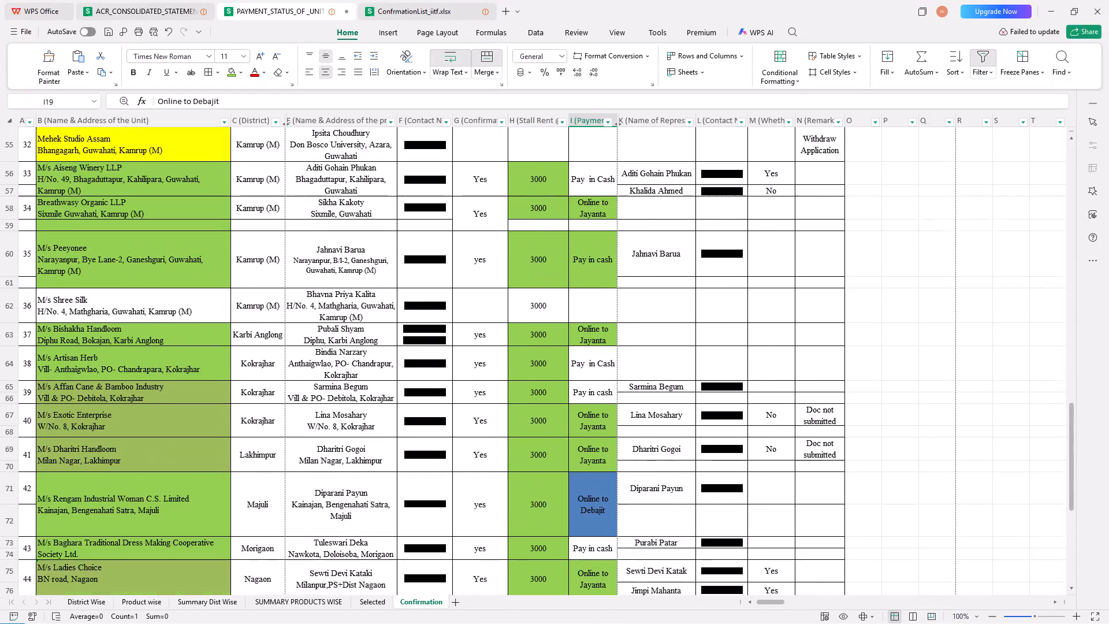
{"action": "scroll", "coordinate": [185, 369], "scroll_direction": "down", "scroll_amount": 8}
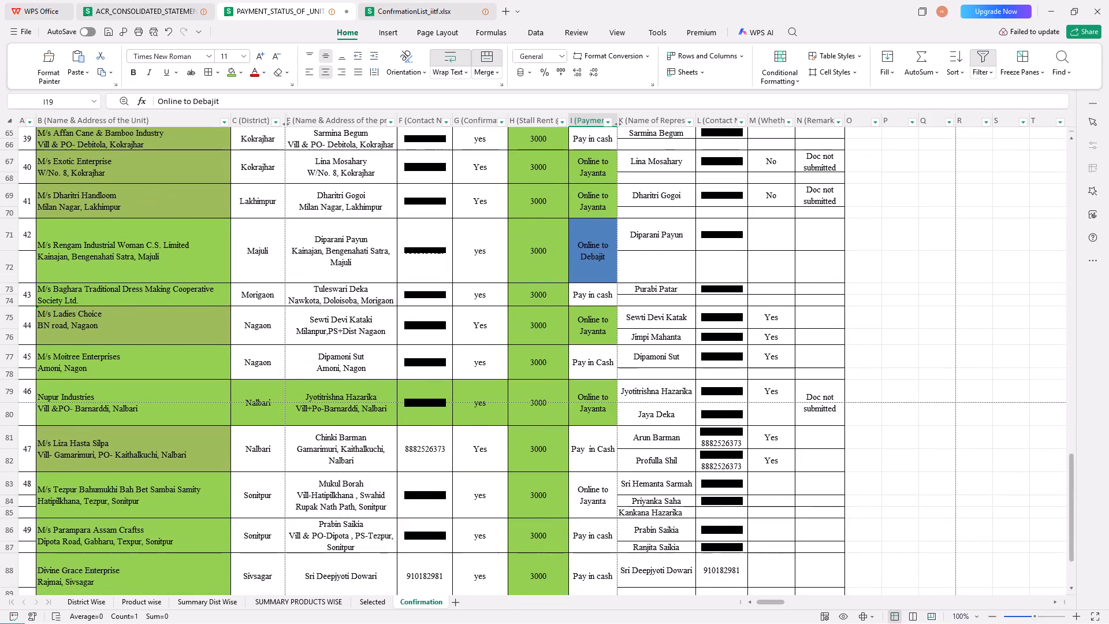
{"action": "scroll", "coordinate": [185, 369], "scroll_direction": "down", "scroll_amount": 8}
{"action": "scroll", "coordinate": [185, 369], "scroll_direction": "up", "scroll_amount": 11}
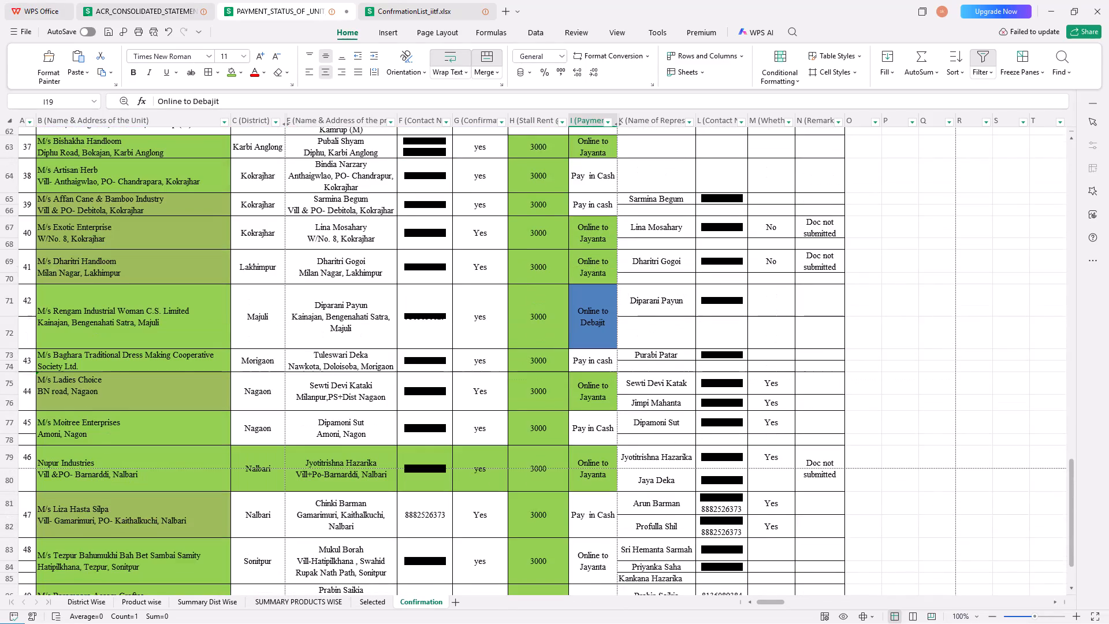
{"action": "scroll", "coordinate": [187, 367], "scroll_direction": "up", "scroll_amount": 16}
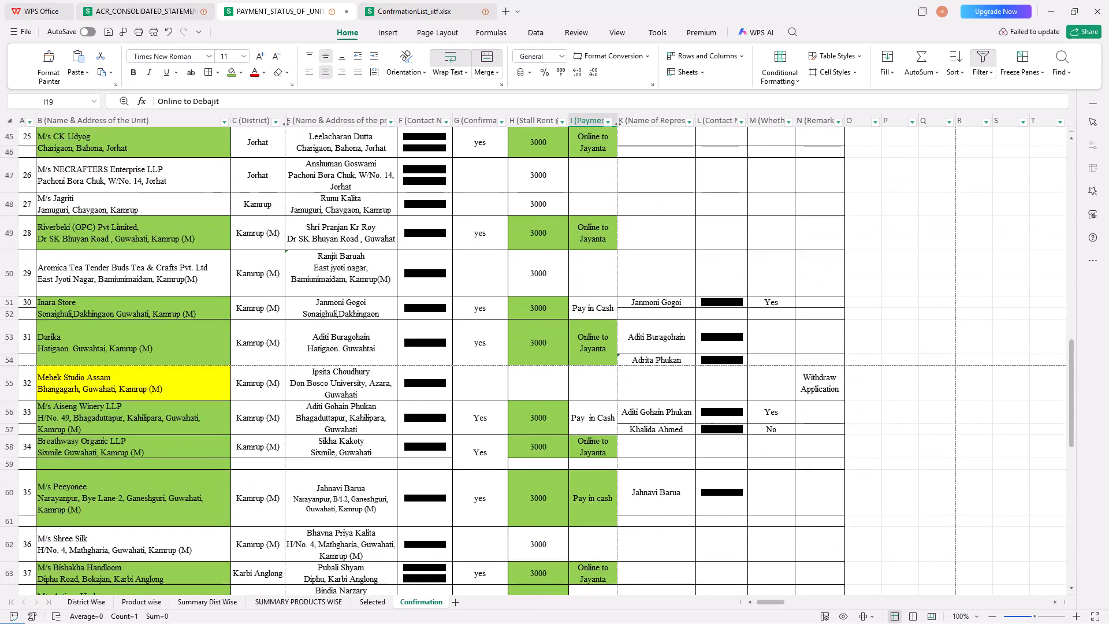
{"action": "scroll", "coordinate": [187, 366], "scroll_direction": "up", "scroll_amount": 16}
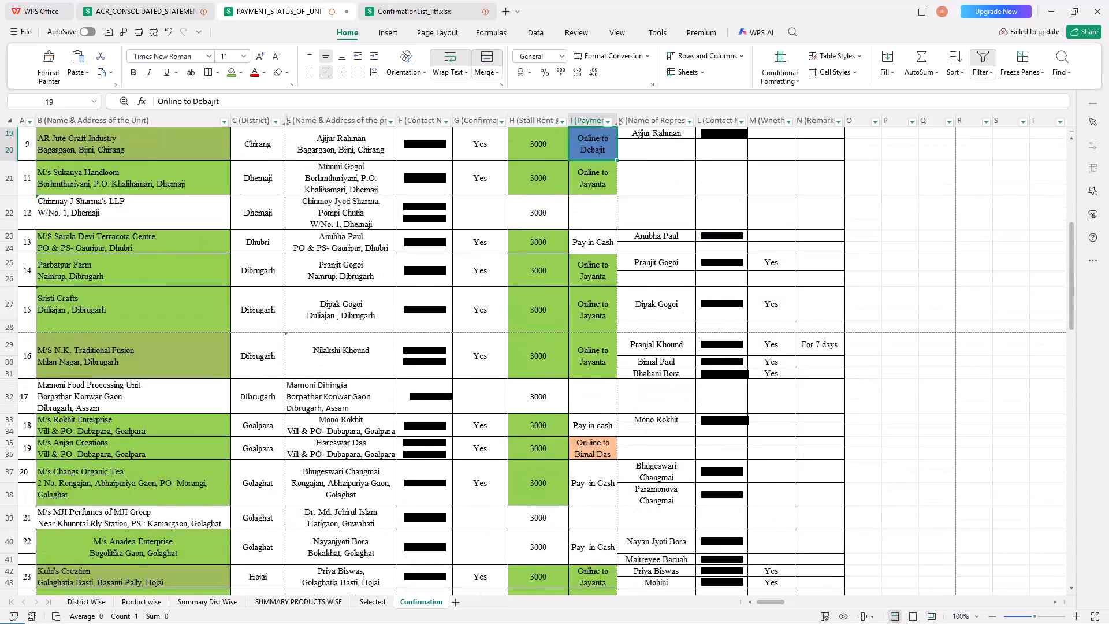
{"action": "scroll", "coordinate": [187, 366], "scroll_direction": "up", "scroll_amount": 12}
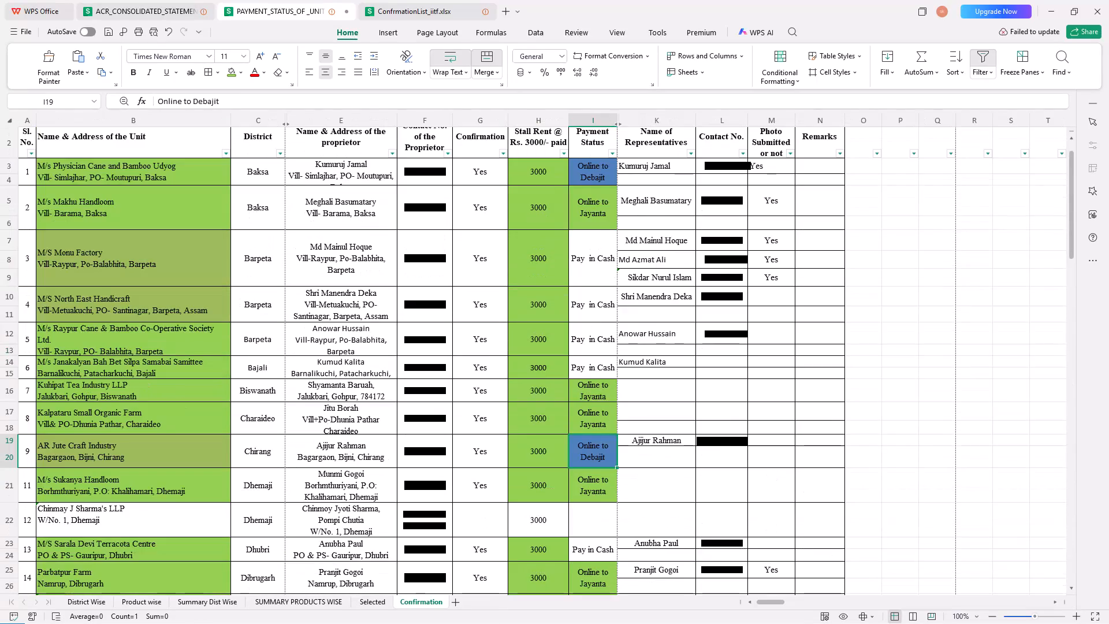
Go through the unit names one by one from Kuhipat Tea Industry LLP to the end of the list, comparing their highlighting and payment statuses.
{"action": "scroll", "coordinate": [189, 326], "scroll_direction": "down", "scroll_amount": 4}
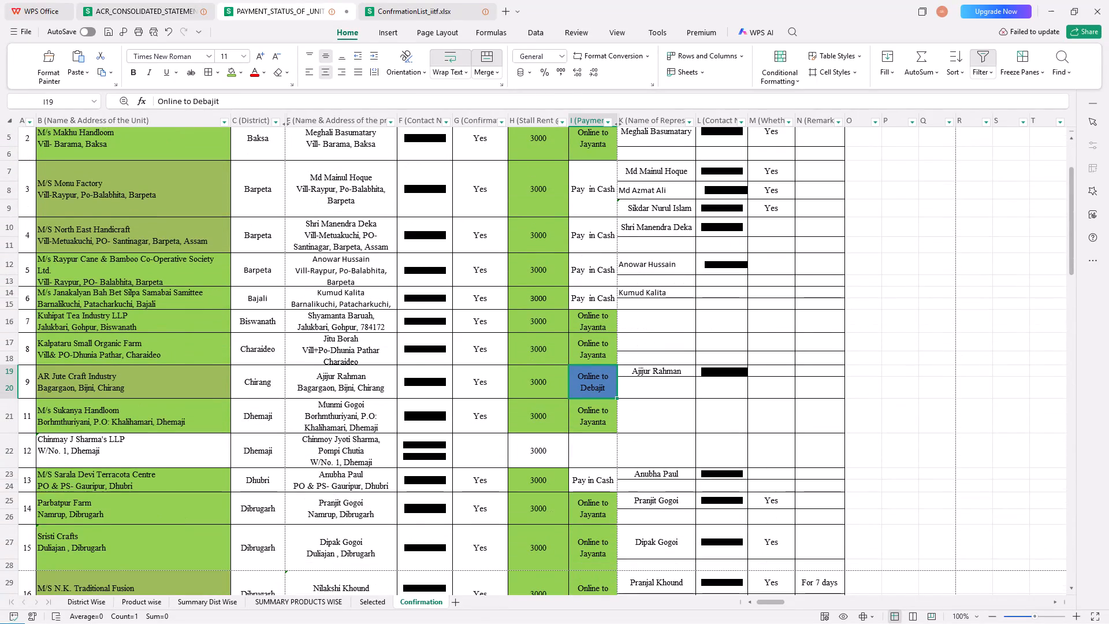
{"action": "left_click", "coordinate": [118, 316]}
{"action": "key", "text": "Down"}
{"action": "key", "text": "Down"}
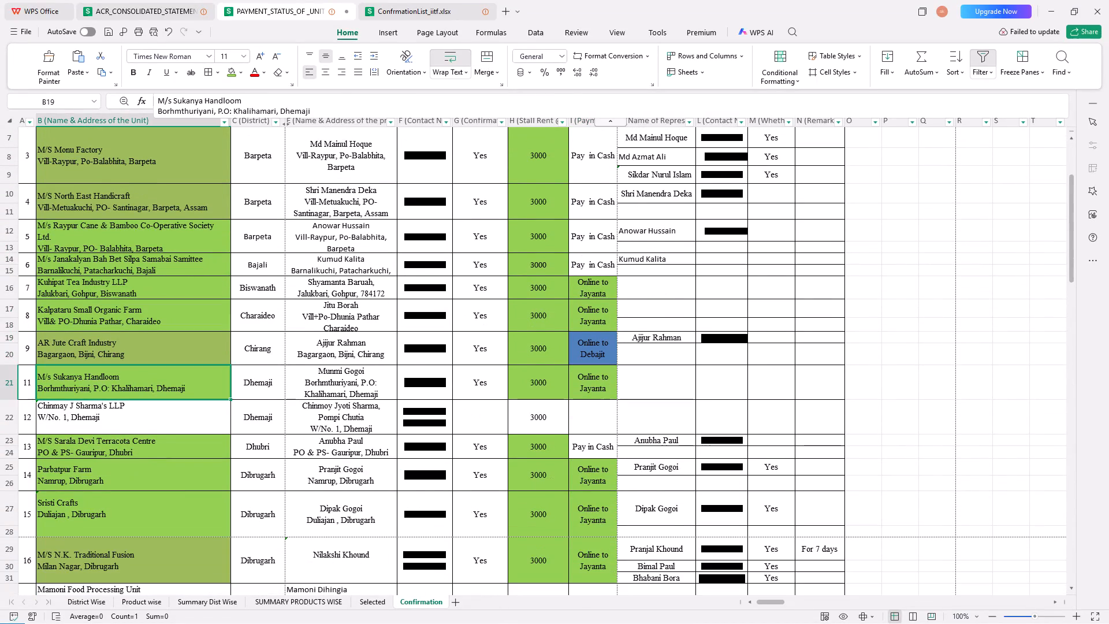
{"action": "key", "text": "Down"}
{"action": "key", "text": "Down"}
{"action": "key", "text": "Down"}
{"action": "key", "text": "Down"}
{"action": "key", "text": "Down"}
{"action": "key", "text": "Down"}
{"action": "key", "text": "Down"}
{"action": "key", "text": "Down"}
{"action": "key", "text": "Down"}
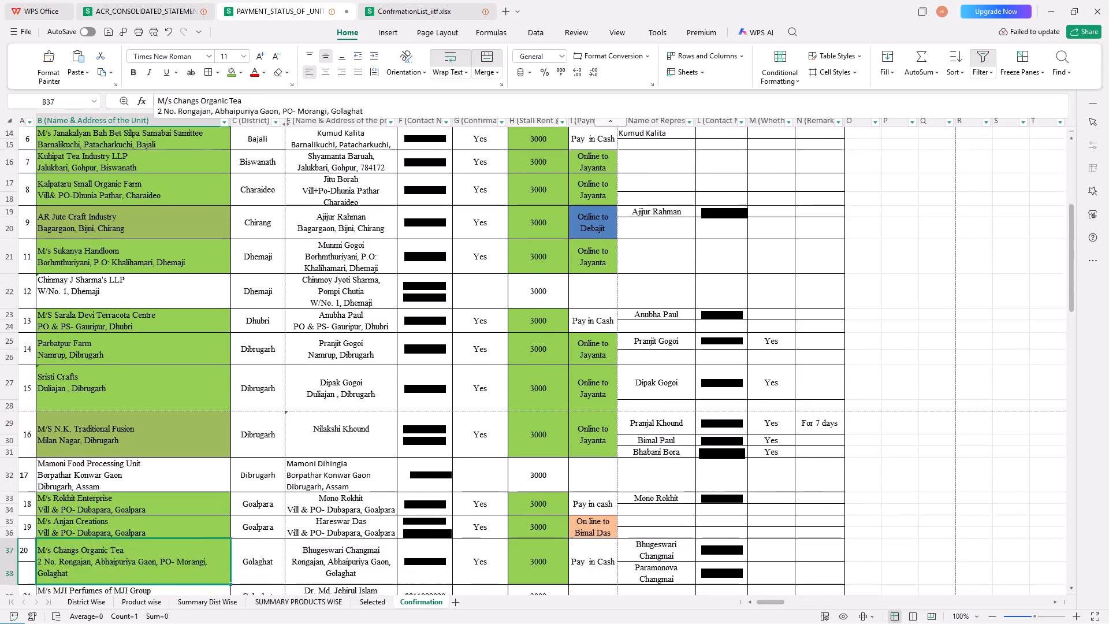
{"action": "key", "text": "Down"}
{"action": "key", "text": "Down"}
{"action": "key", "text": "Down"}
{"action": "key", "text": "Down"}
{"action": "key", "text": "Down"}
{"action": "key", "text": "Down"}
{"action": "key", "text": "Down"}
{"action": "key", "text": "Down"}
{"action": "key", "text": "Up"}
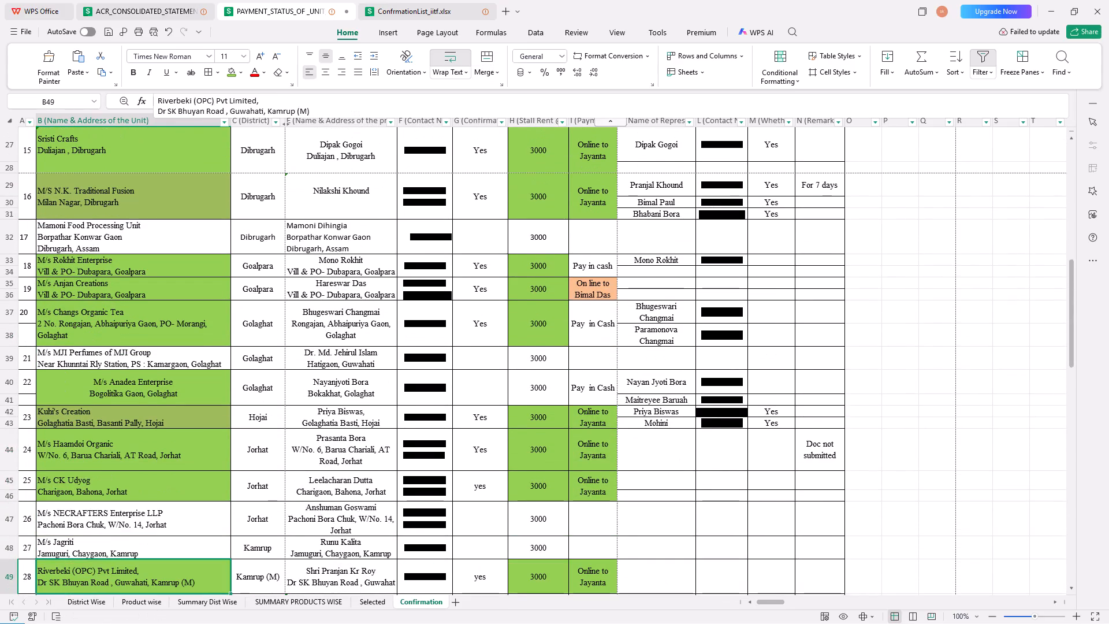
{"action": "key", "text": "Up"}
{"action": "key", "text": "Up"}
{"action": "key", "text": "Up"}
{"action": "key", "text": "Up"}
{"action": "key", "text": "Up"}
{"action": "key", "text": "Down"}
{"action": "key", "text": "Down"}
{"action": "key", "text": "Down"}
{"action": "key", "text": "Down"}
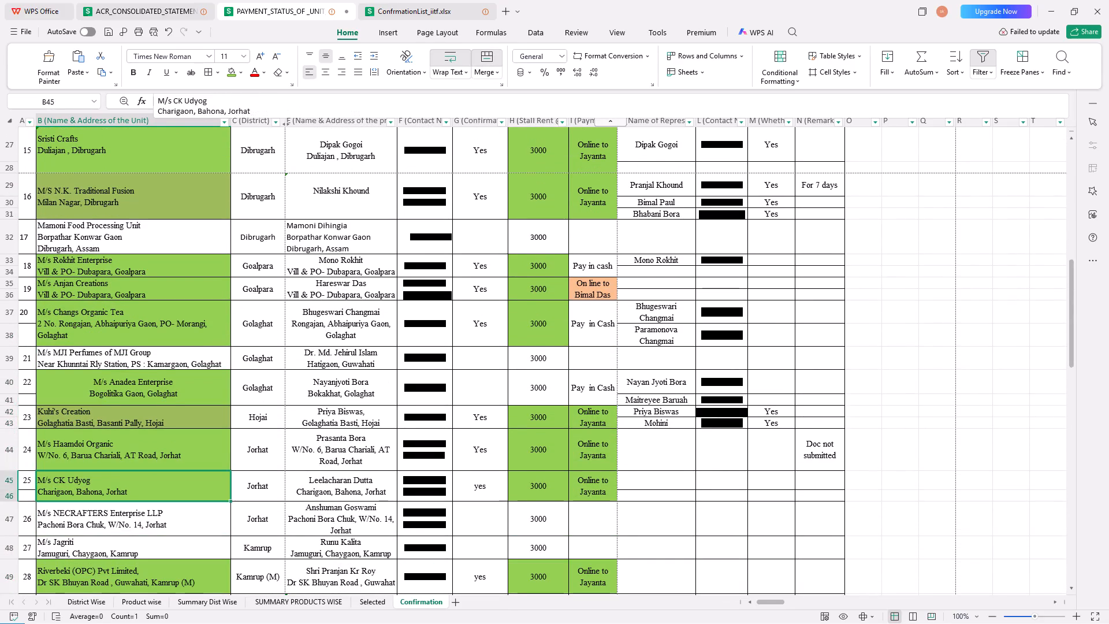
{"action": "key", "text": "Down"}
{"action": "key", "text": "Down"}
{"action": "key", "text": "Down"}
{"action": "key", "text": "Down"}
{"action": "key", "text": "Down"}
{"action": "key", "text": "Down"}
{"action": "key", "text": "Down"}
{"action": "key", "text": "Down"}
{"action": "key", "text": "Down"}
{"action": "key", "text": "Down"}
{"action": "key", "text": "Down"}
{"action": "key", "text": "Down"}
{"action": "key", "text": "Down"}
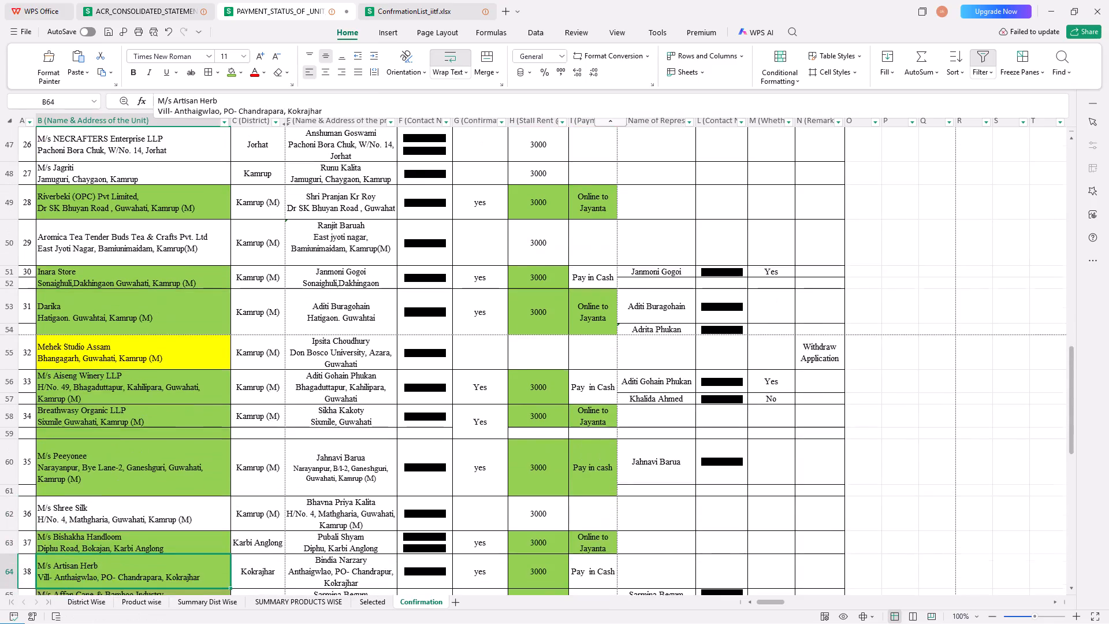
{"action": "key", "text": "Down"}
{"action": "key", "text": "Down"}
{"action": "key", "text": "Down"}
{"action": "key", "text": "Down"}
{"action": "key", "text": "Down"}
{"action": "key", "text": "Down"}
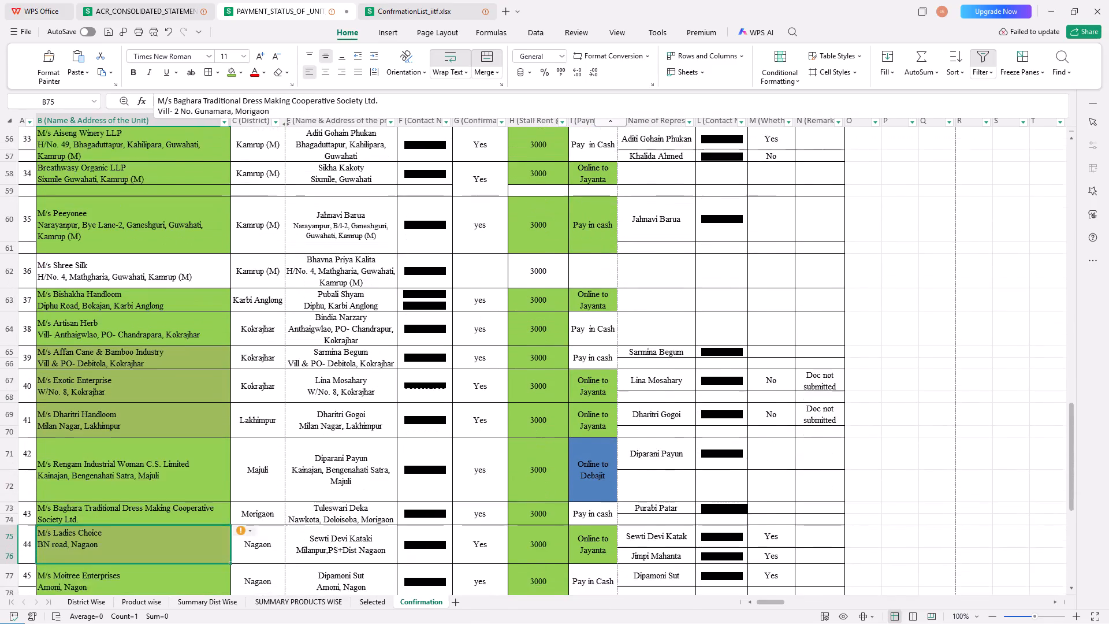
{"action": "key", "text": "Down"}
{"action": "key", "text": "Down"}
{"action": "key", "text": "Down"}
{"action": "key", "text": "Down"}
{"action": "key", "text": "Down"}
{"action": "key", "text": "Down"}
{"action": "key", "text": "Down"}
{"action": "key", "text": "Down"}
{"action": "key", "text": "Down"}
{"action": "key", "text": "Down"}
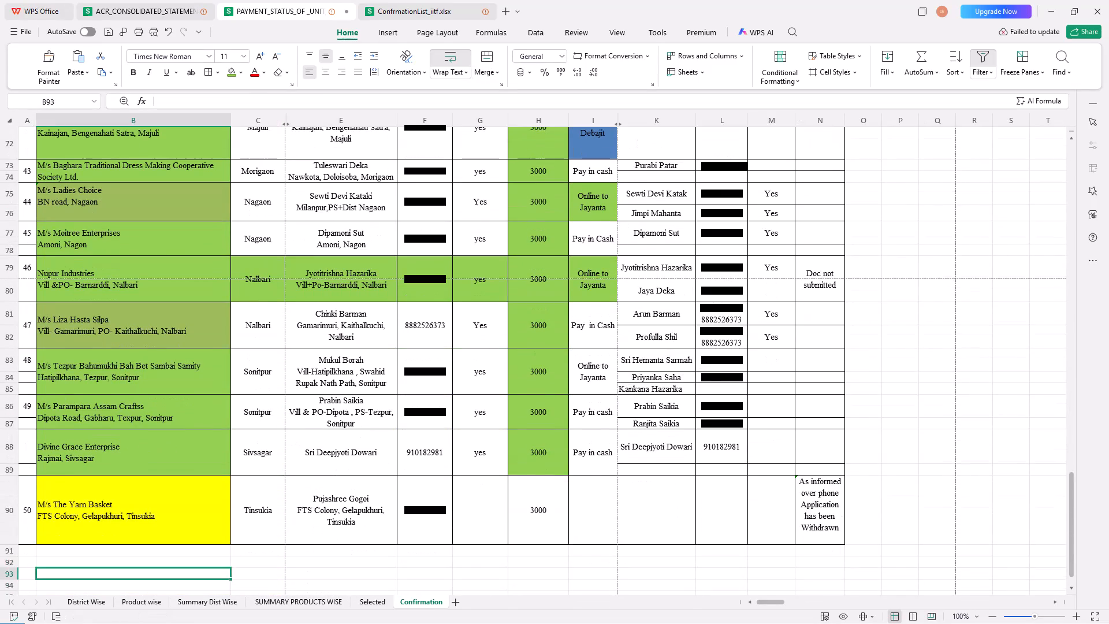
Go back up through the unit names from the end of the list to its header, rechecking each unit's entries.
{"action": "key", "text": "Up"}
{"action": "key", "text": "Up"}
{"action": "key", "text": "Up"}
{"action": "key", "text": "Up"}
{"action": "key", "text": "Up"}
{"action": "key", "text": "Up"}
{"action": "key", "text": "Up"}
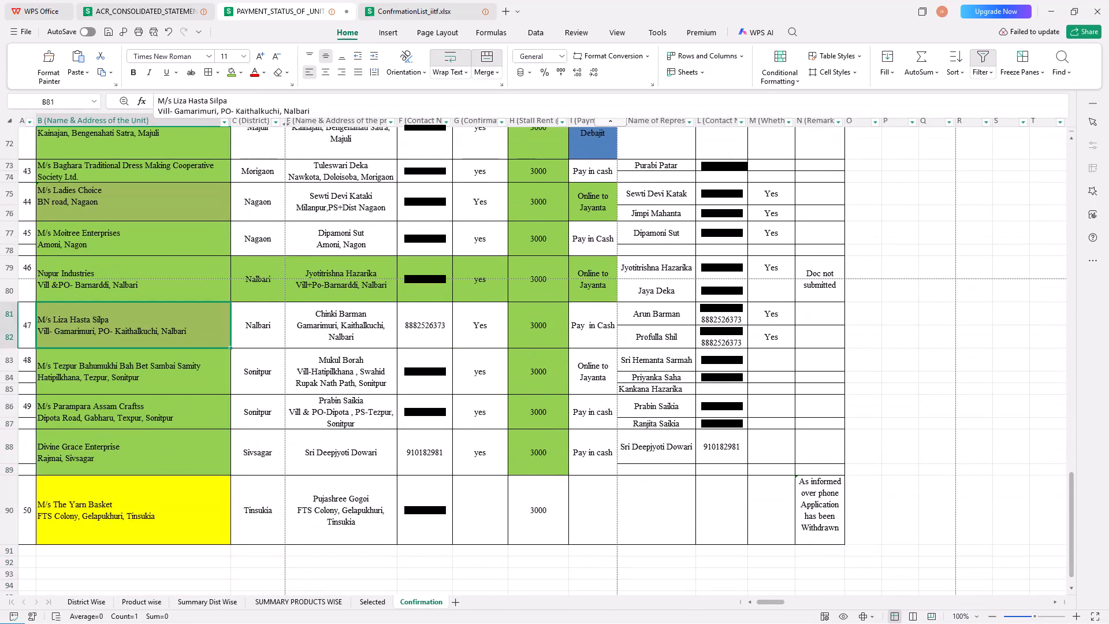
{"action": "key", "text": "Down"}
{"action": "key", "text": "Up"}
{"action": "key", "text": "Up"}
{"action": "key", "text": "Up"}
{"action": "key", "text": "Up"}
{"action": "key", "text": "Up"}
{"action": "key", "text": "Up"}
{"action": "key", "text": "Up"}
{"action": "key", "text": "Up"}
{"action": "key", "text": "Up"}
{"action": "key", "text": "Up"}
{"action": "key", "text": "Up"}
{"action": "key", "text": "Up"}
{"action": "key", "text": "Up"}
{"action": "key", "text": "Up"}
{"action": "key", "text": "Up"}
{"action": "key", "text": "Up"}
{"action": "key", "text": "Up"}
{"action": "key", "text": "Up"}
{"action": "key", "text": "Up"}
{"action": "key", "text": "Up"}
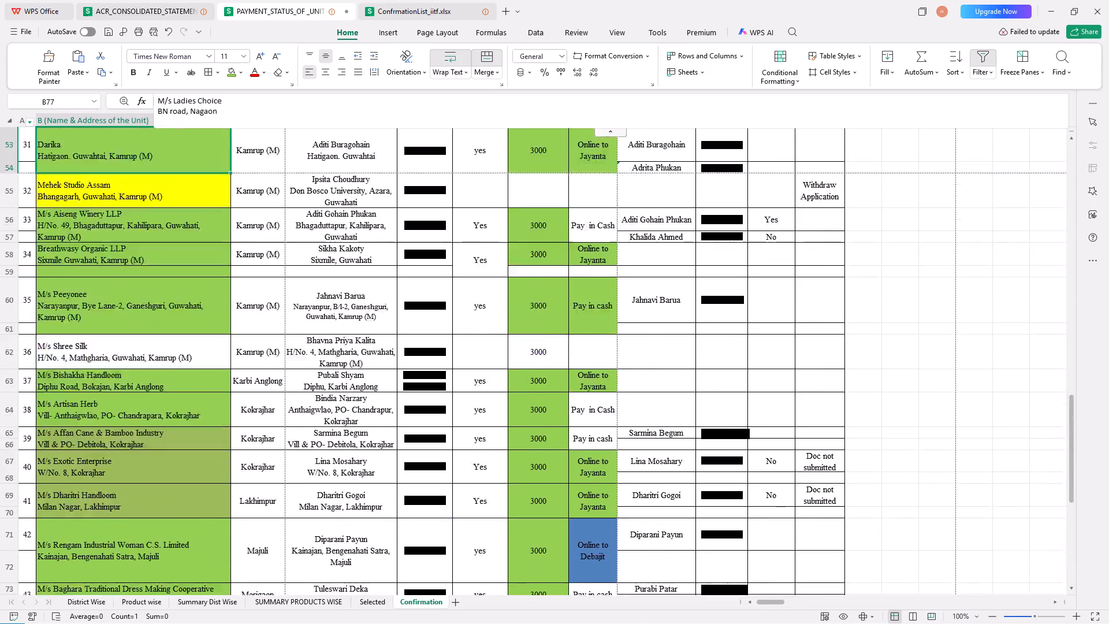
{"action": "key", "text": "Up"}
{"action": "key", "text": "Up"}
{"action": "key", "text": "Up"}
{"action": "key", "text": "Up"}
{"action": "key", "text": "Up"}
{"action": "key", "text": "Up"}
{"action": "key", "text": "Up"}
{"action": "key", "text": "Up"}
{"action": "key", "text": "Up"}
{"action": "key", "text": "Up"}
{"action": "key", "text": "Up"}
{"action": "key", "text": "Up"}
{"action": "key", "text": "Up"}
{"action": "key", "text": "Up"}
{"action": "key", "text": "Up"}
{"action": "key", "text": "Up"}
{"action": "key", "text": "Up"}
{"action": "key", "text": "Up"}
{"action": "key", "text": "Up"}
{"action": "key", "text": "Up"}
{"action": "key", "text": "Up"}
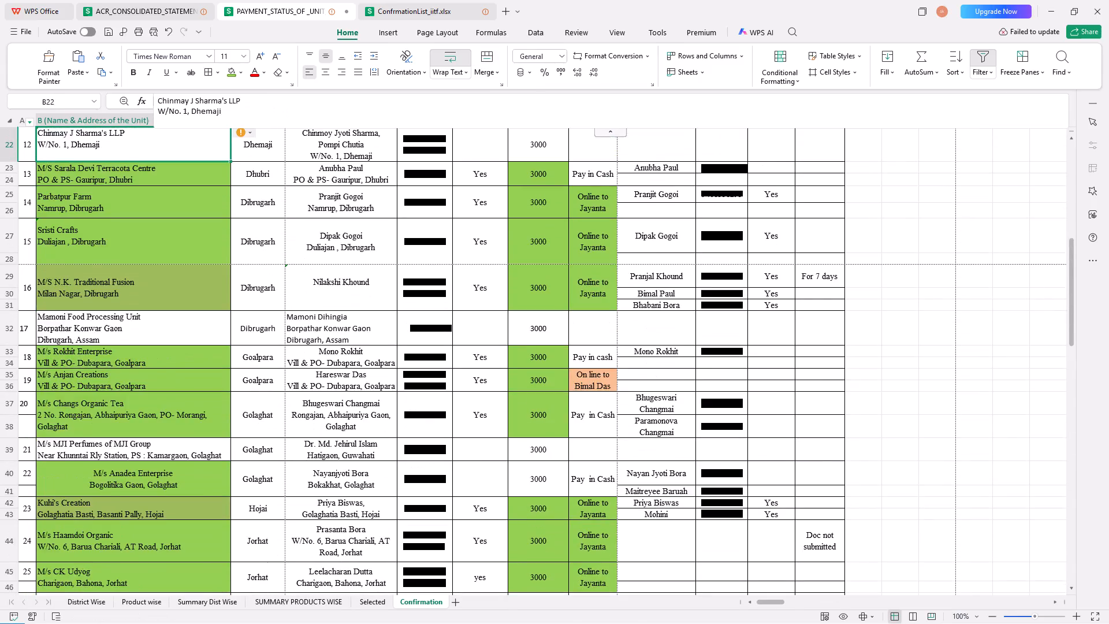
{"action": "key", "text": "Up"}
{"action": "key", "text": "Up"}
{"action": "key", "text": "Up"}
{"action": "key", "text": "Up"}
Go down the unit names from M/s Physician Cane and Bamboo Udyog to M/S N.K. Traditional Fusion, checking their highlighting and payment statuses.
{"action": "key", "text": "Down"}
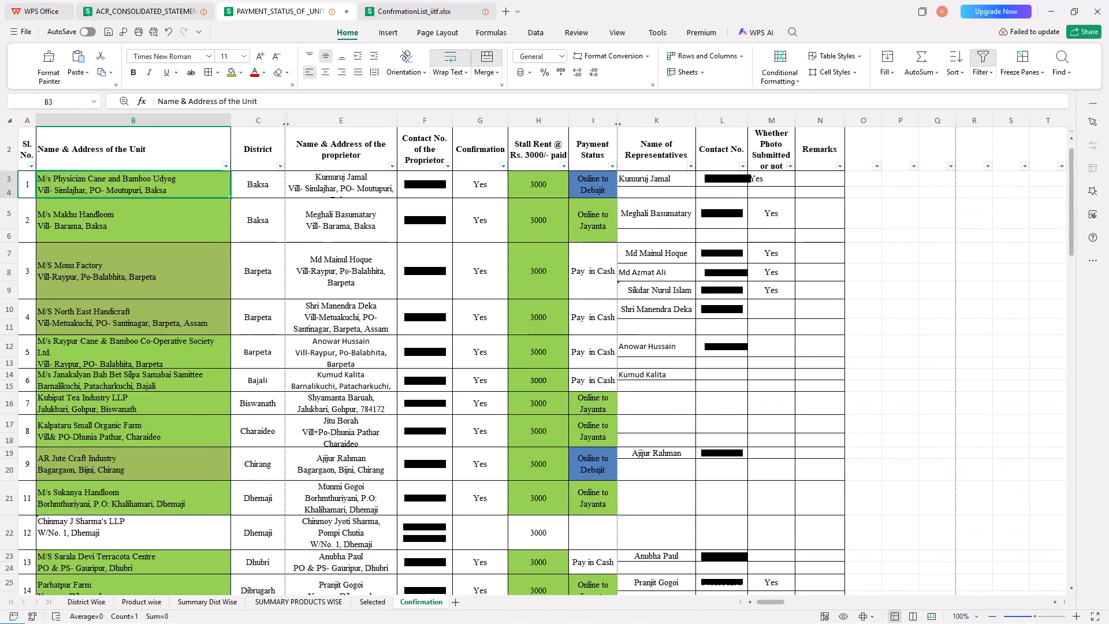
{"action": "key", "text": "Down"}
{"action": "key", "text": "Down"}
{"action": "key", "text": "Down"}
{"action": "key", "text": "Down"}
{"action": "key", "text": "Down"}
{"action": "key", "text": "Down"}
{"action": "key", "text": "Down"}
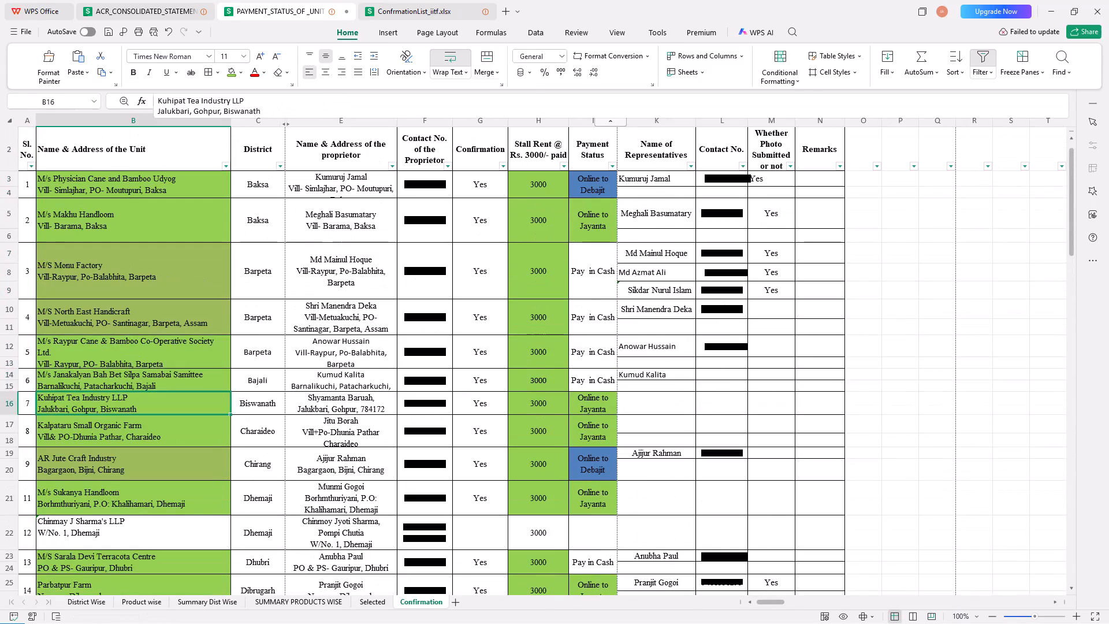
{"action": "key", "text": "Down"}
{"action": "key", "text": "Down"}
{"action": "key", "text": "Down"}
{"action": "key", "text": "Down"}
{"action": "key", "text": "Down"}
{"action": "key", "text": "Down"}
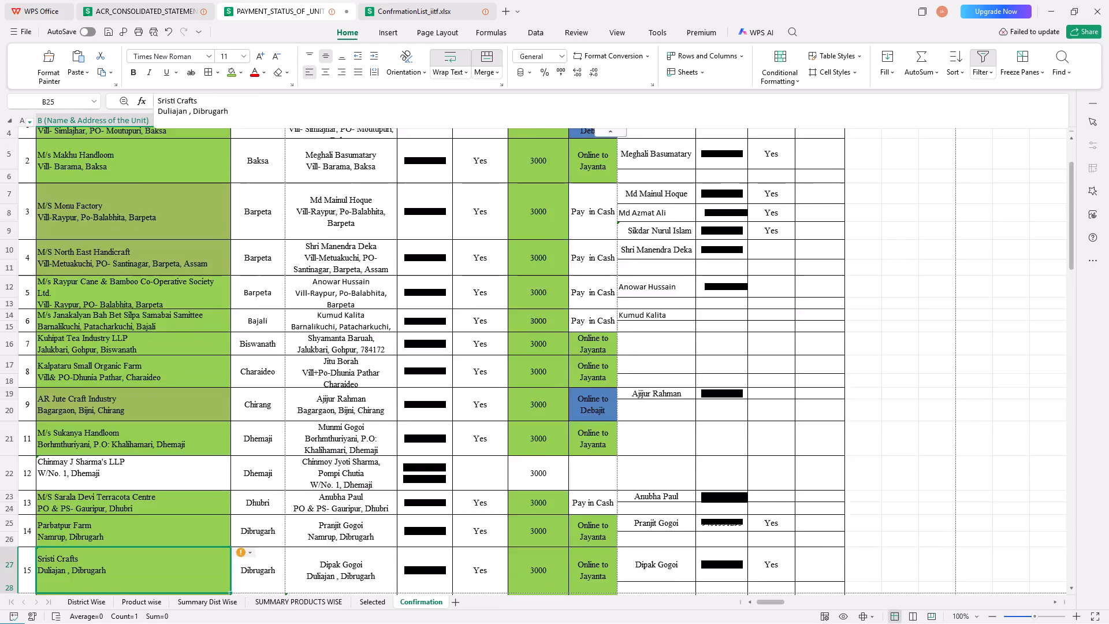
{"action": "key", "text": "Down"}
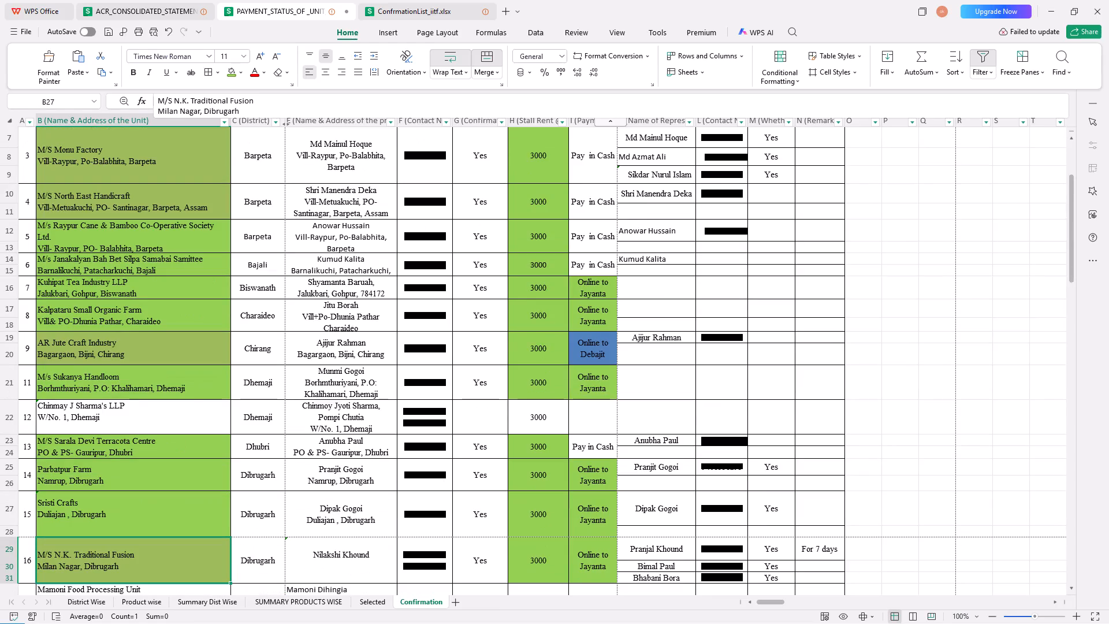
Go back up from M/S N.K. Traditional Fusion to the sheet title, rechecking each unit's confirmation and payment entries.
{"action": "key", "text": "Up"}
{"action": "key", "text": "Up"}
{"action": "key", "text": "Up"}
{"action": "key", "text": "Up"}
{"action": "key", "text": "Up"}
{"action": "key", "text": "Up"}
{"action": "key", "text": "Up"}
{"action": "key", "text": "Up"}
{"action": "key", "text": "Up"}
{"action": "key", "text": "Up"}
{"action": "key", "text": "Up"}
{"action": "key", "text": "Up"}
{"action": "key", "text": "Up"}
{"action": "key", "text": "Up"}
{"action": "key", "text": "Up"}
{"action": "key", "text": "Up"}
{"action": "key", "text": "Up"}
{"action": "key", "text": "Up"}
{"action": "key", "text": "Up"}
{"action": "key", "text": "Up"}
{"action": "key", "text": "Up"}
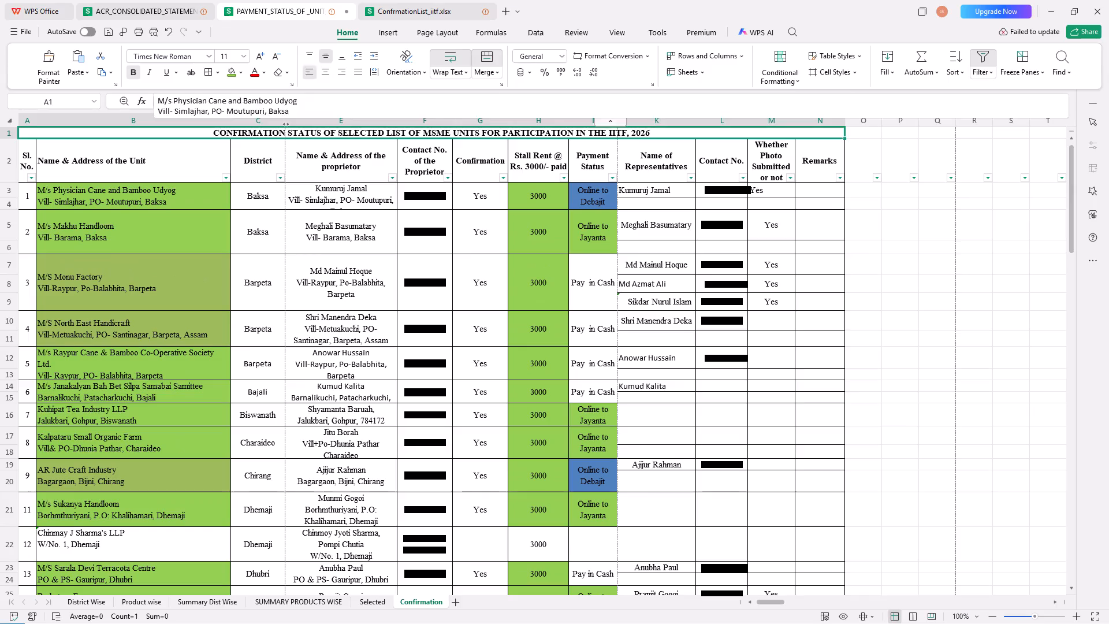
Go through the unit names again from the first unit to M/s MJI Perfumes of MJI Group, comparing highlighting and payment entries.
{"action": "key", "text": "Down"}
{"action": "key", "text": "Down"}
{"action": "key", "text": "Down"}
{"action": "key", "text": "Down"}
{"action": "key", "text": "Down"}
{"action": "key", "text": "Down"}
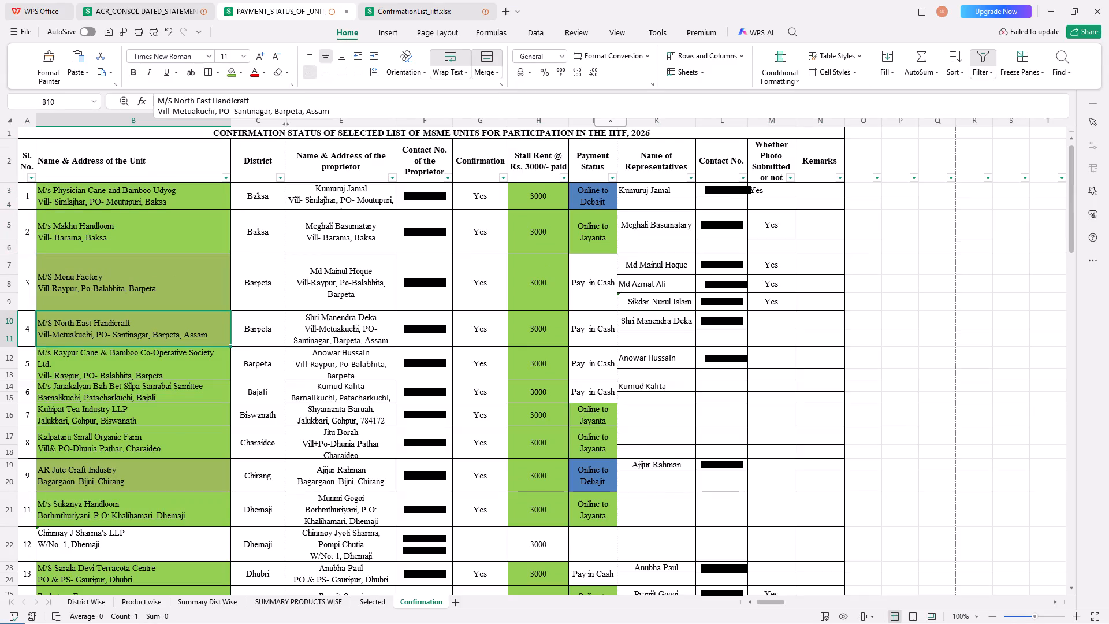
{"action": "key", "text": "Down"}
{"action": "key", "text": "Down"}
{"action": "key", "text": "Down"}
{"action": "key", "text": "Down"}
{"action": "key", "text": "Down"}
{"action": "key", "text": "Down"}
{"action": "key", "text": "Down"}
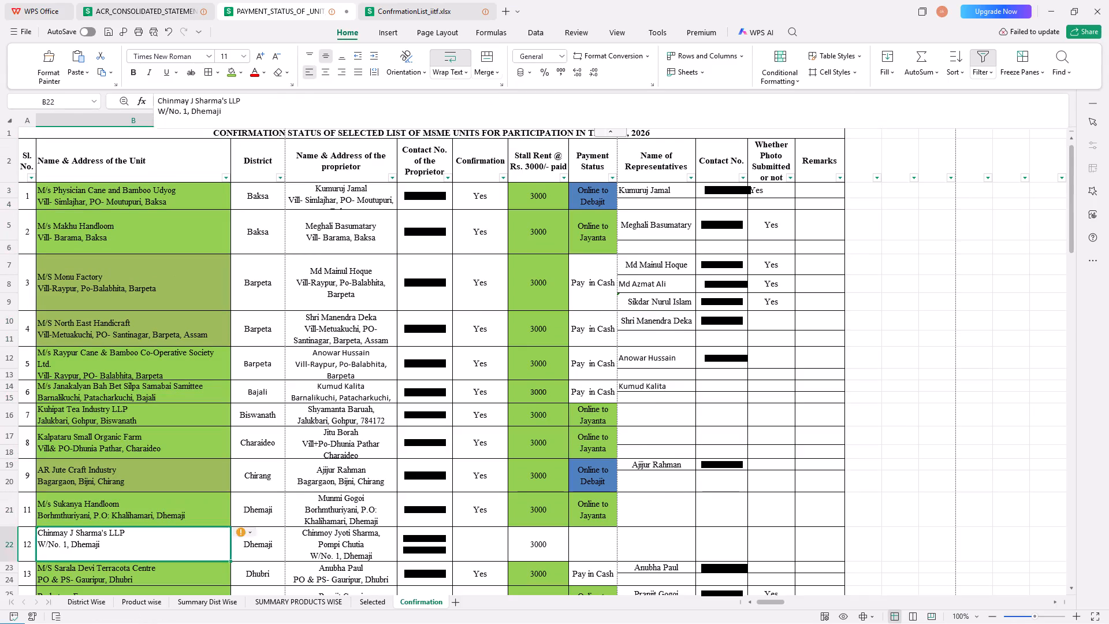
{"action": "key", "text": "Down"}
{"action": "key", "text": "Down"}
{"action": "key", "text": "Down"}
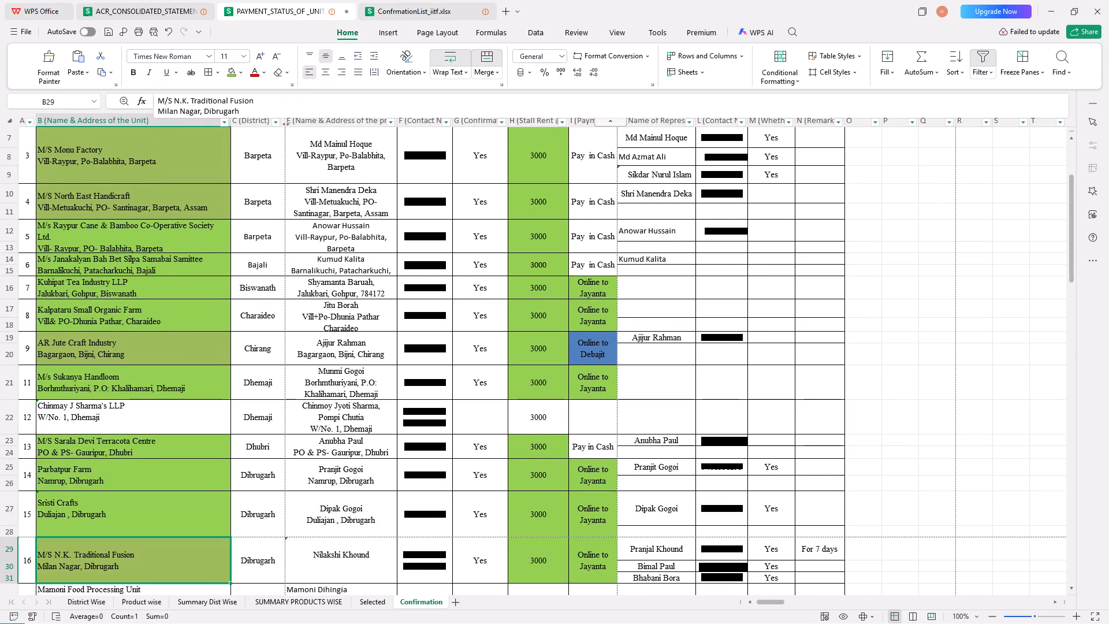
{"action": "key", "text": "Down"}
{"action": "key", "text": "Down"}
{"action": "key", "text": "Down"}
{"action": "key", "text": "Down"}
{"action": "key", "text": "Down"}
Recheck the entries of the units between Mamoni Food Processing Unit and M/s Anadea Enterprise.
{"action": "key", "text": "Up"}
{"action": "key", "text": "Up"}
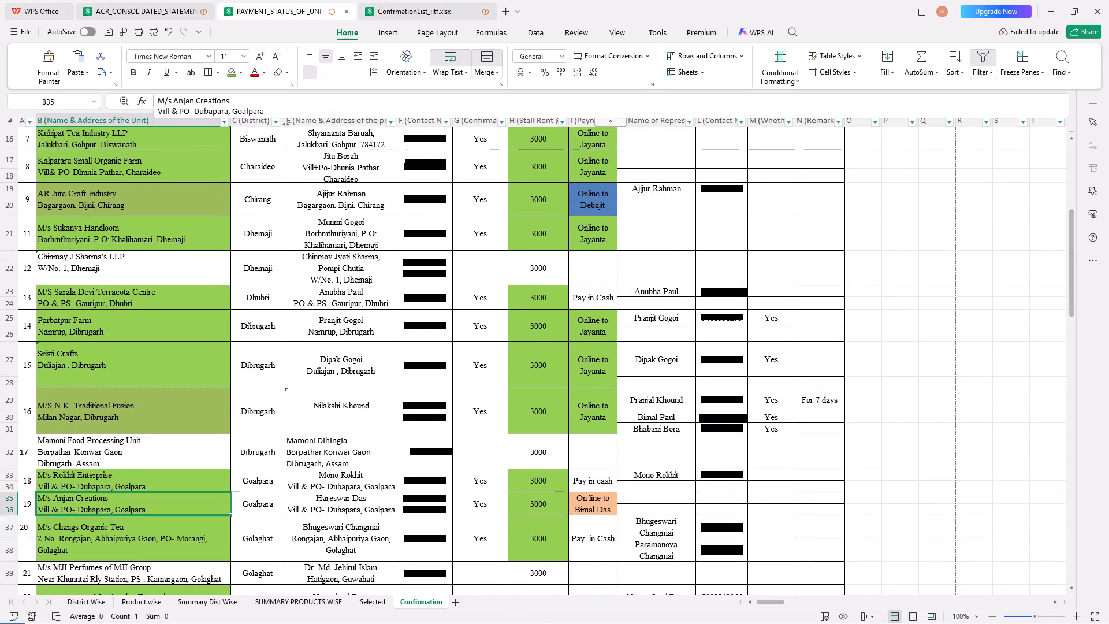
{"action": "key", "text": "Up"}
{"action": "key", "text": "Up"}
{"action": "key", "text": "Down"}
{"action": "key", "text": "Down"}
{"action": "key", "text": "Down"}
{"action": "key", "text": "Down"}
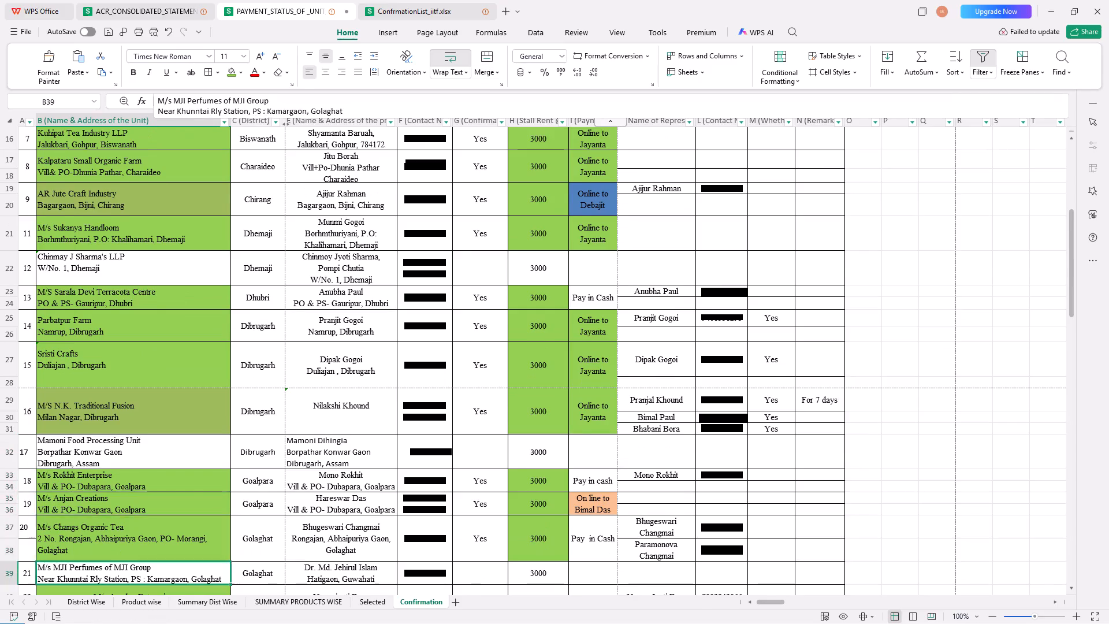
{"action": "key", "text": "Down"}
{"action": "key", "text": "Up"}
{"action": "key", "text": "Up"}
{"action": "key", "text": "Up"}
{"action": "key", "text": "Up"}
{"action": "key", "text": "Down"}
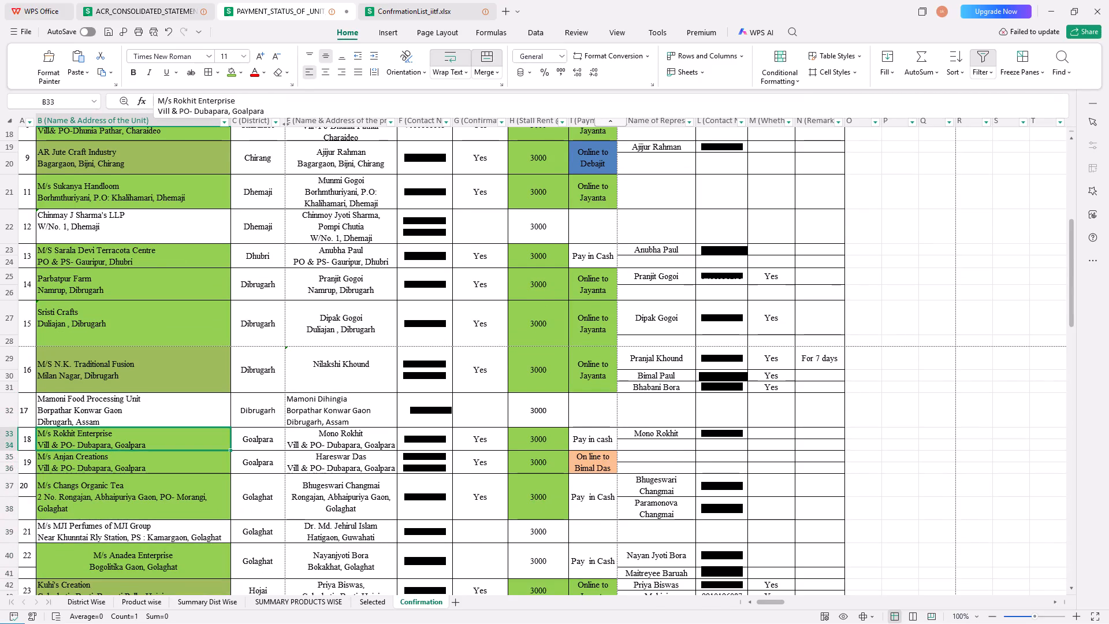
{"action": "key", "text": "Down"}
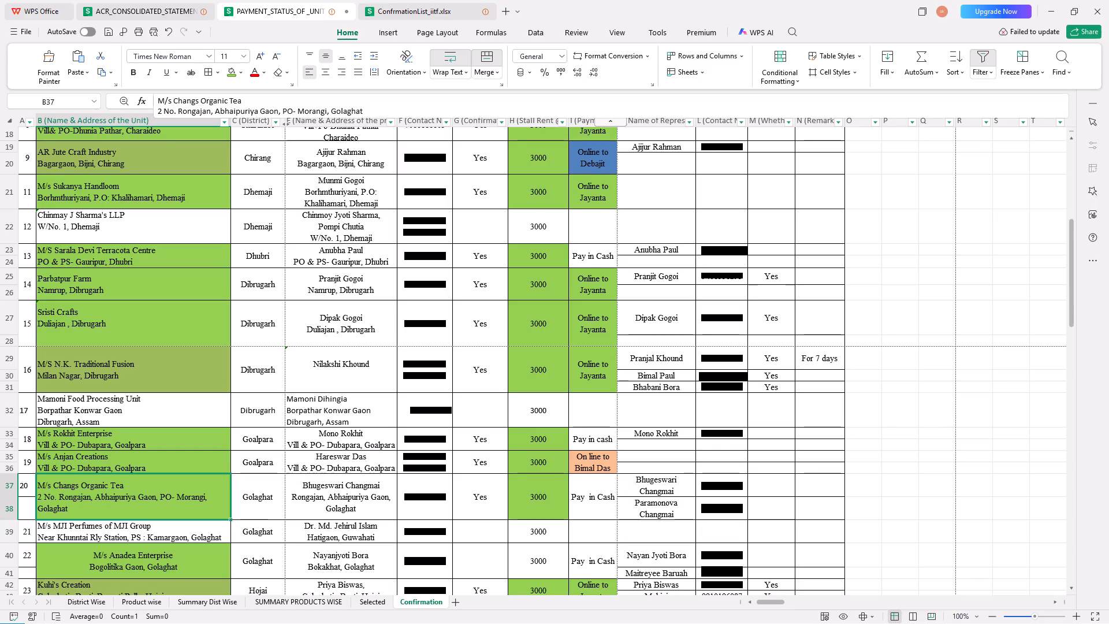
Merge and center the serial number 20 cell across both rows of M/s Changs Organic Tea.
{"action": "left_click", "coordinate": [28, 515]}
{"action": "left_click", "coordinate": [27, 531]}
{"action": "scroll", "coordinate": [26, 530], "scroll_direction": "down", "scroll_amount": 1}
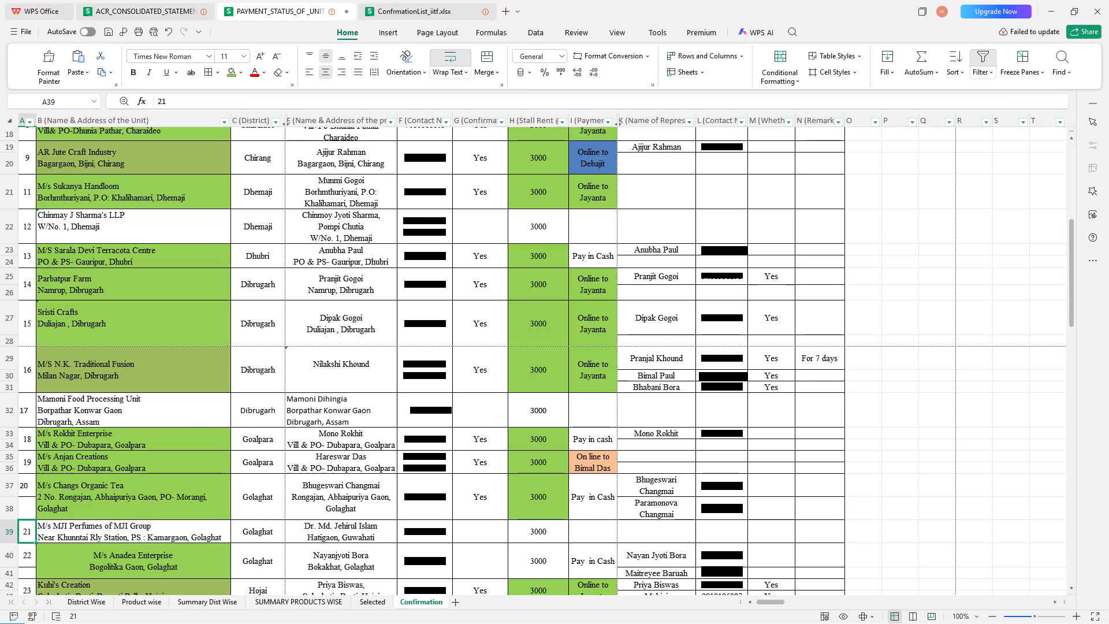
{"action": "scroll", "coordinate": [25, 534], "scroll_direction": "down", "scroll_amount": 1}
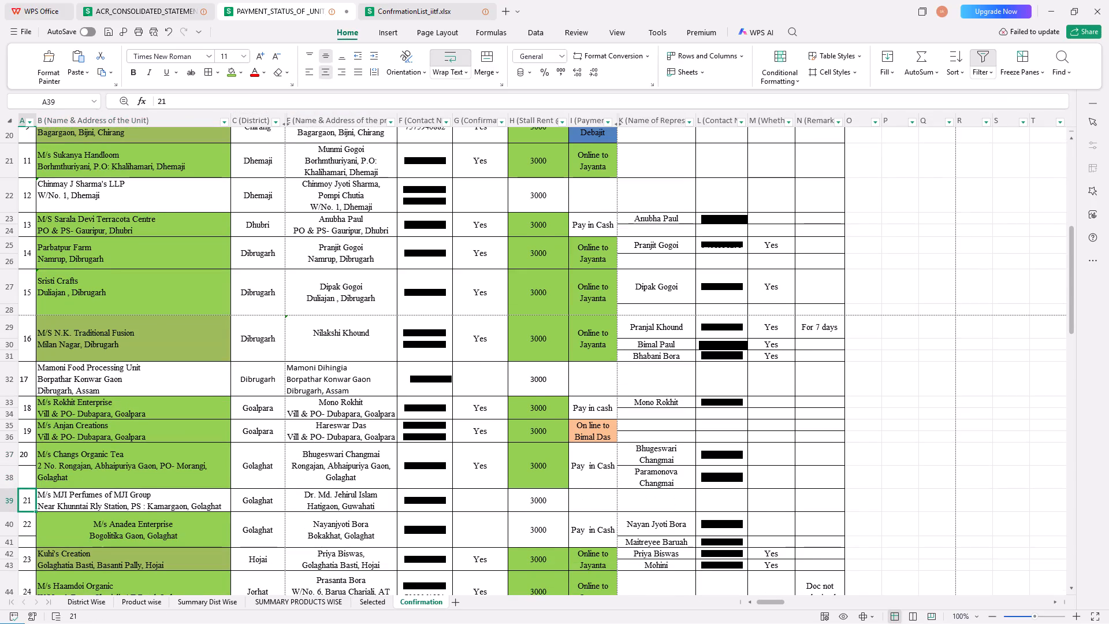
{"action": "scroll", "coordinate": [30, 545], "scroll_direction": "down", "scroll_amount": 1}
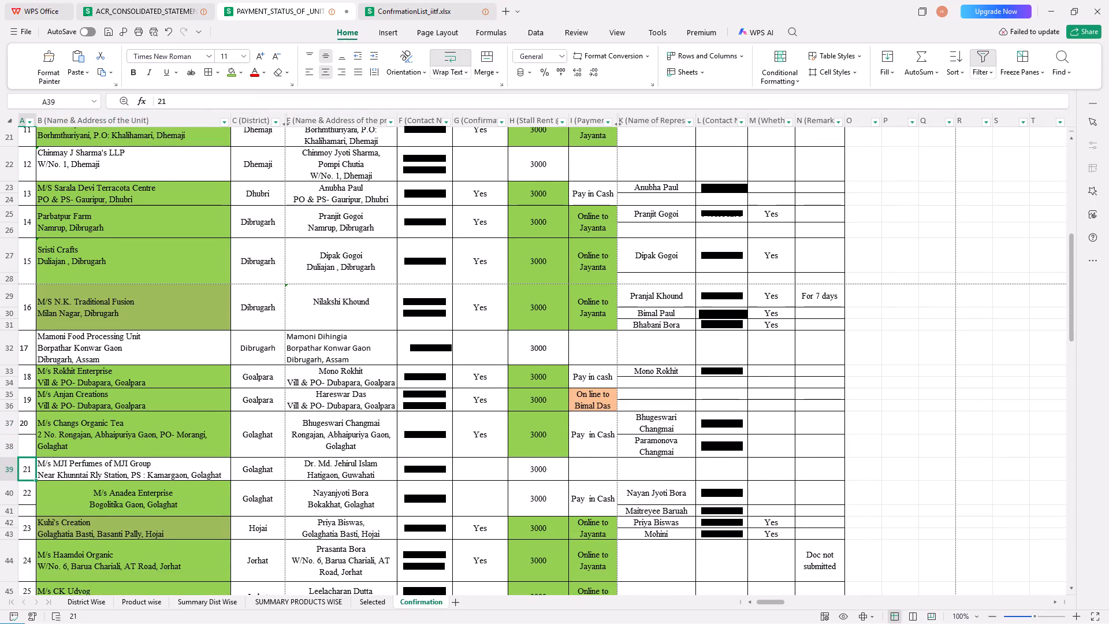
{"action": "left_click", "coordinate": [28, 530]}
{"action": "scroll", "coordinate": [28, 525], "scroll_direction": "up", "scroll_amount": 4}
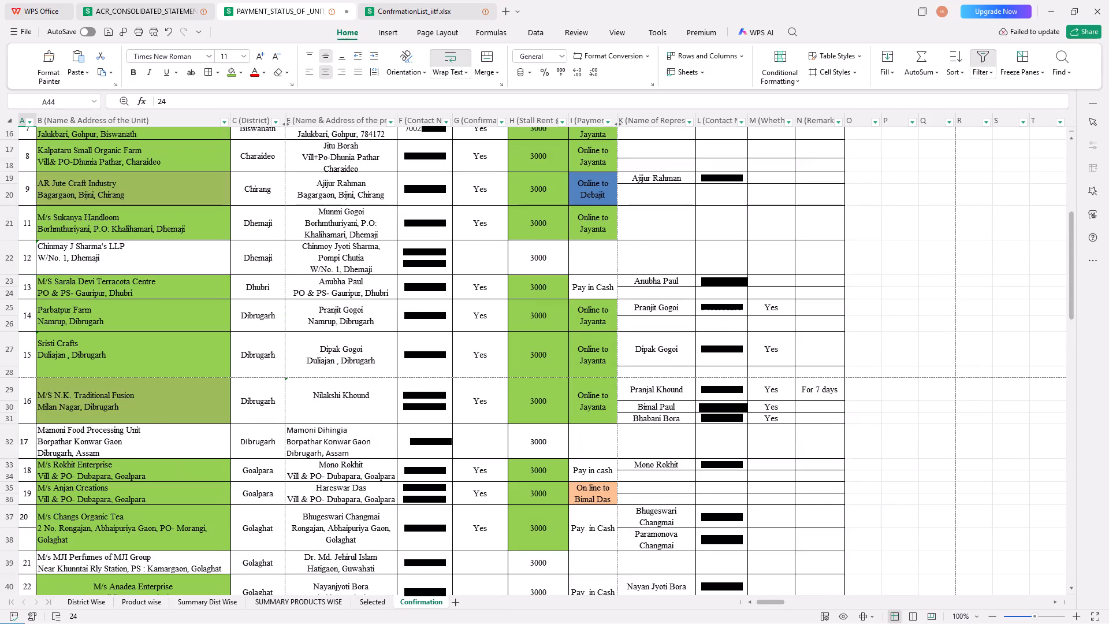
{"action": "left_click", "coordinate": [27, 478]}
{"action": "left_click", "coordinate": [29, 496]}
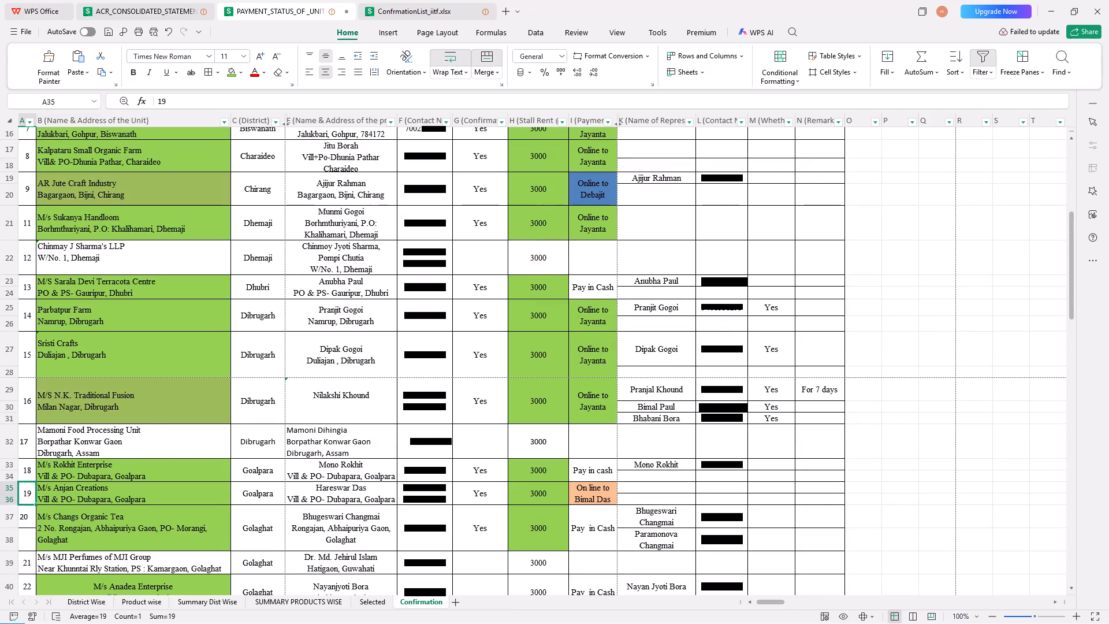
{"action": "left_click", "coordinate": [30, 519]}
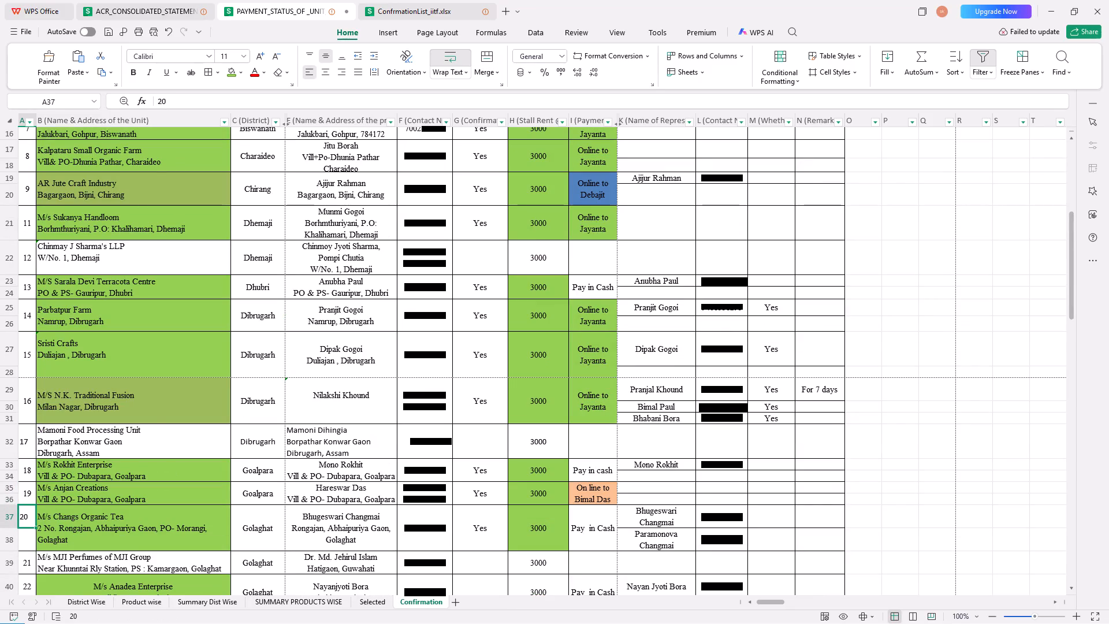
{"action": "left_click", "coordinate": [26, 544]}
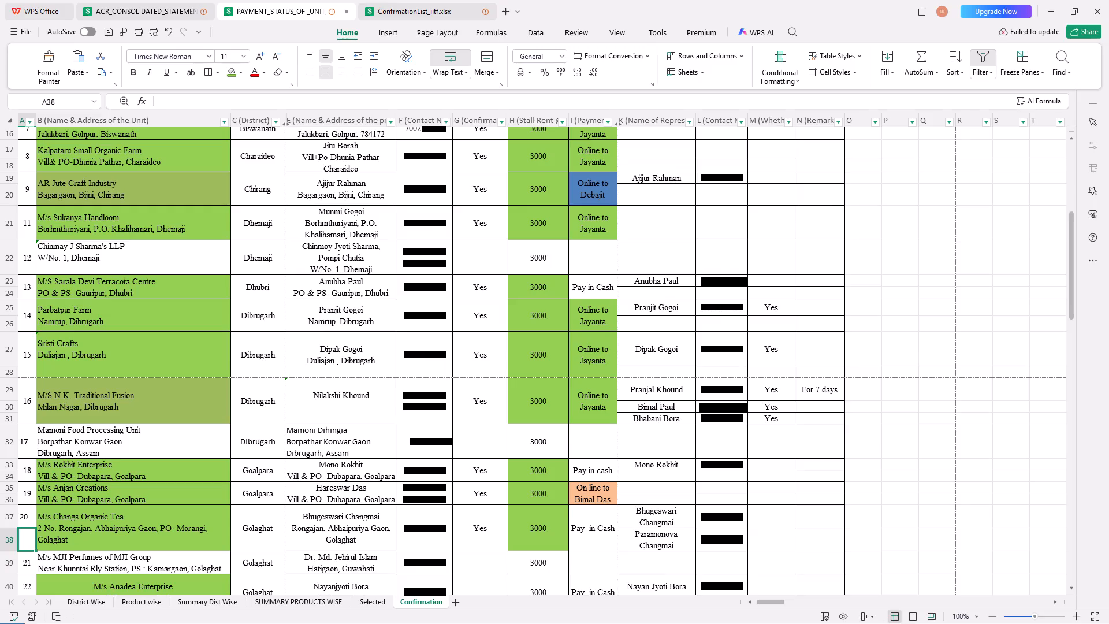
{"action": "left_click_drag", "start_coordinate": [24, 518], "coordinate": [31, 541]}
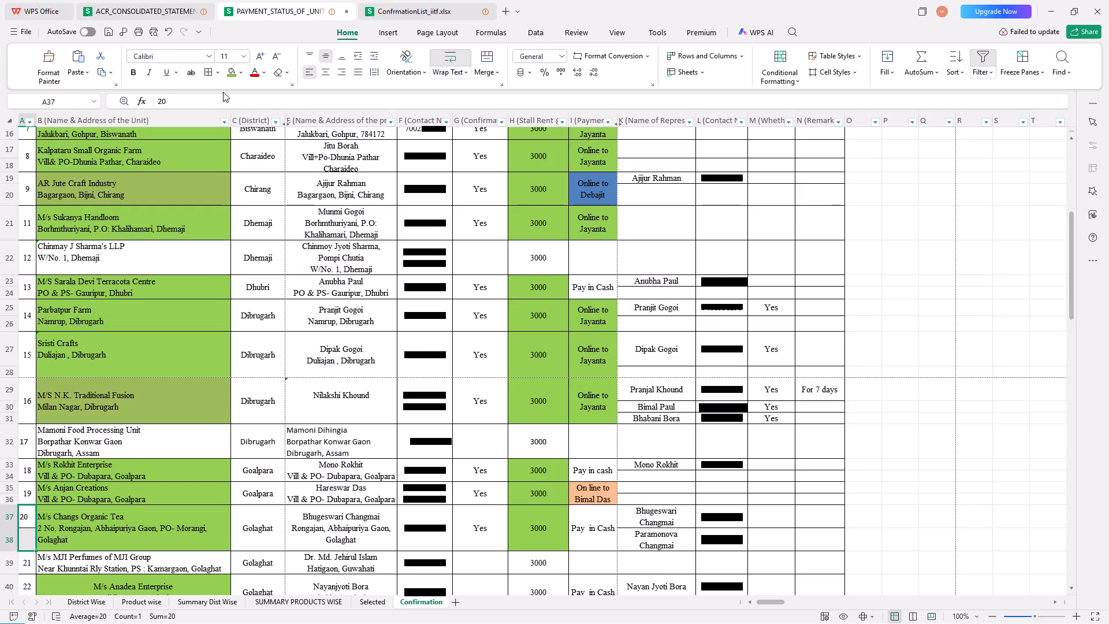
{"action": "left_click", "coordinate": [489, 72]}
{"action": "left_click", "coordinate": [542, 103]}
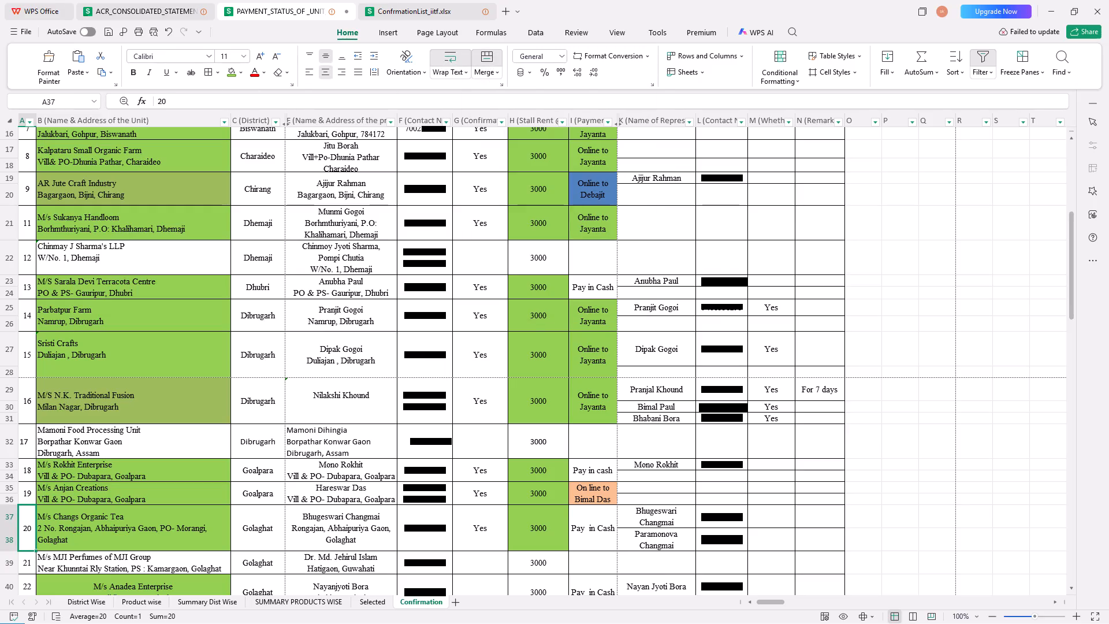
Merge and center the serial number 22 cell across both rows of M/s Anadea Enterprise.
{"action": "scroll", "coordinate": [82, 502], "scroll_direction": "down", "scroll_amount": 1}
{"action": "left_click", "coordinate": [31, 529]}
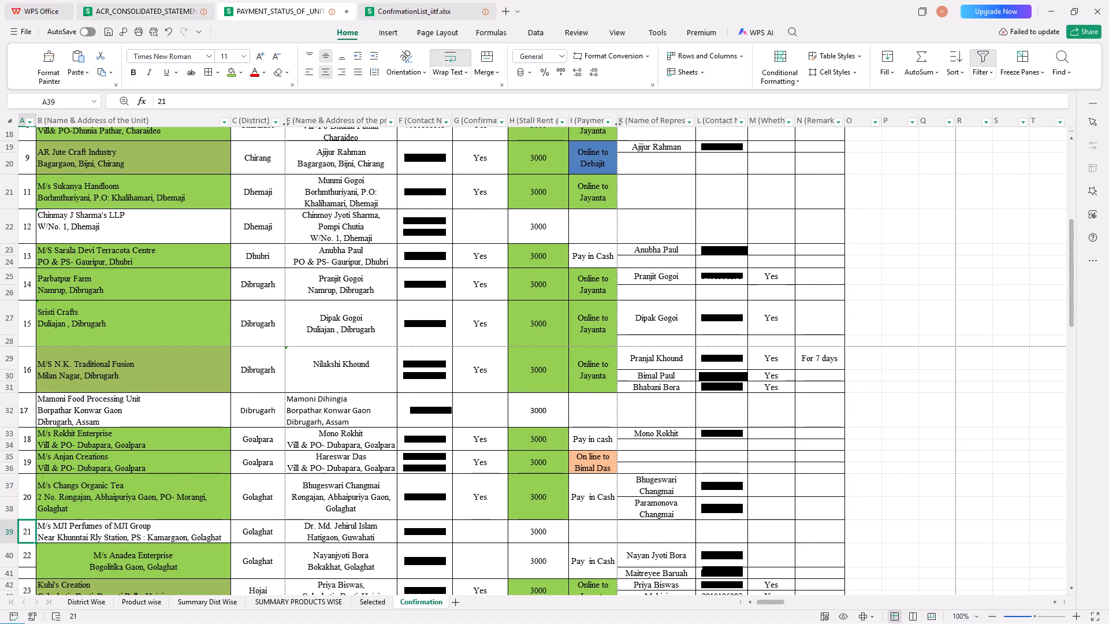
{"action": "left_click_drag", "start_coordinate": [28, 559], "coordinate": [29, 573]}
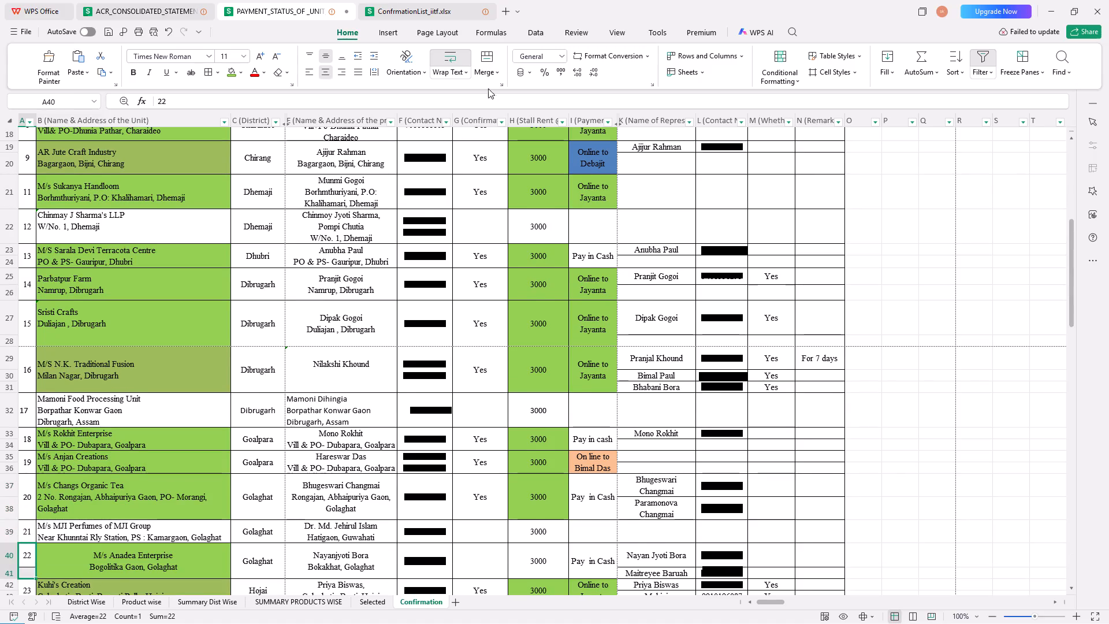
{"action": "left_click", "coordinate": [486, 58]}
Merge and center the serial number 25 cell across both rows of M/s CK Udyog.
{"action": "scroll", "coordinate": [102, 416], "scroll_direction": "down", "scroll_amount": 2}
{"action": "scroll", "coordinate": [55, 492], "scroll_direction": "down", "scroll_amount": 1}
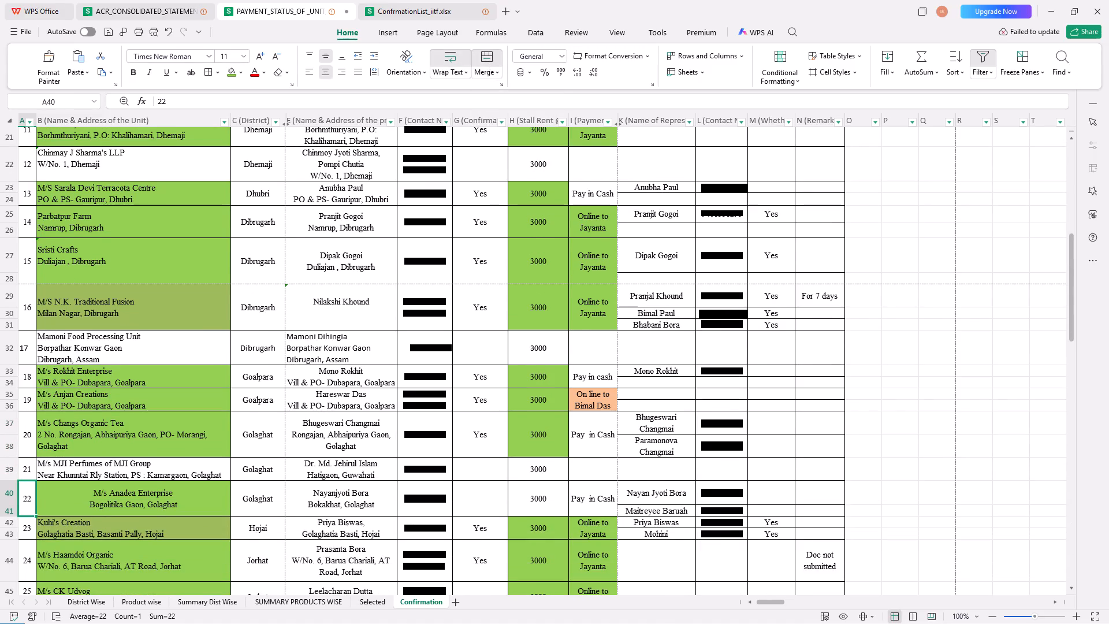
{"action": "scroll", "coordinate": [34, 504], "scroll_direction": "down", "scroll_amount": 1}
{"action": "left_click", "coordinate": [29, 487]}
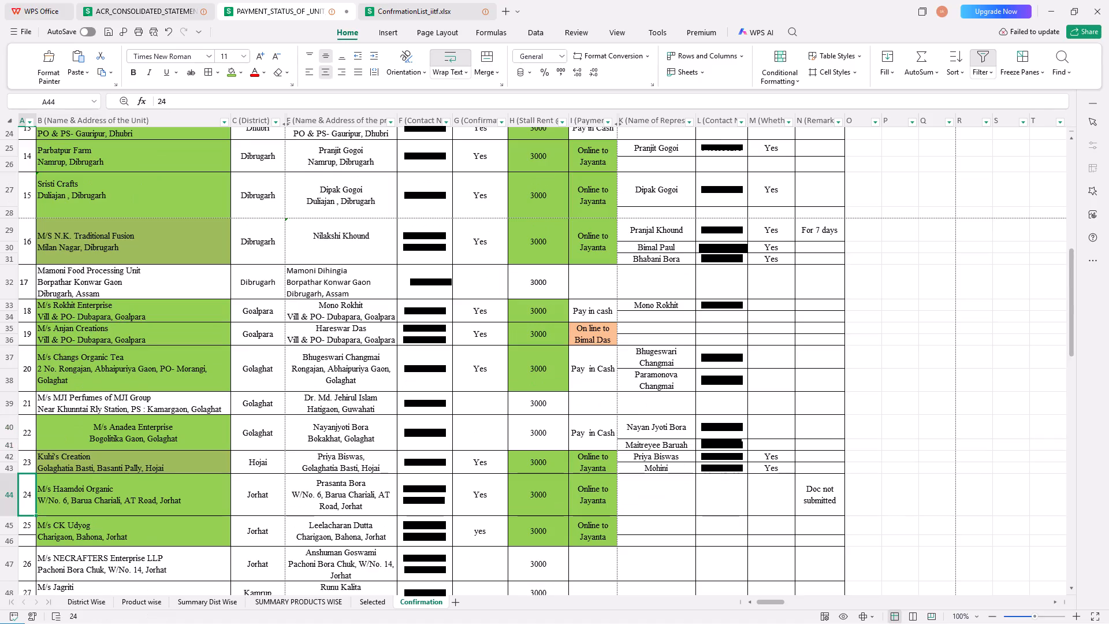
{"action": "key", "text": "Down"}
{"action": "key", "text": "Down"}
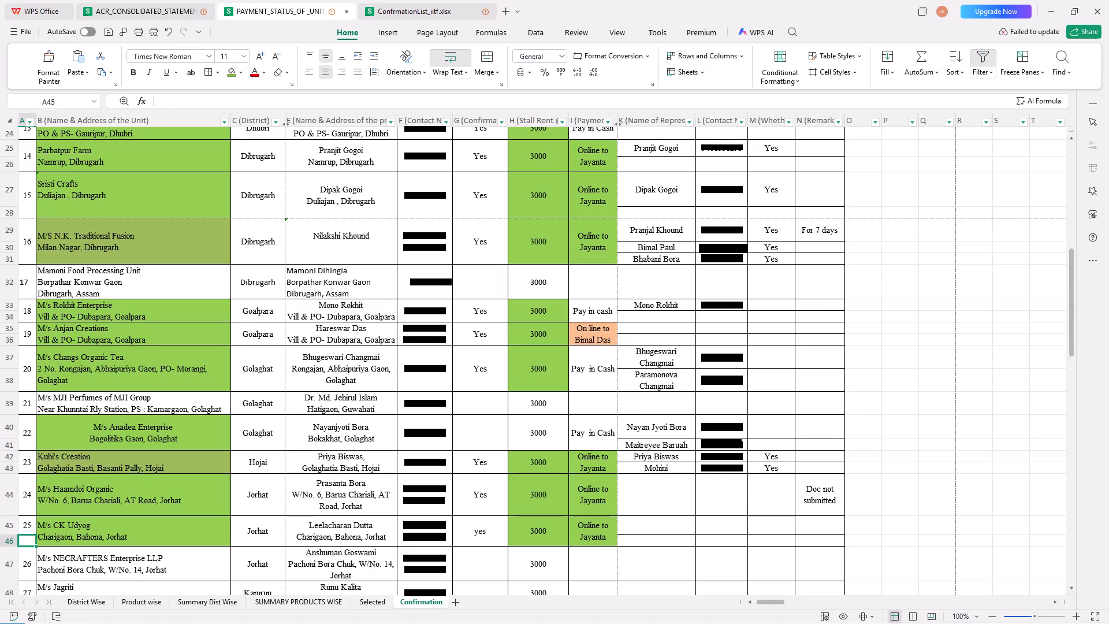
{"action": "left_click_drag", "start_coordinate": [24, 521], "coordinate": [28, 535]}
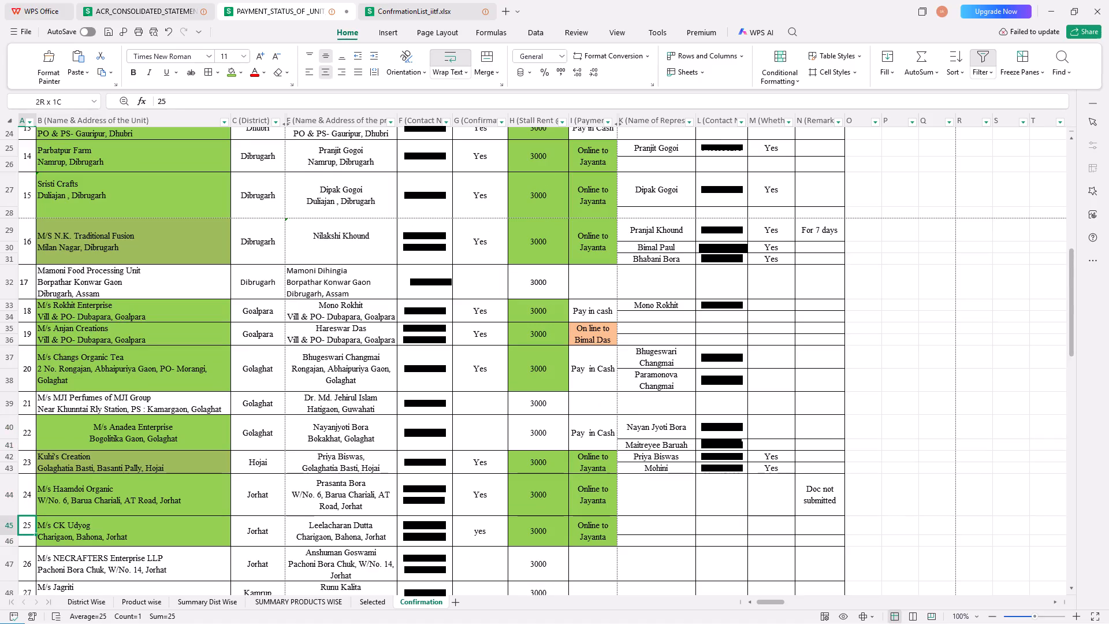
{"action": "left_click_drag", "start_coordinate": [28, 535], "coordinate": [29, 538]}
{"action": "left_click", "coordinate": [489, 58]}
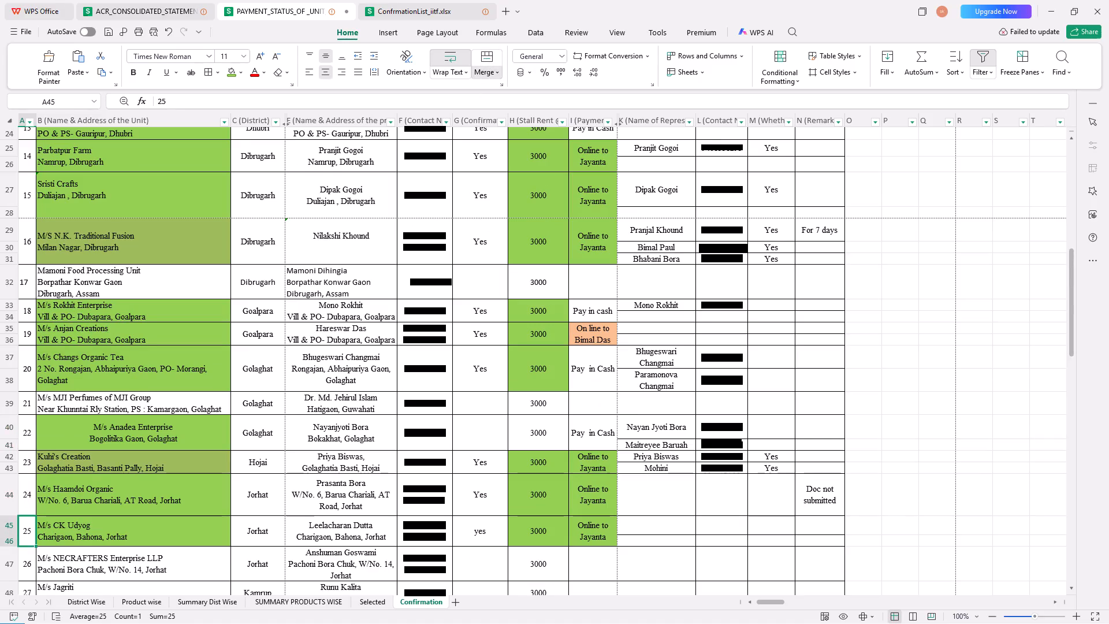
Check the serial number cells from M/s NECRAFTERS Enterprise LLP down to M/s Aiseng Winery LLP for numbering and merging.
{"action": "scroll", "coordinate": [81, 487], "scroll_direction": "down", "scroll_amount": 2}
{"action": "left_click", "coordinate": [31, 508]}
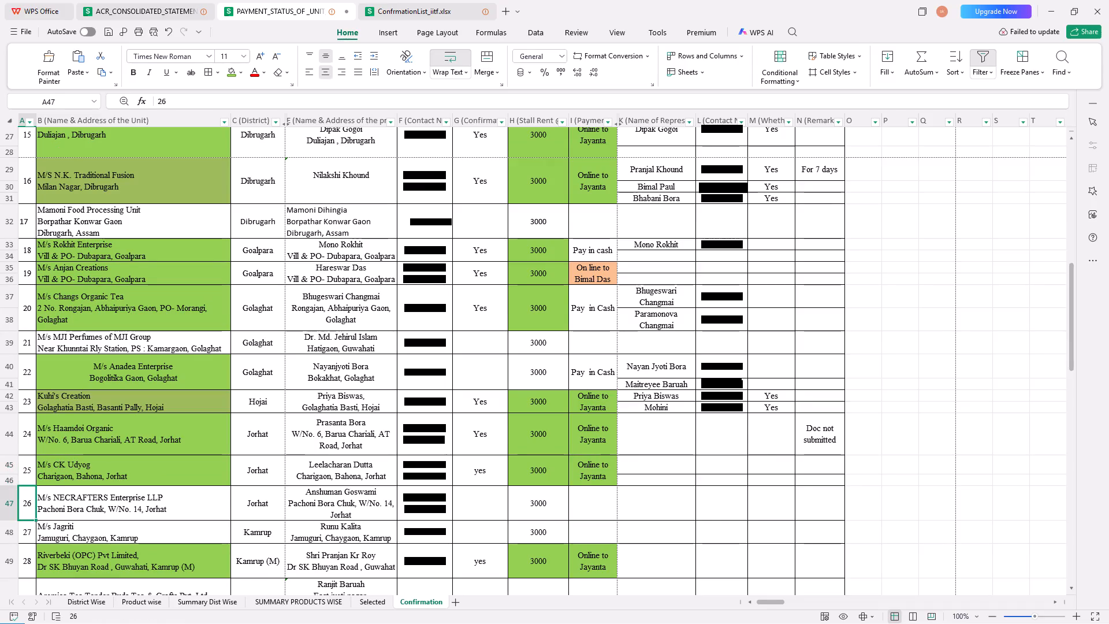
{"action": "key", "text": "Down"}
{"action": "key", "text": "Down"}
{"action": "key", "text": "Down"}
{"action": "key", "text": "Down"}
{"action": "key", "text": "Down"}
{"action": "key", "text": "Down"}
{"action": "key", "text": "Down"}
{"action": "key", "text": "Down"}
{"action": "key", "text": "Down"}
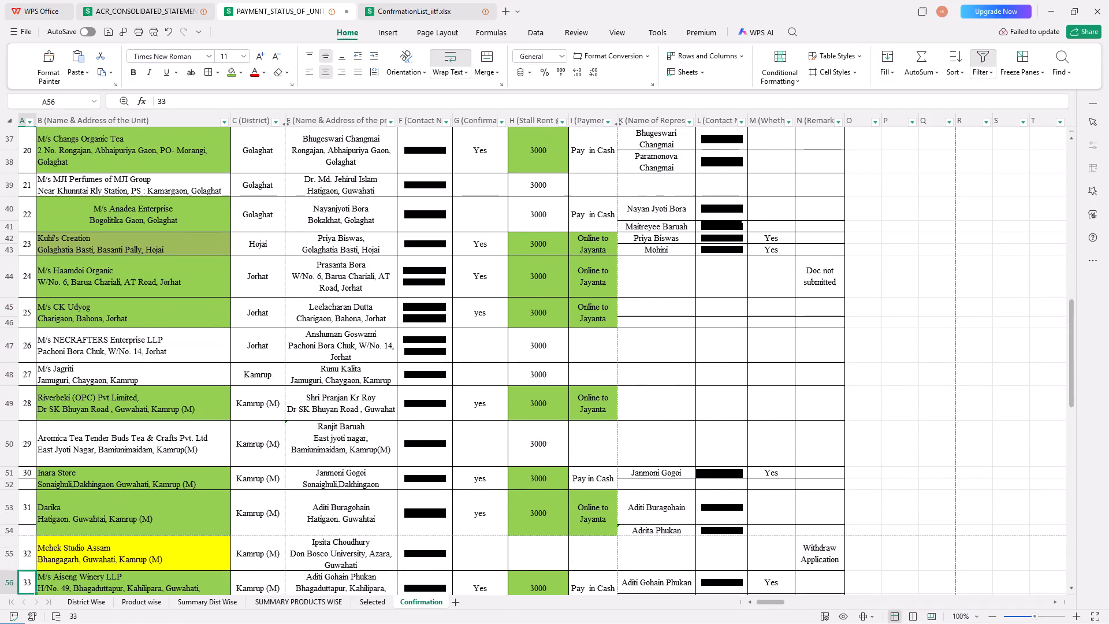
{"action": "key", "text": "Up"}
{"action": "key", "text": "Up"}
{"action": "key", "text": "Down"}
{"action": "key", "text": "Down"}
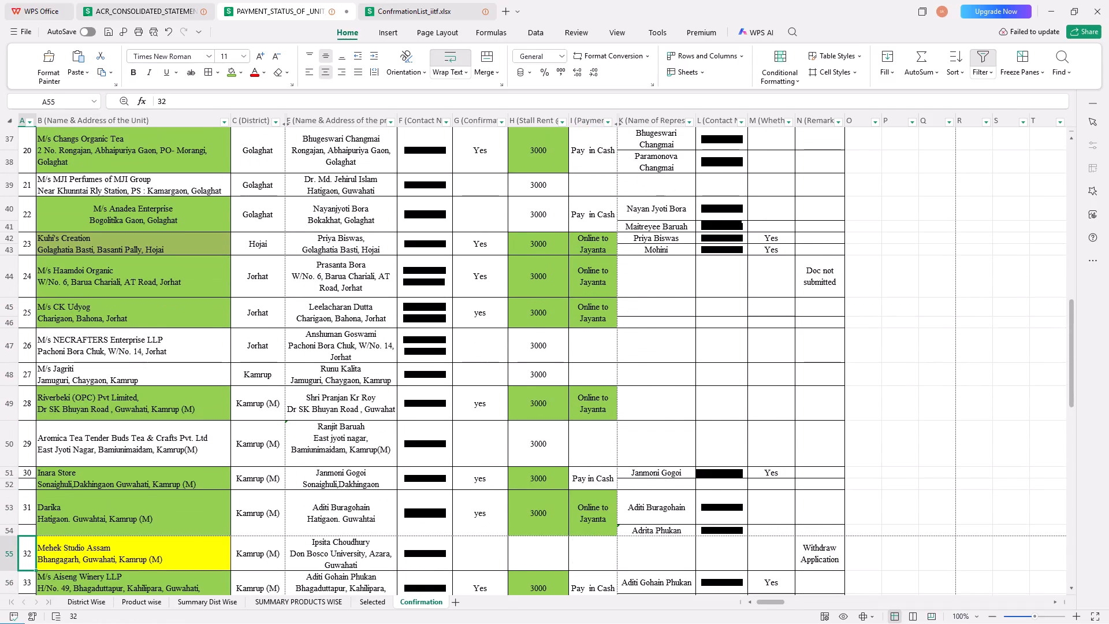
Check the serial number cells from M/s Aiseng Winery LLP down to M/s The Yarn Basket for numbering and merging.
{"action": "key", "text": "Down"}
{"action": "key", "text": "Down"}
{"action": "key", "text": "Down"}
{"action": "key", "text": "Down"}
{"action": "key", "text": "Down"}
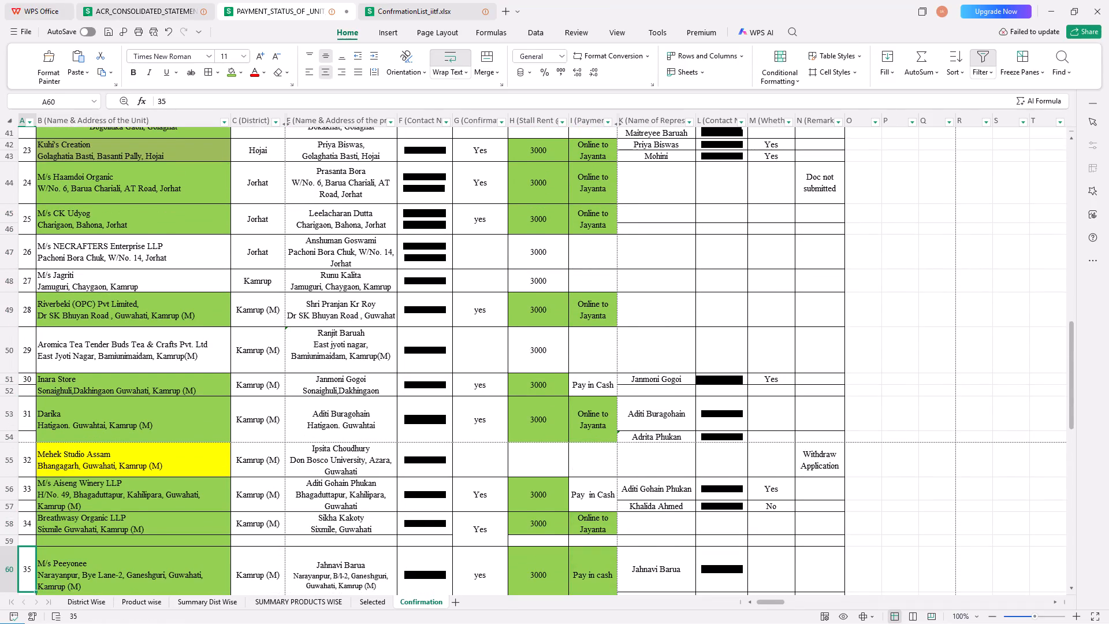
{"action": "key", "text": "Down"}
{"action": "key", "text": "Down"}
{"action": "key", "text": "Down"}
{"action": "key", "text": "Down"}
{"action": "key", "text": "Down"}
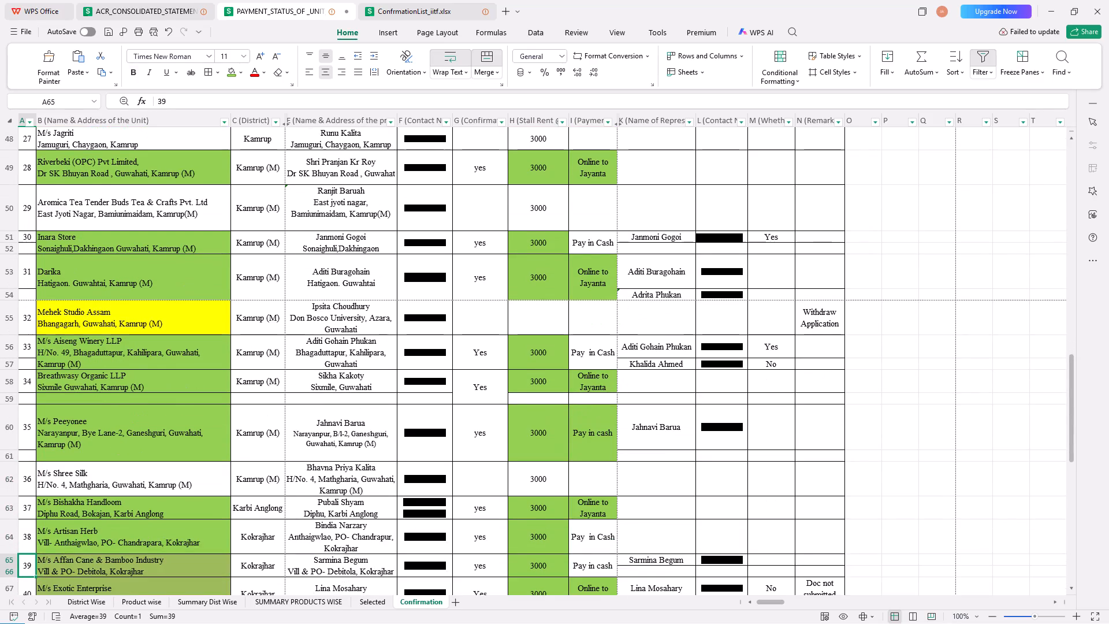
{"action": "key", "text": "Down"}
{"action": "key", "text": "Down"}
{"action": "key", "text": "Down"}
{"action": "key", "text": "Down"}
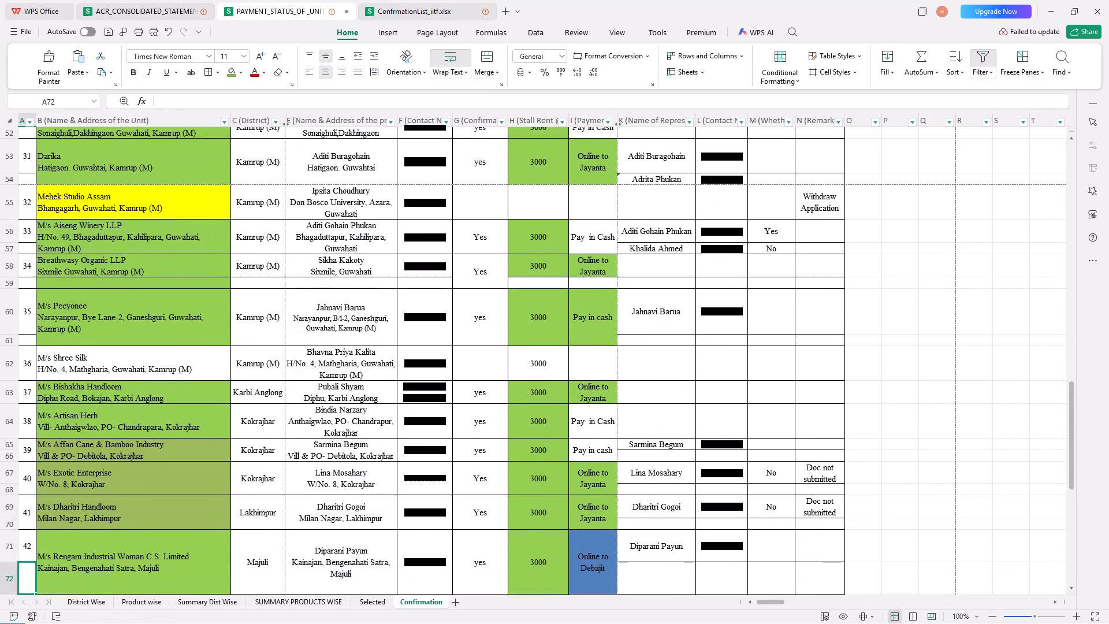
{"action": "key", "text": "Down"}
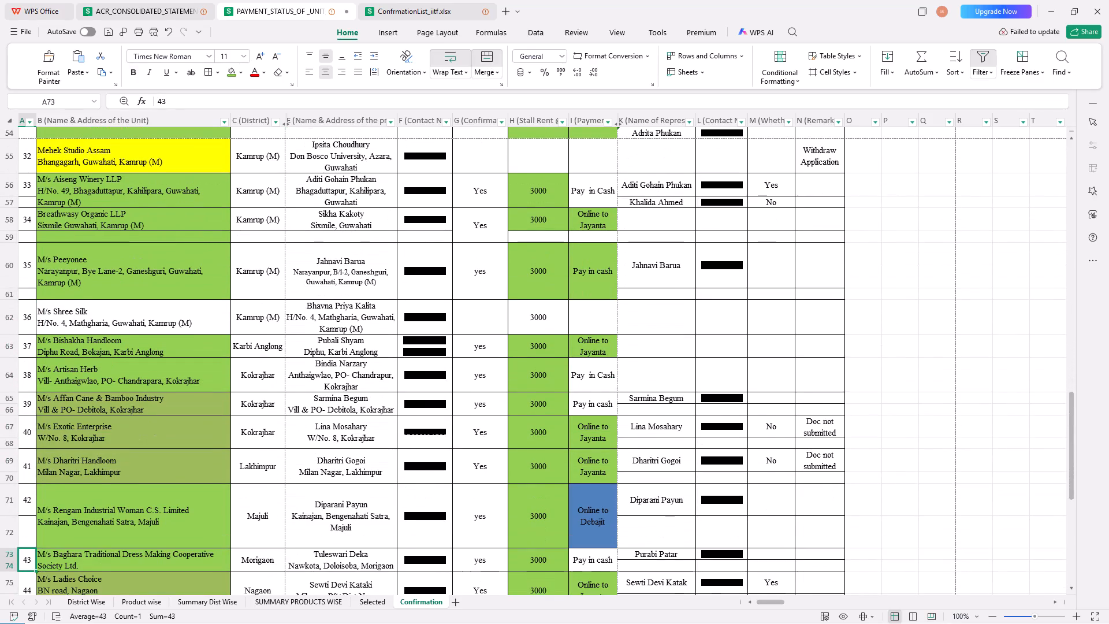
{"action": "key", "text": "Down"}
{"action": "key", "text": "Down"}
{"action": "key", "text": "Down"}
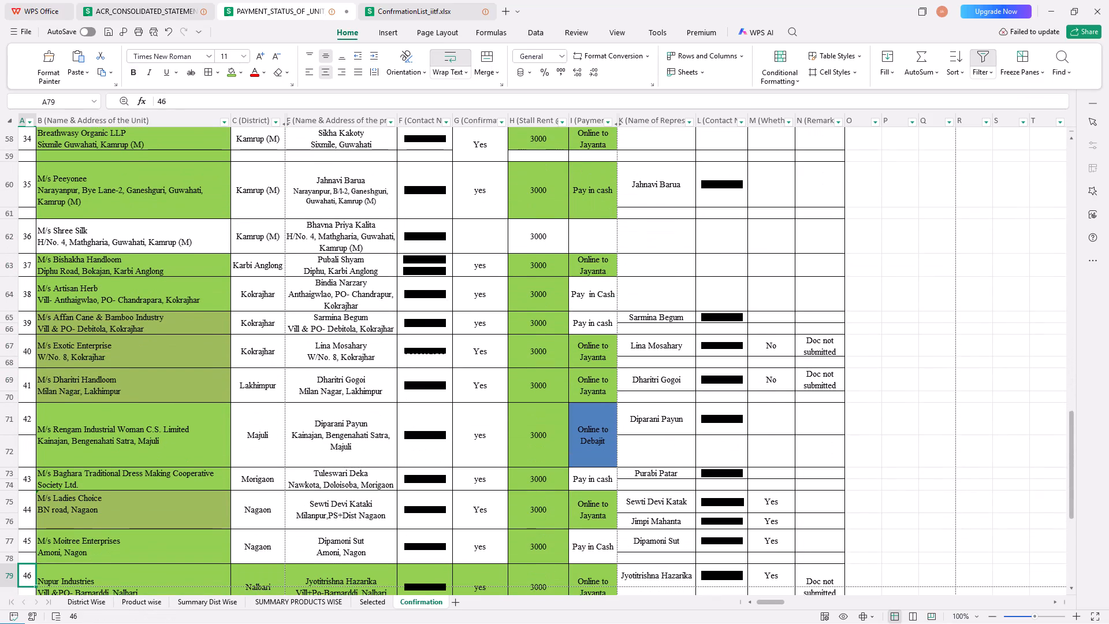
{"action": "key", "text": "Down"}
{"action": "key", "text": "Down"}
{"action": "key", "text": "Down"}
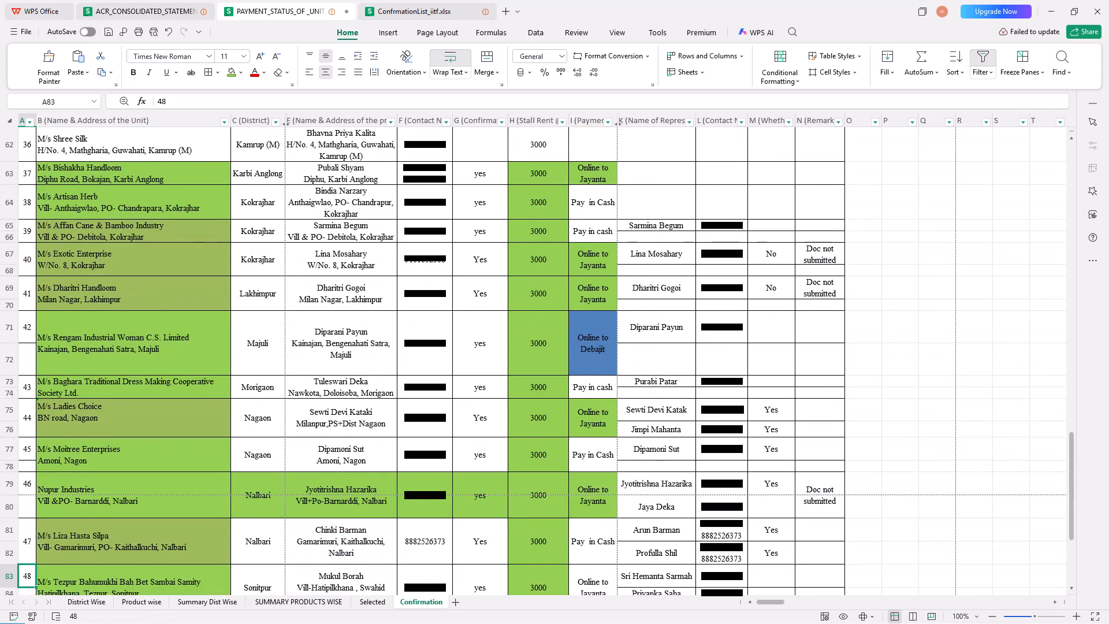
{"action": "key", "text": "Down"}
{"action": "key", "text": "Down"}
{"action": "key", "text": "Down"}
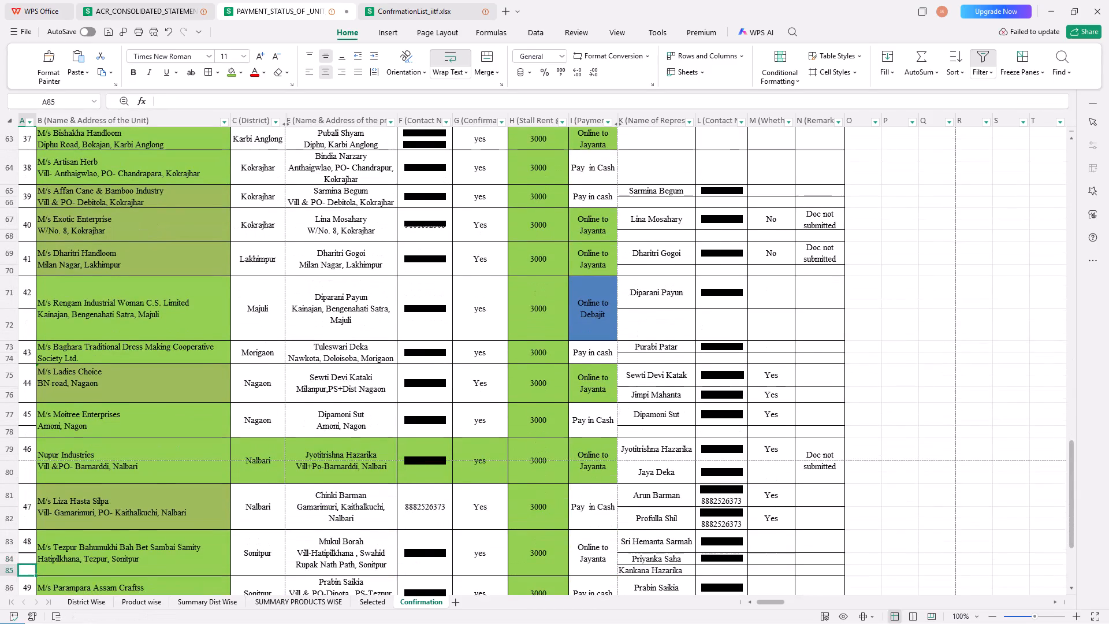
{"action": "key", "text": "Down"}
{"action": "key", "text": "Down"}
{"action": "key", "text": "Down"}
{"action": "key", "text": "Down"}
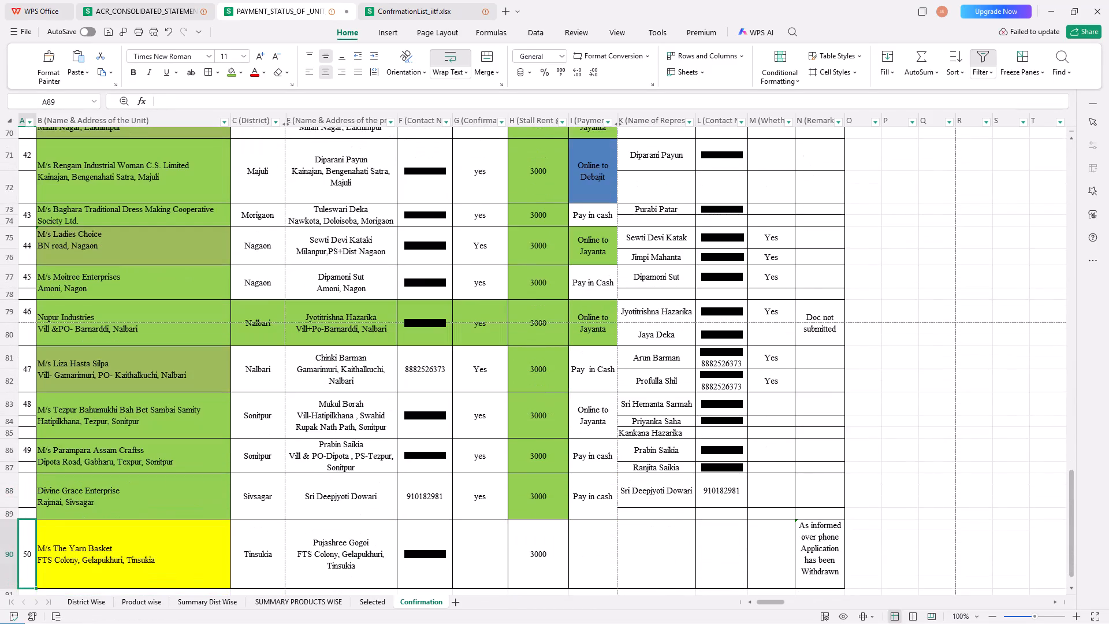
Return to the start of the list and check the serial numbers from M/s Physician Cane and Bamboo Udyog to M/s Sukanya Handloom.
{"action": "key", "text": "Up"}
{"action": "key", "text": "Up"}
{"action": "key", "text": "Up"}
{"action": "key", "text": "Up"}
{"action": "key", "text": "Up"}
{"action": "key", "text": "Up"}
{"action": "key", "text": "Up"}
{"action": "key", "text": "Up"}
{"action": "key", "text": "Up"}
{"action": "key", "text": "Up"}
{"action": "key", "text": "Up"}
{"action": "key", "text": "Up"}
{"action": "key", "text": "Up"}
{"action": "key", "text": "Up"}
{"action": "key", "text": "Up"}
{"action": "key", "text": "Up"}
{"action": "key", "text": "Up"}
{"action": "key", "text": "Up"}
{"action": "key", "text": "Up"}
{"action": "key", "text": "Up"}
{"action": "key", "text": "Up"}
{"action": "key", "text": "Up"}
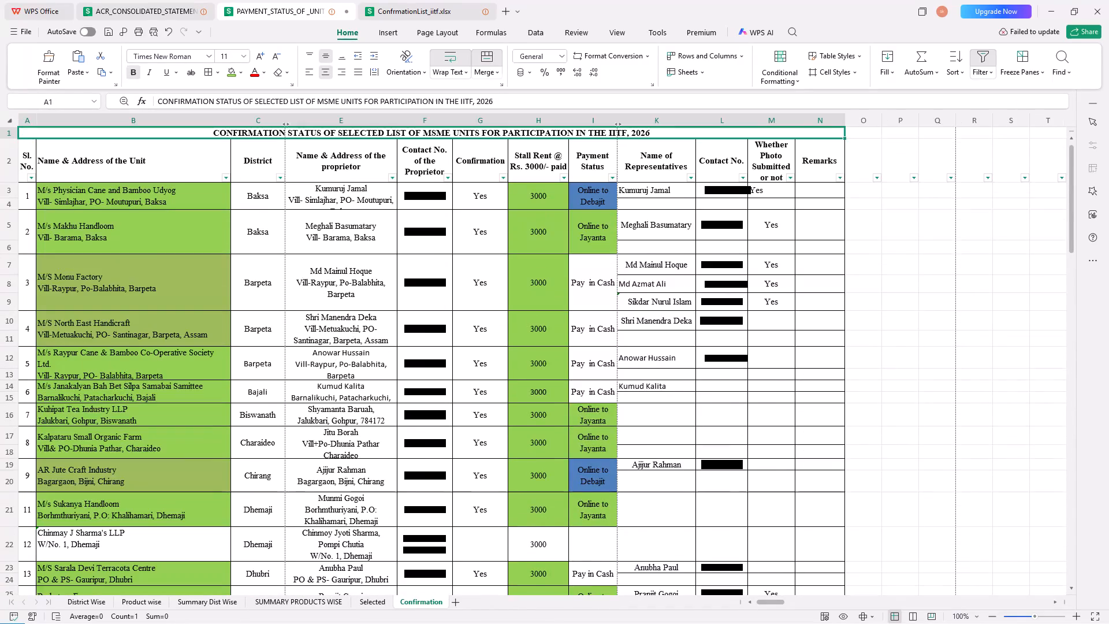
{"action": "key", "text": "Down"}
{"action": "key", "text": "Down"}
{"action": "key", "text": "Down"}
{"action": "key", "text": "Down"}
{"action": "key", "text": "Down"}
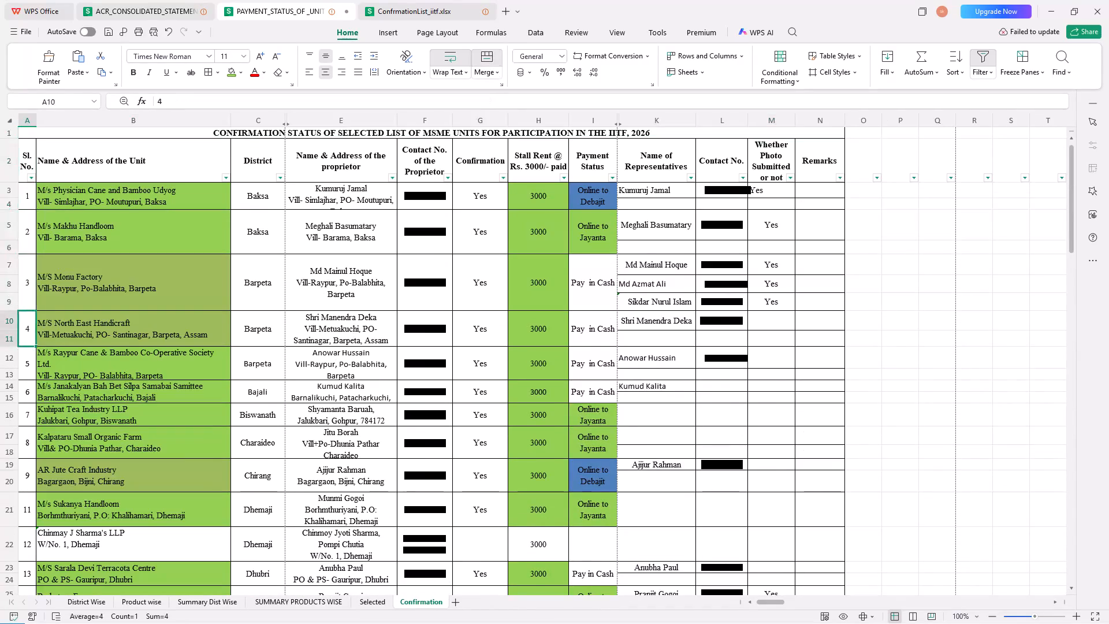
{"action": "key", "text": "Down"}
{"action": "key", "text": "Down"}
{"action": "key", "text": "Down"}
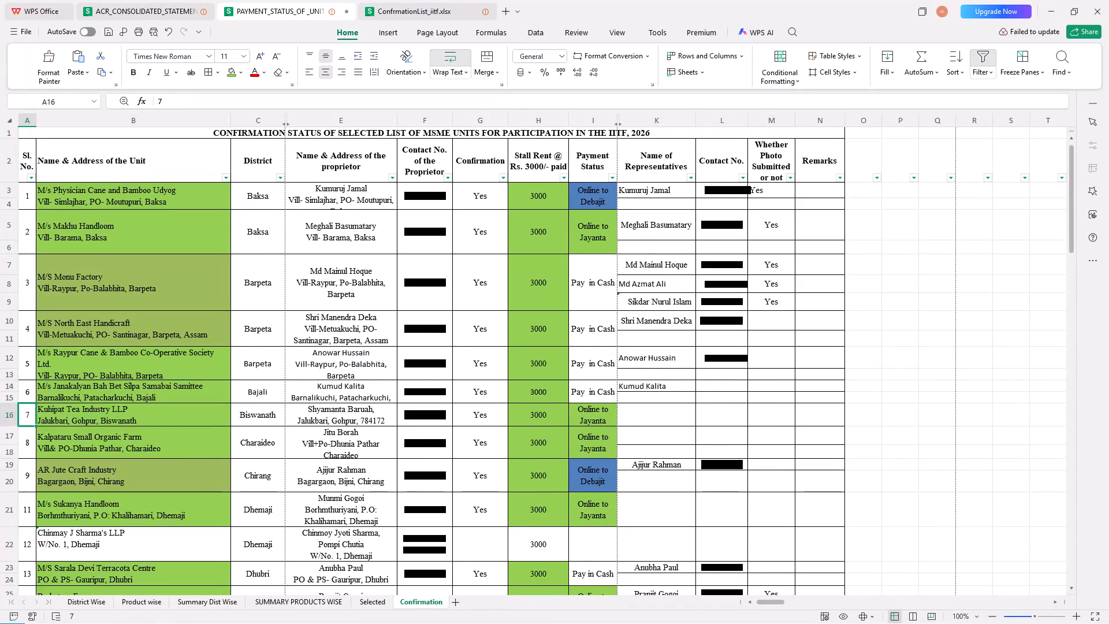
{"action": "key", "text": "Down"}
{"action": "key", "text": "Down"}
{"action": "key", "text": "Down"}
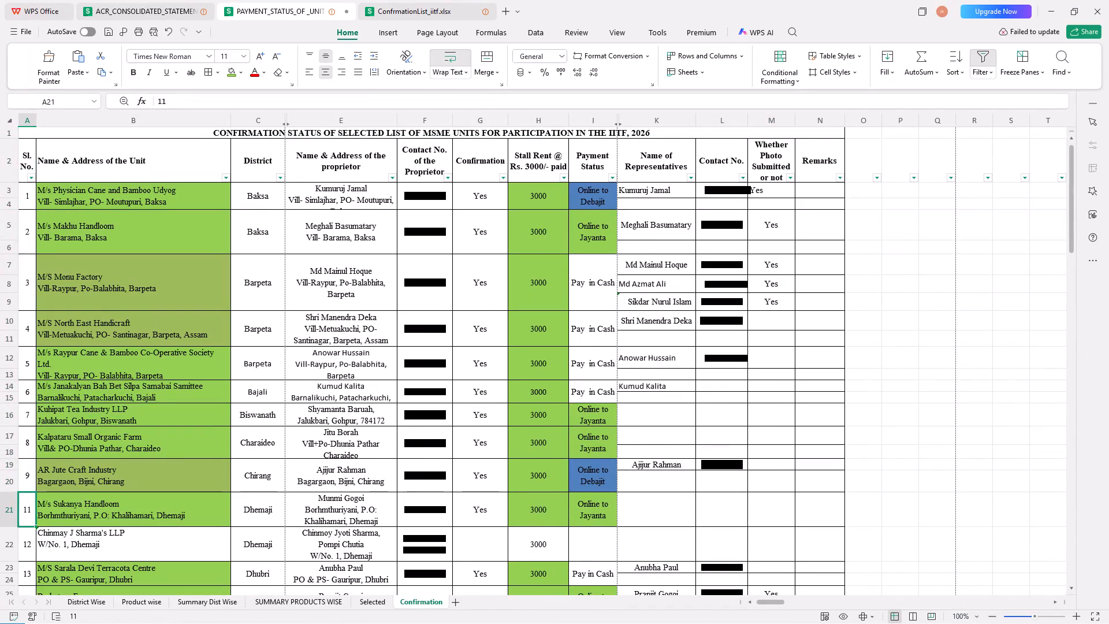
Recheck the serial number sequence from M/s Physician Cane and Bamboo Udyog down to Kuhi's Creation.
{"action": "key", "text": "Up"}
{"action": "key", "text": "Up"}
{"action": "key", "text": "Up"}
{"action": "key", "text": "Up"}
{"action": "key", "text": "Up"}
{"action": "key", "text": "Up"}
{"action": "key", "text": "Up"}
{"action": "key", "text": "Up"}
{"action": "key", "text": "Up"}
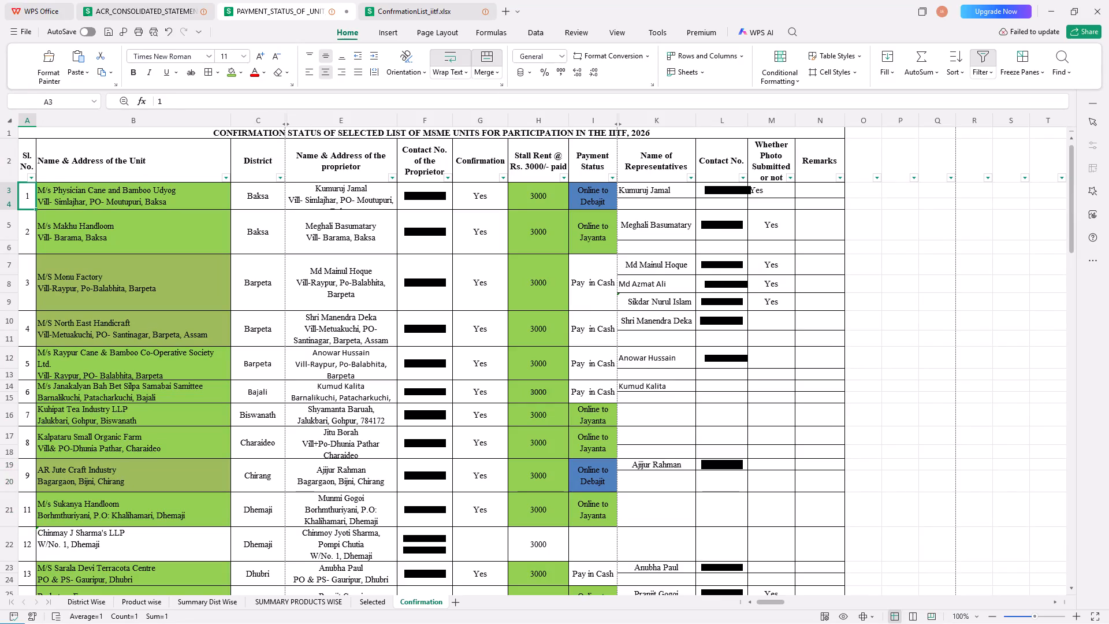
{"action": "key", "text": "Down"}
{"action": "key", "text": "Down"}
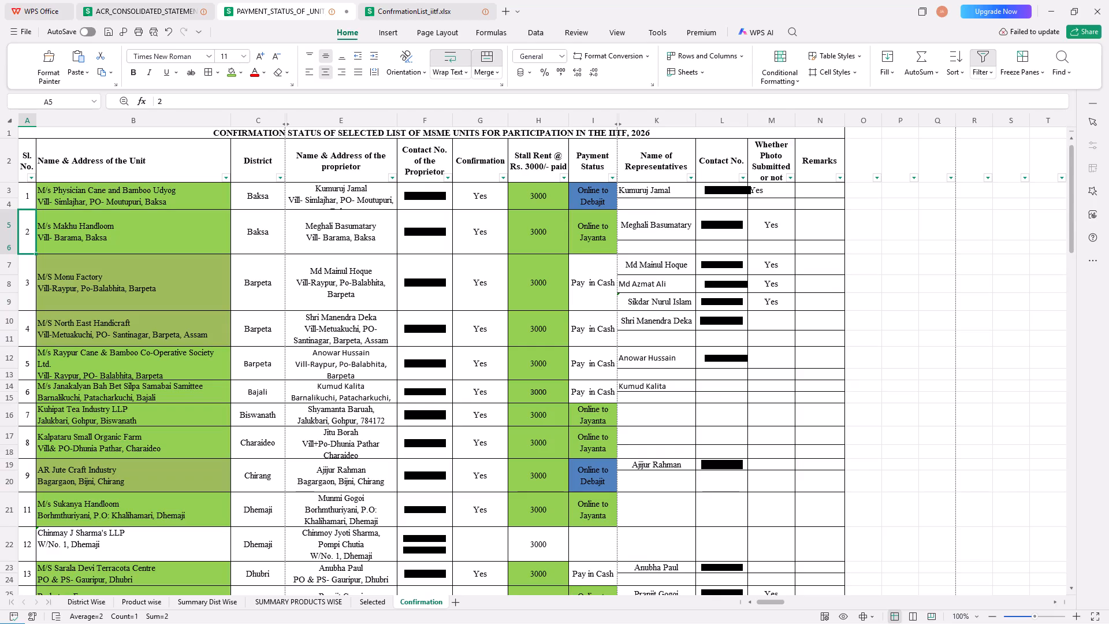
{"action": "key", "text": "Down"}
{"action": "key", "text": "Down"}
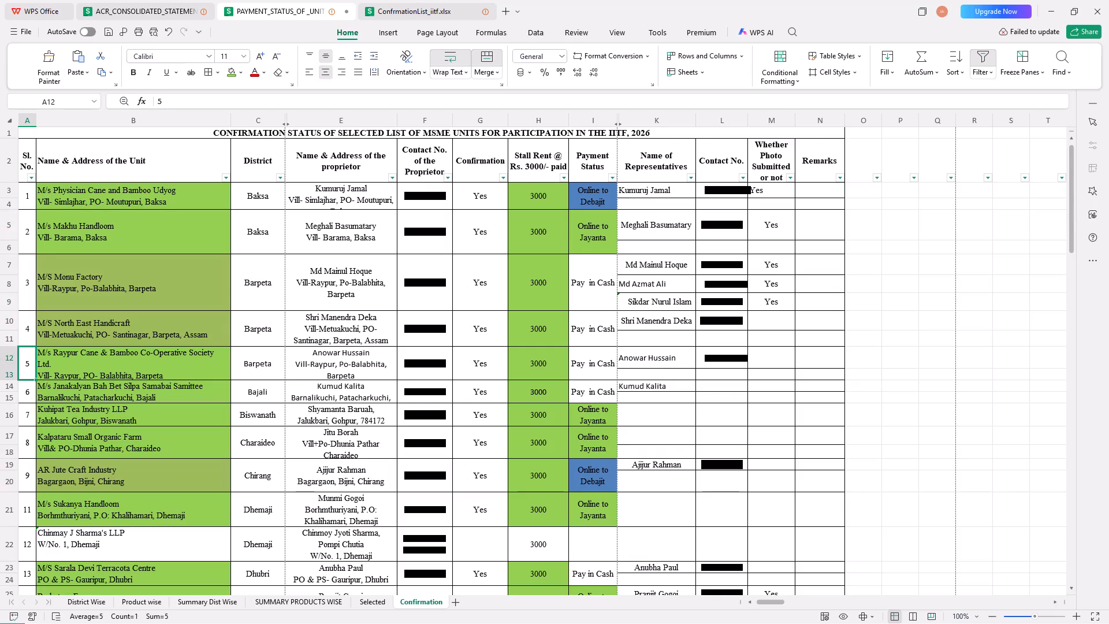
{"action": "key", "text": "Down"}
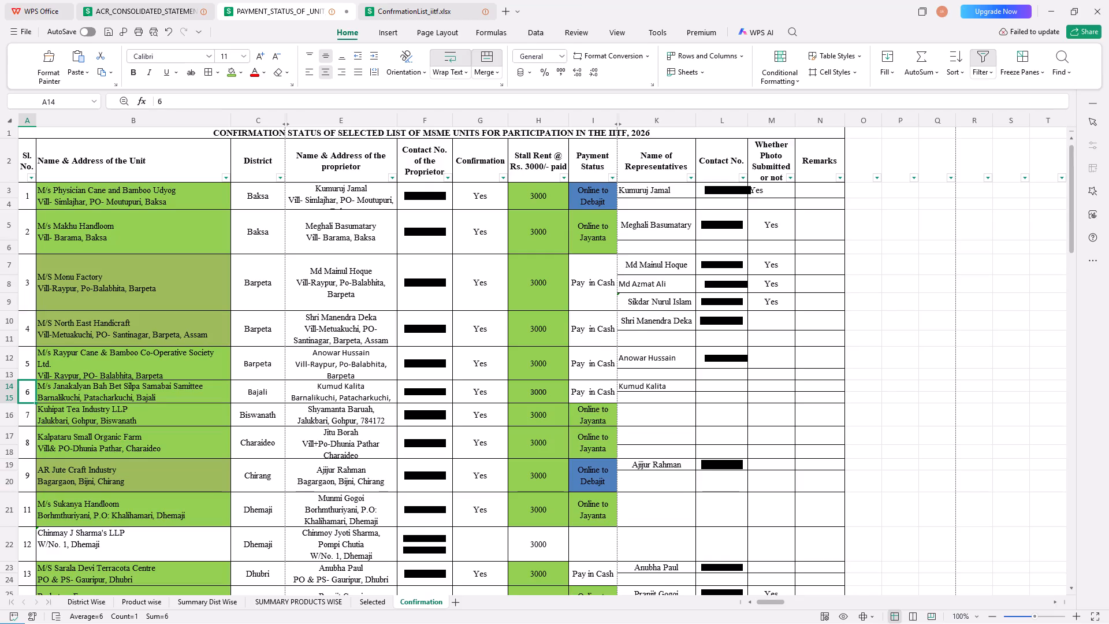
{"action": "key", "text": "Down"}
{"action": "key", "text": "Down"}
{"action": "key", "text": "Down"}
{"action": "key", "text": "Down"}
{"action": "key", "text": "Down"}
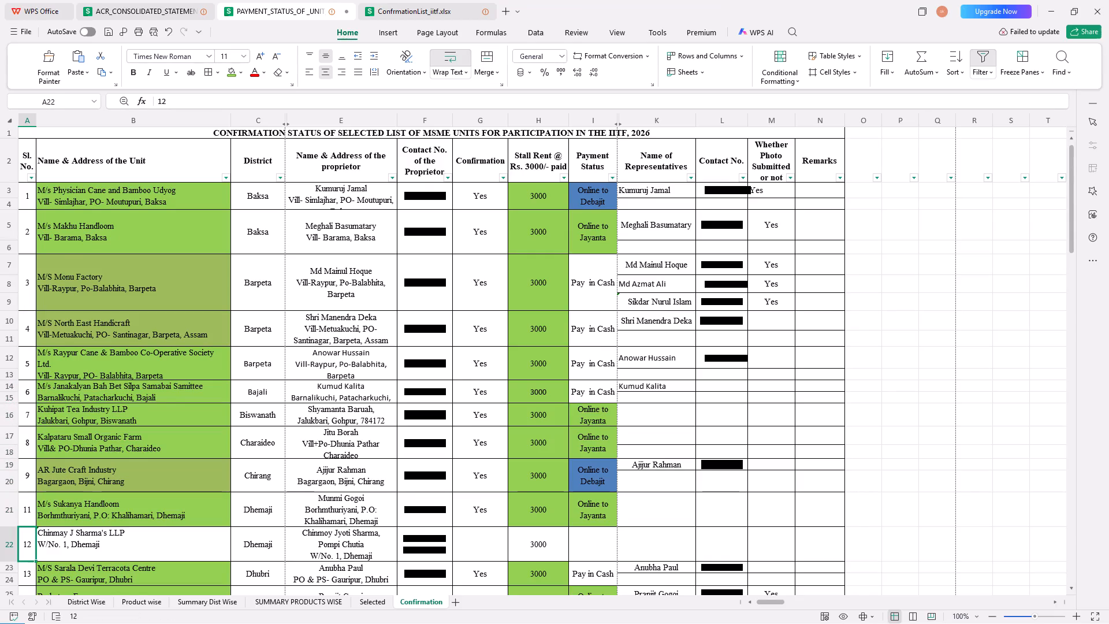
{"action": "key", "text": "Down"}
{"action": "key", "text": "Down"}
{"action": "key", "text": "Down"}
{"action": "key", "text": "Down"}
{"action": "key", "text": "Down"}
{"action": "key", "text": "Down"}
{"action": "key", "text": "Down"}
{"action": "key", "text": "Down"}
{"action": "key", "text": "Down"}
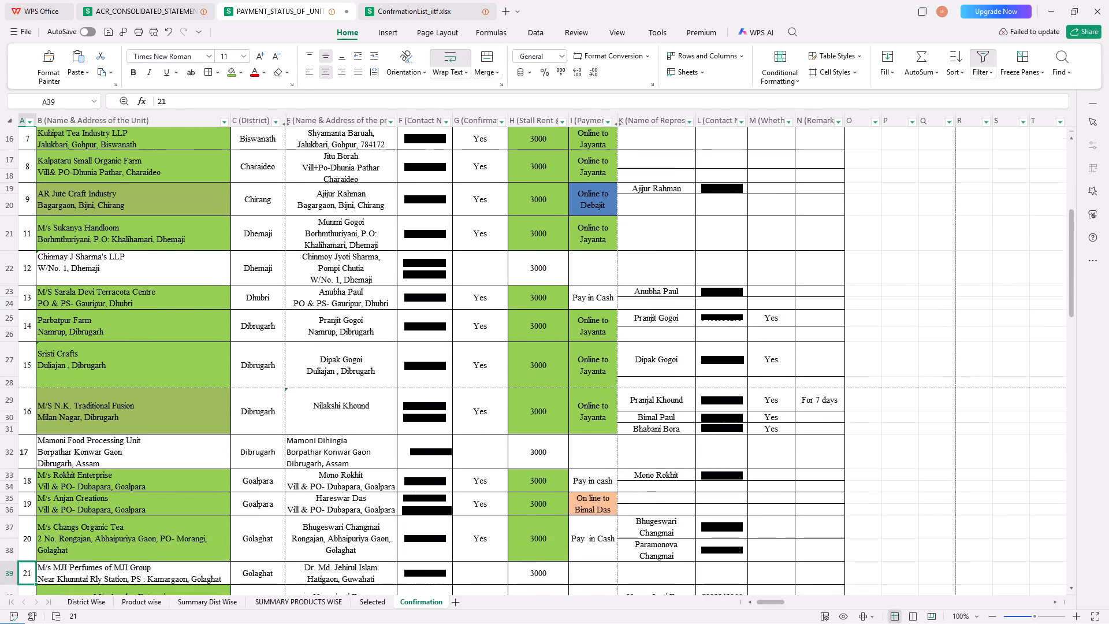
{"action": "key", "text": "Down"}
{"action": "key", "text": "Down"}
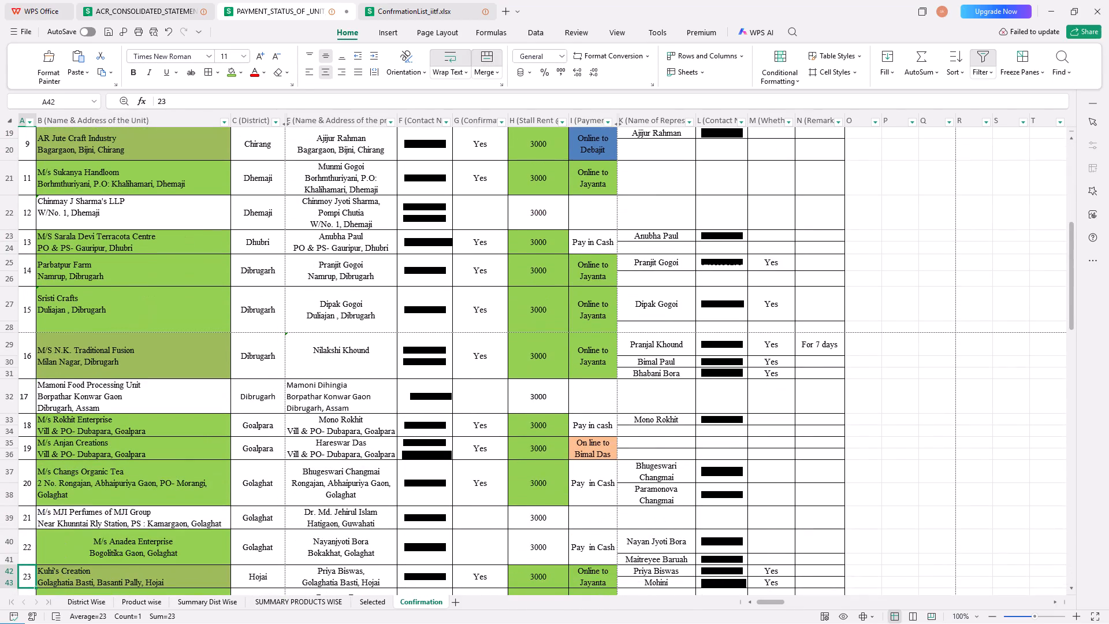
Search the Confirmation sheet for Anjan until the M/s Anjan Creations entry is reached.
{"action": "key", "text": "ctrl+f"}
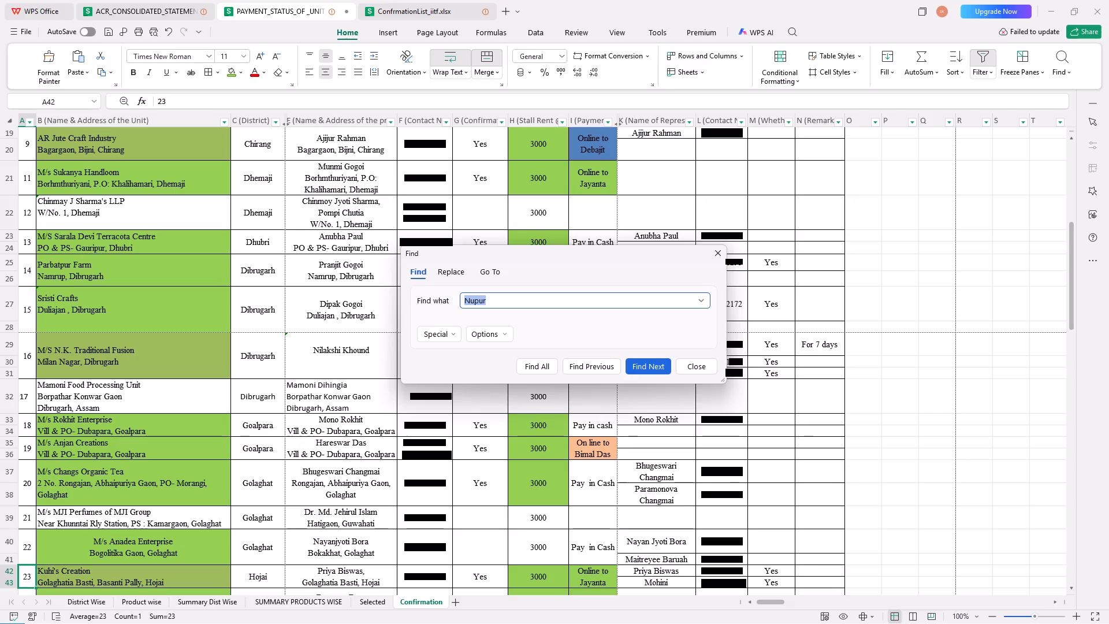
{"action": "type", "text": "Anjan"}
{"action": "left_click", "coordinate": [653, 365]}
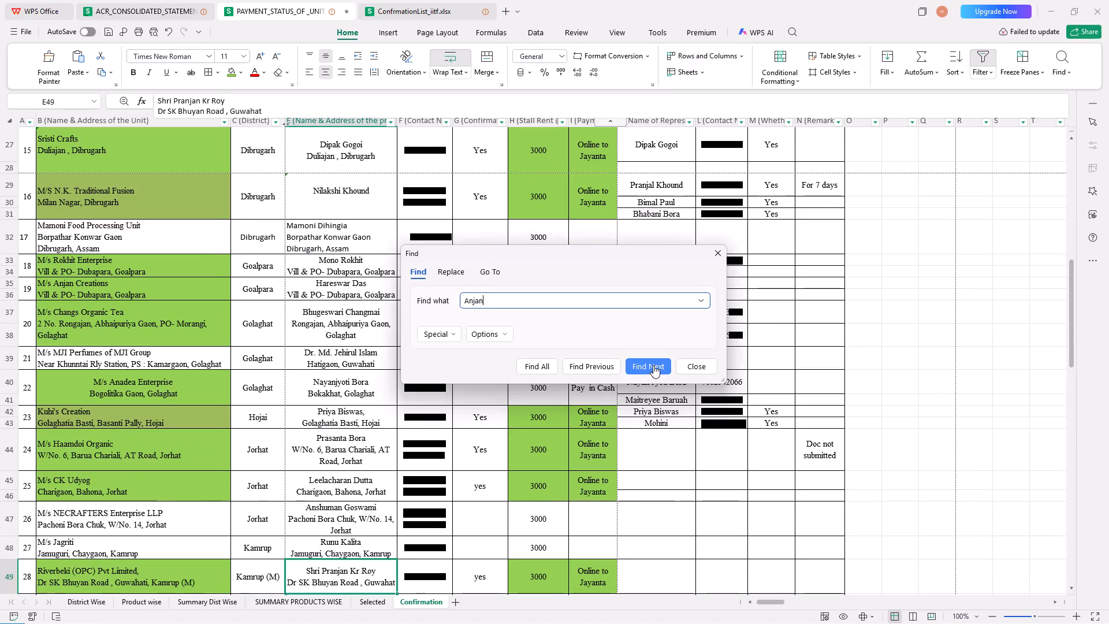
{"action": "left_click", "coordinate": [653, 365]}
{"action": "double_click", "coordinate": [653, 365]}
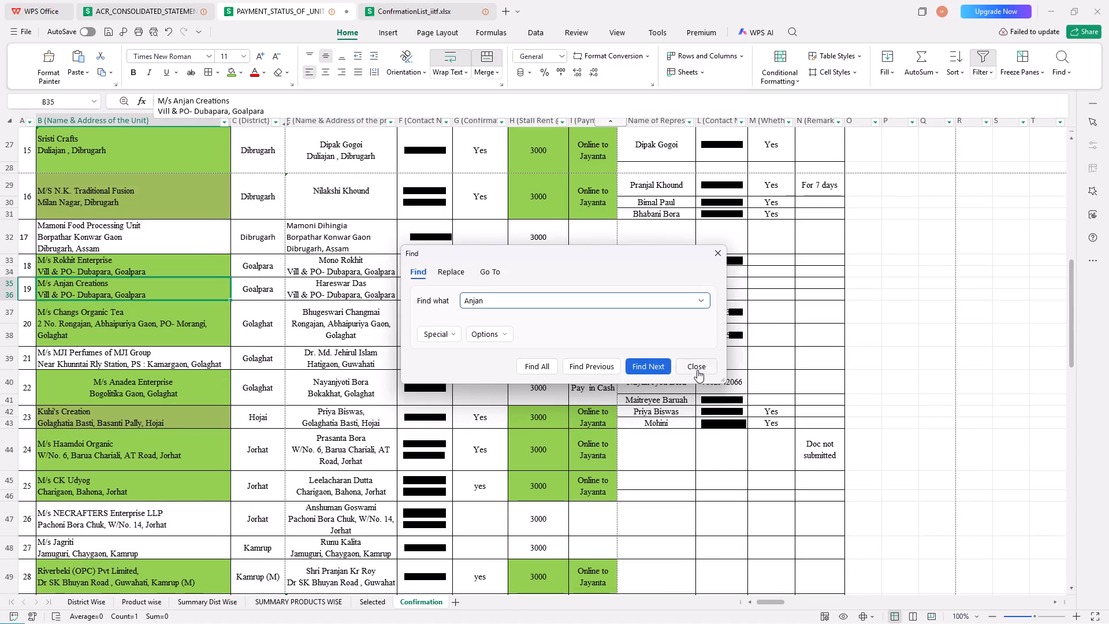
{"action": "left_click", "coordinate": [698, 364]}
Go through the serial numbers one by one from the first unit down to the row below M/s Sukanya Handloom.
{"action": "scroll", "coordinate": [253, 423], "scroll_direction": "up", "scroll_amount": 11}
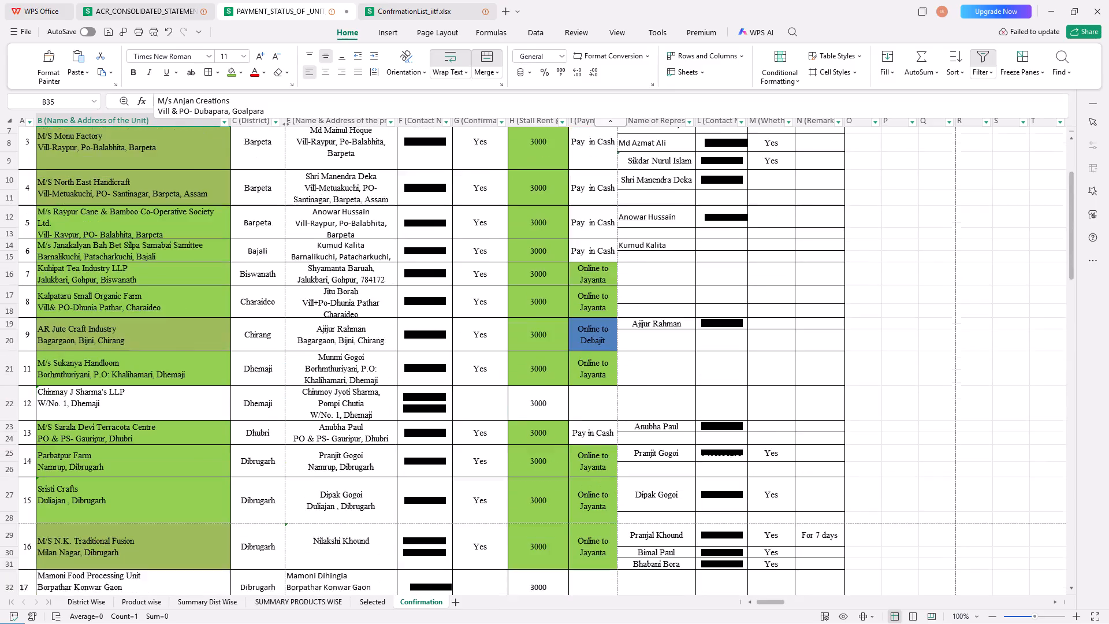
{"action": "scroll", "coordinate": [242, 415], "scroll_direction": "up", "scroll_amount": 8}
{"action": "left_click", "coordinate": [28, 192]}
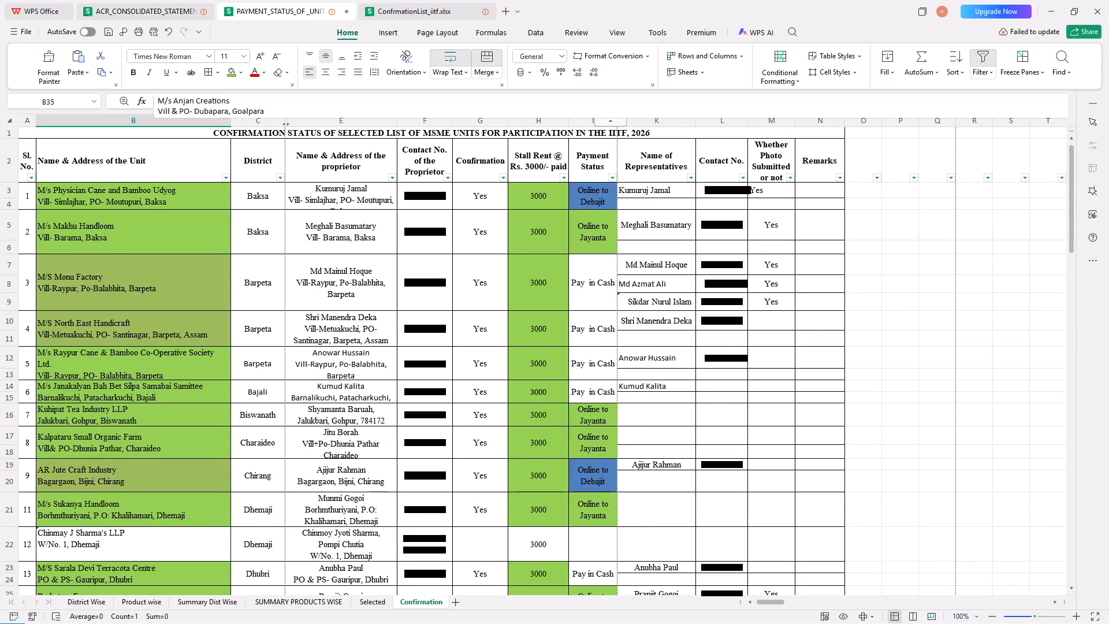
{"action": "left_click", "coordinate": [28, 235]}
{"action": "left_click", "coordinate": [28, 273]}
{"action": "left_click", "coordinate": [29, 320]}
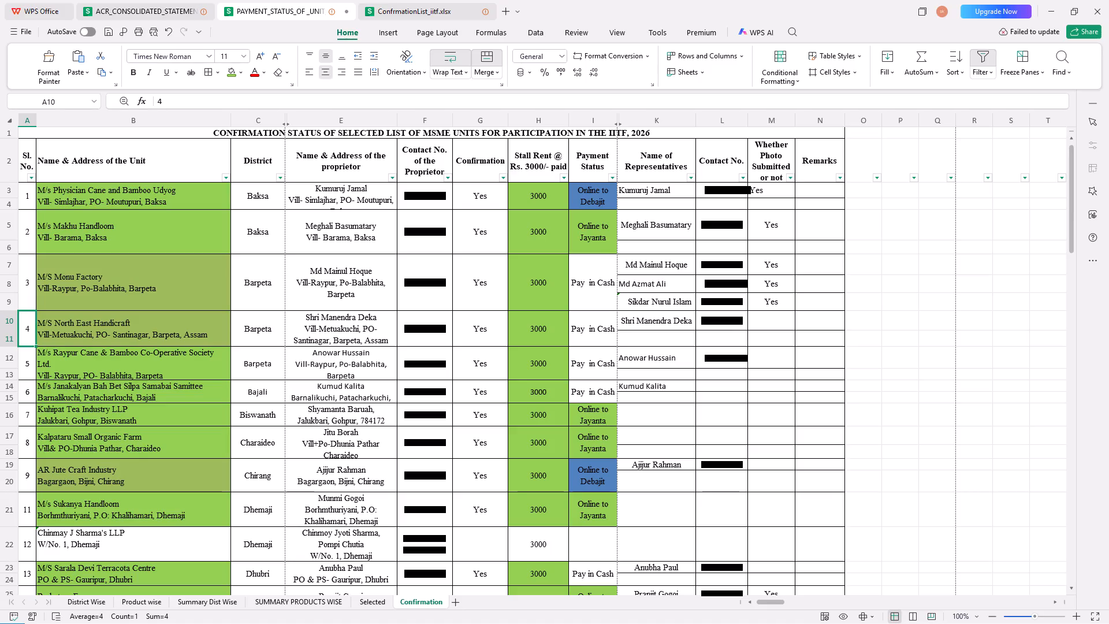
{"action": "left_click", "coordinate": [31, 284]}
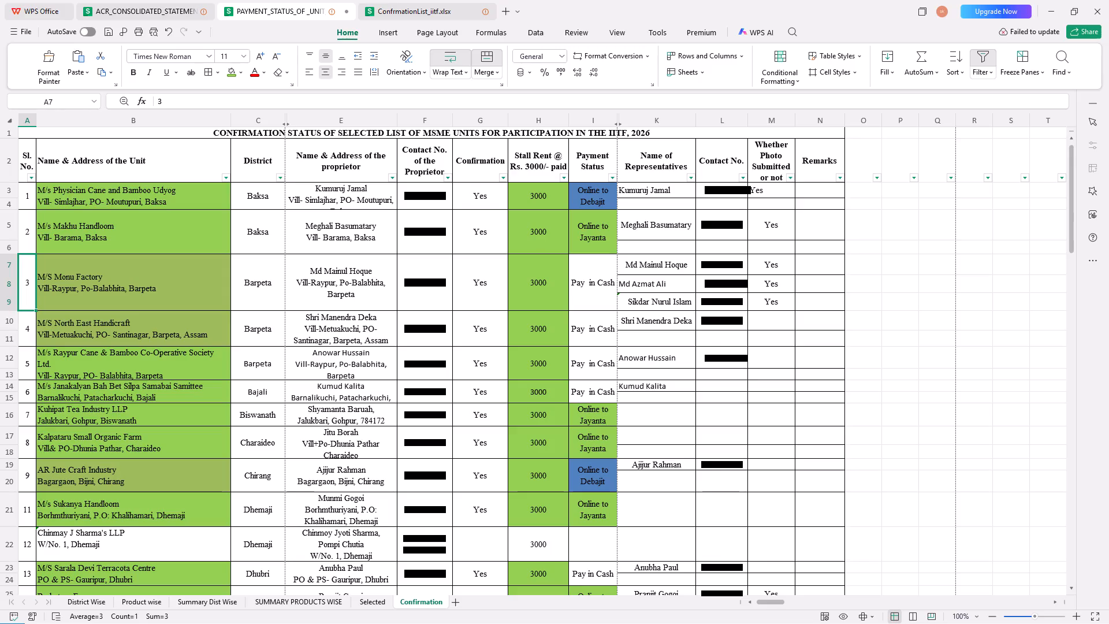
{"action": "left_click", "coordinate": [27, 326]}
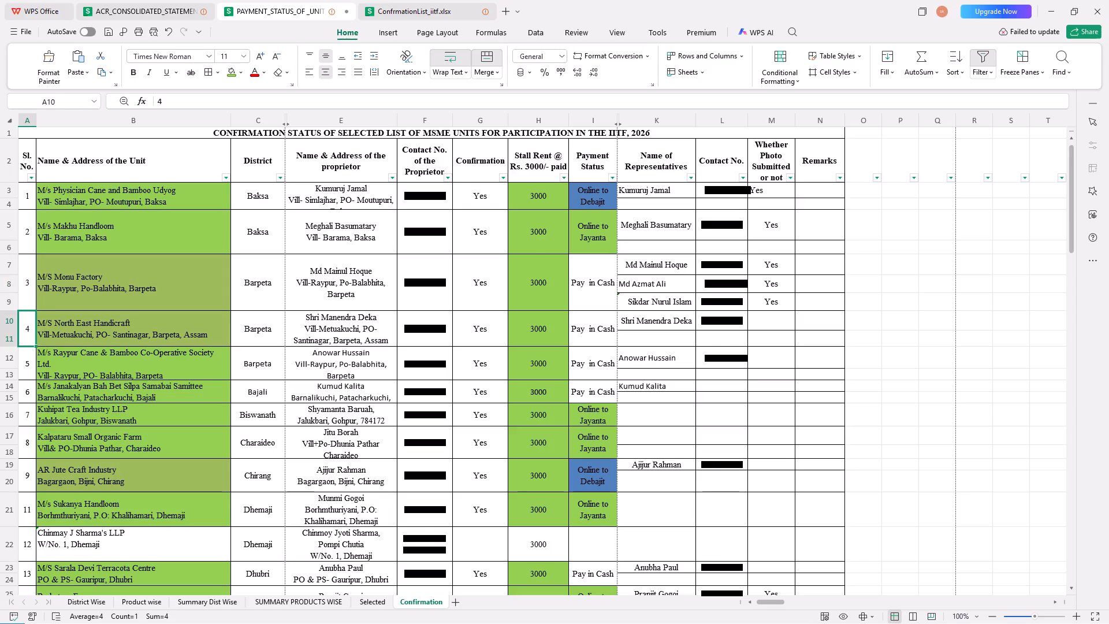
{"action": "left_click", "coordinate": [27, 357]}
{"action": "key", "text": "Down"}
{"action": "key", "text": "Down"}
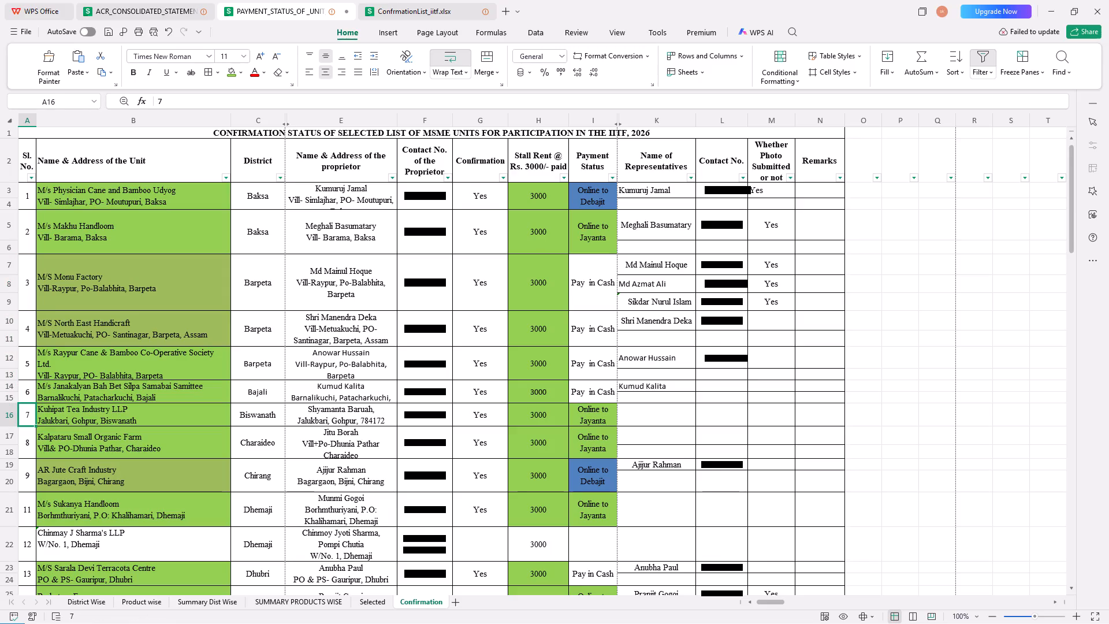
{"action": "key", "text": "Down"}
{"action": "key", "text": "Down"}
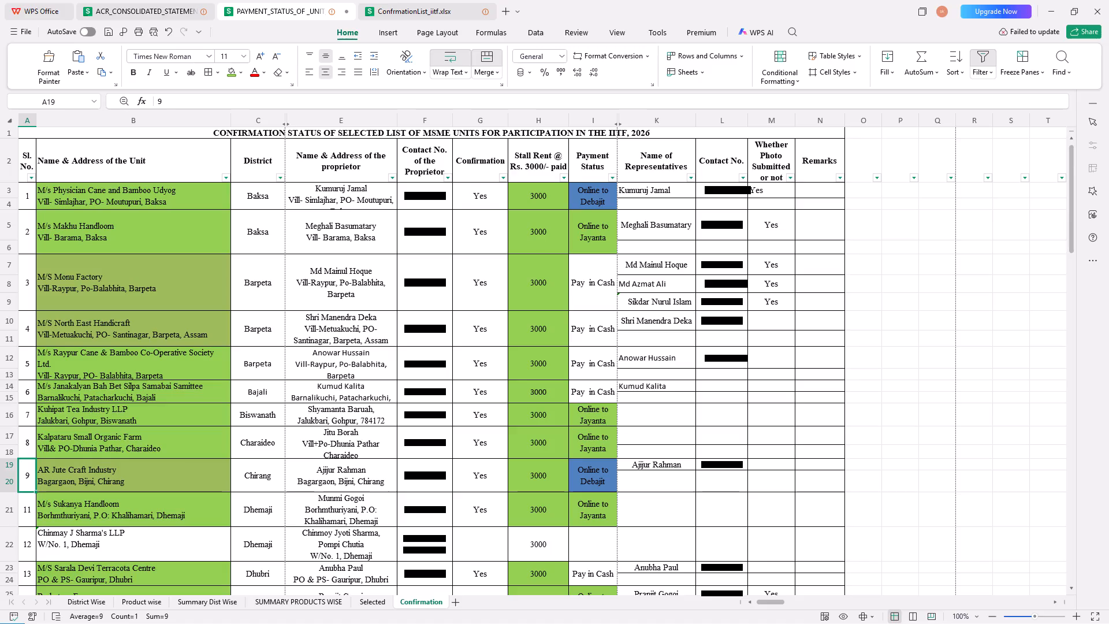
{"action": "key", "text": "Down"}
{"action": "key", "text": "Down"}
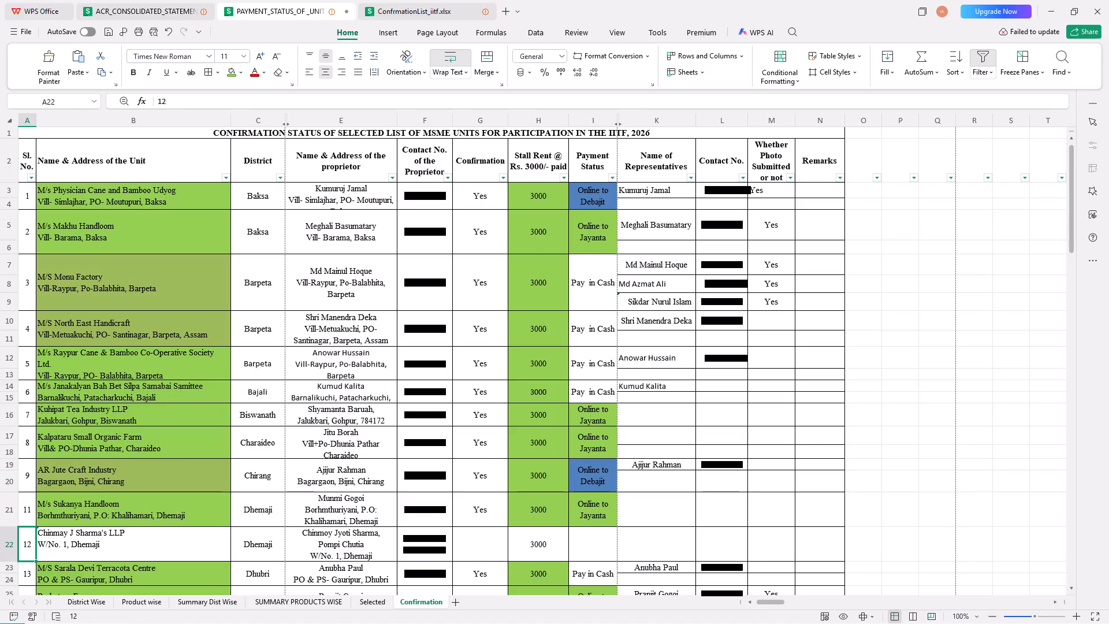
Change the serial number of M/s Sukanya Handloom to 10.
{"action": "double_click", "coordinate": [31, 506]}
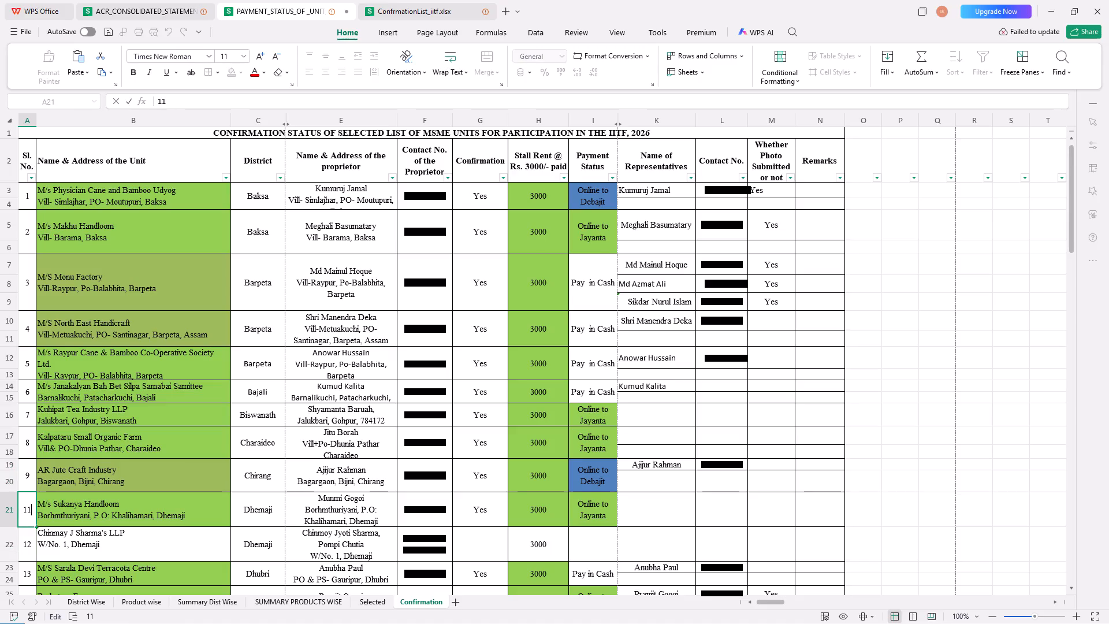
{"action": "key", "text": "BackSpace"}
{"action": "key", "text": "0"}
{"action": "key", "text": "Down"}
{"action": "key", "text": "Tab"}
{"action": "key", "text": "Down"}
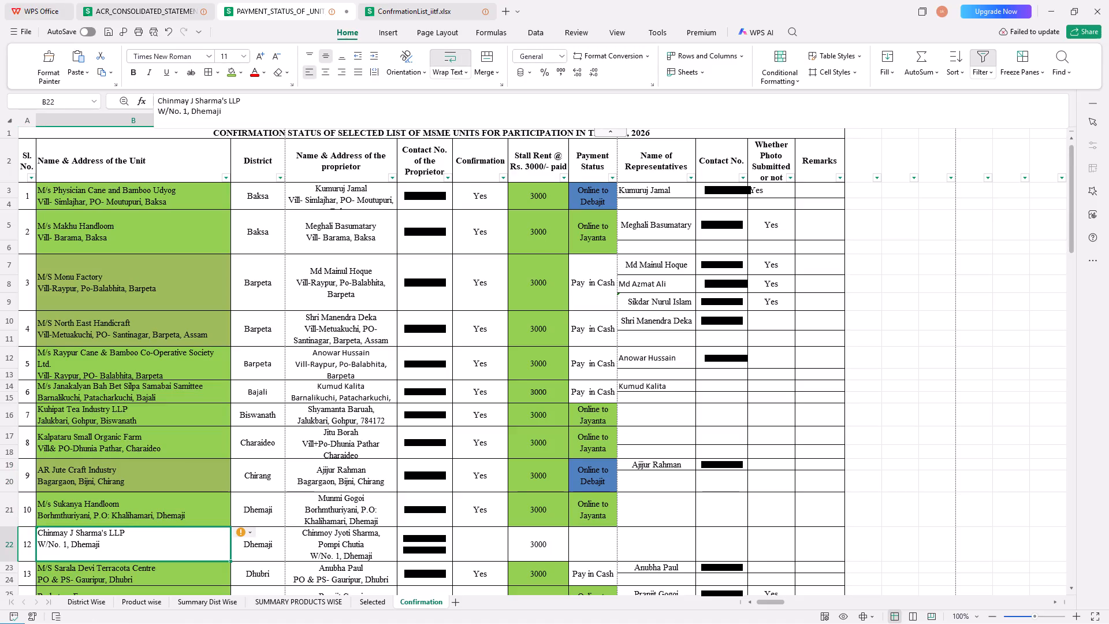
{"action": "key", "text": "F2"}
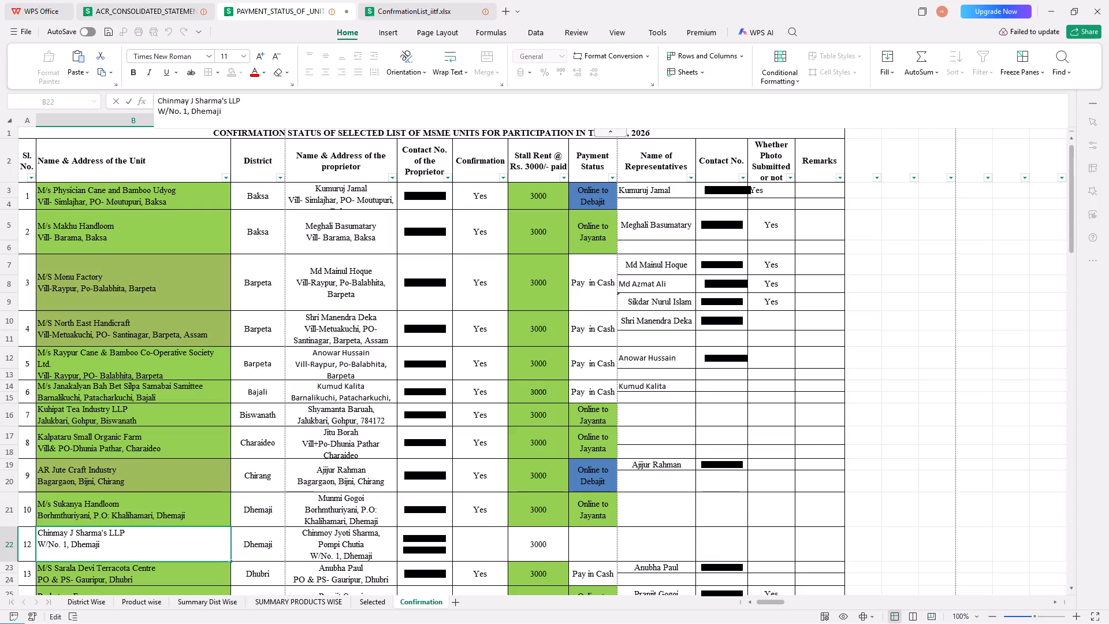
{"action": "double_click", "coordinate": [32, 541]}
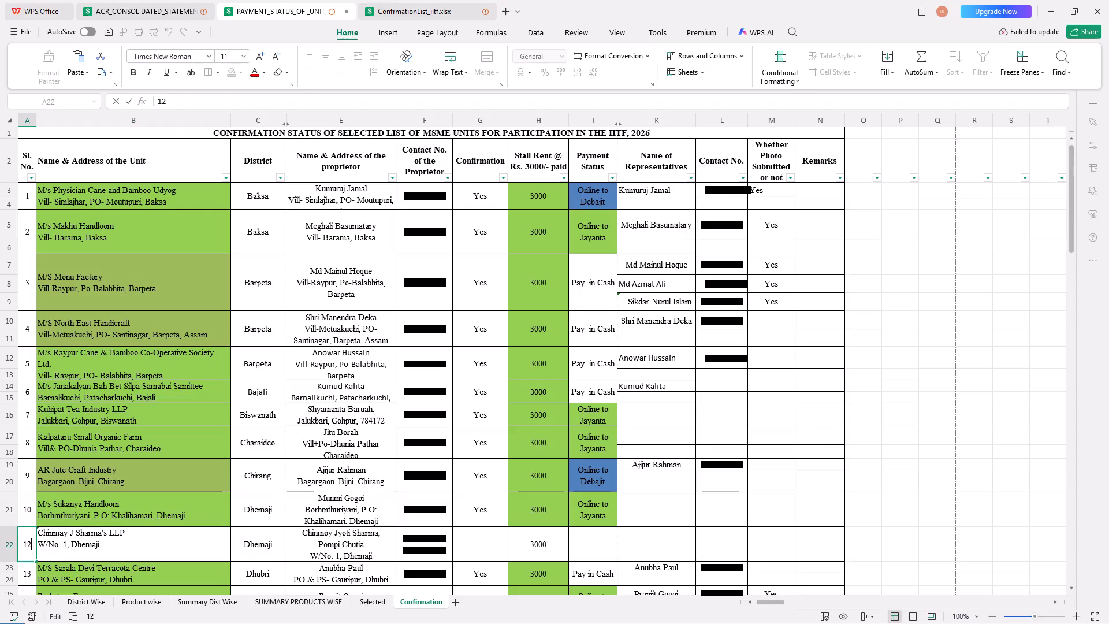
{"action": "key", "text": "BackSpace"}
{"action": "key", "text": "1"}
{"action": "key", "text": "Down"}
{"action": "key", "text": "Tab"}
{"action": "key", "text": "Down"}
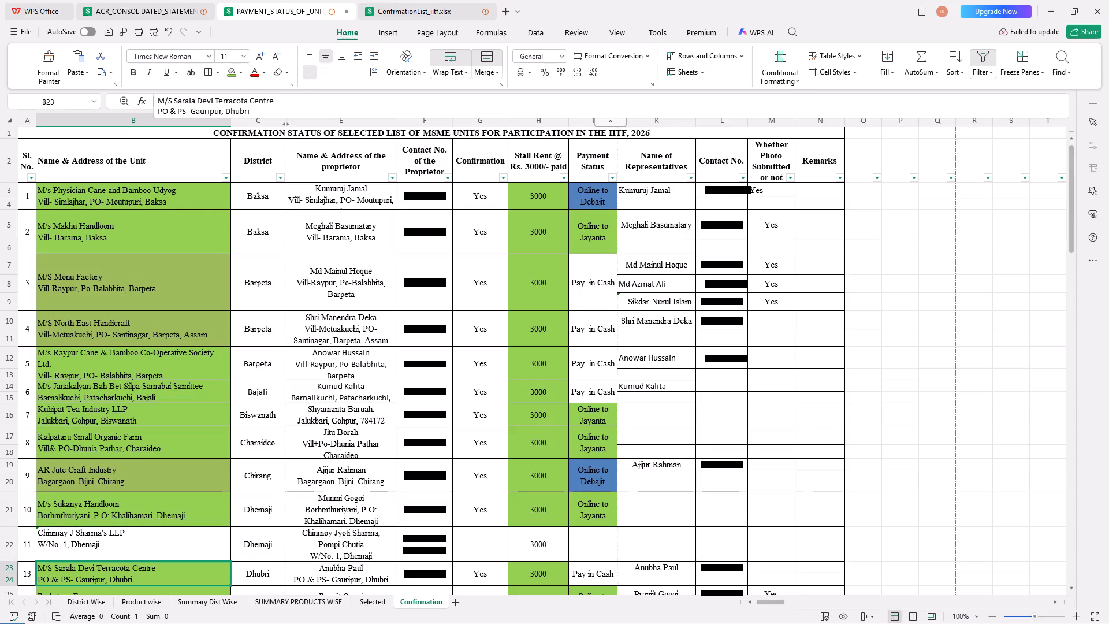
Change the serial number of M/S Sarala Devi Terracota Centre to 12.
{"action": "key", "text": "F2"}
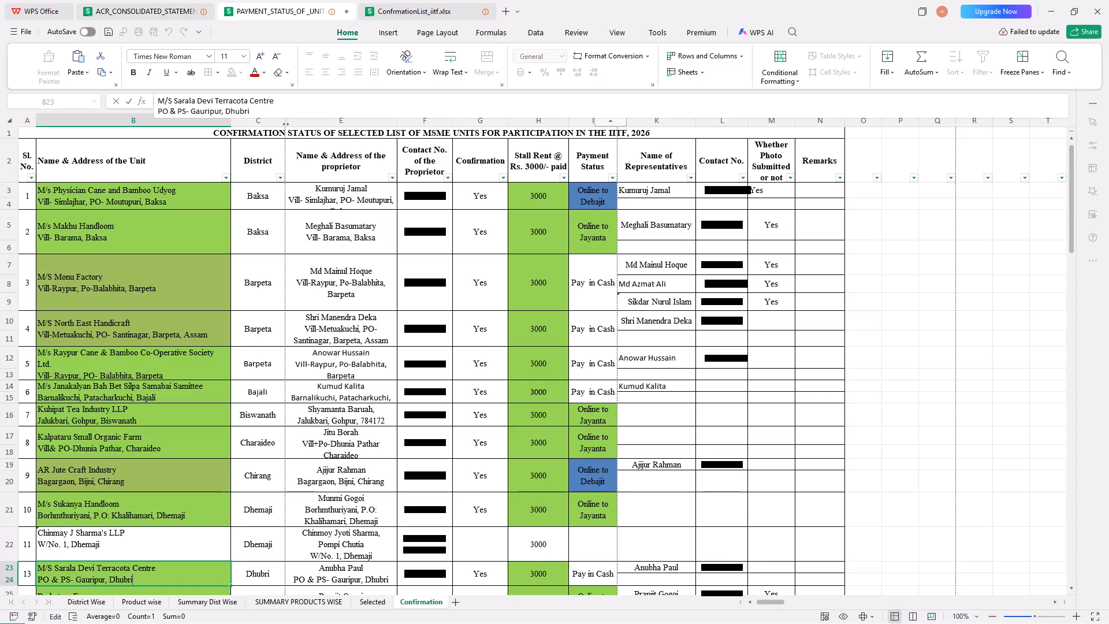
{"action": "double_click", "coordinate": [32, 578]}
{"action": "key", "text": "BackSpace"}
{"action": "key", "text": "2"}
{"action": "key", "text": "Down"}
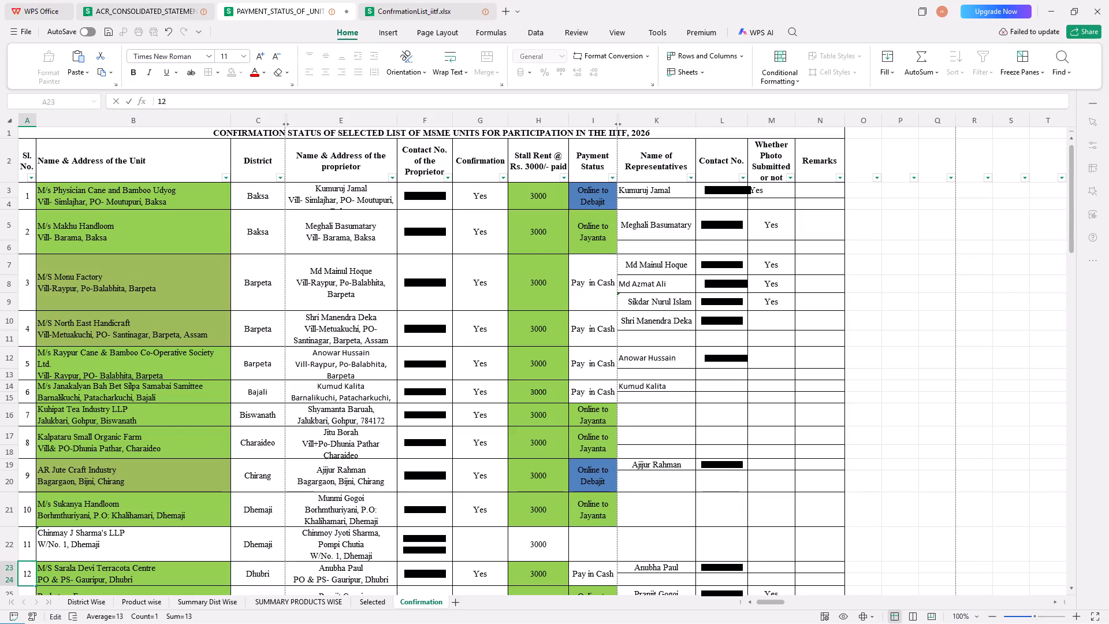
{"action": "key", "text": "Tab"}
Renumber Parbatpur Farm, Sristi Crafts, M/S N.K. Traditional Fusion and Mamoni Food Processing Unit as 13, 14, 15 and 16 respectively.
{"action": "key", "text": "Down"}
{"action": "key", "text": "Left"}
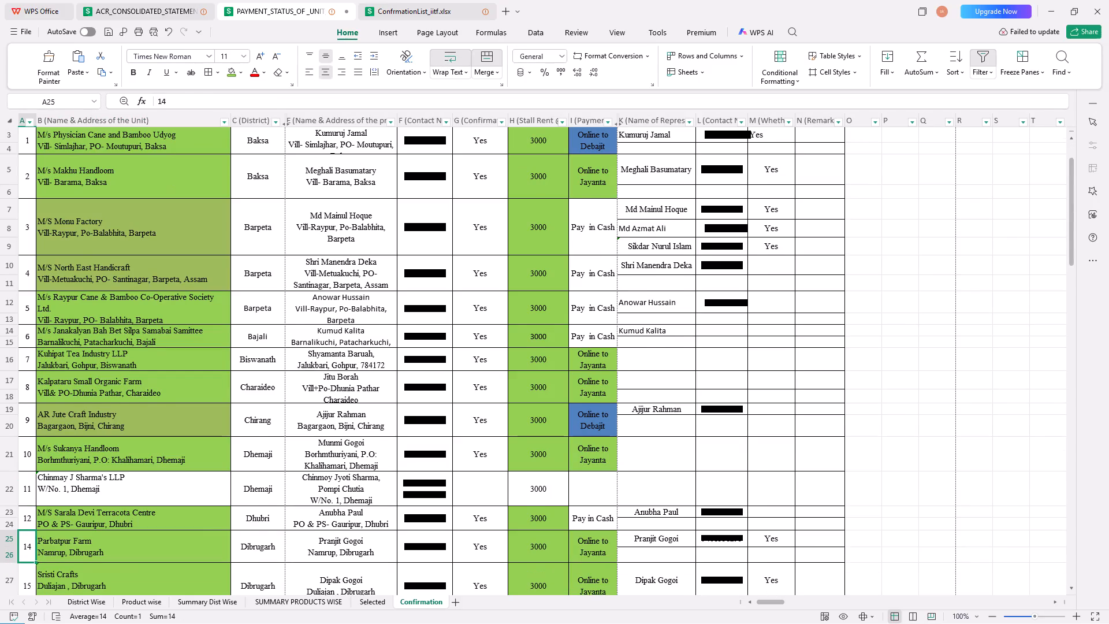
{"action": "type", "text": "13"}
{"action": "key", "text": "Down"}
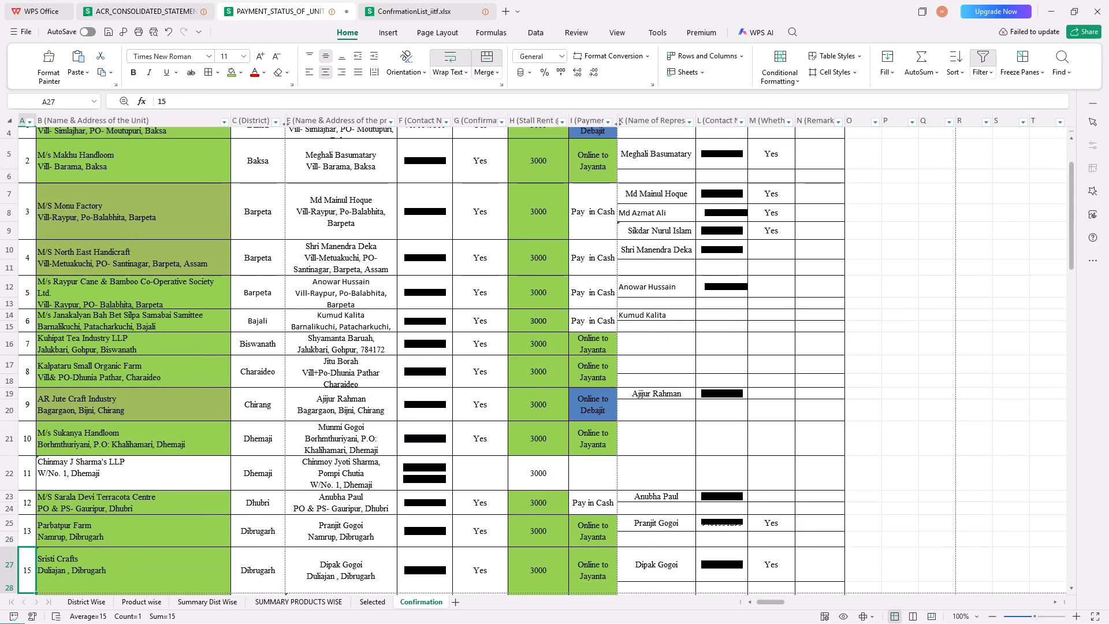
{"action": "type", "text": "14"}
{"action": "key", "text": "Down"}
{"action": "type", "text": "15"}
{"action": "key", "text": "Down"}
{"action": "type", "text": "16"}
{"action": "key", "text": "Down"}
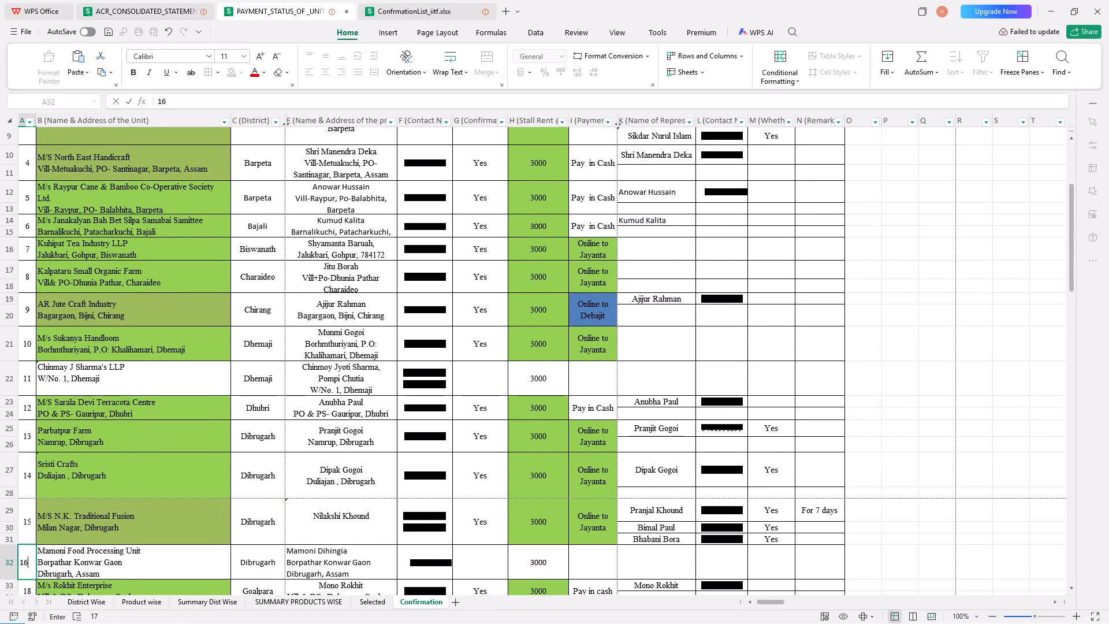
Renumber M/s Rokhit Enterprise, M/s Anjan Creations, M/s Changs Organic Tea and M/s MJI Perfumes as 17, 18, 19 and 20 respectively.
{"action": "type", "text": "17"}
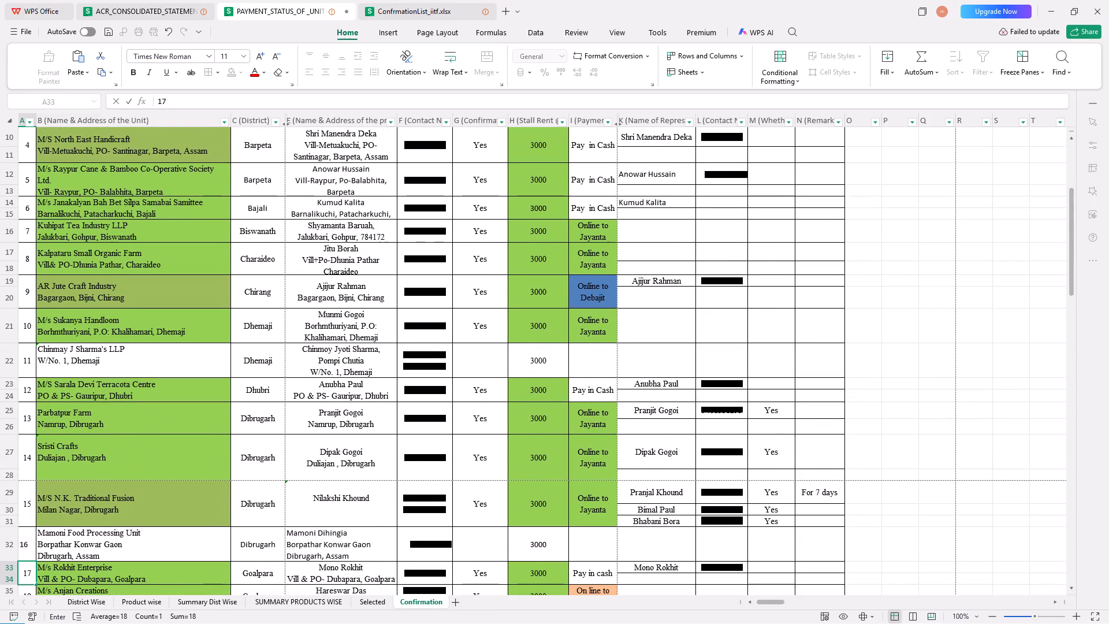
{"action": "key", "text": "Down"}
{"action": "type", "text": "18"}
{"action": "key", "text": "Down"}
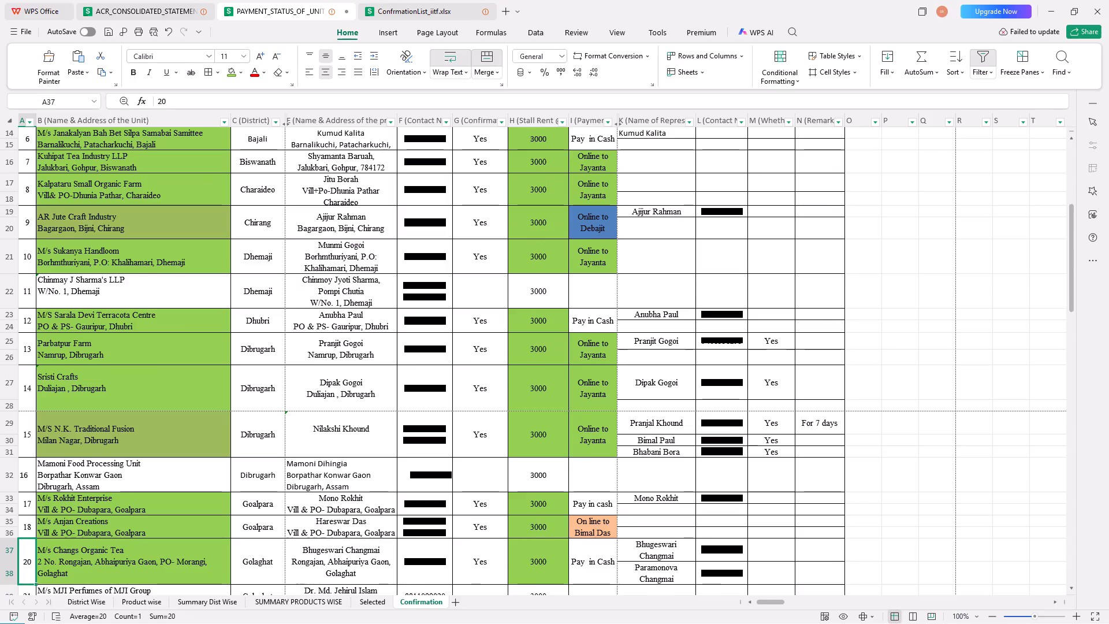
{"action": "type", "text": "19"}
{"action": "key", "text": "Down"}
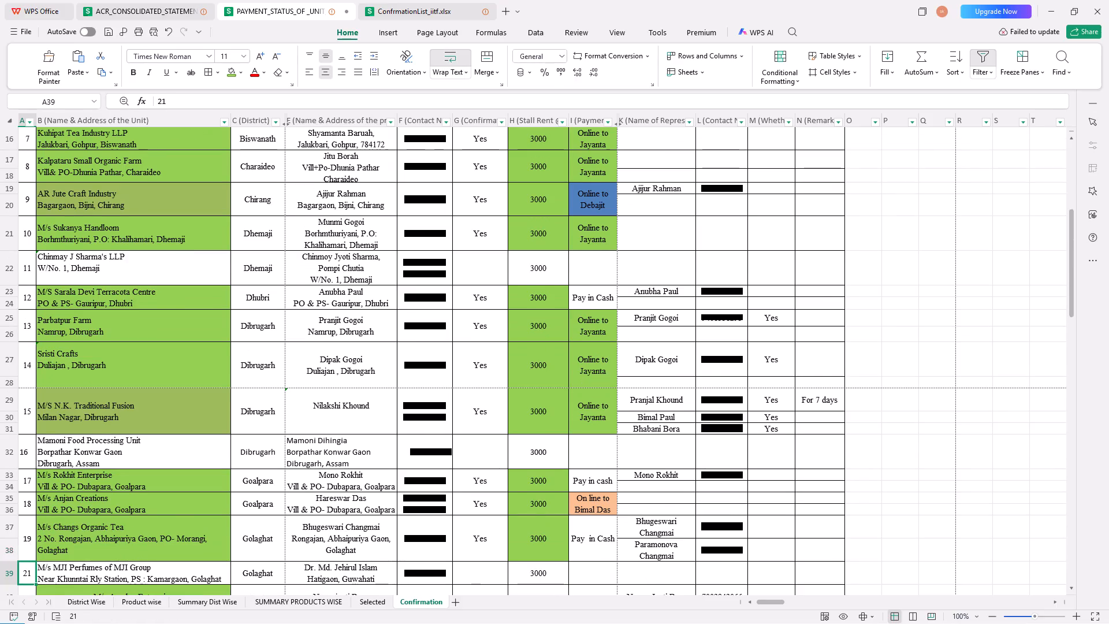
{"action": "type", "text": "20"}
{"action": "key", "text": "Down"}
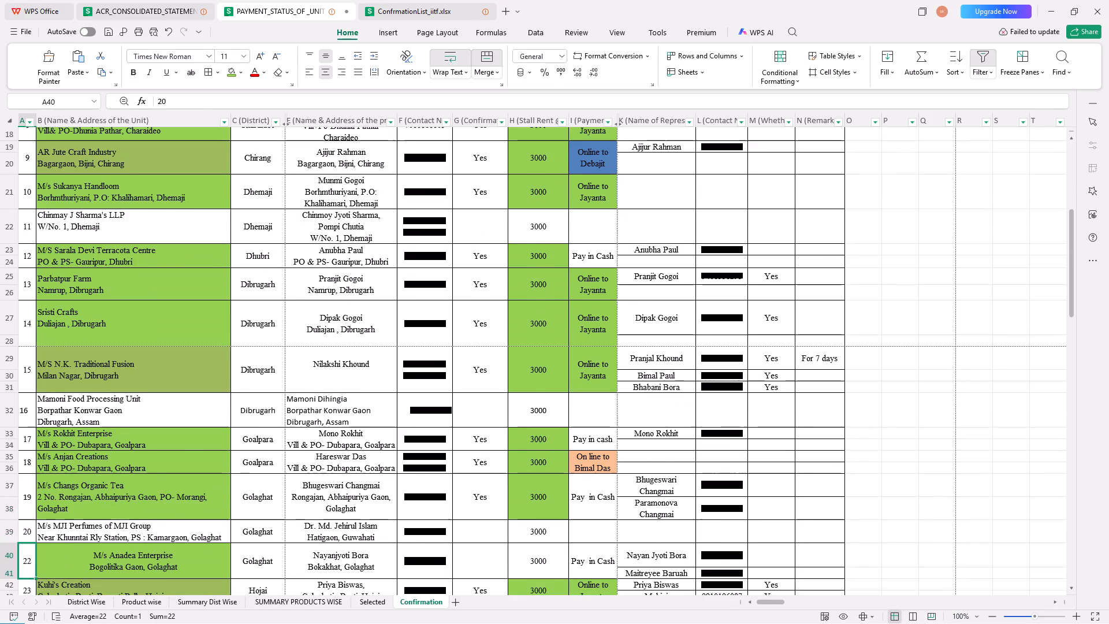
Renumber M/s Anadea Enterprise, Kuhi's Creation and M/s Haamdoi Organic as 21, 22 and 23 respectively.
{"action": "type", "text": "21"}
{"action": "key", "text": "Down"}
{"action": "type", "text": "22"}
{"action": "key", "text": "Down"}
{"action": "type", "text": "23"}
{"action": "key", "text": "Right"}
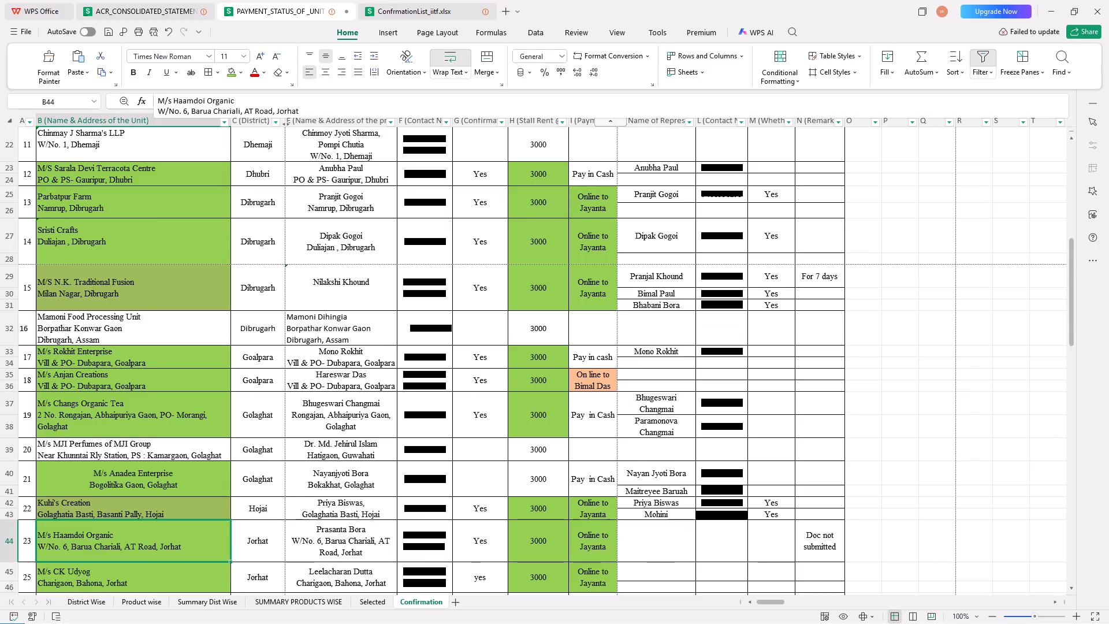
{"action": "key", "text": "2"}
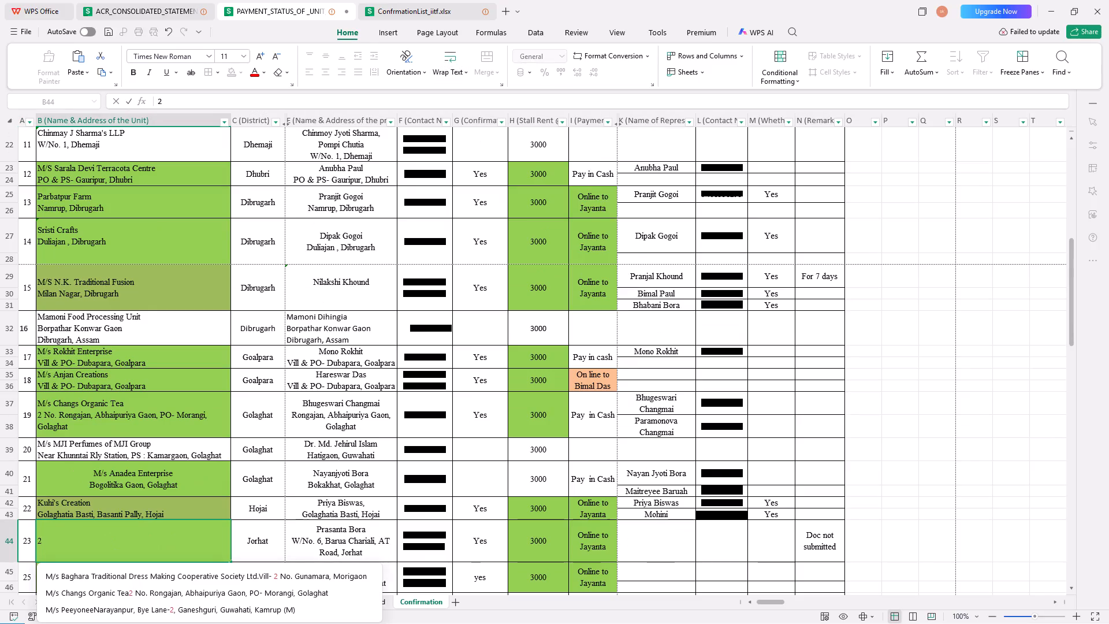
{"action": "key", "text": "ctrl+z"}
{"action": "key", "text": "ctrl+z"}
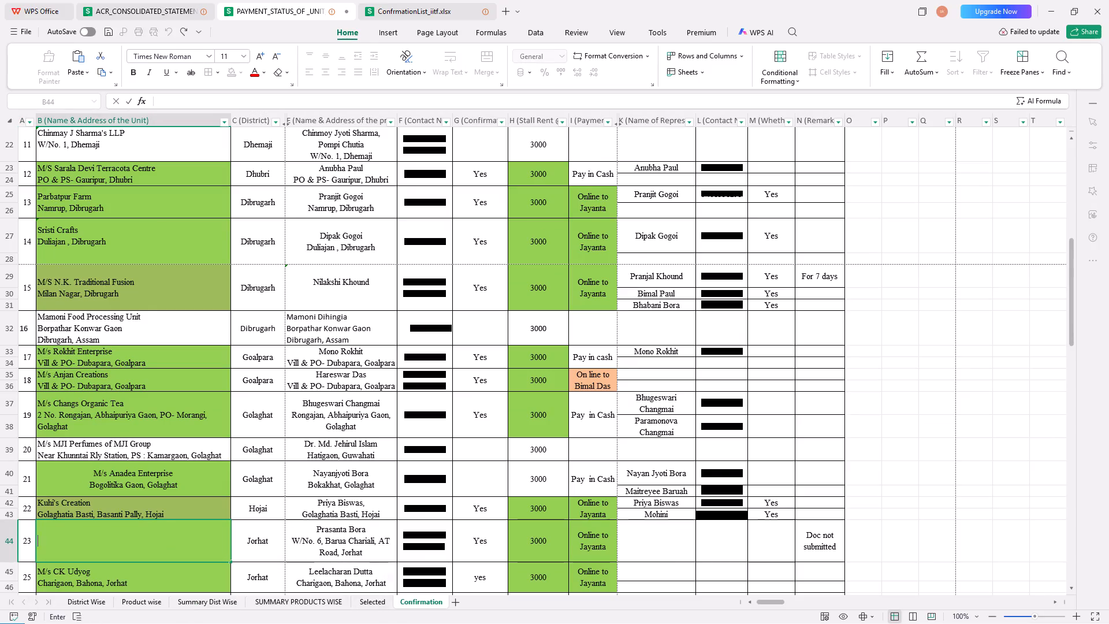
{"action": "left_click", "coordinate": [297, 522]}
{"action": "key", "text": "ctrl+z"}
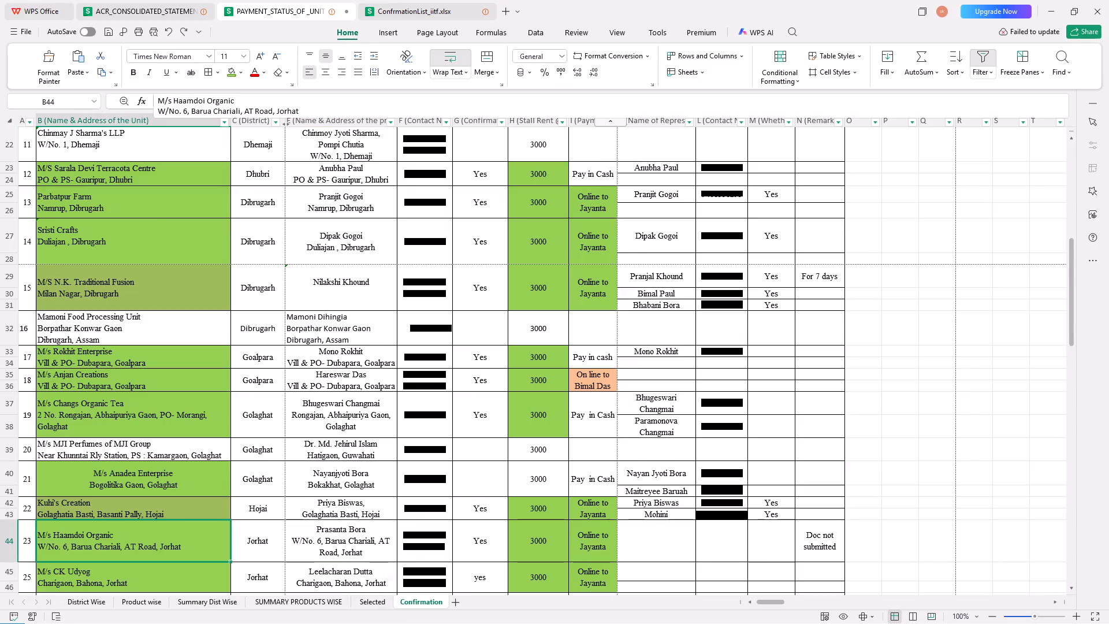
Renumber M/s CK Udyog as 24 and M/s NECRAFTERS Enterprise LLP as 25.
{"action": "double_click", "coordinate": [33, 578]}
{"action": "key", "text": "BackSpace"}
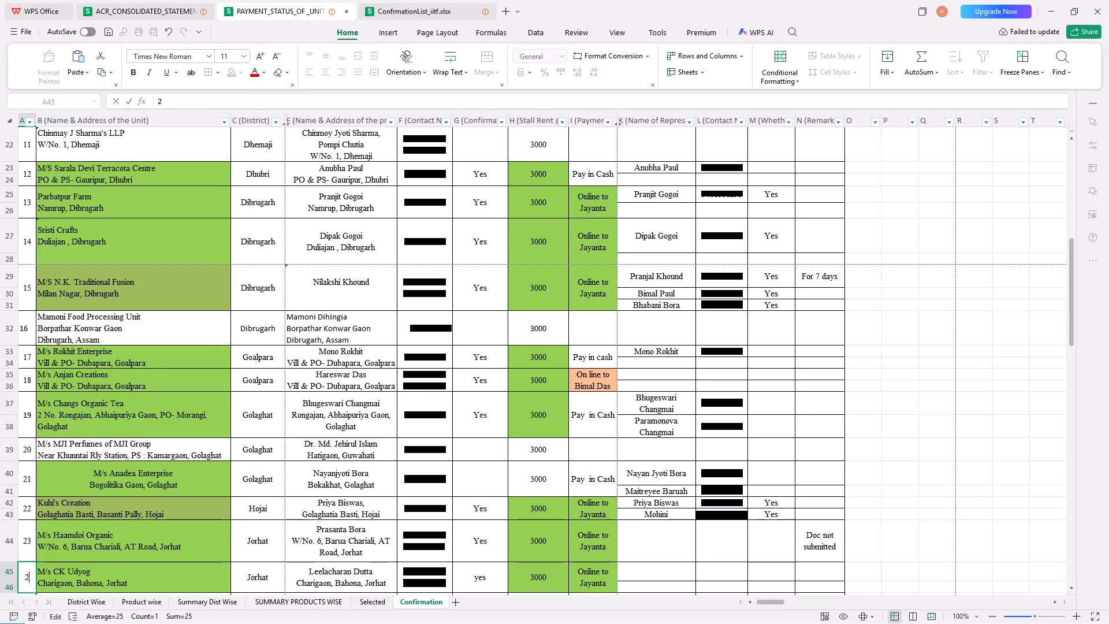
{"action": "key", "text": "4"}
{"action": "key", "text": "Down"}
{"action": "key", "text": "Tab"}
{"action": "key", "text": "Down"}
{"action": "key", "text": "Left"}
{"action": "type", "text": "25"}
{"action": "key", "text": "Down"}
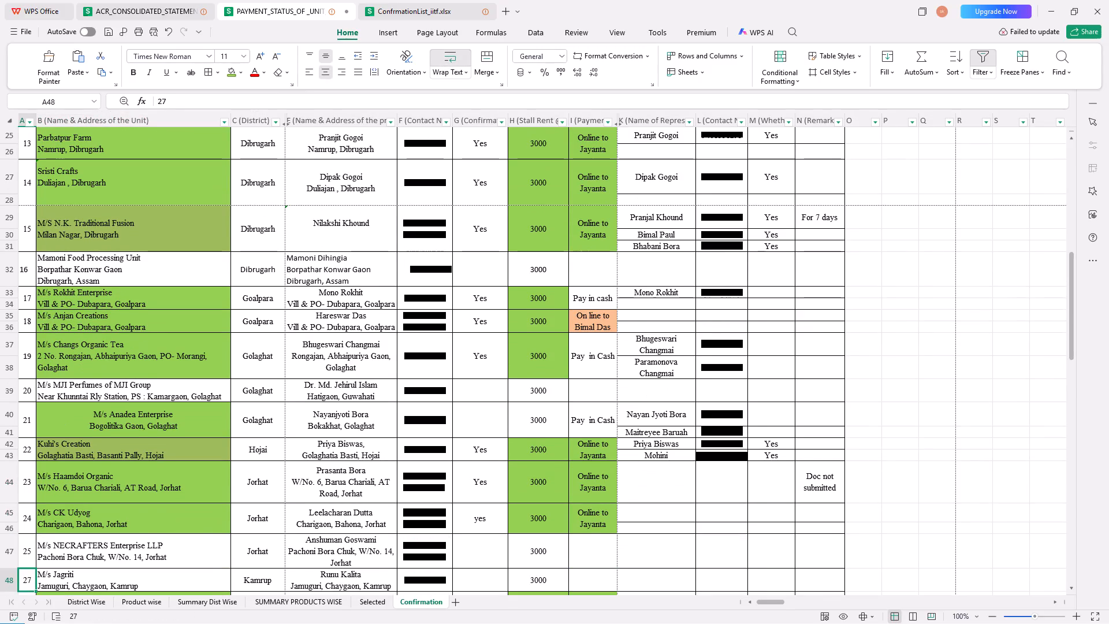
Renumber M/s Jagriti, Riverbeki (OPC) Pvt Limited and Aromica Tea Tender Buds Tea & Crafts as 26, 27 and 28 respectively.
{"action": "type", "text": "26"}
{"action": "key", "text": "Down"}
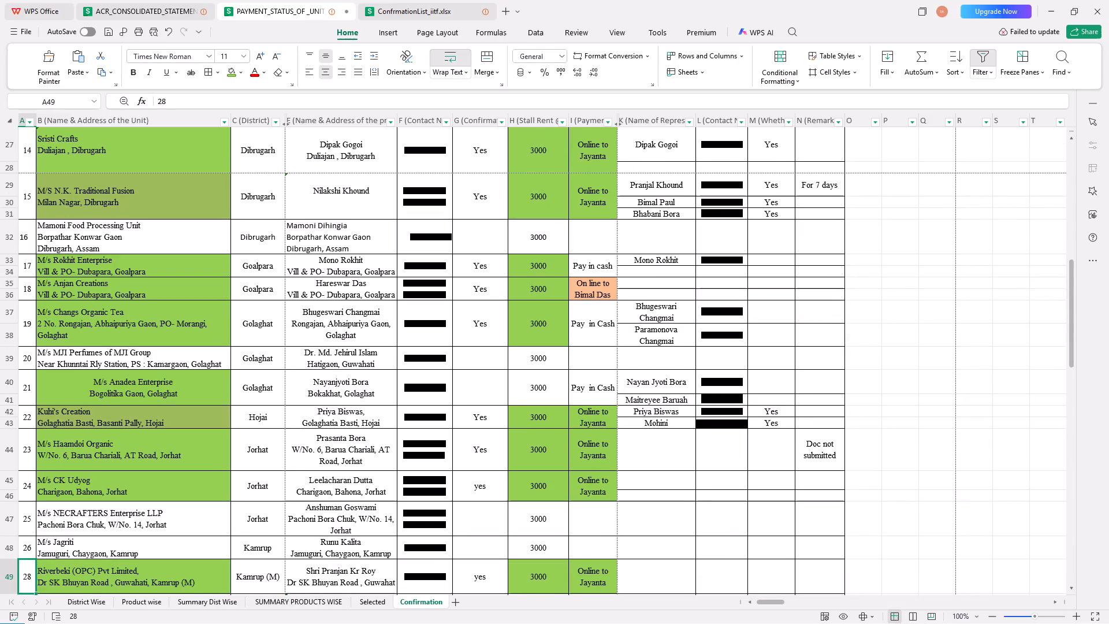
{"action": "type", "text": "27"}
{"action": "key", "text": "Down"}
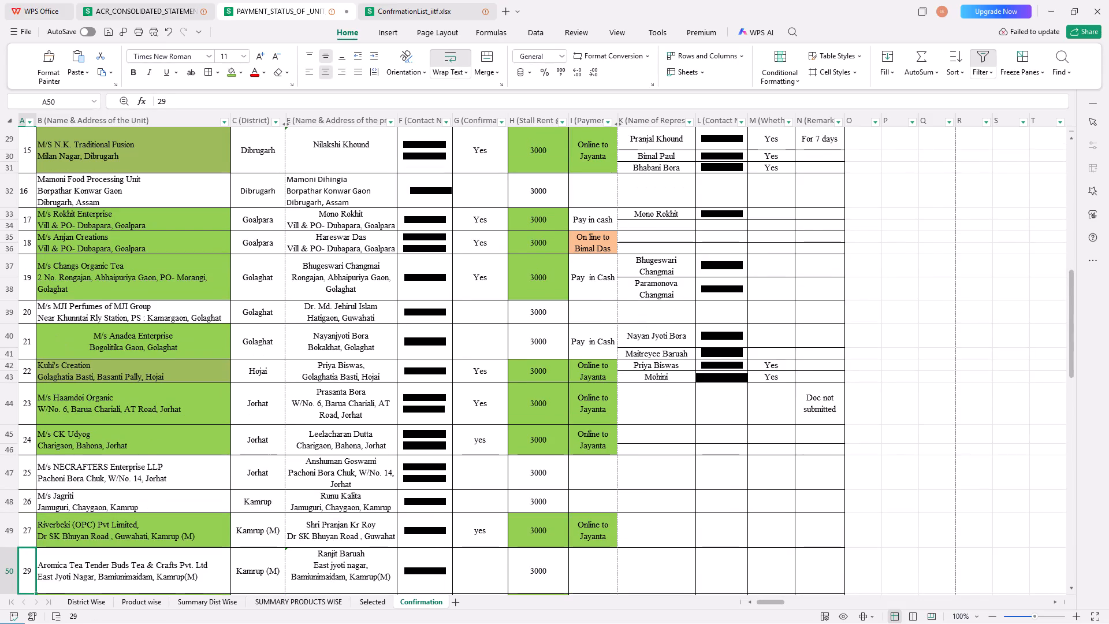
{"action": "type", "text": "28"}
{"action": "key", "text": "Down"}
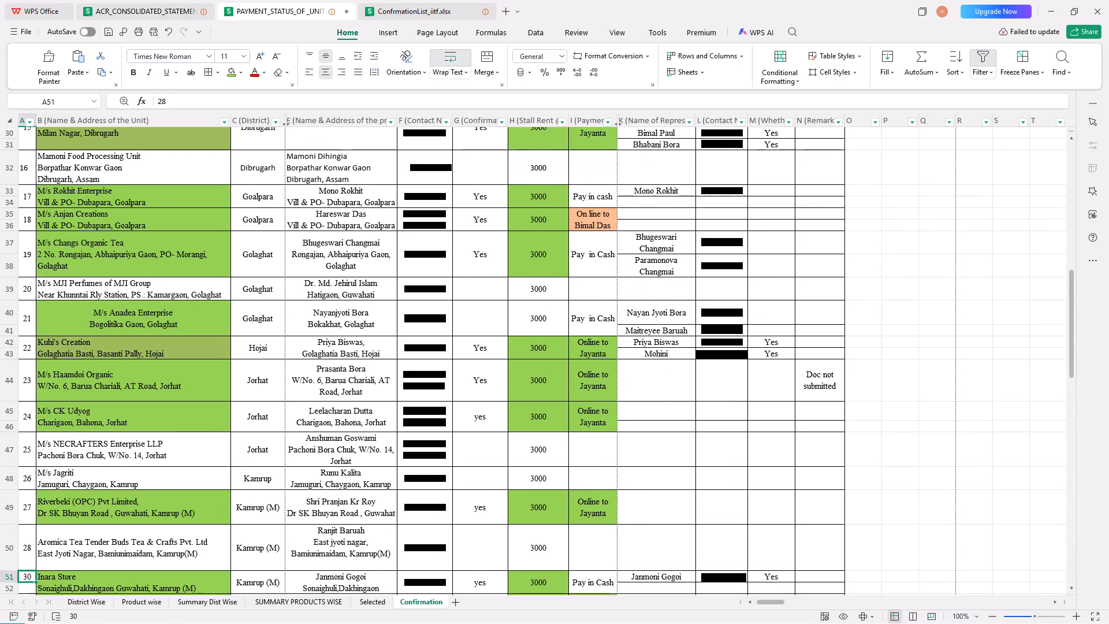
Renumber Inara Store as 29 and Darika as 30 in the serial number column.
{"action": "type", "text": "29"}
{"action": "key", "text": "Down"}
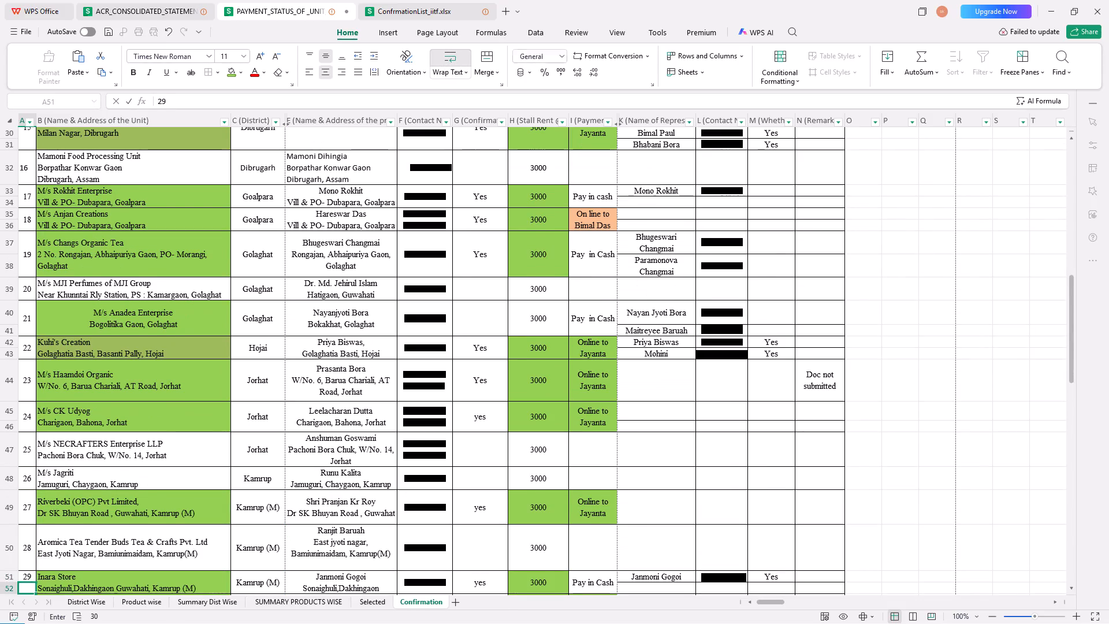
{"action": "key", "text": "Down"}
{"action": "type", "text": "30"}
{"action": "key", "text": "Down"}
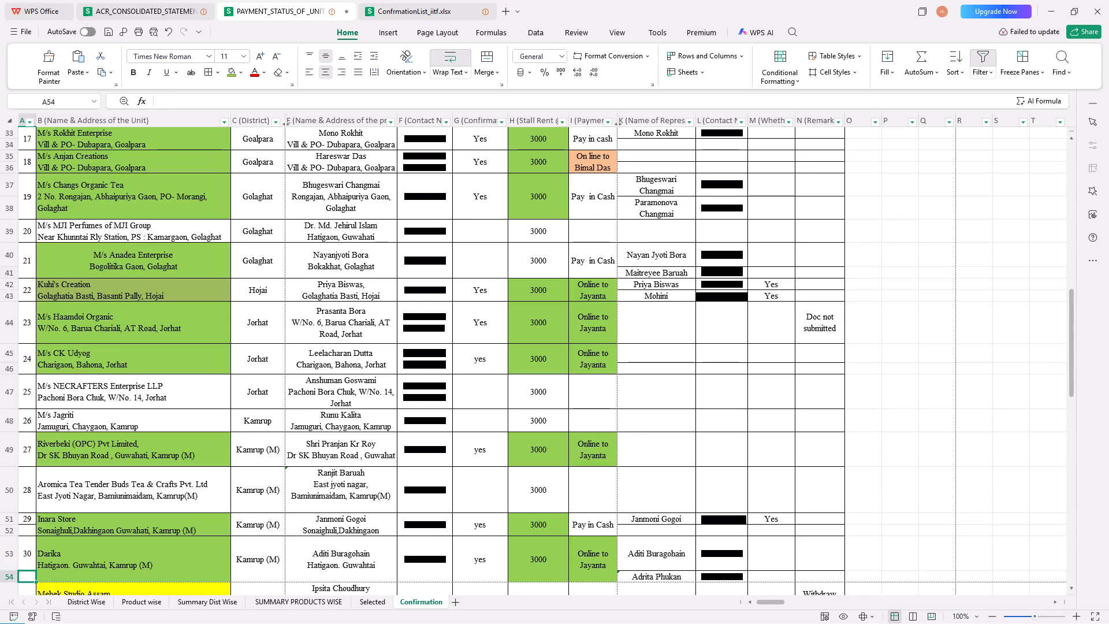
Change the serial number of the yellow-highlighted Mehek Studio Assam entry to 31.
{"action": "scroll", "coordinate": [103, 510], "scroll_direction": "down", "scroll_amount": 2}
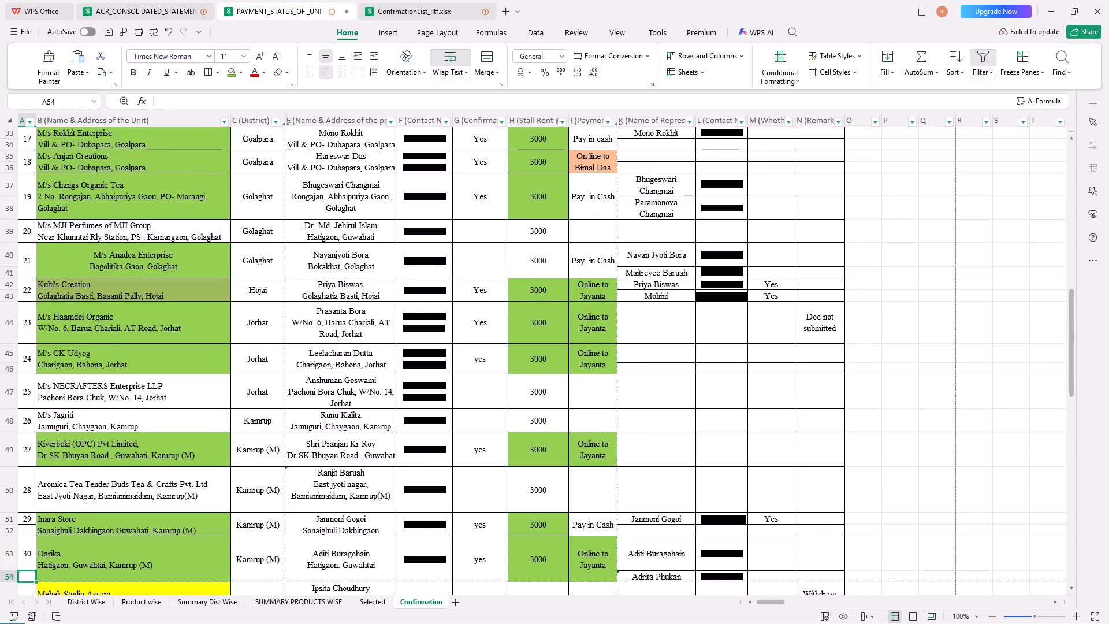
{"action": "left_click", "coordinate": [26, 533]}
{"action": "key", "text": "3"}
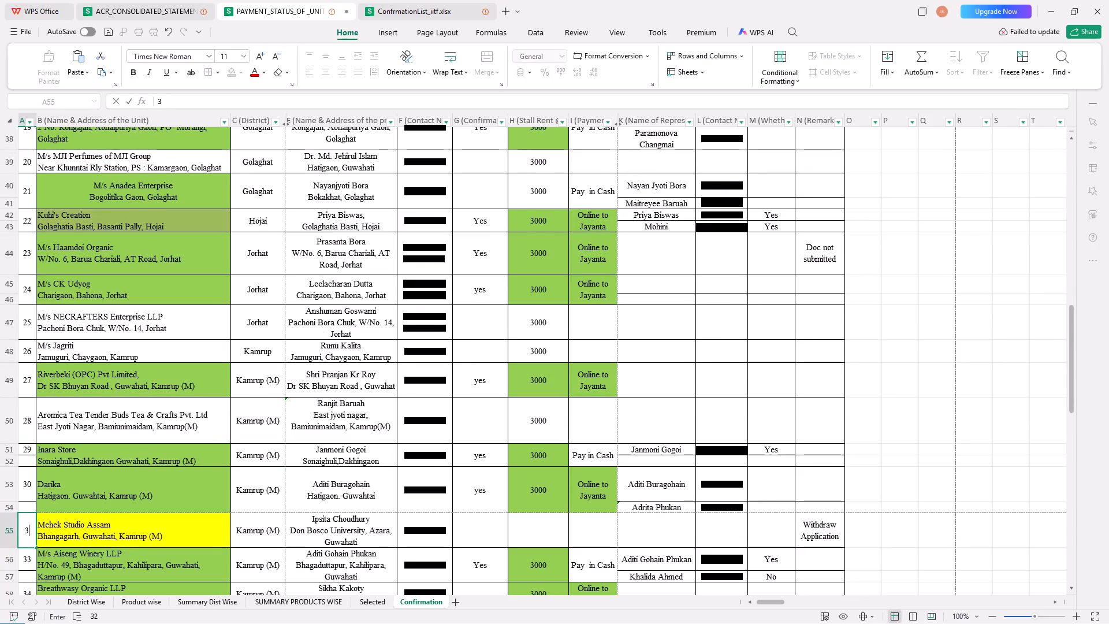
{"action": "key", "text": "Down"}
{"action": "key", "text": "Up"}
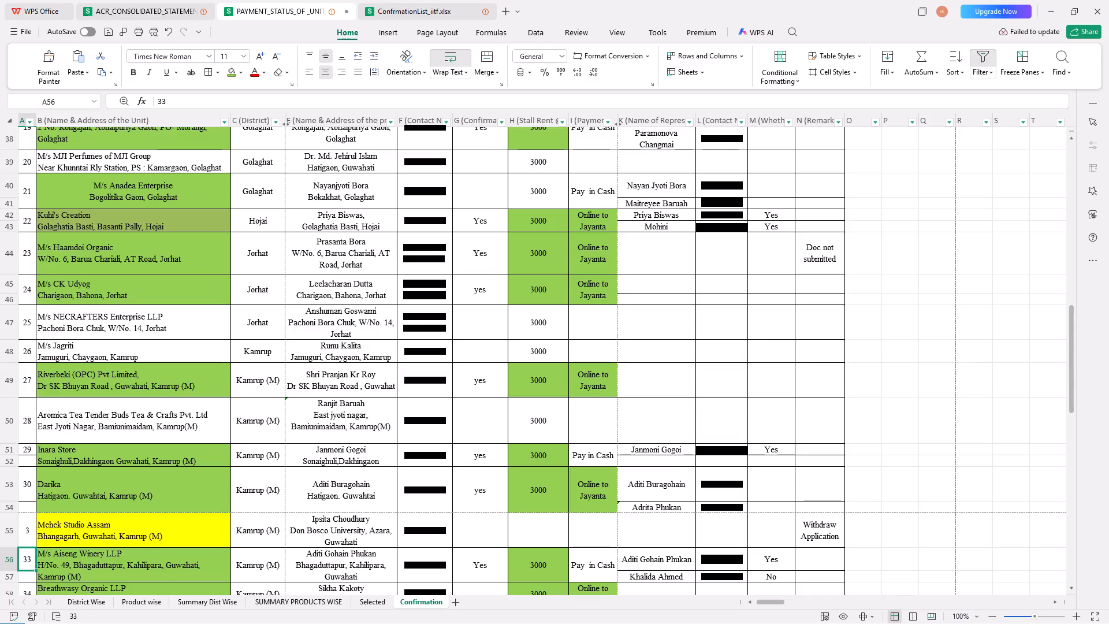
{"action": "key", "text": "F2"}
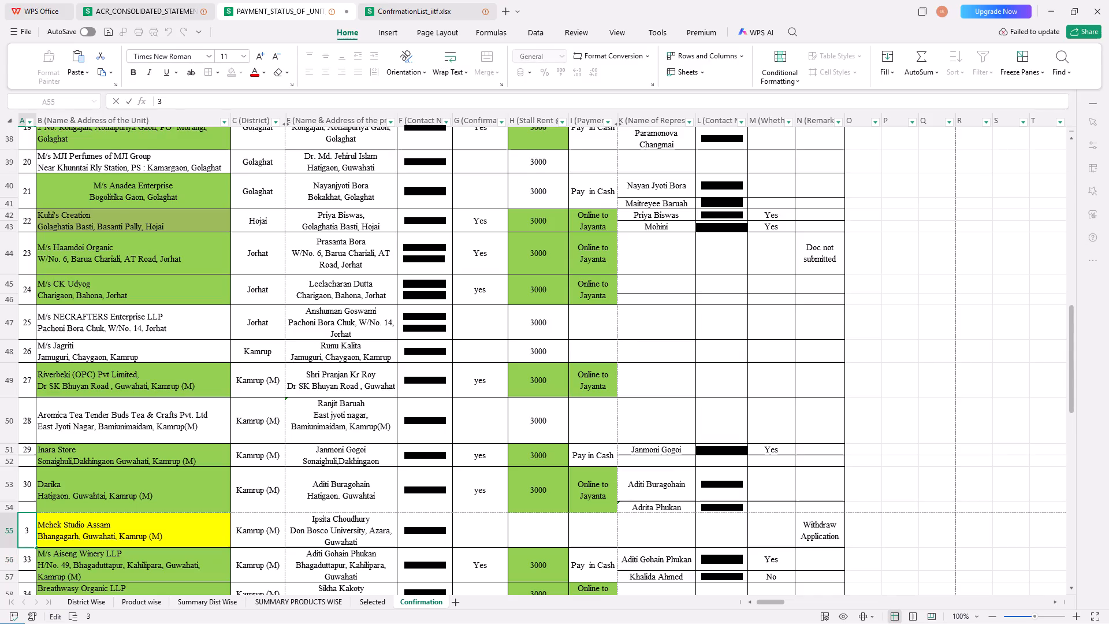
{"action": "key", "text": "1"}
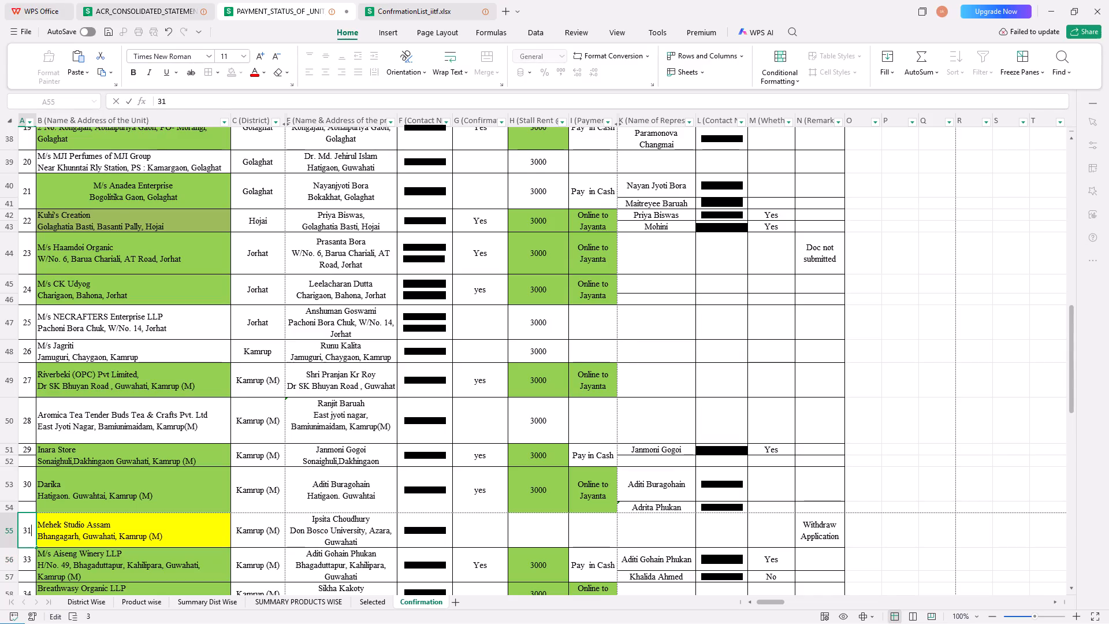
{"action": "key", "text": "Down"}
{"action": "key", "text": "Down"}
{"action": "key", "text": "Tab"}
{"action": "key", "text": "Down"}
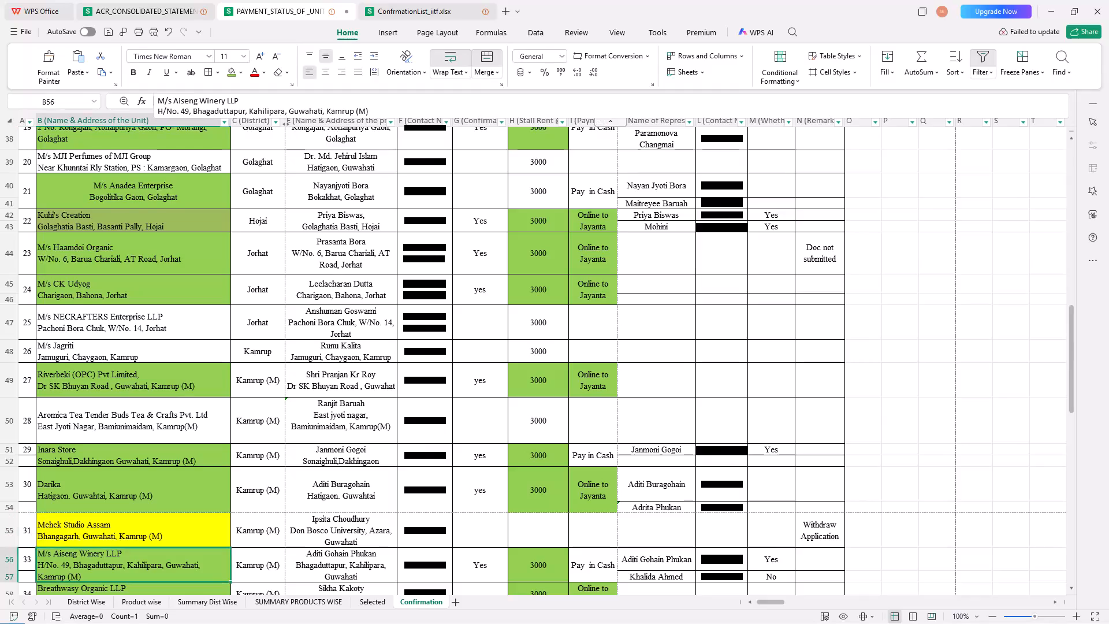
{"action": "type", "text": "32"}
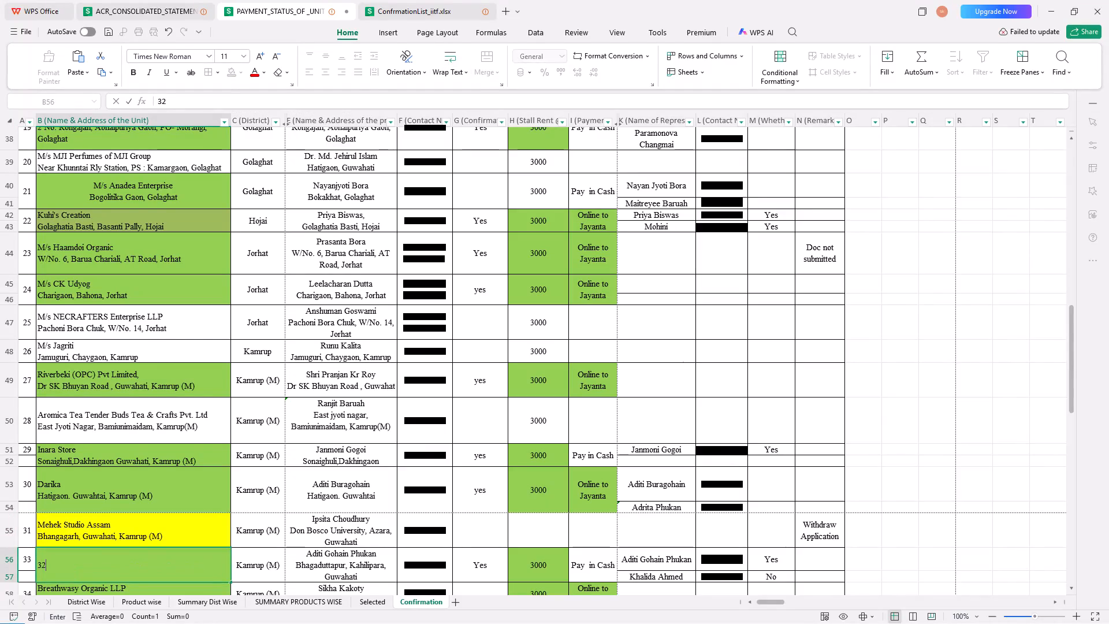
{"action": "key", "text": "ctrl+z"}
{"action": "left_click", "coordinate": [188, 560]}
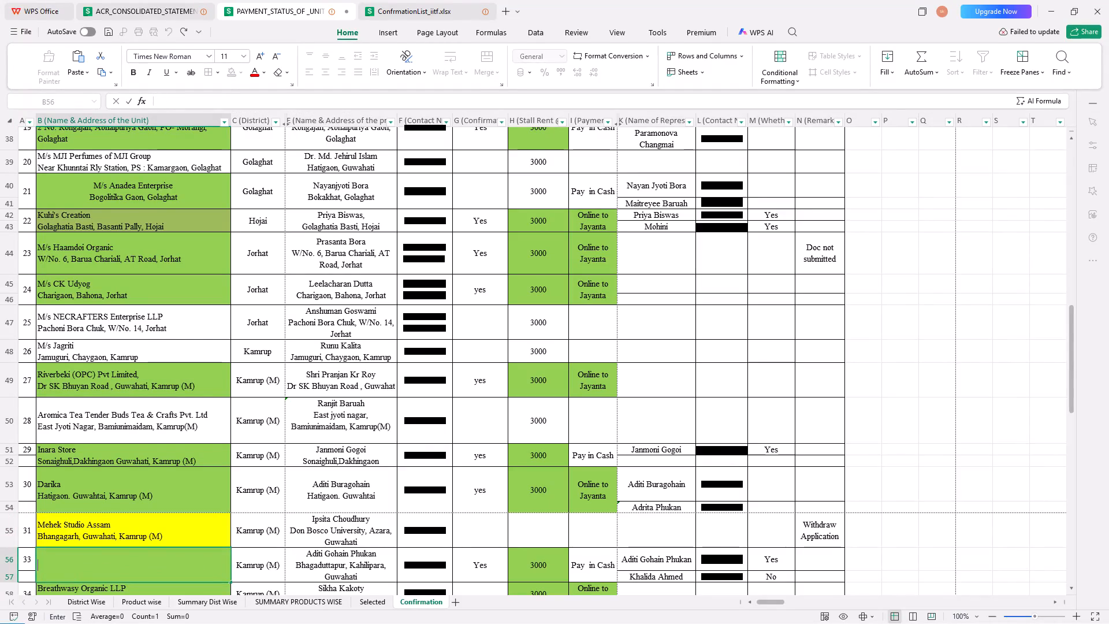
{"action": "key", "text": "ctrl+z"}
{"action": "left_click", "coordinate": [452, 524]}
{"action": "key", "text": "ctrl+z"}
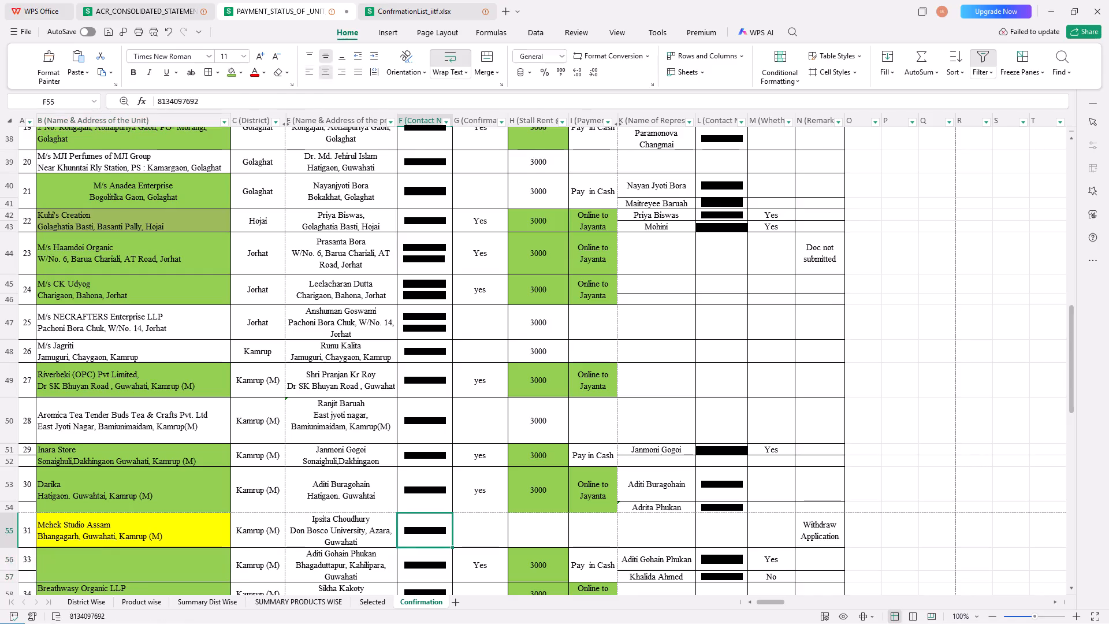
Renumber M/s Aiseng Winery LLP as 32 and Breathwasy Organic LLP as 33 in the serial number column.
{"action": "double_click", "coordinate": [32, 558]}
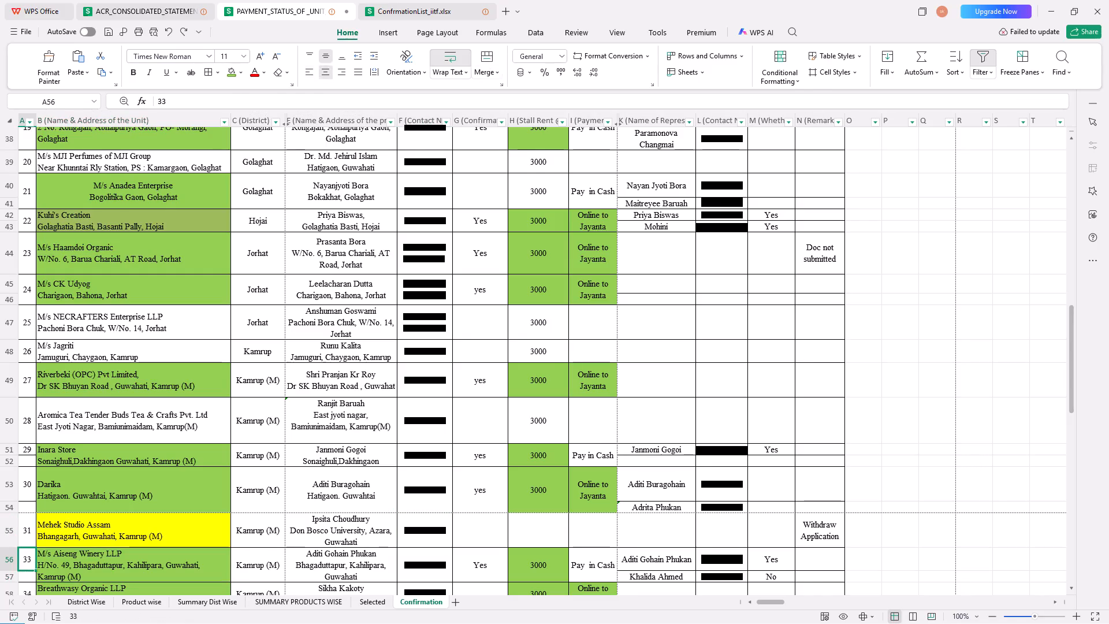
{"action": "key", "text": "BackSpace"}
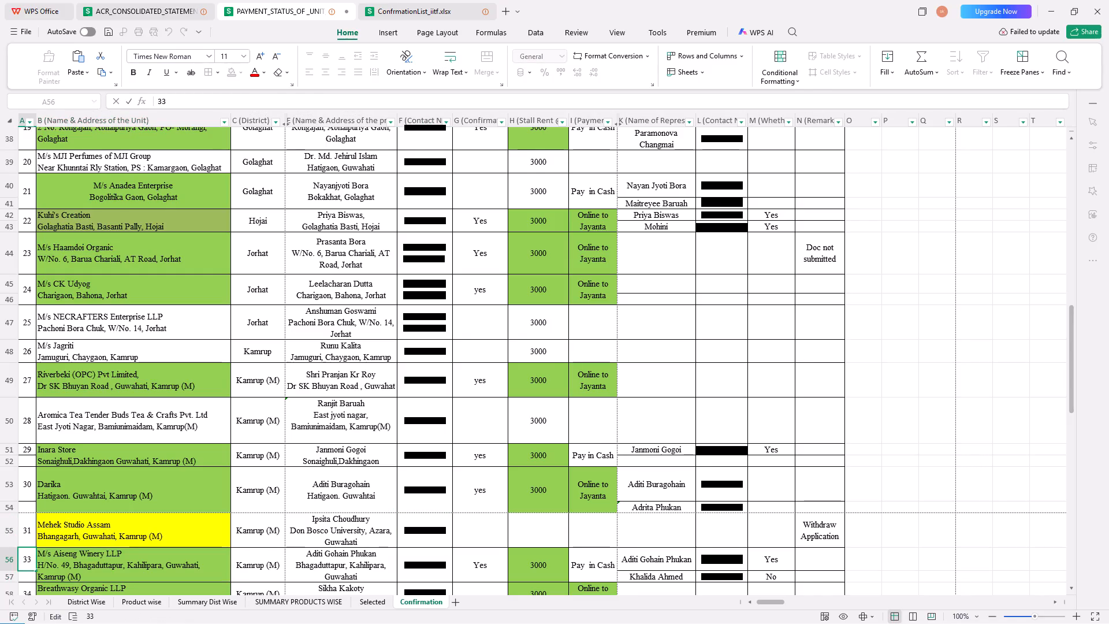
{"action": "key", "text": "2"}
{"action": "scroll", "coordinate": [69, 469], "scroll_direction": "down", "scroll_amount": 2}
{"action": "double_click", "coordinate": [31, 532]}
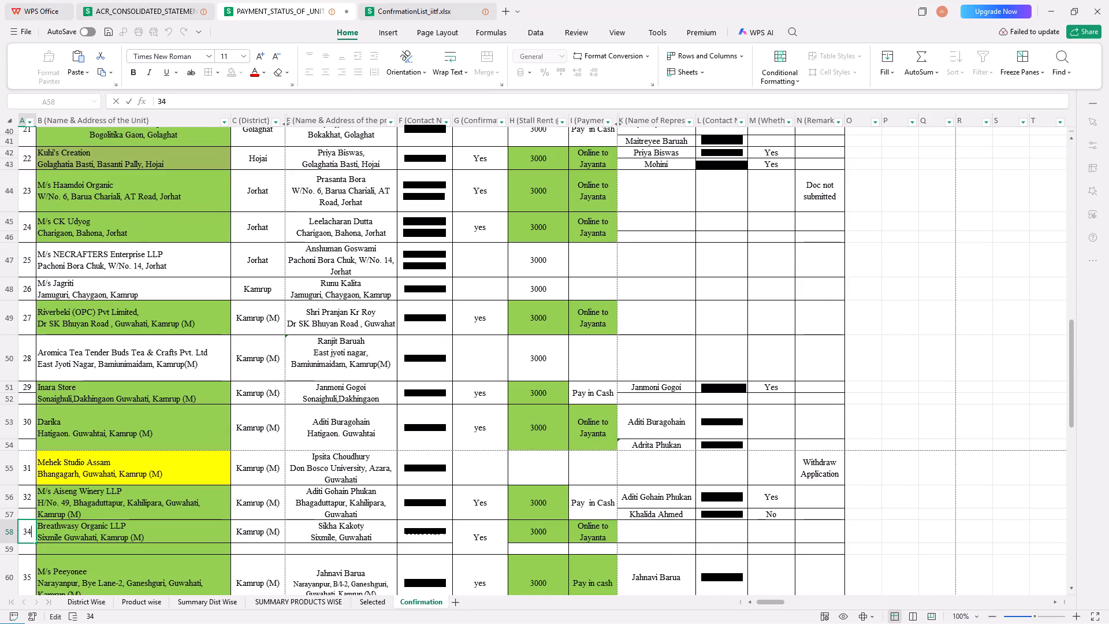
{"action": "key", "text": "BackSpace"}
{"action": "key", "text": "3"}
{"action": "key", "text": "Tab"}
Change the serial numbers of M/s Peeyonee and M/s Shree Silk to 34 and 35 respectively.
{"action": "key", "text": "Down"}
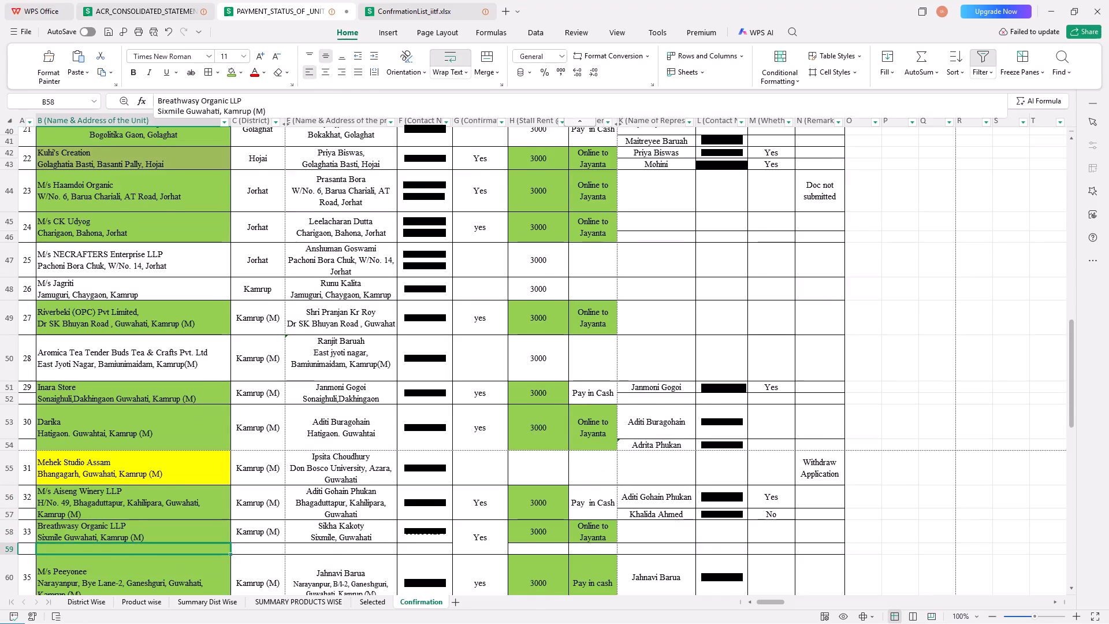
{"action": "key", "text": "Down"}
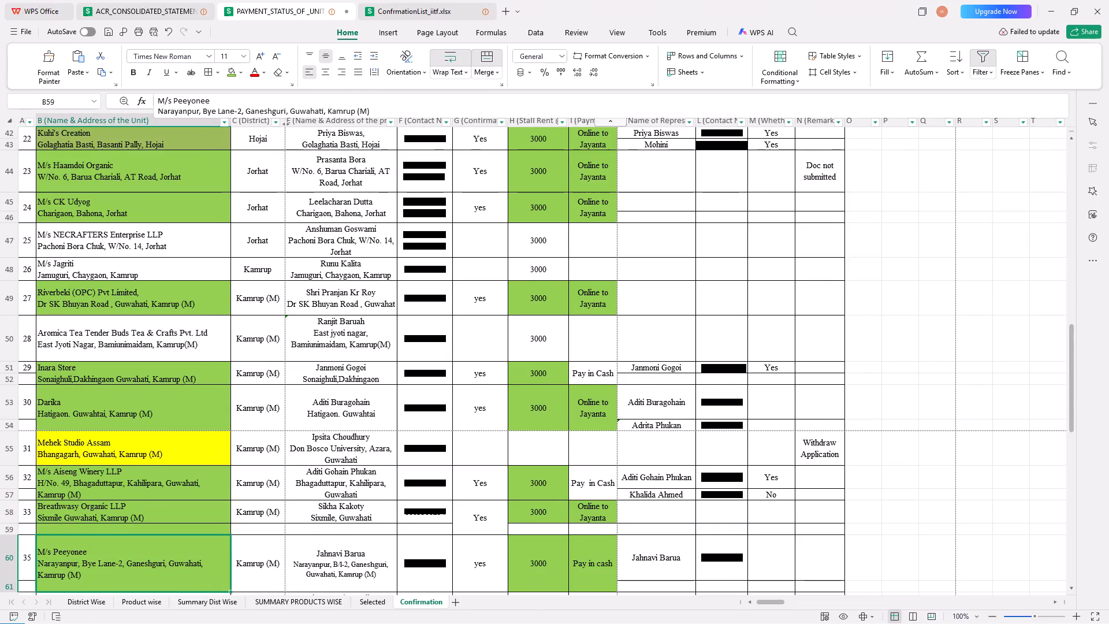
{"action": "key", "text": "F2"}
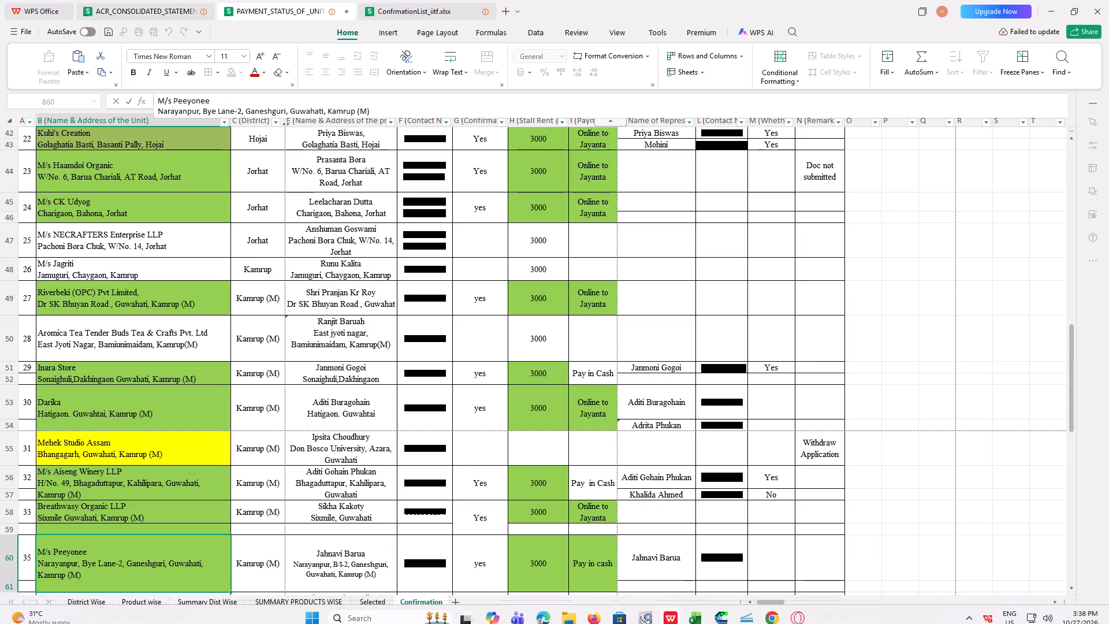
{"action": "double_click", "coordinate": [30, 556]}
{"action": "key", "text": "BackSpace"}
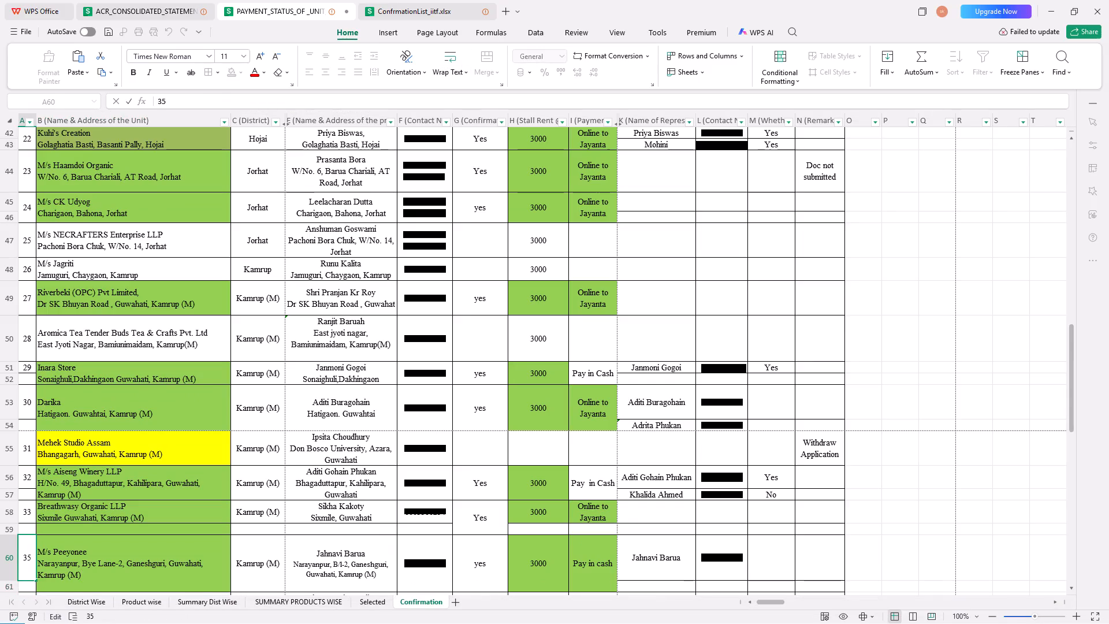
{"action": "key", "text": "4"}
{"action": "key", "text": "Tab"}
{"action": "key", "text": "Down"}
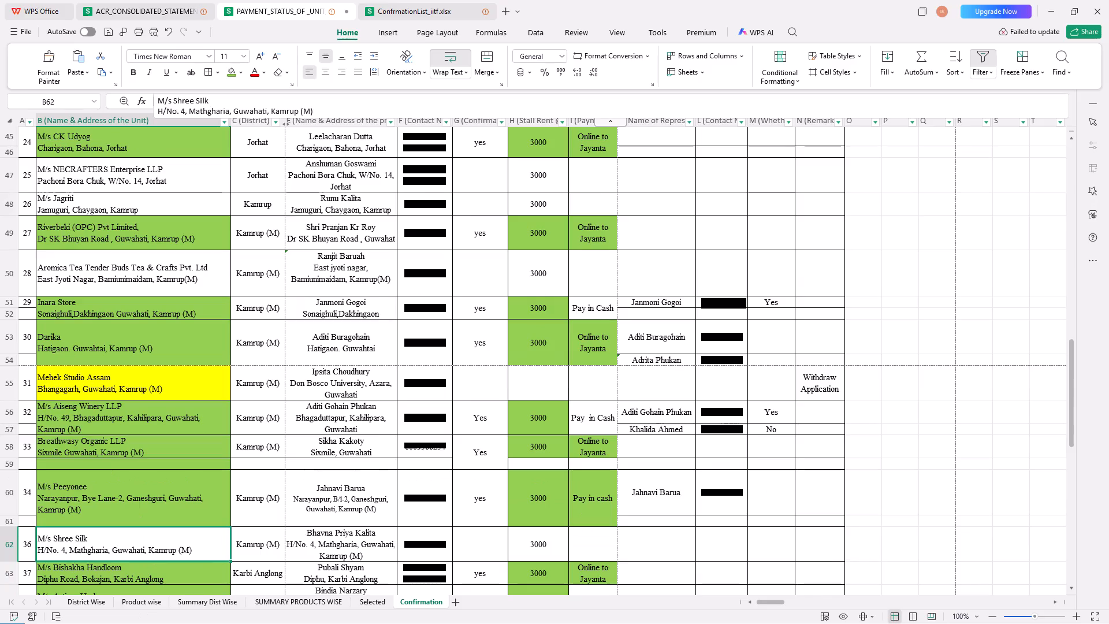
{"action": "key", "text": "F2"}
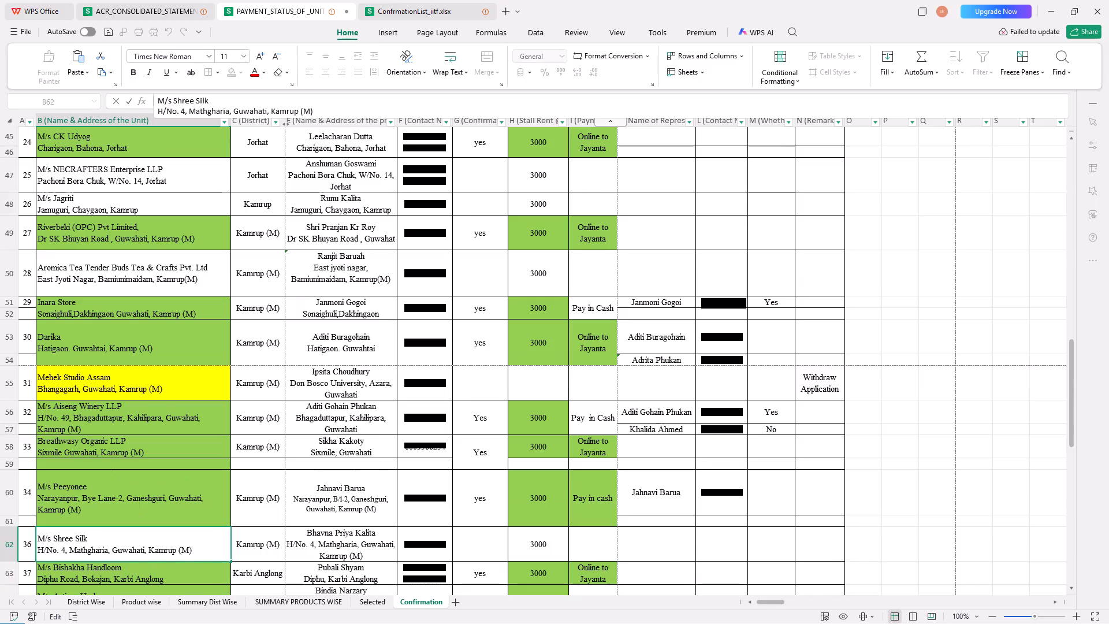
{"action": "left_click", "coordinate": [213, 552]}
{"action": "left_click", "coordinate": [414, 502]}
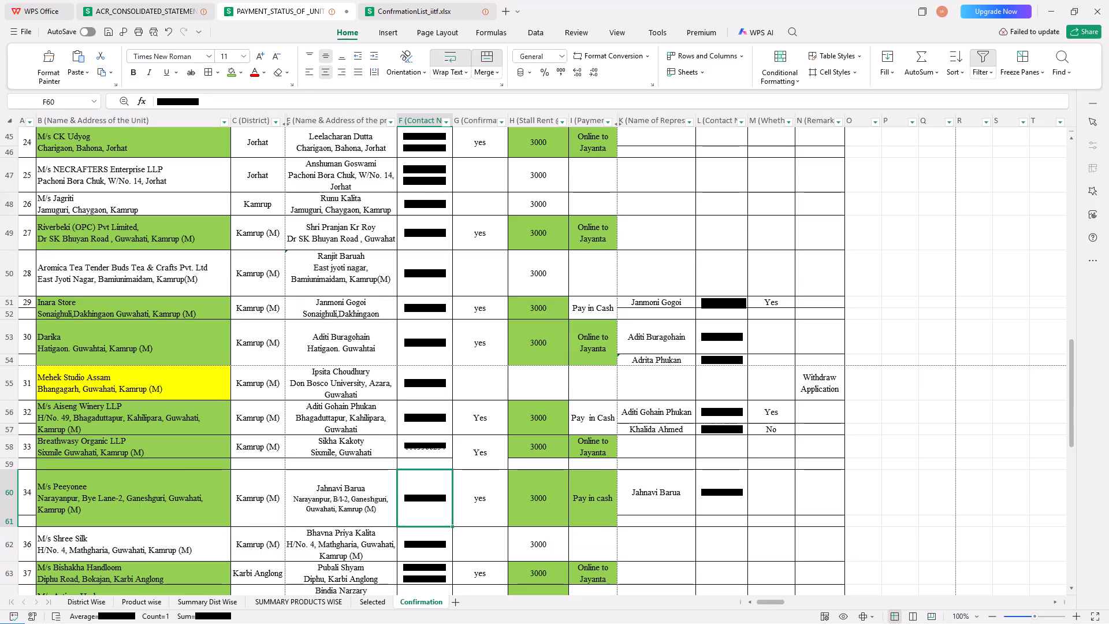
{"action": "double_click", "coordinate": [33, 542]}
{"action": "key", "text": "BackSpace"}
{"action": "key", "text": "5"}
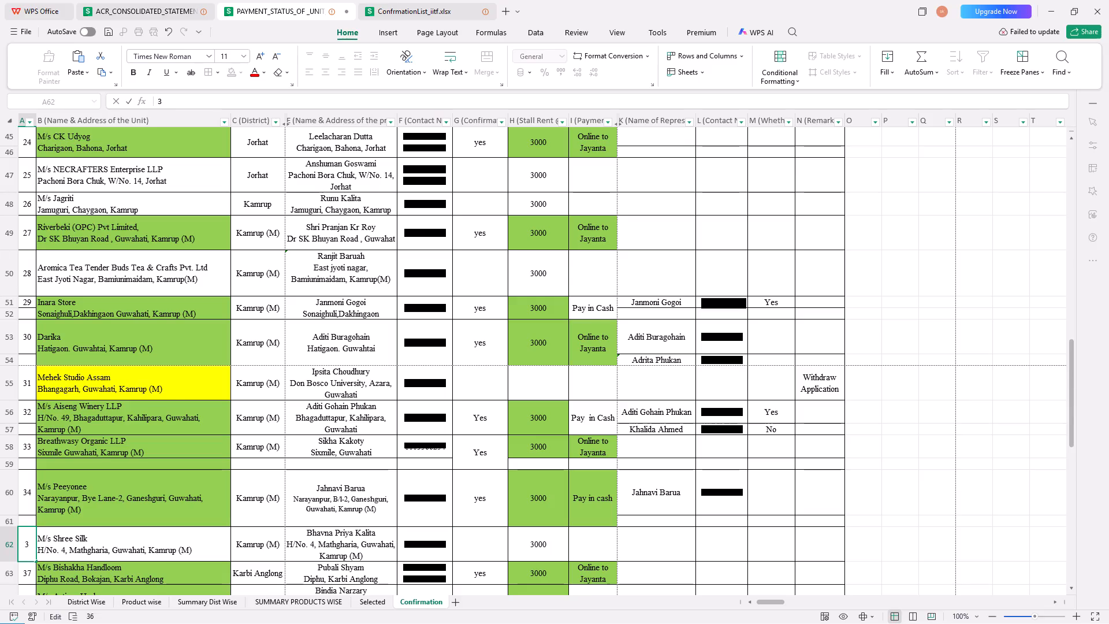
Renumber M/s Bishakha Handloom as 36 and M/s Artisan Herb as 37.
{"action": "double_click", "coordinate": [31, 574]}
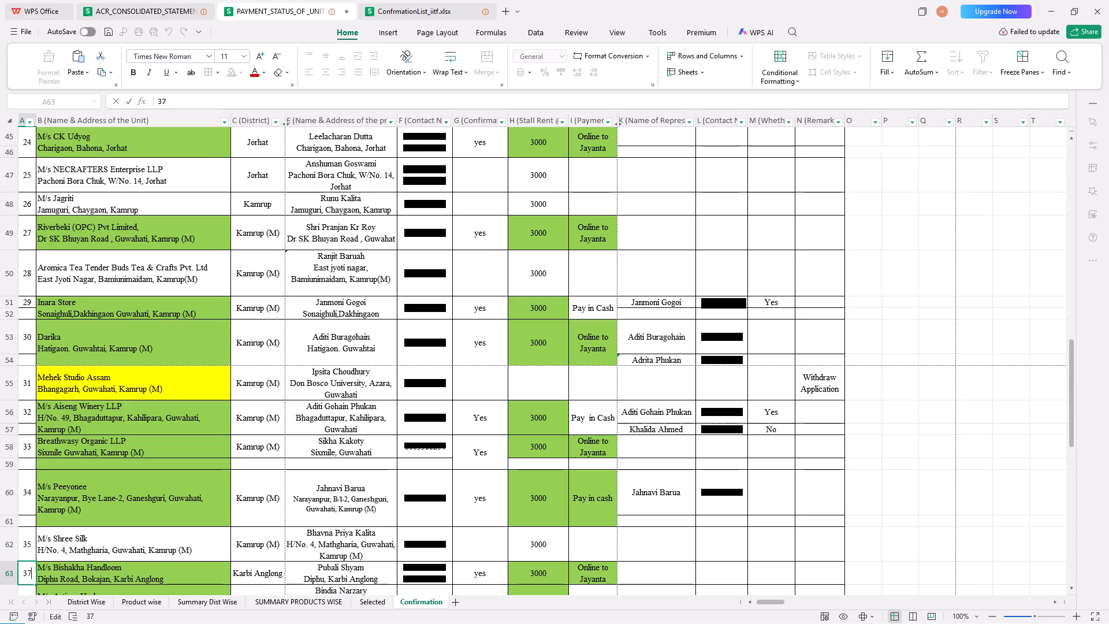
{"action": "key", "text": "6"}
{"action": "key", "text": "BackSpace"}
{"action": "key", "text": "BackSpace"}
{"action": "key", "text": "6"}
{"action": "key", "text": "Down"}
{"action": "key", "text": "Tab"}
{"action": "key", "text": "Down"}
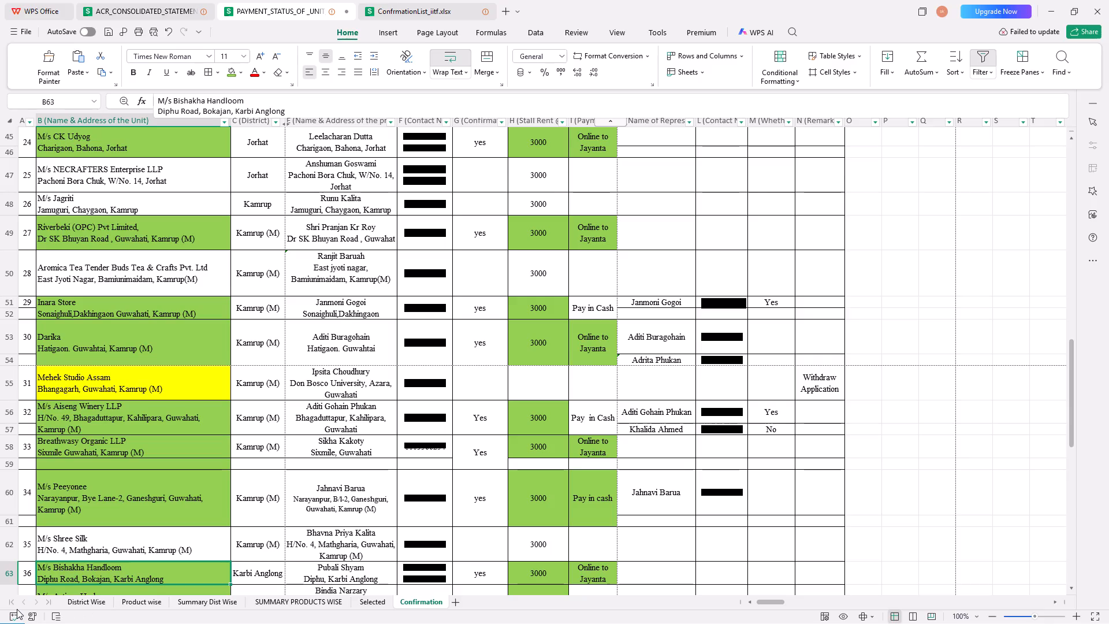
{"action": "key", "text": "Left"}
{"action": "key", "text": "F2"}
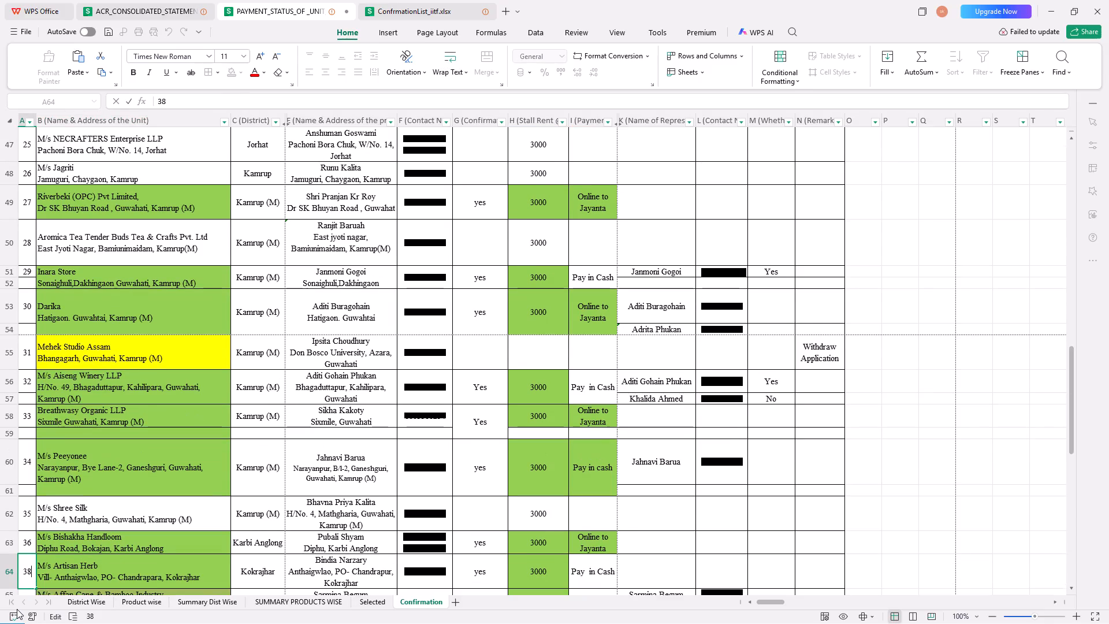
{"action": "key", "text": "BackSpace"}
{"action": "key", "text": "7"}
{"action": "key", "text": "Down"}
{"action": "key", "text": "Tab"}
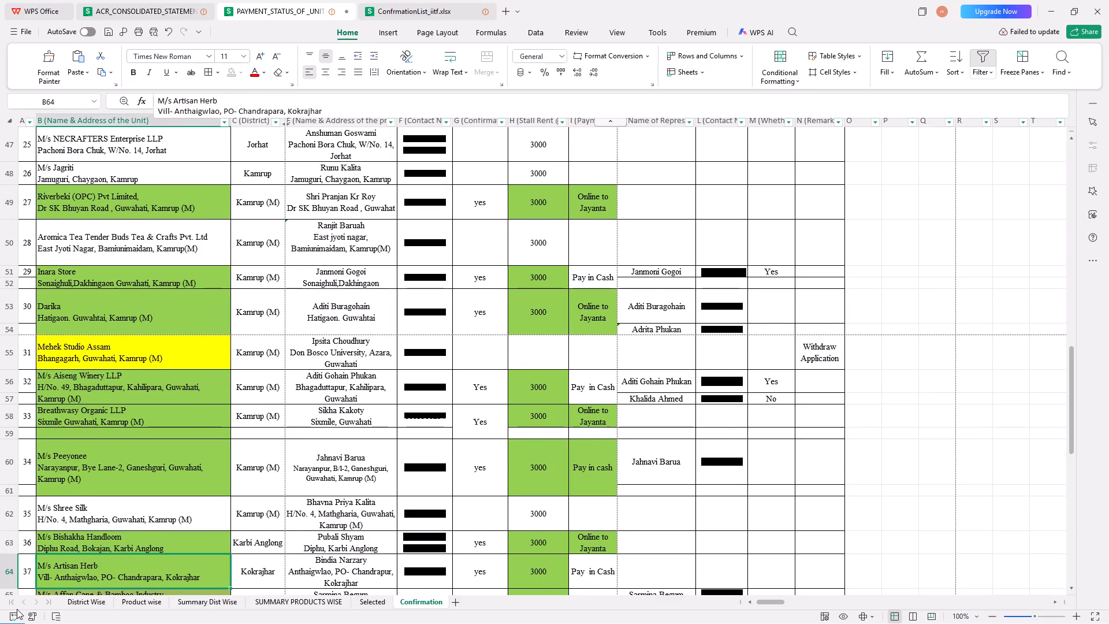
Change the serial number of M/s Affan Cane & Bamboo Industry in Kokrajhar to 38.
{"action": "key", "text": "Down"}
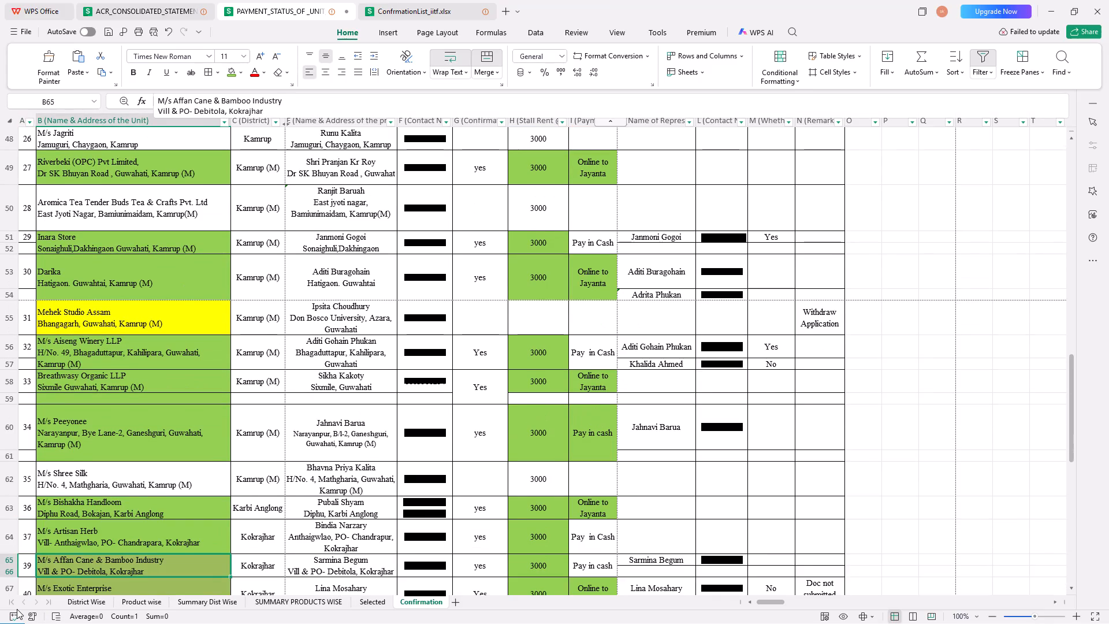
{"action": "key", "text": "Left"}
{"action": "key", "text": "F2"}
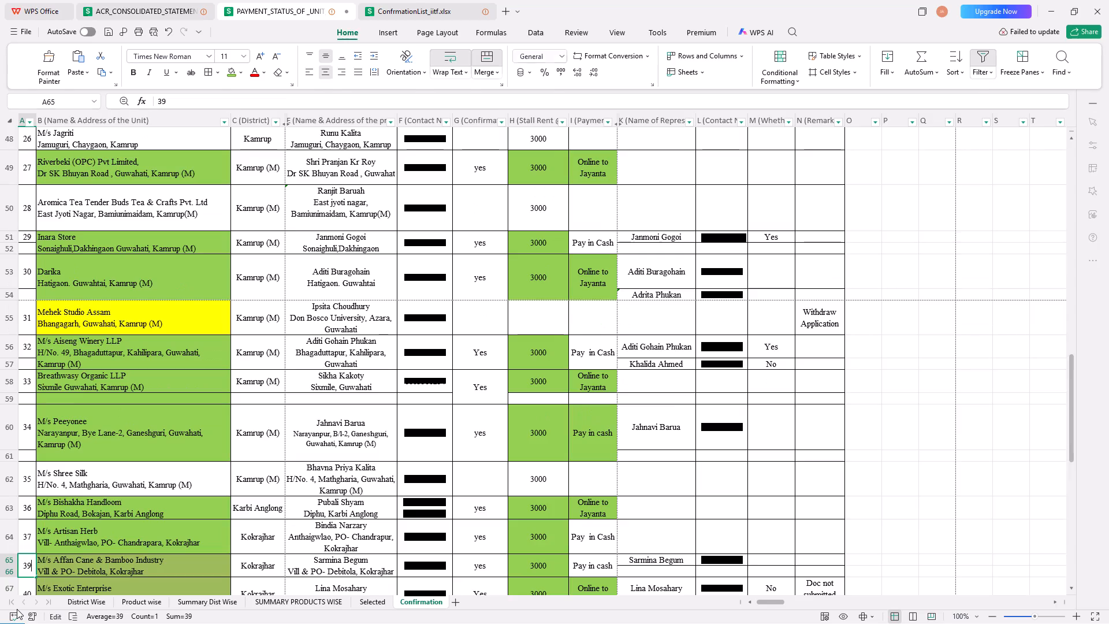
{"action": "key", "text": "BackSpace"}
{"action": "key", "text": "8"}
{"action": "key", "text": "Down"}
{"action": "key", "text": "Down"}
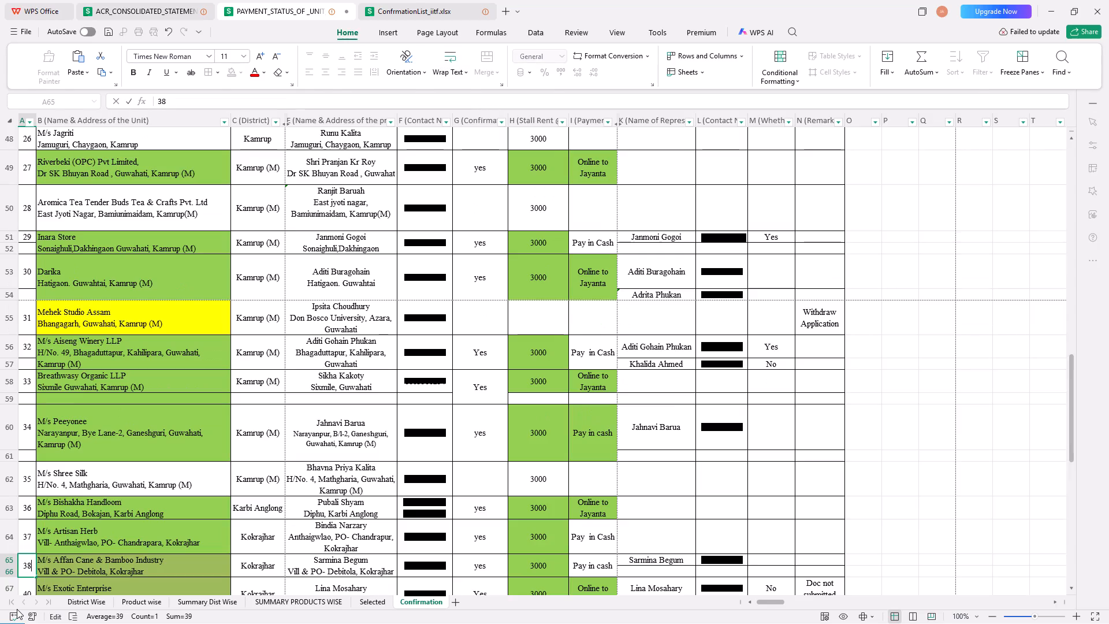
Change the serial number of M/s Exotic Enterprise, the next Kokrajhar entry, to 39.
{"action": "scroll", "coordinate": [0, 623], "scroll_direction": "down", "scroll_amount": 3}
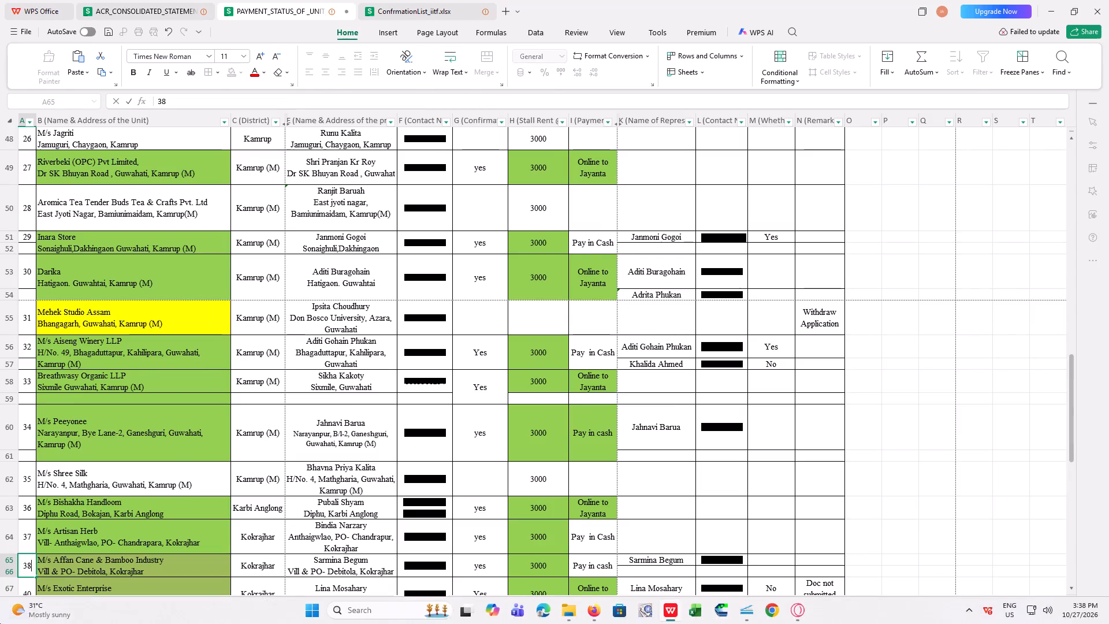
{"action": "scroll", "coordinate": [163, 474], "scroll_direction": "down", "scroll_amount": 1}
{"action": "scroll", "coordinate": [124, 509], "scroll_direction": "down", "scroll_amount": 4}
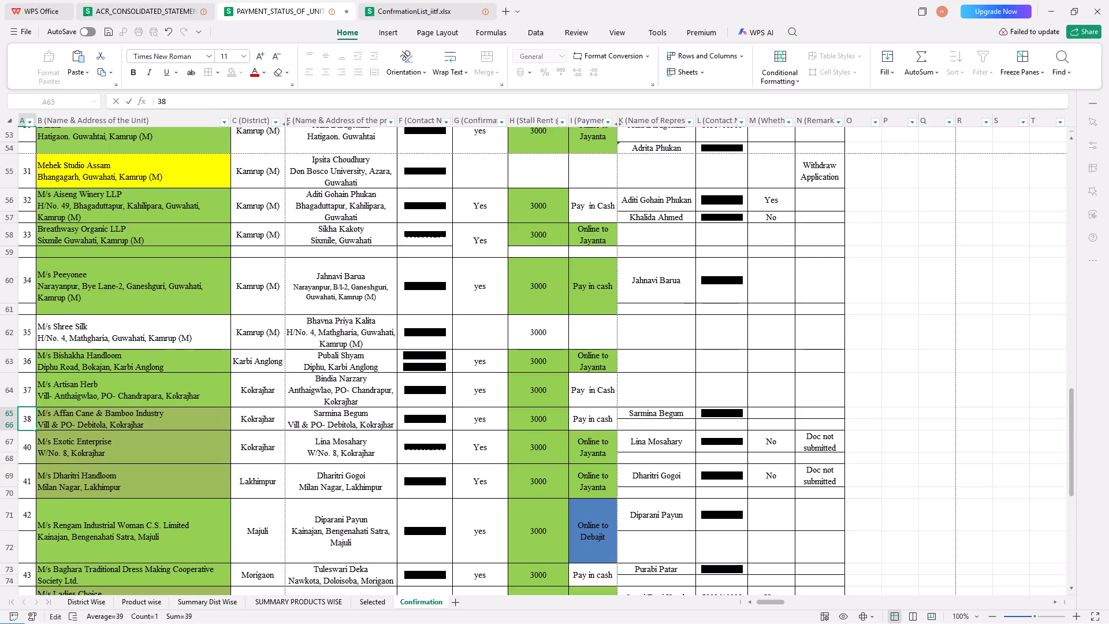
{"action": "left_click_drag", "start_coordinate": [27, 441], "coordinate": [32, 487]}
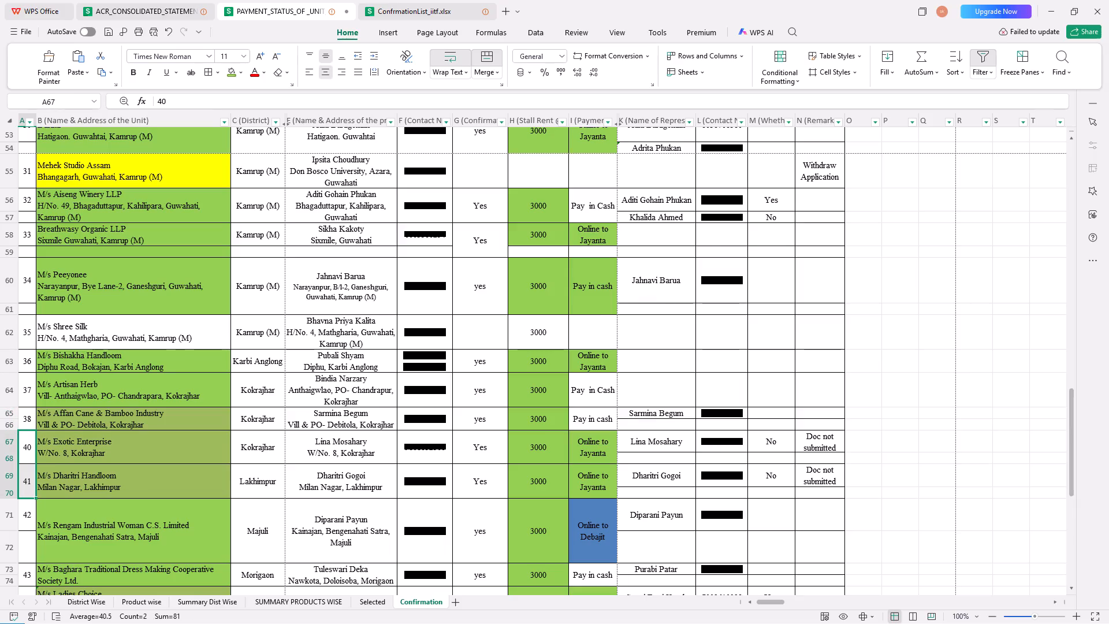
{"action": "double_click", "coordinate": [32, 444]}
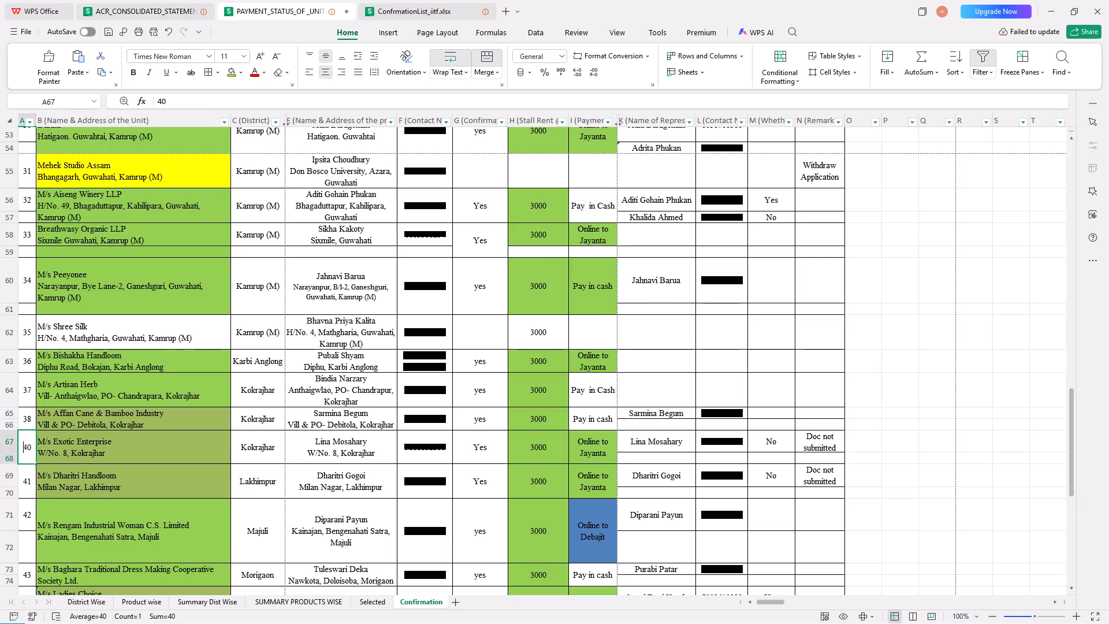
{"action": "left_click_drag", "start_coordinate": [32, 444], "coordinate": [23, 445]}
{"action": "key", "text": "3"}
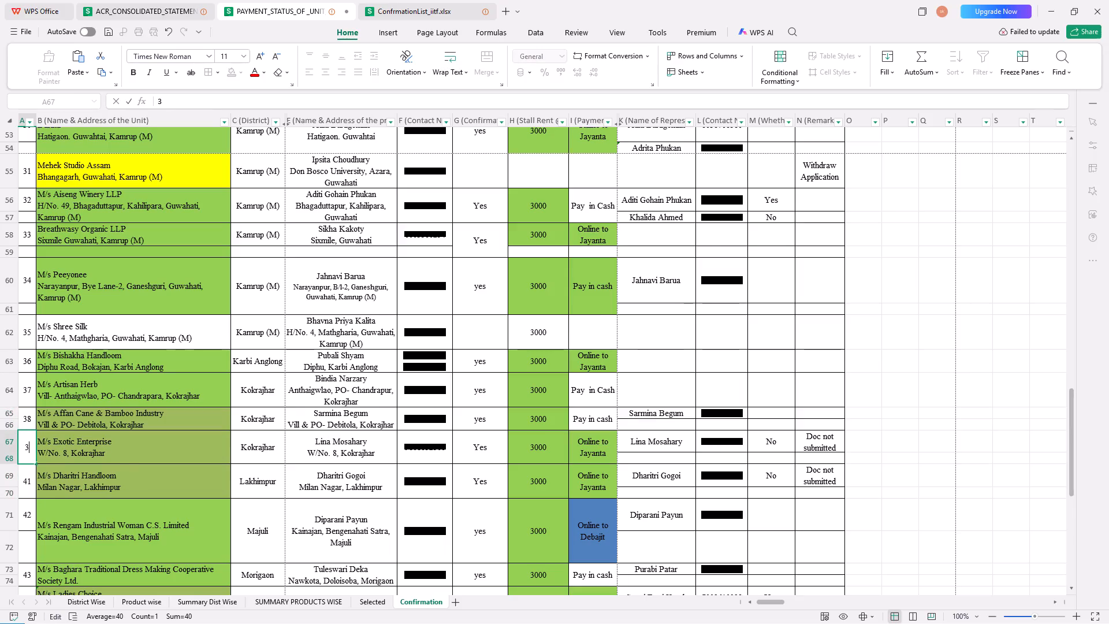
{"action": "key", "text": "9"}
{"action": "key", "text": "Tab"}
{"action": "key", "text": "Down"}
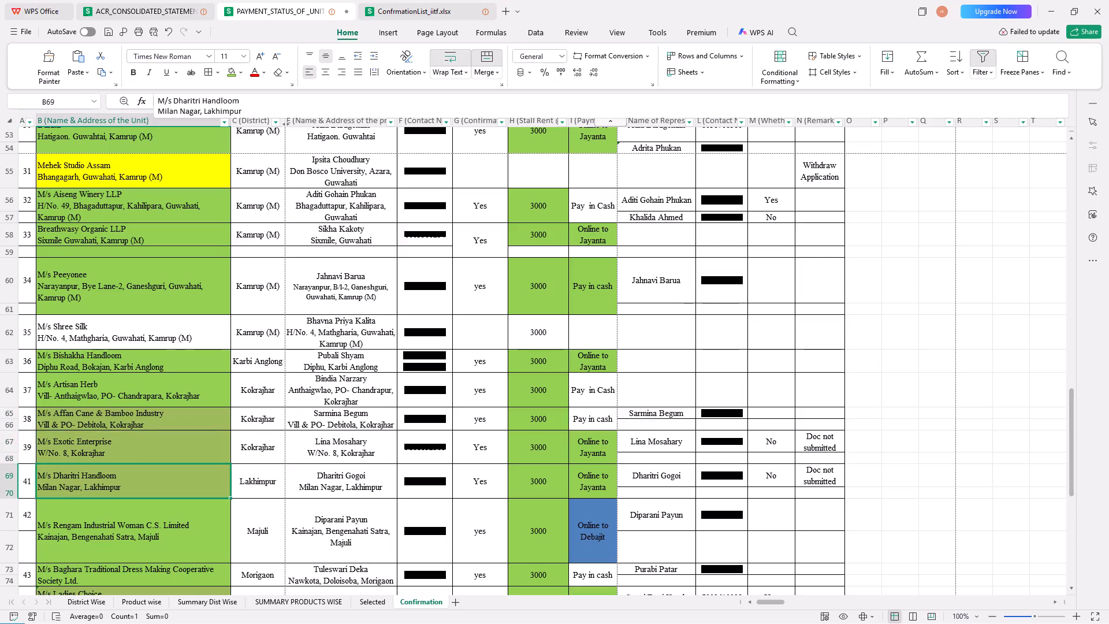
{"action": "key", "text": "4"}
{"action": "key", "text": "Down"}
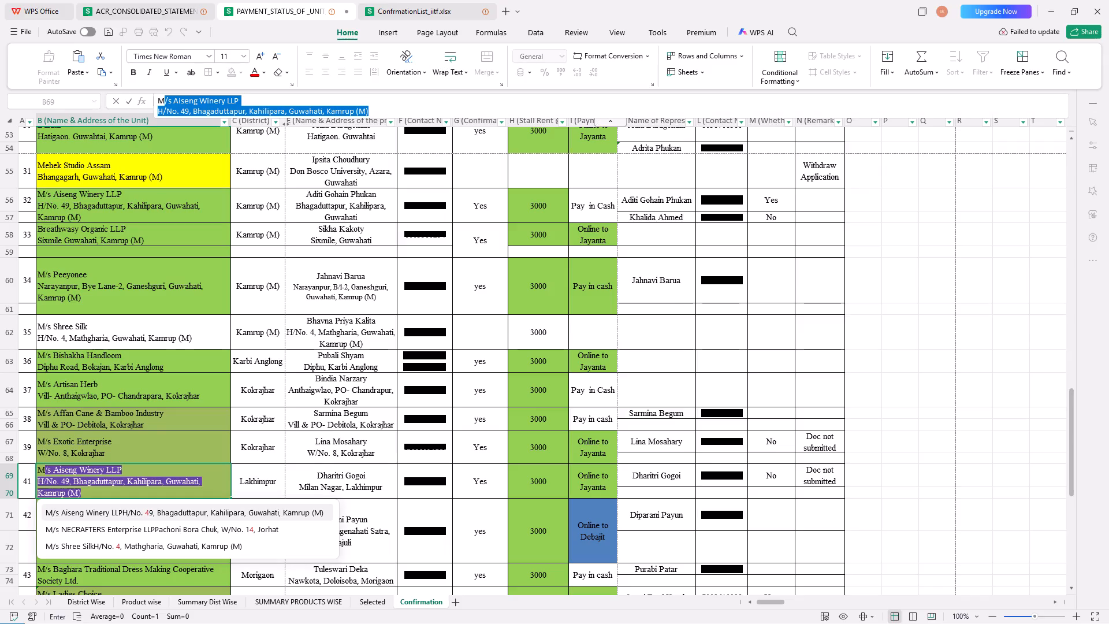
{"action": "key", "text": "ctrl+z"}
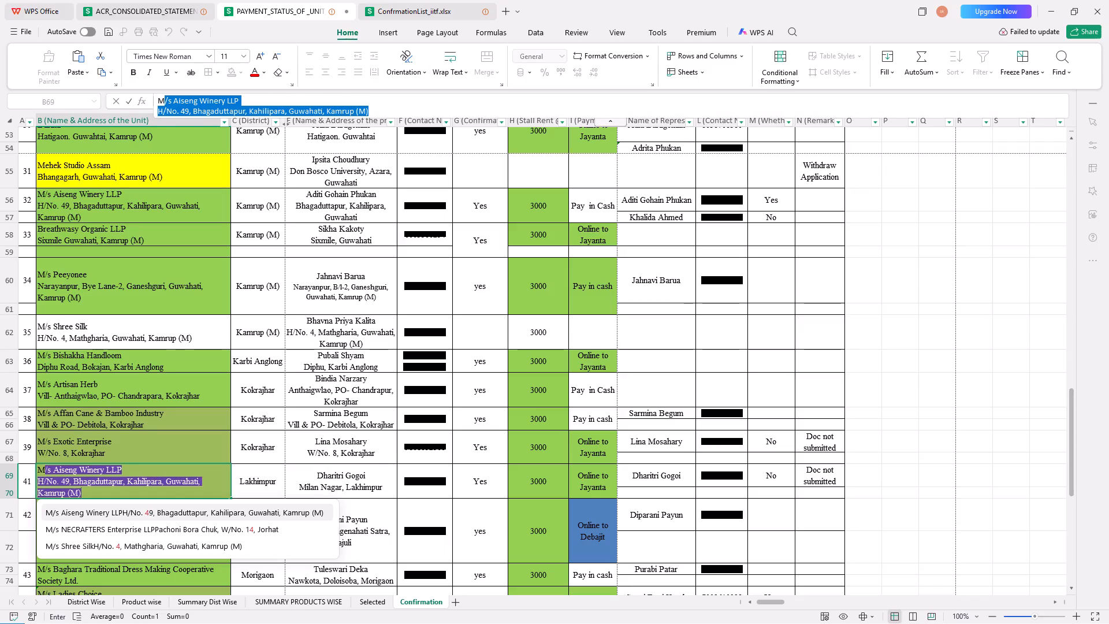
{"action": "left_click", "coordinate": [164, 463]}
Set the serial number of the Lakhimpur entry directly below M/s Exotic Enterprise to 40.
{"action": "double_click", "coordinate": [30, 484]}
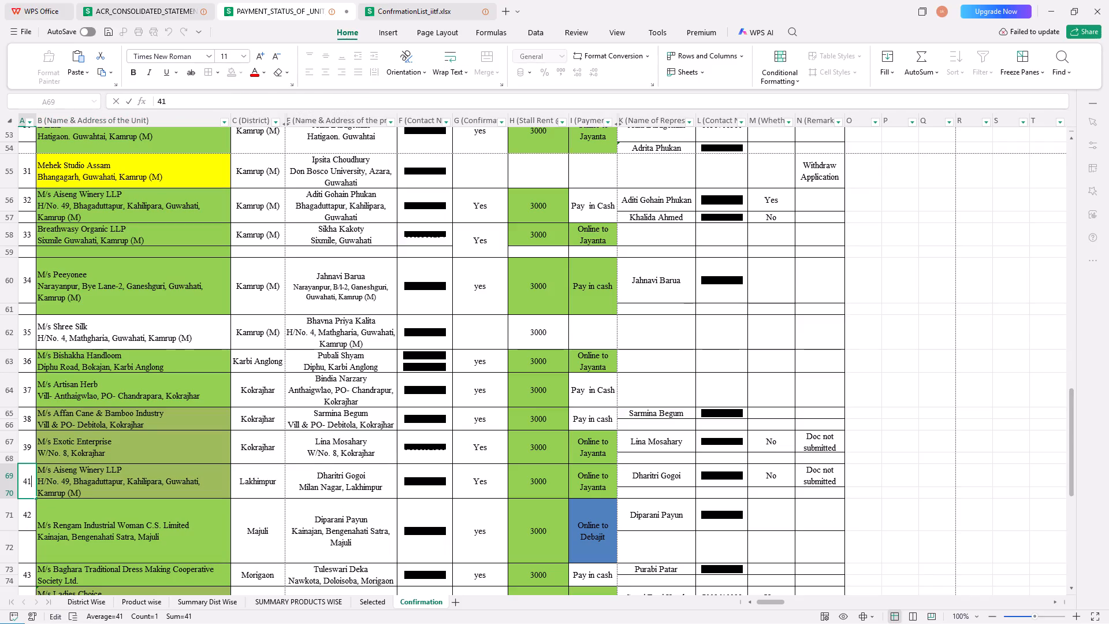
{"action": "key", "text": "BackSpace"}
{"action": "key", "text": "0"}
{"action": "key", "text": "Tab"}
{"action": "key", "text": "Down"}
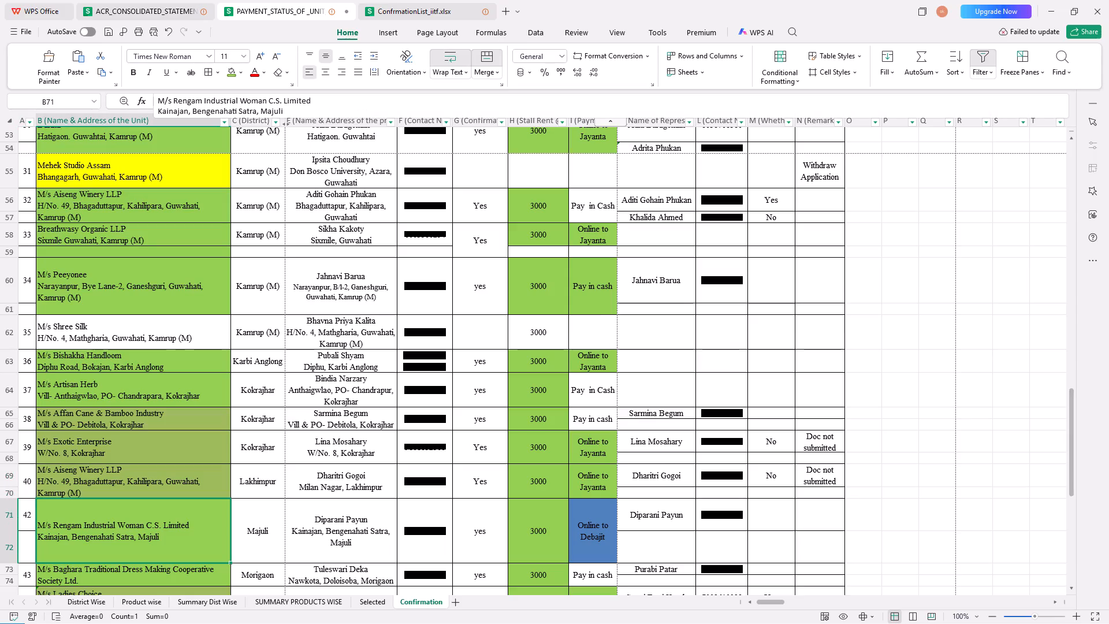
Renumber M/s Rengam Industrial Woman C.S. Limited as 41 and M/s Baghara Traditional Dress Making Cooperative Society as 42.
{"action": "key", "text": "F2"}
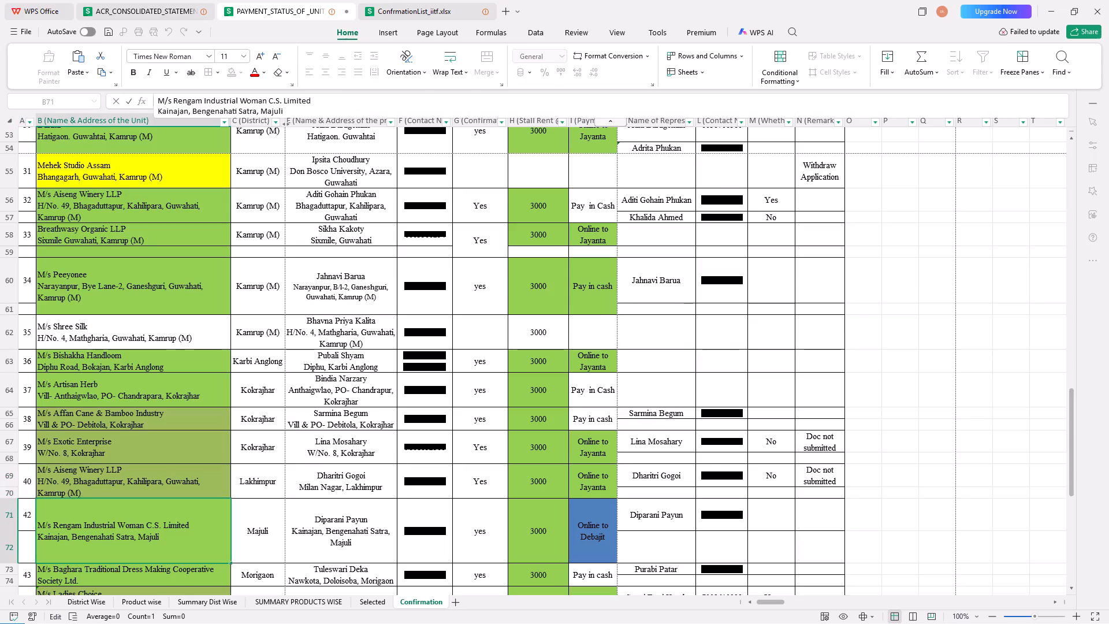
{"action": "double_click", "coordinate": [33, 515]}
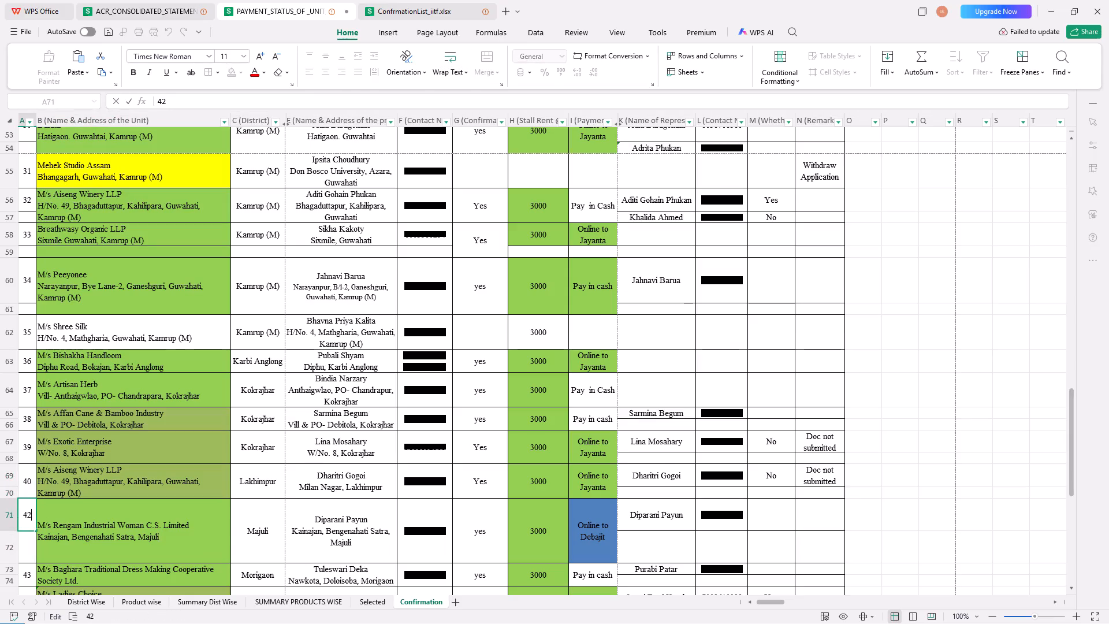
{"action": "key", "text": "BackSpace"}
{"action": "key", "text": "1"}
{"action": "left_click", "coordinate": [29, 538]}
{"action": "double_click", "coordinate": [32, 573]}
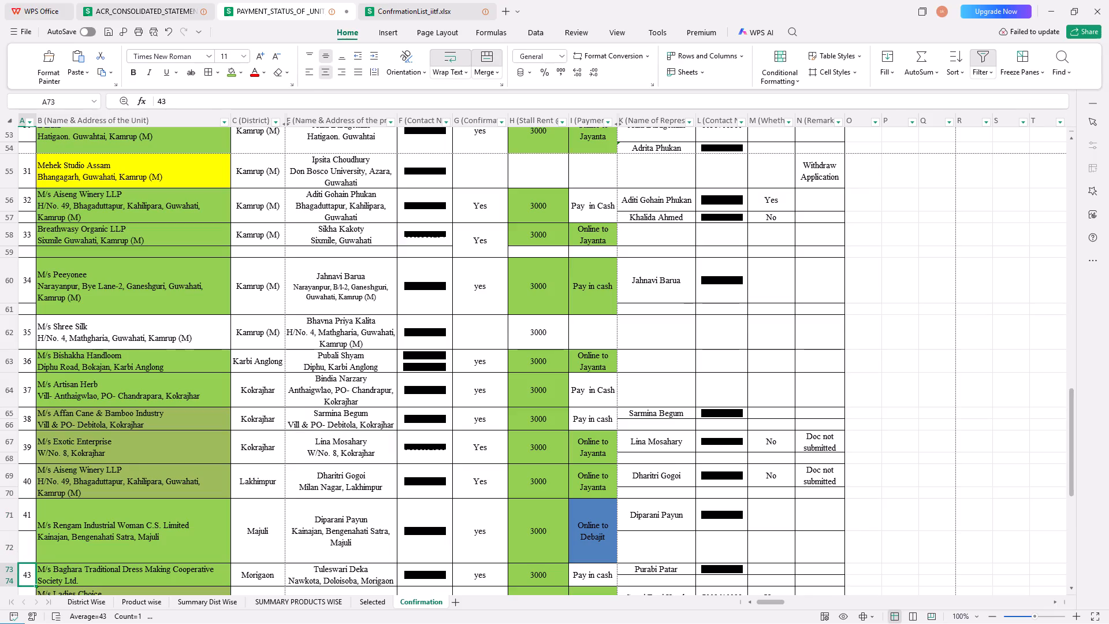
{"action": "key", "text": "BackSpace"}
{"action": "key", "text": "2"}
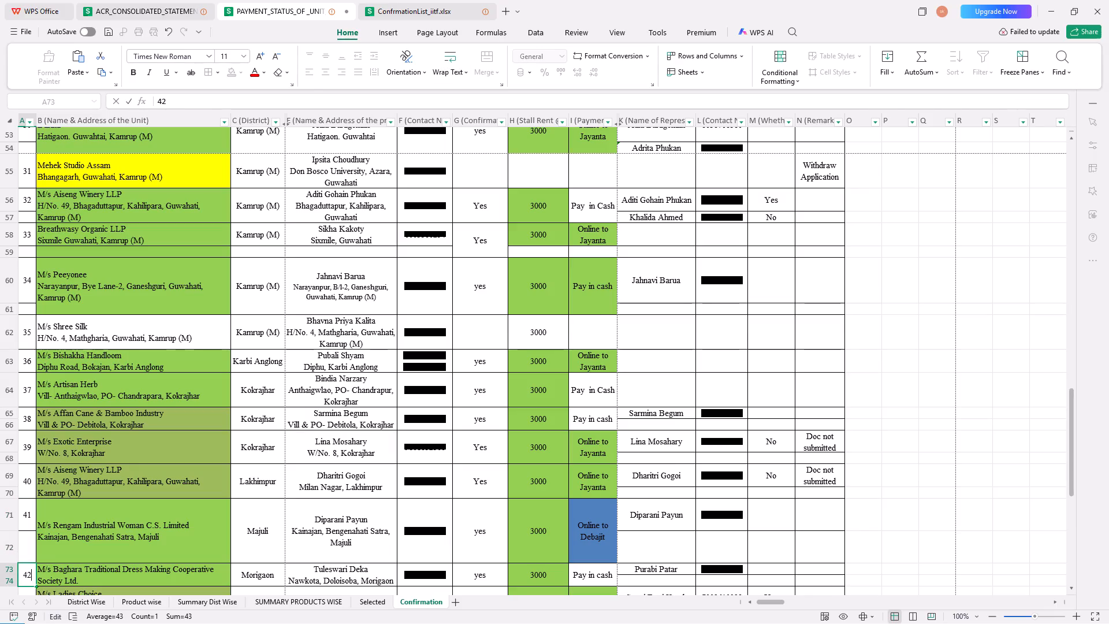
Change the serial numbers of the Nagaon entries: M/s Ladies Choice to 43 and M/s Moitree Enterprises to 44.
{"action": "scroll", "coordinate": [64, 537], "scroll_direction": "down", "scroll_amount": 3}
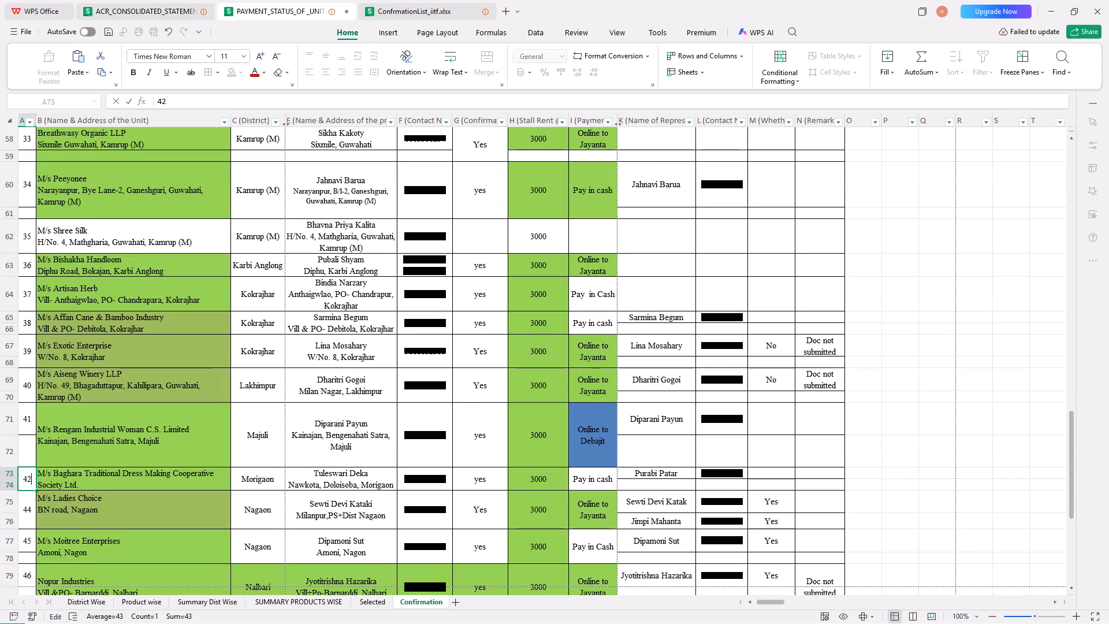
{"action": "double_click", "coordinate": [29, 511]}
{"action": "key", "text": "BackSpace"}
{"action": "key", "text": "3"}
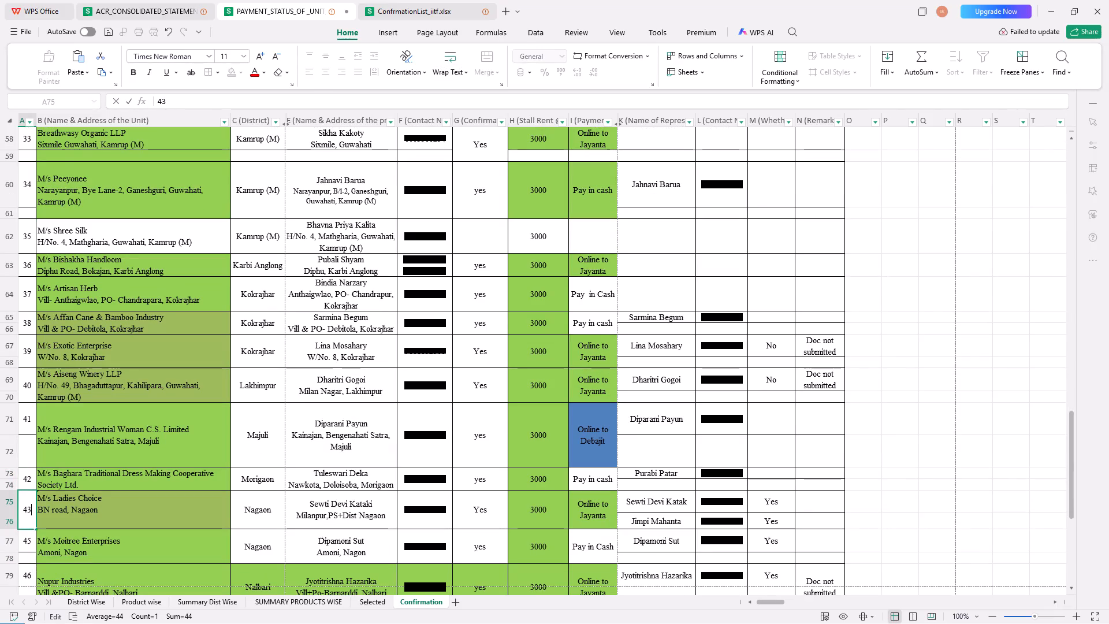
{"action": "left_click", "coordinate": [36, 537]}
{"action": "double_click", "coordinate": [31, 538]}
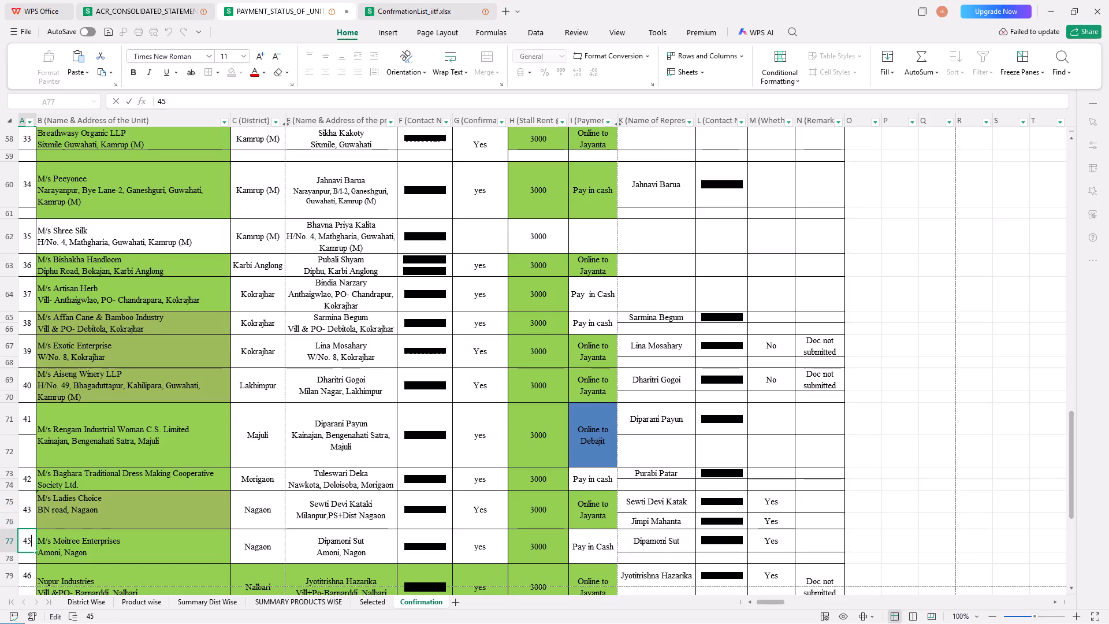
{"action": "key", "text": "BackSpace"}
{"action": "key", "text": "4"}
Renumber the two Nalbari entries, setting Nupur Industries to 45 and M/s Liza Hasta Silpa to 46.
{"action": "double_click", "coordinate": [34, 574]}
{"action": "key", "text": "BackSpace"}
{"action": "key", "text": "5"}
{"action": "scroll", "coordinate": [124, 343], "scroll_direction": "down", "scroll_amount": 2}
{"action": "scroll", "coordinate": [106, 525], "scroll_direction": "down", "scroll_amount": 1}
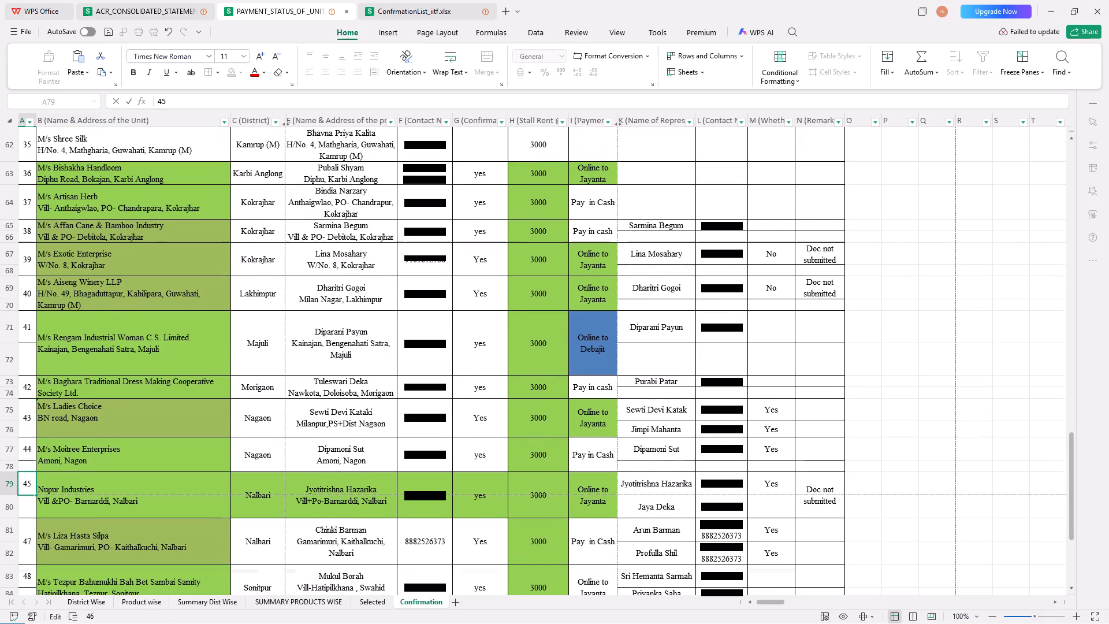
{"action": "double_click", "coordinate": [31, 541]}
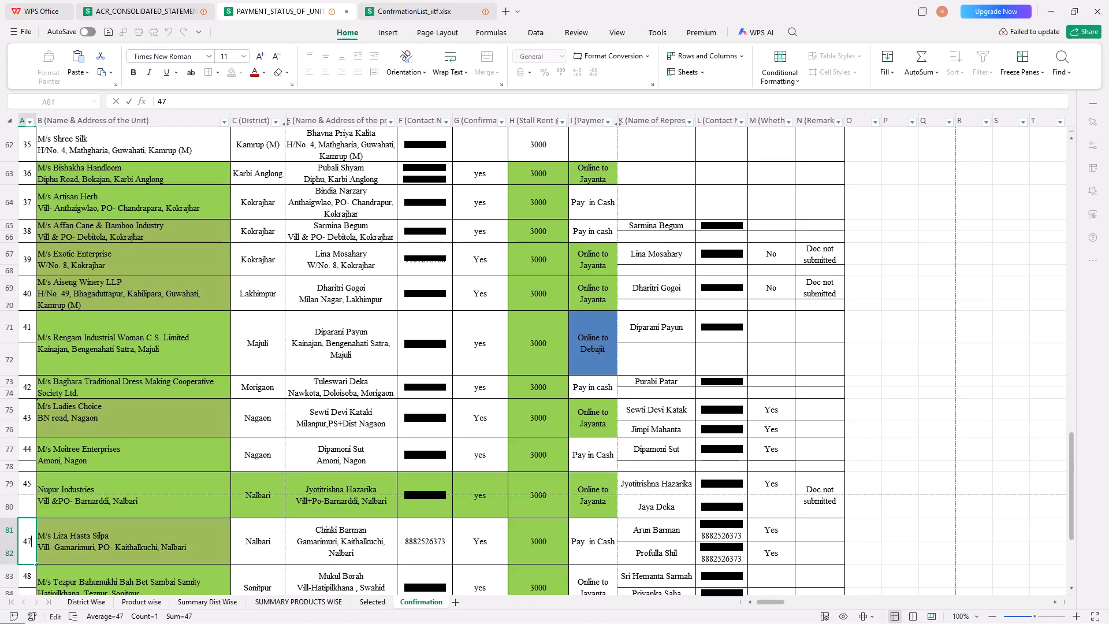
{"action": "key", "text": "BackSpace"}
{"action": "key", "text": "6"}
Renumber the two Sonitpur entries, setting M/s Tezpur Bahumukhi Bah Bet Sambai Samity to 47 and M/s Parampara Assam Craftss to 48.
{"action": "double_click", "coordinate": [31, 575]}
{"action": "key", "text": "BackSpace"}
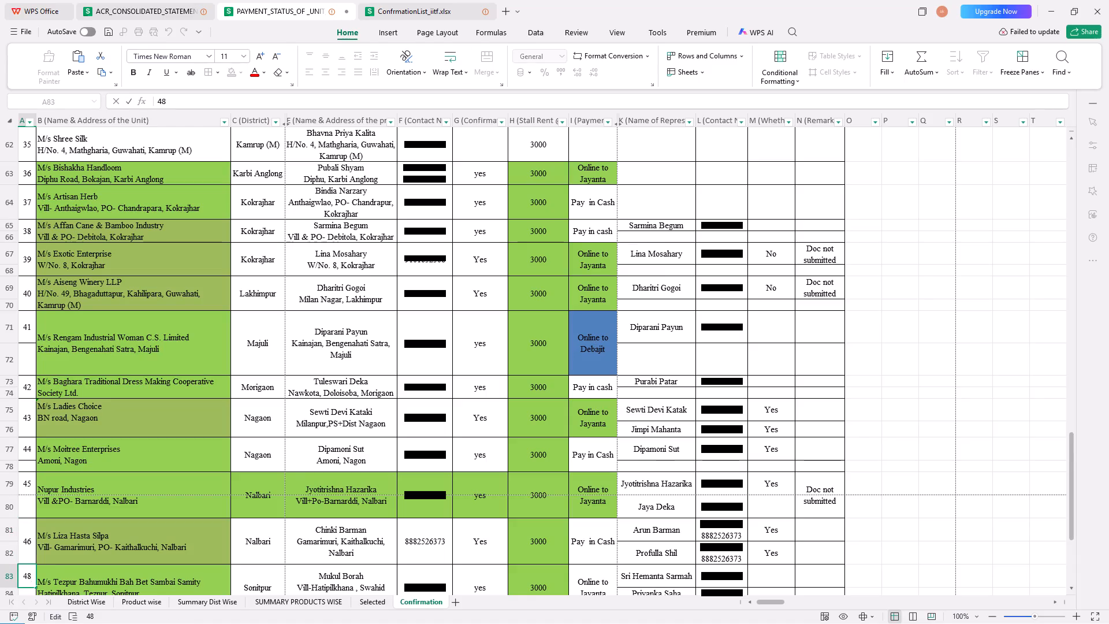
{"action": "key", "text": "7"}
{"action": "scroll", "coordinate": [54, 529], "scroll_direction": "down", "scroll_amount": 3}
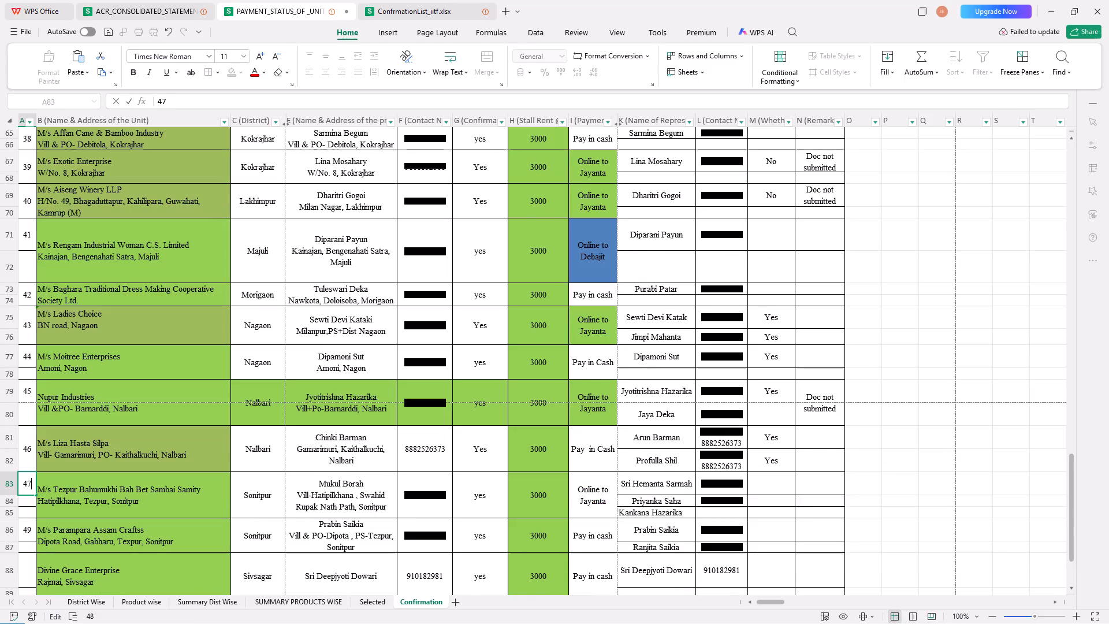
{"action": "double_click", "coordinate": [30, 530]}
{"action": "key", "text": "BackSpace"}
{"action": "key", "text": "8"}
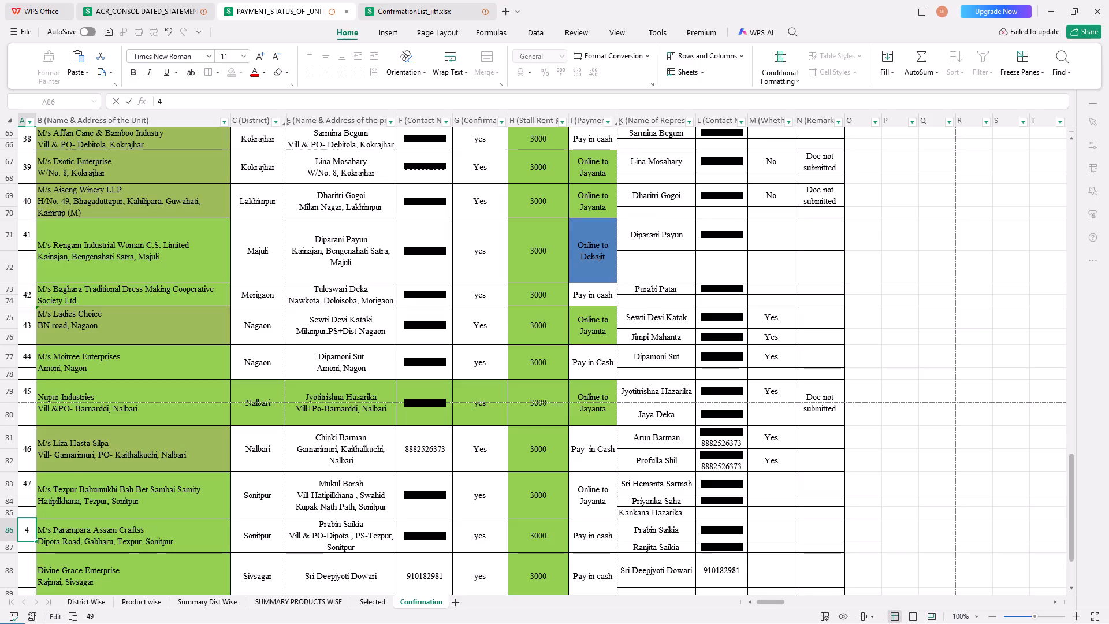
Enter serial number 49 for Divine Grace Enterprise in Sivsagar.
{"action": "scroll", "coordinate": [25, 523], "scroll_direction": "down", "scroll_amount": 3}
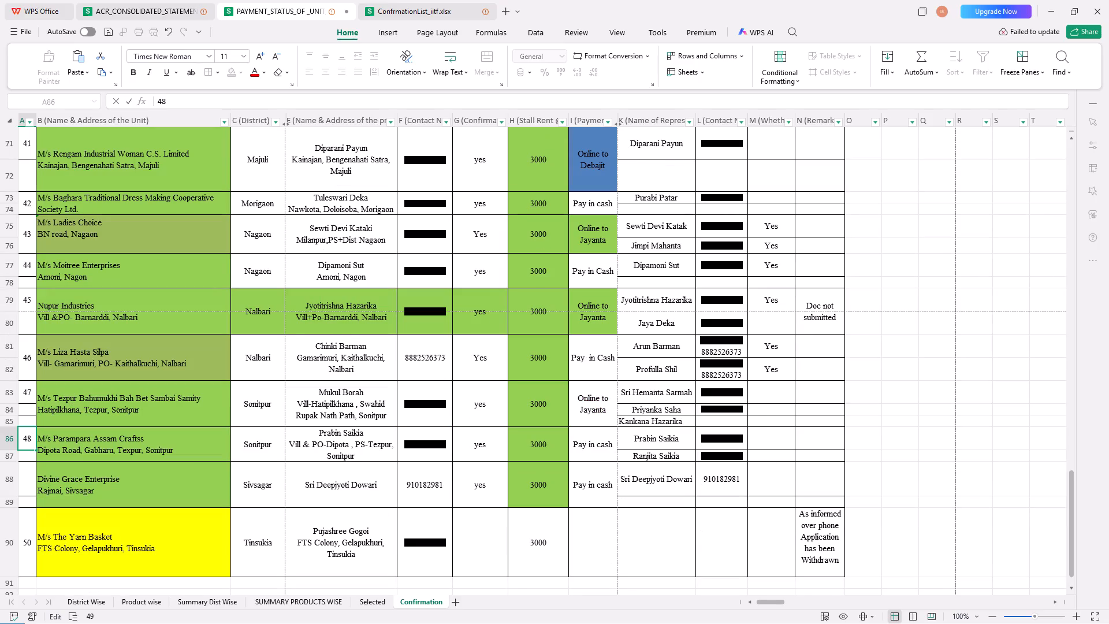
{"action": "left_click", "coordinate": [28, 476]}
{"action": "type", "text": "49"}
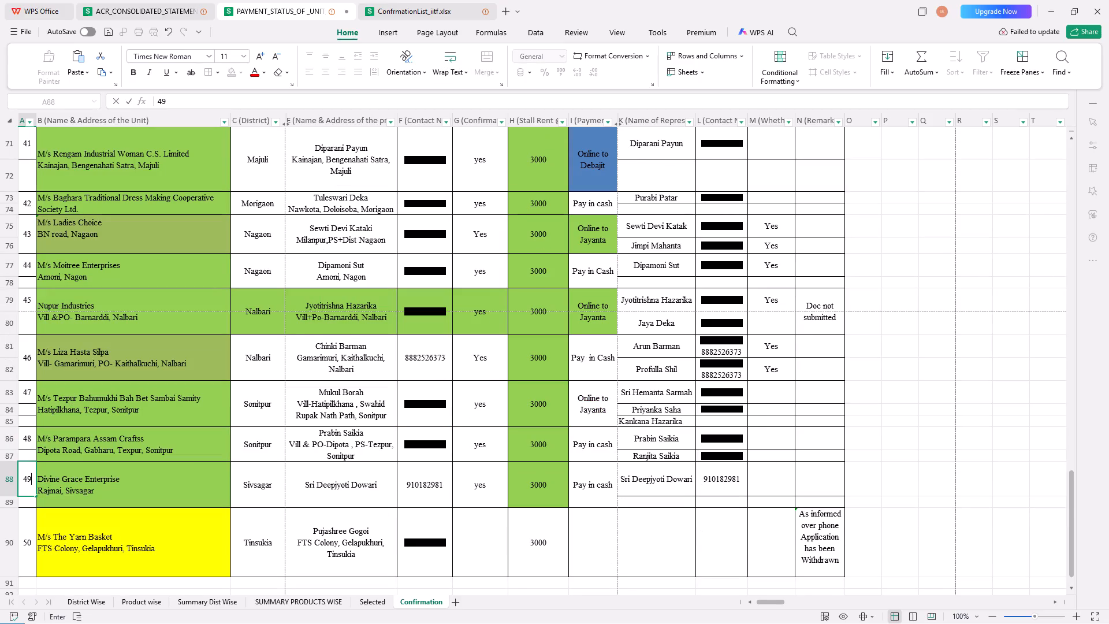
{"action": "left_click", "coordinate": [479, 425]}
Save the payment status workbook with the renumbered Confirmation sheet and return to the top of the list.
{"action": "key", "text": "ctrl+s"}
{"action": "key", "text": "ctrl+s"}
{"action": "key", "text": "ctrl+s"}
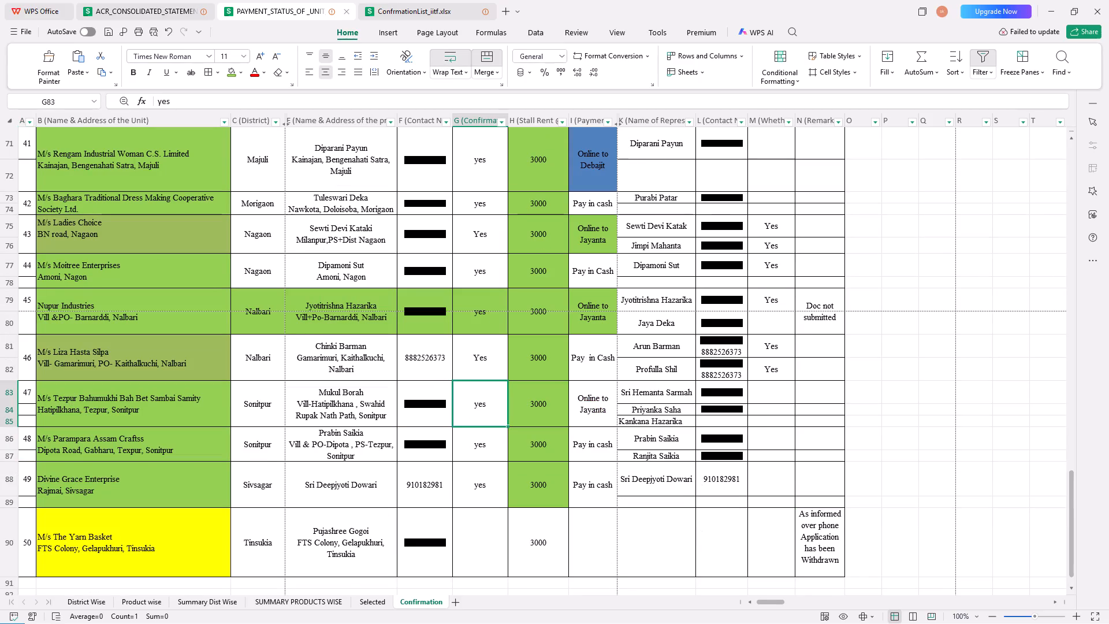
{"action": "scroll", "coordinate": [325, 350], "scroll_direction": "up", "scroll_amount": 20}
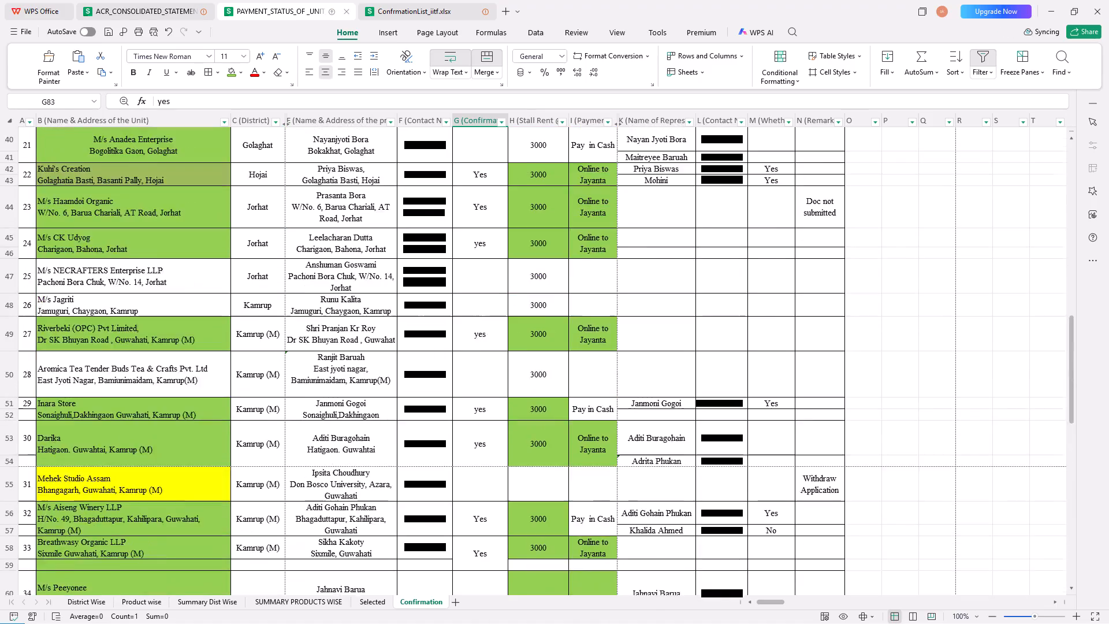
{"action": "scroll", "coordinate": [330, 339], "scroll_direction": "up", "scroll_amount": 20}
{"action": "scroll", "coordinate": [330, 339], "scroll_direction": "up", "scroll_amount": 4}
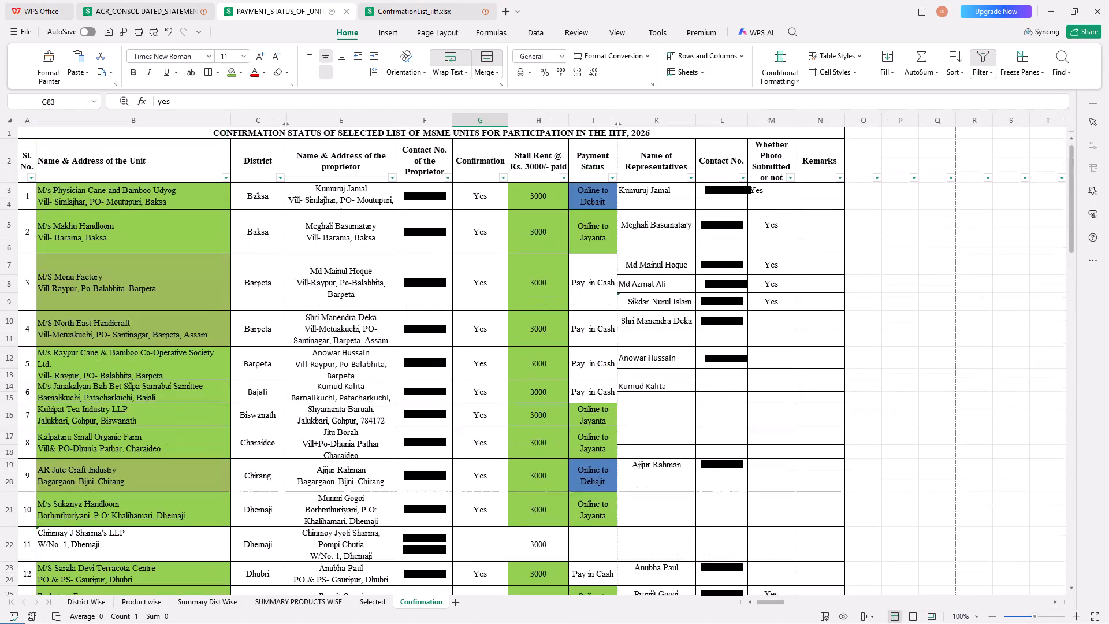
{"action": "scroll", "coordinate": [330, 339], "scroll_direction": "up", "scroll_amount": 6}
{"action": "key", "text": "ctrl+s"}
{"action": "key", "text": "ctrl+s"}
{"action": "key", "text": "ctrl+s"}
{"action": "left_click", "coordinate": [500, 369]}
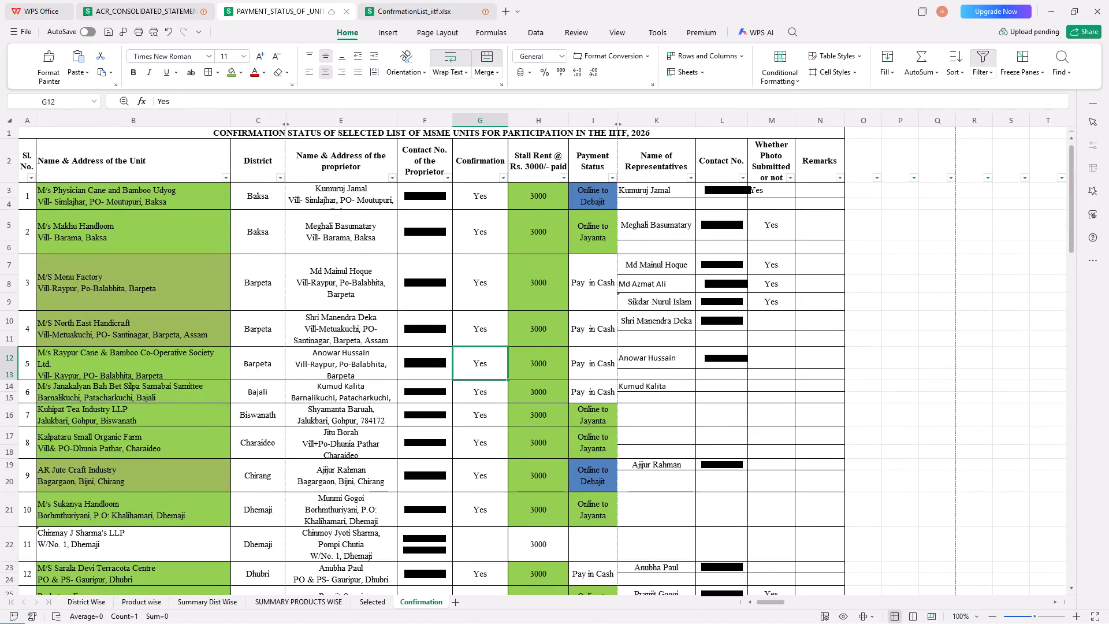
{"action": "key", "text": "ctrl+s"}
{"action": "scroll", "coordinate": [728, 385], "scroll_direction": "down", "scroll_amount": 7}
{"action": "scroll", "coordinate": [710, 395], "scroll_direction": "up", "scroll_amount": 11}
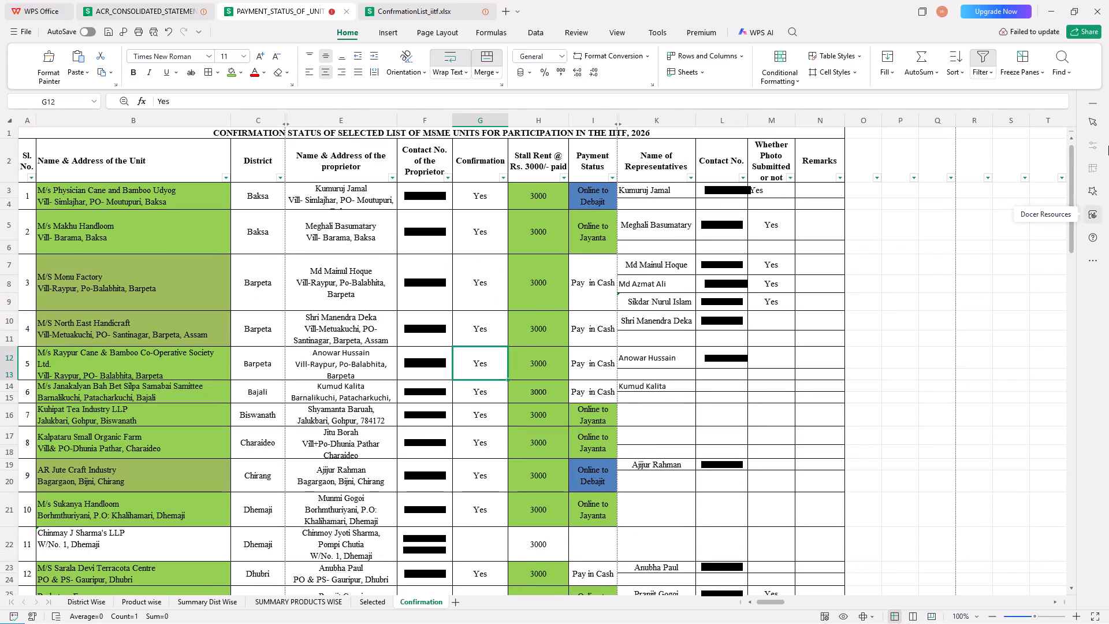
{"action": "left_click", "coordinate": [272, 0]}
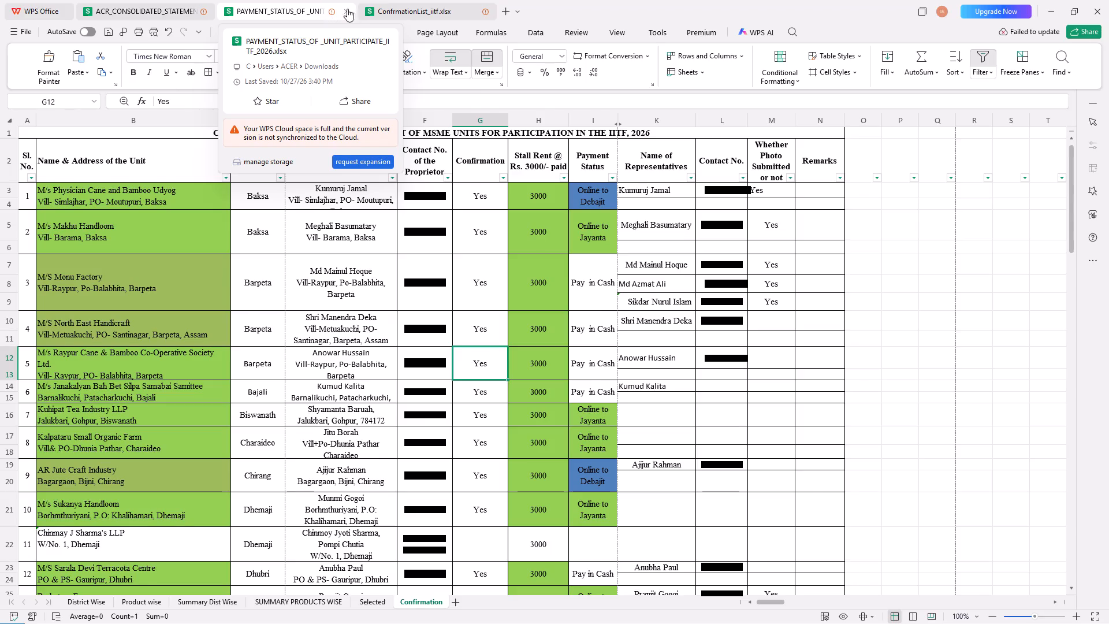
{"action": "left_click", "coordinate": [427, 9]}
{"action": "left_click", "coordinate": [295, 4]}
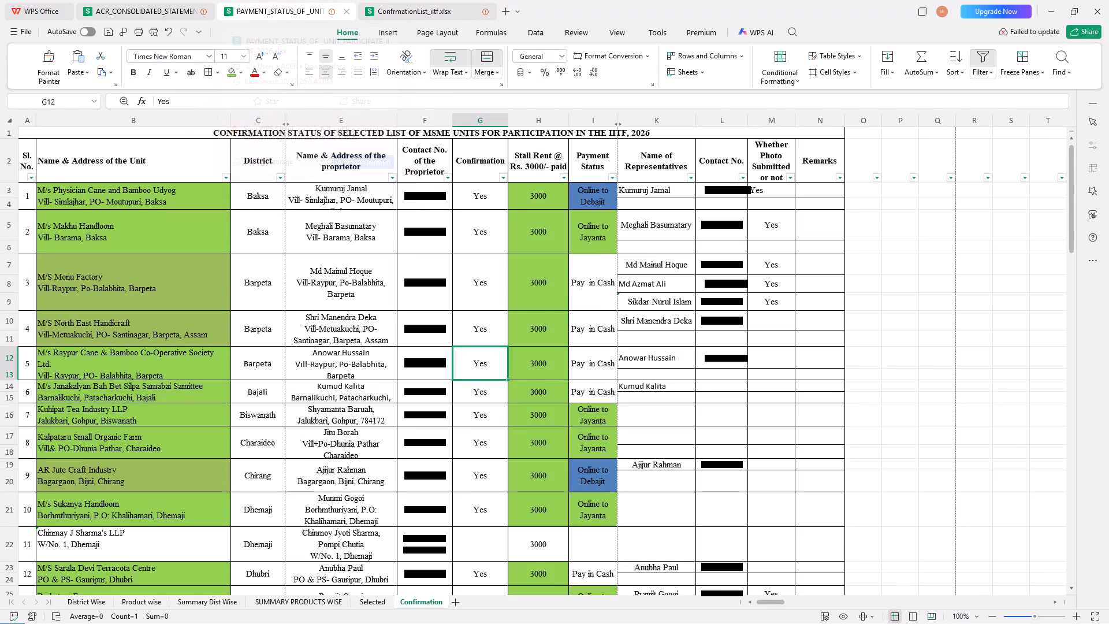
Look over the ACR consolidated statement workbook up to its title row and close it.
{"action": "left_click", "coordinate": [142, 6]}
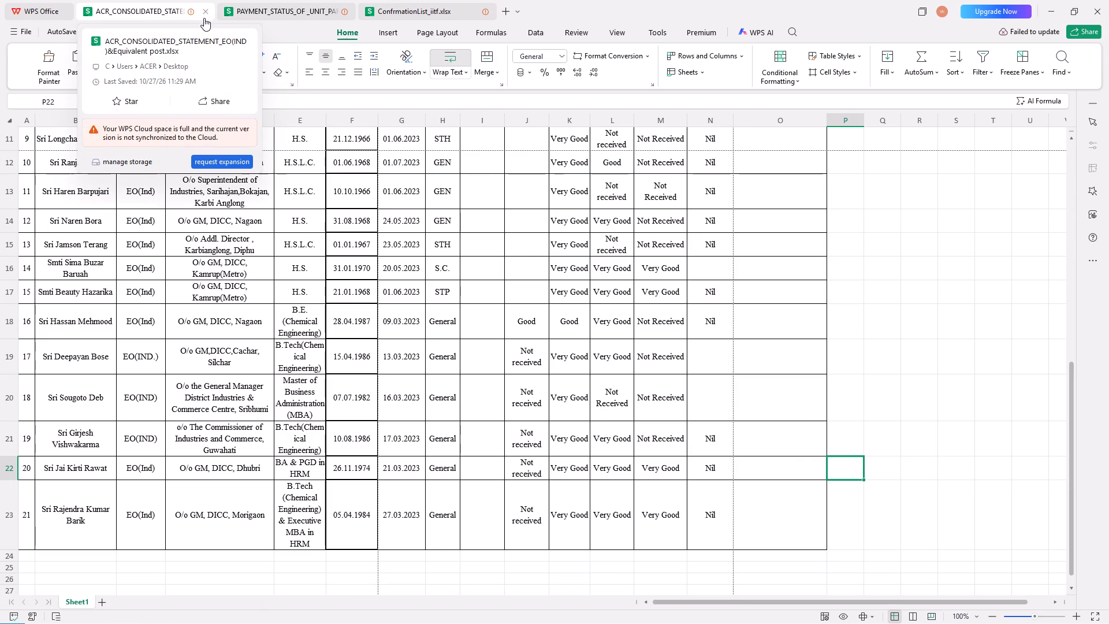
{"action": "left_click", "coordinate": [167, 10]}
{"action": "scroll", "coordinate": [526, 458], "scroll_direction": "up", "scroll_amount": 13}
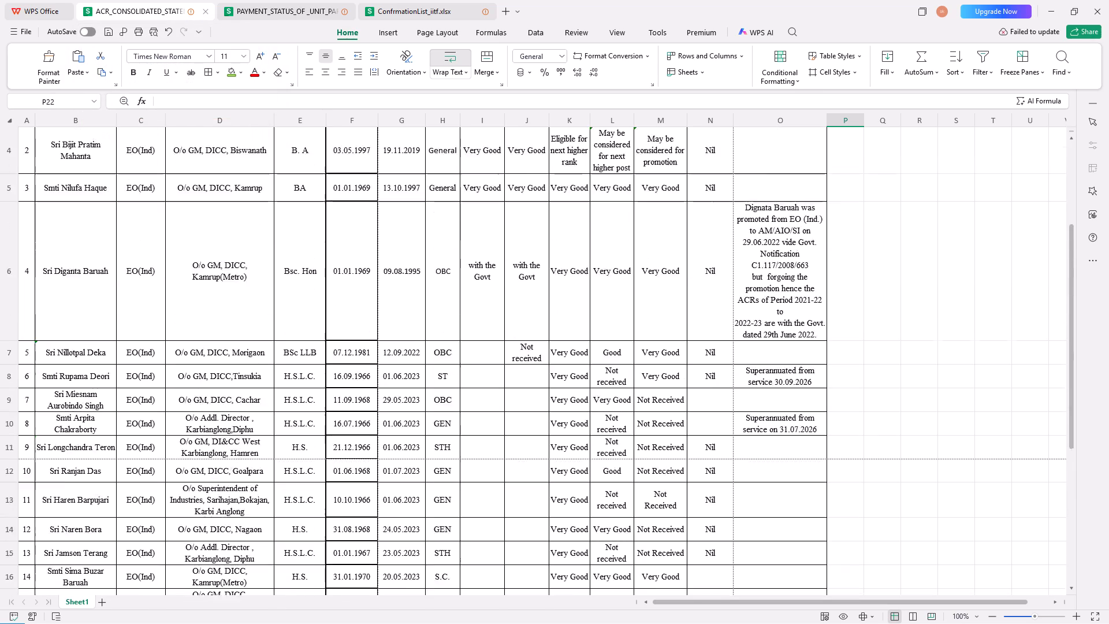
{"action": "left_click_drag", "start_coordinate": [1070, 284], "coordinate": [1073, 184]}
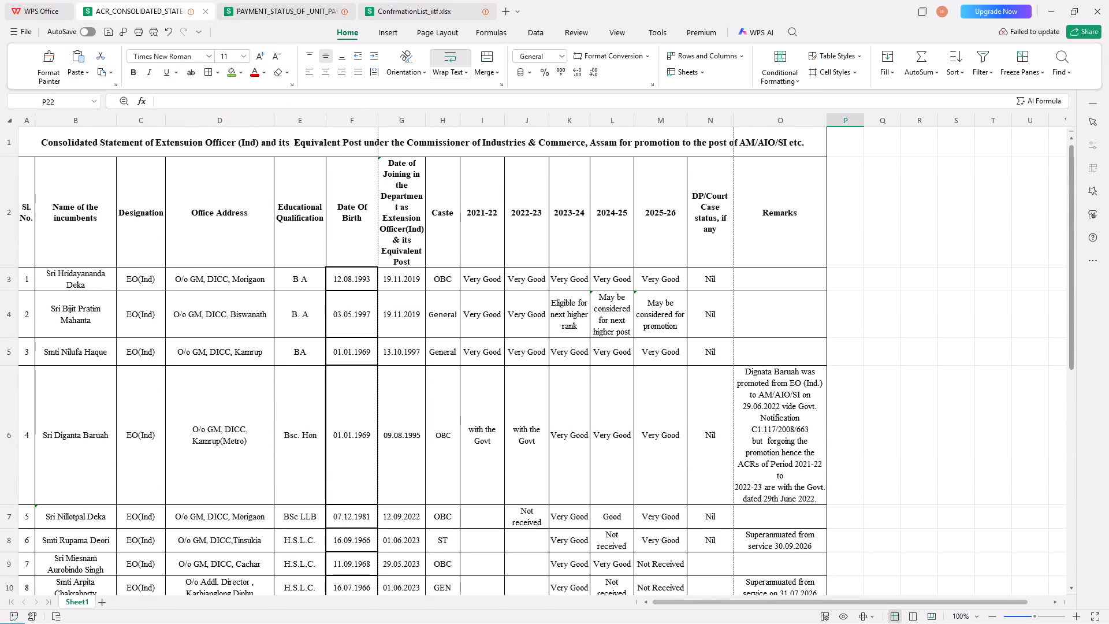
{"action": "left_click", "coordinate": [204, 10]}
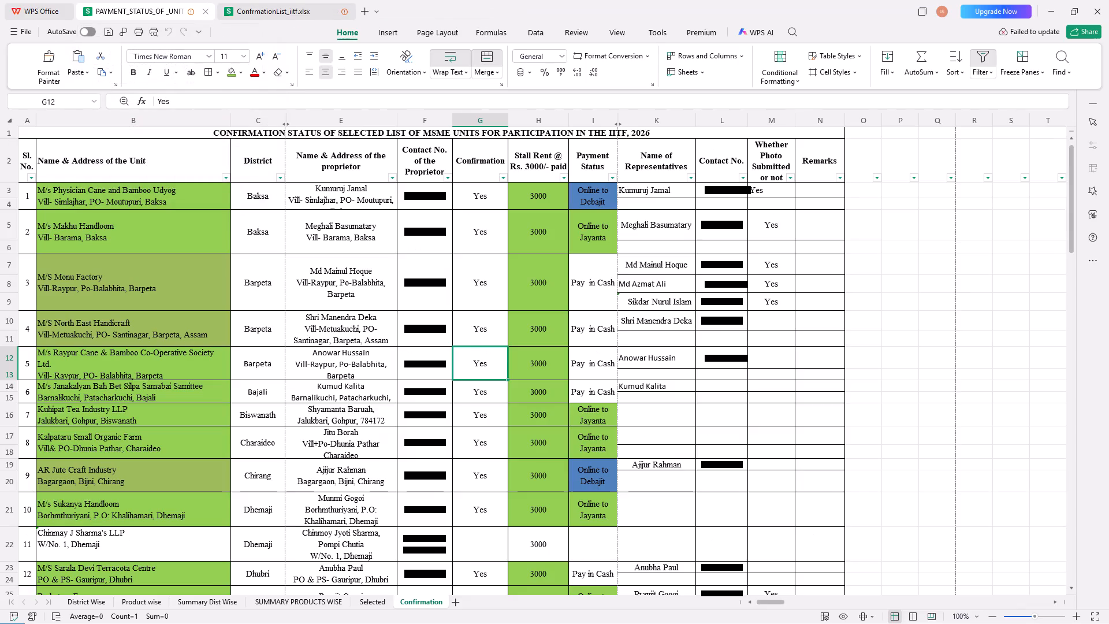
Save the payment status workbook again.
{"action": "key", "text": "ctrl+s"}
Switch to the eOffice sent-files list in Firefox and open the account options.
{"action": "left_click", "coordinate": [1053, 8]}
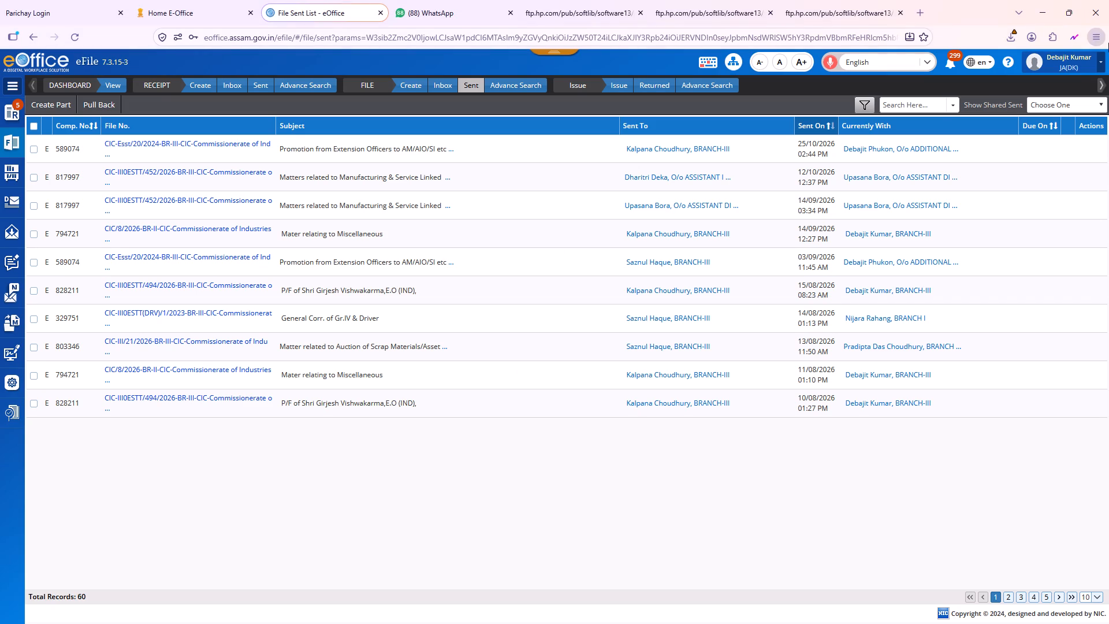
{"action": "left_click", "coordinate": [1099, 58]}
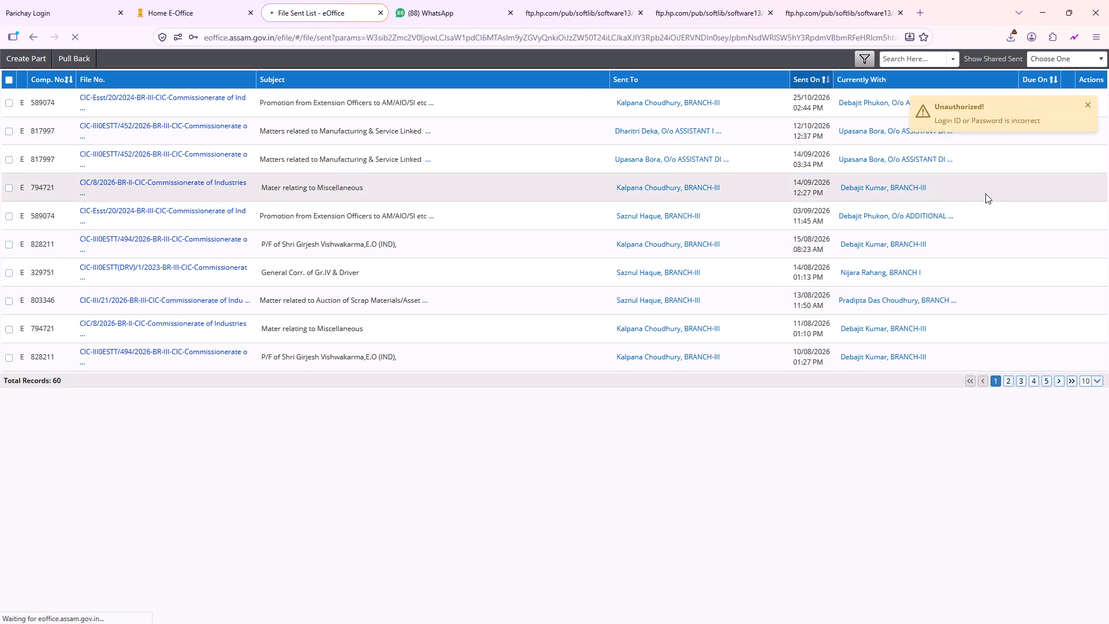